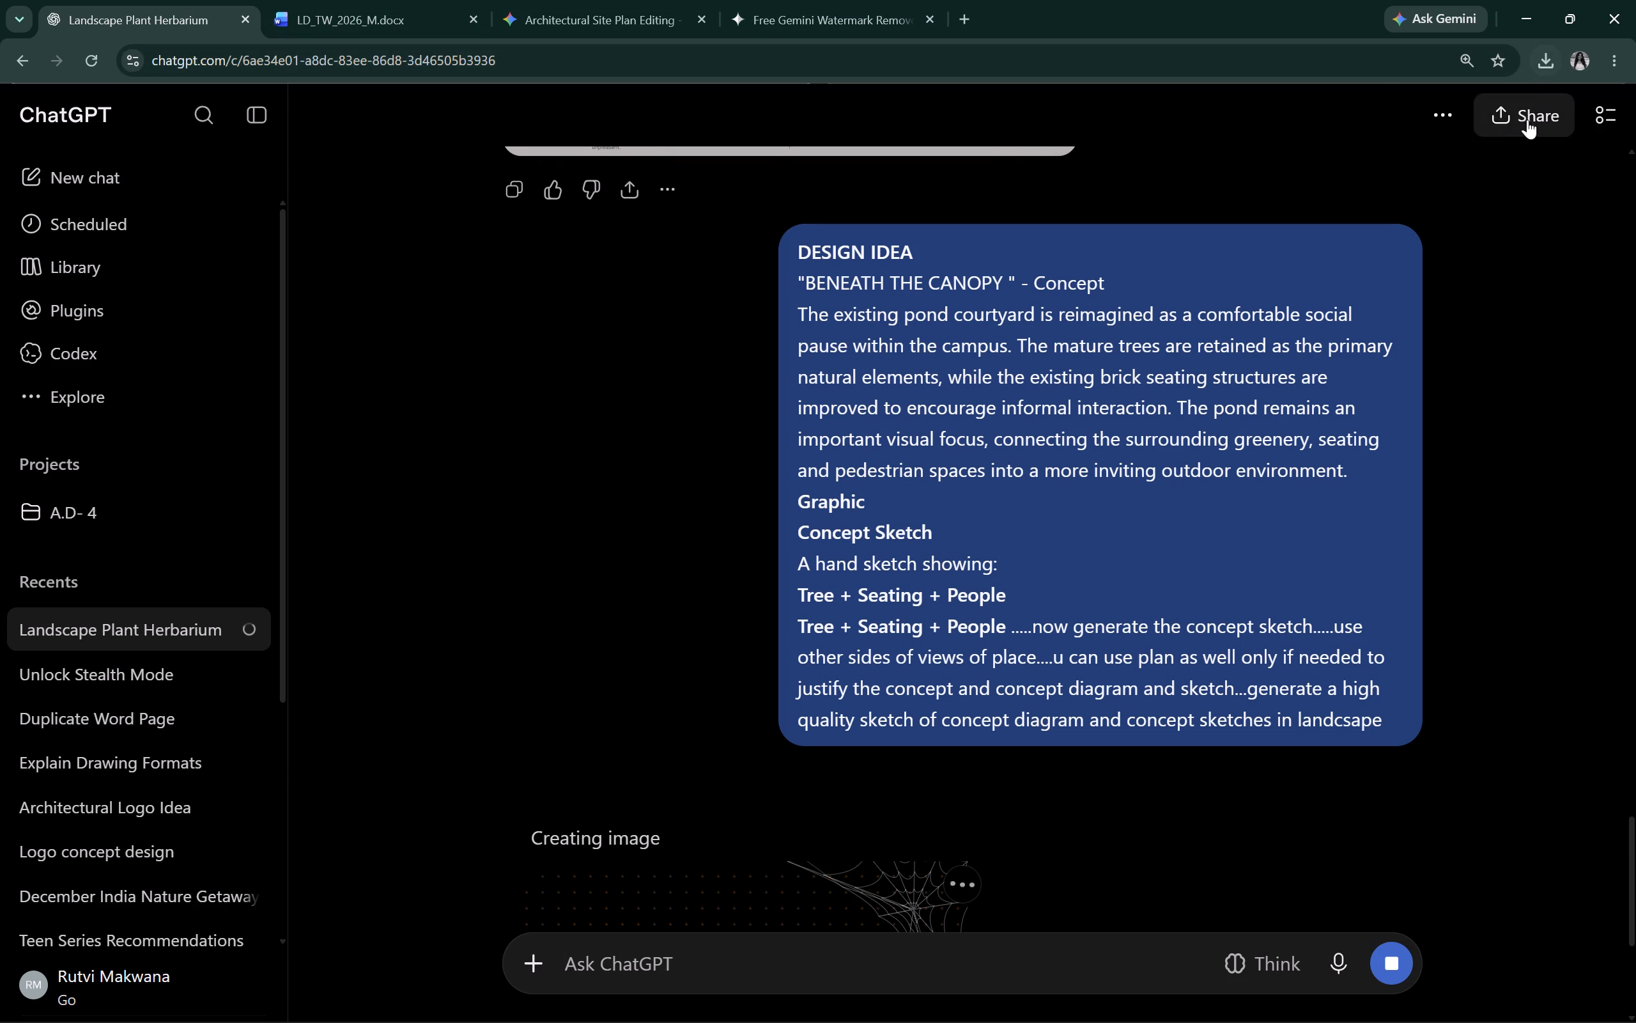
Paste the copied board image below the "Existing → Opportunity" line in LD_TW_2026_M.docx.
left_click(418, 27)
scroll(704, 561, "up", 6)
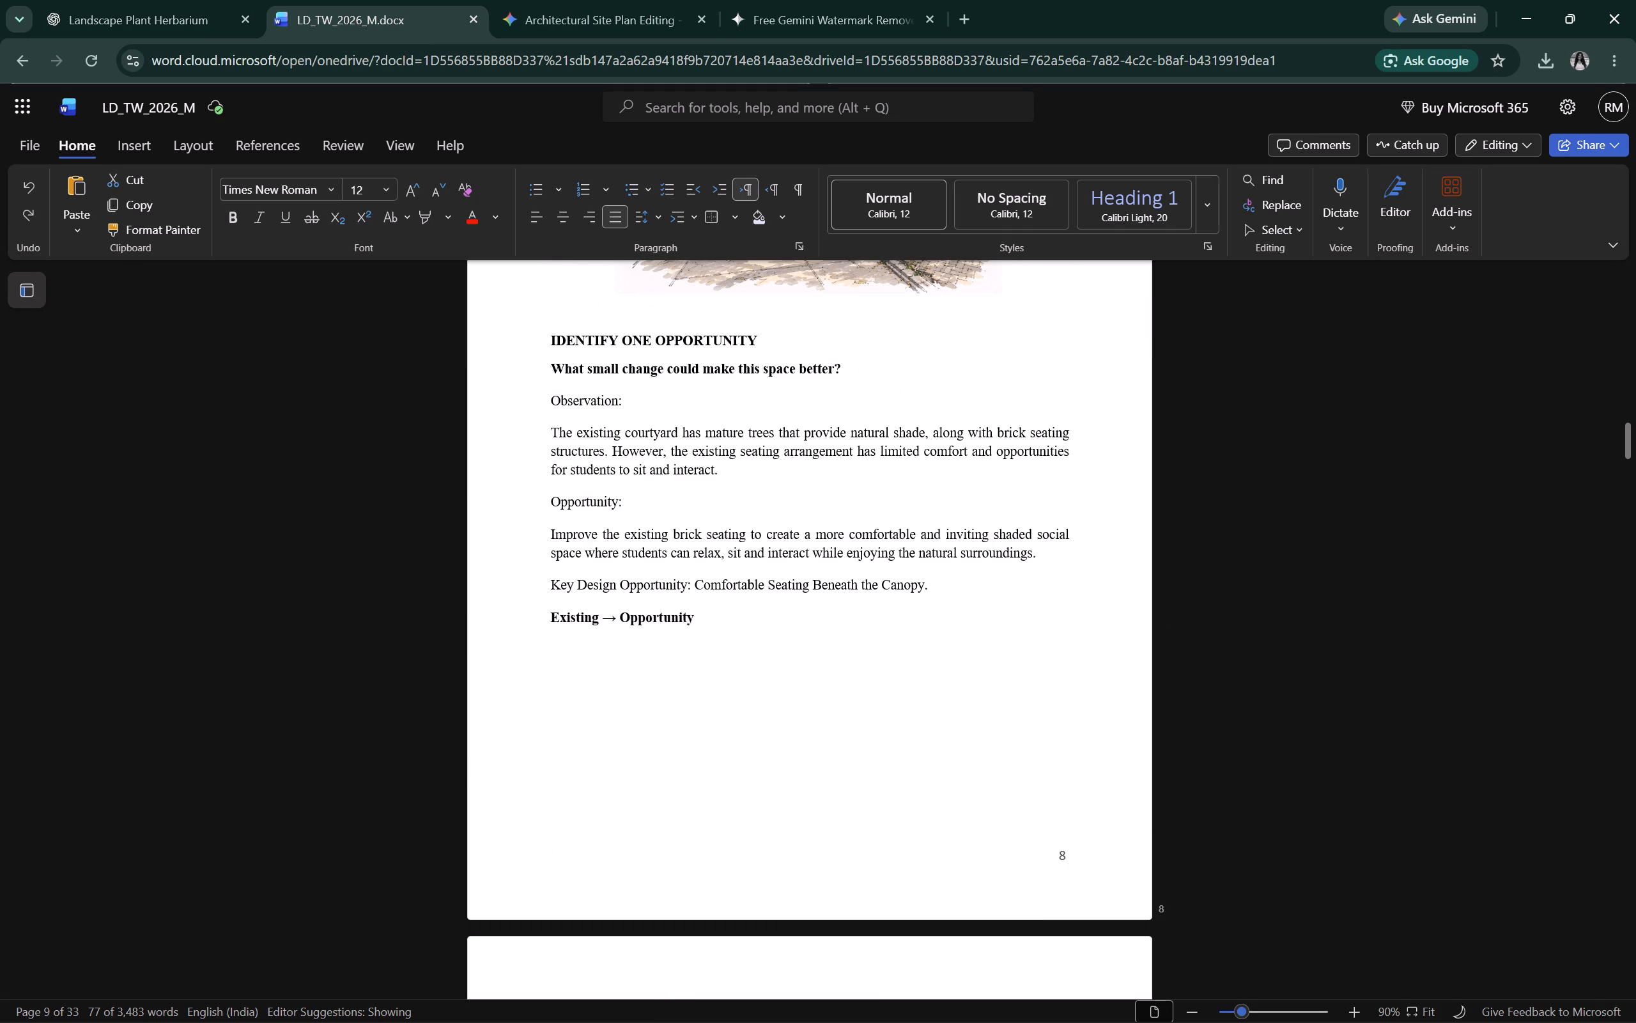
left_click(566, 652)
key("ctrl+v")
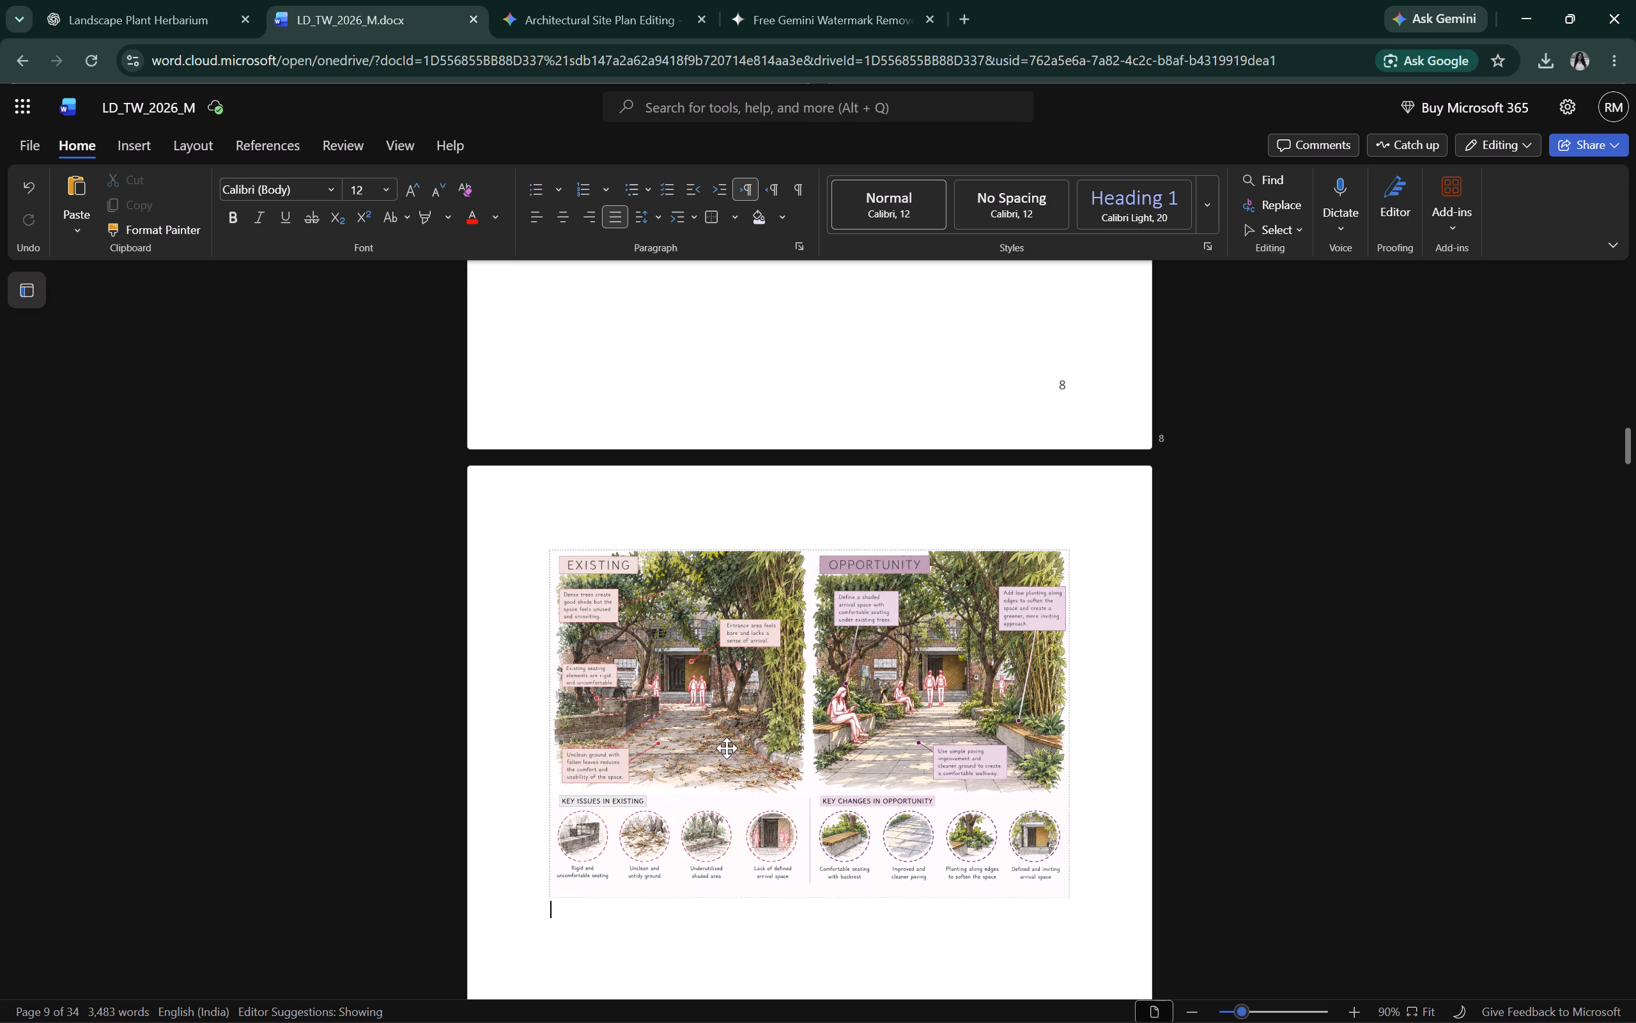
Shrink the pasted Existing/Opportunity picture proportionally to about 12.8 cm wide by 8.5 cm high.
left_click(738, 735)
left_click_drag(1072, 894, 997, 837)
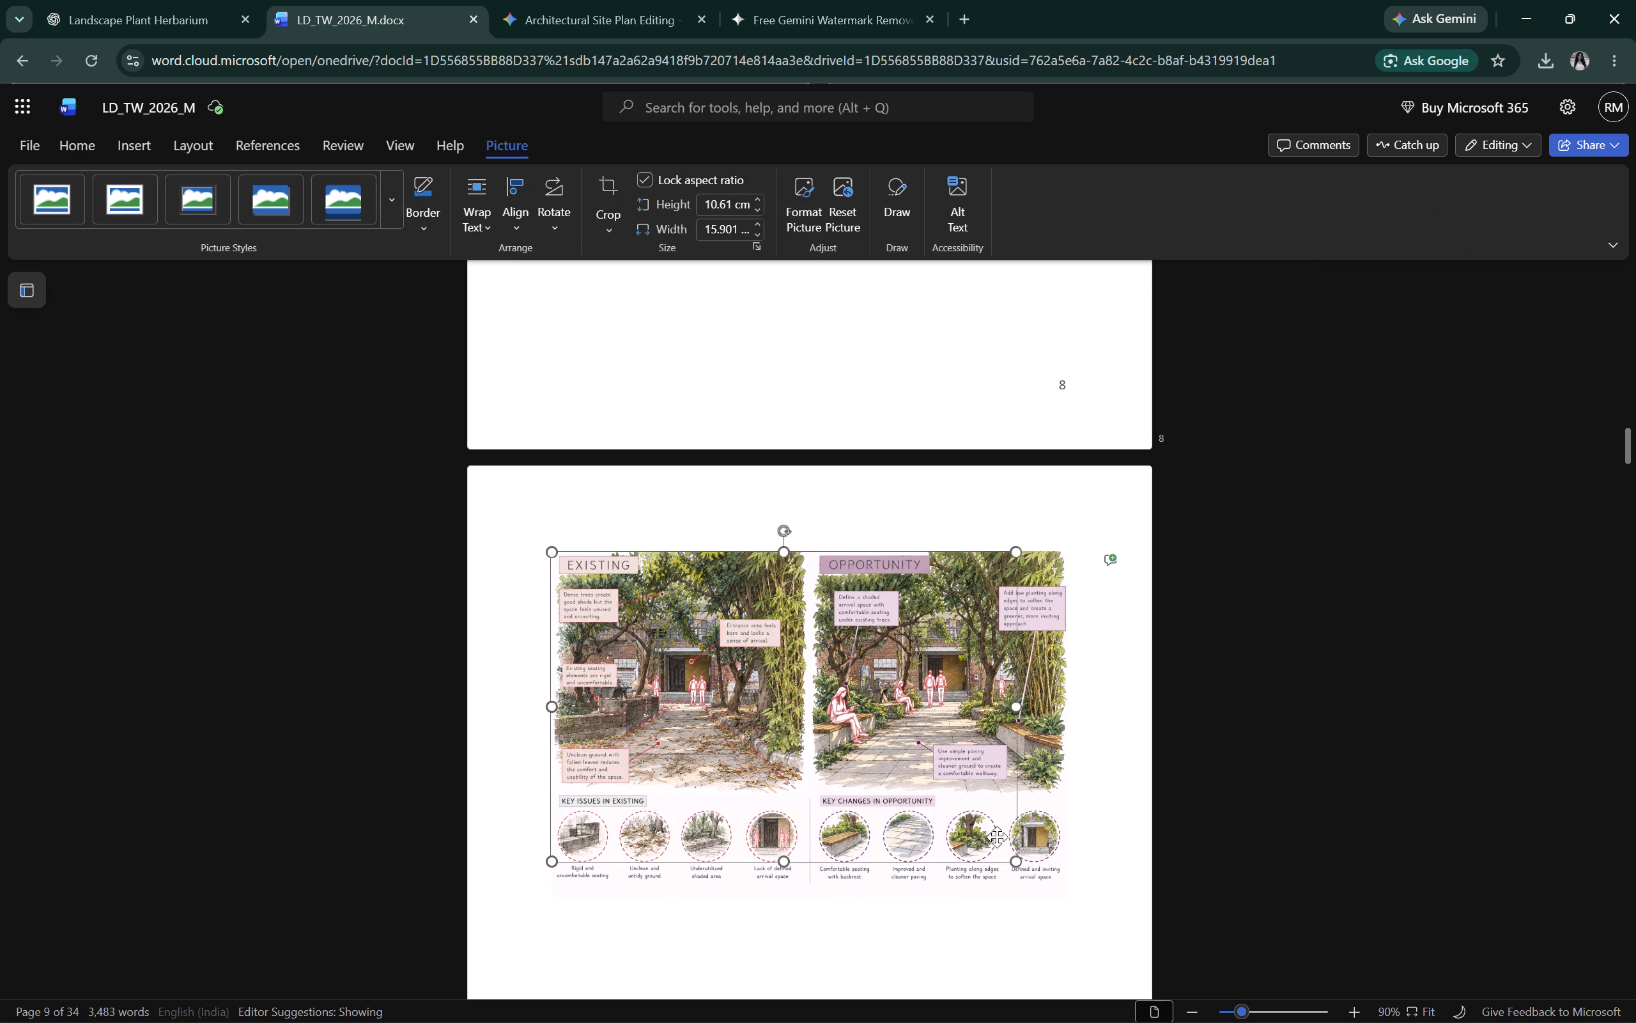
left_click_drag(997, 837, 970, 812)
scroll(903, 765, "up", 2)
scroll(883, 764, "down", 2)
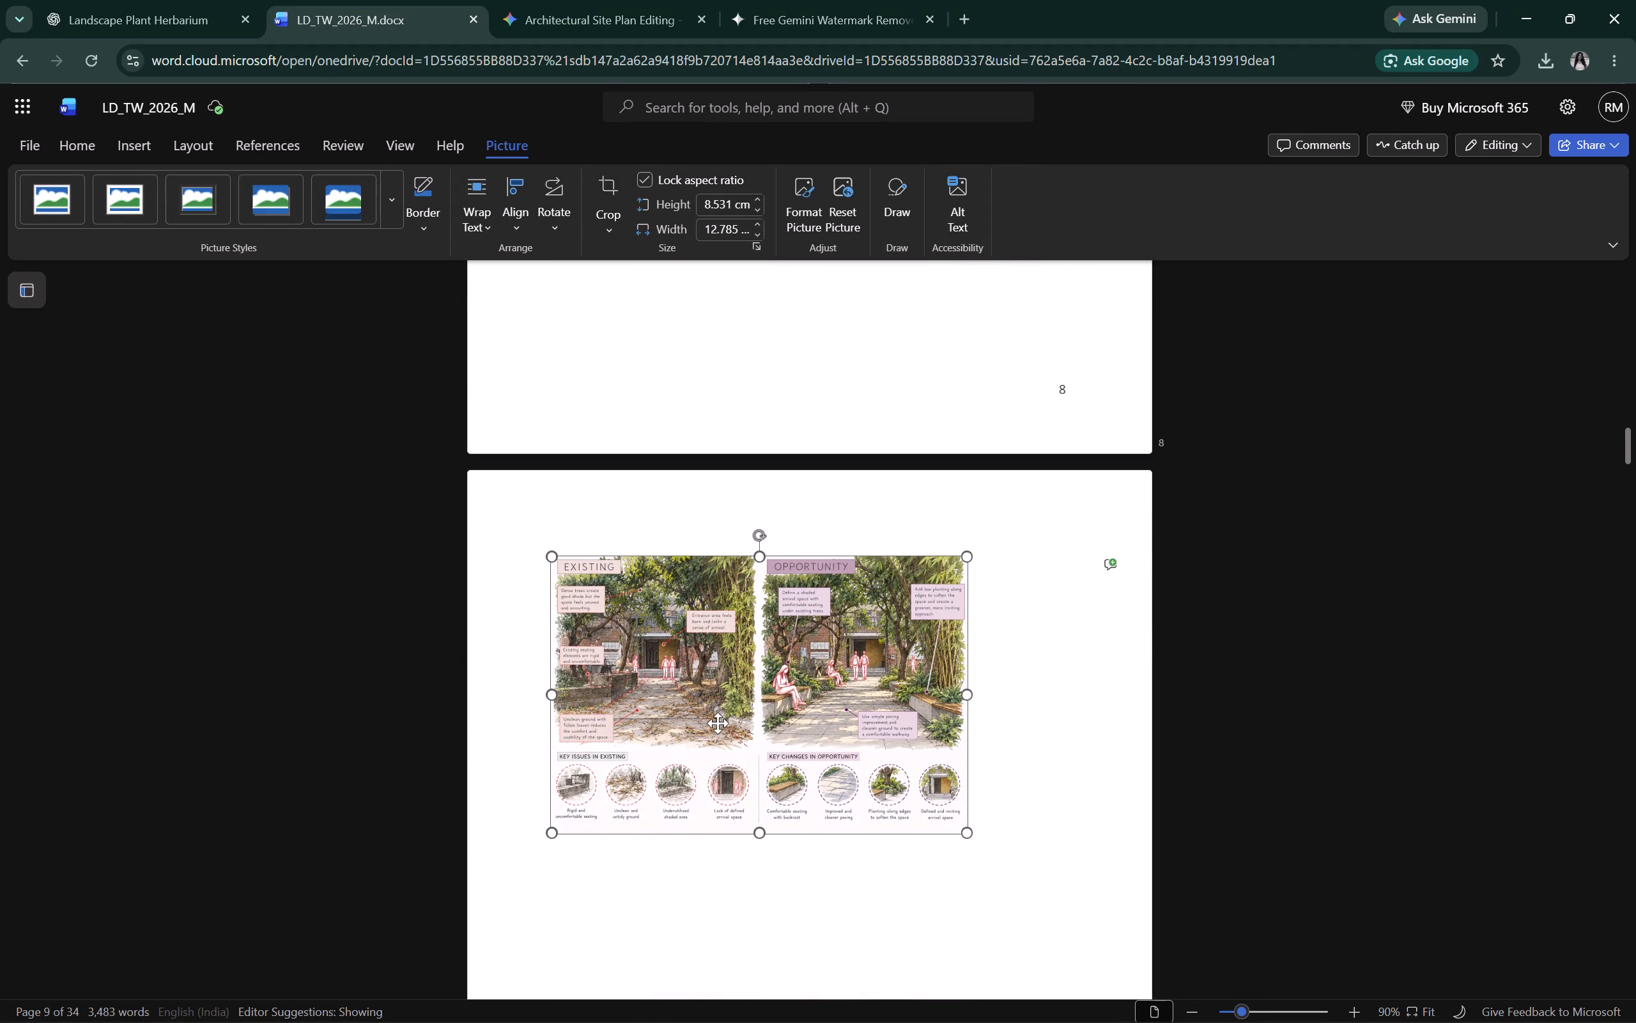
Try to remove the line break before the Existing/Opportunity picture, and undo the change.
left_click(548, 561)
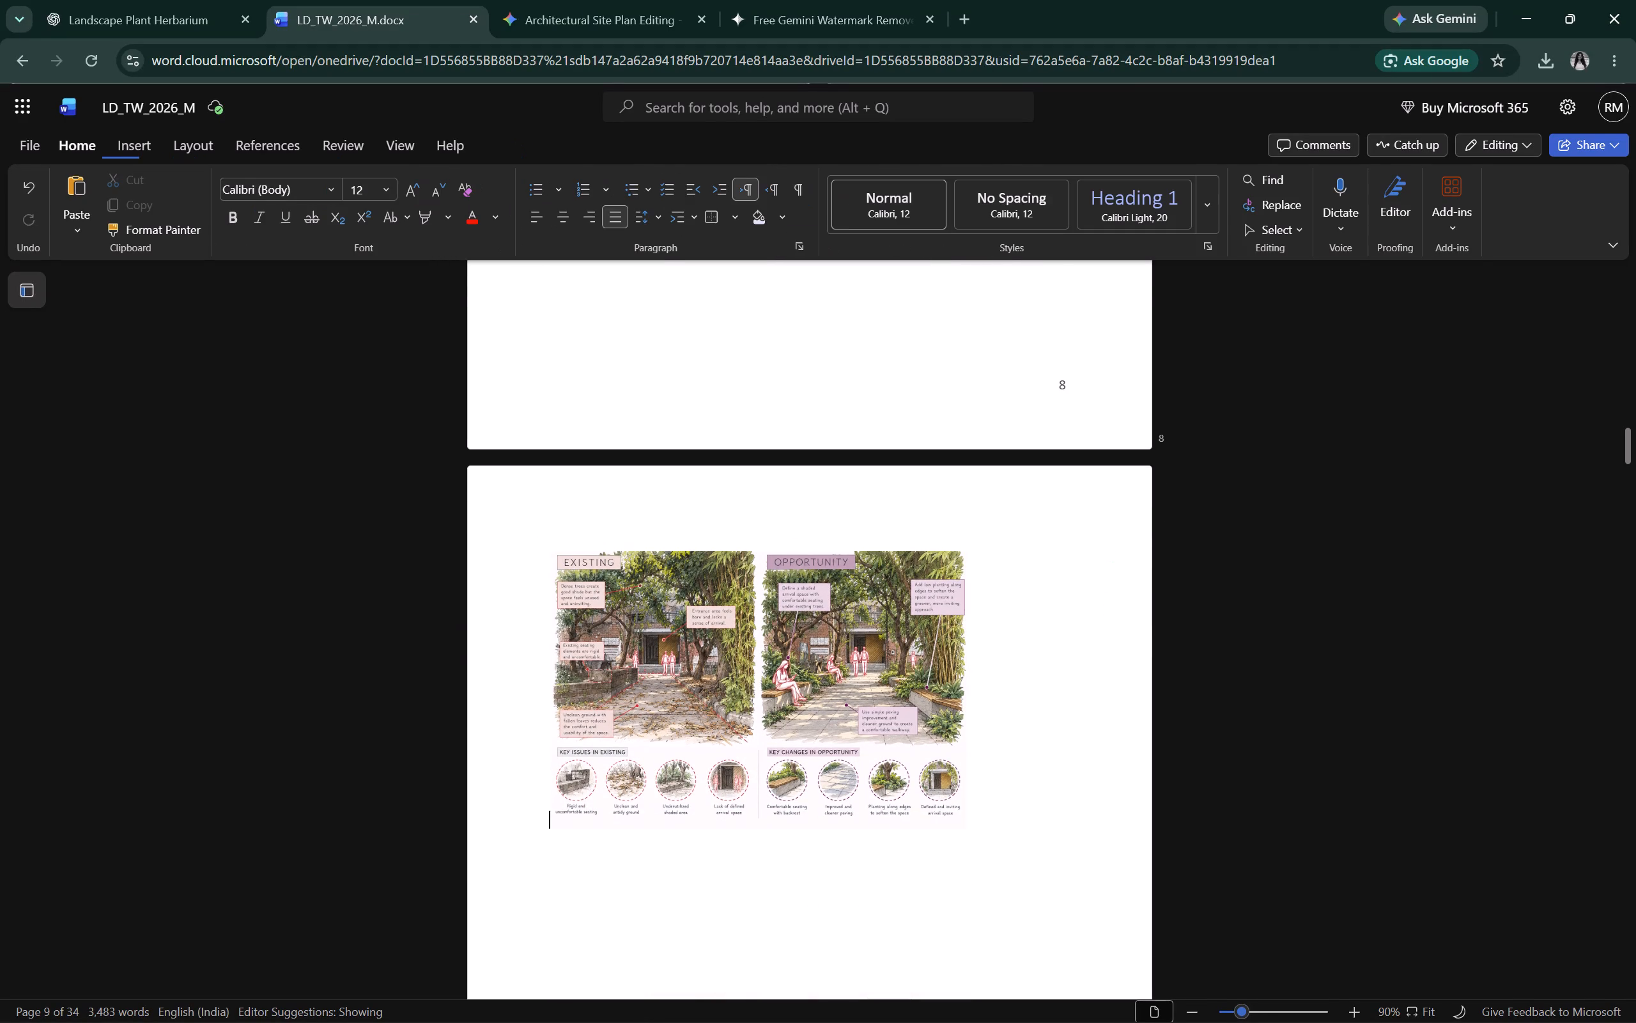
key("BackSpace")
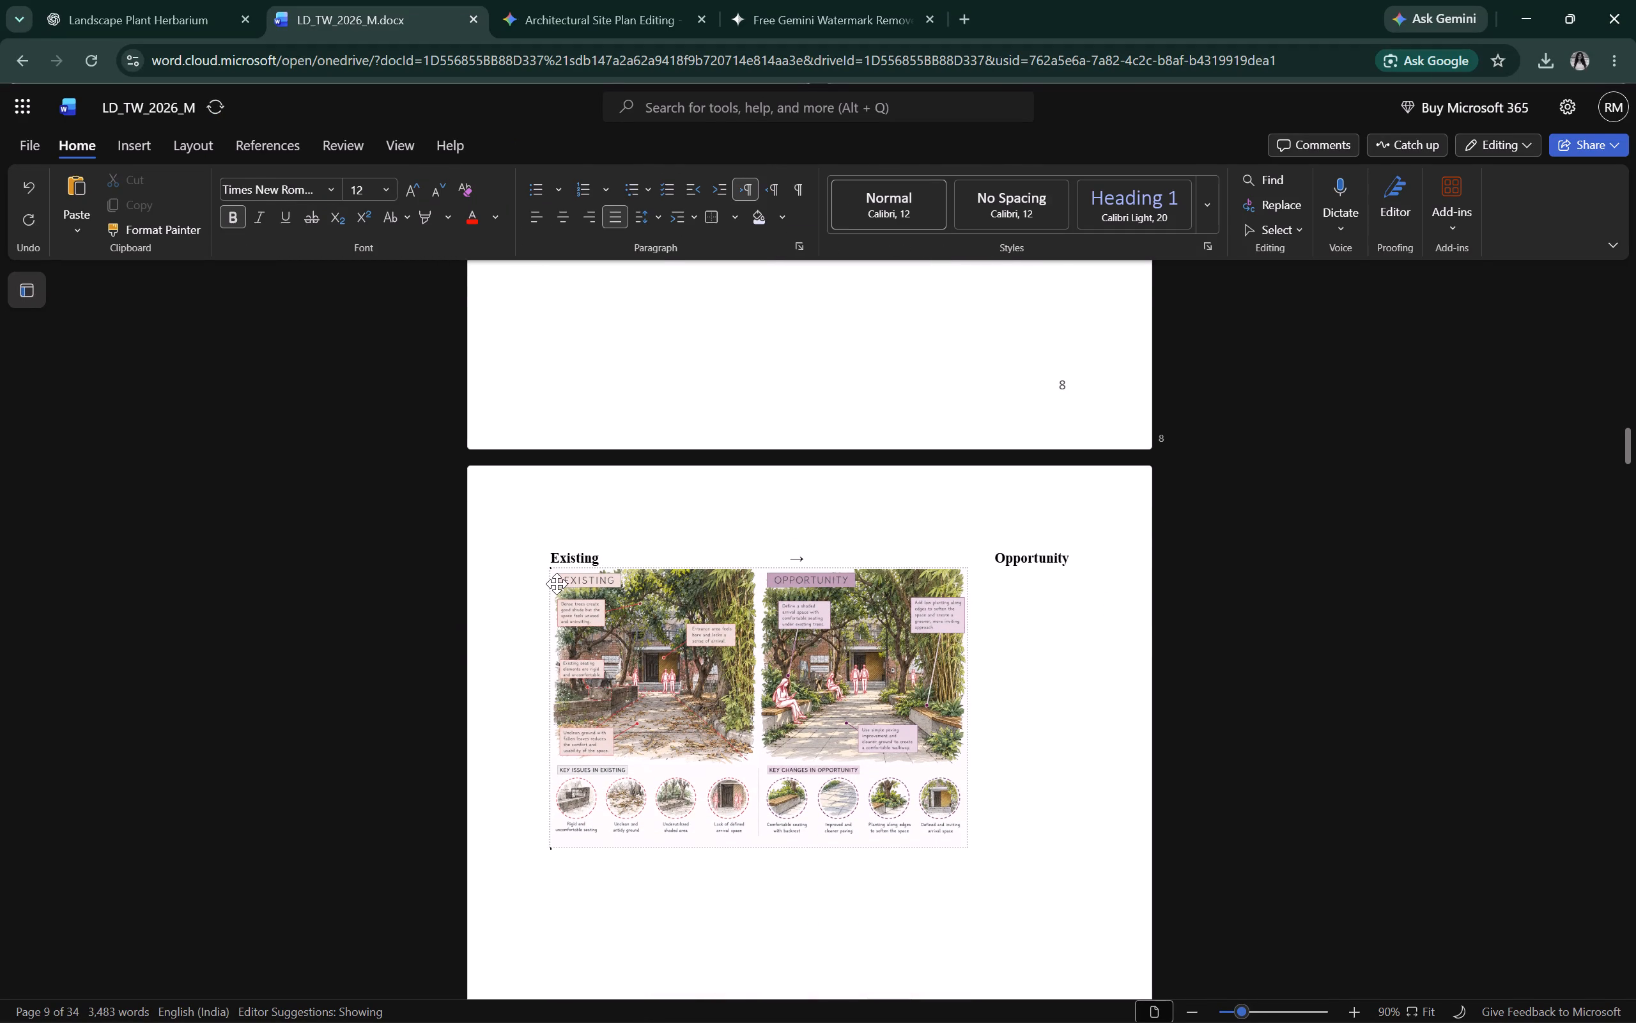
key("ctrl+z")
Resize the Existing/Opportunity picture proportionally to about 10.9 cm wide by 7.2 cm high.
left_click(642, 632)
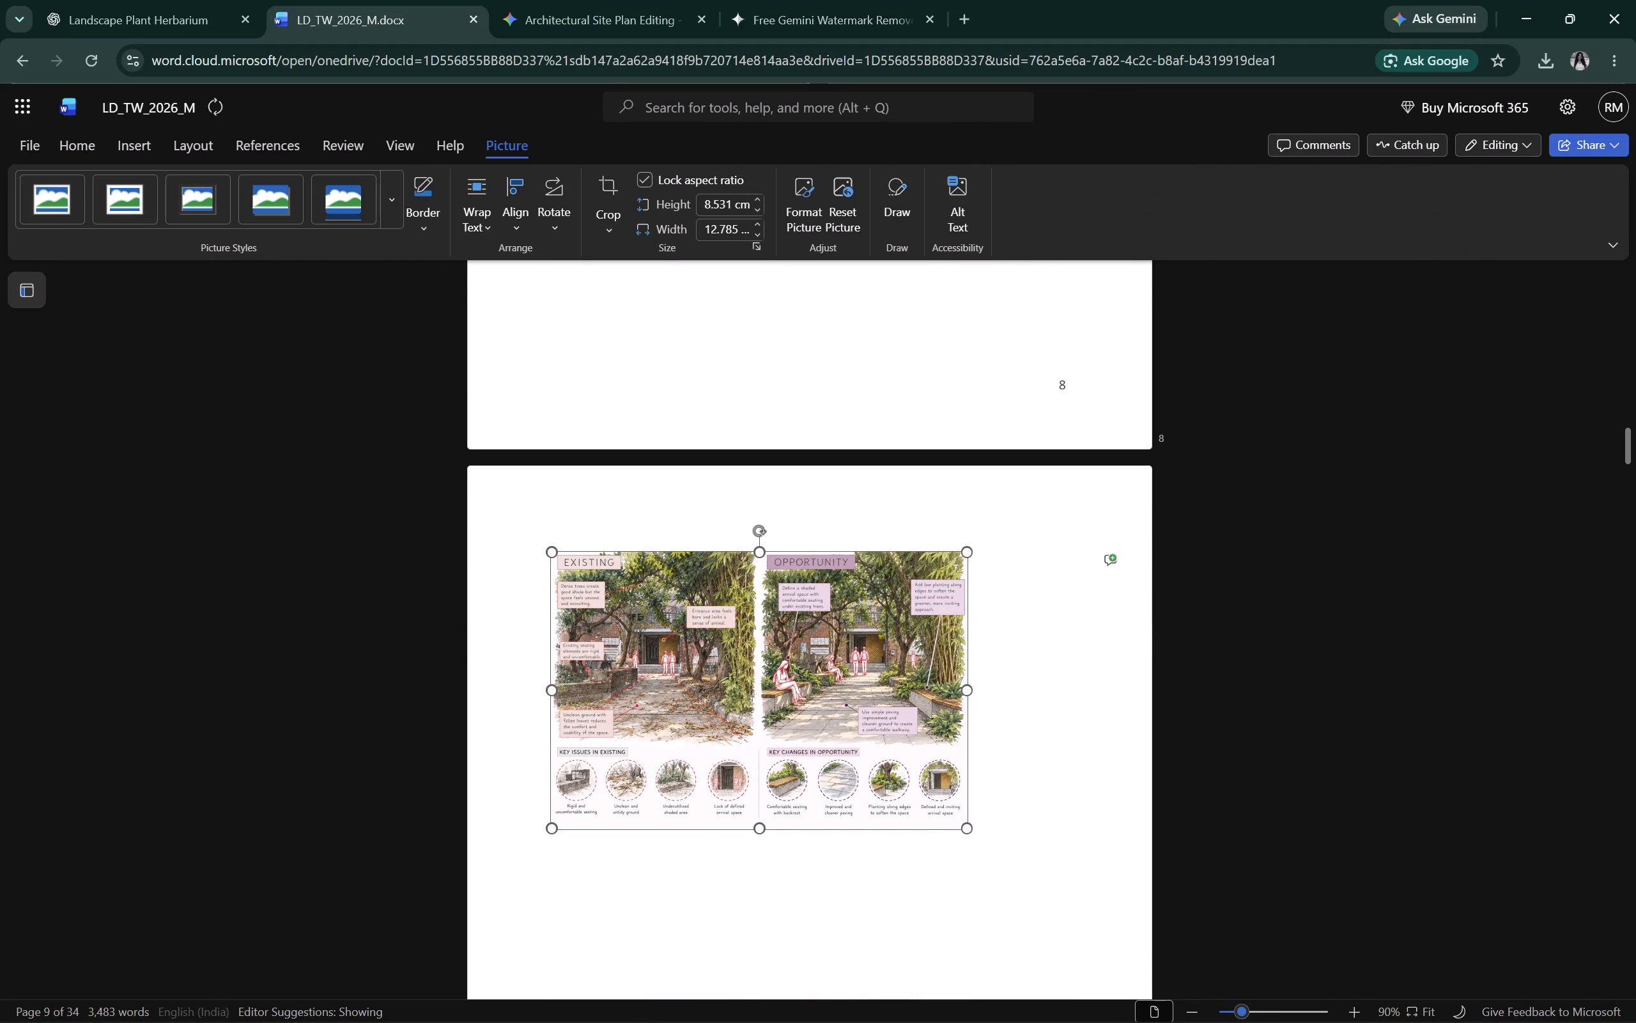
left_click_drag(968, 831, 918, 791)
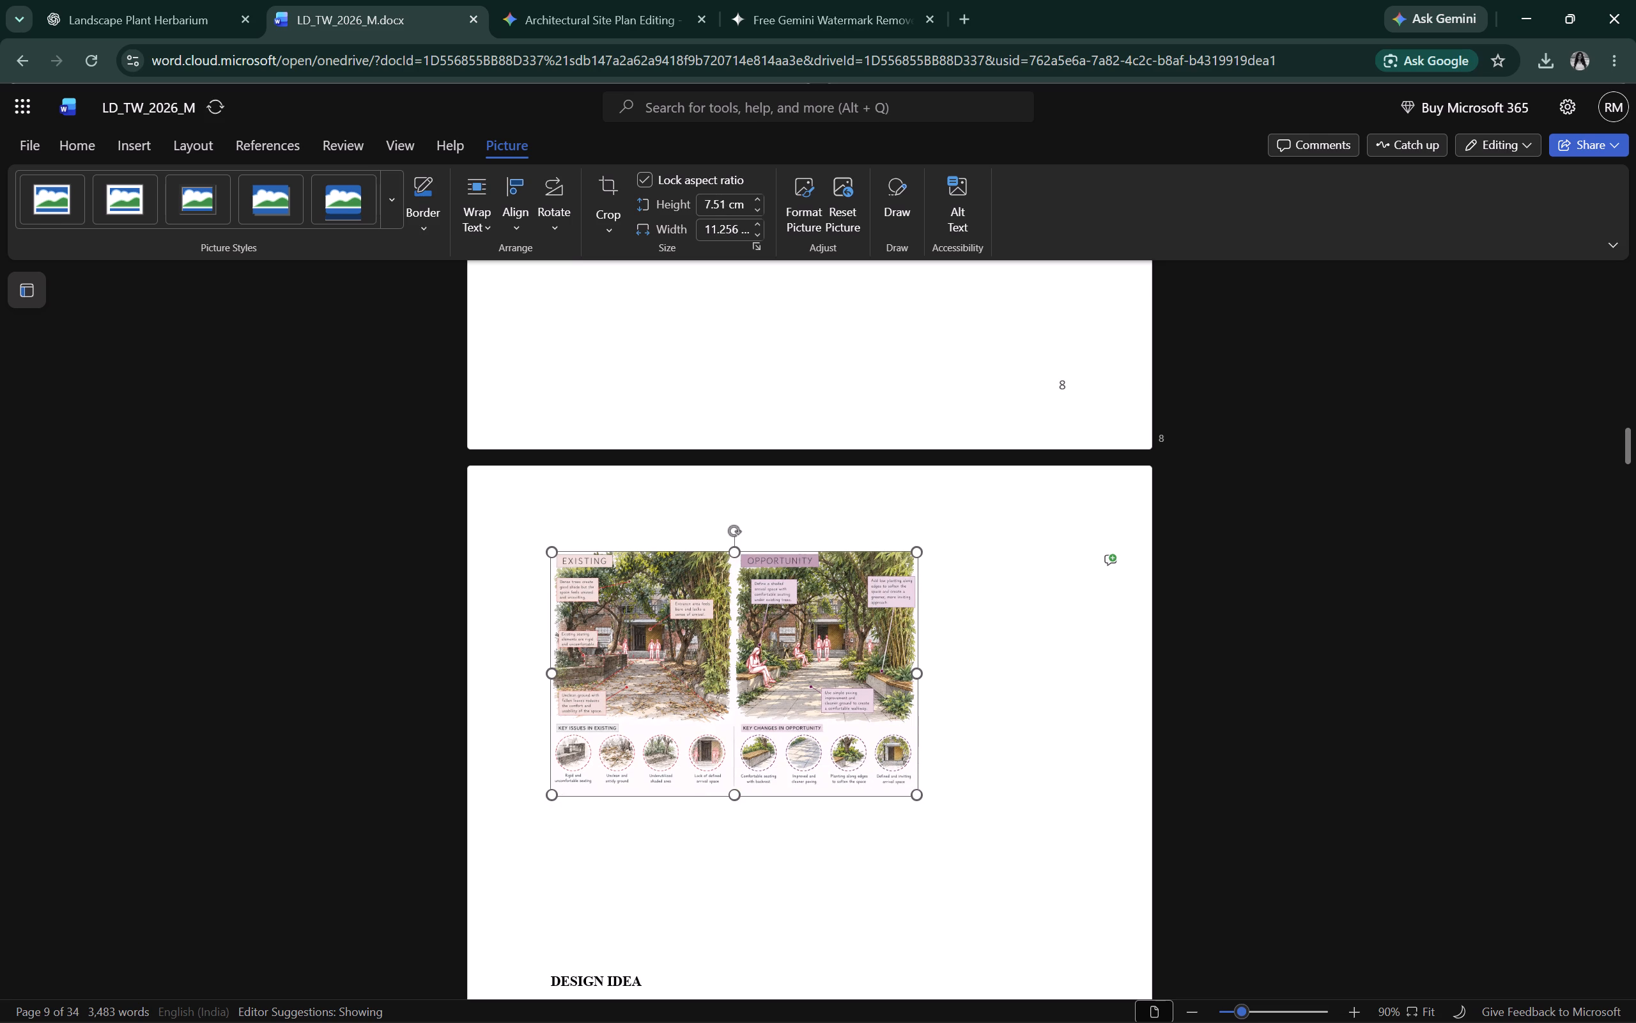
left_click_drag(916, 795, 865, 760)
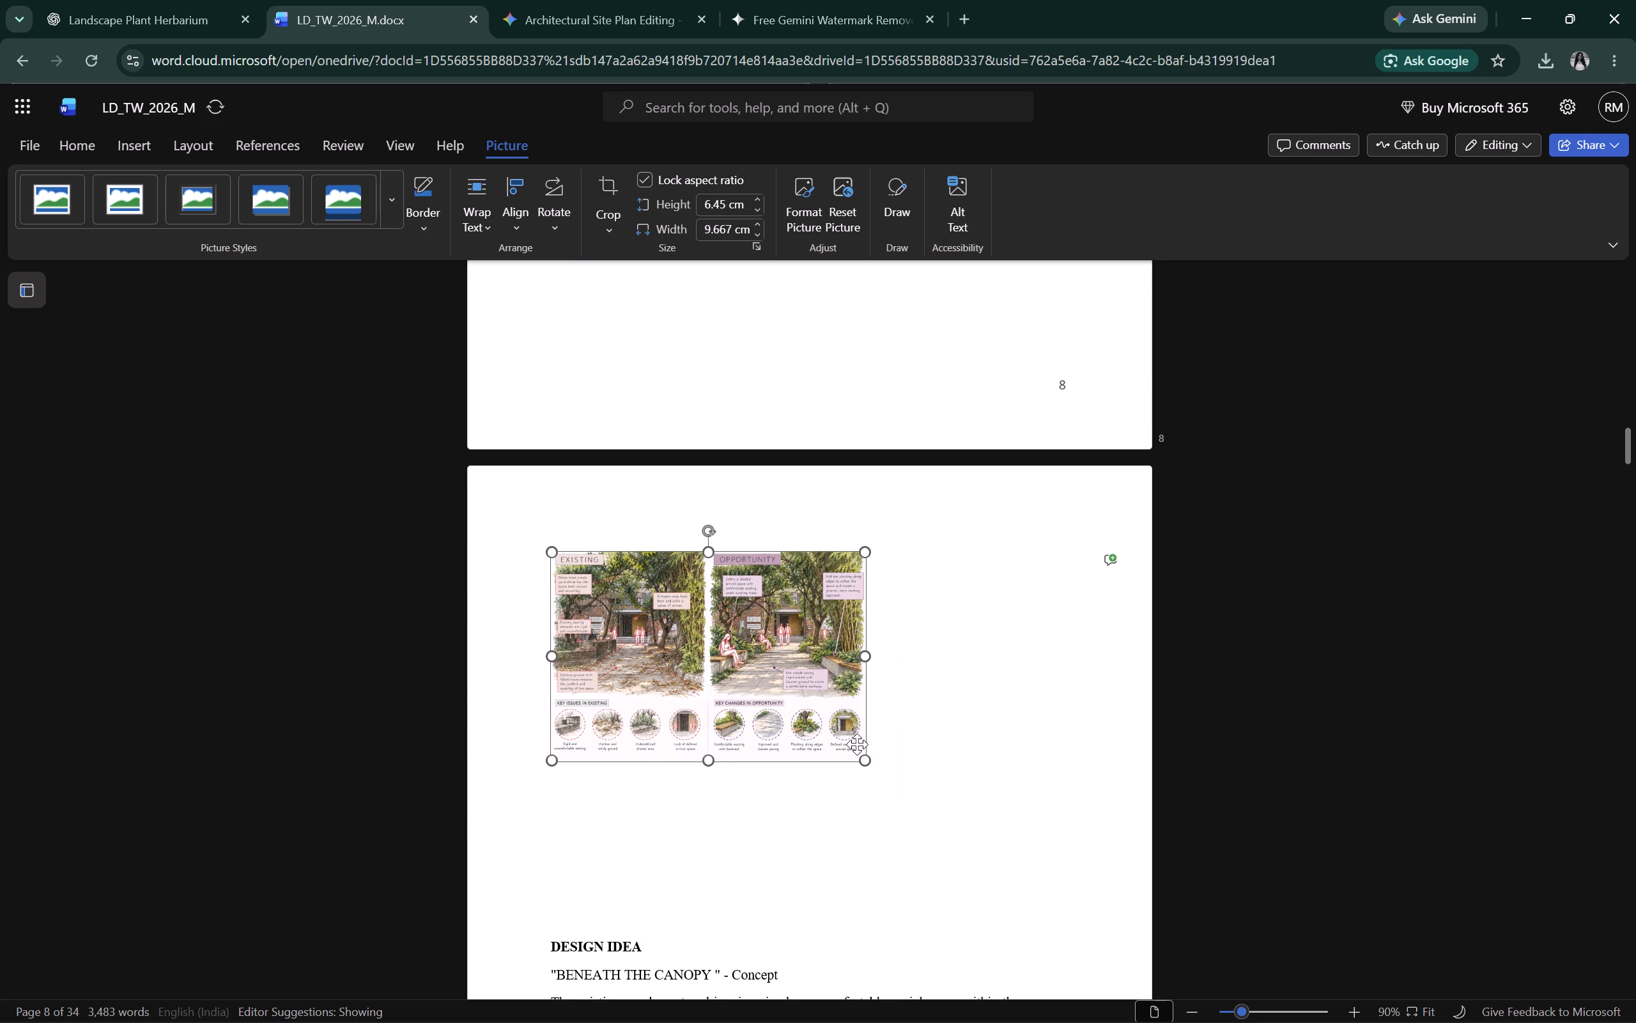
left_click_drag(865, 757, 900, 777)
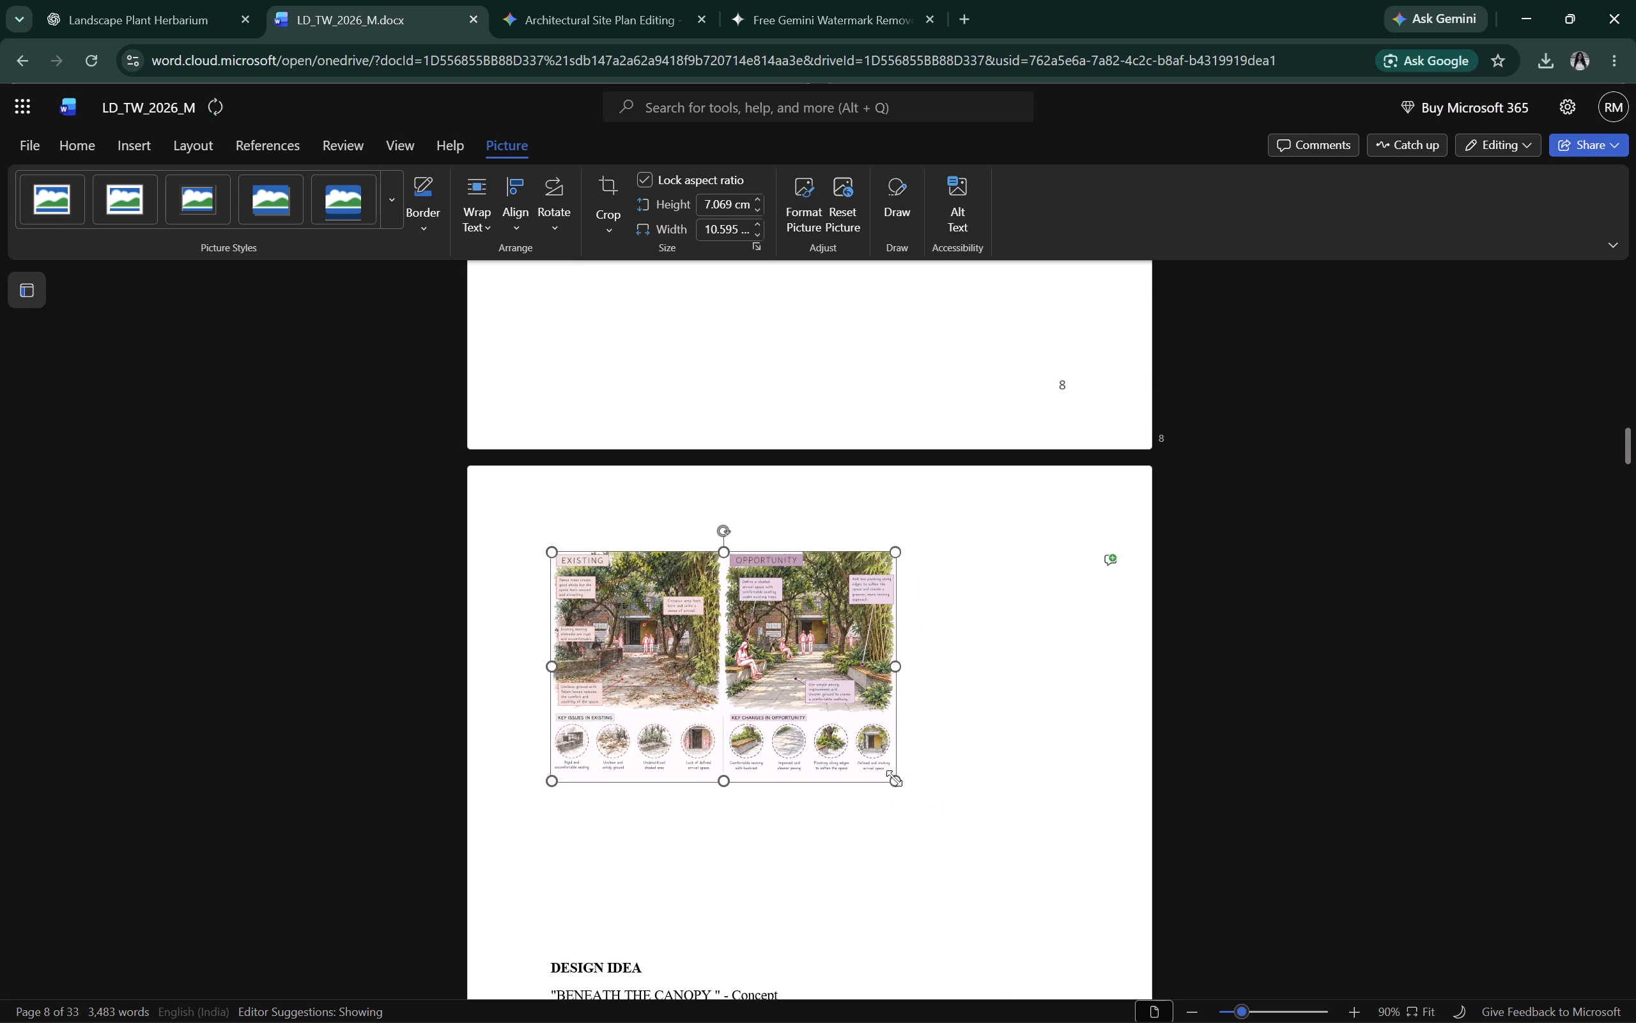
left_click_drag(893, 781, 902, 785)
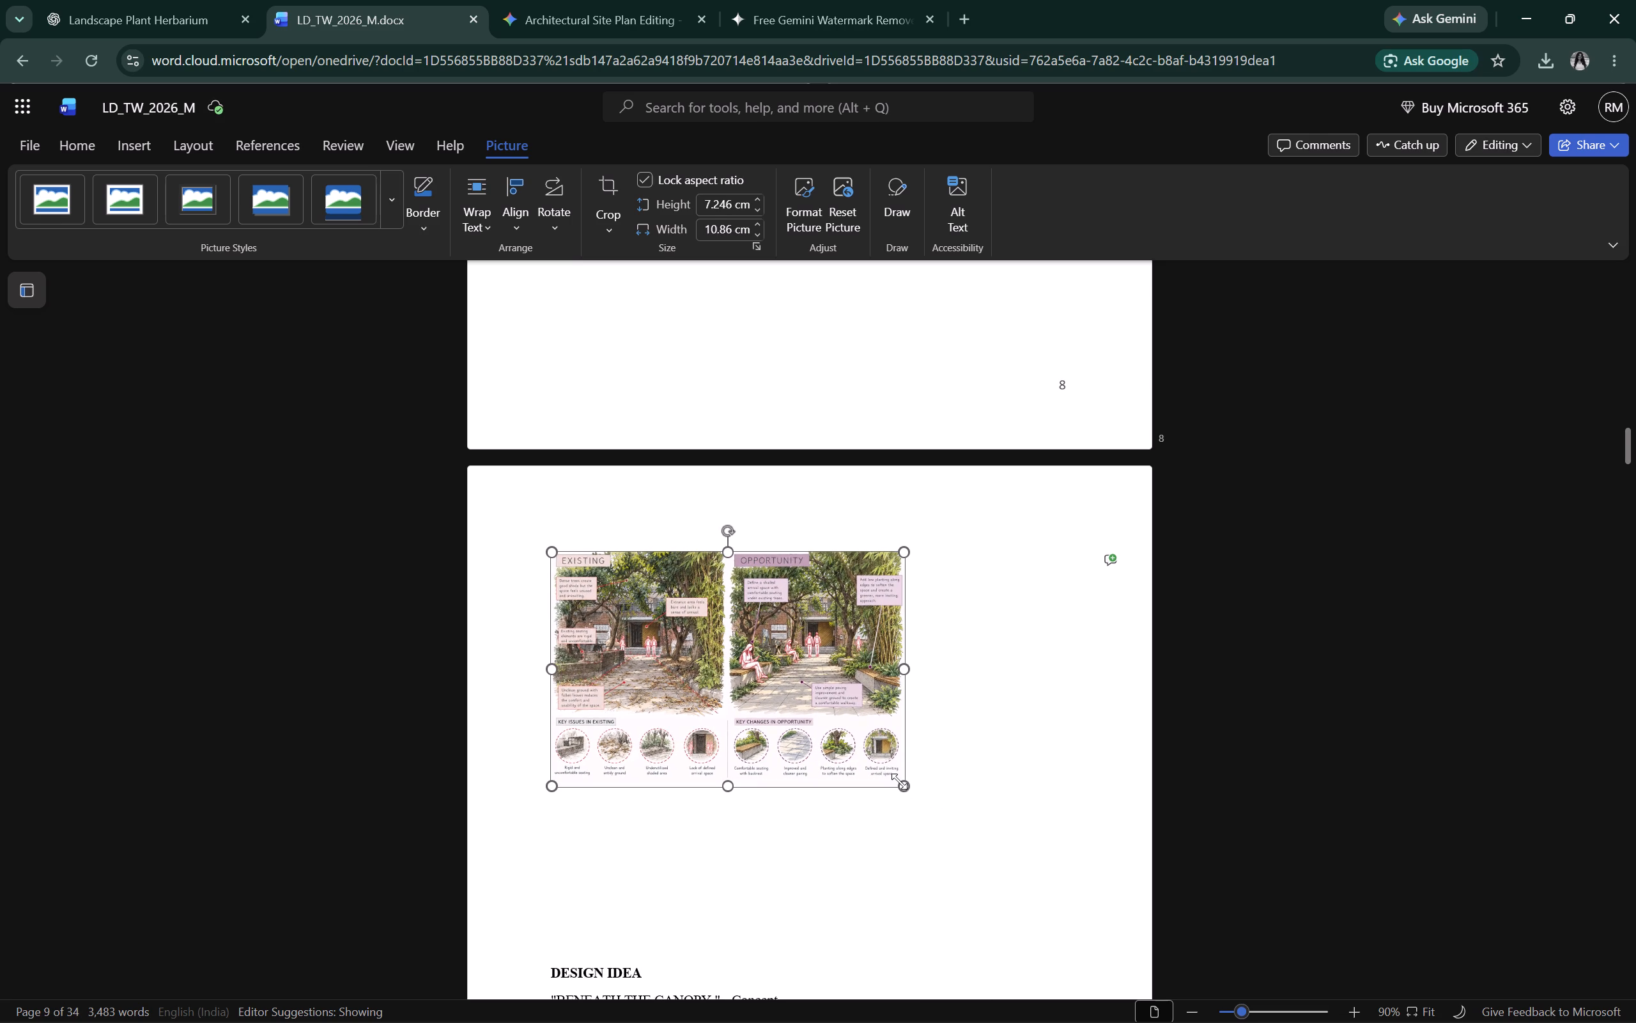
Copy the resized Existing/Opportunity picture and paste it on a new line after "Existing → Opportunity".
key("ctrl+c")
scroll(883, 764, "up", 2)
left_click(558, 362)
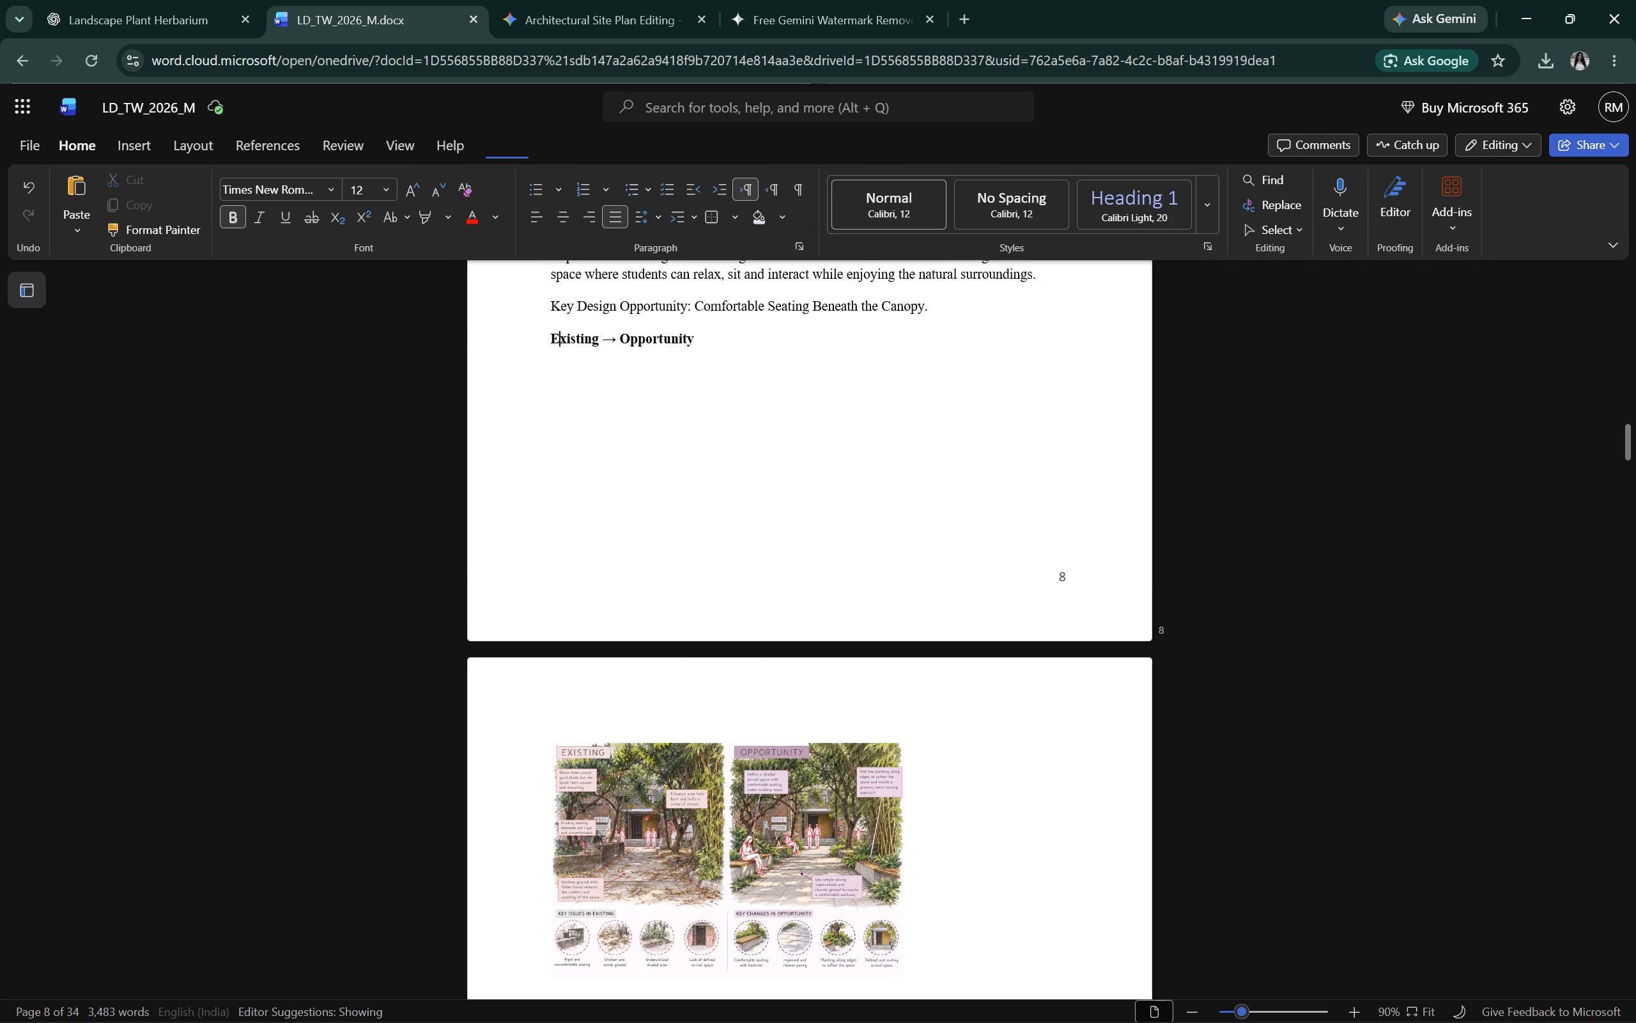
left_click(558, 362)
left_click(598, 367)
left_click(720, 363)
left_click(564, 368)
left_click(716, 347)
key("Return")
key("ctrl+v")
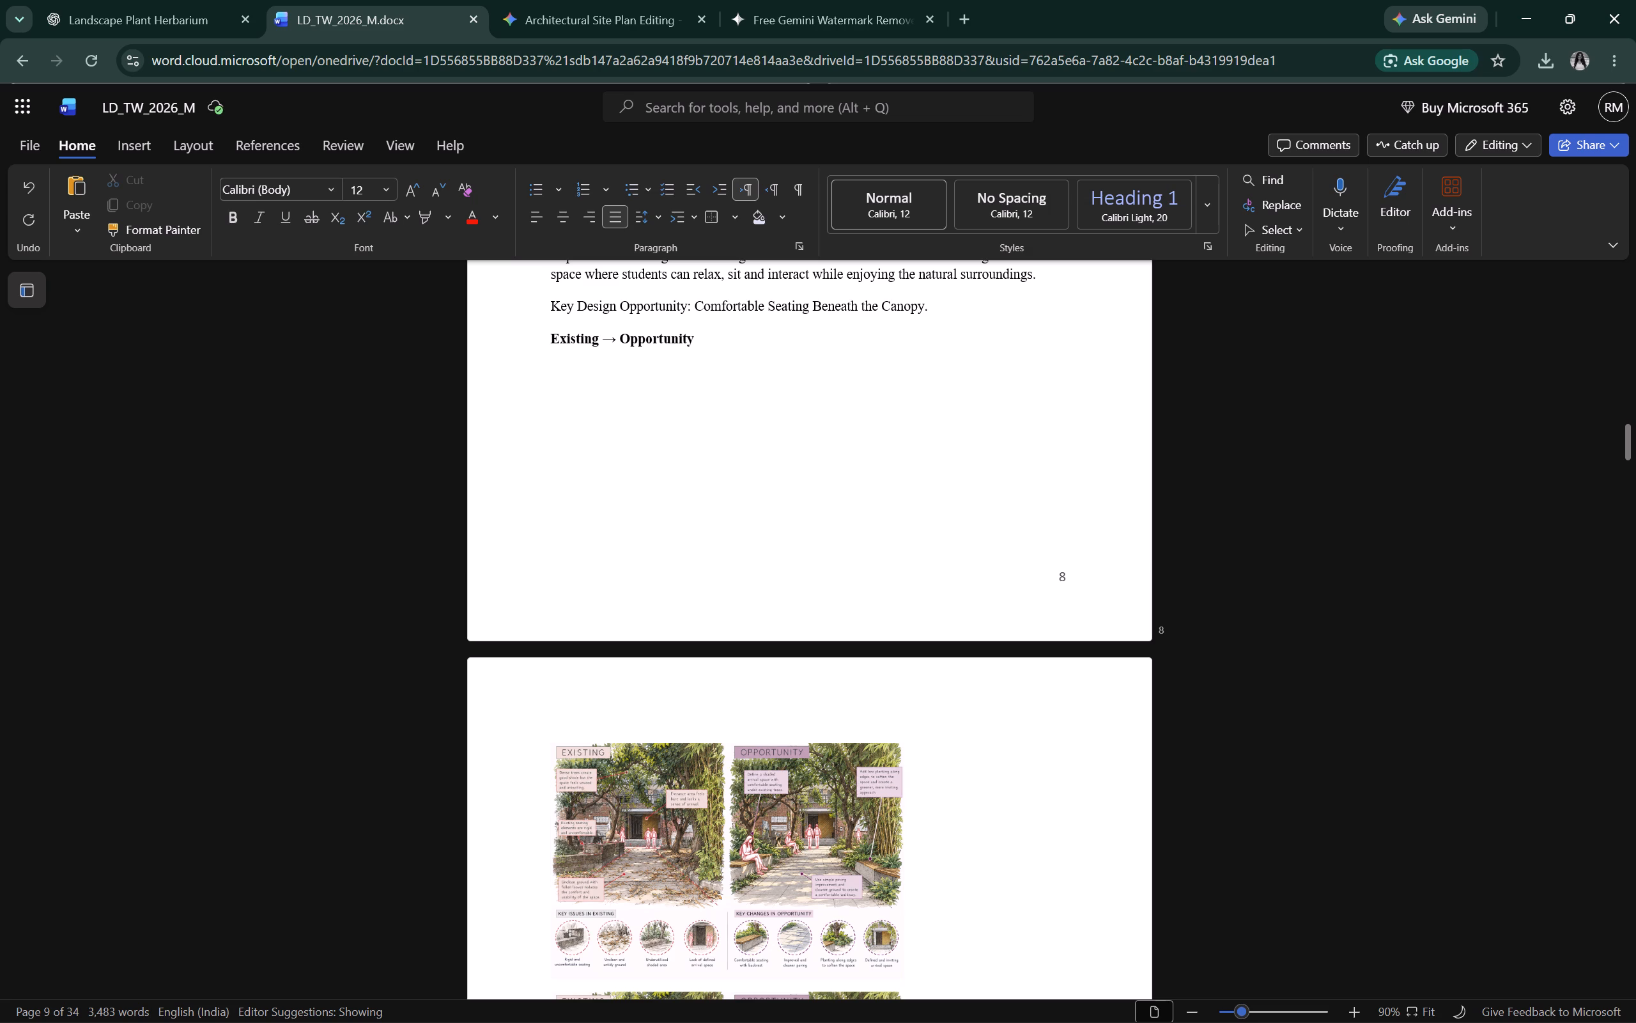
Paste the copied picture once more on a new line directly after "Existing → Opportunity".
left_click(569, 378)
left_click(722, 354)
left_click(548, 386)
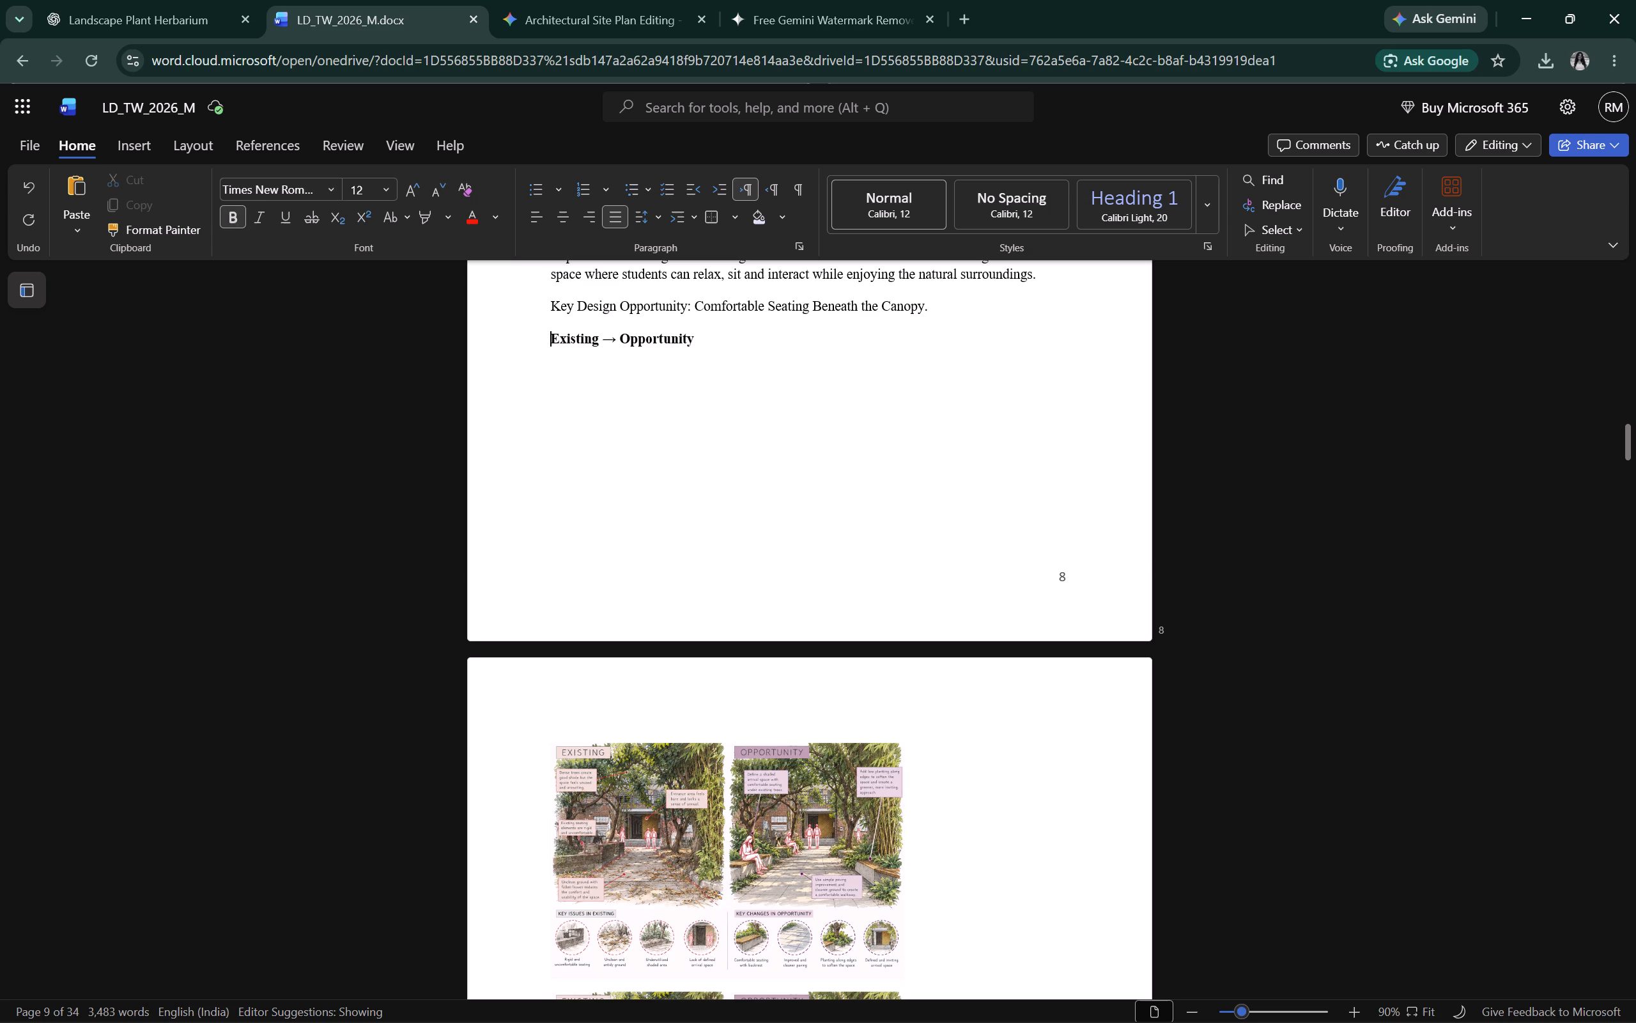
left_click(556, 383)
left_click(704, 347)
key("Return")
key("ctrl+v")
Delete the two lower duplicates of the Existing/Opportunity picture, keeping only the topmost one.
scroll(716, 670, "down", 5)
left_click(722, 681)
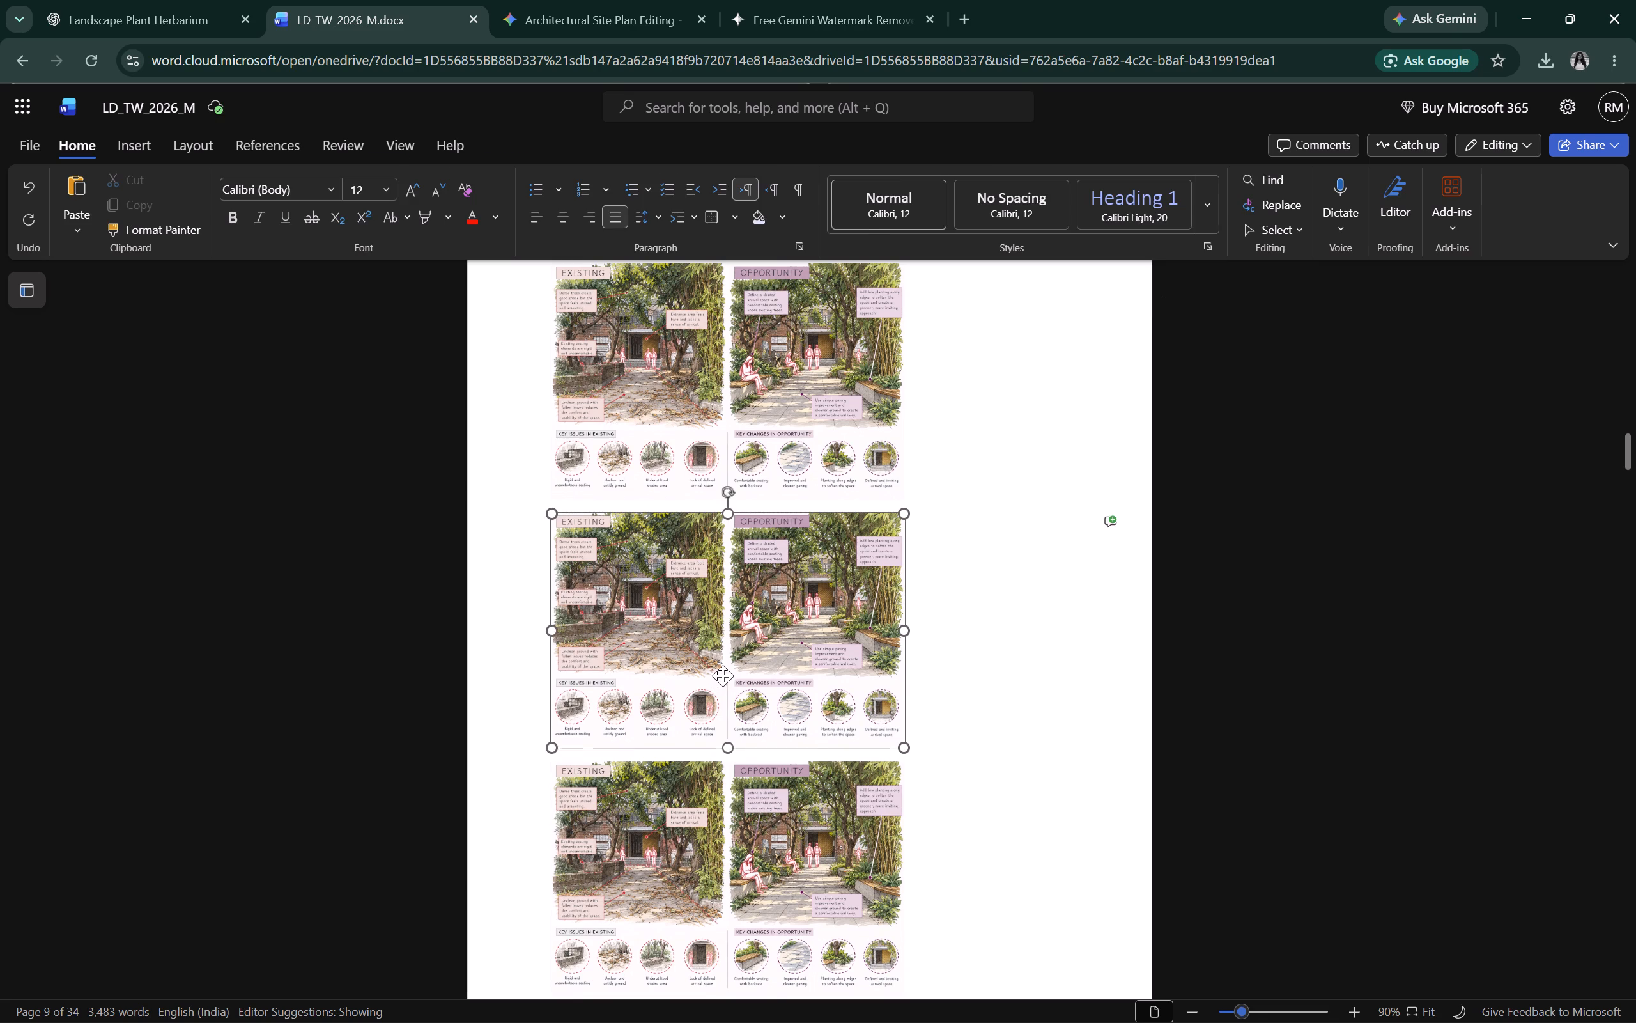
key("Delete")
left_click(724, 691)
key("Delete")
Shrink the remaining Existing/Opportunity picture to about 8.7 cm wide by 5.8 cm high so it fits below its heading on page 8.
left_click(750, 464)
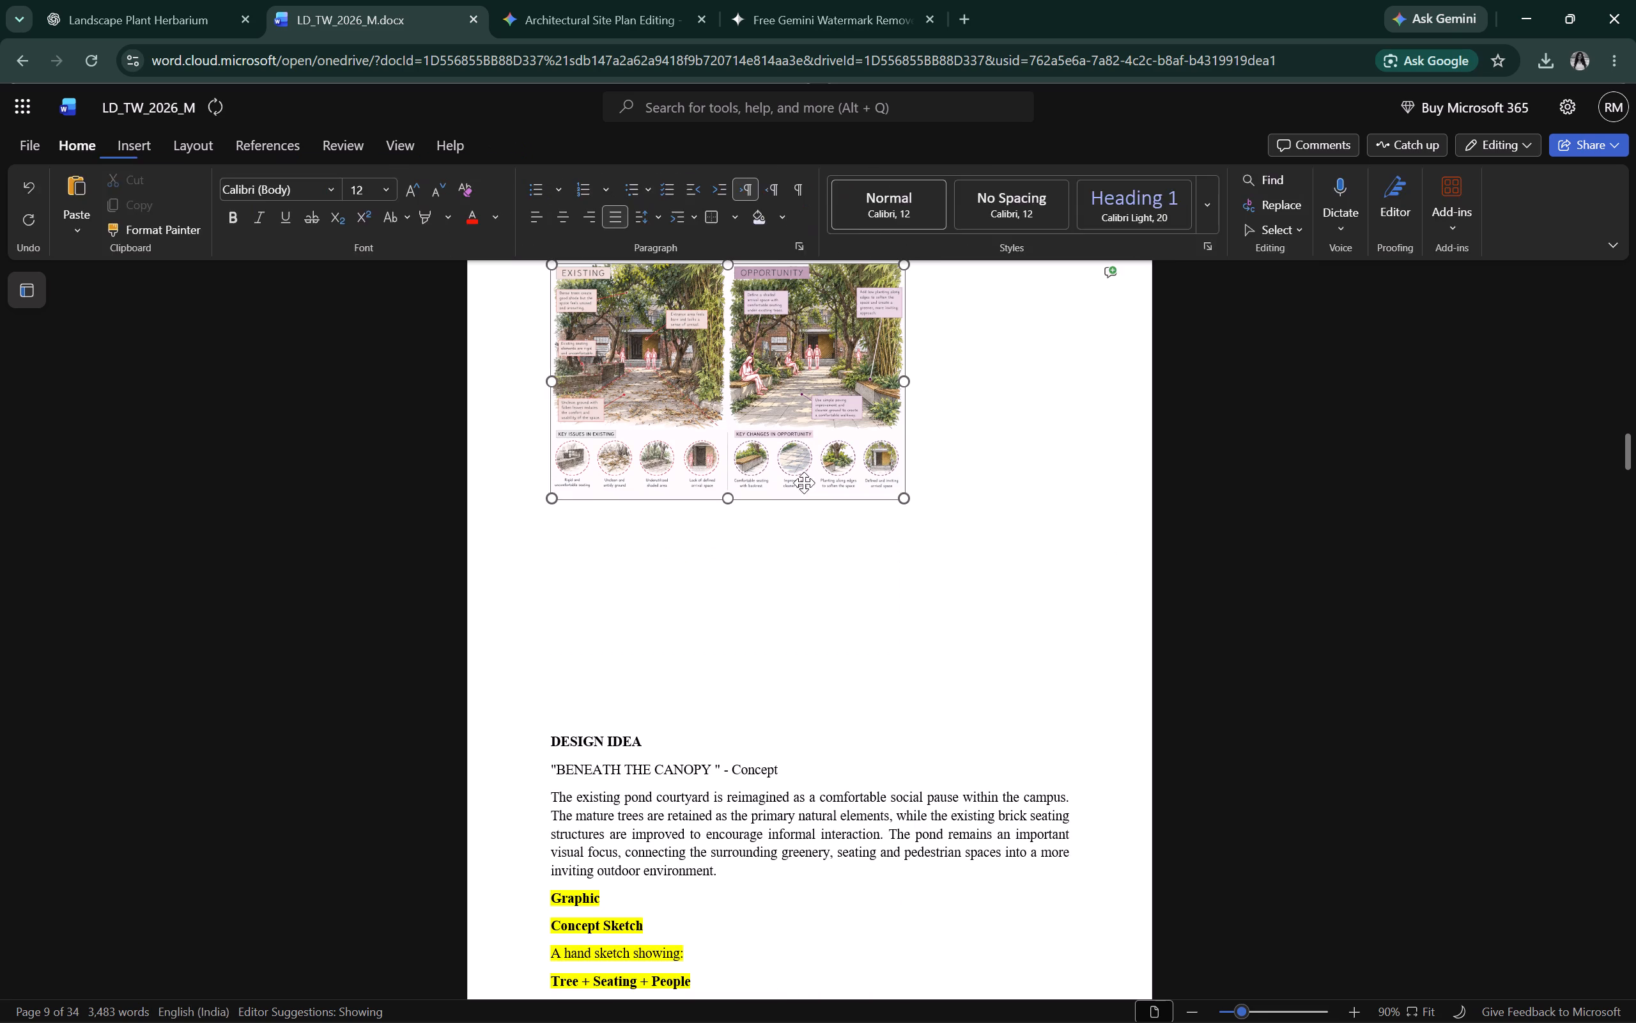
left_click_drag(907, 496, 773, 349)
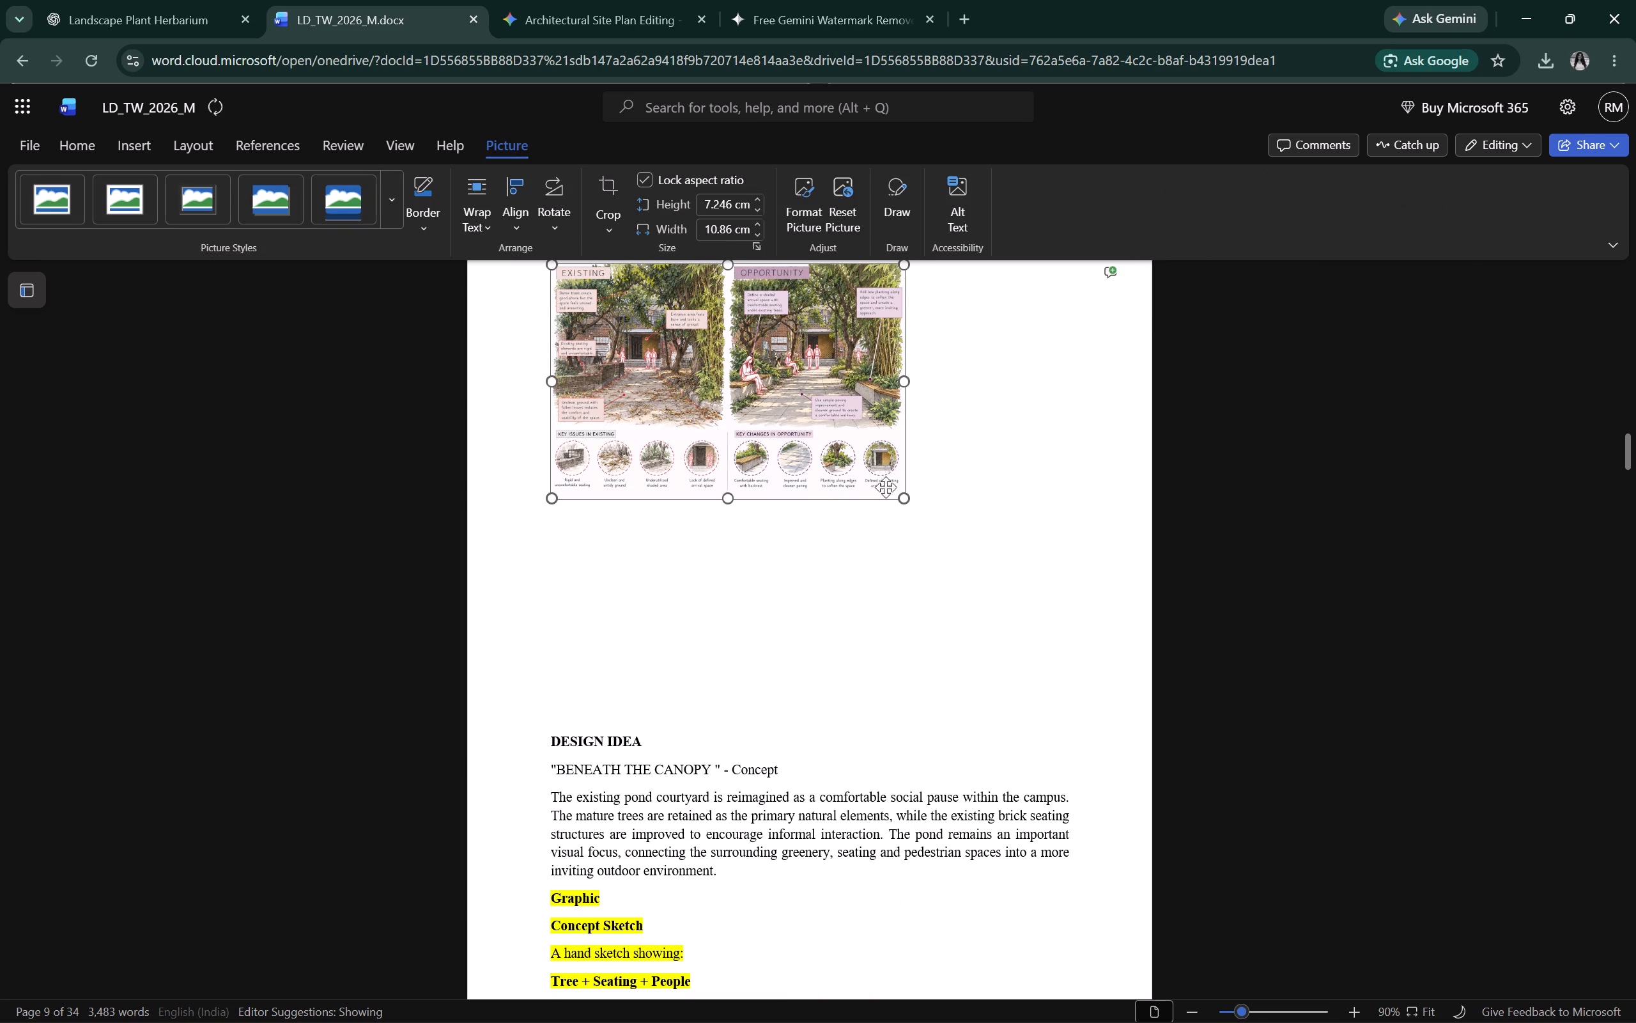
left_click_drag(907, 499, 758, 331)
scroll(808, 553, "up", 3)
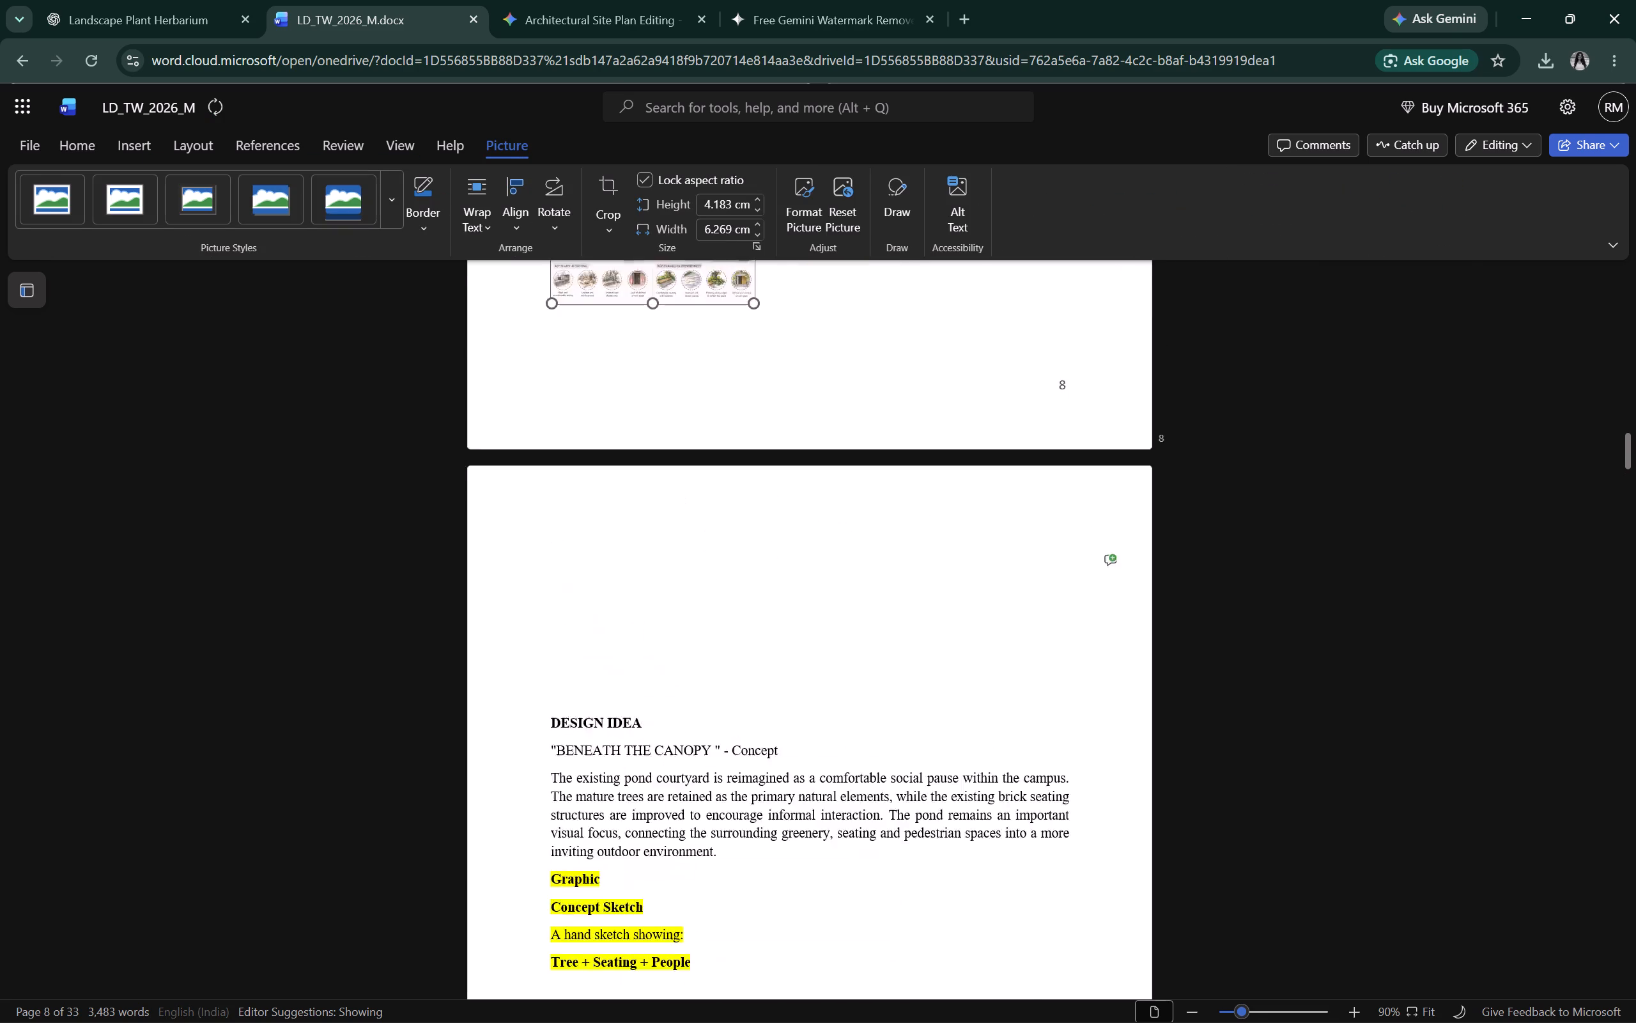
scroll(808, 553, "up", 2)
left_click_drag(754, 495, 888, 535)
left_click_drag(817, 532, 849, 545)
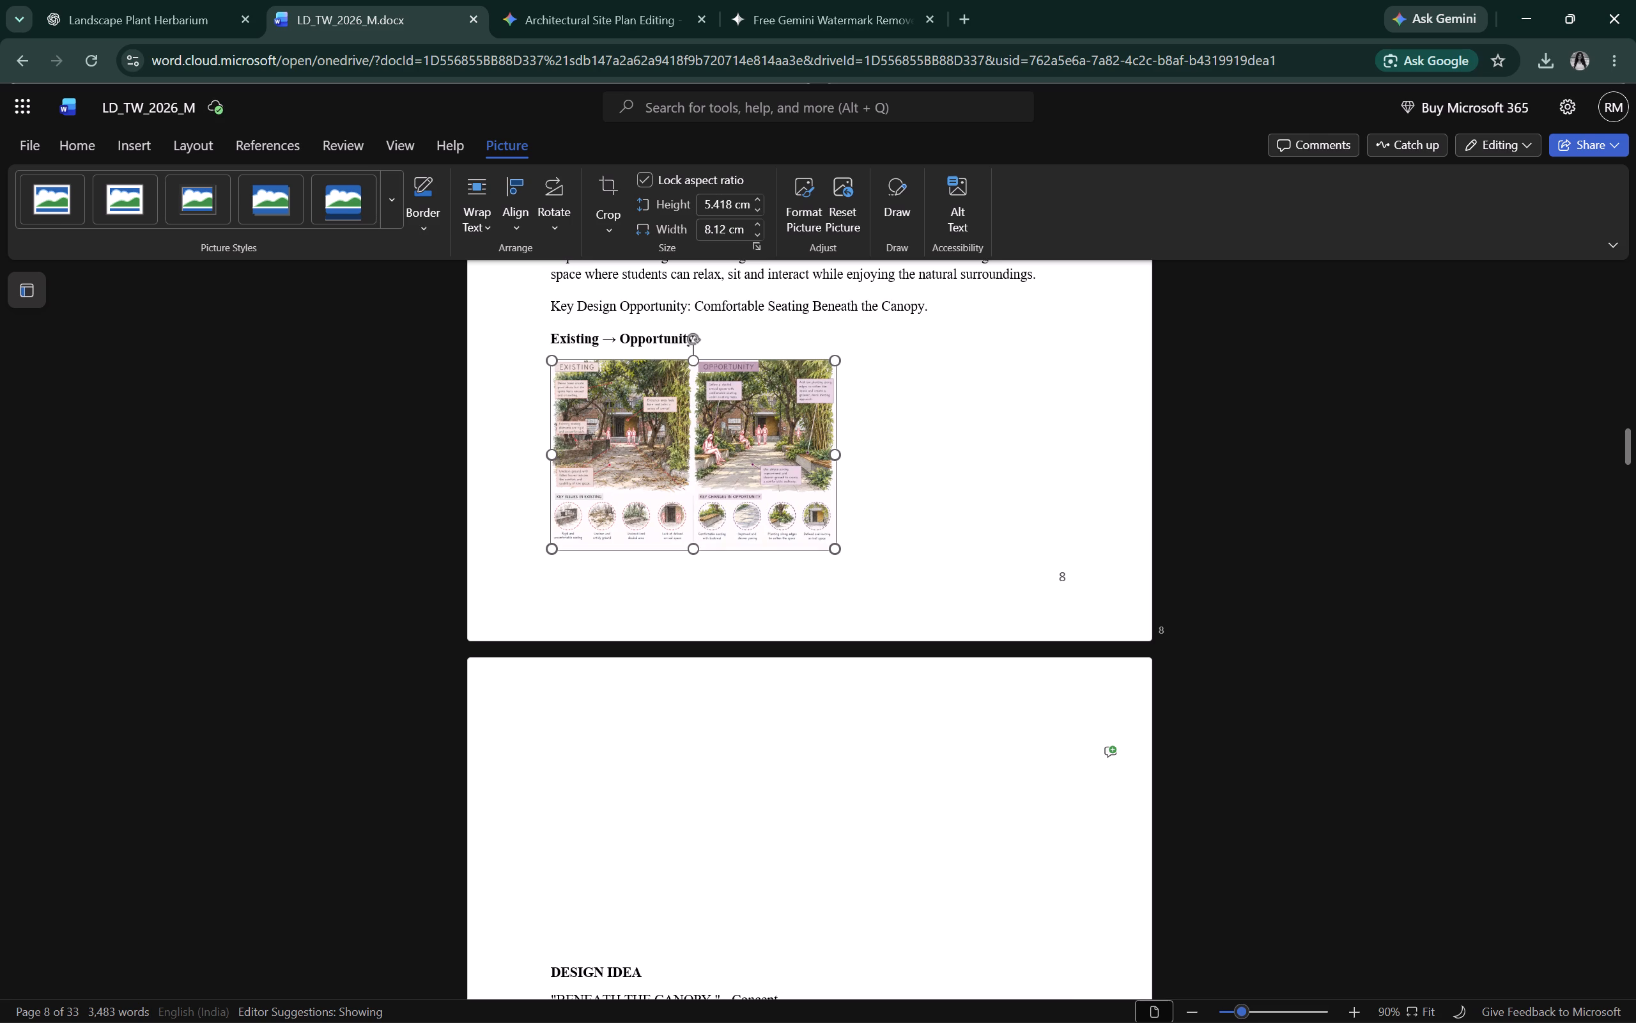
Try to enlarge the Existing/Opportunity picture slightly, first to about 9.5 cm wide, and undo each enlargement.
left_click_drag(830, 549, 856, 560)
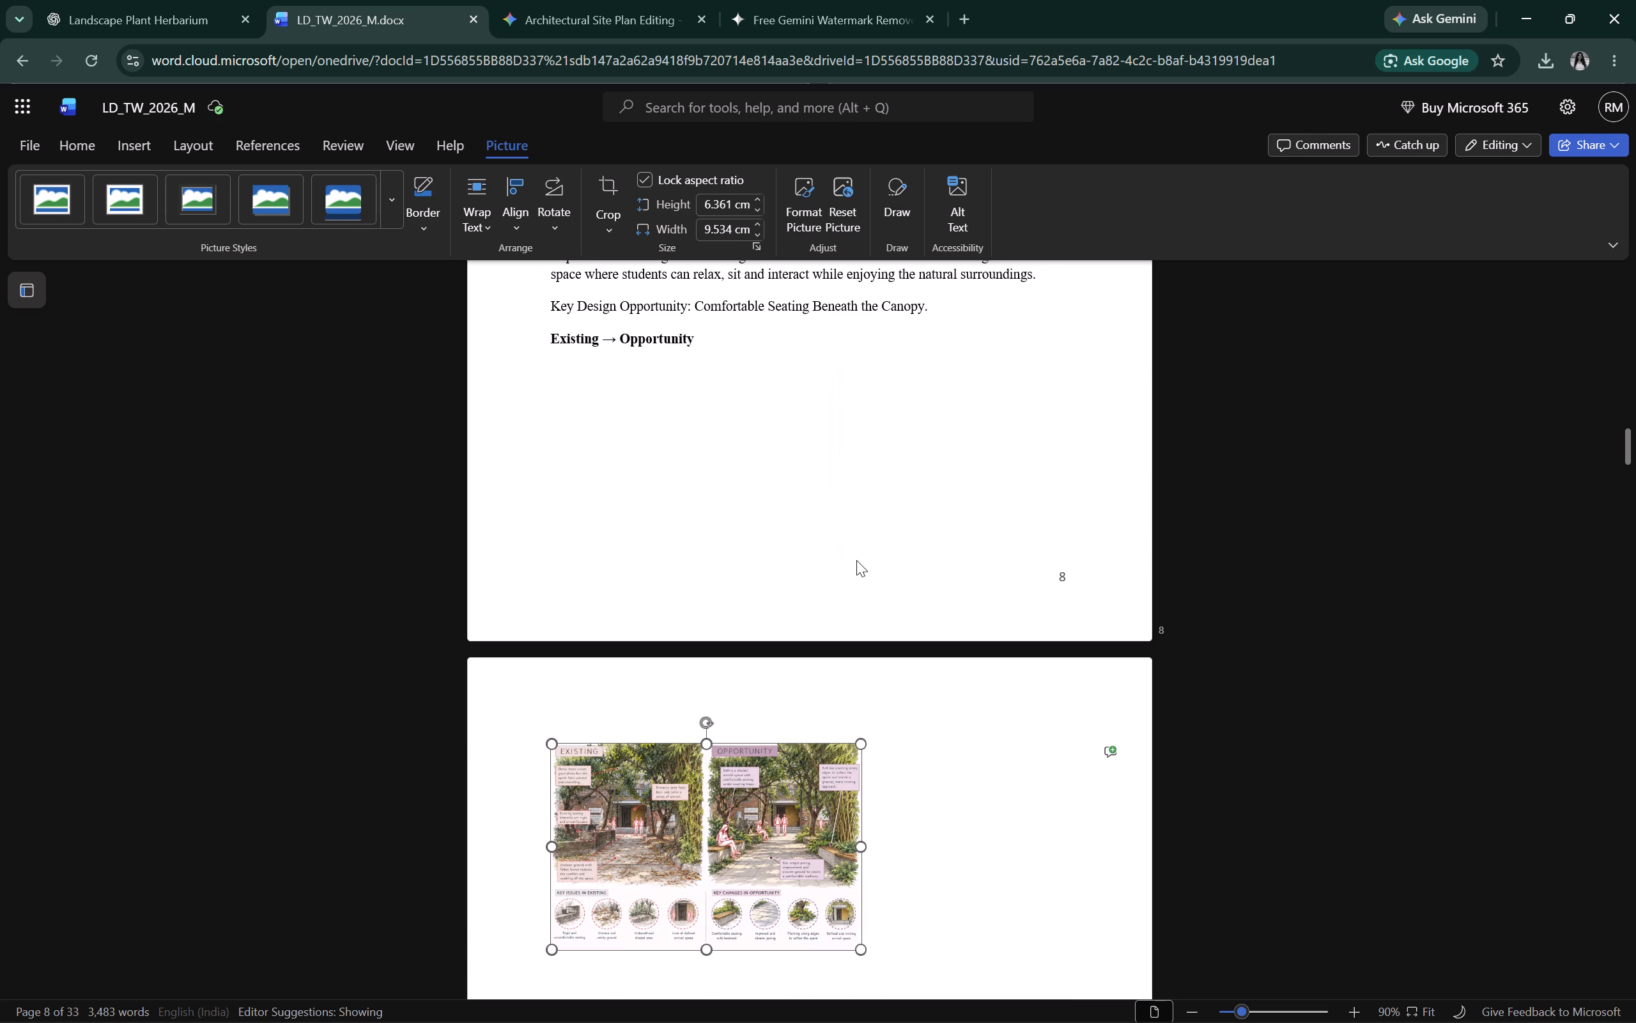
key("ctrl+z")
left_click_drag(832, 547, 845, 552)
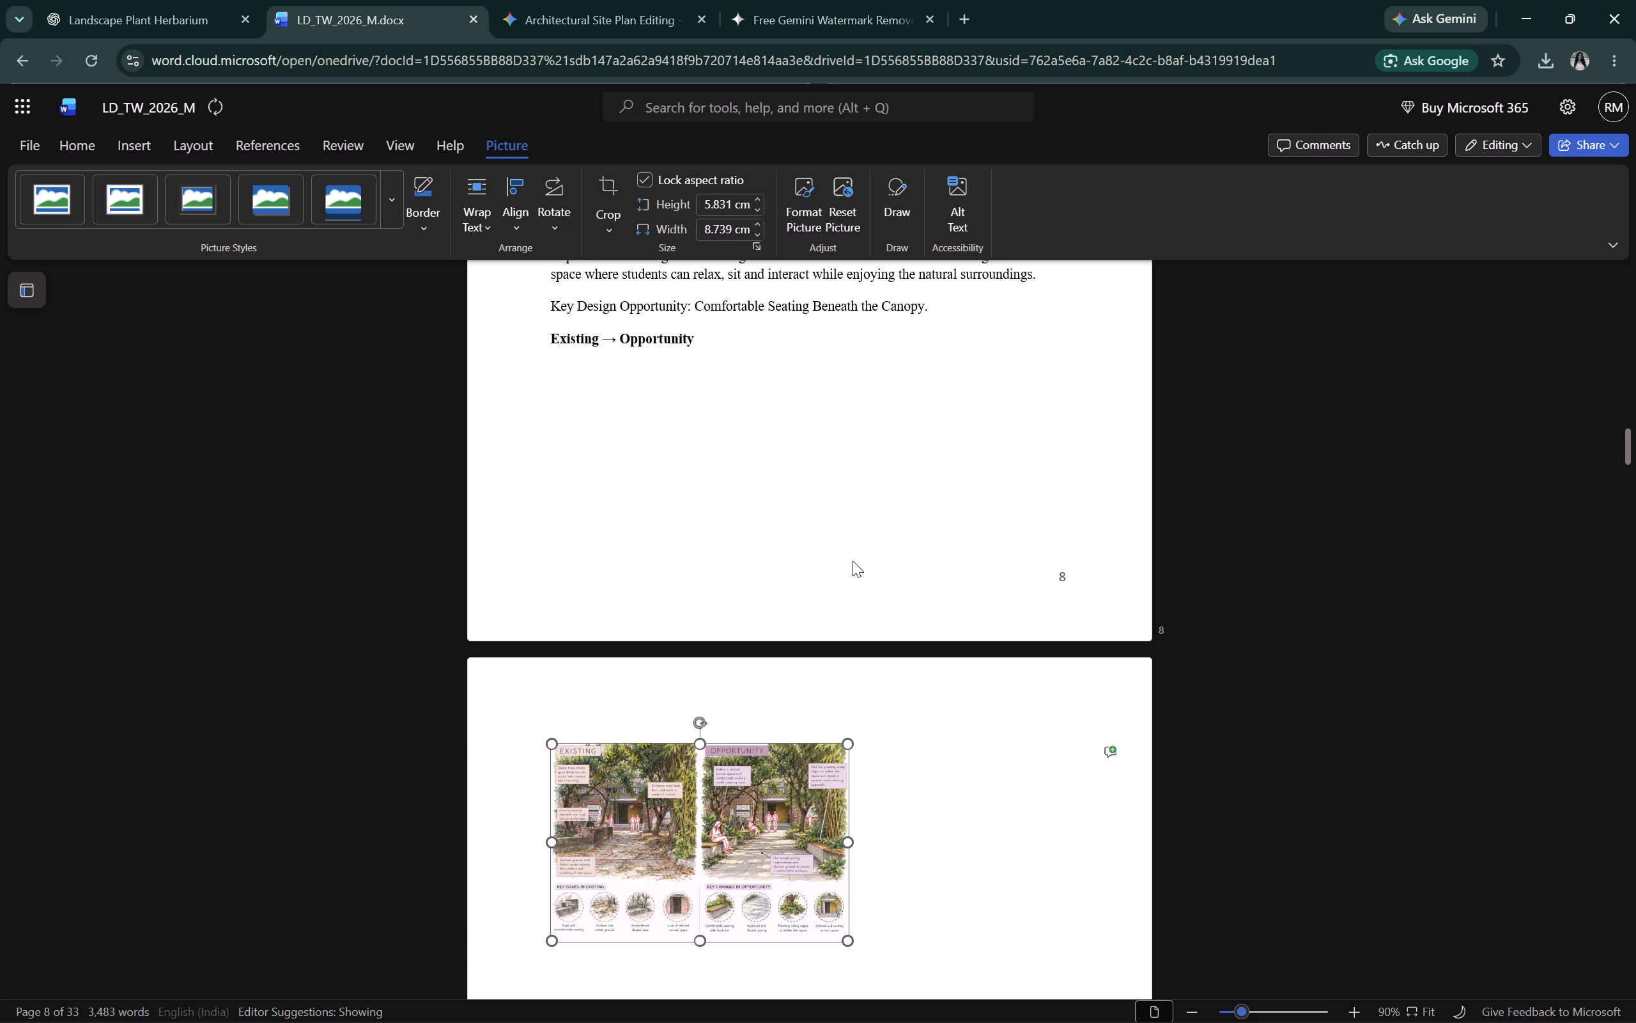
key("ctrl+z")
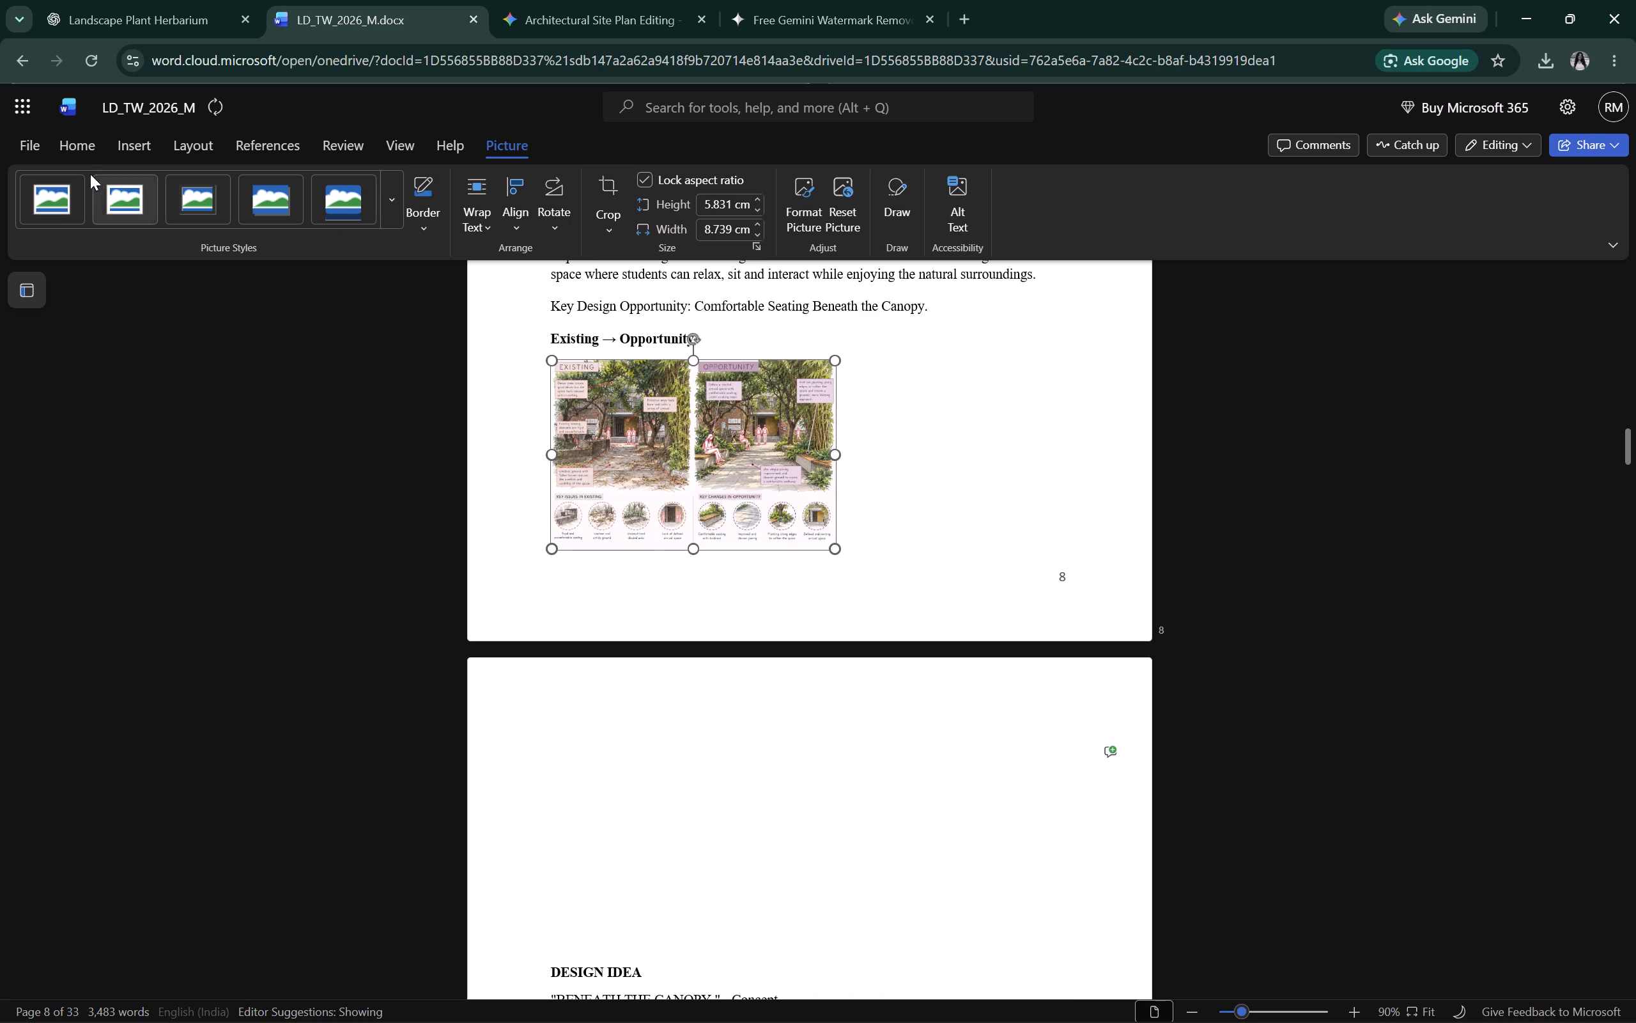
Centre the Existing/Opportunity picture horizontally on the page.
left_click(85, 148)
left_click(571, 217)
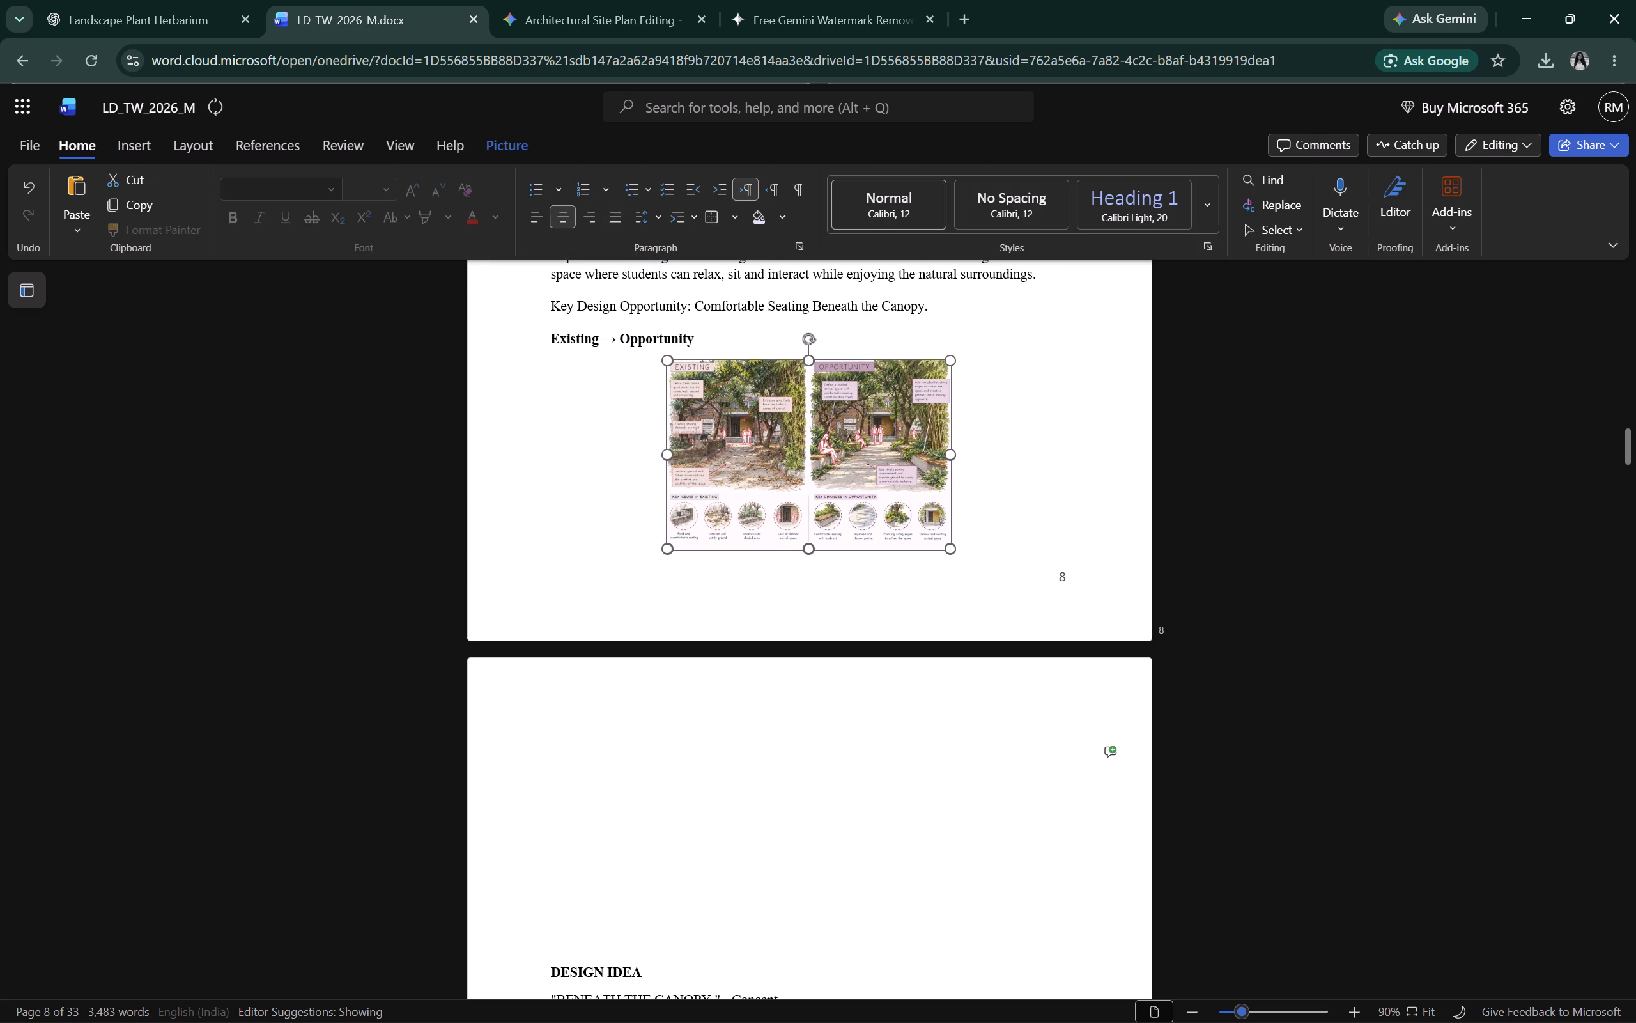
left_click(1264, 428)
Shrink the courtyard sketch at the top of page 8 proportionally to about 9.8 cm wide by 6.5 cm high.
scroll(1265, 423, "up", 3)
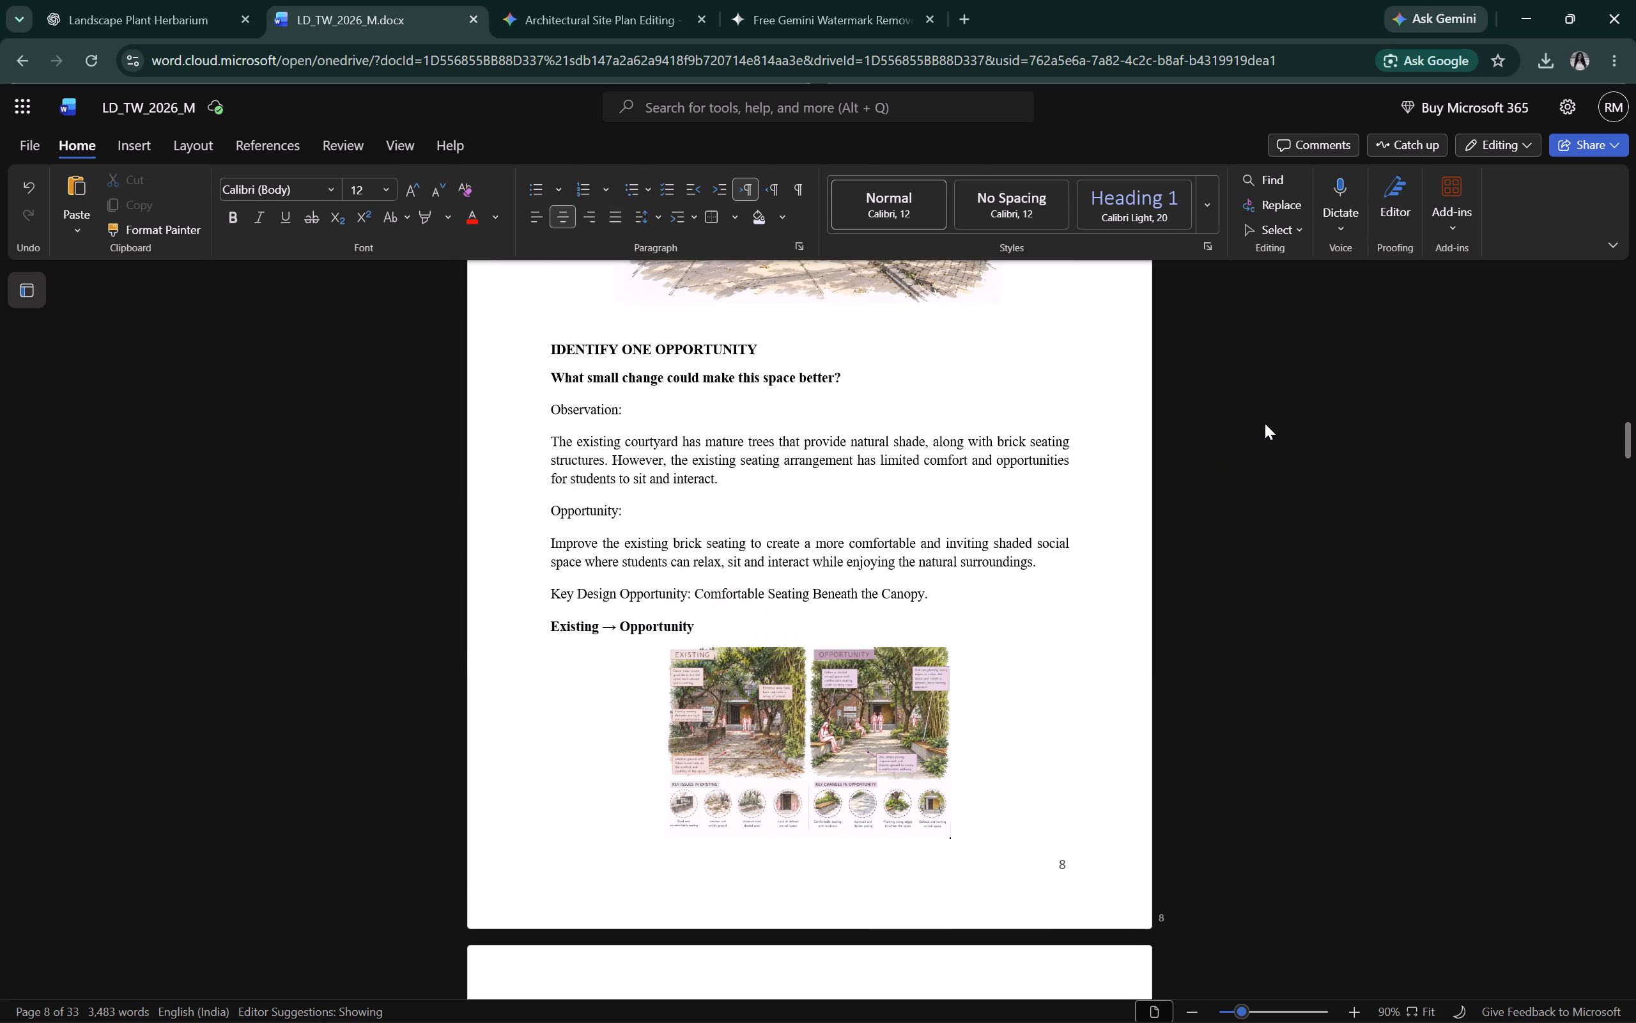
scroll(1265, 423, "down", 3)
scroll(1265, 423, "up", 6)
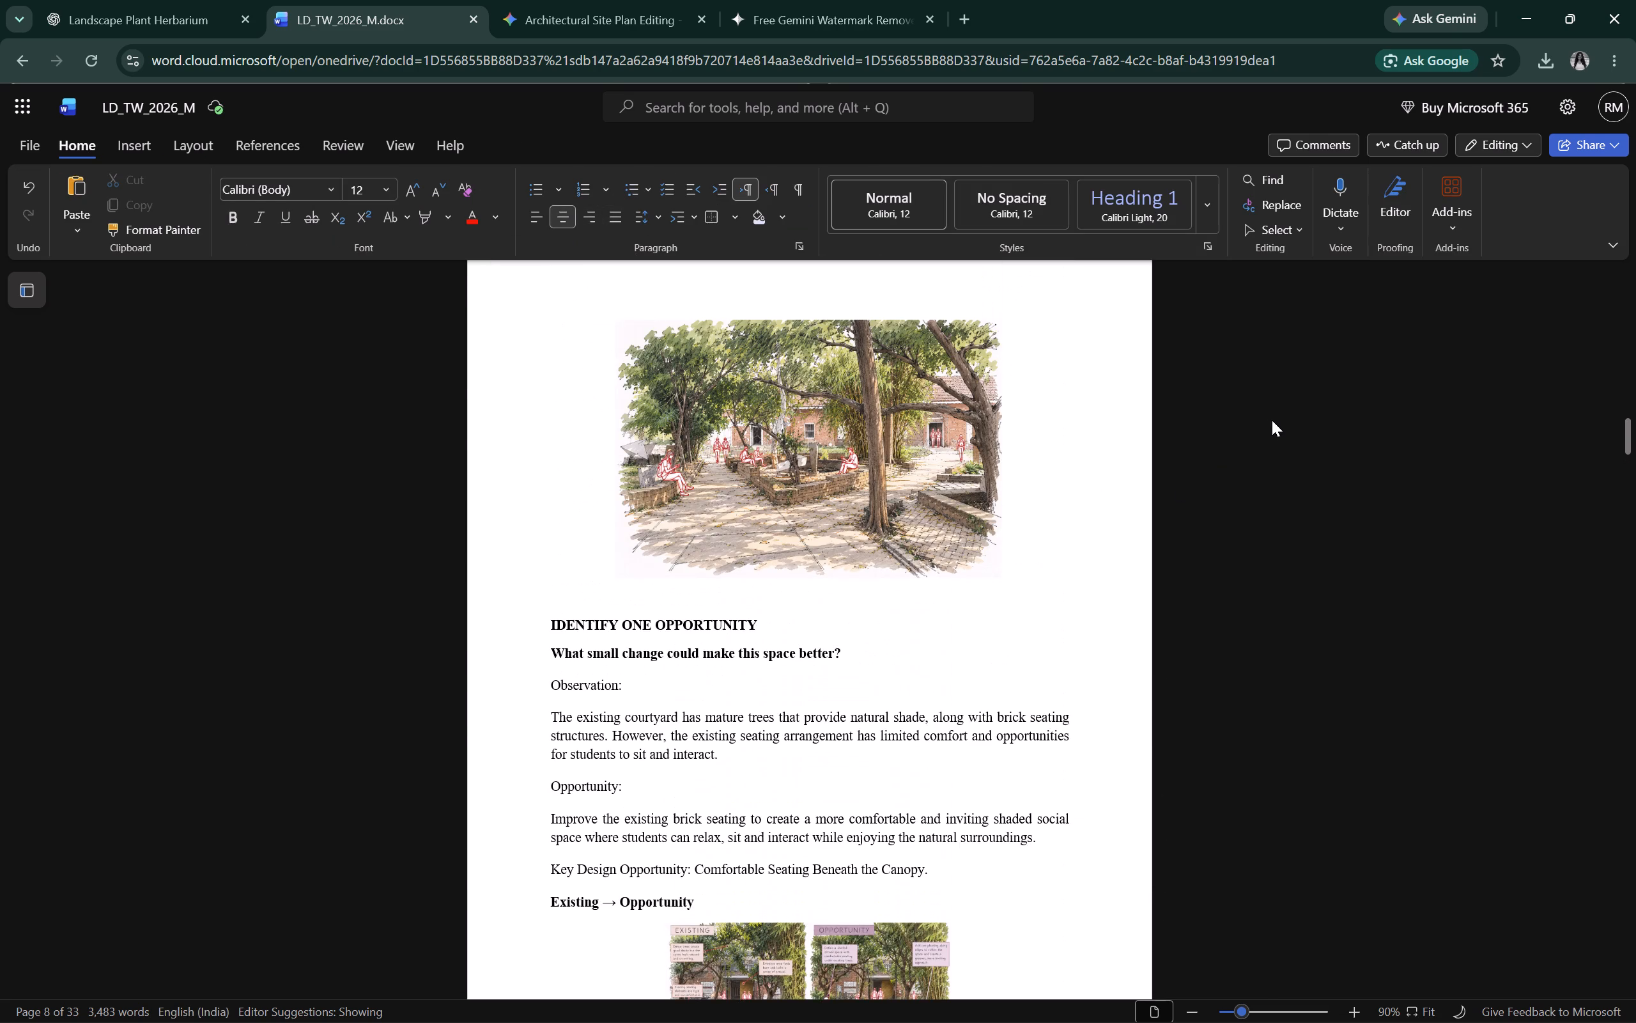
scroll(1272, 420, "up", 2)
left_click(902, 601)
scroll(948, 708, "up", 3)
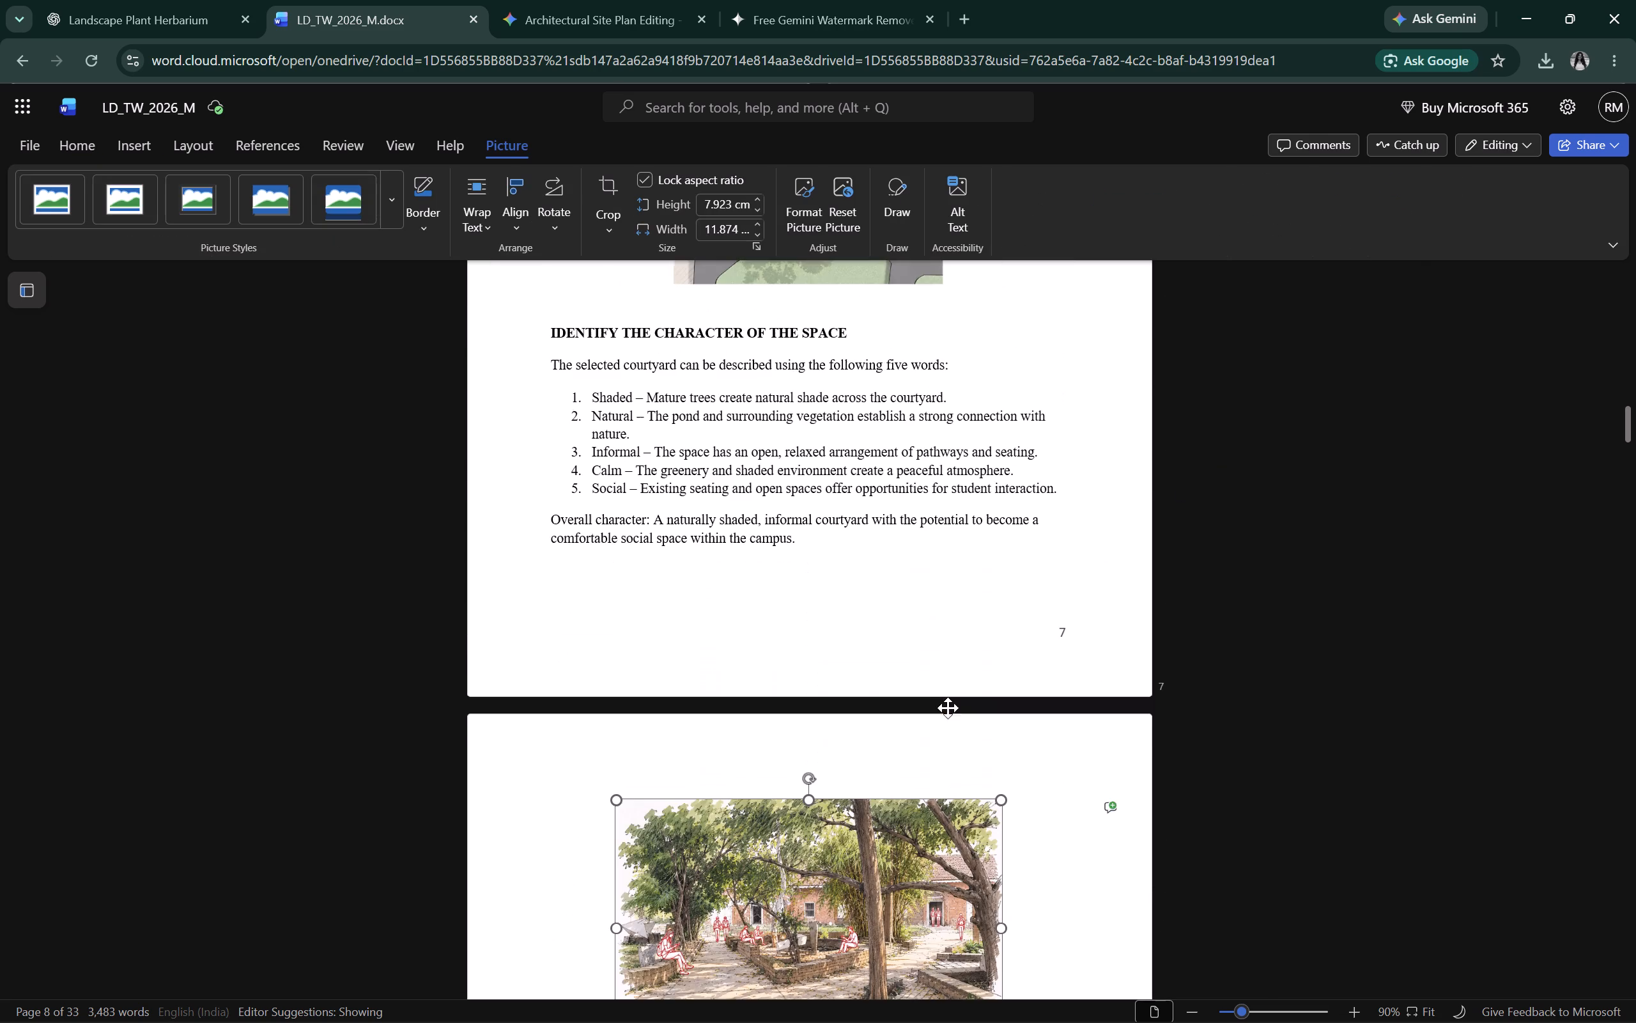
scroll(948, 707, "down", 3)
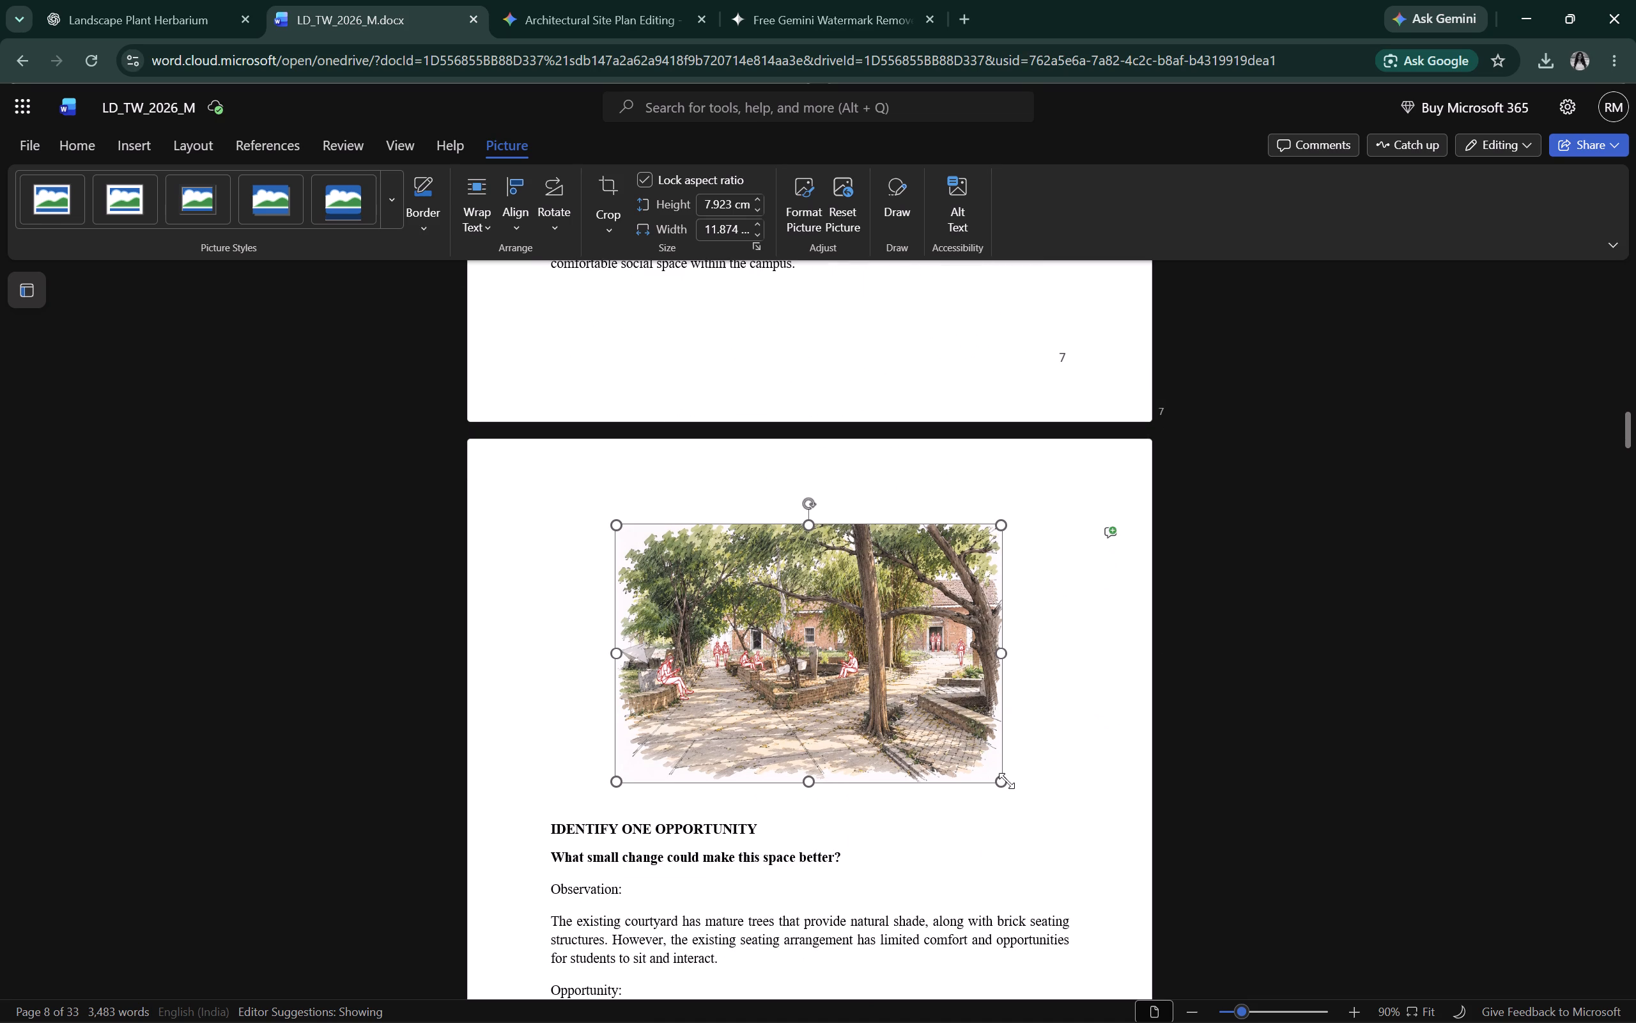
left_click_drag(1005, 781, 915, 729)
left_click_drag(1001, 784, 930, 738)
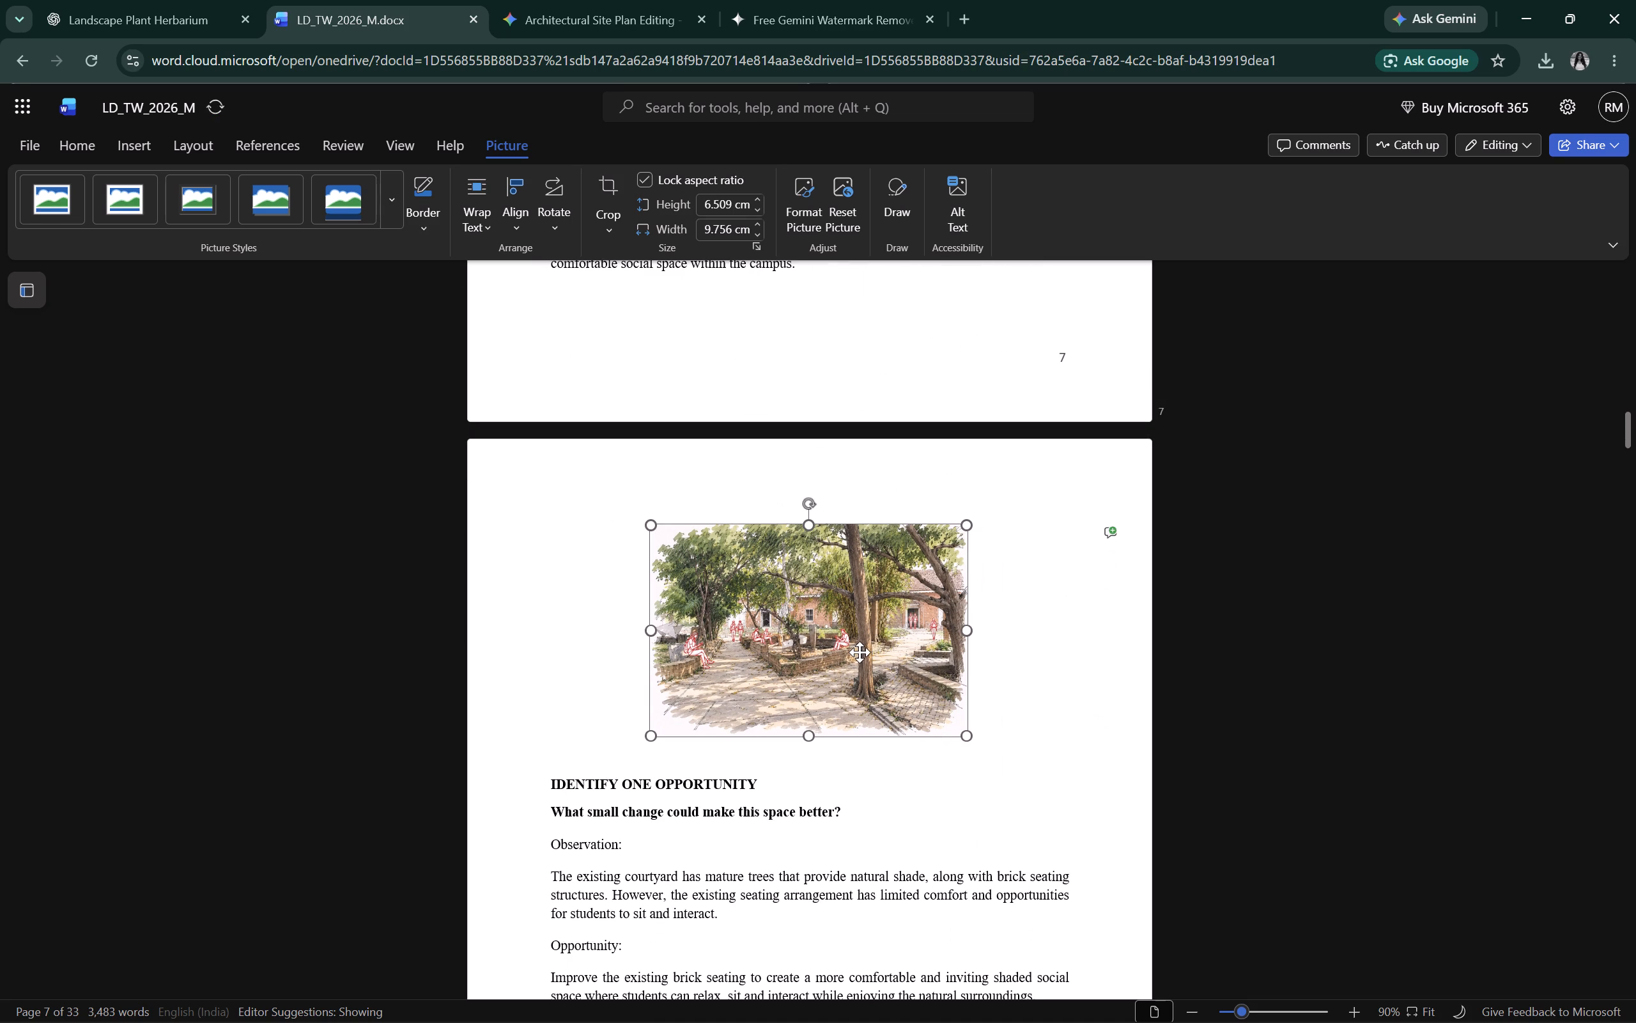
Remove the blank line between the courtyard sketch and the "IDENTIFY ONE OPPORTUNITY" heading.
scroll(858, 649, "down", 2)
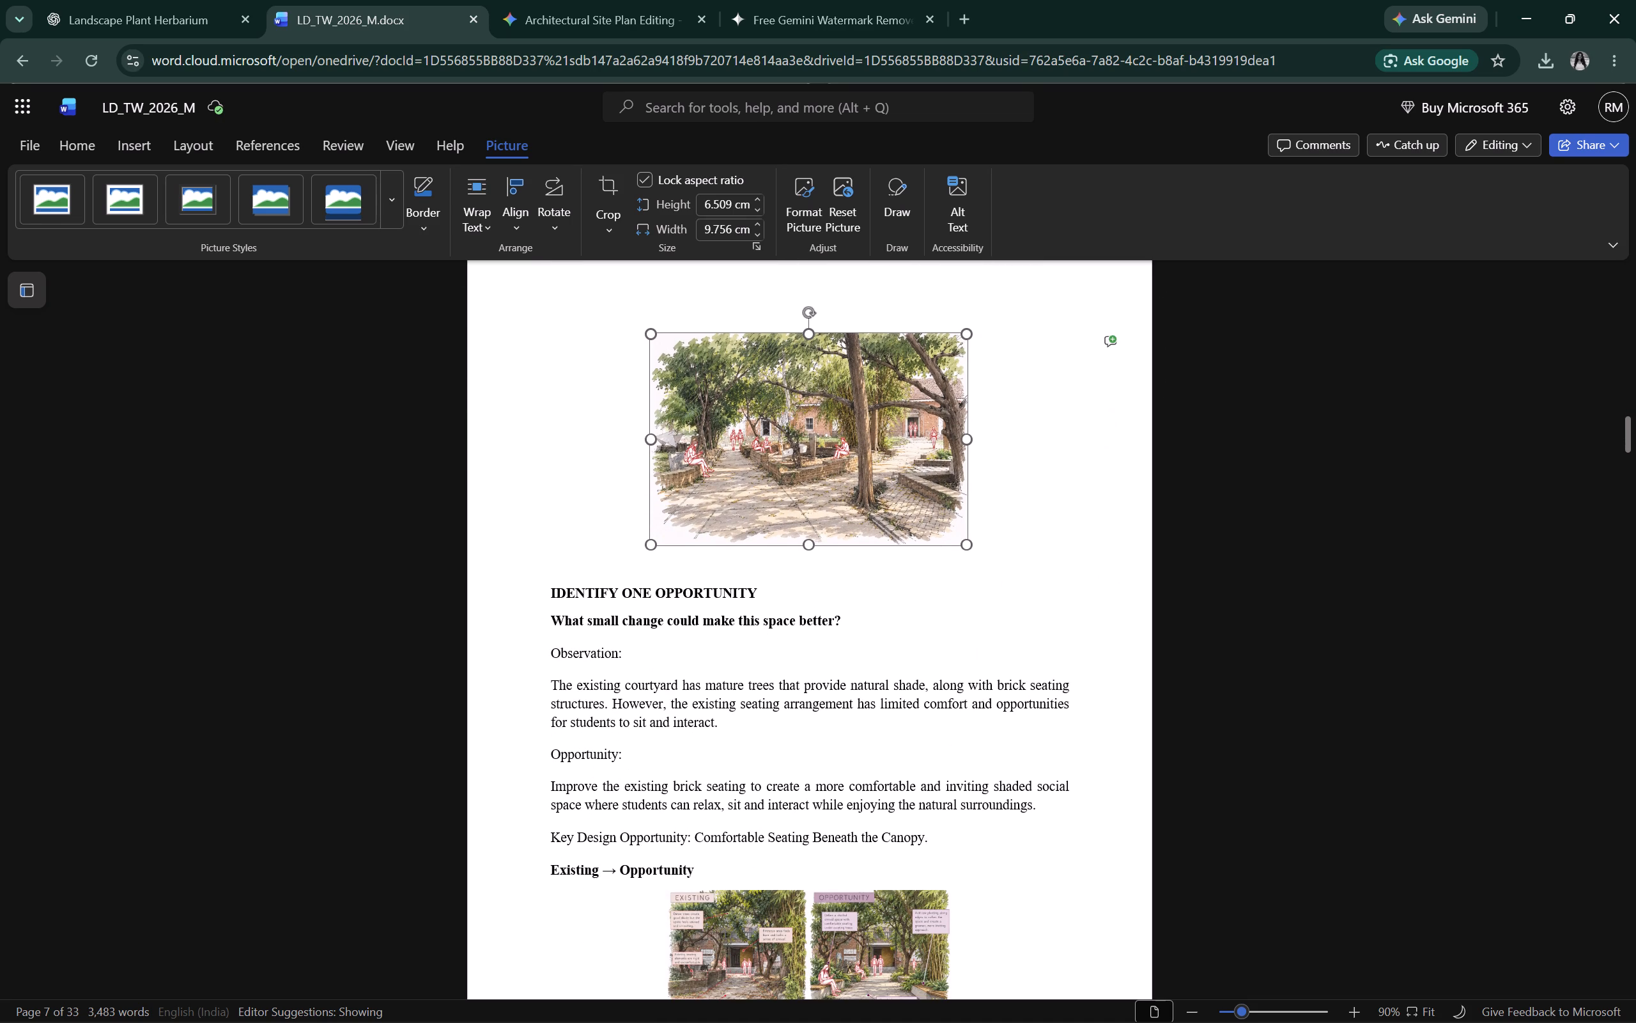
left_click(550, 591)
key("BackSpace")
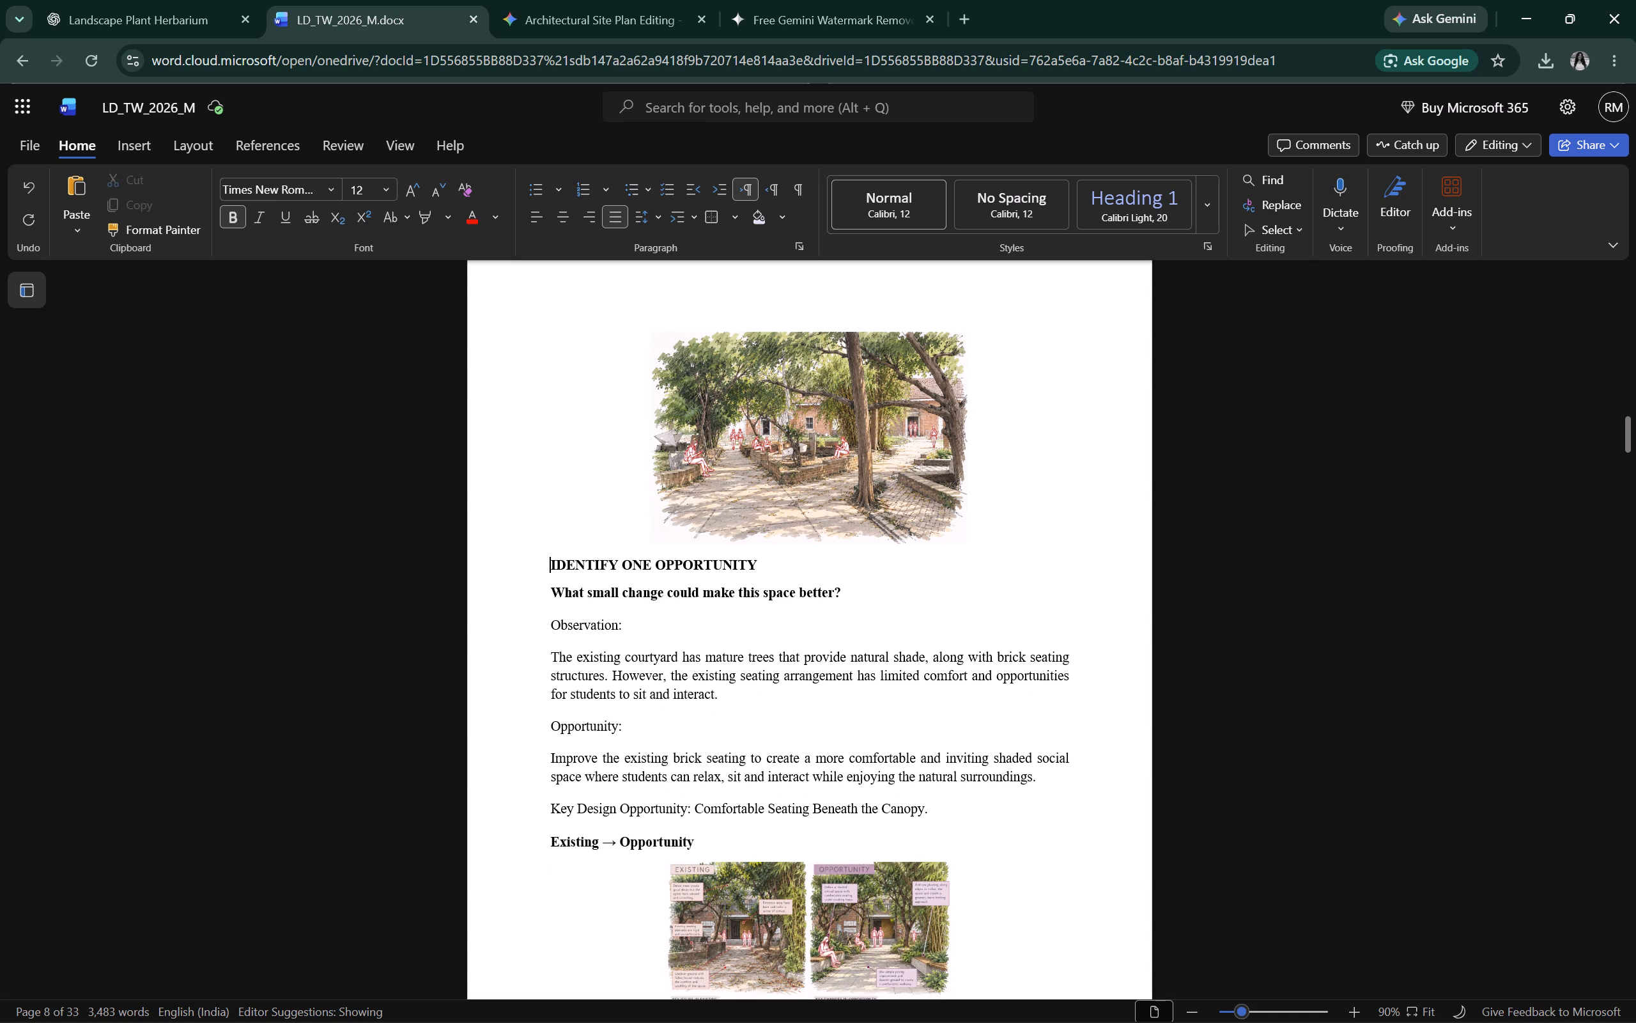
Enlarge the Existing/Opportunity picture on page 8 proportionally to about 11.7 cm wide by 7.8 cm high.
scroll(559, 595, "down", 2)
left_click(753, 738)
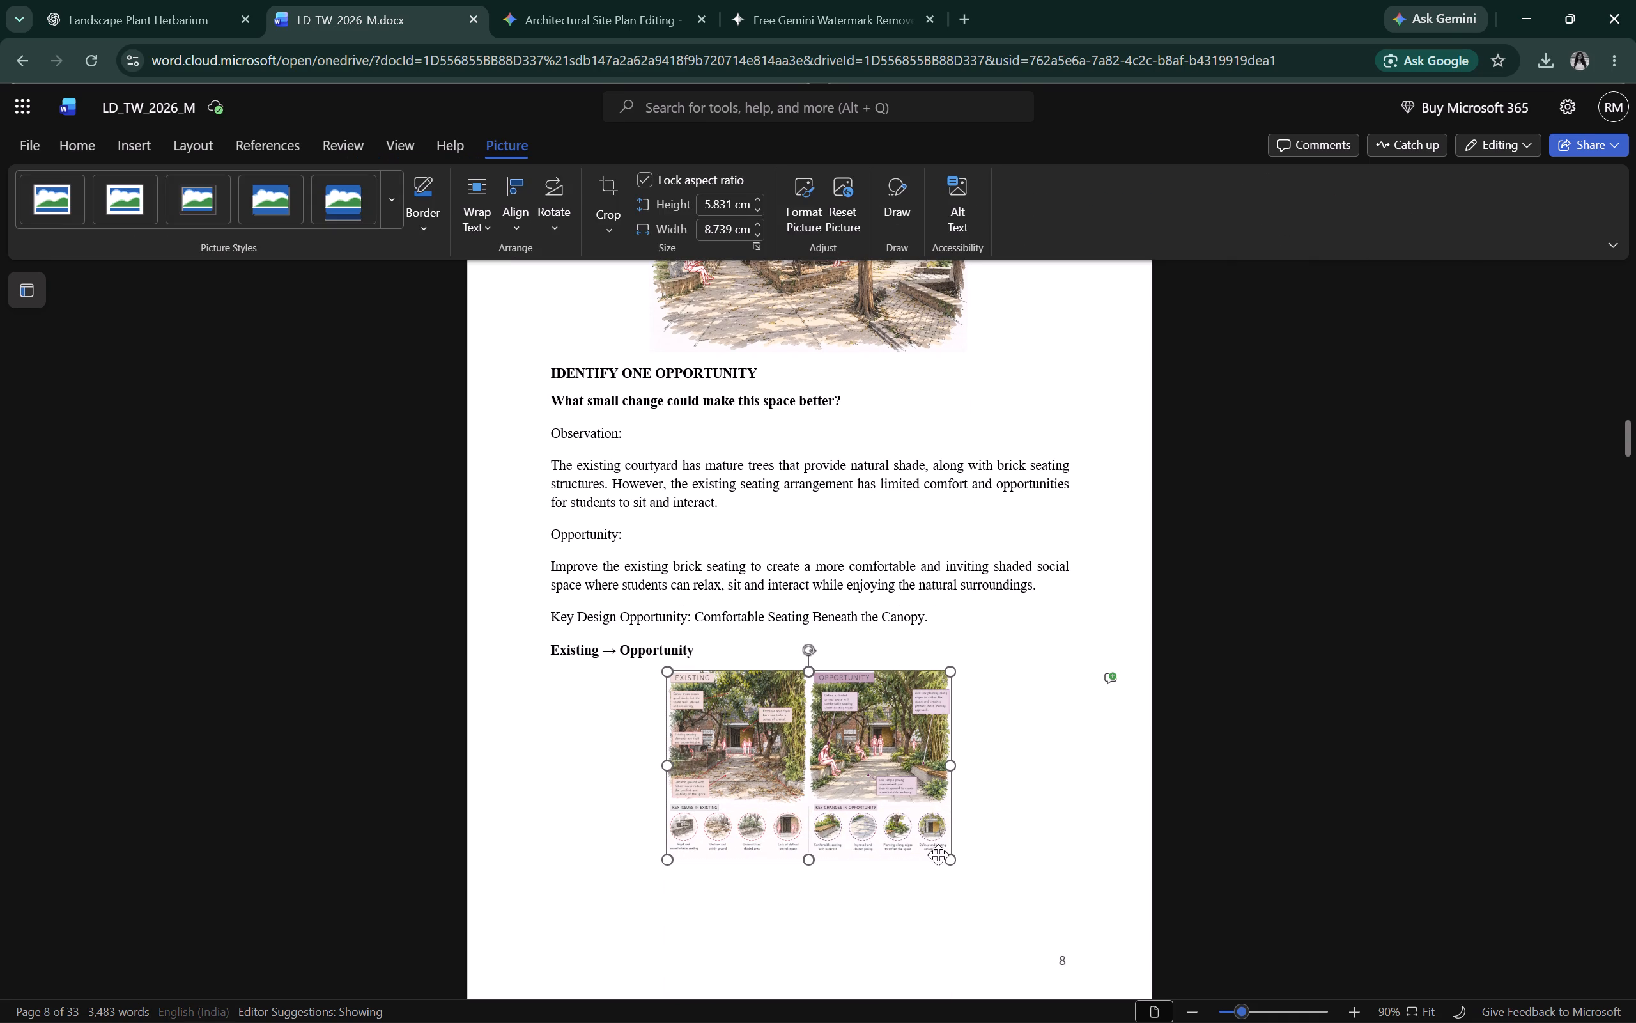
left_click_drag(952, 857, 1030, 951)
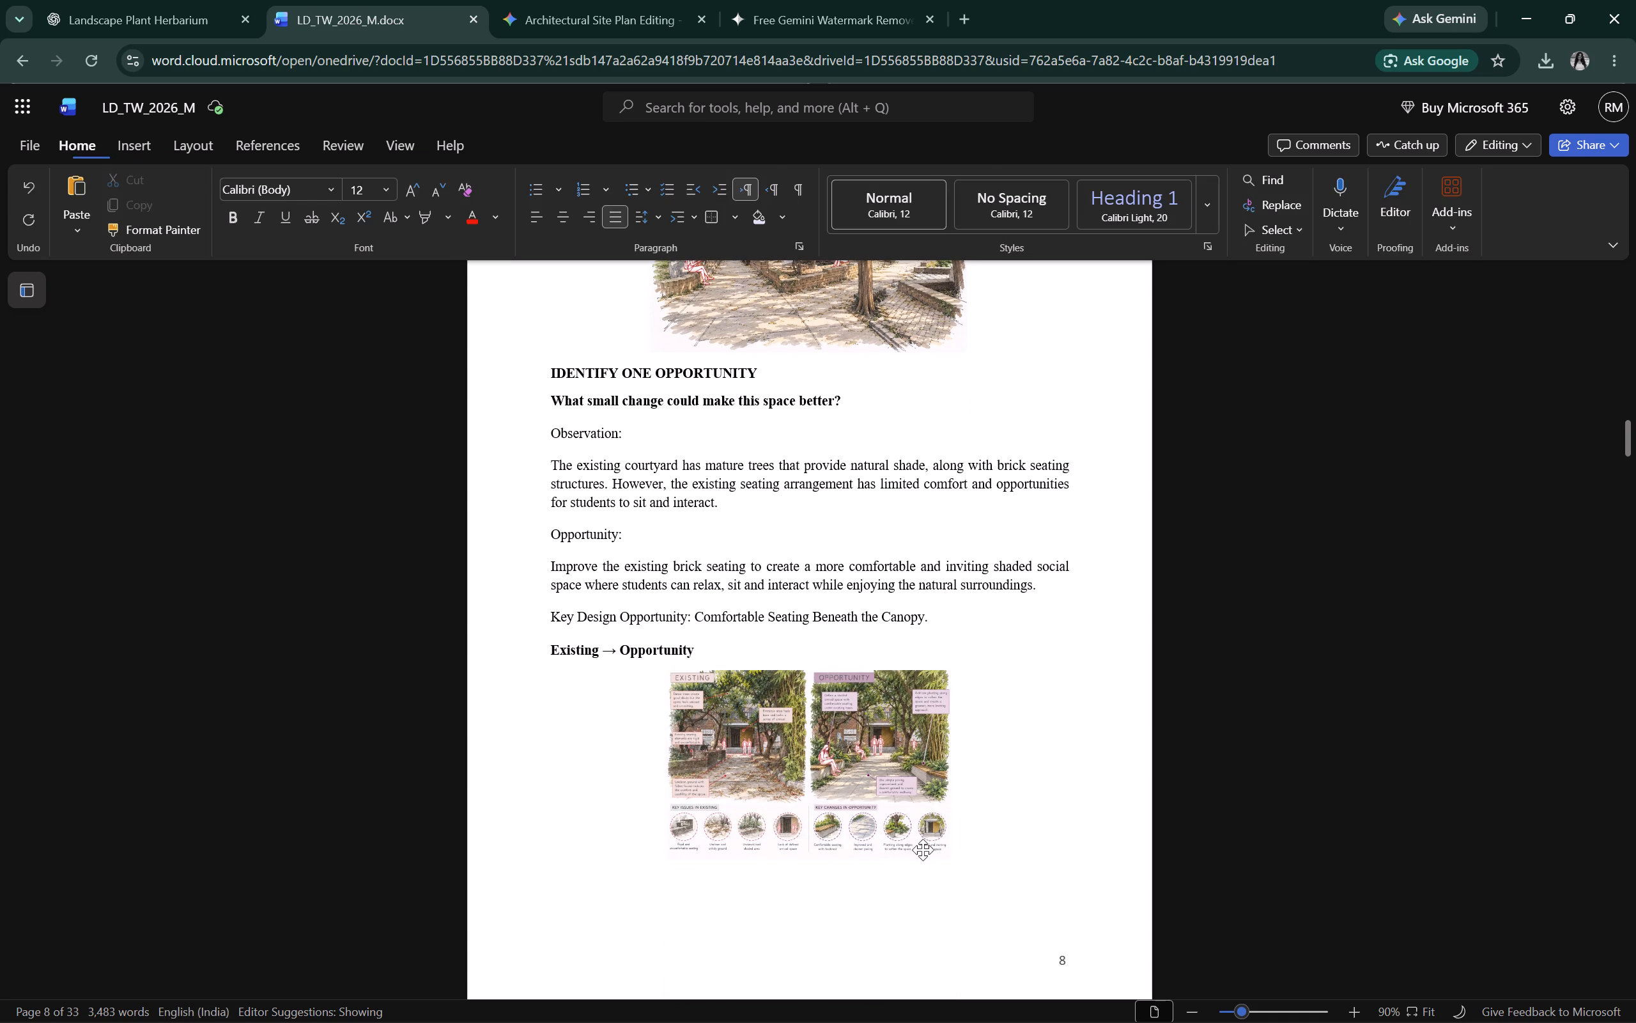
left_click(899, 824)
left_click_drag(950, 860, 1046, 948)
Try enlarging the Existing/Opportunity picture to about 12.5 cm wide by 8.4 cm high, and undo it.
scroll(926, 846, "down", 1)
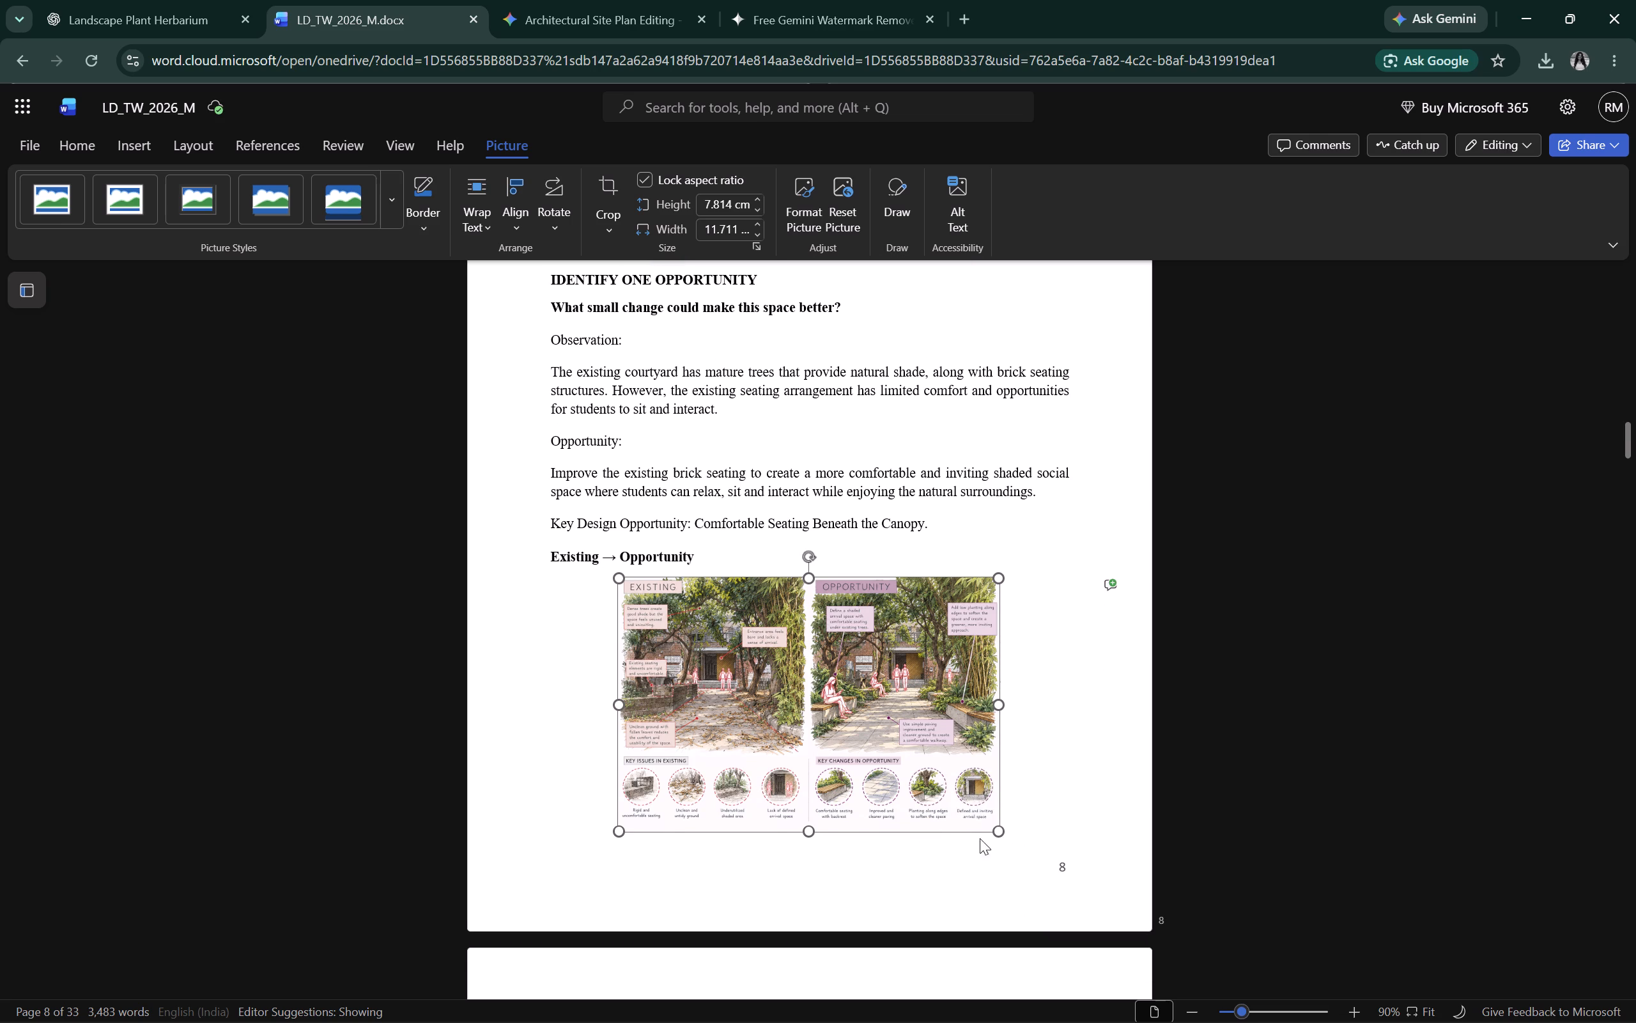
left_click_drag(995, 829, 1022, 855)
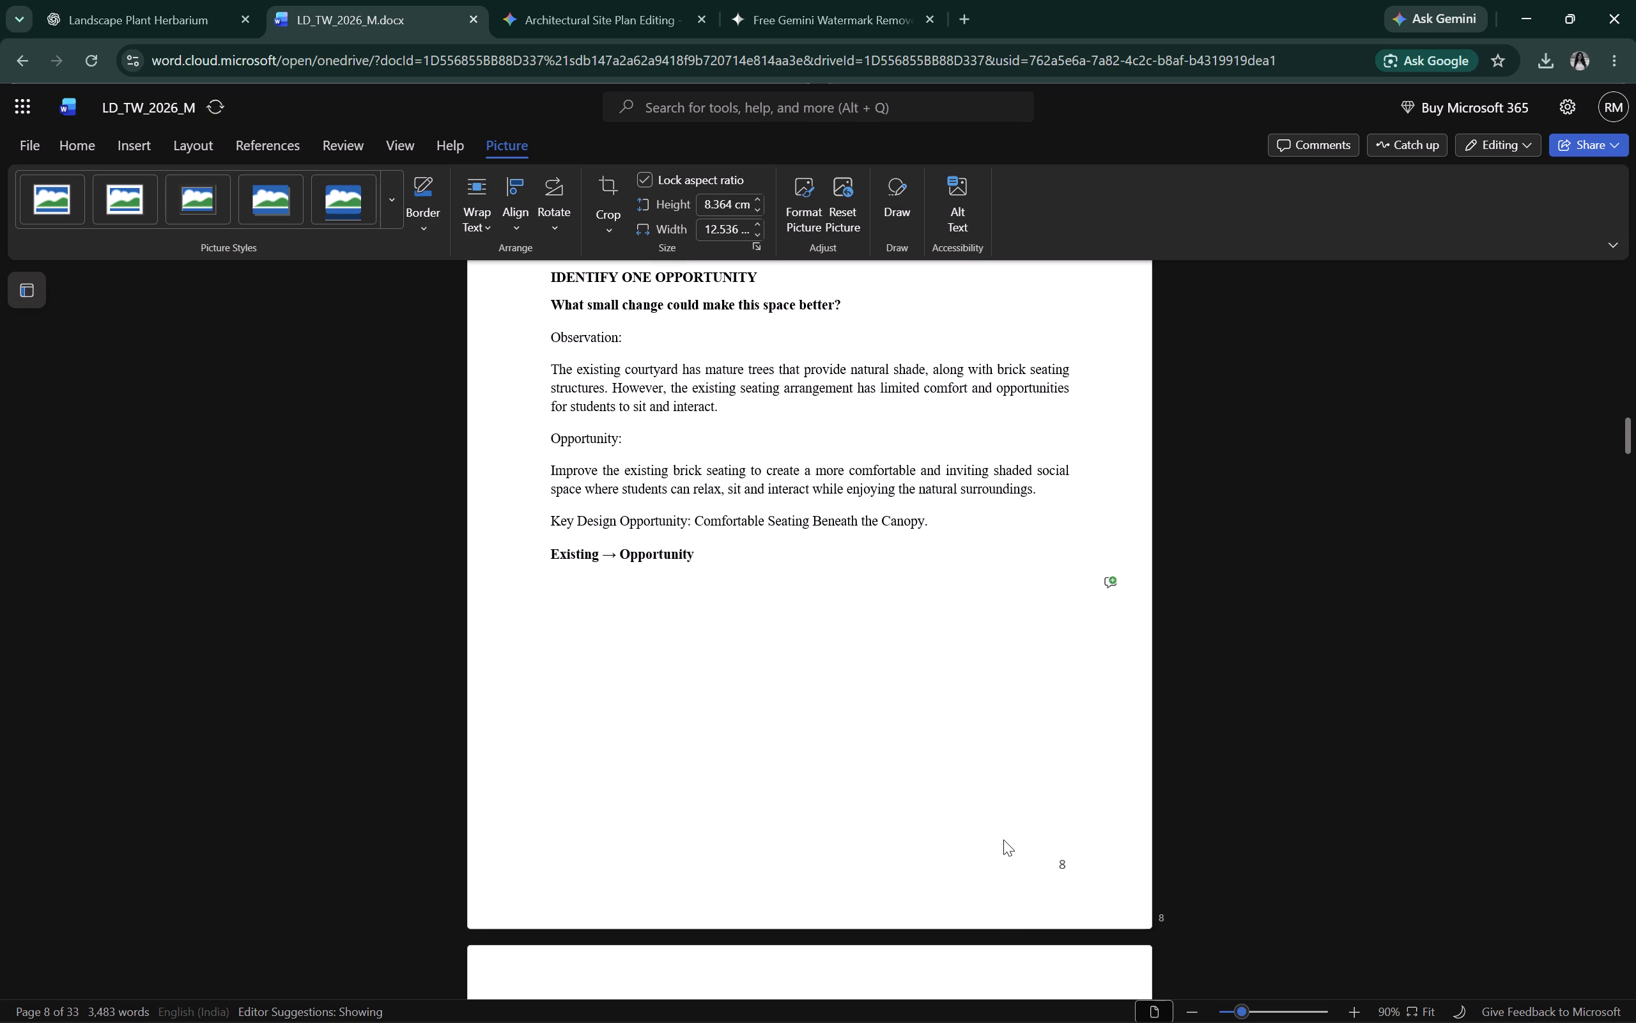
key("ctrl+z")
Enlarge the Existing/Opportunity picture in small increments to about 12.4 cm wide by 8.2 cm high, undoing any excess enlargement.
left_click_drag(997, 829, 1004, 836)
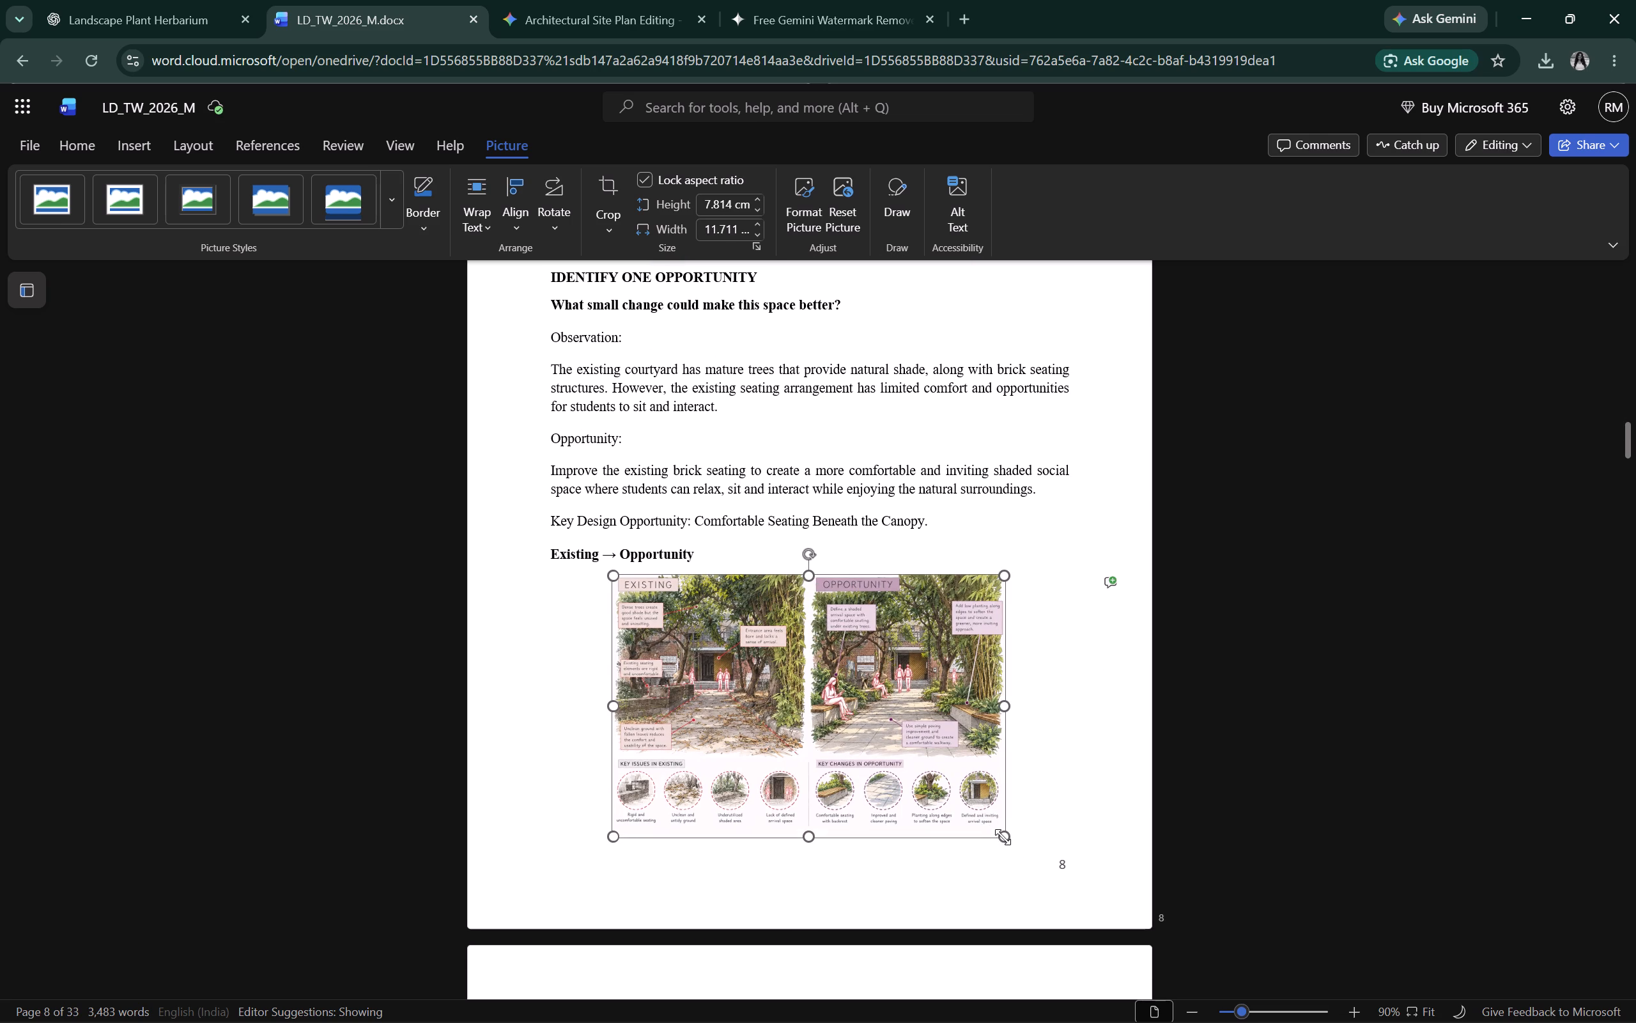
left_click_drag(1001, 838, 1010, 846)
left_click_drag(1010, 842, 1022, 851)
key("ctrl+z")
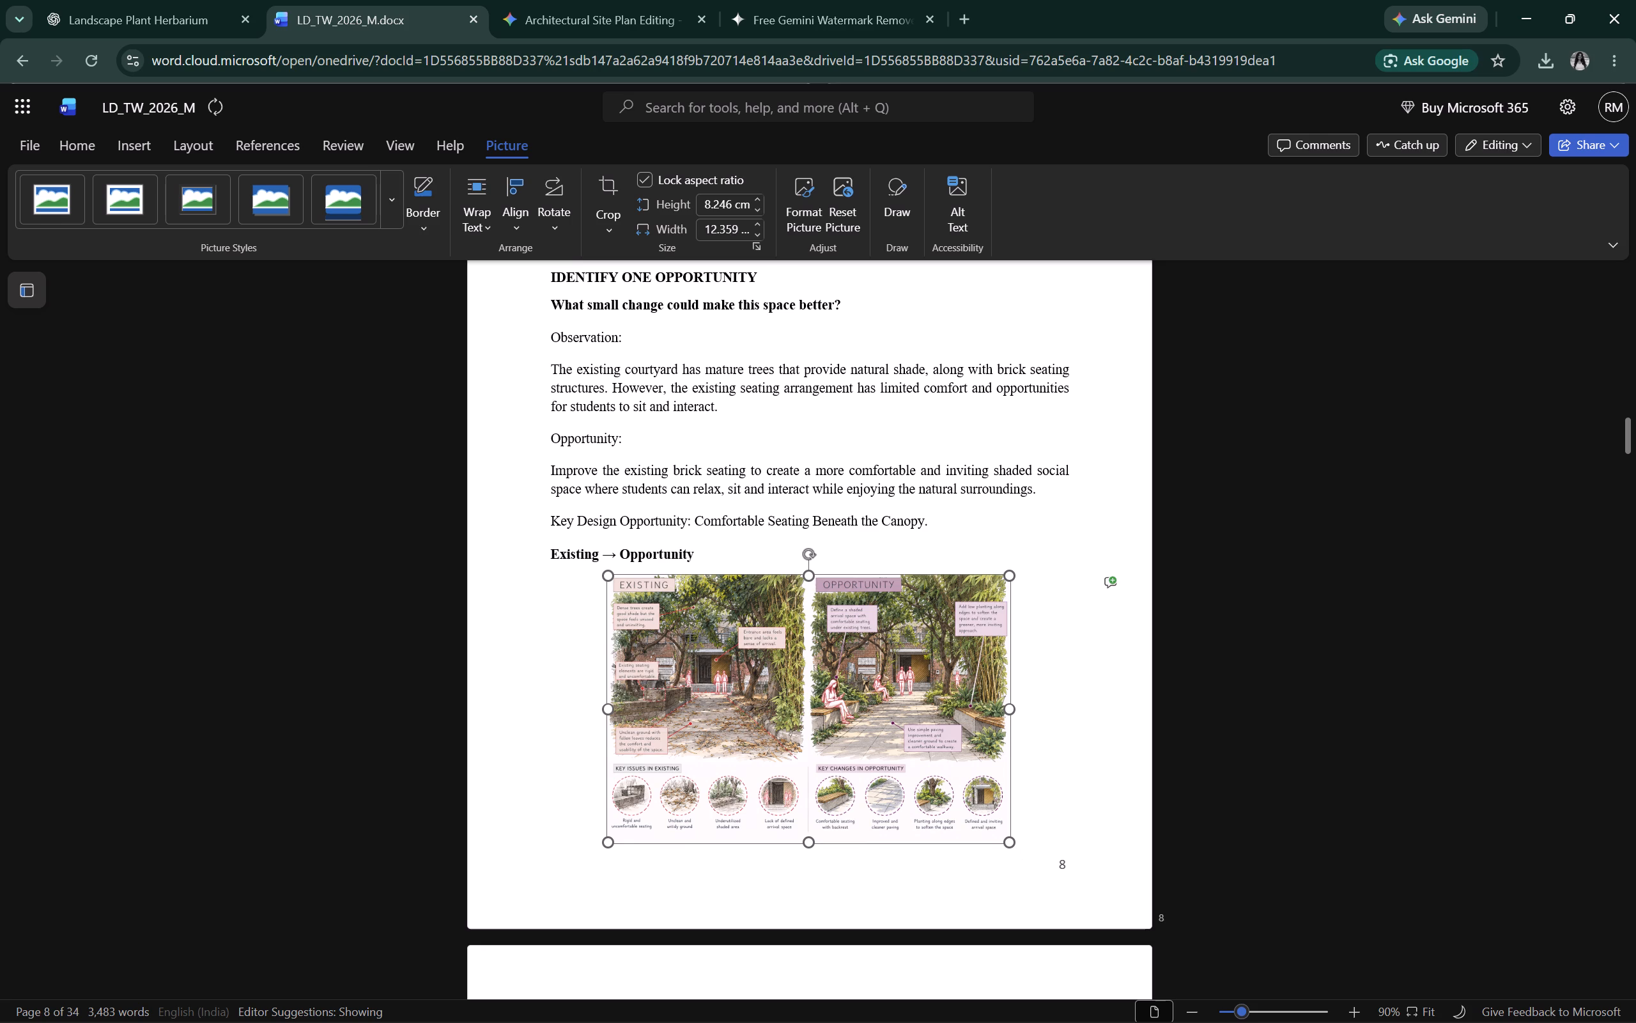
left_click(1058, 756)
scroll(1198, 680, "down", 2)
scroll(1198, 680, "up", 2)
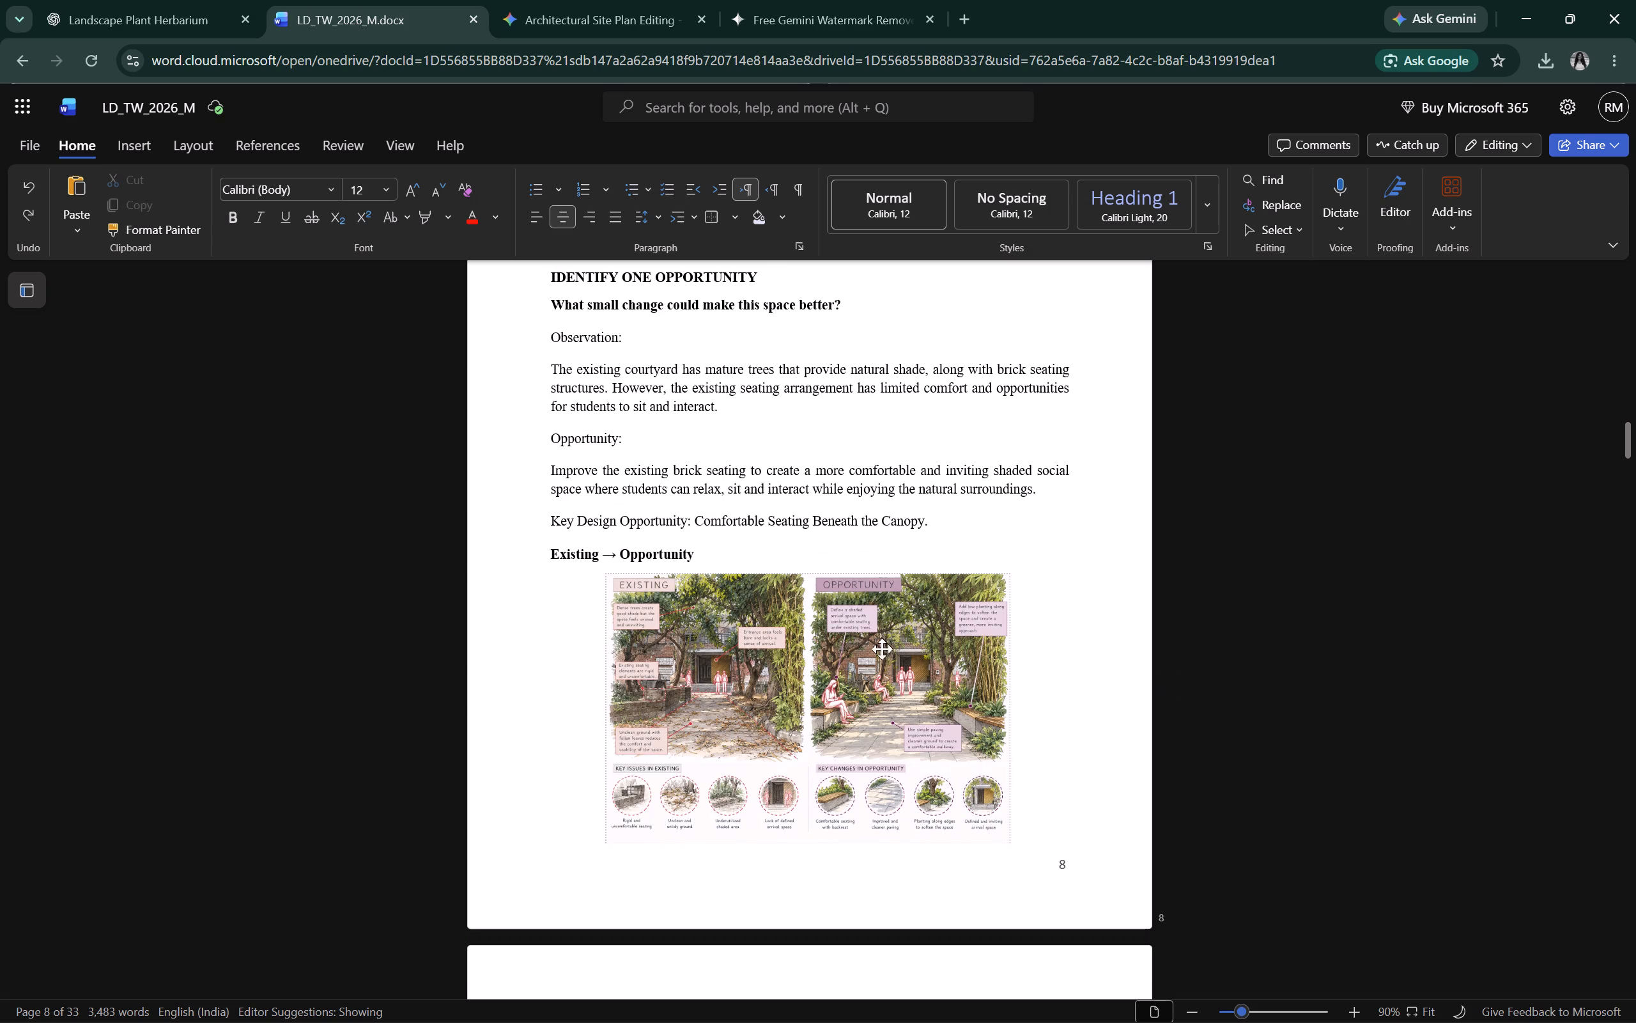
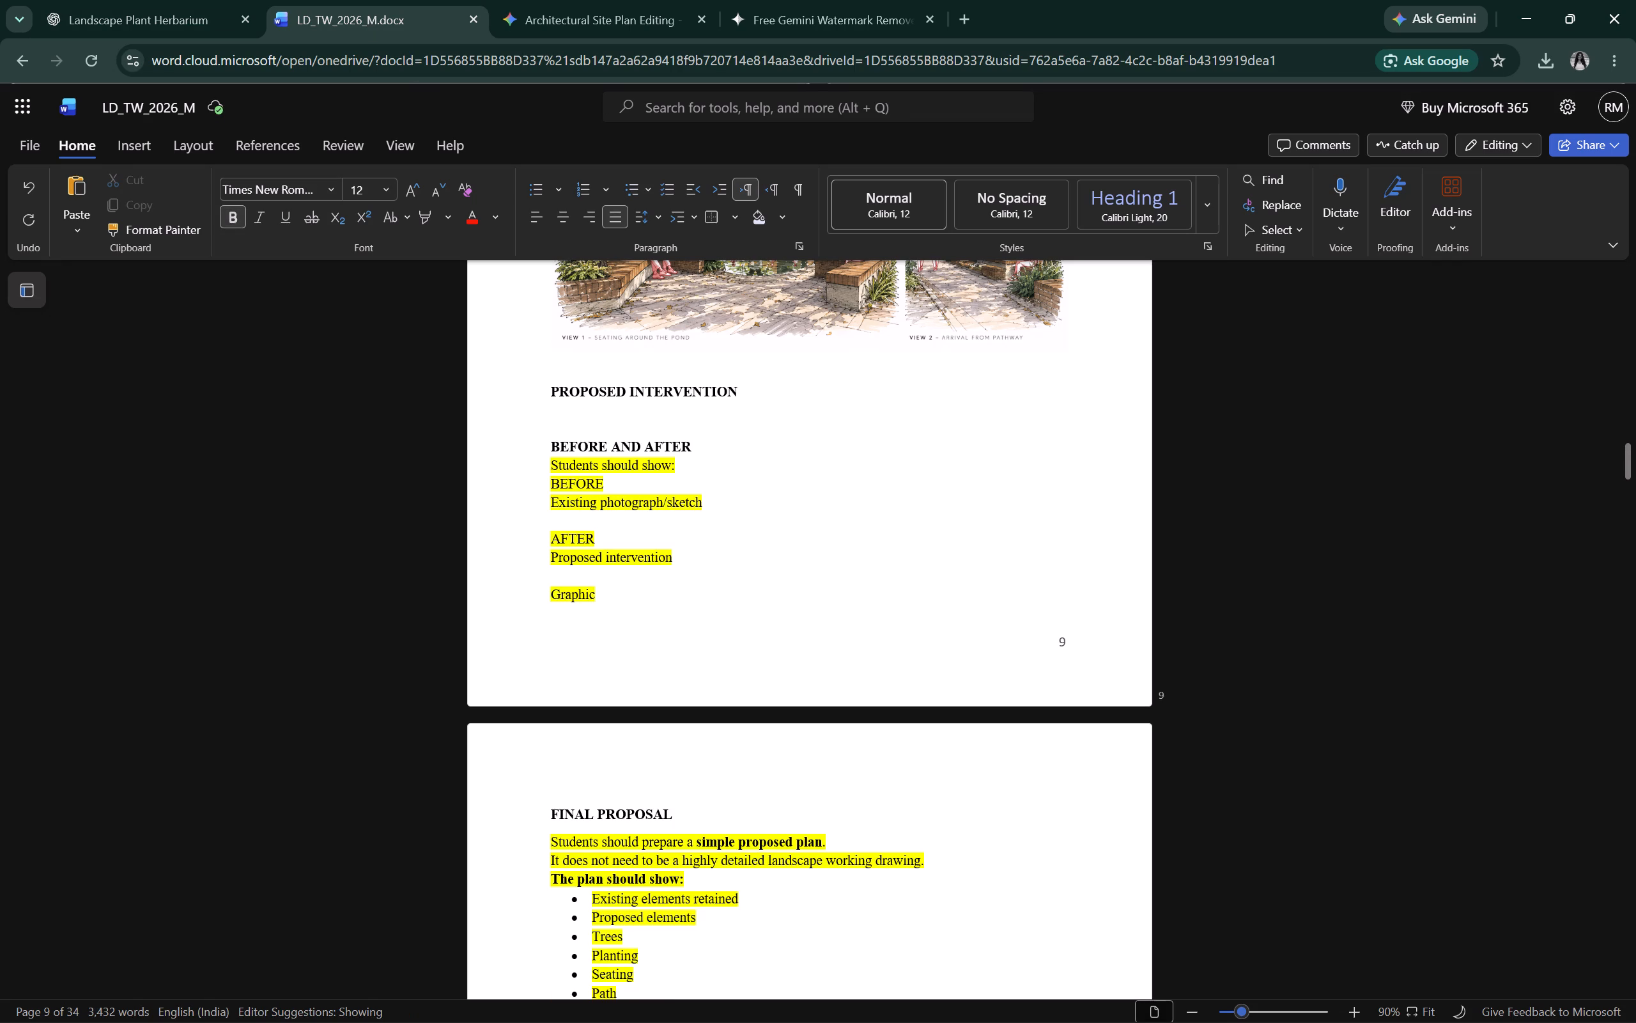
Copy the BEFORE AND AFTER heading with its highlighted brief, down to "Graphic".
scroll(642, 586, "down", 1)
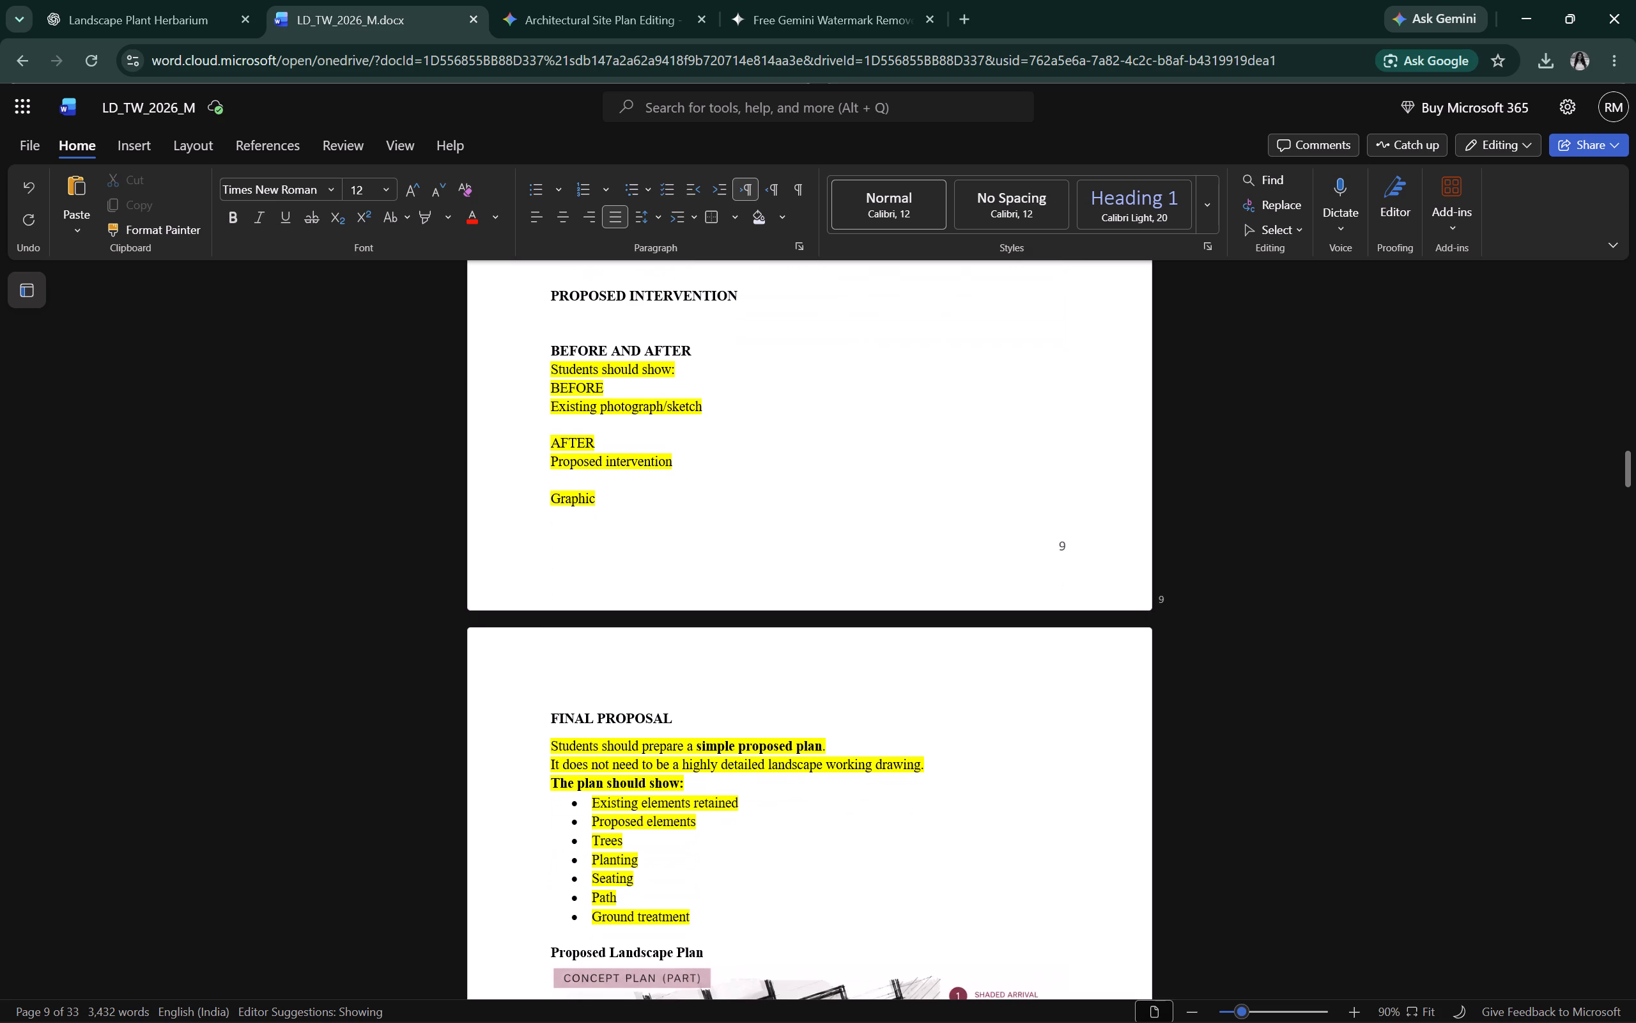
left_click_drag(544, 350, 618, 524)
key("ctrl+c")
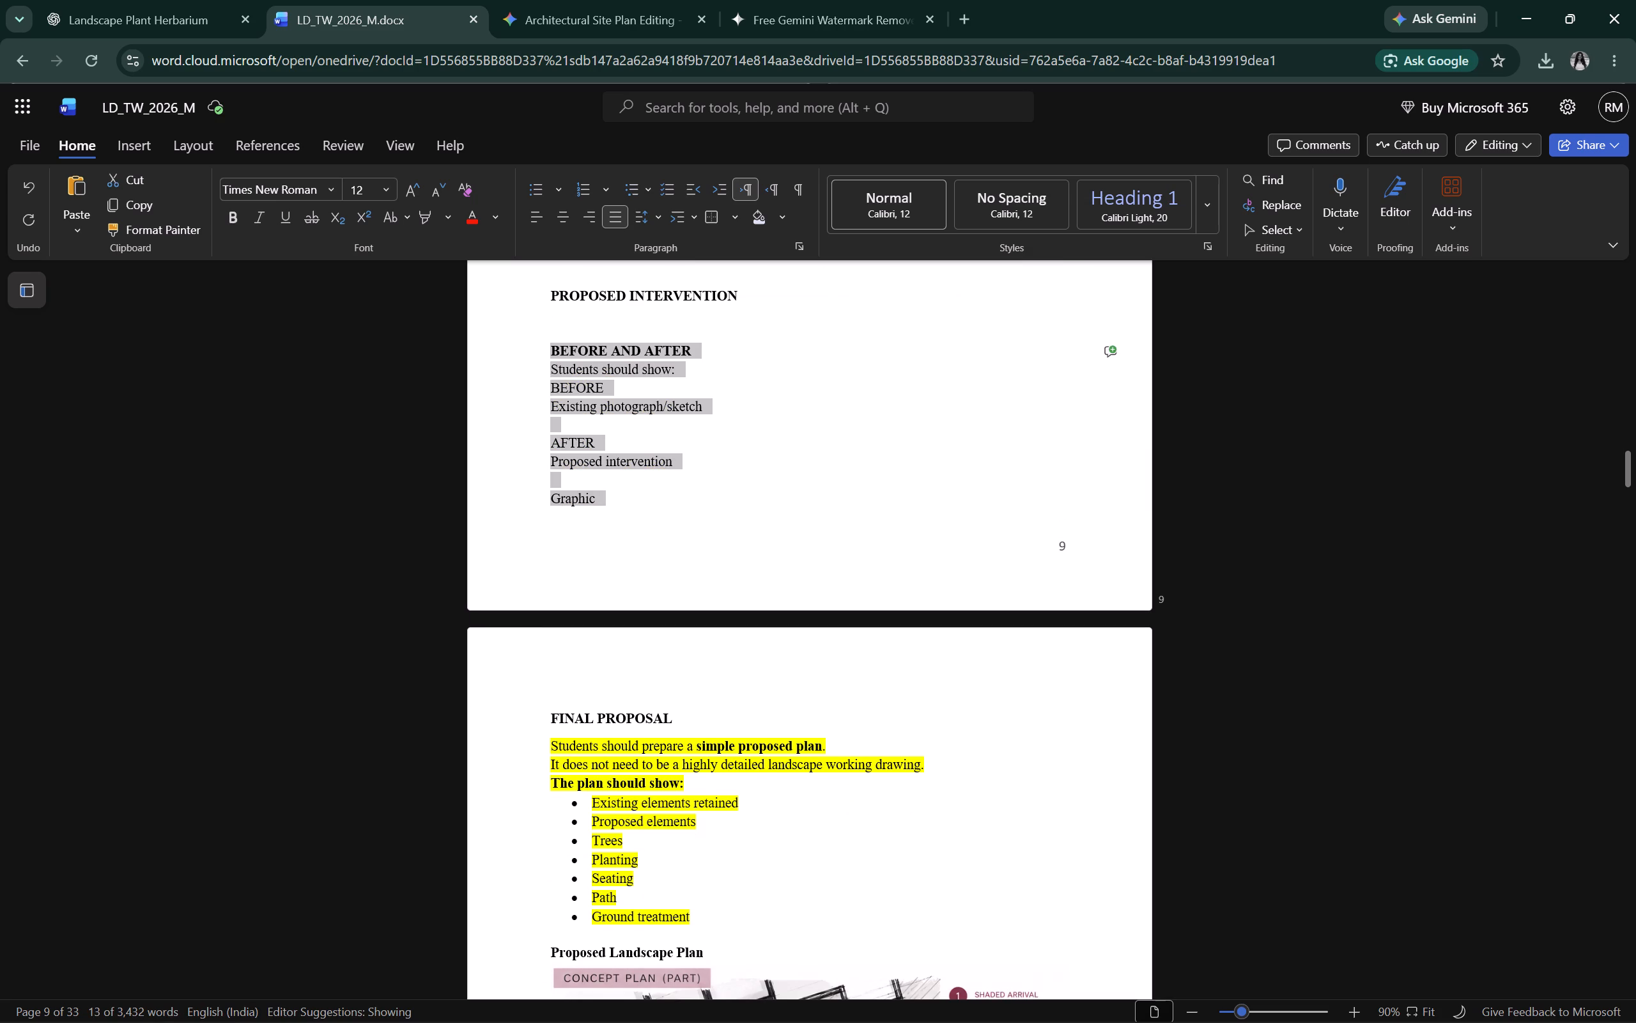
Delete the highlighted simple proposed plan brief under FINAL PROPOSAL and the blank line left above Proposed Landscape Plan.
scroll(634, 626, "down", 3)
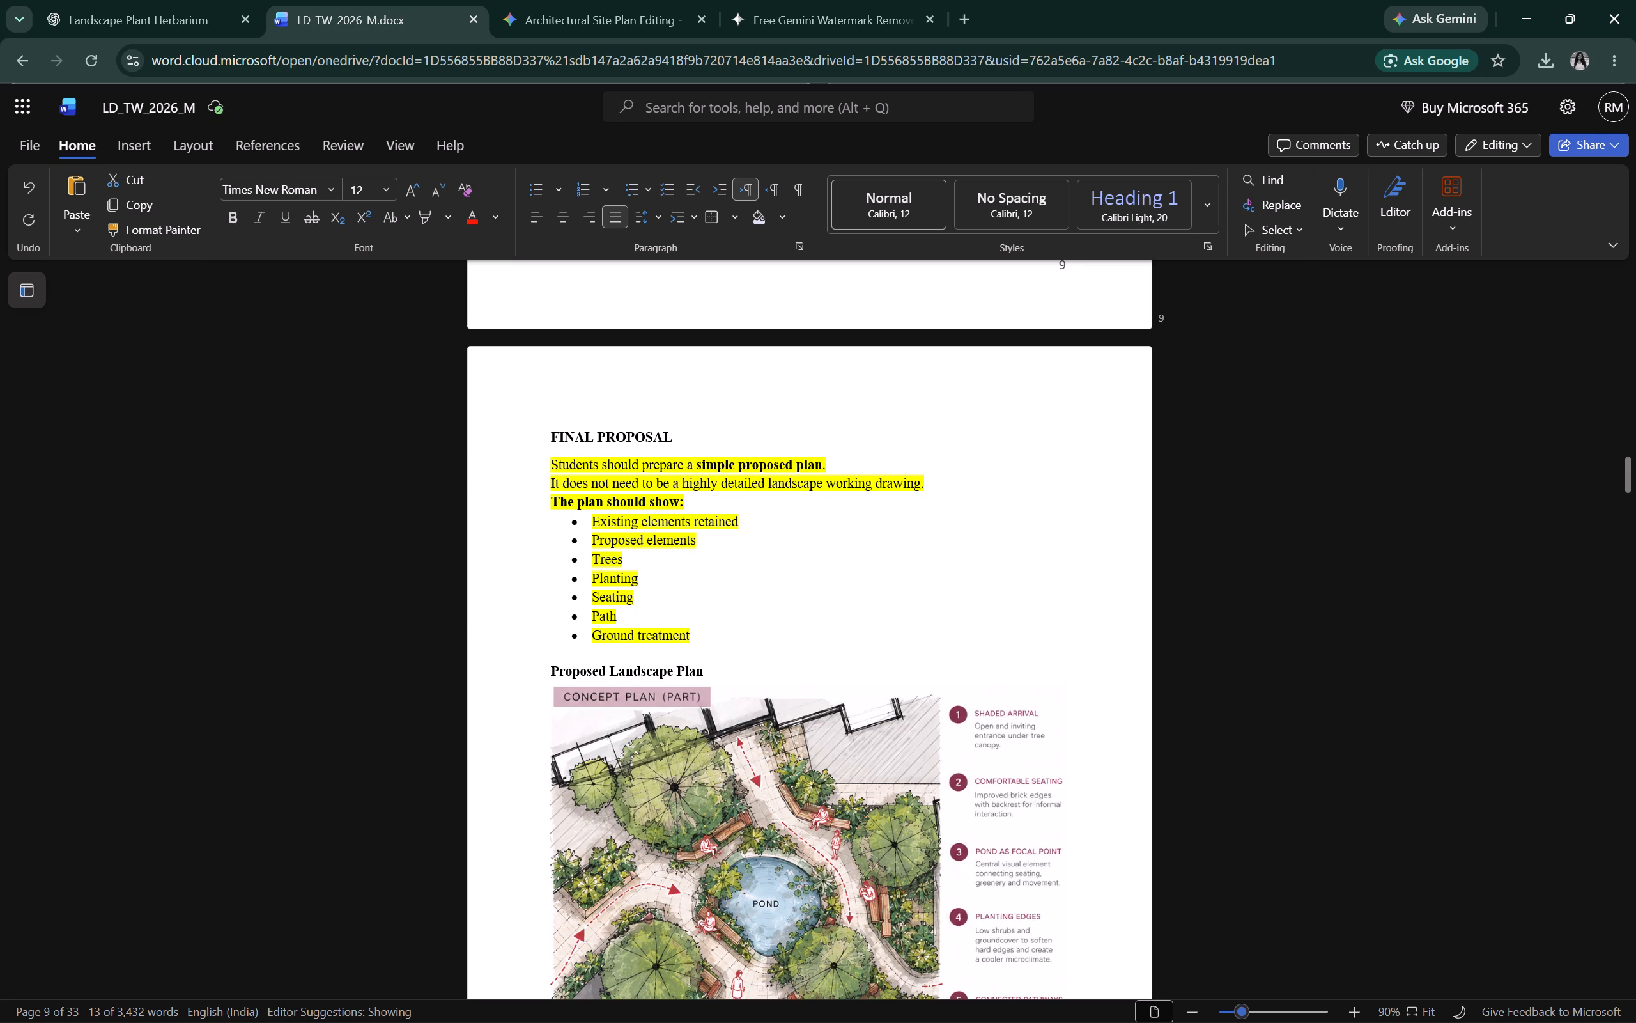
left_click_drag(550, 460, 695, 632)
key("BackSpace")
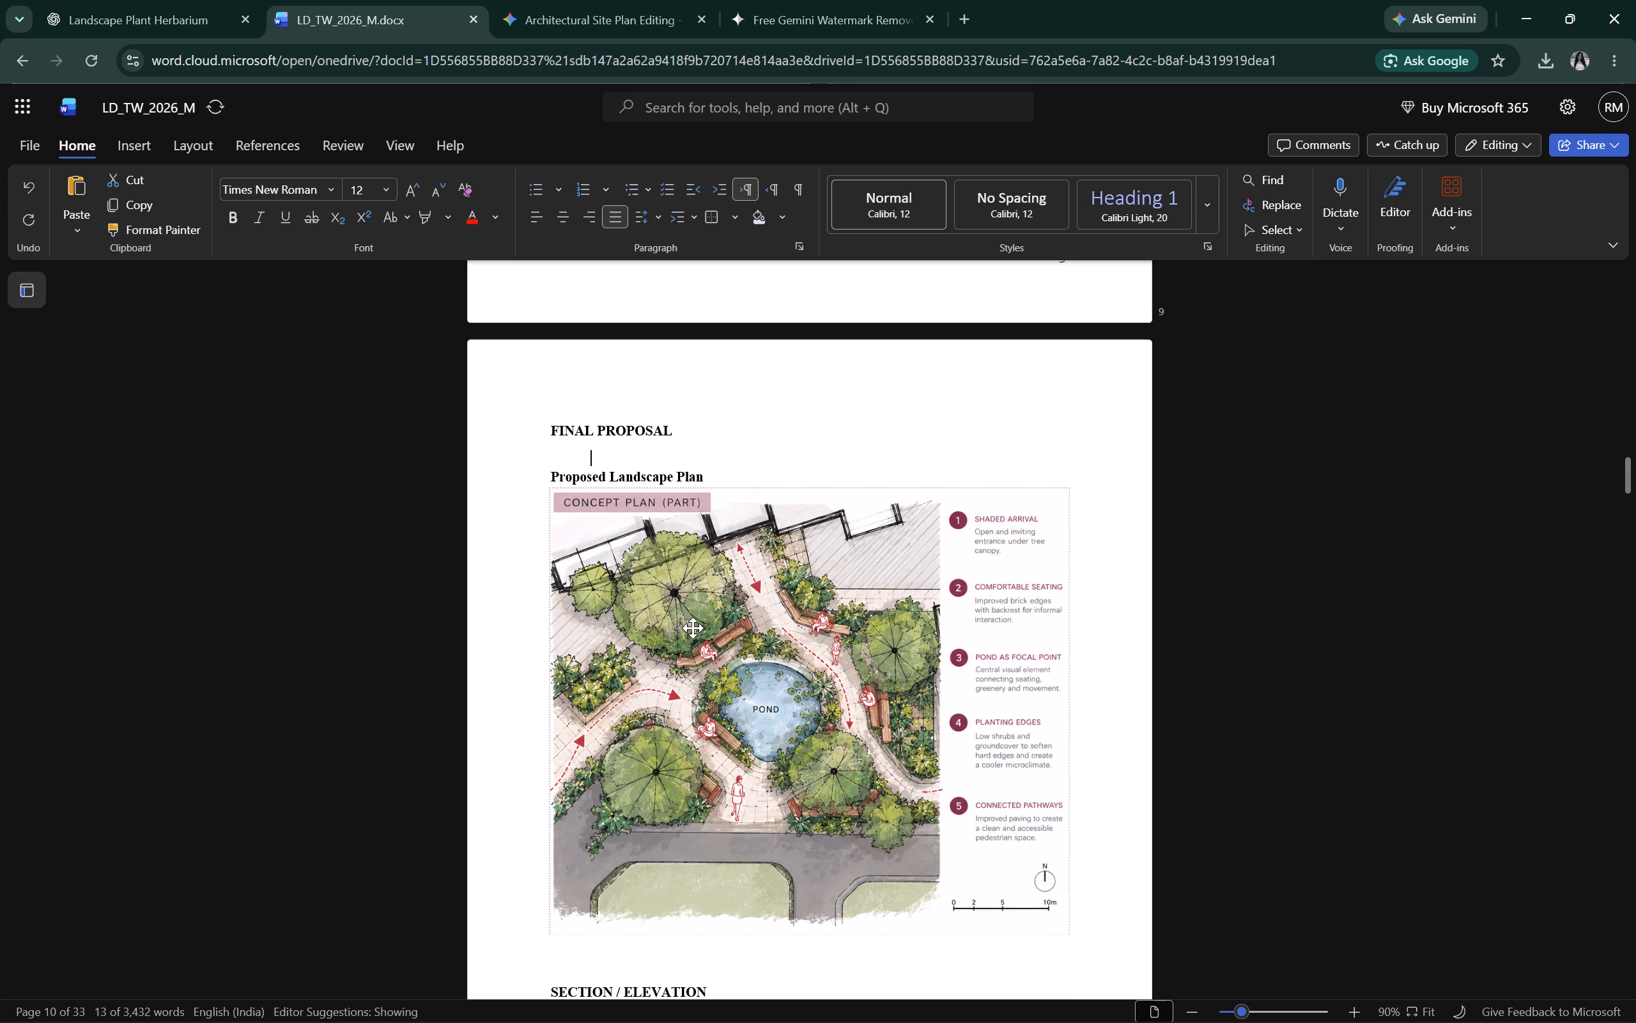
key("BackSpace")
left_click(554, 477)
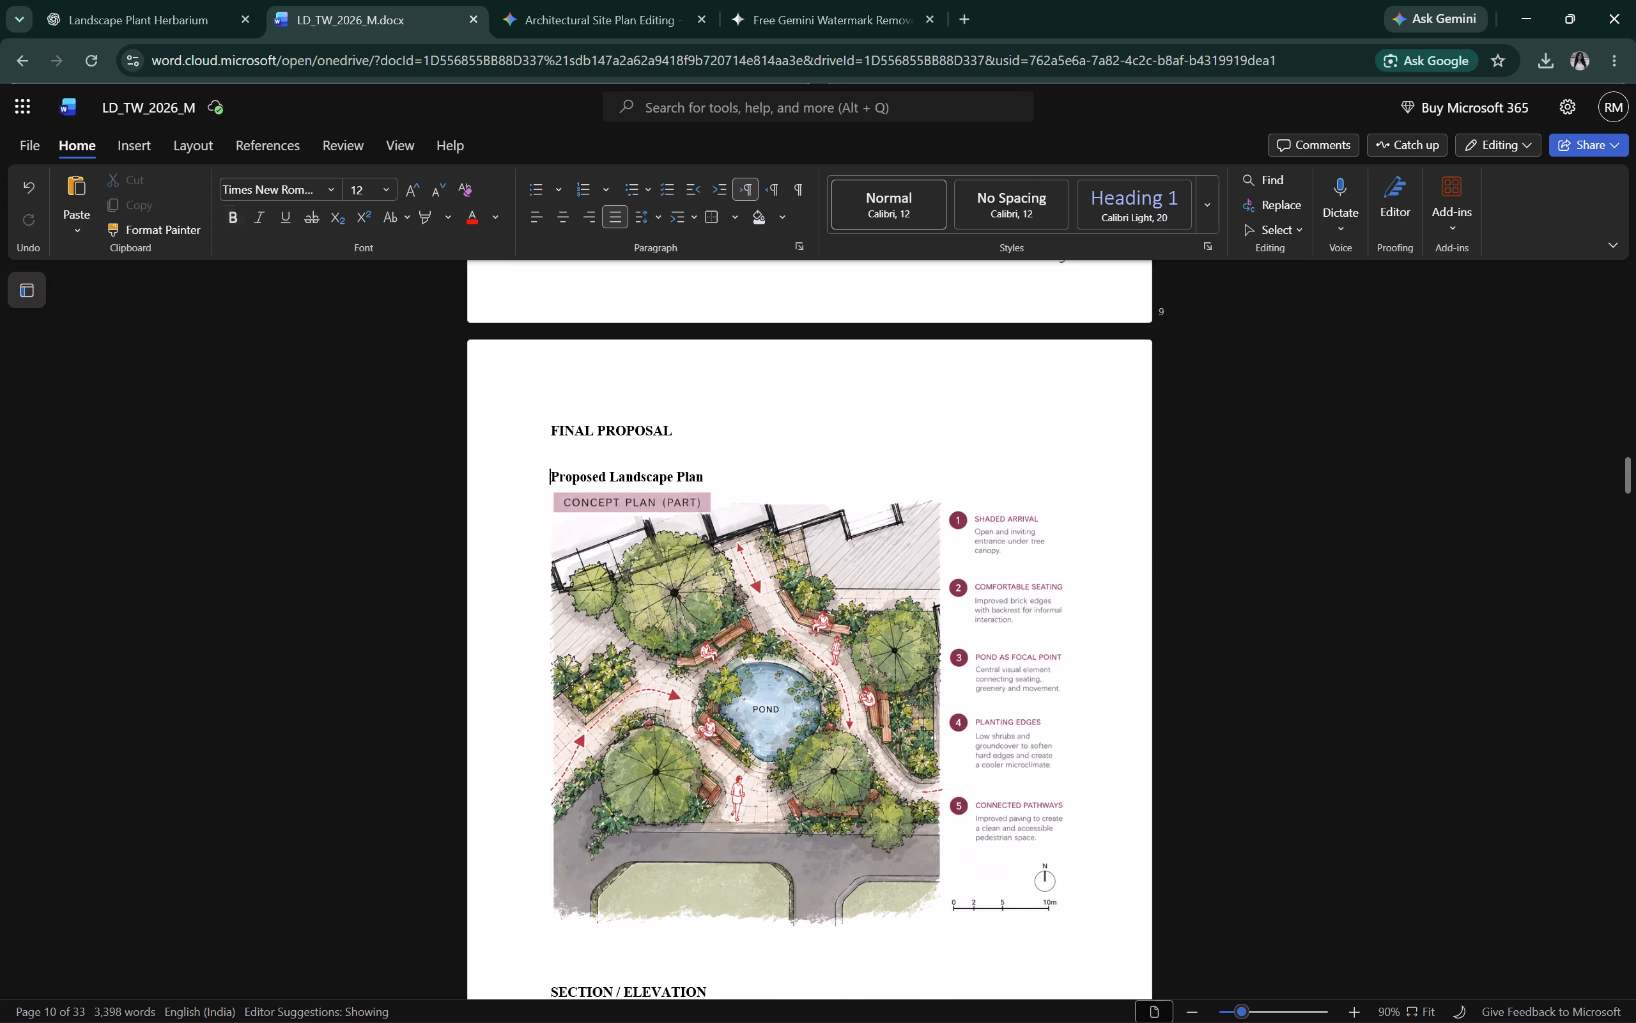
key("BackSpace")
Examine the Proposed Landscape Plan, the SECTION / ELEVATION brief and the design statement questions that follow.
scroll(649, 570, "down", 3)
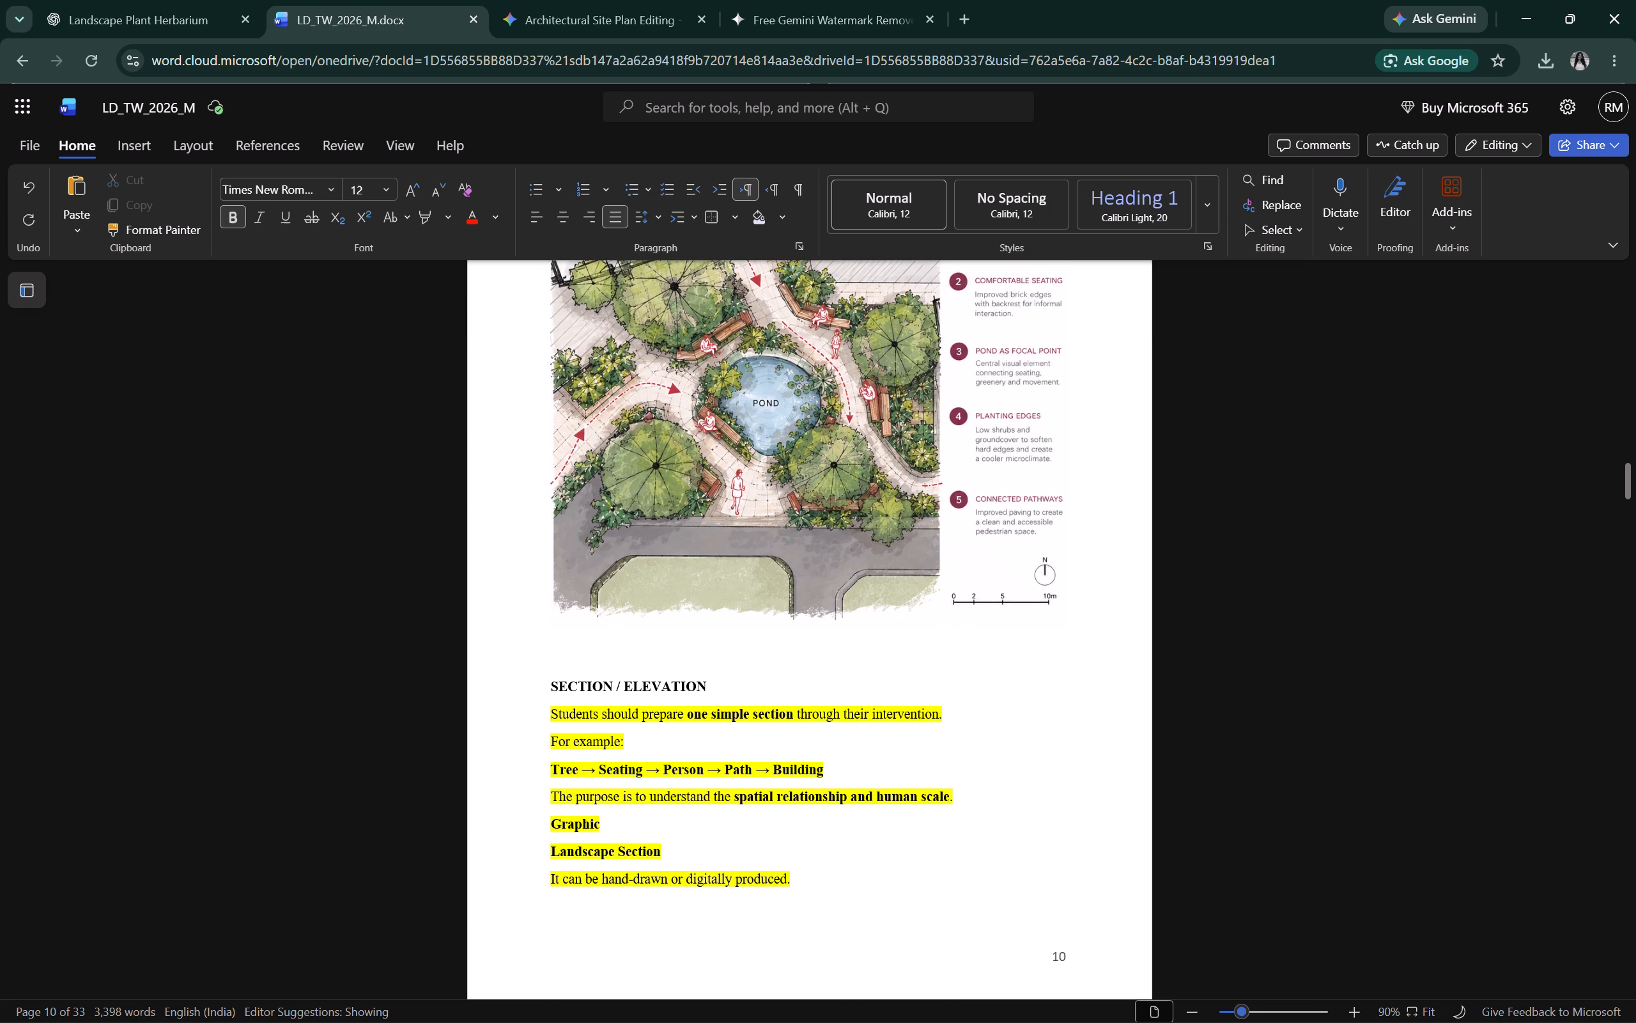
scroll(681, 677, "down", 2)
scroll(681, 671, "up", 3)
scroll(681, 671, "down", 2)
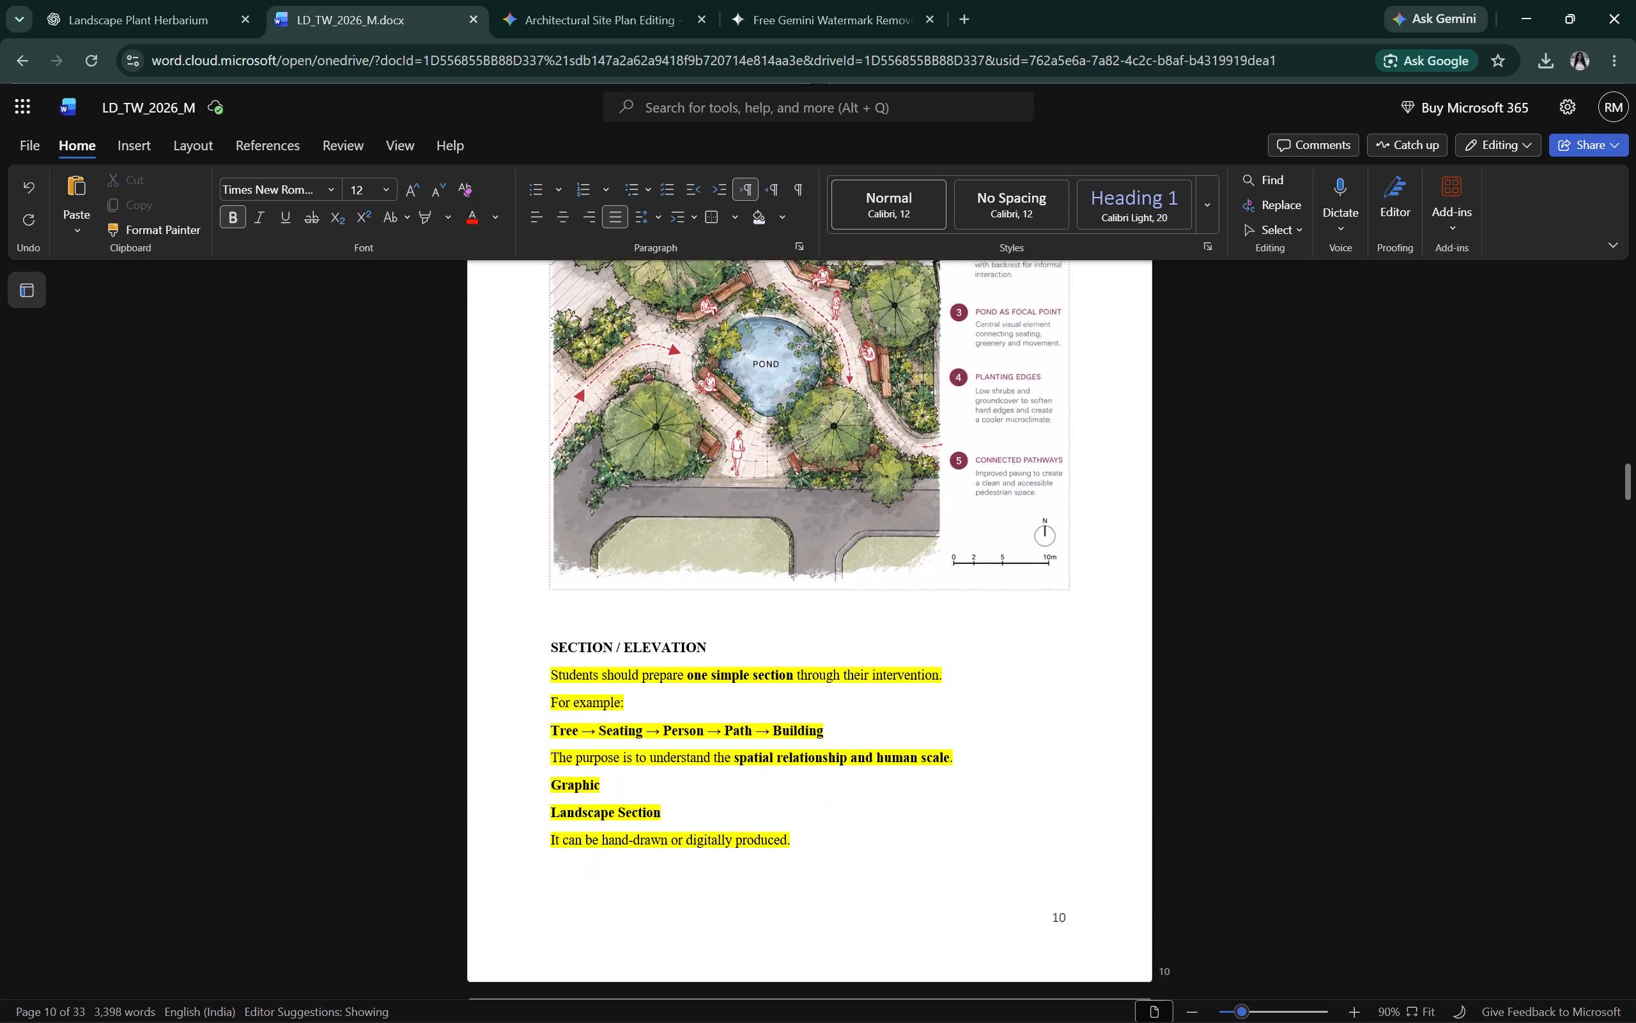
scroll(681, 671, "down", 1)
scroll(679, 668, "up", 3)
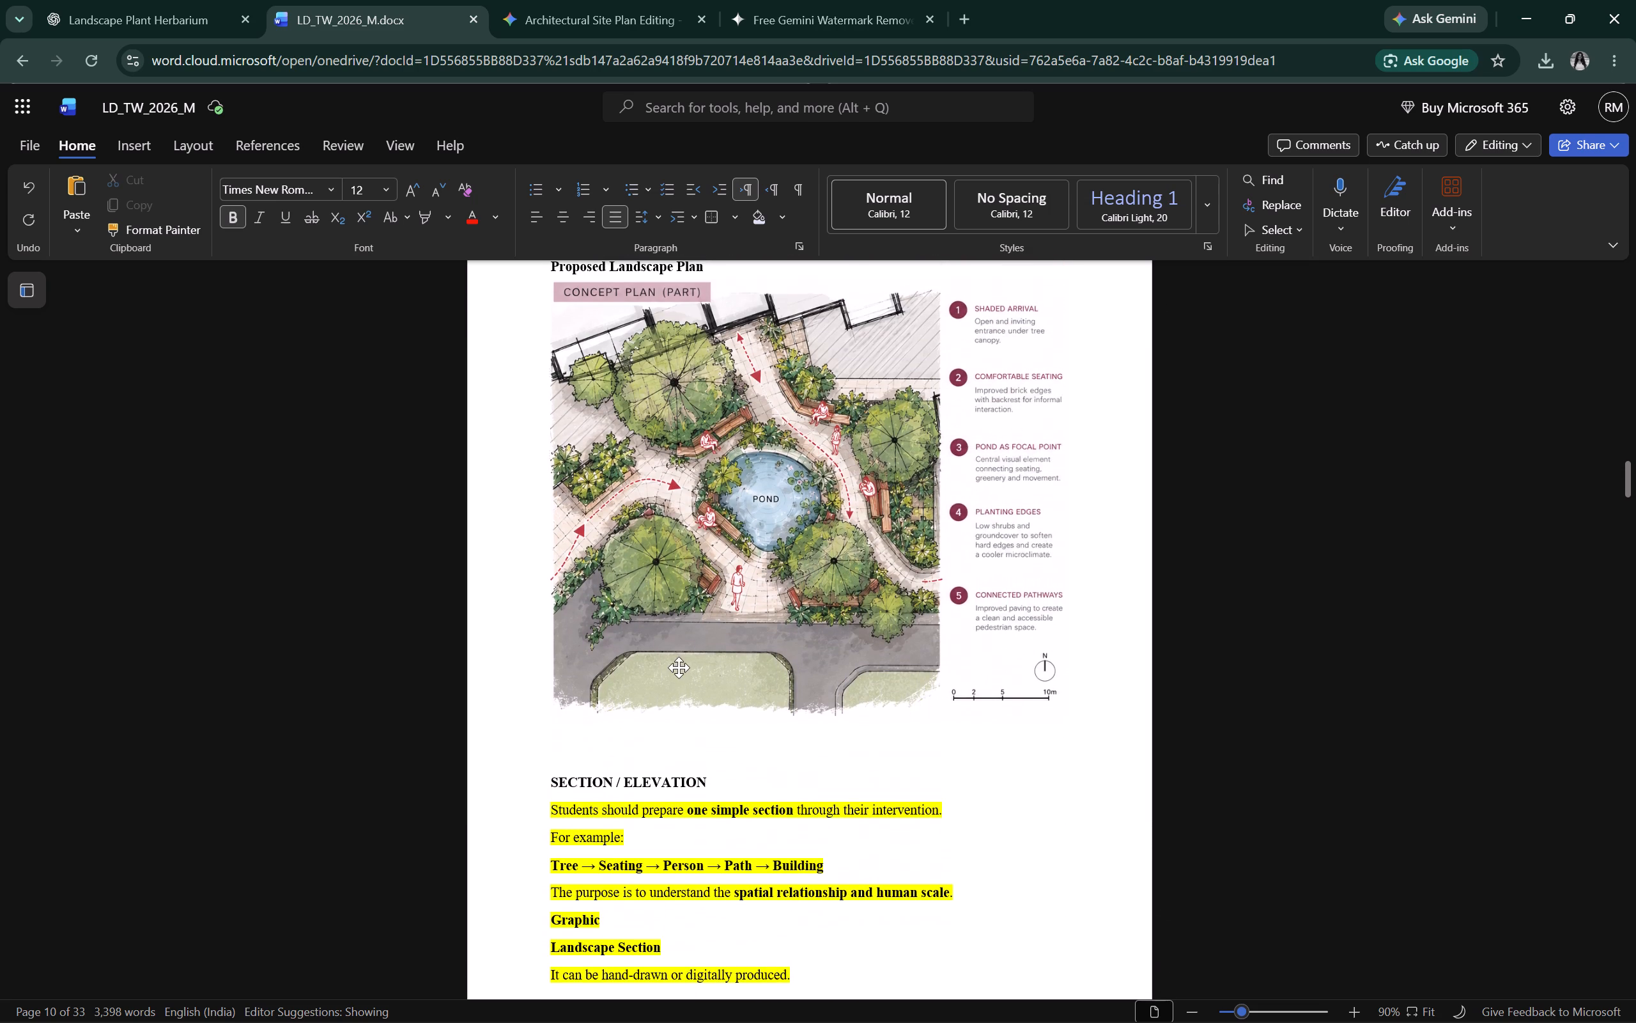
scroll(677, 664, "up", 2)
scroll(677, 664, "down", 2)
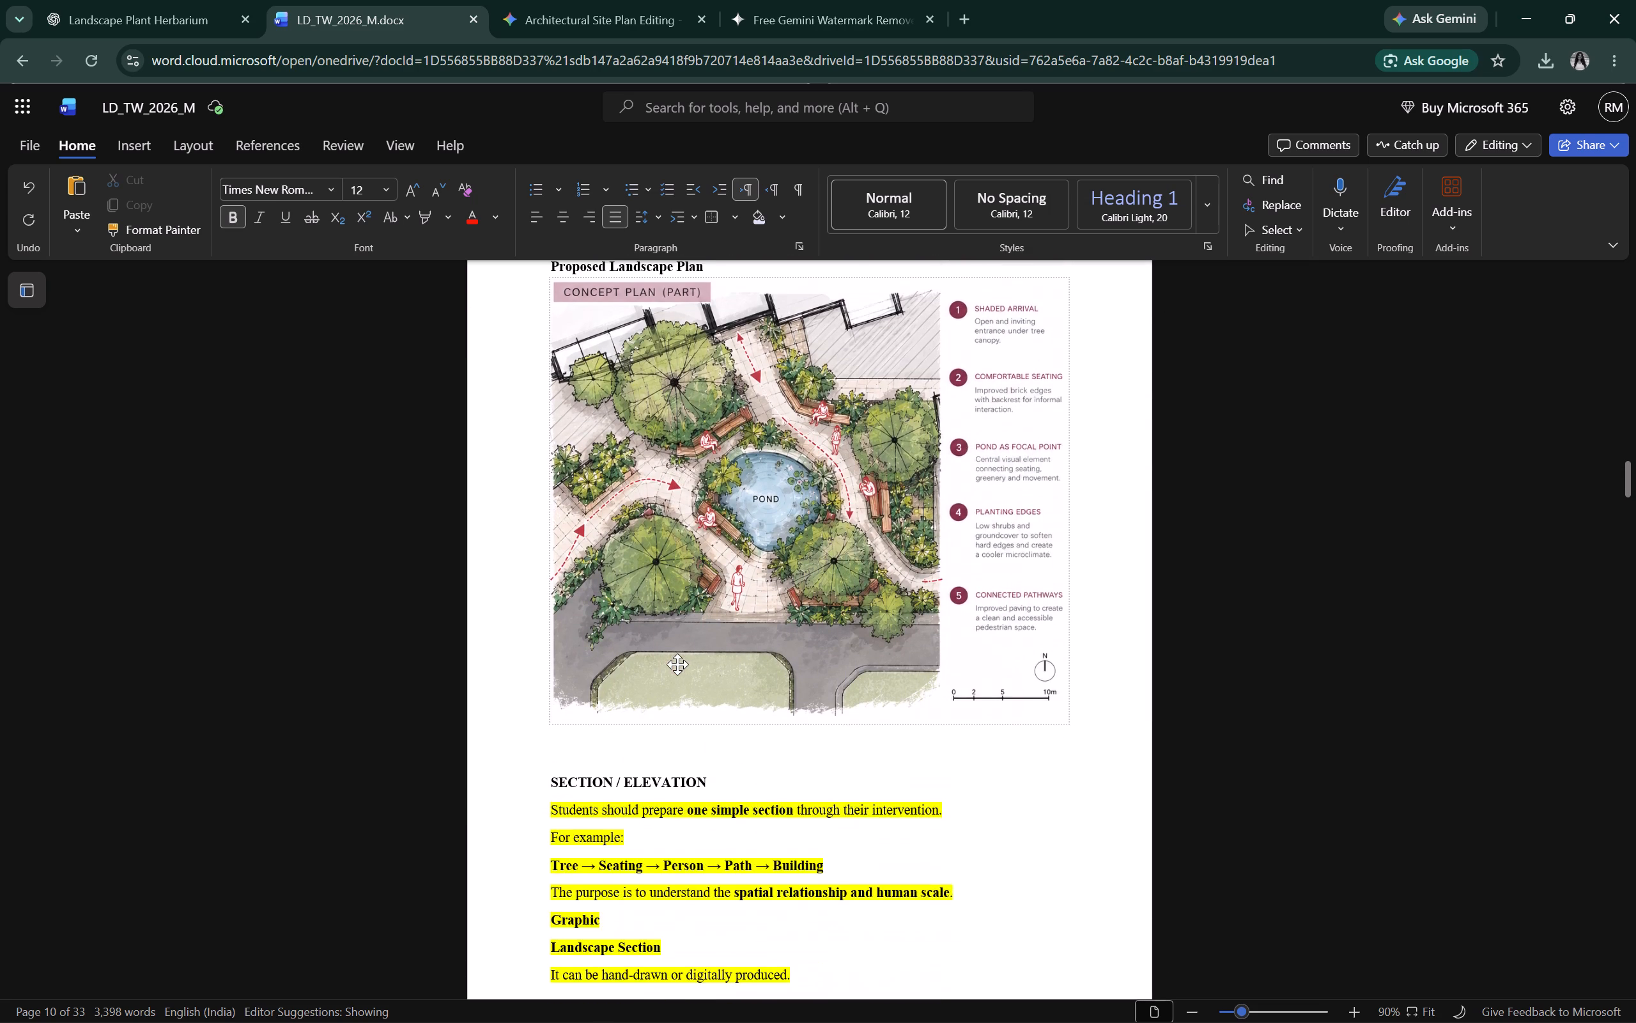
scroll(677, 664, "down", 11)
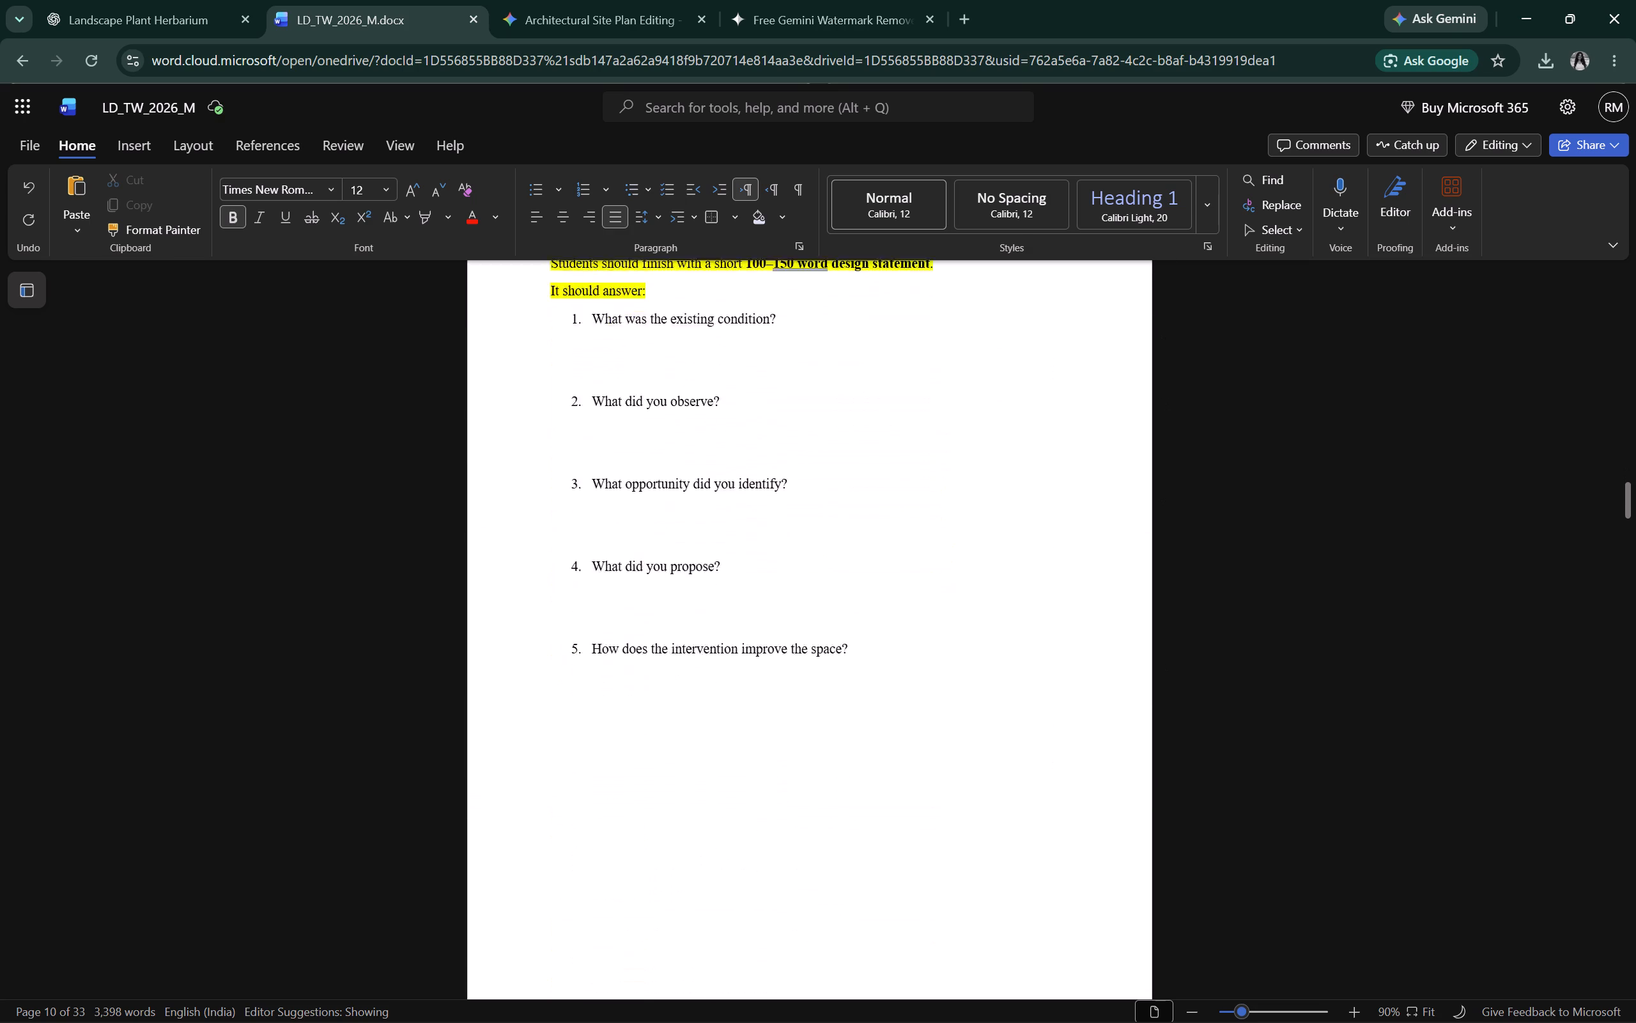
scroll(675, 660, "up", 15)
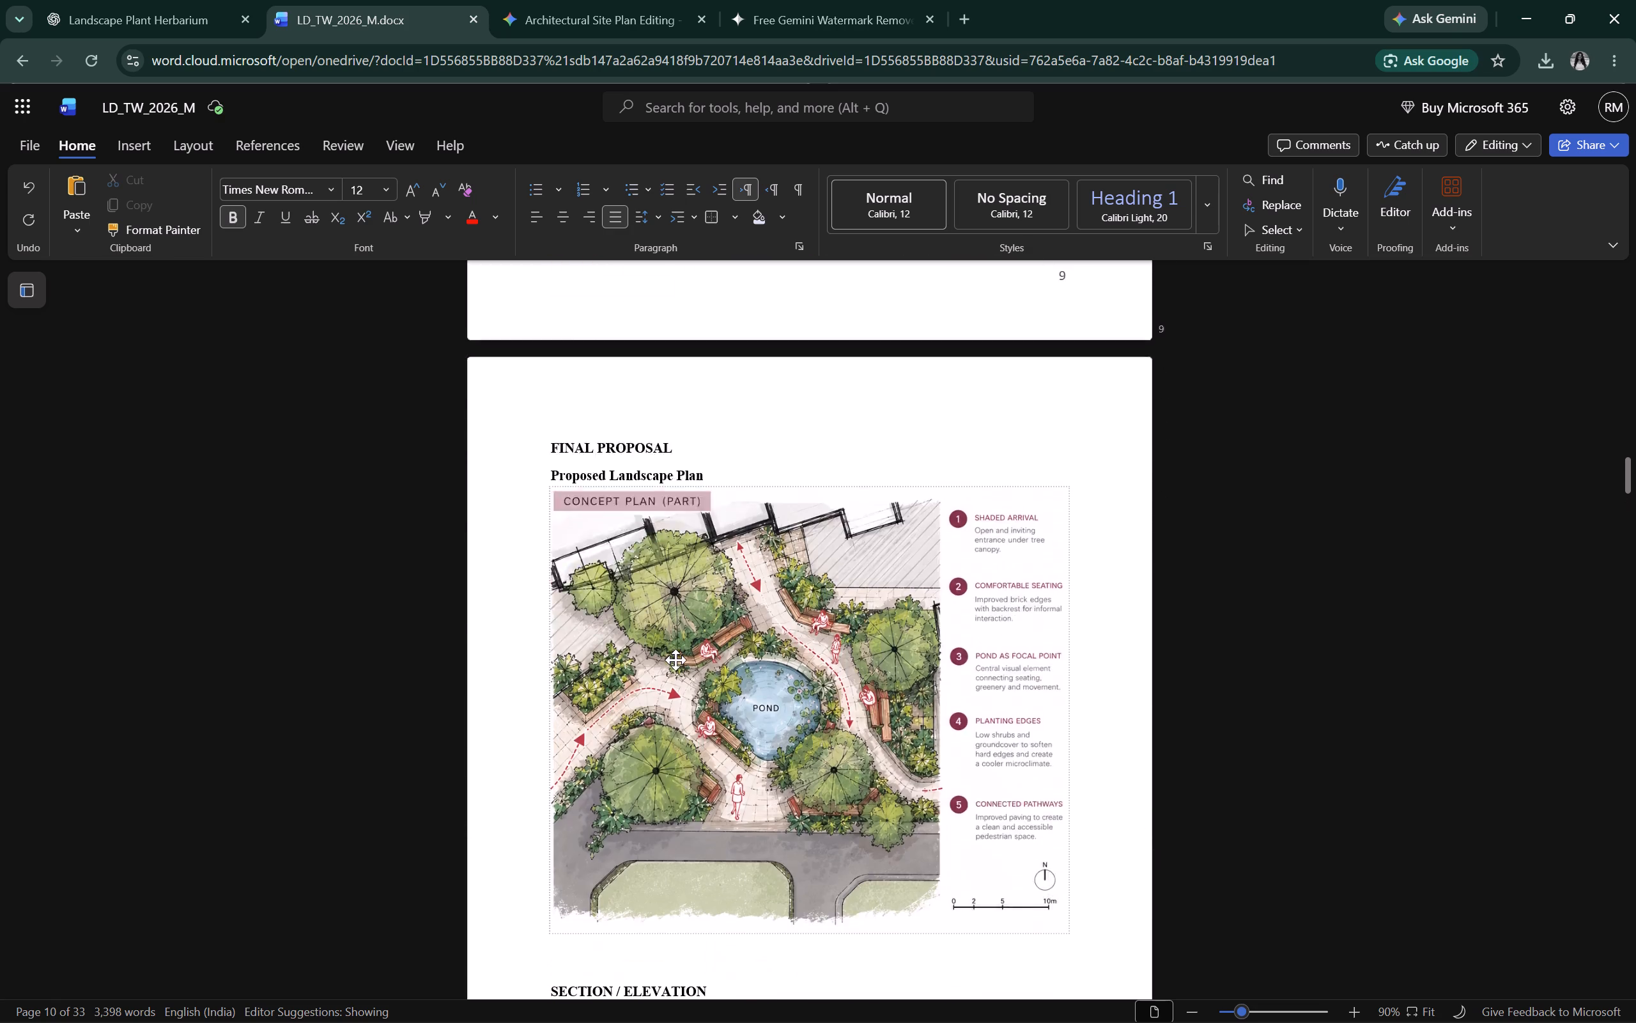
Go back to page 5 and examine the Simple Site Plan and the existing view sketches above it.
scroll(675, 660, "up", 8)
scroll(675, 660, "up", 20)
scroll(675, 659, "up", 19)
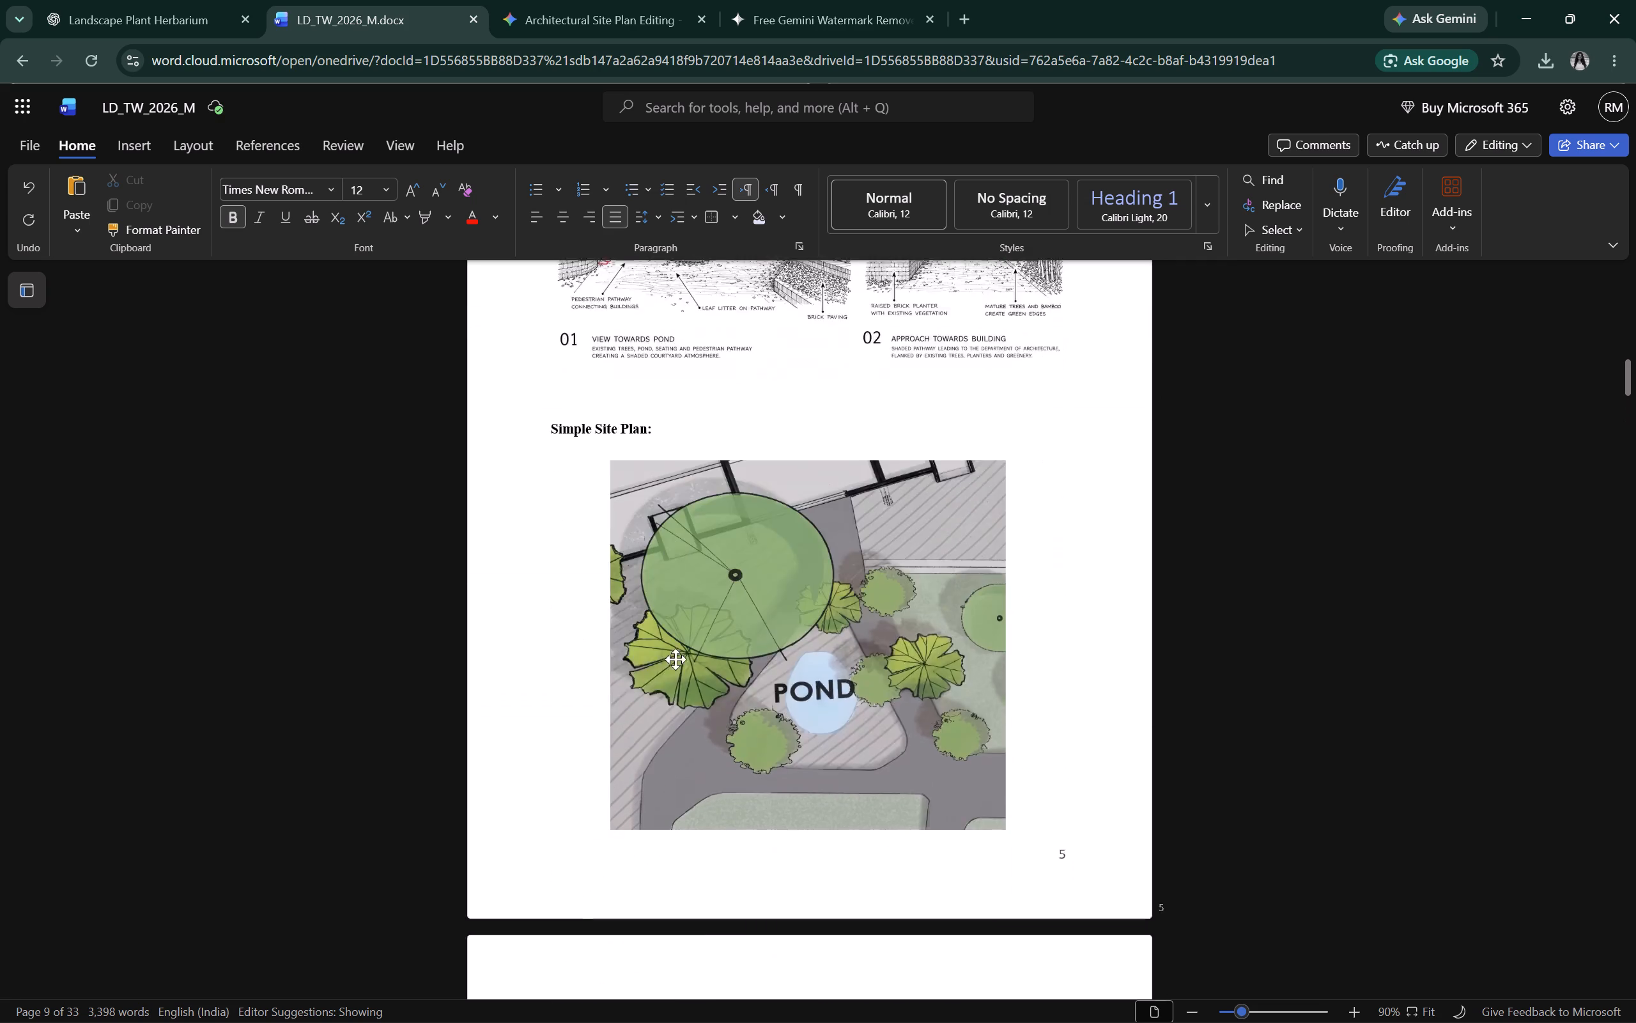
scroll(675, 659, "up", 5)
scroll(675, 659, "down", 12)
scroll(674, 656, "up", 8)
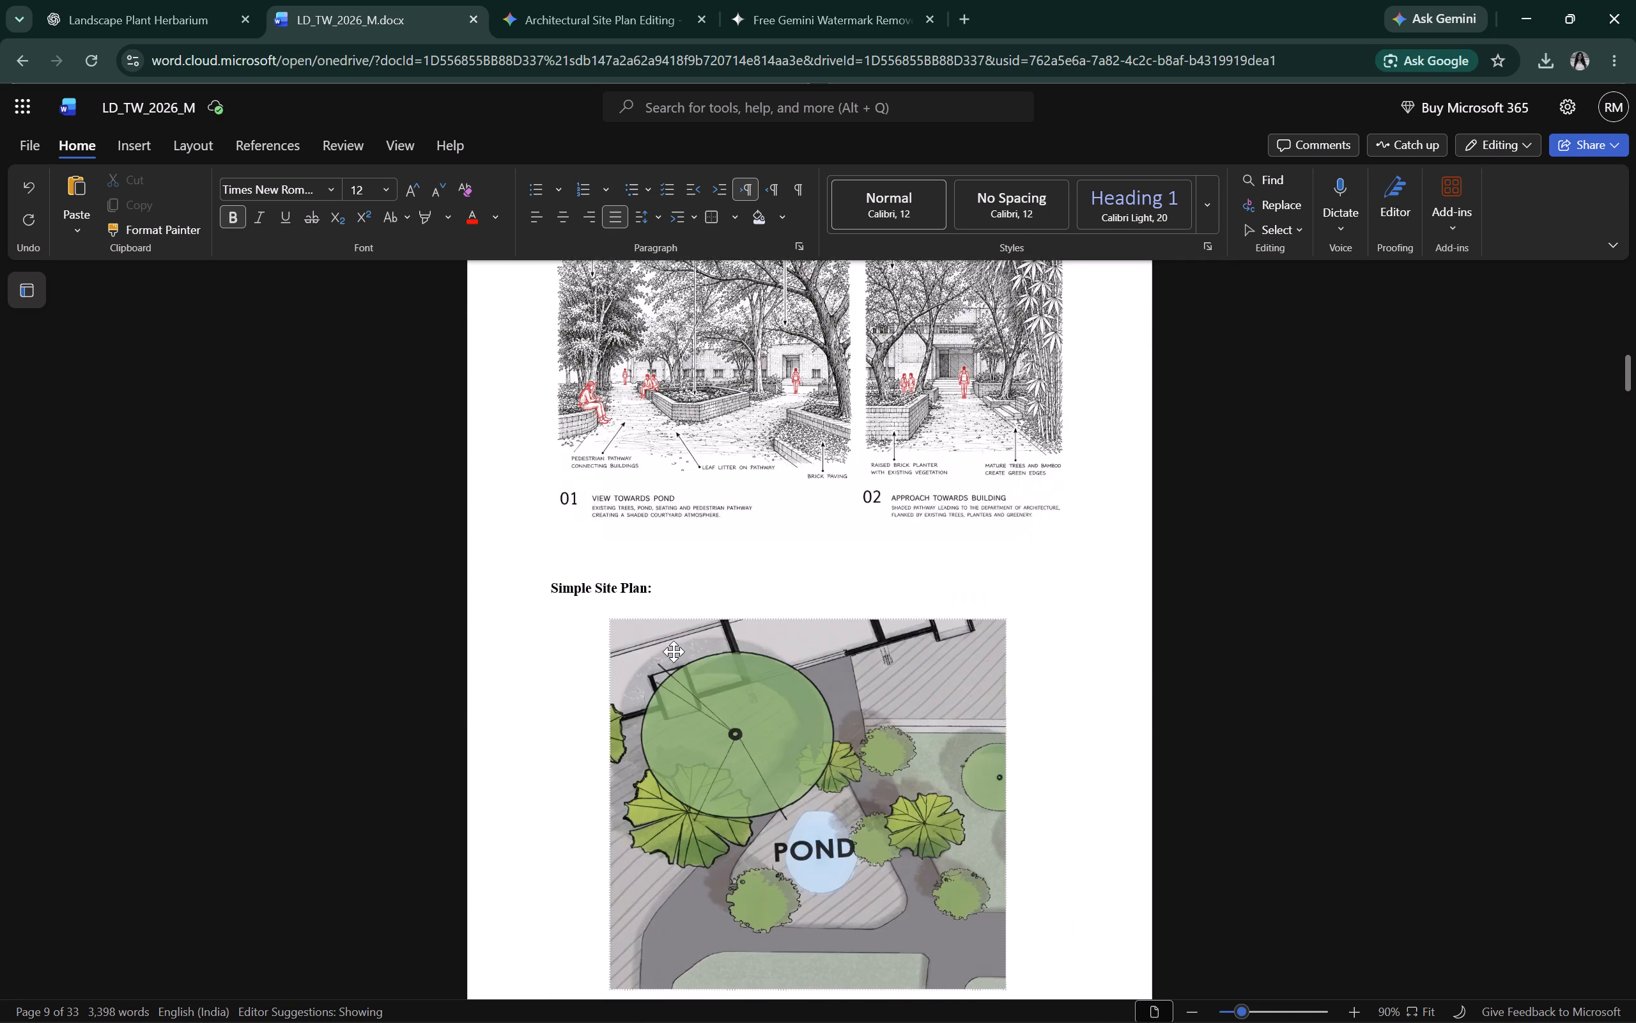
Examine the sections from READ THE SPACE through IDENTIFY ONE OPPORTUNITY, including the Existing → Opportunity graphic.
scroll(674, 652, "up", 4)
scroll(674, 651, "down", 13)
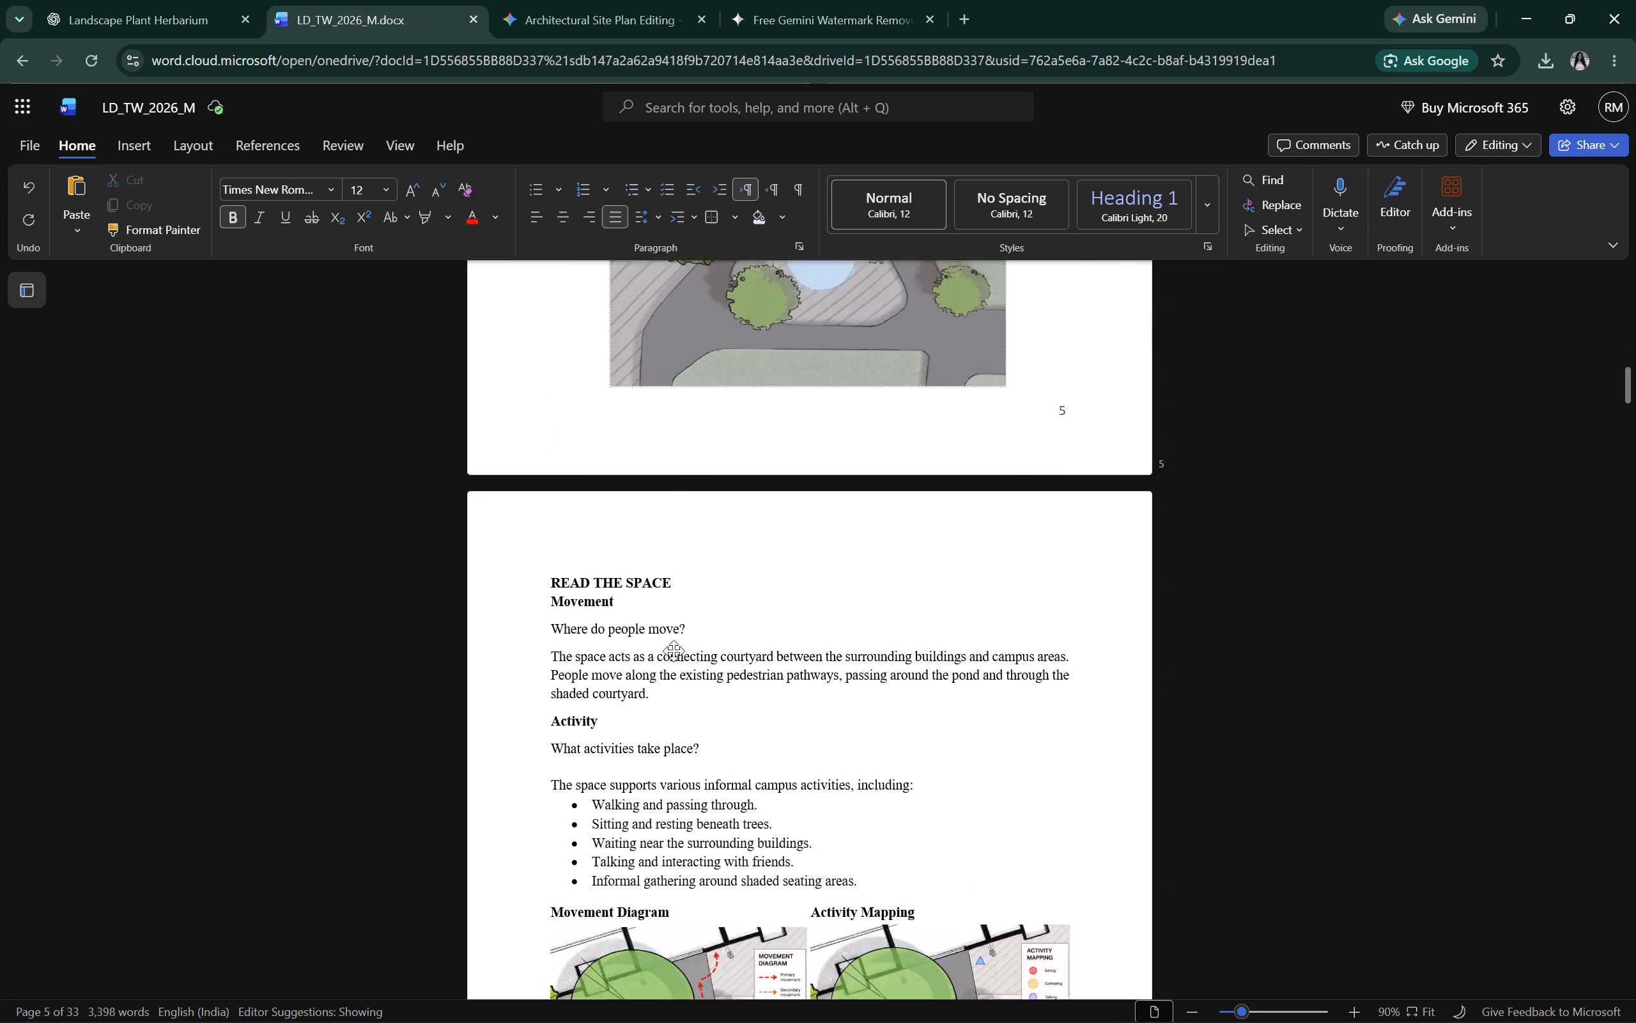
scroll(674, 651, "down", 20)
scroll(672, 641, "down", 1)
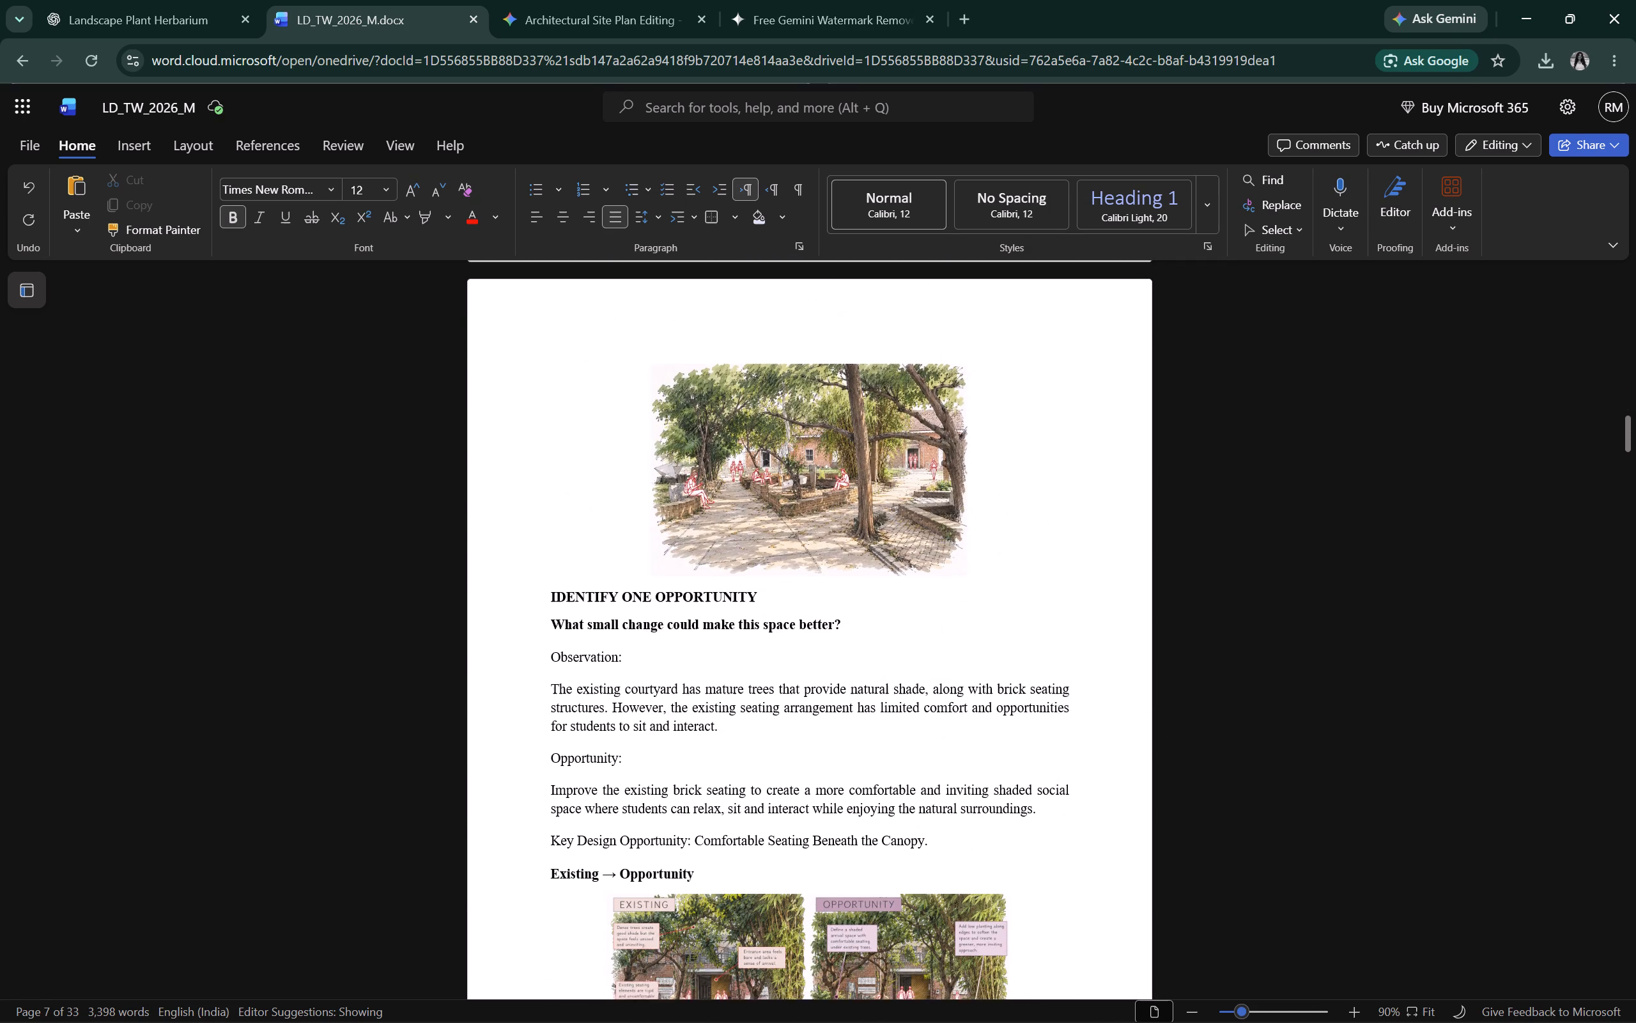
scroll(672, 641, "down", 12)
scroll(672, 641, "up", 2)
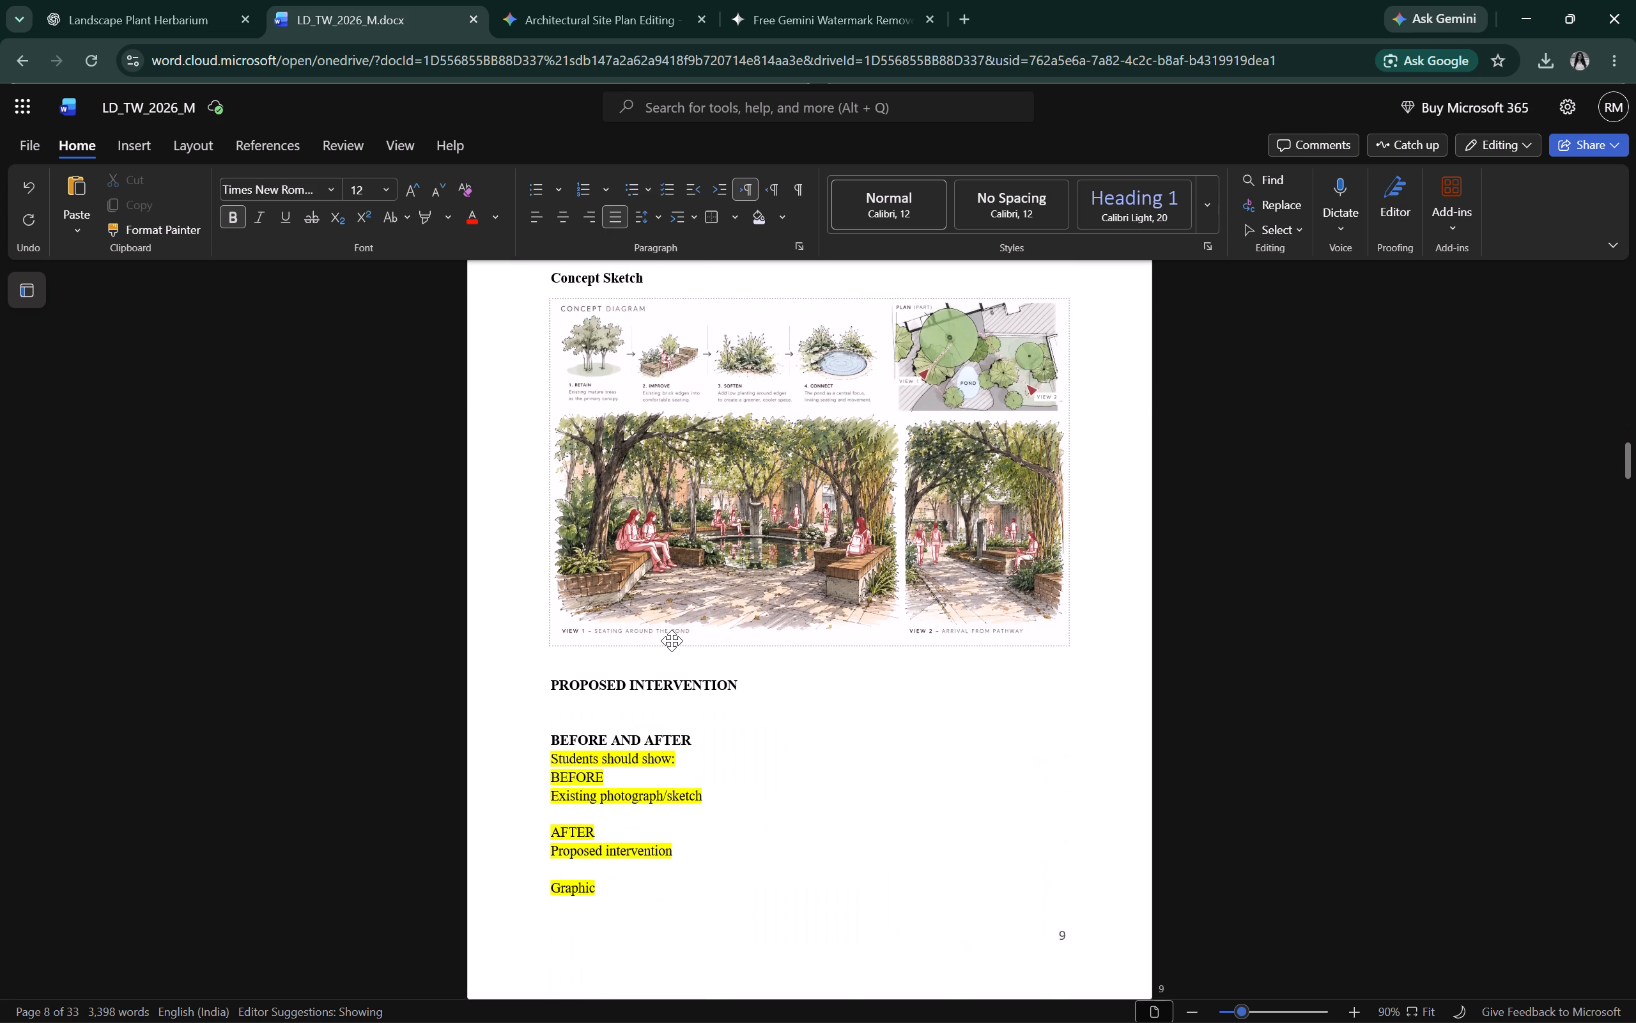
scroll(672, 641, "up", 11)
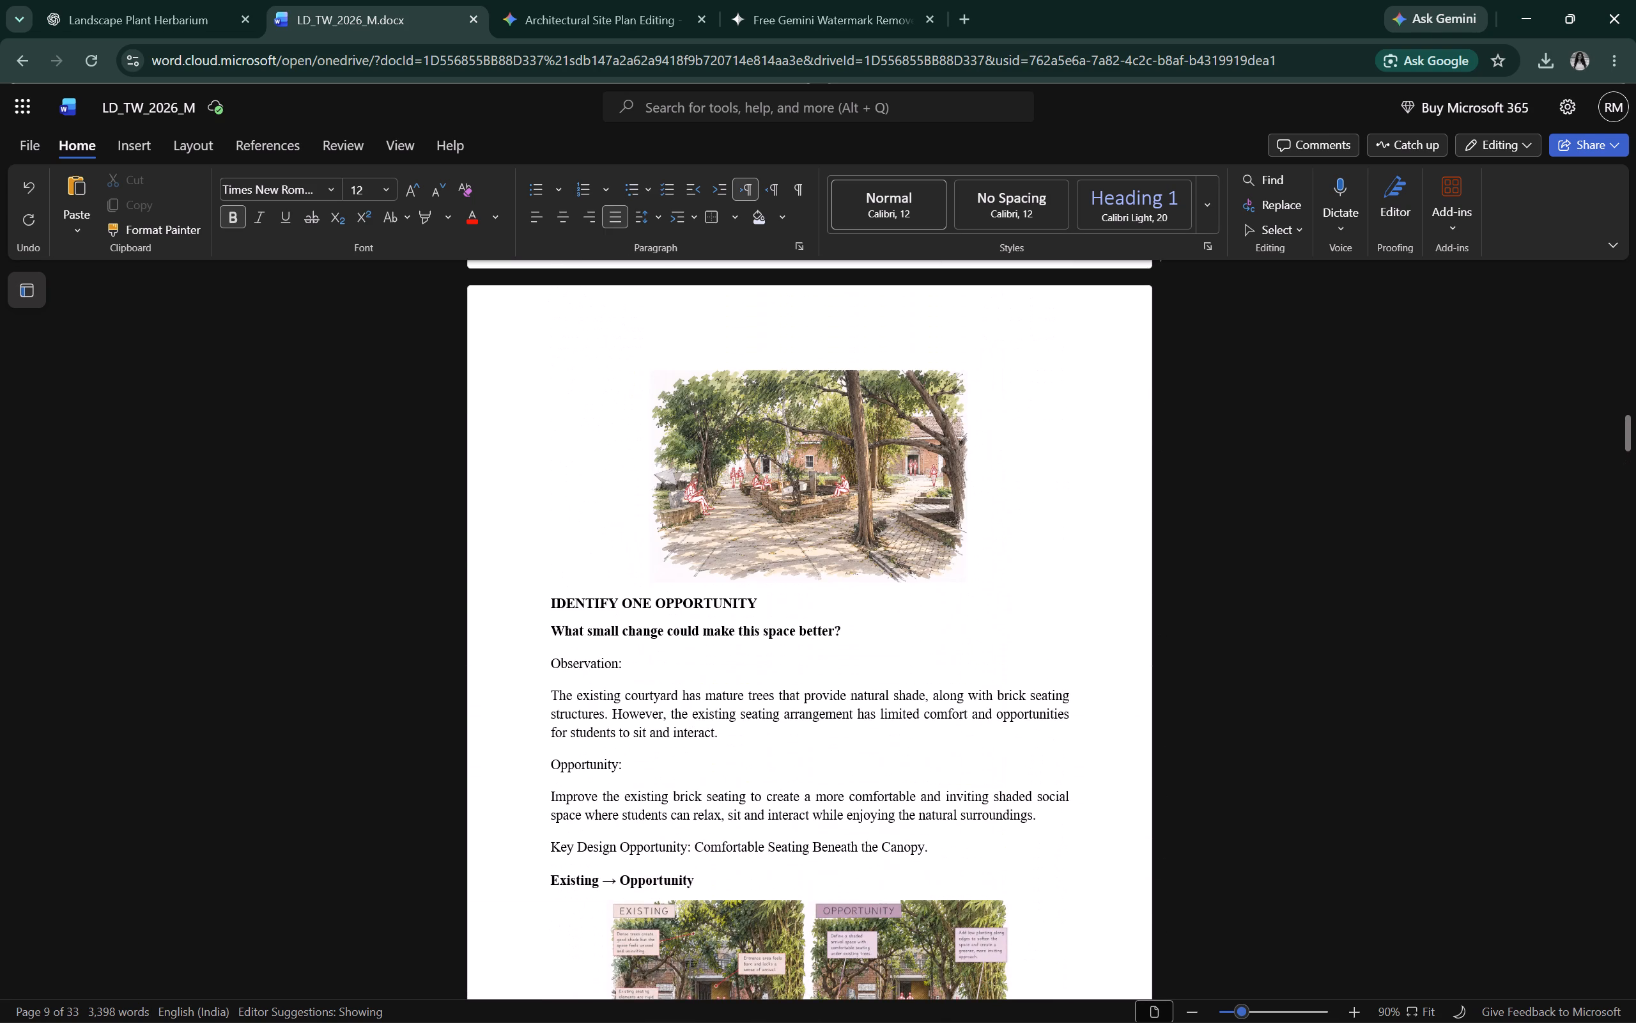
scroll(672, 640, "down", 3)
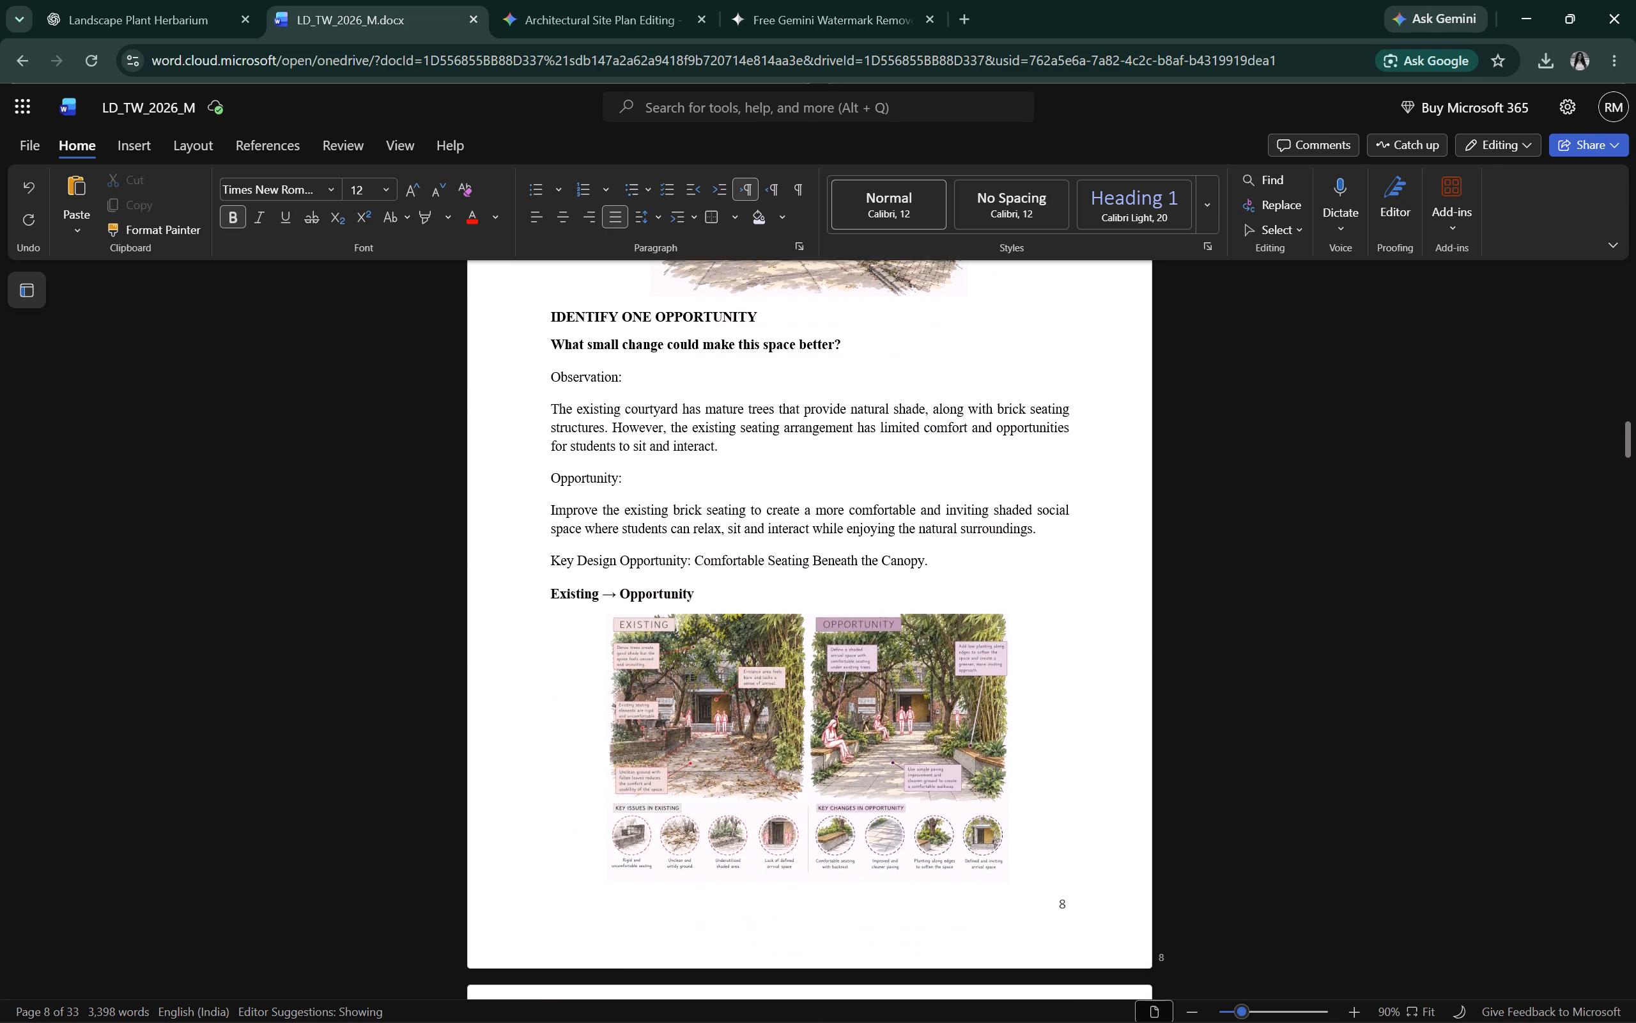
scroll(672, 640, "up", 9)
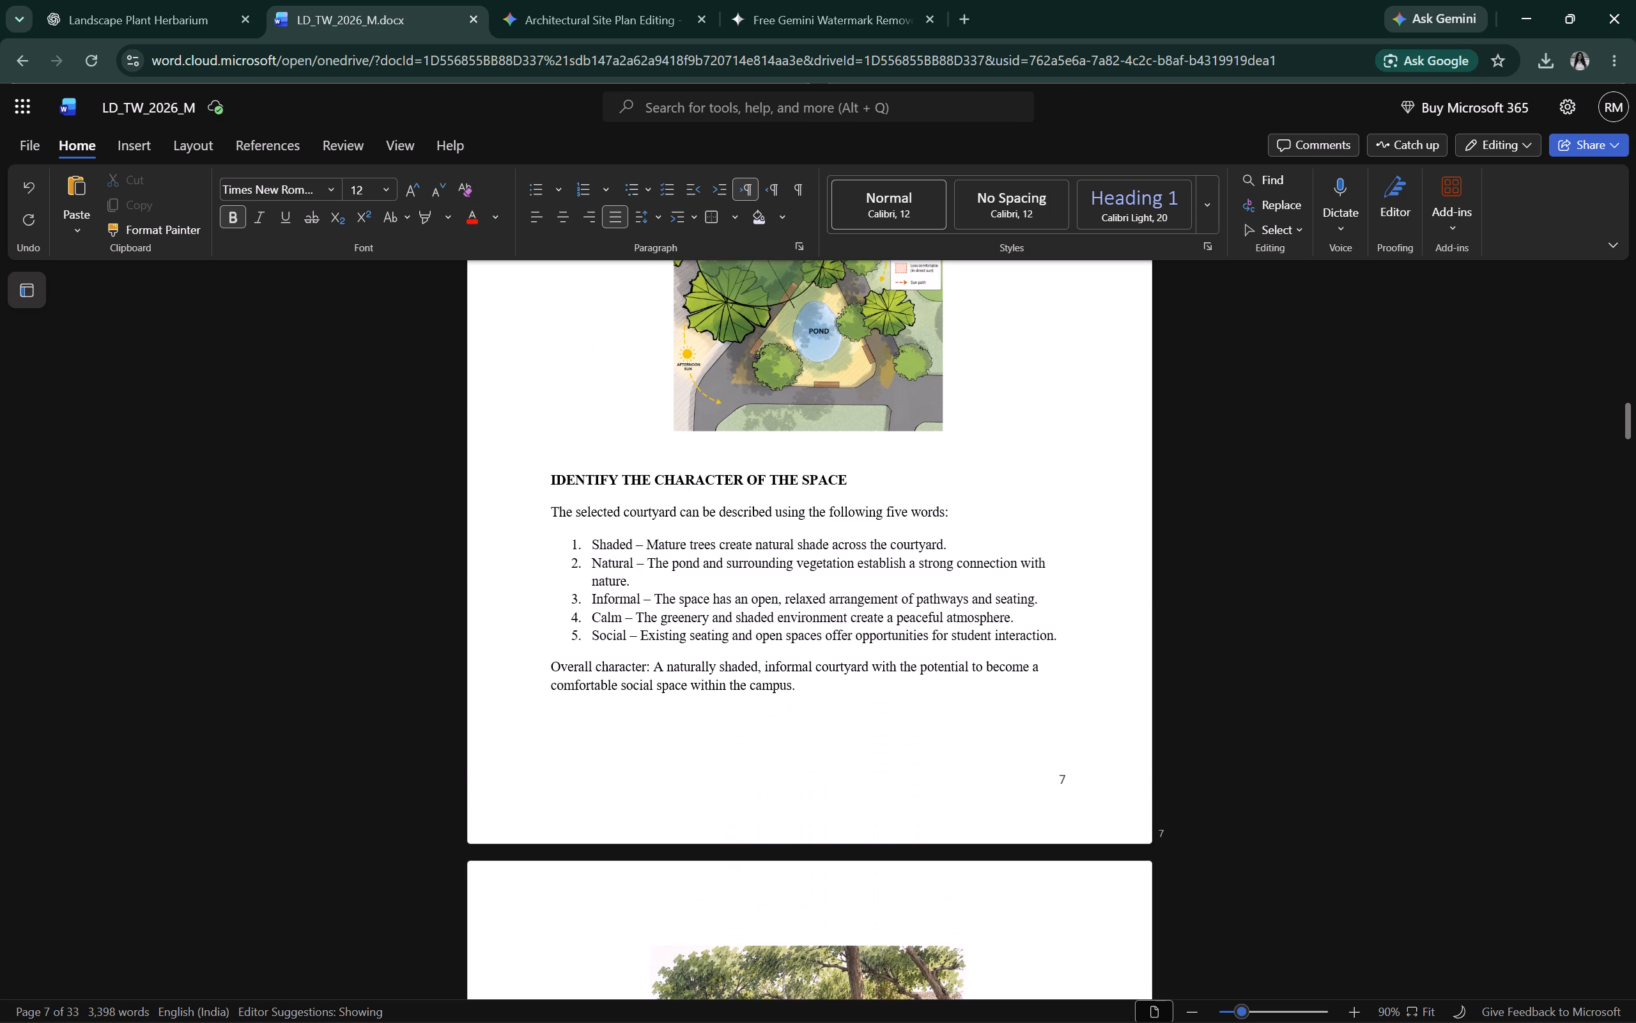
scroll(672, 640, "down", 1)
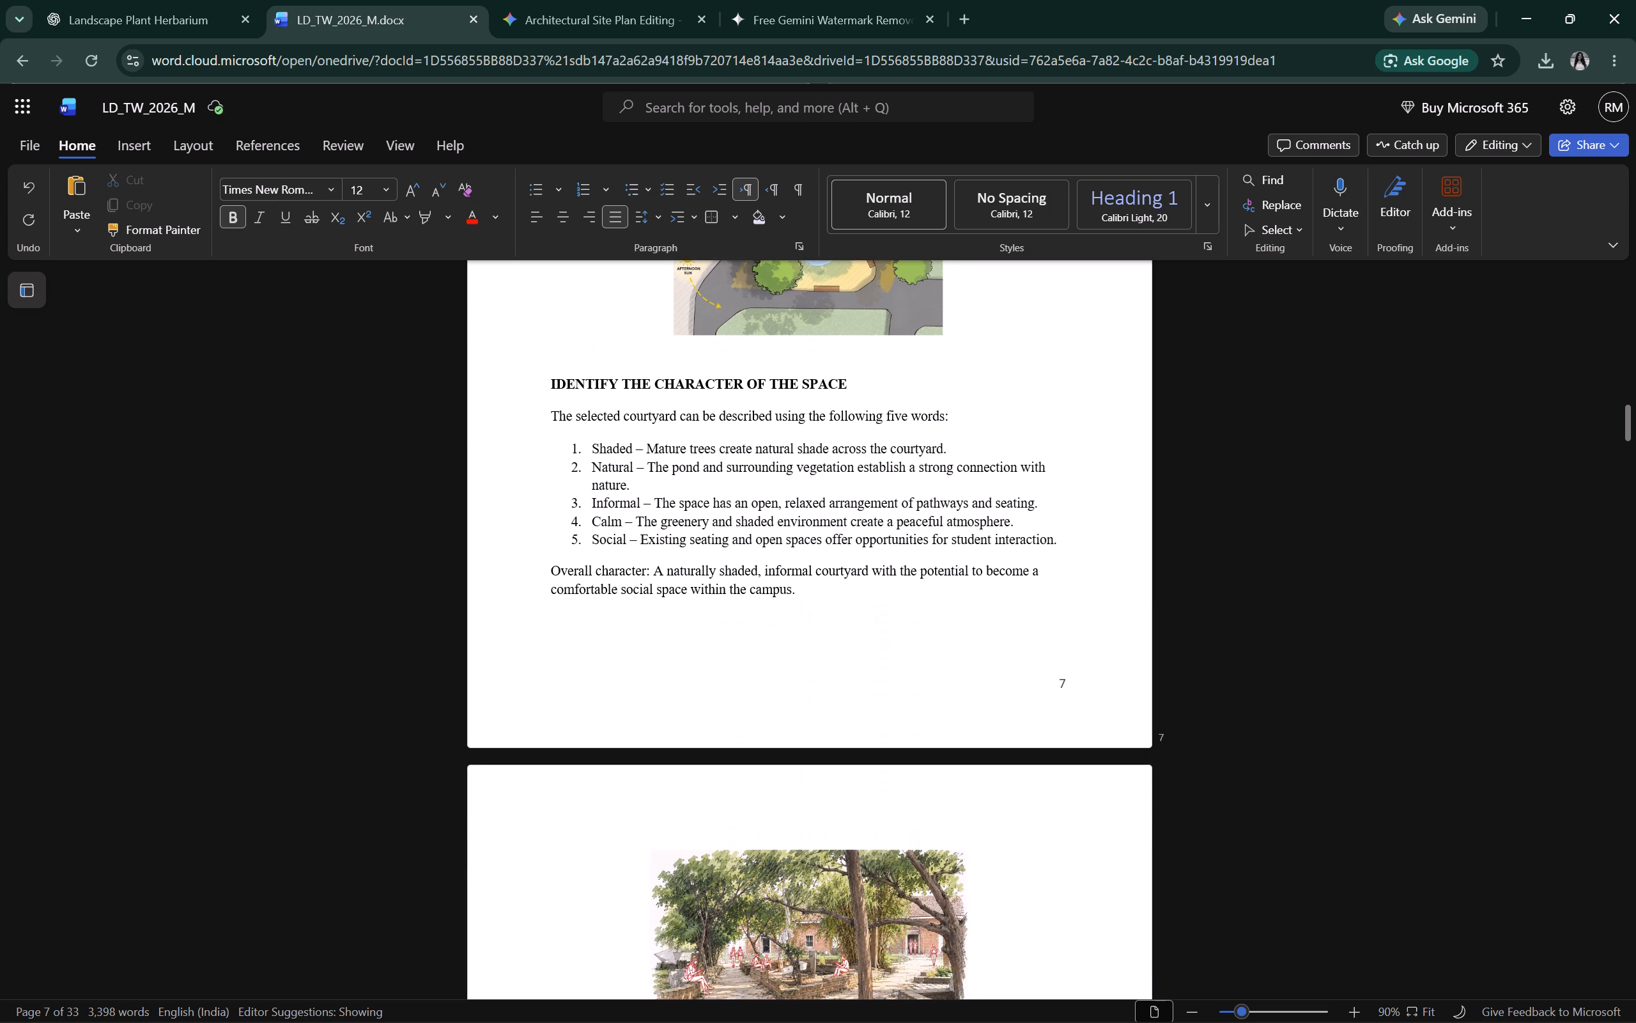
scroll(672, 640, "down", 11)
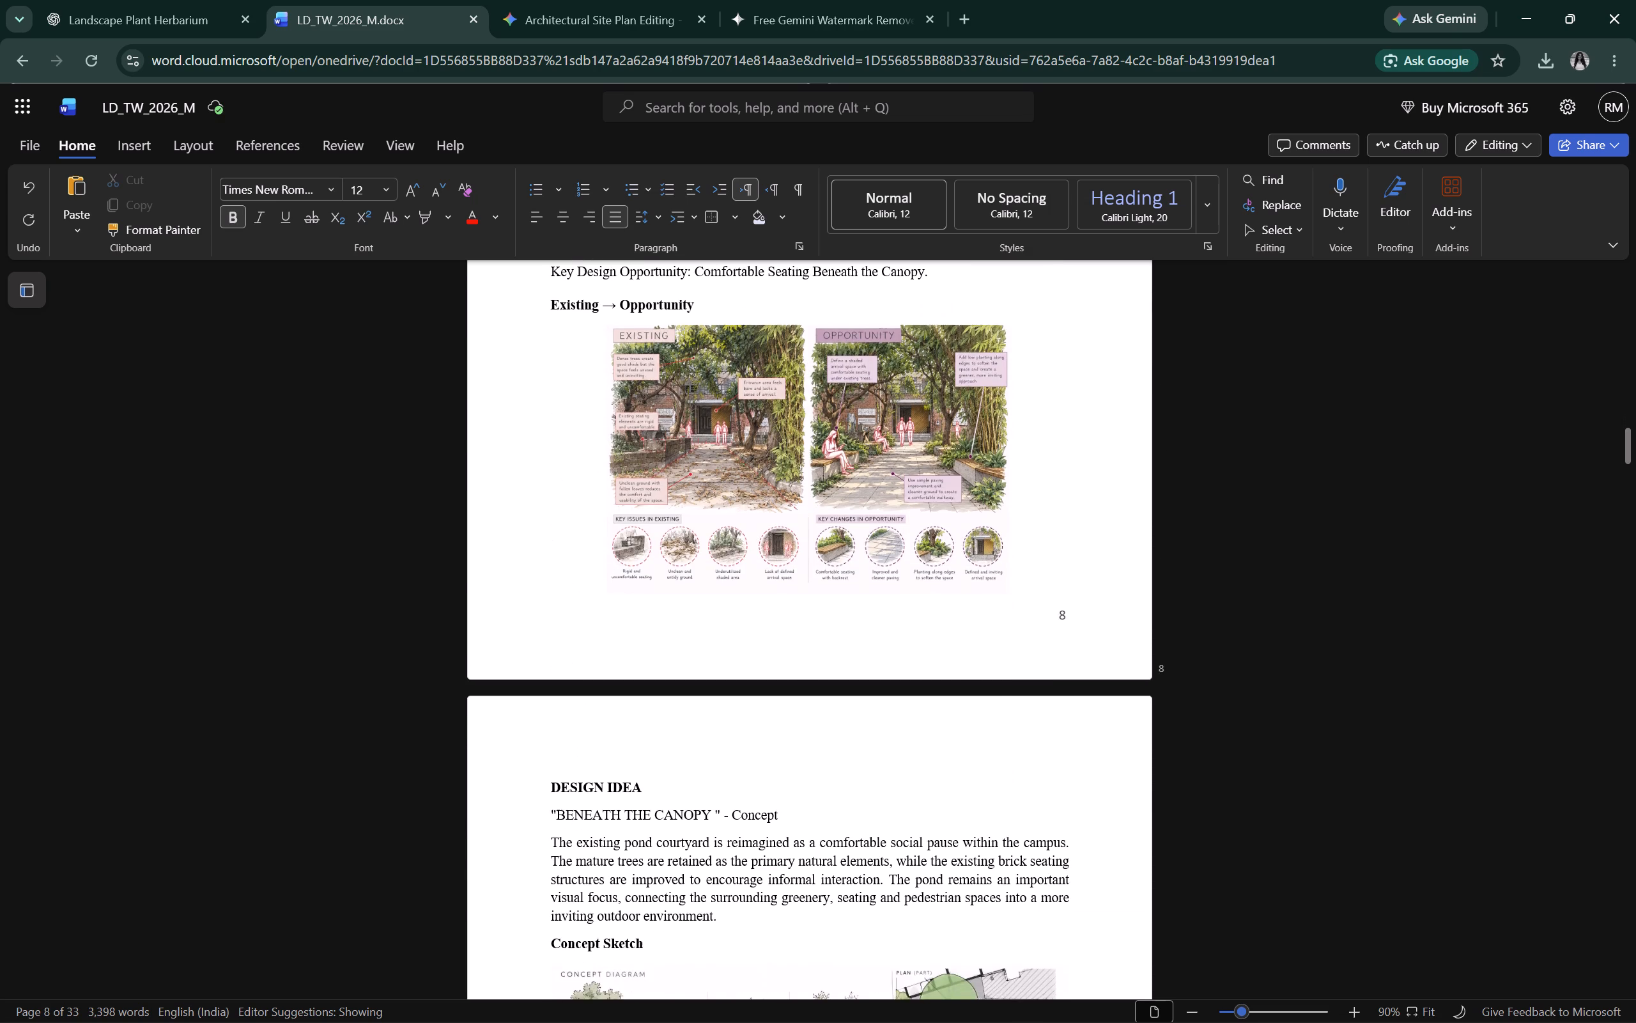
Examine the highlighted briefs under BEFORE AND AFTER, SECTION / ELEVATION and DESIGN STATEMENT.
scroll(670, 637, "down", 19)
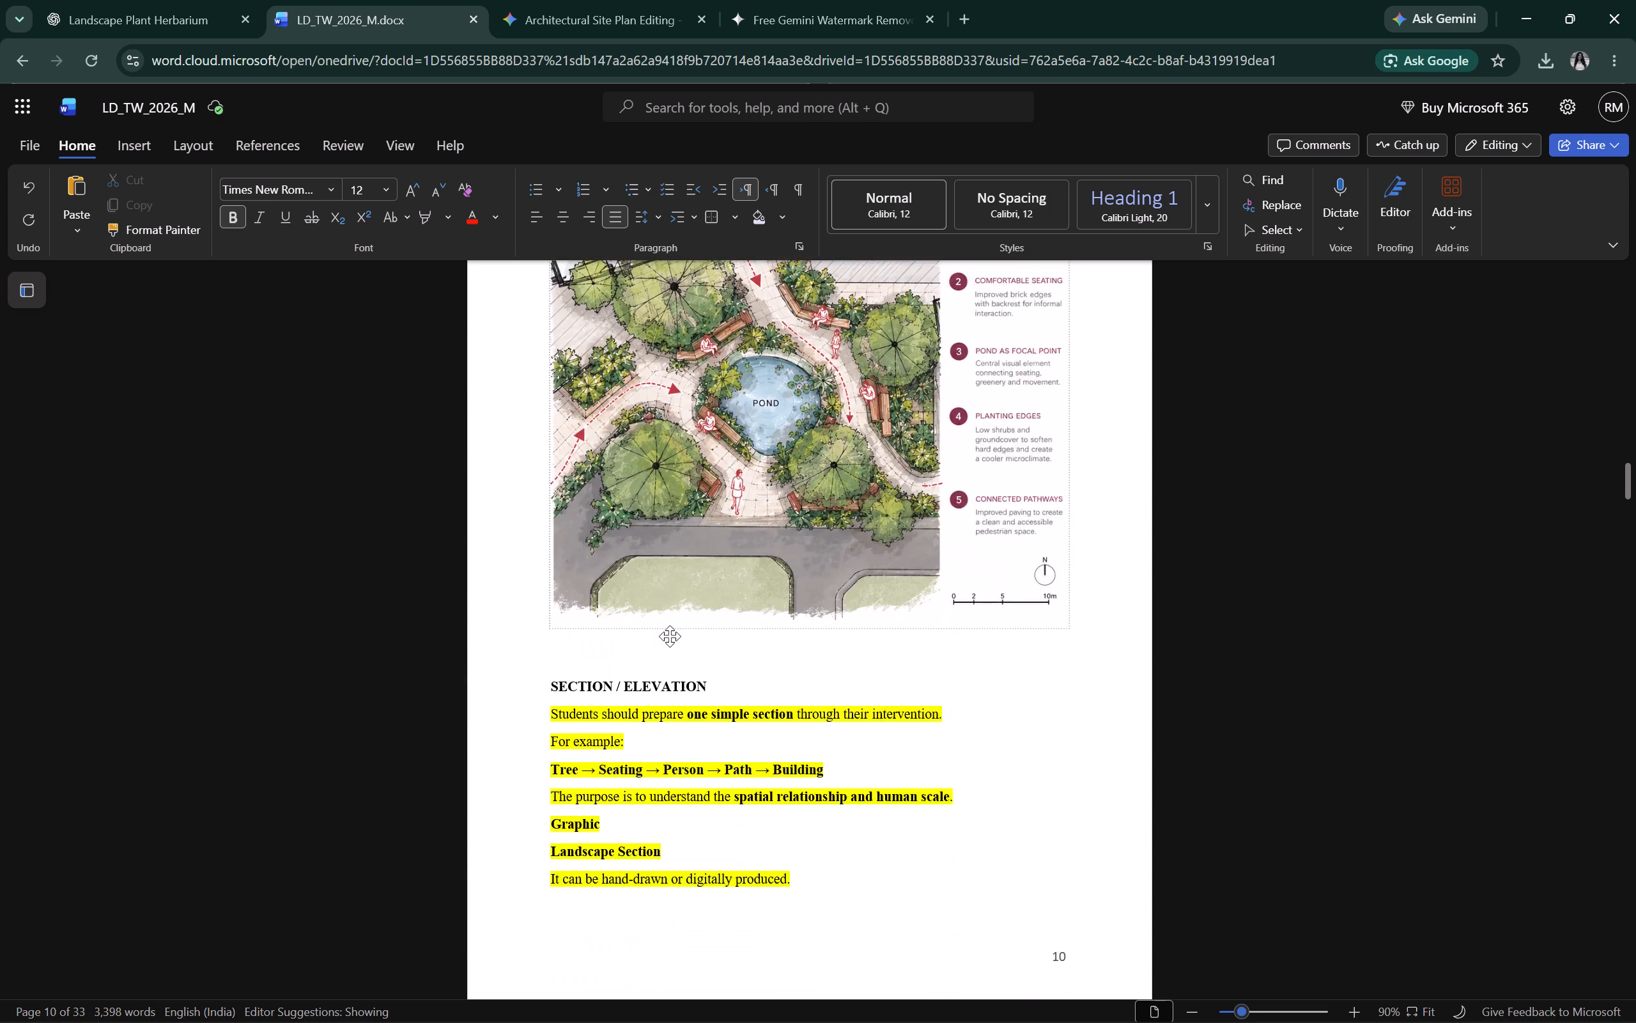
scroll(670, 636, "down", 2)
scroll(668, 634, "up", 14)
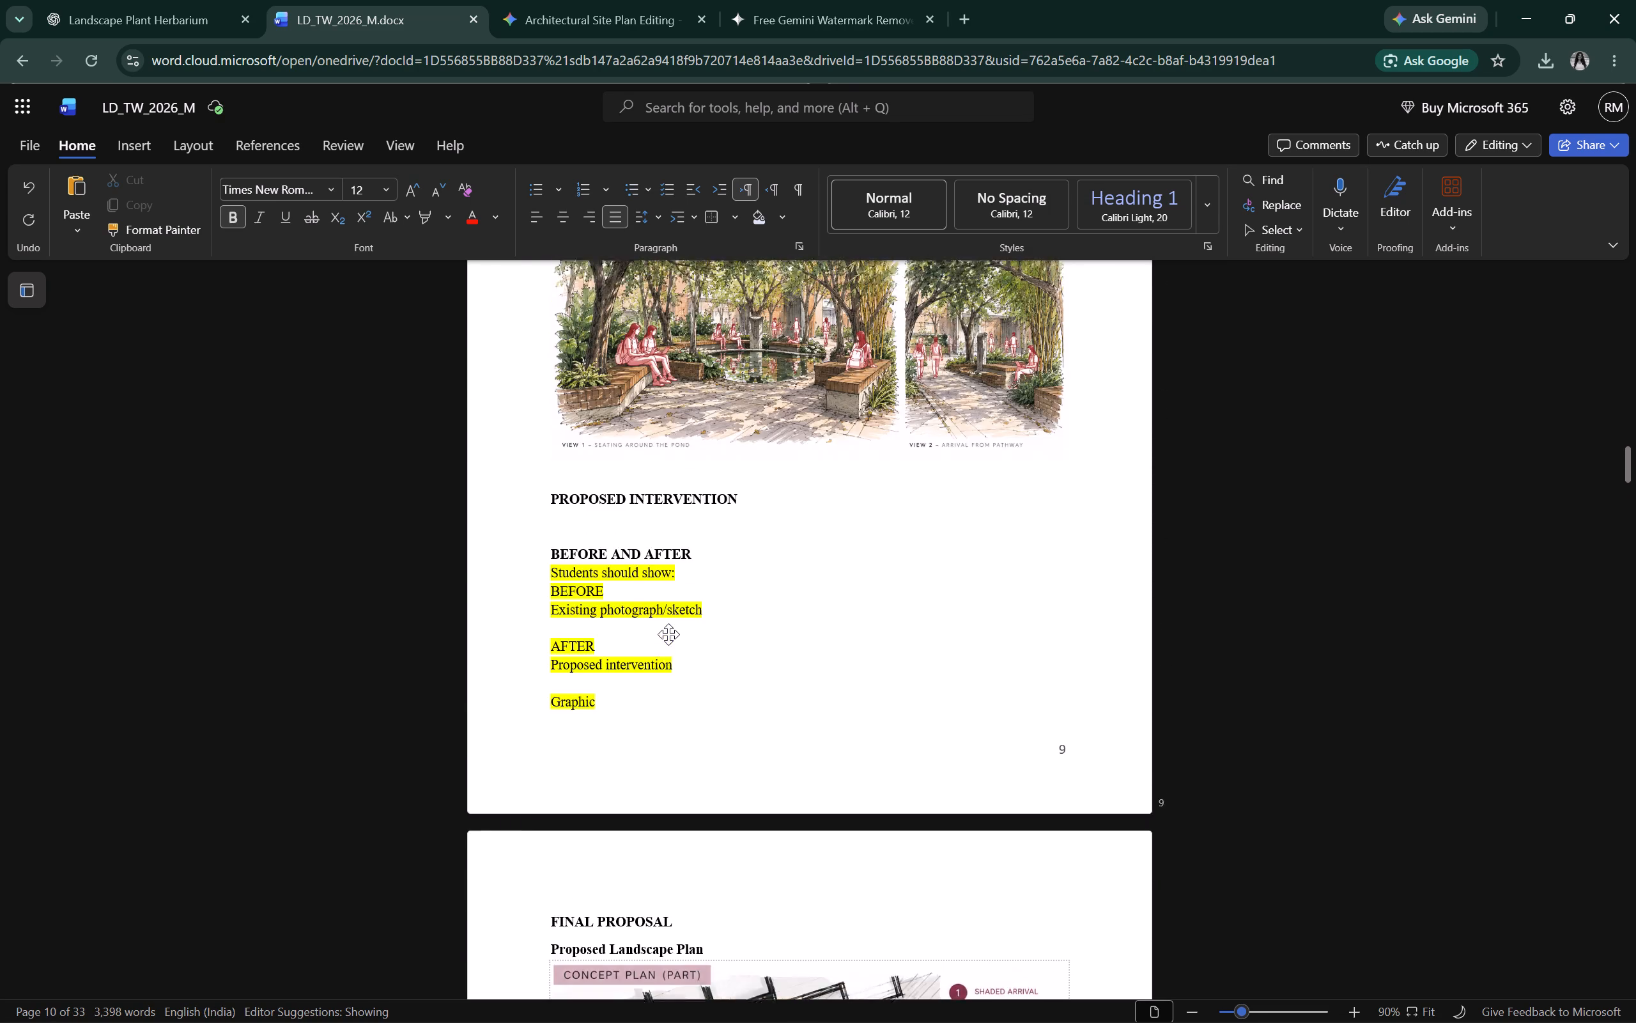
scroll(668, 634, "up", 2)
scroll(668, 634, "down", 17)
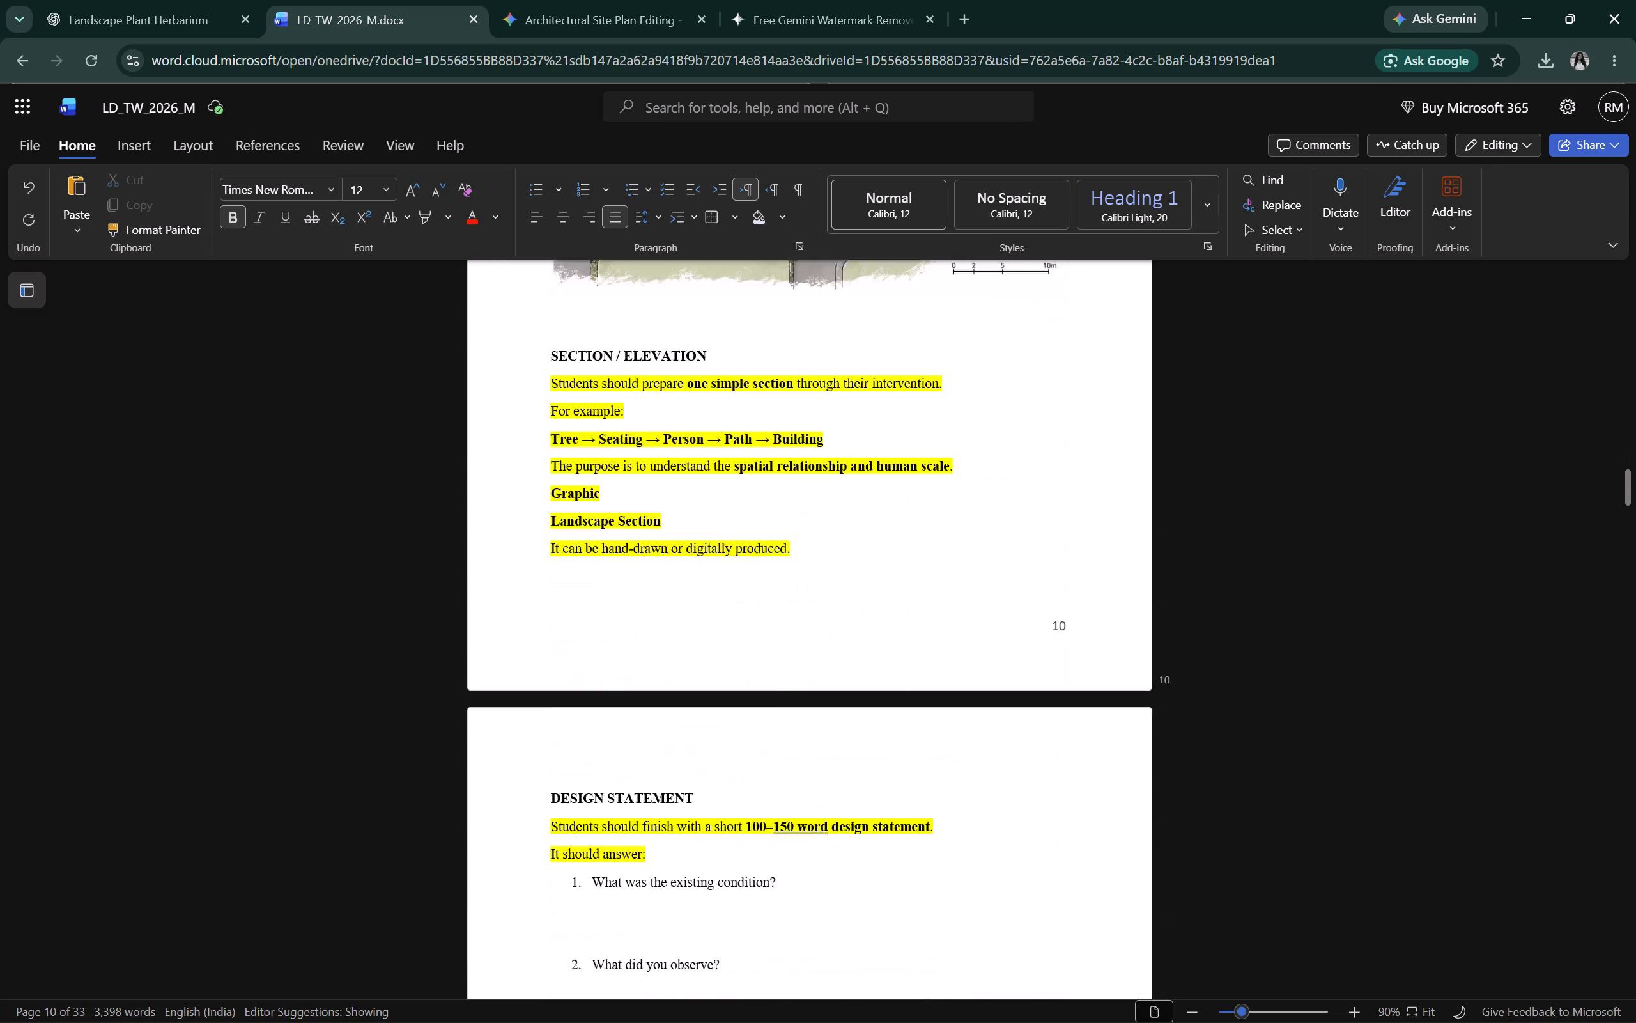
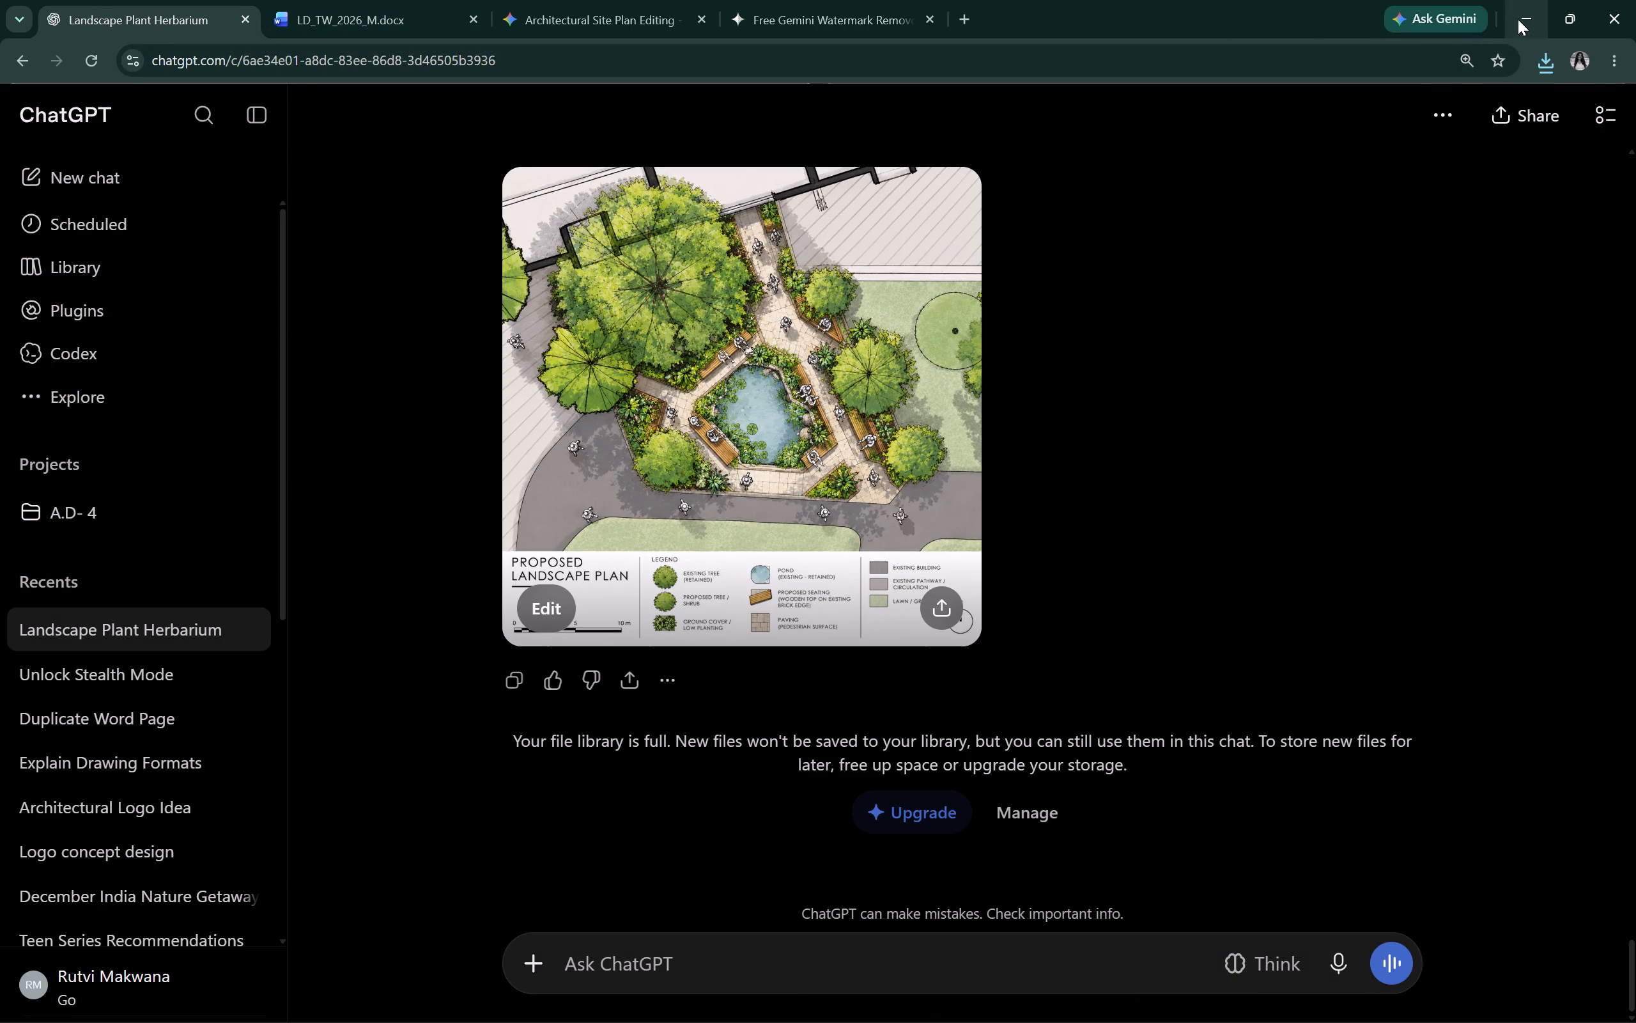
Review the BEFORE AND AFTER, FINAL PROPOSAL and SECTION / ELEVATION pages of the Word document around the new plan.
left_click(360, 13)
scroll(1012, 733, "down", 8)
scroll(1407, 634, "down", 4)
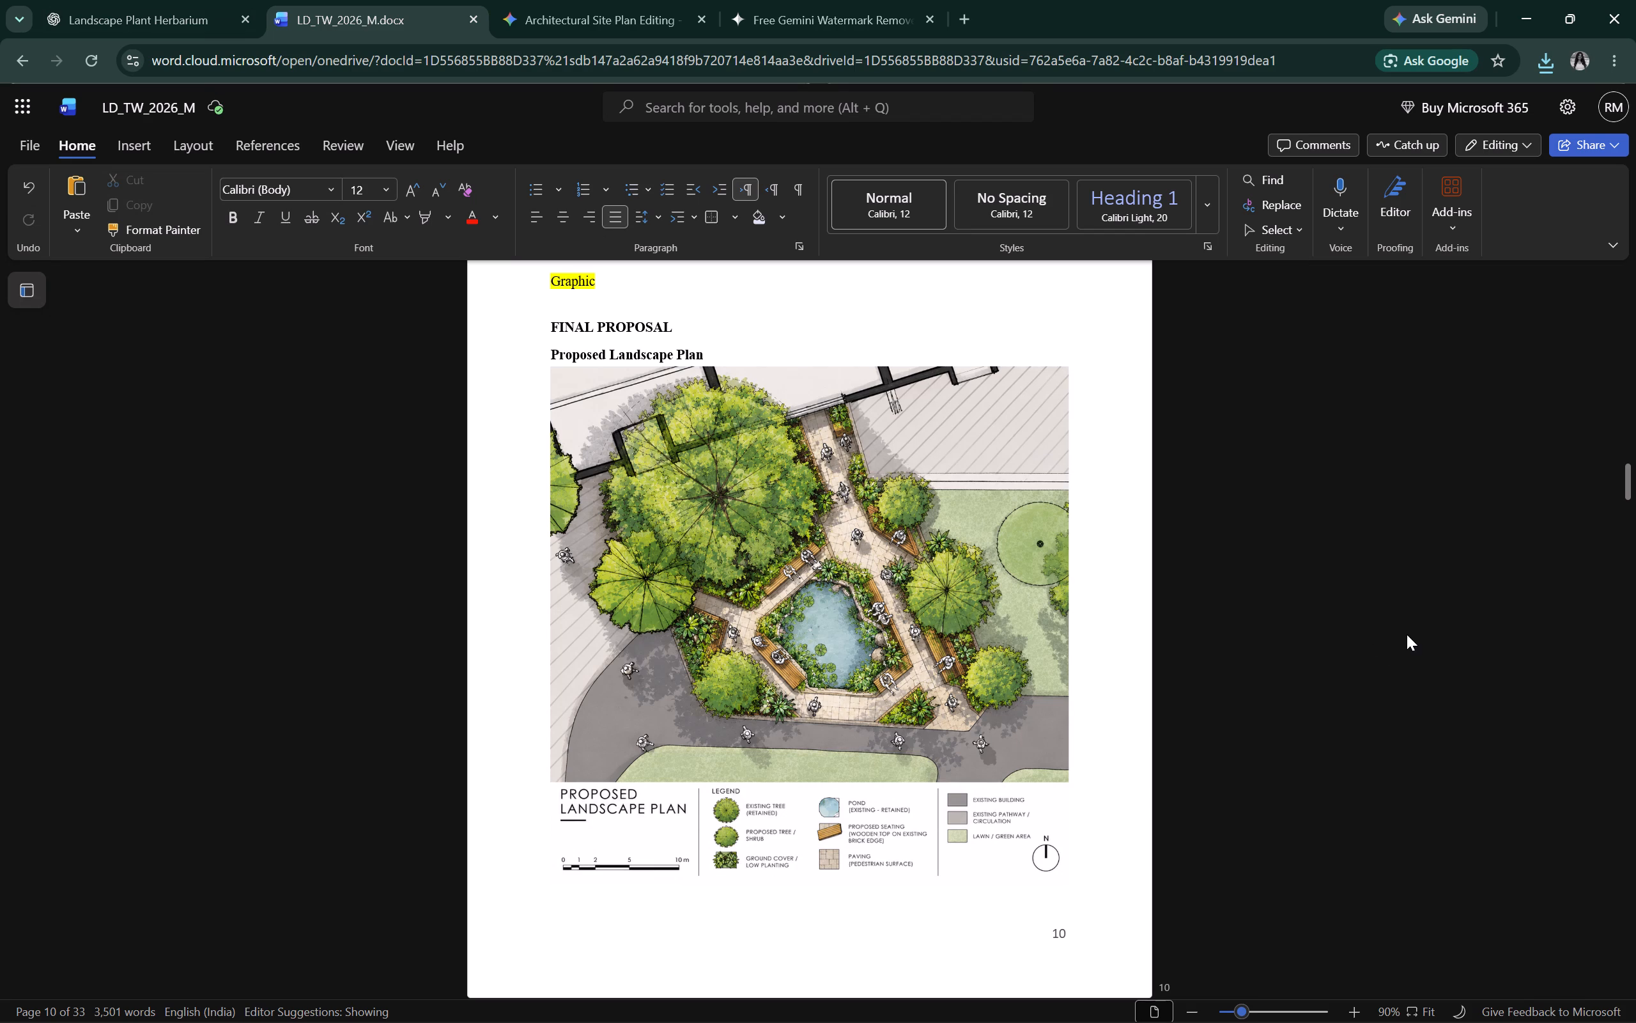
scroll(1405, 633, "down", 3)
left_click(732, 536)
scroll(1170, 668, "up", 3)
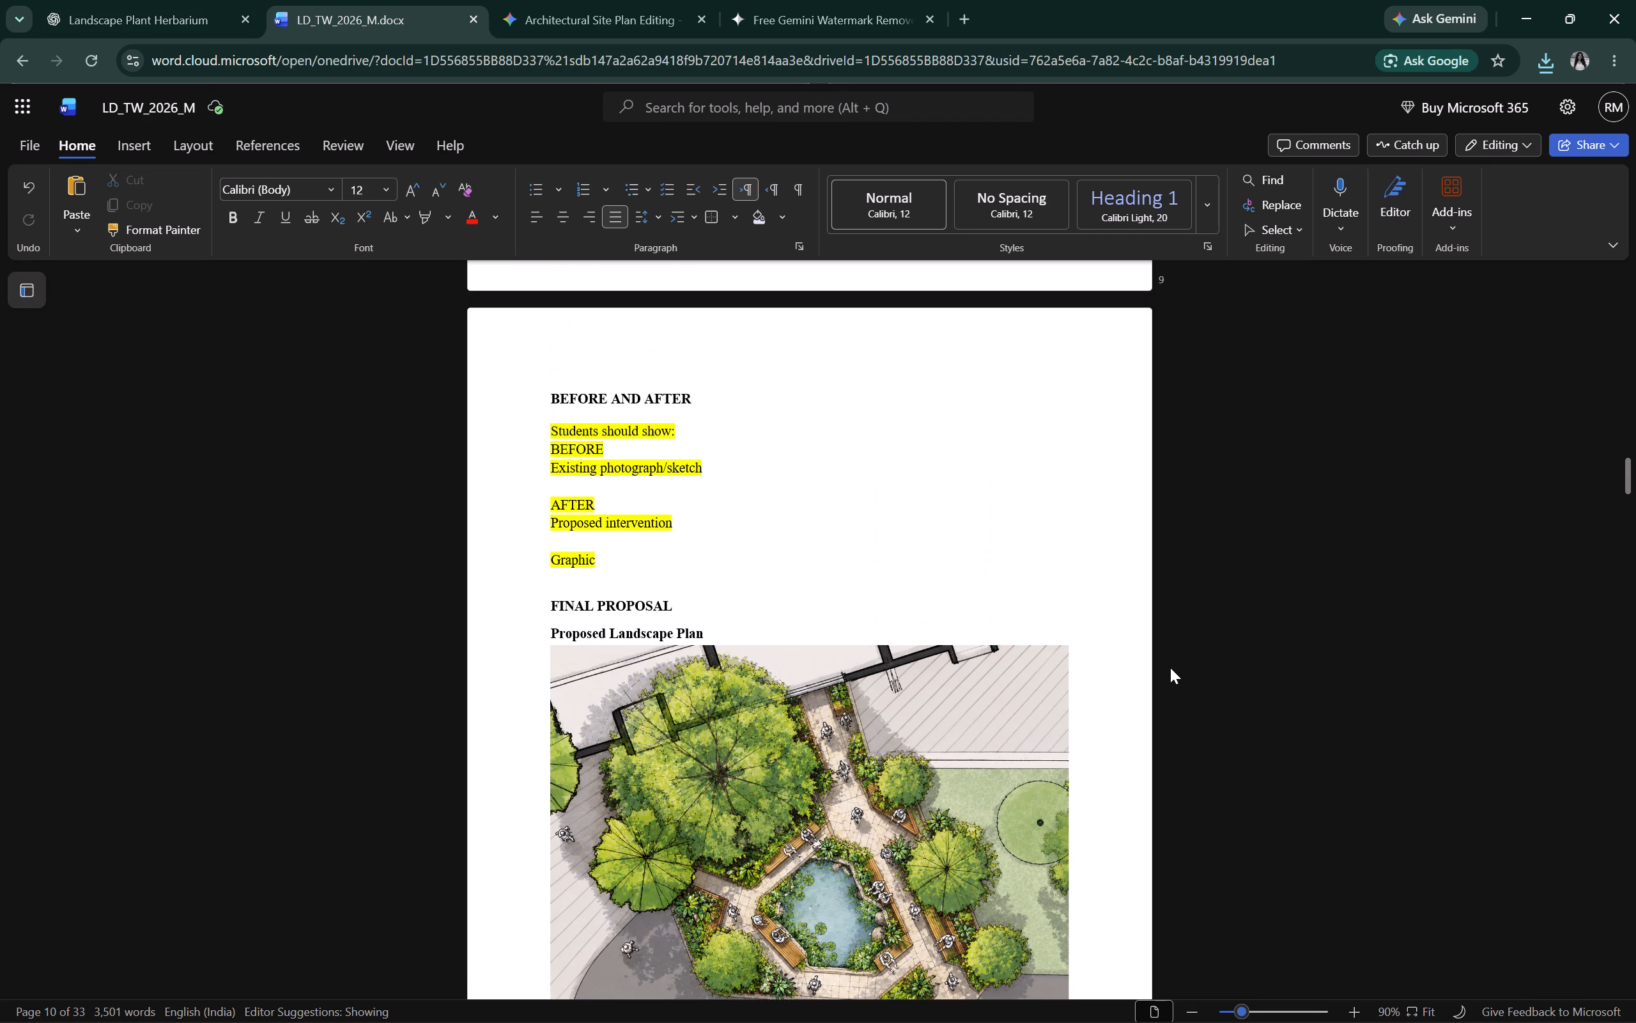
scroll(1170, 668, "up", 3)
scroll(1170, 666, "down", 9)
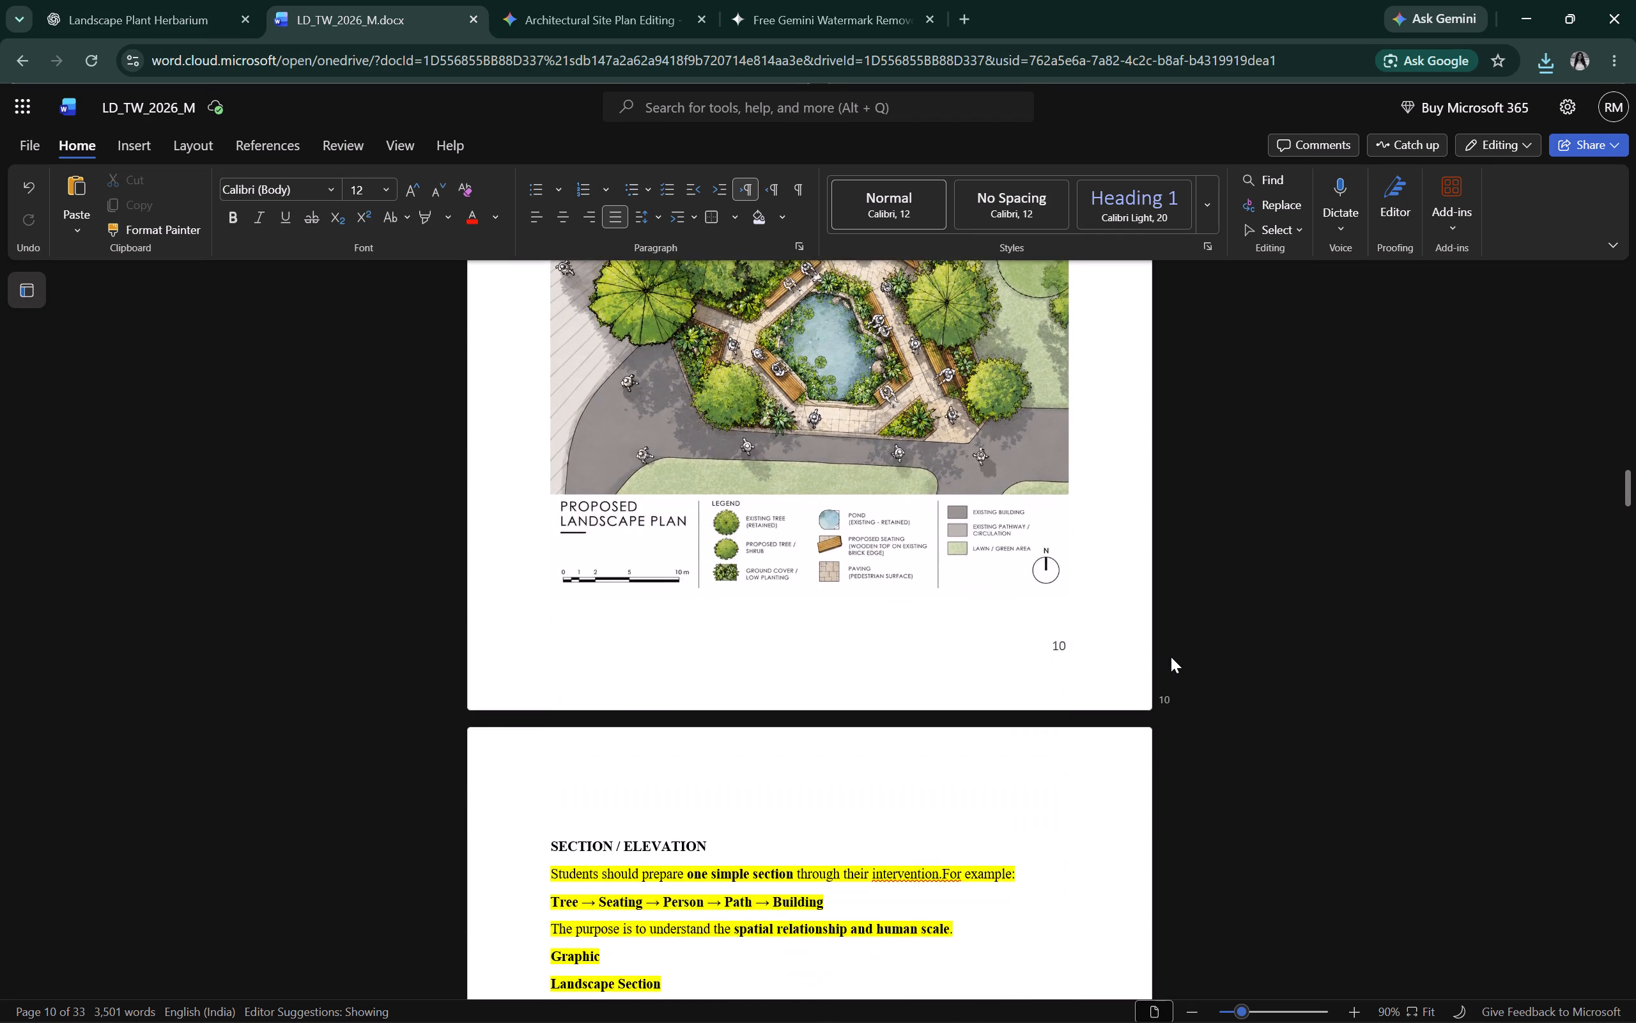
scroll(1171, 657, "up", 7)
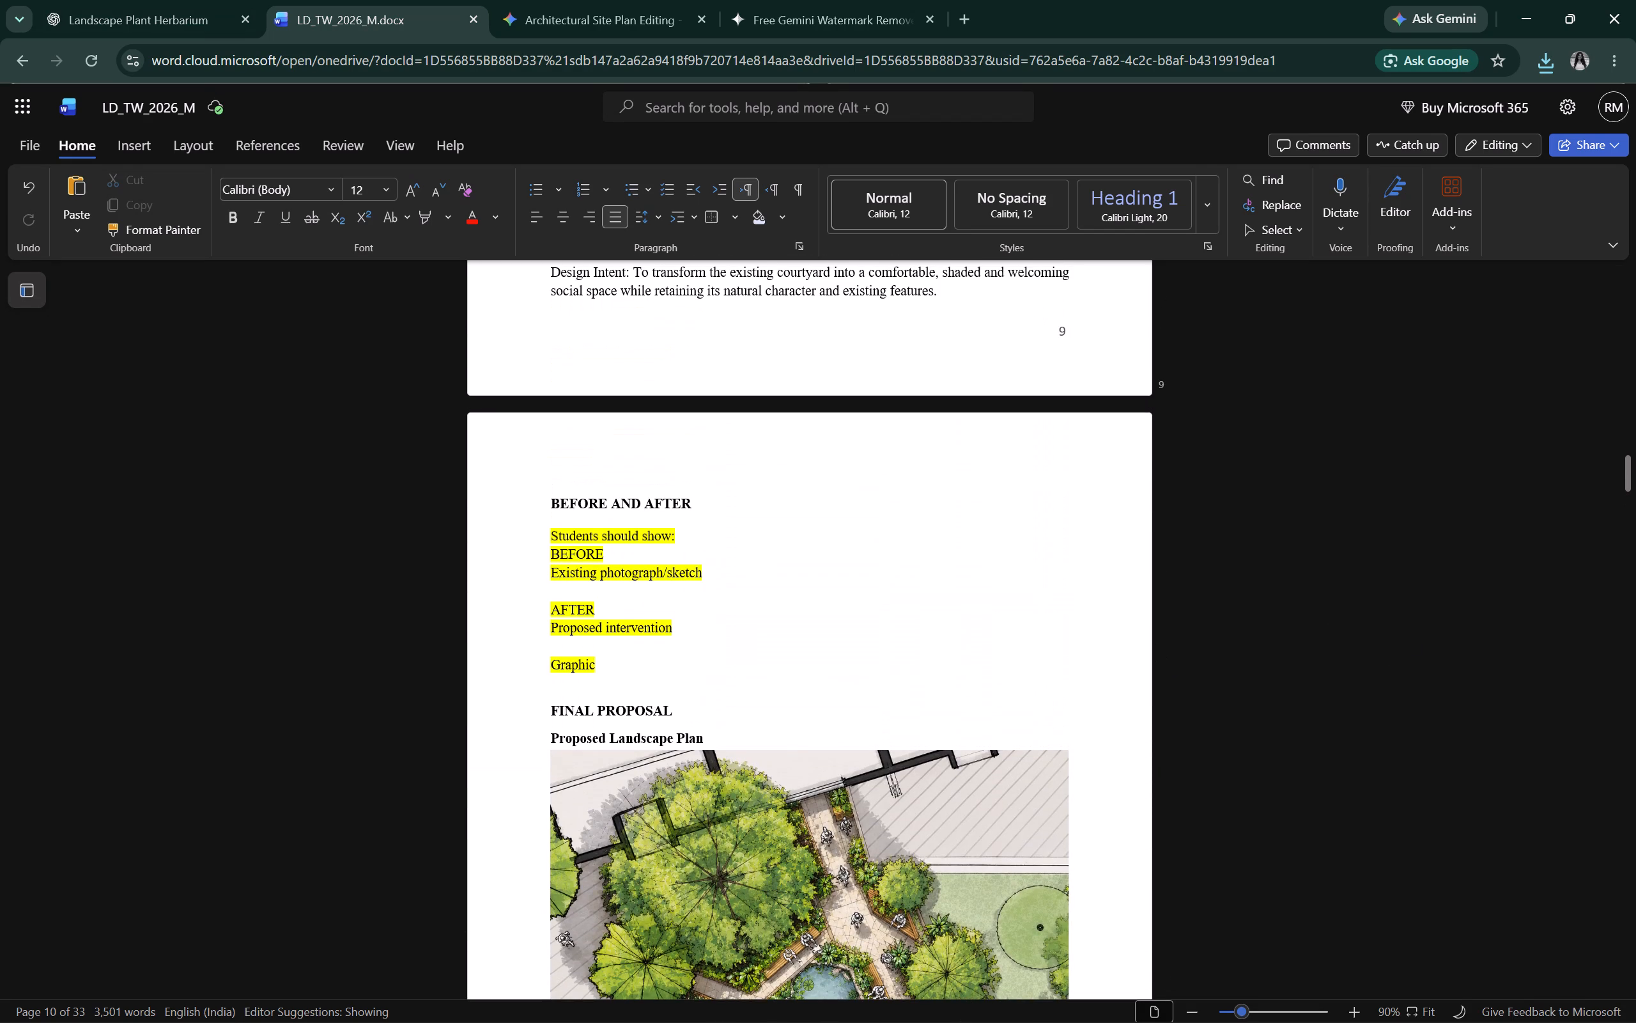
scroll(643, 636, "down", 7)
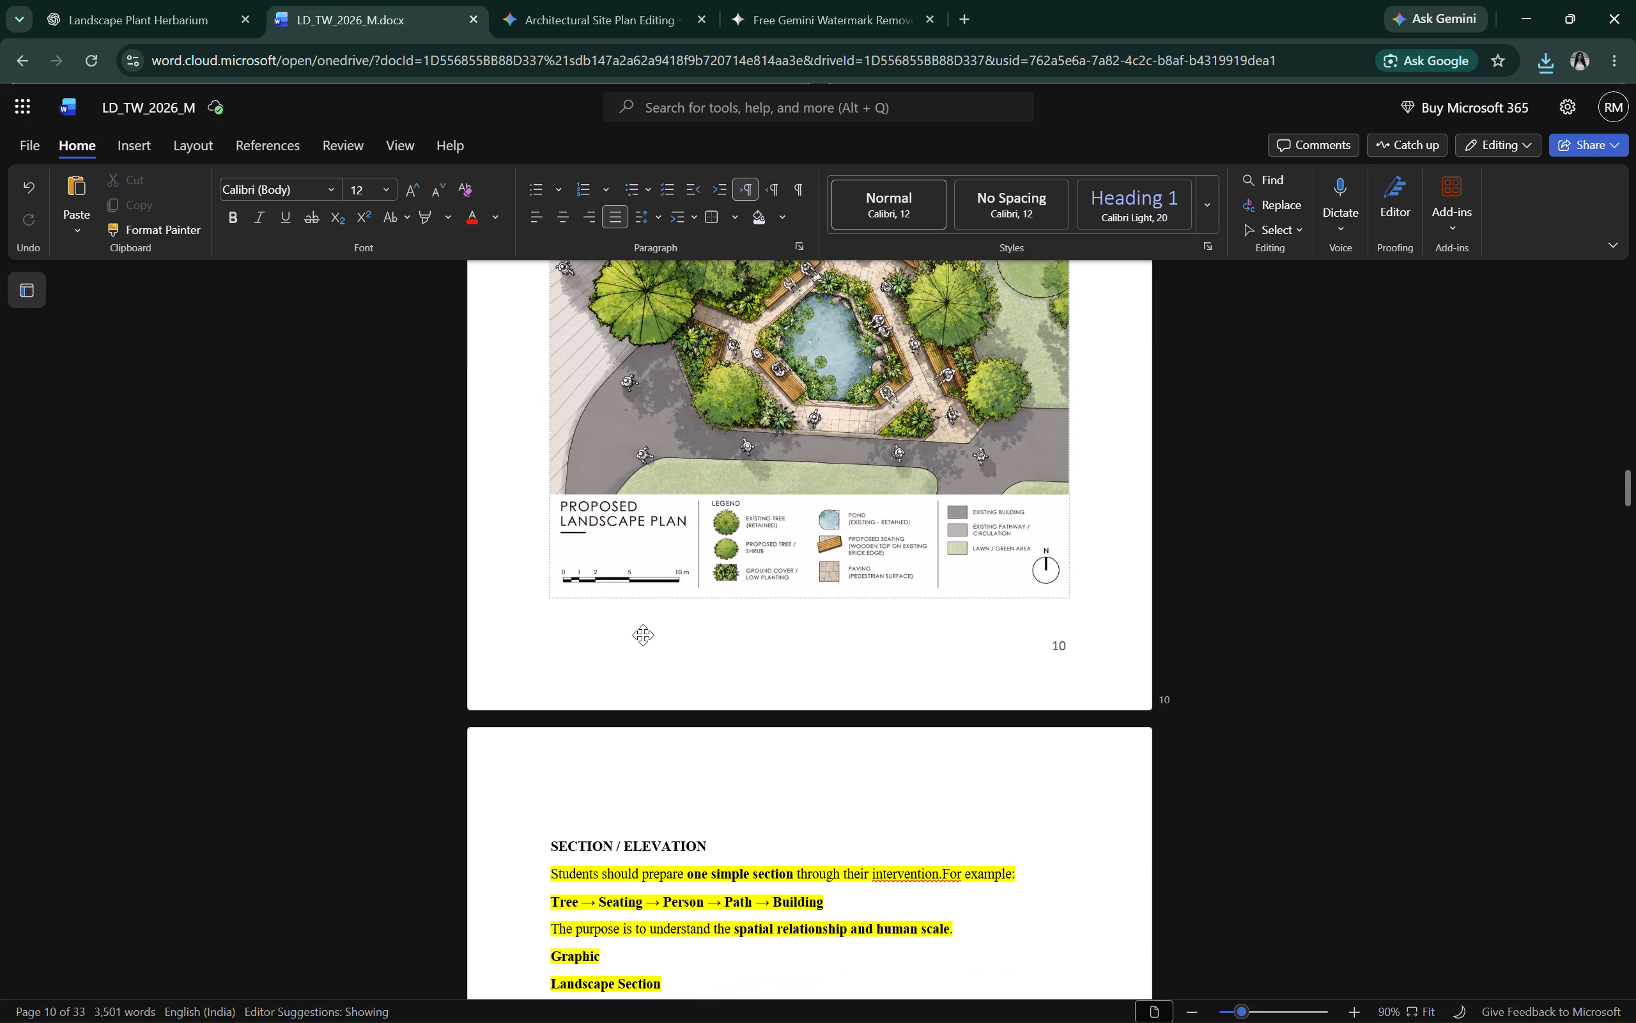
scroll(656, 651, "up", 3)
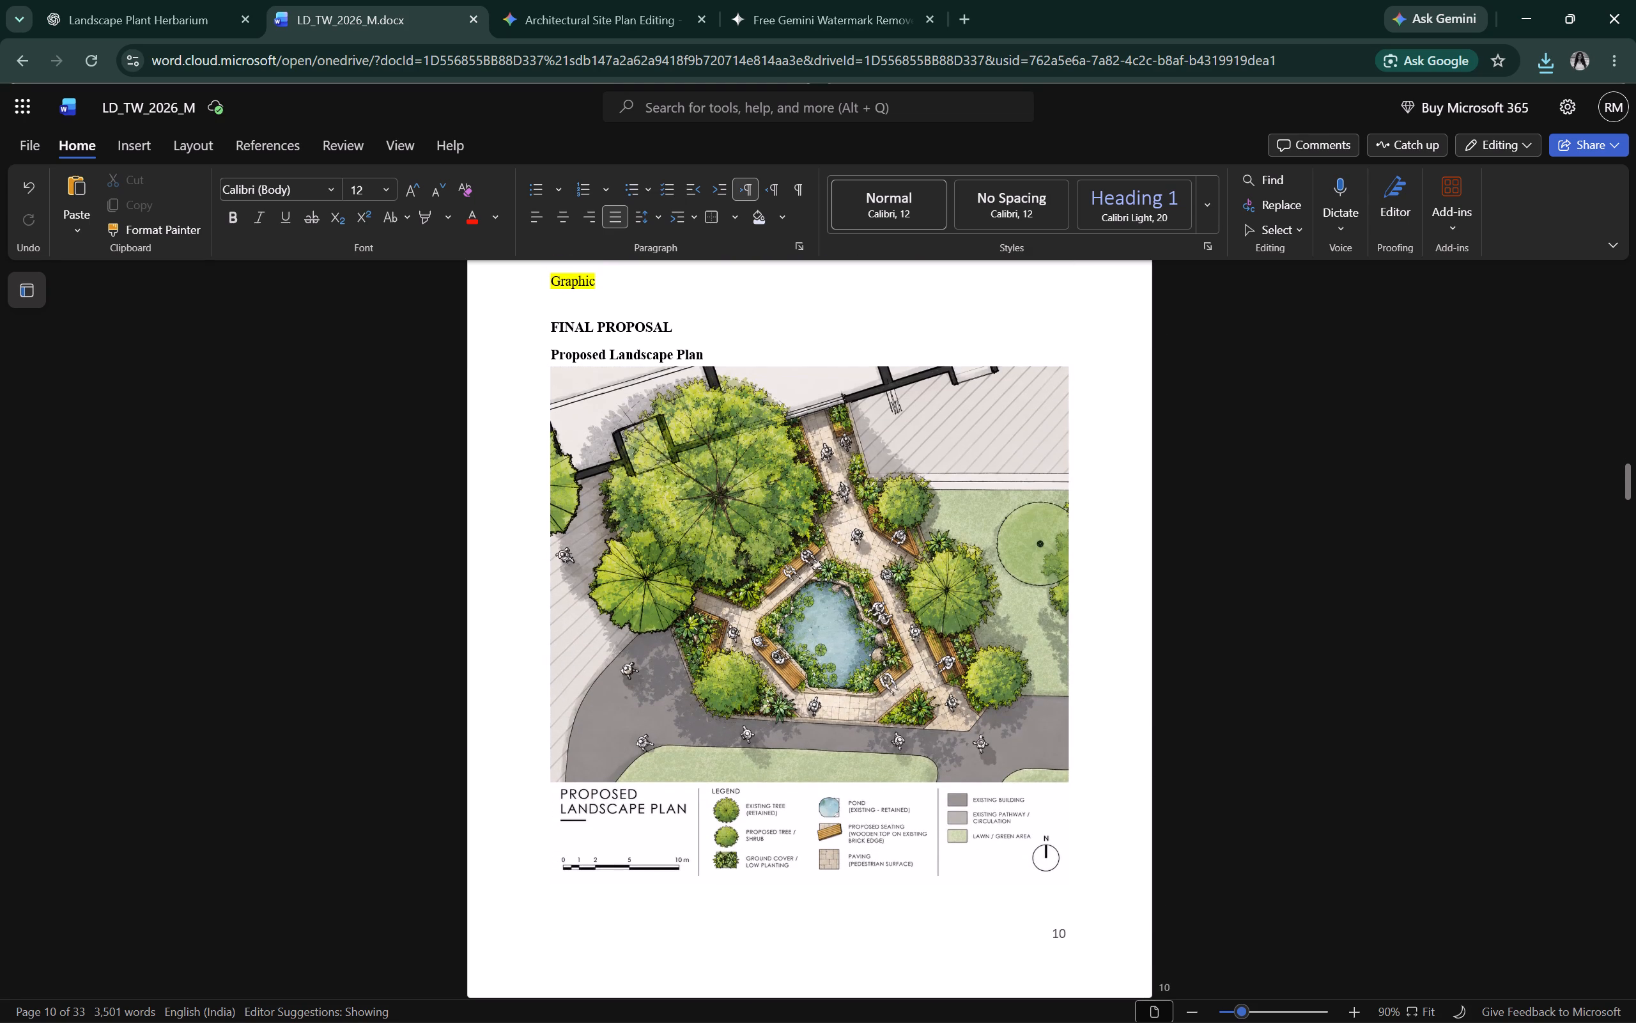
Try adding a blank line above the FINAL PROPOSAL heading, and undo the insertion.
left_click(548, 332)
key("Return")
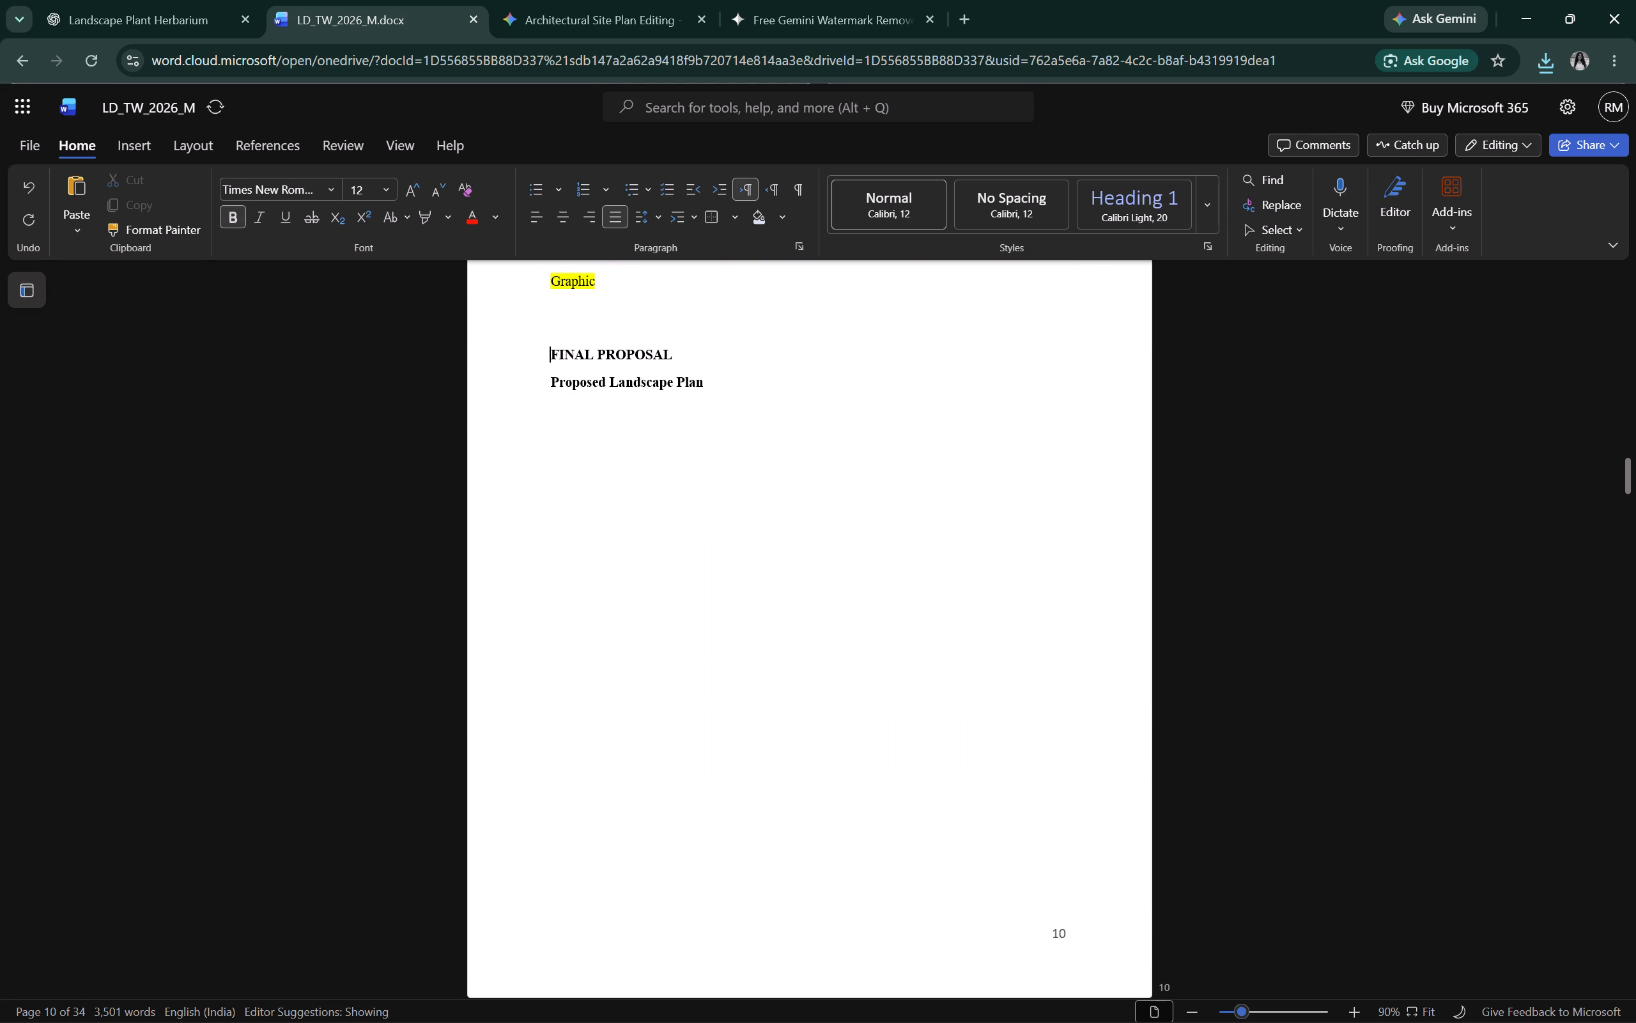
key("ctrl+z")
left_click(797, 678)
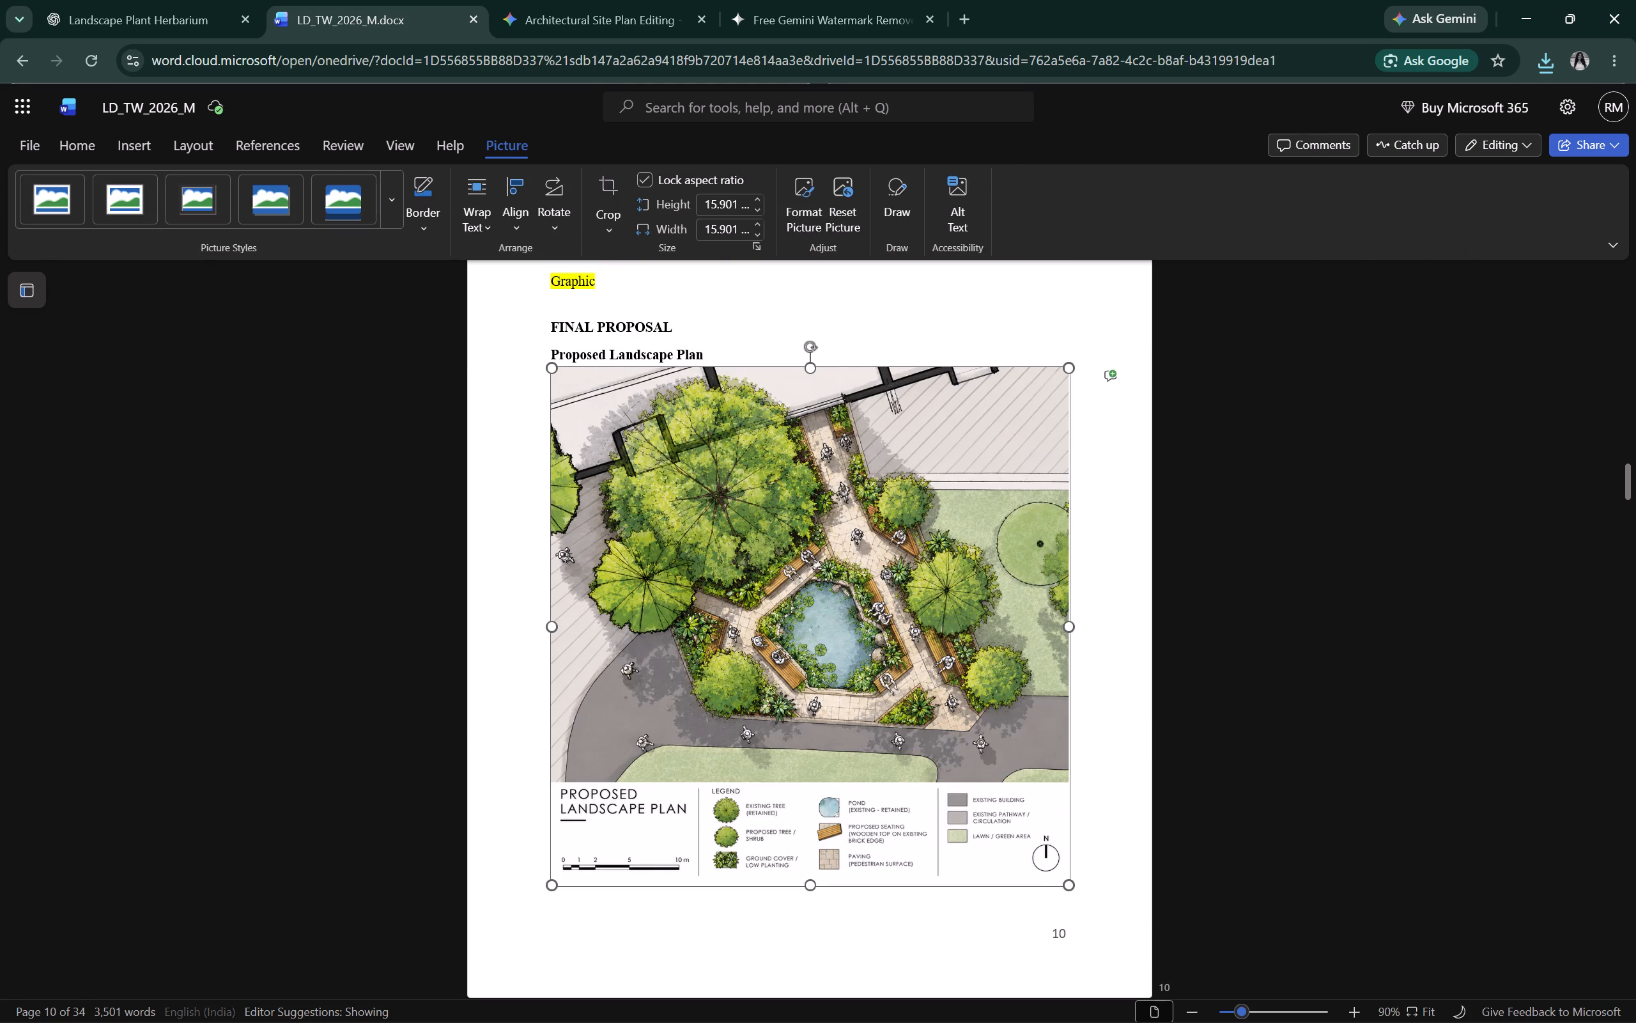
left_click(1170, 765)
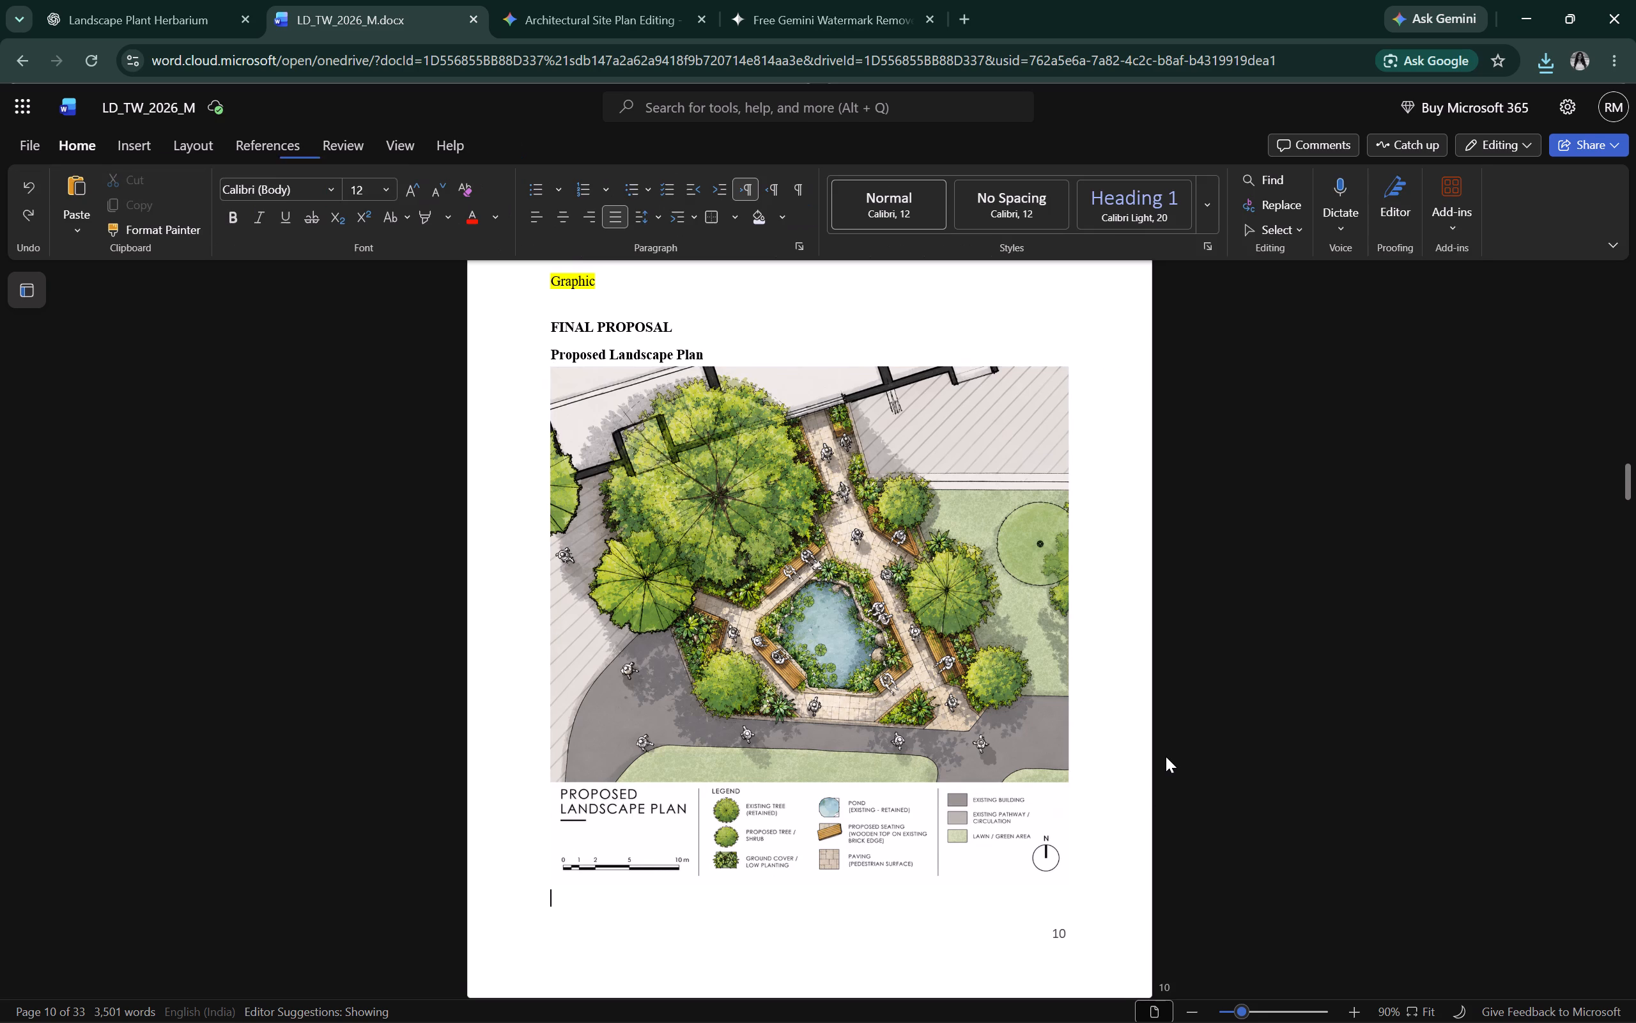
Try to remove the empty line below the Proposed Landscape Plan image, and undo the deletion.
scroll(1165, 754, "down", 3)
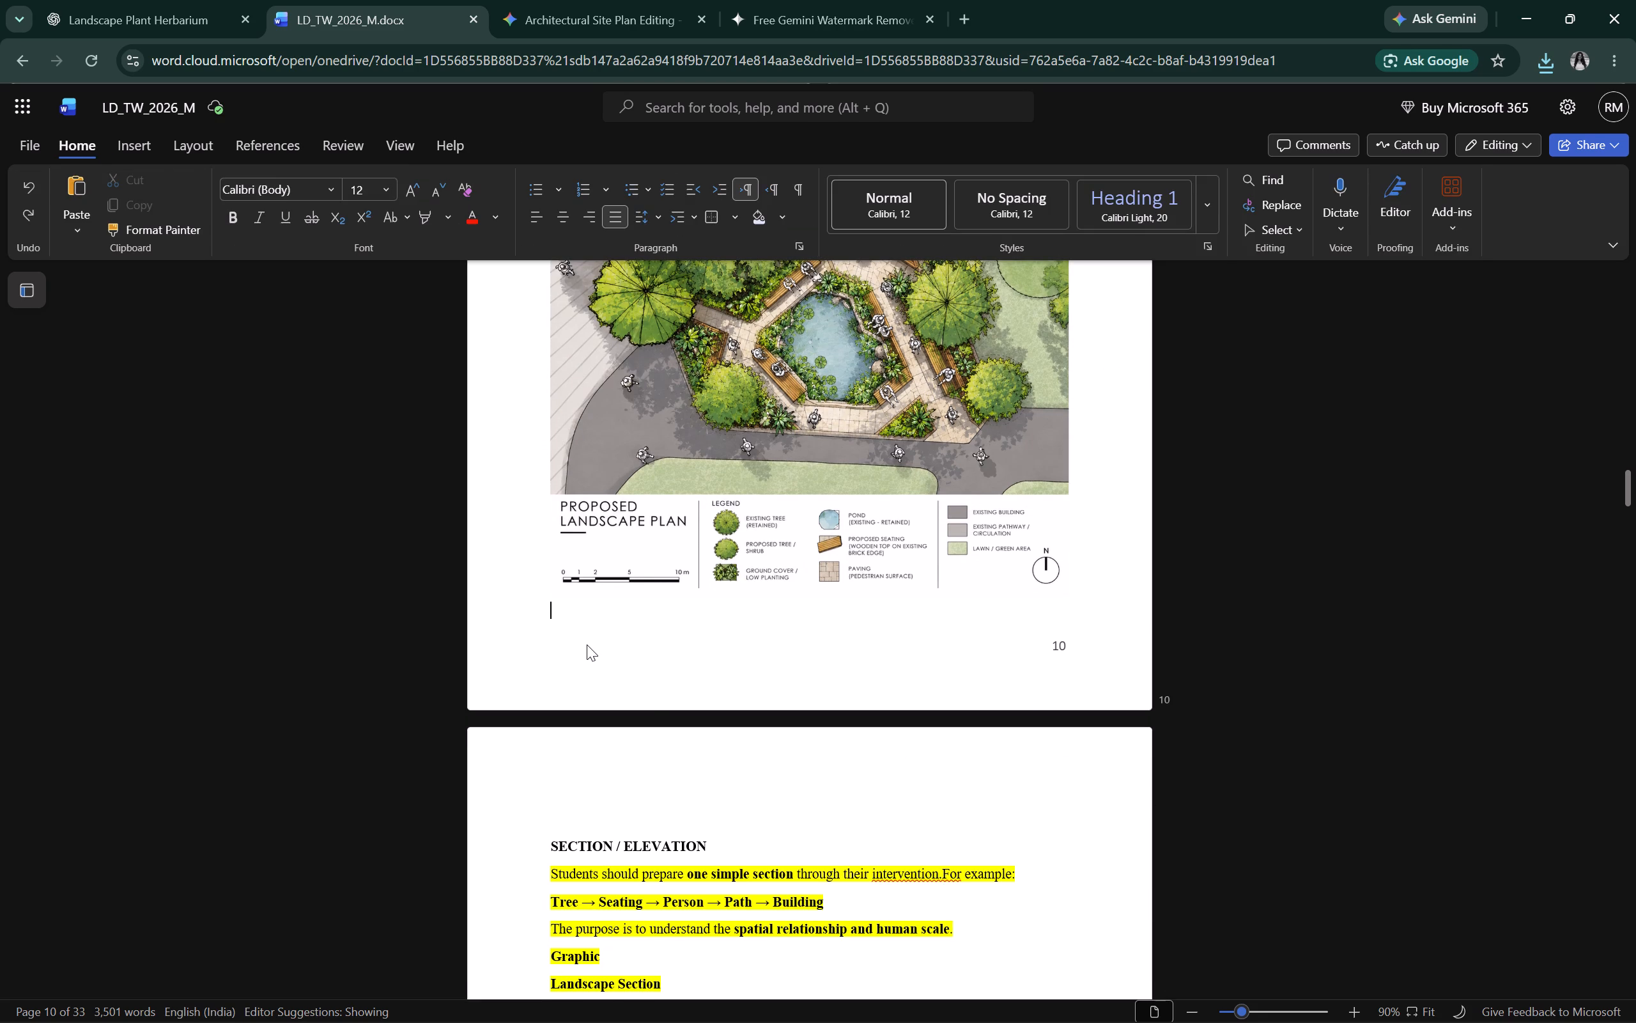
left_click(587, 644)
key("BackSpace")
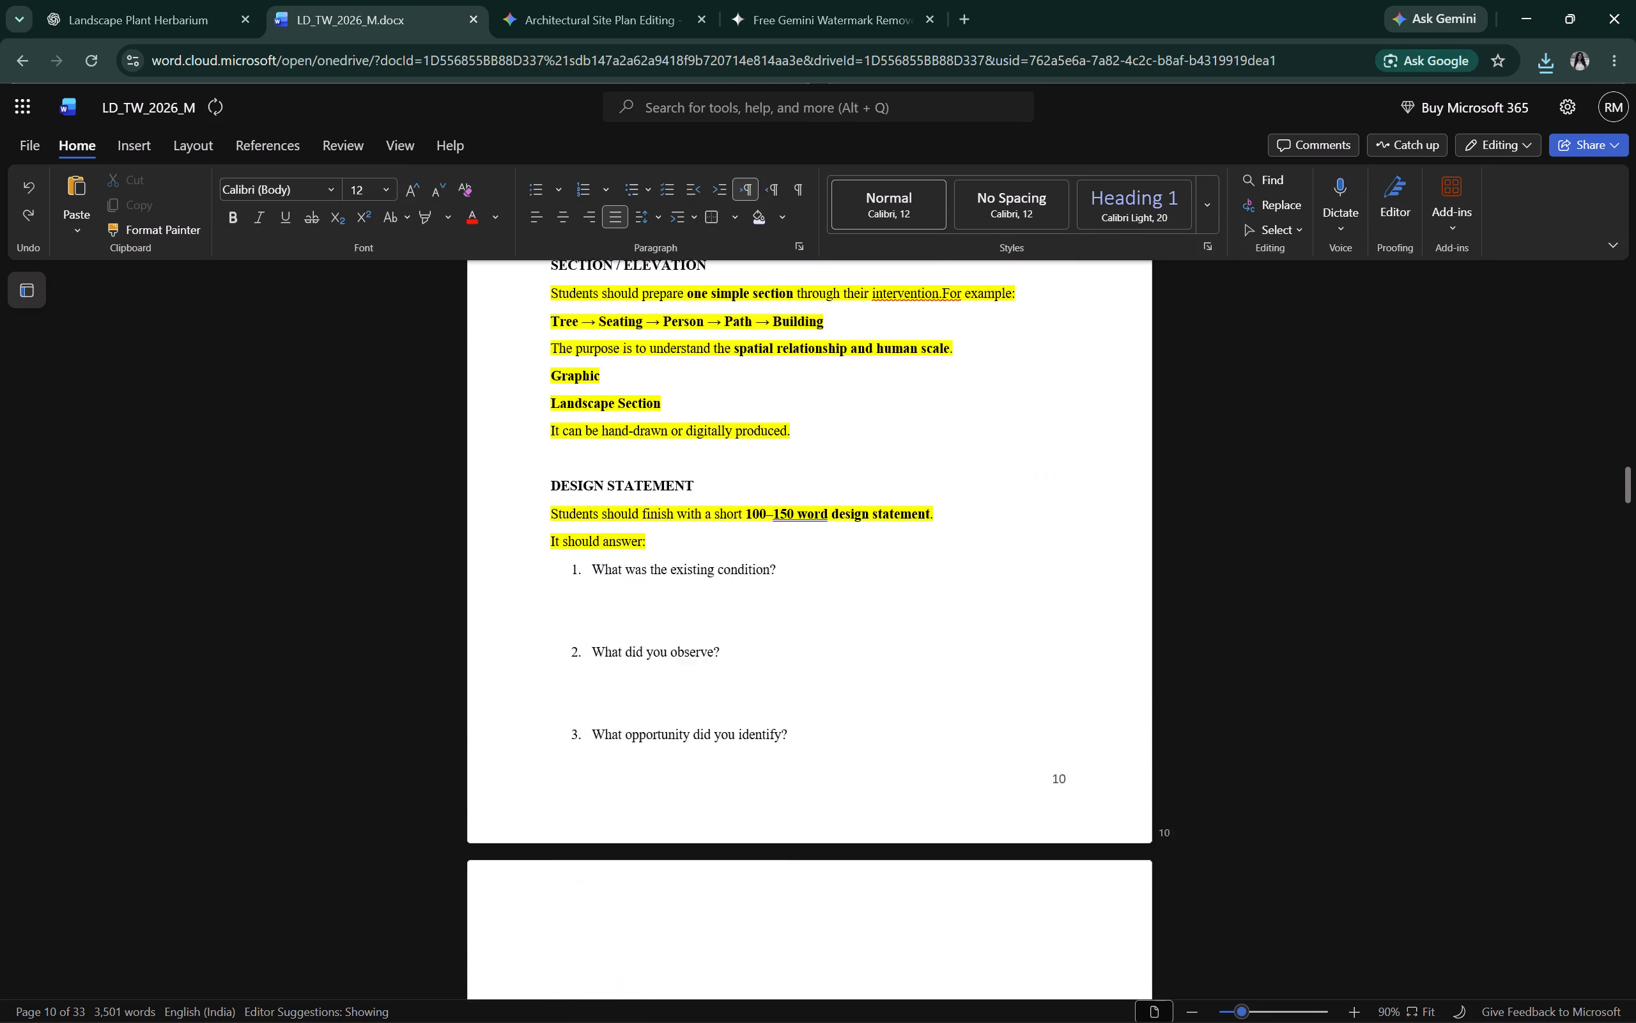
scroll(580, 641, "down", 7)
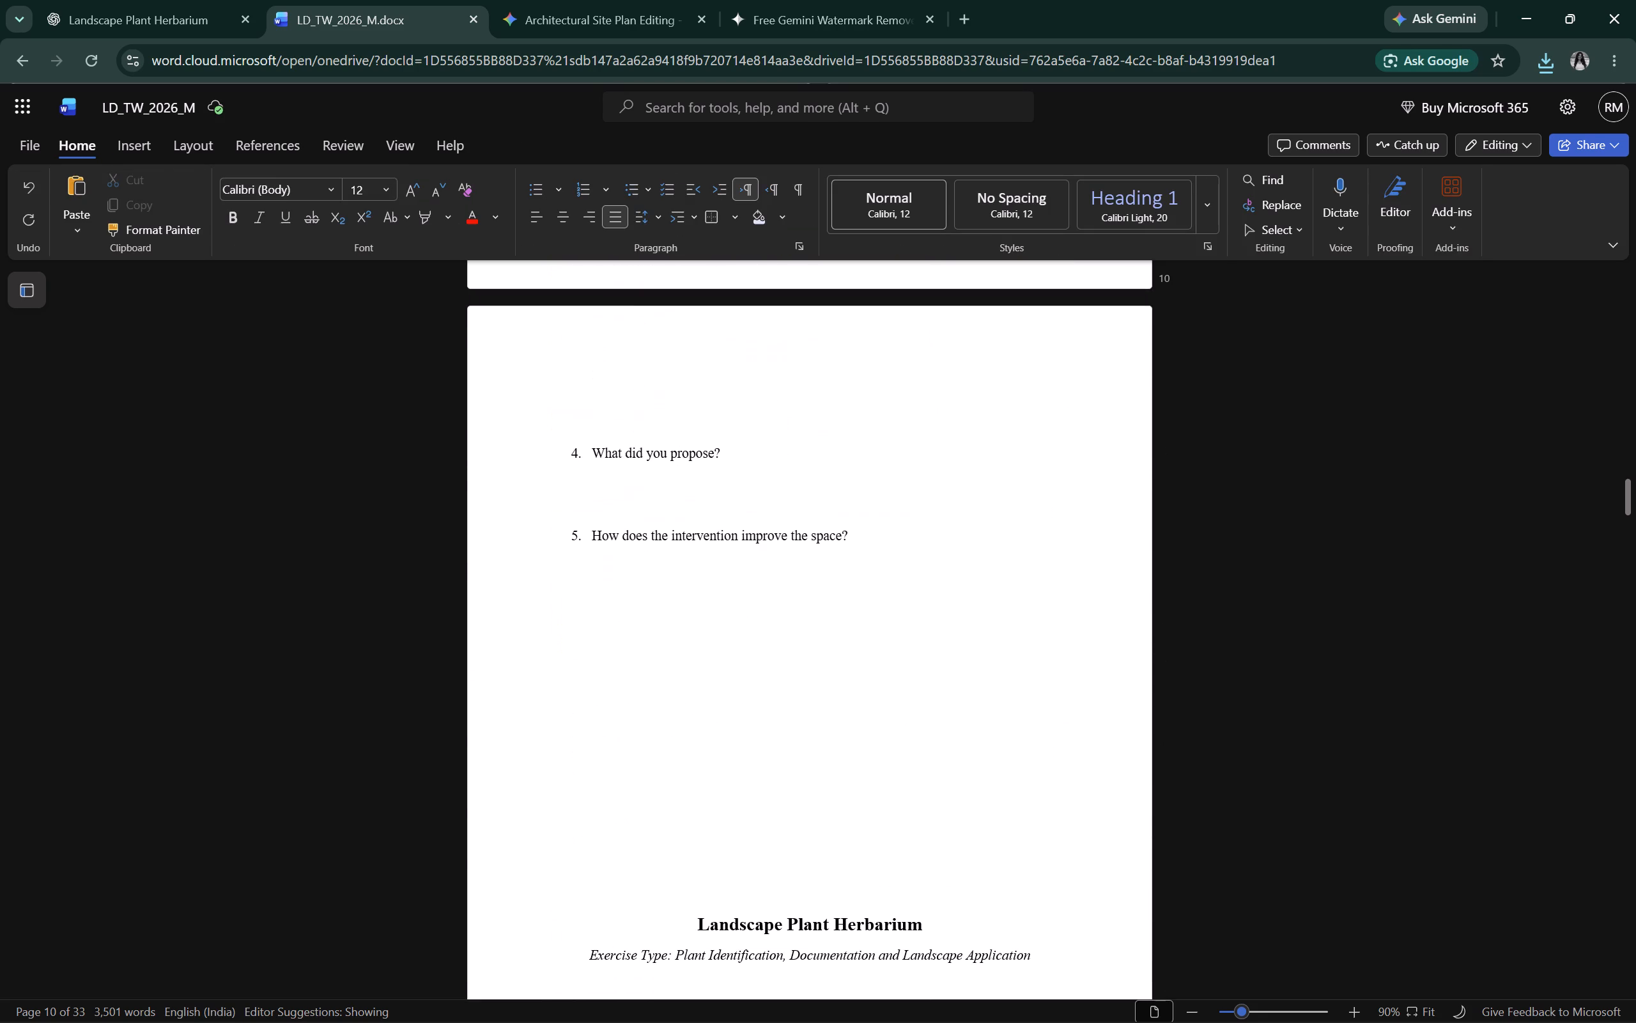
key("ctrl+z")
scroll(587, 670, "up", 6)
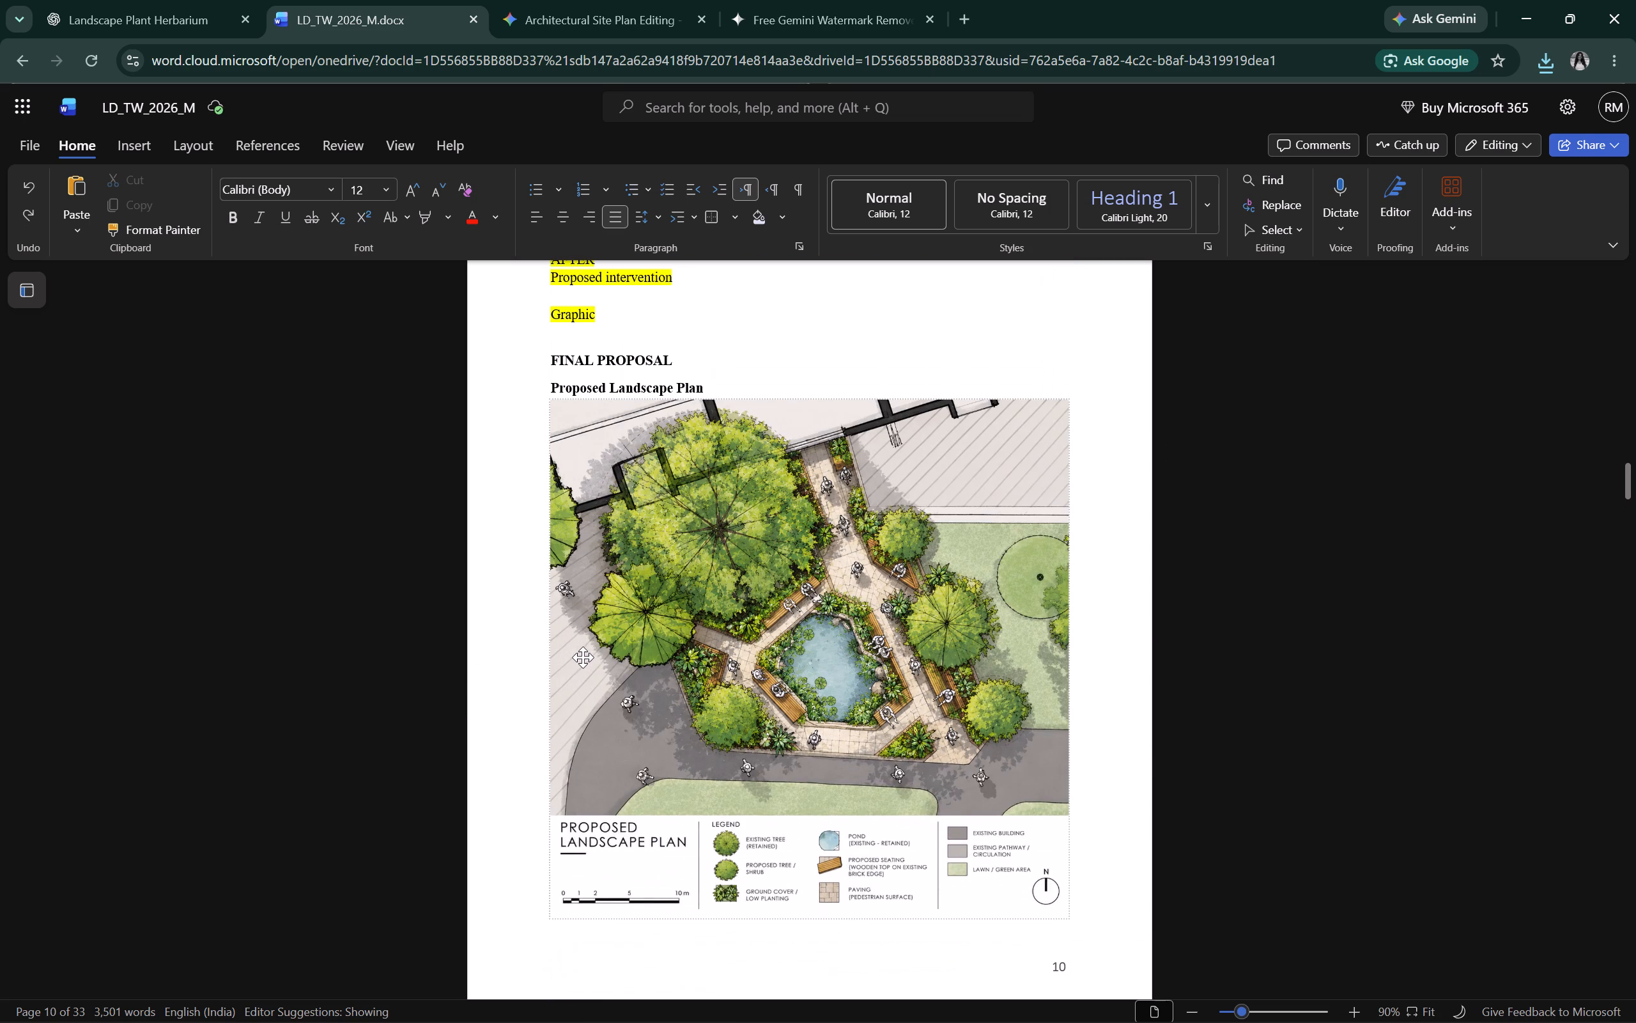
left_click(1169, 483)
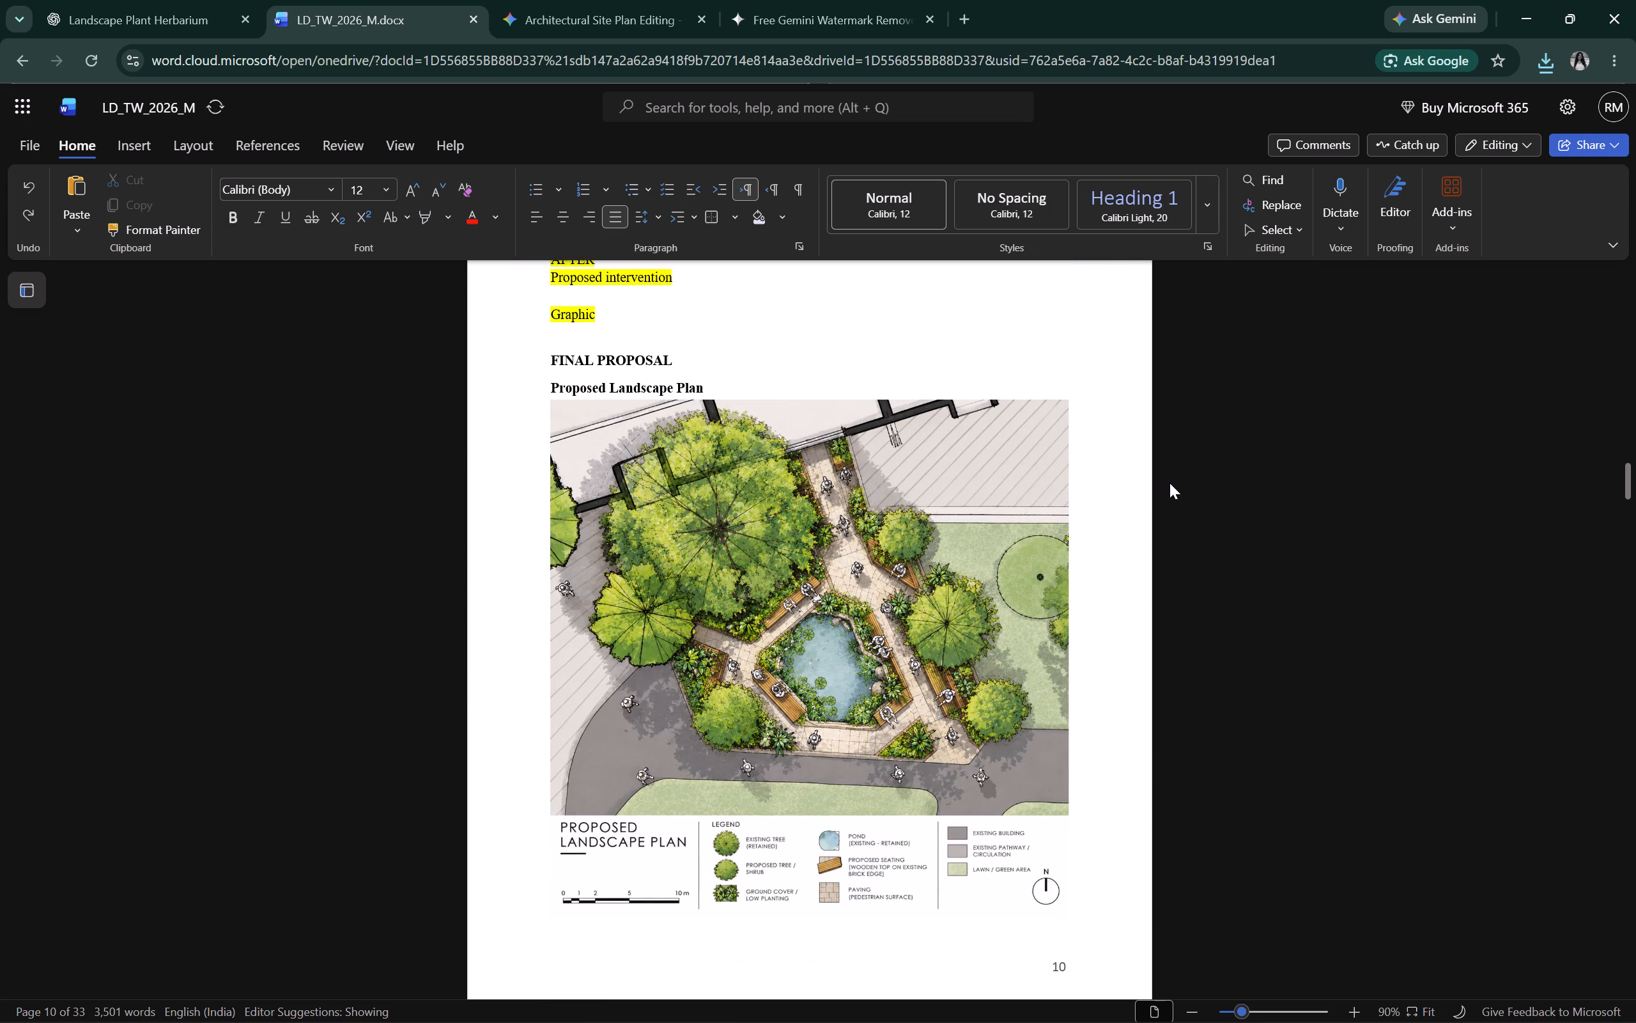
Delete the highlighted placeholder text under BEFORE AND AFTER, from "Students should show:" through "Graphic".
scroll(1162, 487, "up", 12)
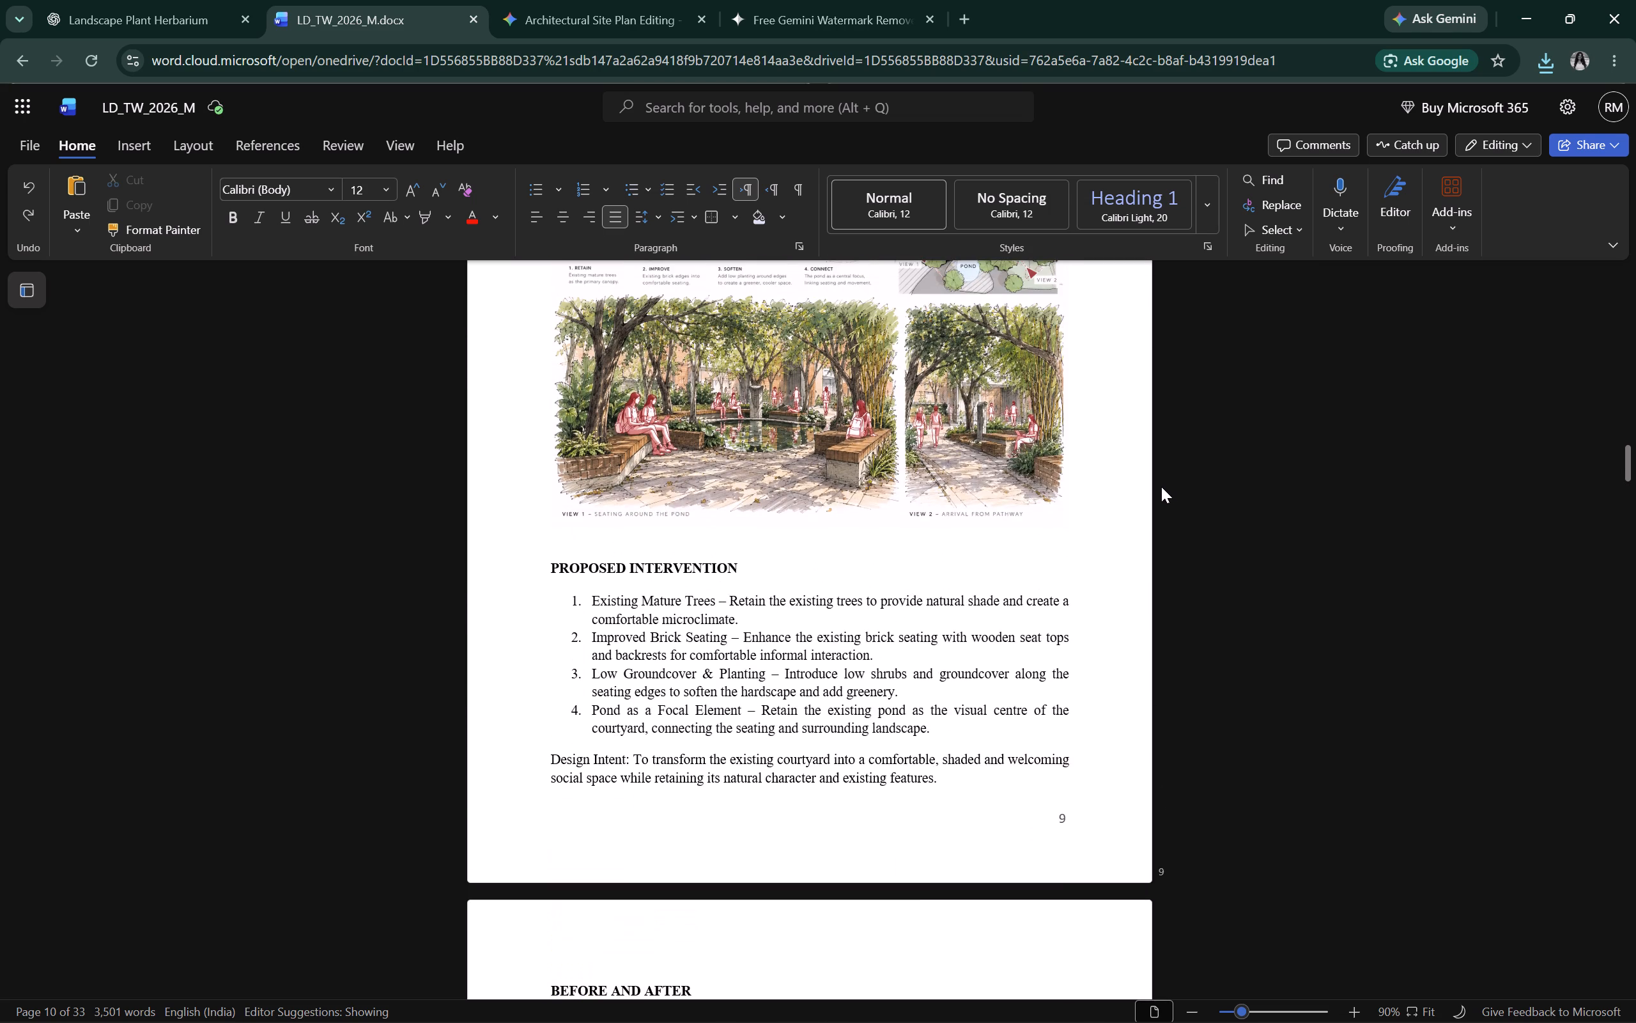
scroll(1161, 487, "up", 3)
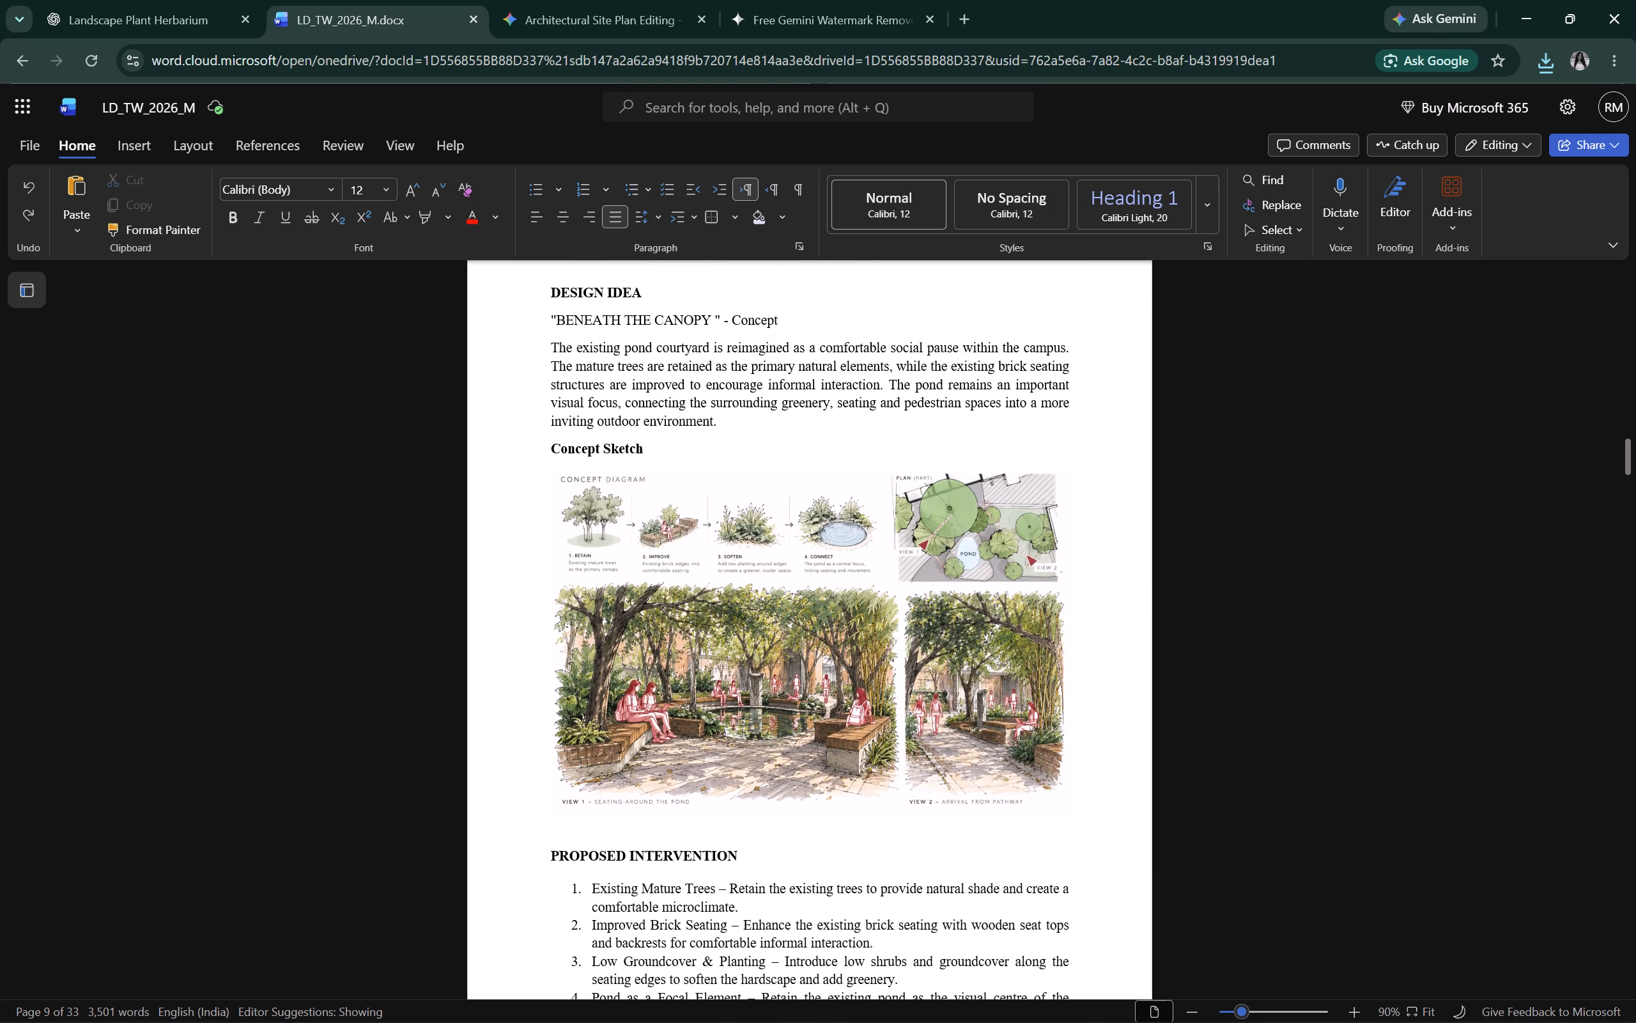
left_click(551, 851)
scroll(1024, 721, "down", 4)
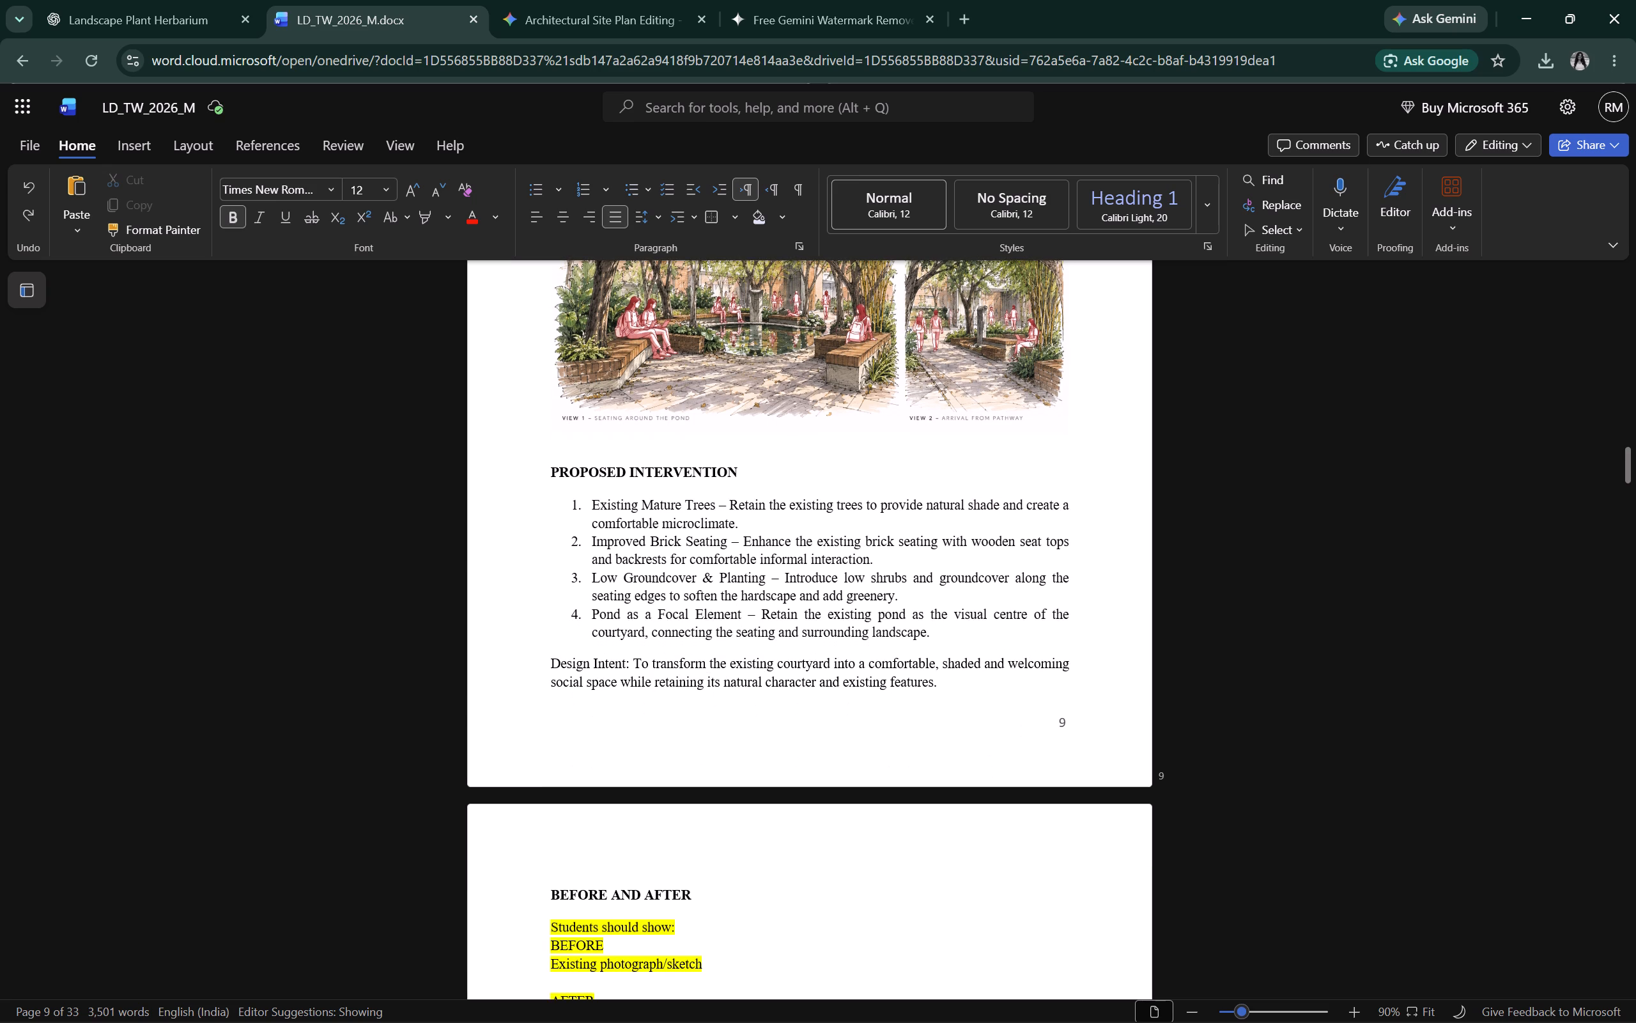
left_click(933, 877)
scroll(938, 837, "down", 4)
left_click_drag(634, 676, 541, 645)
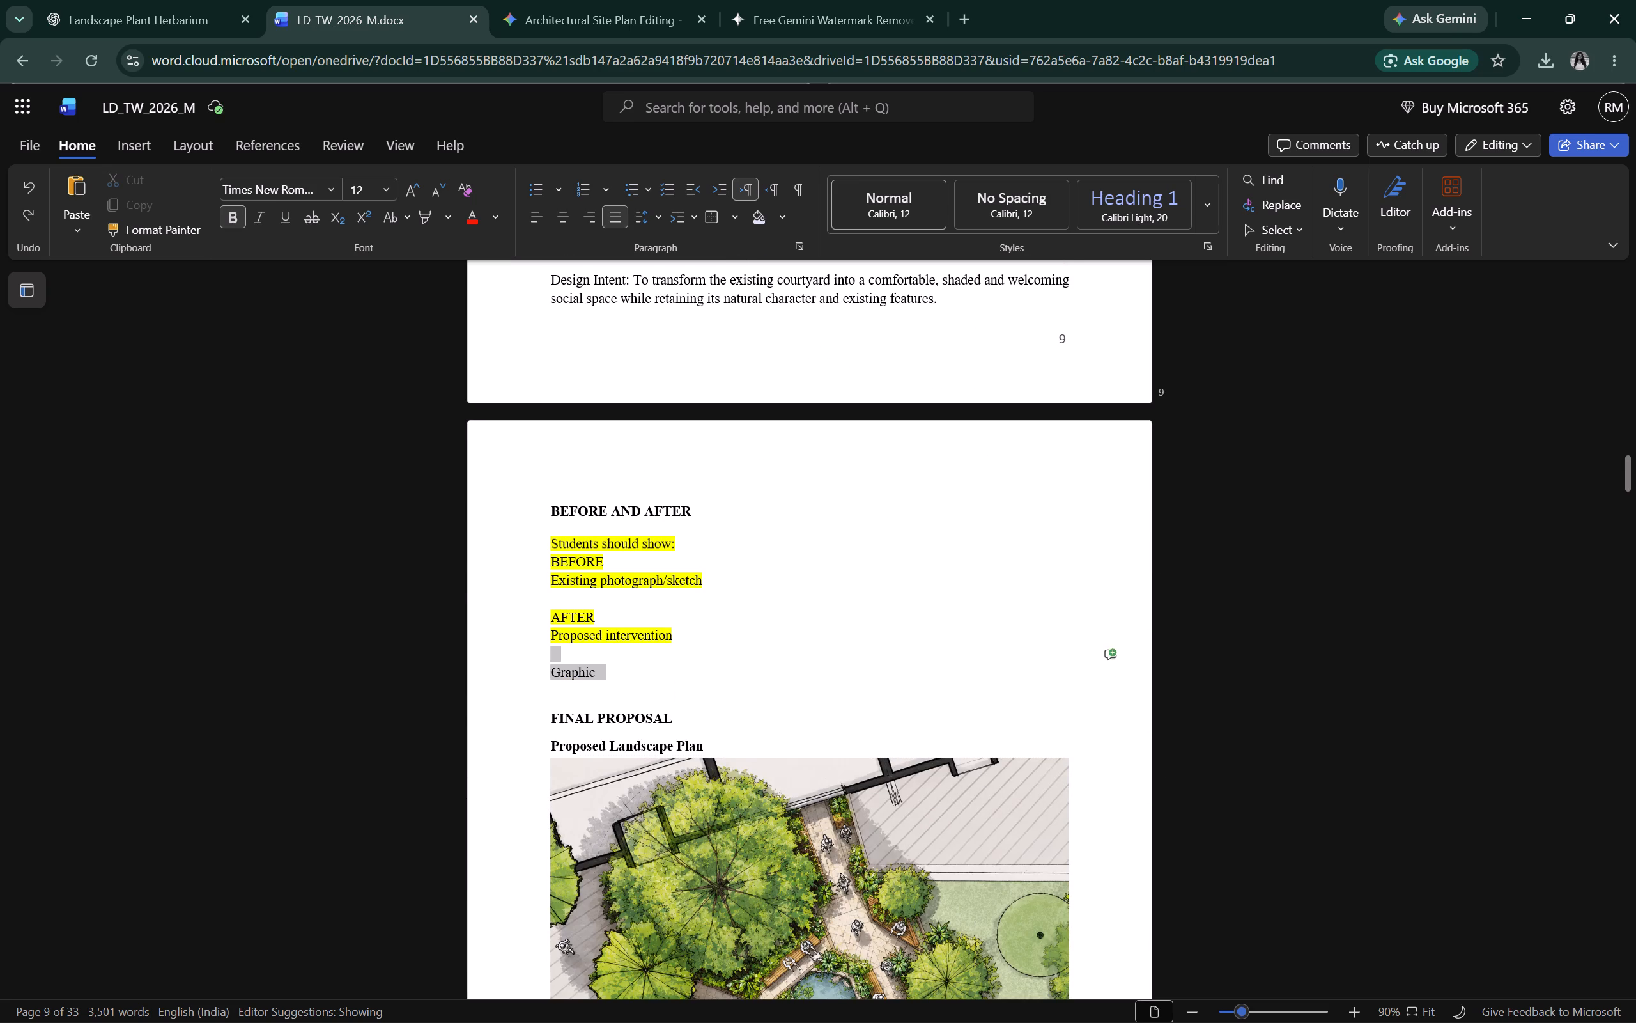
left_click_drag(541, 645, 552, 549)
key("BackSpace")
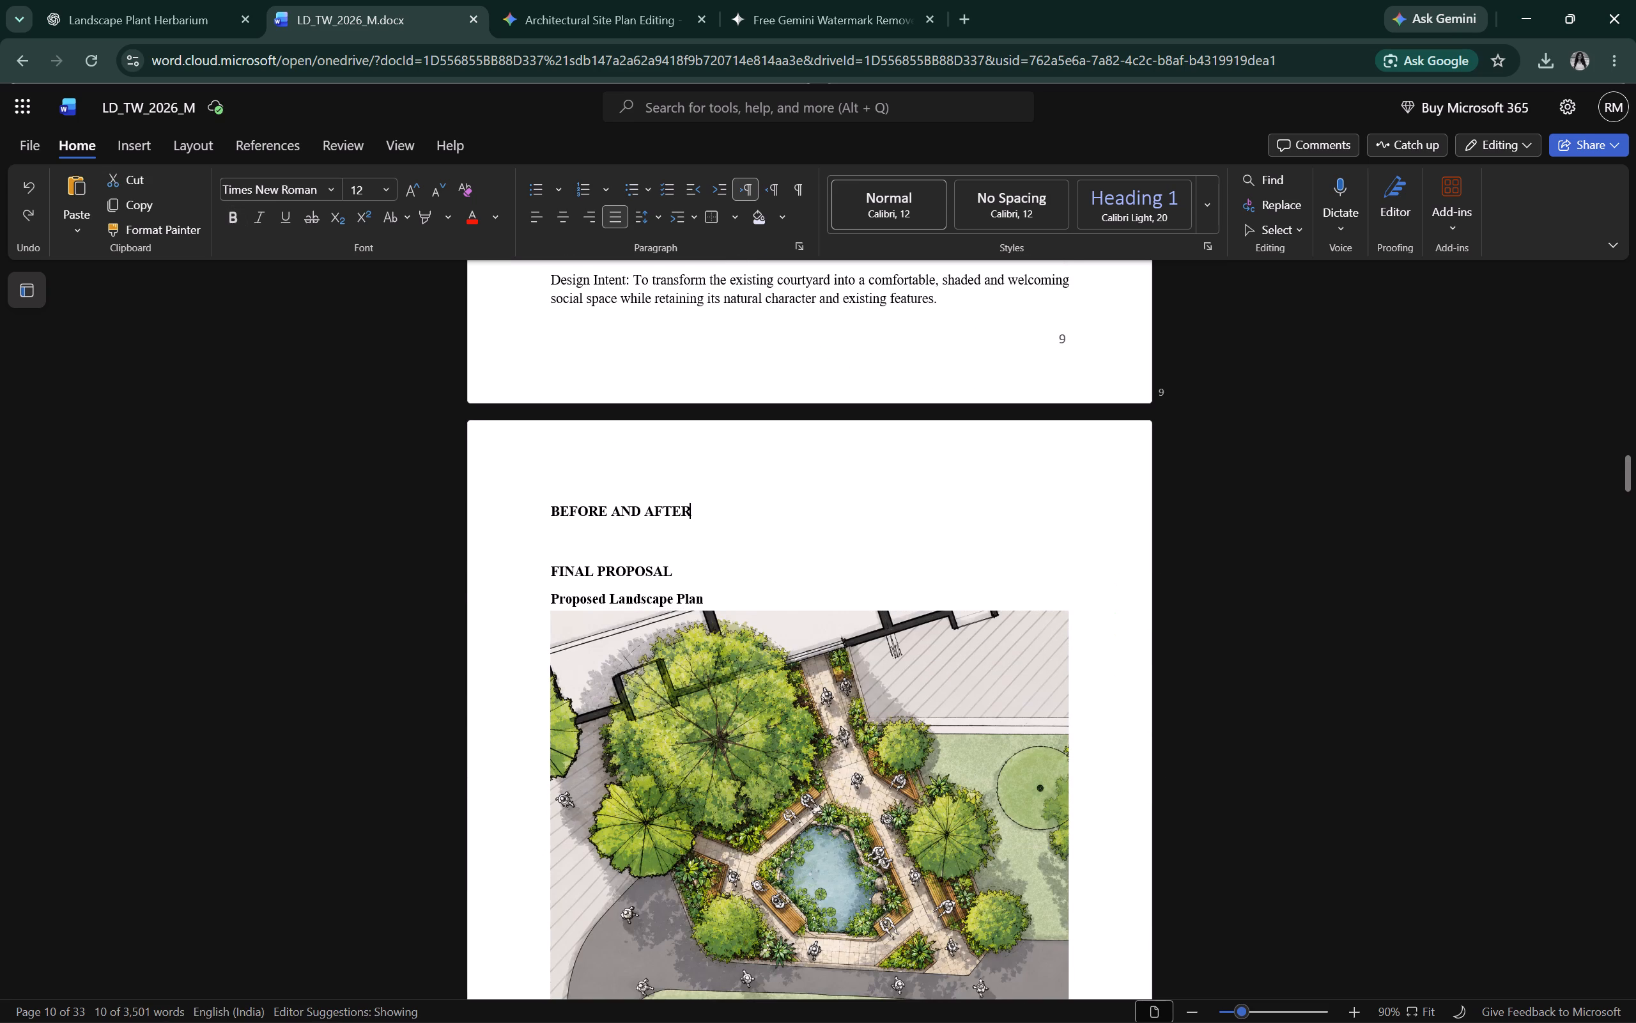
Place the insertion point on the empty line between the BEFORE AND AFTER and FINAL PROPOSAL headings.
left_click(557, 533)
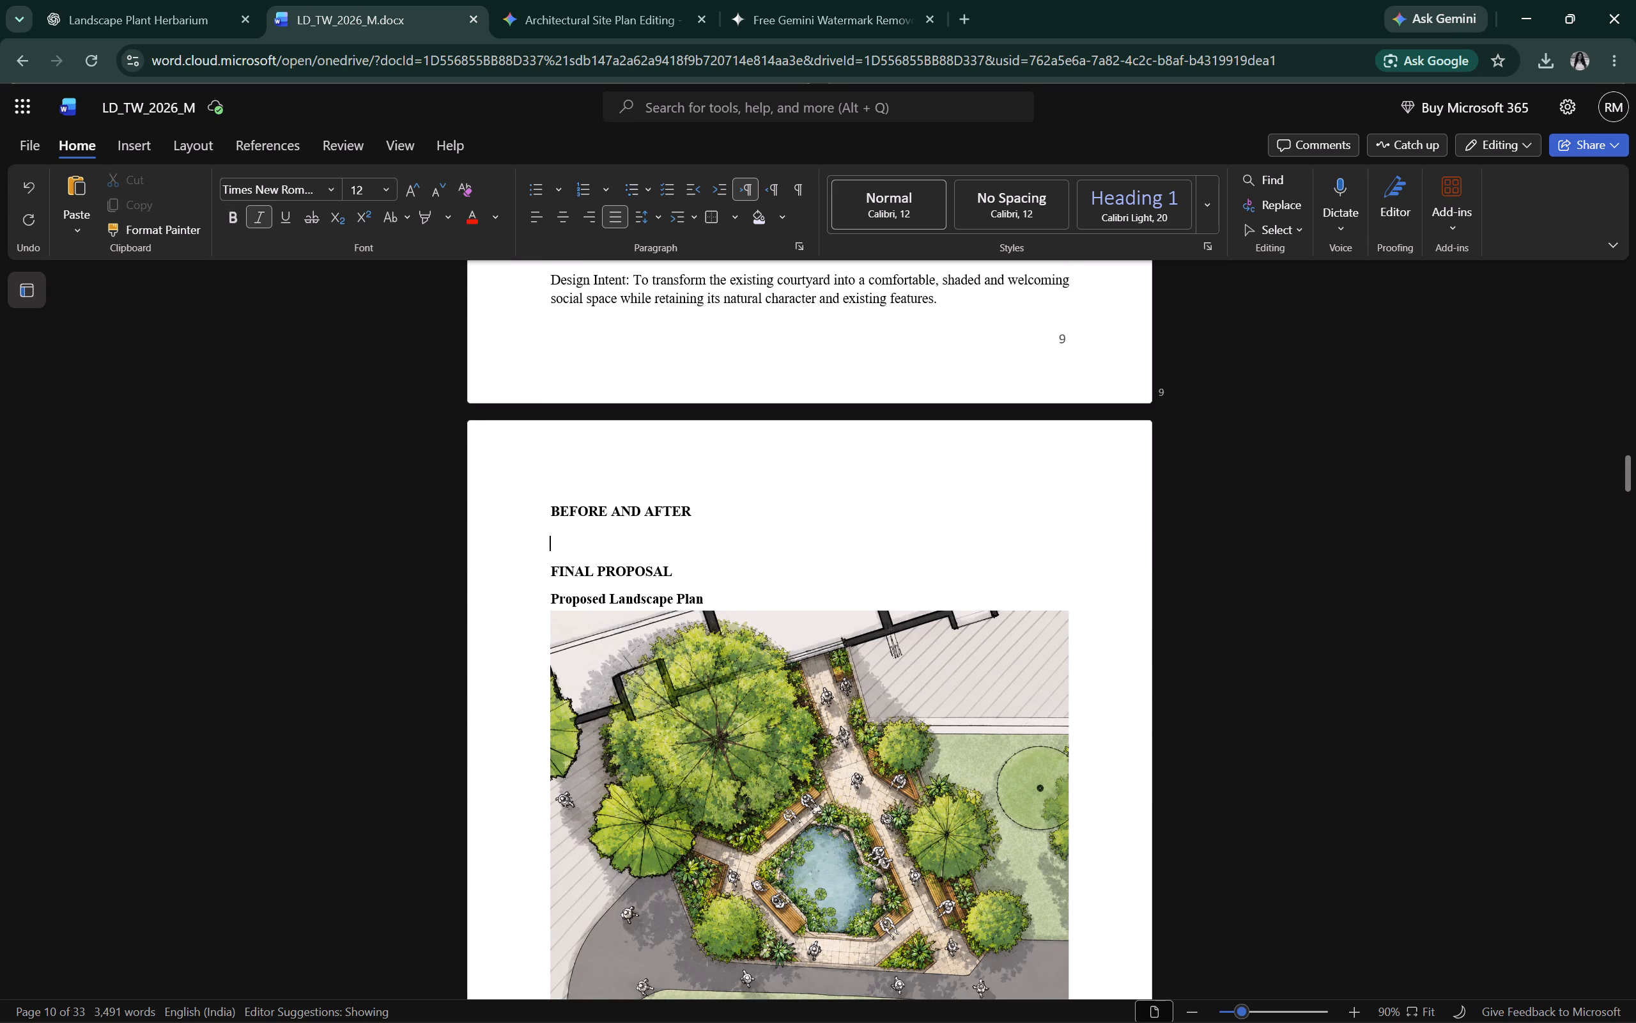
scroll(771, 594, "down", 6)
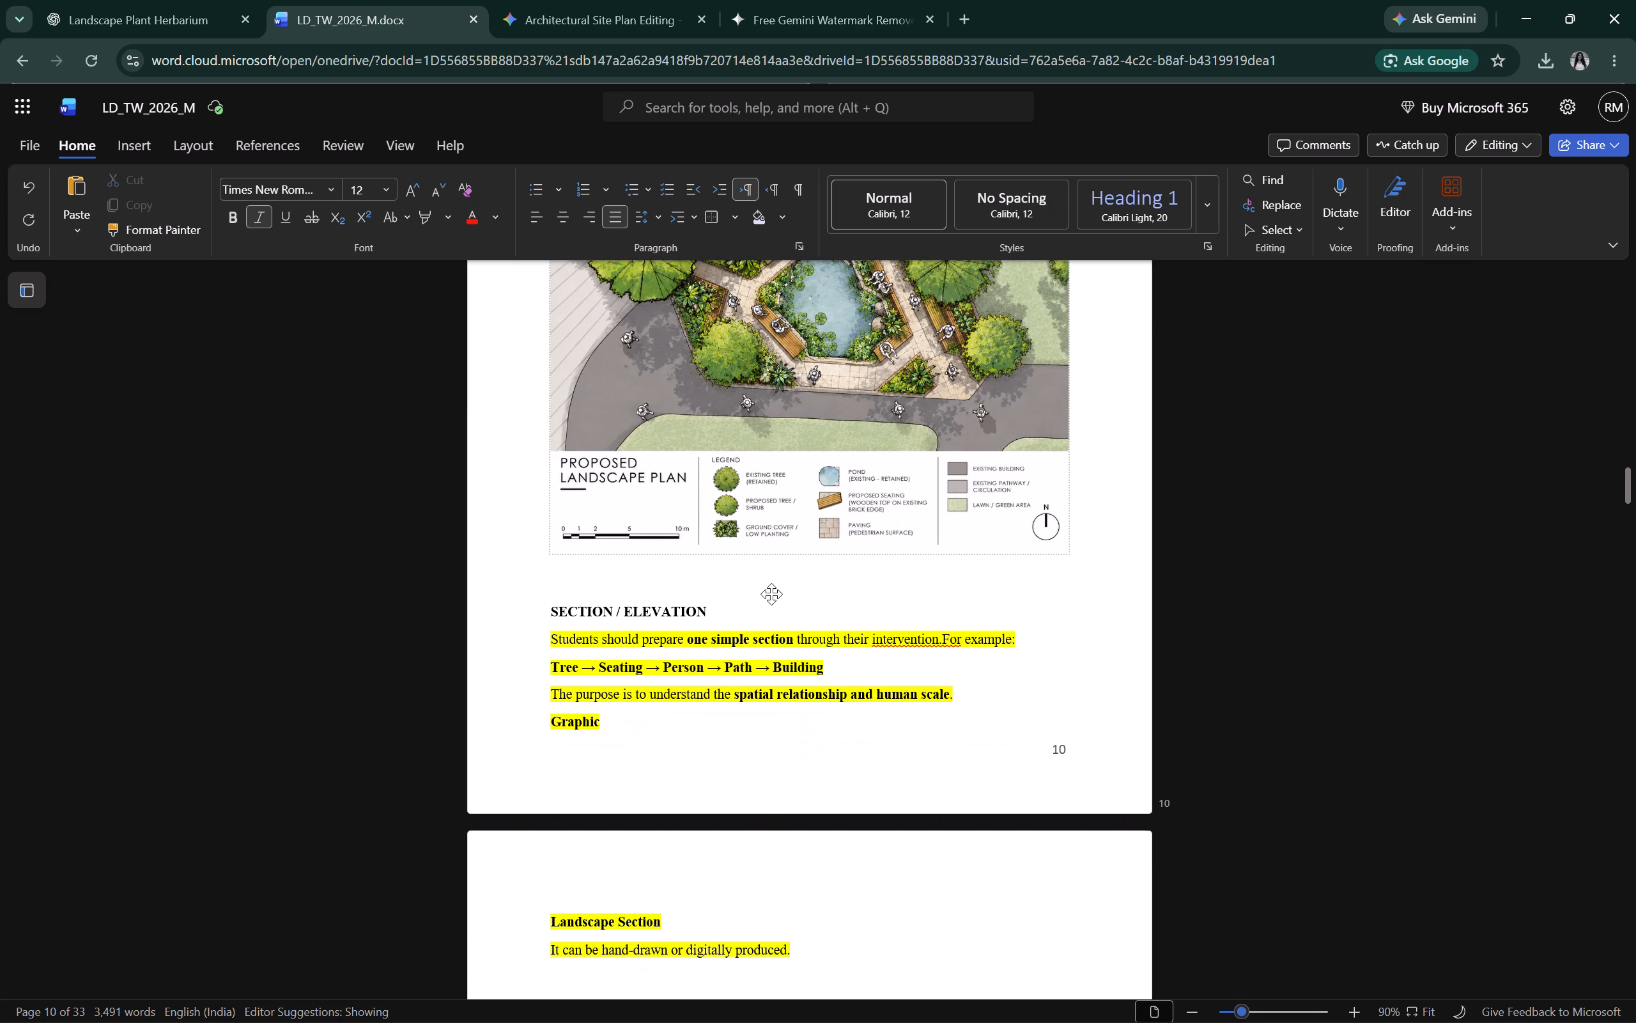
scroll(771, 594, "up", 9)
scroll(771, 594, "down", 3)
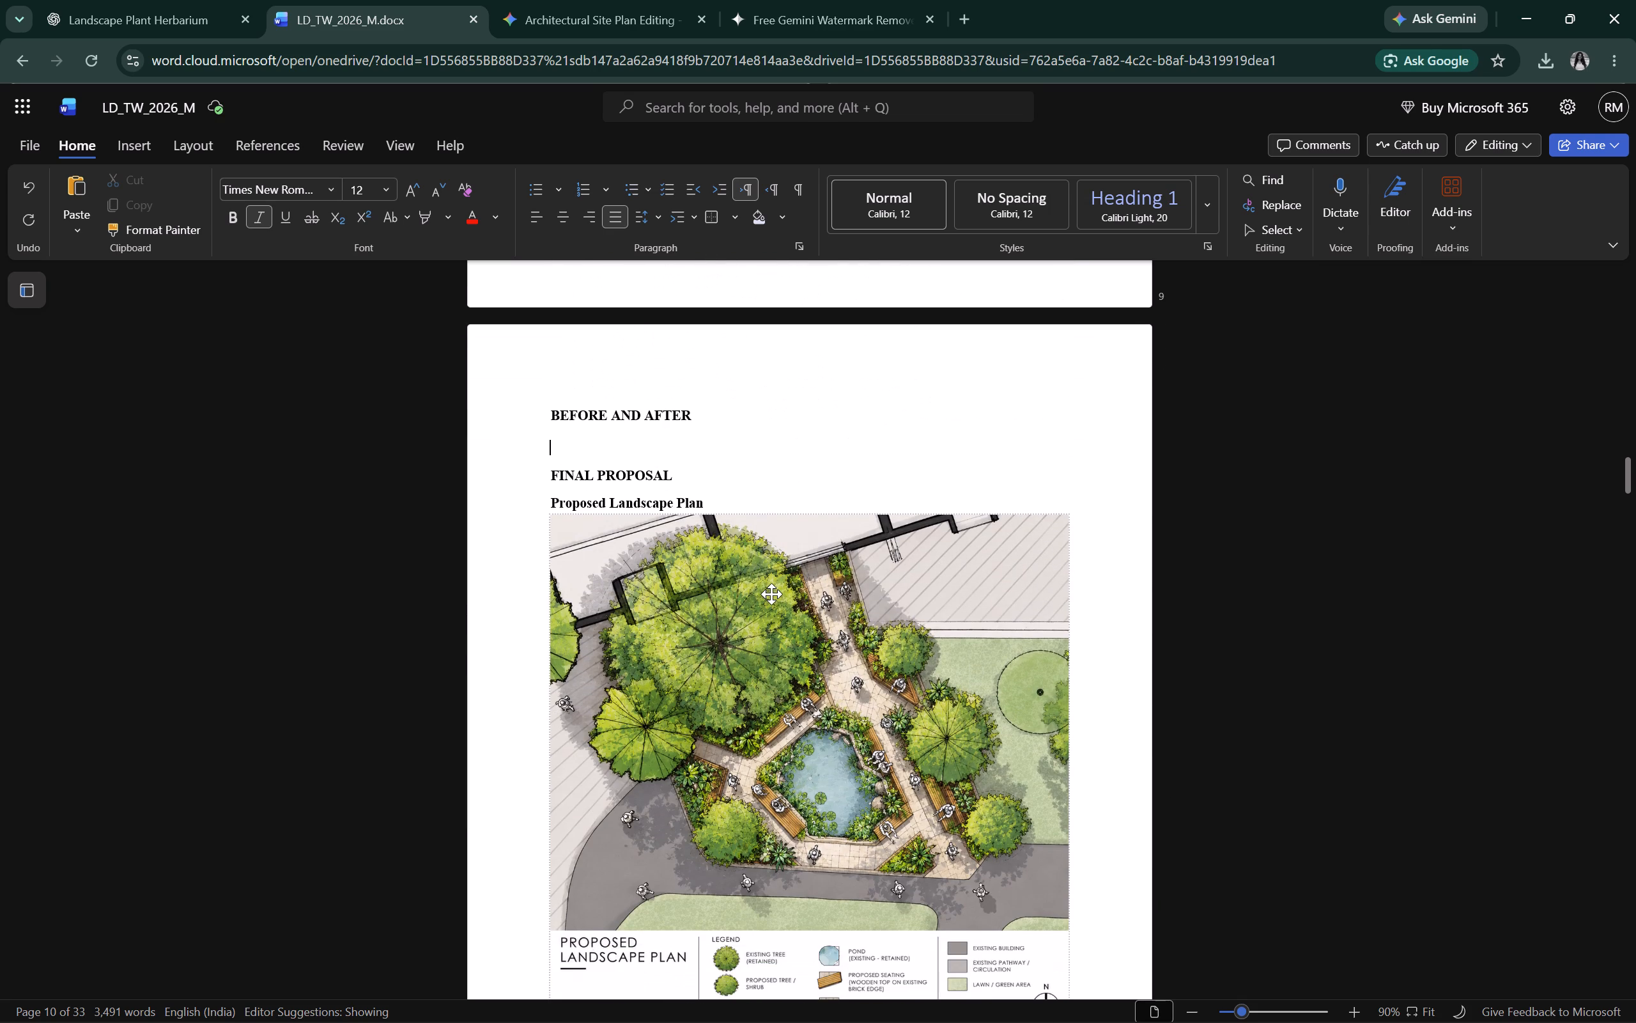
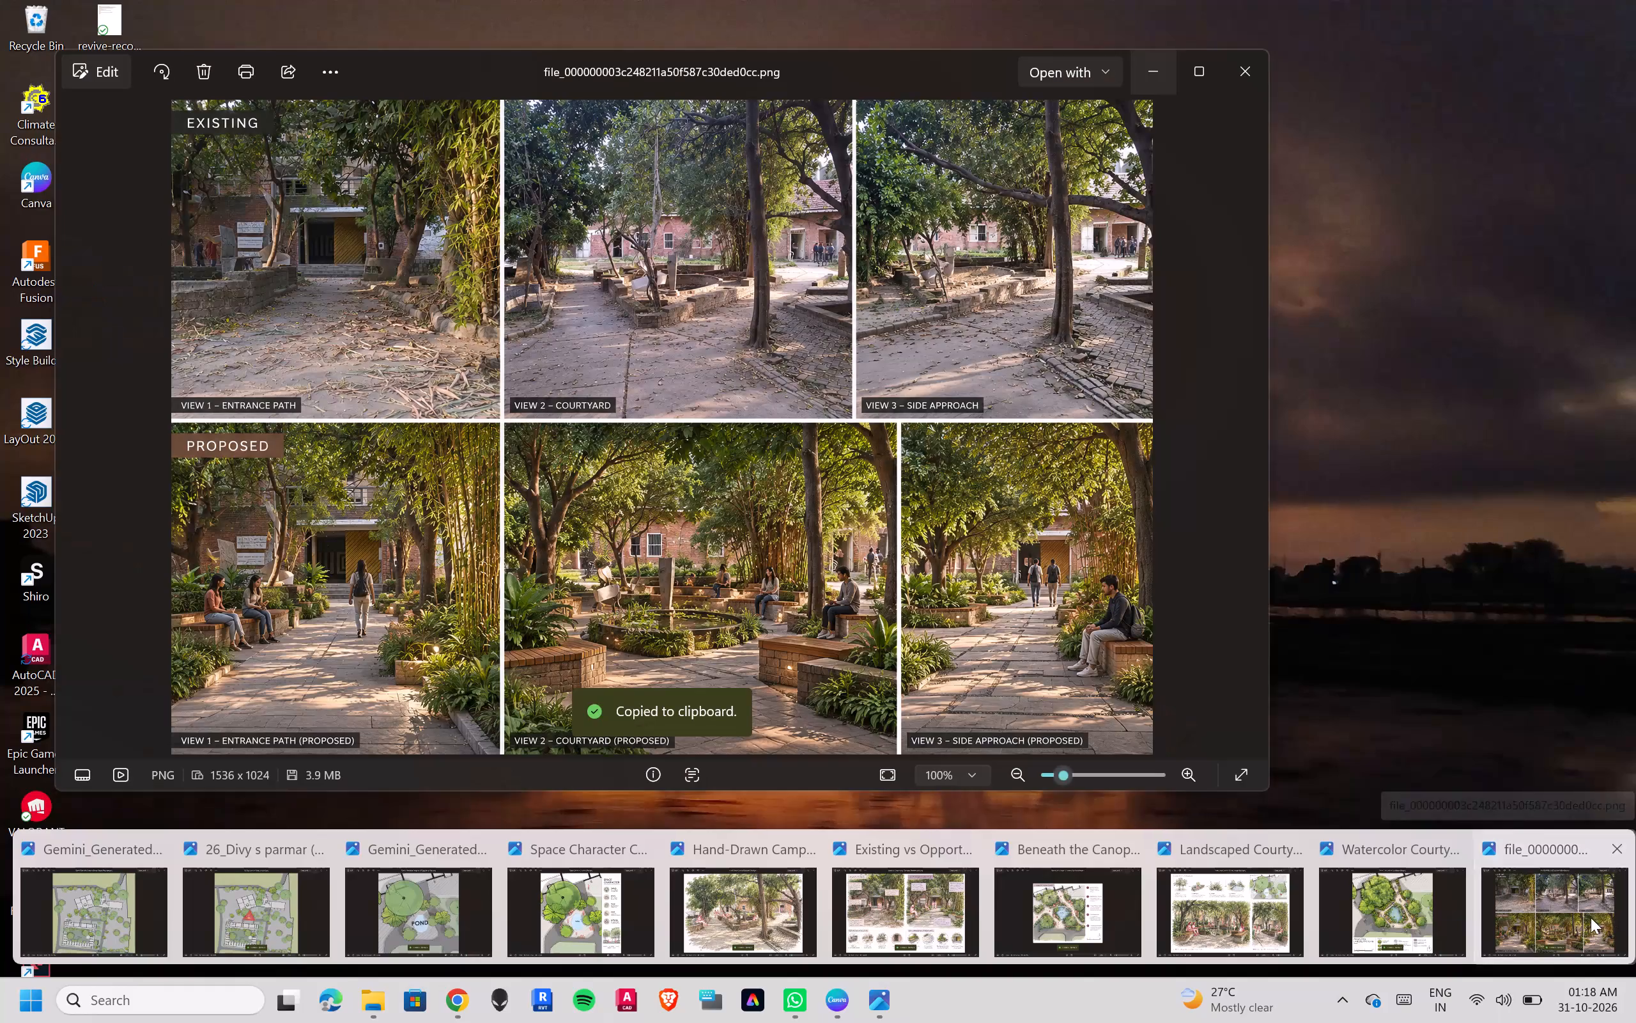
Return to LD_TW_2026_M and paste the copied Existing/Proposed views image on the empty line under BEFORE AND AFTER.
scroll(894, 309, "up", 6, "ctrl")
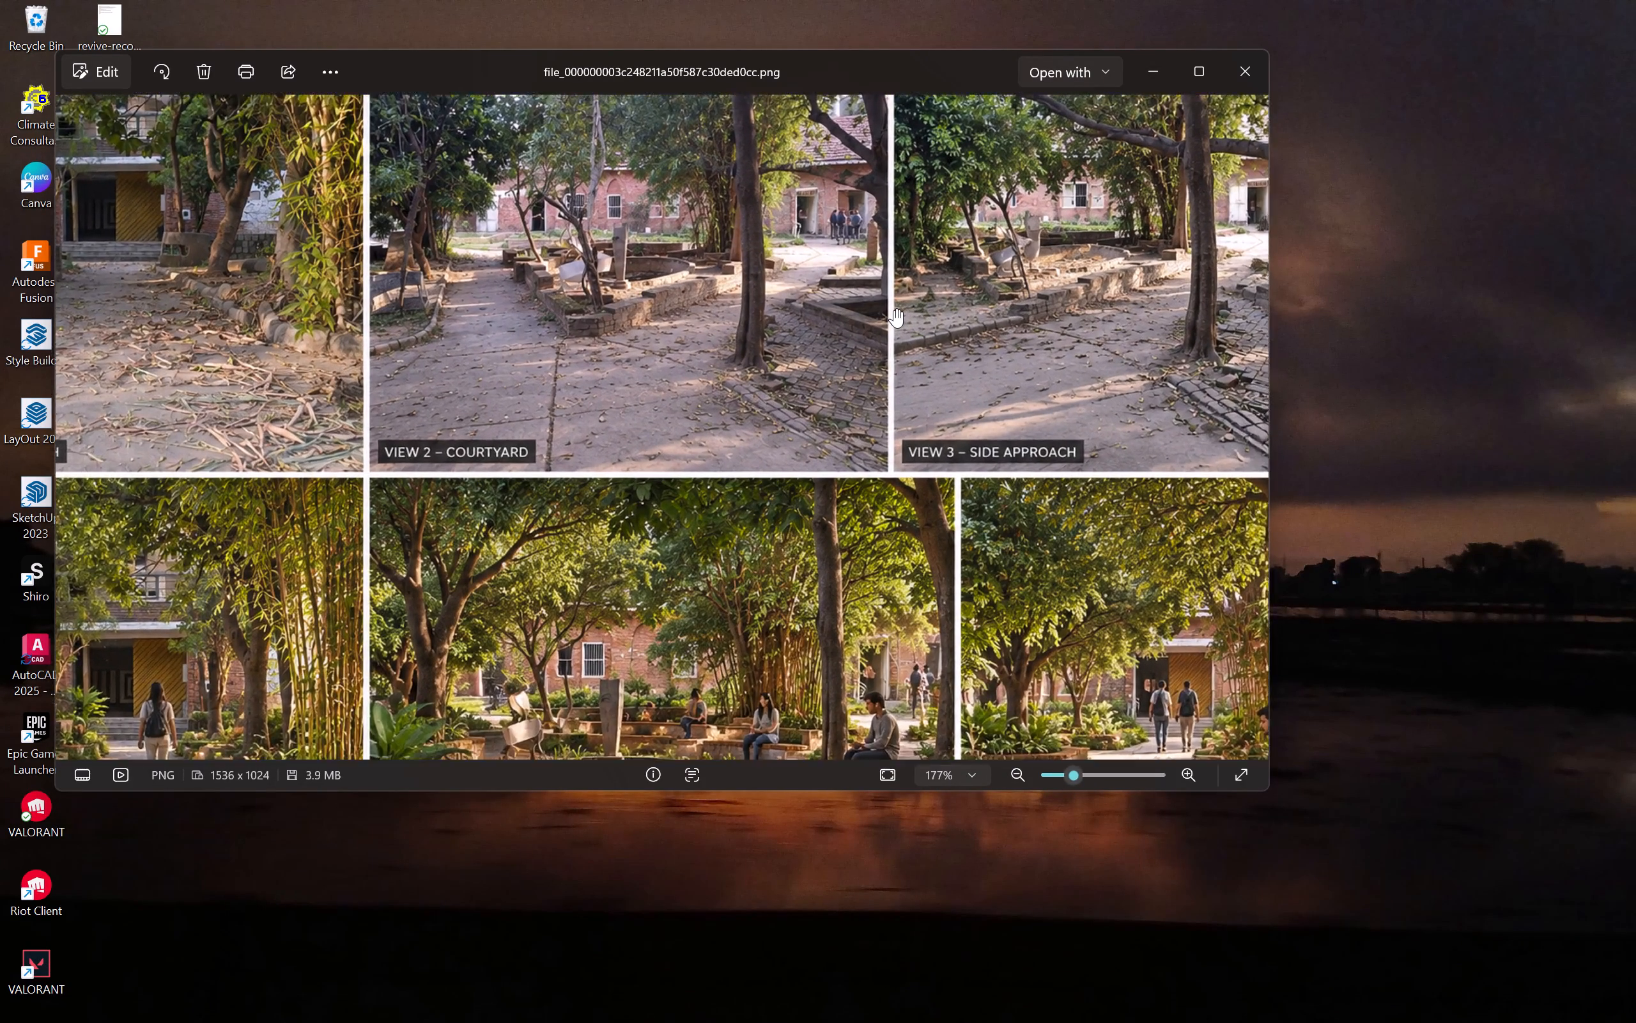
scroll(923, 350, "down", 6, "ctrl")
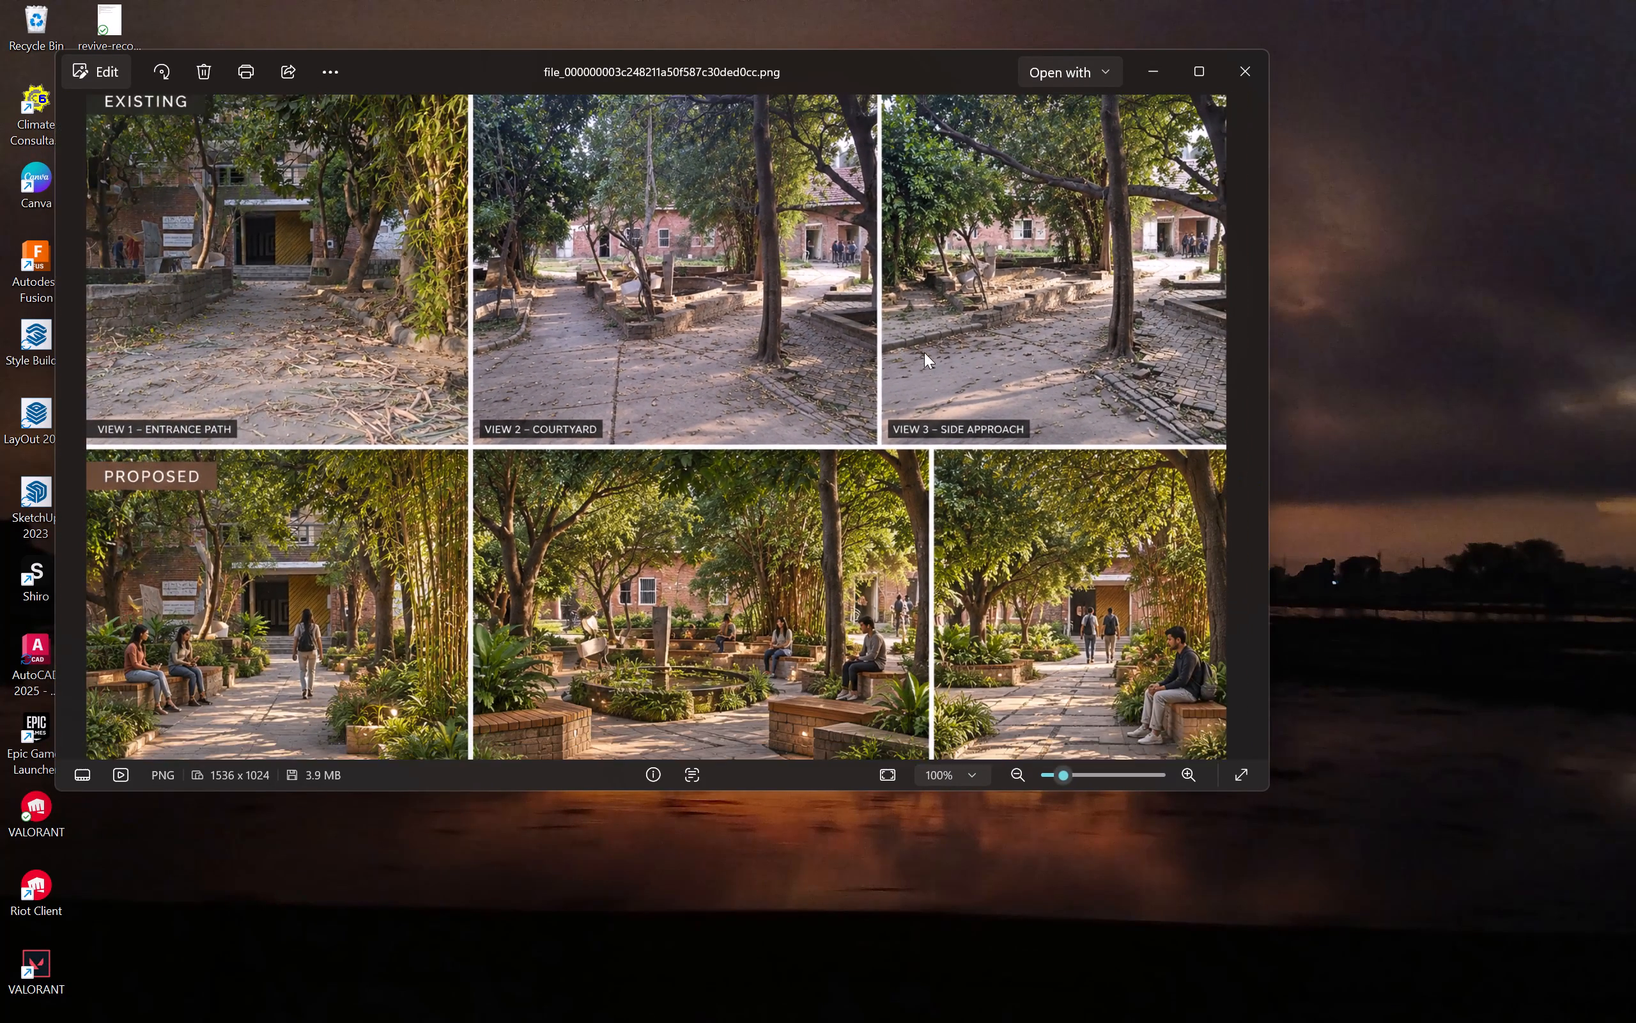
scroll(924, 352, "down", 1, "ctrl")
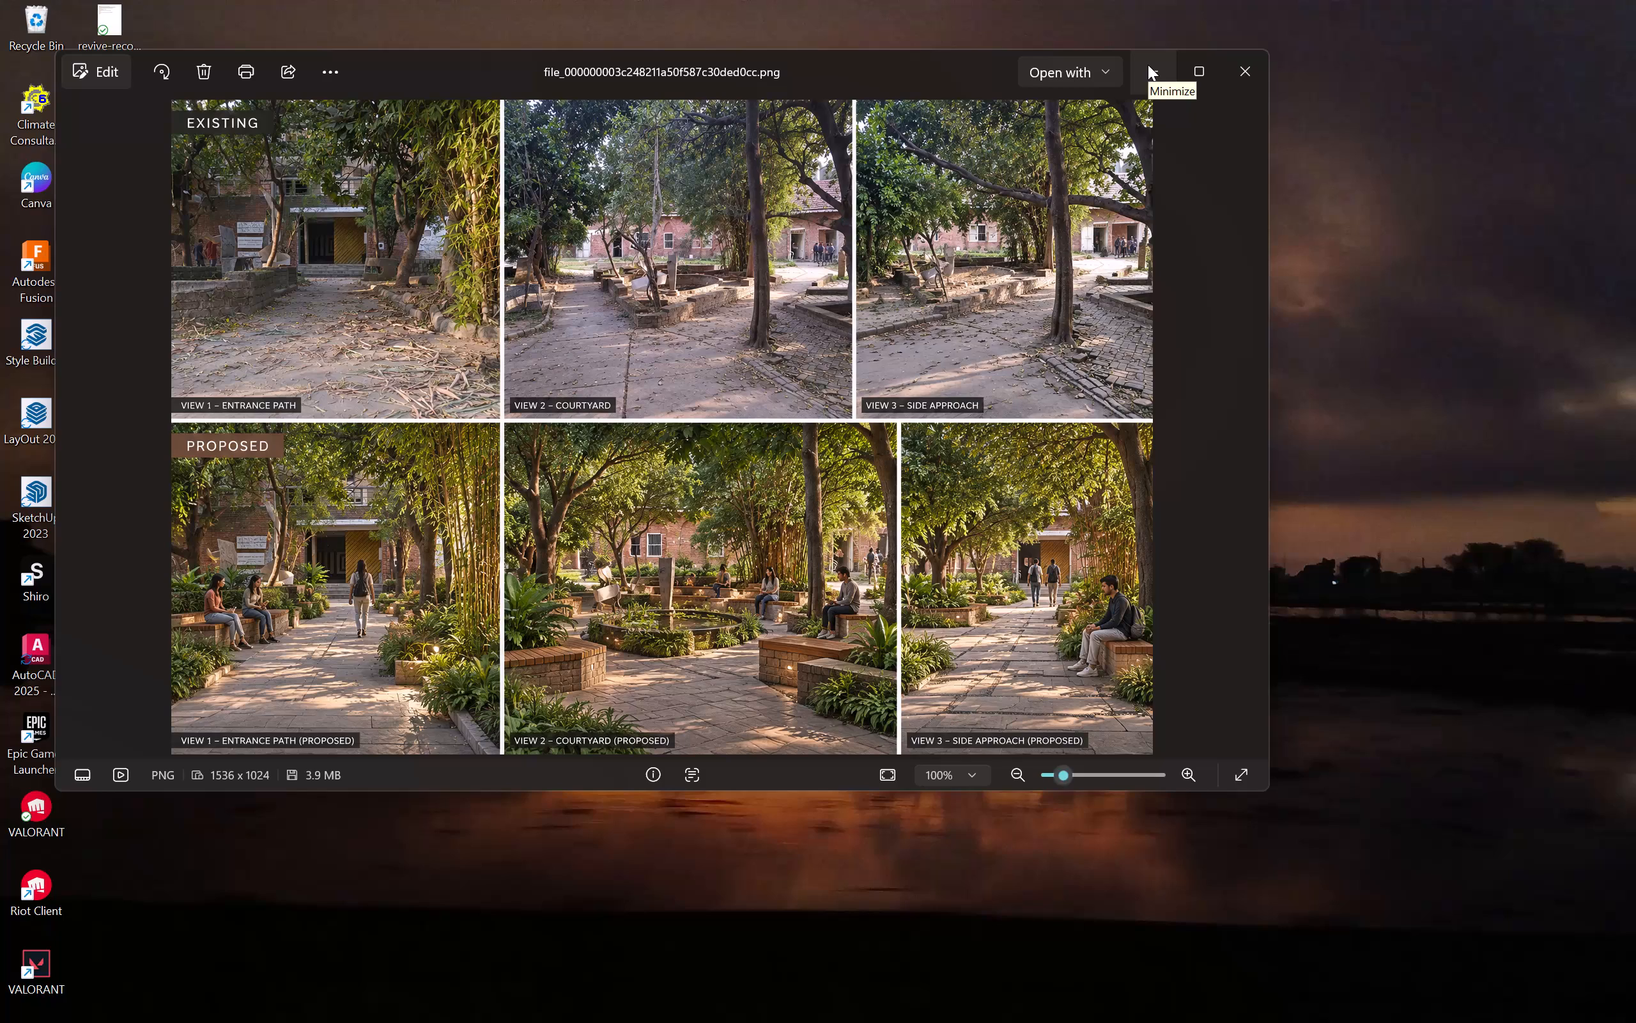
left_click(1148, 65)
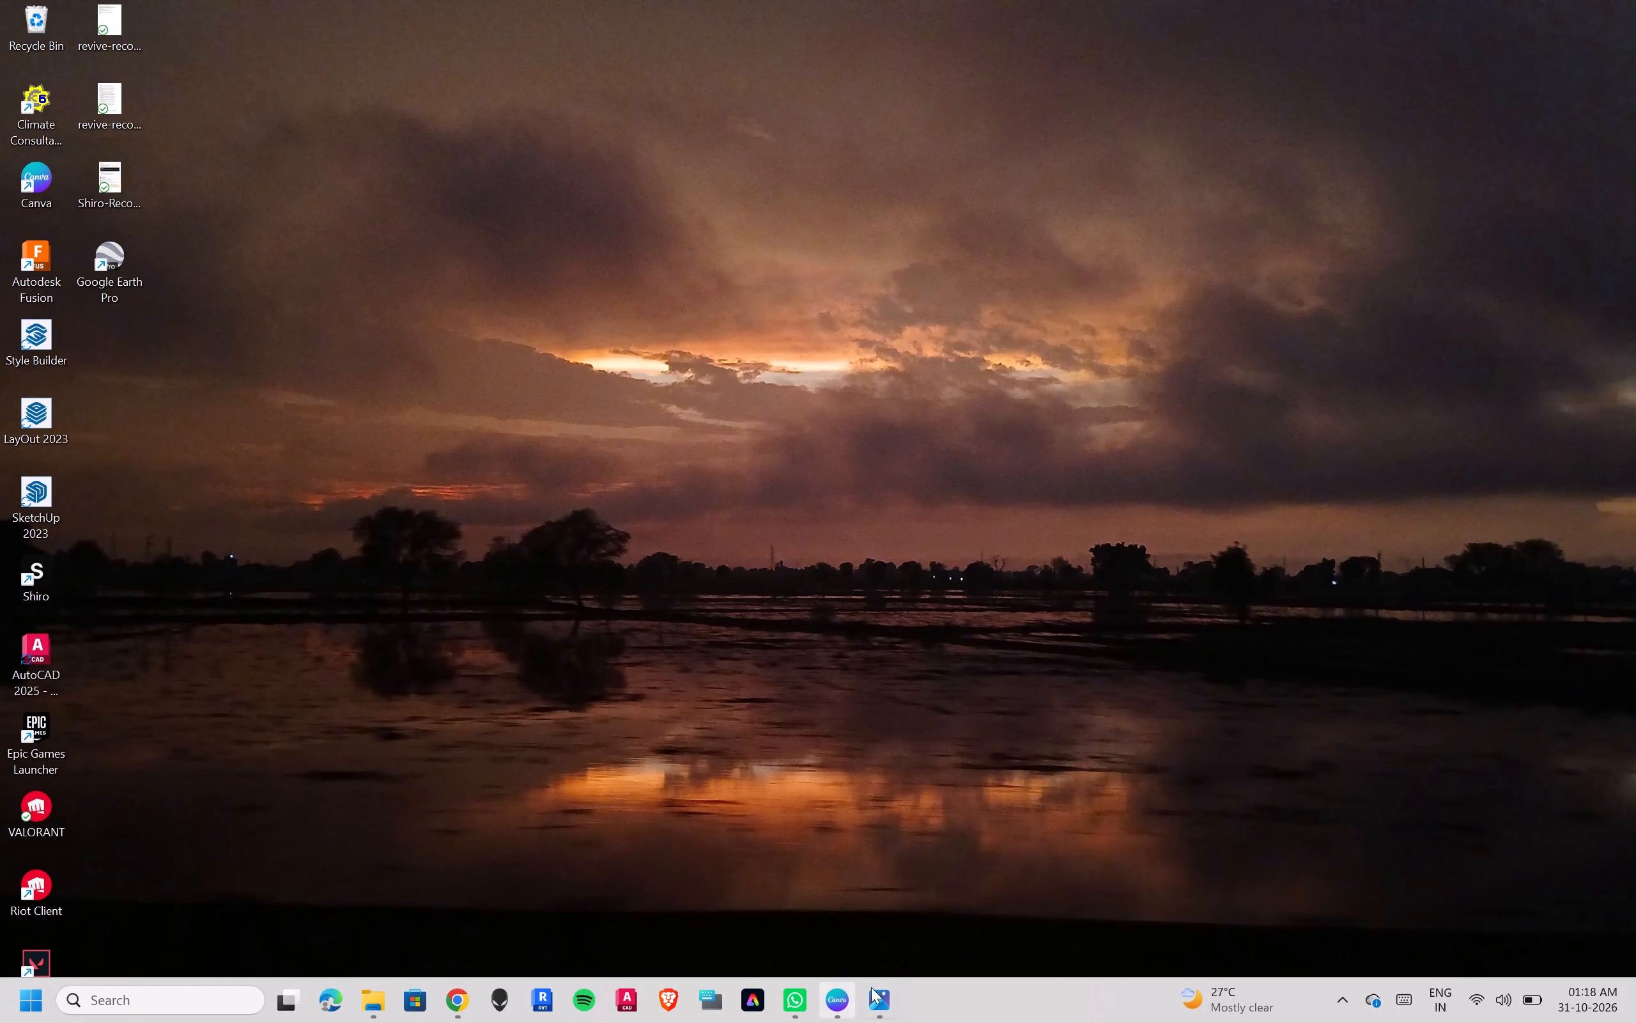
left_click(475, 1008)
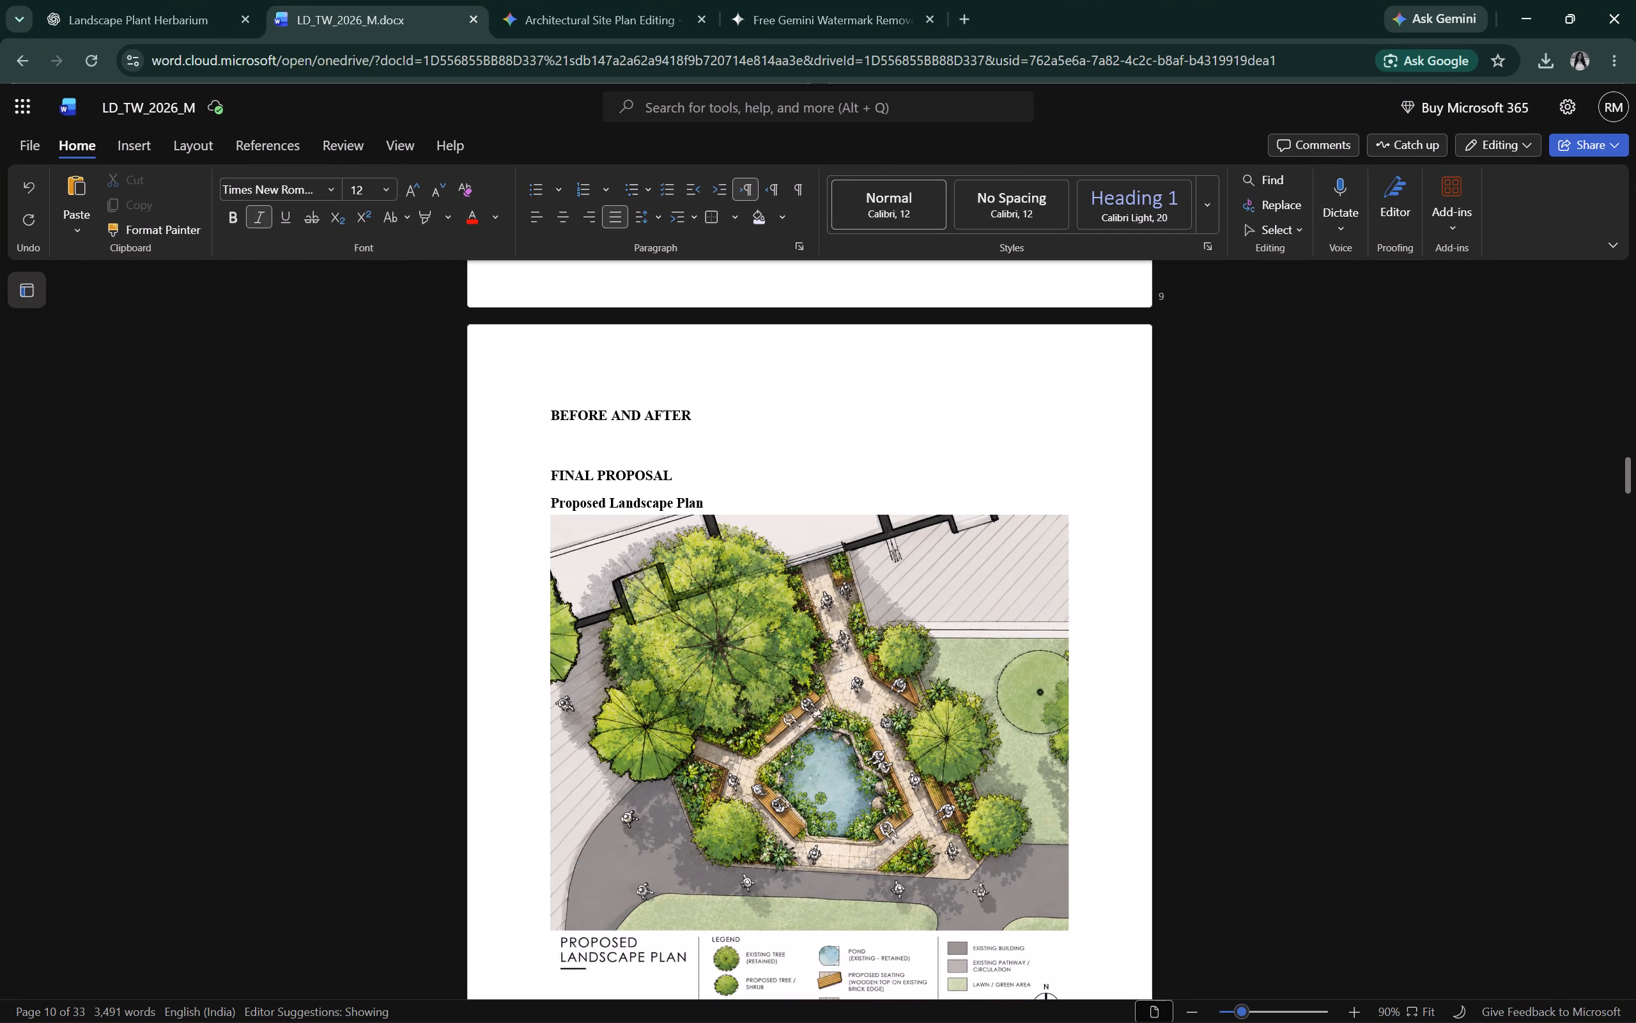
left_click(553, 442)
key("ctrl+v")
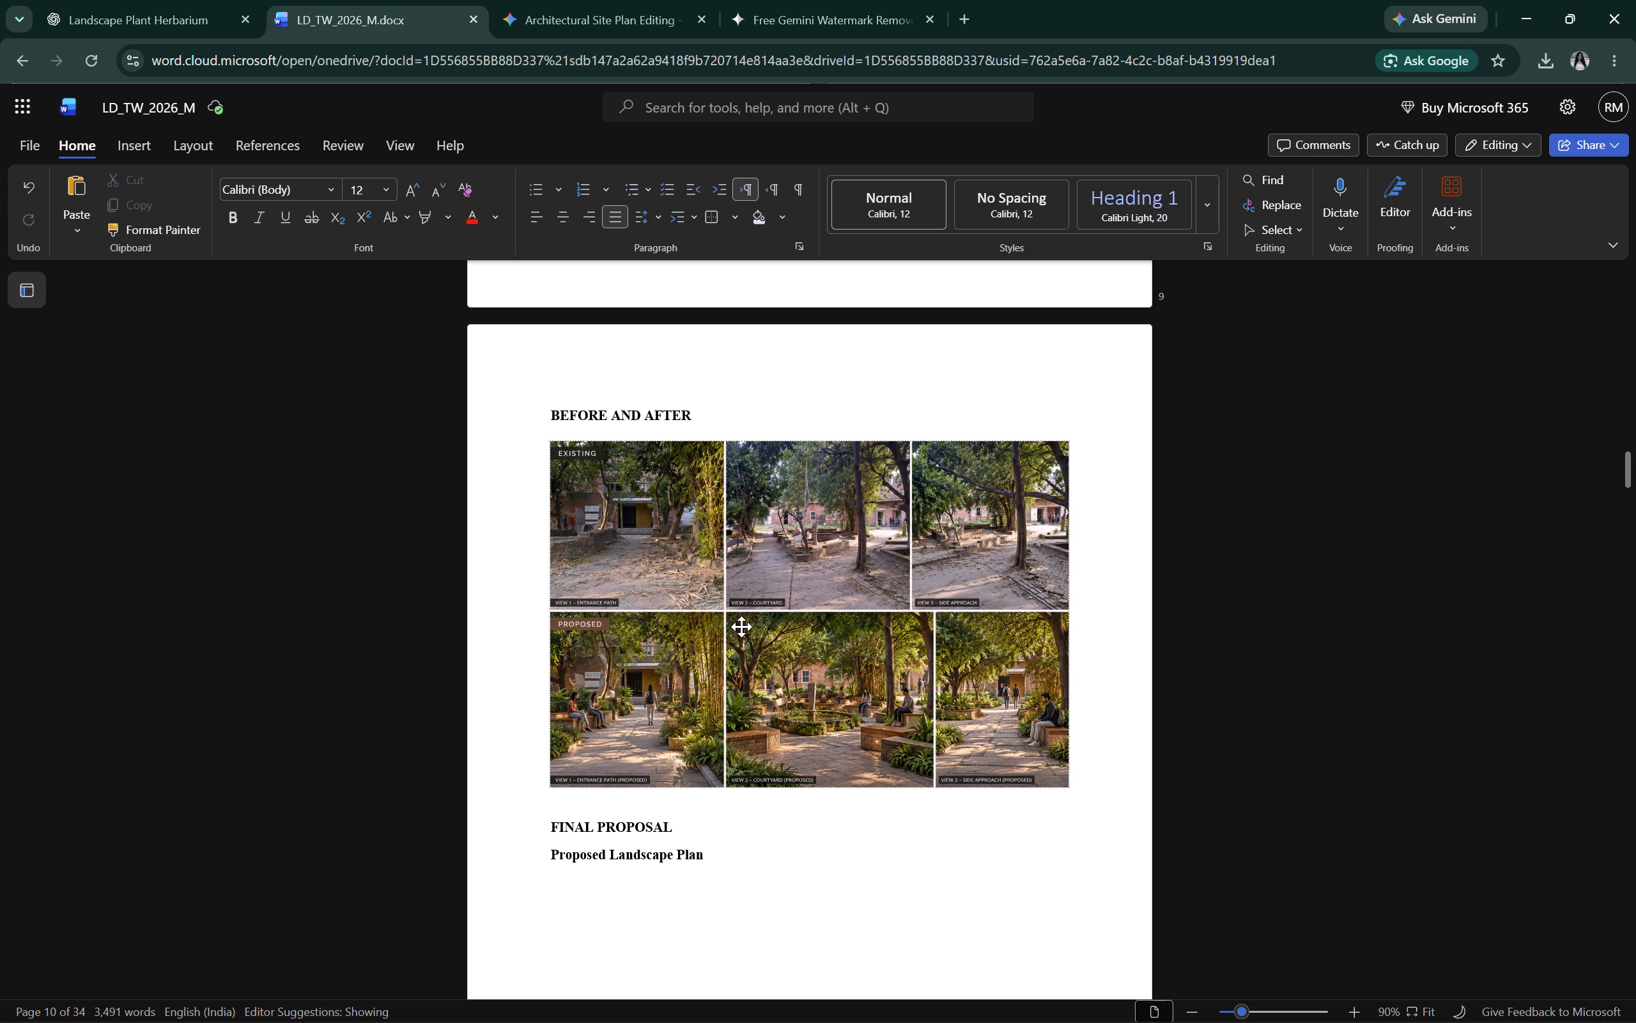
Shrink the Existing/Proposed views image proportionally to about 3.84 cm high by 5.76 cm wide.
left_click(812, 637)
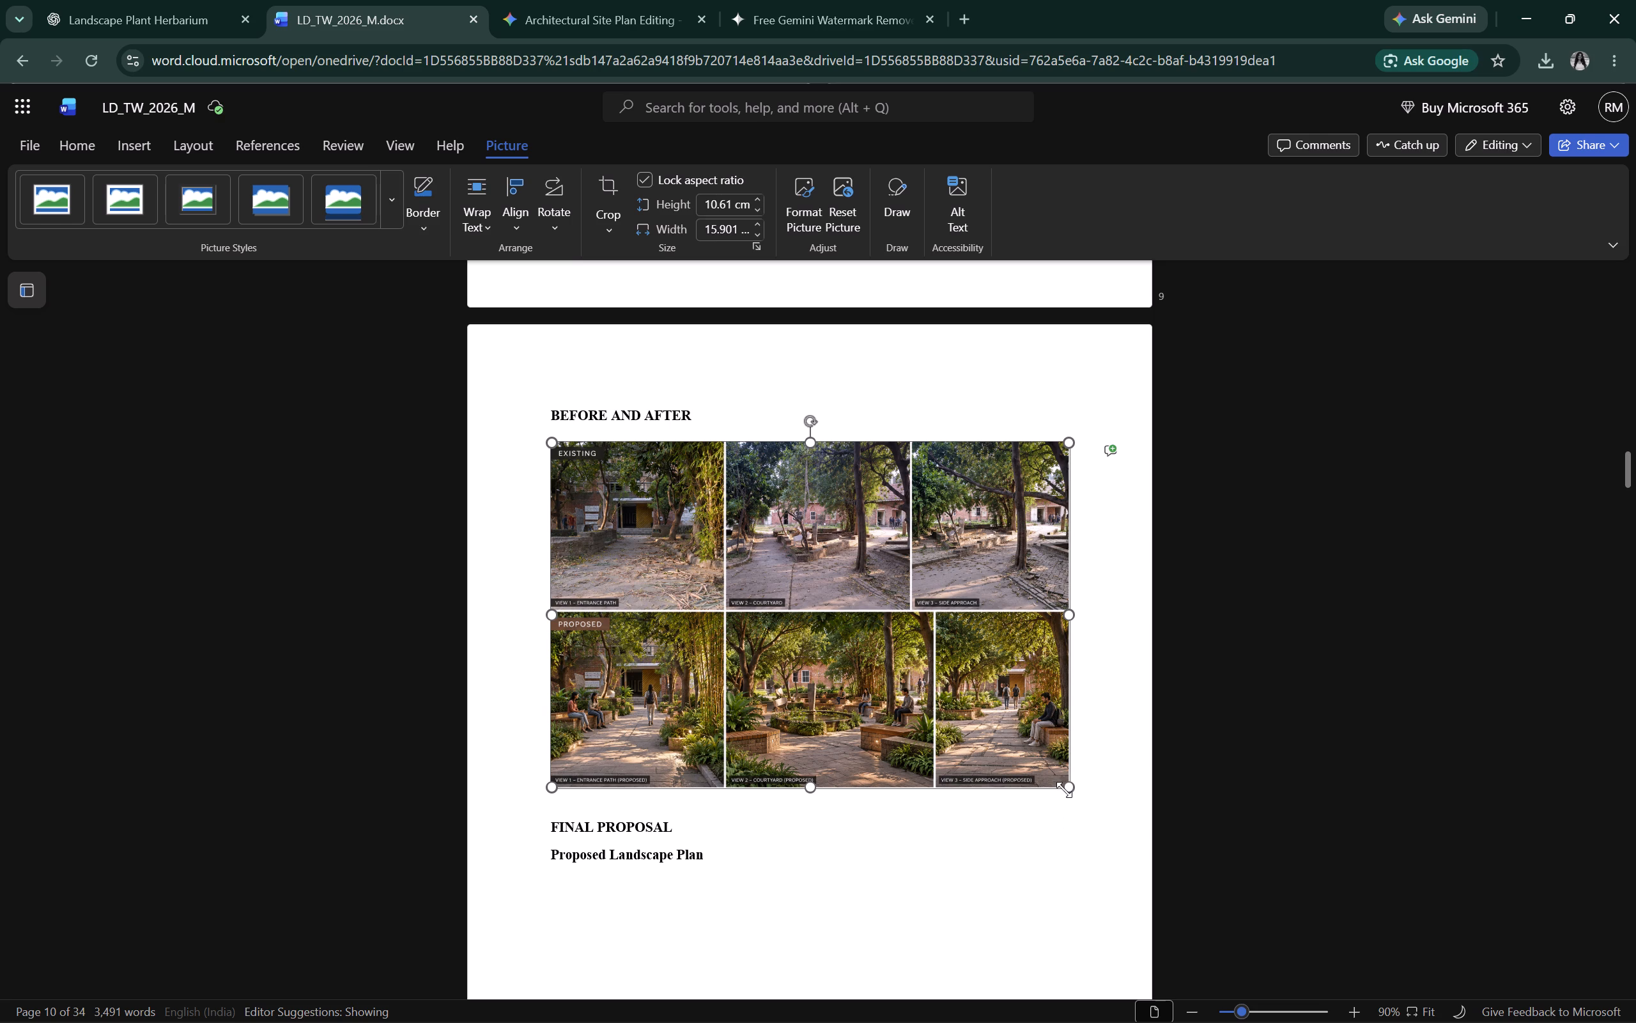
left_click_drag(1065, 788, 979, 581)
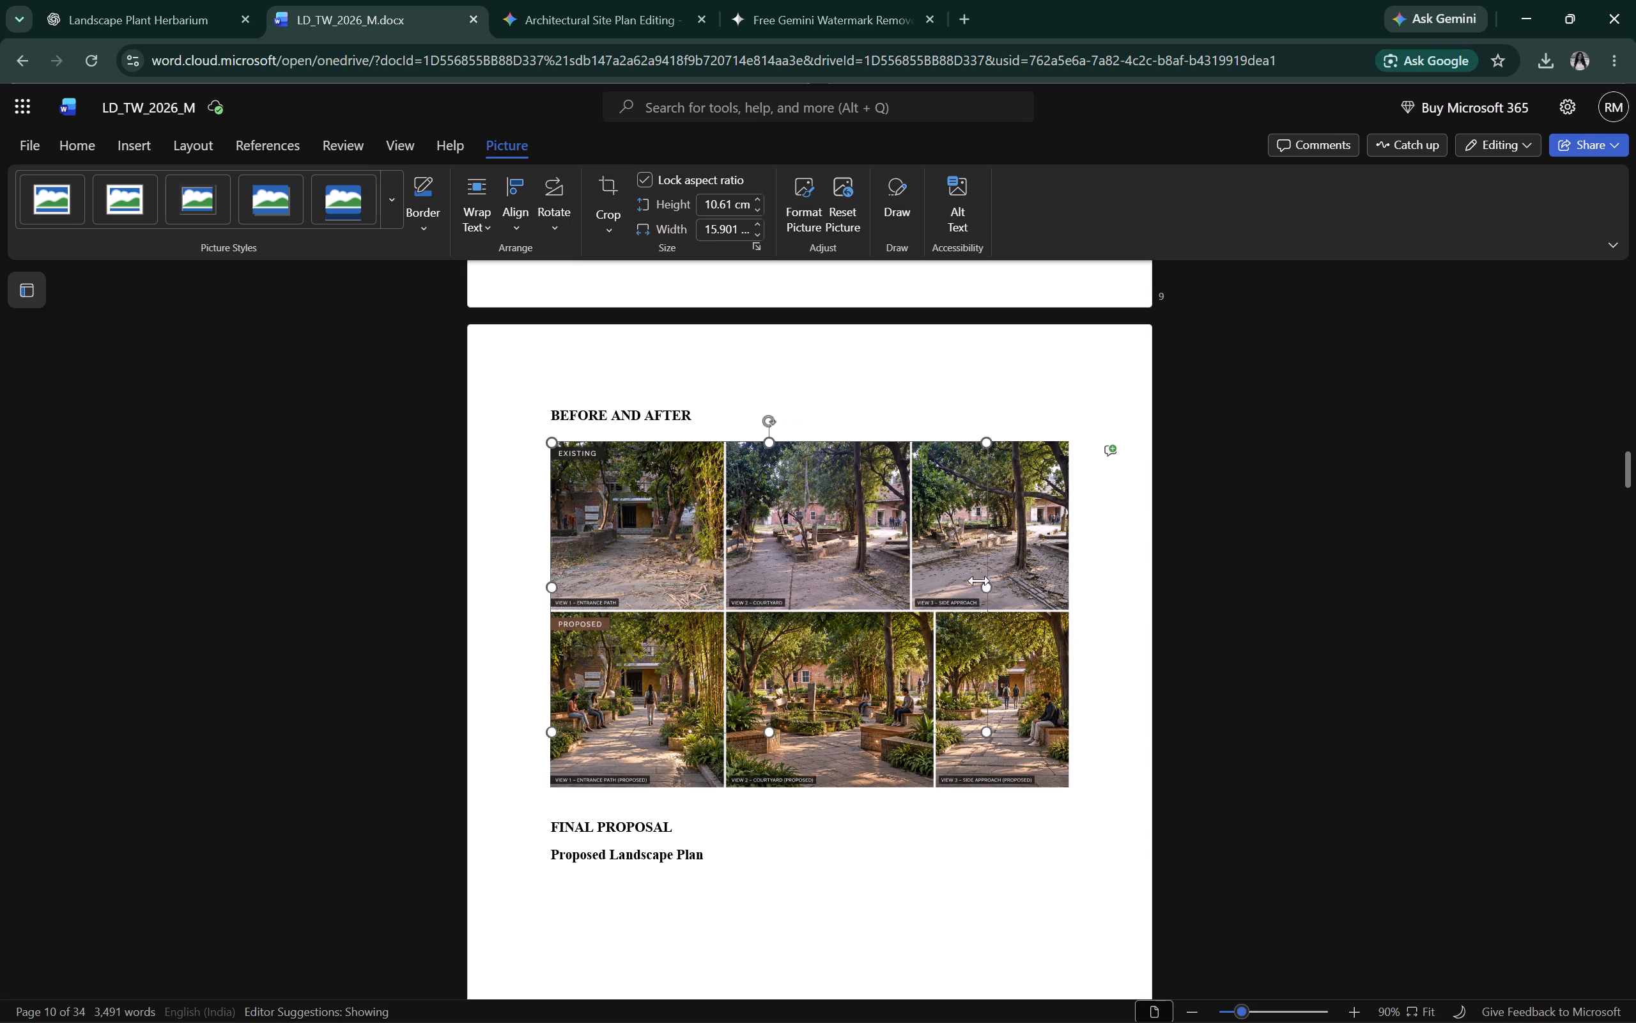
left_click_drag(979, 581, 962, 555)
scroll(962, 555, "down", 4)
scroll(962, 555, "up", 1)
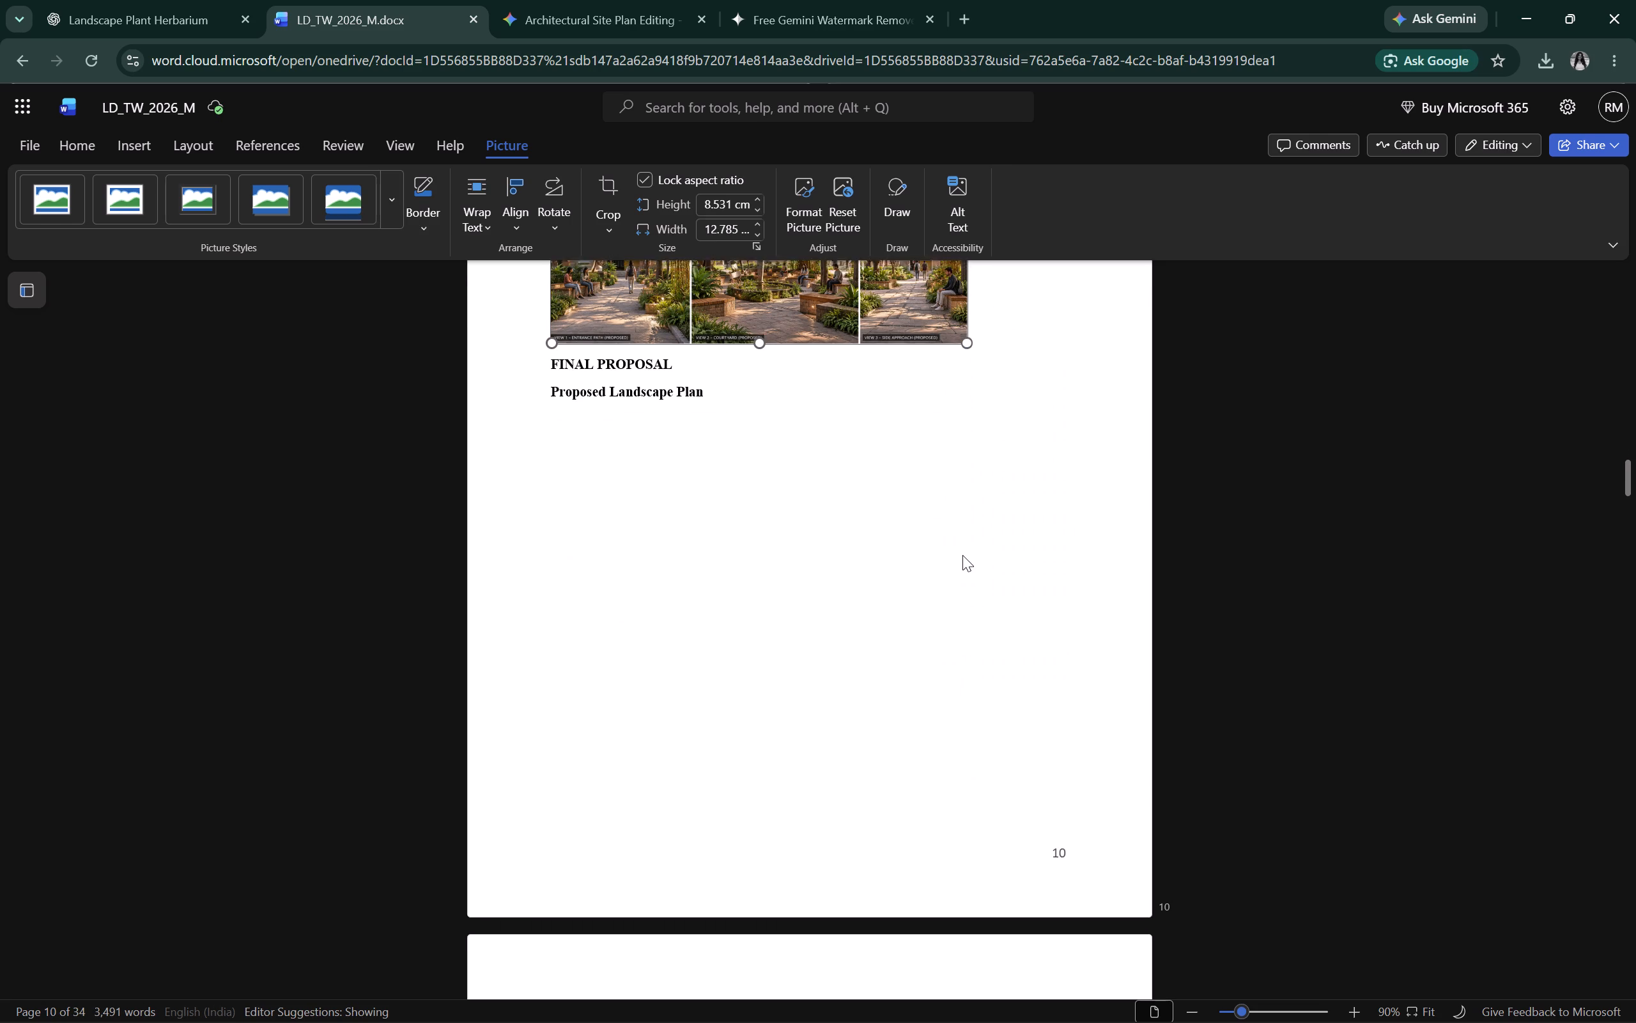
scroll(962, 555, "up", 2)
left_click_drag(968, 623, 930, 583)
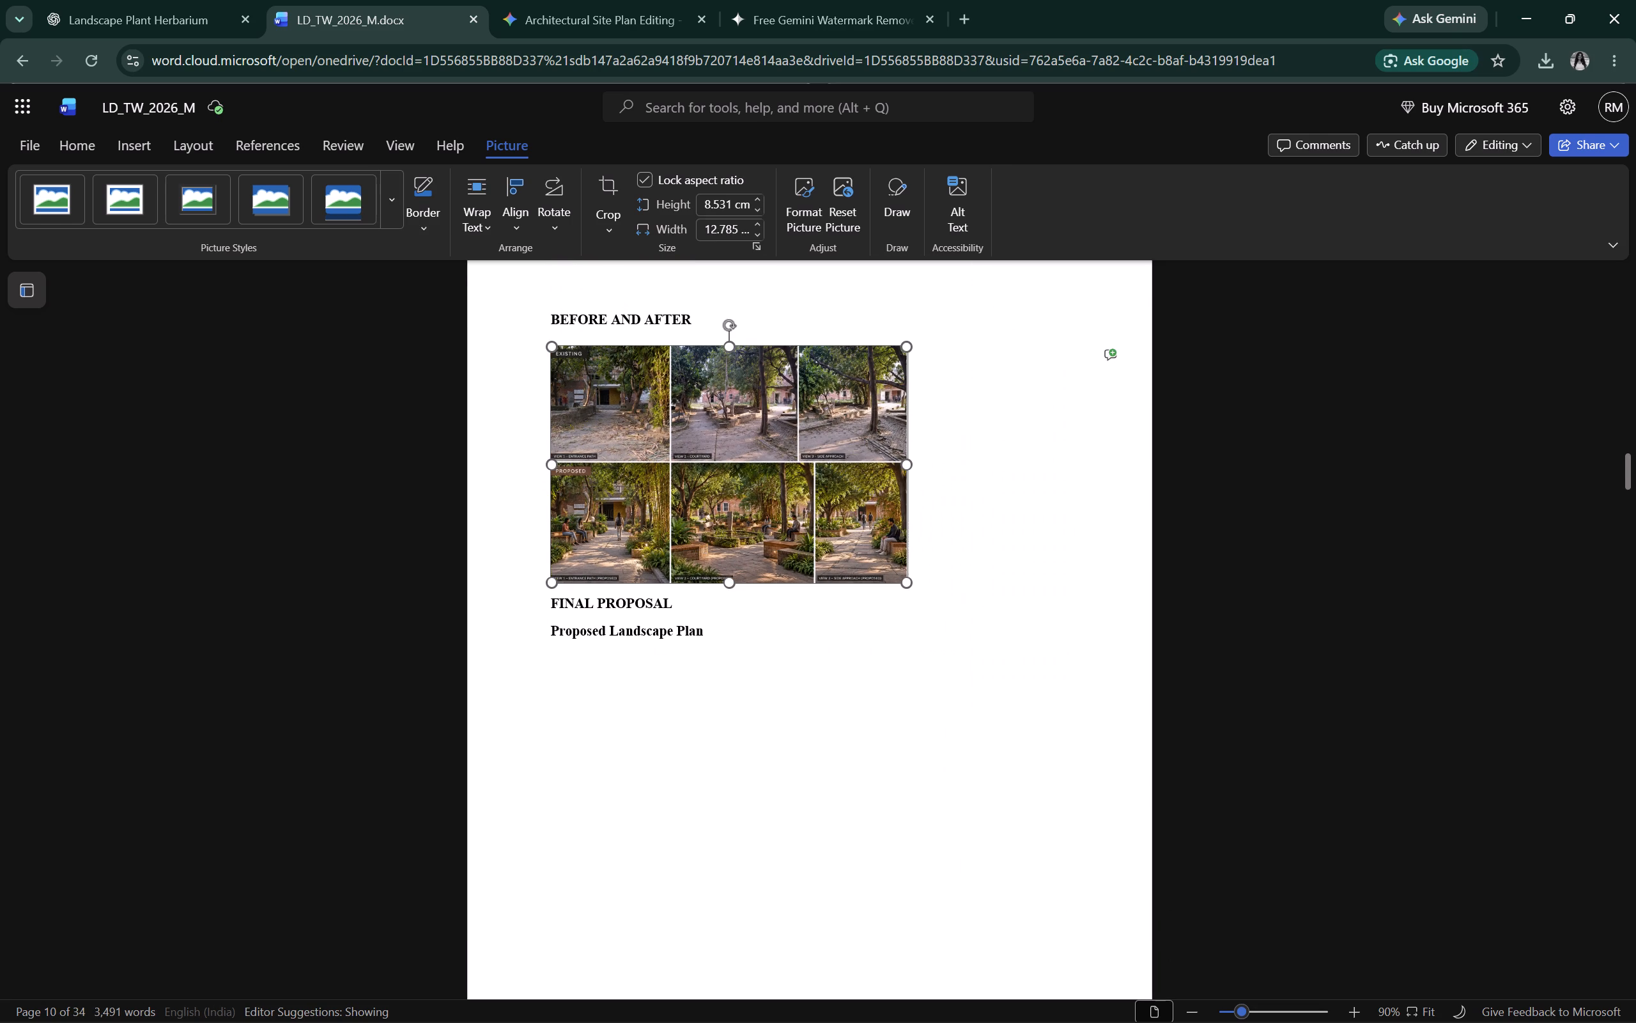
left_click_drag(911, 582, 835, 529)
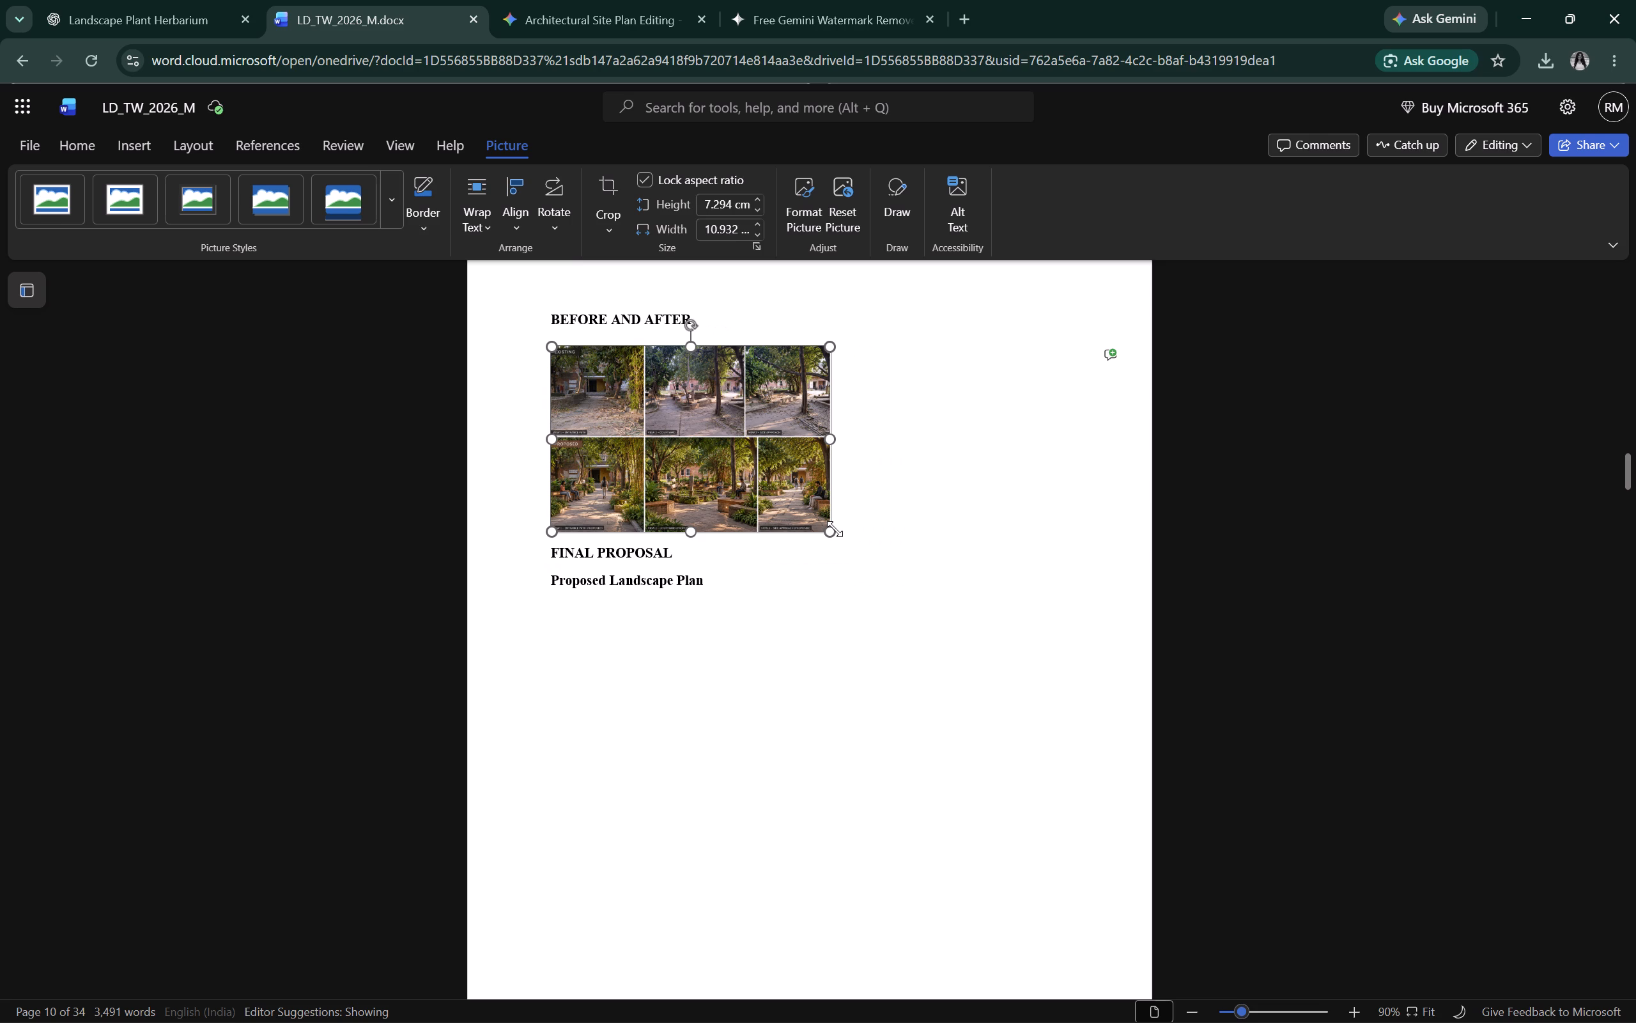
left_click_drag(832, 531, 725, 469)
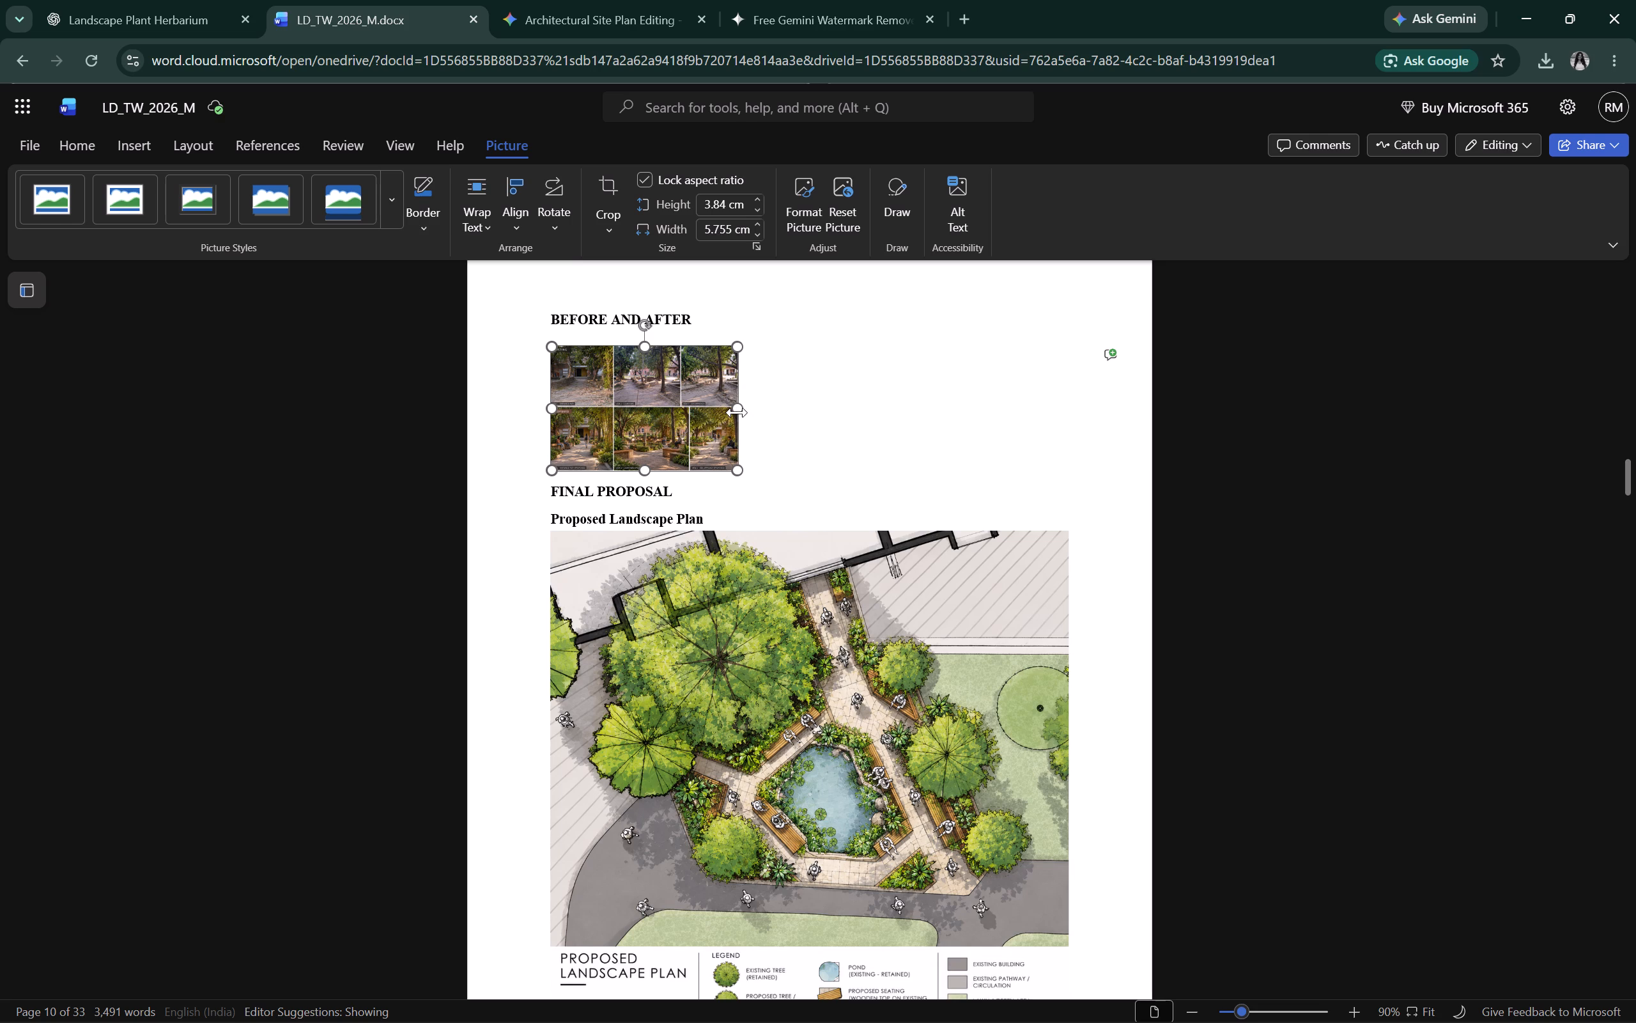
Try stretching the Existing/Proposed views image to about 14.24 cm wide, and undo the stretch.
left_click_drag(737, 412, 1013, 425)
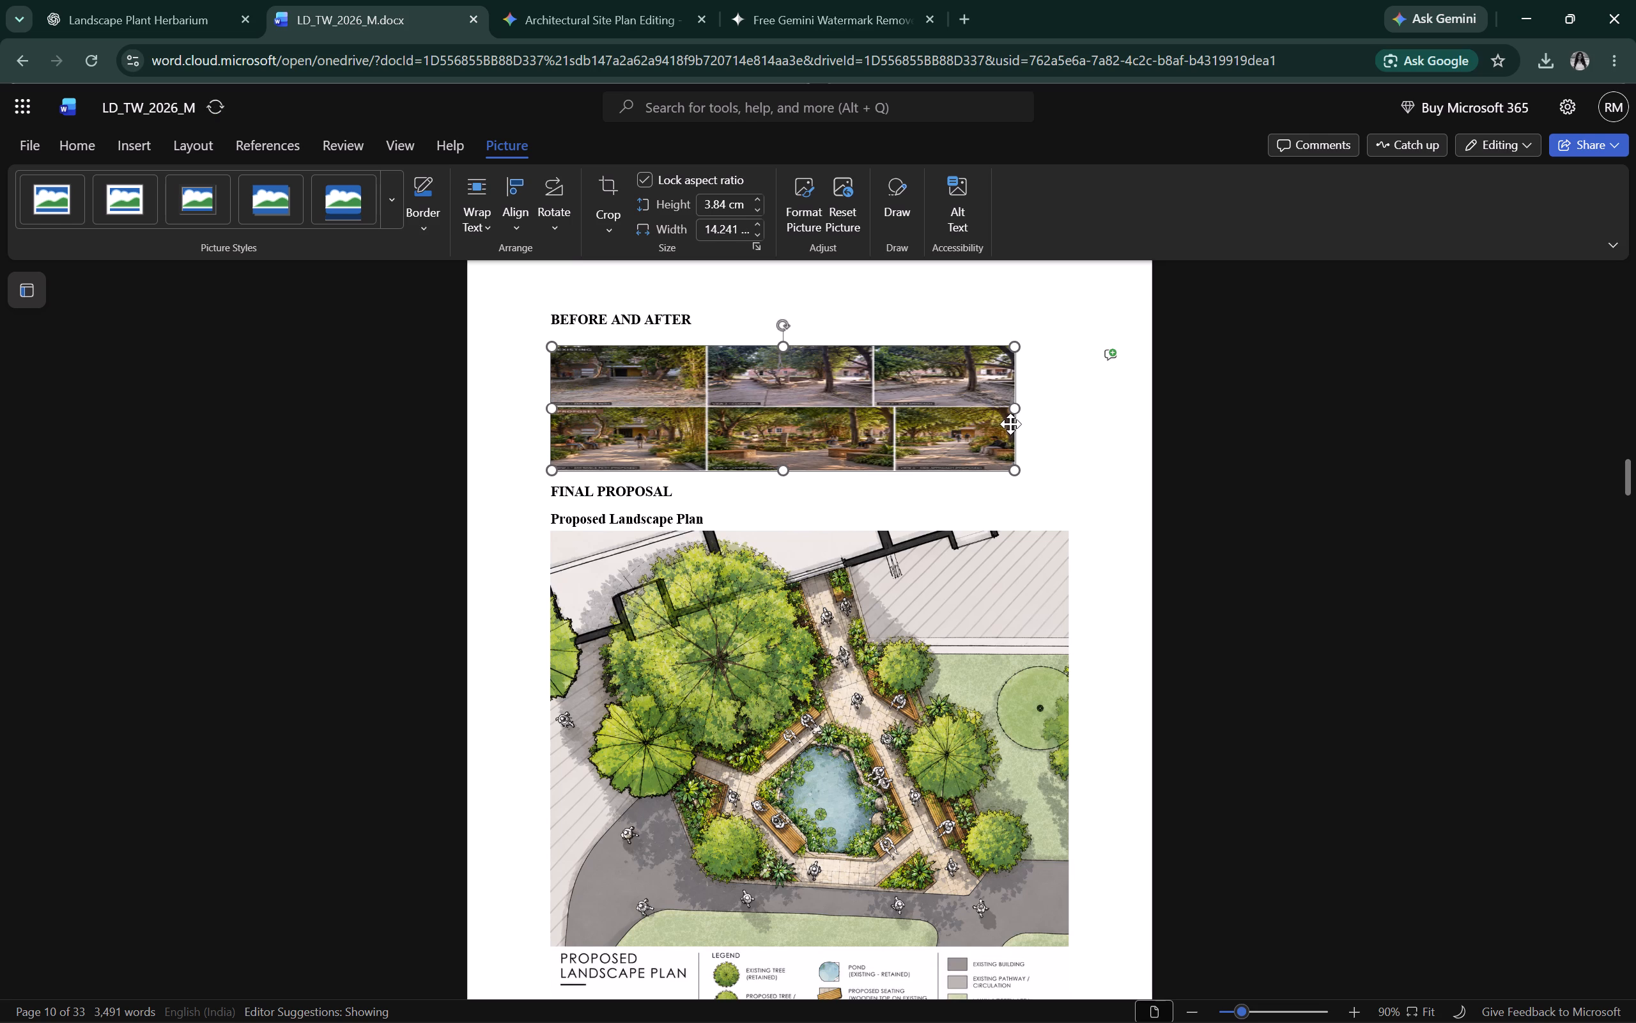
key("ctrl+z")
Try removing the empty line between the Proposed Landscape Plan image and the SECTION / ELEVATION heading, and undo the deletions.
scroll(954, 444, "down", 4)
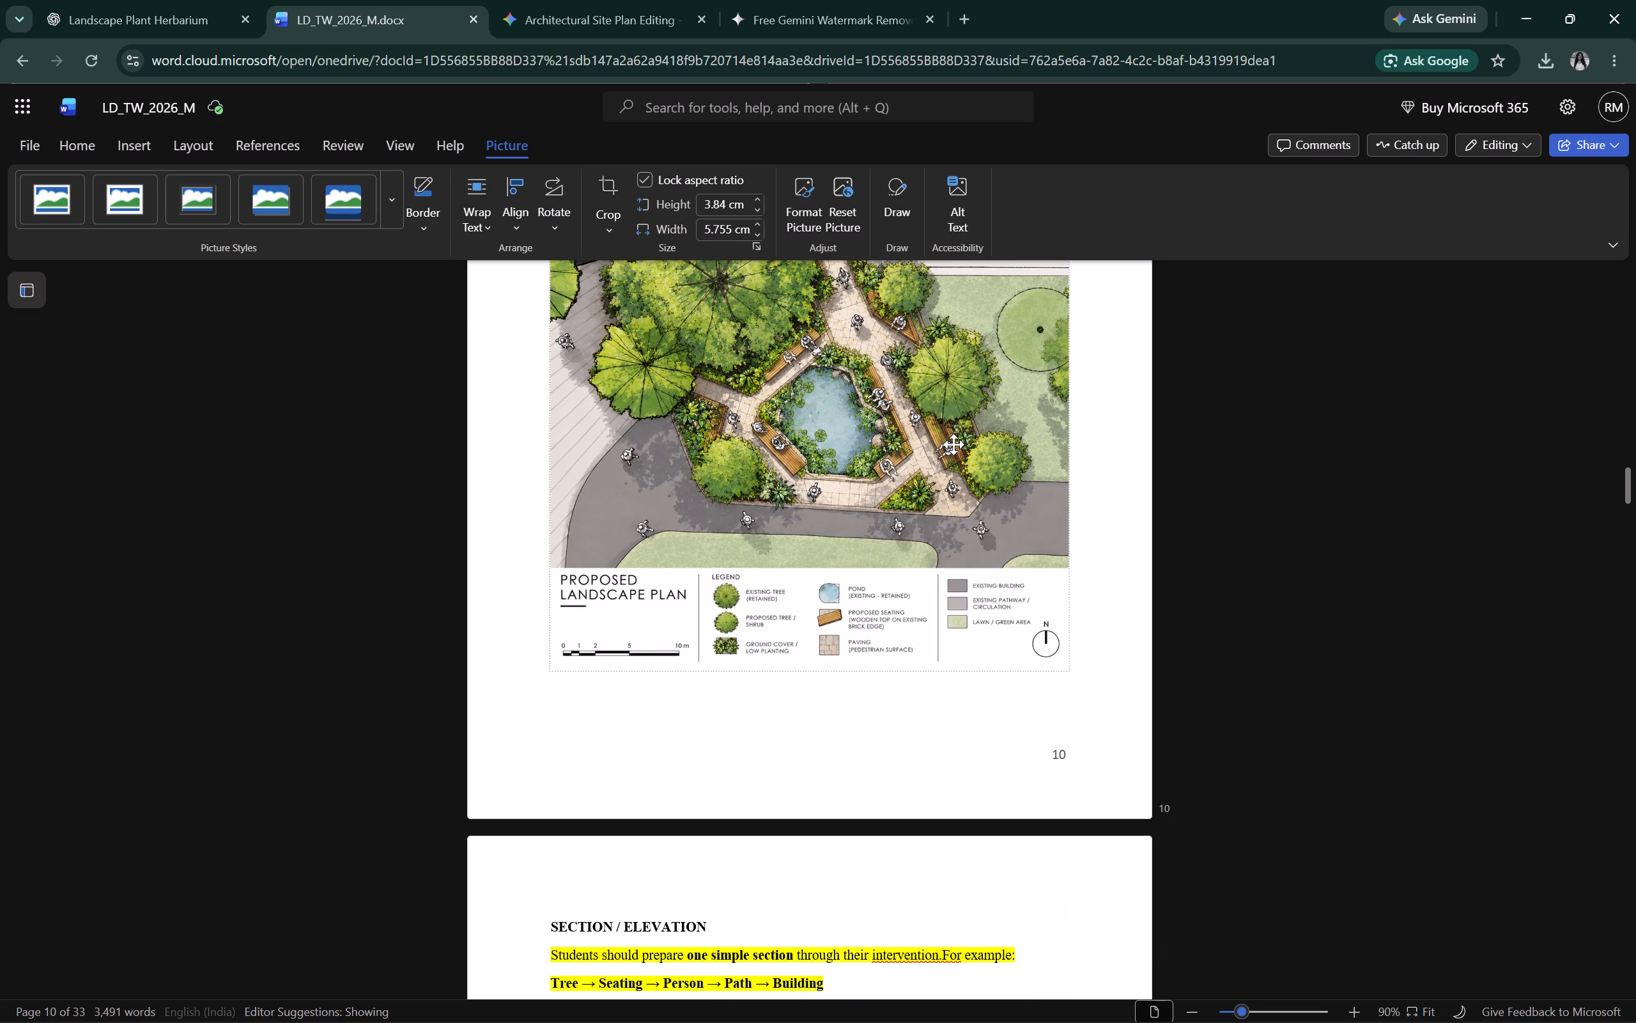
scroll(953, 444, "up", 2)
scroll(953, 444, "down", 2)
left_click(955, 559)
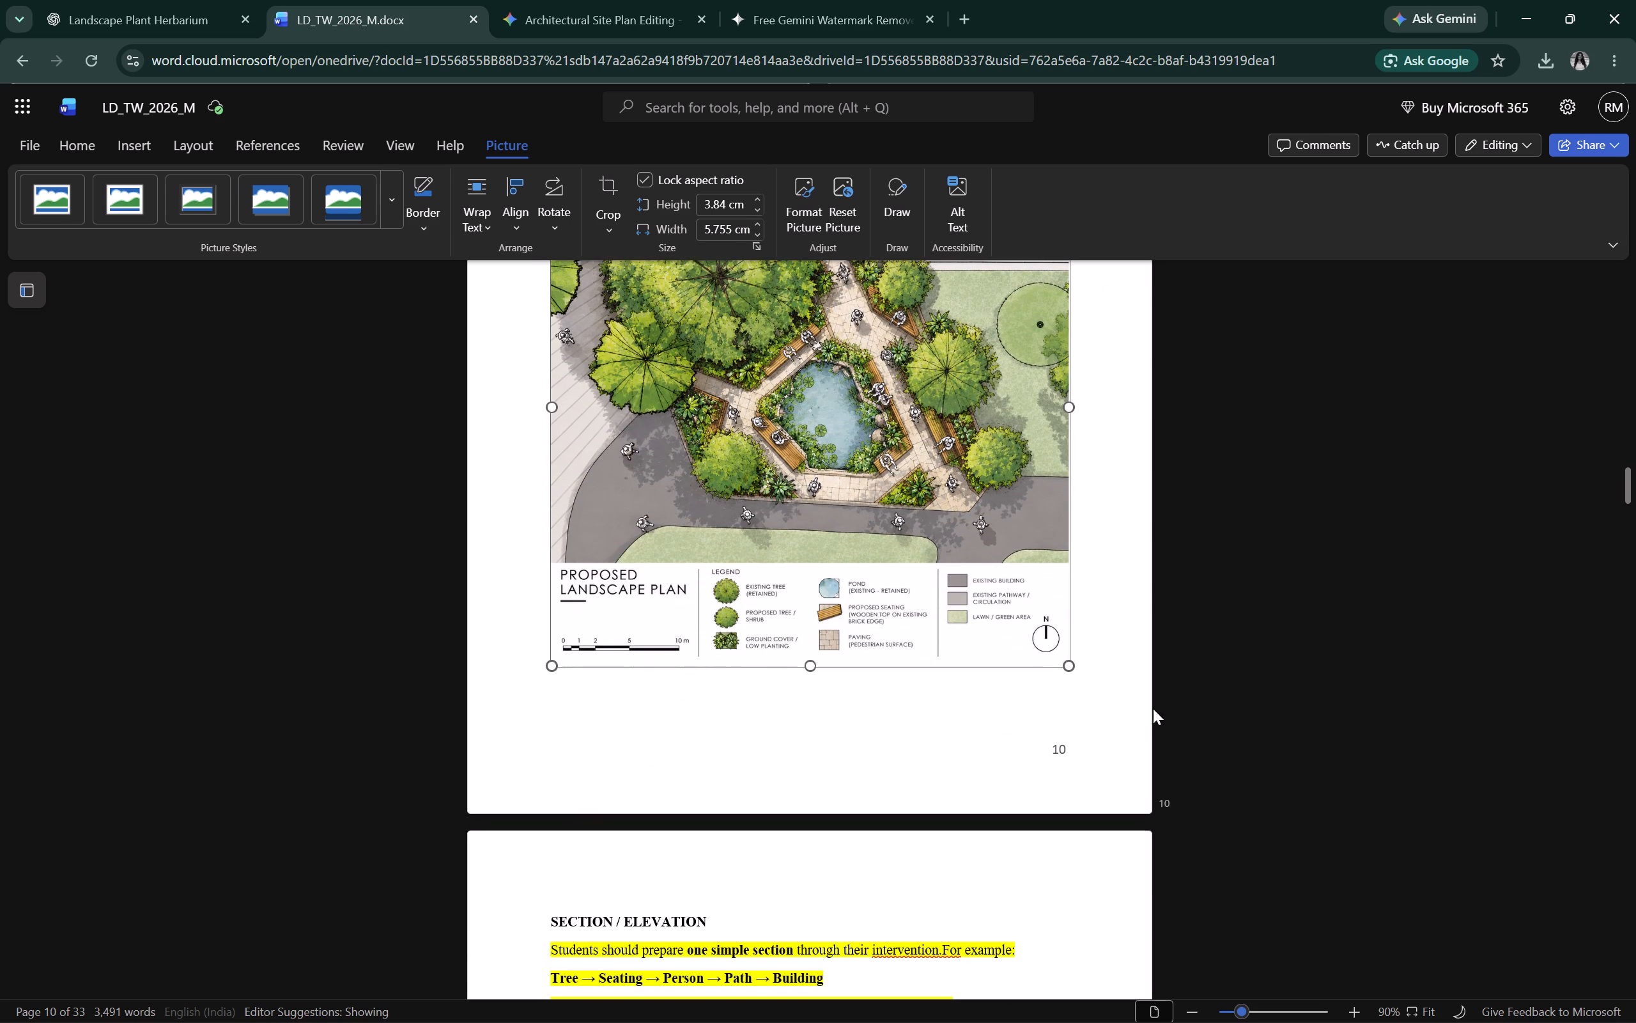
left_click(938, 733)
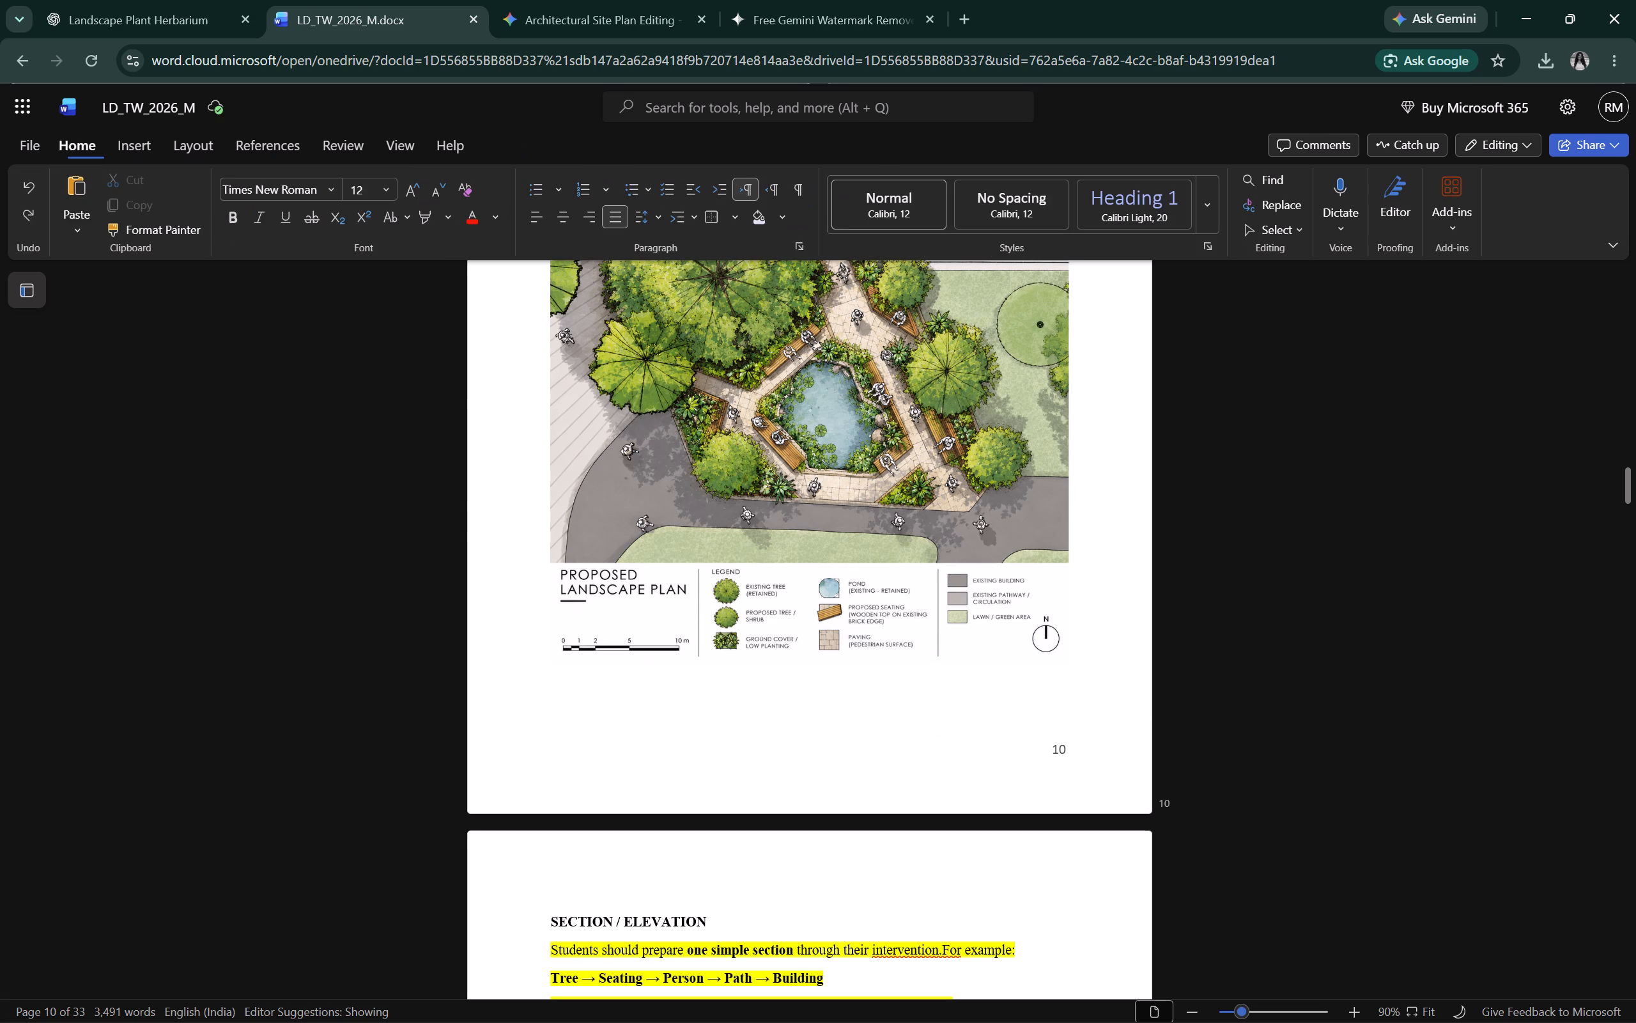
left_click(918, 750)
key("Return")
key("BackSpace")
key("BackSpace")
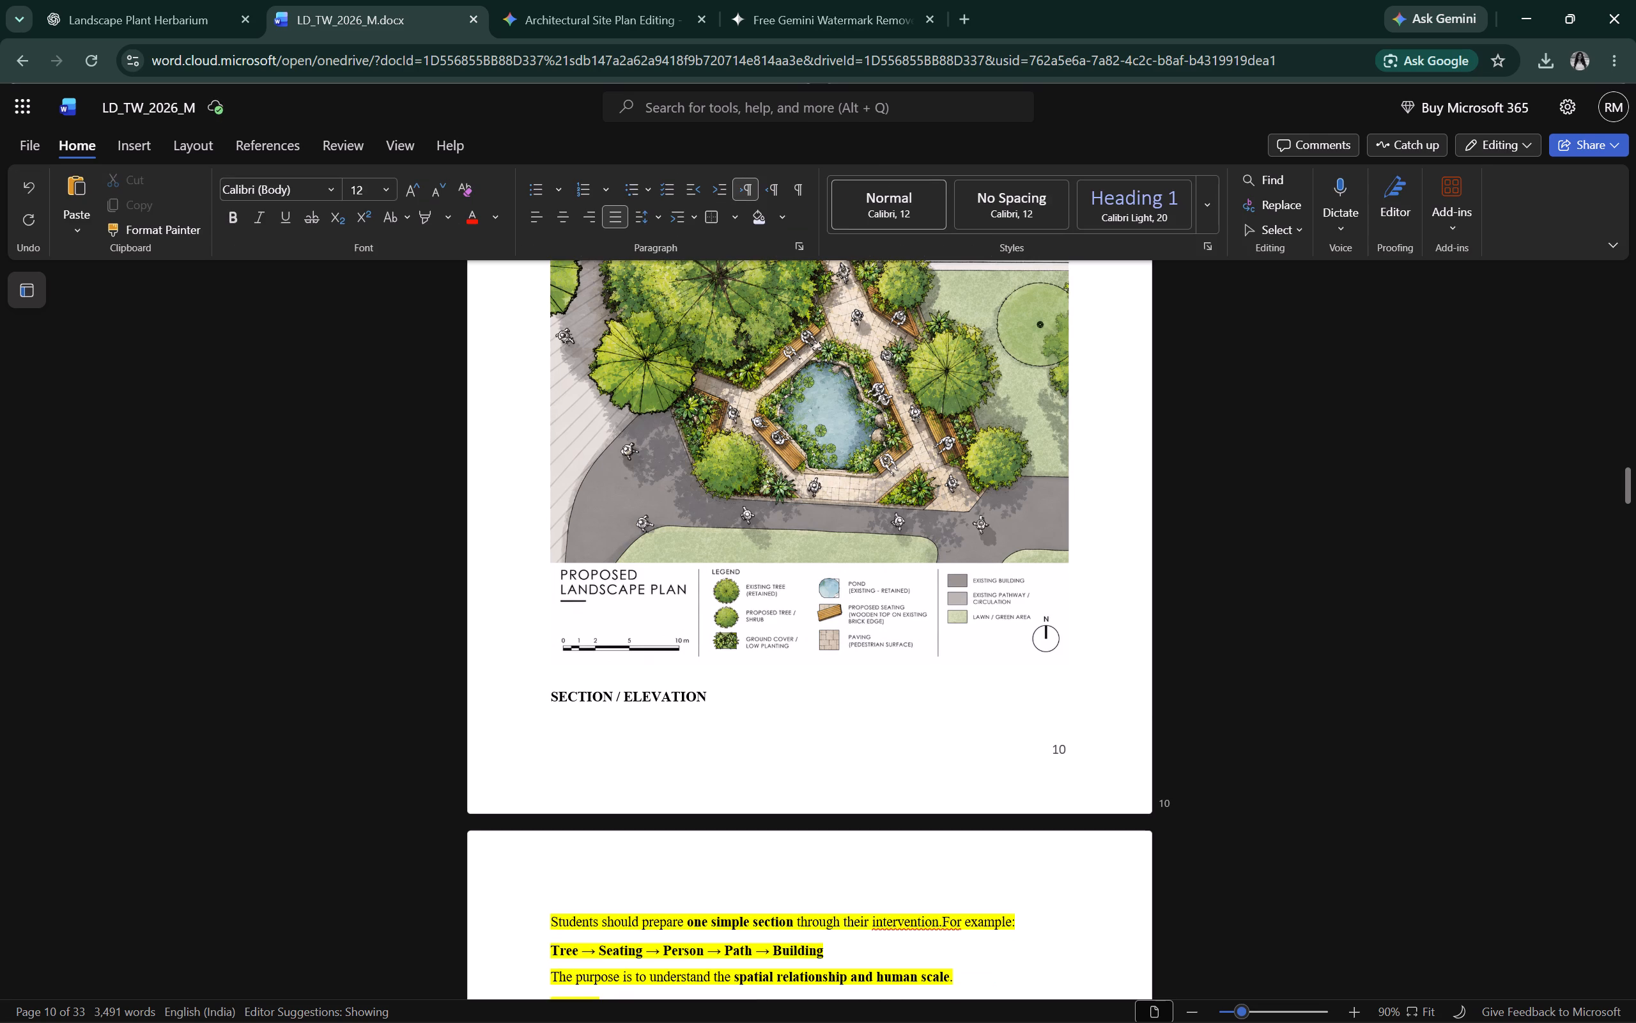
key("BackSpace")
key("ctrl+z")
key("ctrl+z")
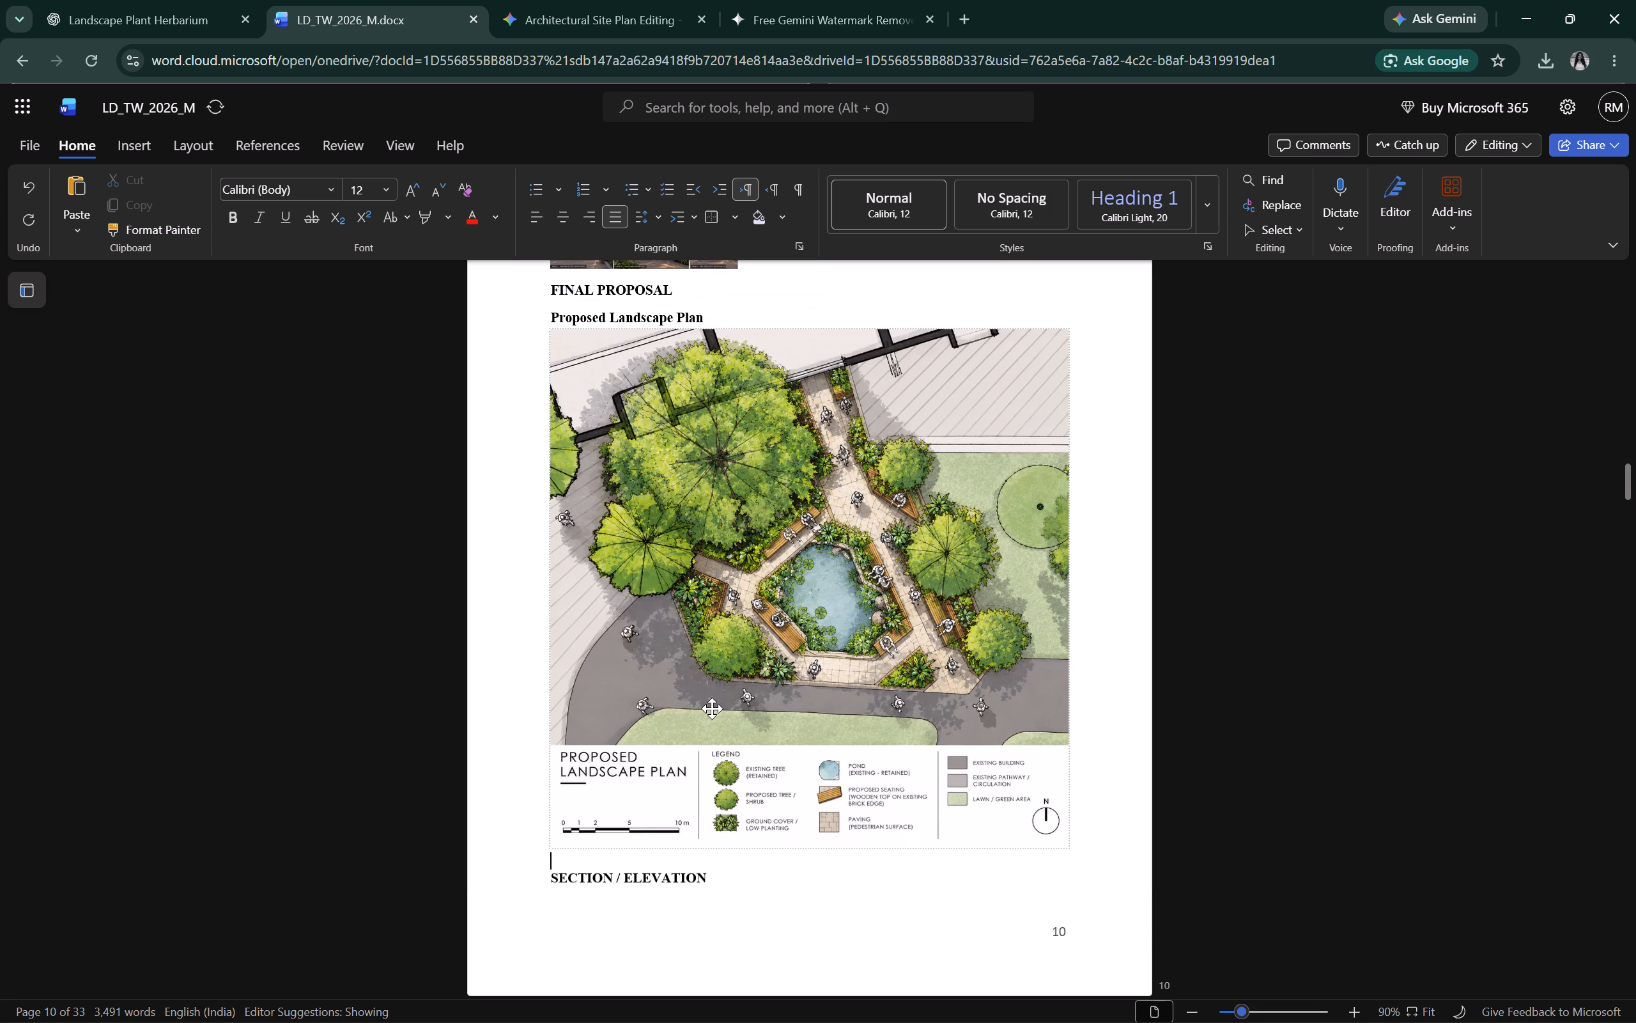
Shrink the Proposed Landscape Plan image proportionally to about 11.76 cm by 11.76 cm.
left_click(984, 814)
left_click_drag(1070, 847, 1068, 842)
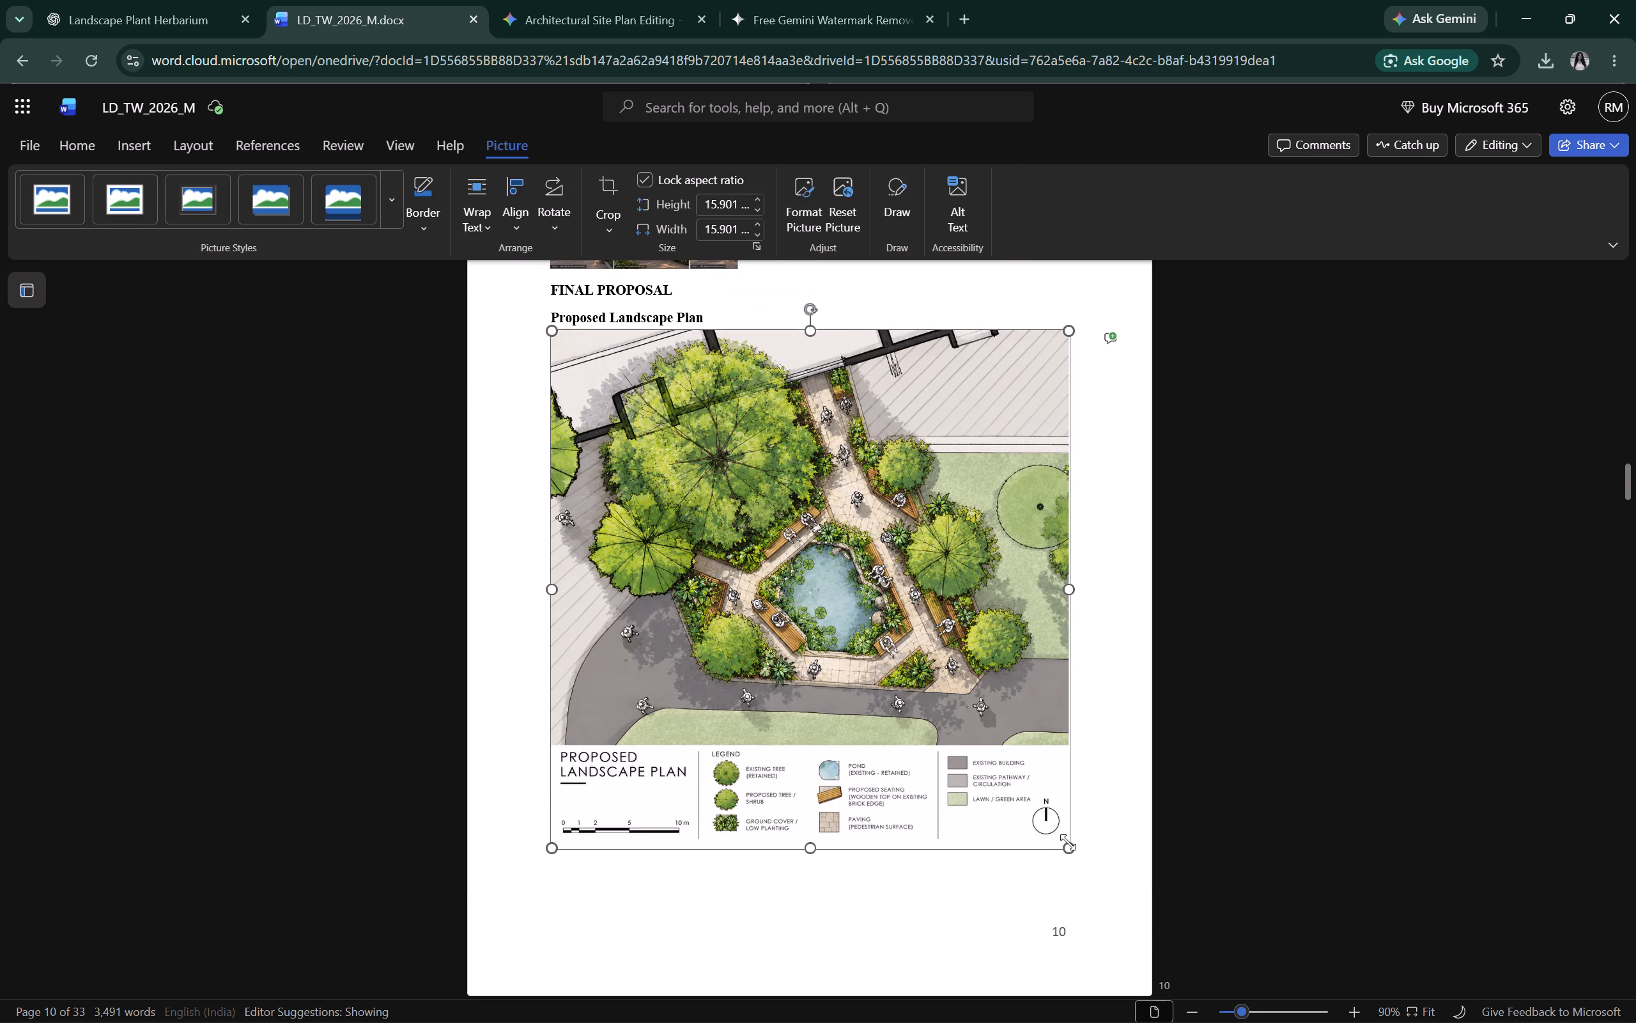
left_click_drag(1068, 842, 922, 712)
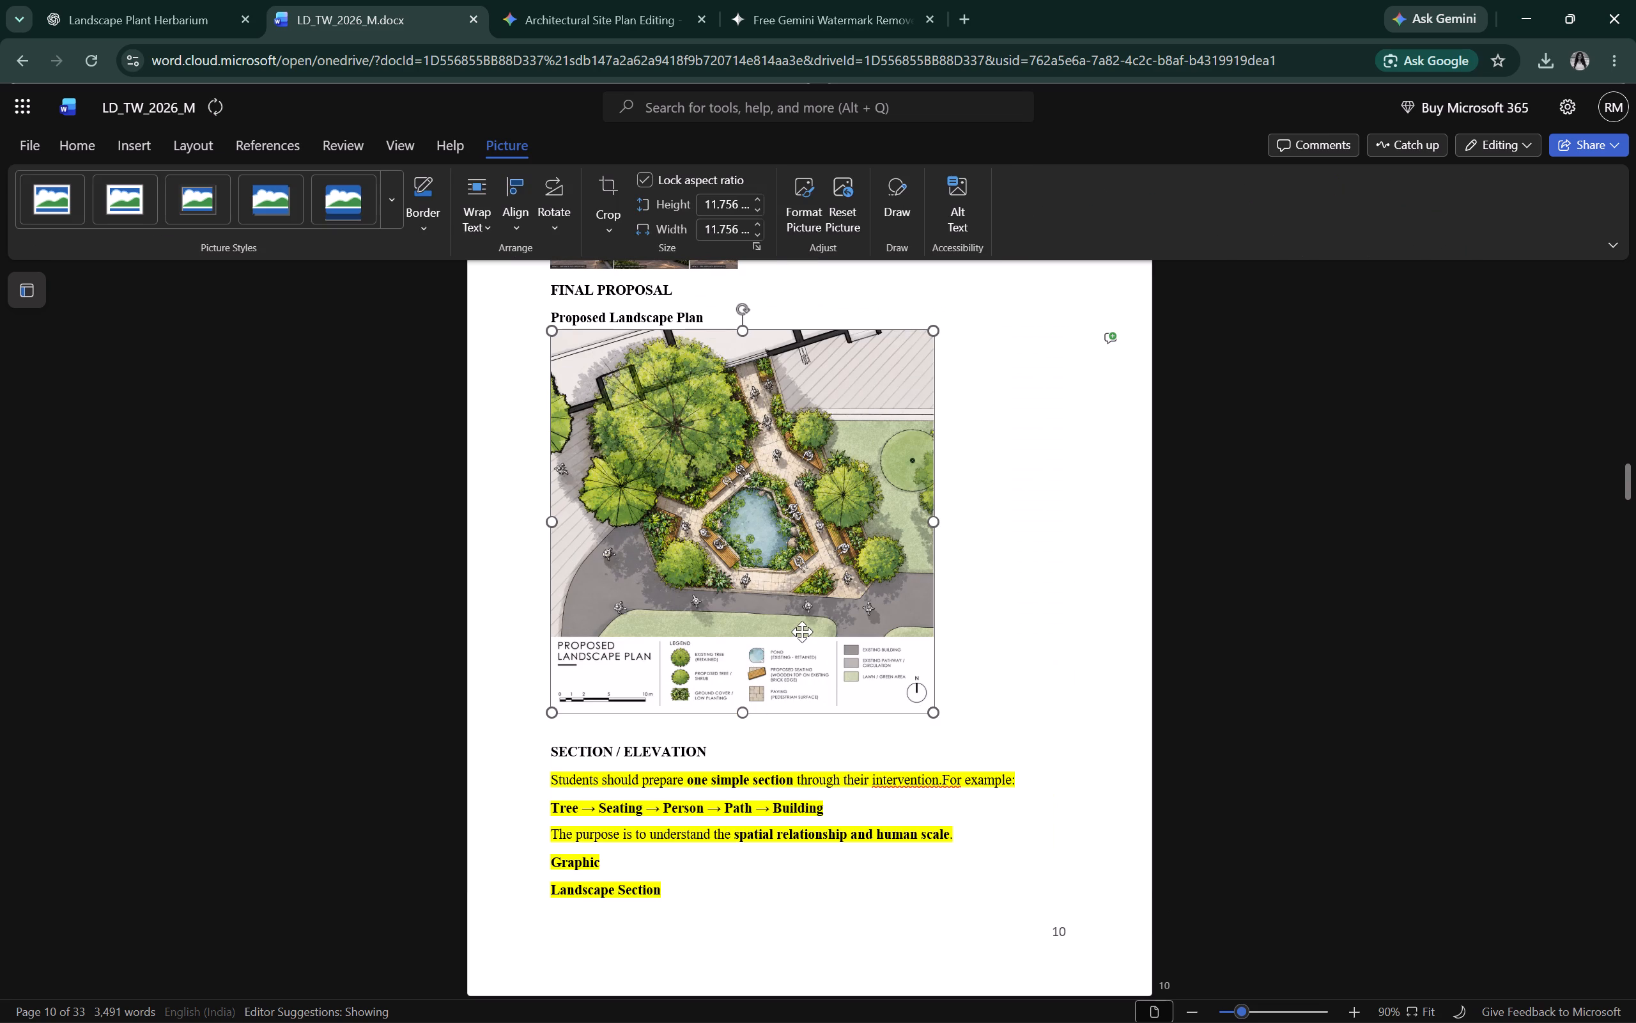
Insert six blank lines above the SECTION / ELEVATION heading to push it onto the following page.
left_click(552, 754)
key("Return")
key("Return")
key("Return")
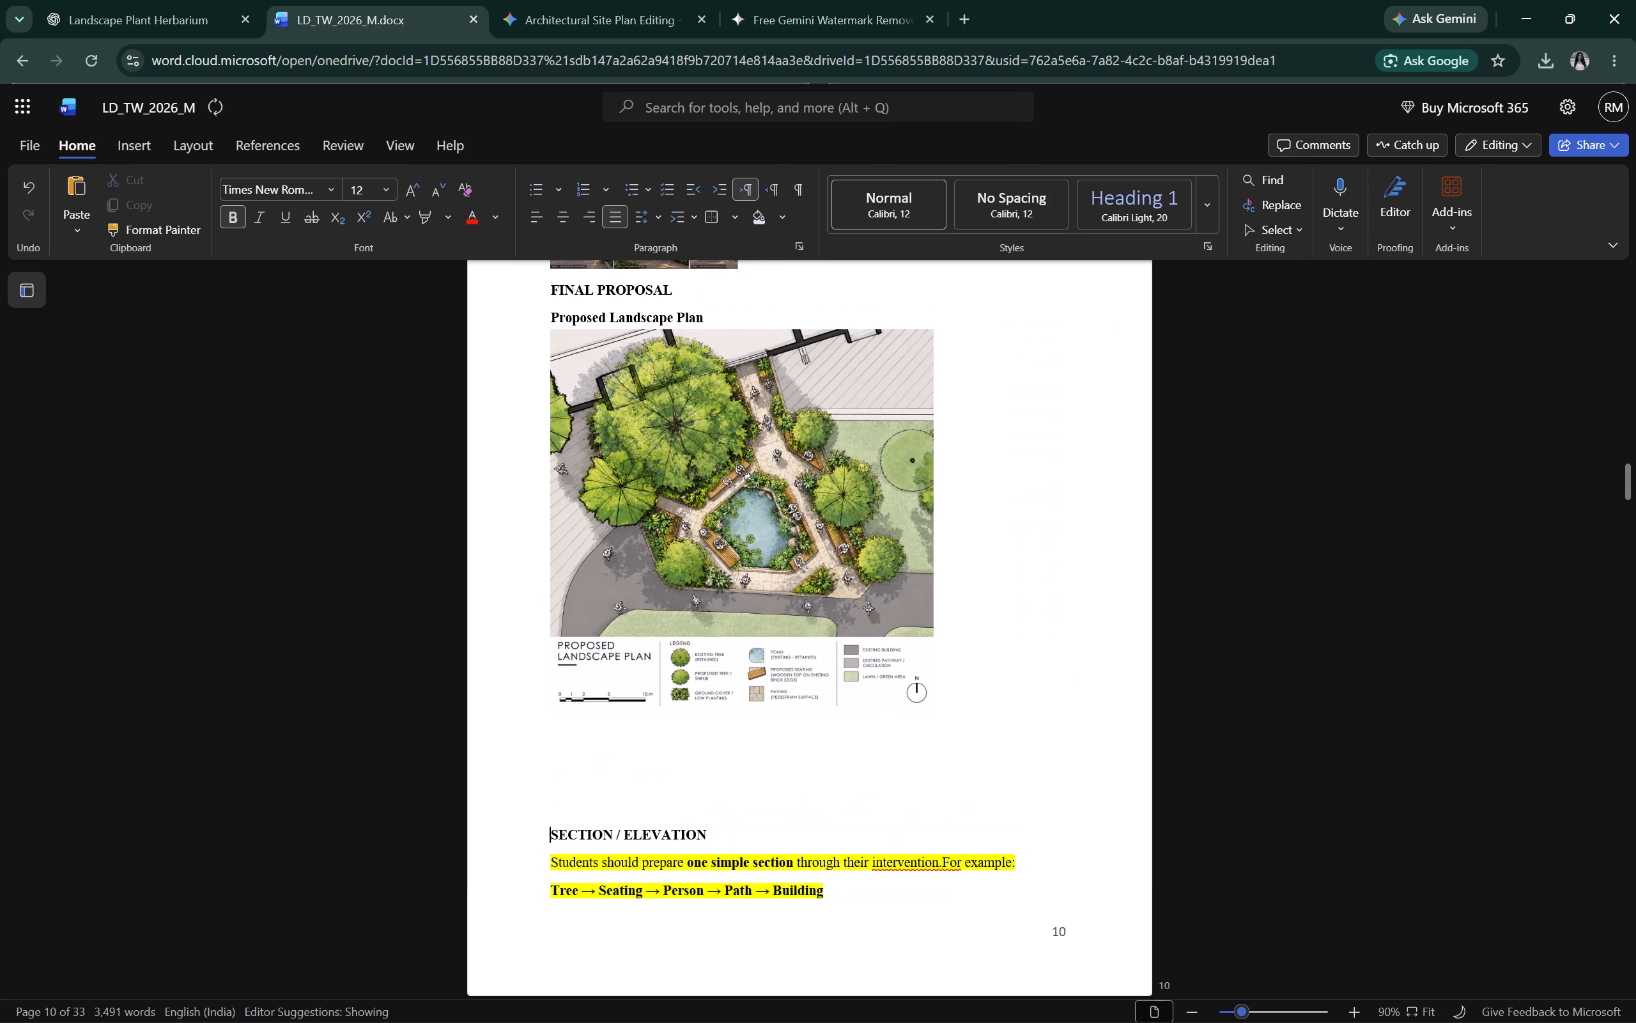
key("Return")
key("Return")
key("Return")
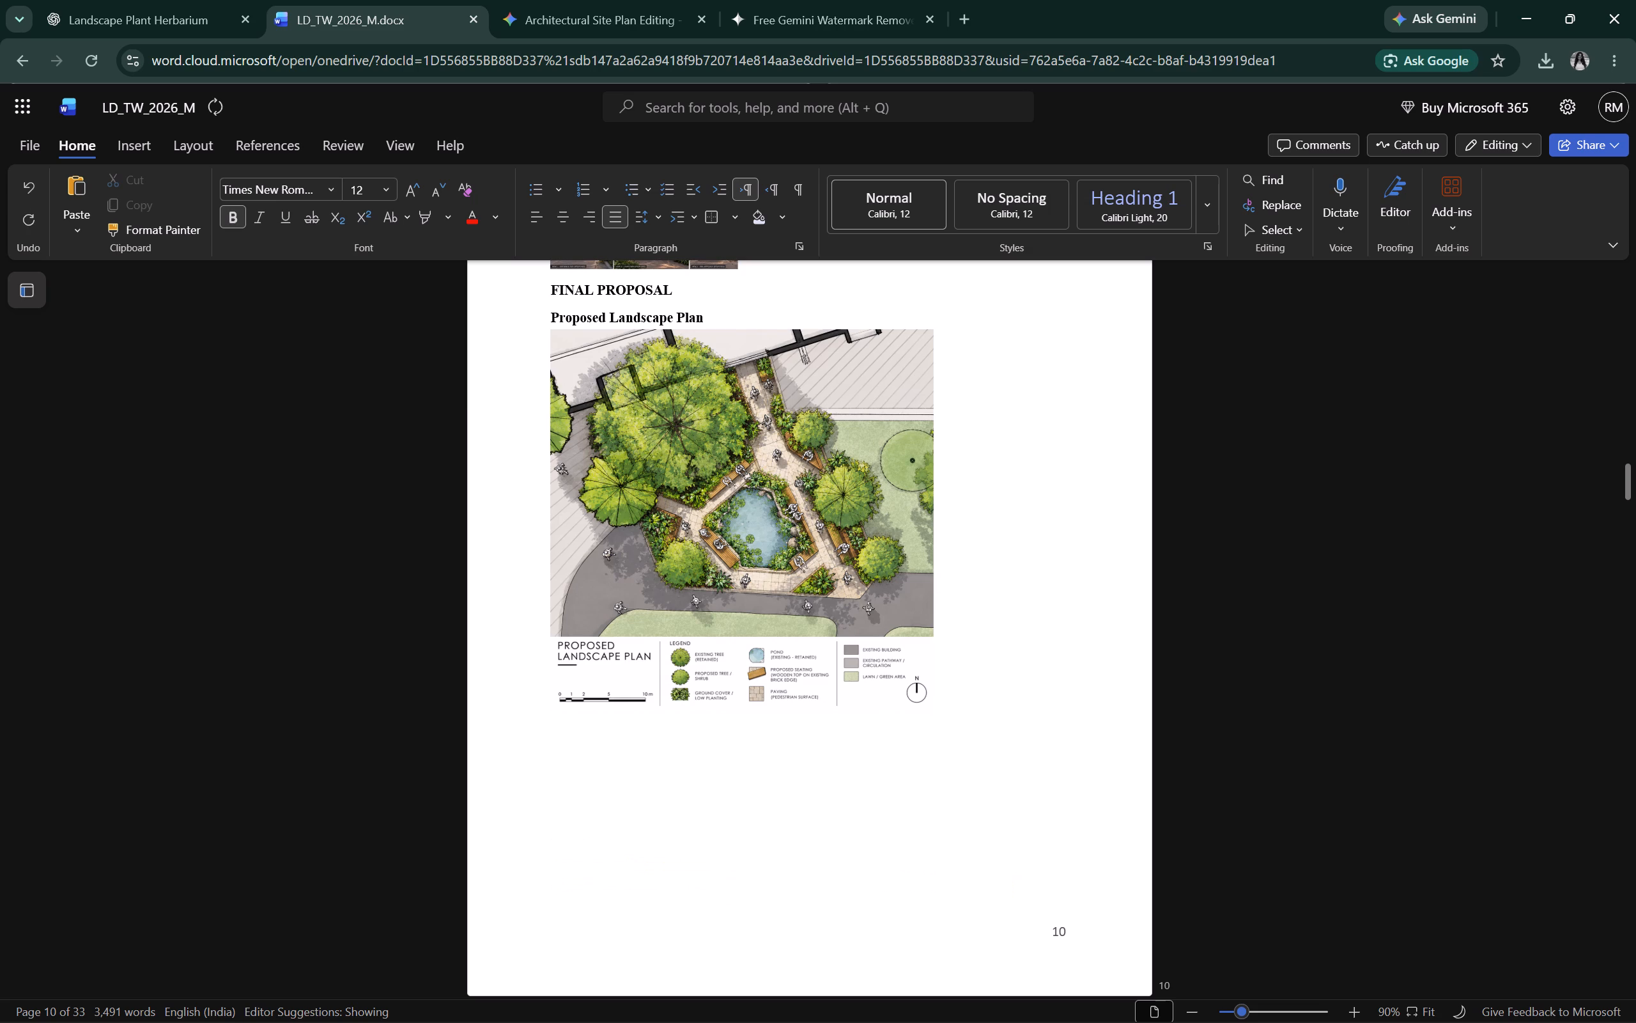
Insert ten blank lines between the FINAL PROPOSAL heading and the Proposed Landscape Plan subheading.
left_click(545, 320)
key("Return")
key("Return")
key("Return")
key("Return")
key("Return")
key("Return")
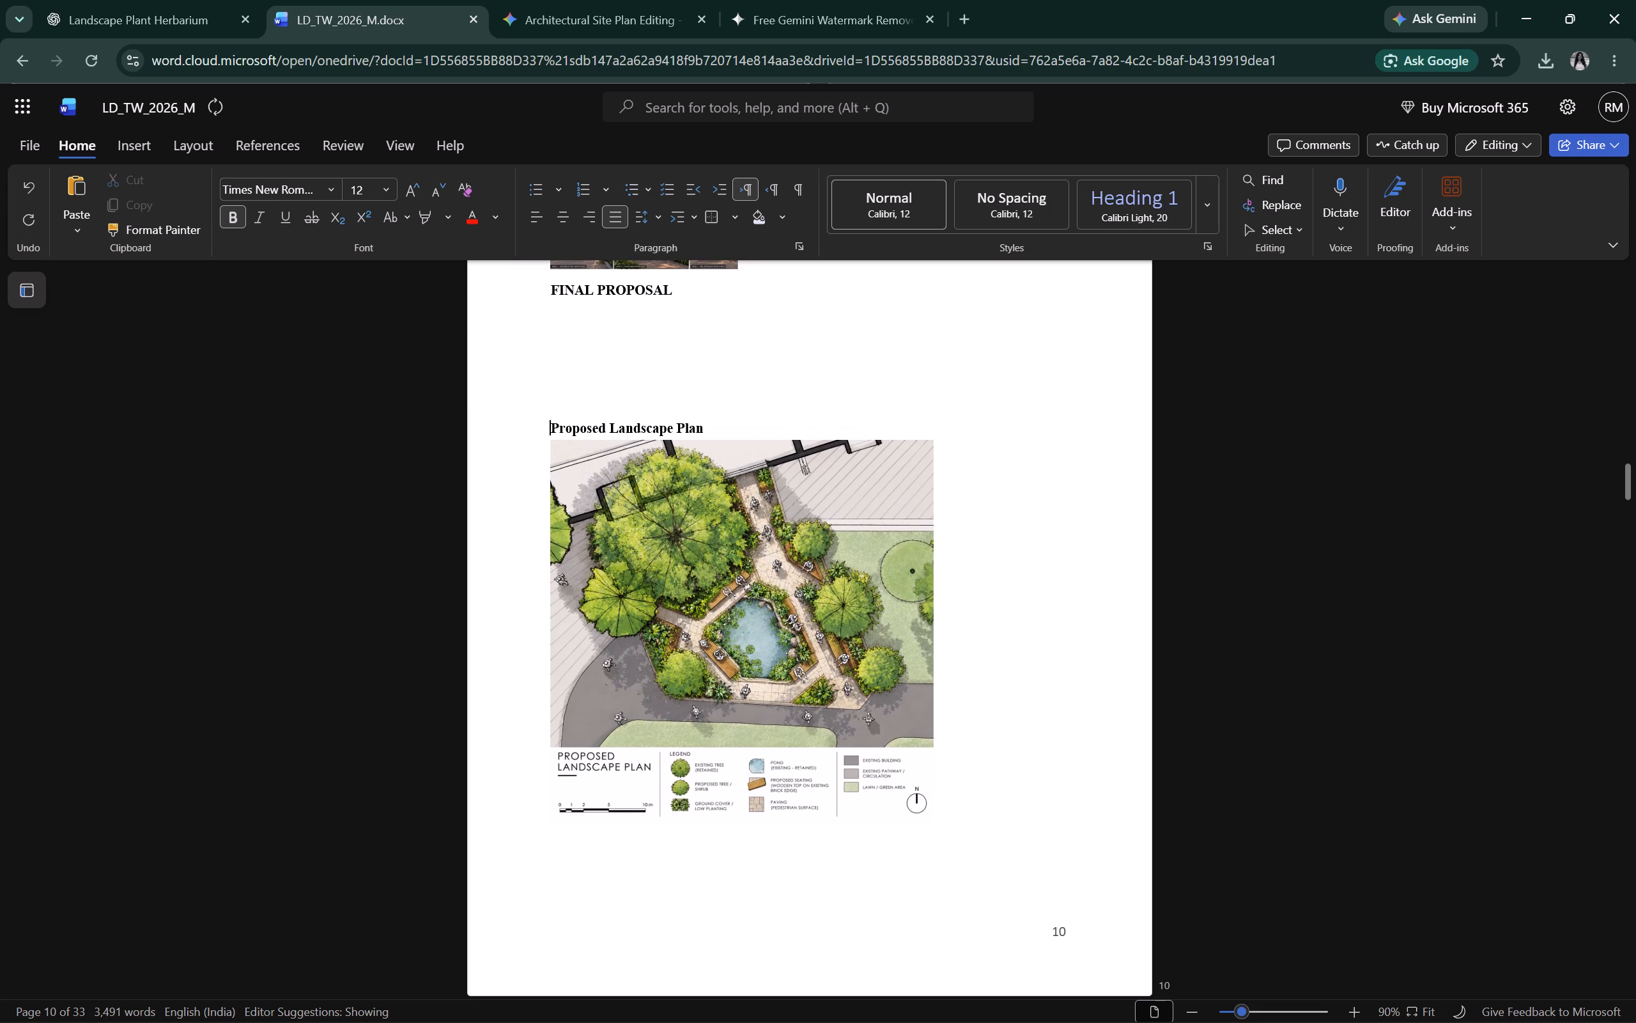
key("Return")
key("Return")
key("Return")
key("Return")
key("Return")
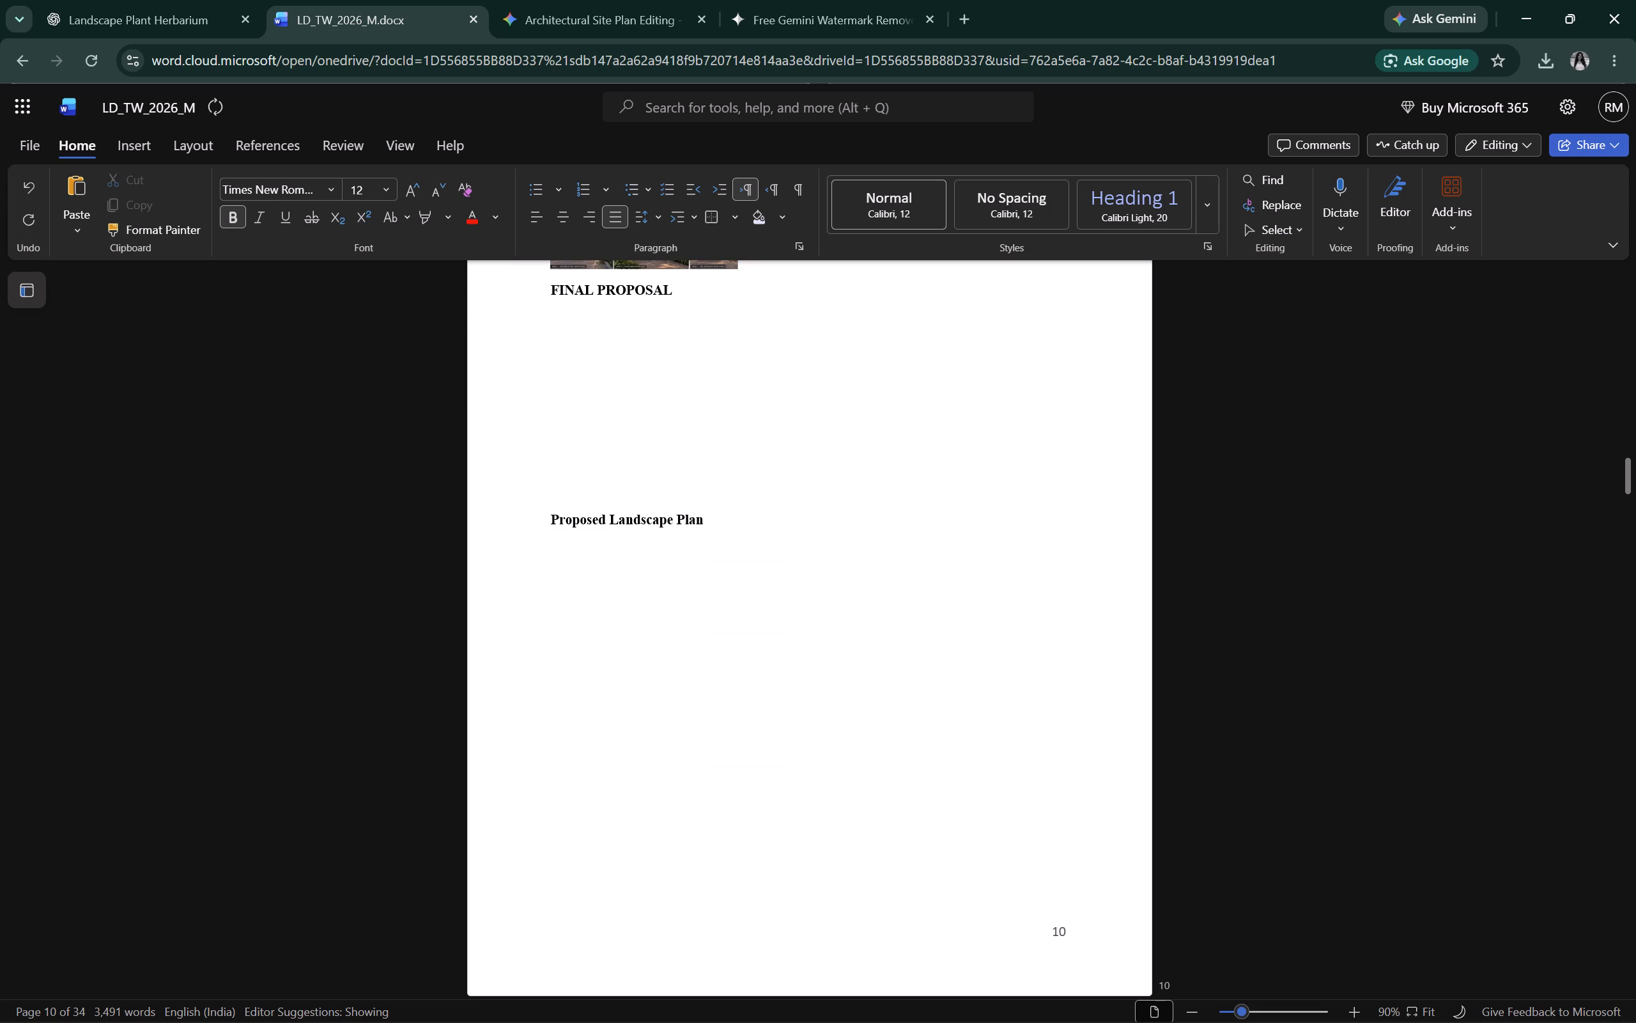
key("BackSpace")
Centre the Proposed Landscape Plan image horizontally on the page.
left_click(738, 600)
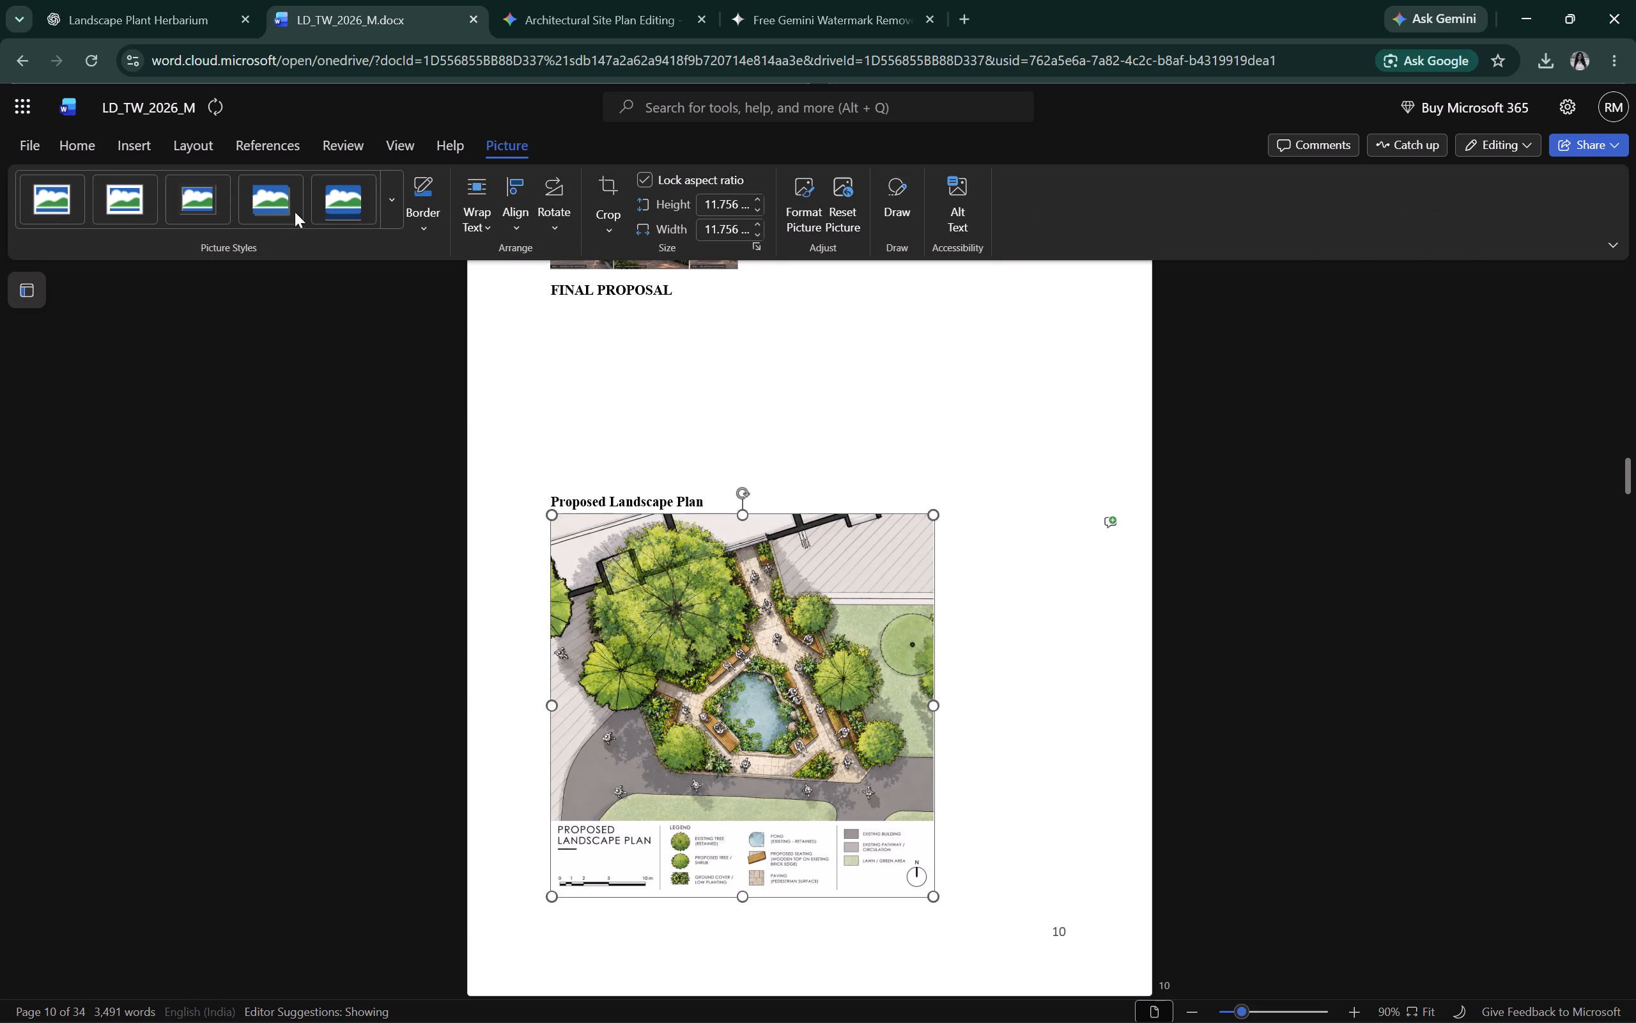
left_click(87, 147)
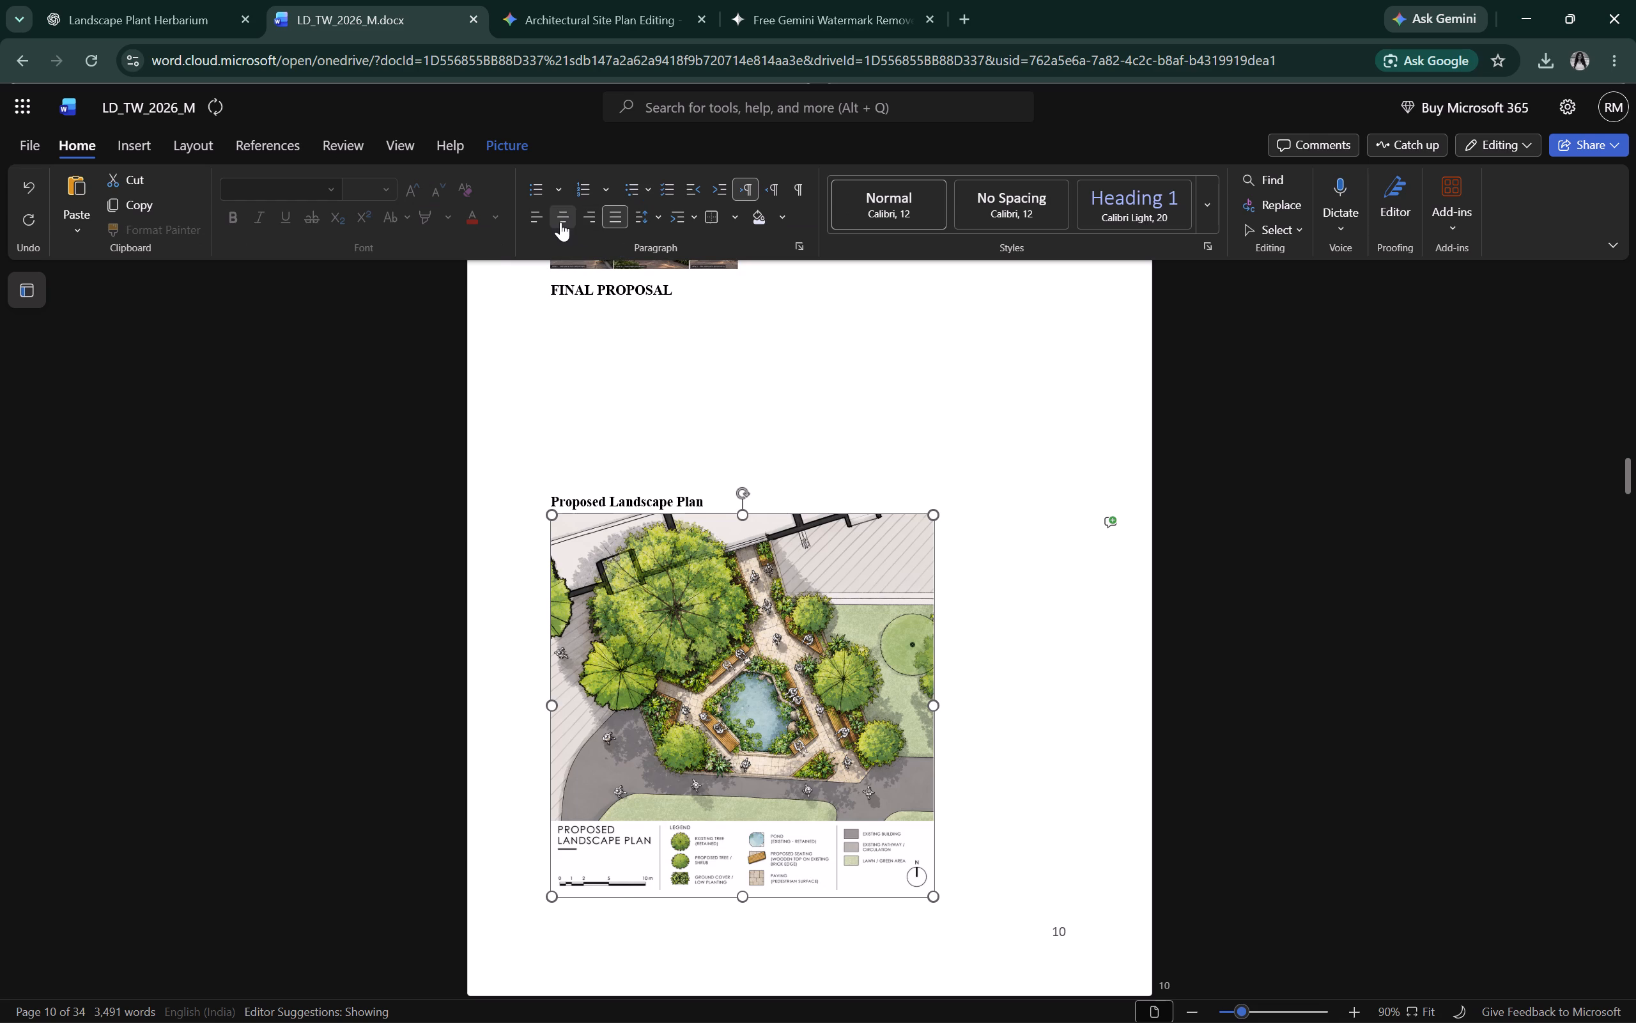
left_click(560, 222)
left_click(1051, 635)
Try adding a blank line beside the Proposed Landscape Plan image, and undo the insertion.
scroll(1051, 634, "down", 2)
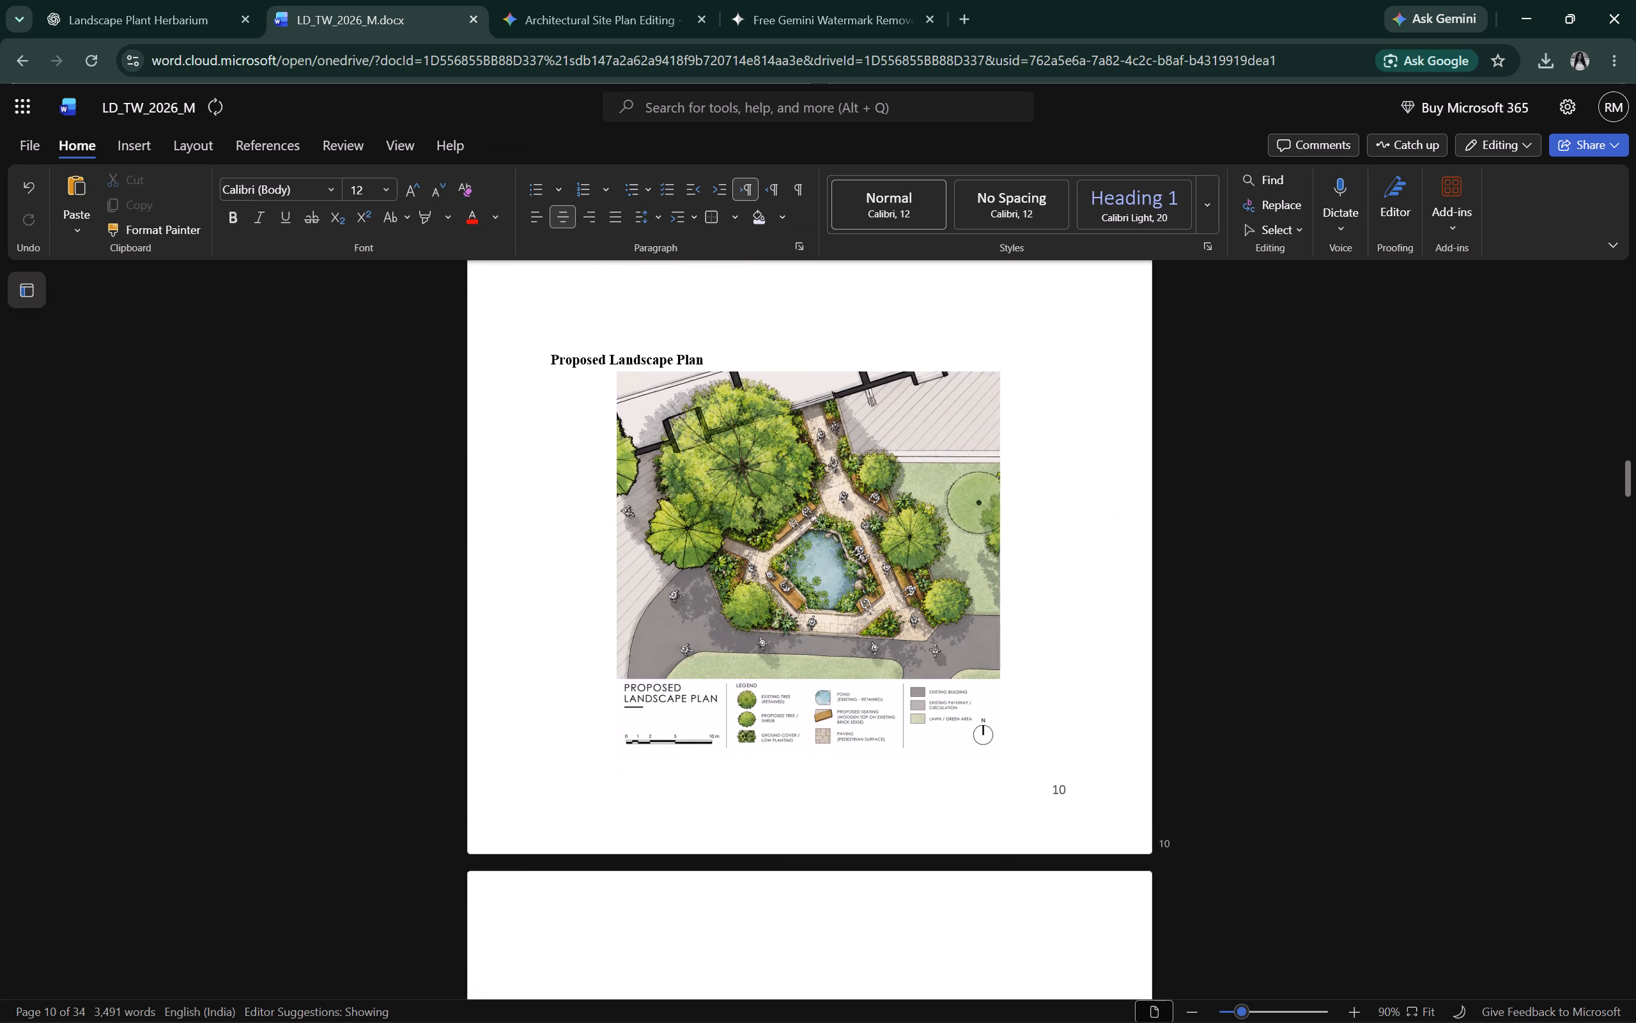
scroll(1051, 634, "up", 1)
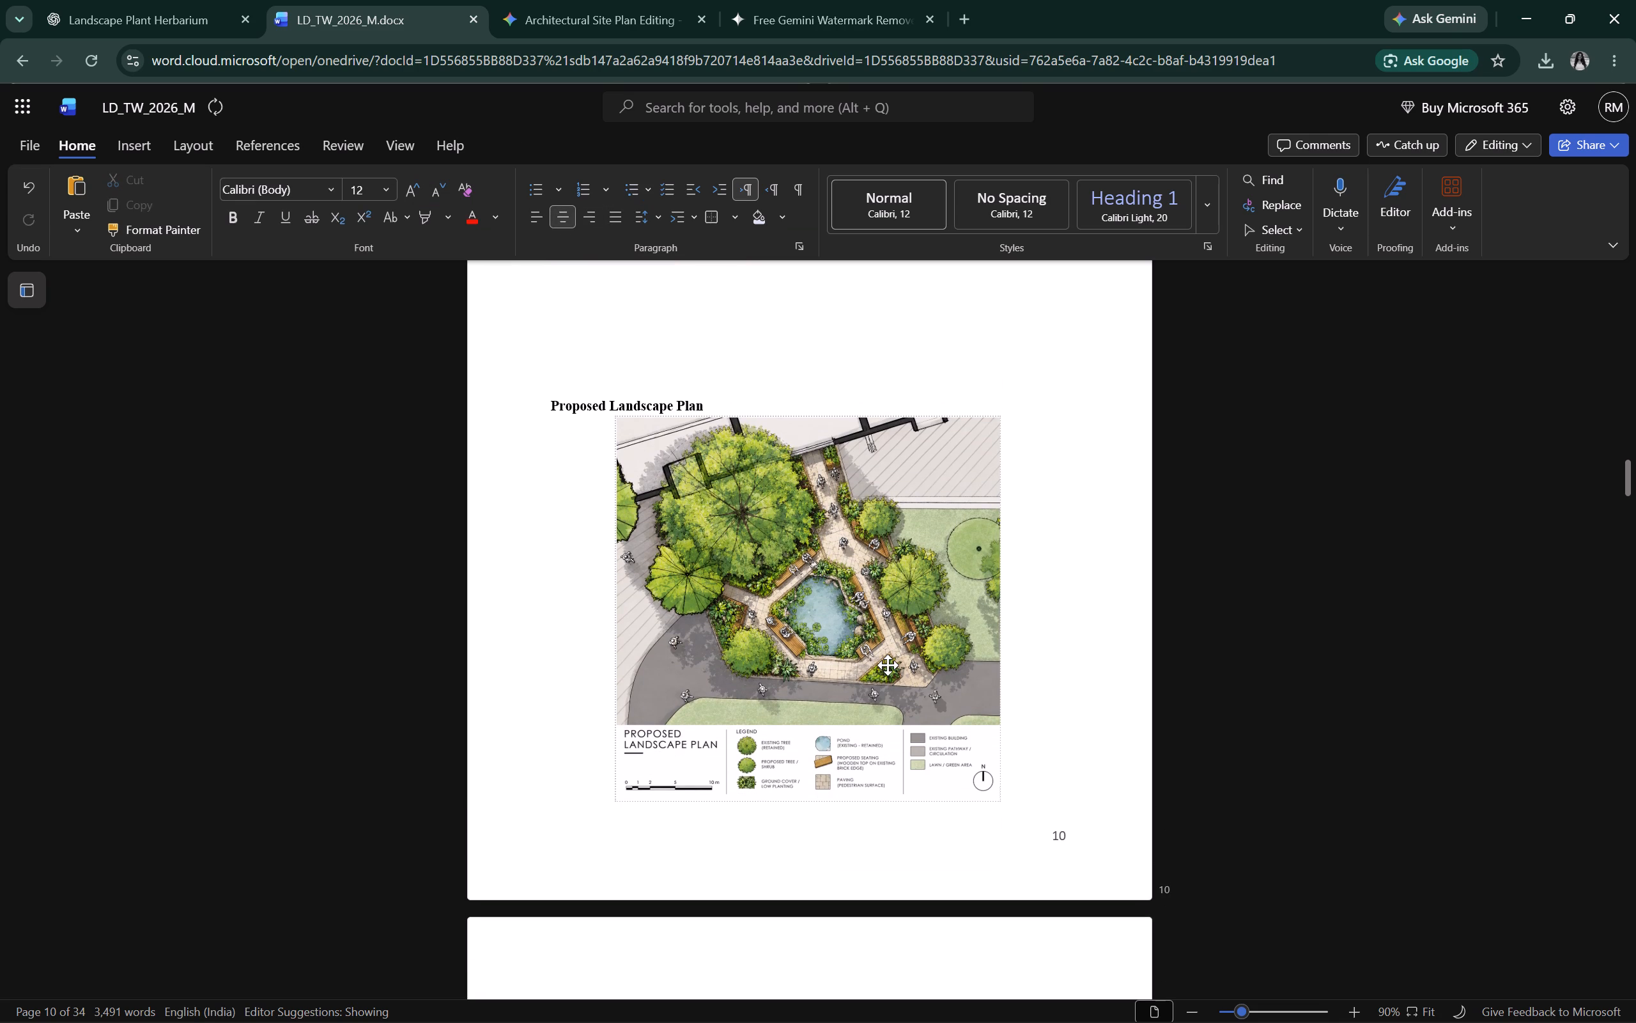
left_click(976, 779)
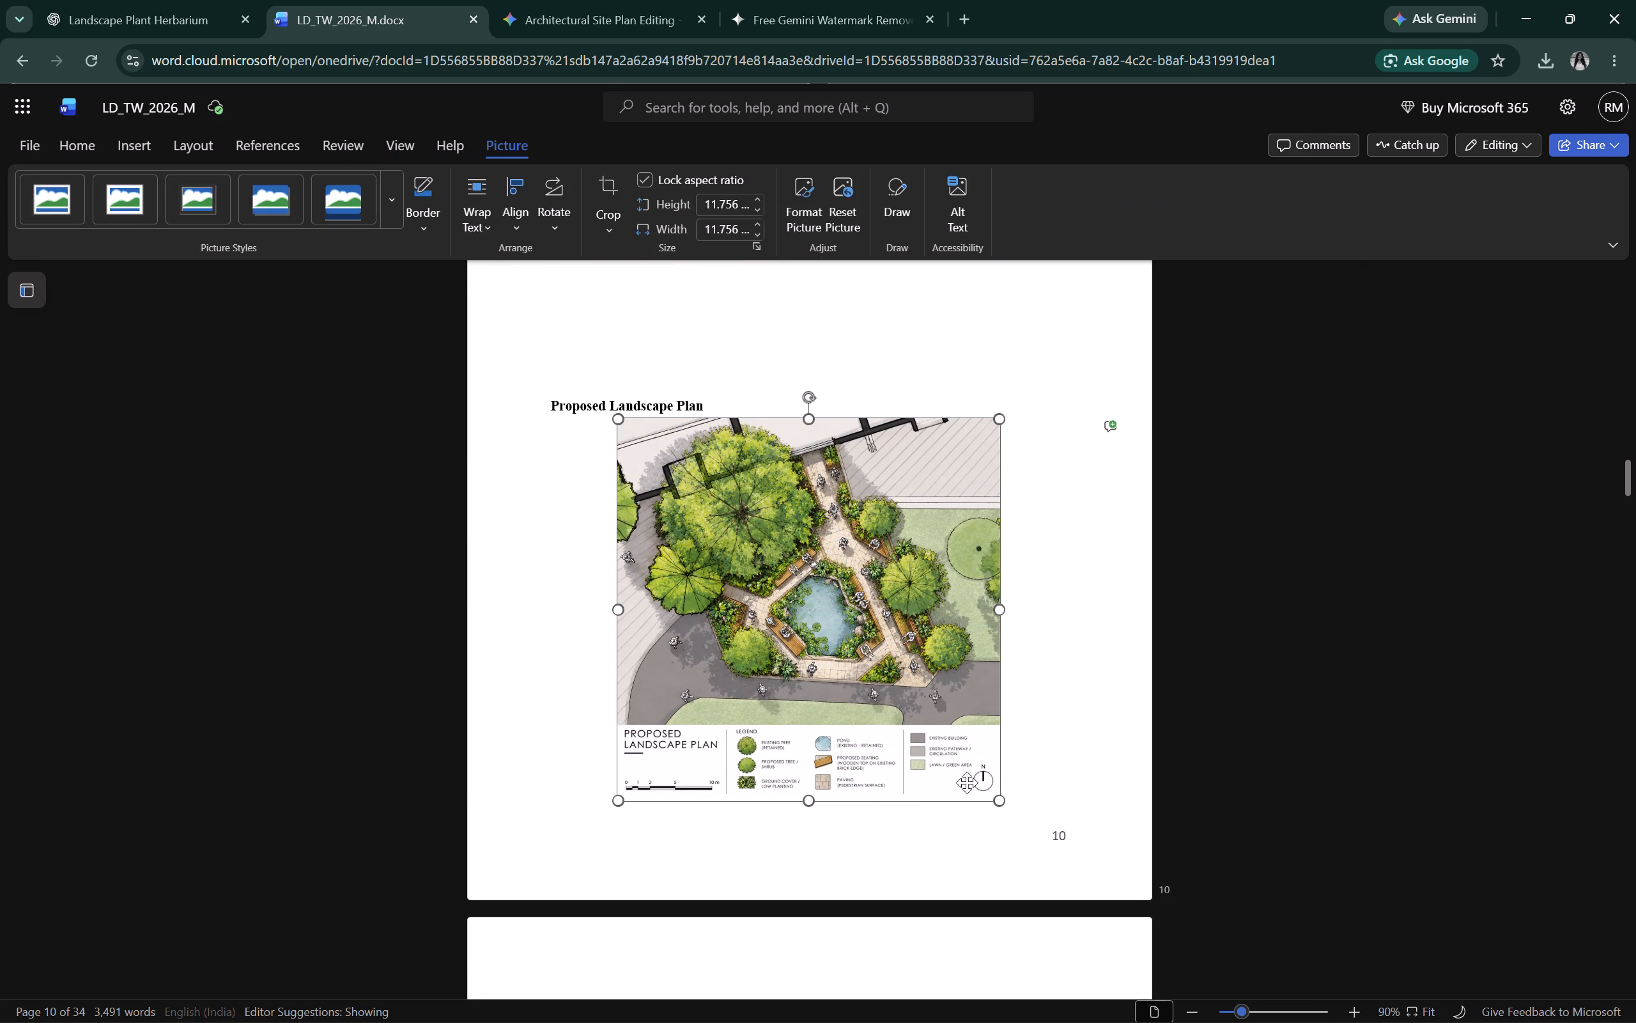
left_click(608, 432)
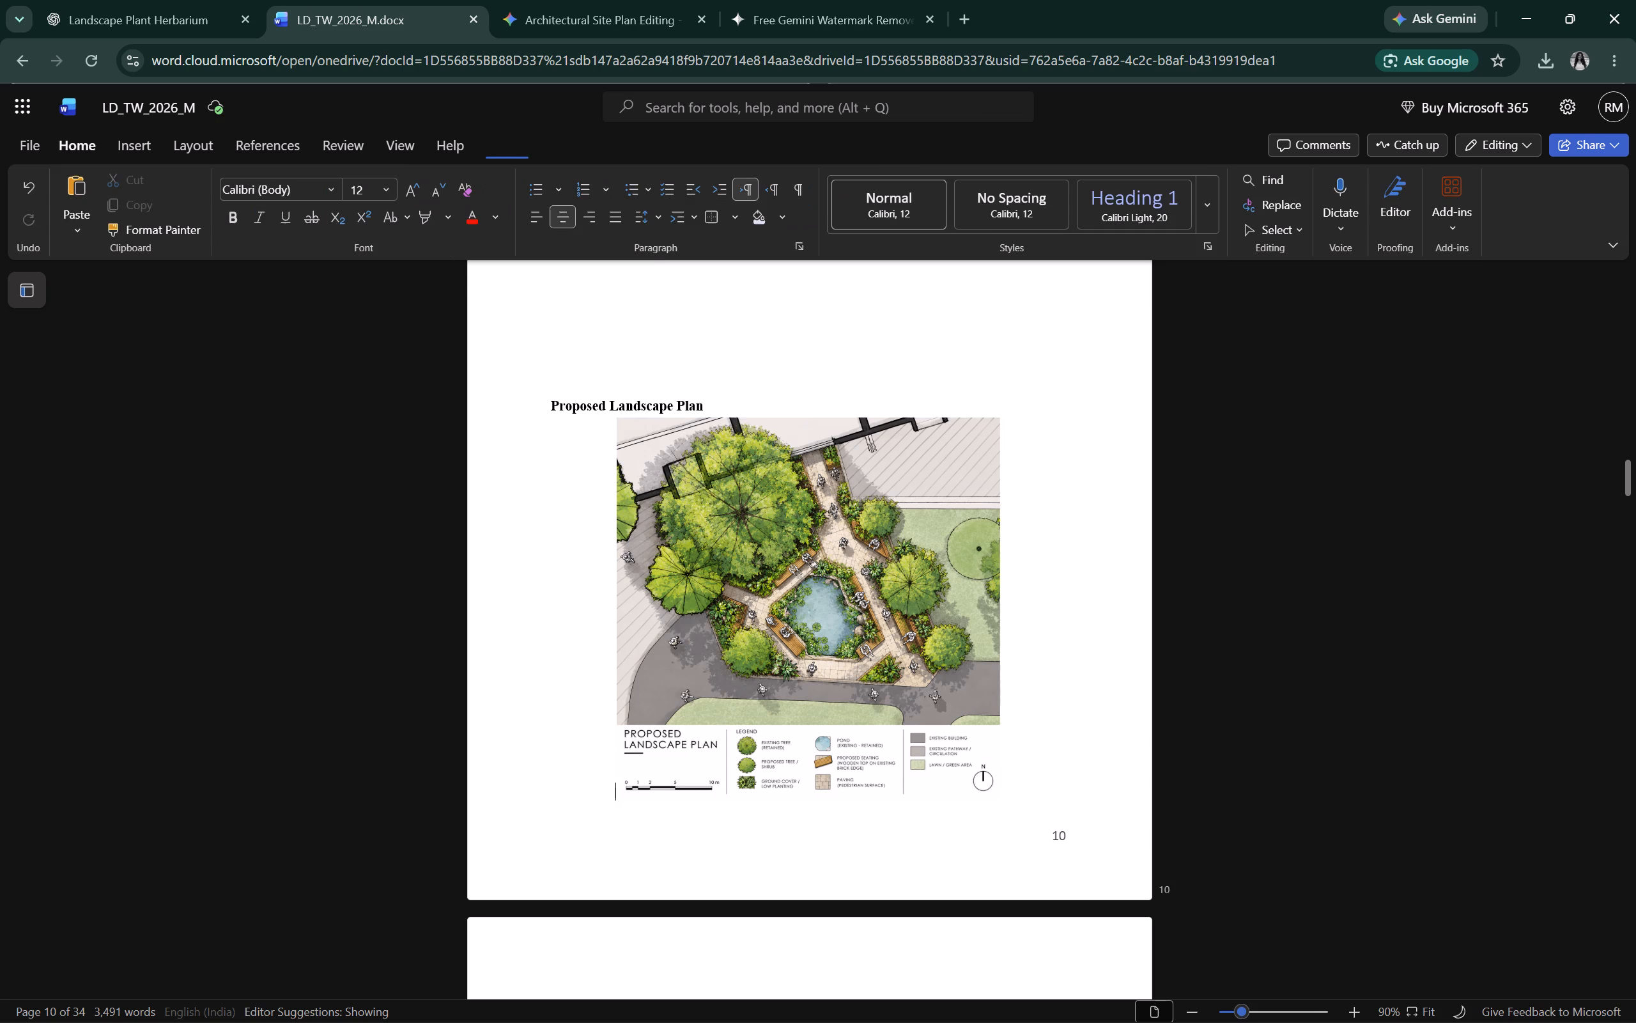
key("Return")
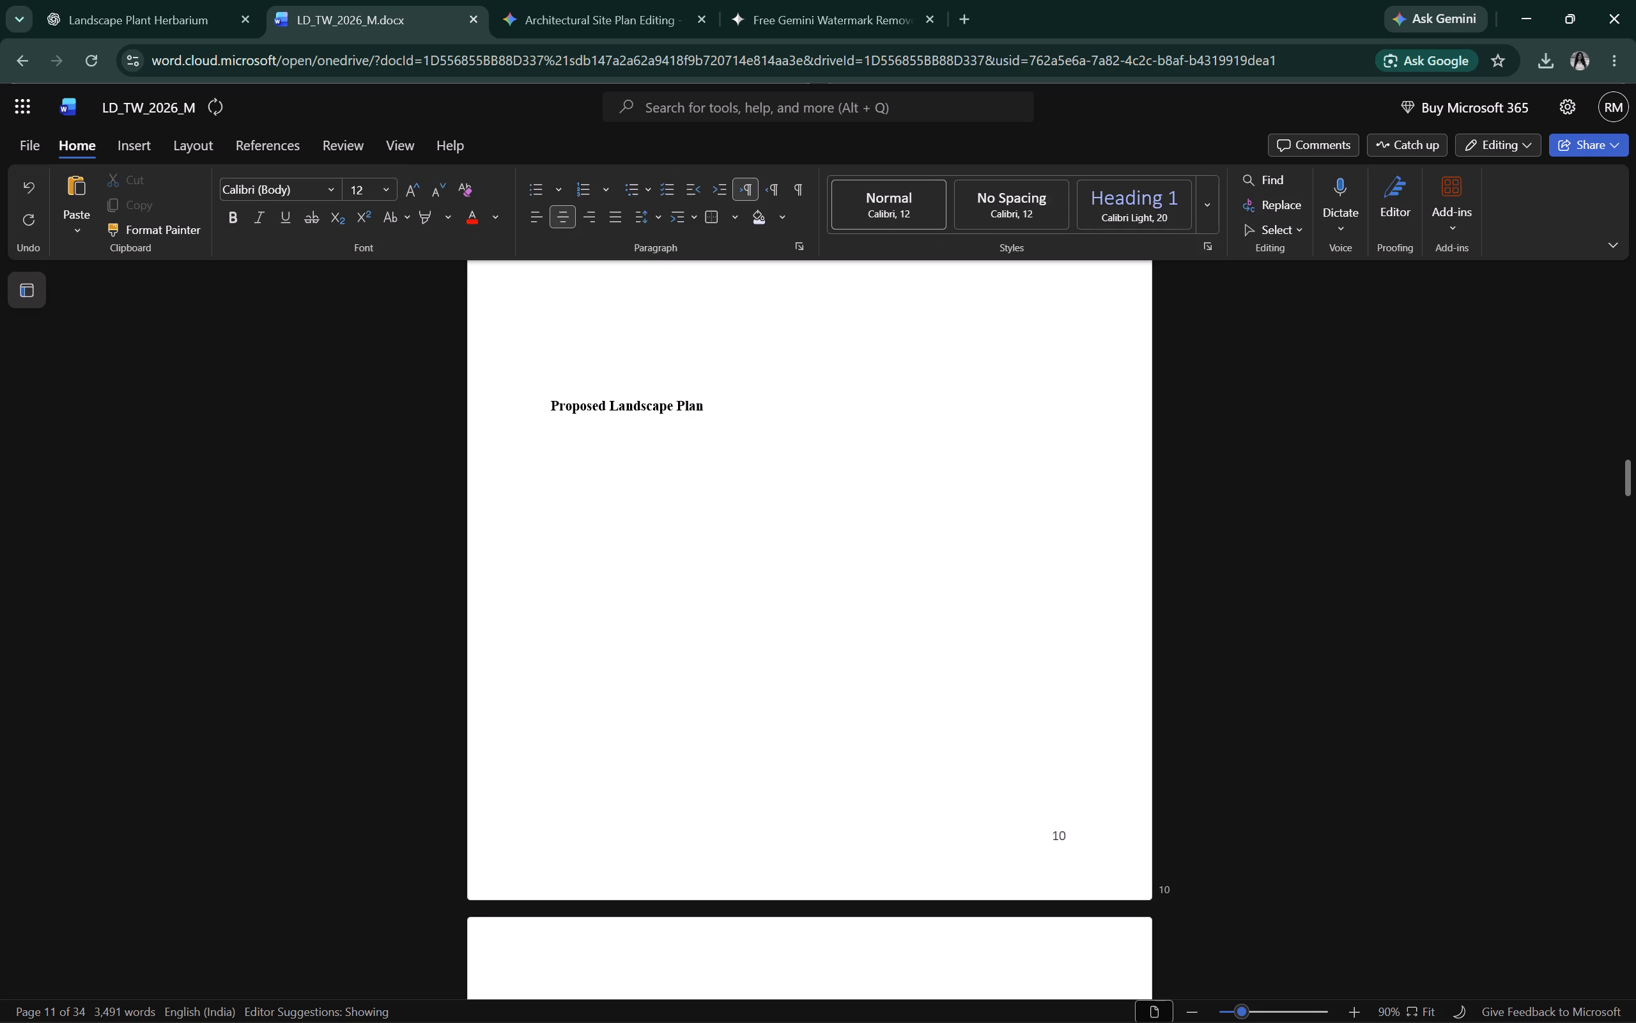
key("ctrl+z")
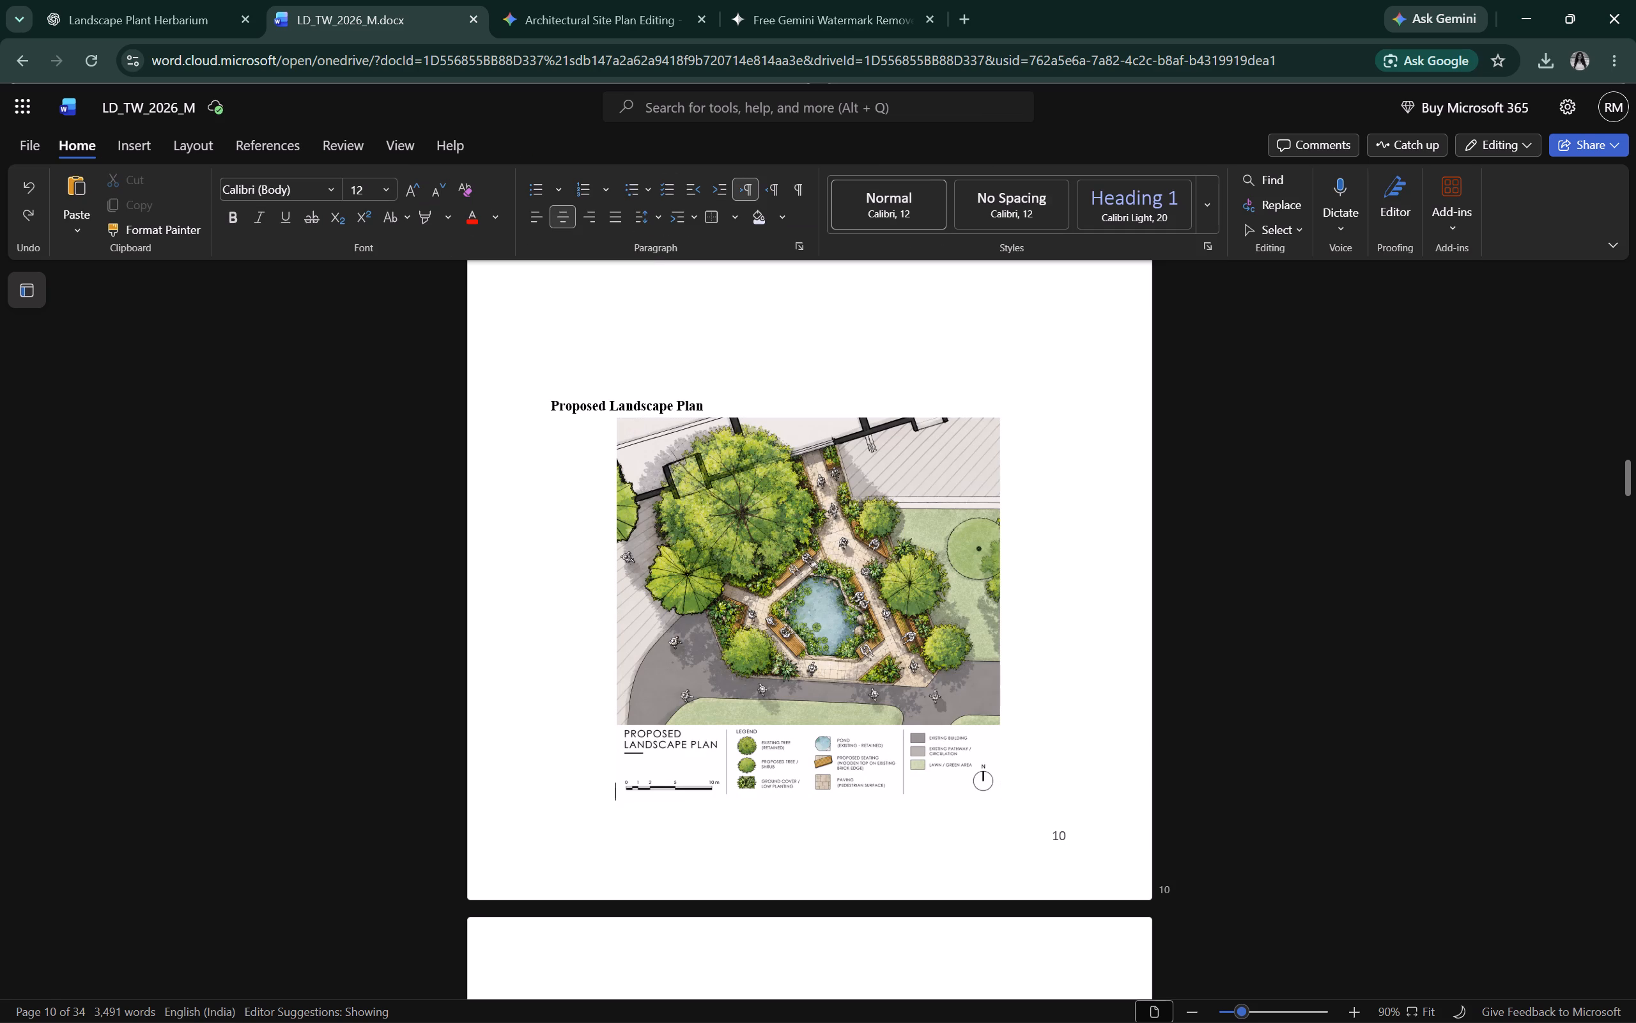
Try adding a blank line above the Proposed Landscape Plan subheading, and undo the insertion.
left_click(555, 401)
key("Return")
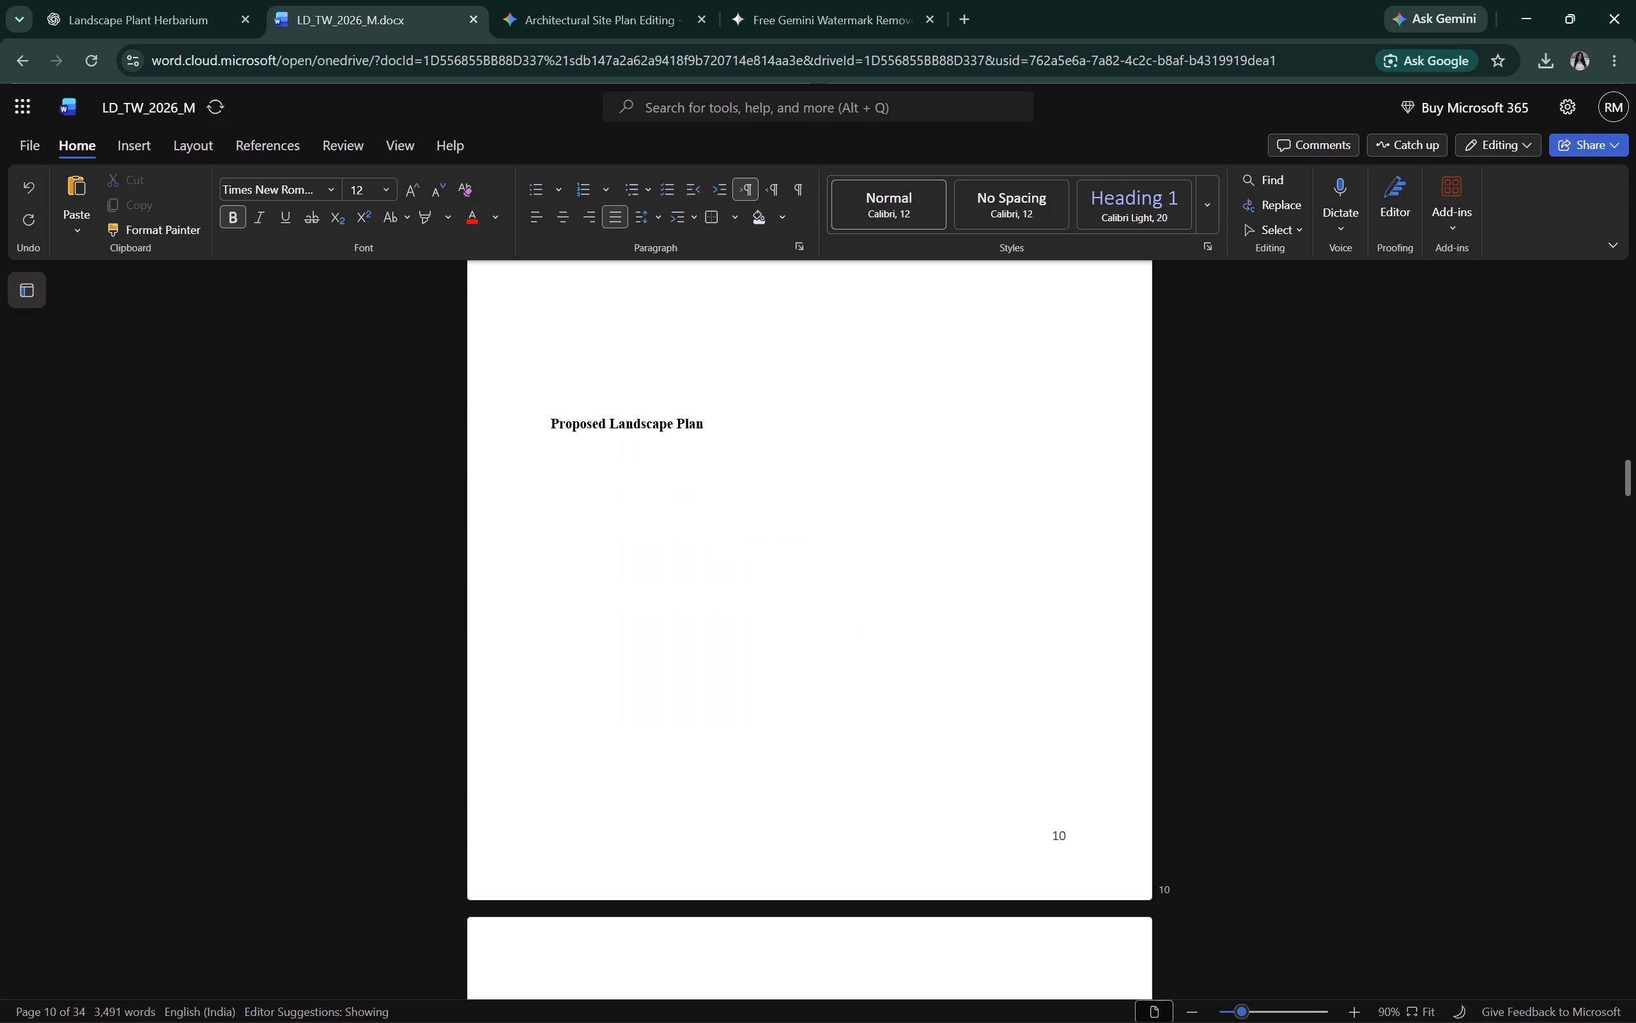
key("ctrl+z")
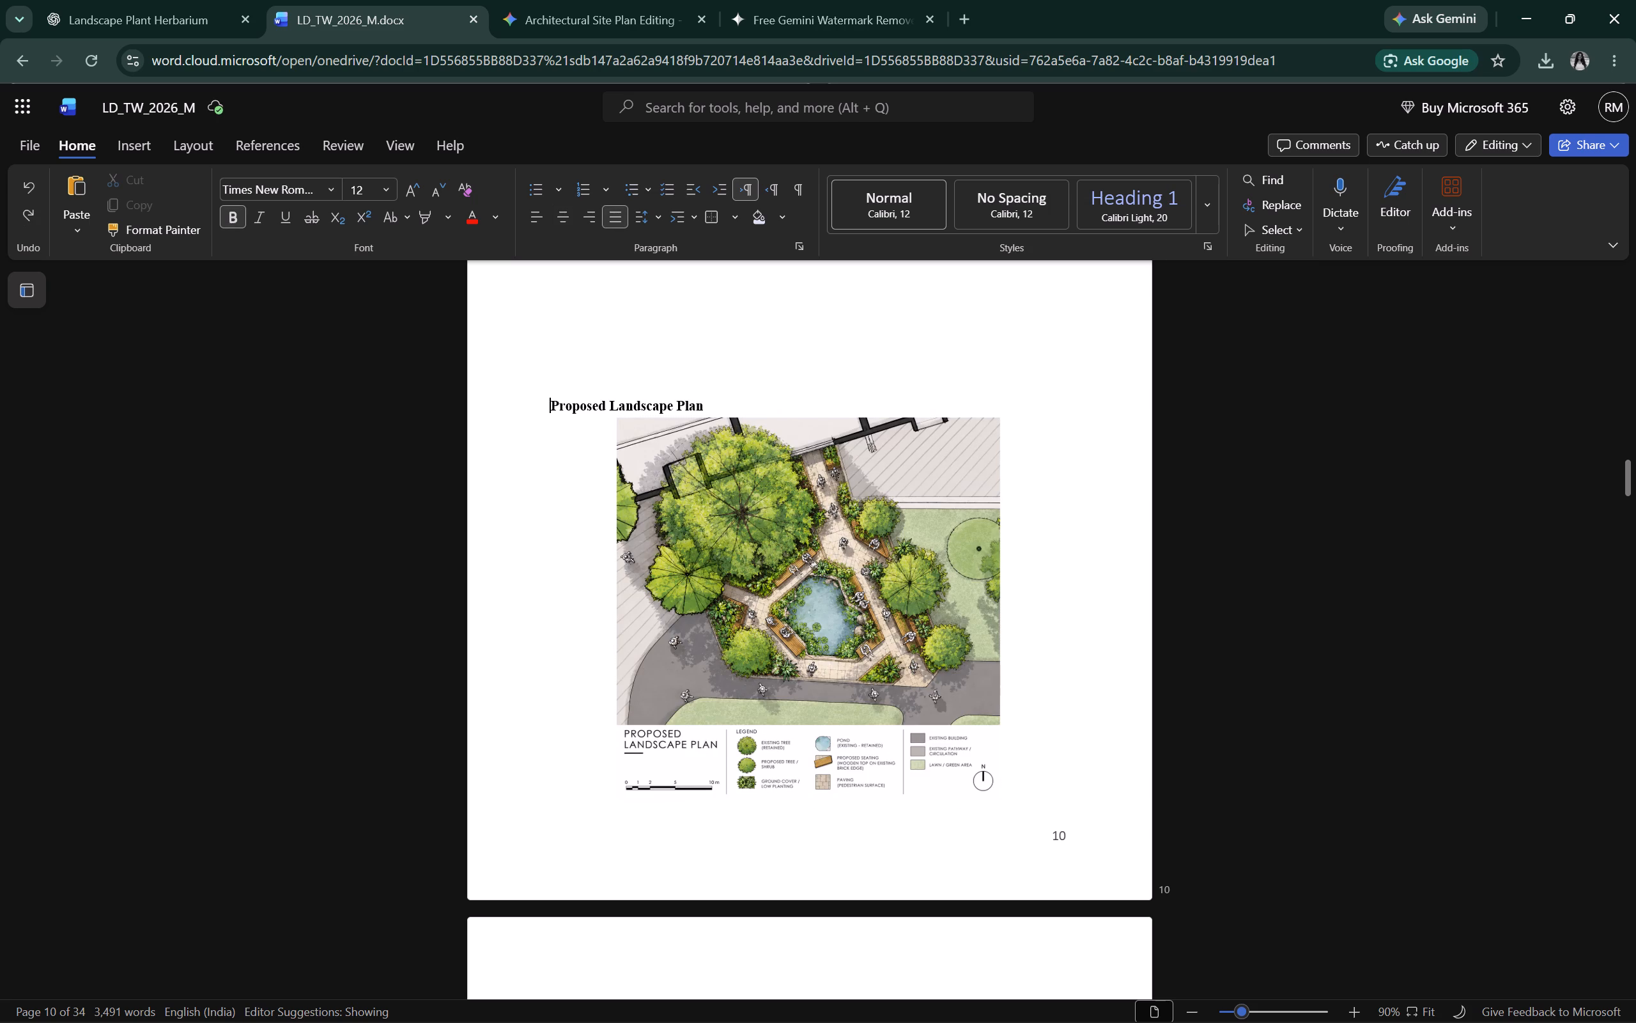
Insert a blank line between the Proposed Landscape Plan subheading and its image, and delete one blank line above the subheading.
left_click(708, 409)
key("Return")
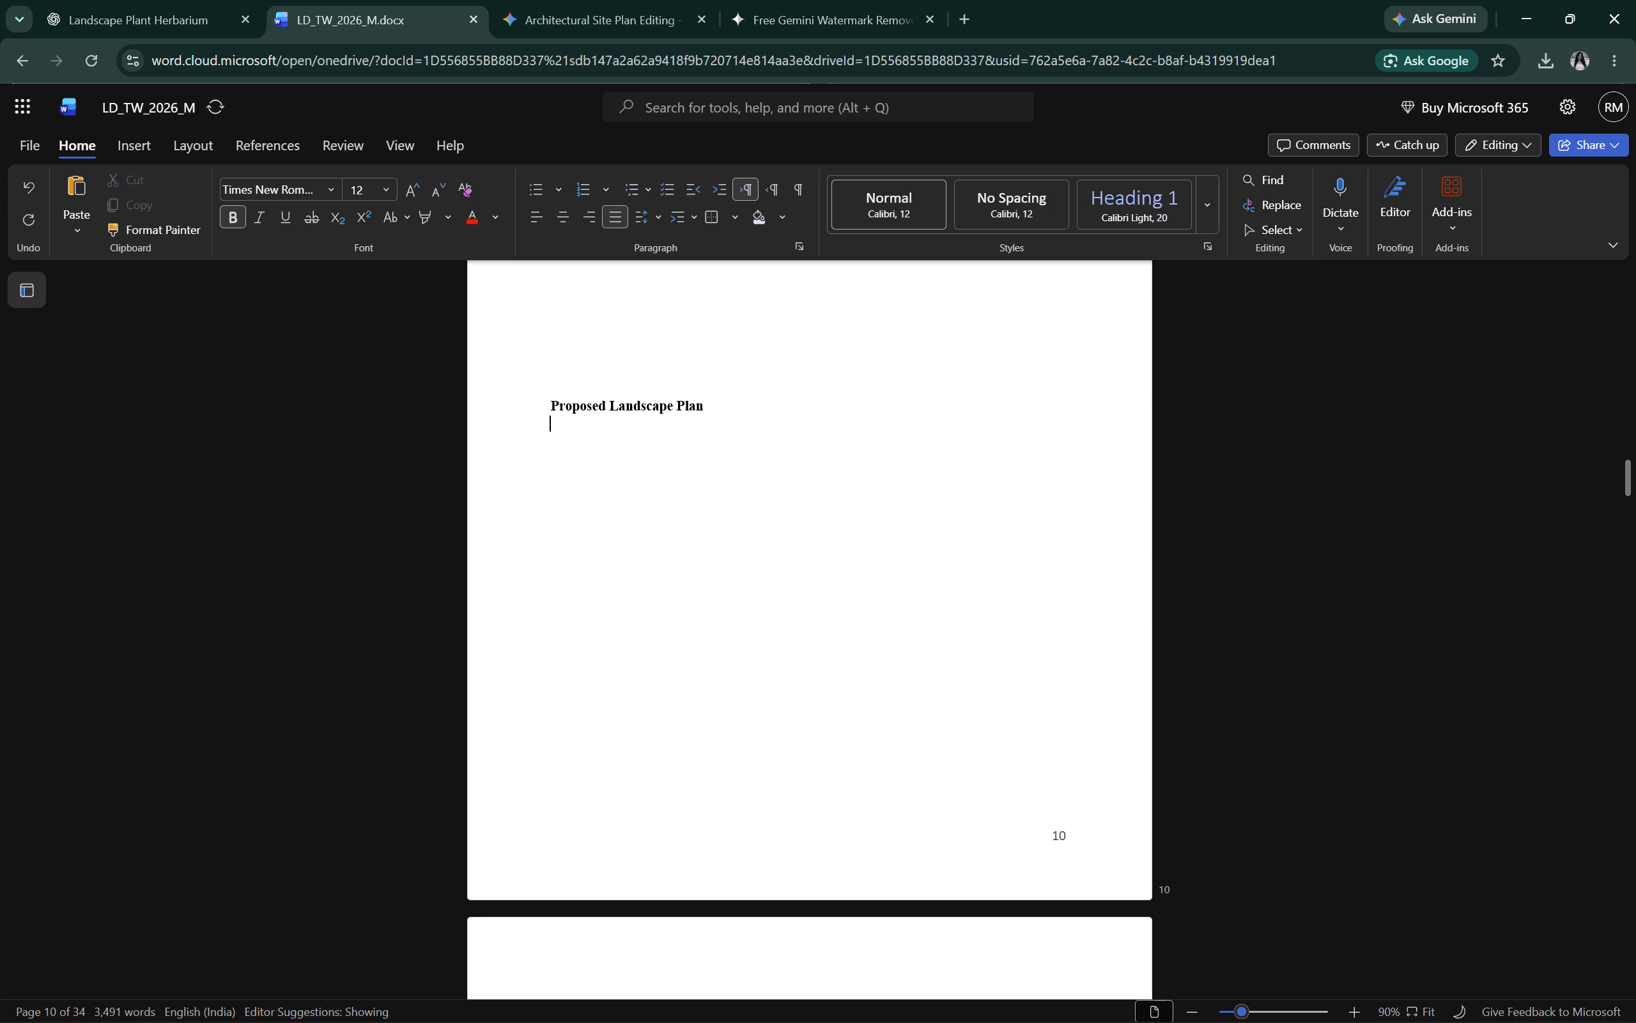
left_click(553, 405)
key("BackSpace")
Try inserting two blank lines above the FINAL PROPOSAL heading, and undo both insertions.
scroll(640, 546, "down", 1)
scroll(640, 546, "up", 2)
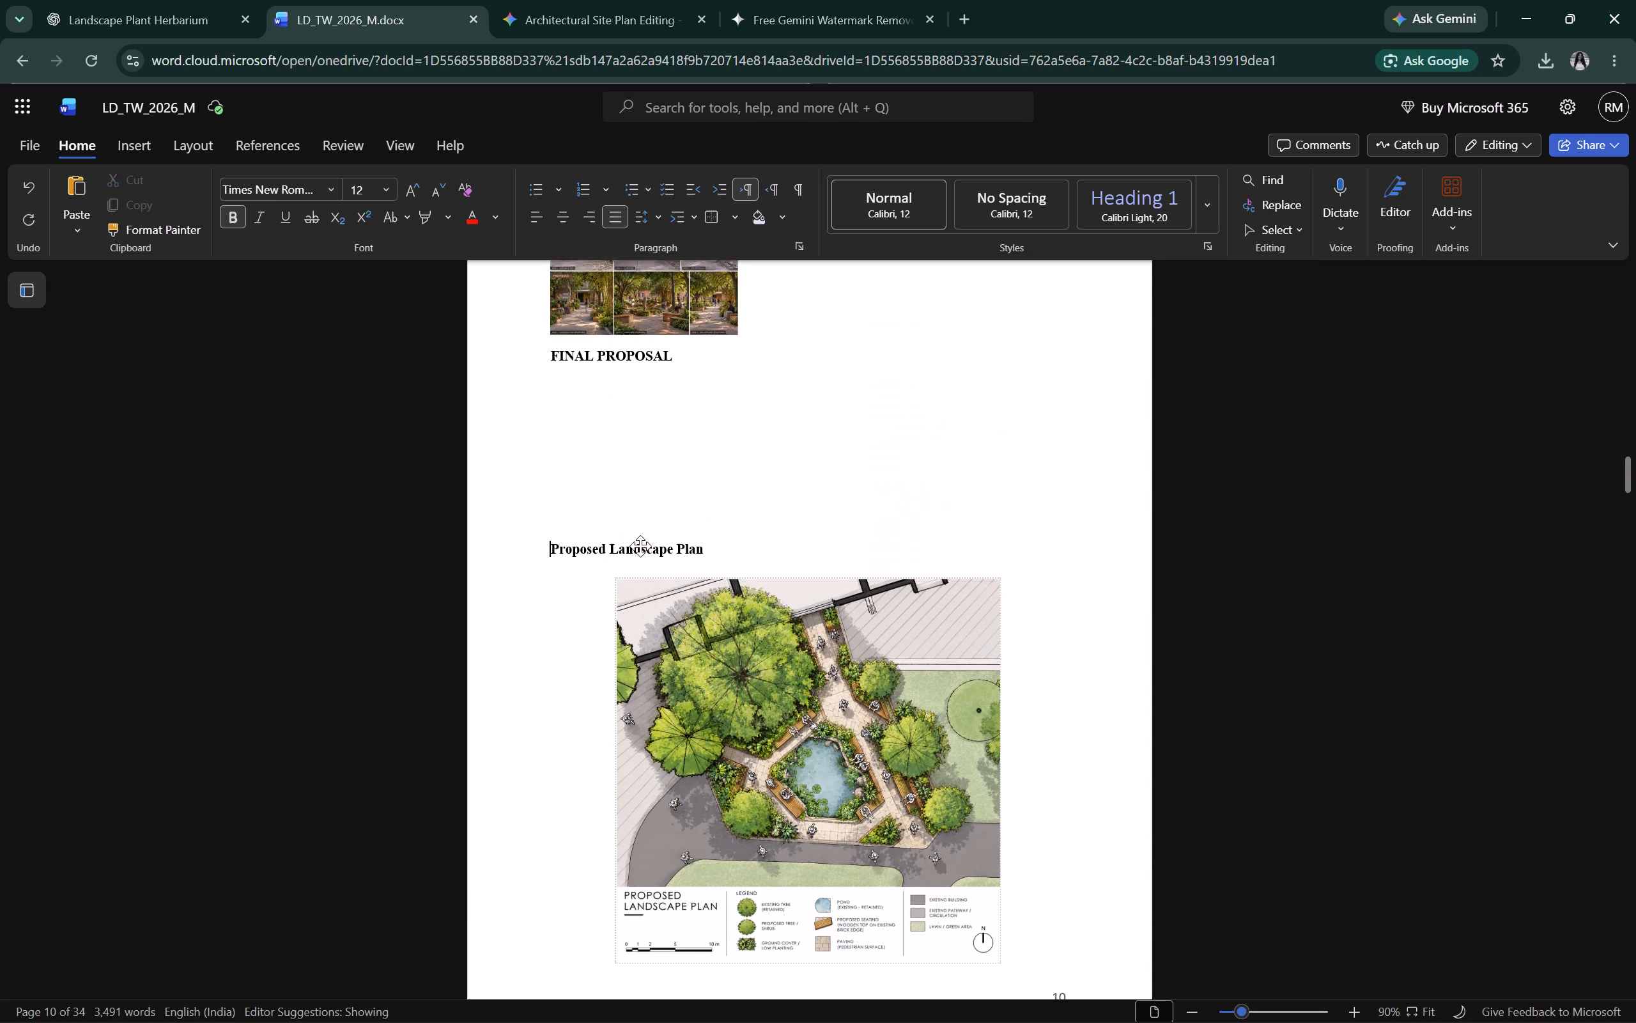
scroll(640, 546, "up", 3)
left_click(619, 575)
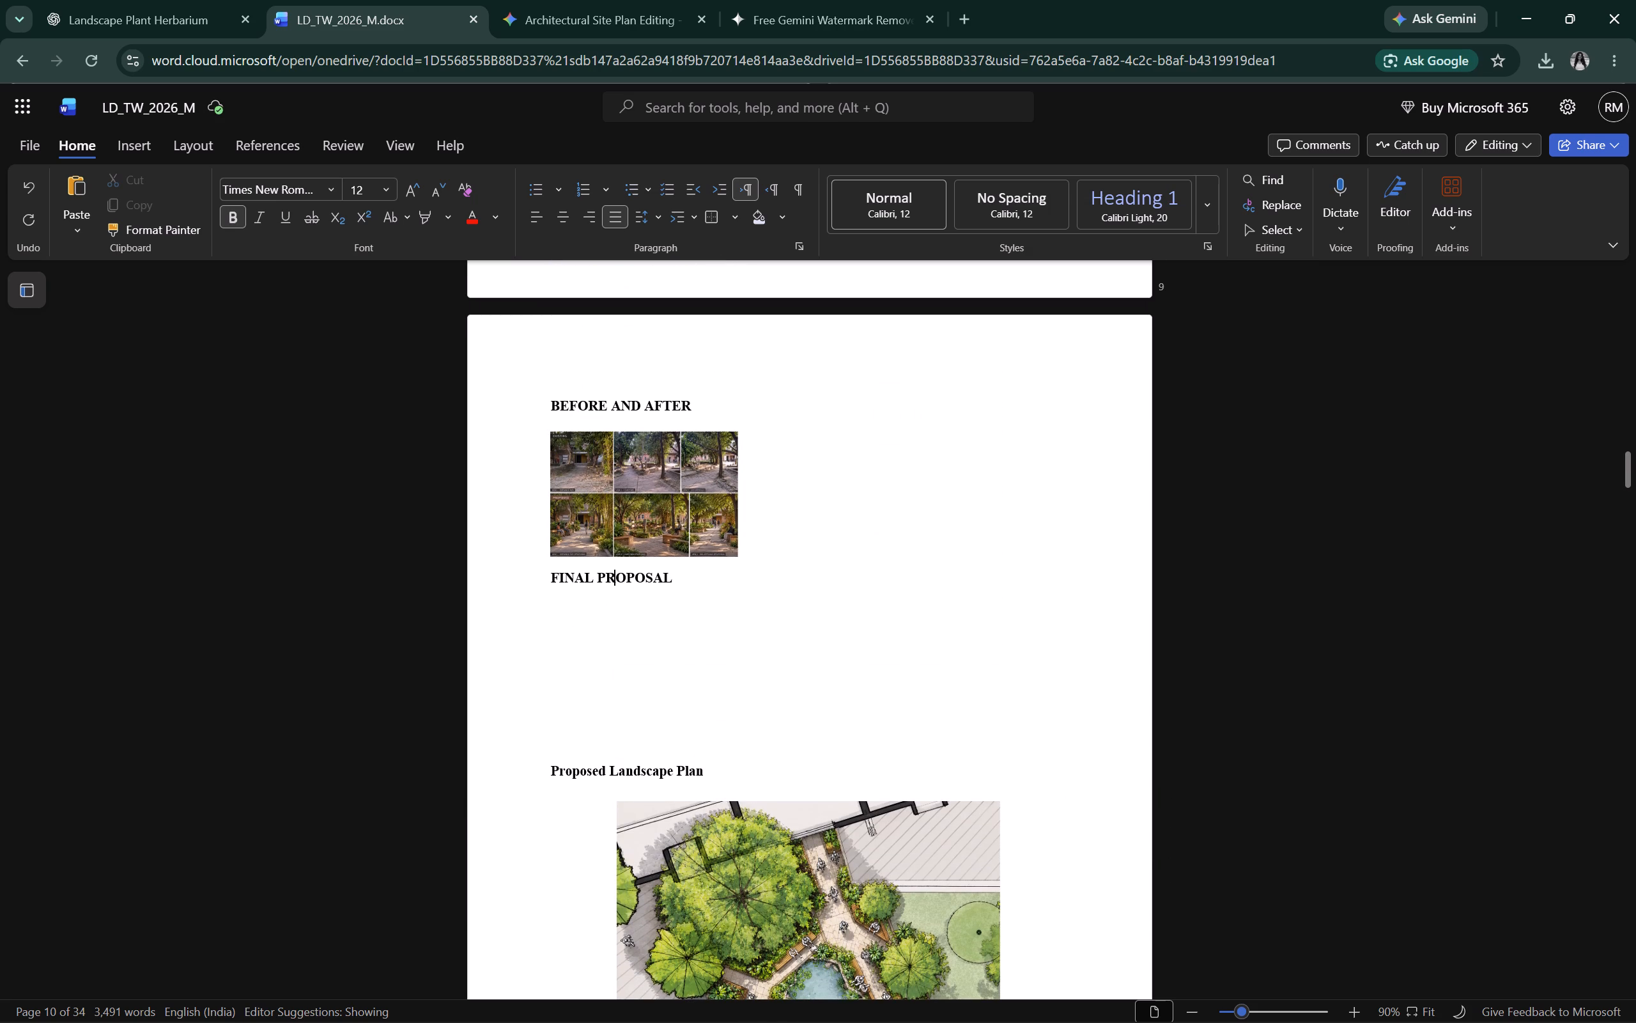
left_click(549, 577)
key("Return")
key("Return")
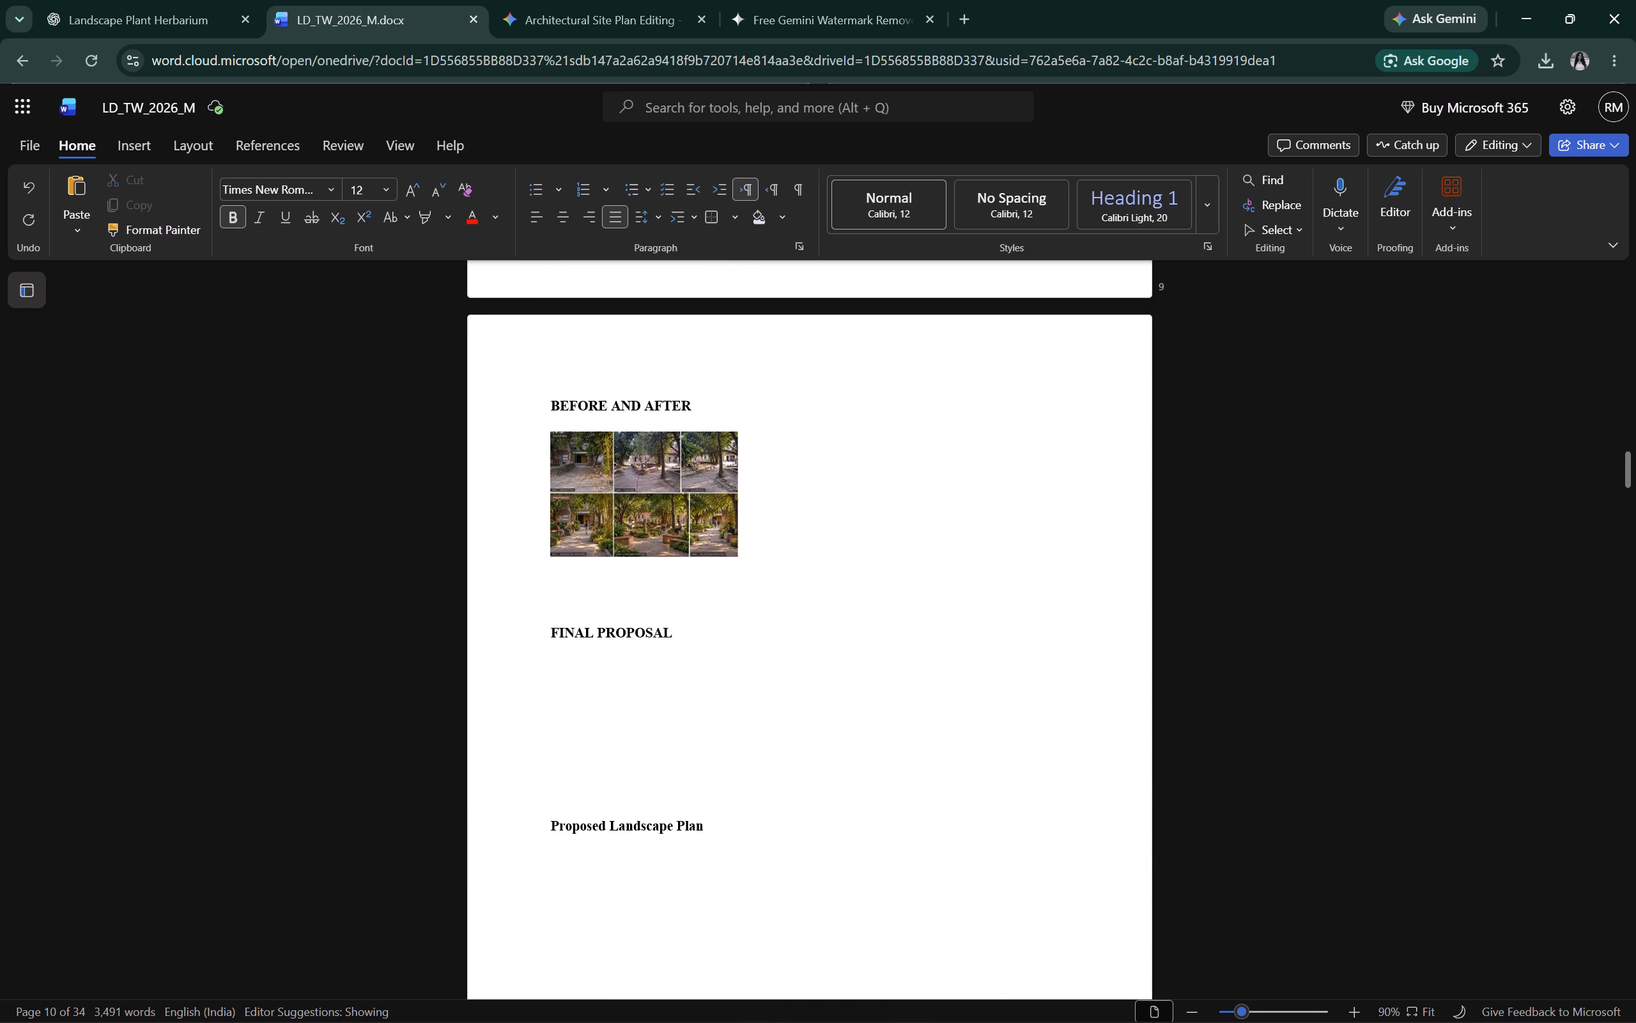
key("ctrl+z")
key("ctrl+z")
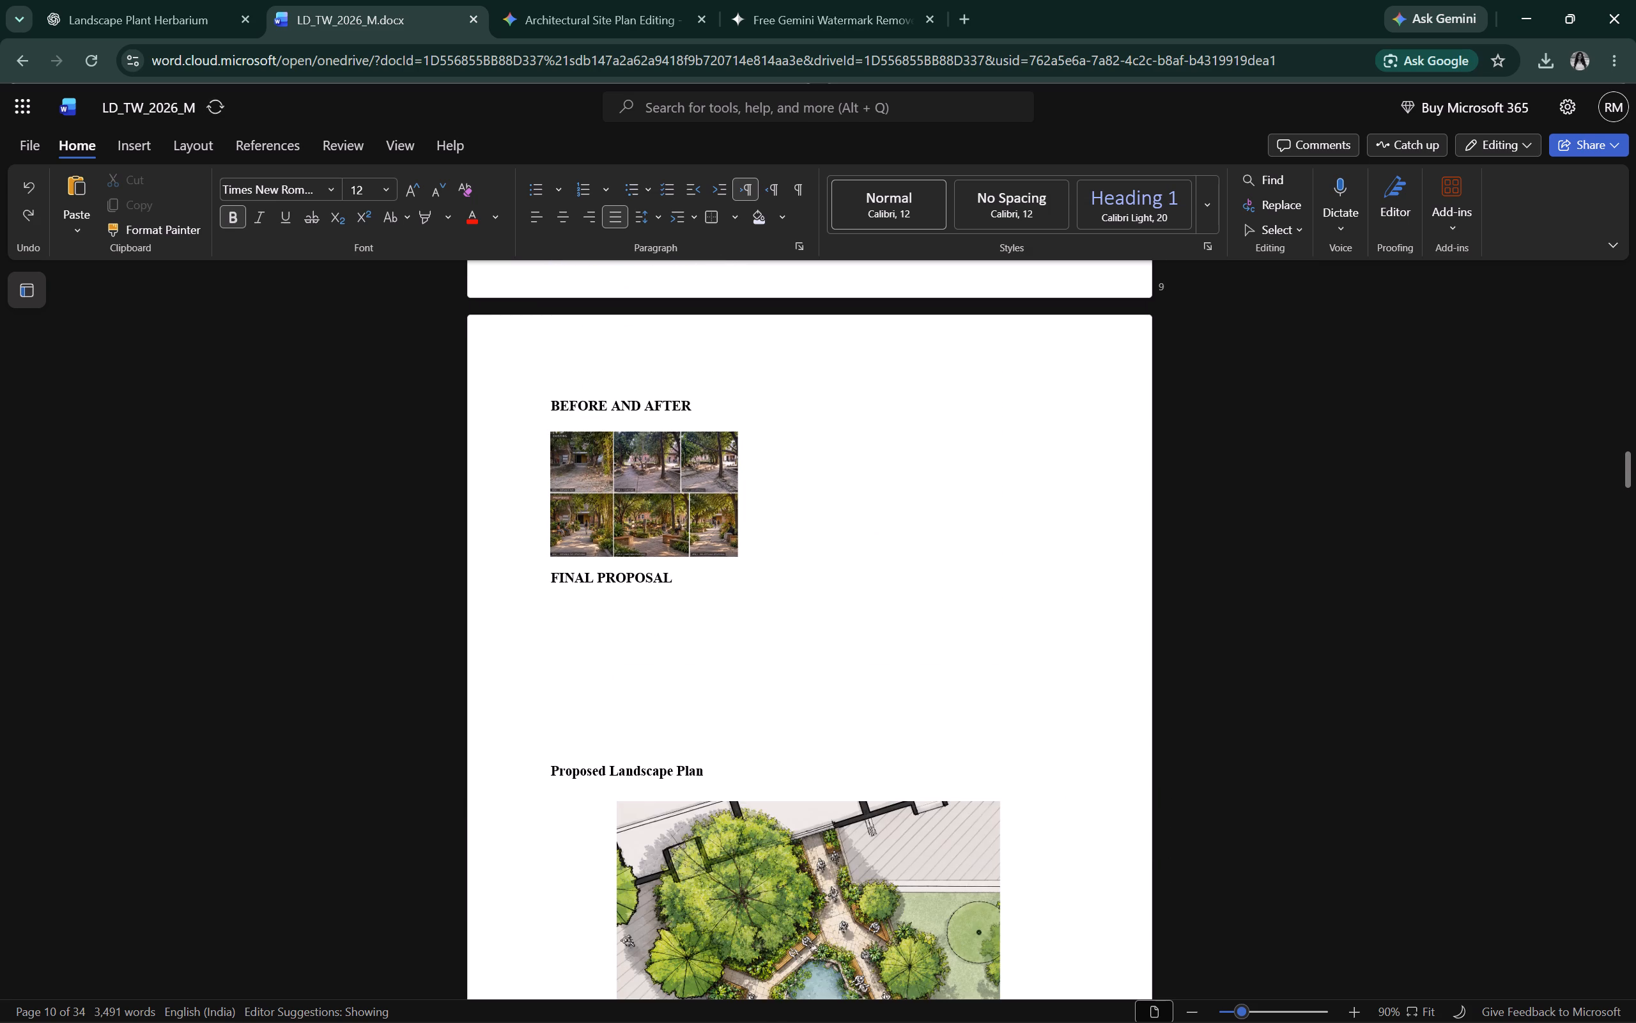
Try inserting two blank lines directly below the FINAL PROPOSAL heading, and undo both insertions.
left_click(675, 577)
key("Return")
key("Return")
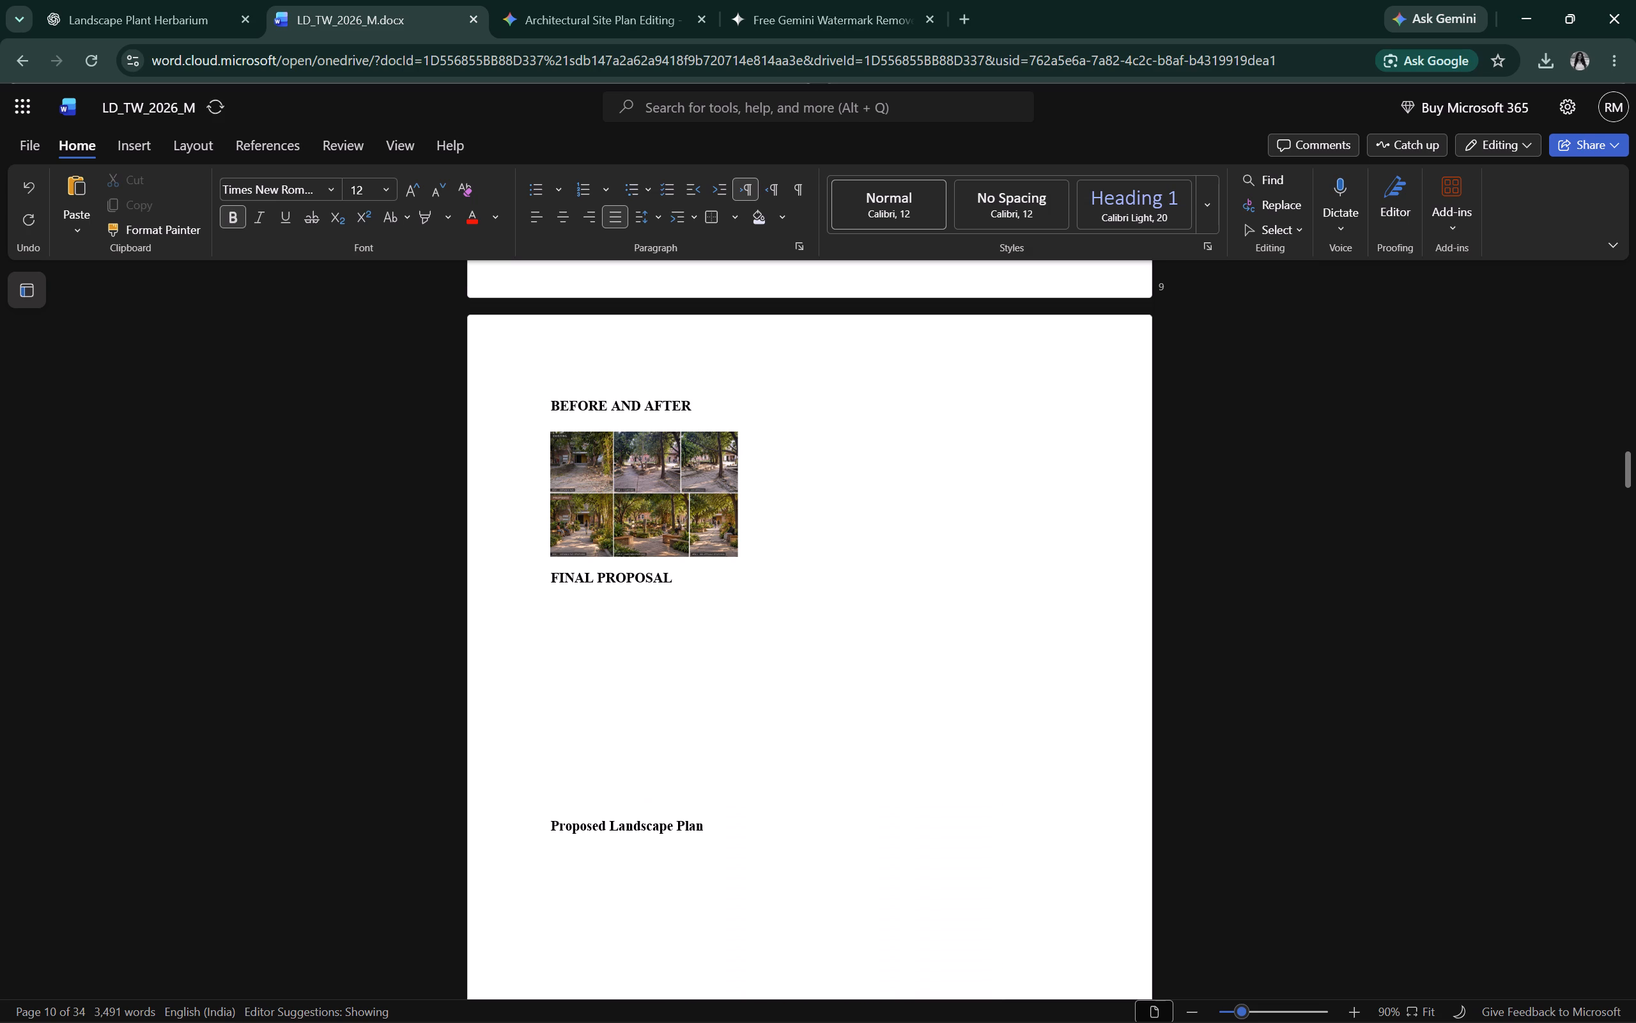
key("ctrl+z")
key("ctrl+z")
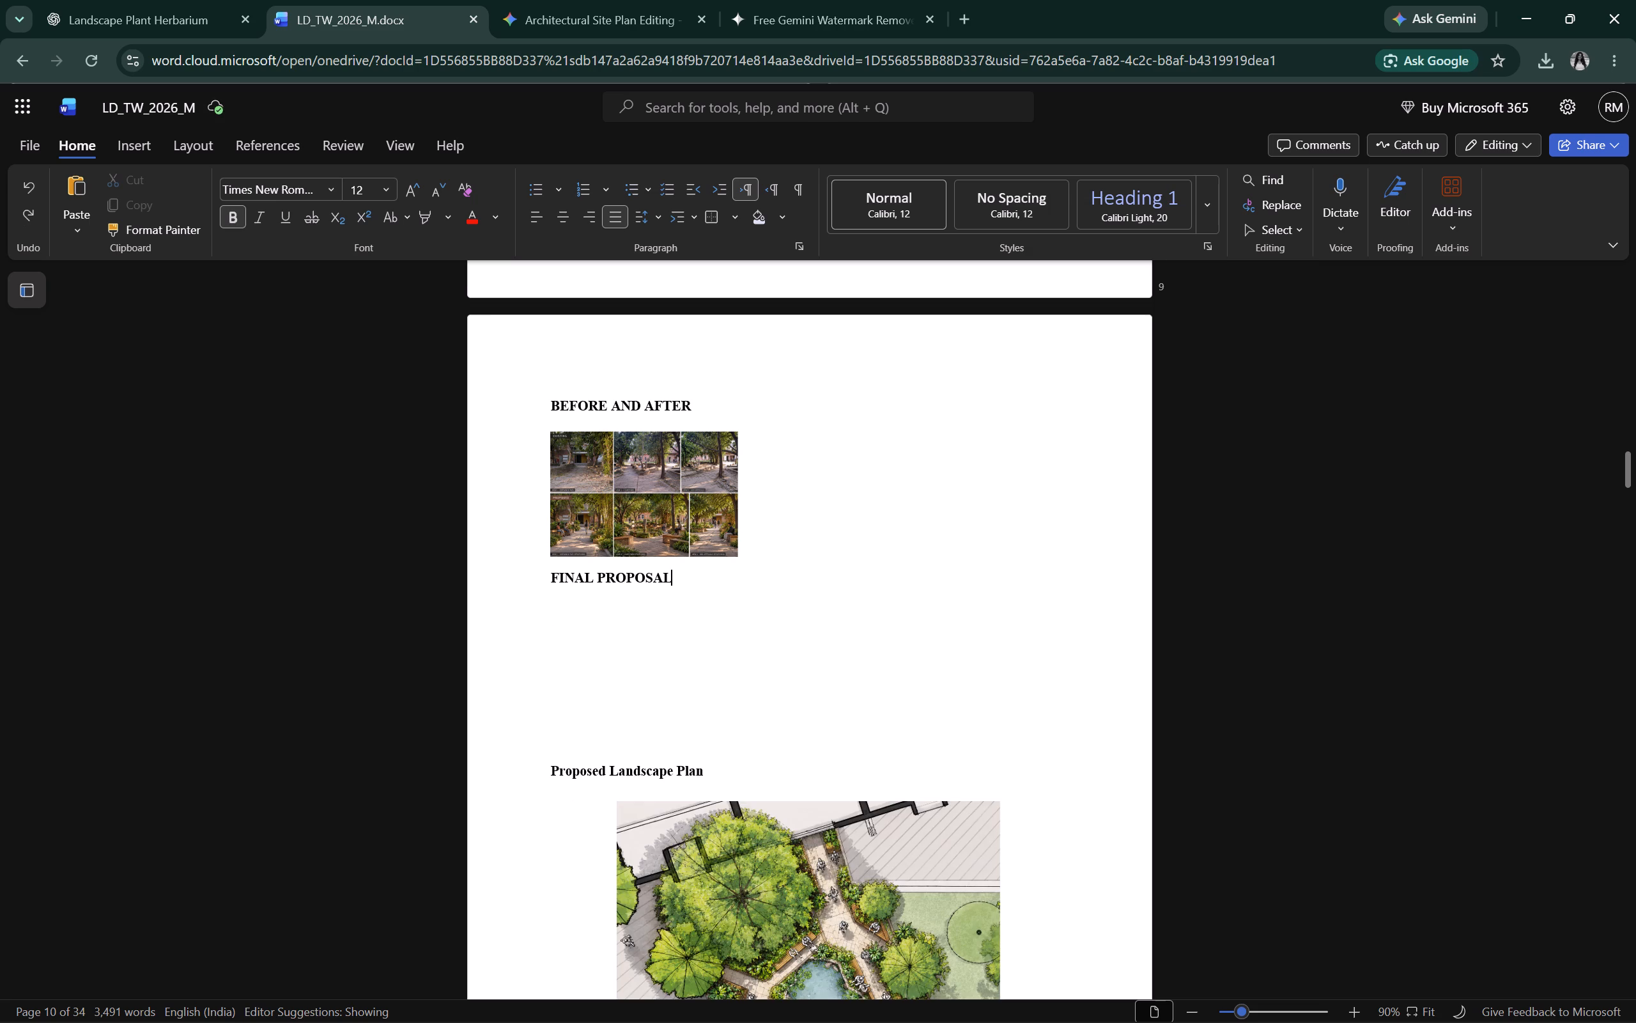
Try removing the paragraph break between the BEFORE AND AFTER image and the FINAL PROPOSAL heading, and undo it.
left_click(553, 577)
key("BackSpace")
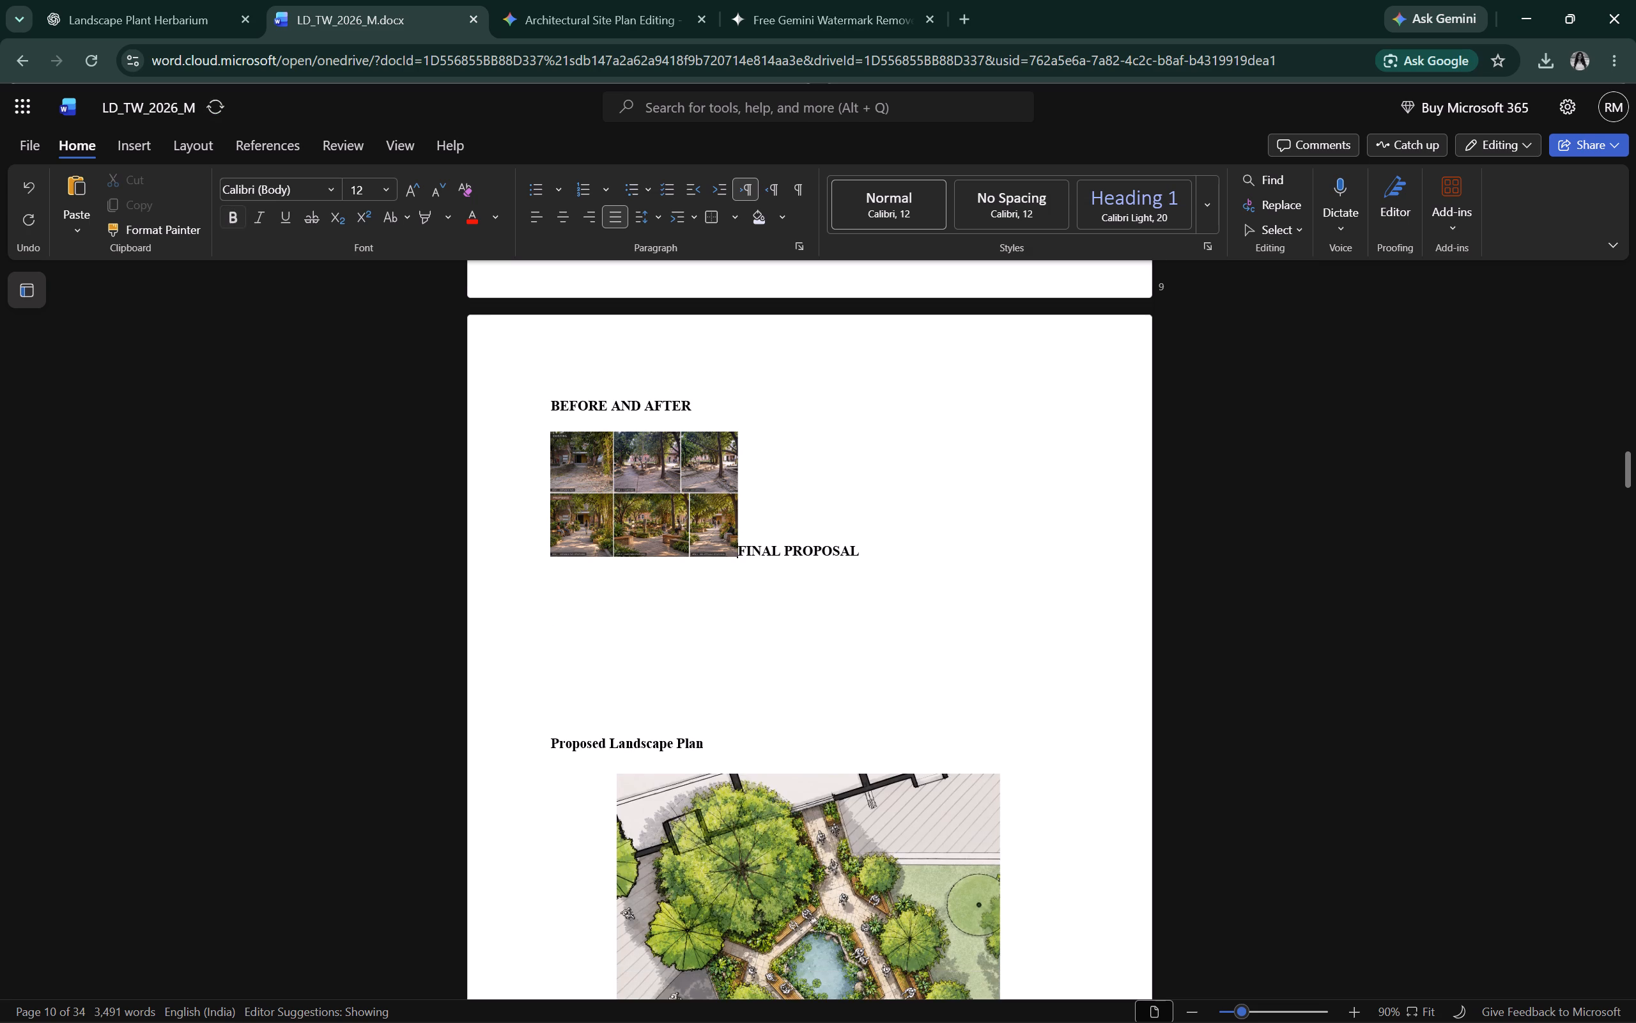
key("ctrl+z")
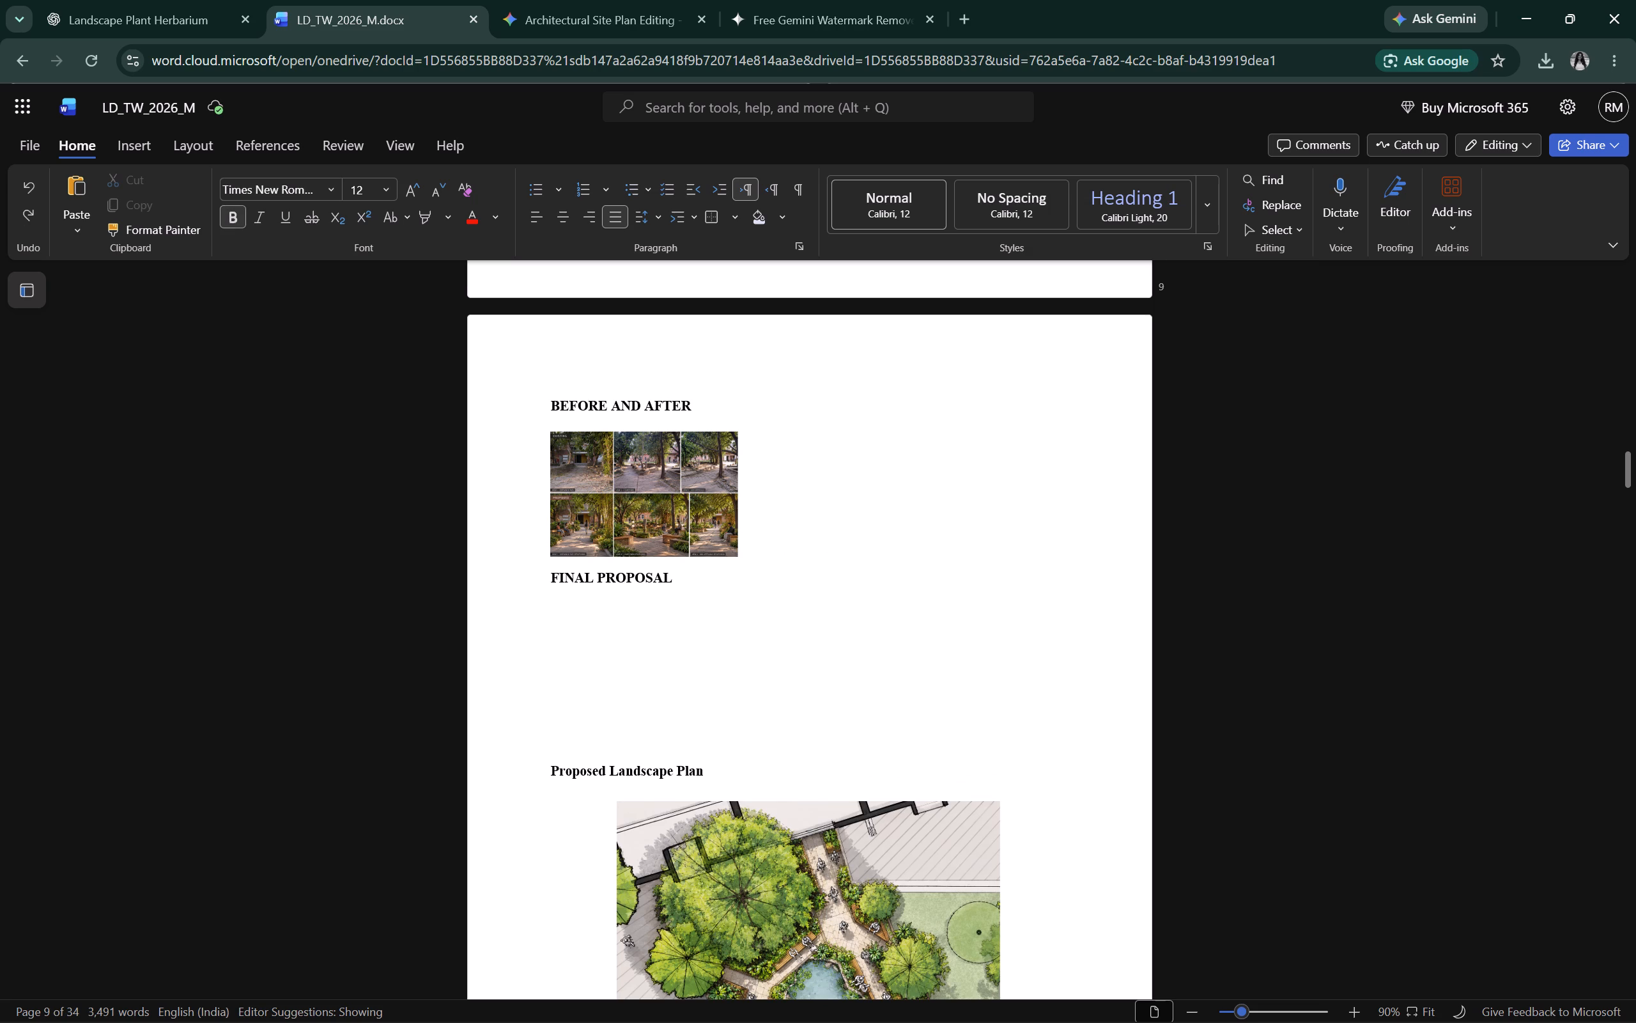
Delete all blank lines between the FINAL PROPOSAL heading and the Proposed Landscape Plan subheading, keeping the subheading on its own line.
left_click(551, 770)
key("BackSpace")
key("BackSpace")
key("BackSpace")
key("BackSpace")
key("BackSpace")
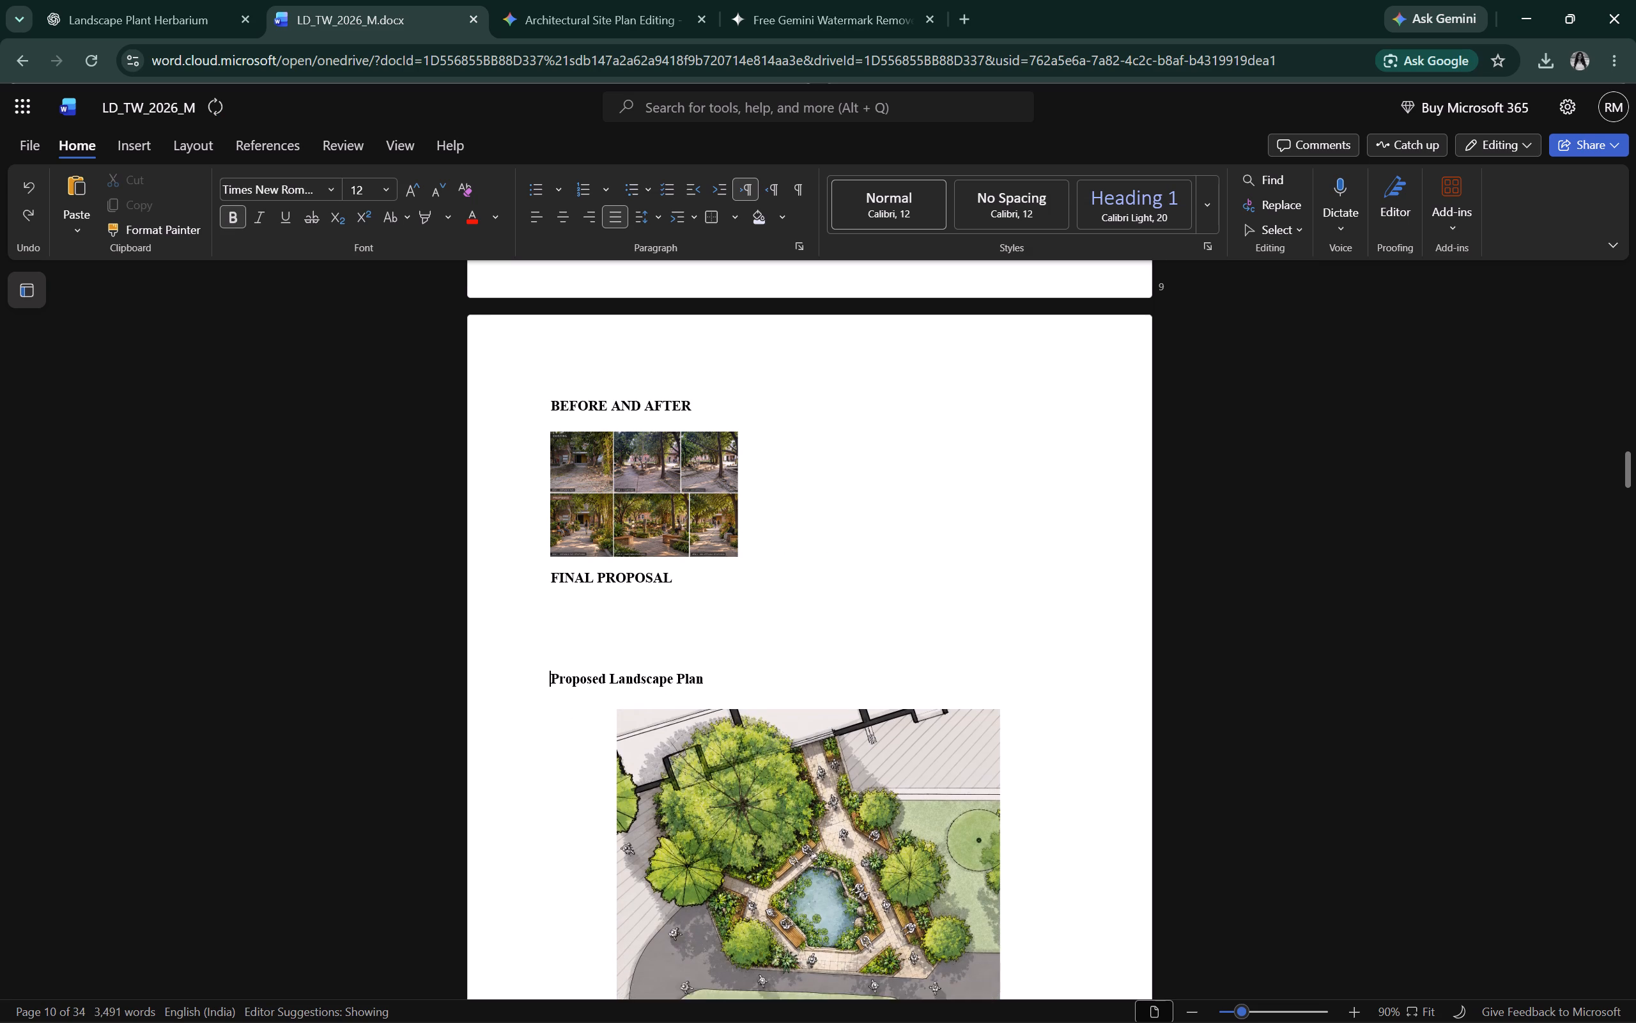
key("BackSpace")
key("BackSpace")
key("BackSpace")
key("BackSpace")
key("BackSpace")
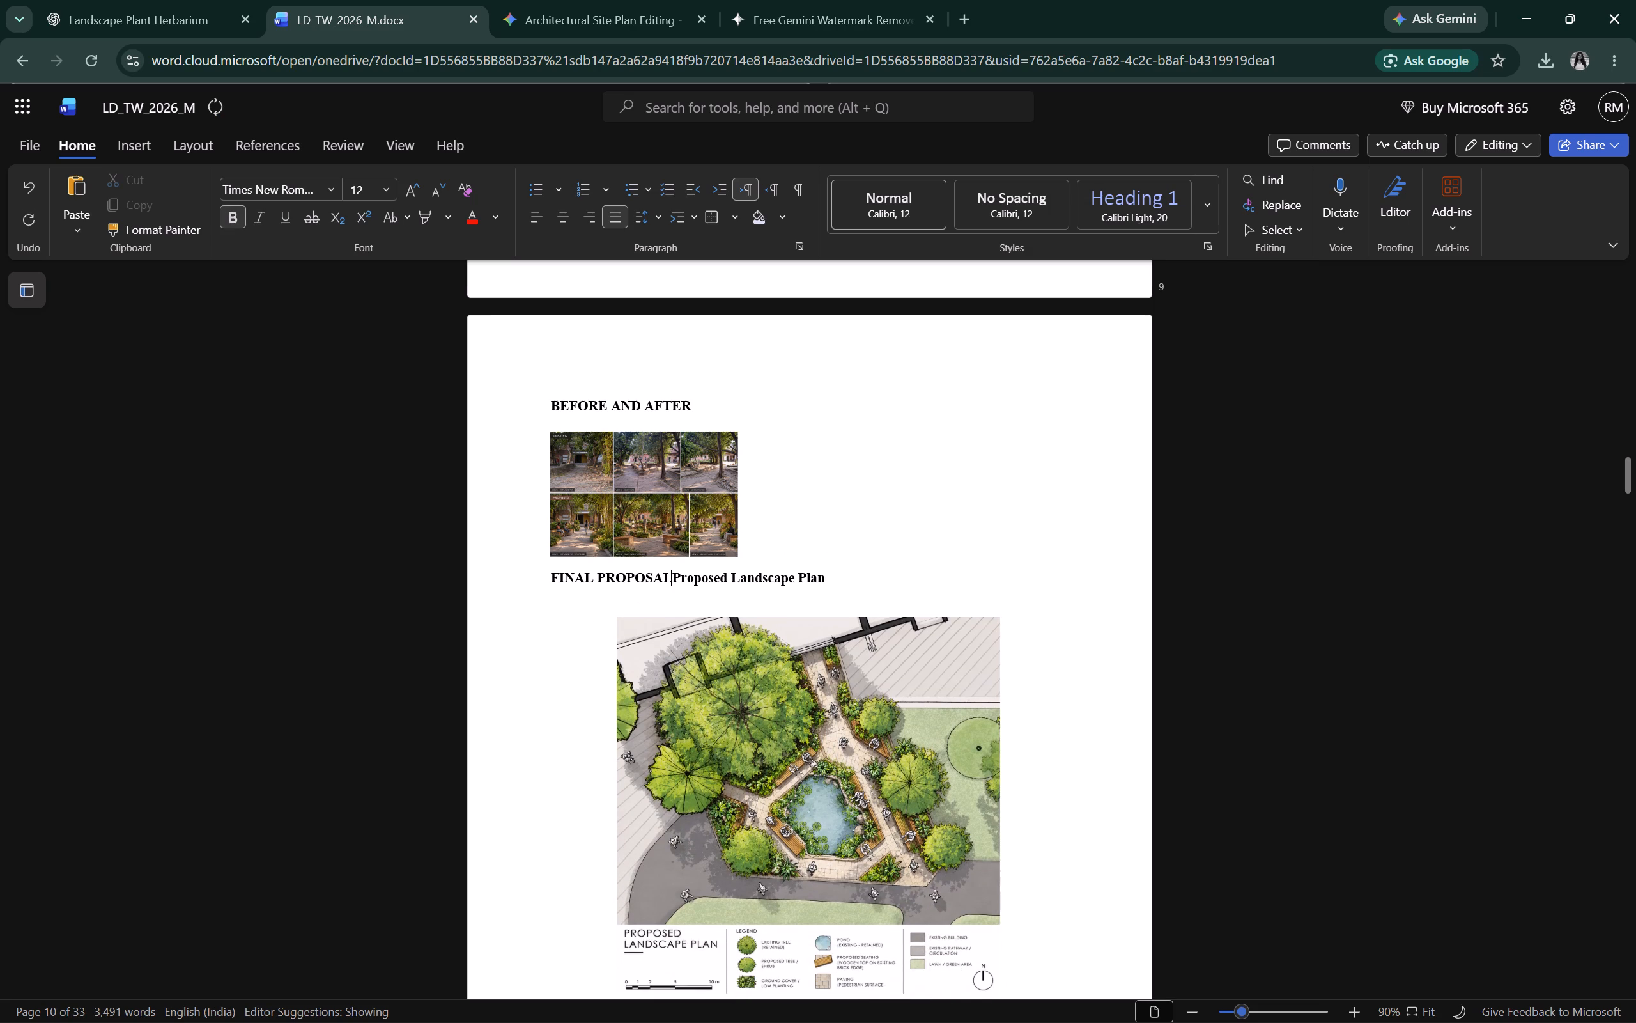
key("Return")
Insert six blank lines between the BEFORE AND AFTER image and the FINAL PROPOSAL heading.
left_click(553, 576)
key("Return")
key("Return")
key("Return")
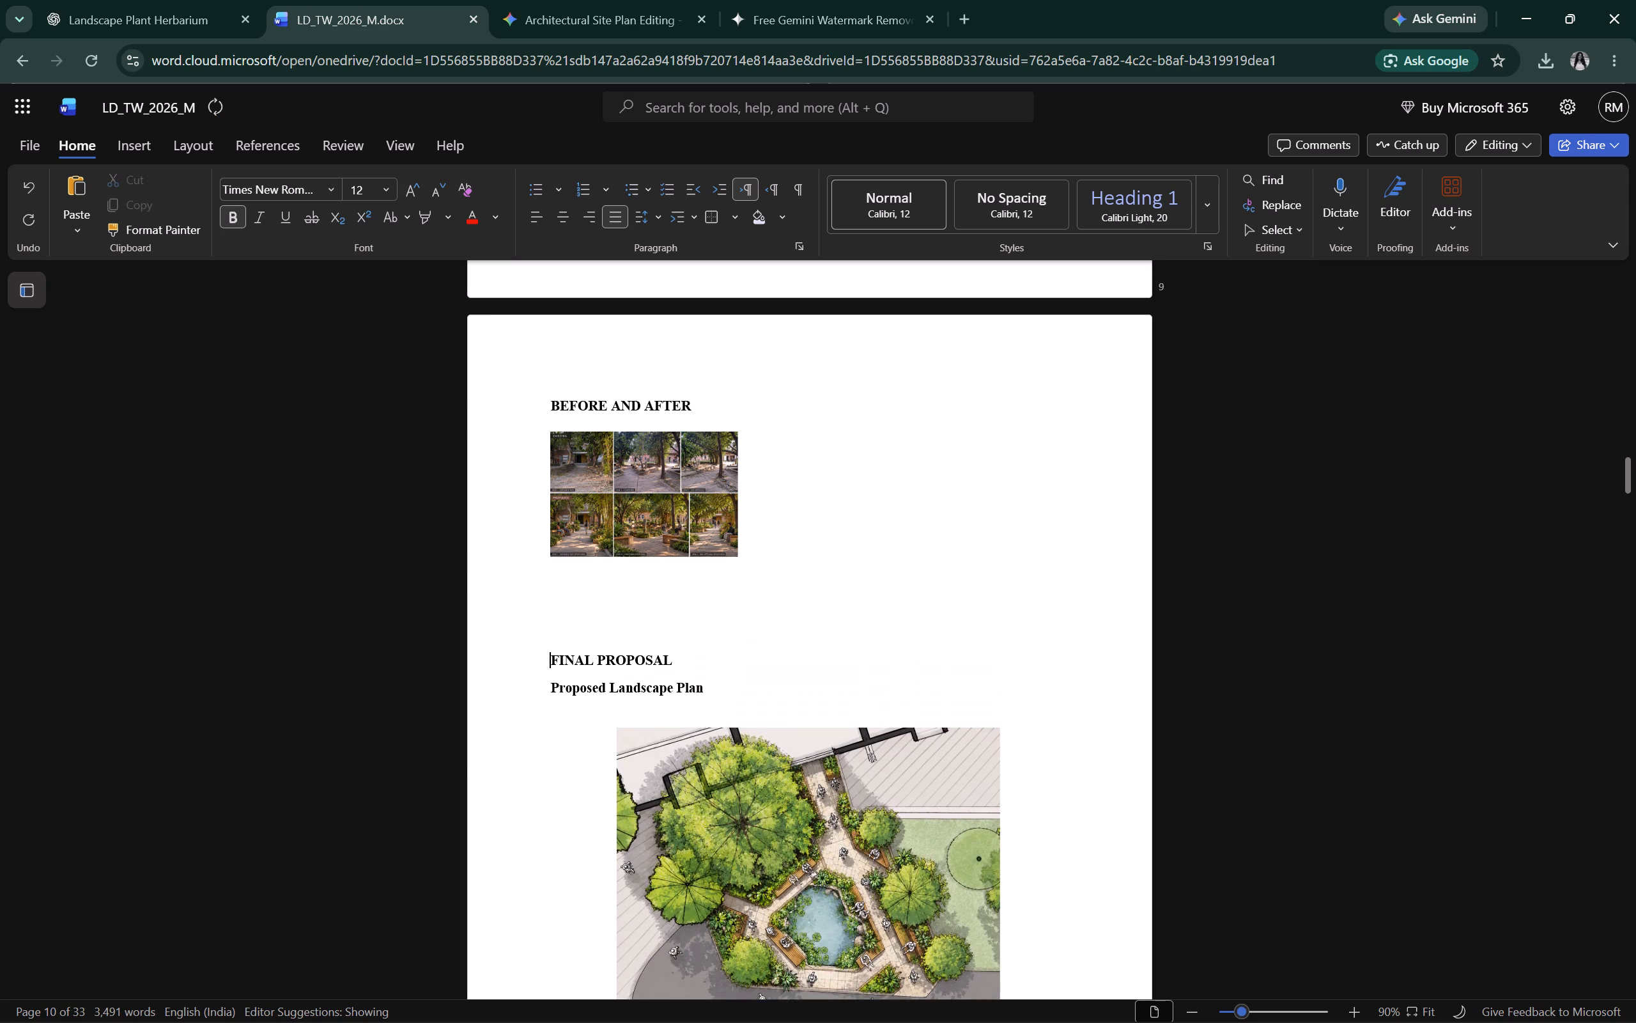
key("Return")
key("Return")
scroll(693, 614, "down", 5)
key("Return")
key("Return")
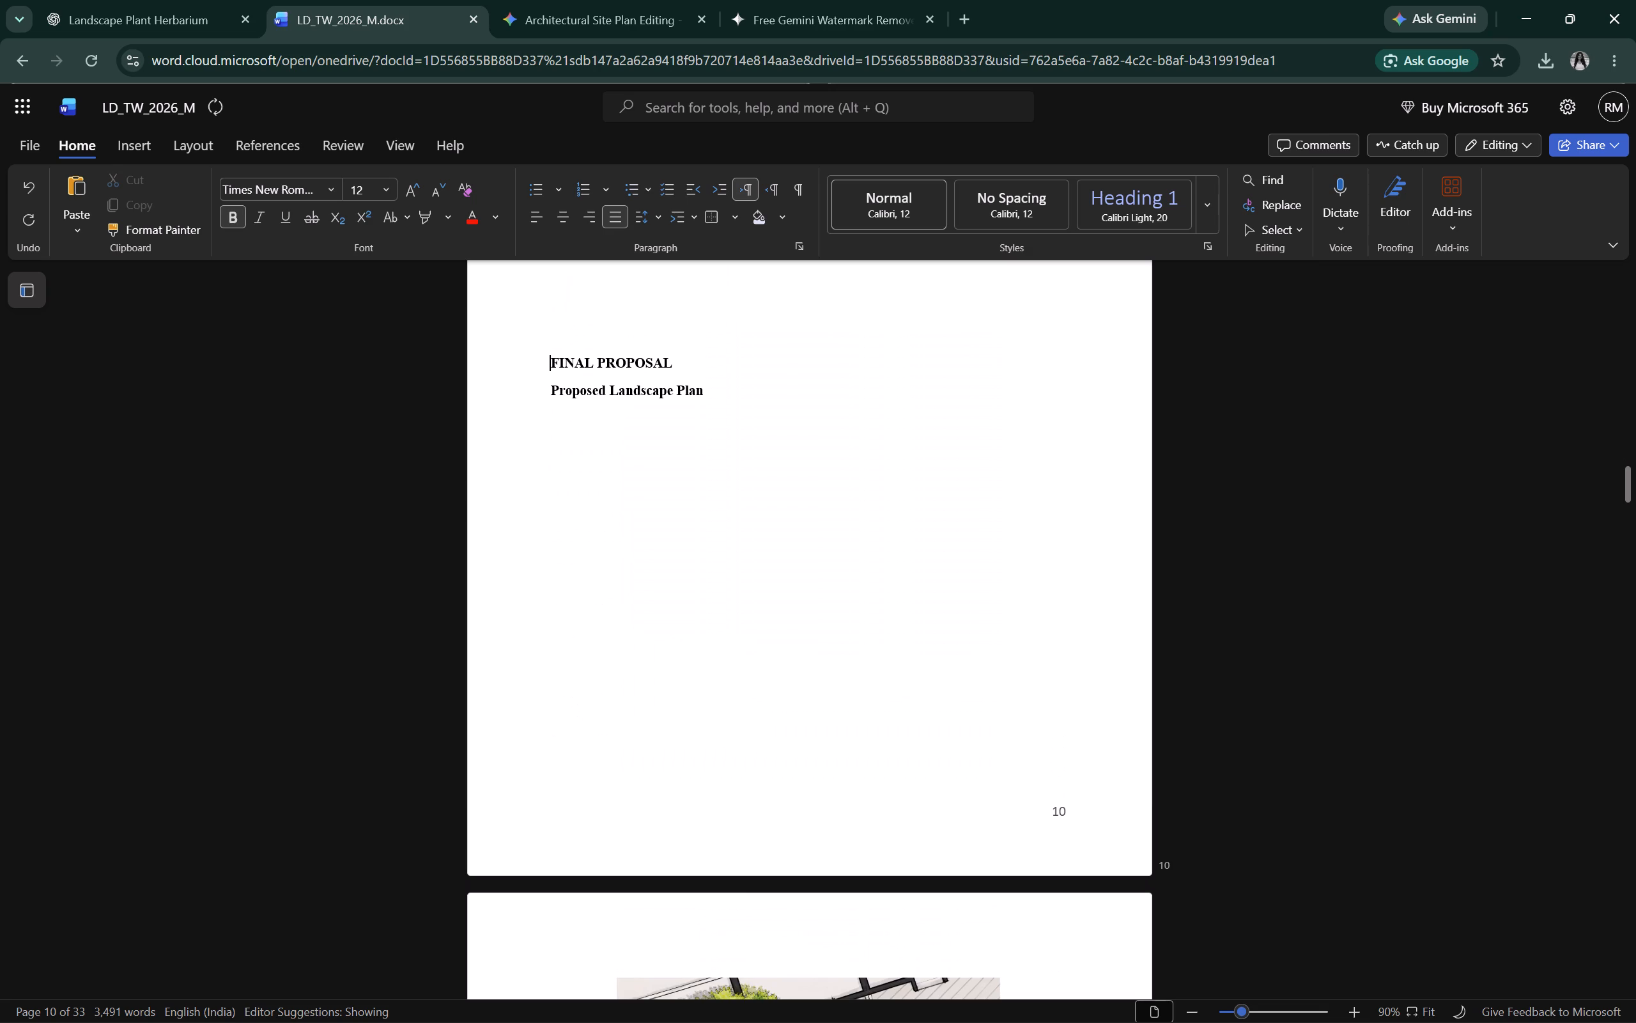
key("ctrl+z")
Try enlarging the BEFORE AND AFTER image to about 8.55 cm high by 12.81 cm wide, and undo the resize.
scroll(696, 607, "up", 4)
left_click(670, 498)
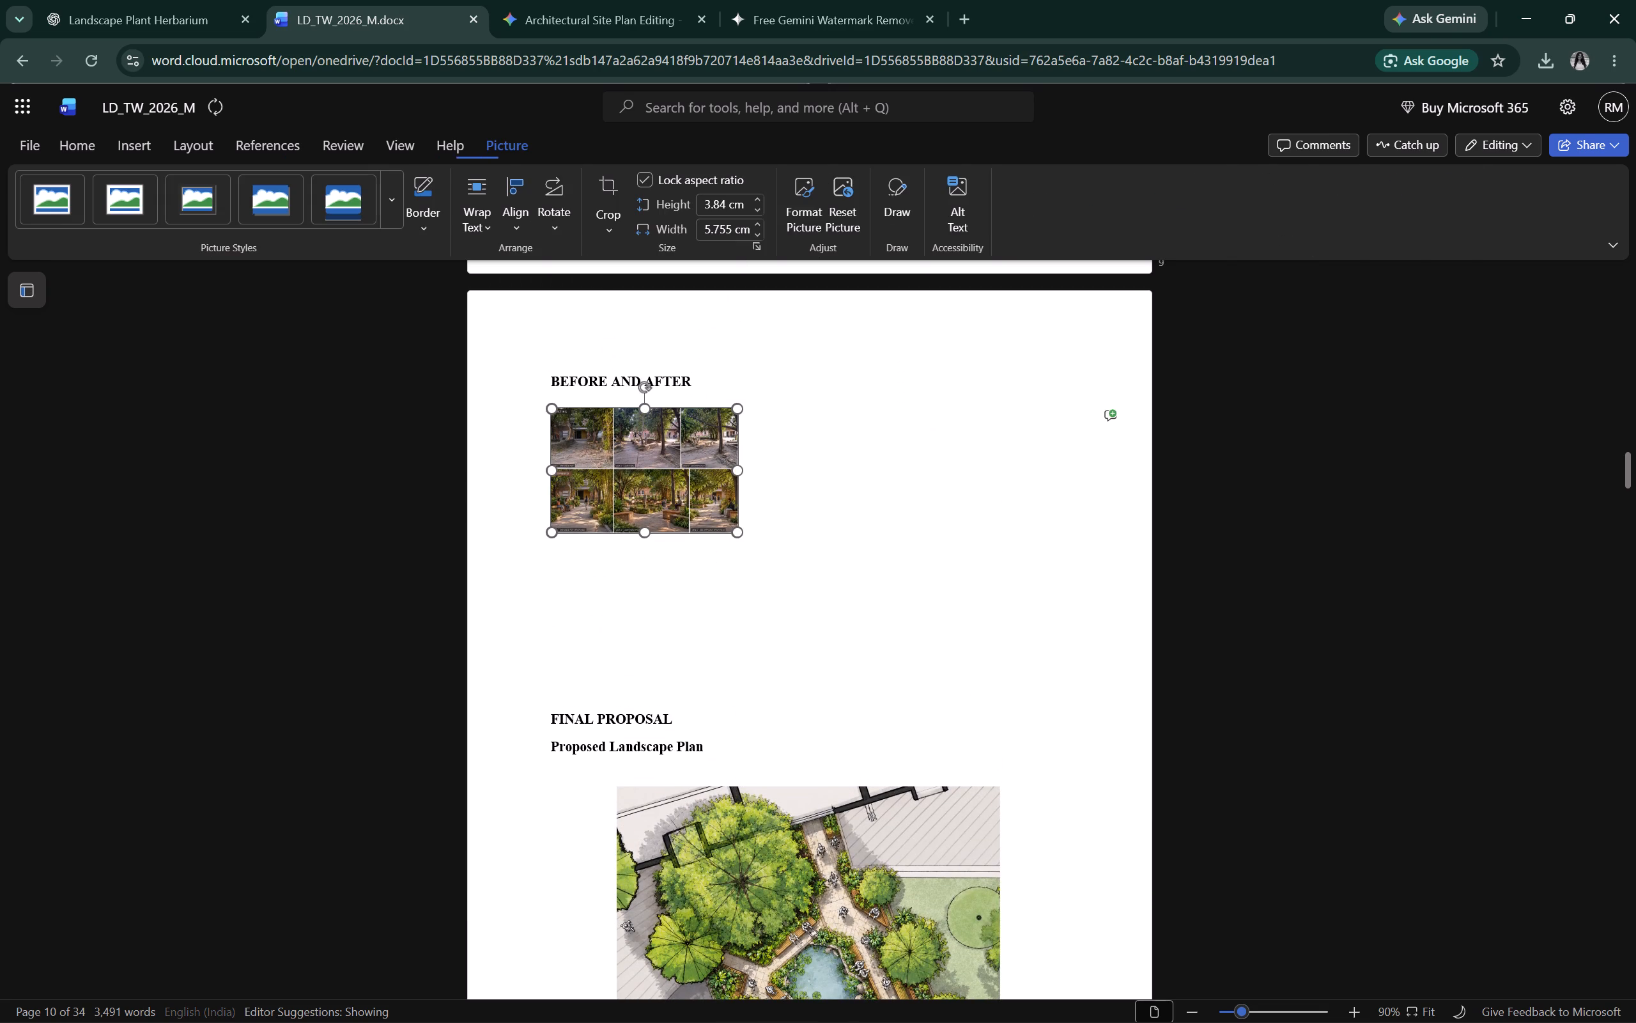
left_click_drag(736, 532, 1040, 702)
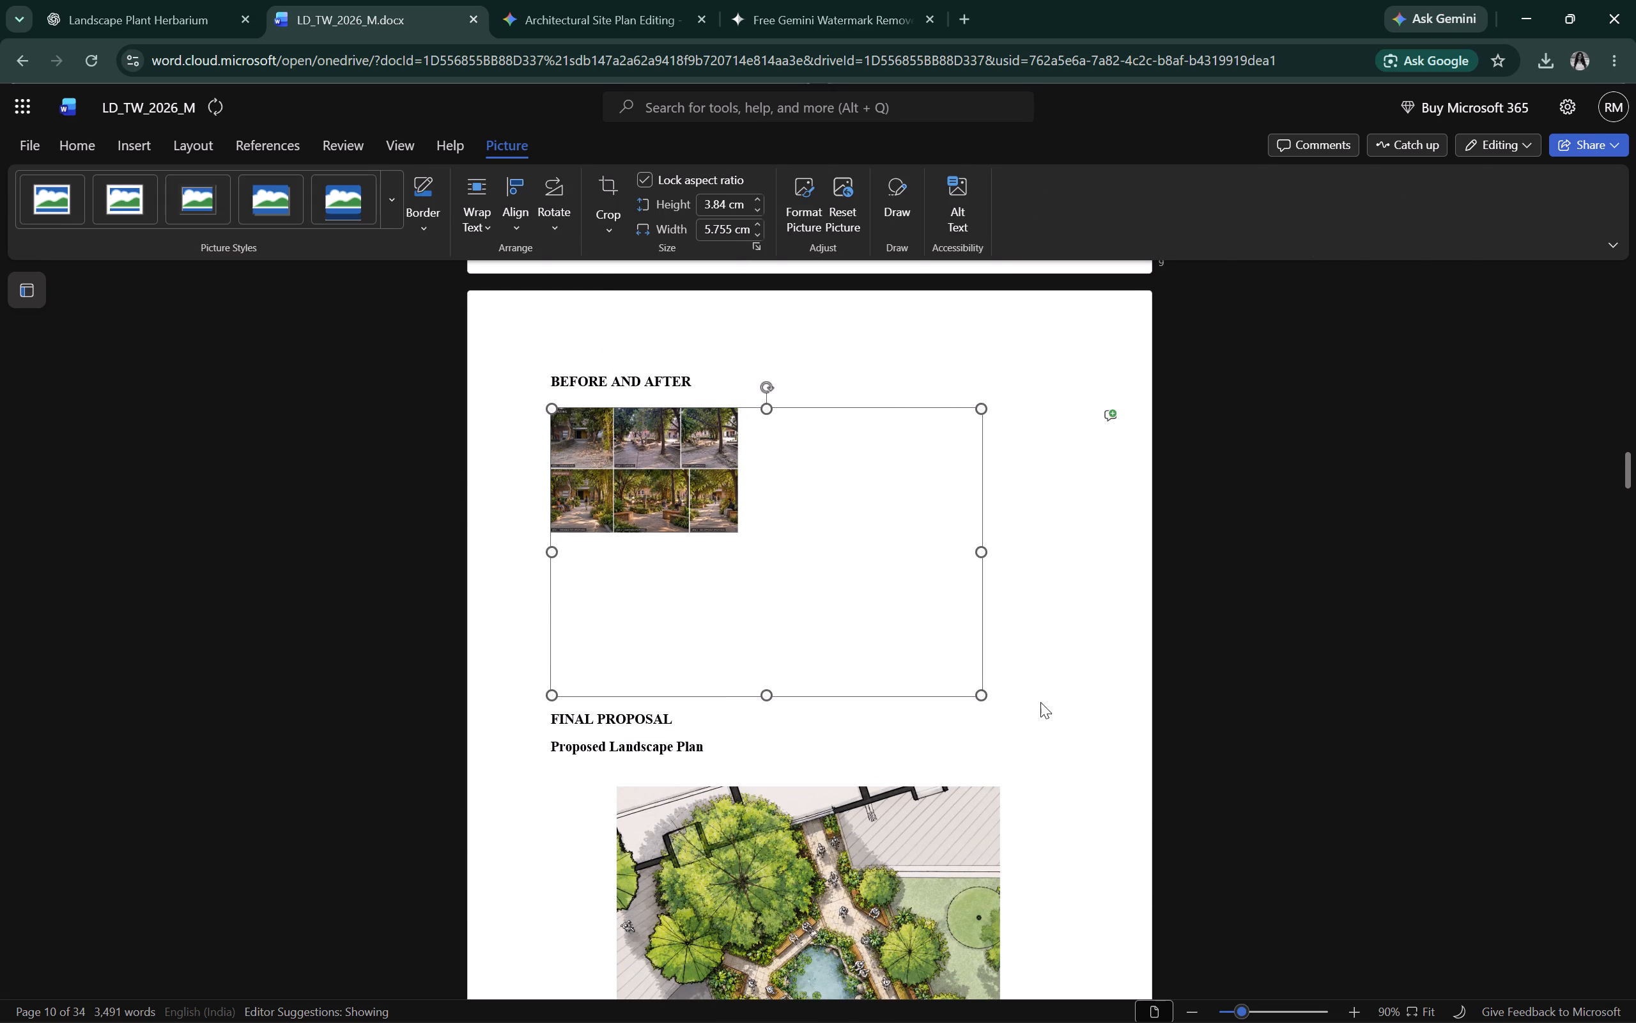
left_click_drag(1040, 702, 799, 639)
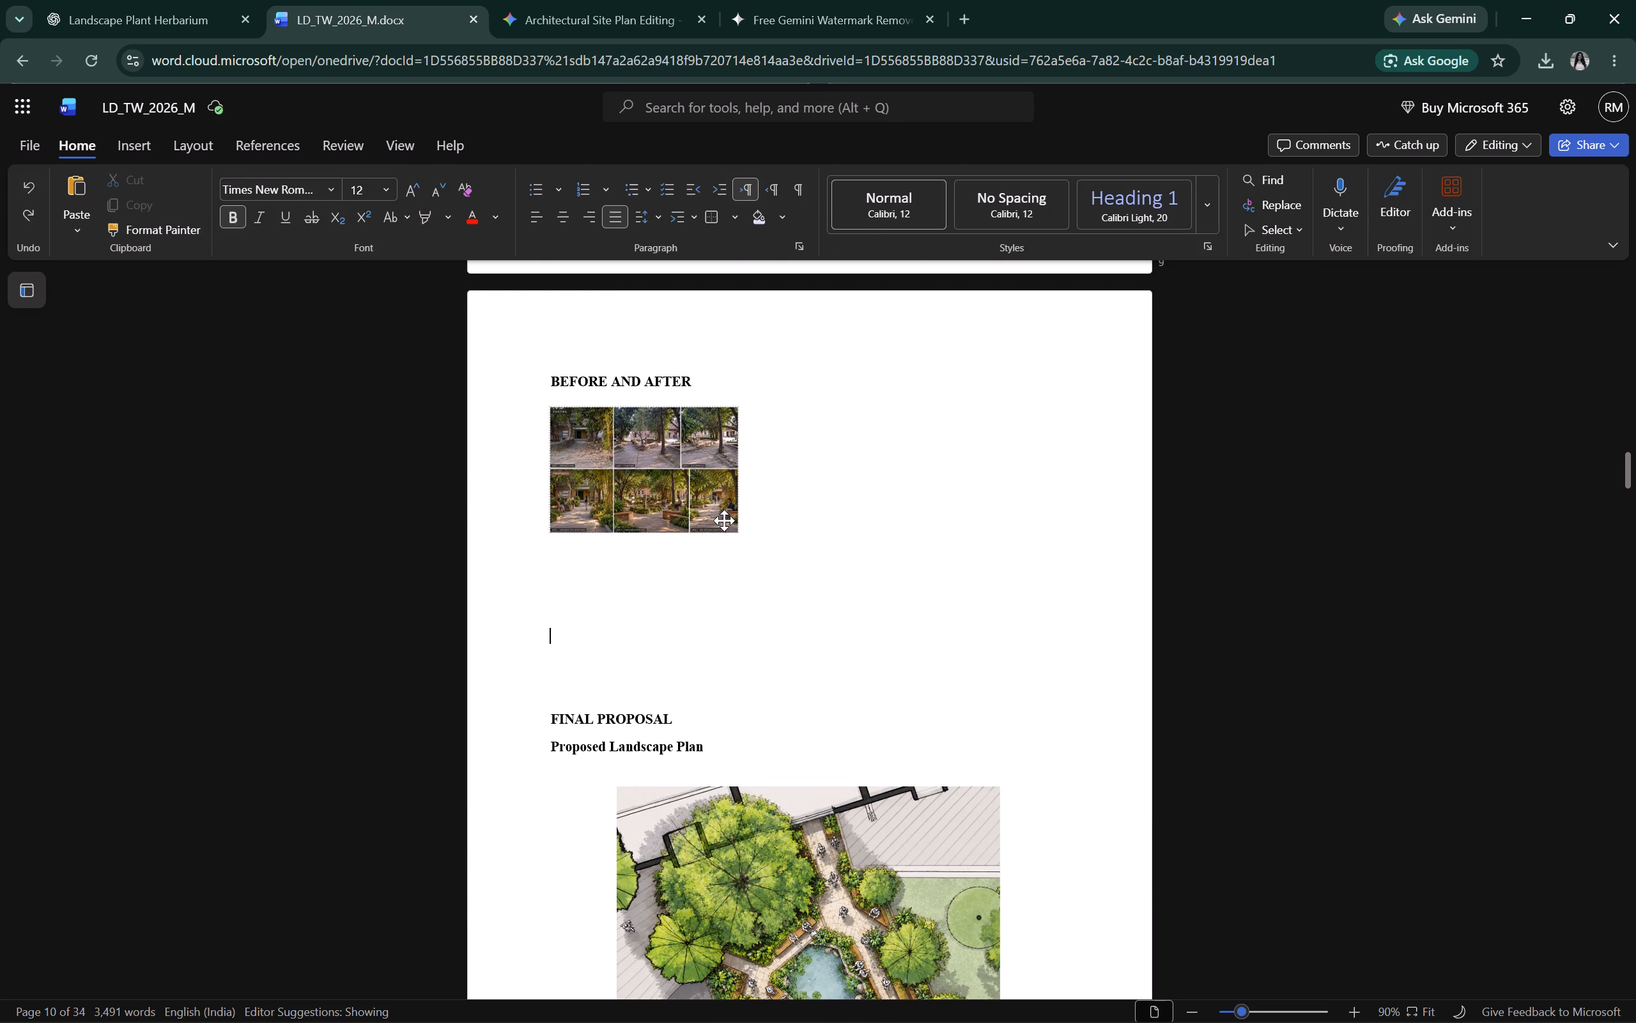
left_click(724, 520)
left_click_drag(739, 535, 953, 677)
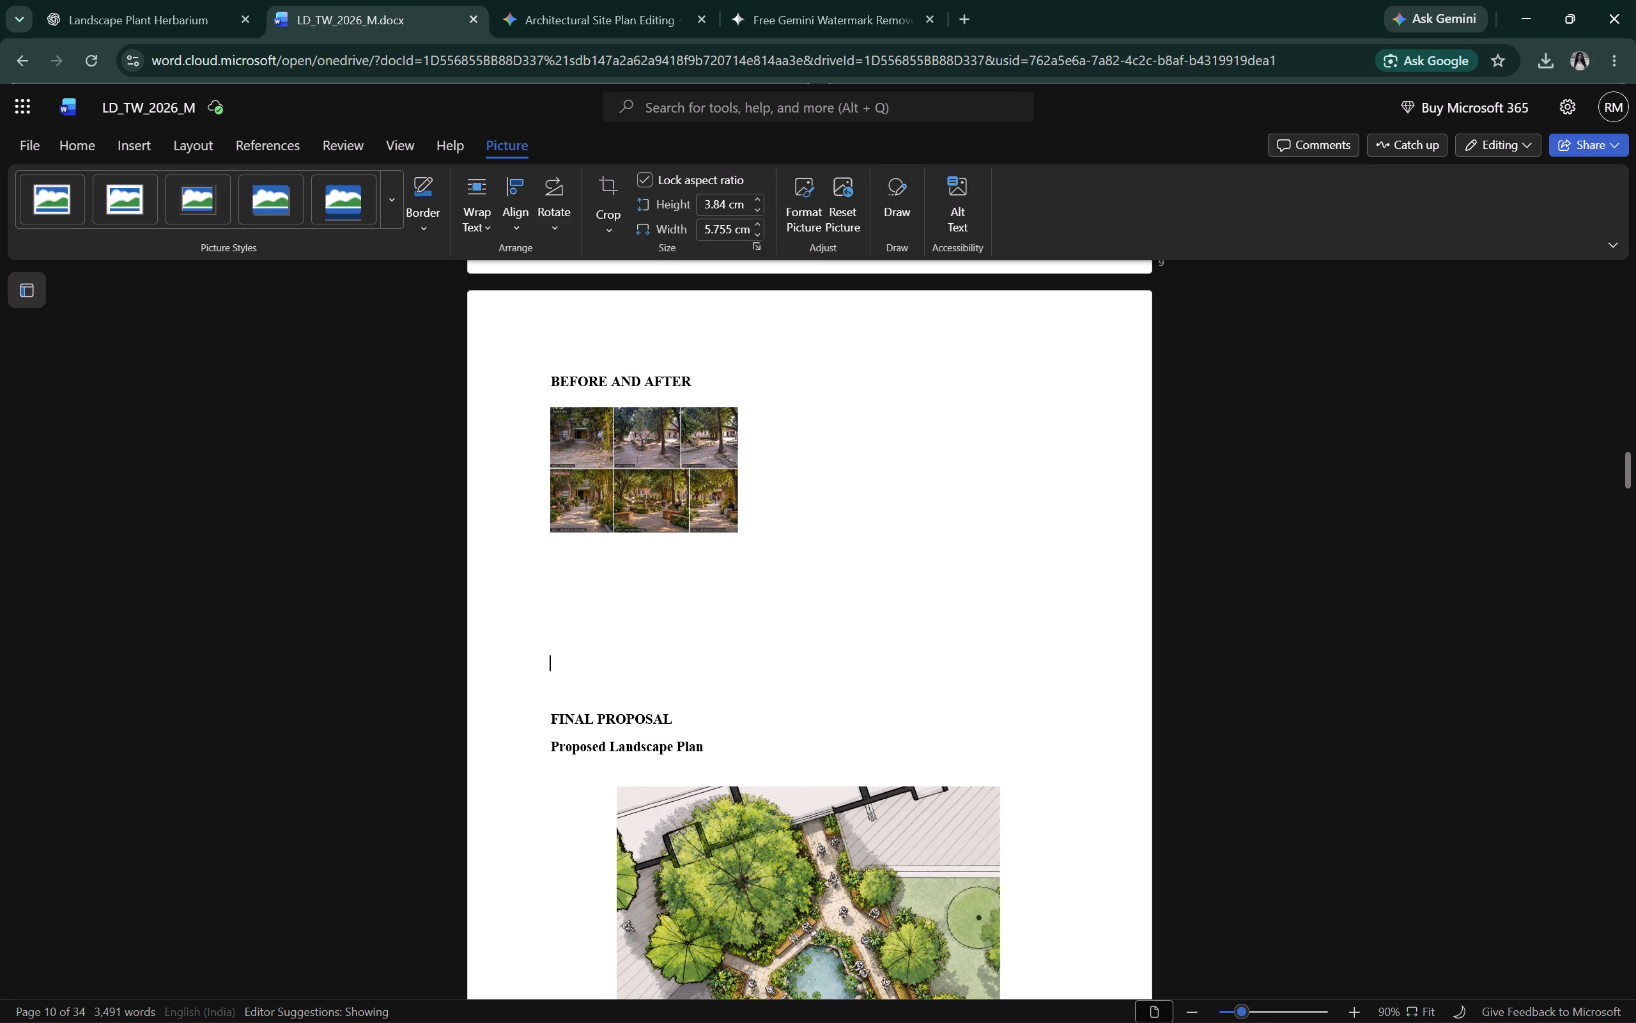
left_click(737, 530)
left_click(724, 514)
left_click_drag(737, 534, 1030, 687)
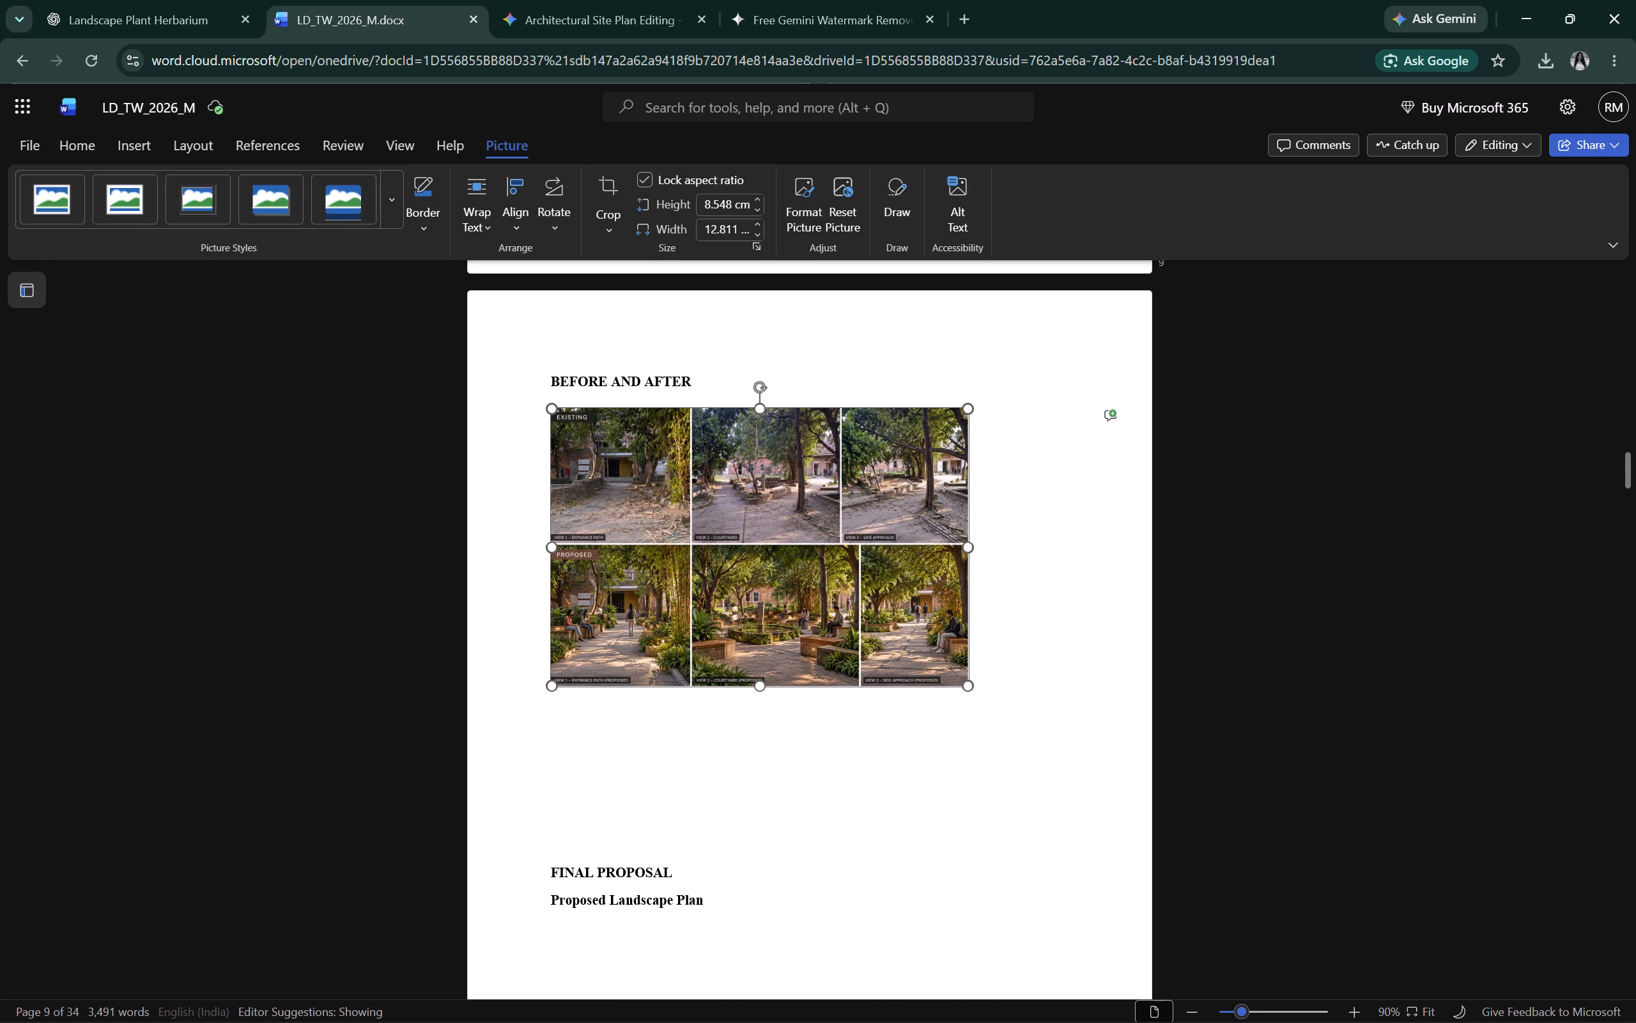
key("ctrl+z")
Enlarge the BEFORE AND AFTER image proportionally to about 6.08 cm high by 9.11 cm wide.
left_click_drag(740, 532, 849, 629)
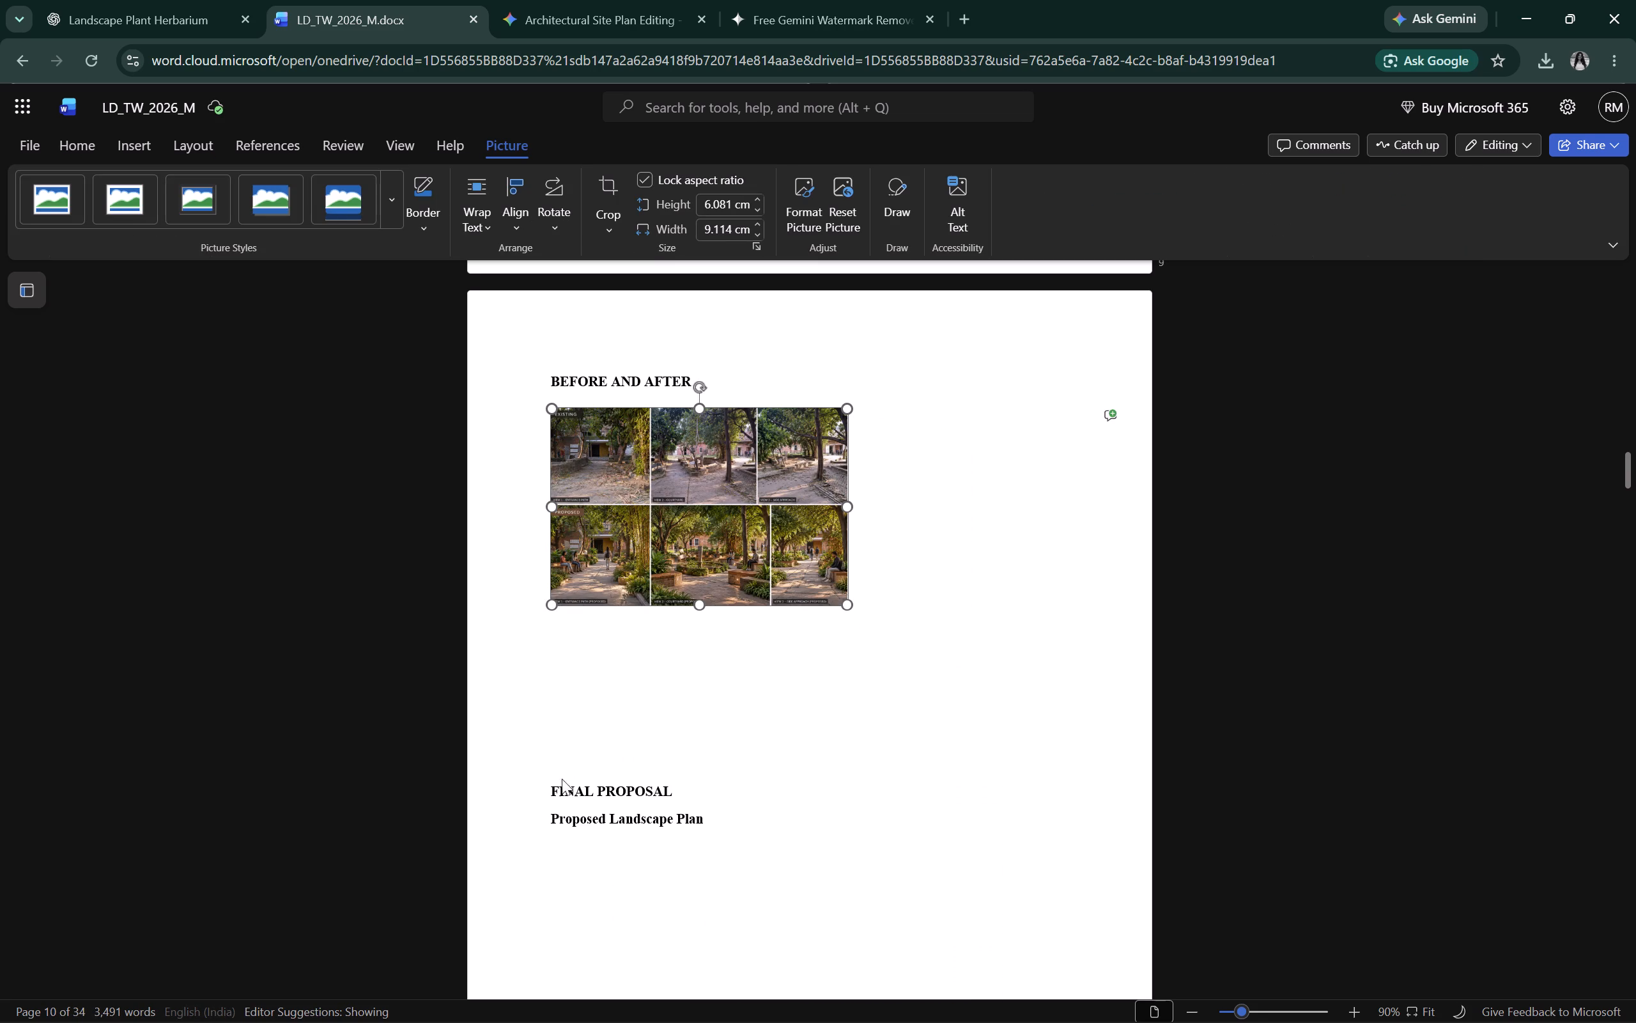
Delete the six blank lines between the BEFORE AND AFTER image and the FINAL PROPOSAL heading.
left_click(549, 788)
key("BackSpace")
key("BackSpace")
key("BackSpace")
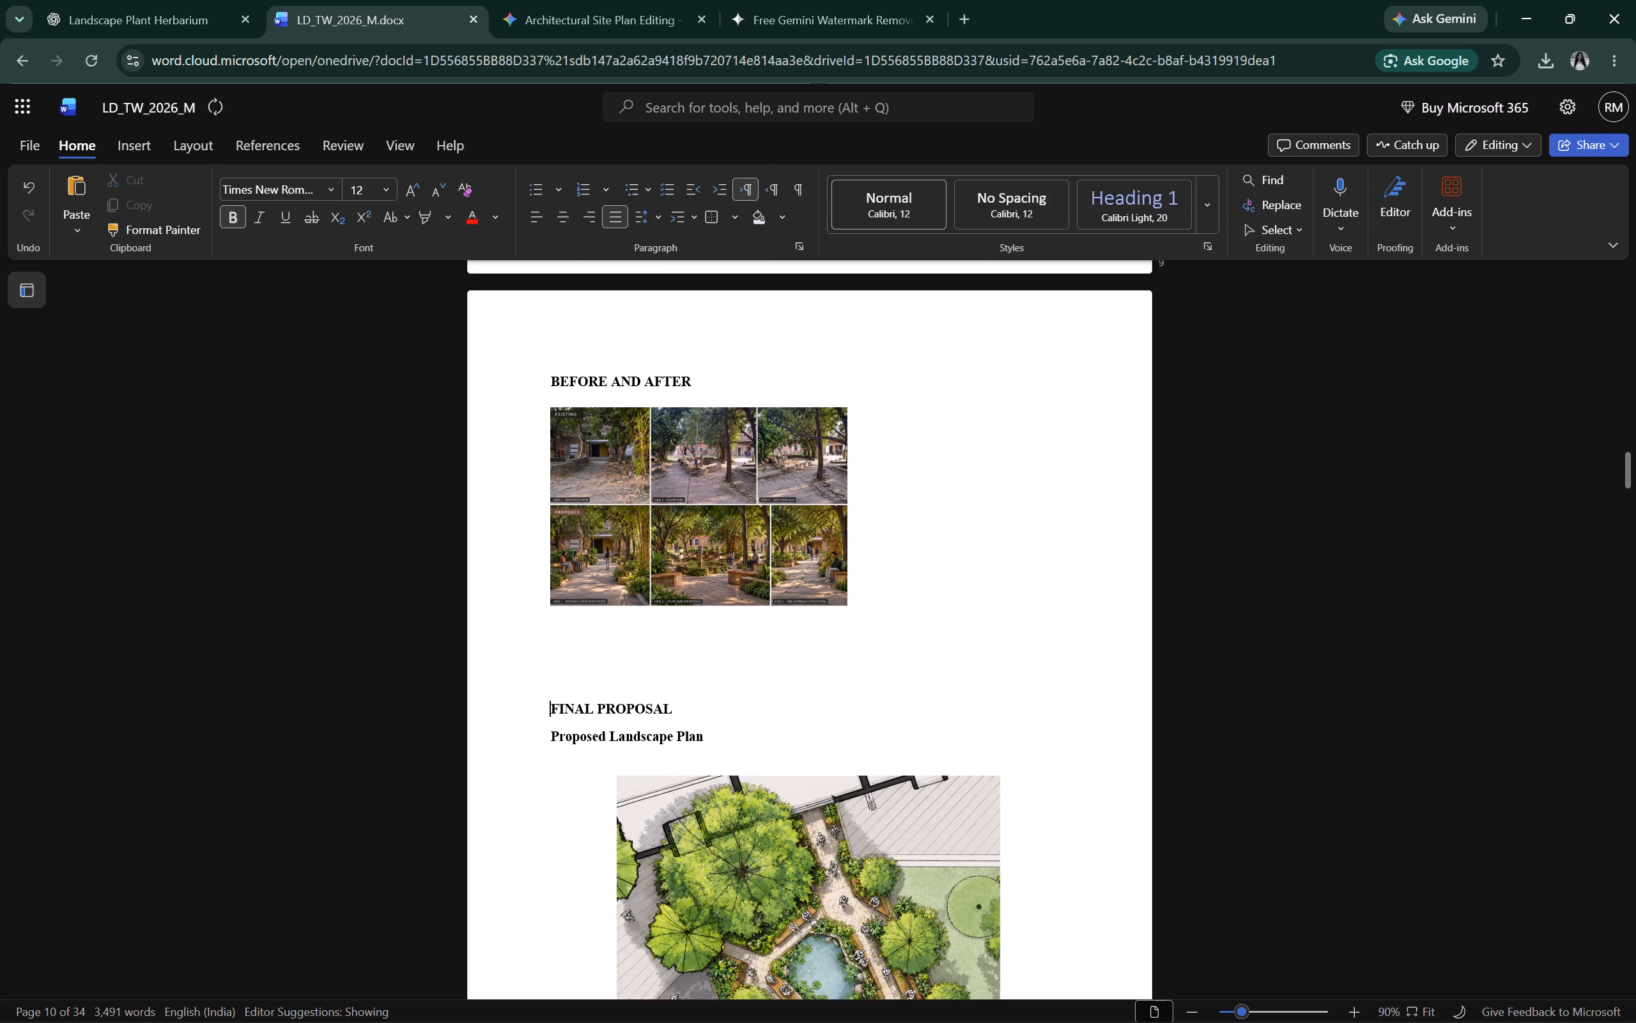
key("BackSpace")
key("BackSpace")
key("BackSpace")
Enlarge the BEFORE AND AFTER image proportionally to about 8.65 cm high by 12.96 cm wide, undoing any larger resize.
left_click(822, 566)
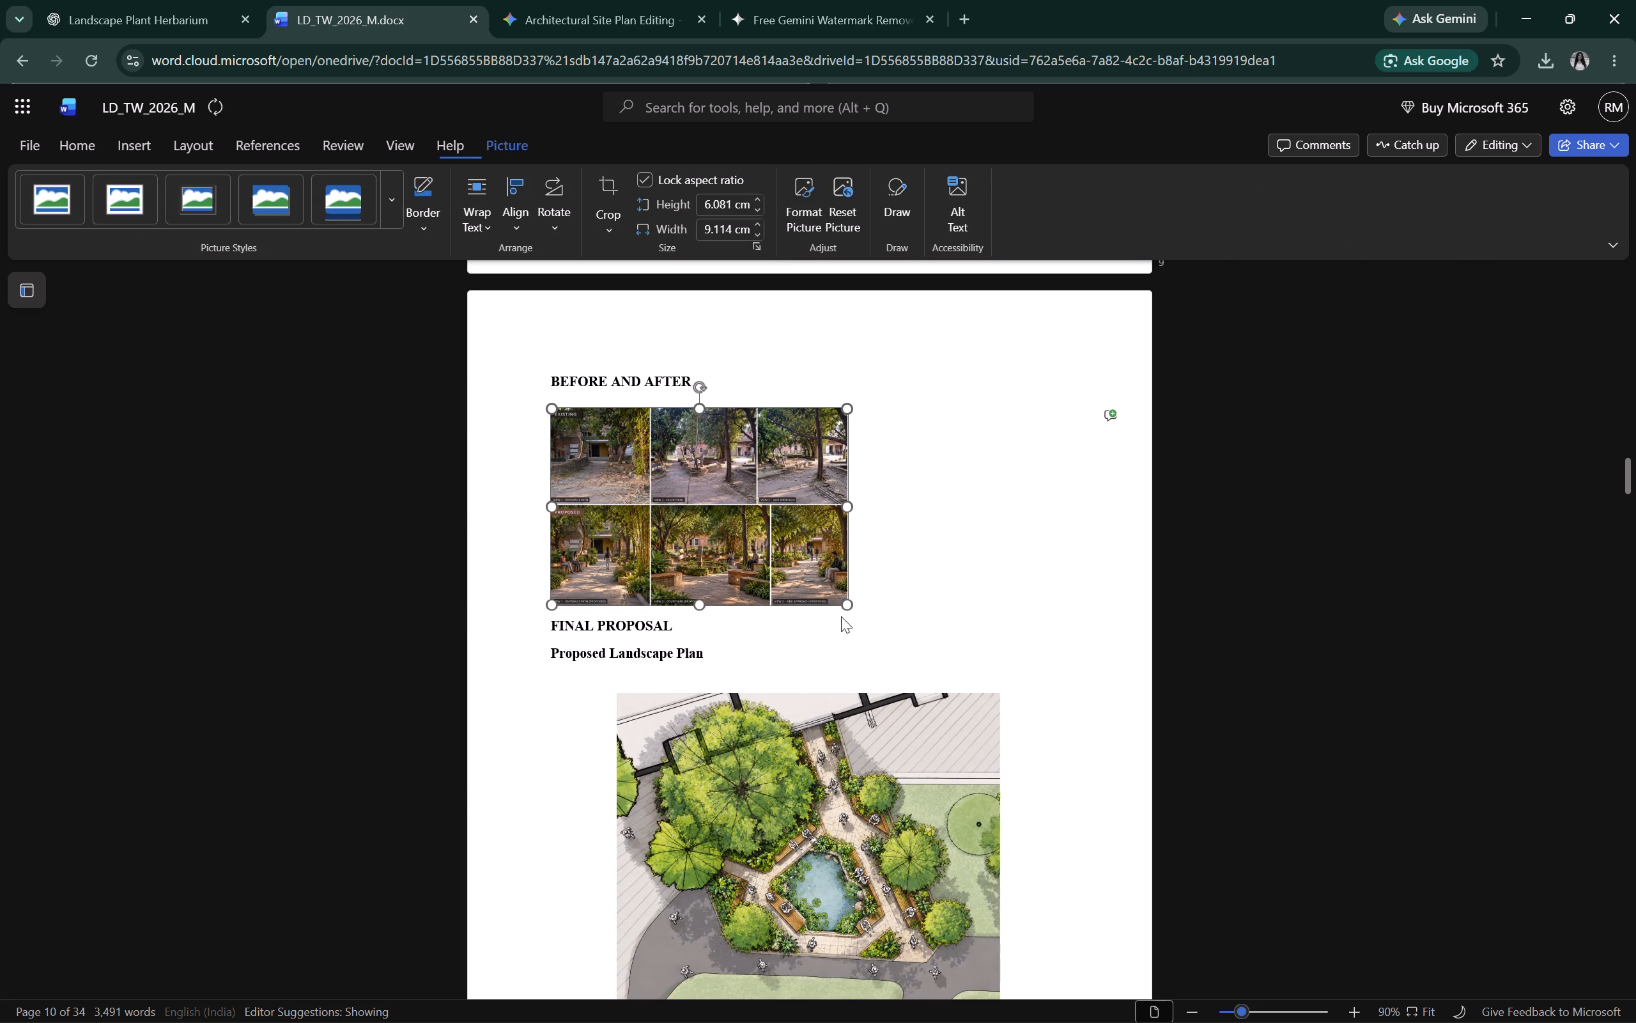
left_click_drag(846, 605, 975, 657)
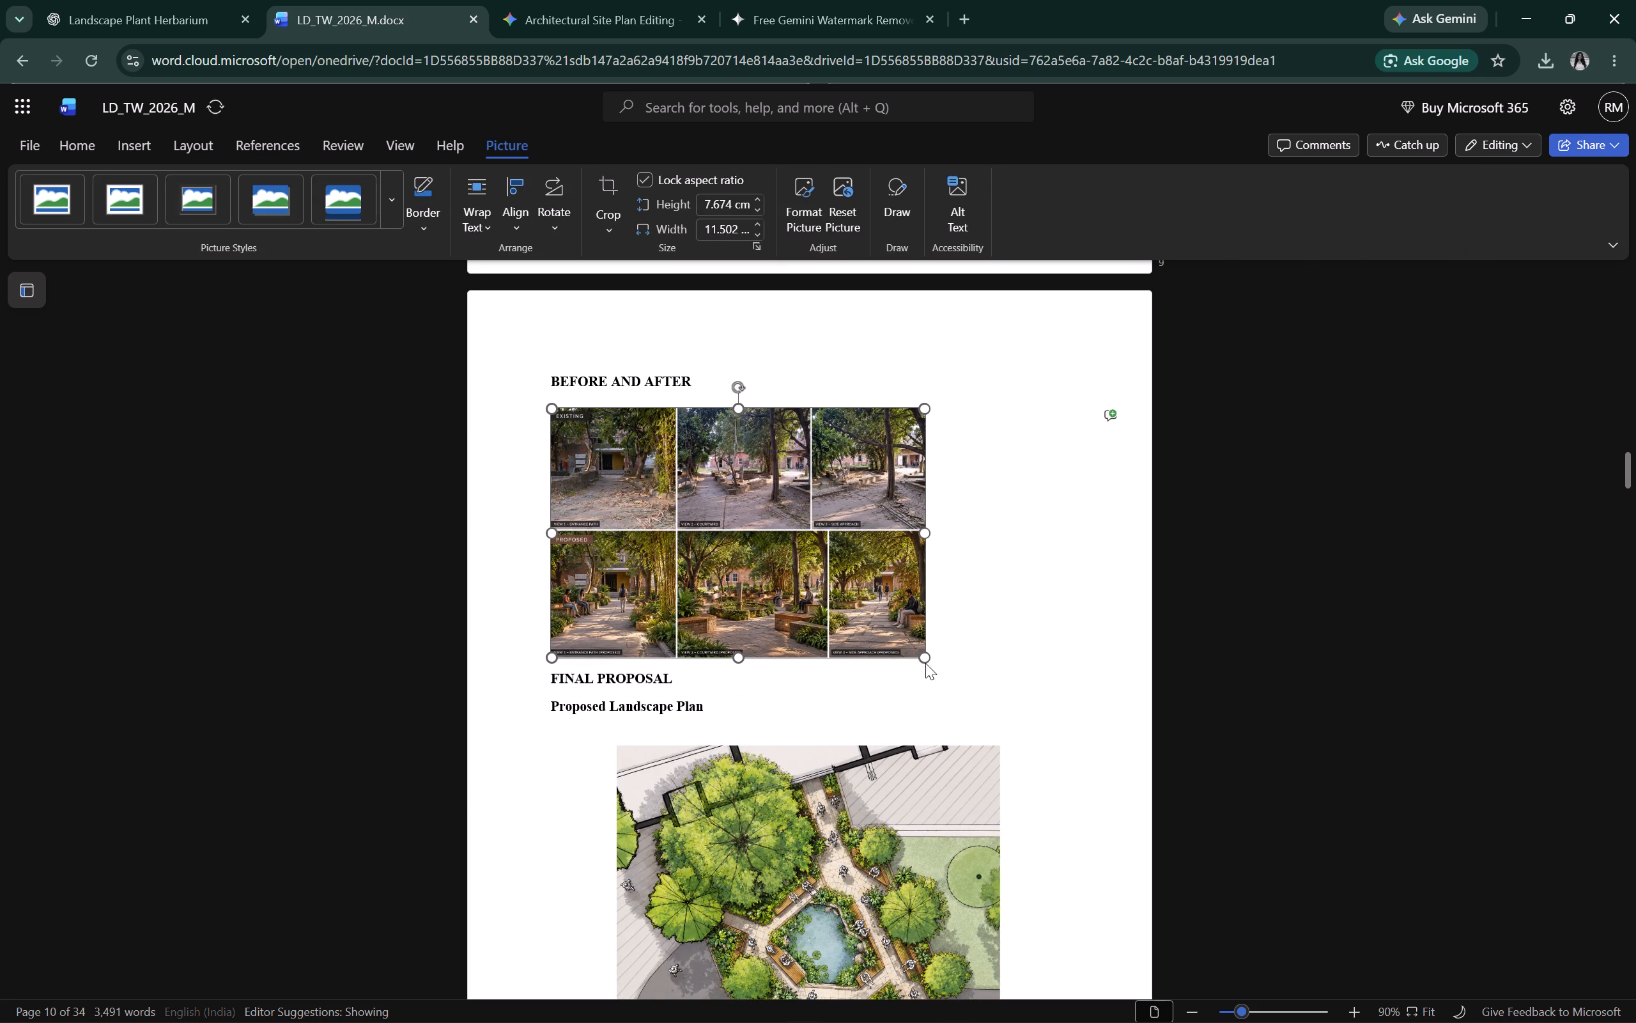
left_click_drag(924, 661, 972, 692)
left_click_drag(969, 687, 1000, 717)
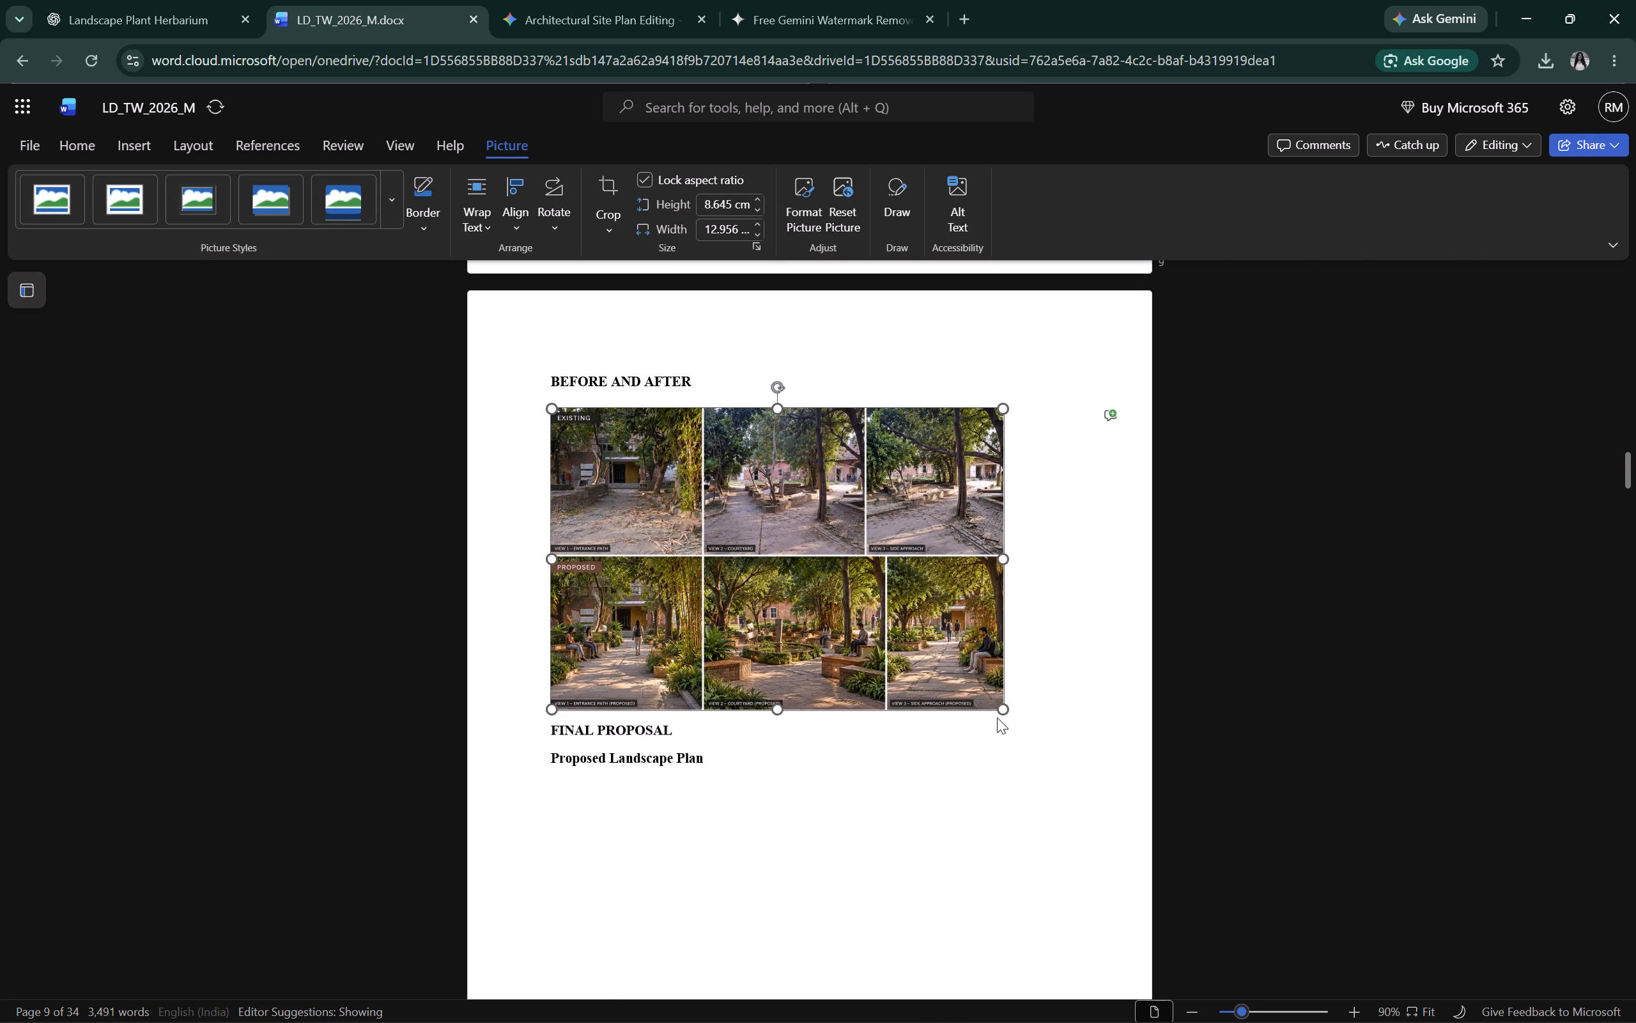
scroll(964, 670, "down", 3)
key("ctrl+z")
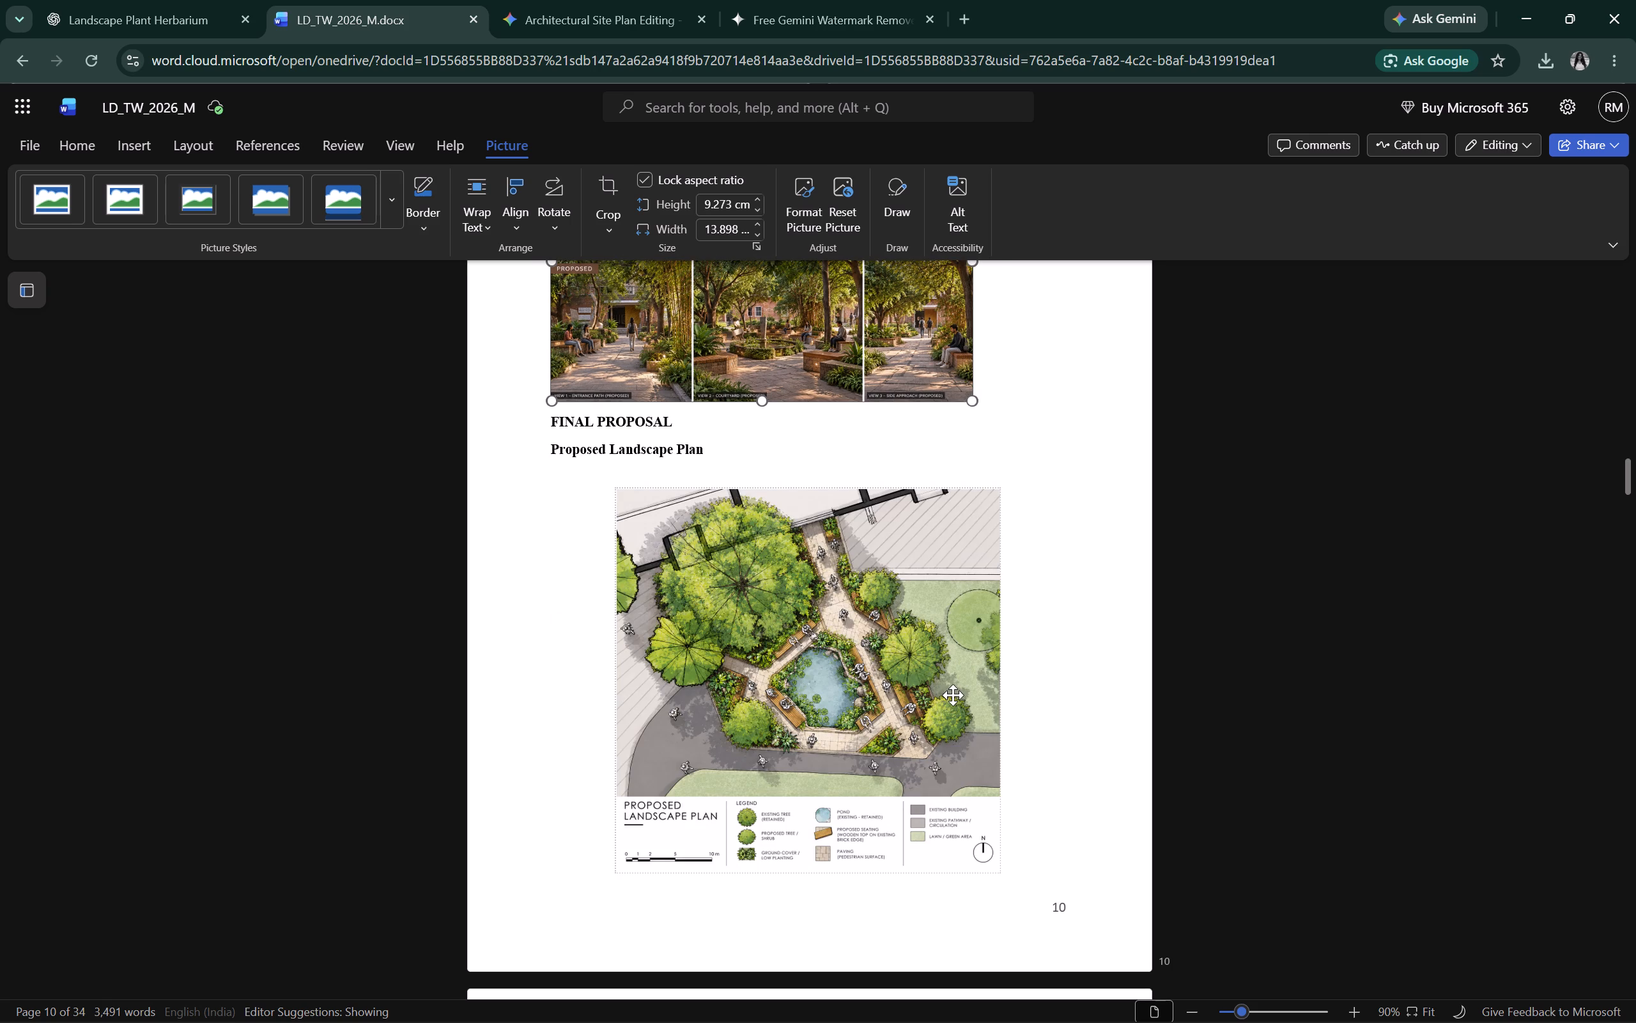
Centre the BEFORE AND AFTER image horizontally on the page.
scroll(953, 695, "up", 2)
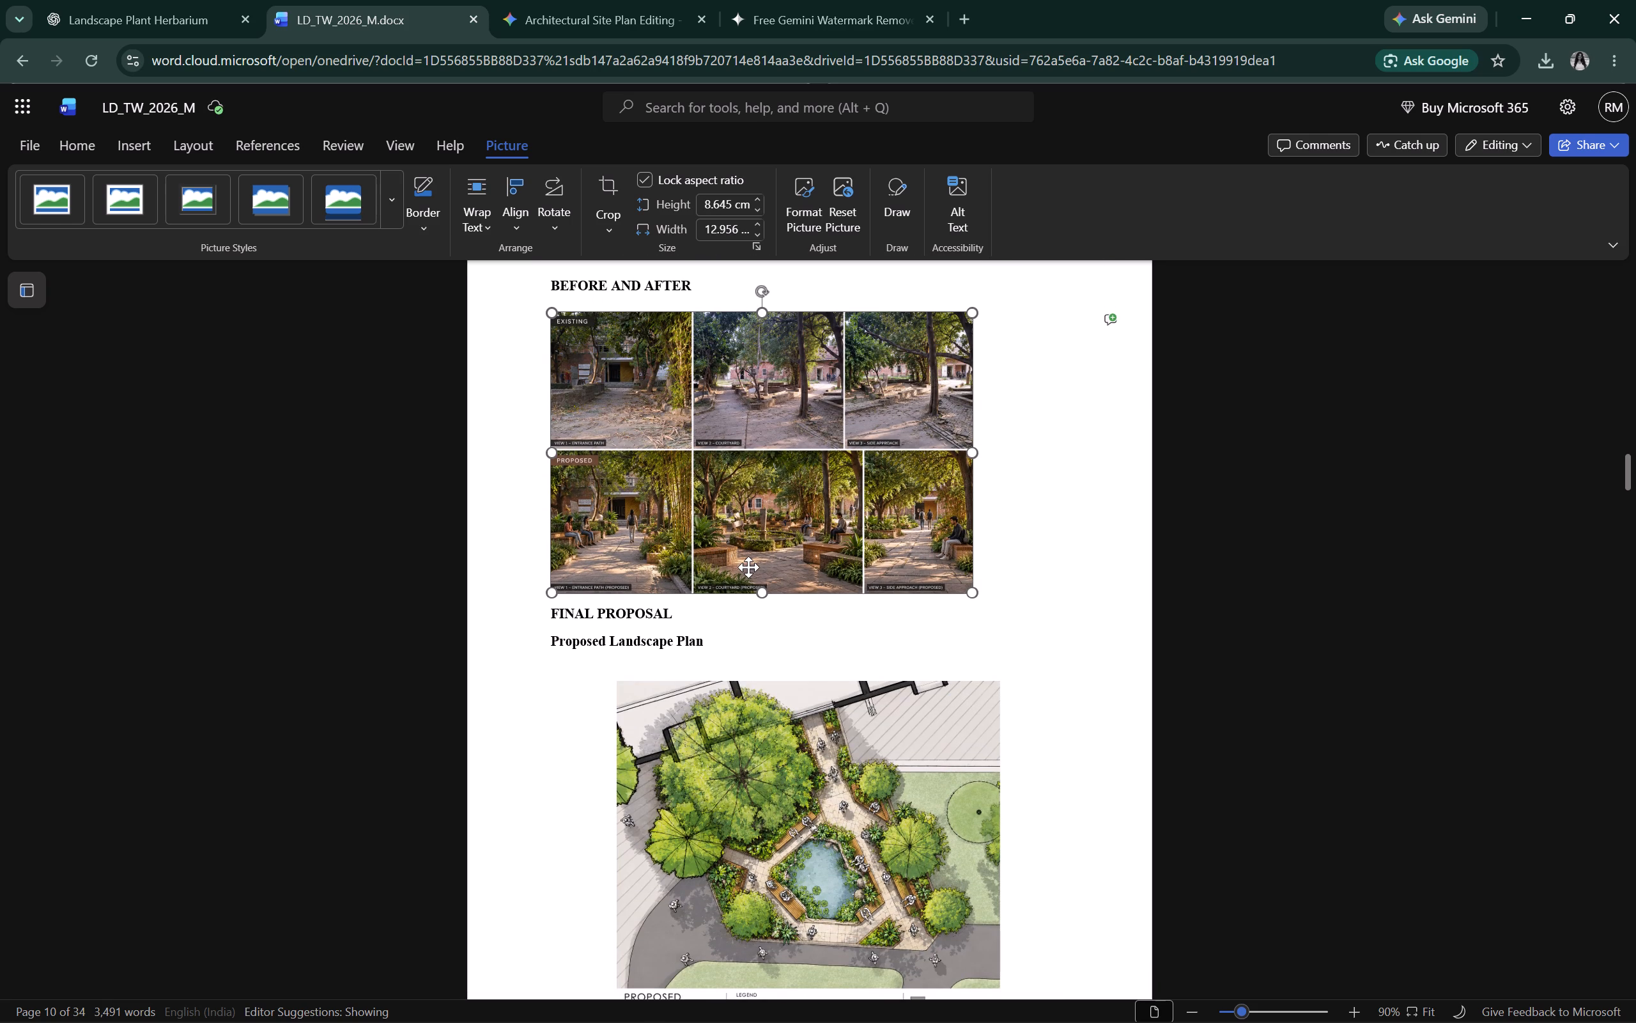
left_click(748, 567)
left_click(97, 141)
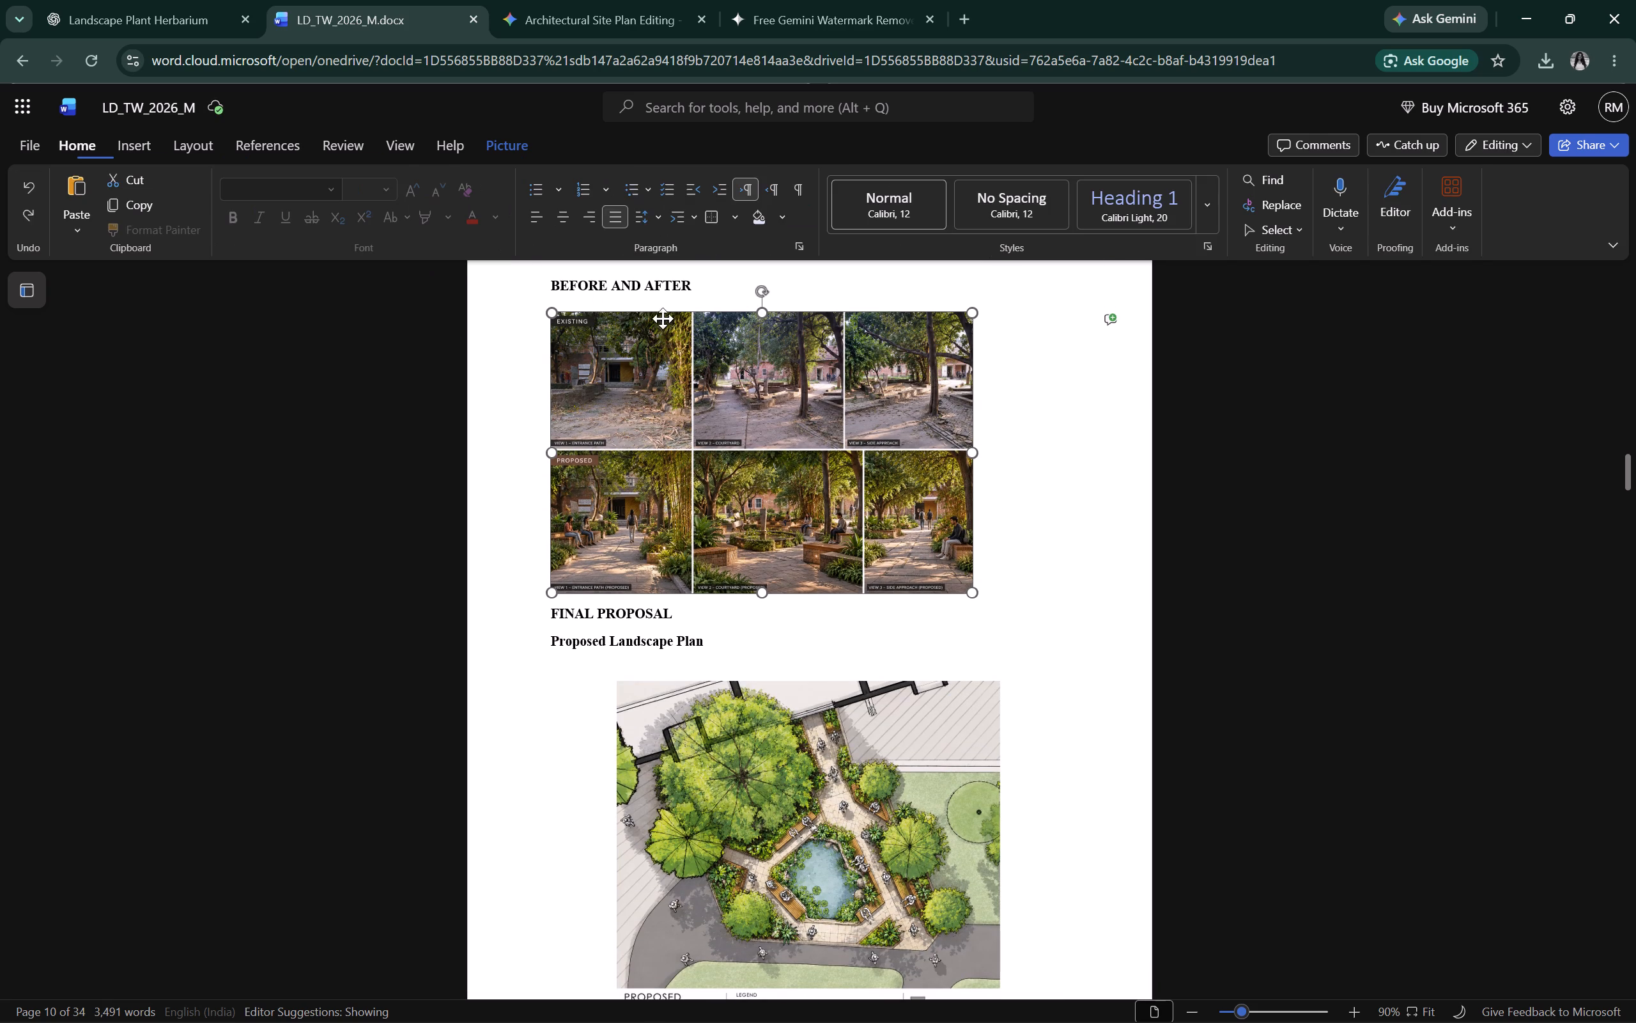
left_click(567, 218)
left_click(1114, 617)
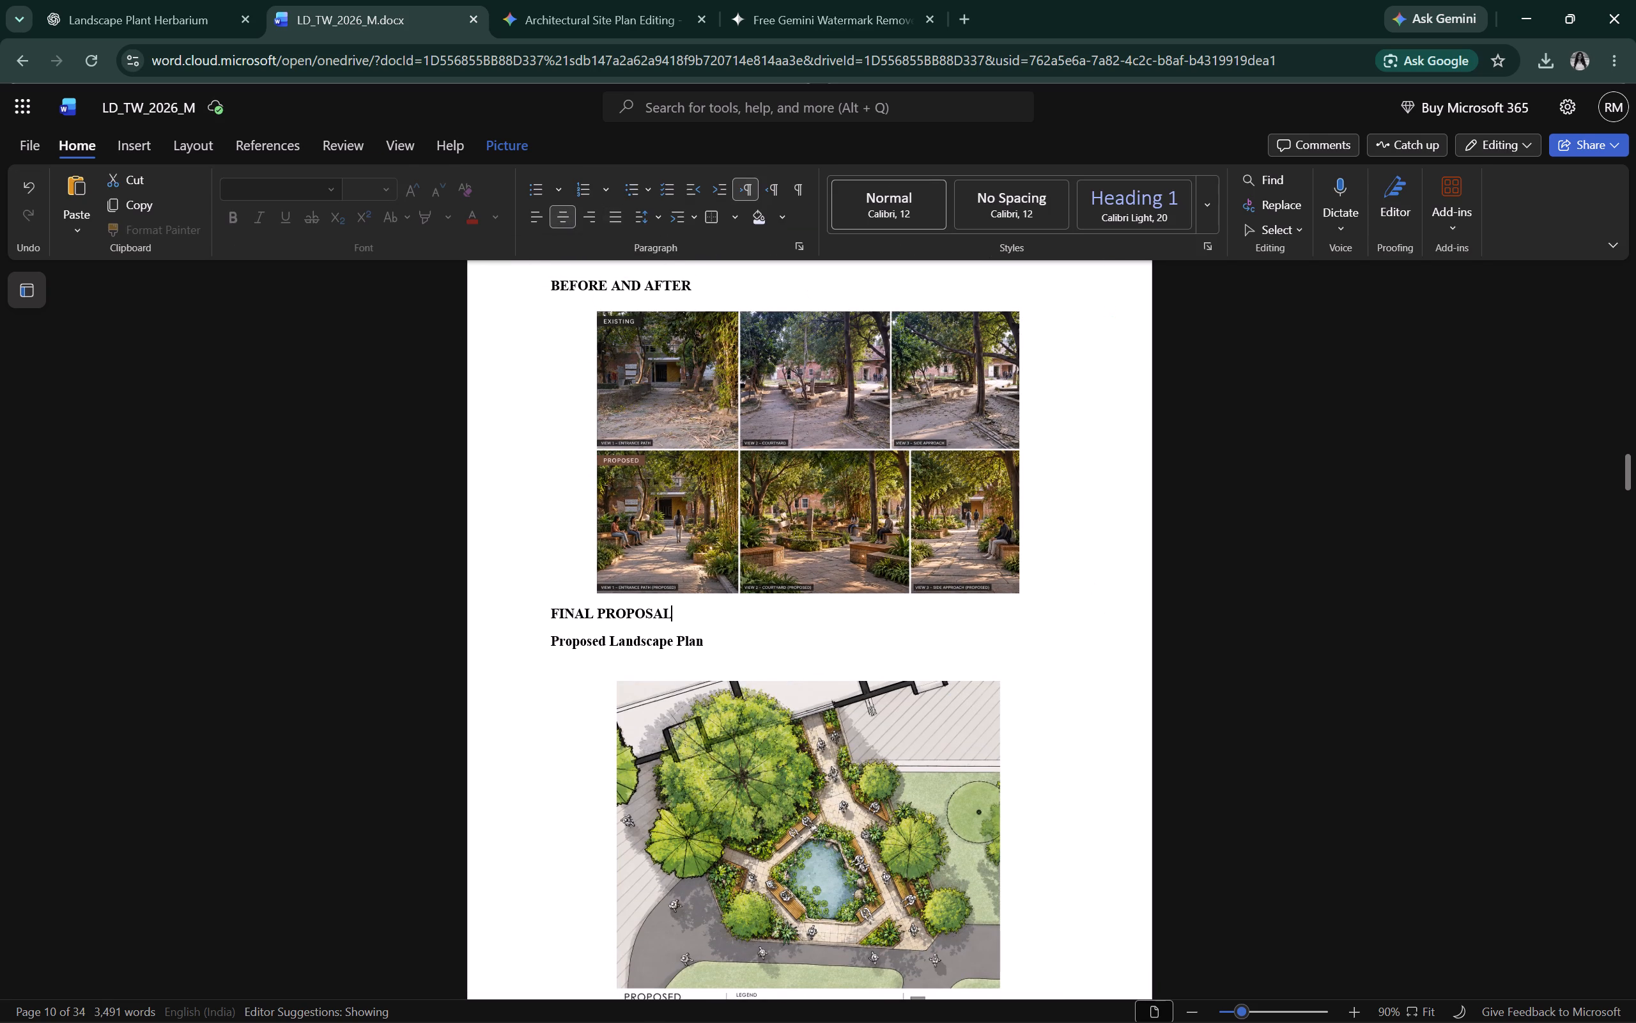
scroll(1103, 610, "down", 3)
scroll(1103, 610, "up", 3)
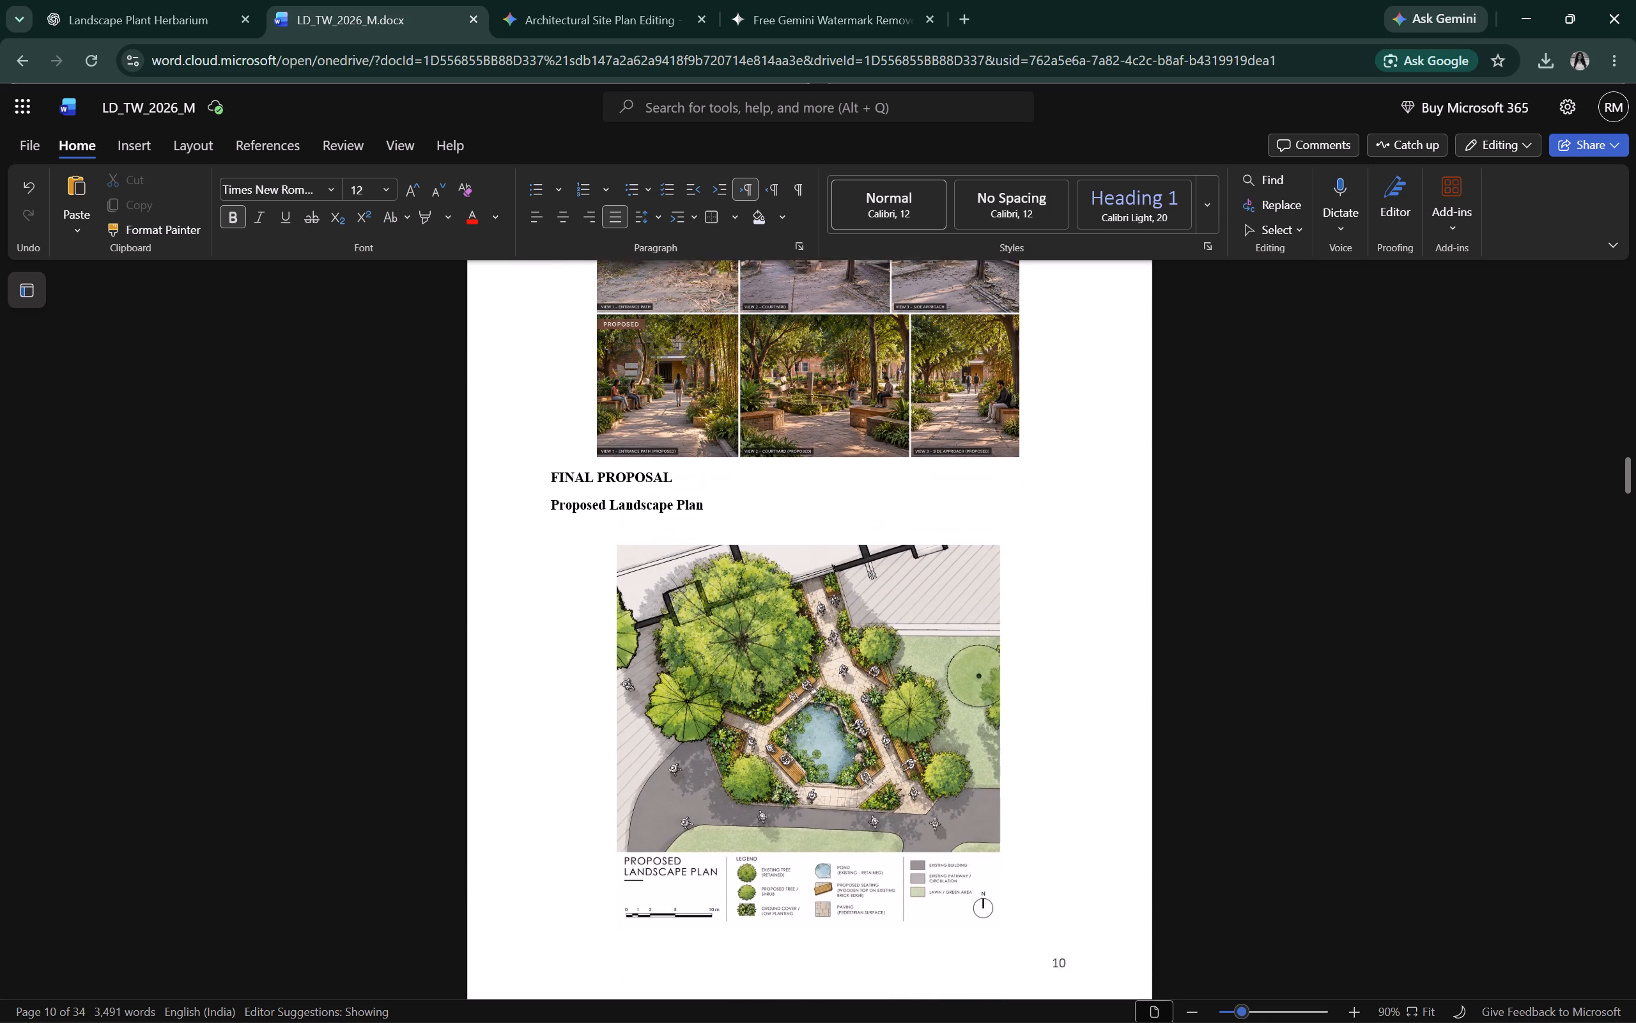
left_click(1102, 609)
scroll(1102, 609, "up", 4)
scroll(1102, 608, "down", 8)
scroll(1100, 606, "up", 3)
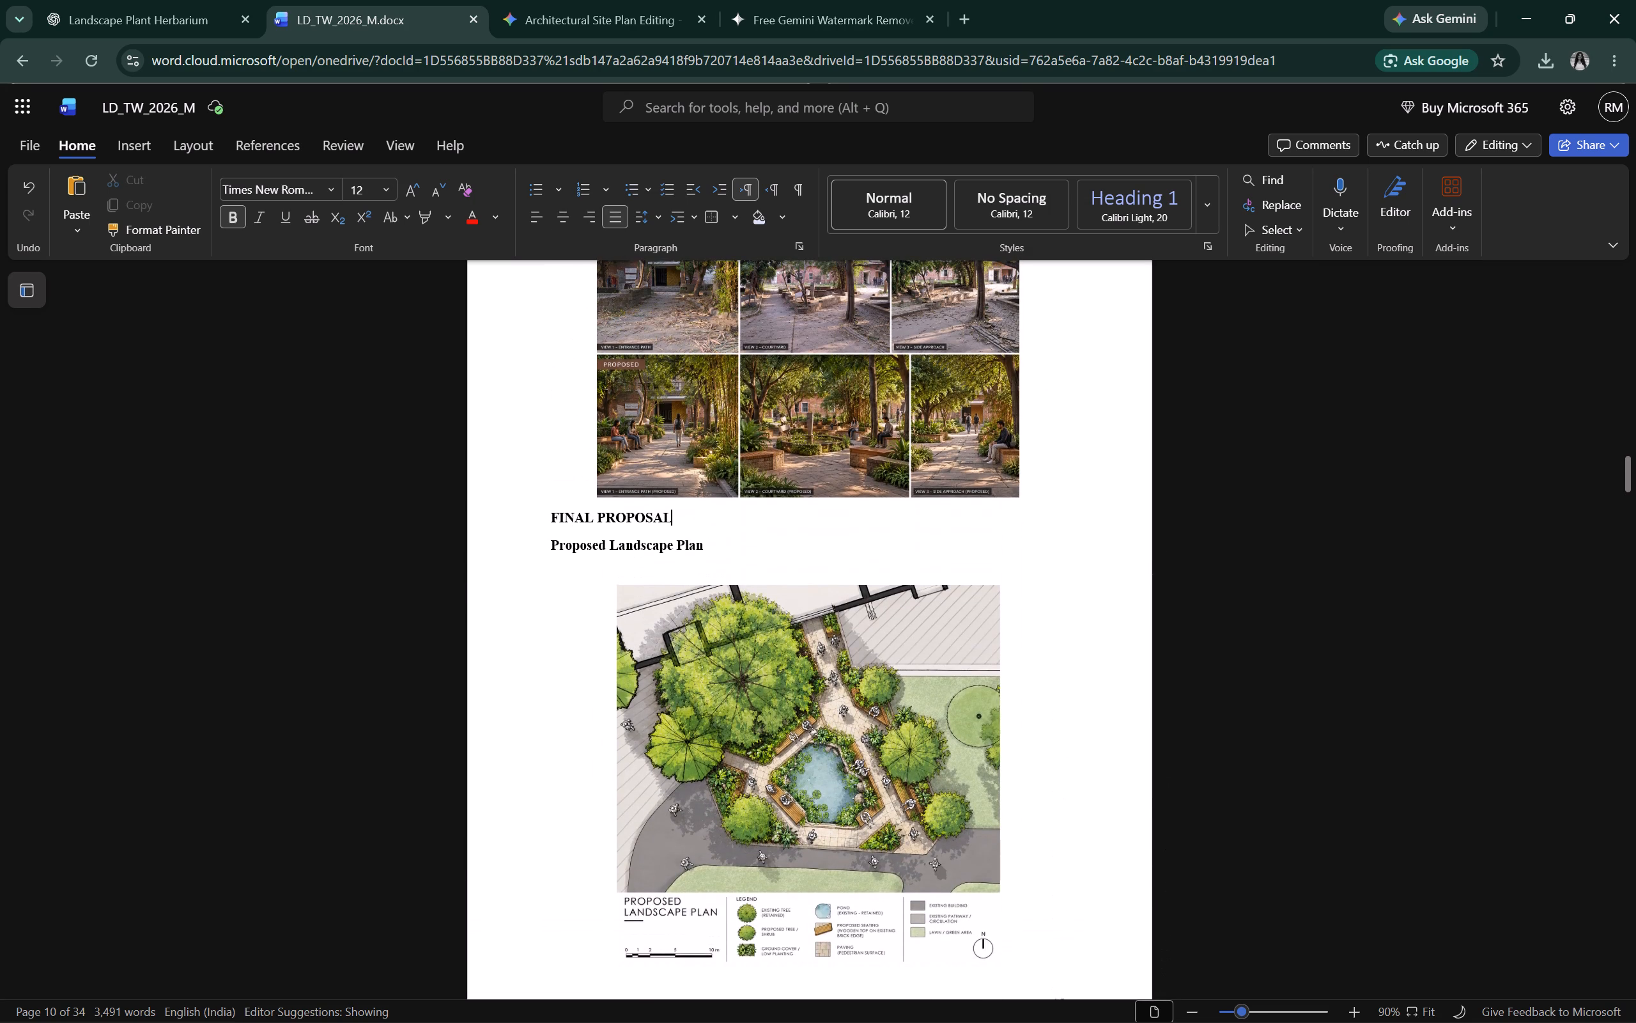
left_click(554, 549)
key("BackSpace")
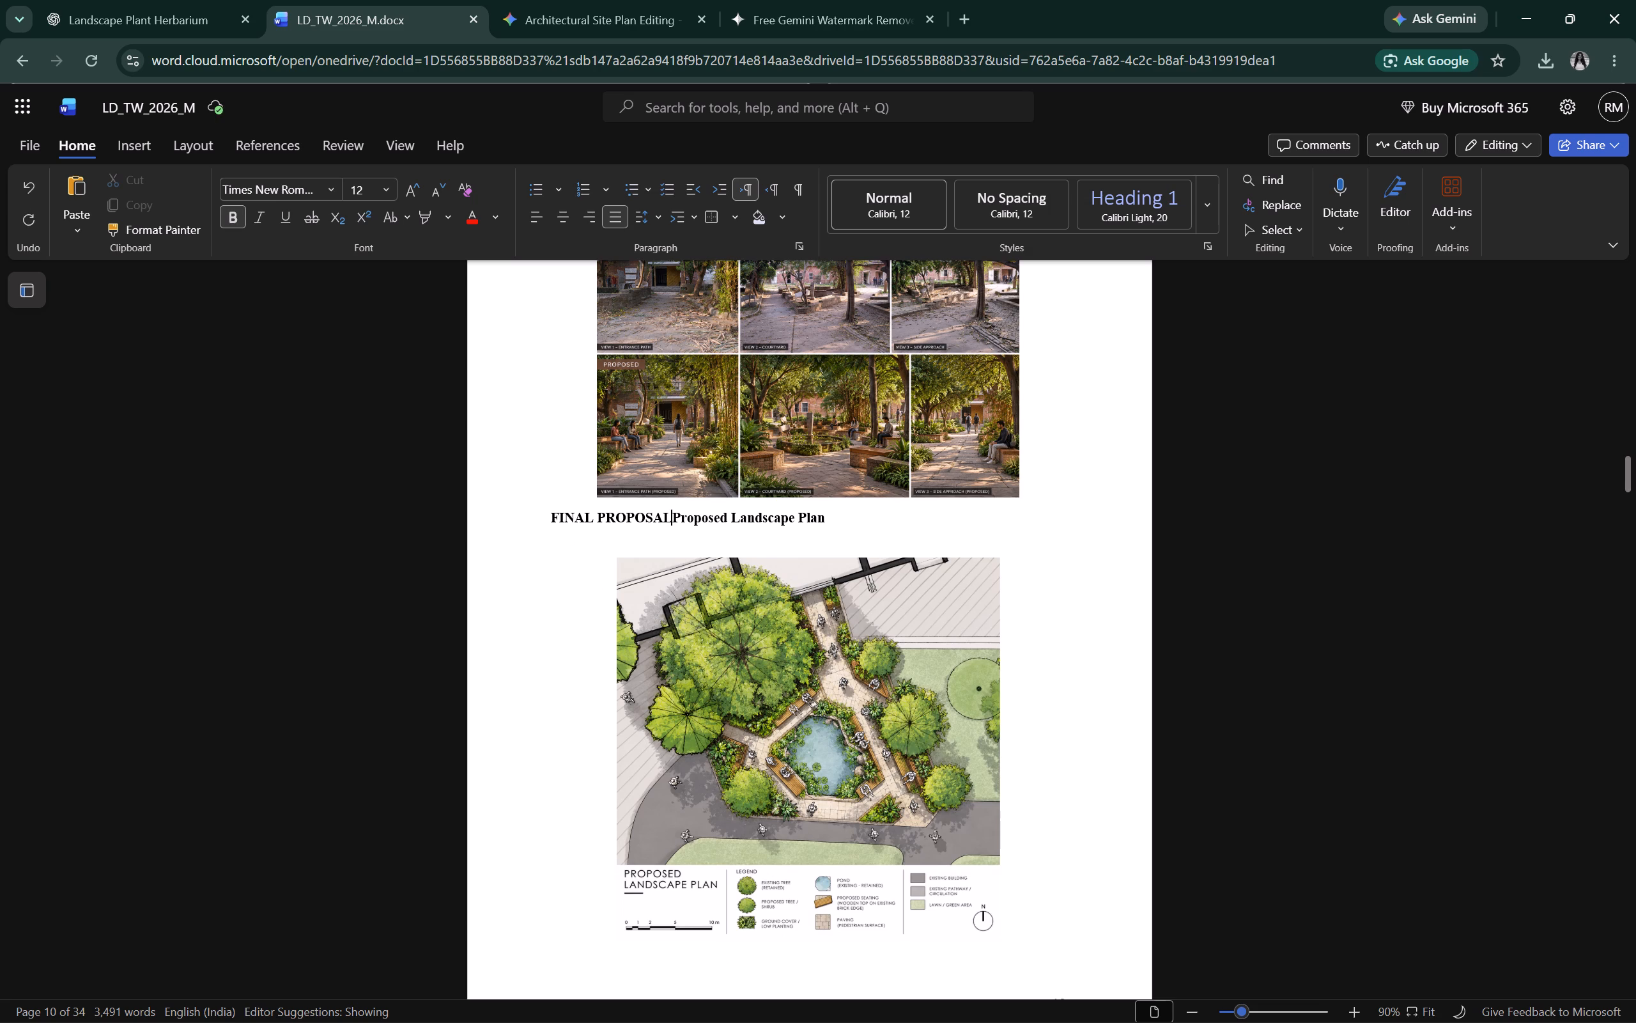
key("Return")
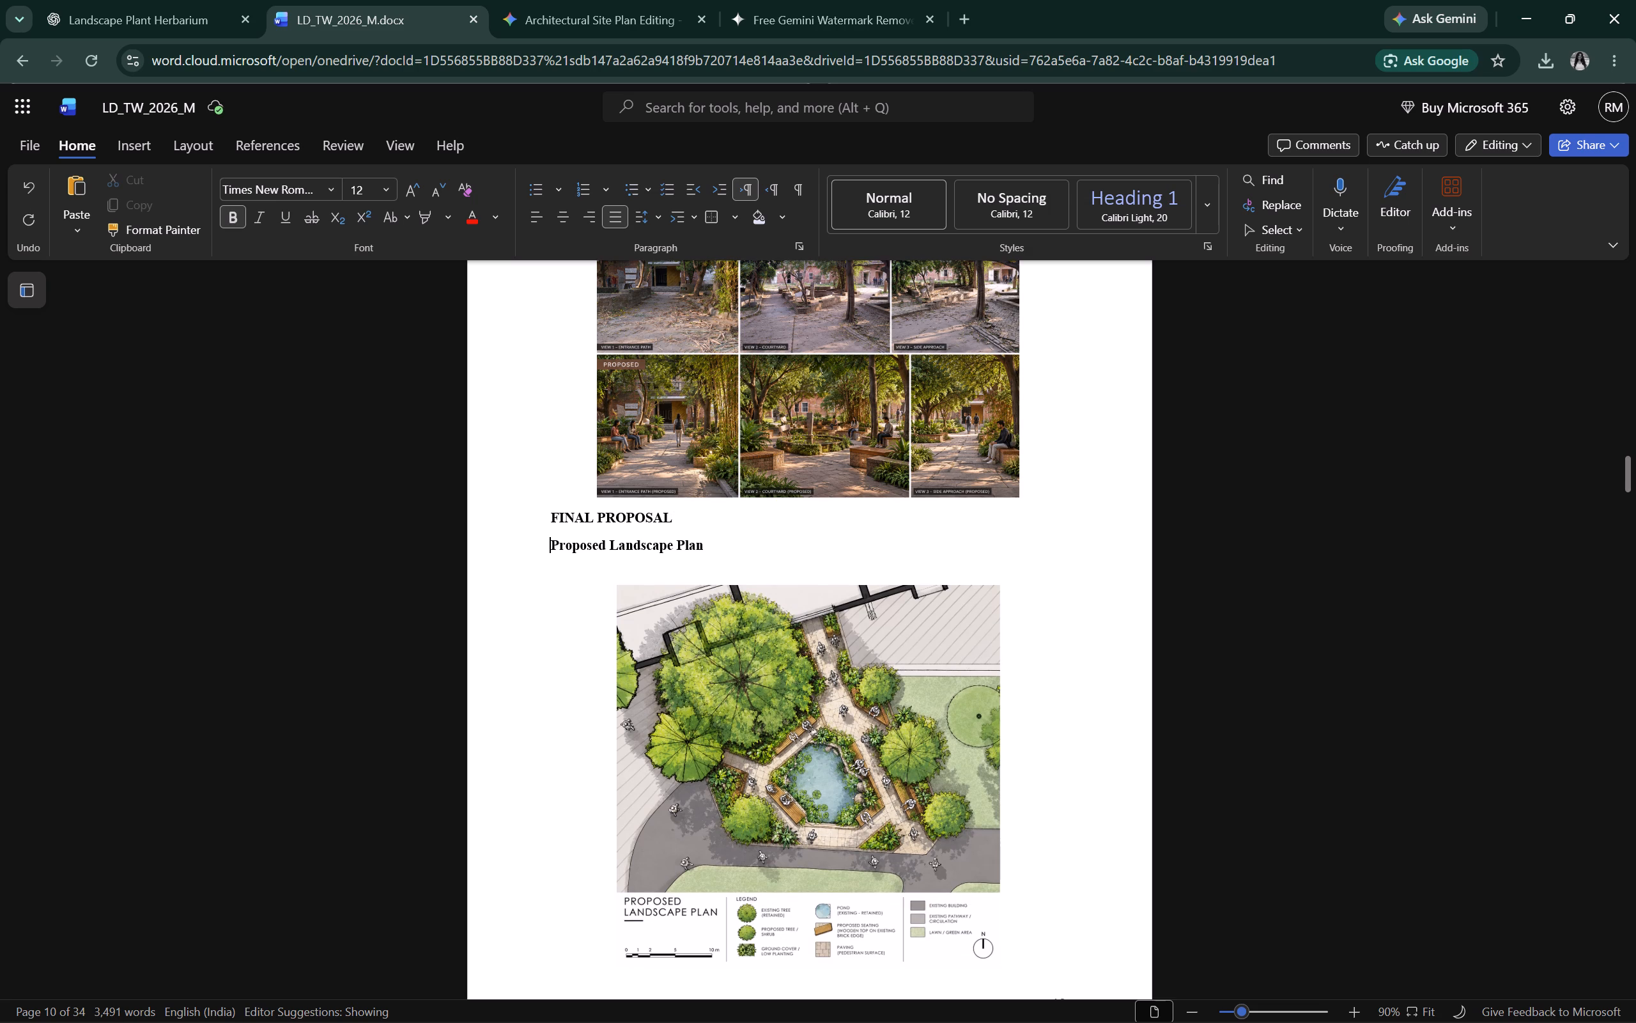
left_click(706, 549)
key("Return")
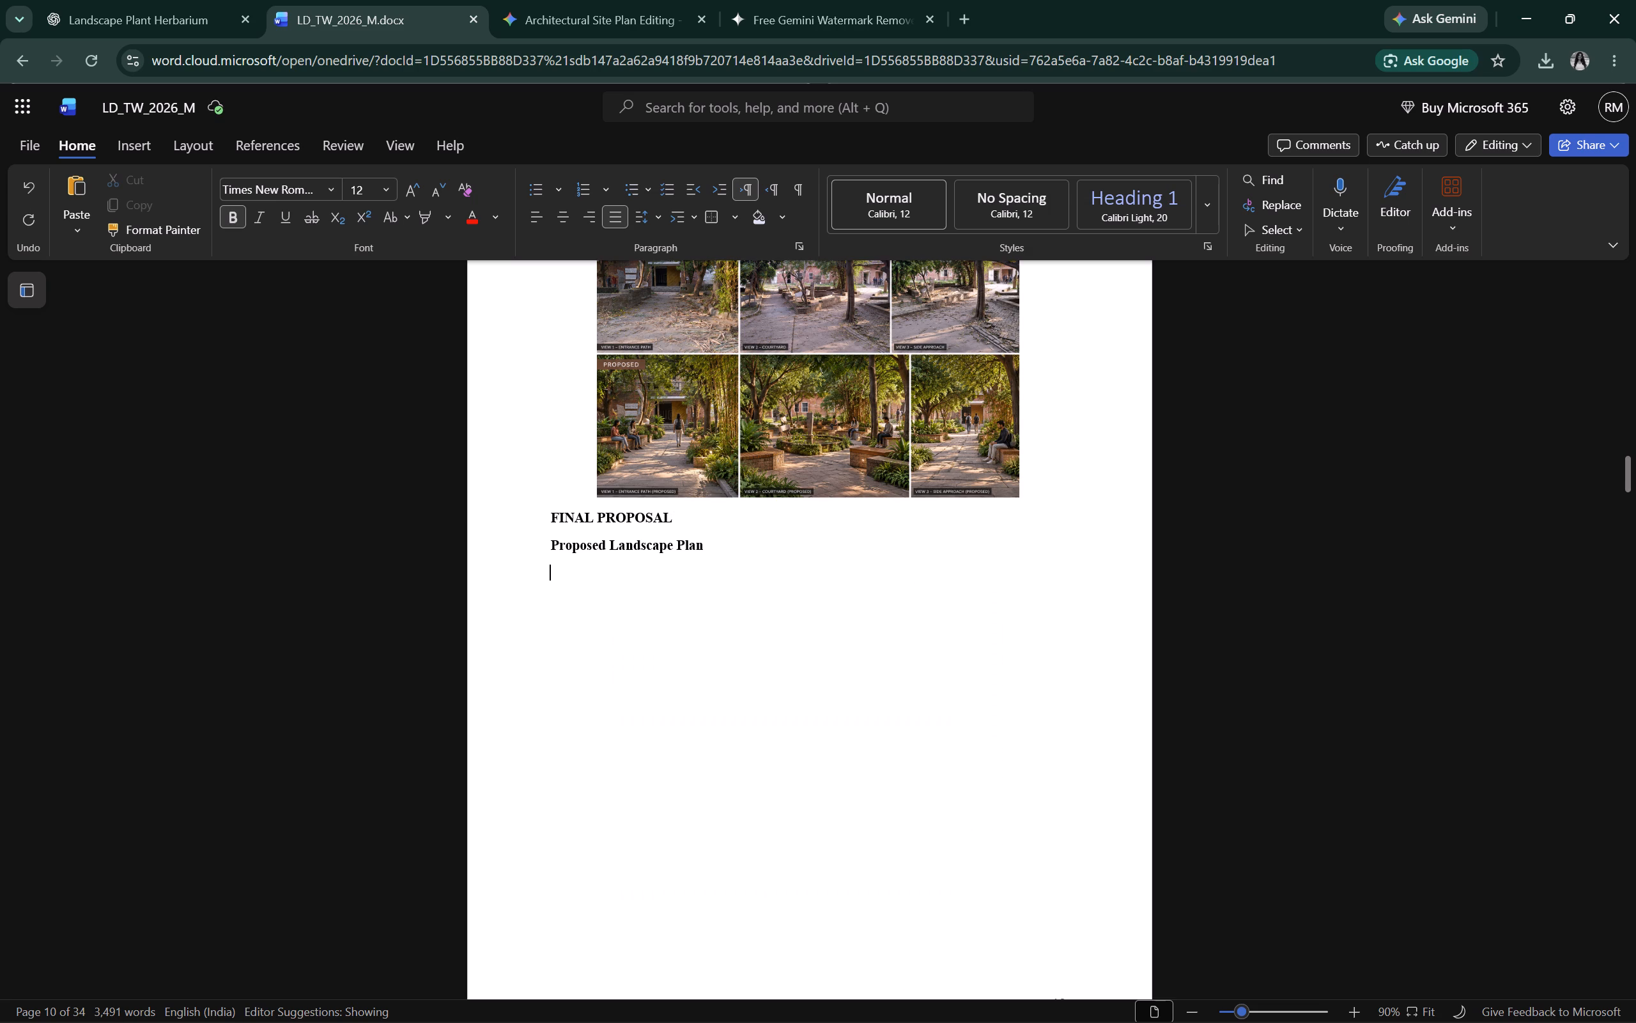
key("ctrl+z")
Delete the blank line between the Proposed Landscape Plan heading and the plan image, undoing any excess deletion.
left_click(610, 593)
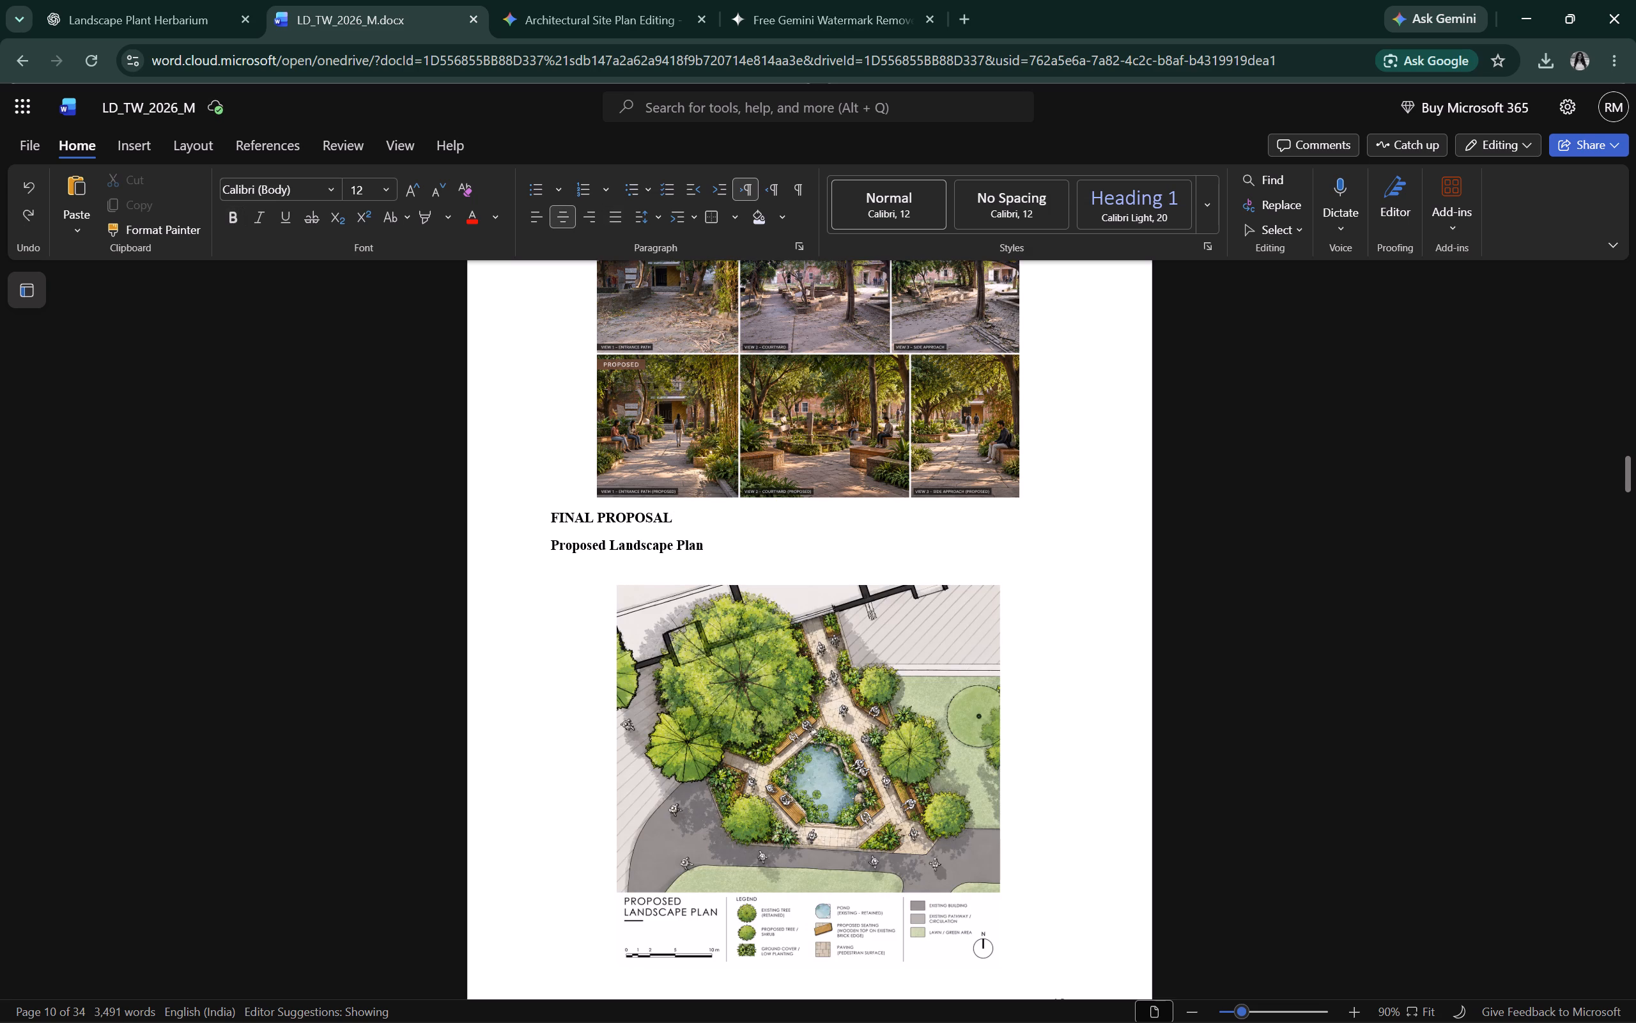
key("BackSpace")
key("BackSpace")
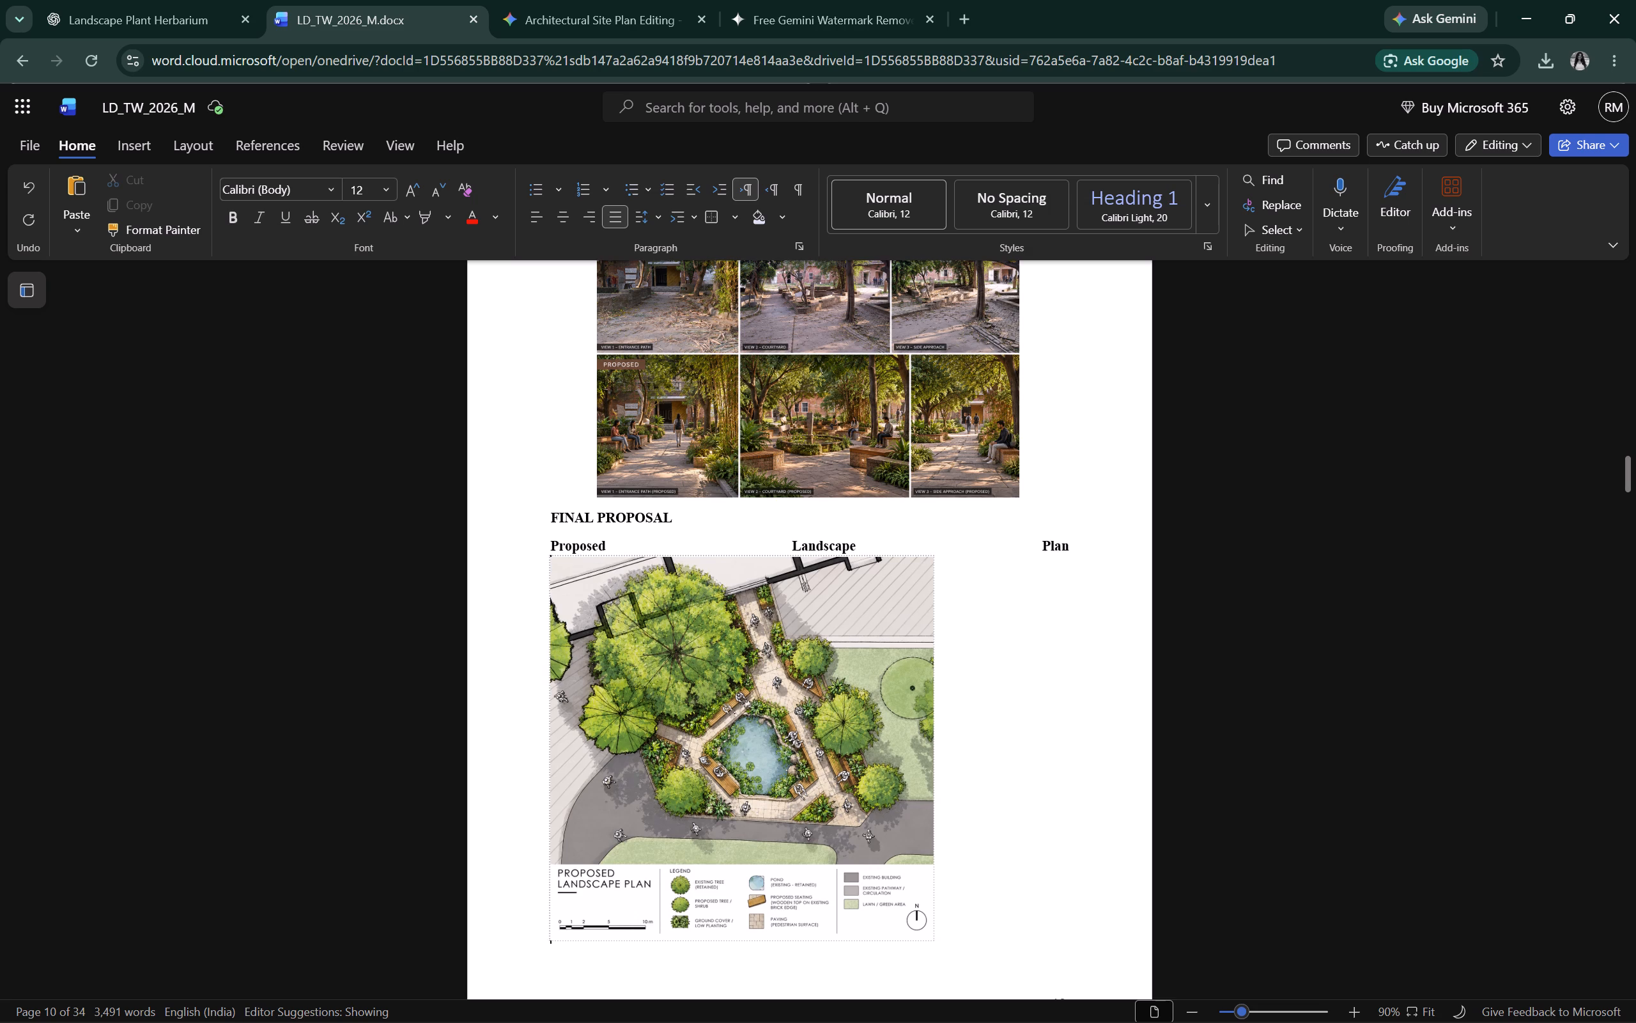
key("ctrl+z")
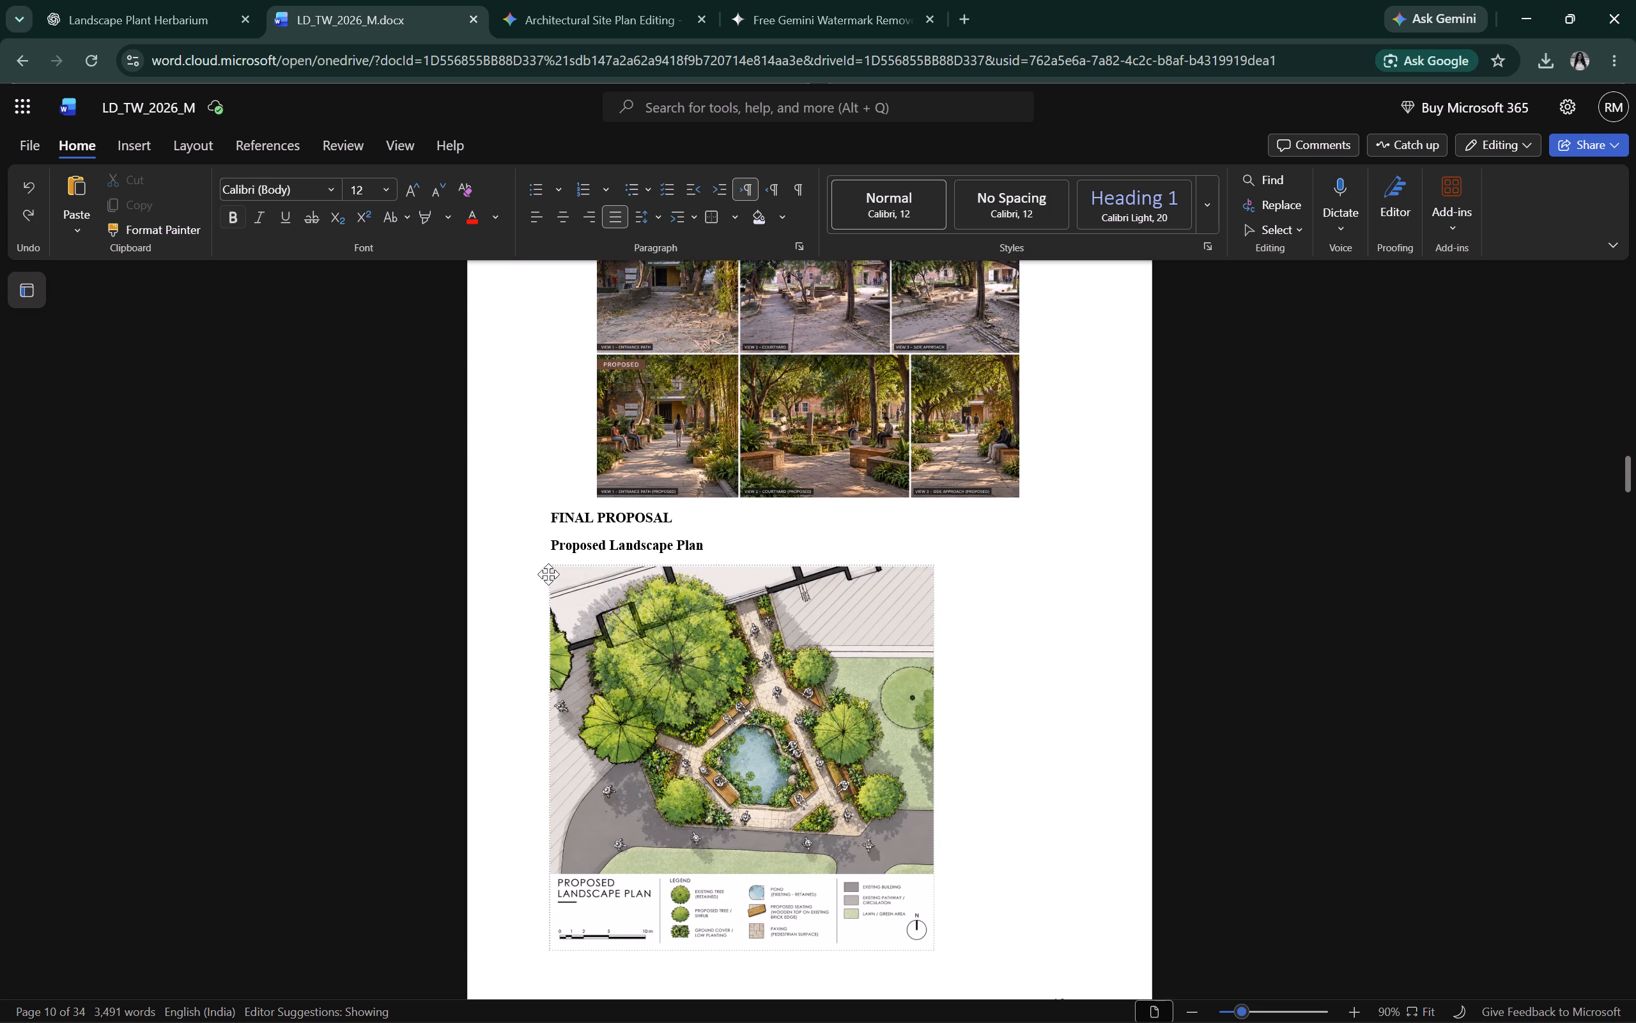
Insert one blank line between the BEFORE AND AFTER image and the FINAL PROPOSAL heading.
left_click(547, 520)
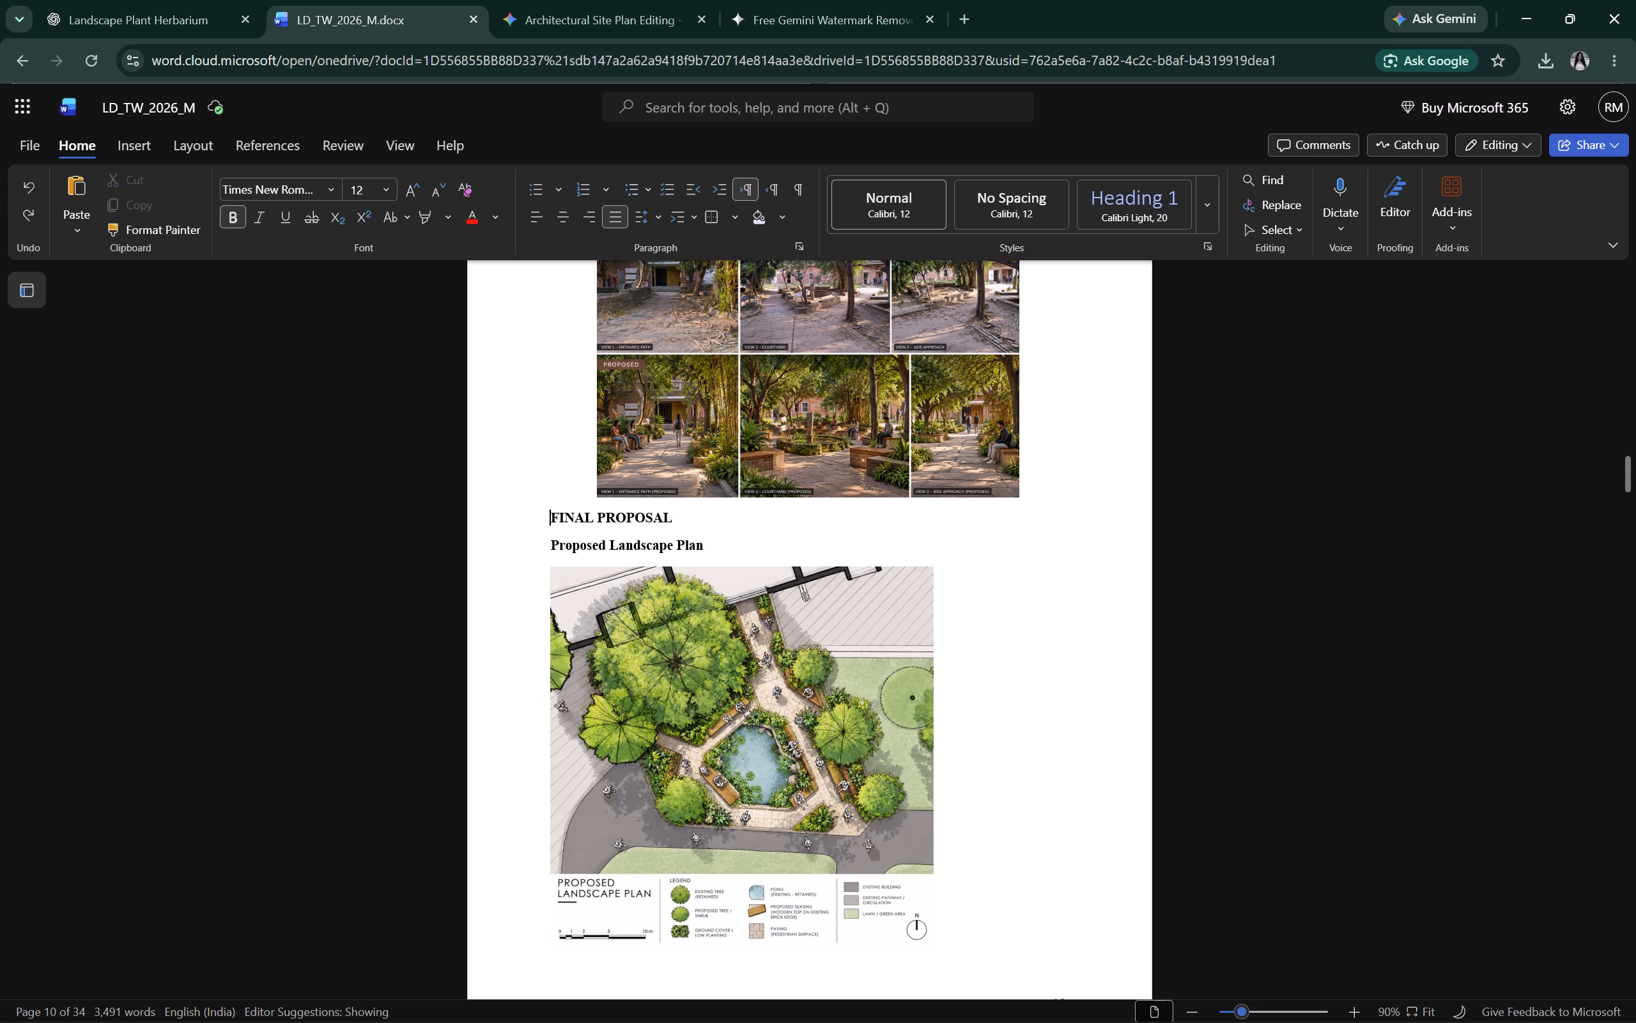
key("Return")
Centre the Proposed Landscape Plan image horizontally on the page.
scroll(756, 602, "down", 2)
scroll(756, 602, "up", 5)
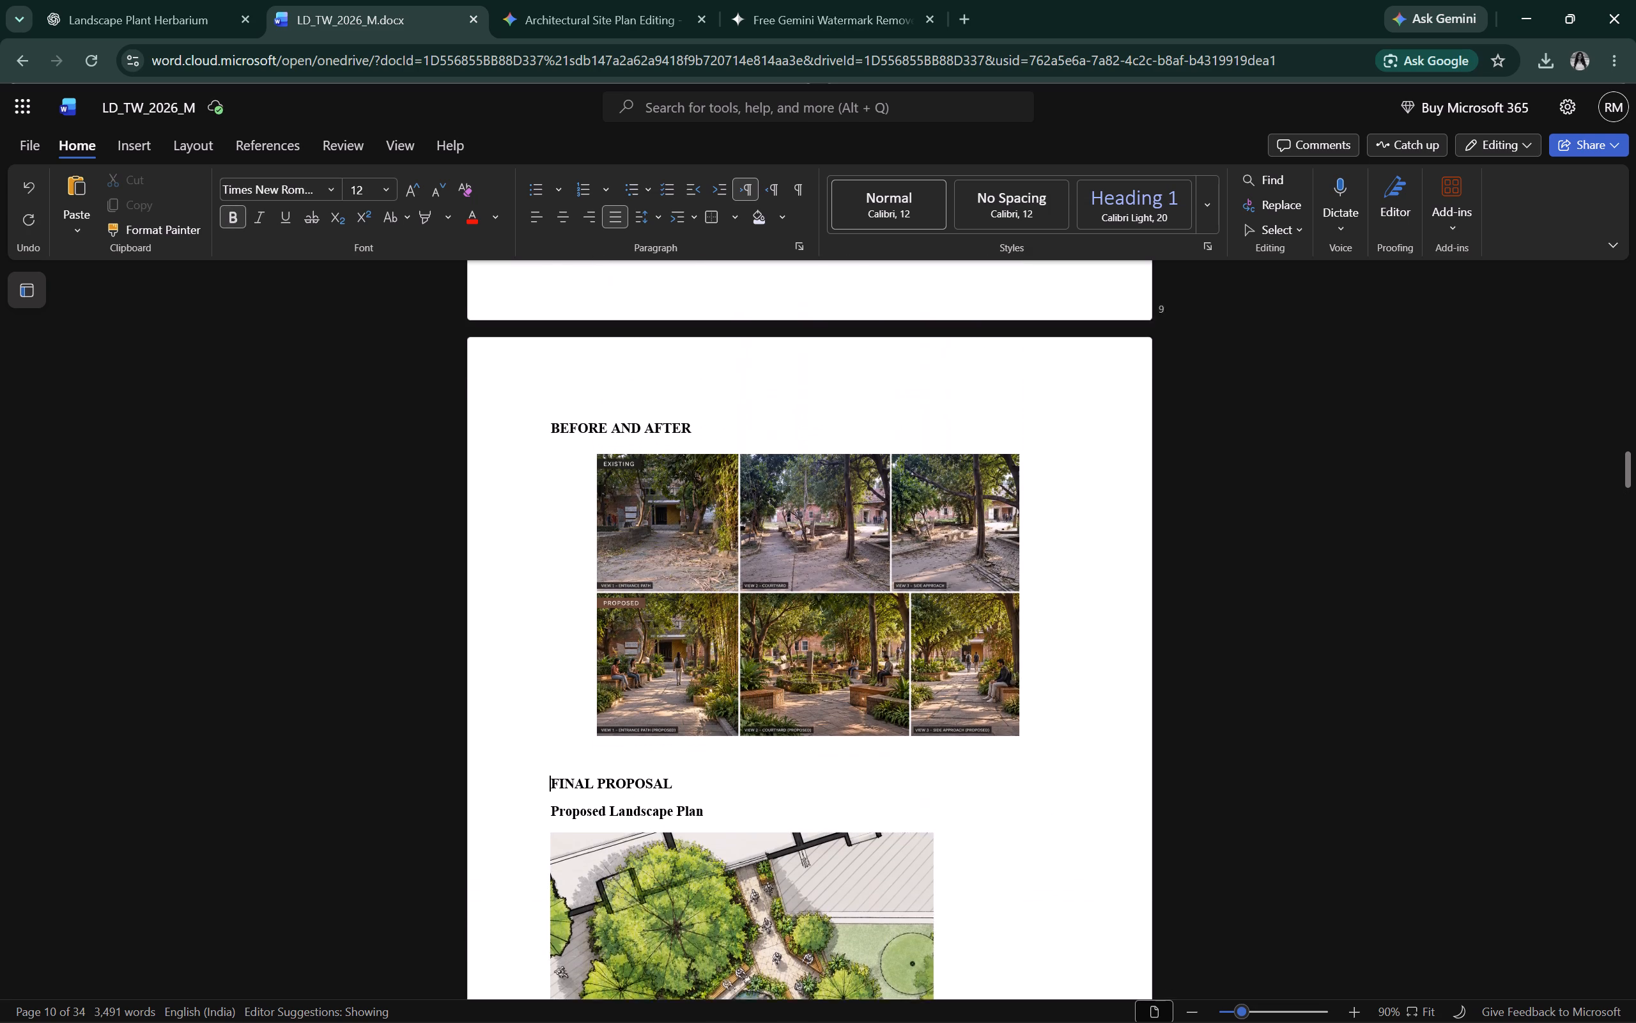
scroll(1006, 649, "down", 3)
scroll(1143, 641, "down", 4)
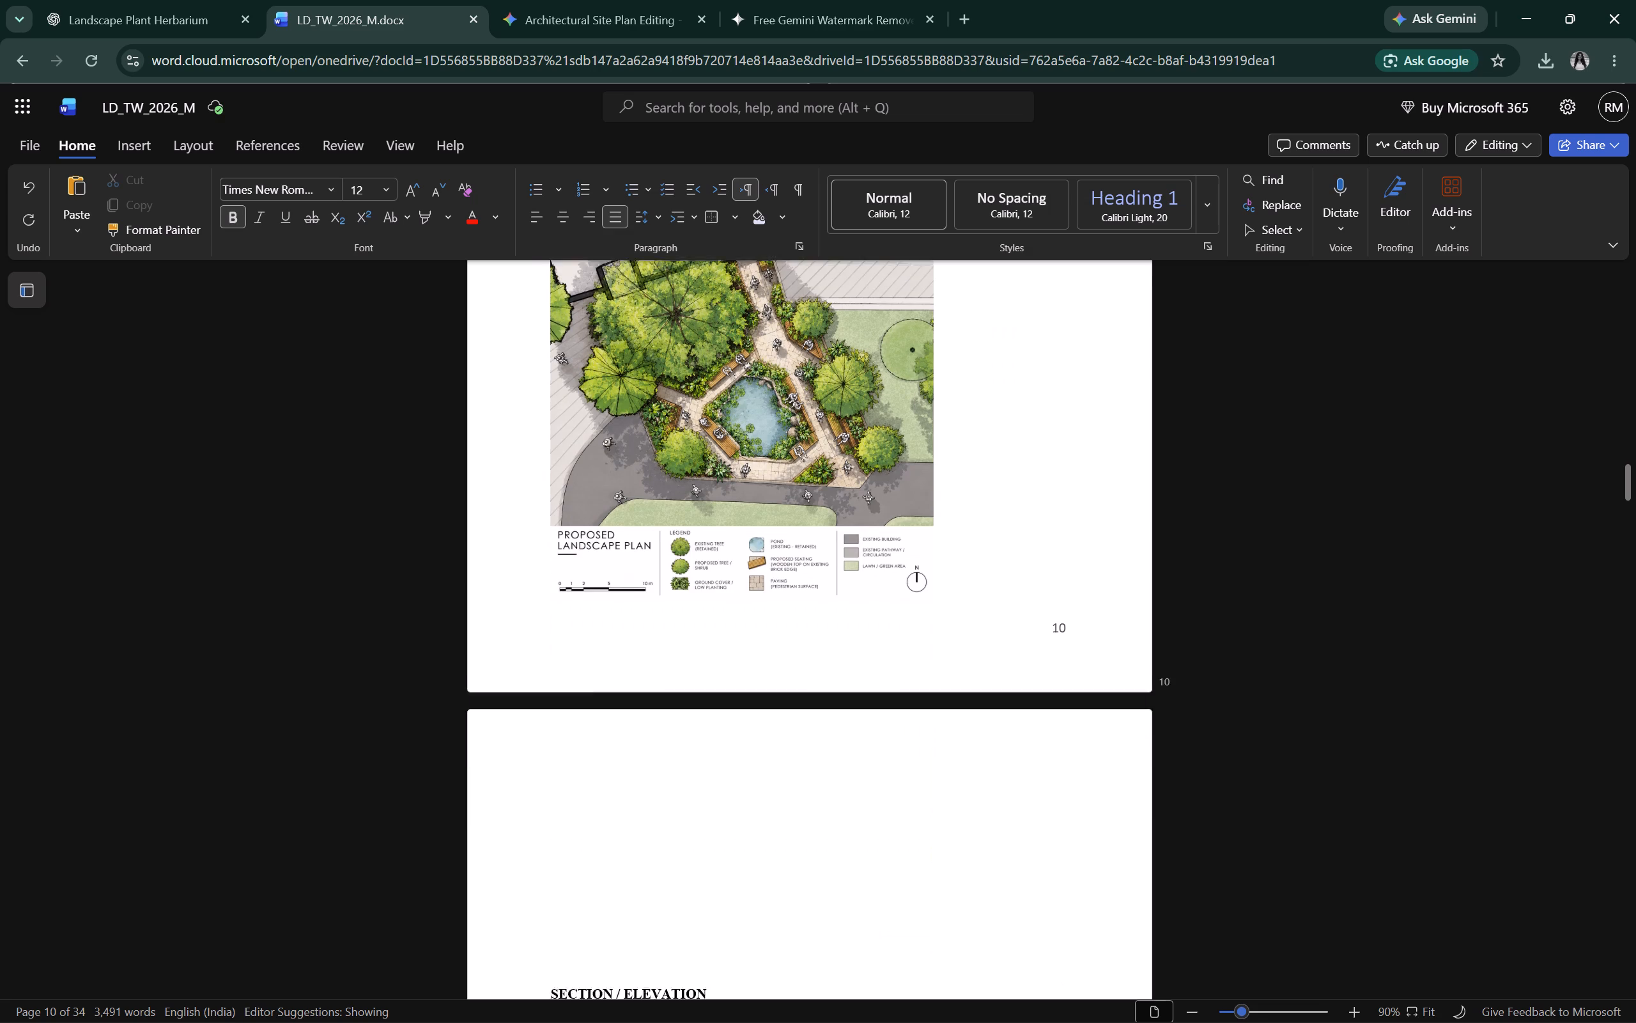
scroll(1143, 641, "up", 3)
left_click(854, 664)
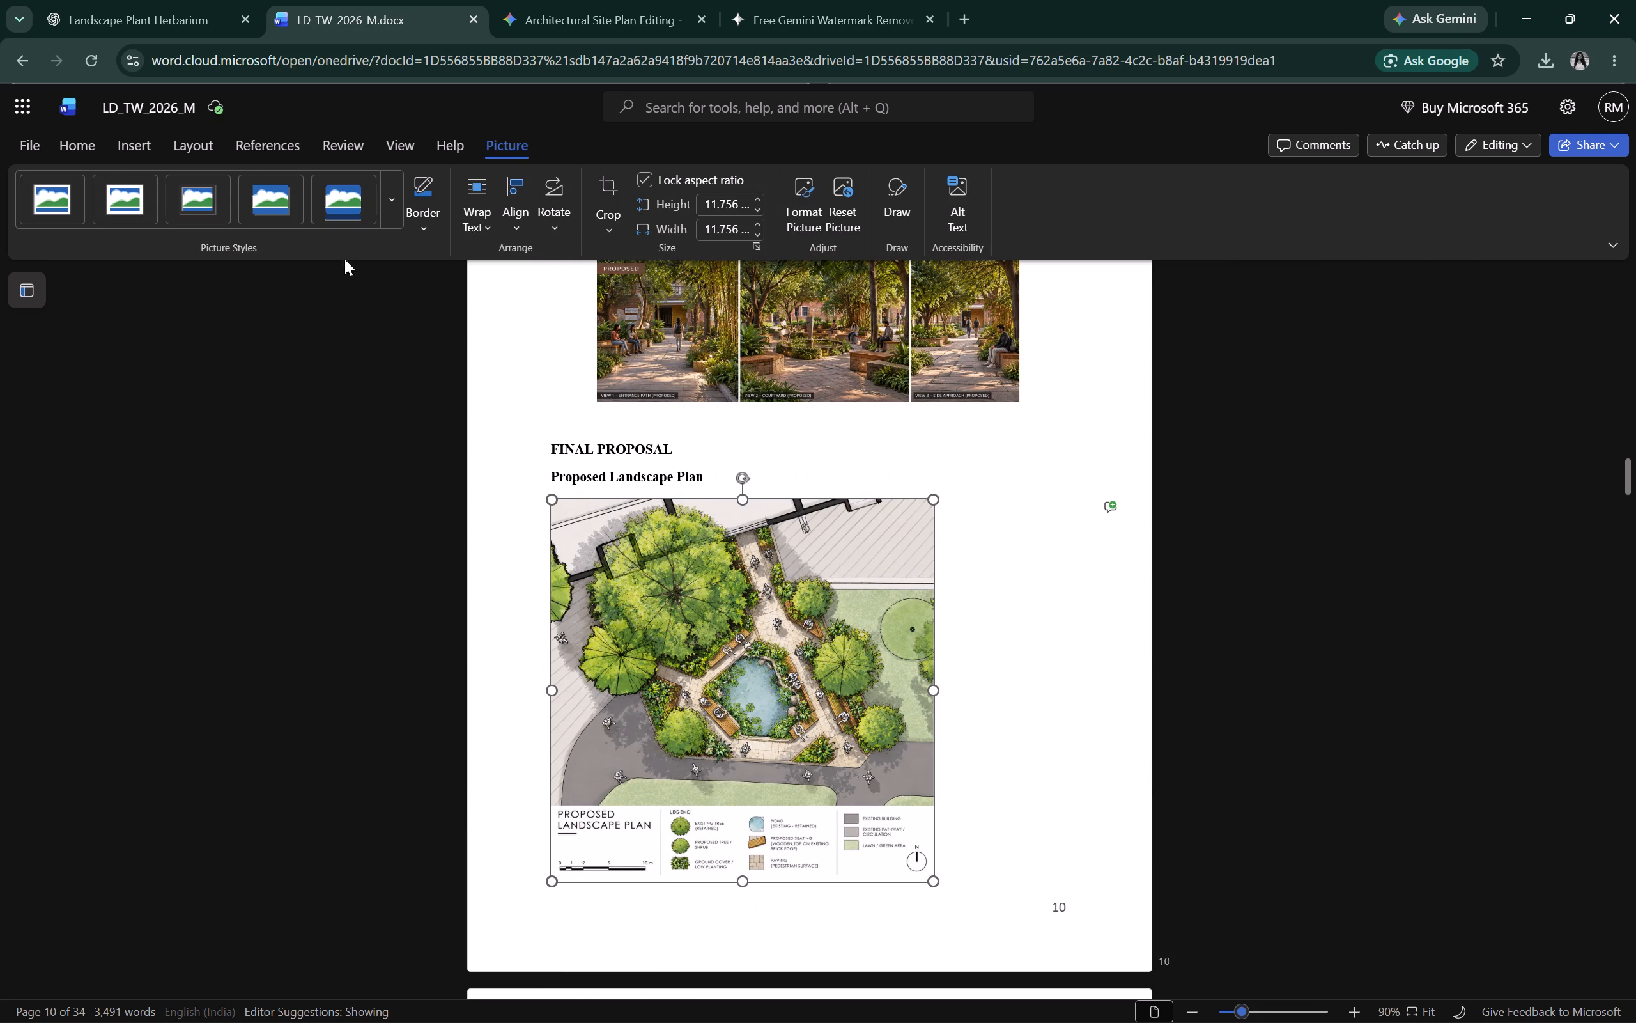
left_click(92, 152)
left_click(566, 214)
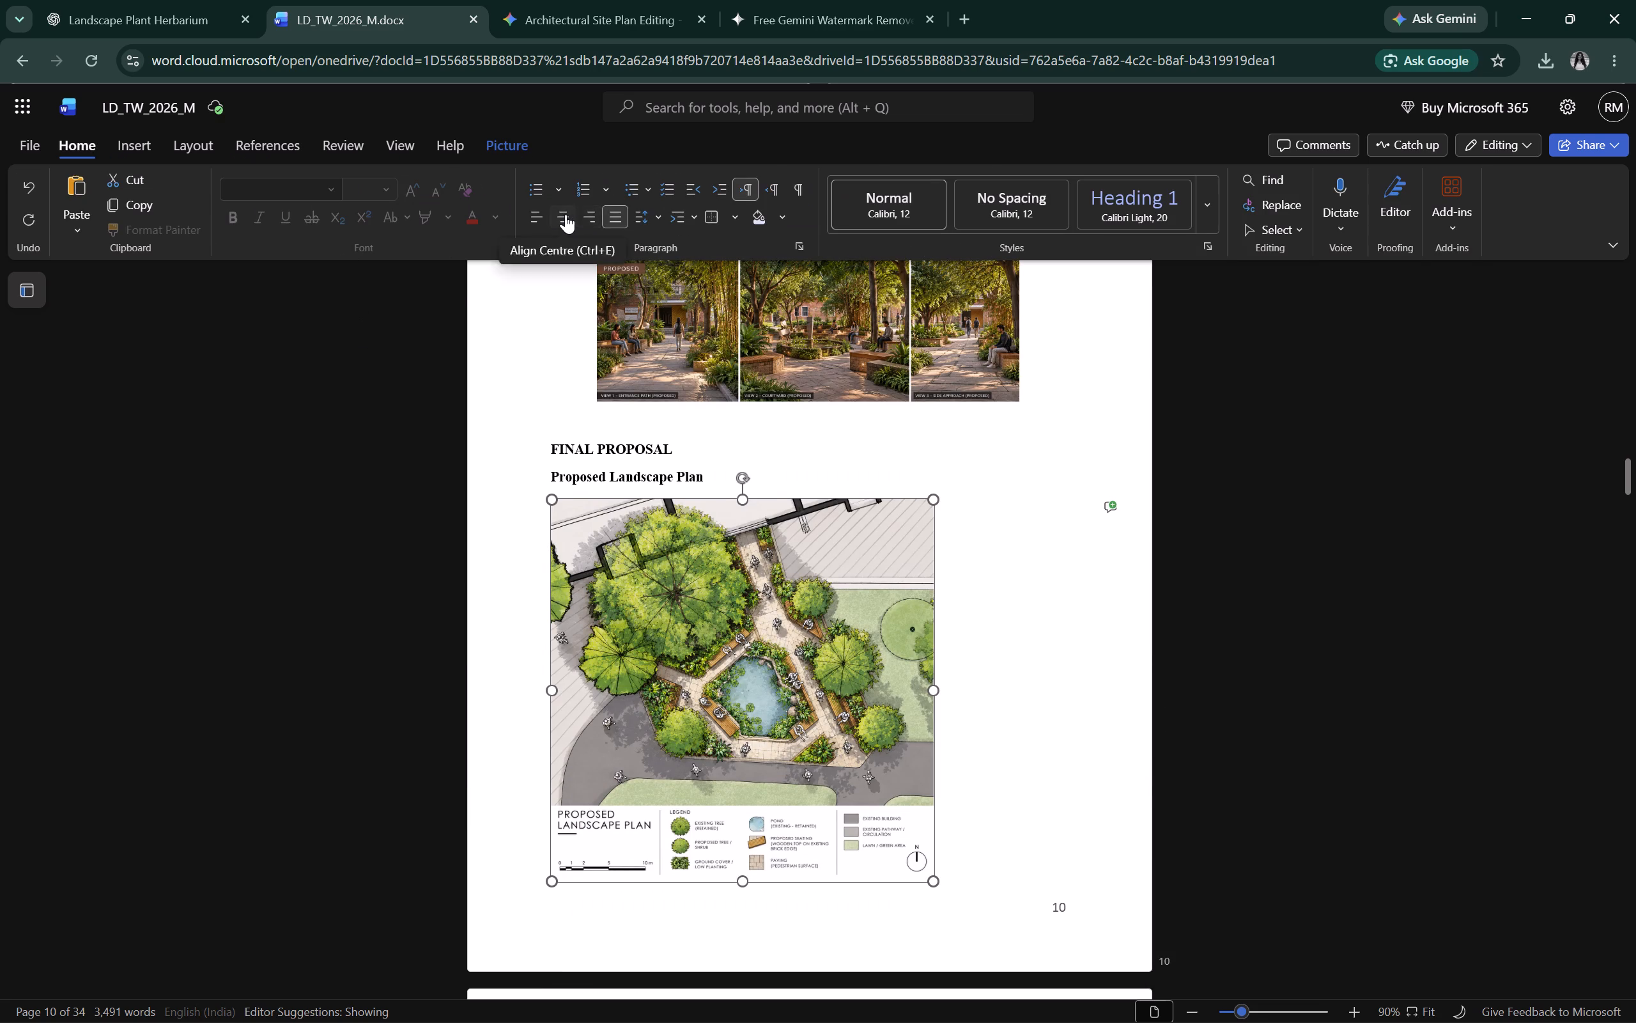
left_click(1078, 715)
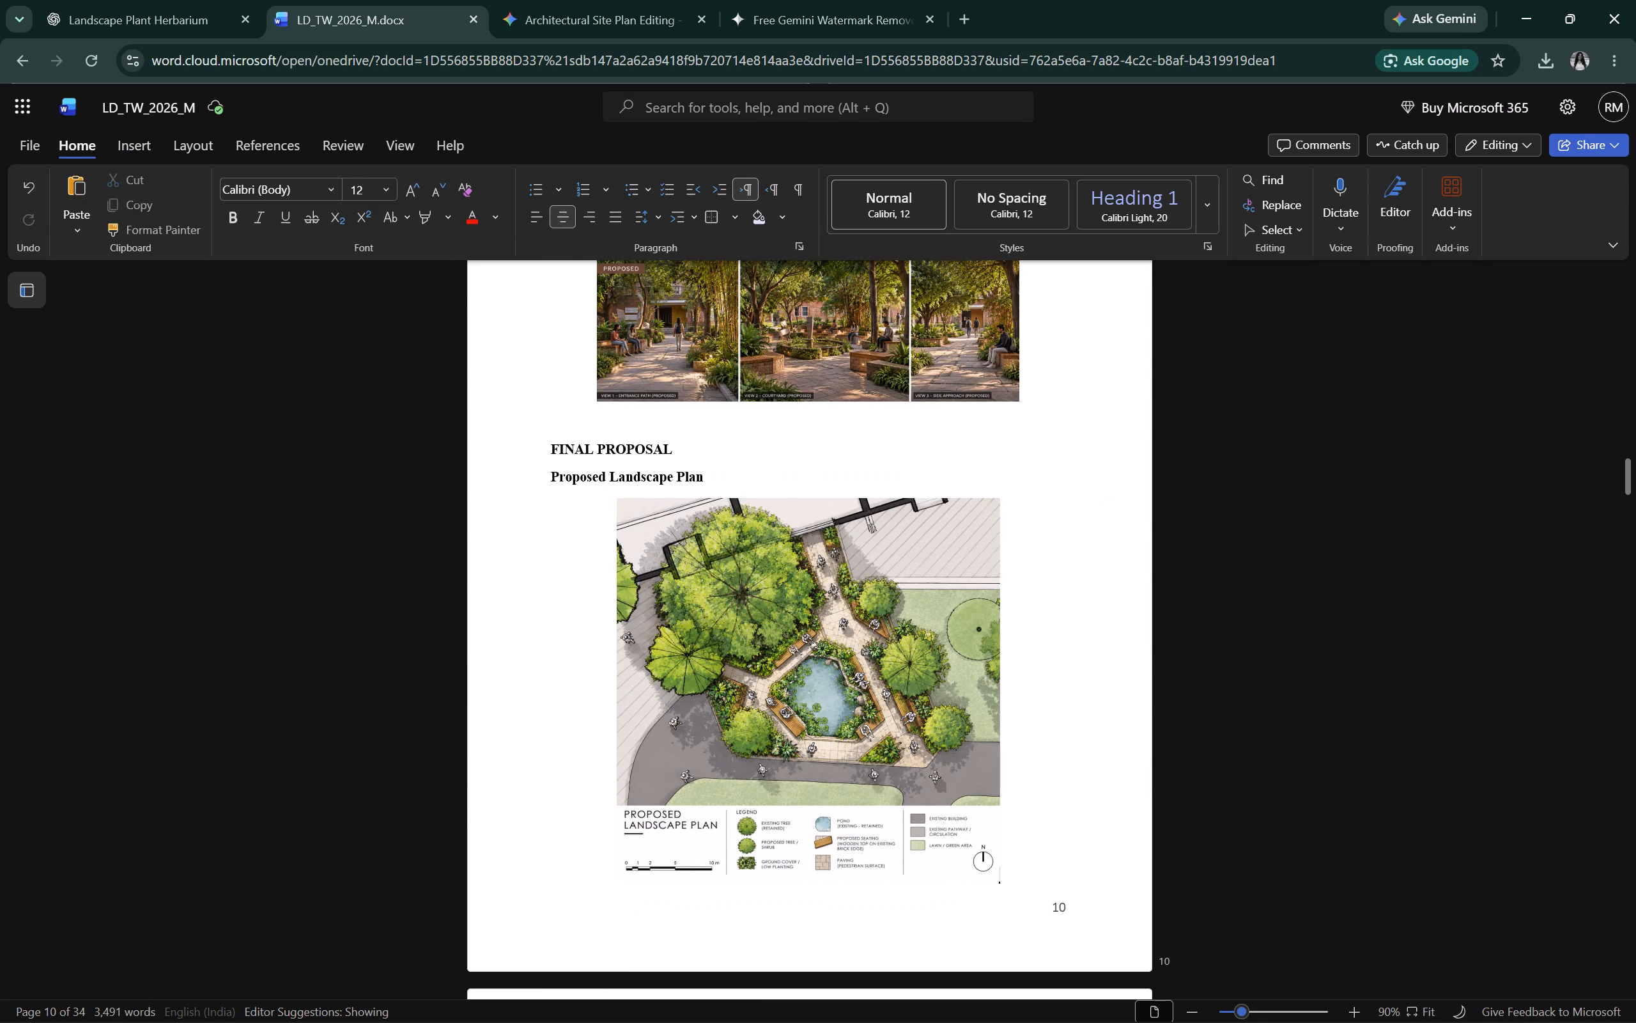
Delete the blank lines above the SECTION / ELEVATION heading so it starts its page, undoing any merge with the plan image.
scroll(1078, 715, "up", 6)
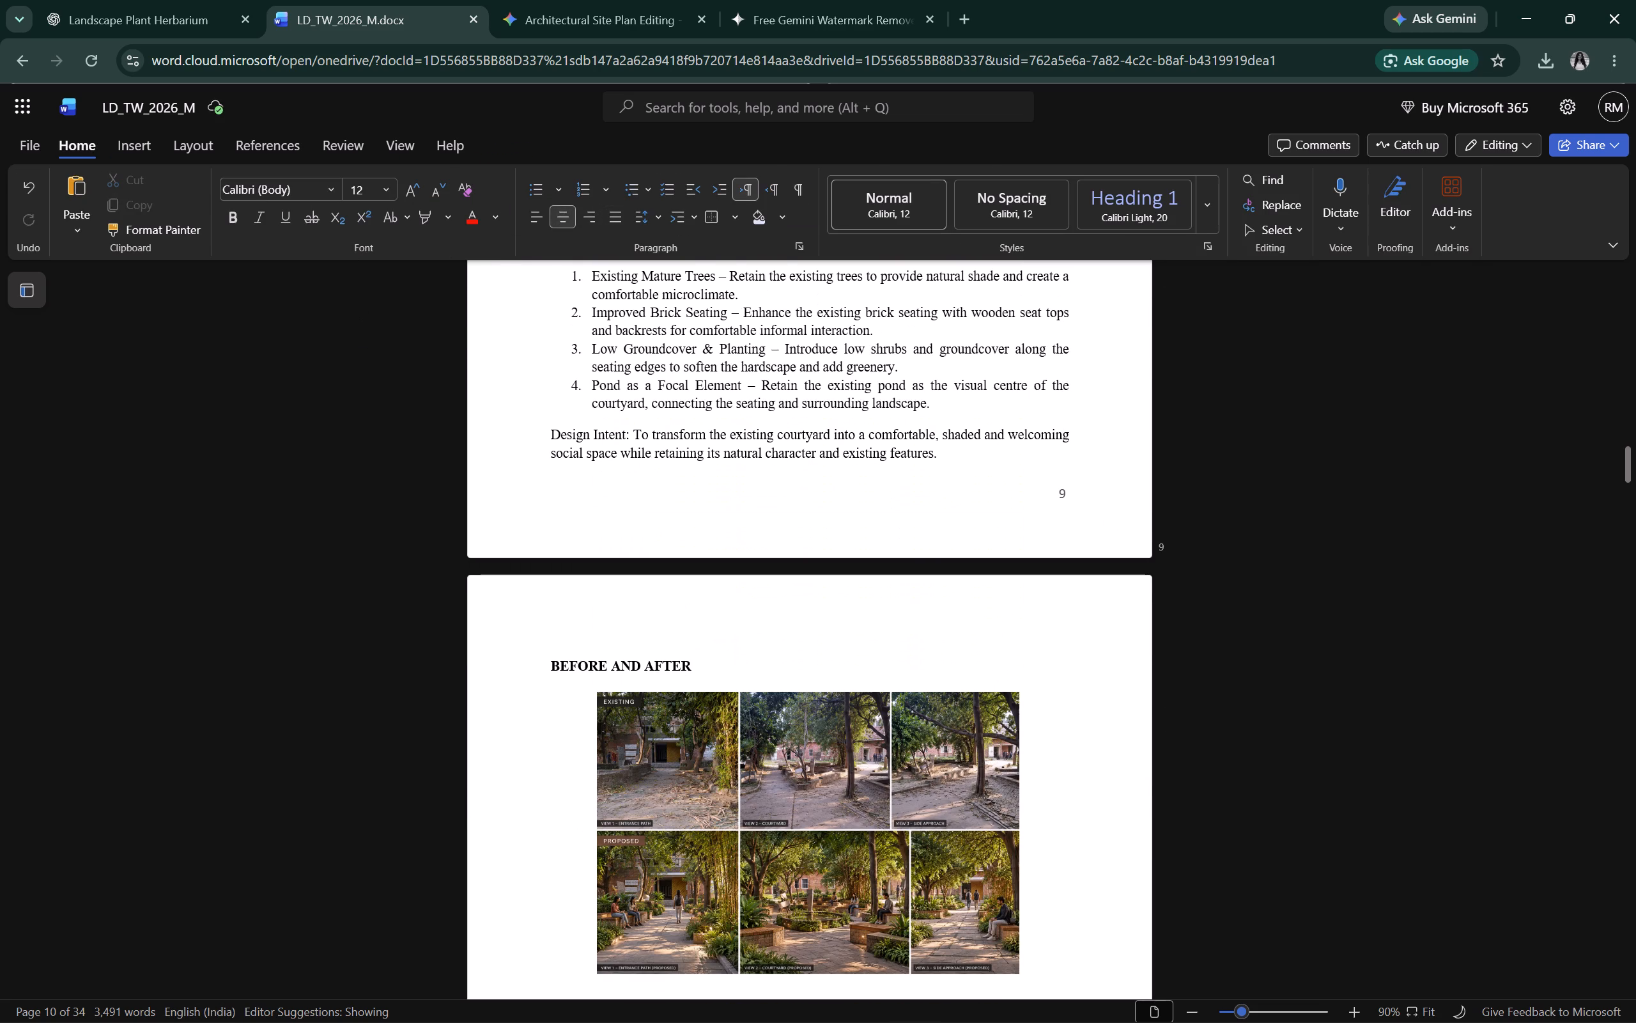
scroll(1078, 715, "down", 7)
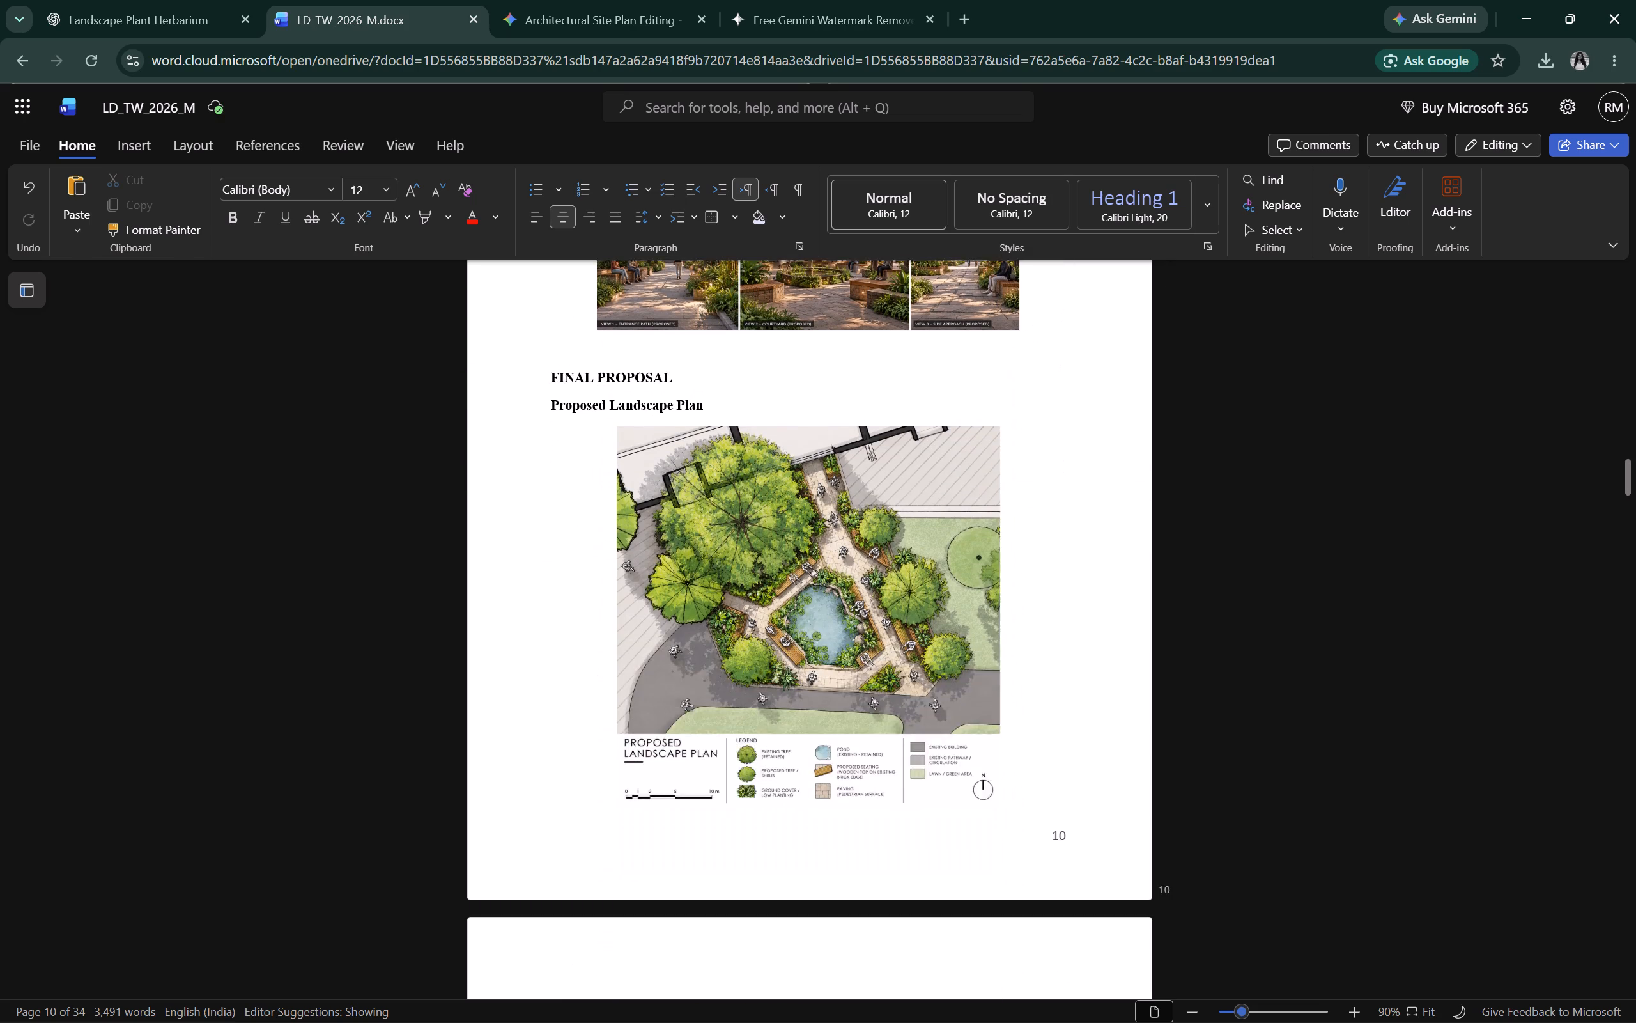
scroll(1078, 715, "down", 8)
scroll(673, 522, "up", 3)
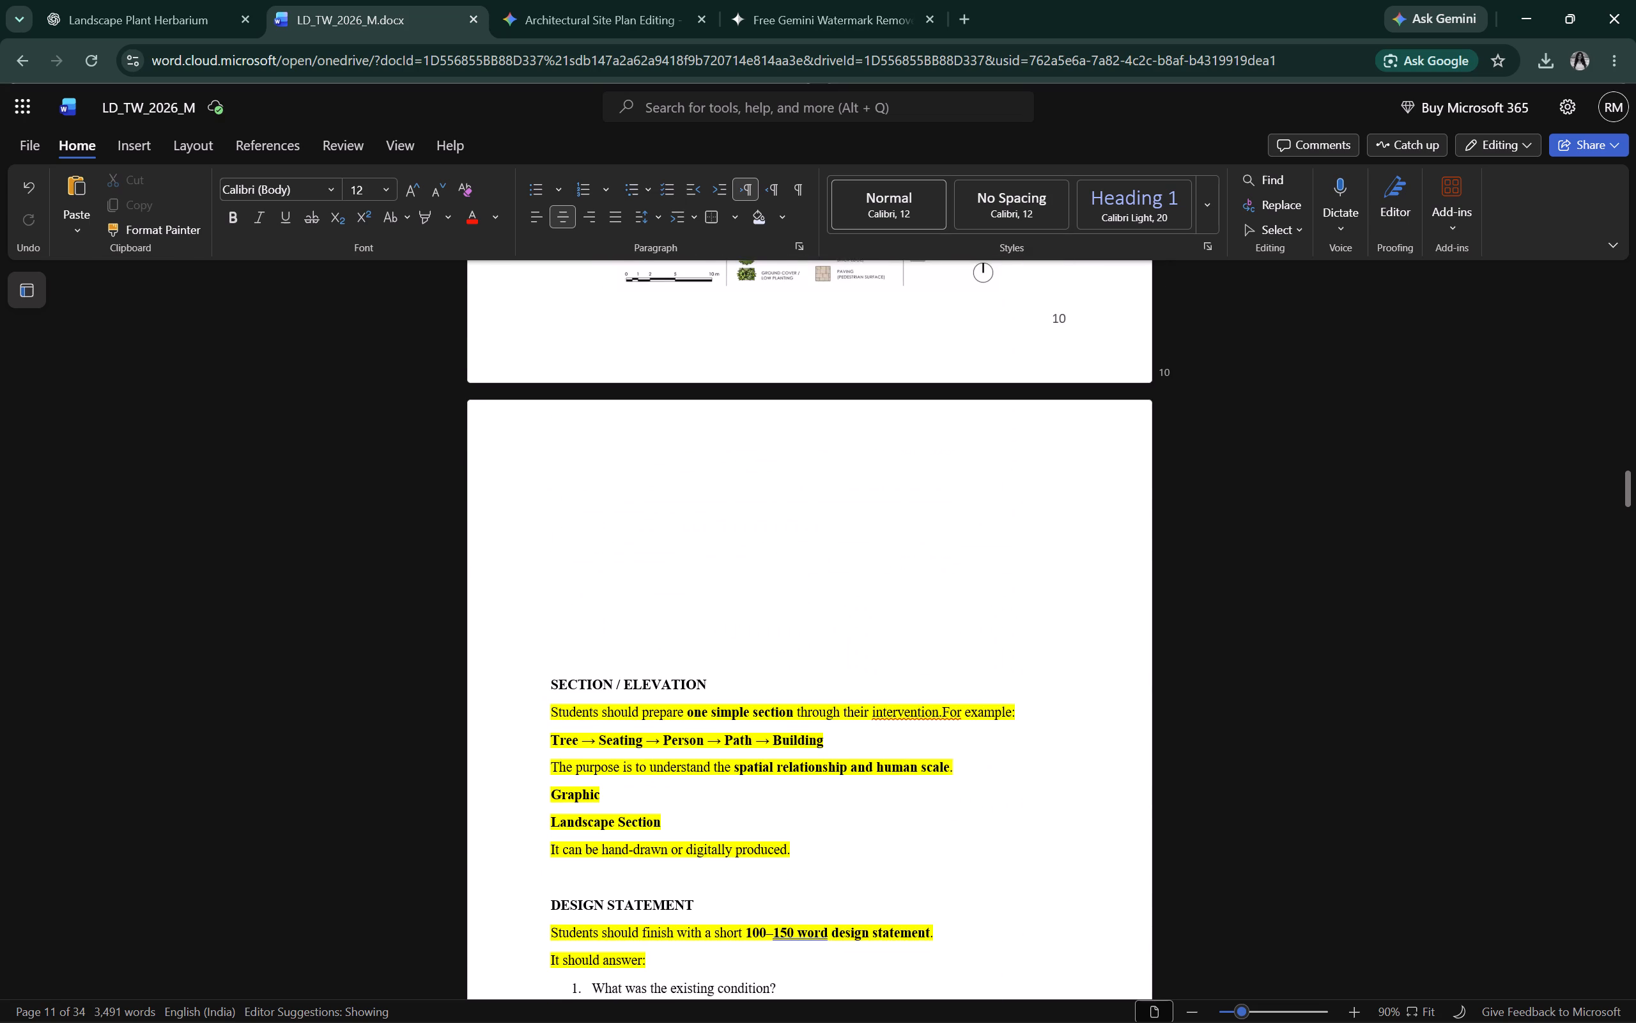
left_click(549, 703)
key("BackSpace")
key("BackSpace")
key("BackSpace")
key("BackSpace")
key("BackSpace")
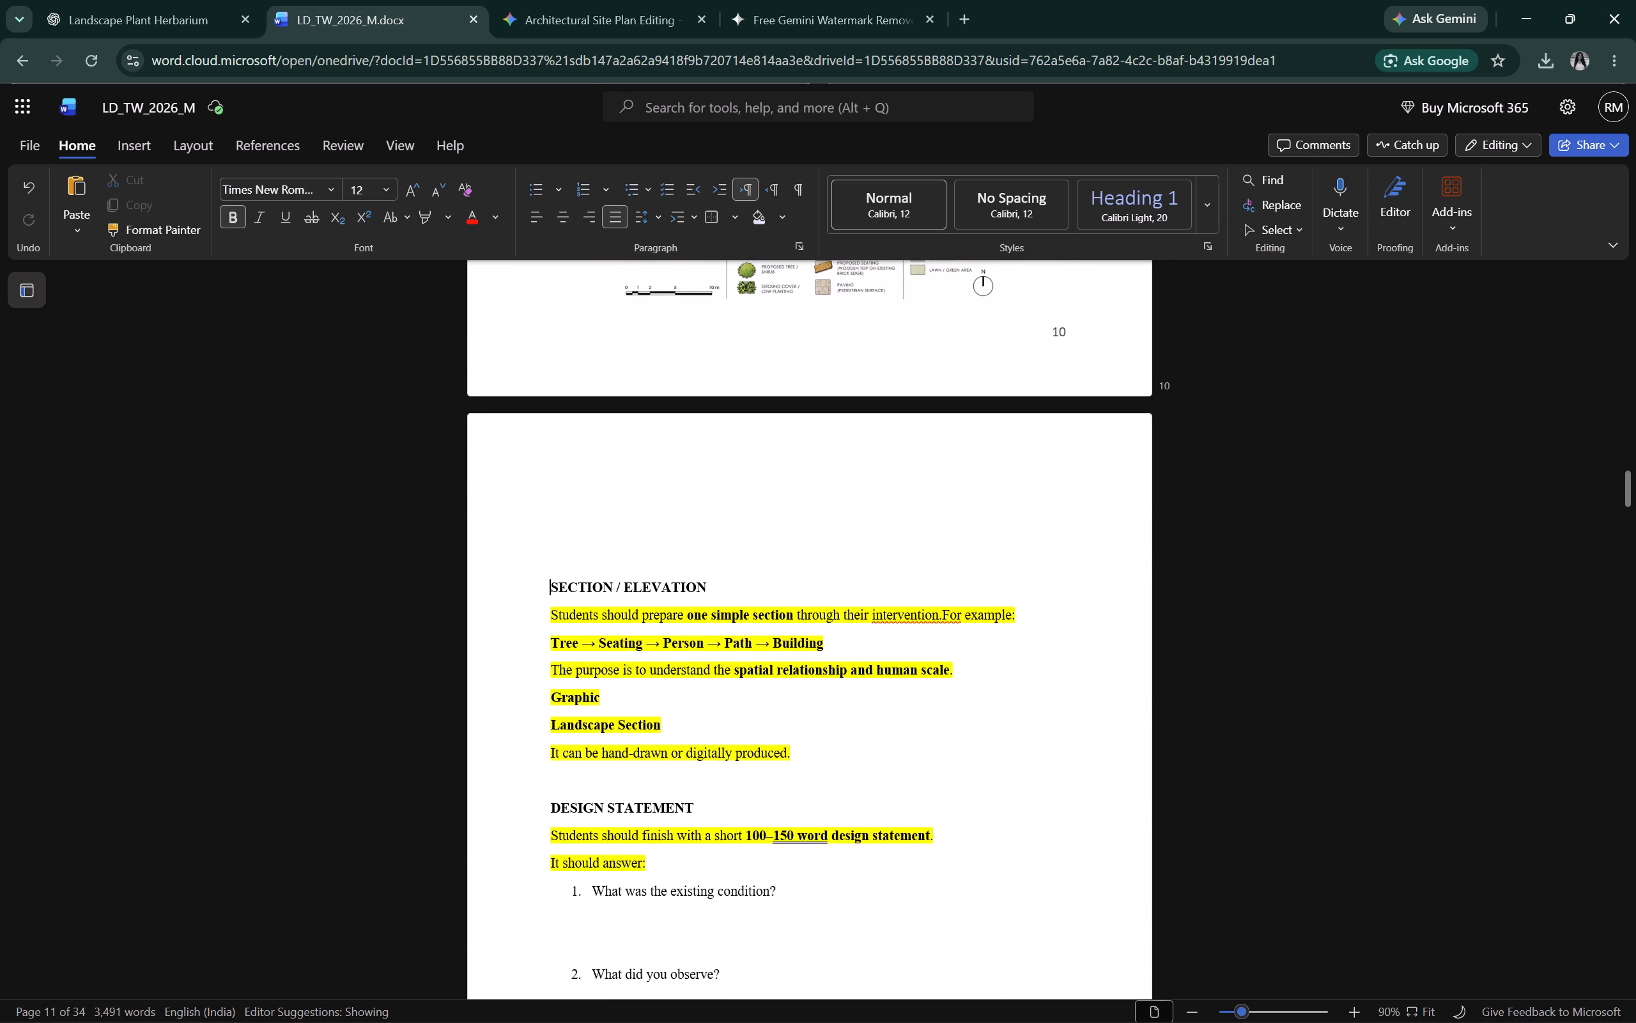
key("BackSpace")
key("BackSpace")
key("BackSpace")
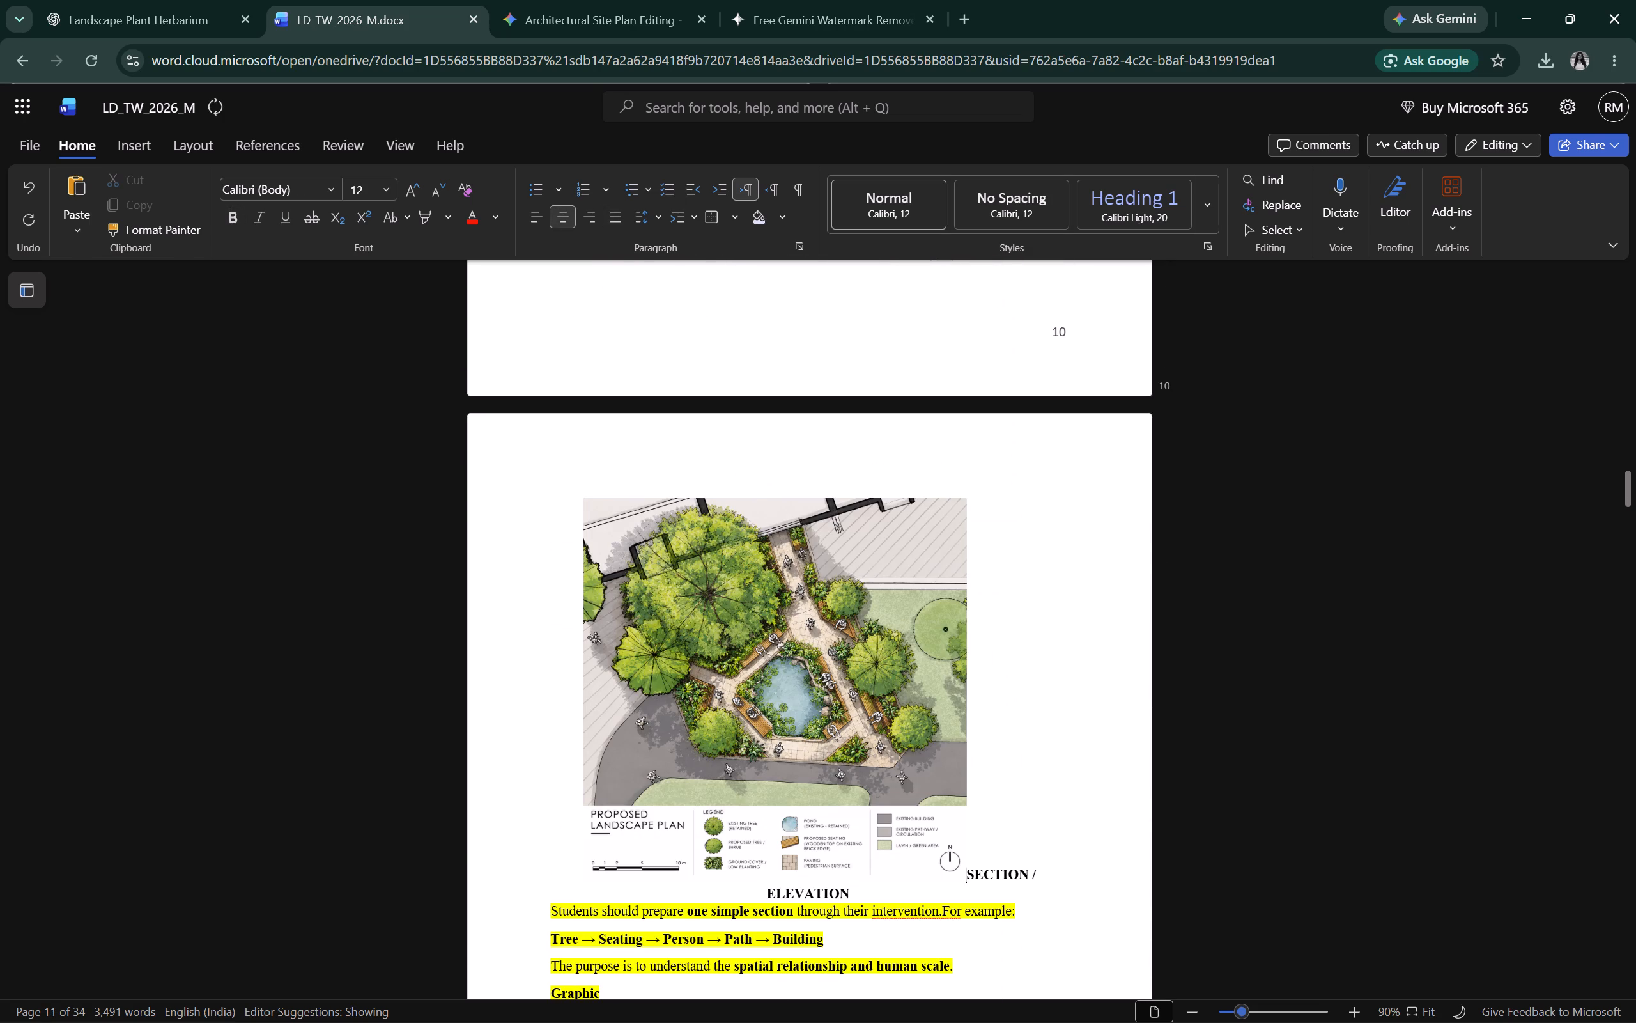
key("Return")
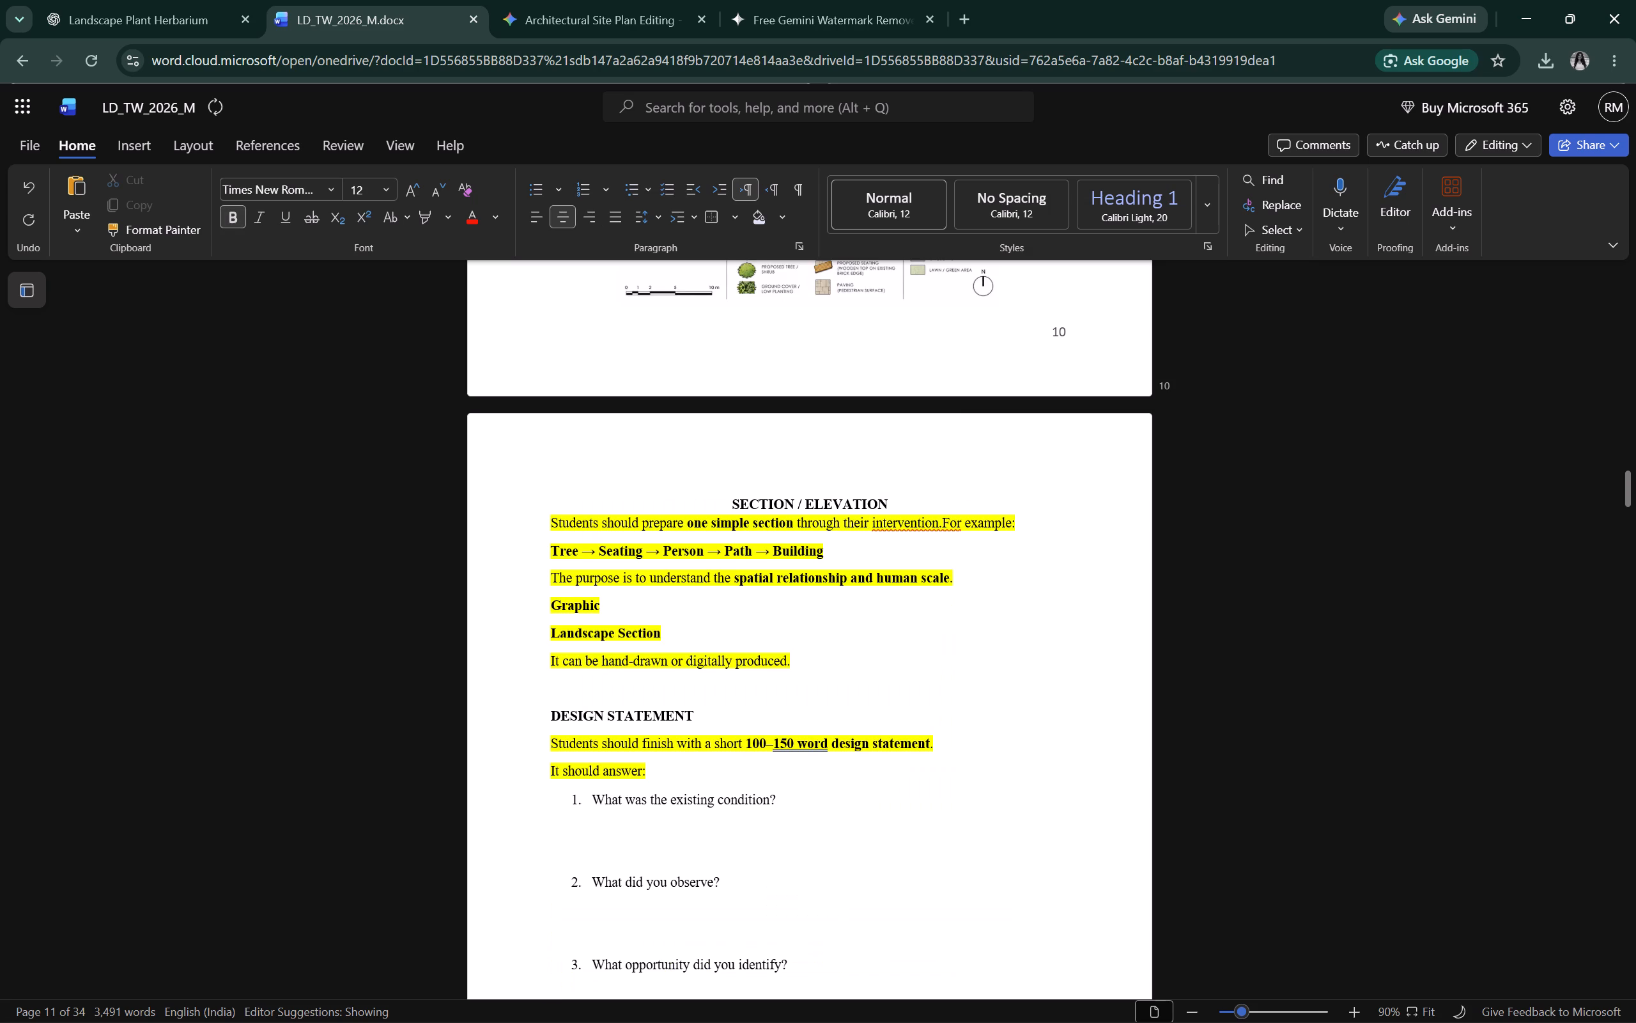
key("ctrl+z")
key("ctrl+z")
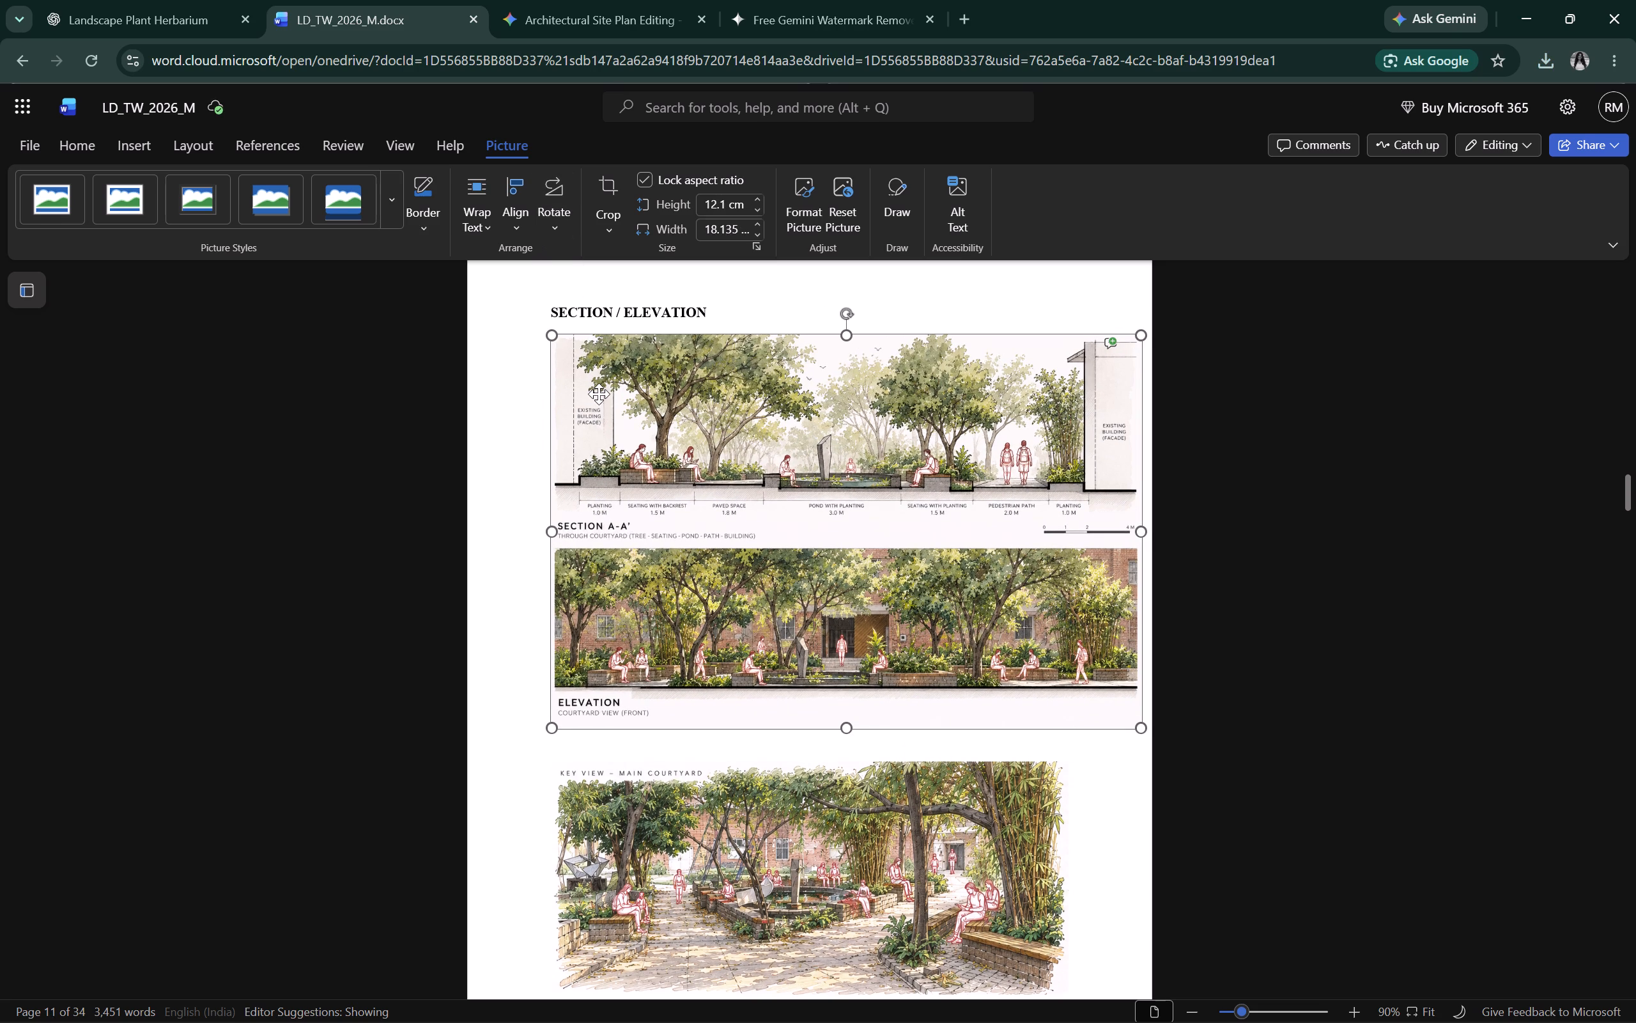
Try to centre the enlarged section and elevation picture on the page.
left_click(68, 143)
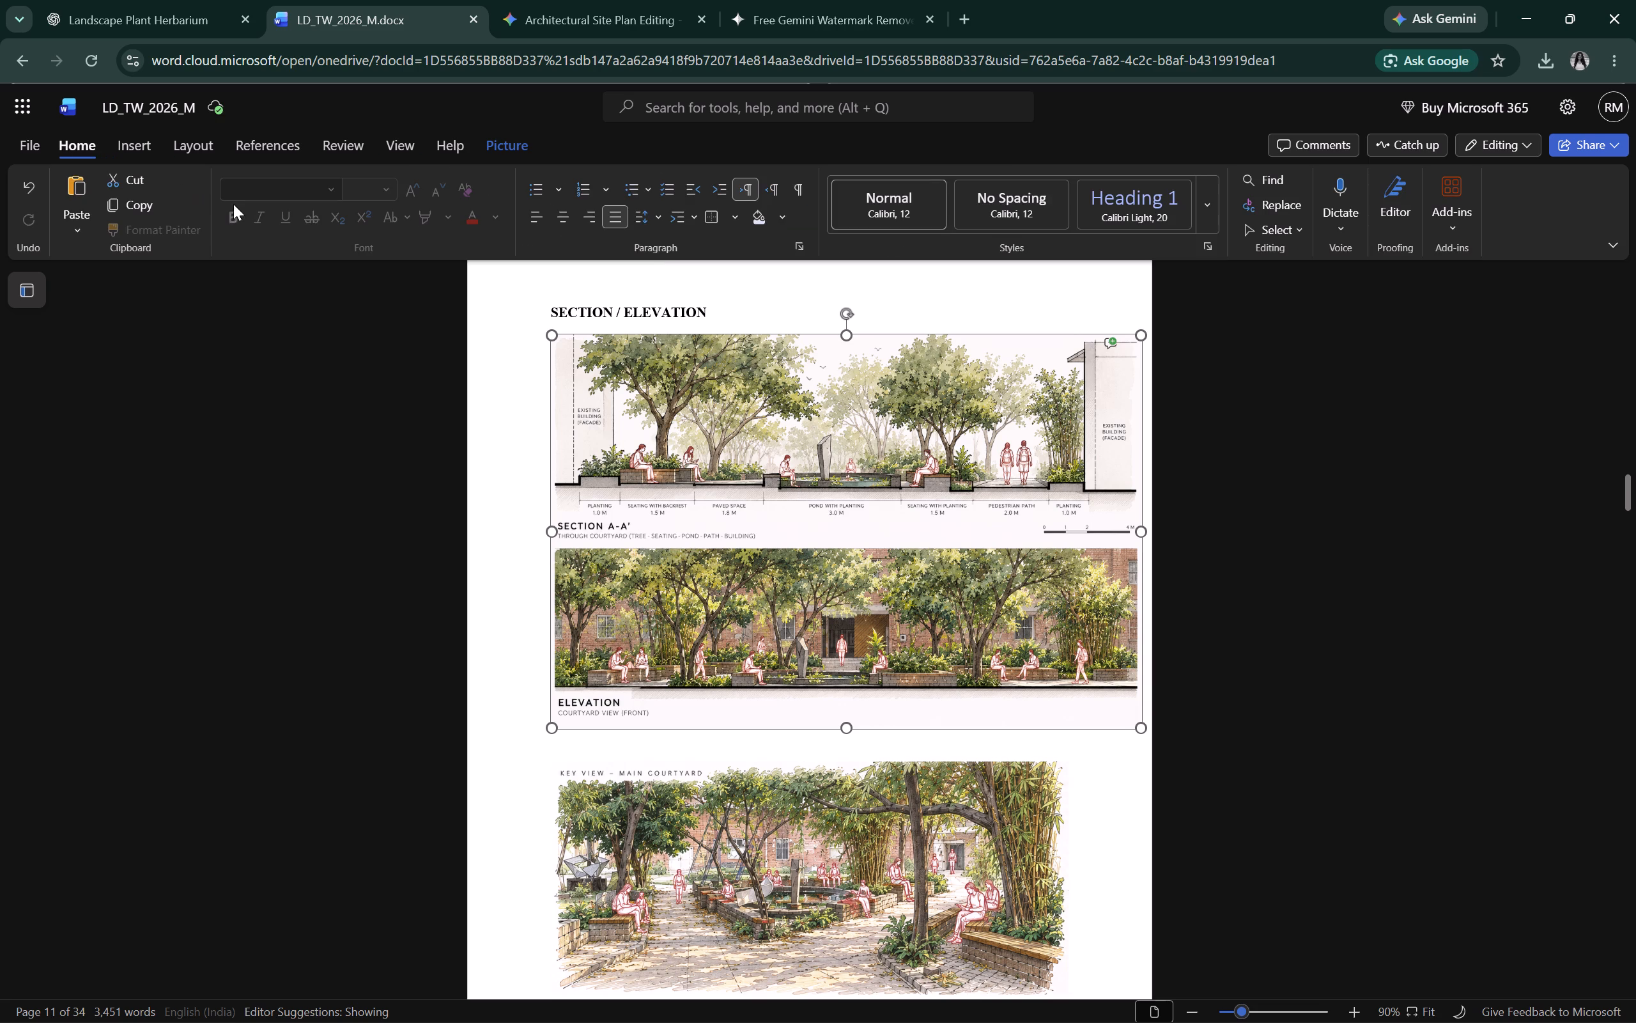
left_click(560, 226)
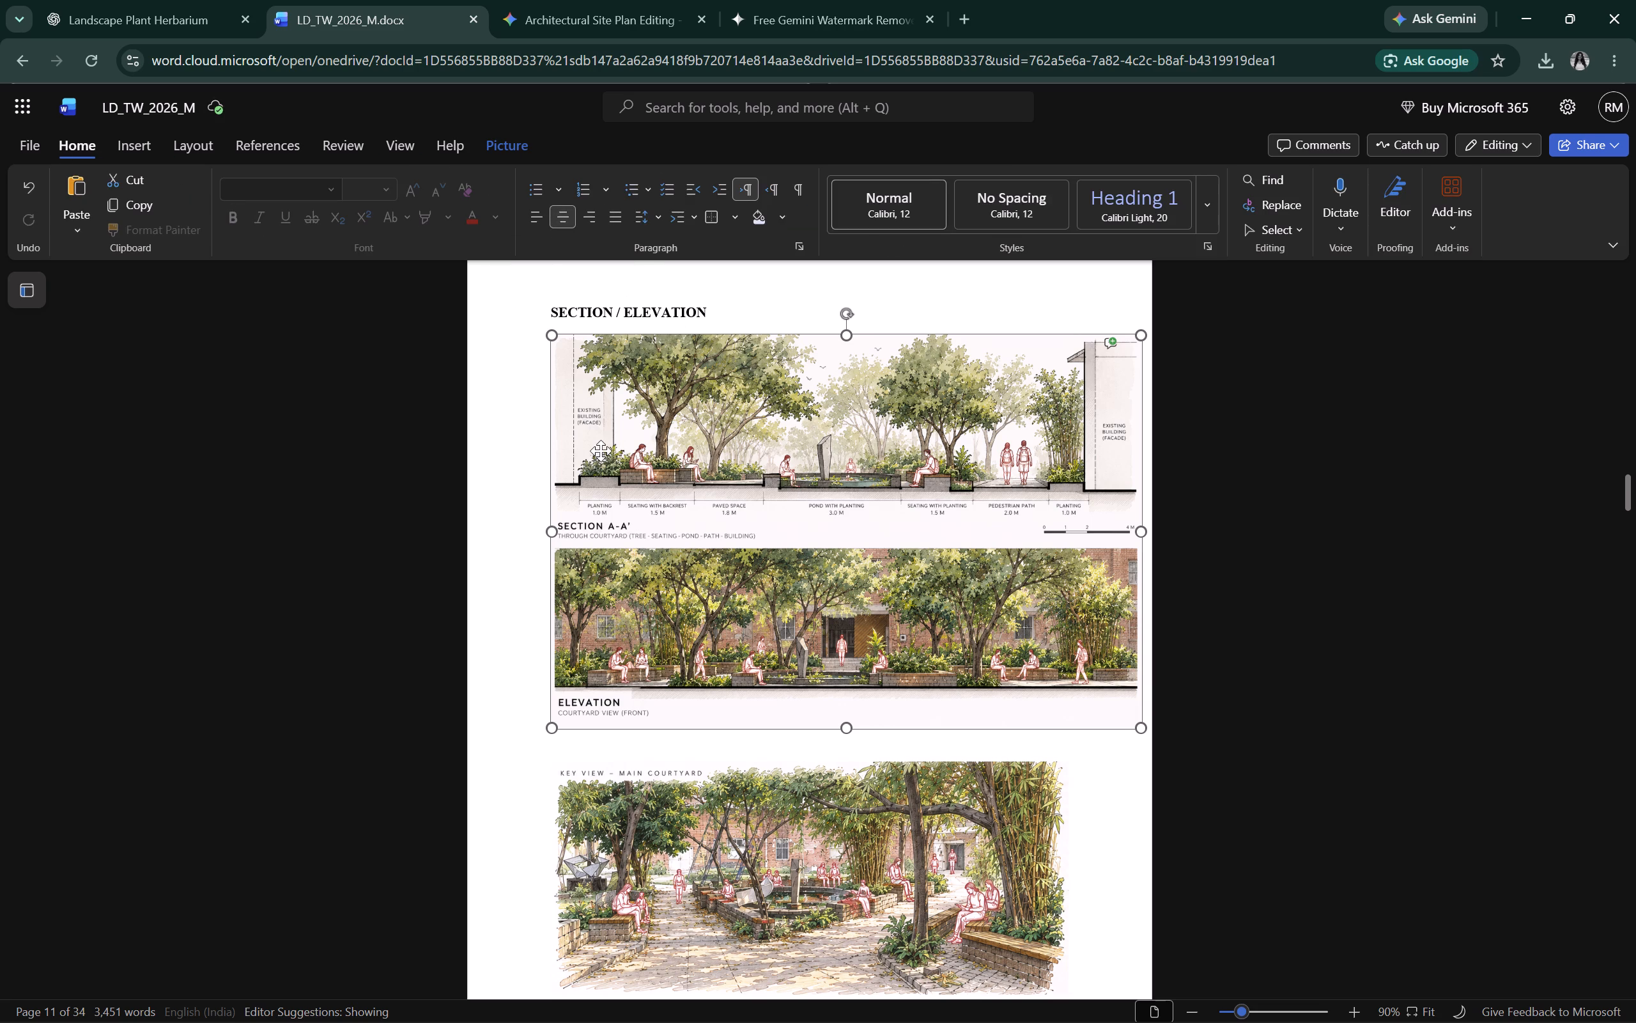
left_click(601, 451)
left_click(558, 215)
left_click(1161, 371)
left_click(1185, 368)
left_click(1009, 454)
Reselect the section and elevation picture and change its alignment to centred, then to right-aligned.
left_click(345, 568)
left_click(558, 556)
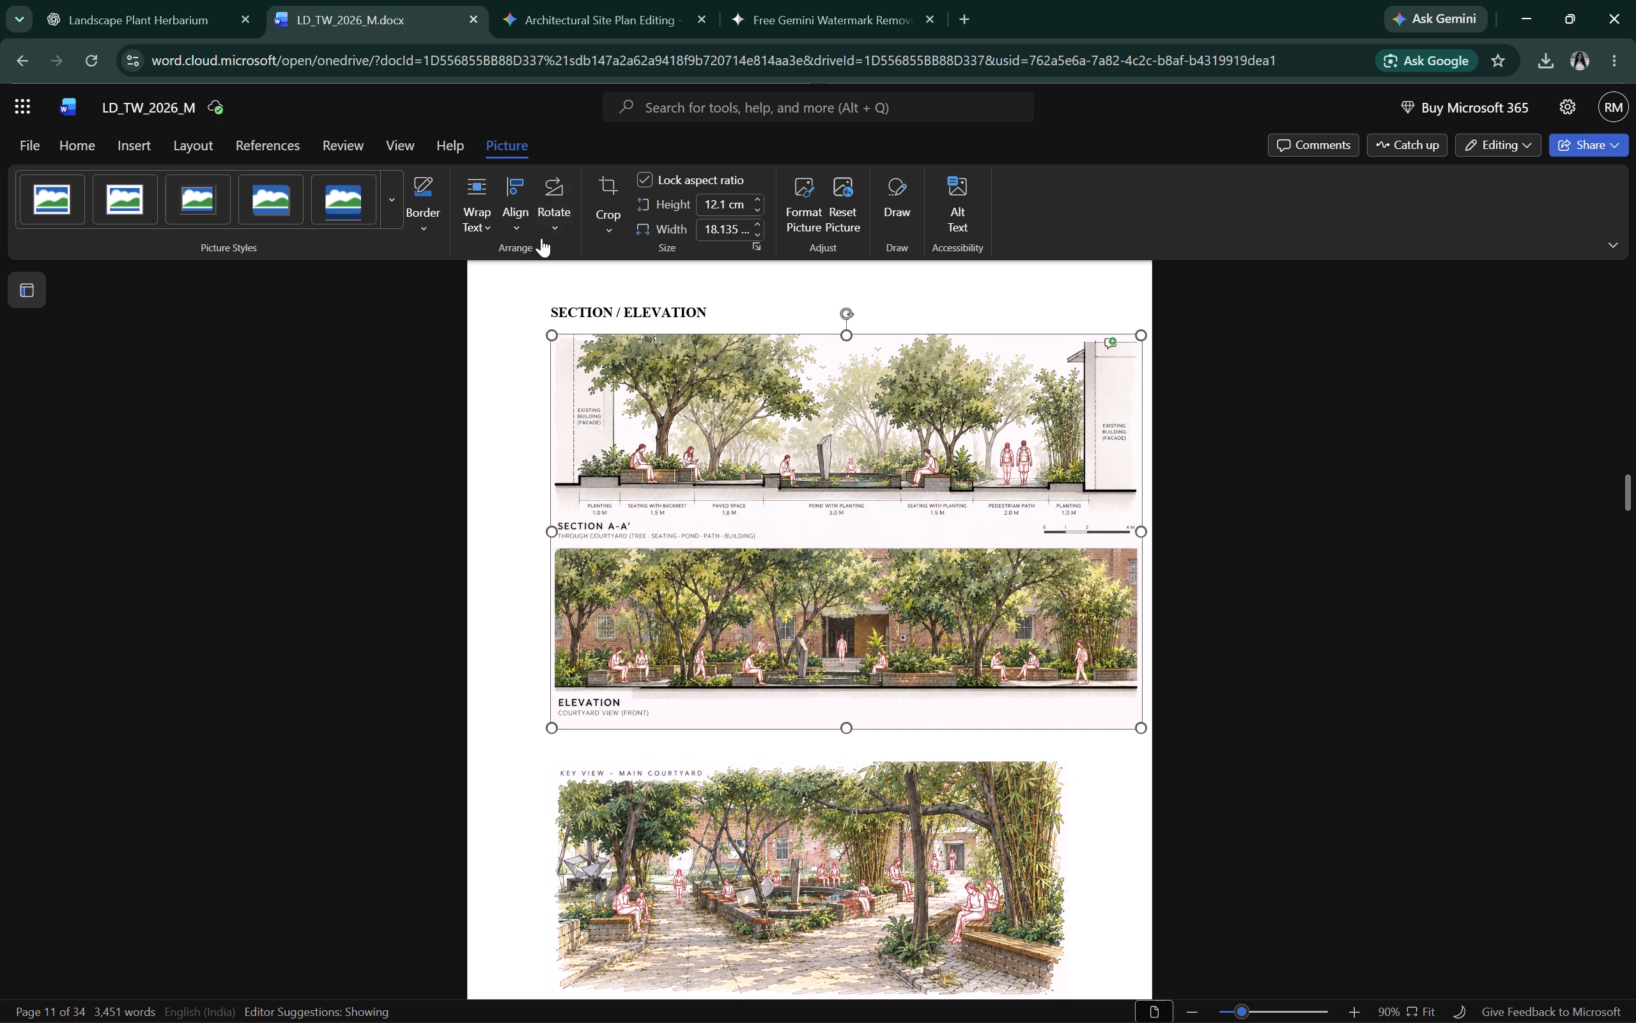
left_click(89, 146)
left_click(559, 222)
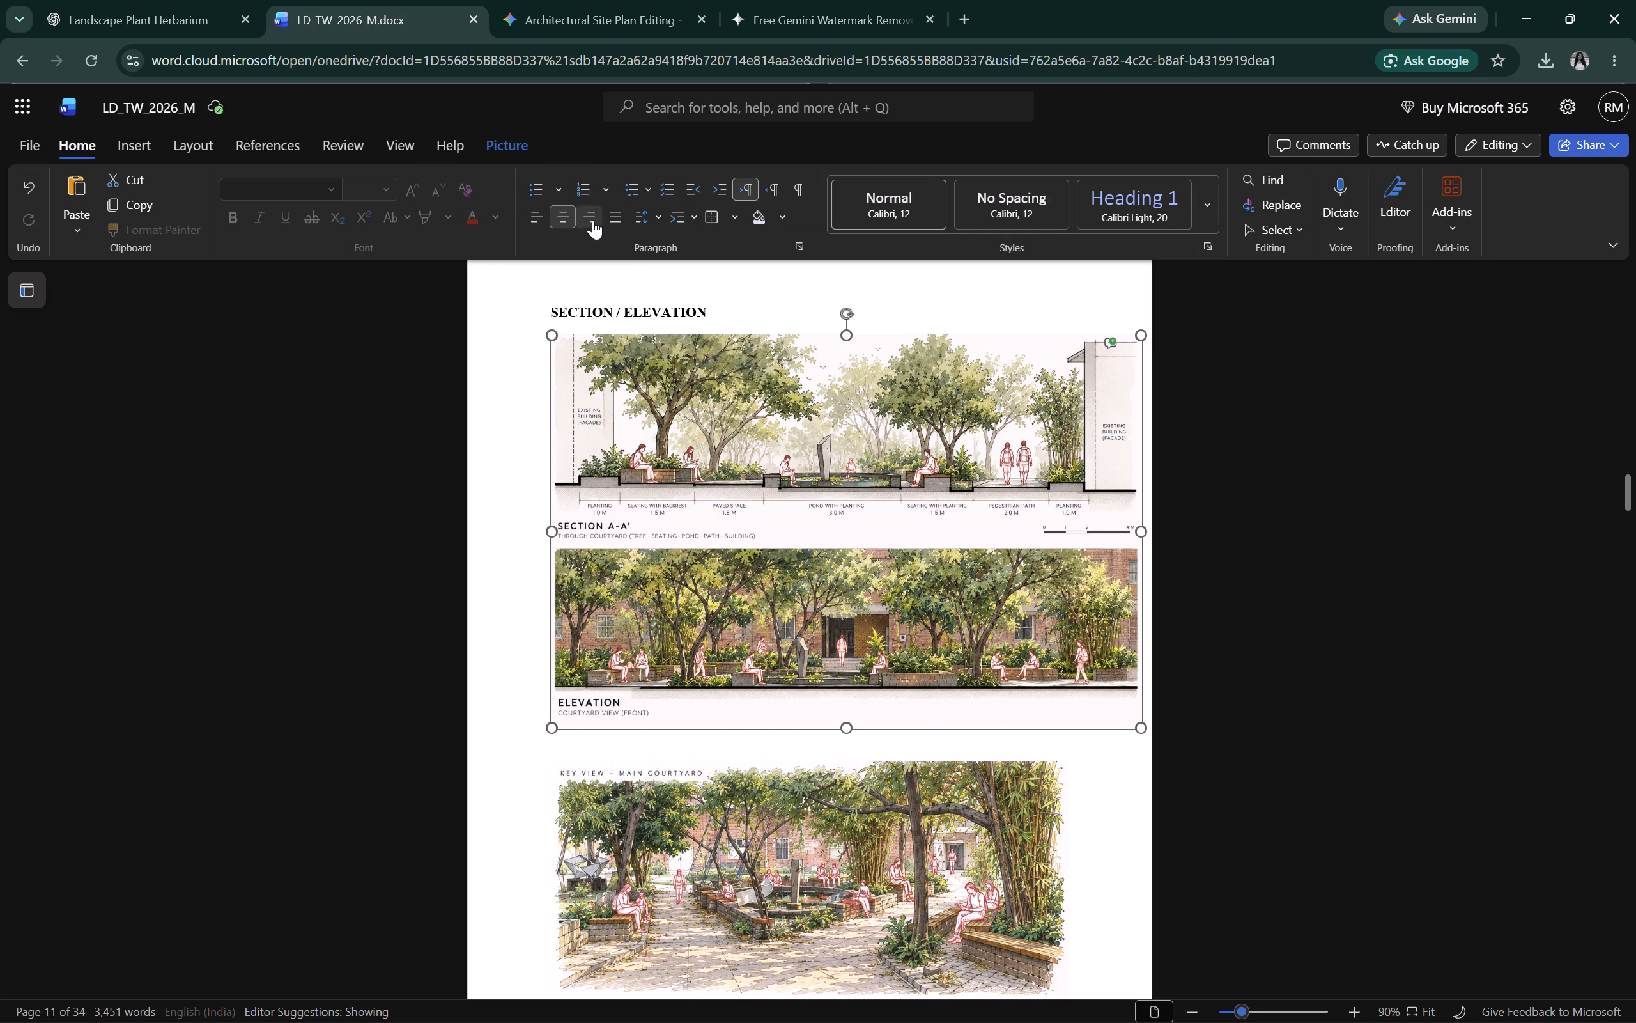
left_click(593, 220)
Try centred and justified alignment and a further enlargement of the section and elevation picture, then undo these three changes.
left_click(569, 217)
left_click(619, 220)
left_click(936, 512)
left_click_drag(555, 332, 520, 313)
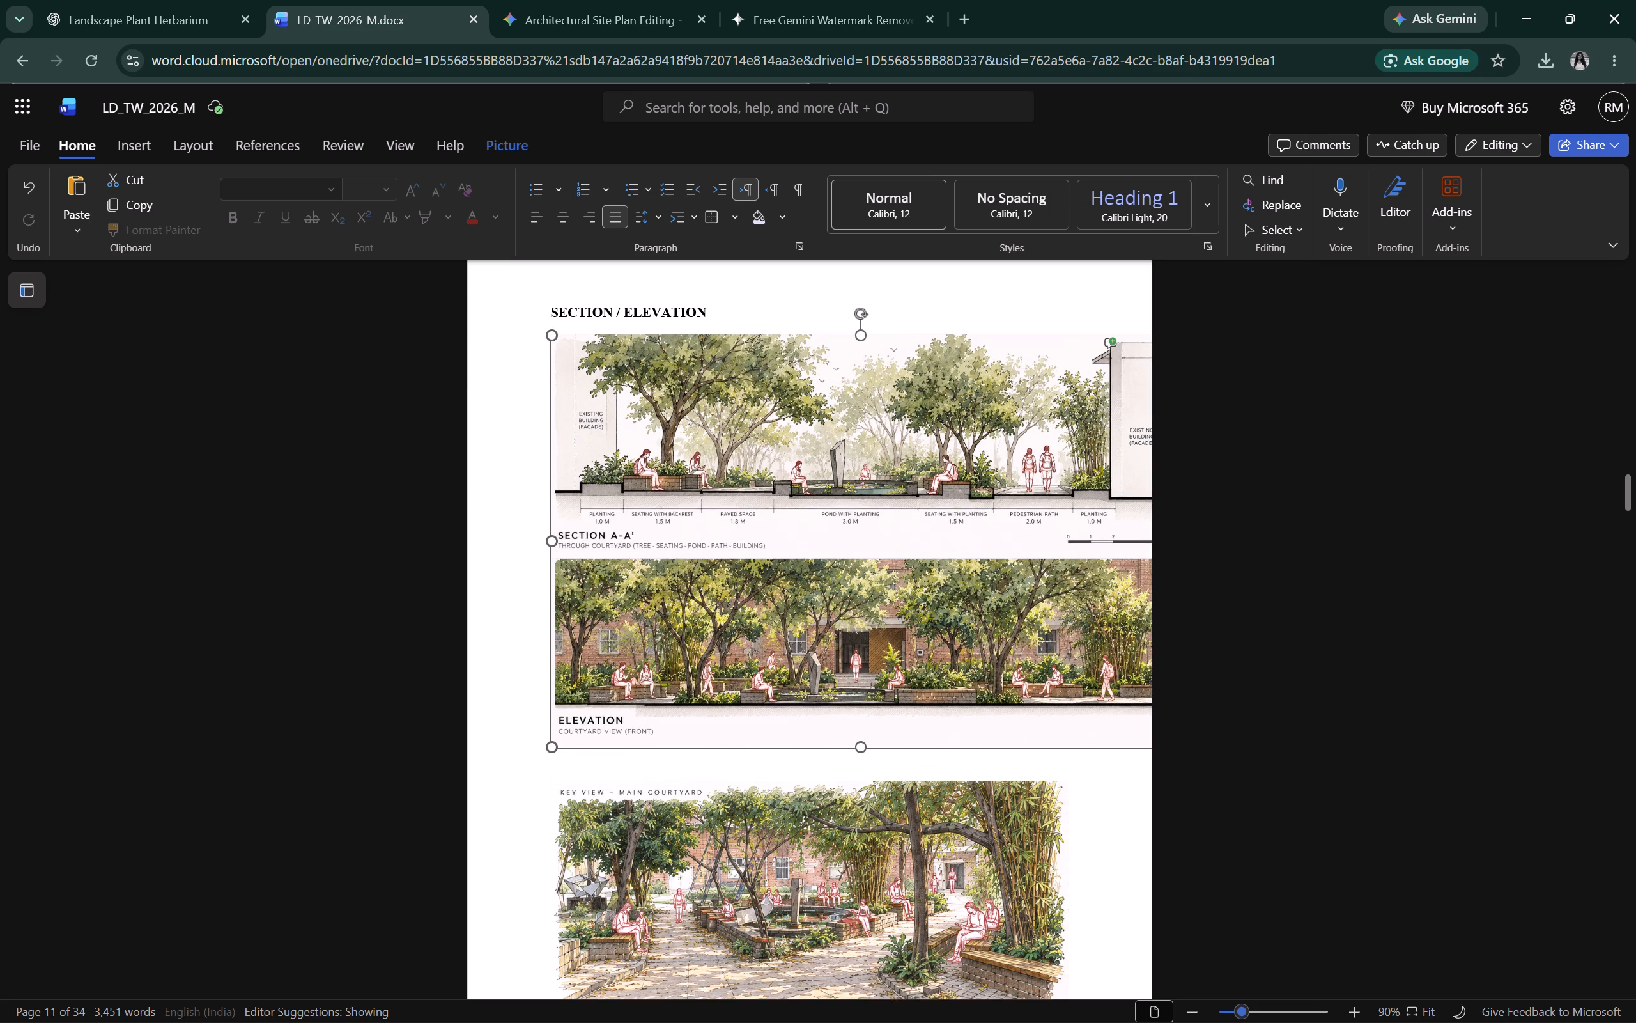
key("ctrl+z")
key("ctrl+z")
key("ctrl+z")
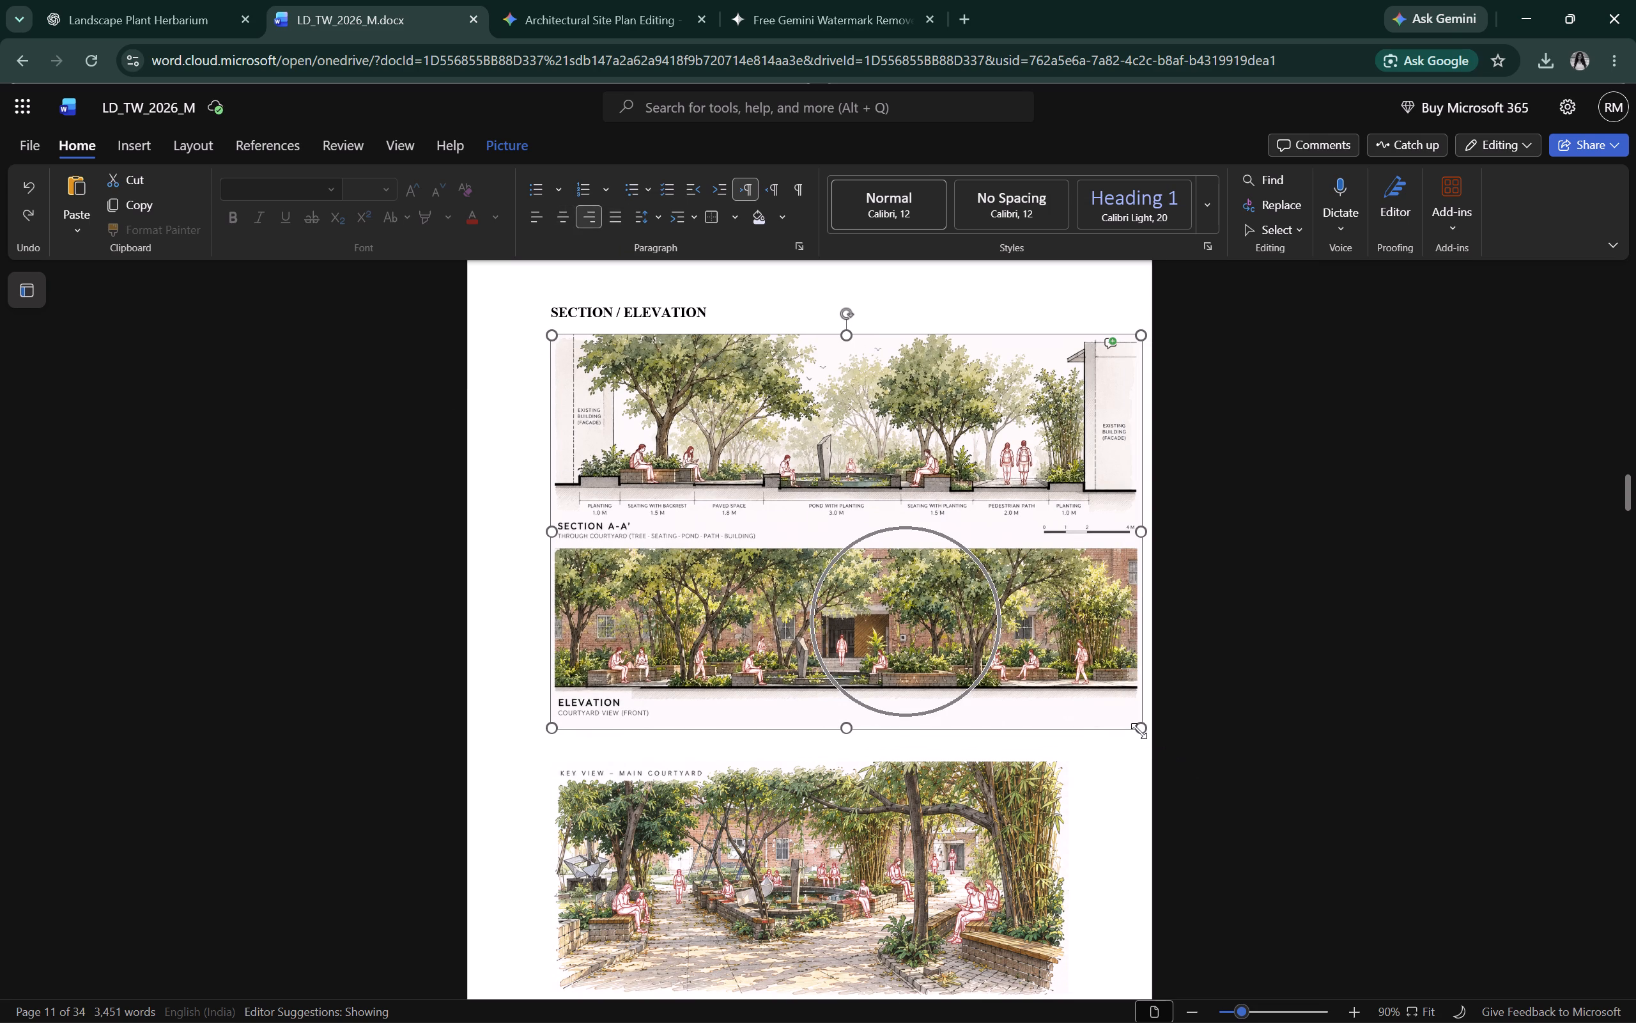
Shrink the section and elevation picture proportionally to about the same width as the courtyard key view below it.
left_click_drag(1139, 730, 1031, 685)
scroll(1031, 761, "down", 2)
scroll(1031, 760, "up", 2)
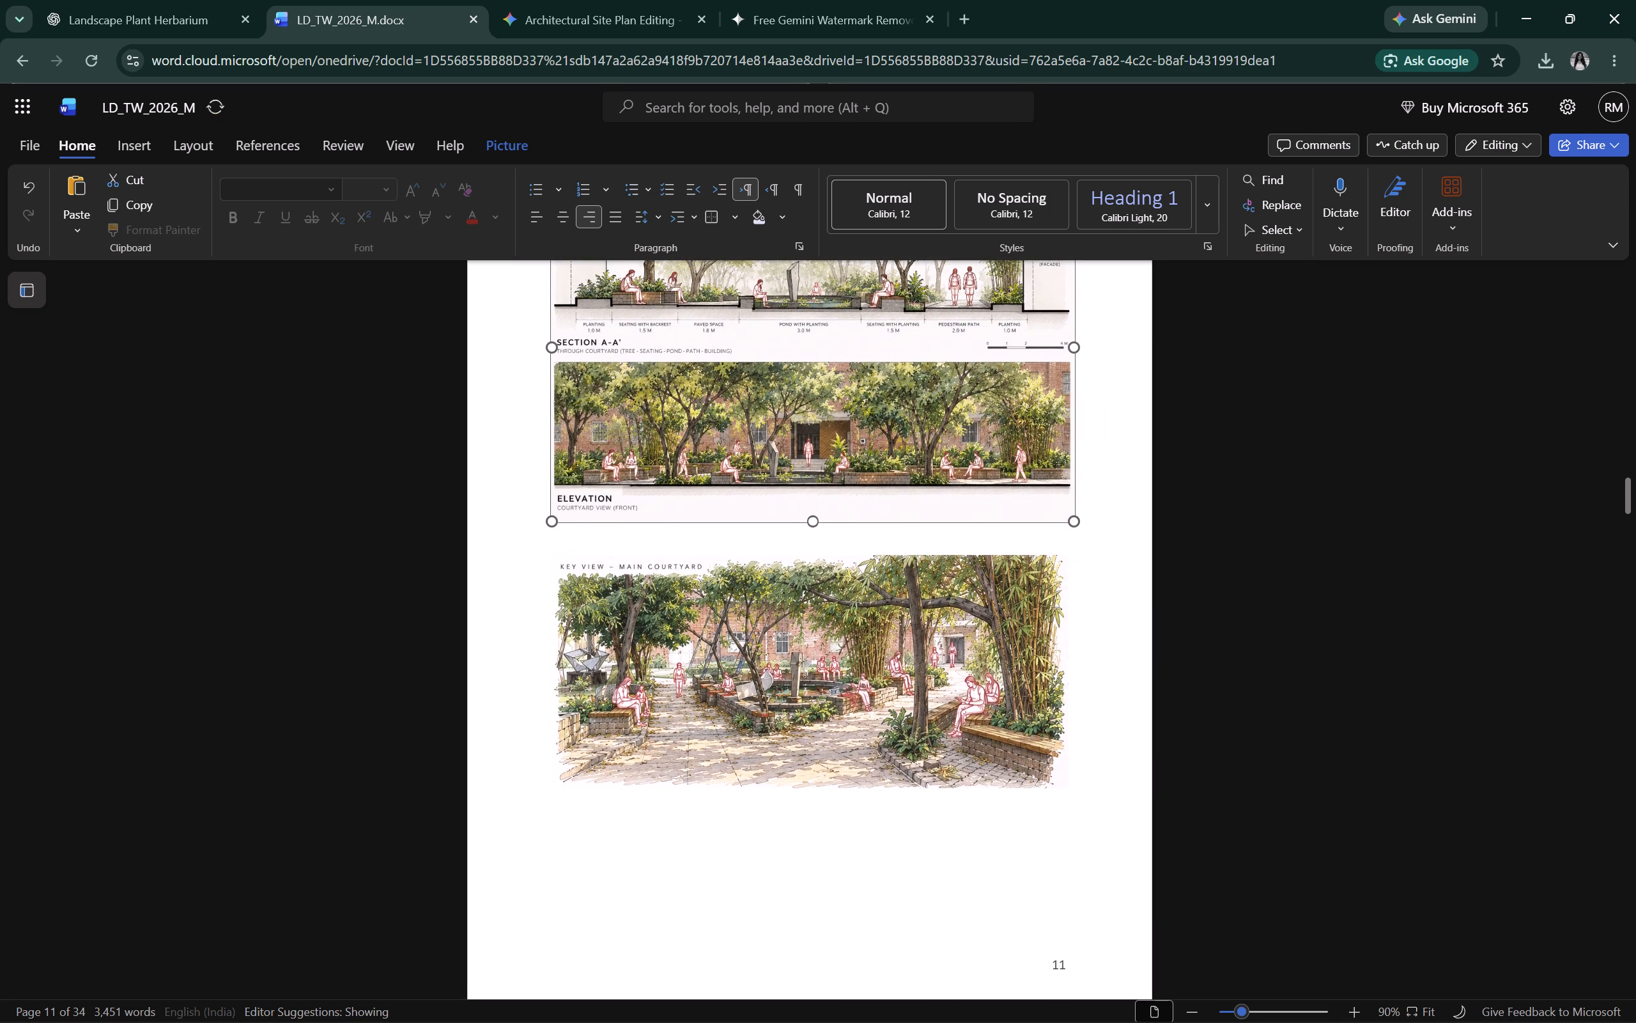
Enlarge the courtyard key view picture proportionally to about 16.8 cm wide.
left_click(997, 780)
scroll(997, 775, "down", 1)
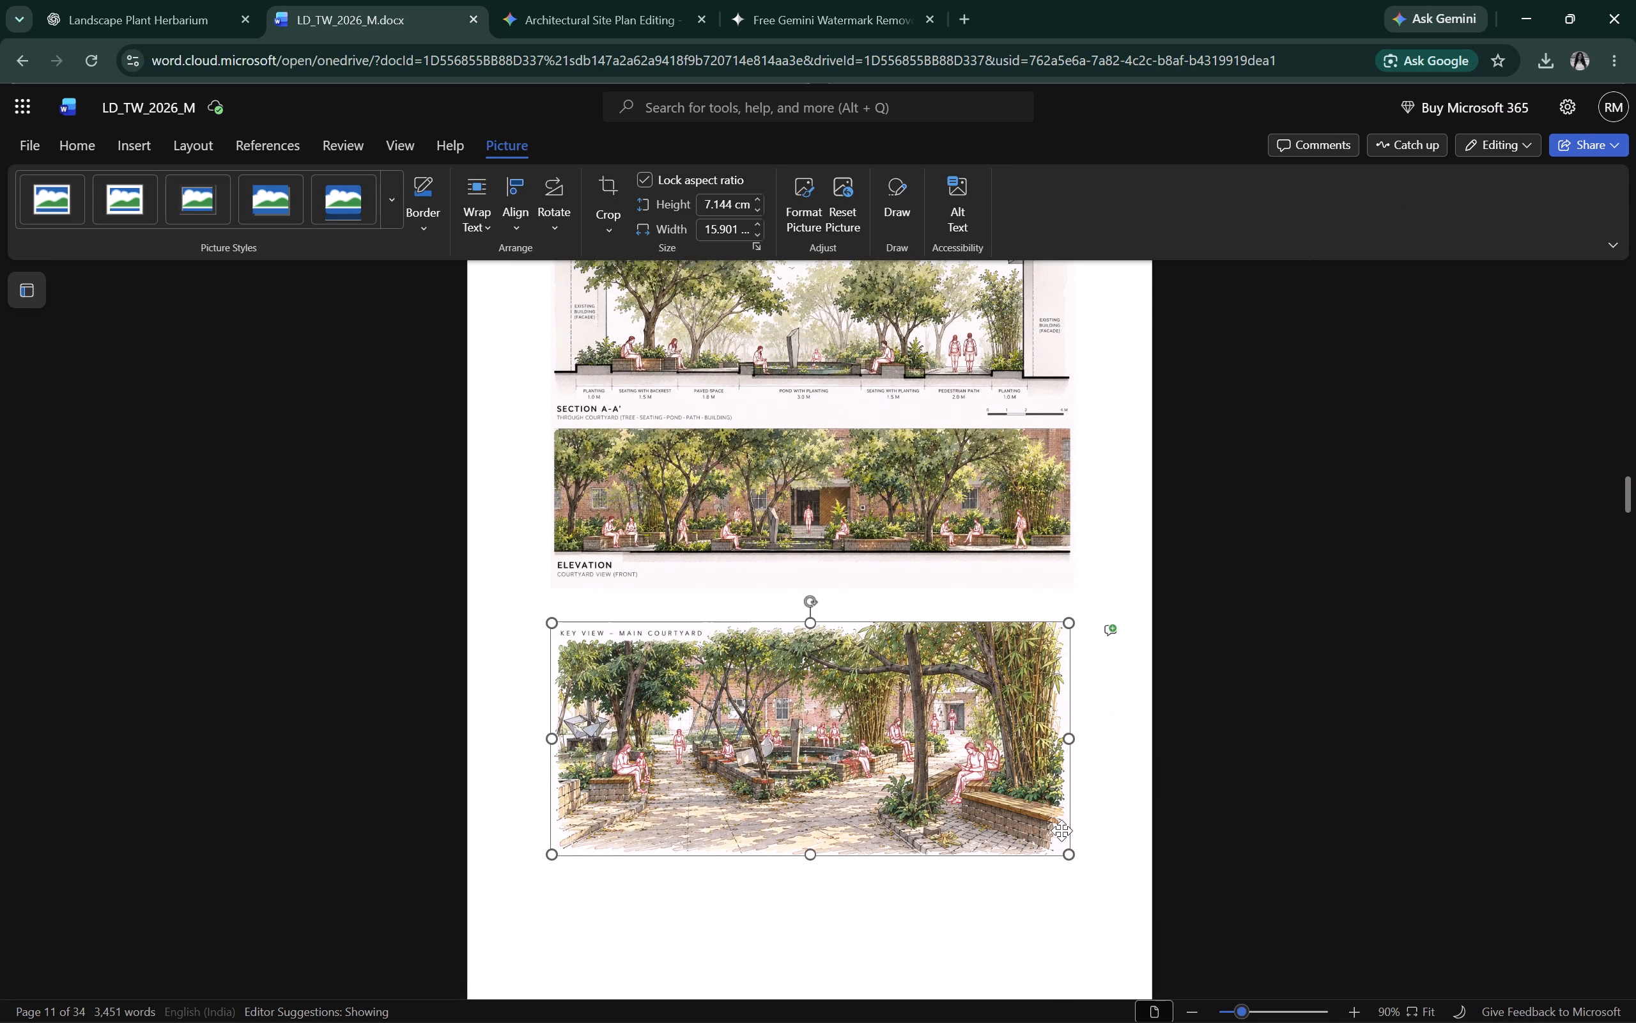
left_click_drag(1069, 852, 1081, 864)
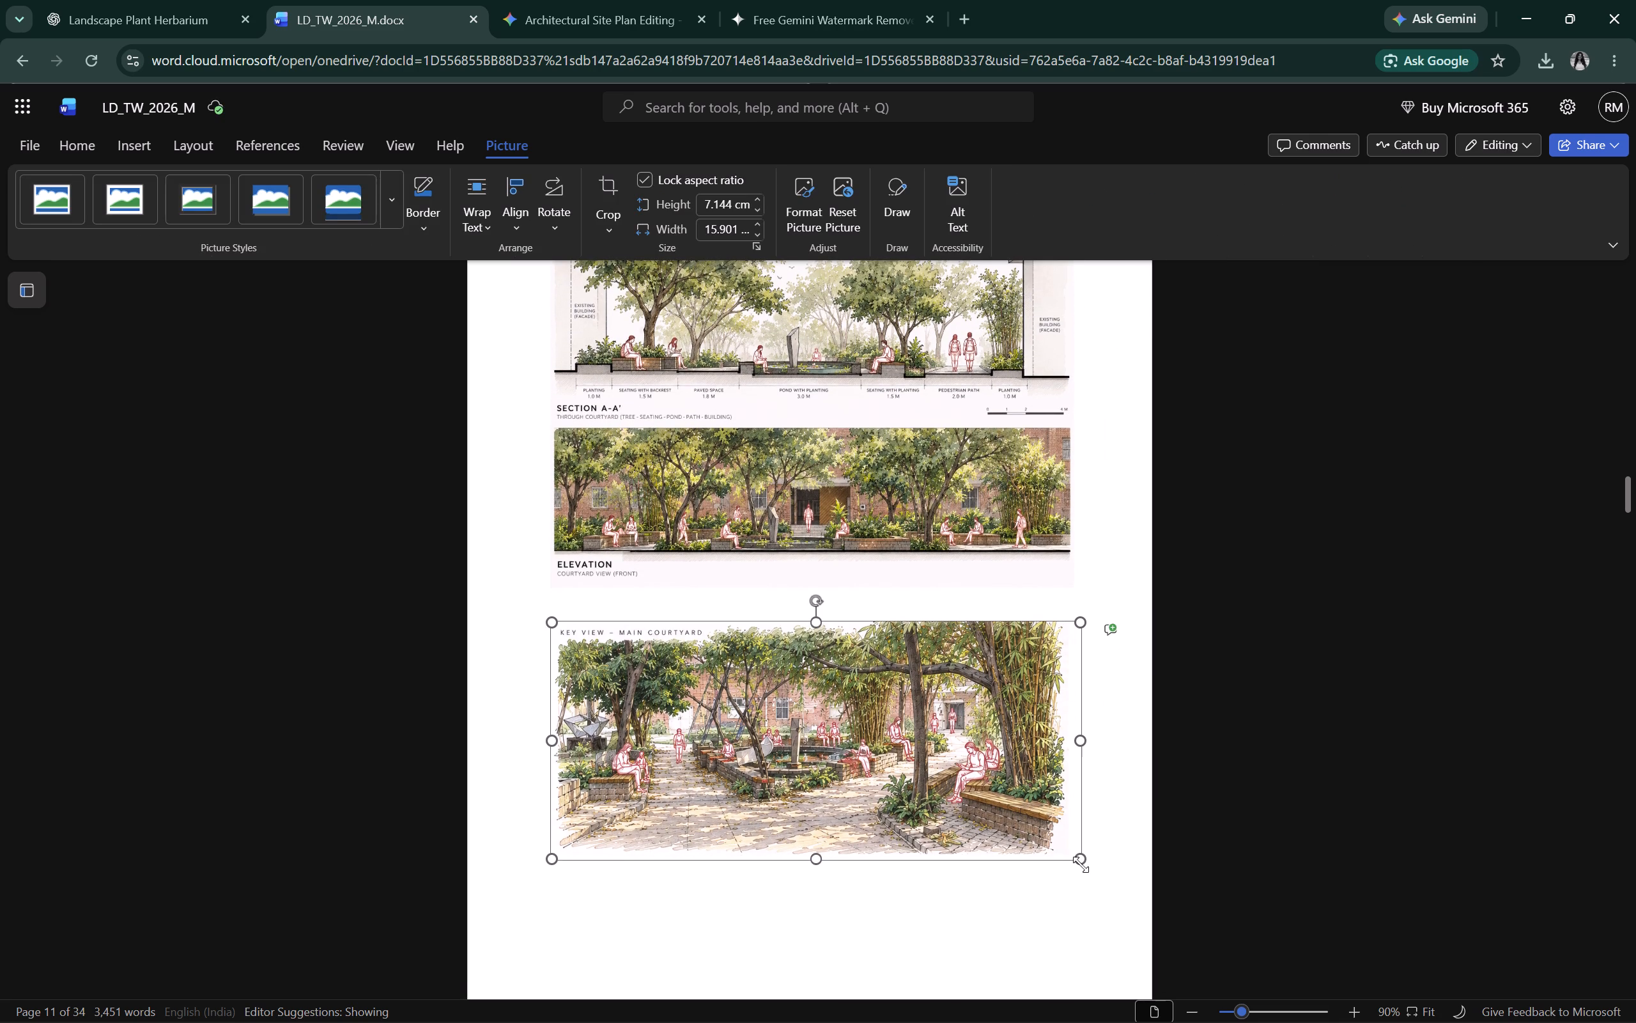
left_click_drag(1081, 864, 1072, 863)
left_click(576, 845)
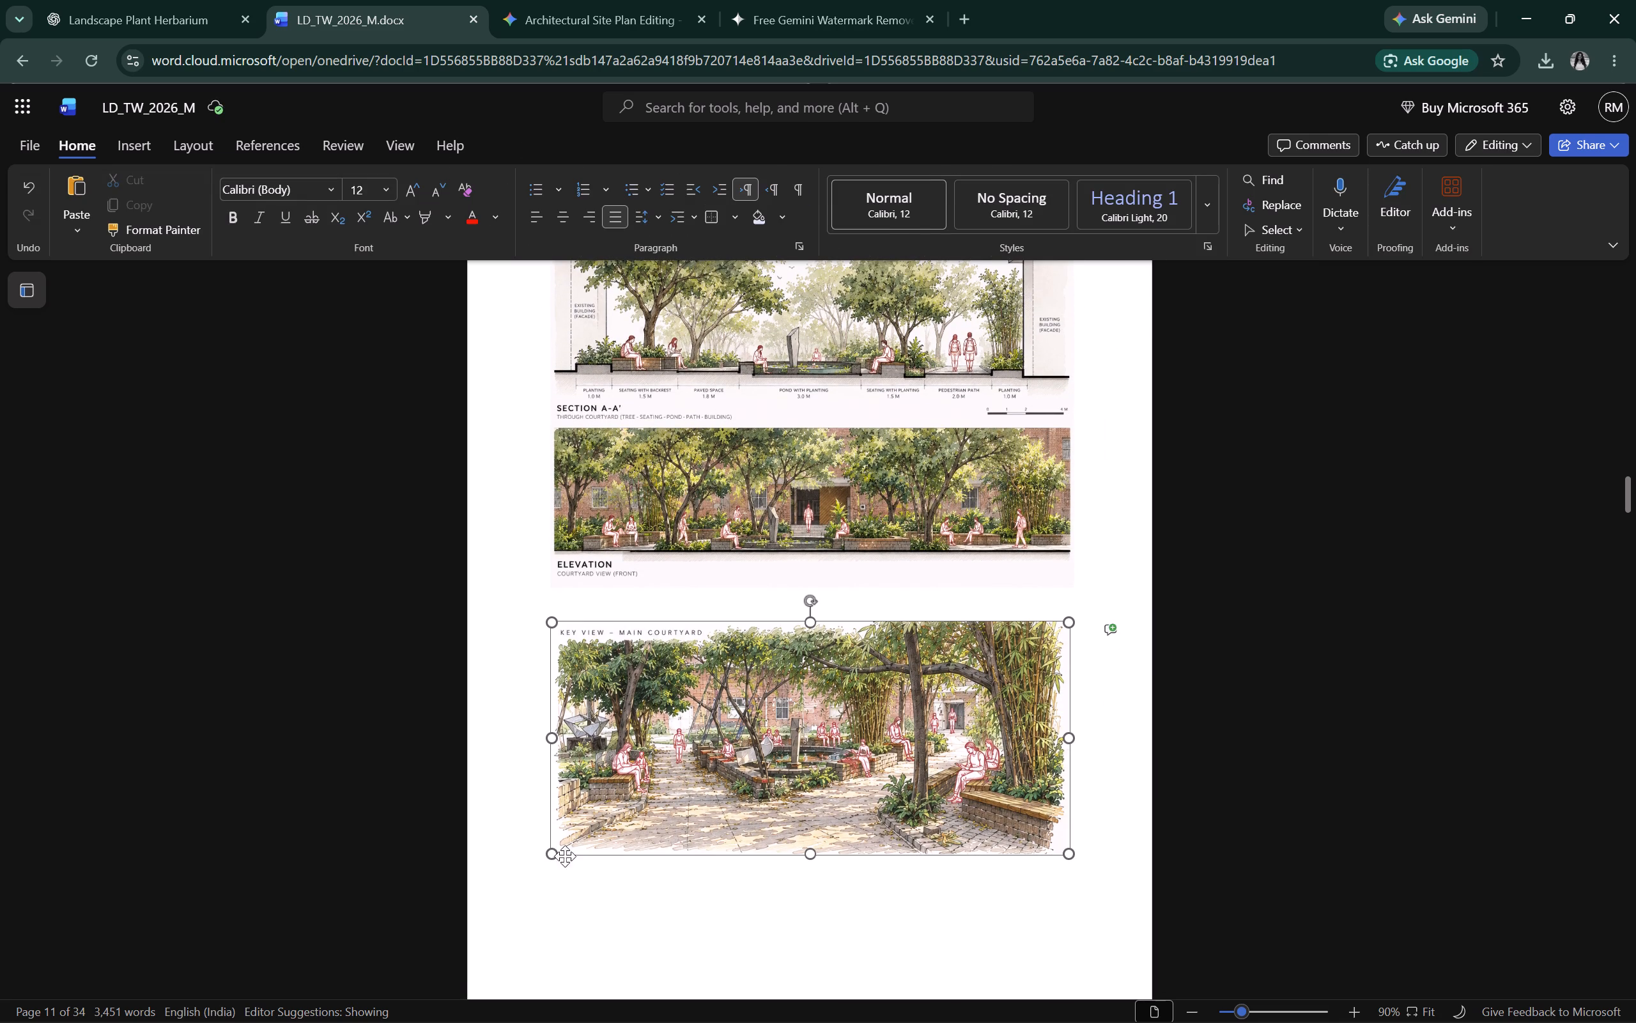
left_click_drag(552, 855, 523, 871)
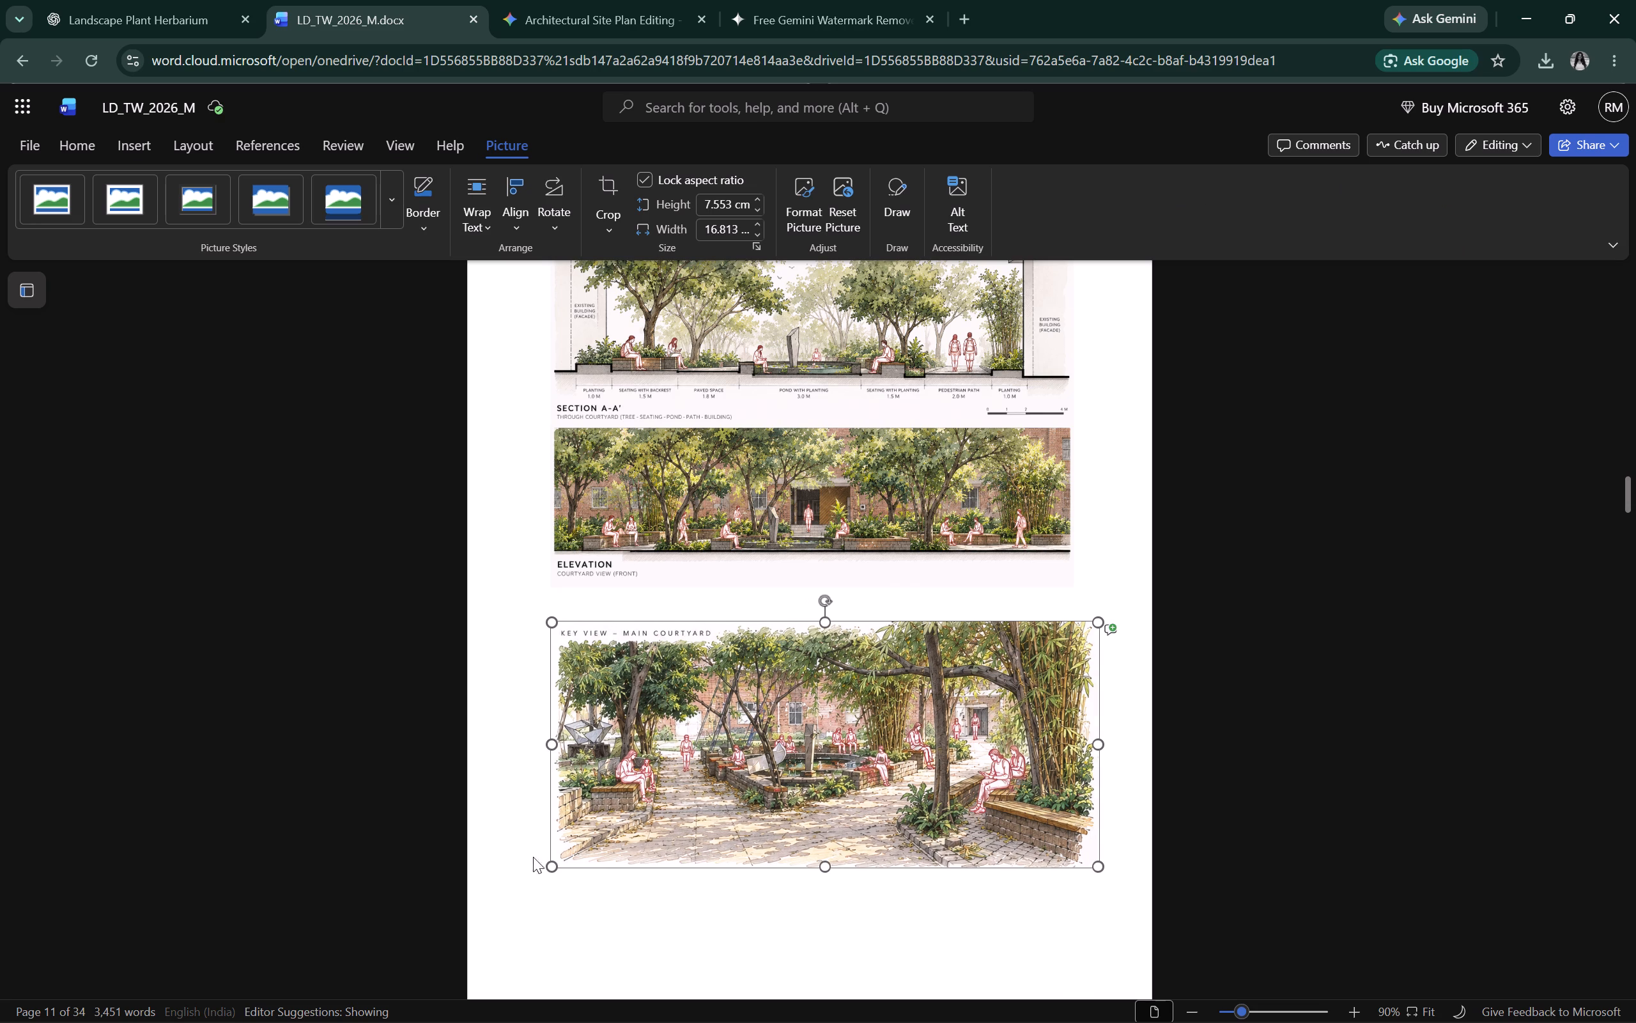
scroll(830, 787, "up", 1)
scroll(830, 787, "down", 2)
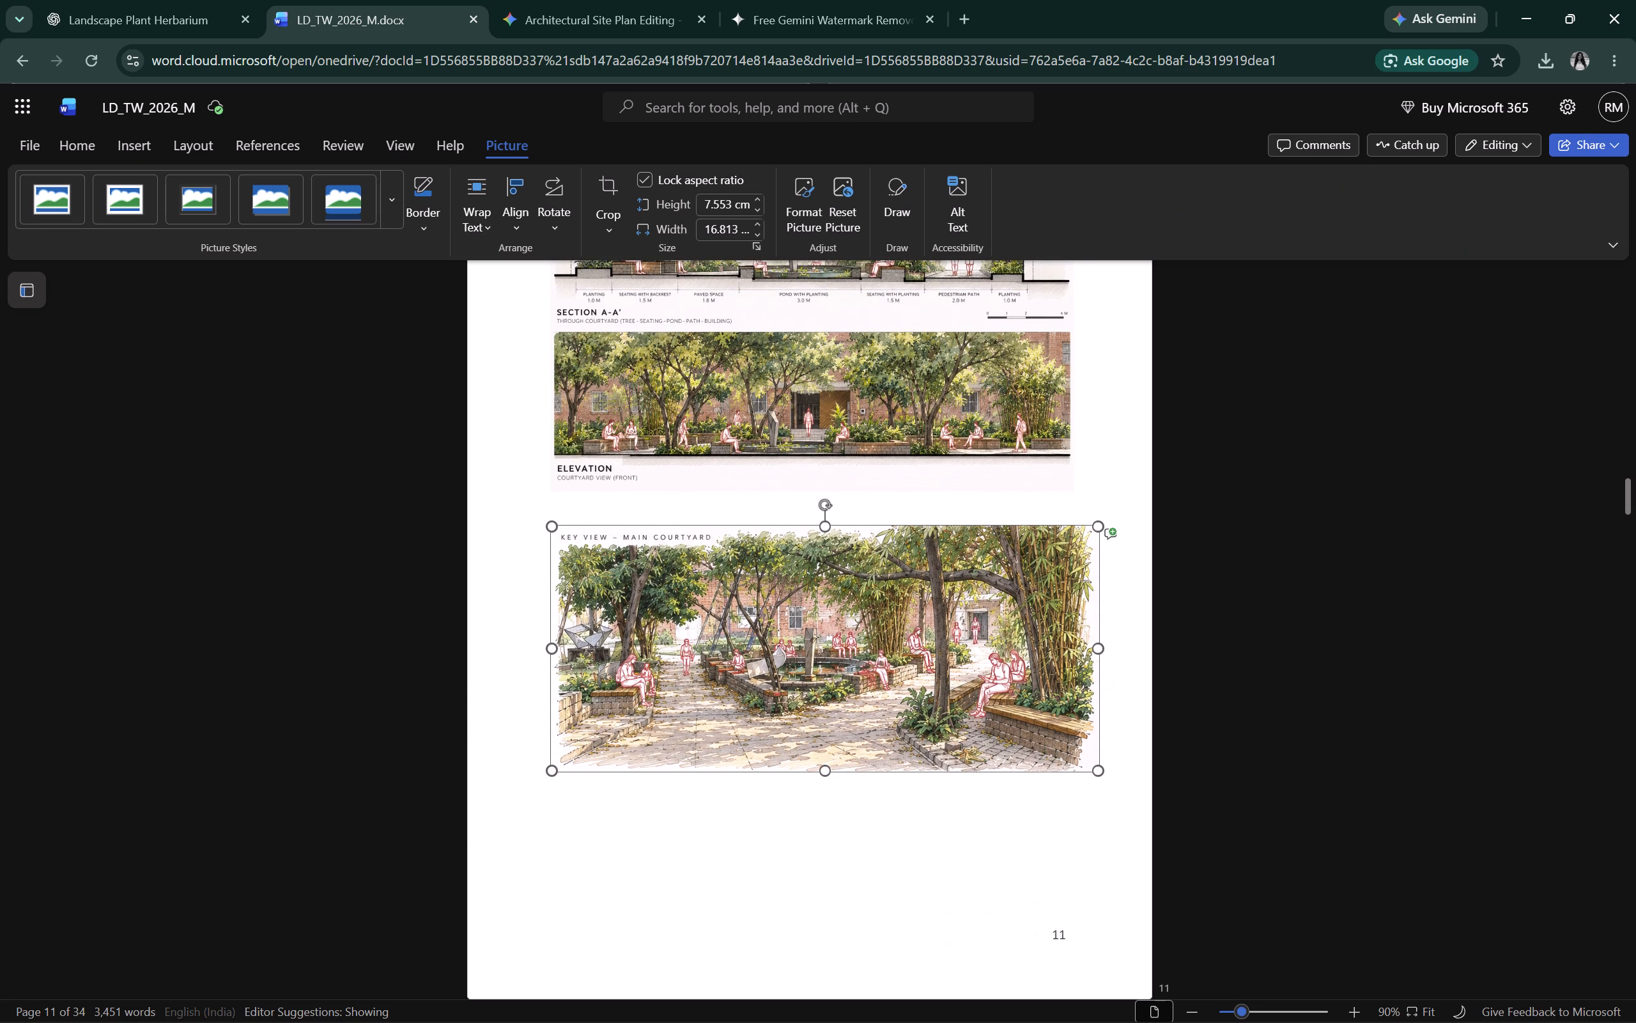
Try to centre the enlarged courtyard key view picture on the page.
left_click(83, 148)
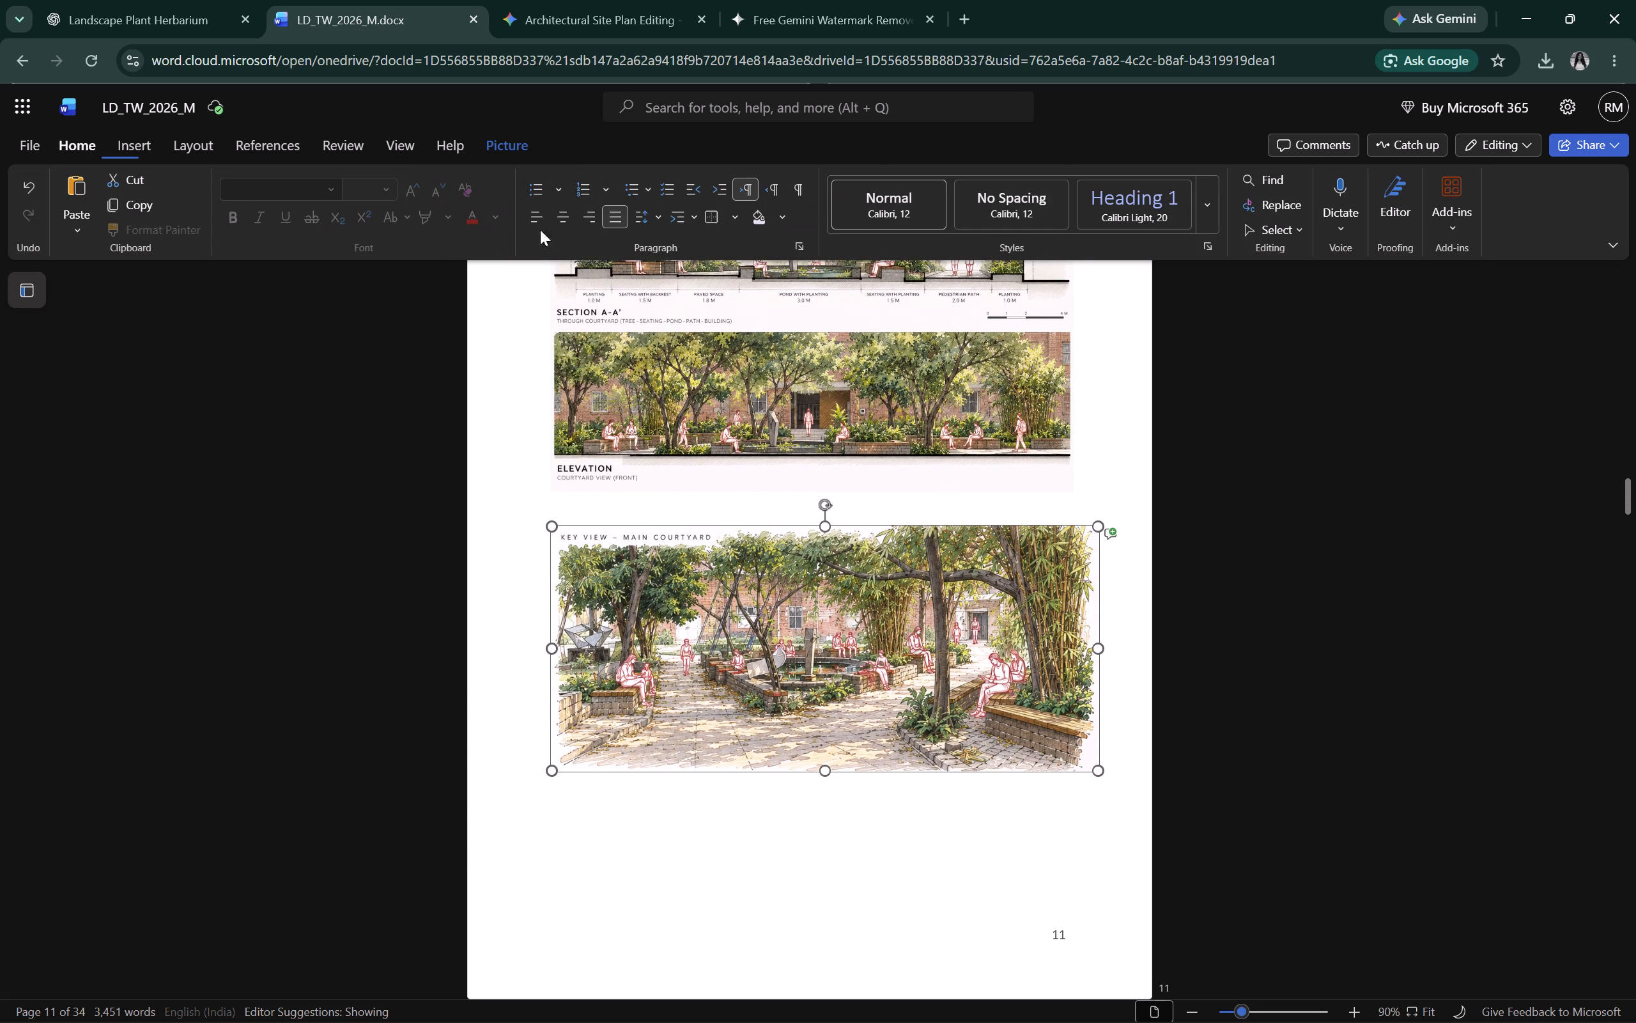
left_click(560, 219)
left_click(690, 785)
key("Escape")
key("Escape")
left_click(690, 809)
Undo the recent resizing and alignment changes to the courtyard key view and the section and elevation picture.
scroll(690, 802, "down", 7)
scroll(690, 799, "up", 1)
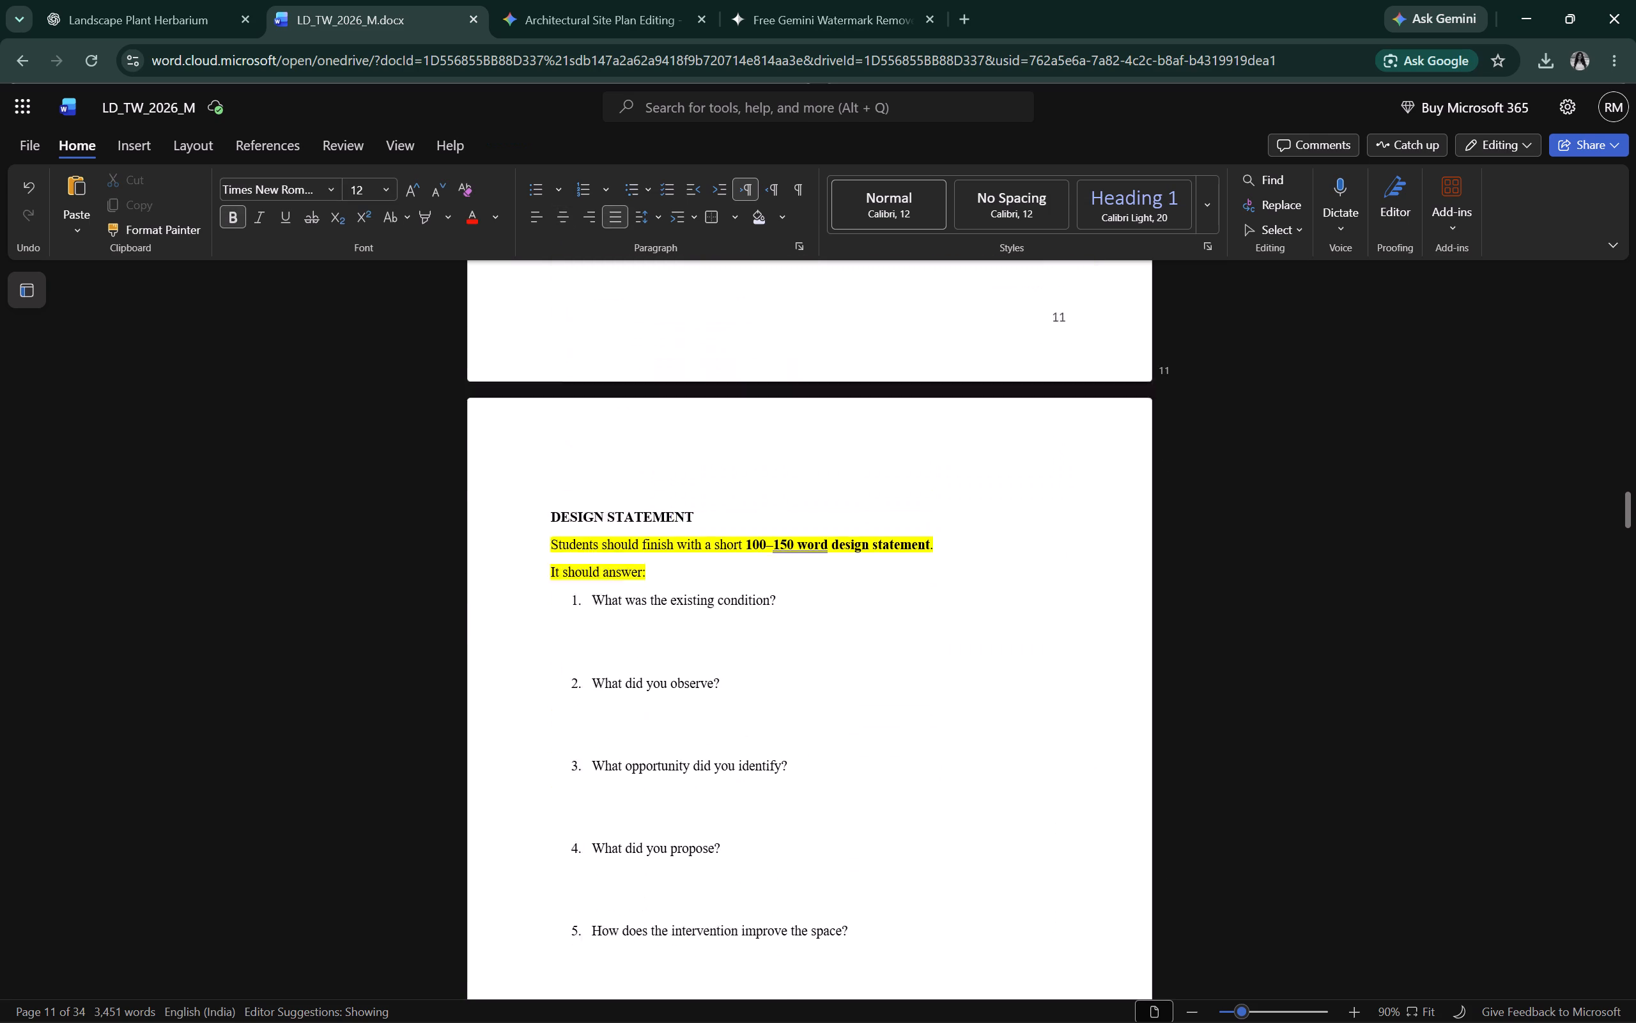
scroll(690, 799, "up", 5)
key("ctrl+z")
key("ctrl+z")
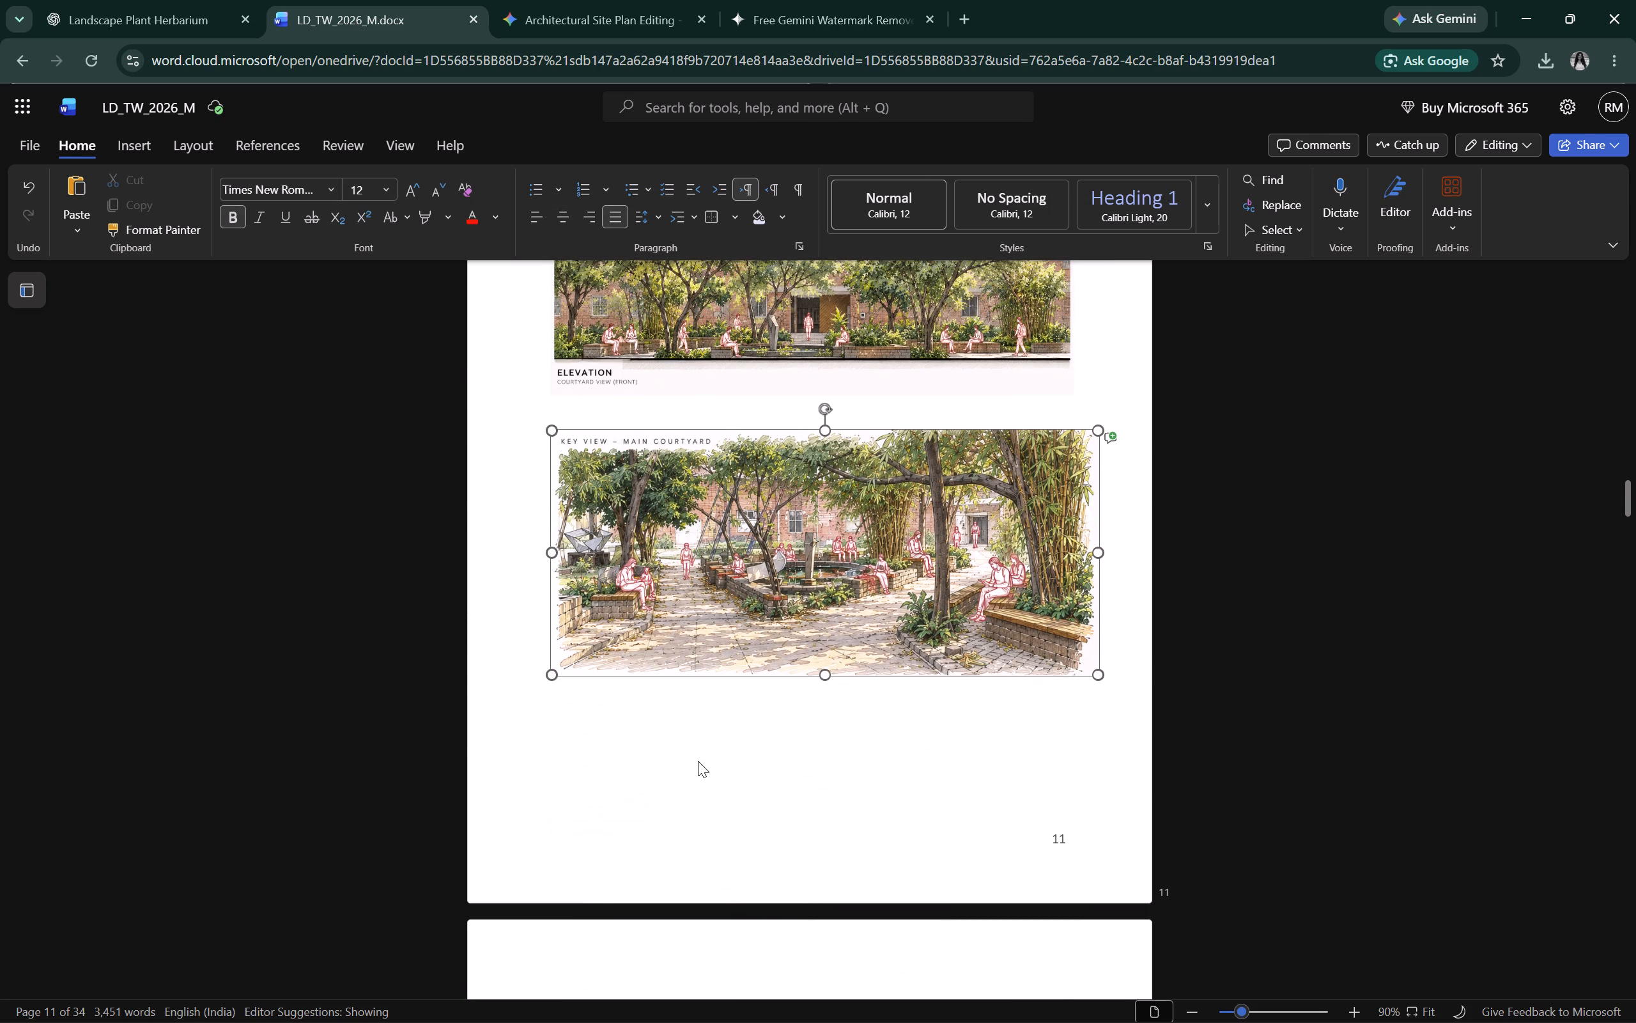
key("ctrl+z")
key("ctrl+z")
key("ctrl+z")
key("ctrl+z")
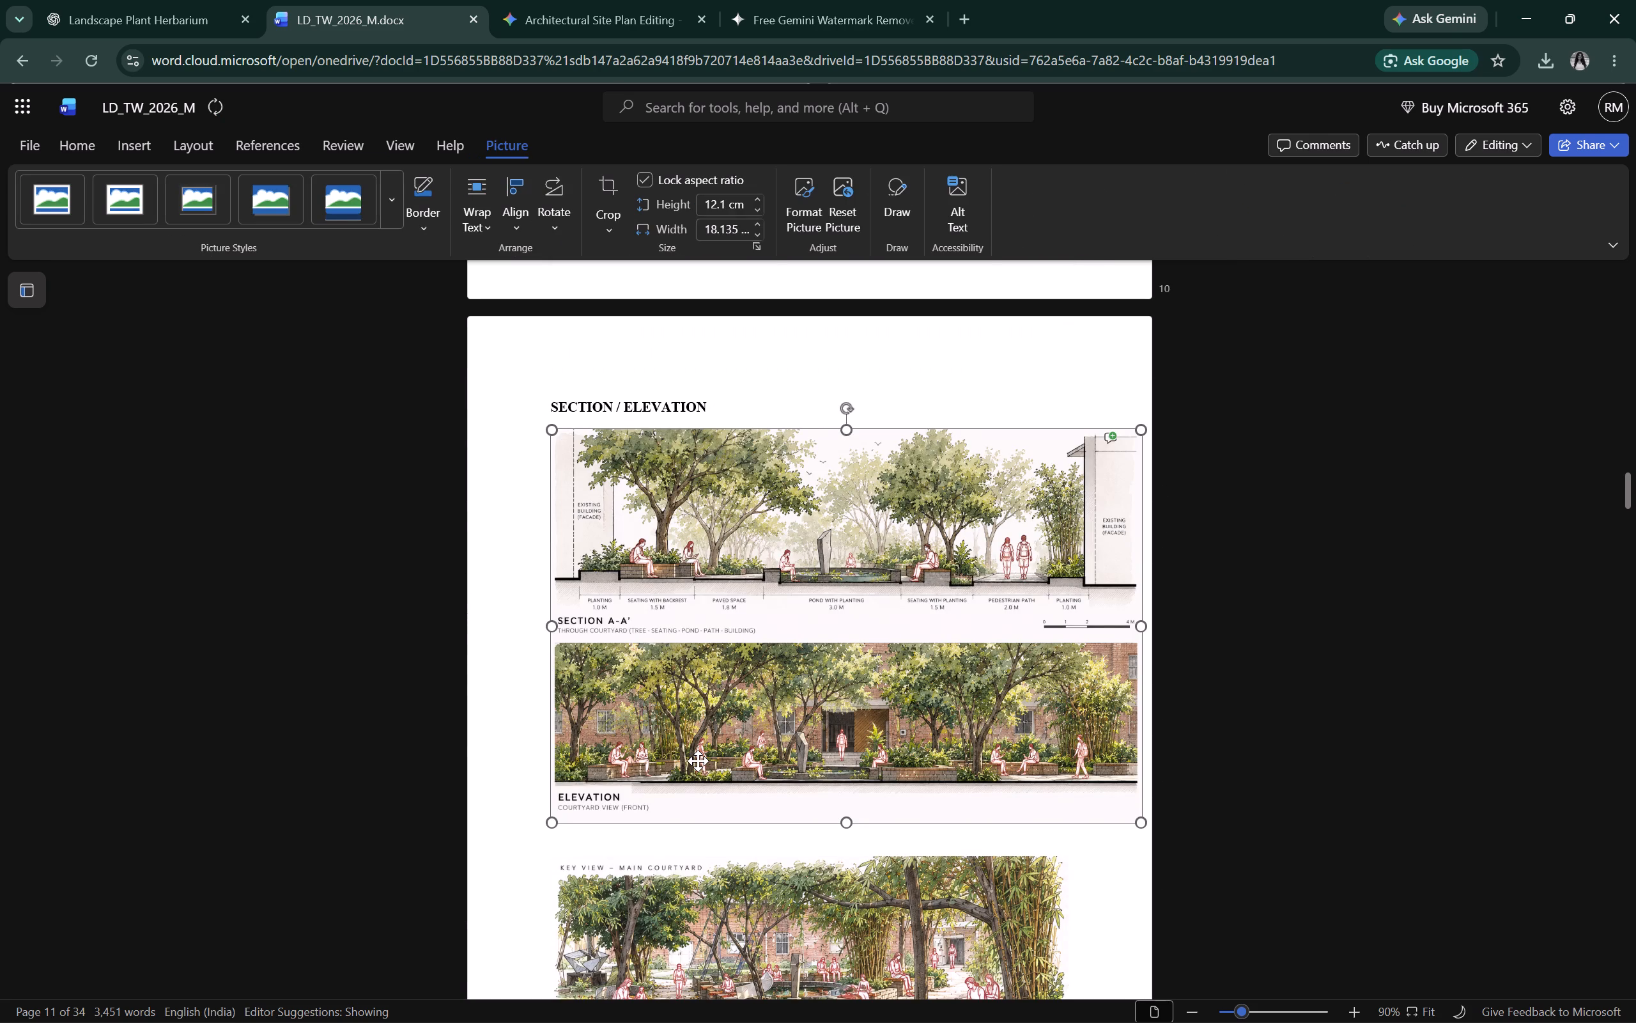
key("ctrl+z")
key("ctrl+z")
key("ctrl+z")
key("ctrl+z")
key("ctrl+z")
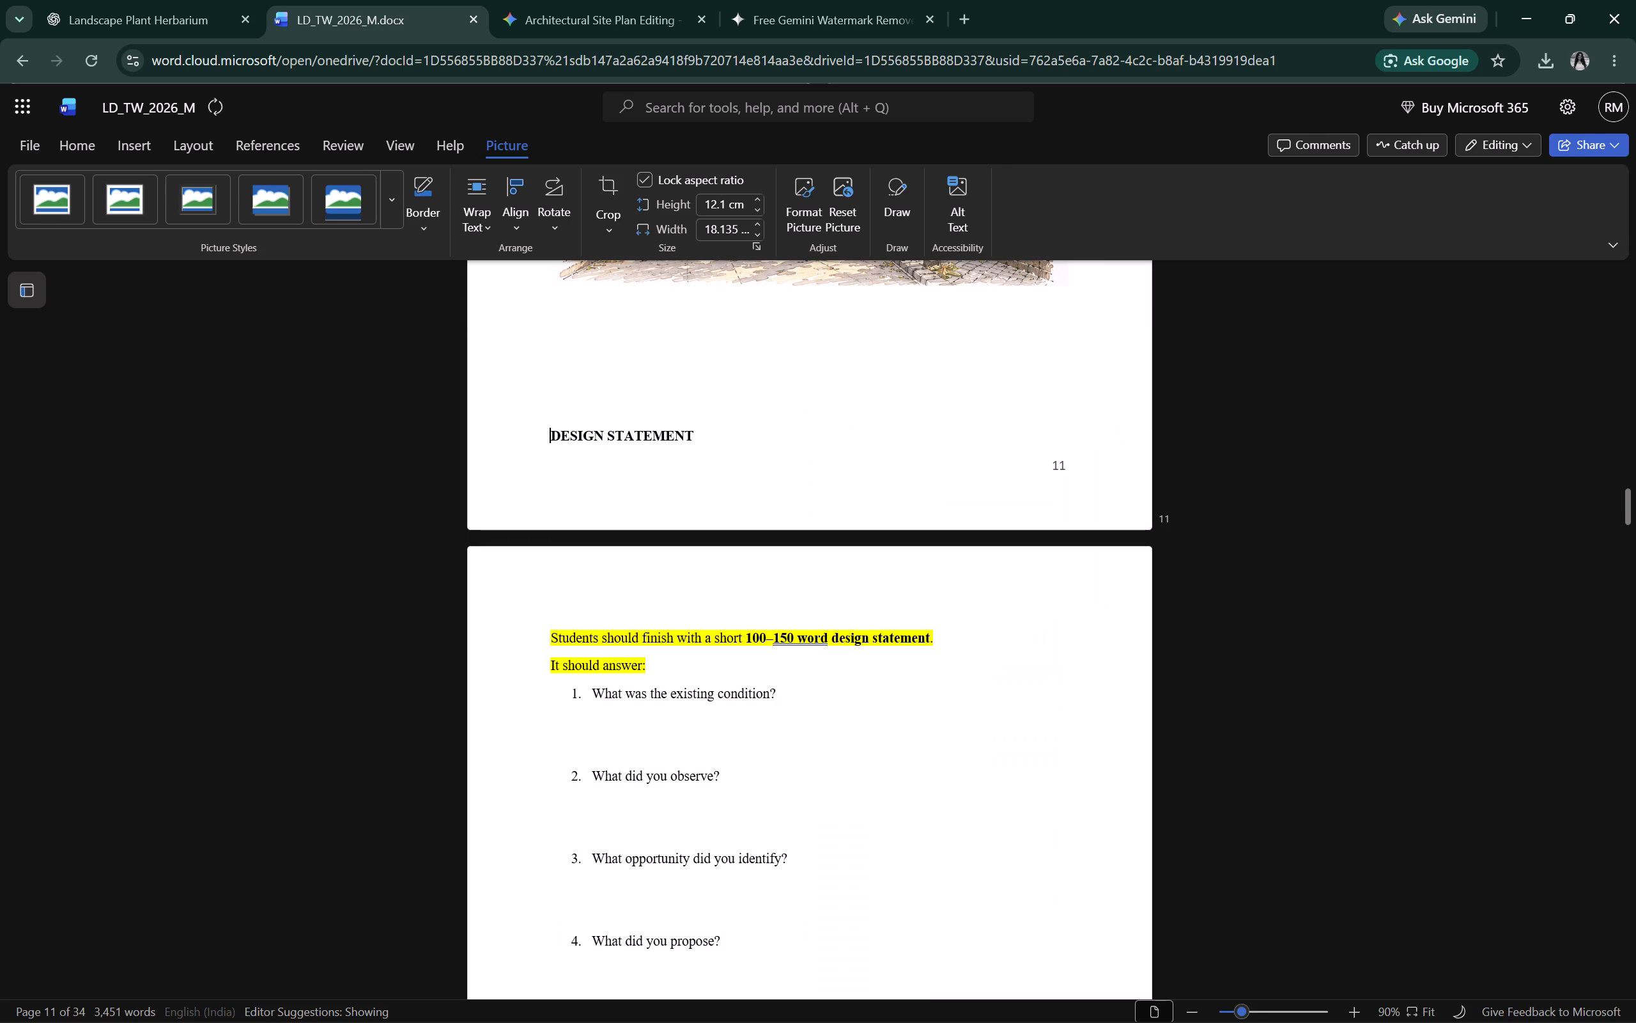
Delete the blank lines above the courtyard key view picture and above the DESIGN STATEMENT heading.
scroll(698, 761, "up", 6)
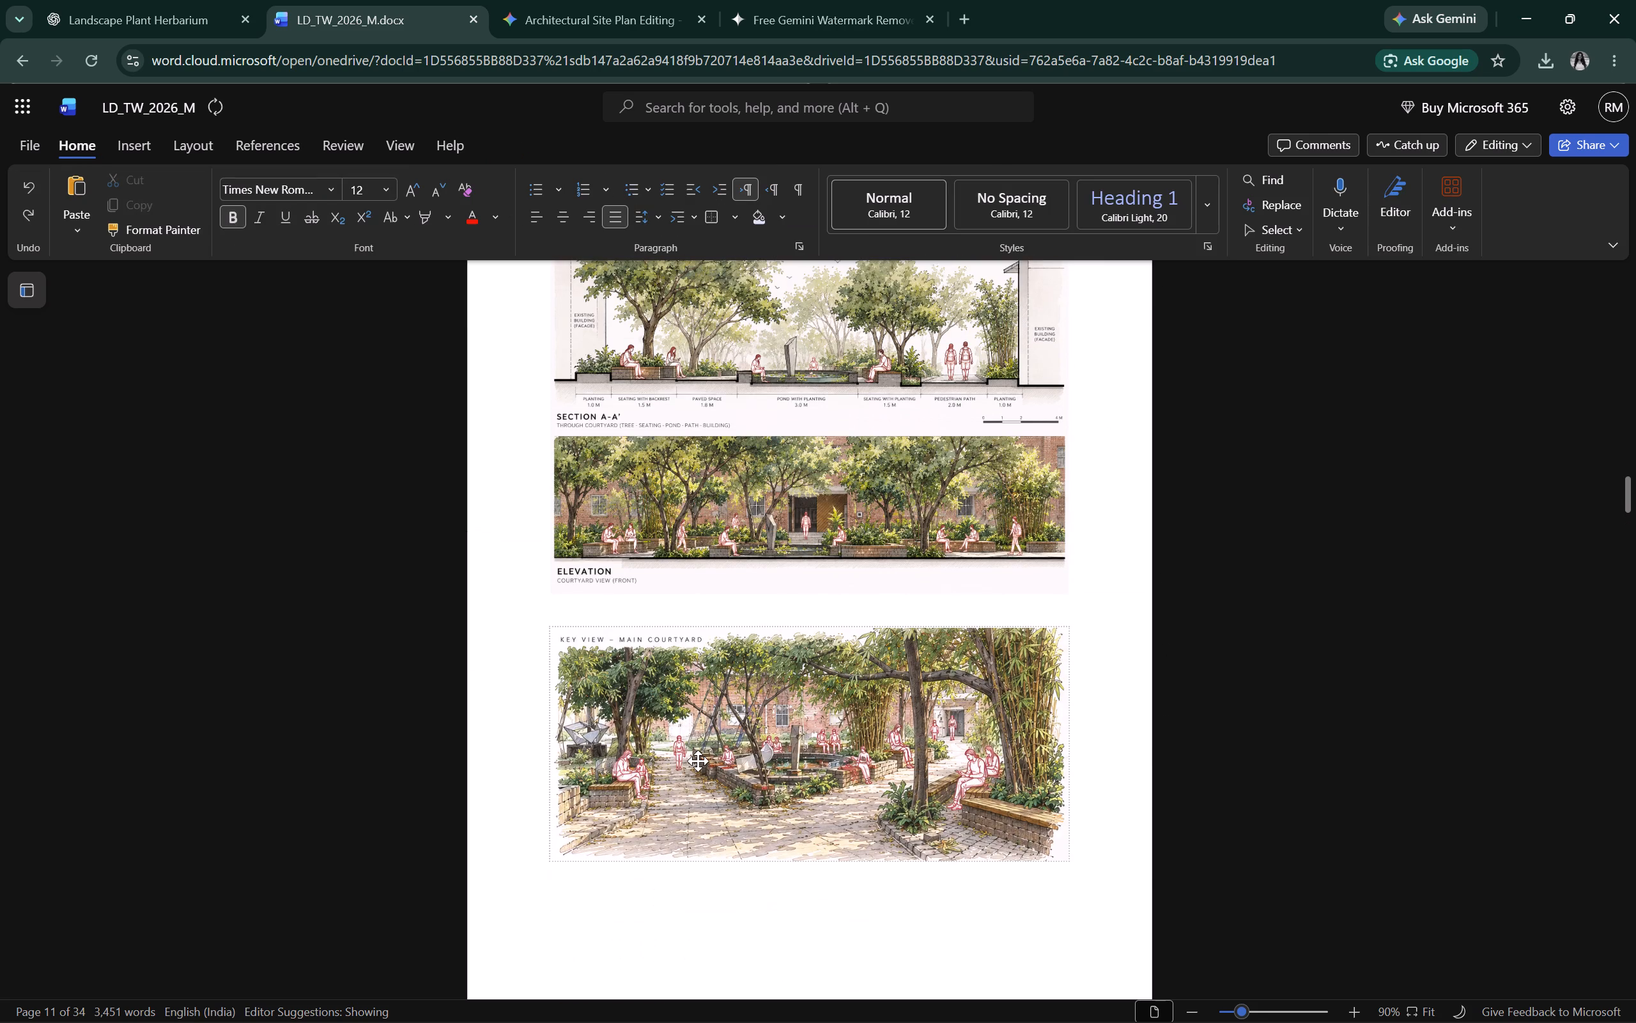
left_click(549, 632)
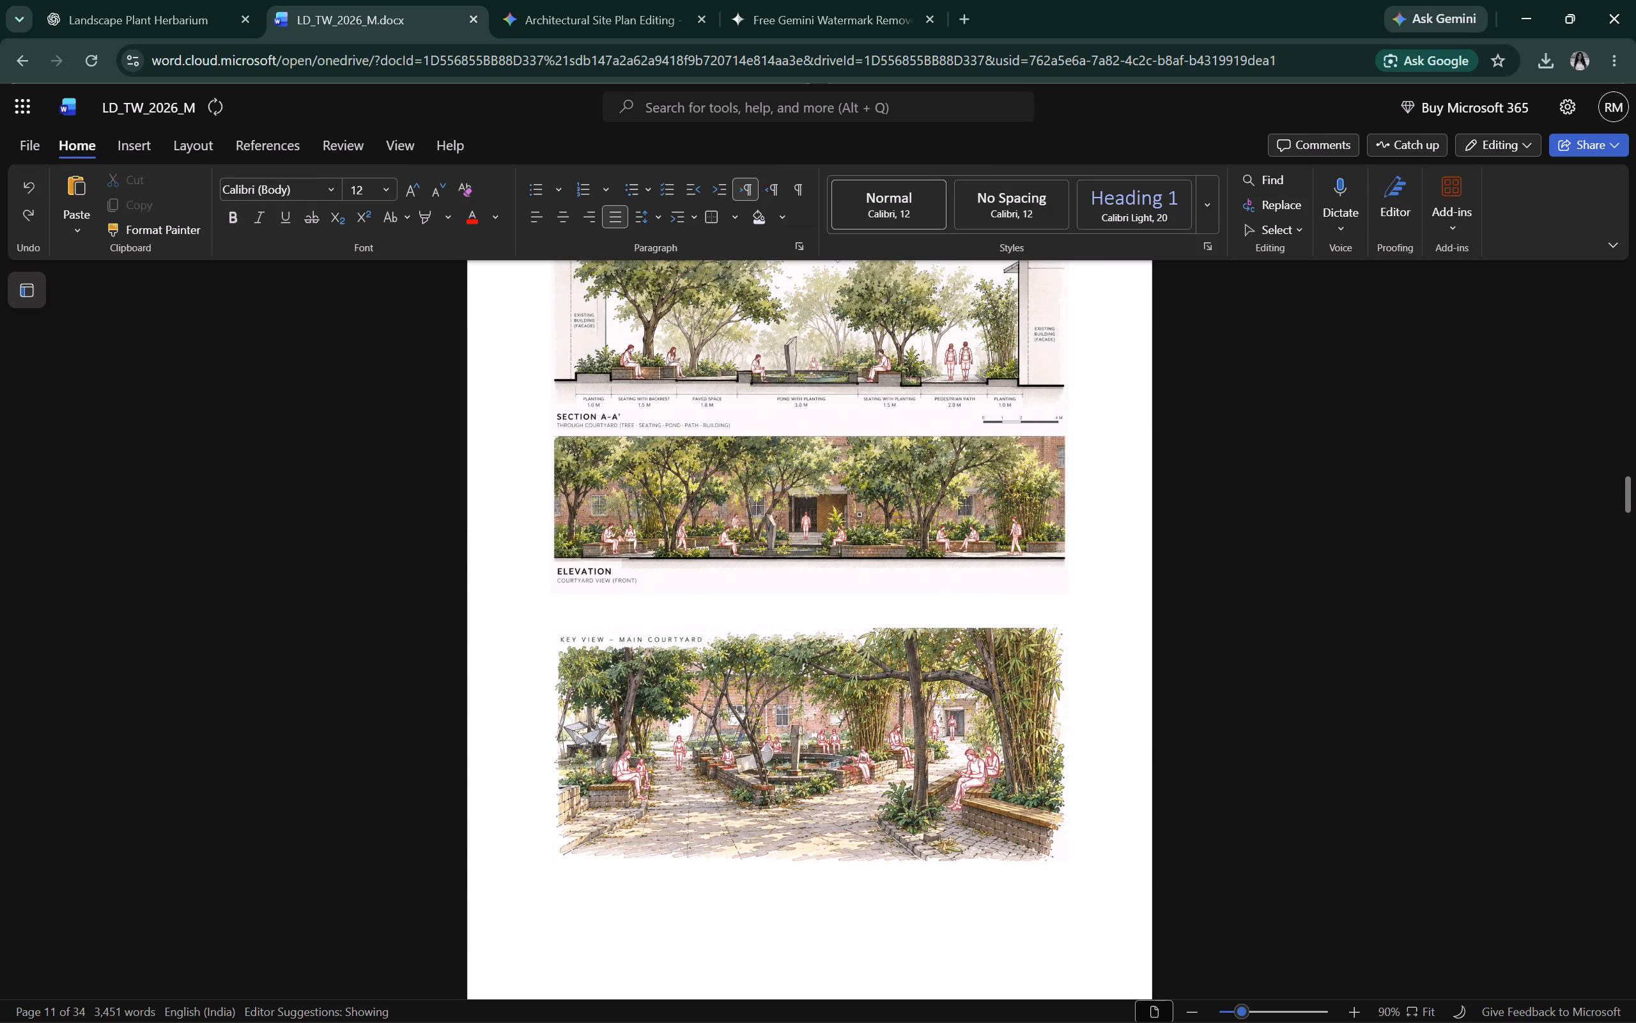
key("BackSpace")
scroll(549, 632, "down", 2)
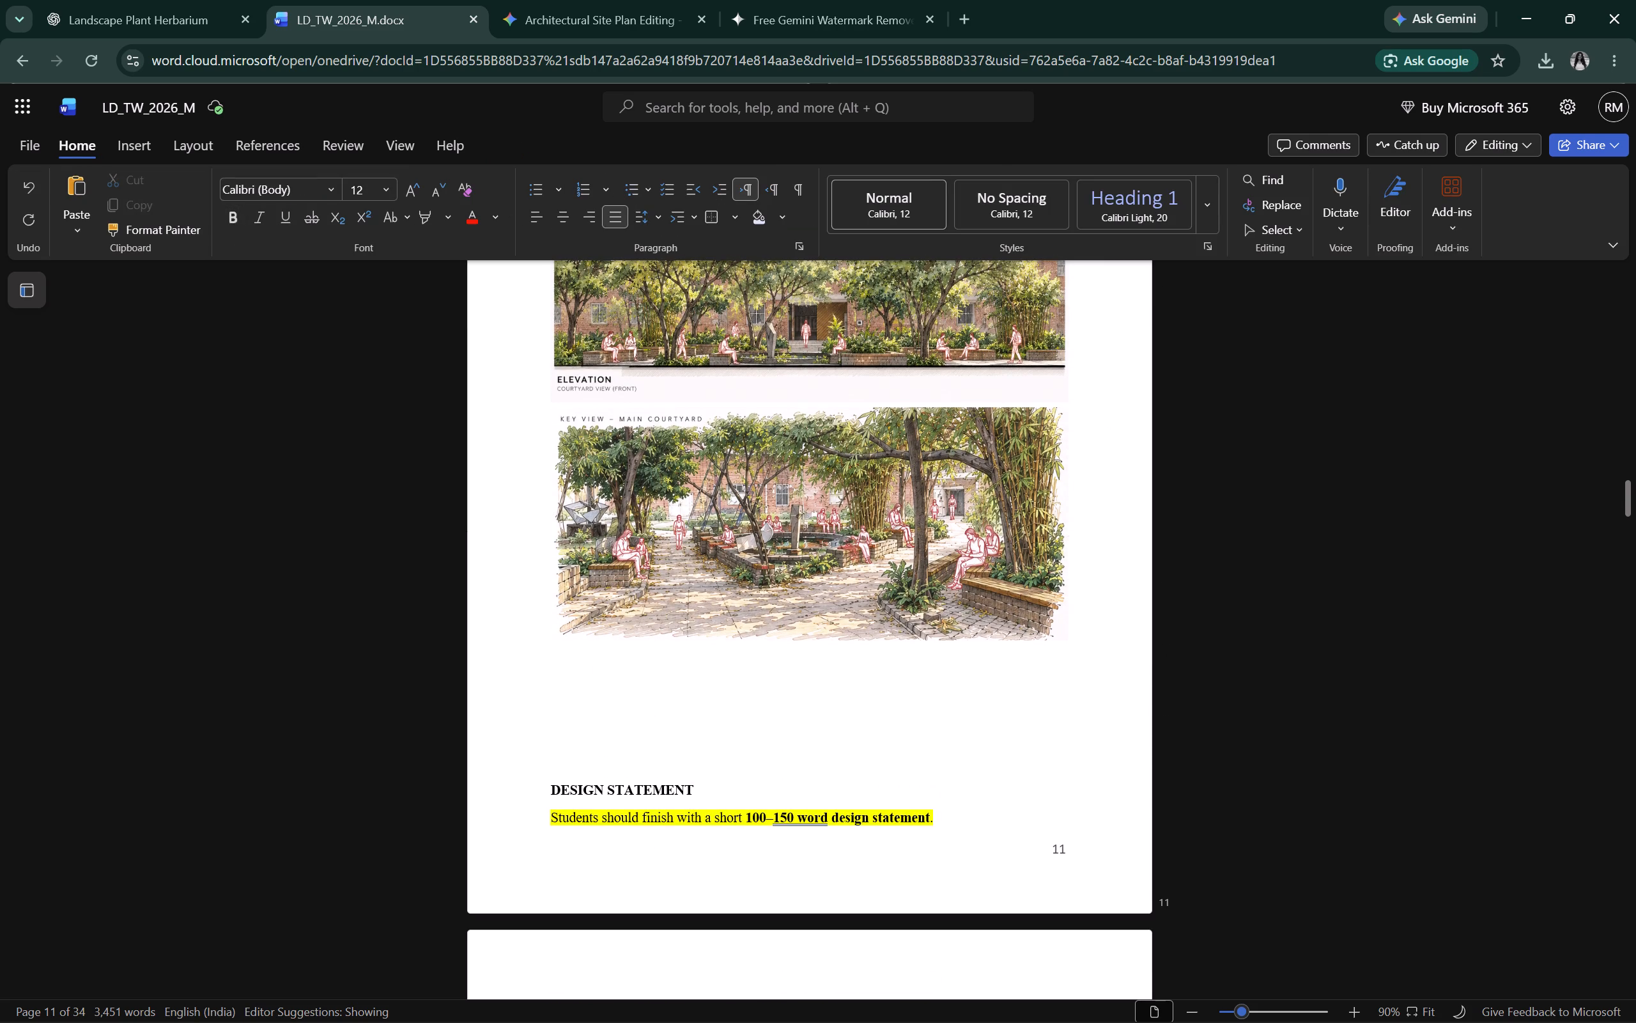
left_click(549, 788)
key("BackSpace")
key("BackSpace")
key("BackSpace")
key("BackSpace")
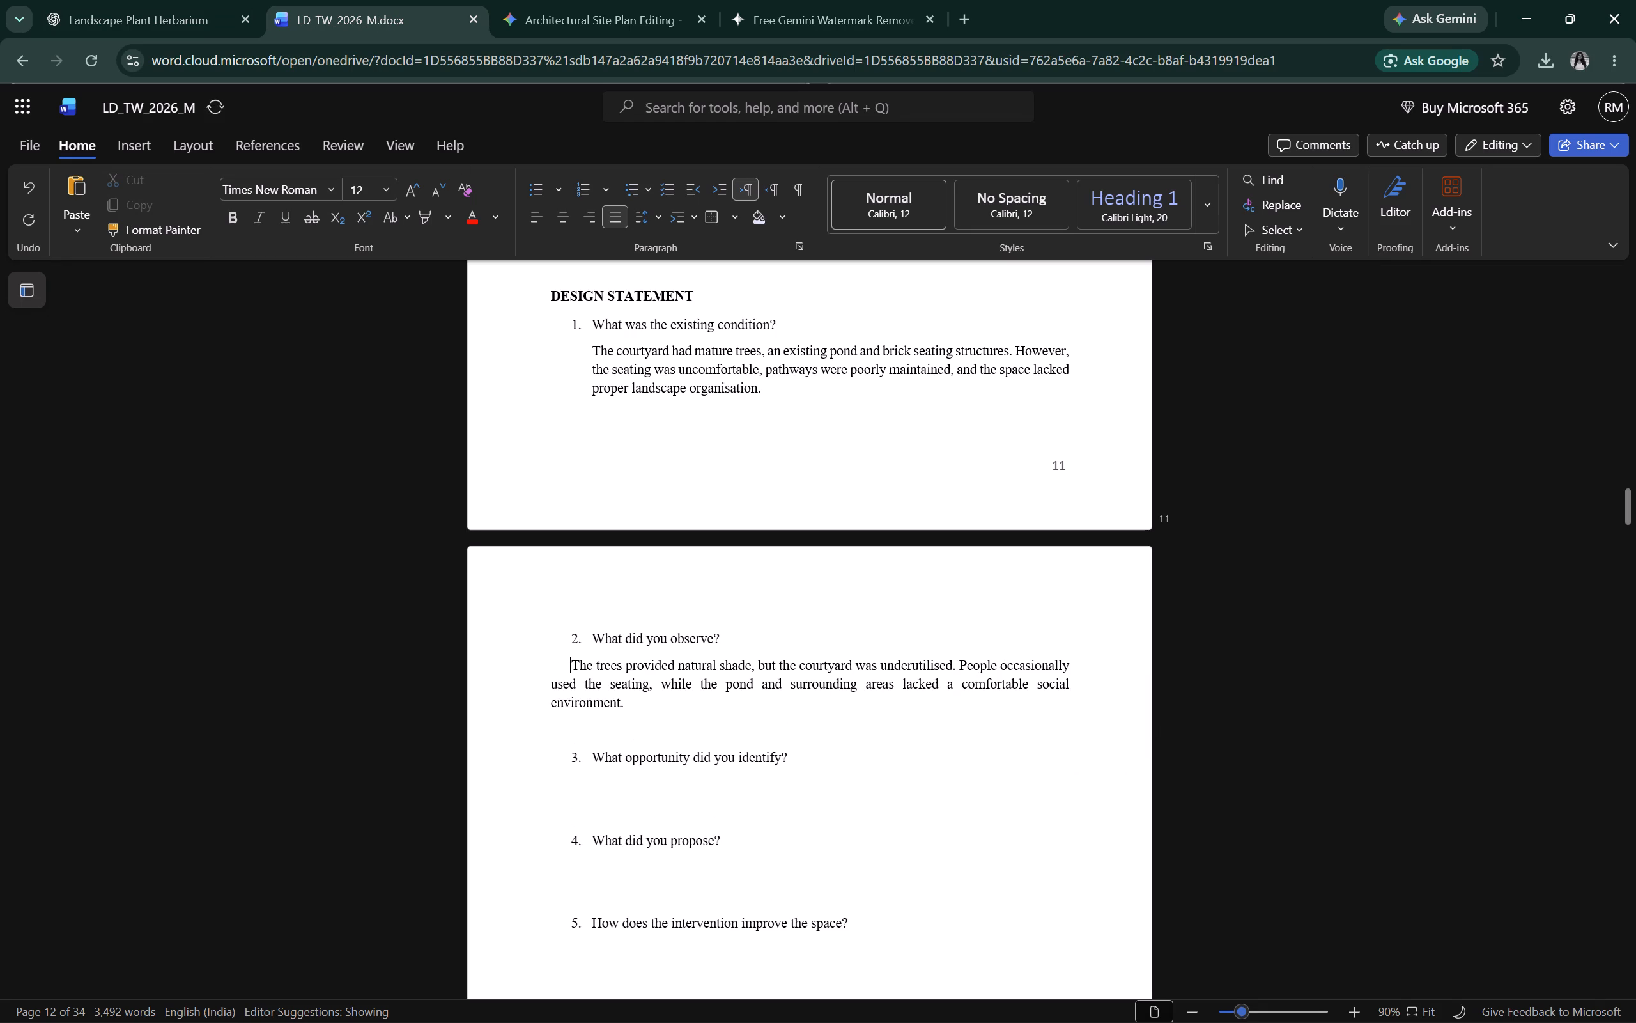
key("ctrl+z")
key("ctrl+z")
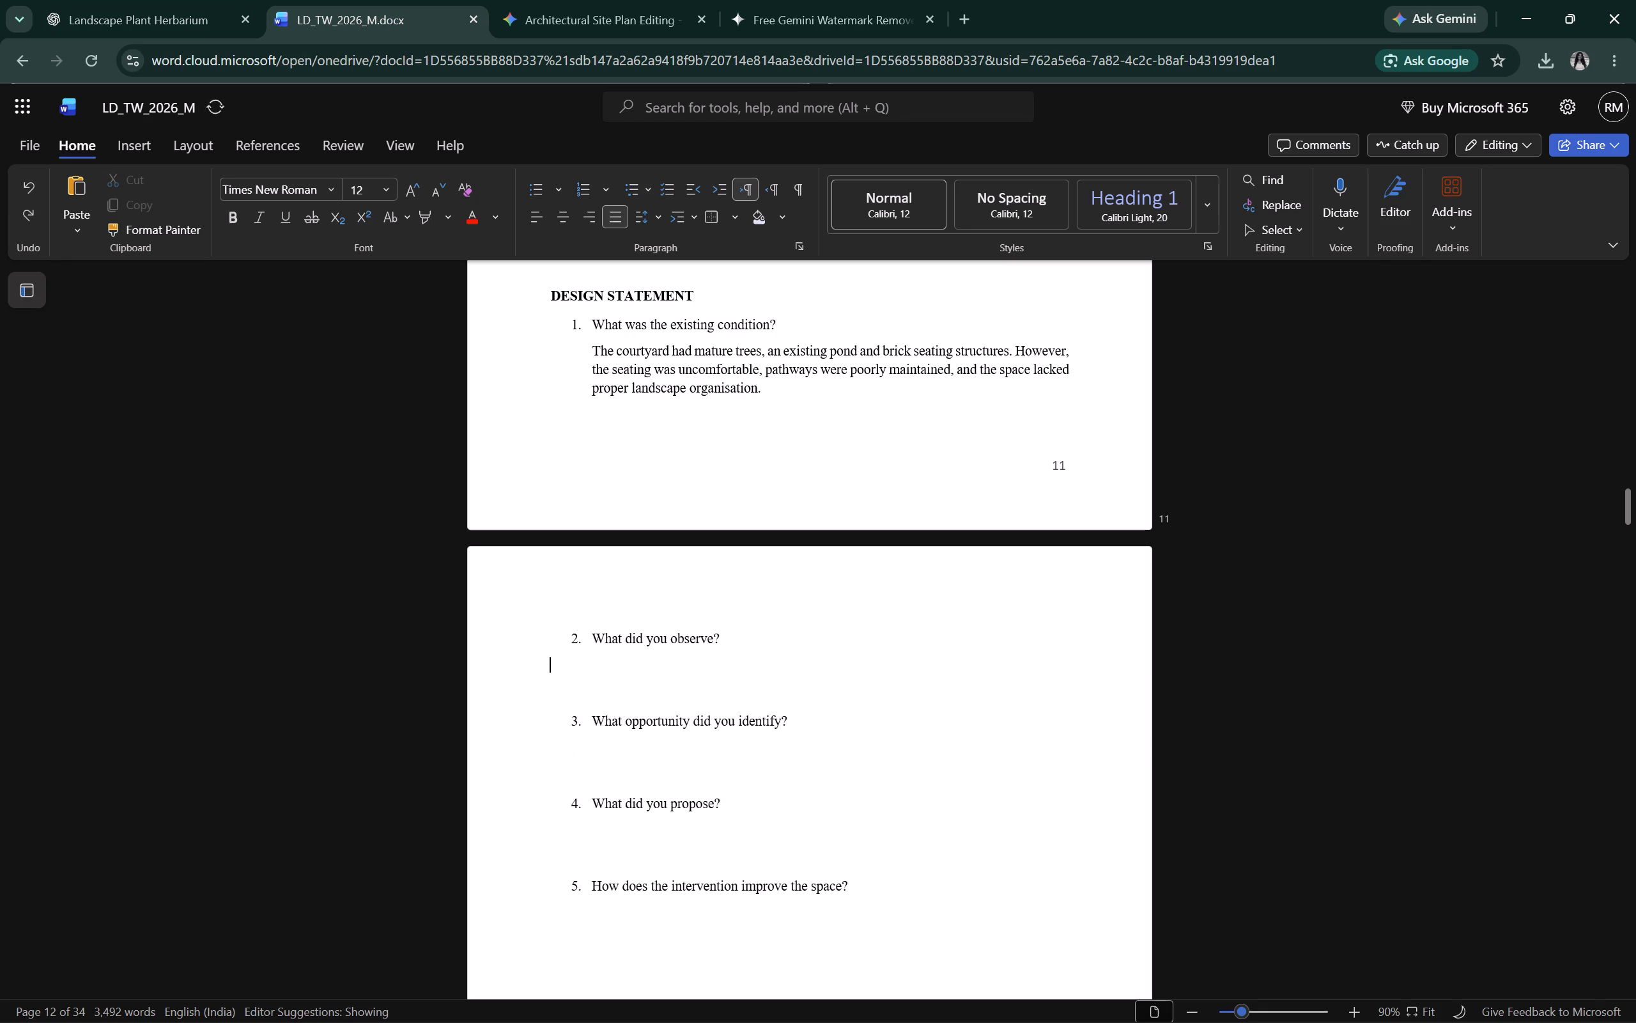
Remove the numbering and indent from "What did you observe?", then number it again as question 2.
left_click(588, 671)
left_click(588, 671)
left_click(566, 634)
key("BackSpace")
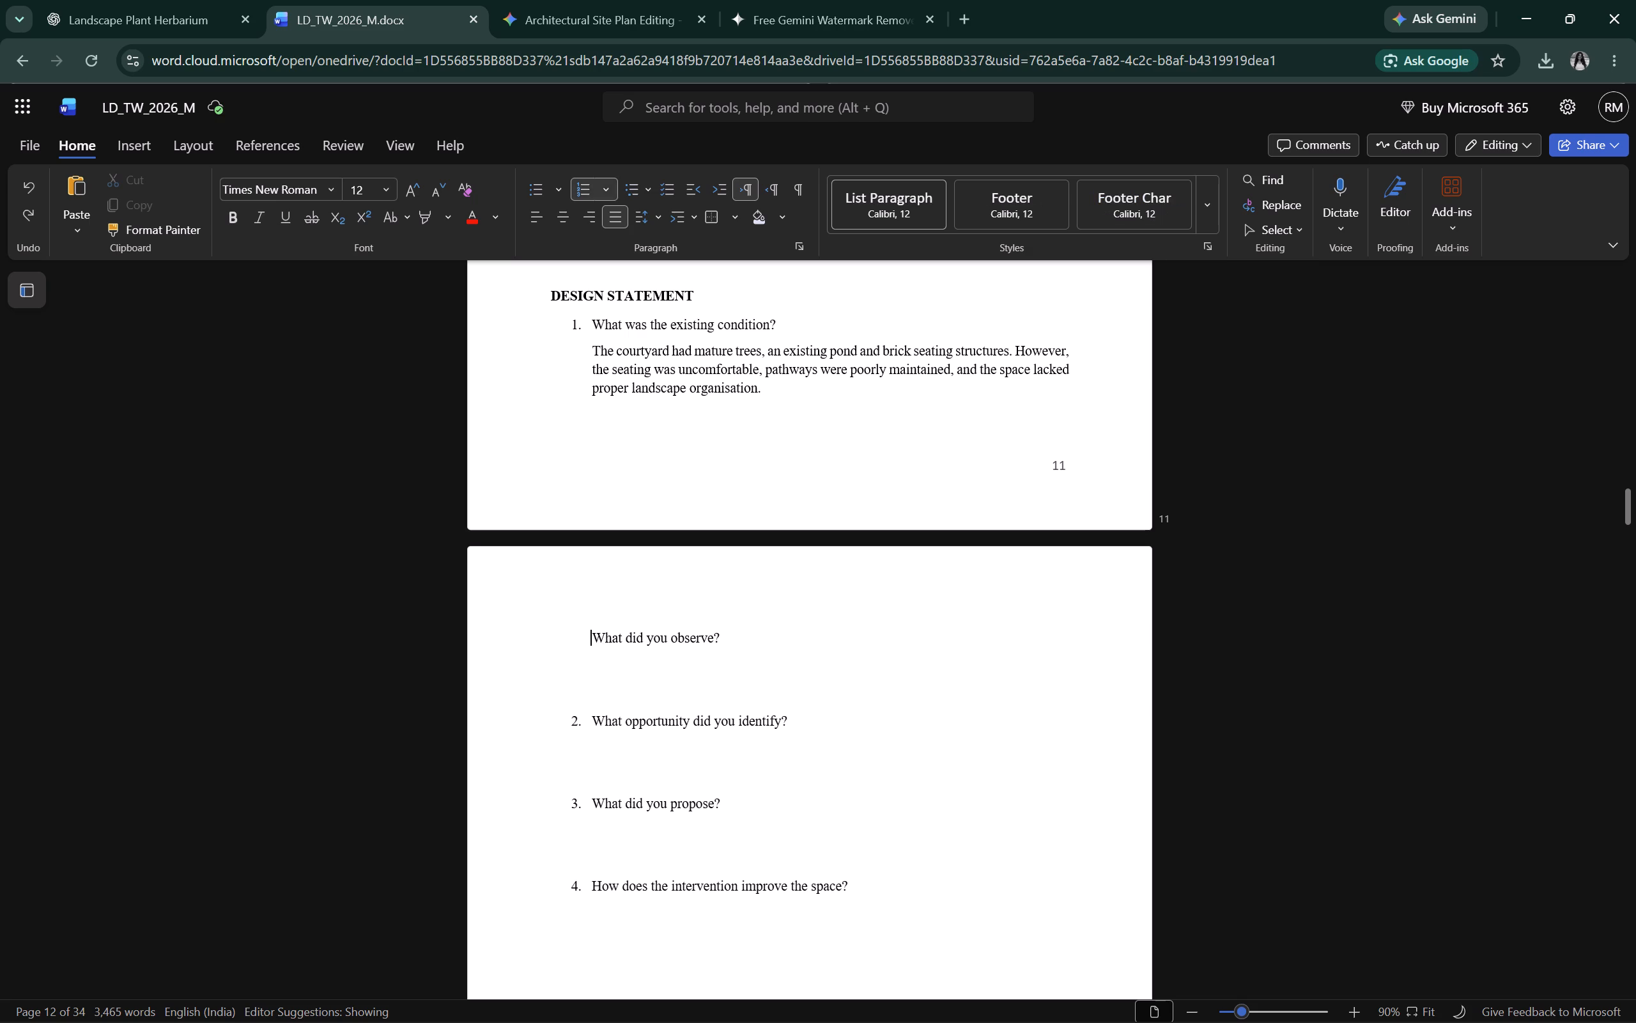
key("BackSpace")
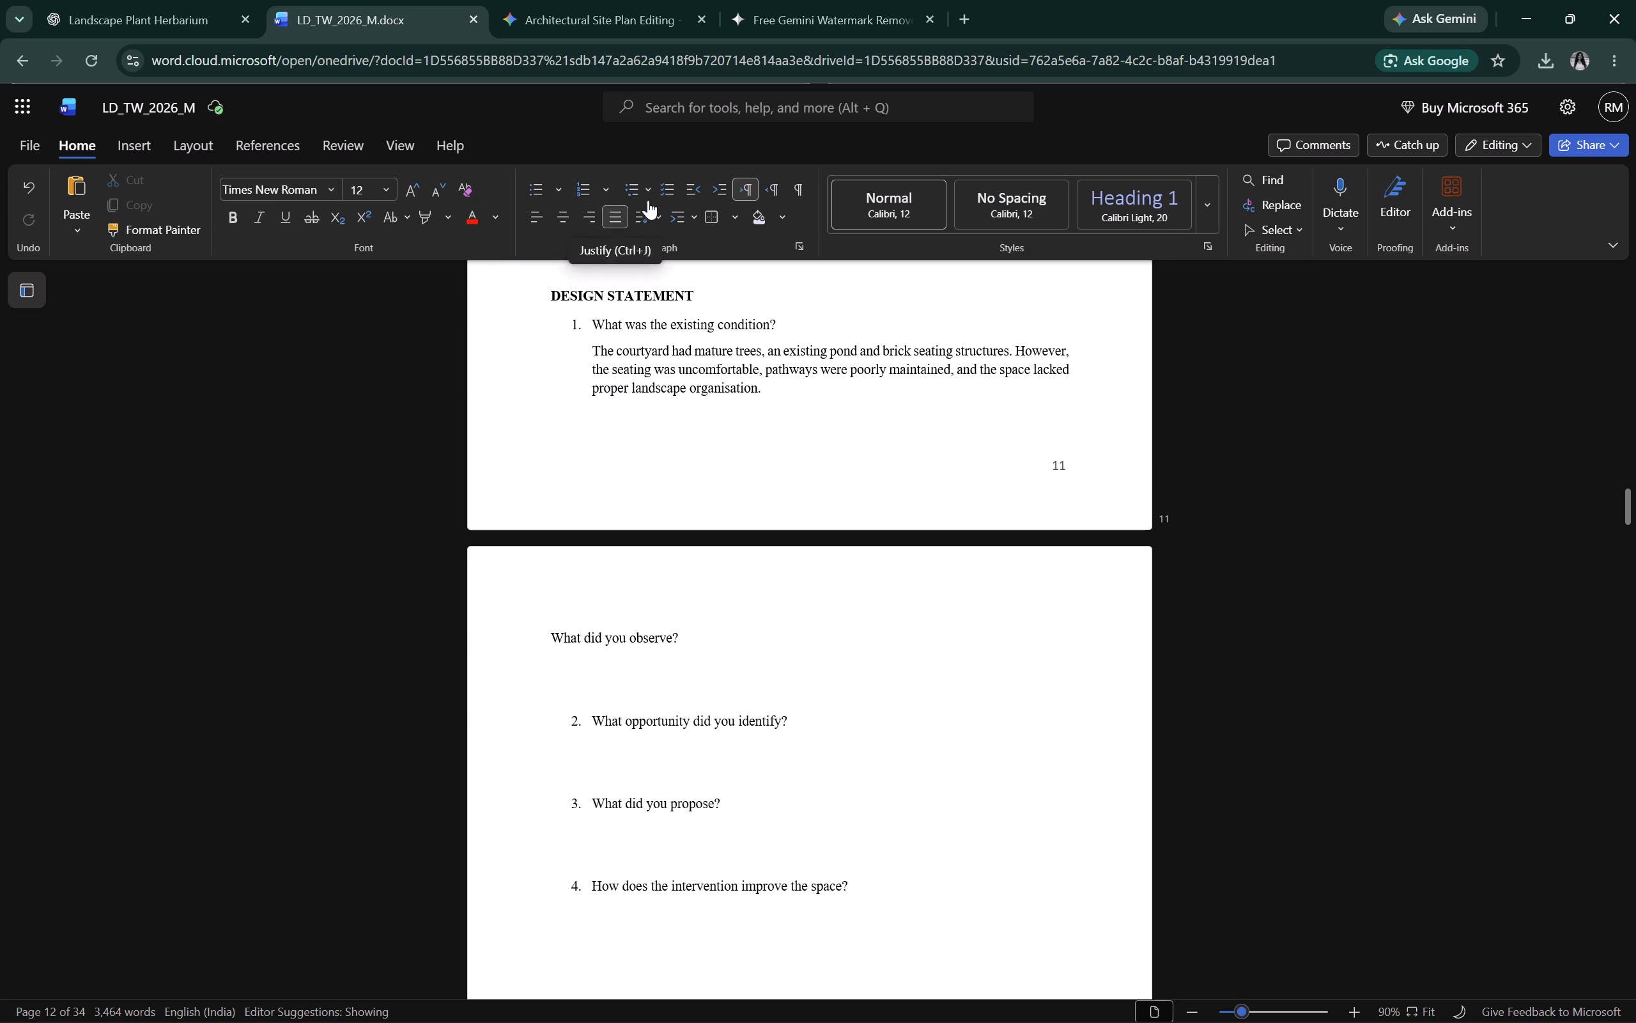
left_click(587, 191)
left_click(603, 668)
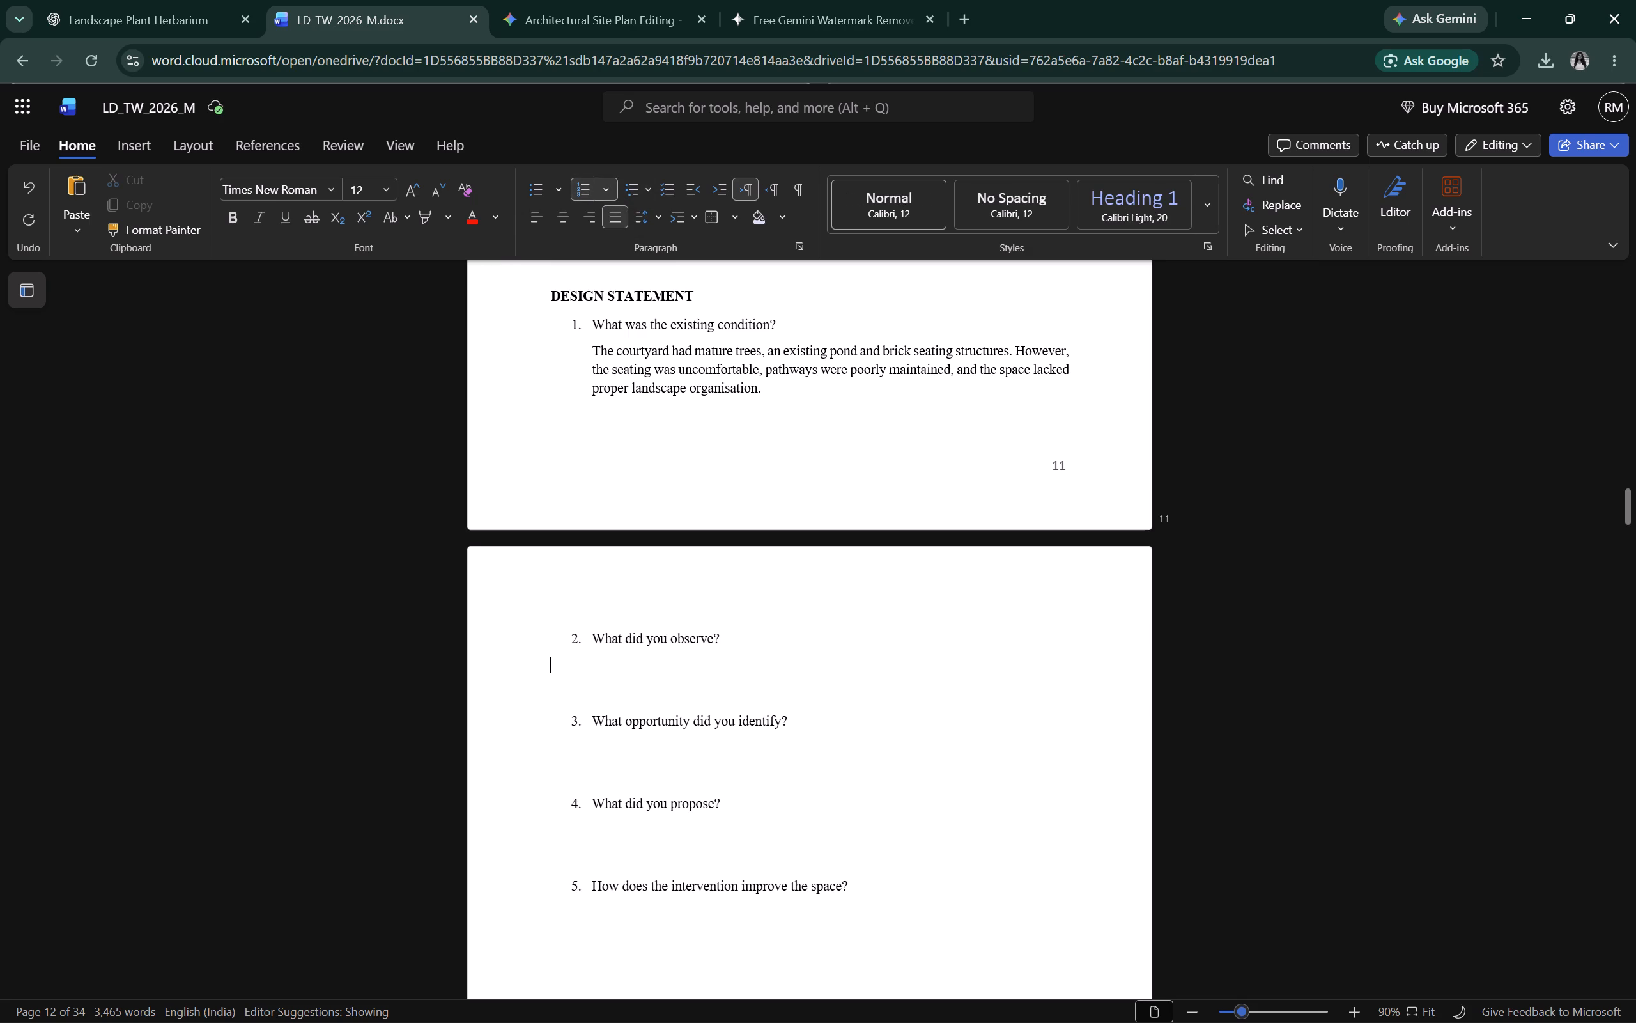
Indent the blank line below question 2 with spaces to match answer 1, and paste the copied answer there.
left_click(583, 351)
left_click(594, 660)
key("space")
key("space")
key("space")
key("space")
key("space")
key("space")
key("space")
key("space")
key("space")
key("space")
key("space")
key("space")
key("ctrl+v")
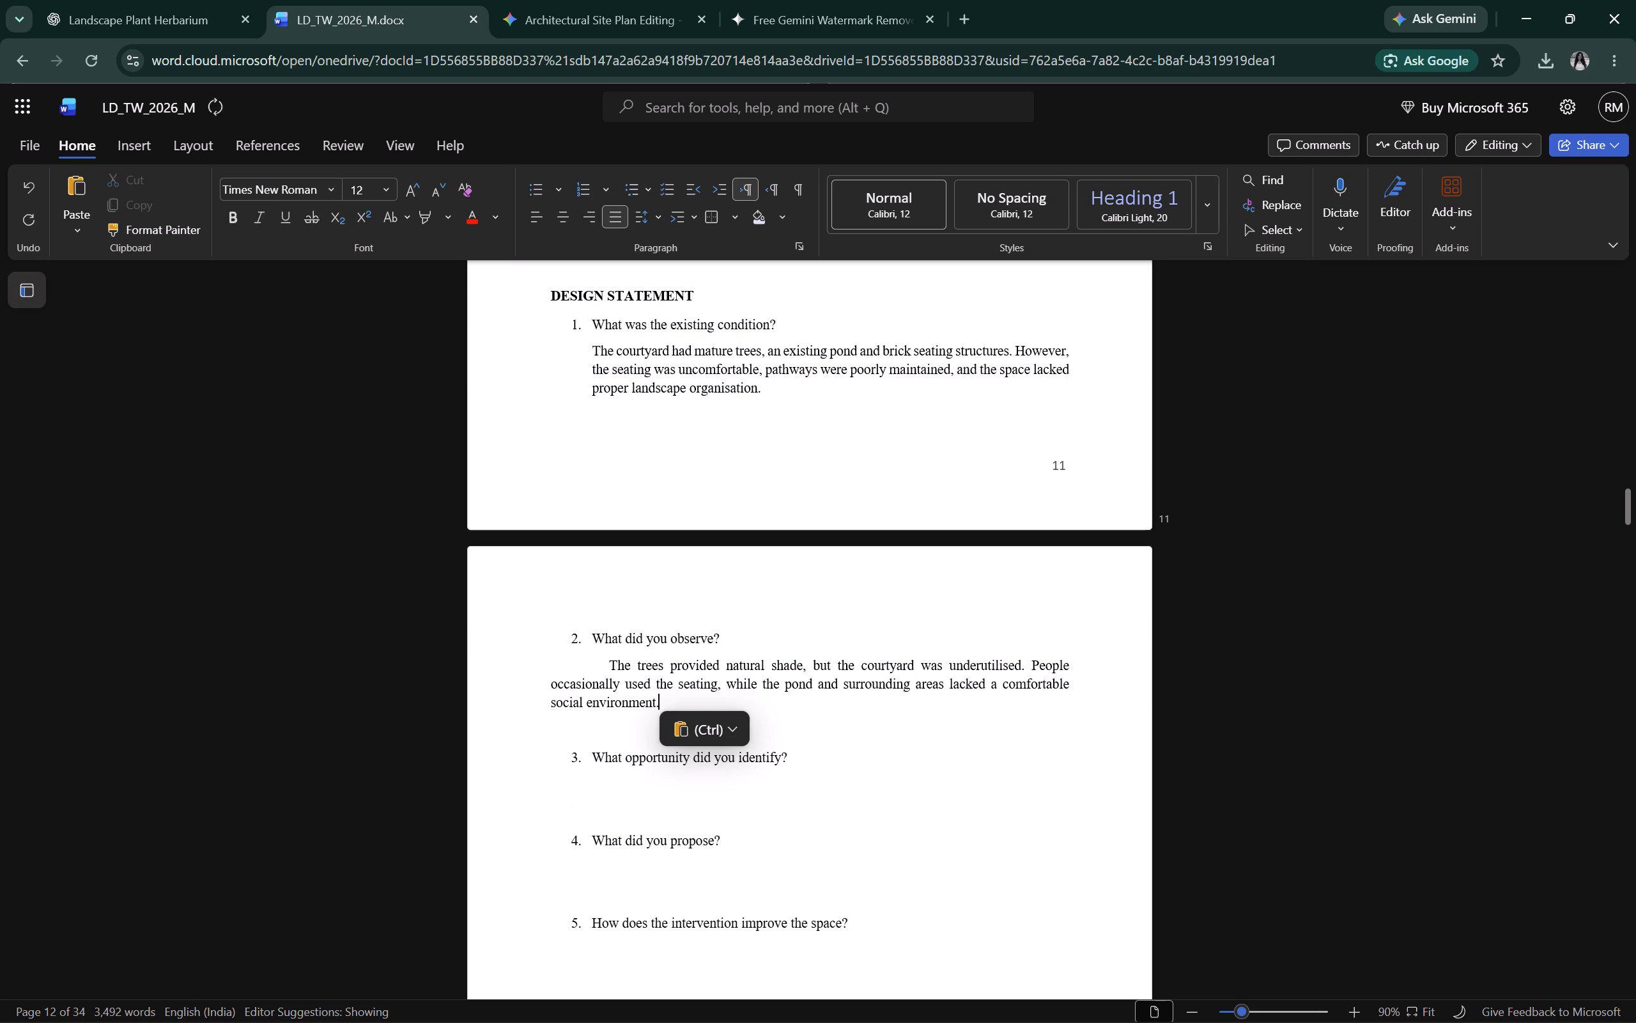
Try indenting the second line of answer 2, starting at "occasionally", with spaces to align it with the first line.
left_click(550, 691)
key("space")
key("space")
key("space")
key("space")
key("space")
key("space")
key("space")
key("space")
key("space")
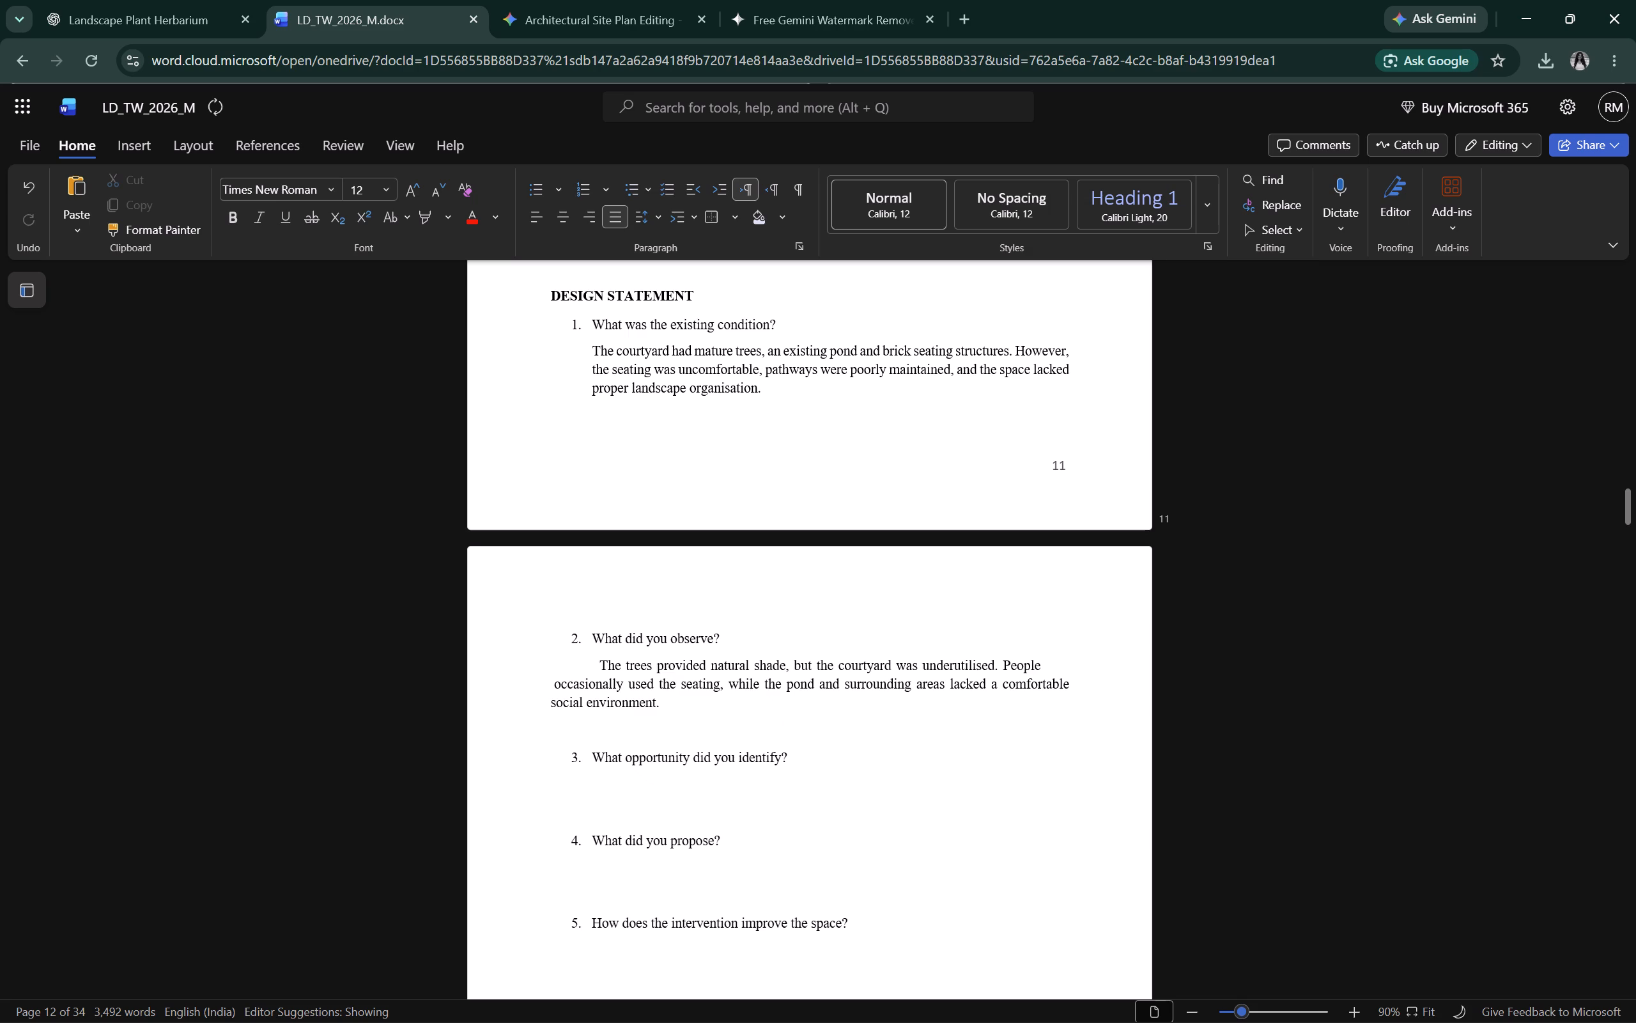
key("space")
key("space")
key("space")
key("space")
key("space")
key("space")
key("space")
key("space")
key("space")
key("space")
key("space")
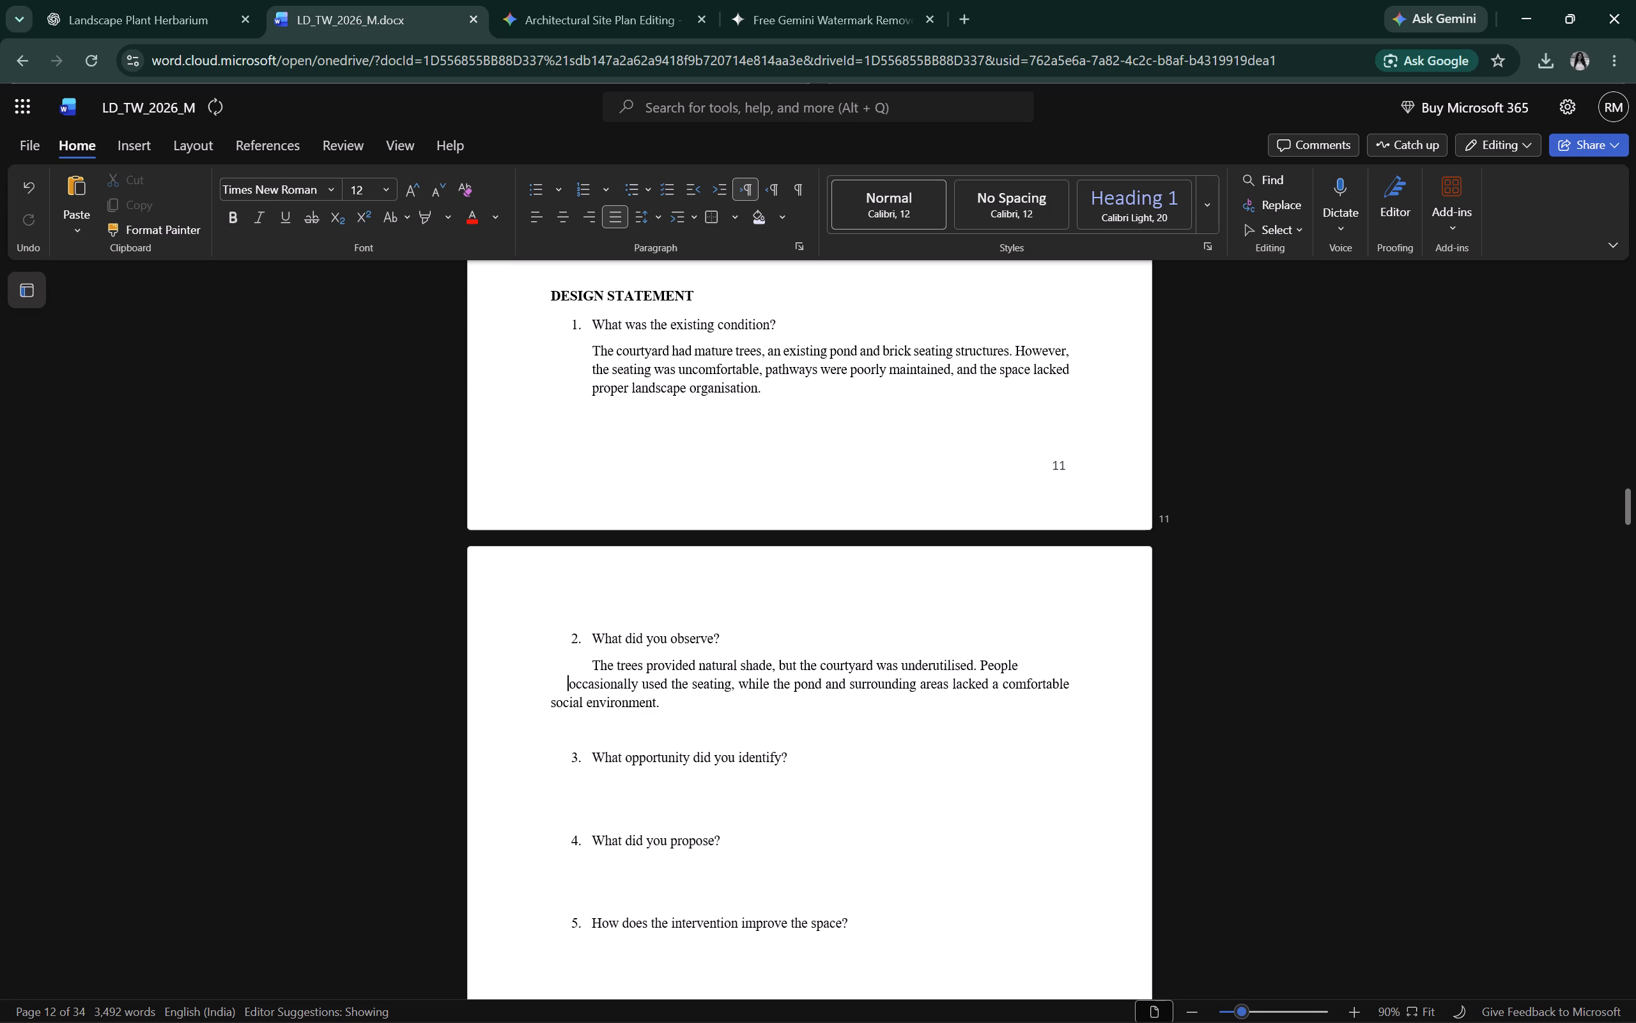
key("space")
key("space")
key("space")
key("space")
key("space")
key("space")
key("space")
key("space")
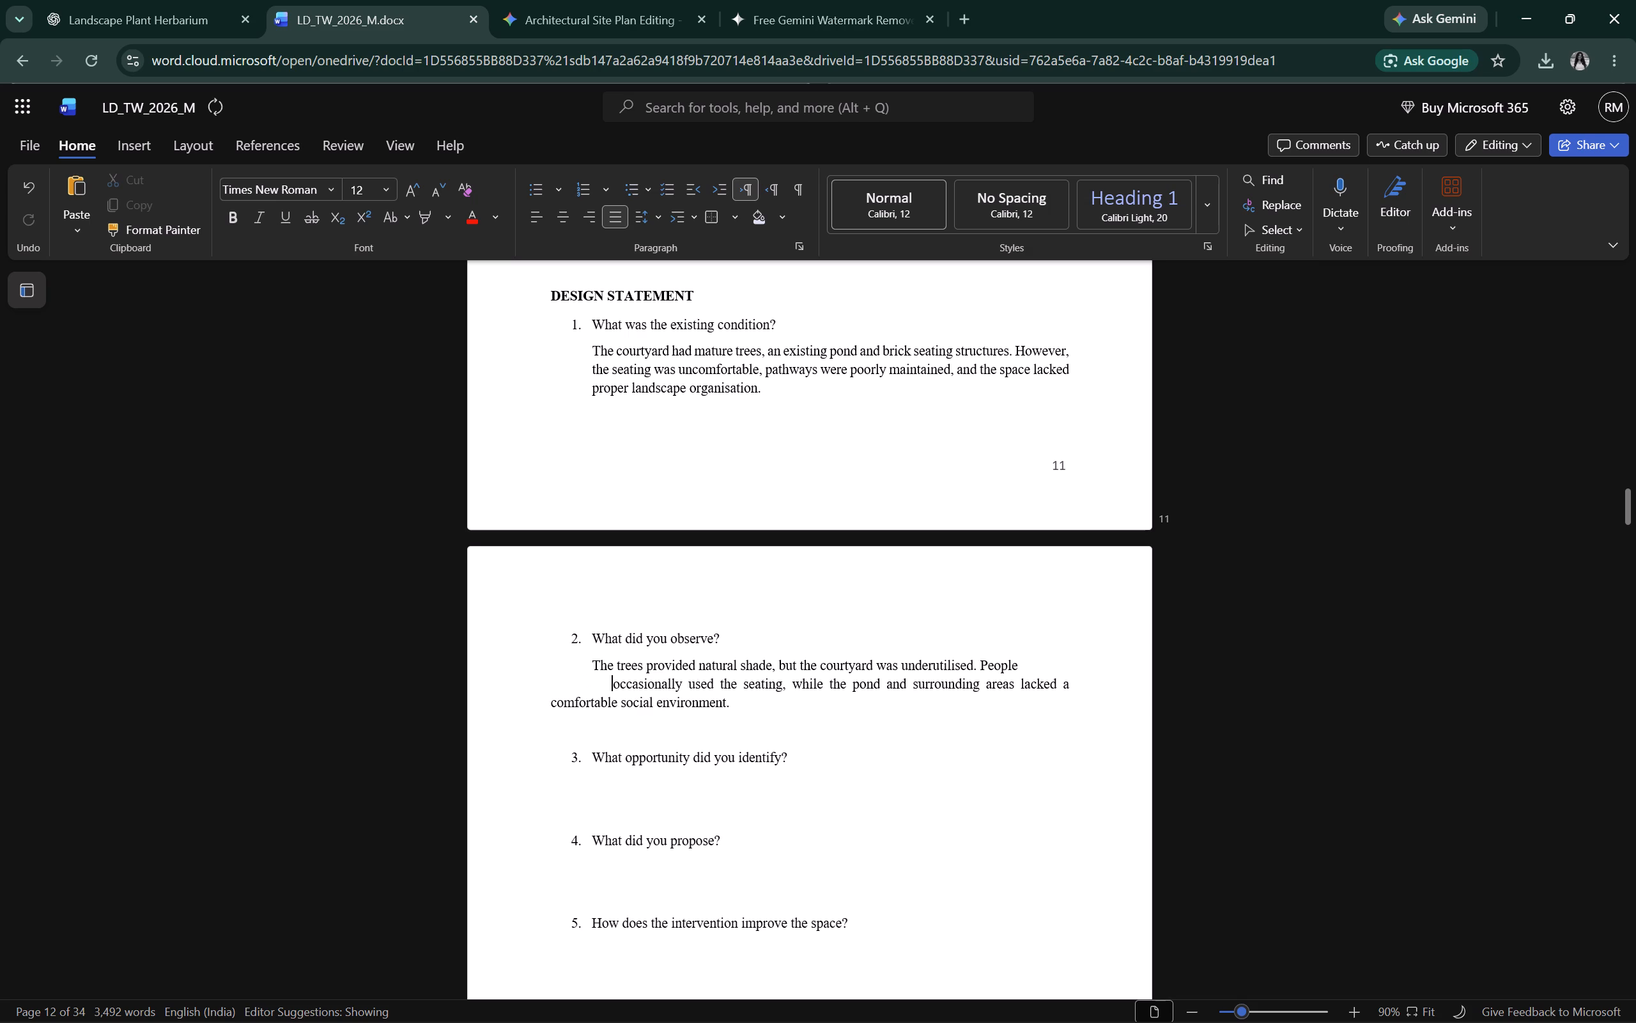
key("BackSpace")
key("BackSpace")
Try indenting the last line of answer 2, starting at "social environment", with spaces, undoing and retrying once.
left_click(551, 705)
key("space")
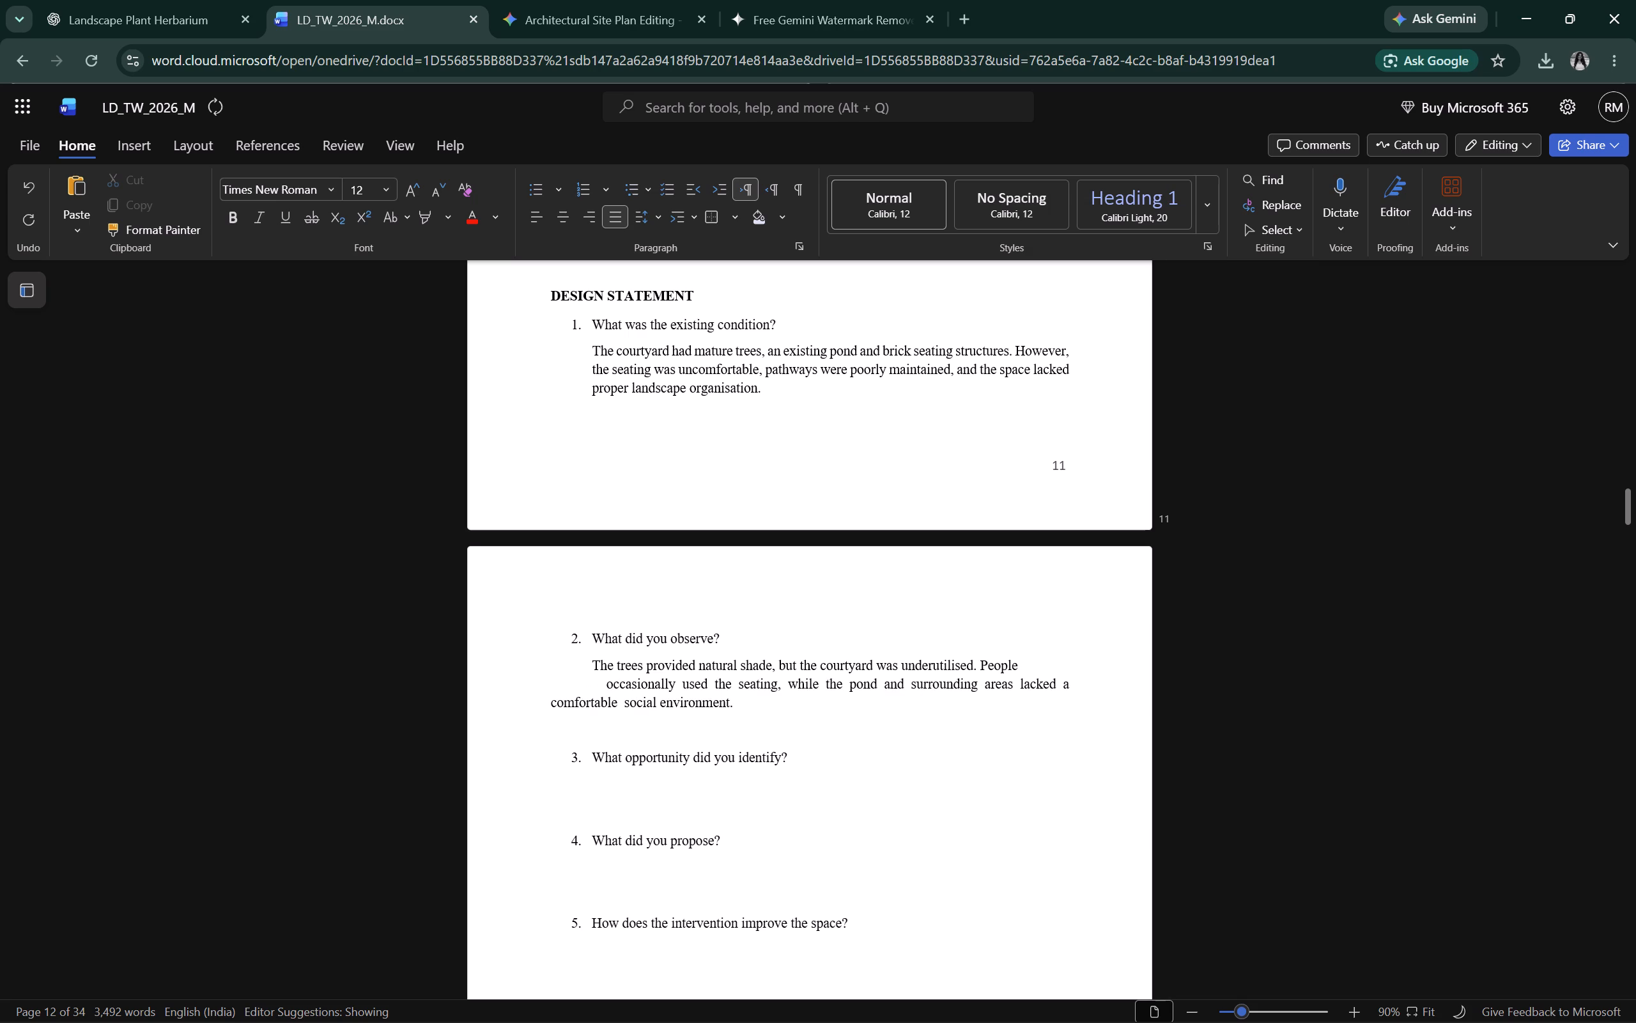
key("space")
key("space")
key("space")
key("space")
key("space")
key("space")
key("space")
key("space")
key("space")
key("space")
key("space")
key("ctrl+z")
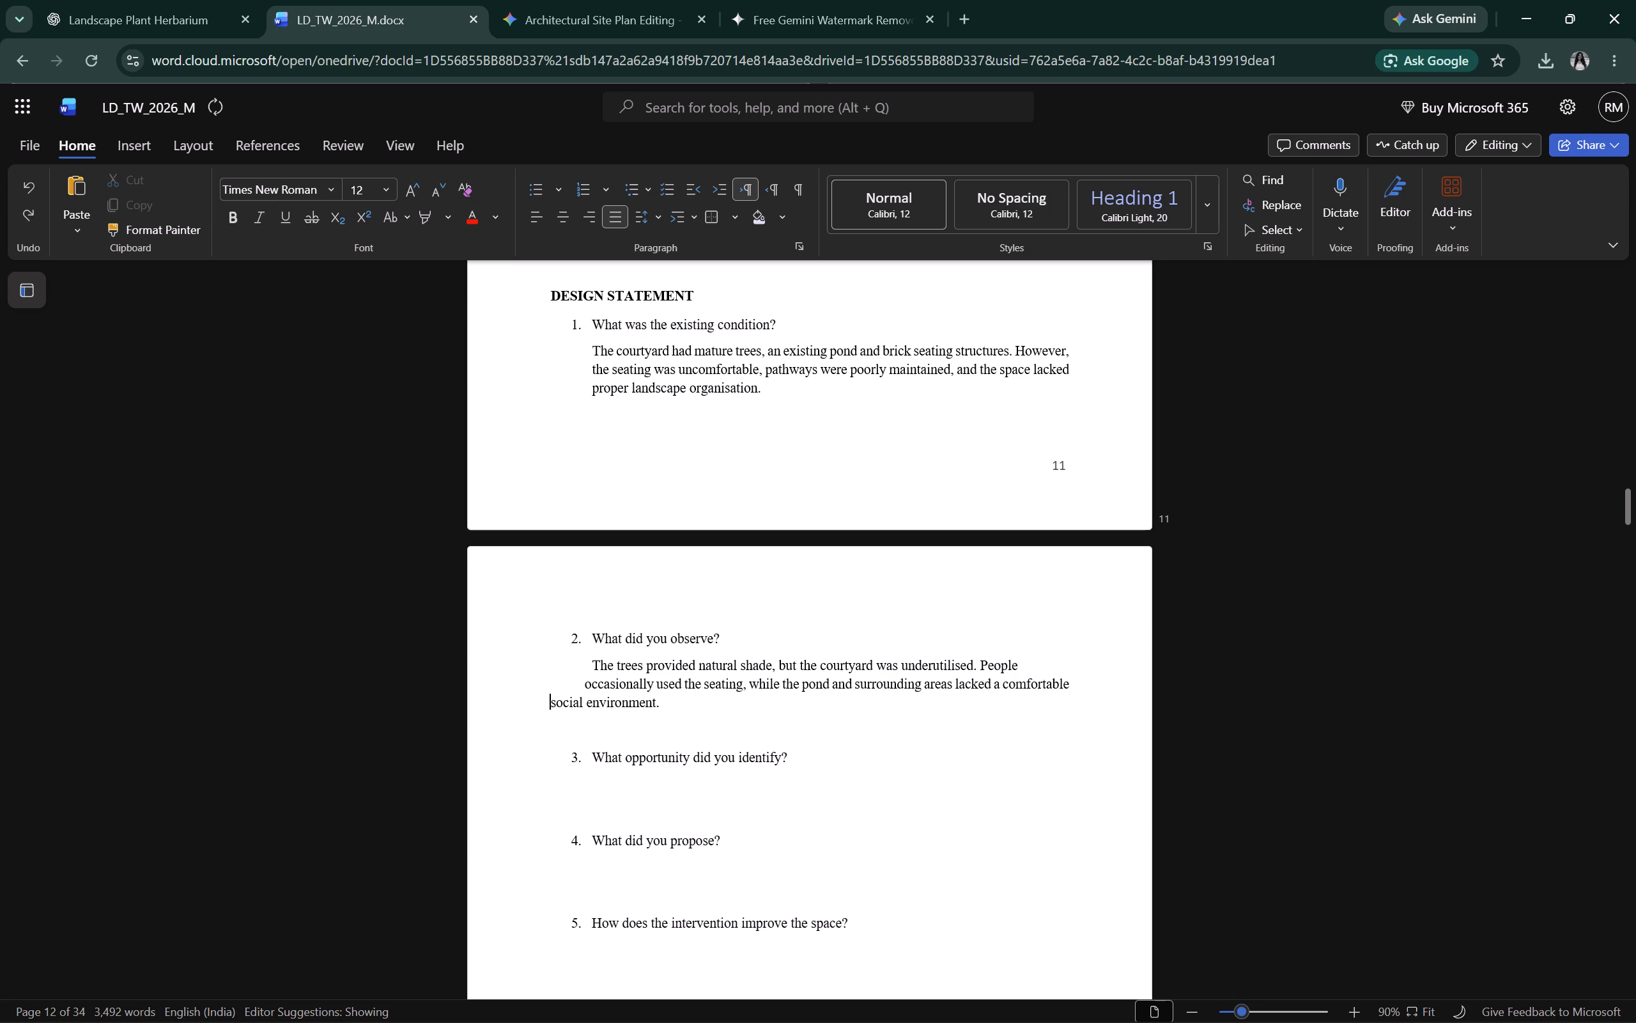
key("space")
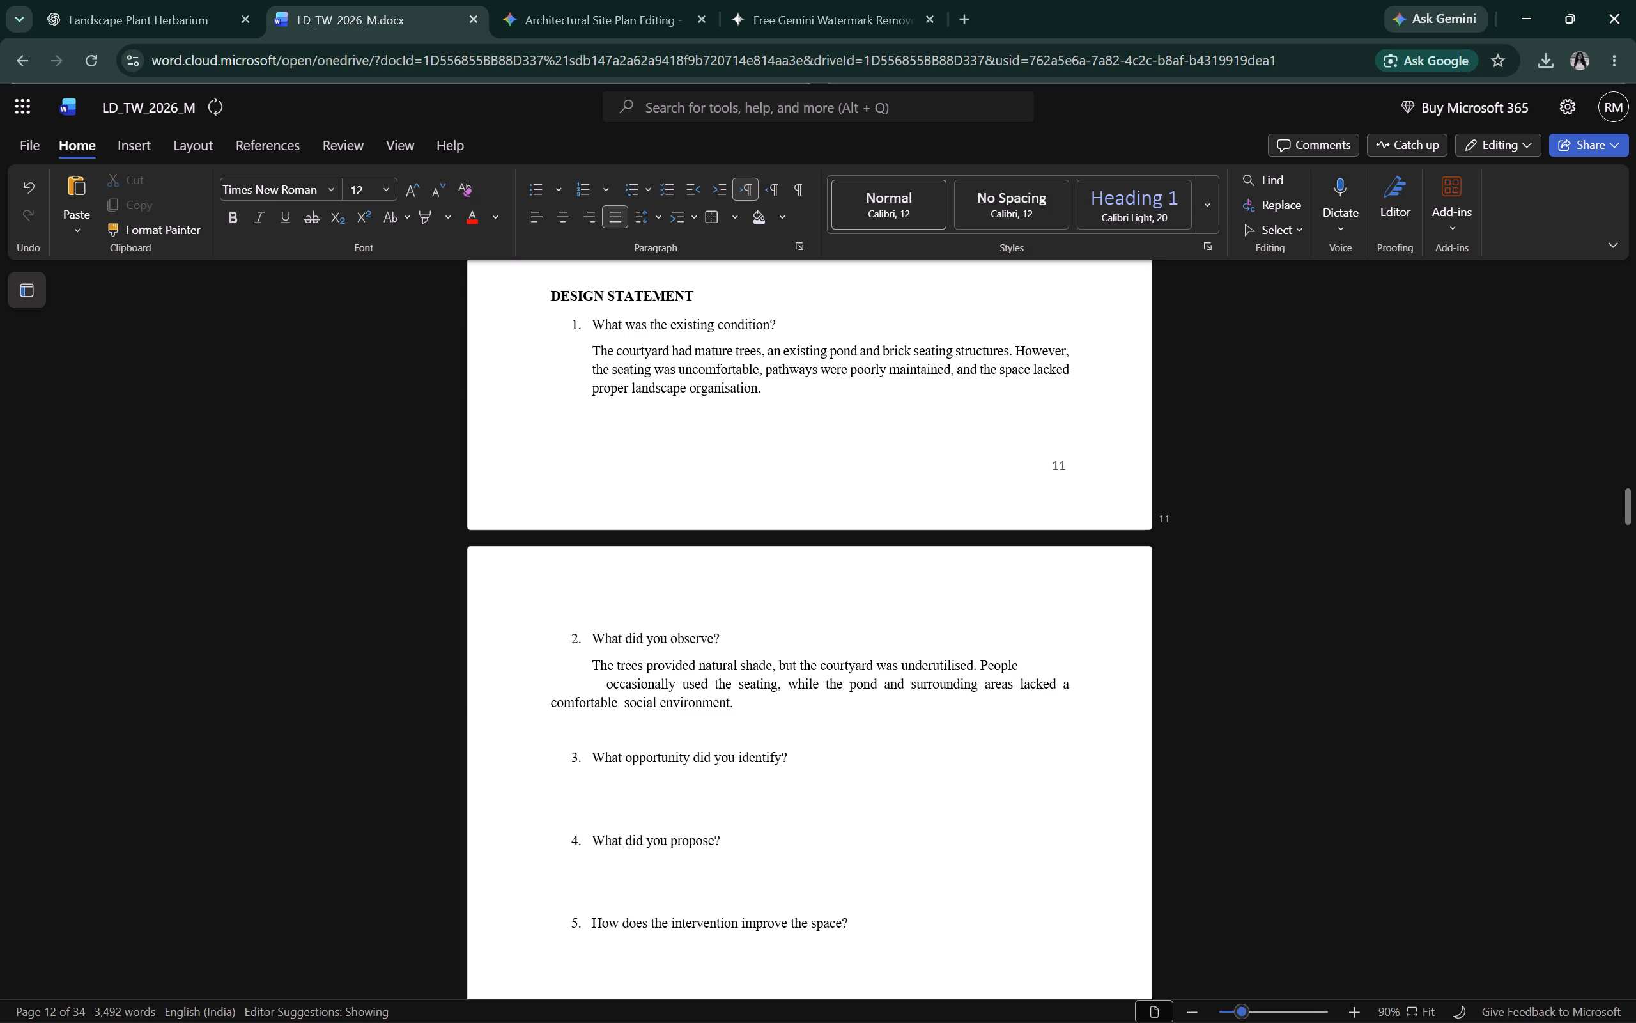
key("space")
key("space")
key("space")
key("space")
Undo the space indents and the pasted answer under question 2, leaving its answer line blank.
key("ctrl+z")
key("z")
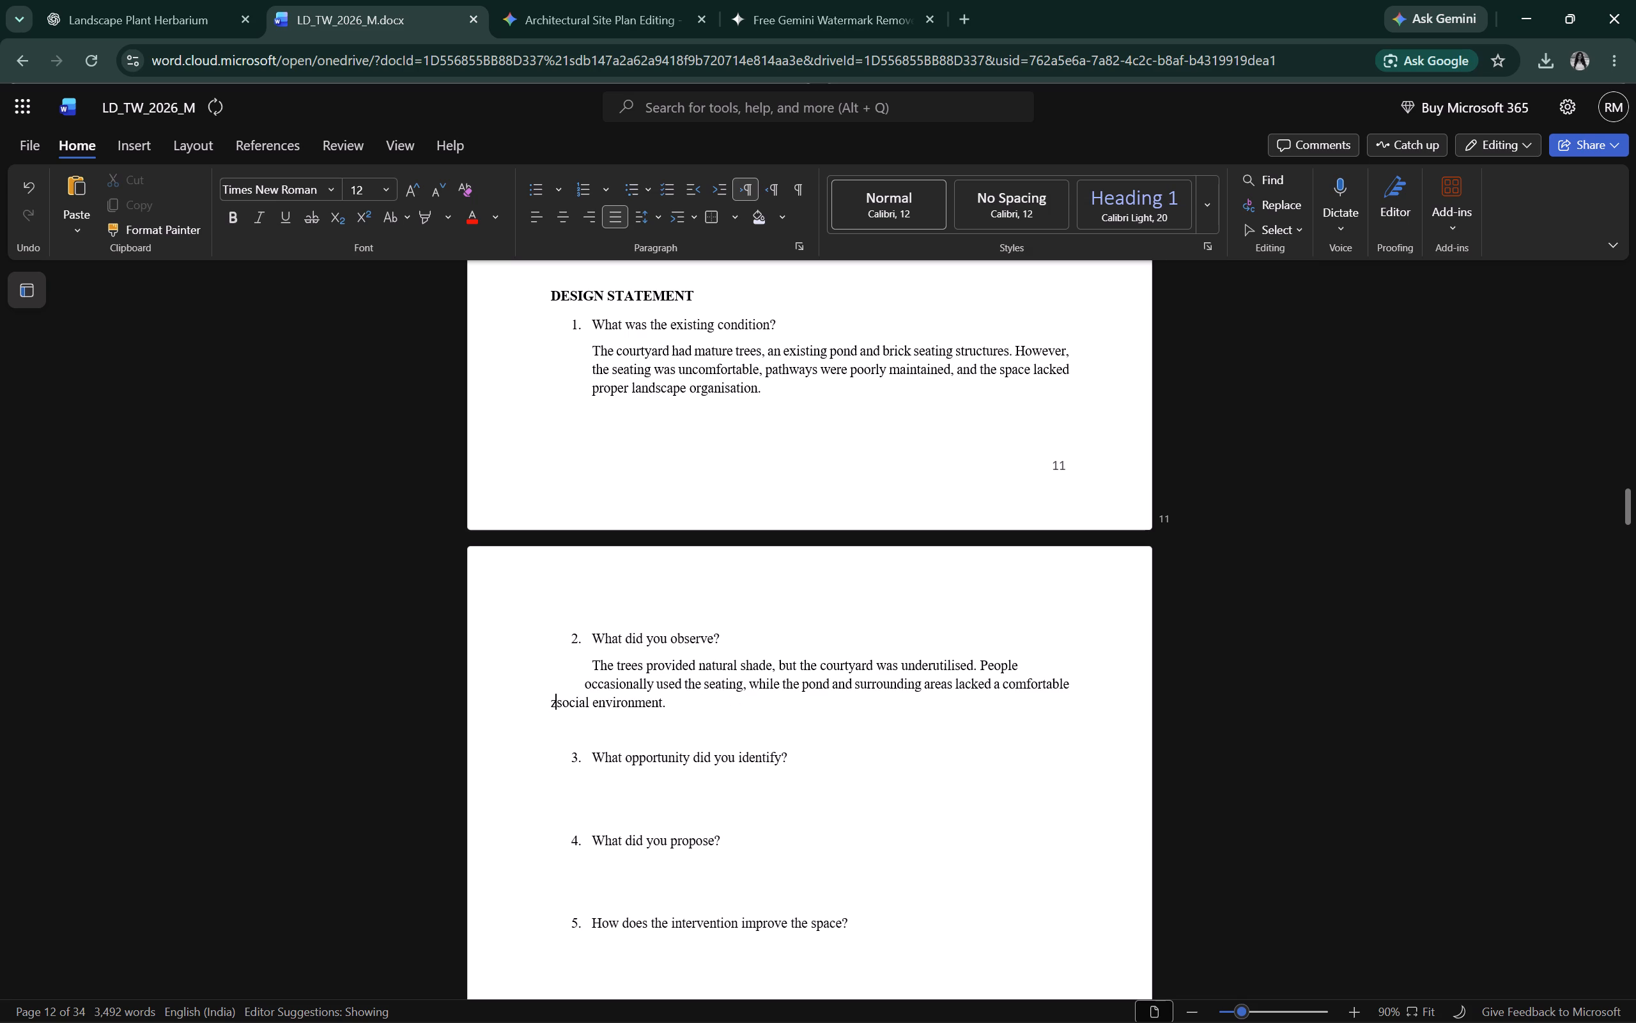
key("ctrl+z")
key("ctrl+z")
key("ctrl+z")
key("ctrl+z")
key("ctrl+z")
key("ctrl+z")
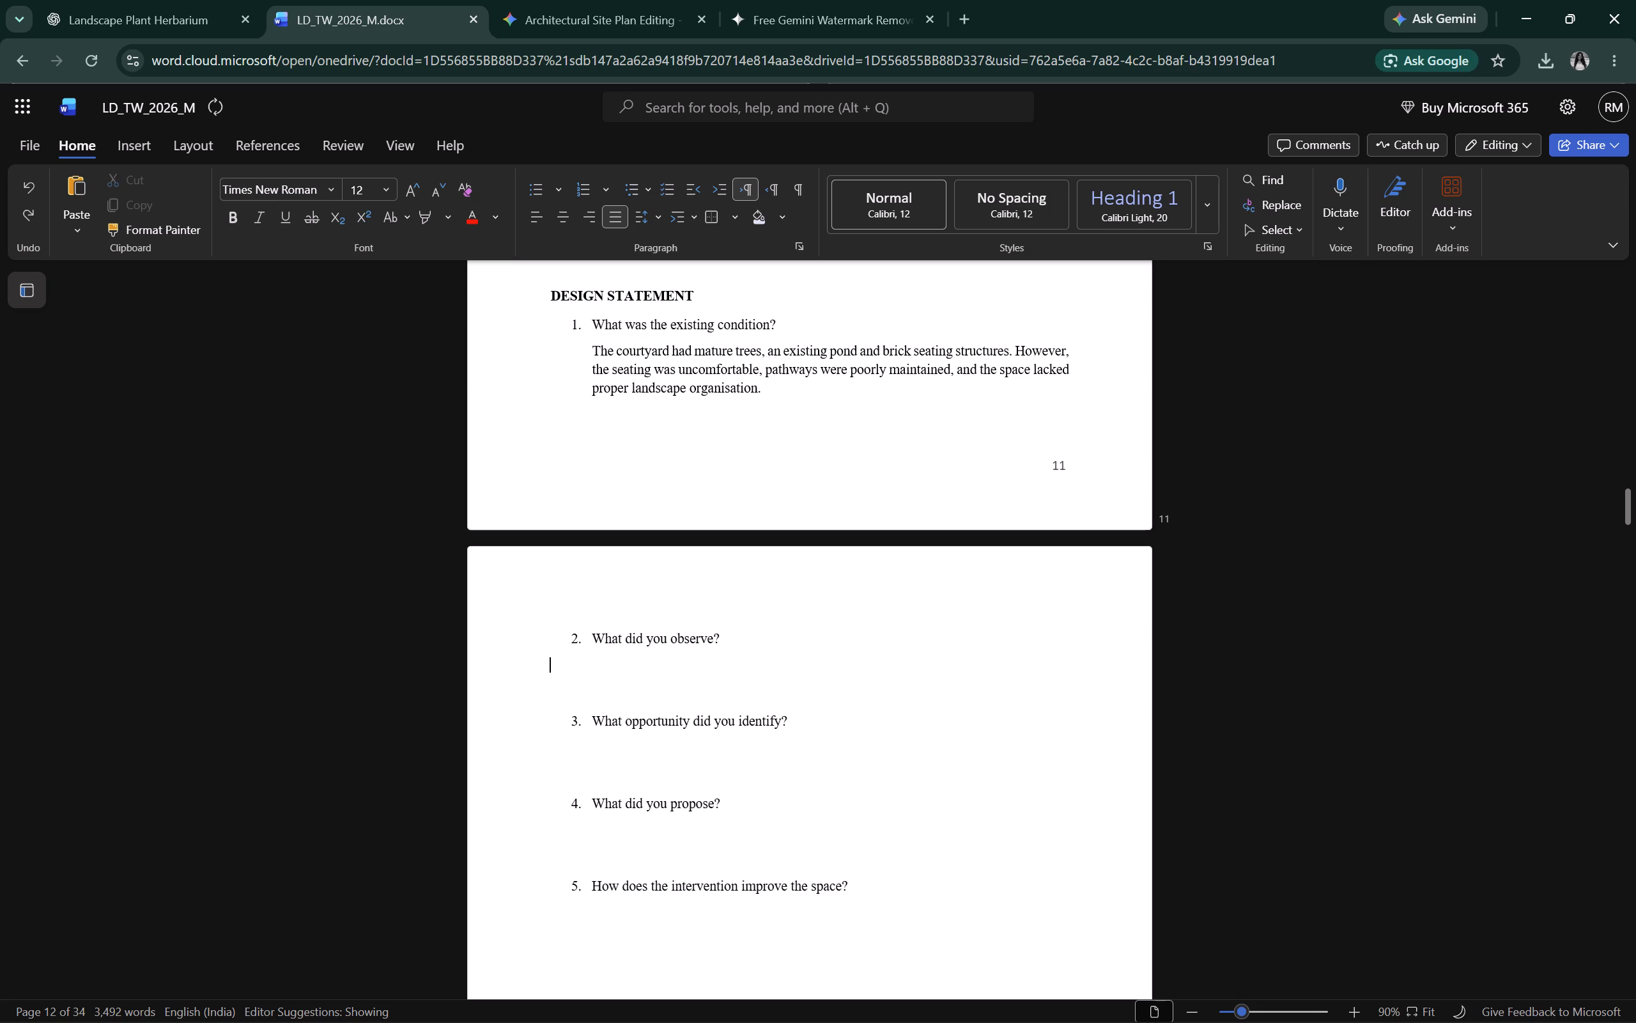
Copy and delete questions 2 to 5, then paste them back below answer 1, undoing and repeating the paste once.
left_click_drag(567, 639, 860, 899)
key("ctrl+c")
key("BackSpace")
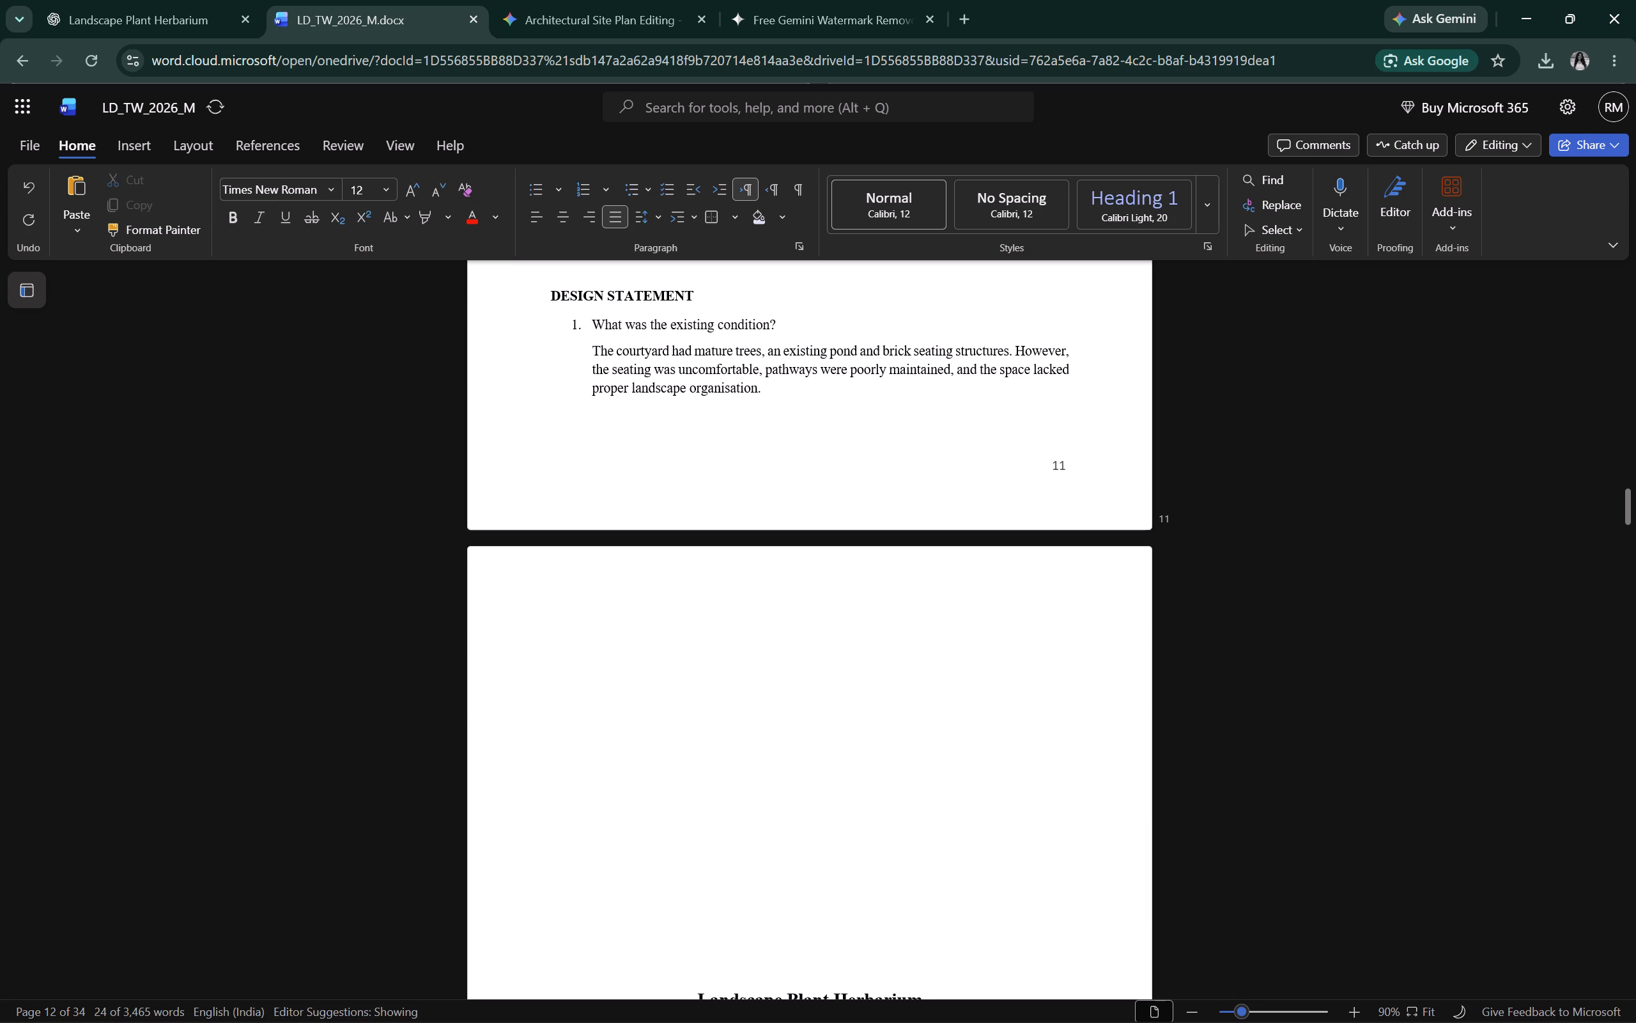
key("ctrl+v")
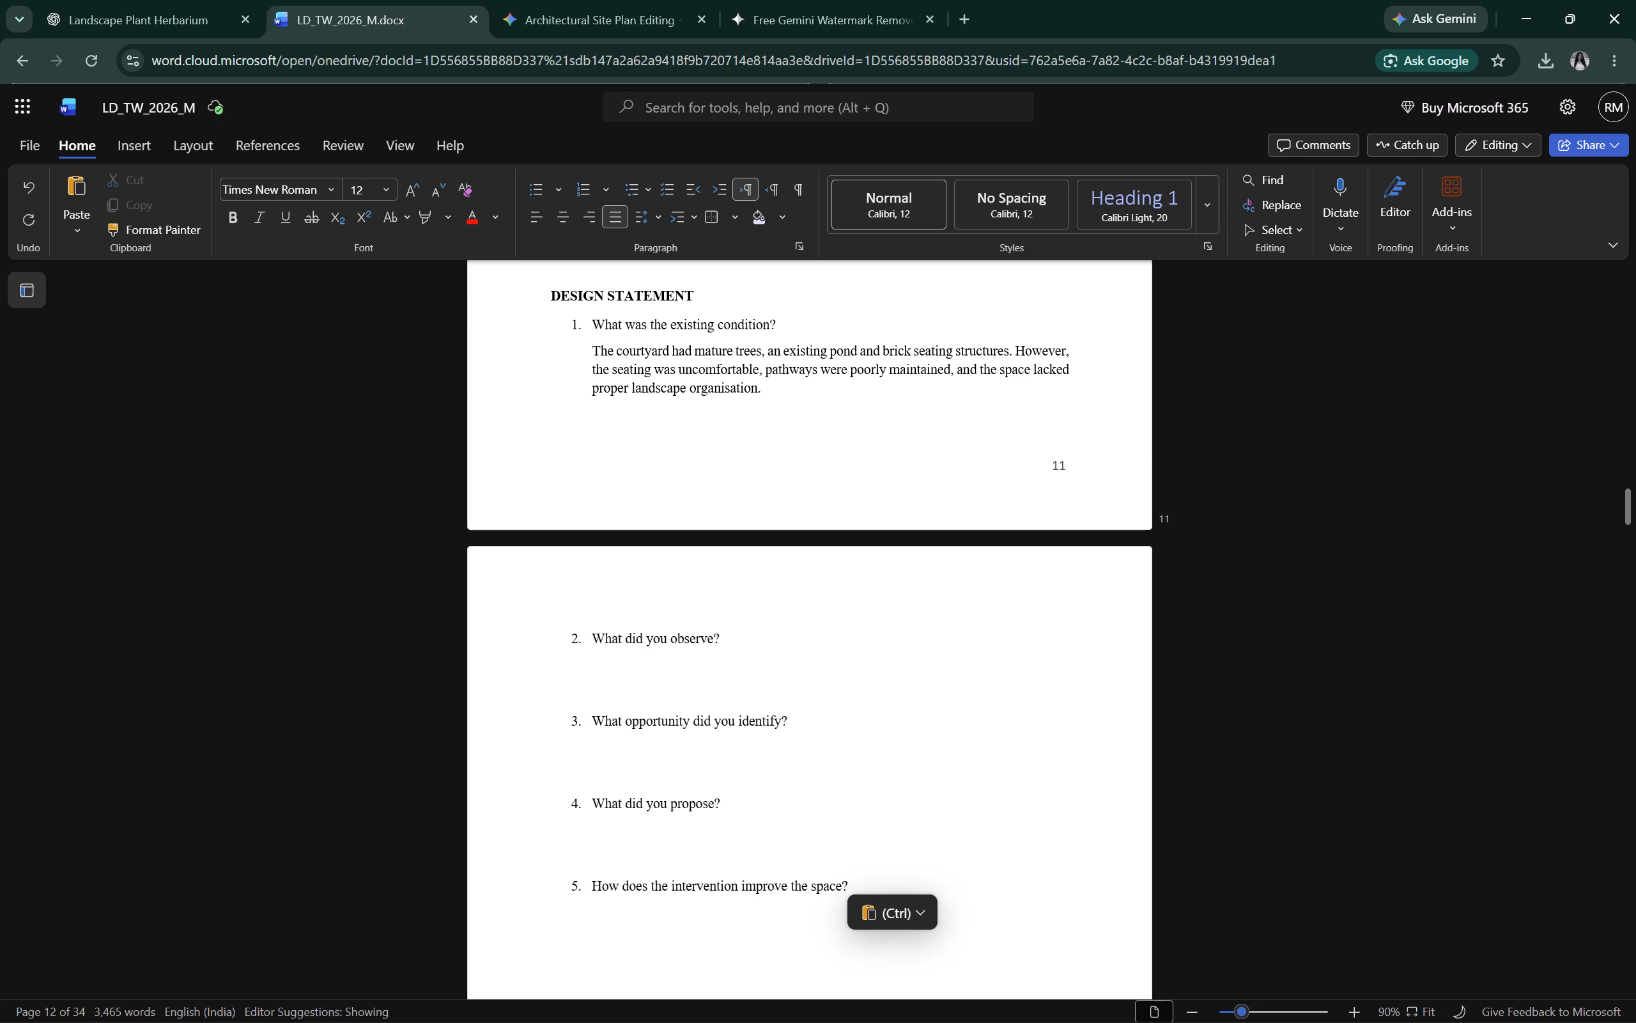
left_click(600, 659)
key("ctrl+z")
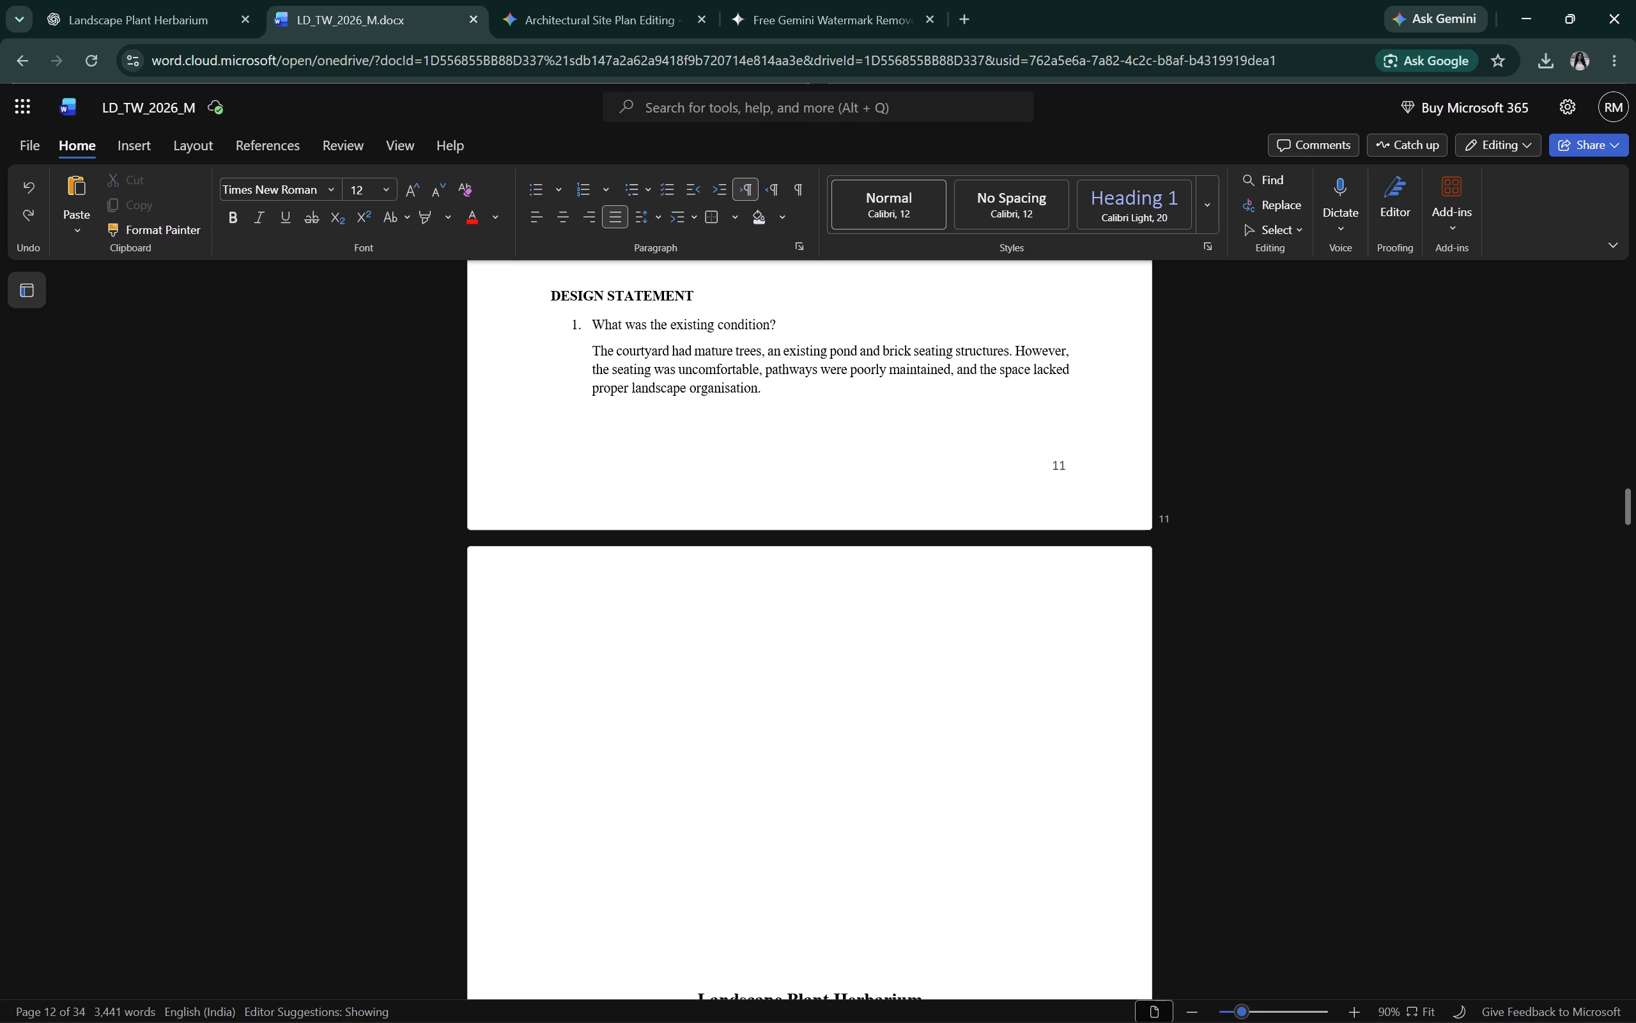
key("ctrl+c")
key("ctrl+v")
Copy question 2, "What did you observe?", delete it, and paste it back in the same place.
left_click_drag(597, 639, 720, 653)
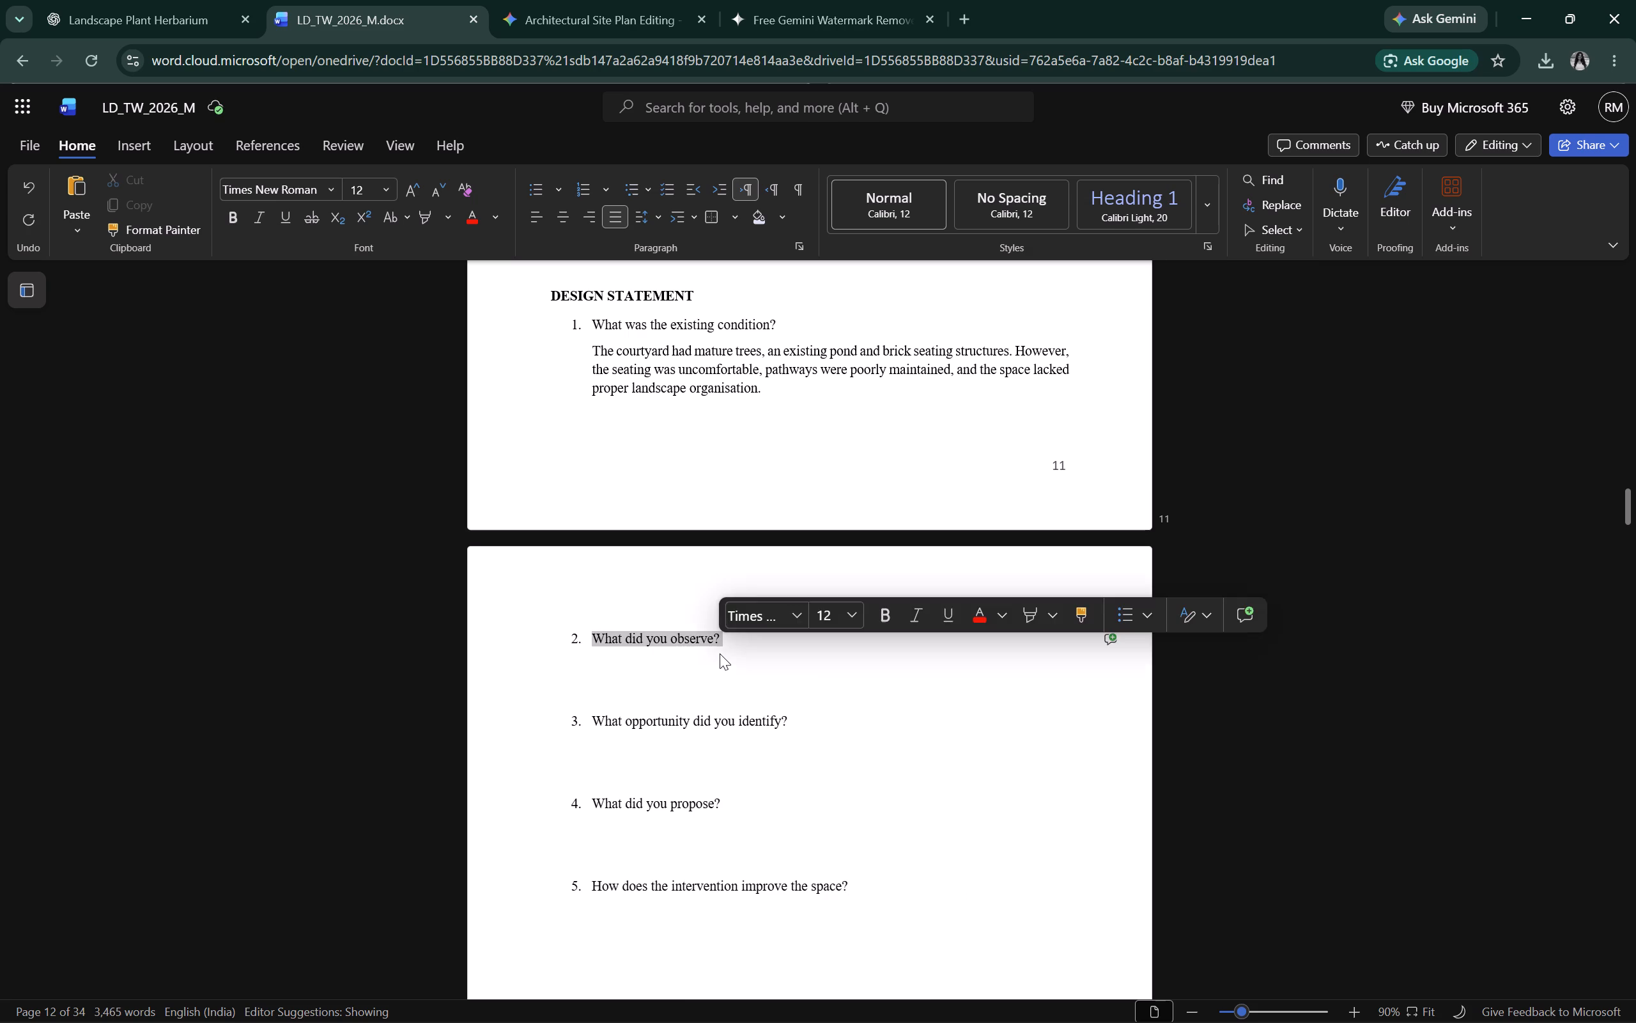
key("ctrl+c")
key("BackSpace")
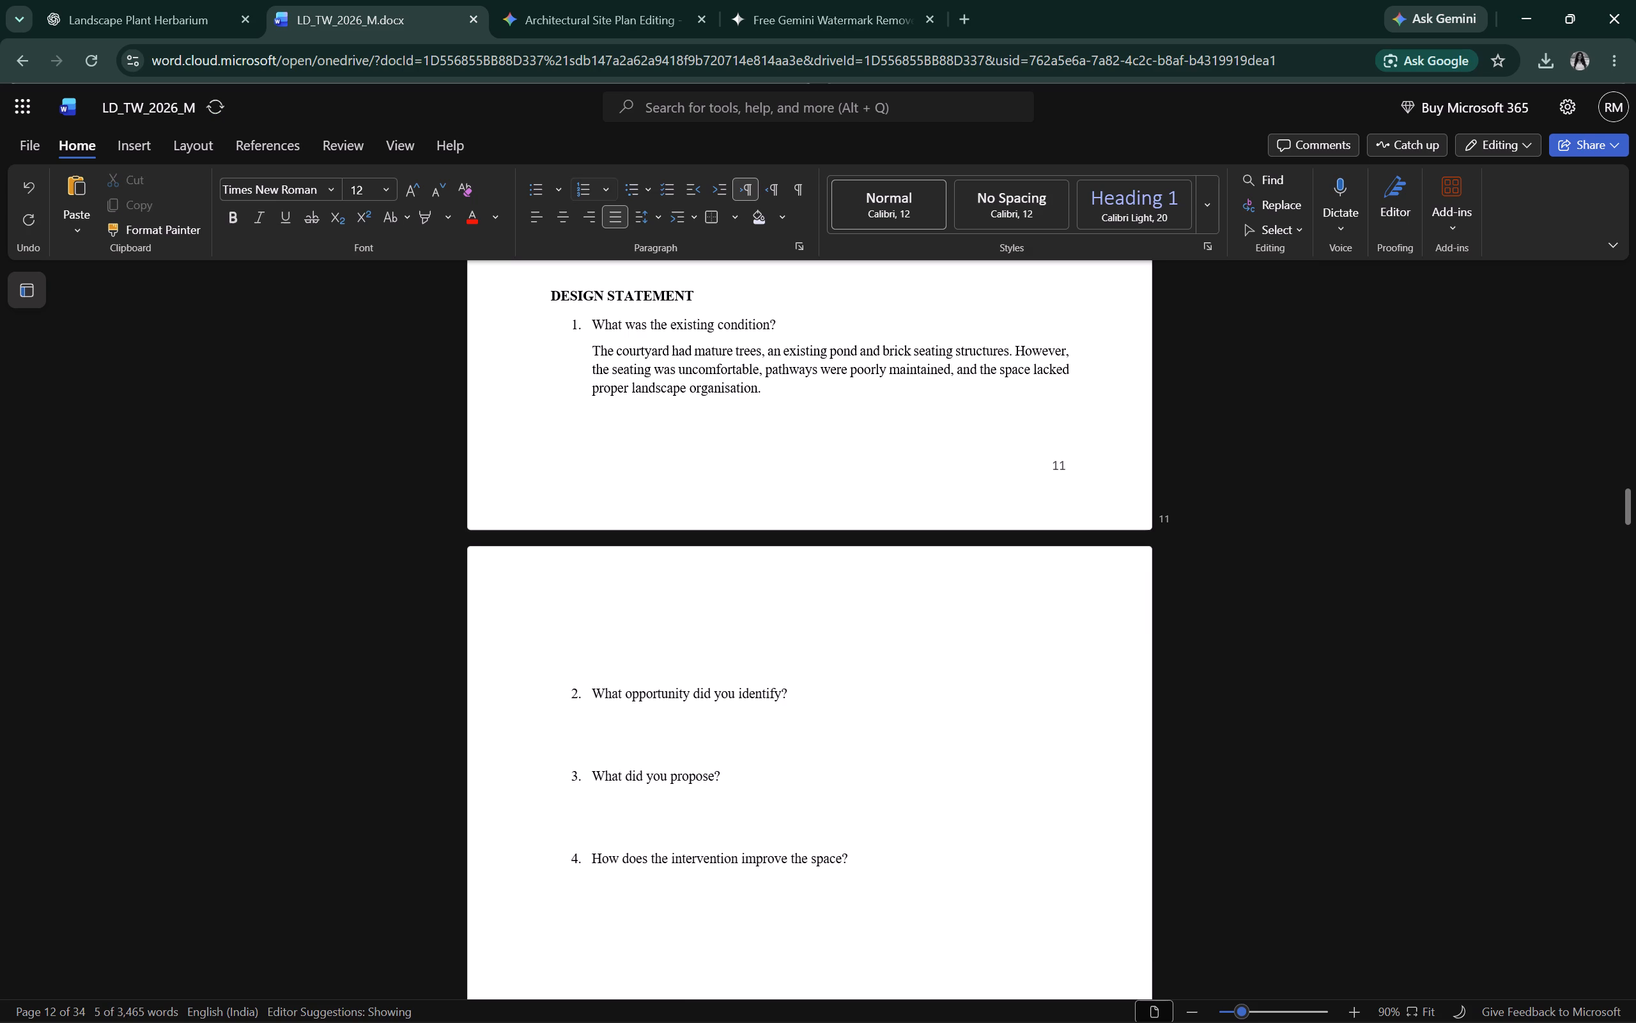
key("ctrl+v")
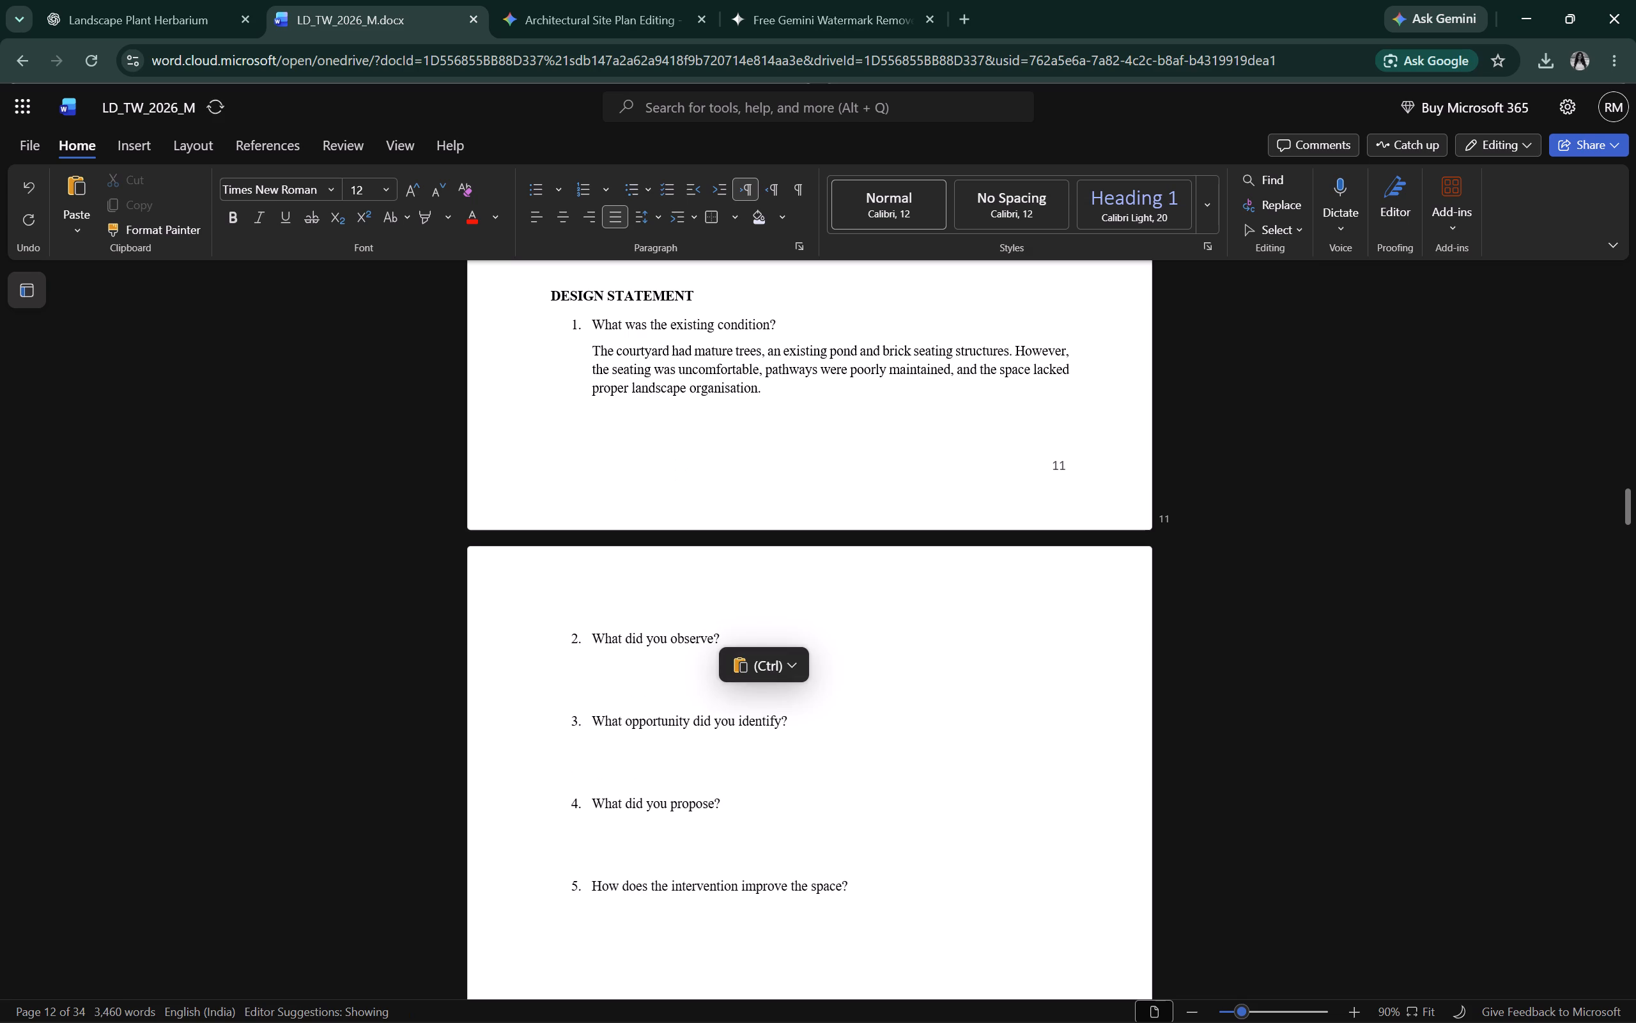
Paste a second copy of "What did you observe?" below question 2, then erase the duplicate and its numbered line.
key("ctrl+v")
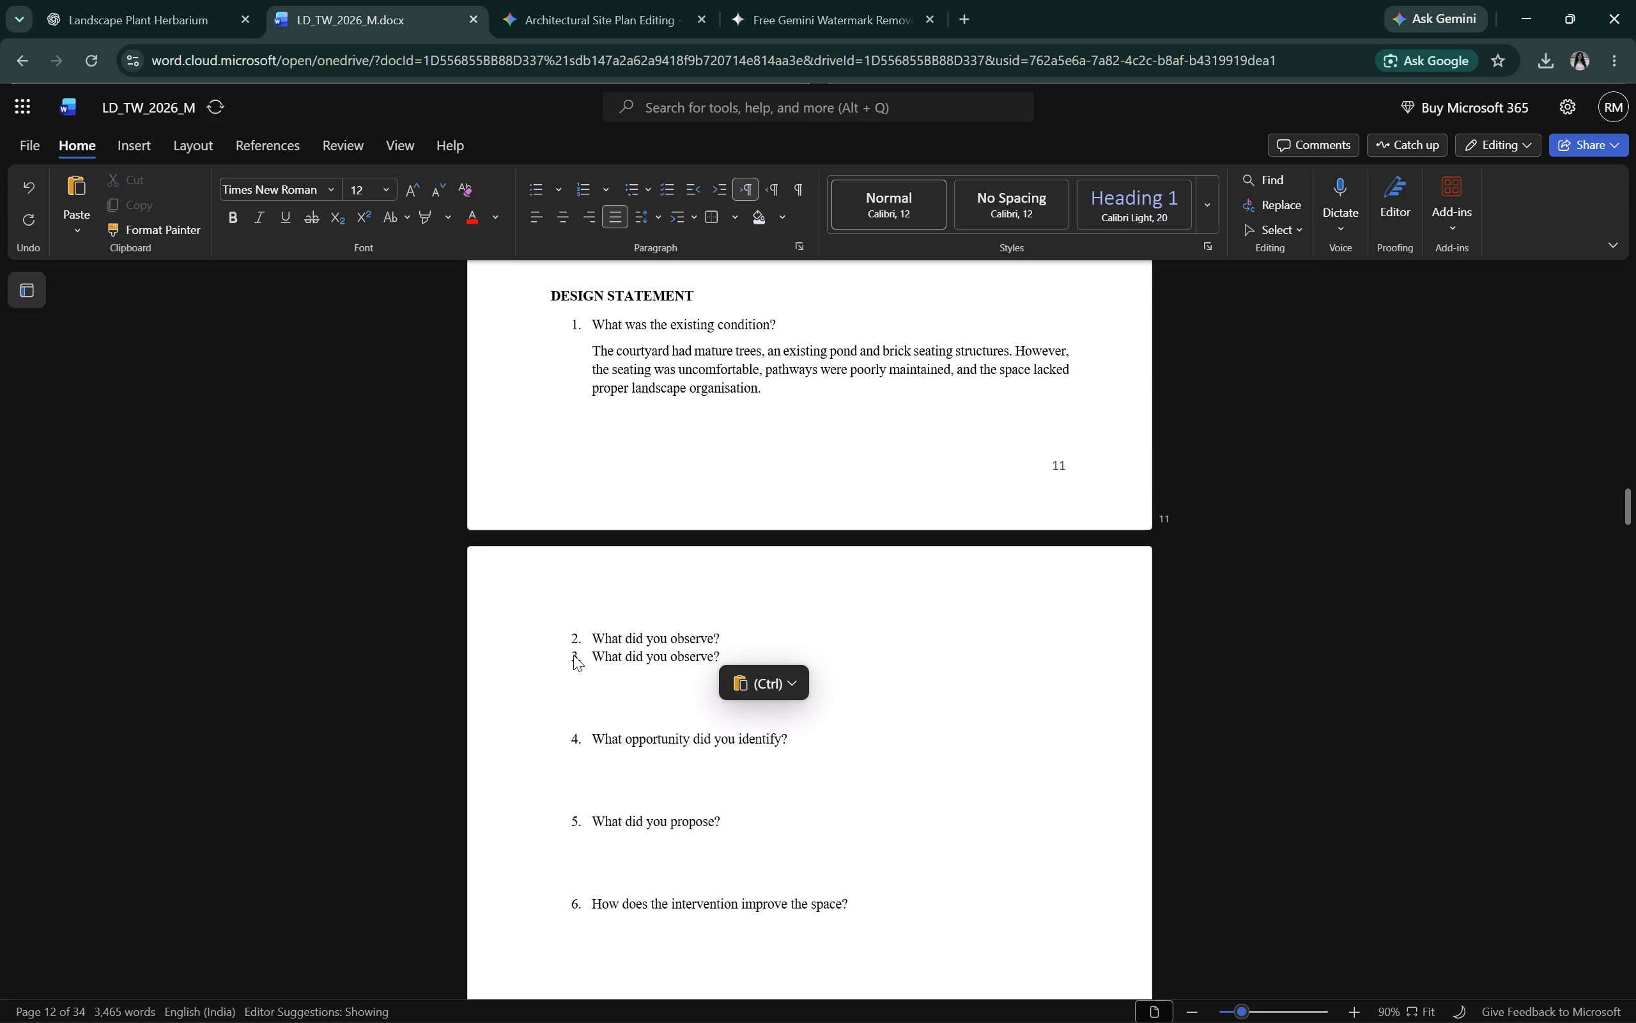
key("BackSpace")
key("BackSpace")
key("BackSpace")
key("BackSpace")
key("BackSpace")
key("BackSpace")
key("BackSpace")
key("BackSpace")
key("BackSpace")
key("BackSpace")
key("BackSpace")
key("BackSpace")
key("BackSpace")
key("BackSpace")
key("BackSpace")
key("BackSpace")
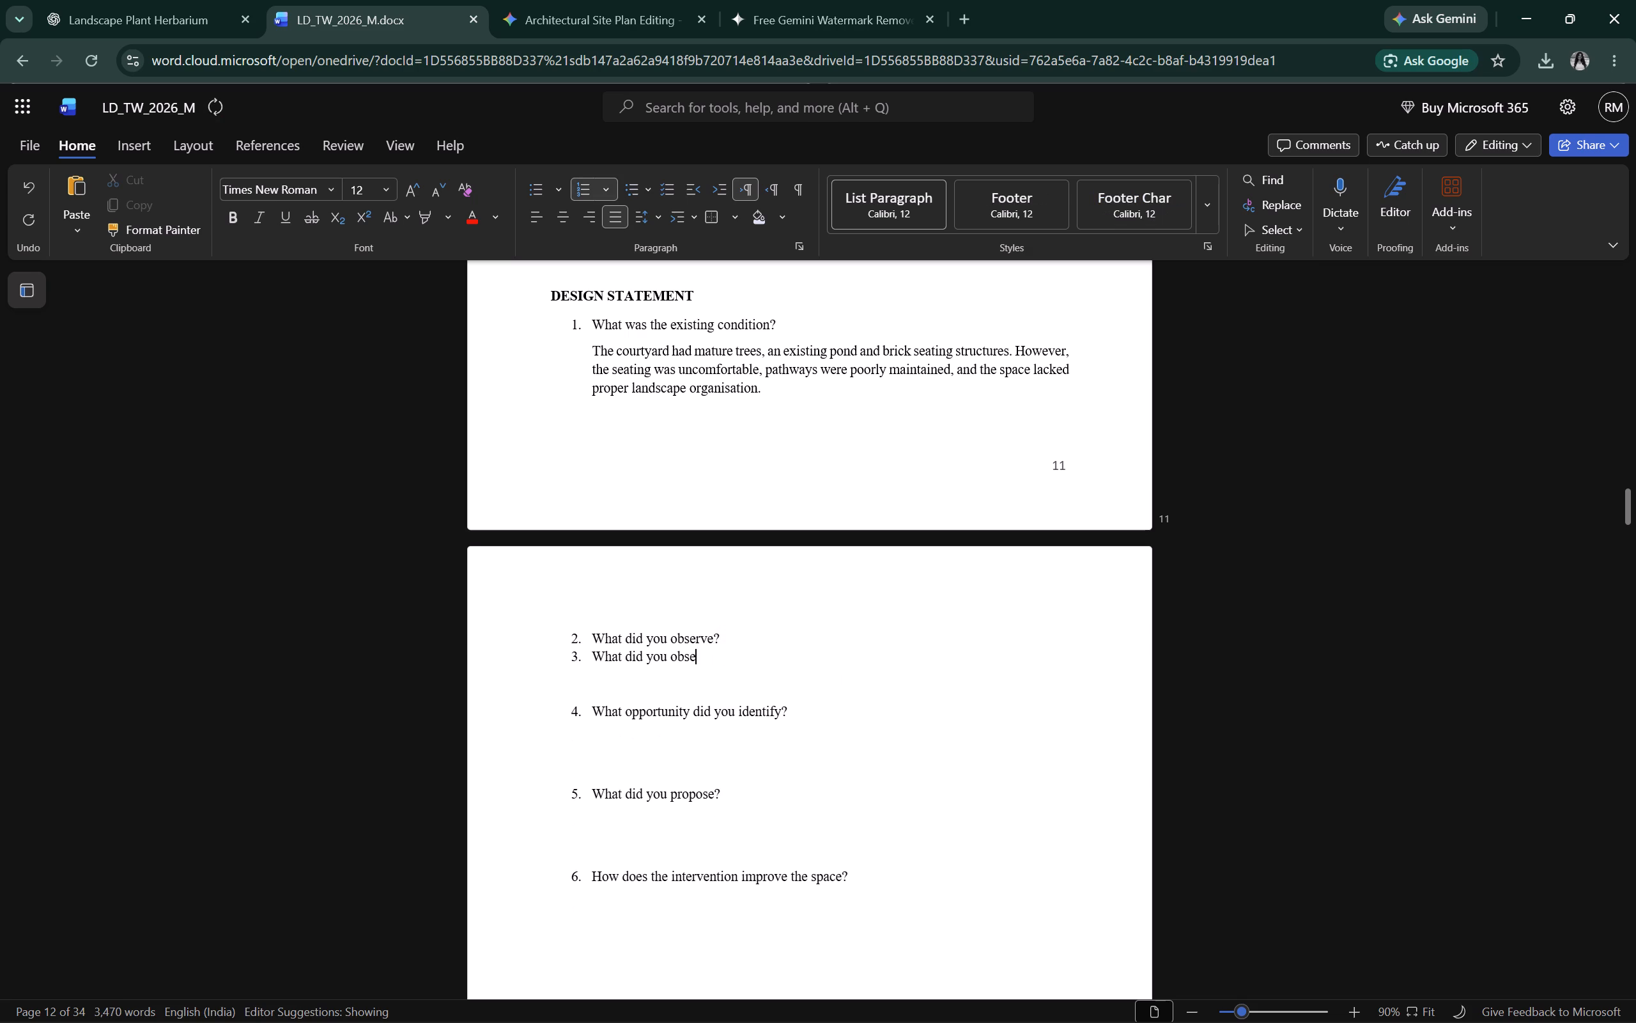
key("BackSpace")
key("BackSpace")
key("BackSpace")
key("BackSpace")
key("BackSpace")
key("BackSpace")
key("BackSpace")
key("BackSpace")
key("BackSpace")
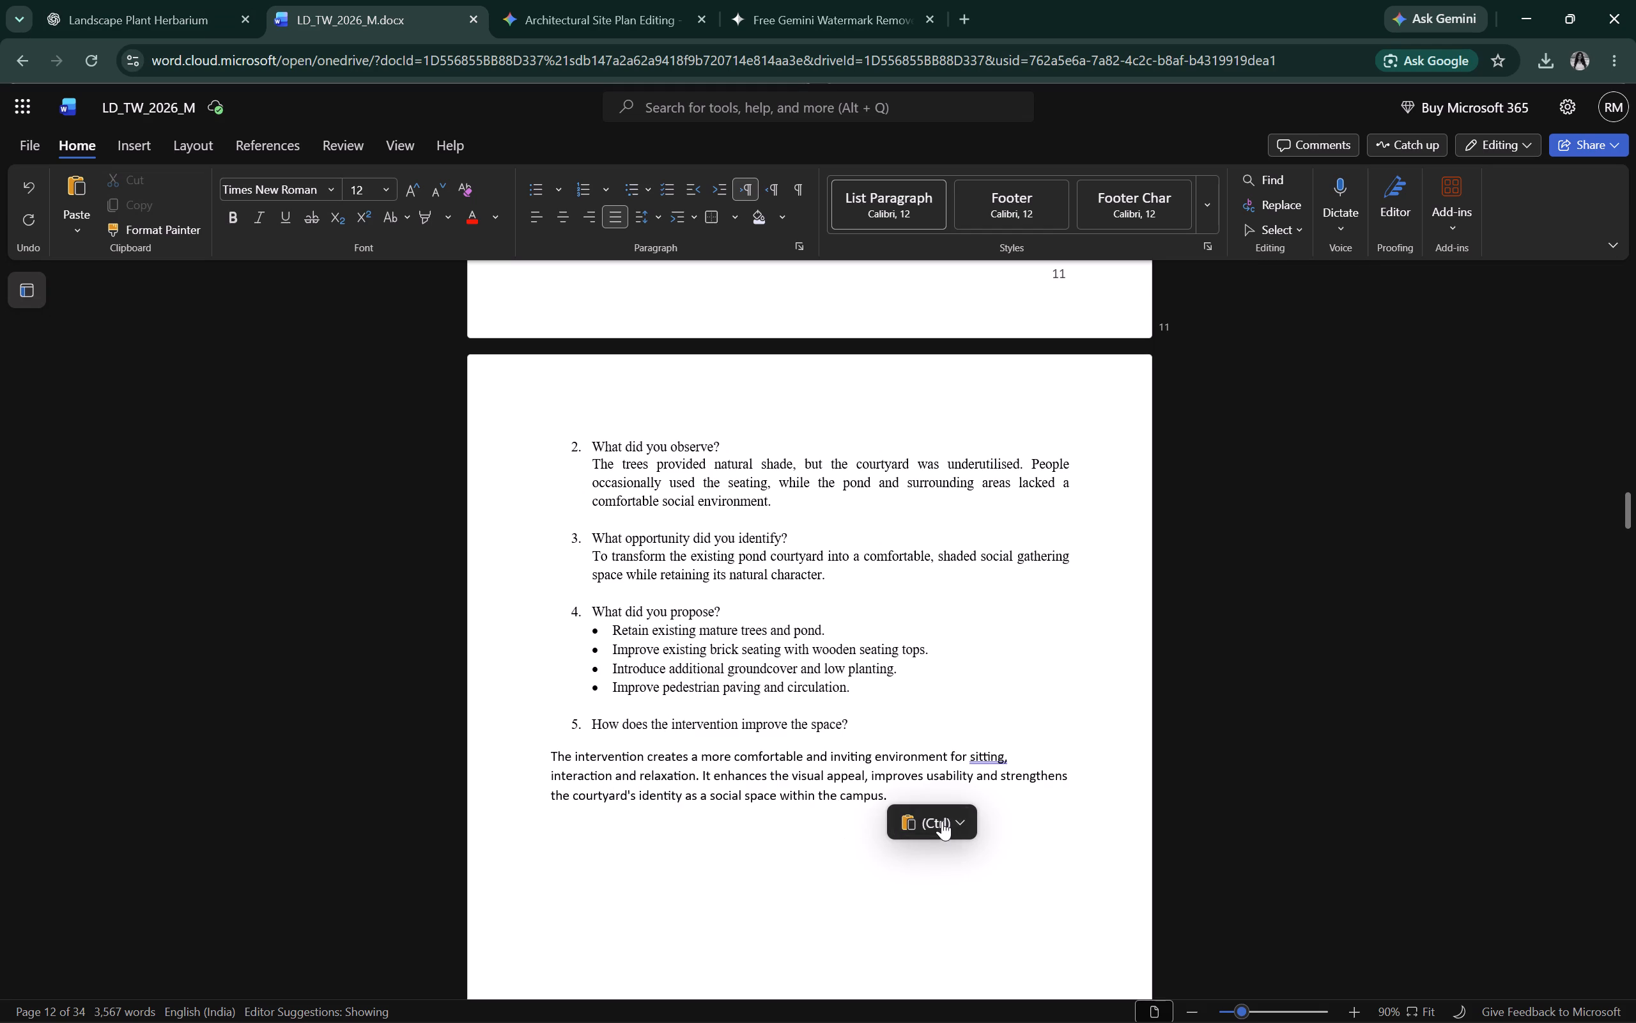
left_click(975, 917)
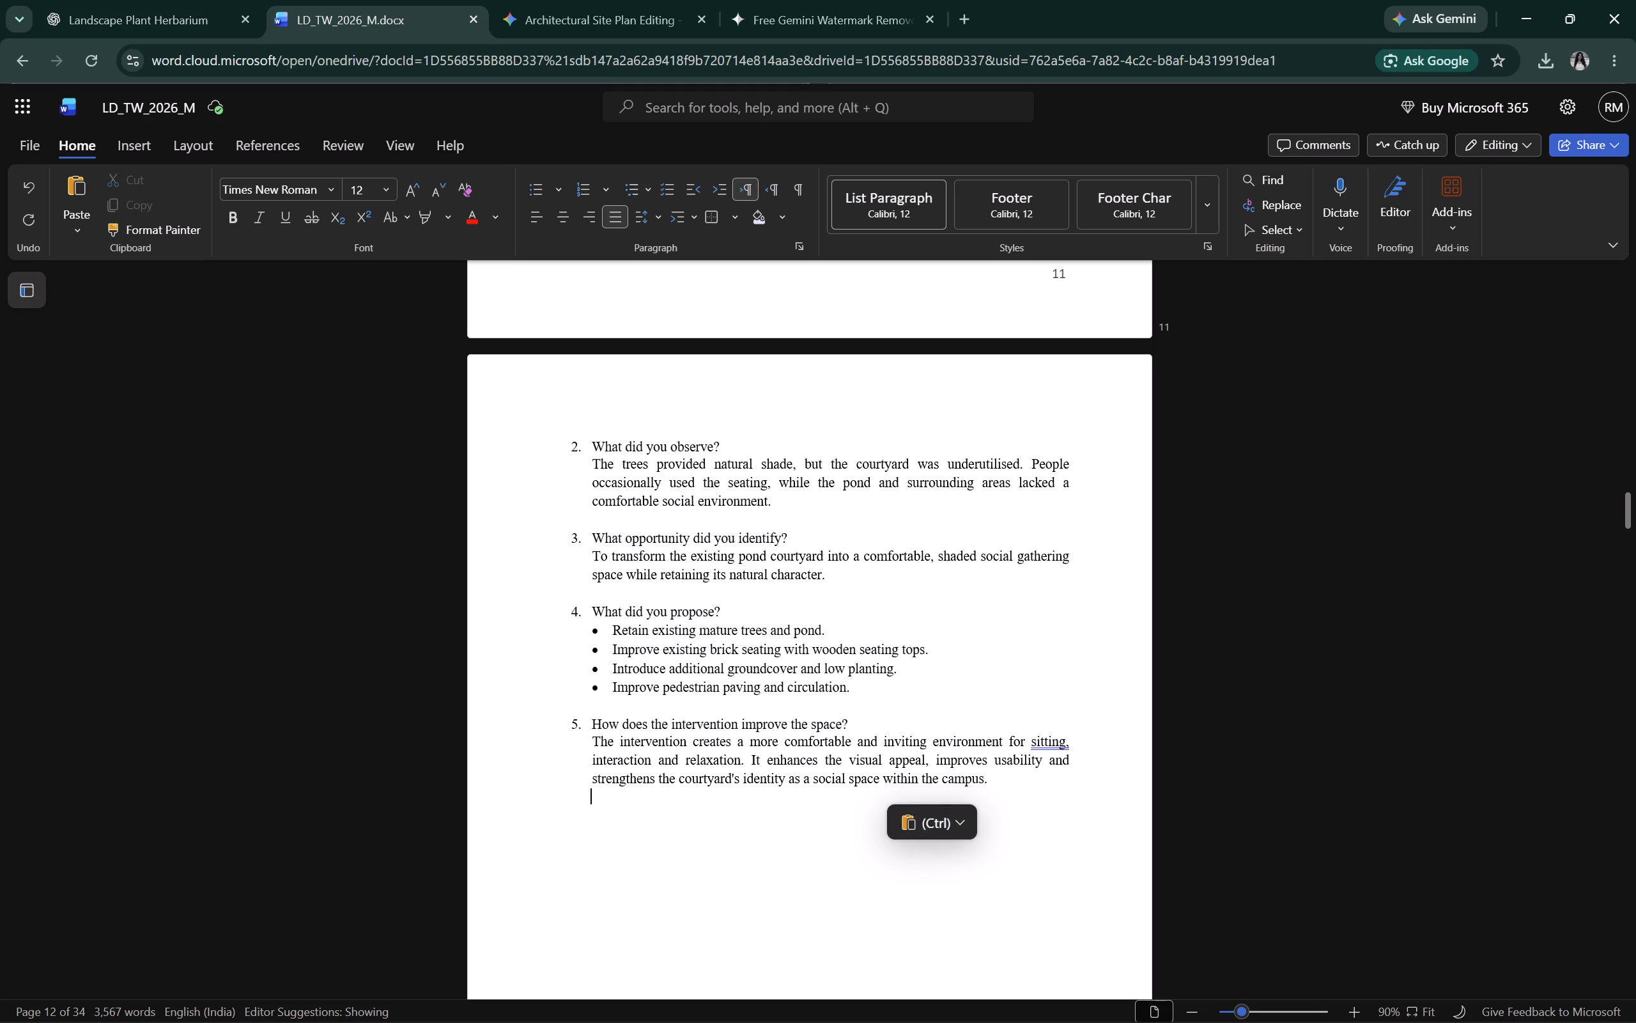
left_click(636, 877)
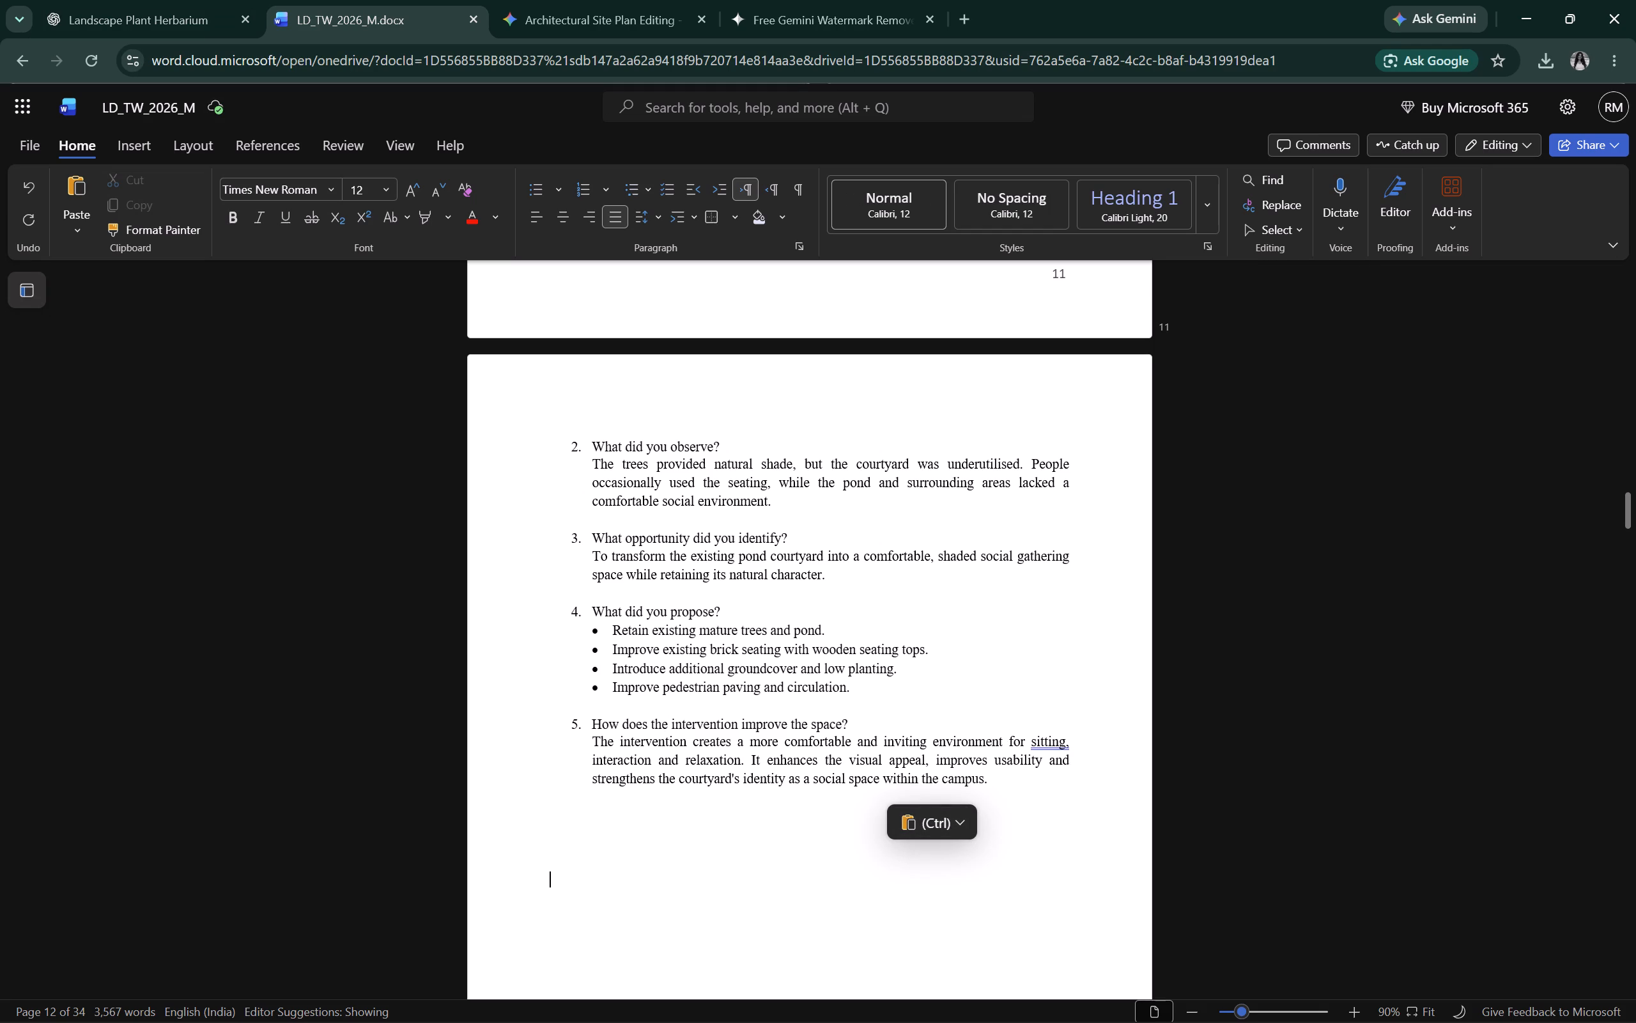
Insert two blank lines above the "Landscape Plant Herbarium" title to move it onto page 13.
scroll(667, 916, "down", 7)
left_click(691, 517)
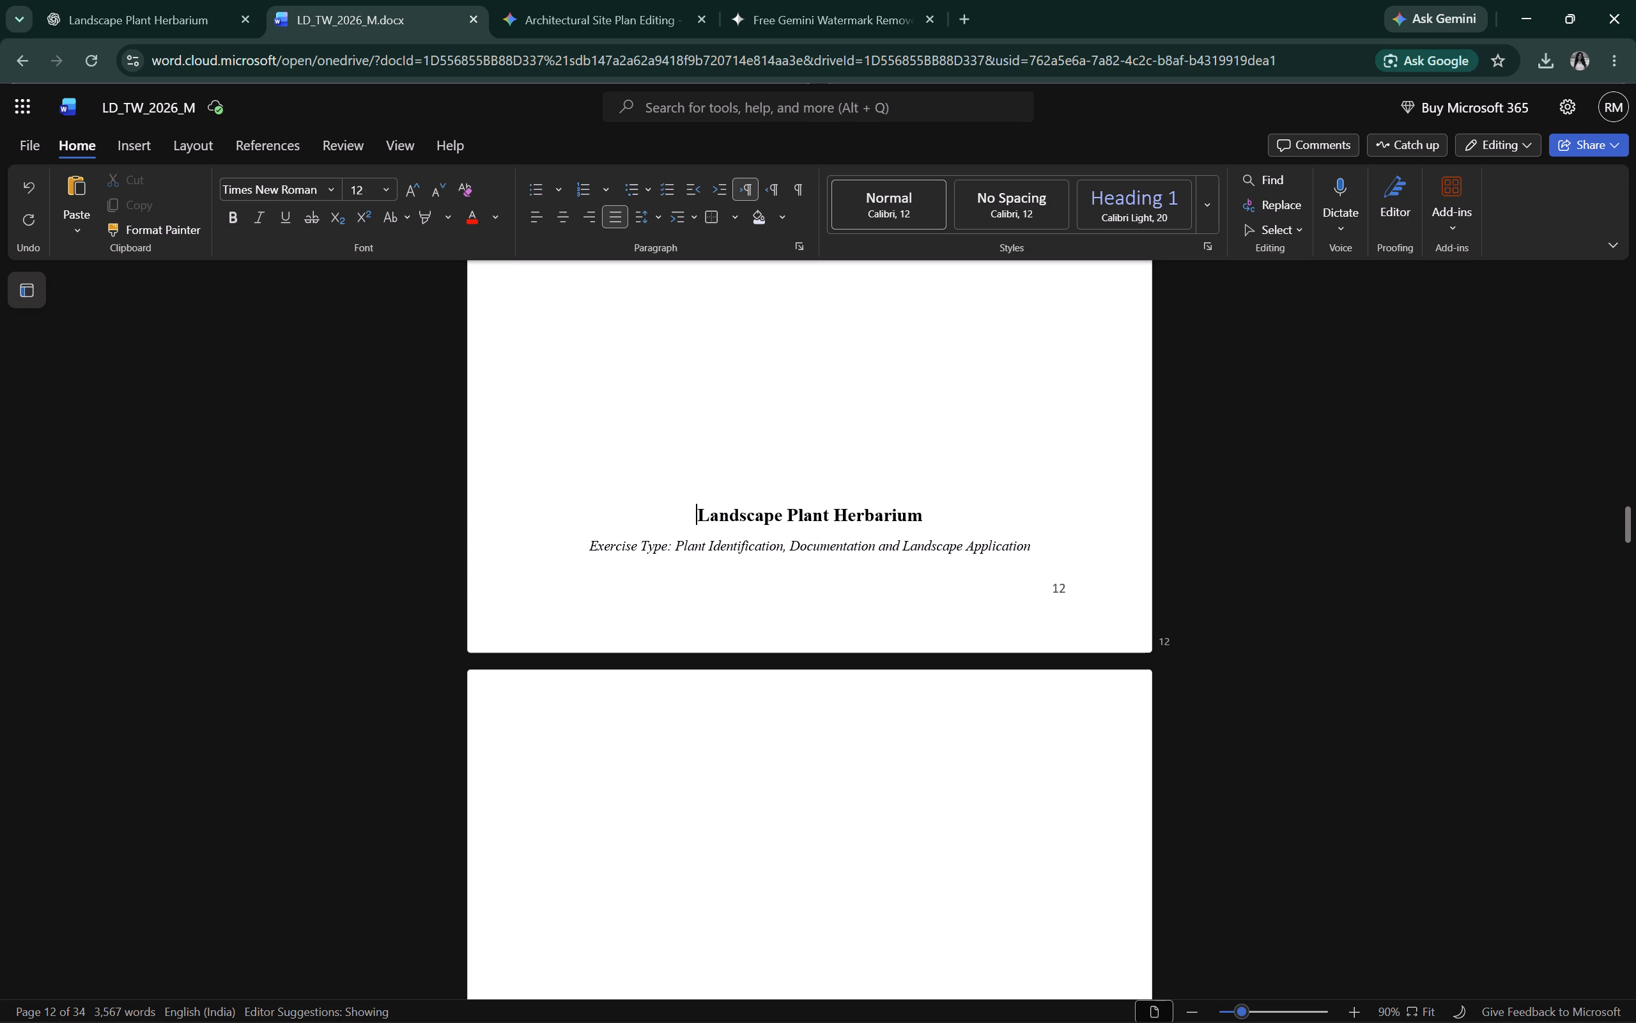
key("Return")
key("Return")
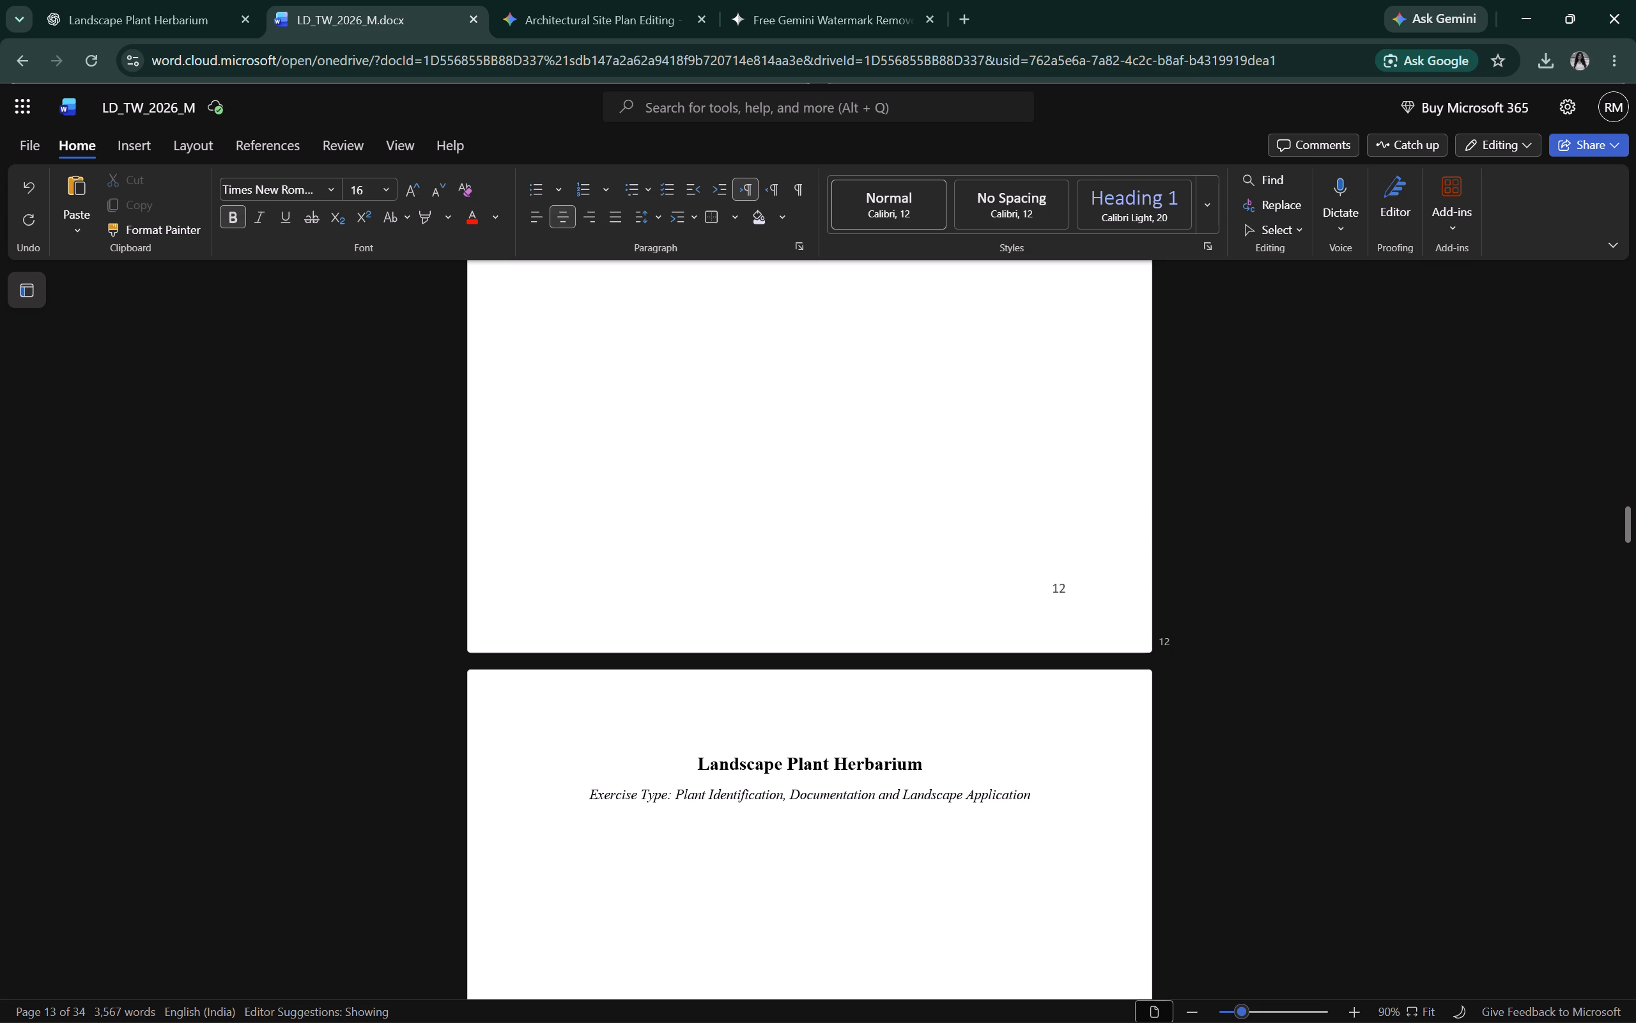
Add eight more blank lines above the "Landscape Plant Herbarium" title to lower it toward the middle of page 13.
scroll(811, 783, "down", 7)
key("Return")
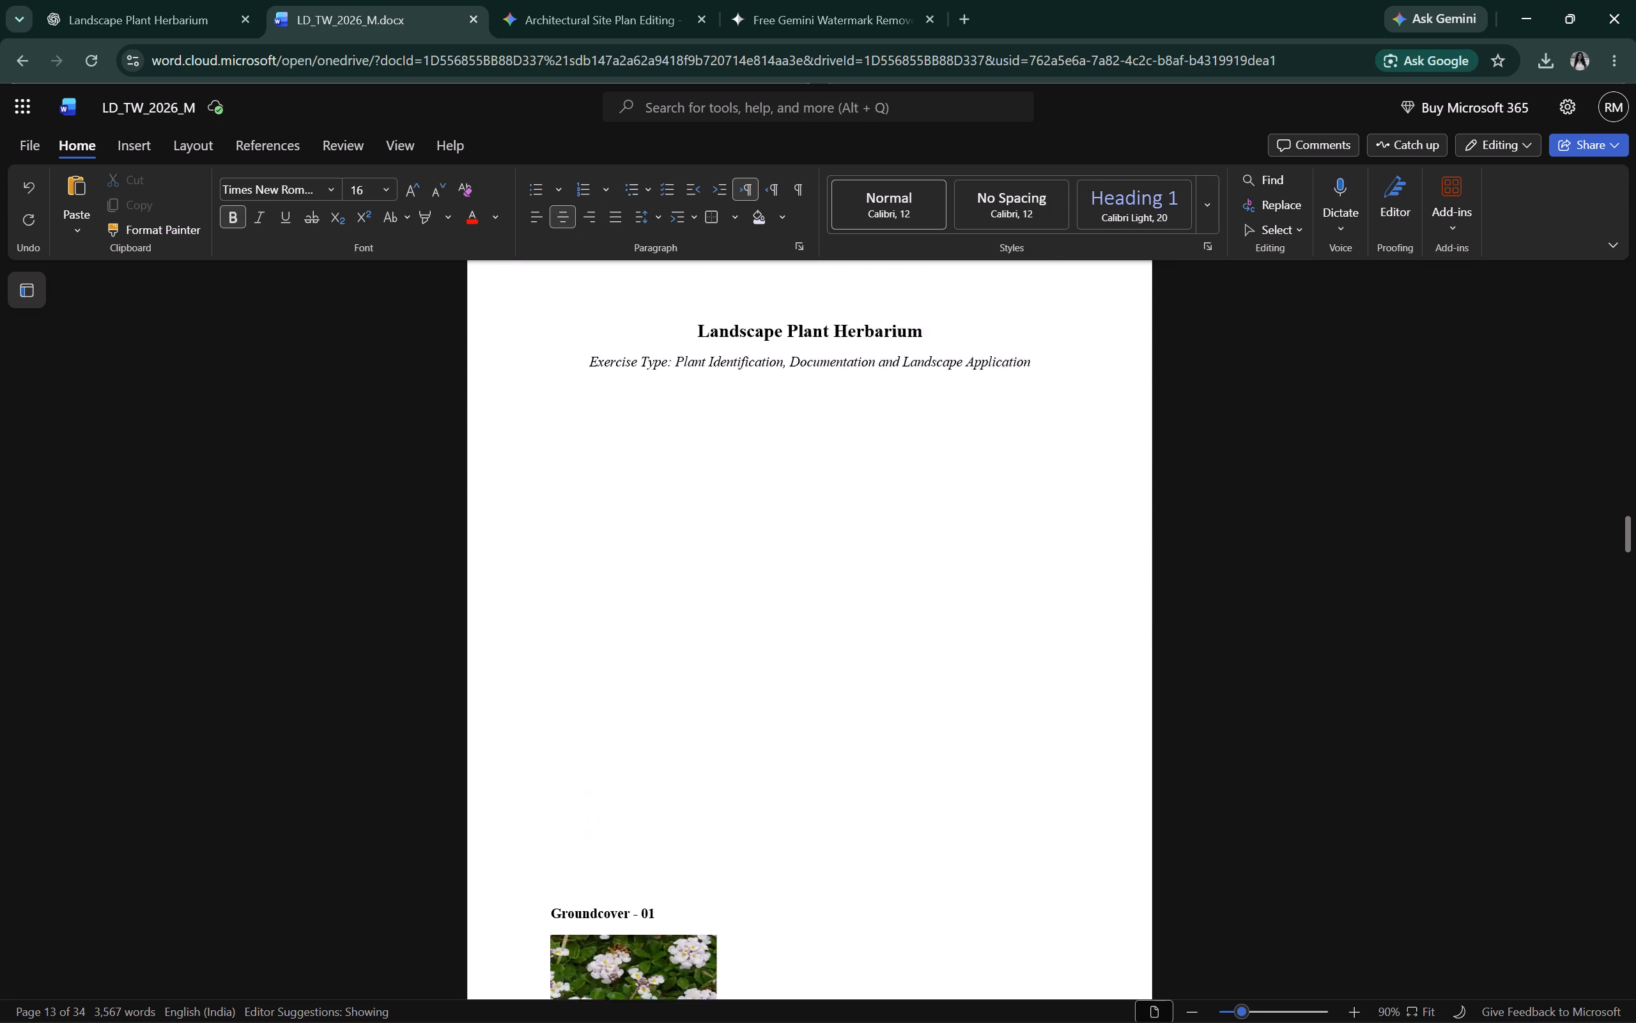
key("Return")
left_click(691, 413)
key("Return")
key("Return")
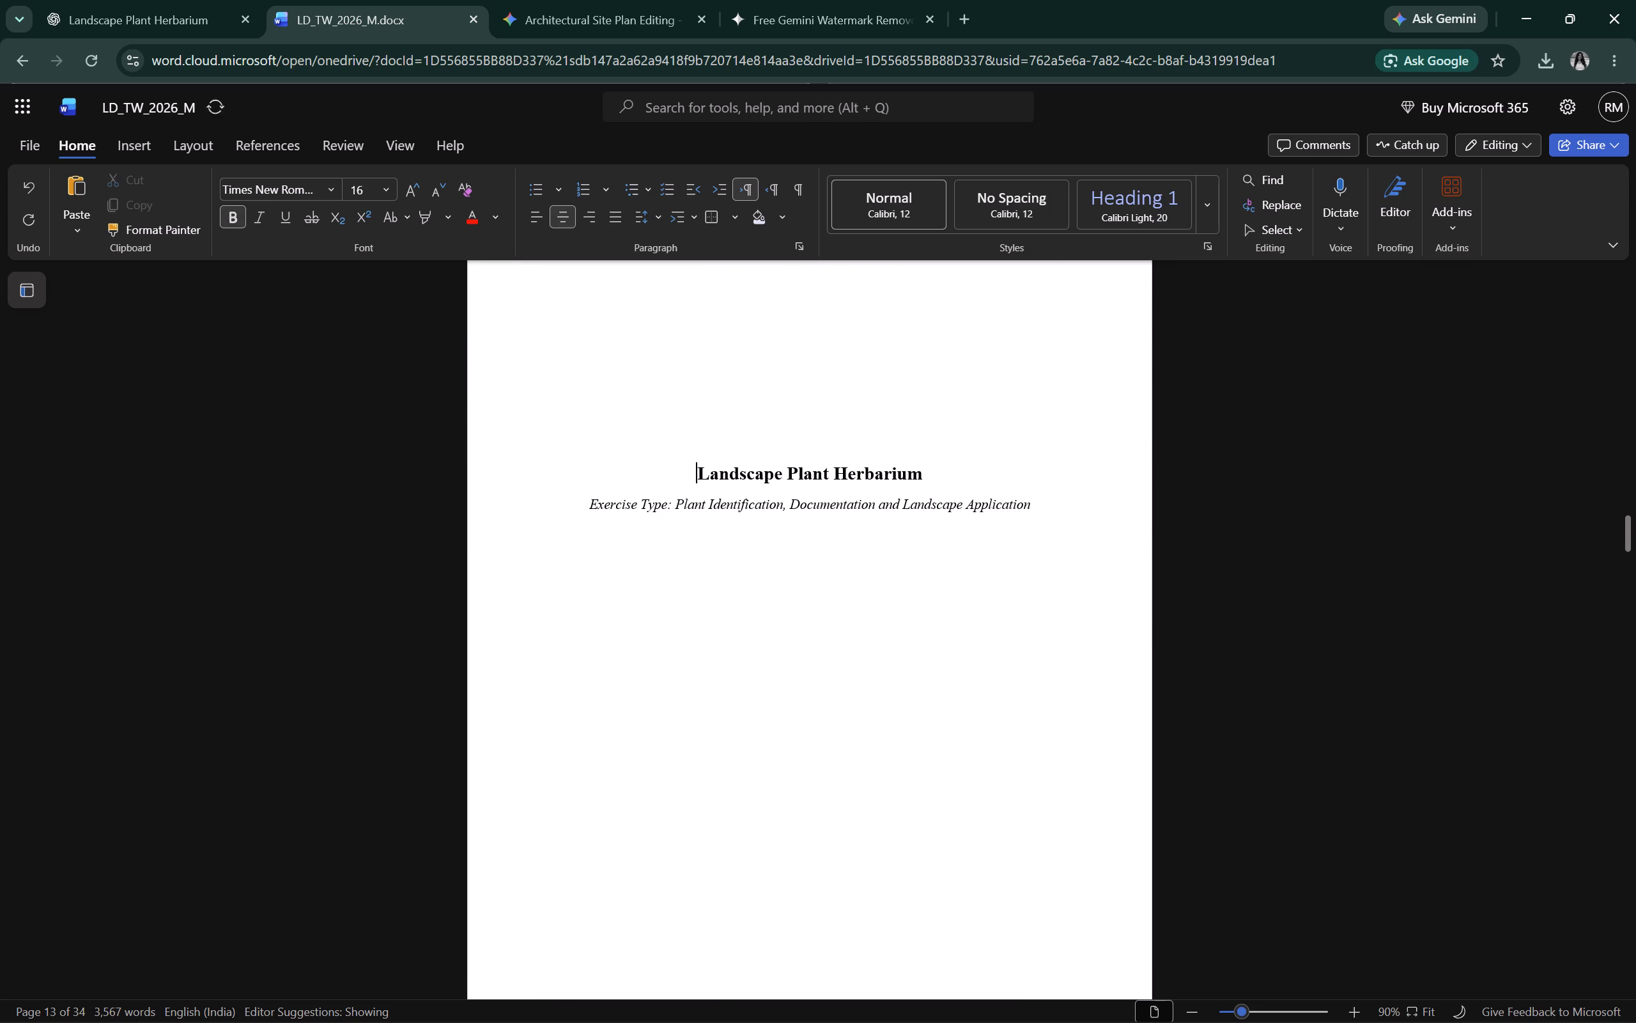
scroll(784, 808, "down", 3)
scroll(663, 607, "up", 2)
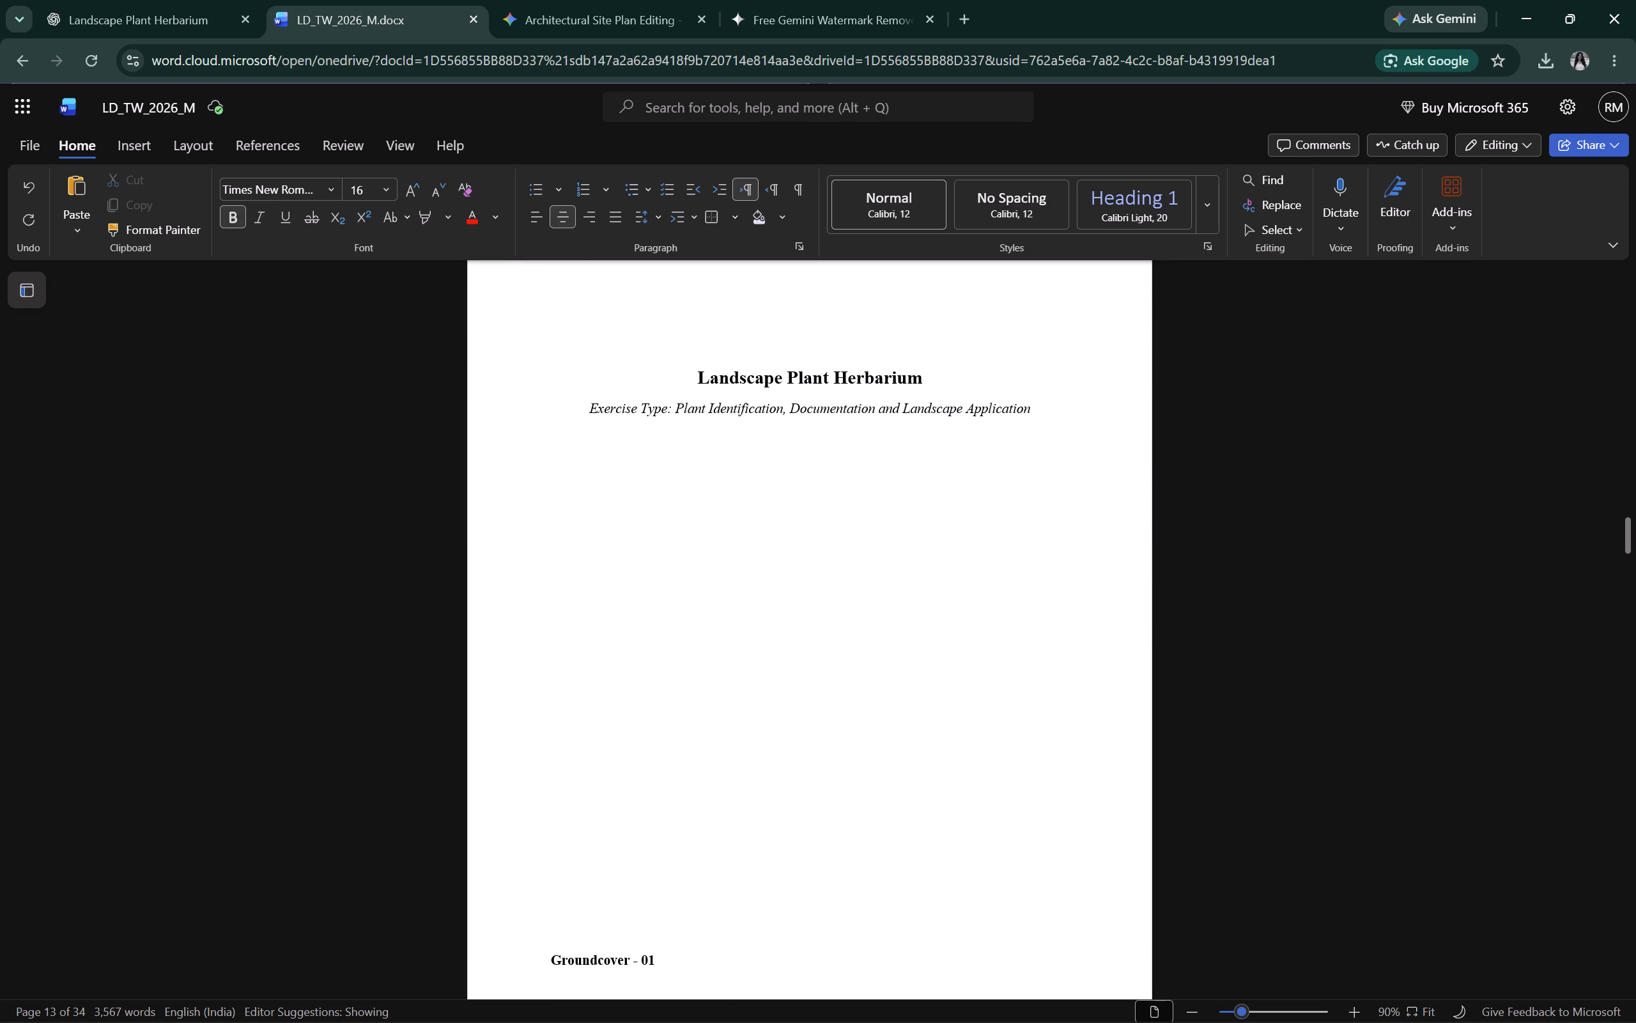
left_click(693, 379)
key("Return")
key("Return")
scroll(734, 660, "down", 6)
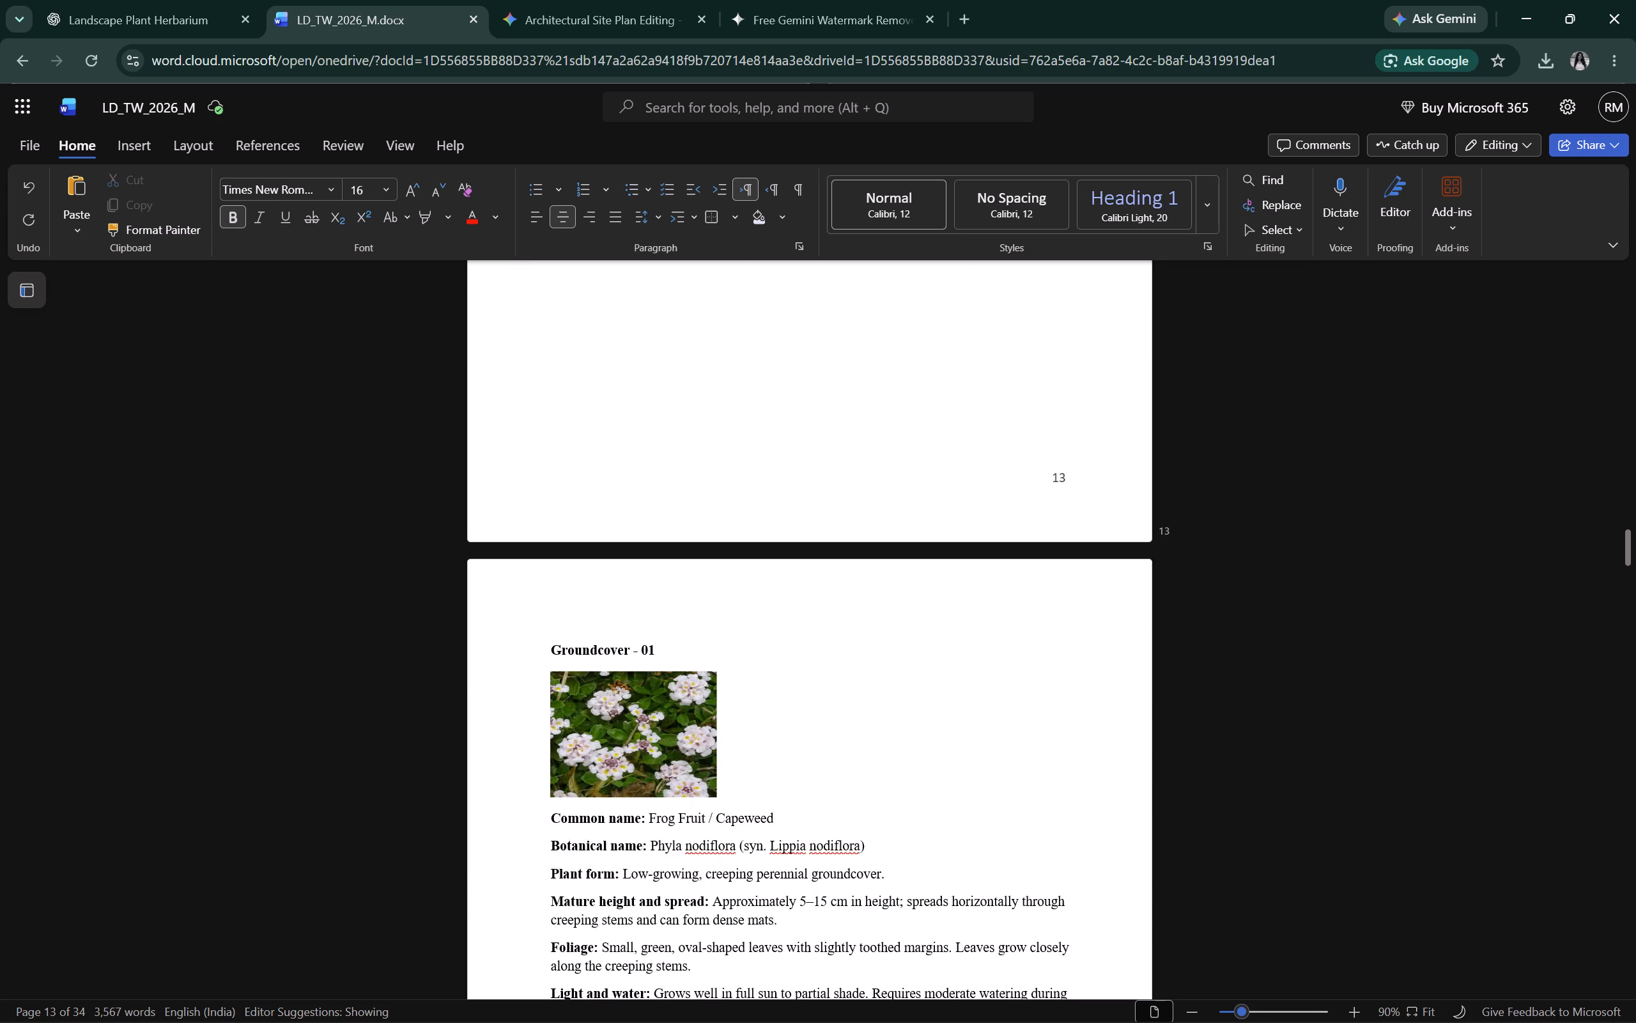
scroll(736, 653, "up", 7)
left_click(696, 540)
key("Return")
key("Return")
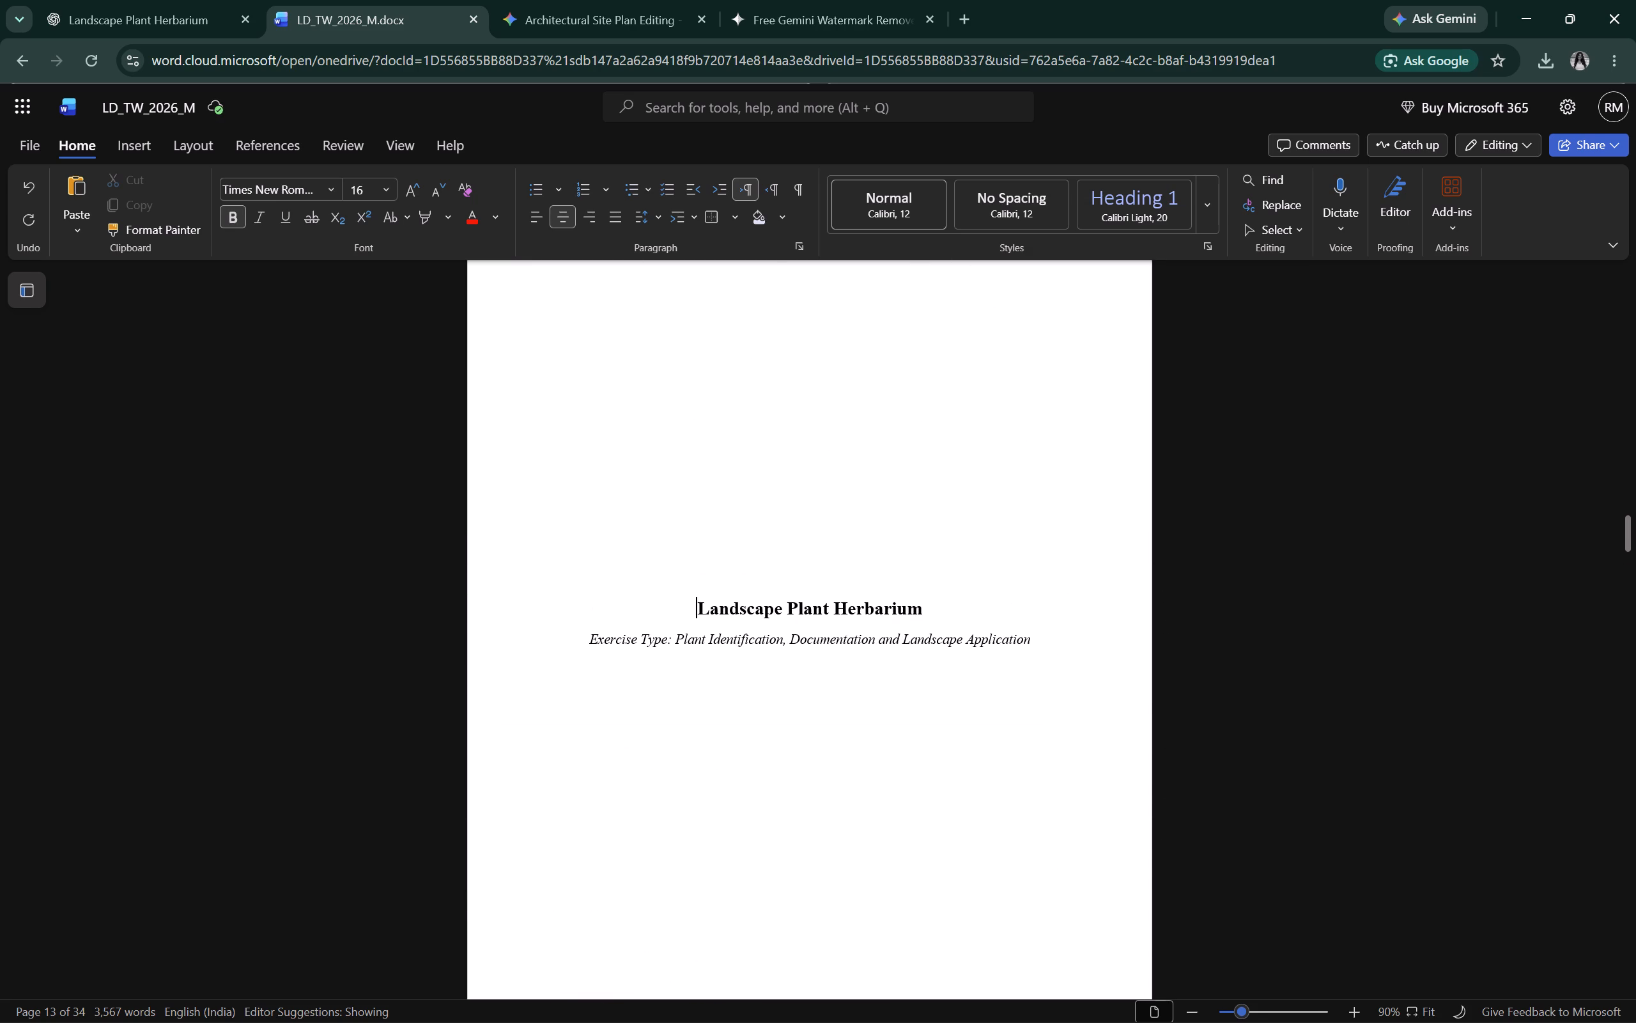
Check the spacing on the following Groundcover pages and lower the "Landscape Plant Herbarium" title by one more blank line.
scroll(808, 804, "down", 5)
scroll(809, 804, "up", 6)
scroll(812, 793, "down", 4)
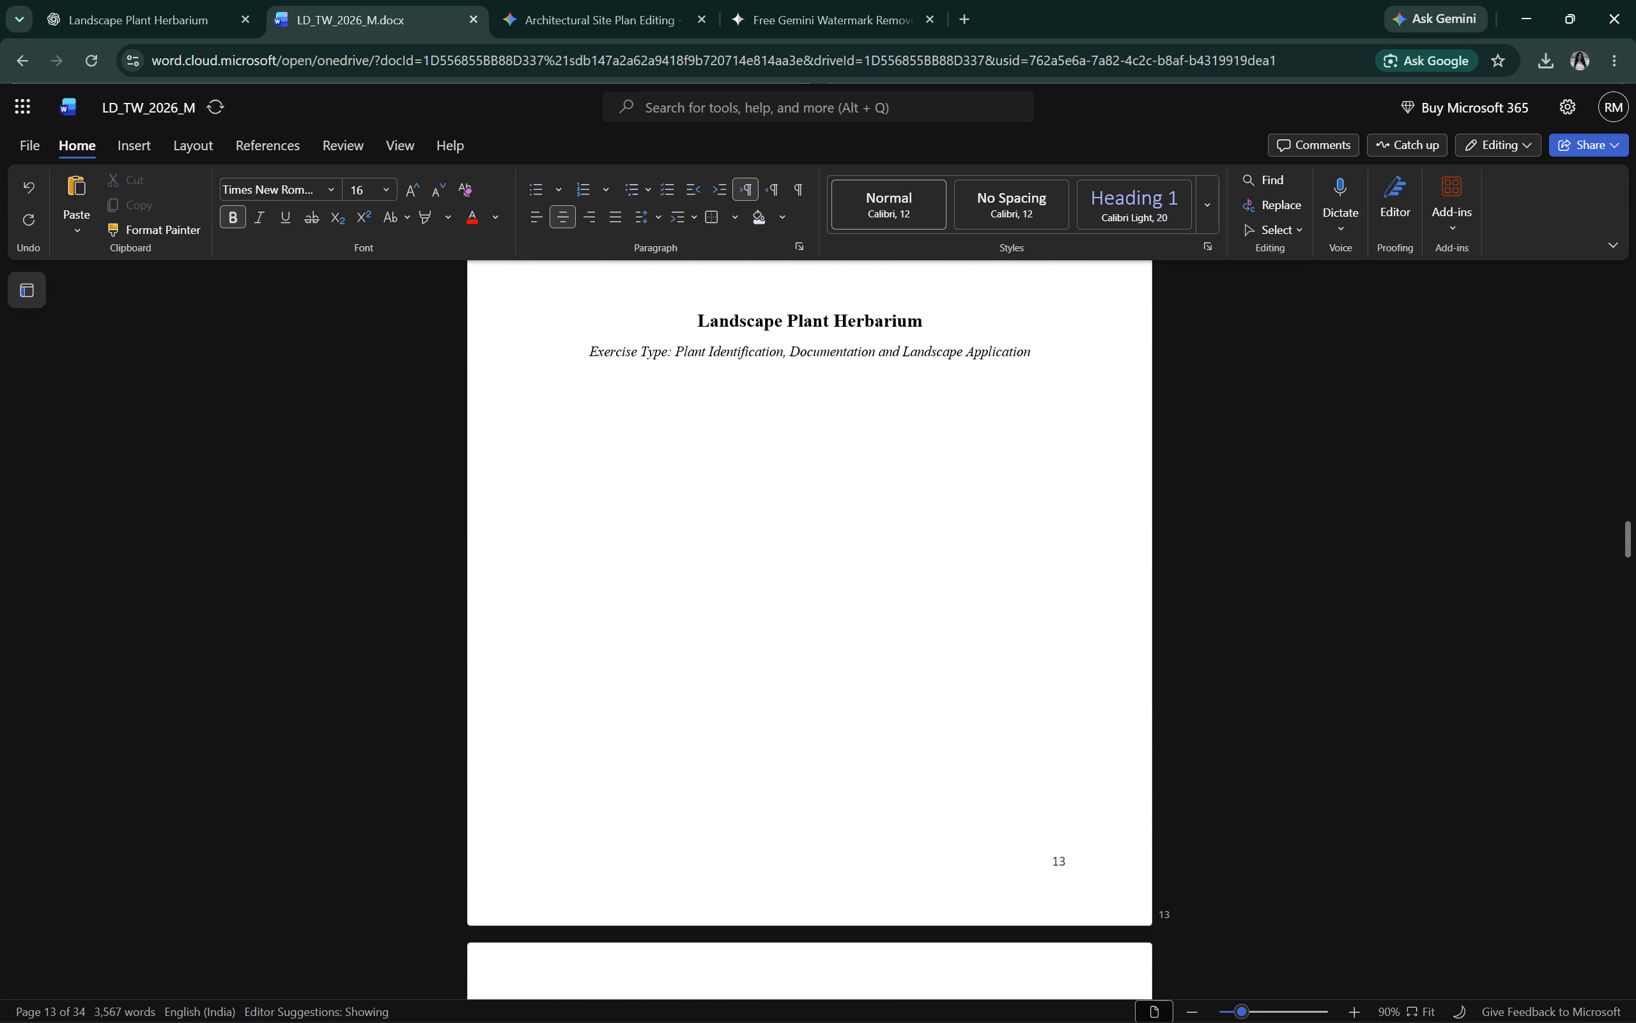
scroll(819, 774, "down", 16)
scroll(827, 738, "up", 3)
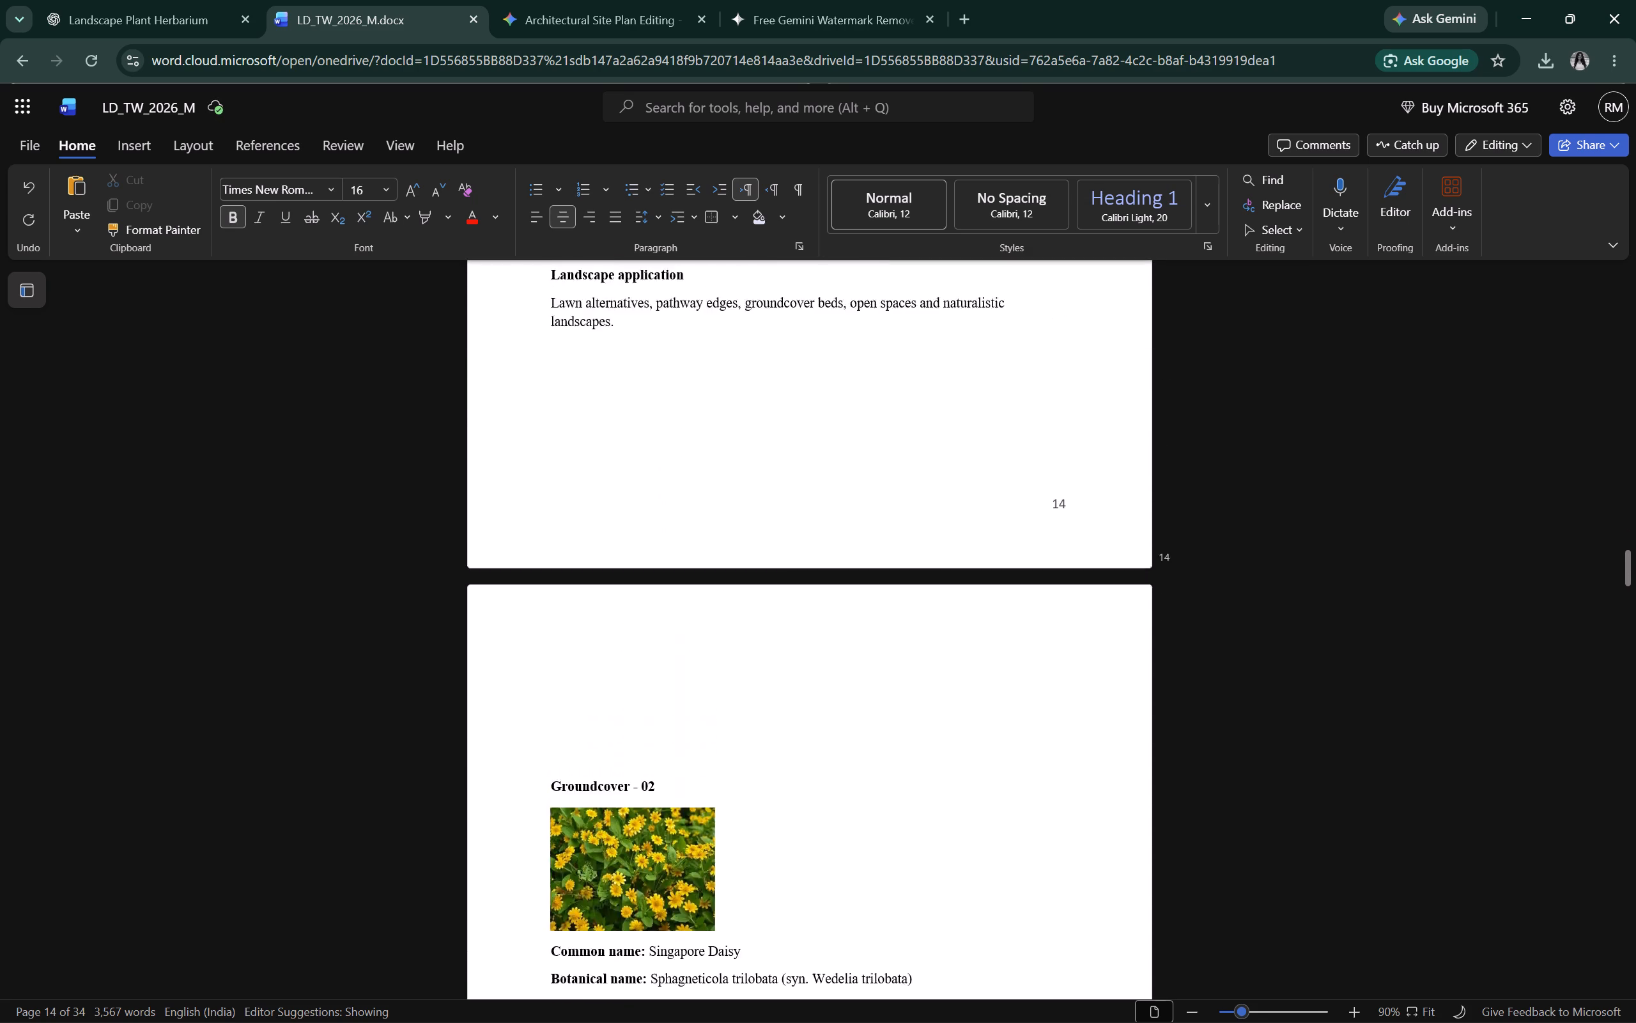
scroll(827, 738, "up", 16)
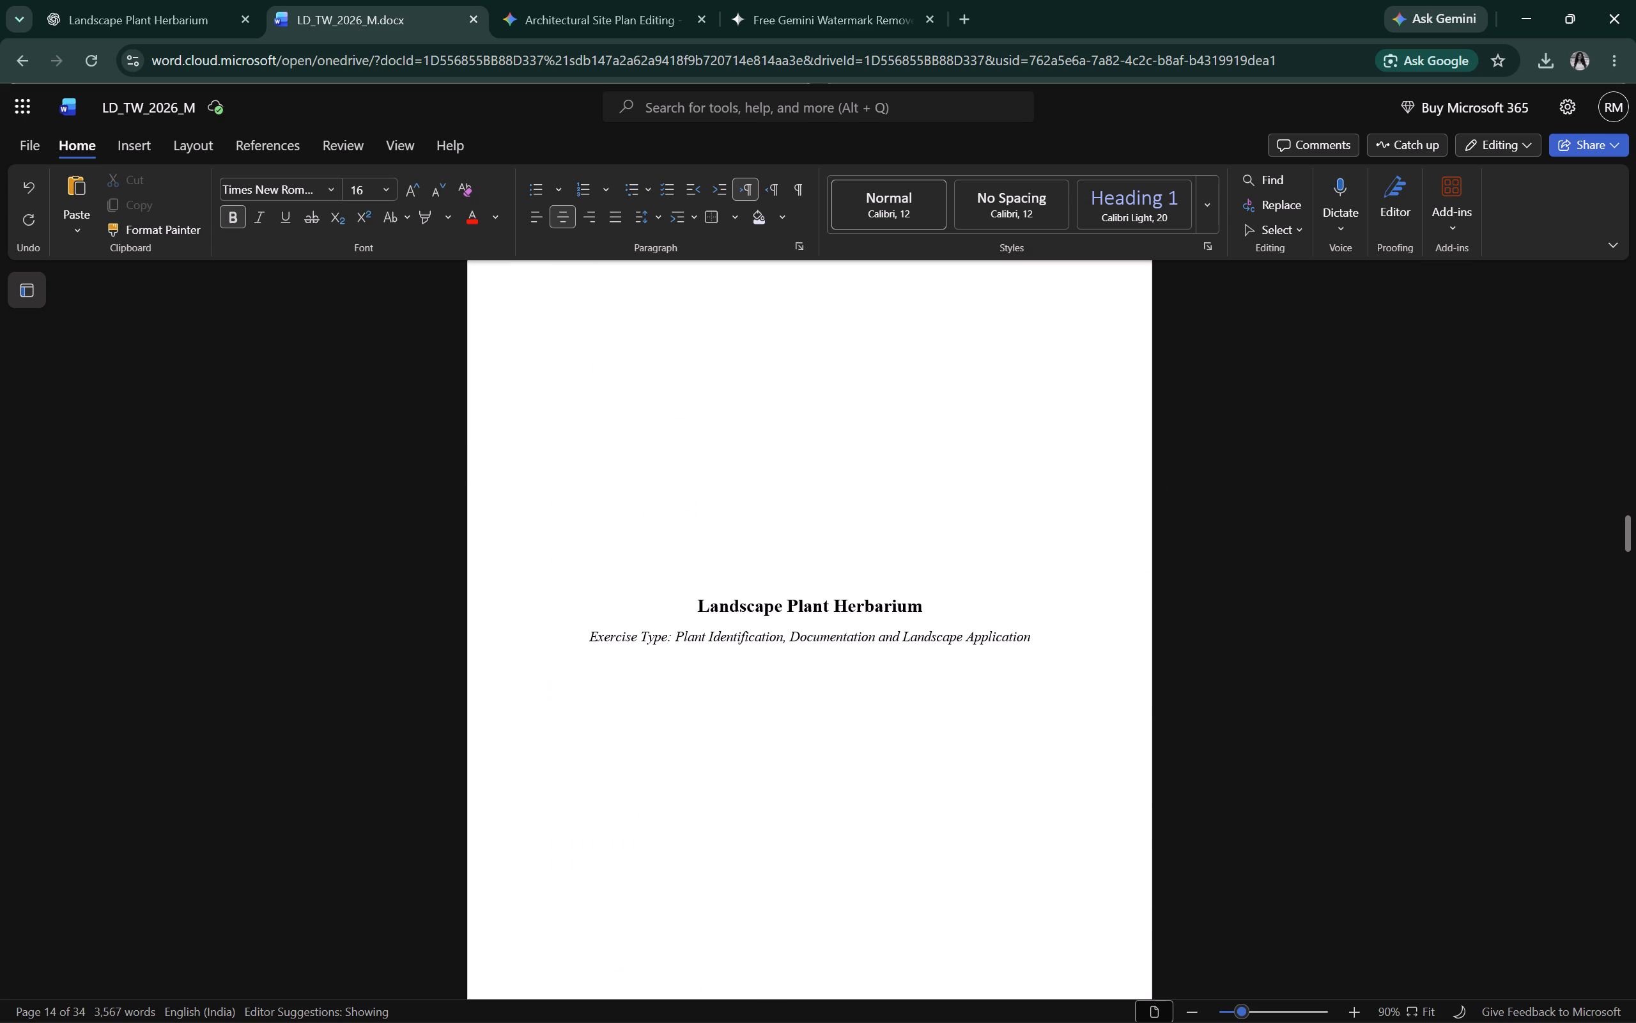
left_click(695, 609)
key("Return")
Add two more blank lines above the "Landscape Plant Herbarium" title so it sits about mid-height on its page.
scroll(733, 748, "down", 5)
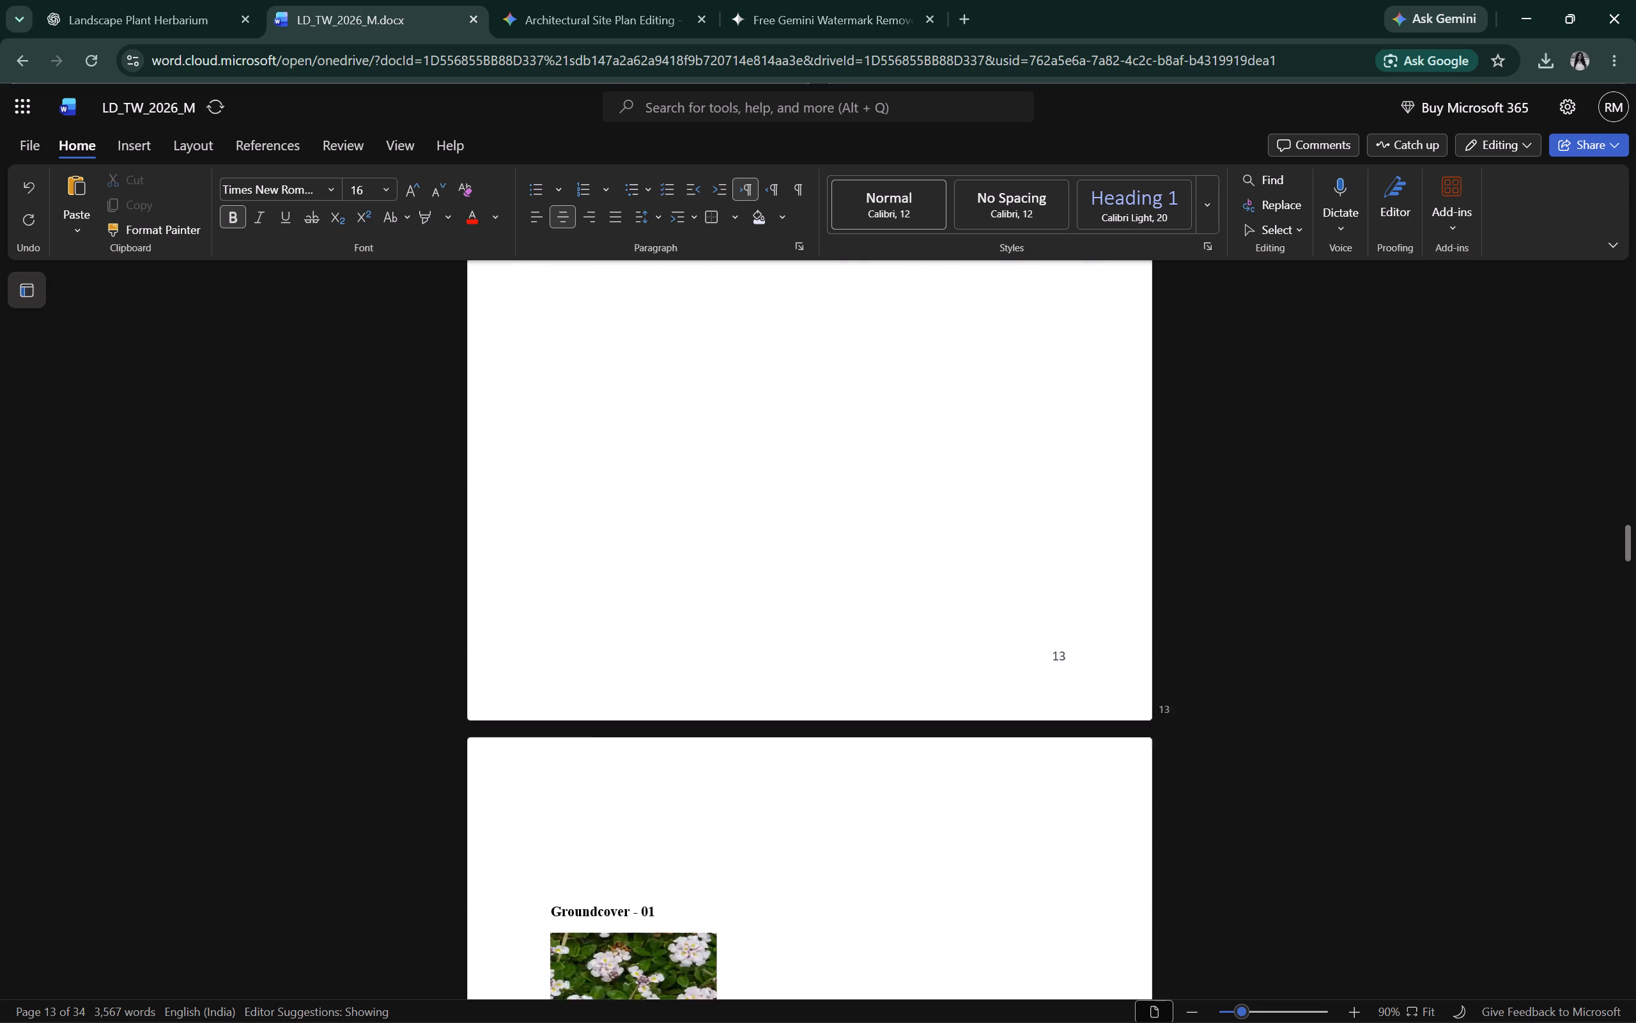
scroll(734, 749, "down", 15)
scroll(750, 750, "up", 4)
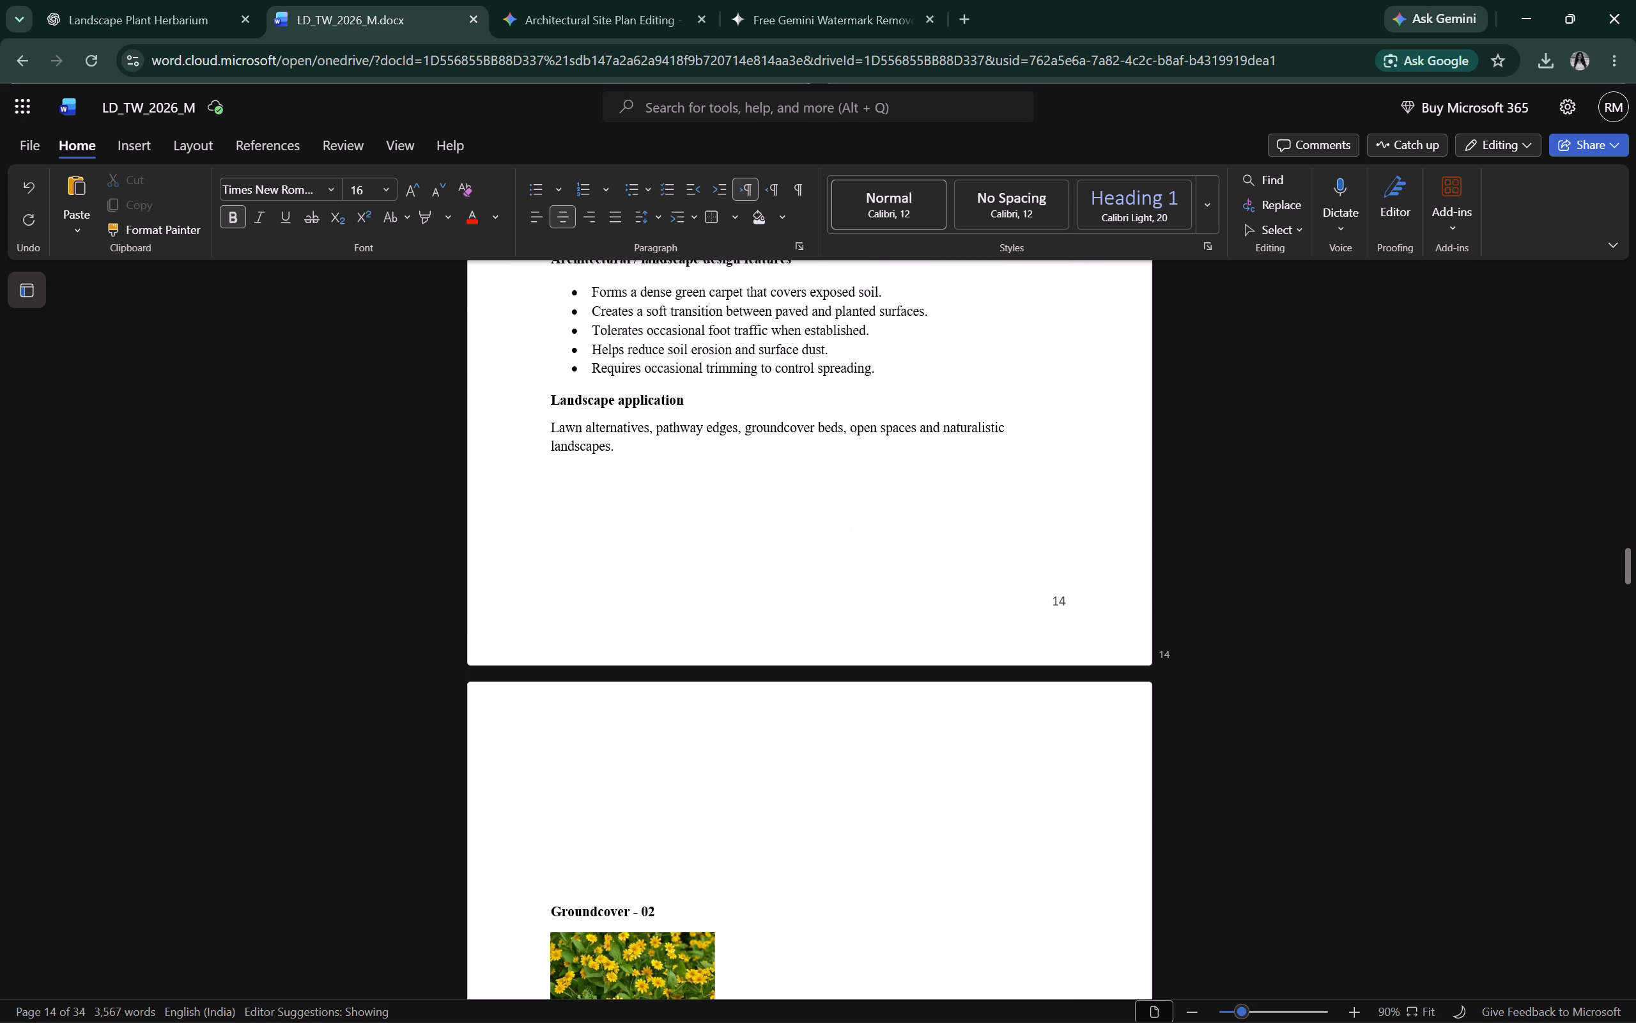
scroll(750, 750, "down", 4)
scroll(750, 750, "up", 19)
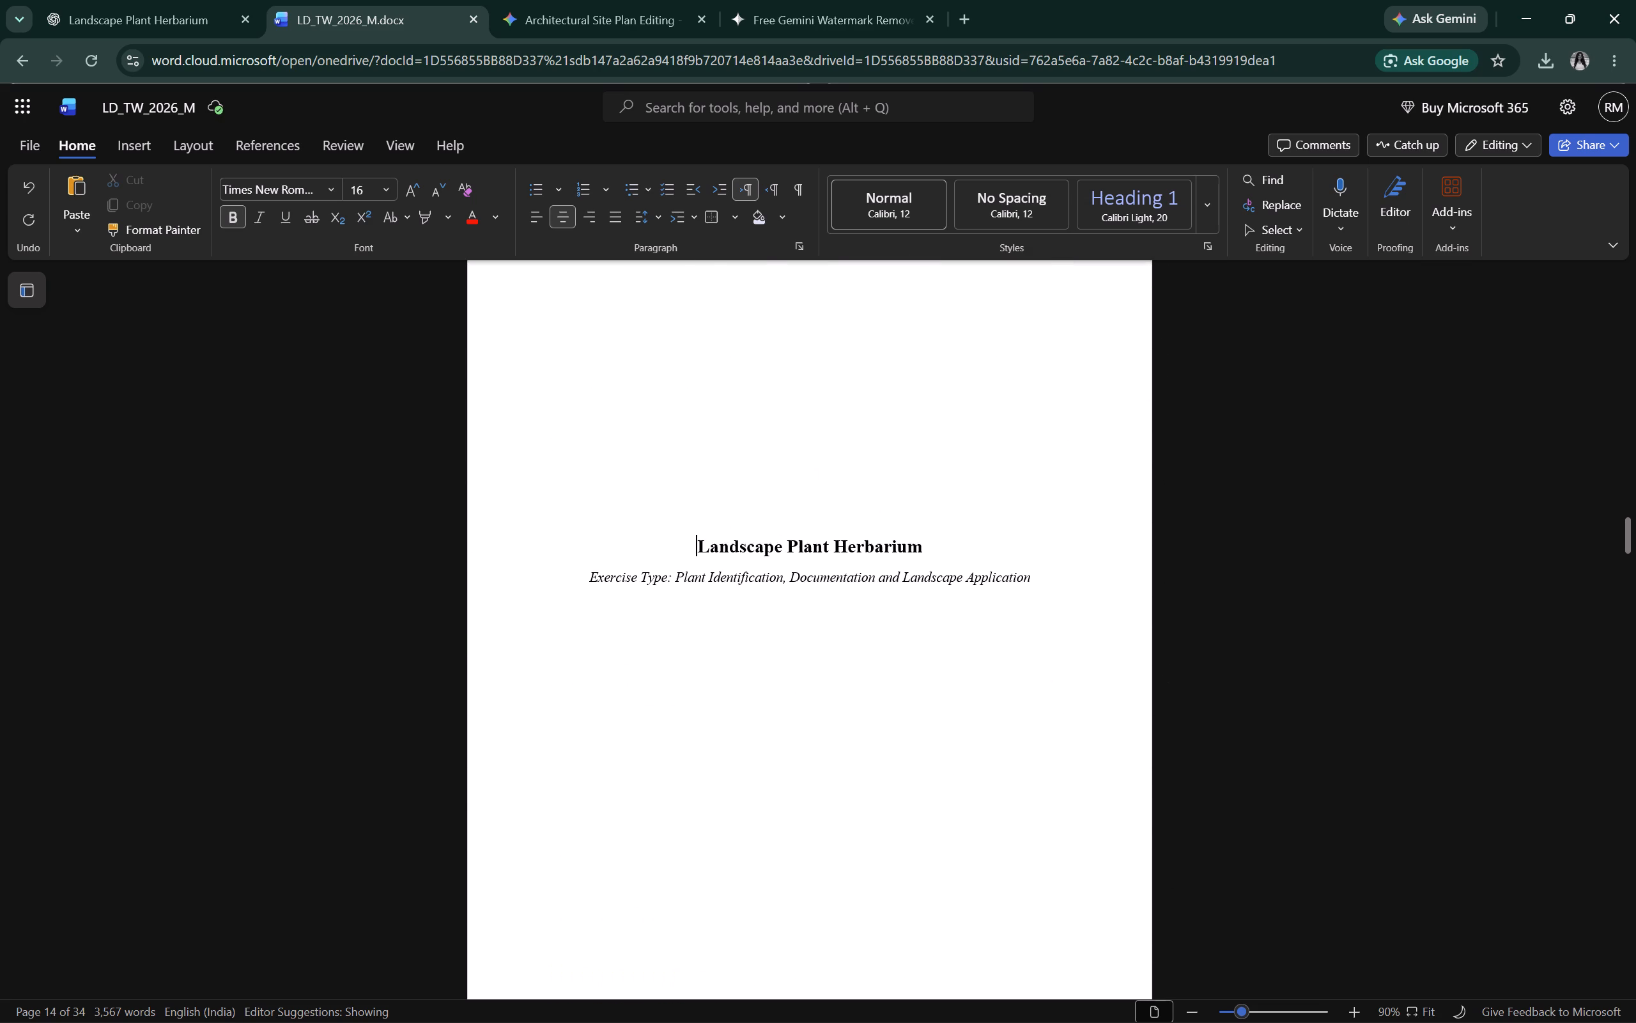
scroll(750, 750, "up", 4)
scroll(750, 750, "down", 3)
scroll(750, 750, "down", 5, "ctrl")
scroll(789, 698, "up", 1)
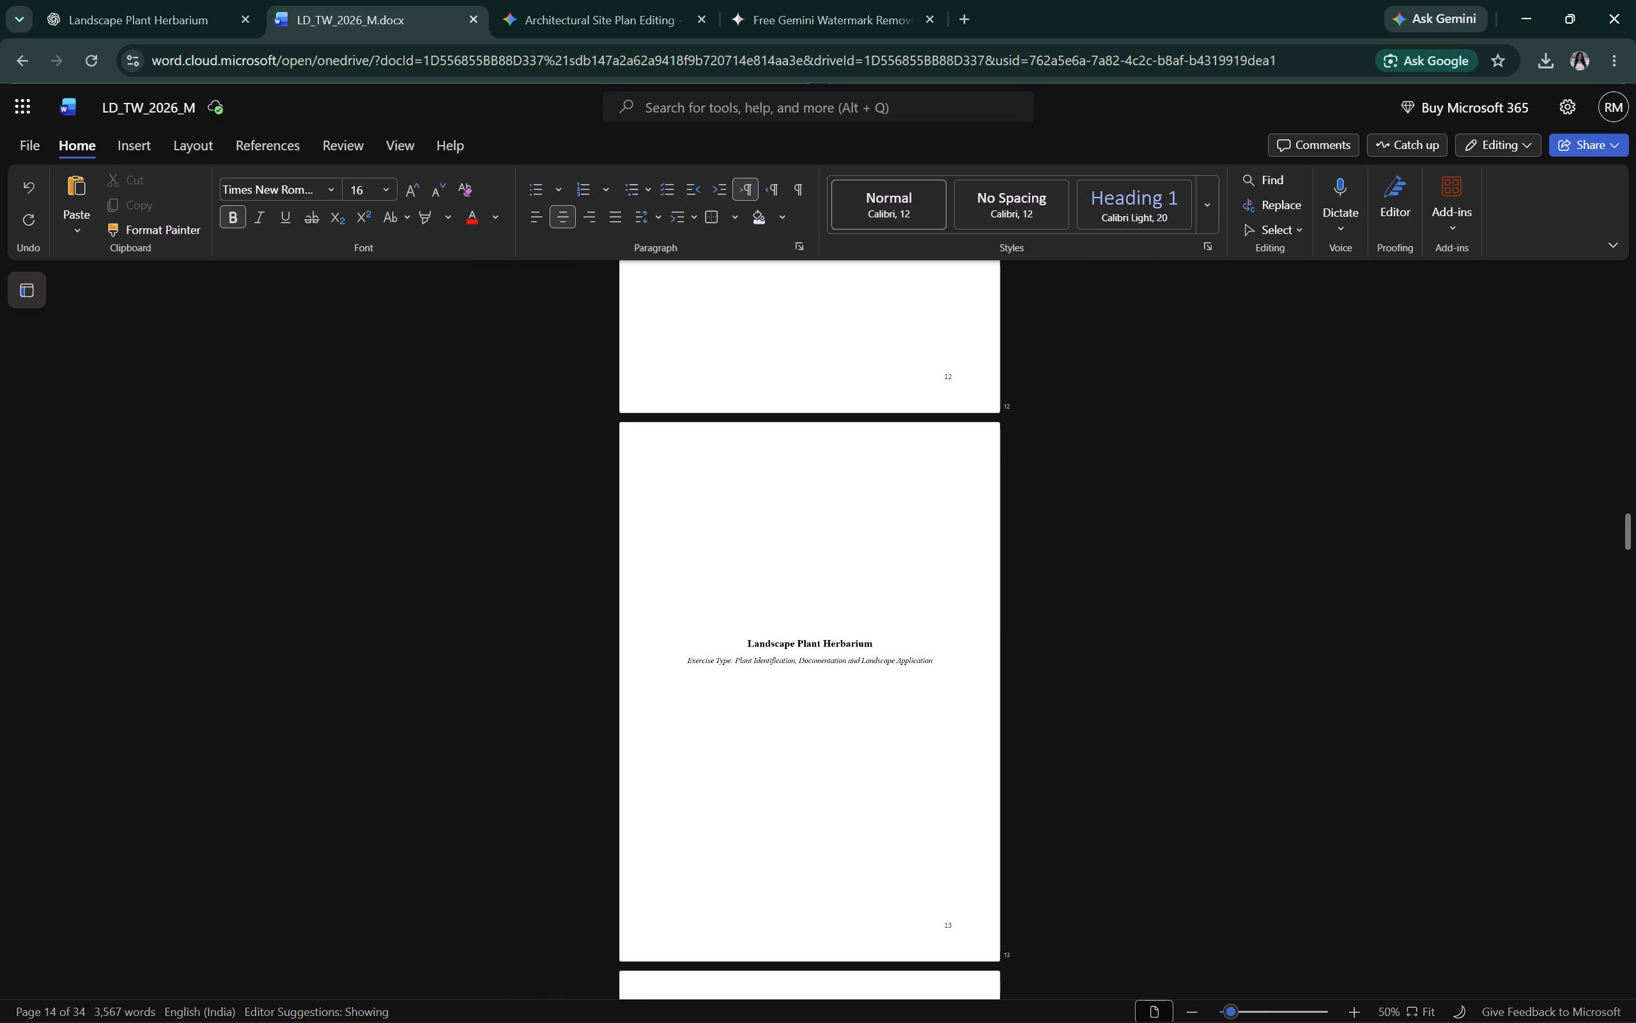
scroll(737, 730, "down", 2)
key("Return")
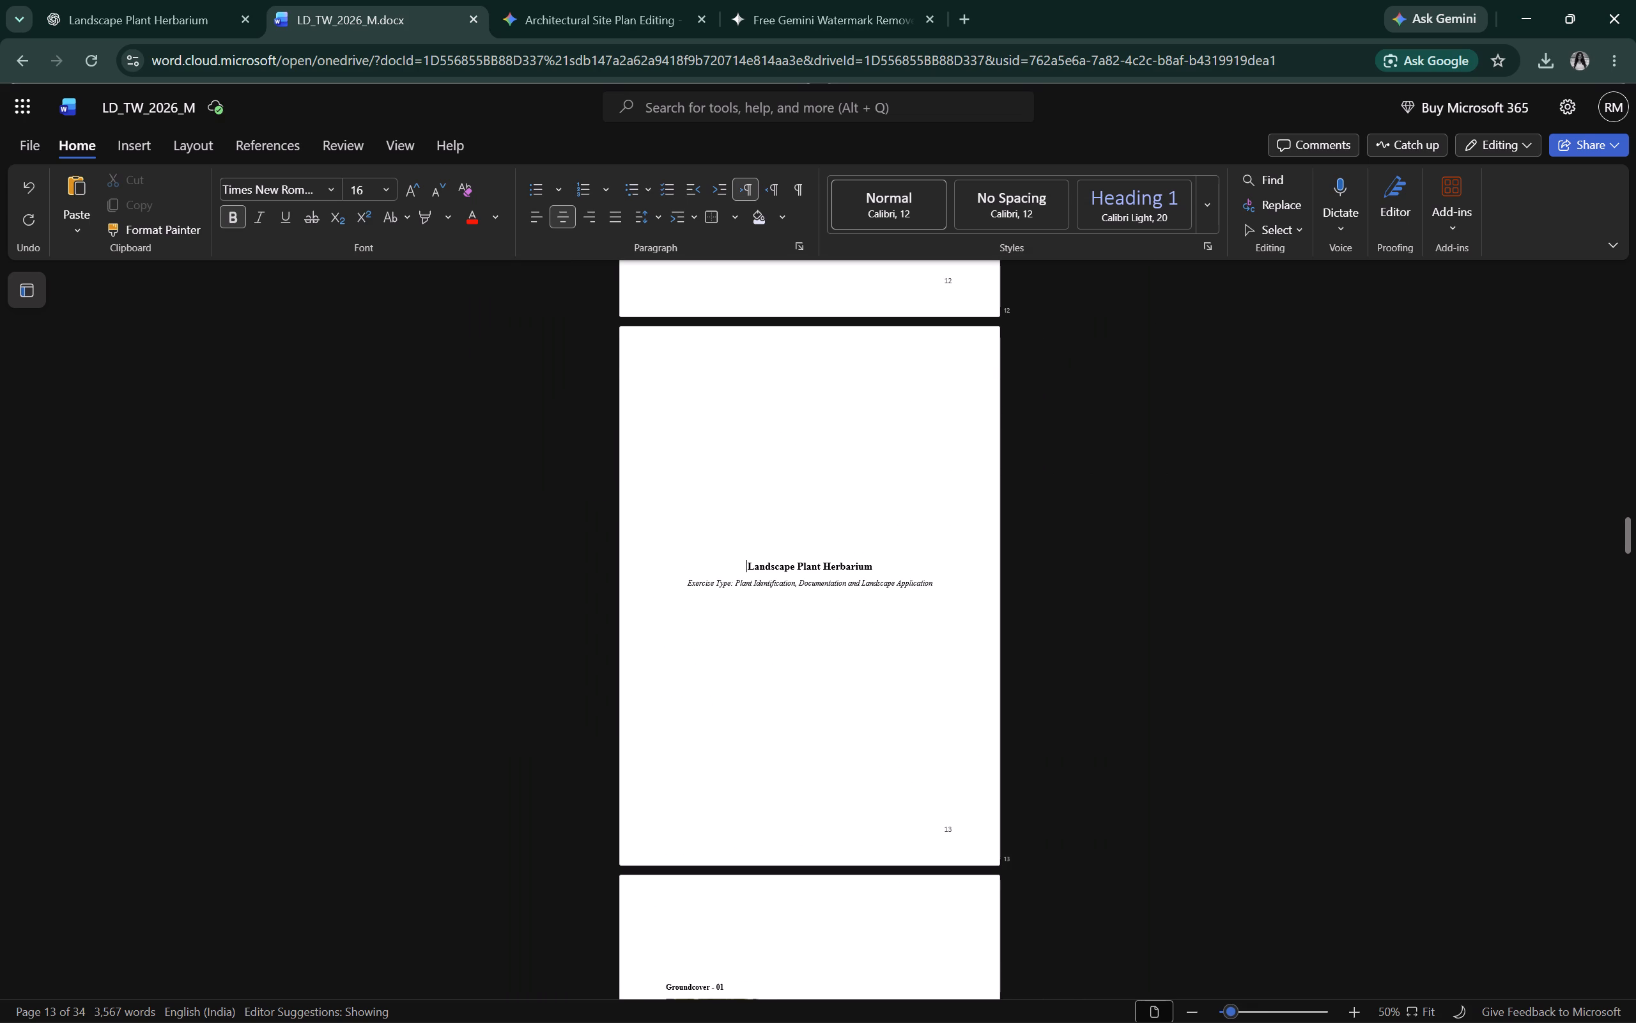
key("Return")
Remove two of the blank lines above the "Groundcover - 01" heading, keeping the heading left-aligned.
scroll(783, 603, "down", 6)
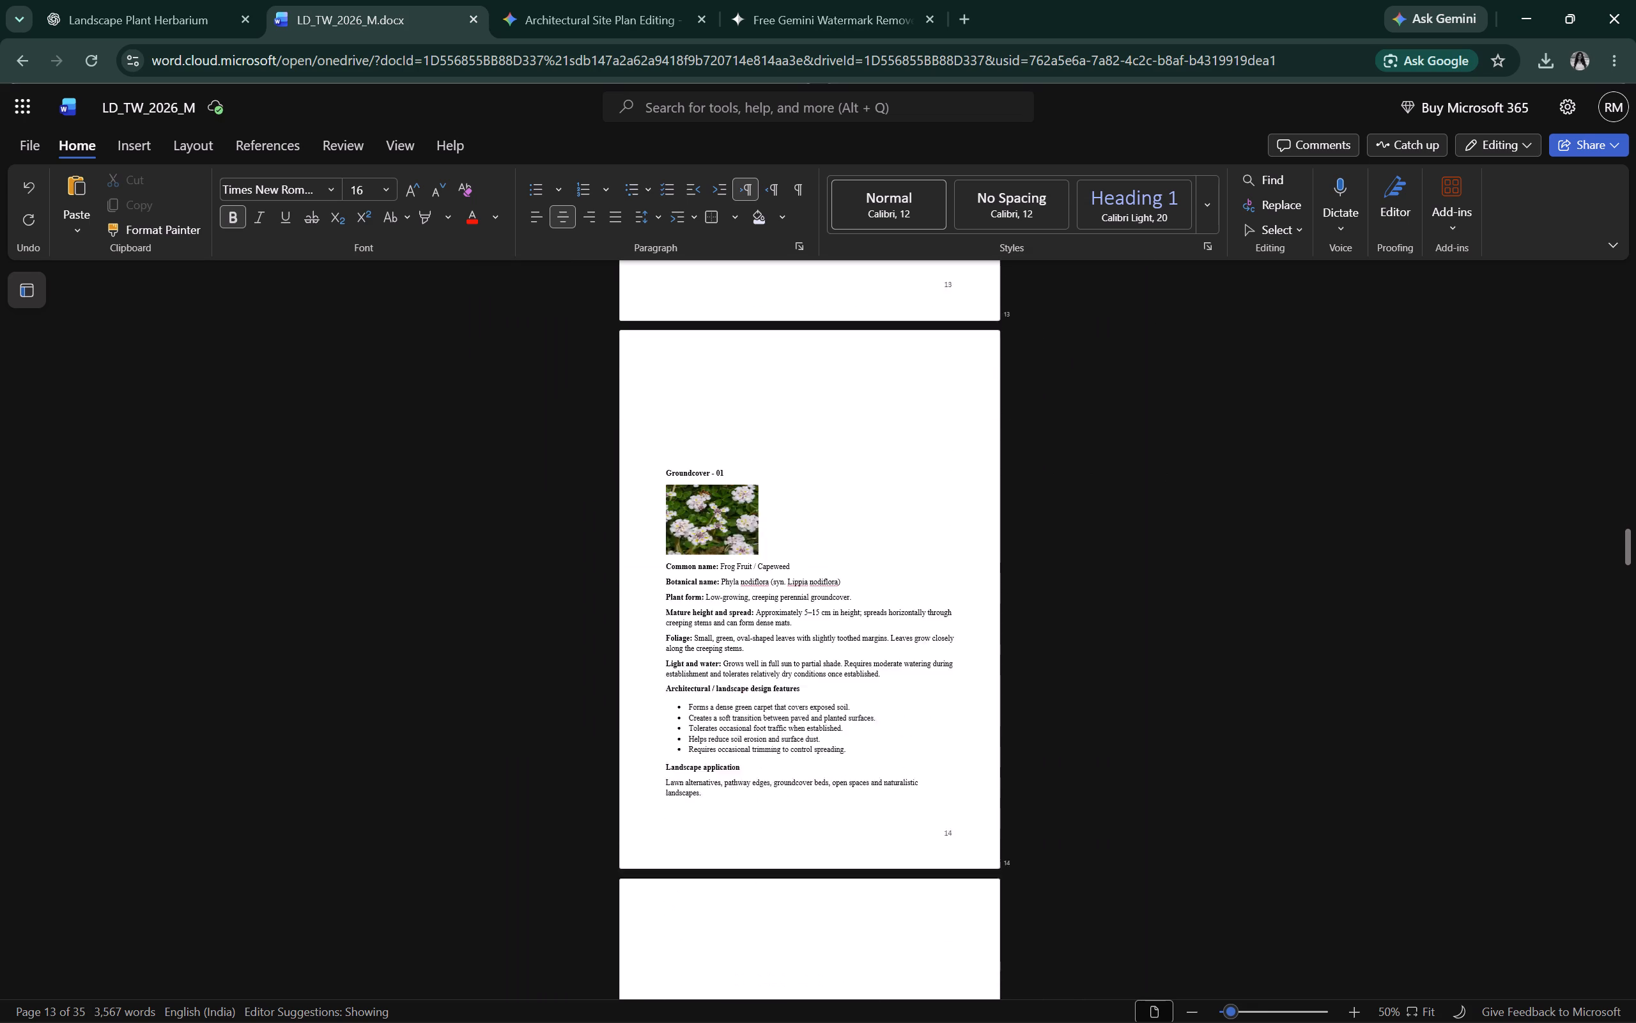
scroll(661, 473, "down", 3)
scroll(661, 473, "up", 3)
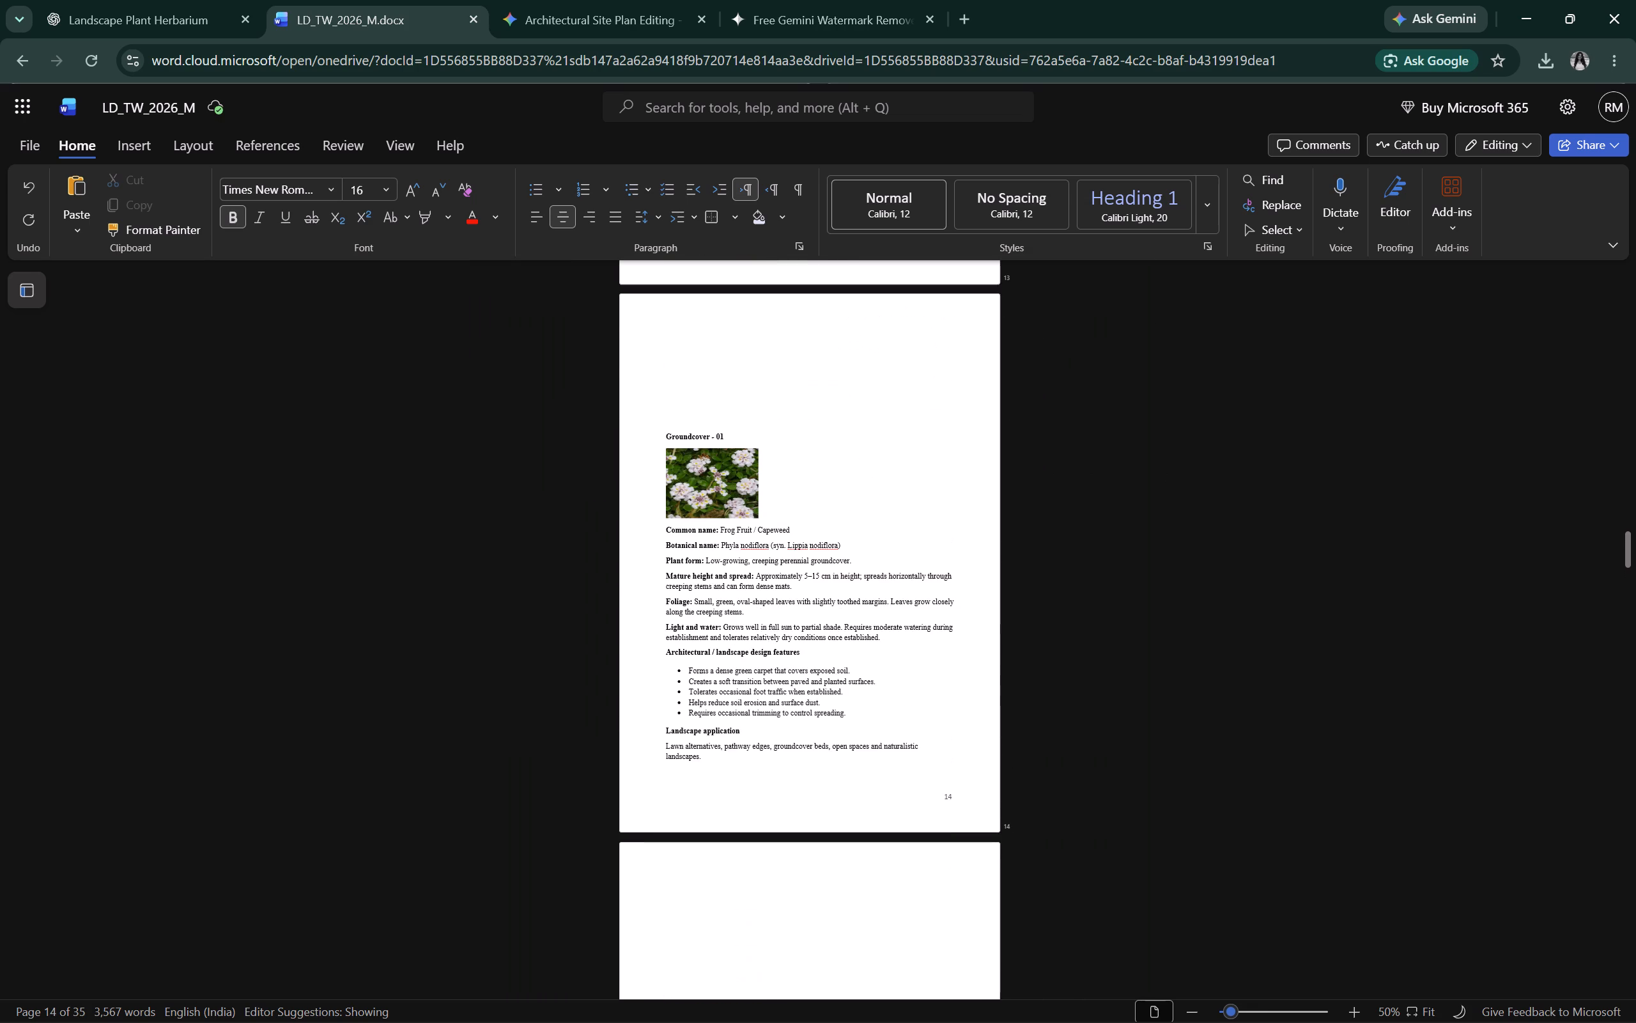
left_click(665, 442)
key("BackSpace")
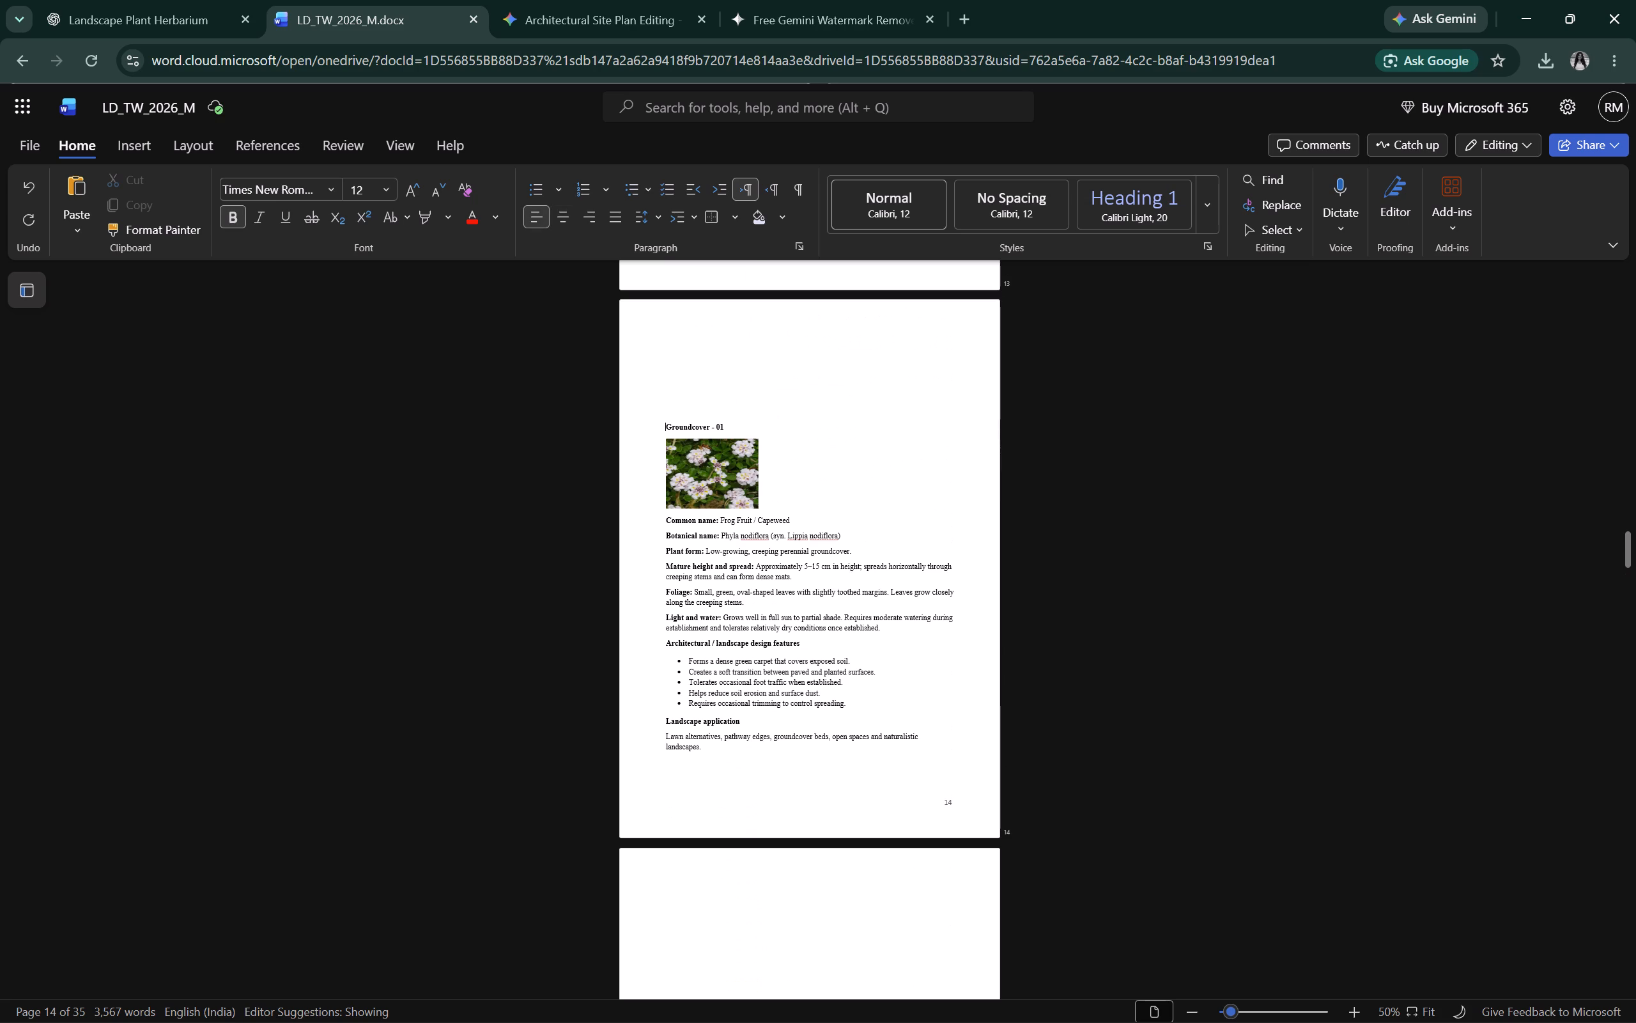
key("BackSpace")
key("BackSpace")
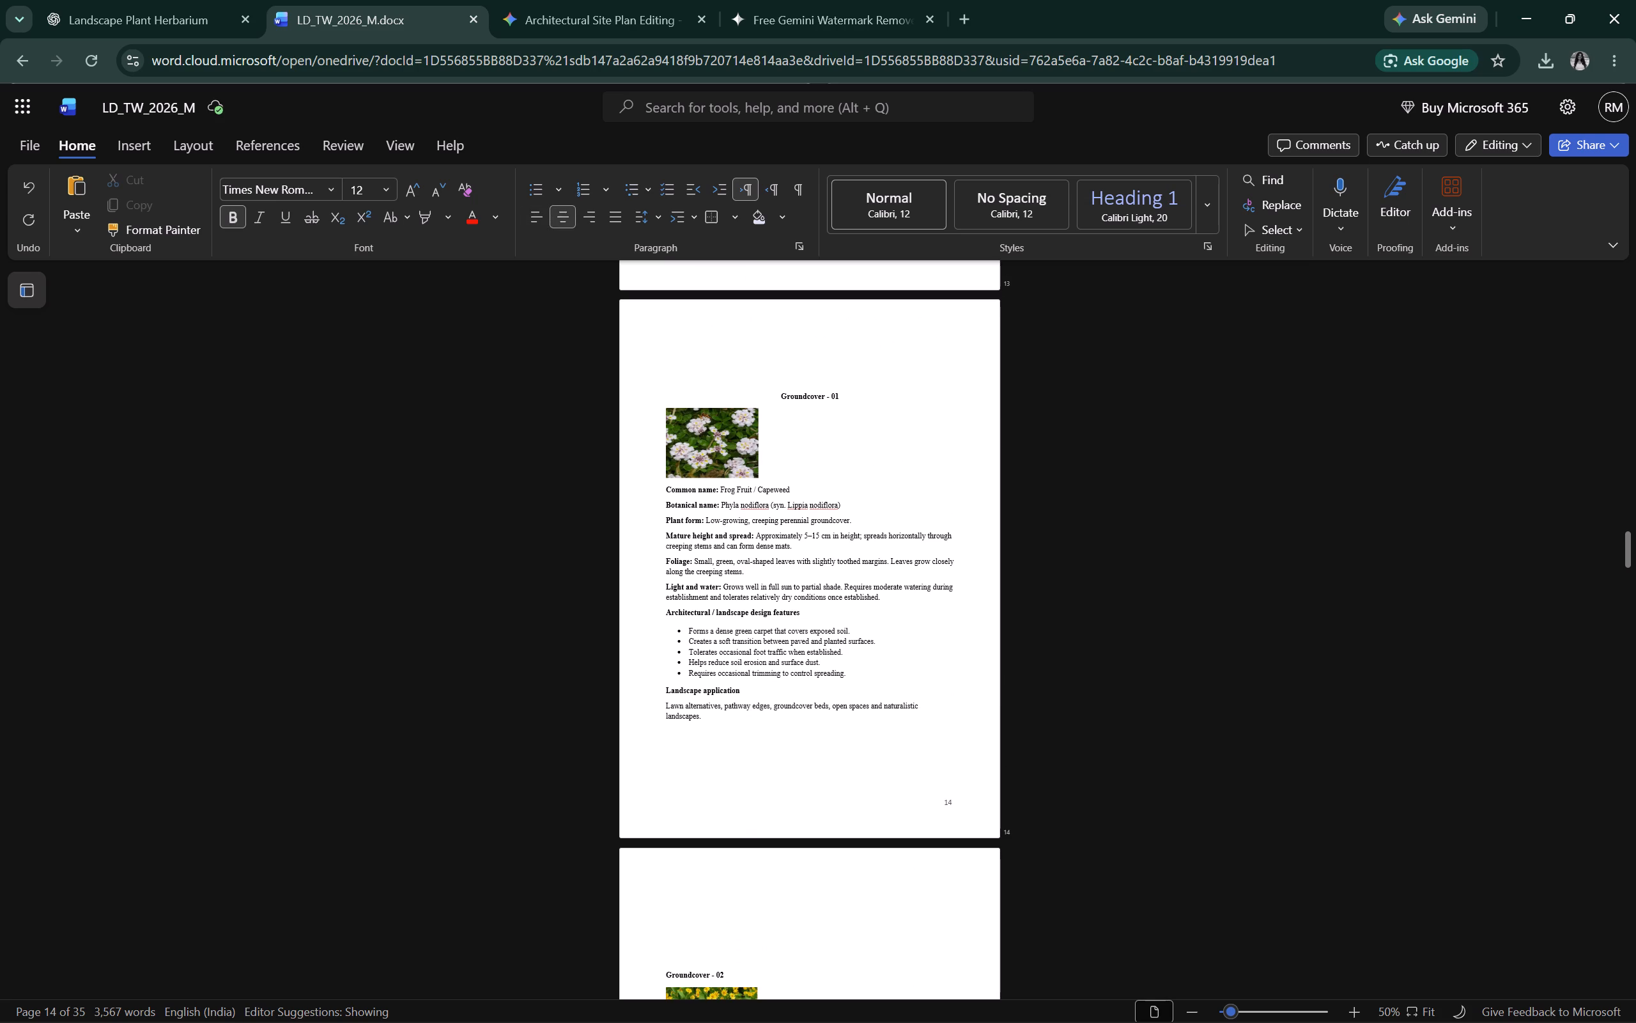
key("ctrl+z")
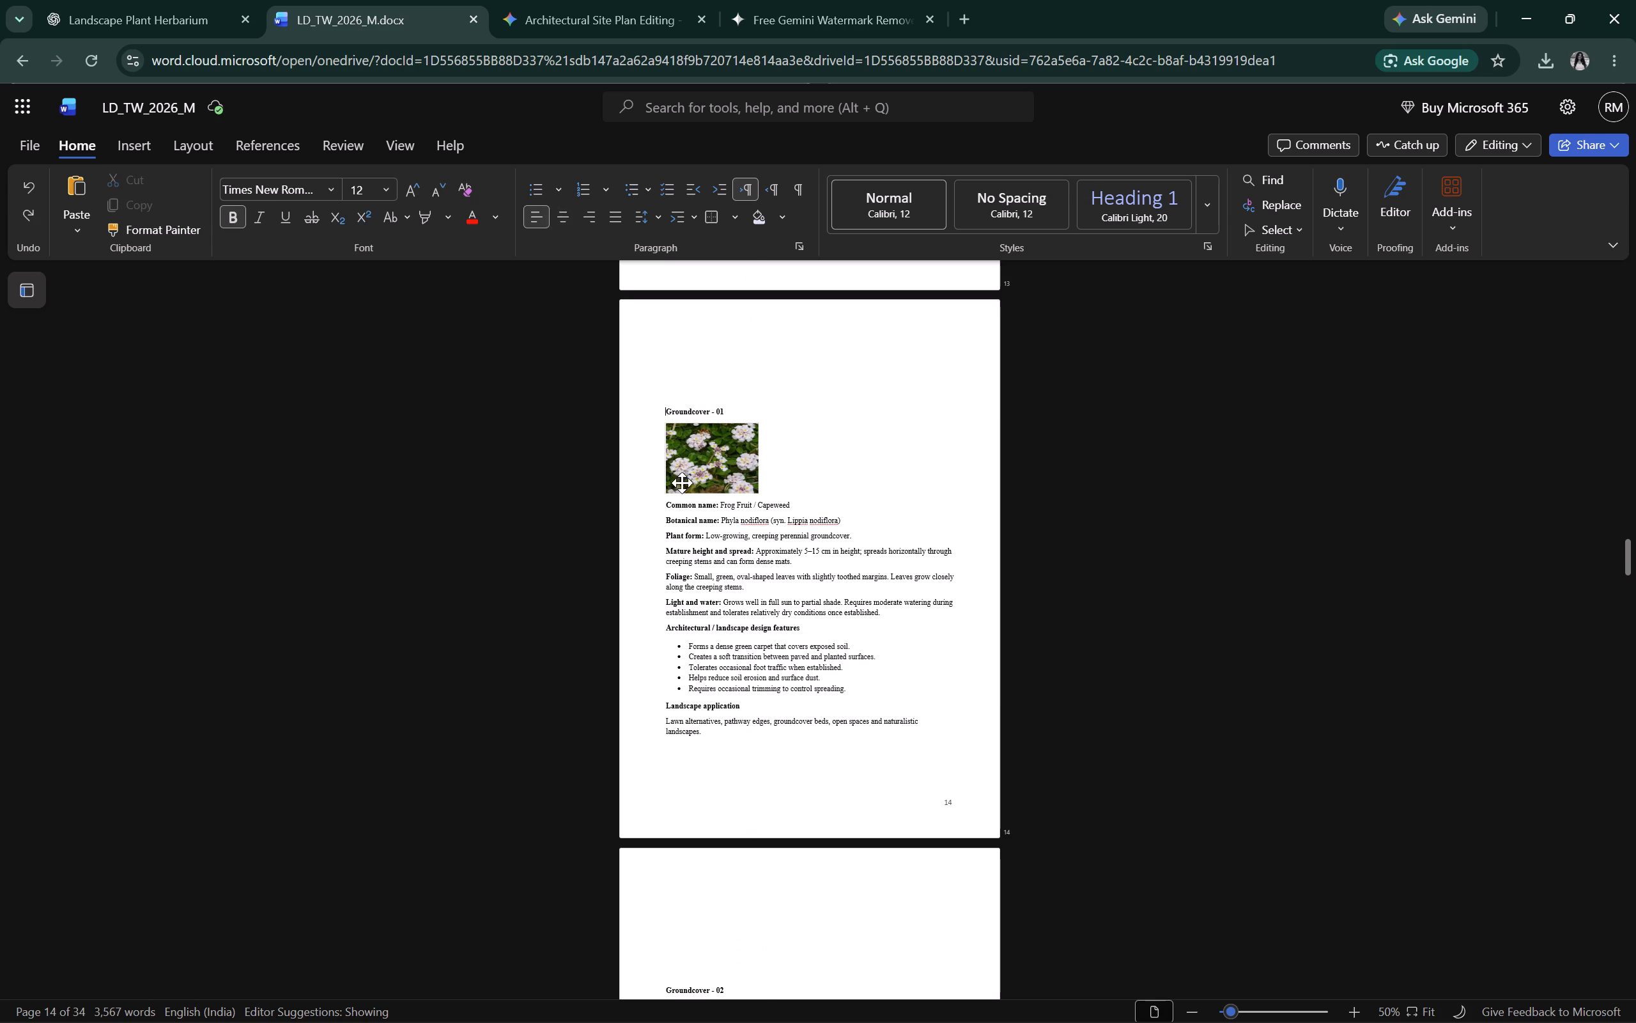
Remove three more blank lines above the "Groundcover - 01" heading and left-align the heading.
scroll(748, 520, "down", 3)
scroll(878, 676, "down", 3)
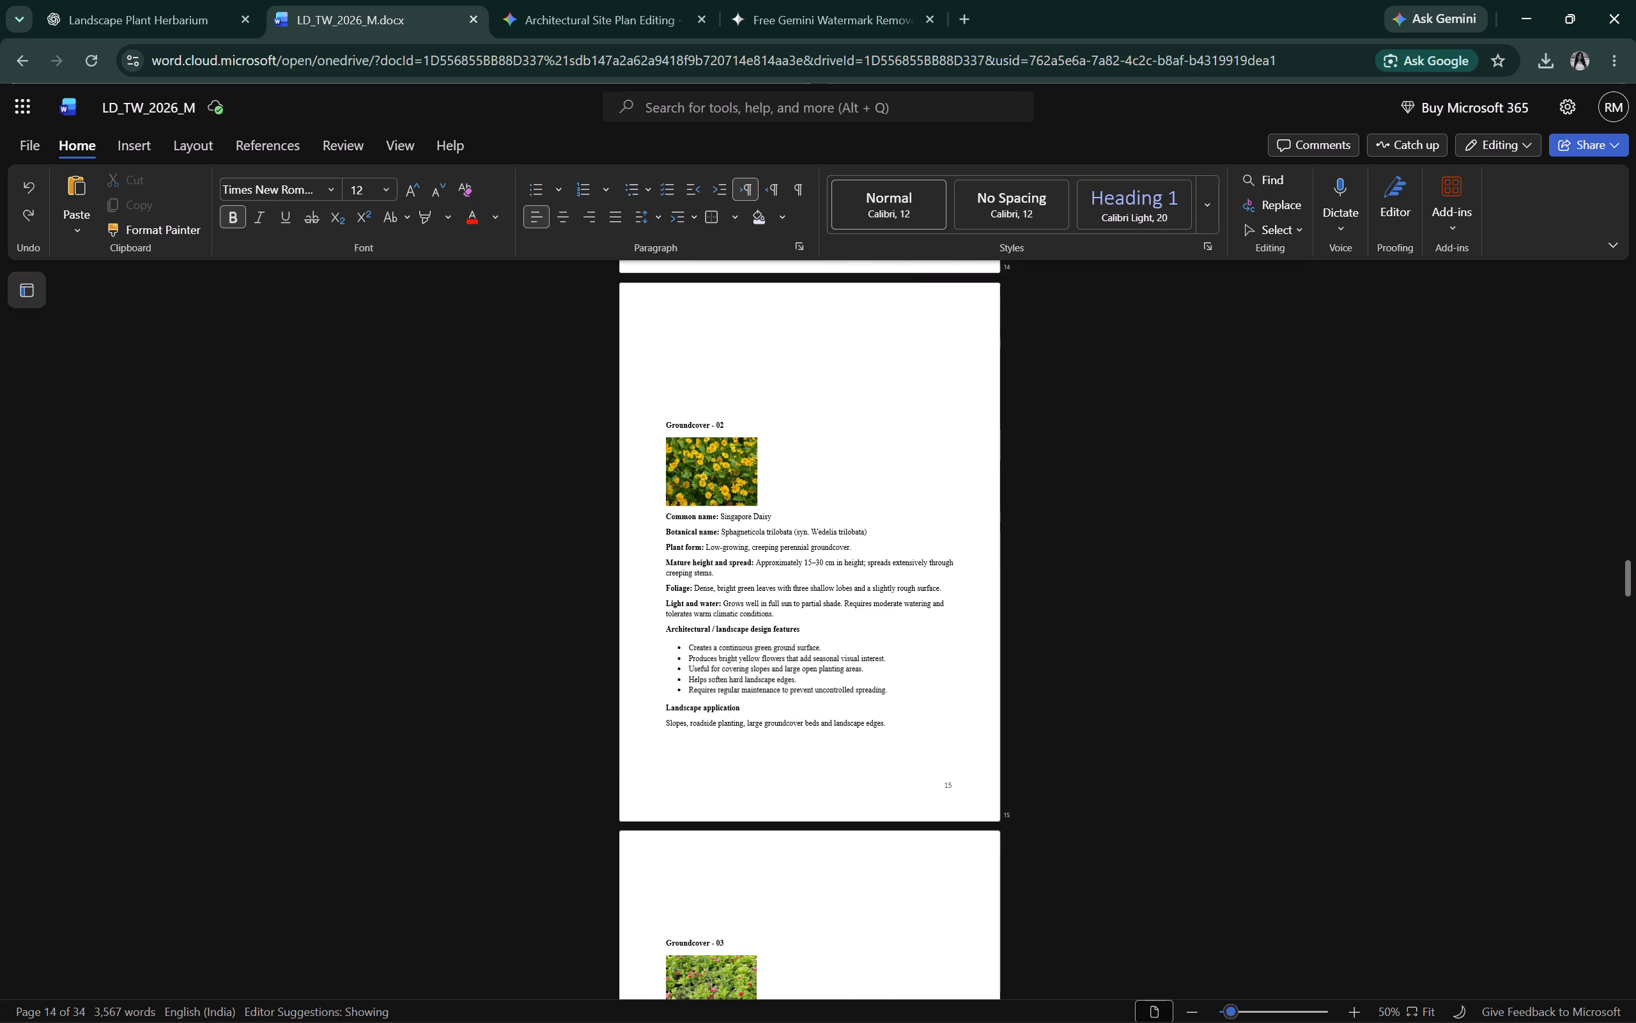
scroll(878, 676, "up", 6)
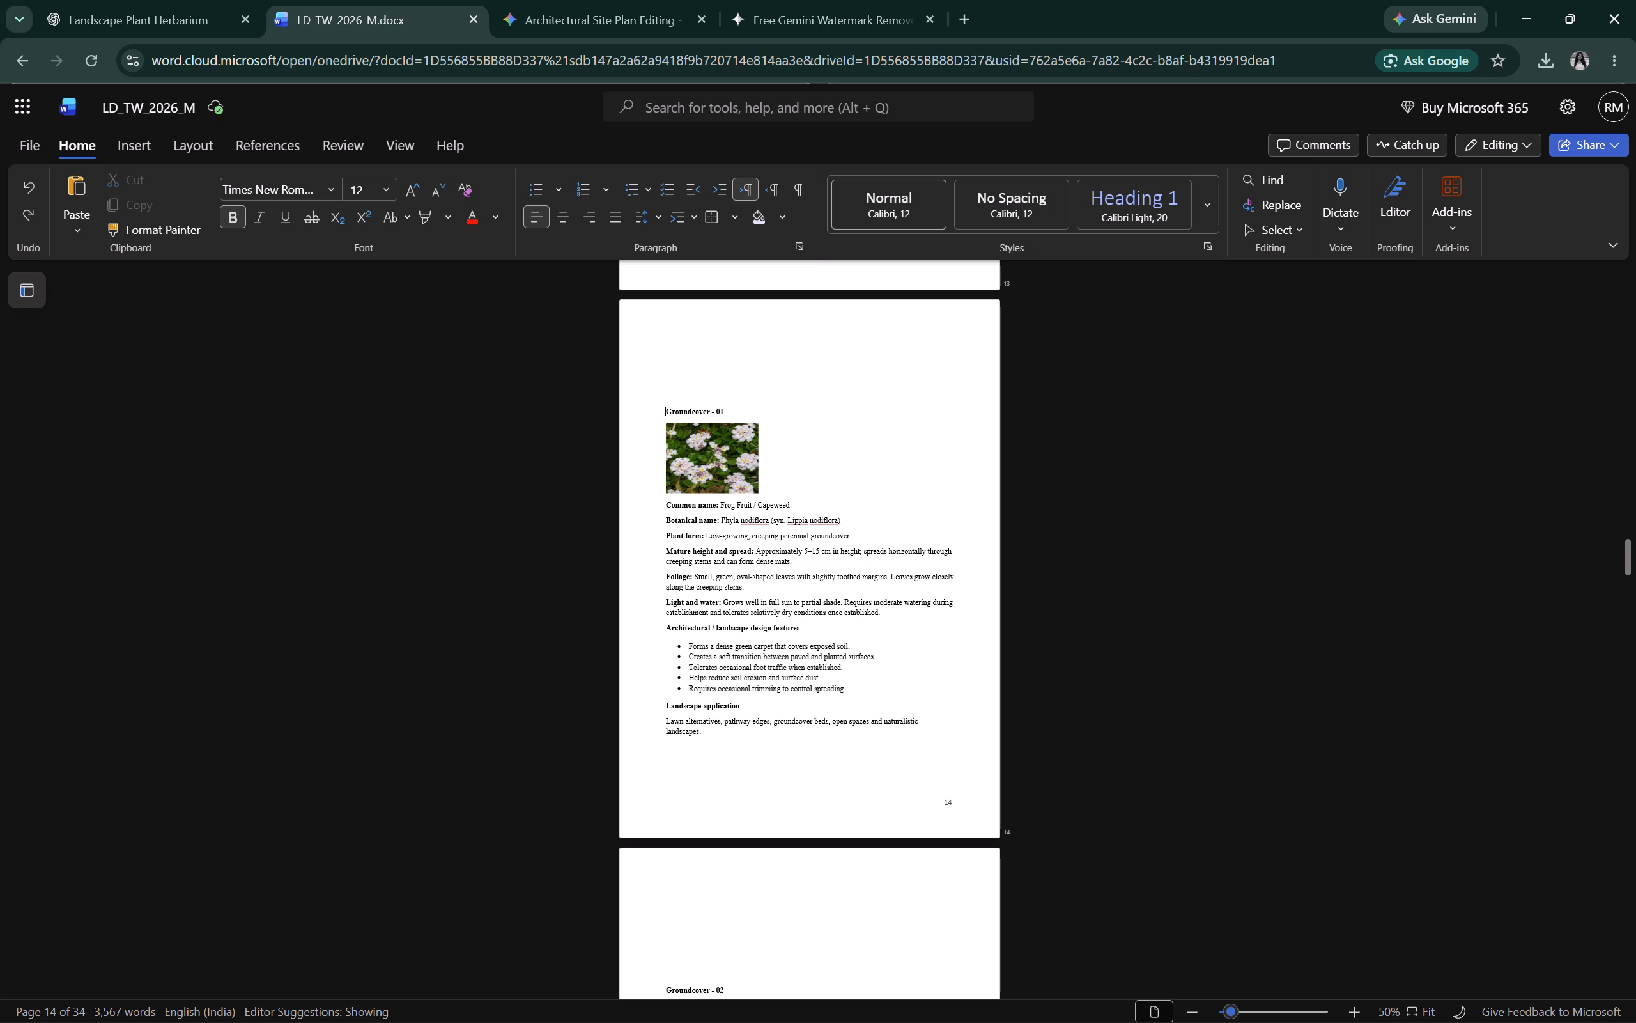
key("BackSpace")
key("BackSpace")
key("BackSpace")
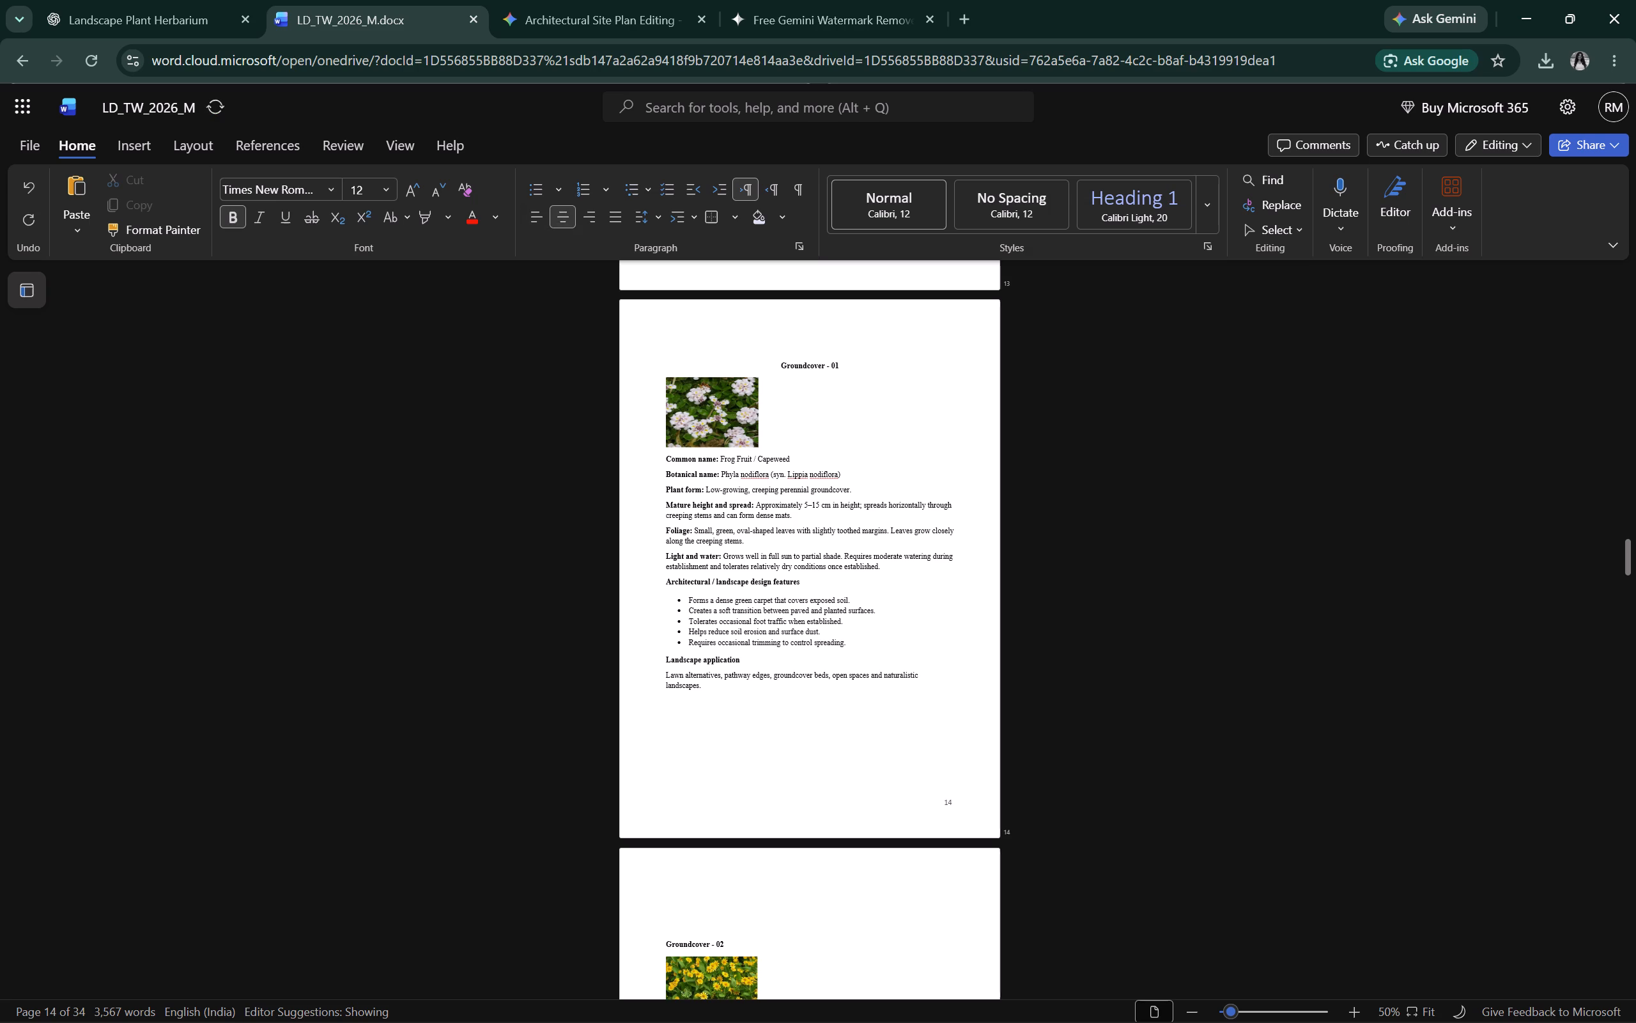
left_click_drag(868, 357, 842, 371)
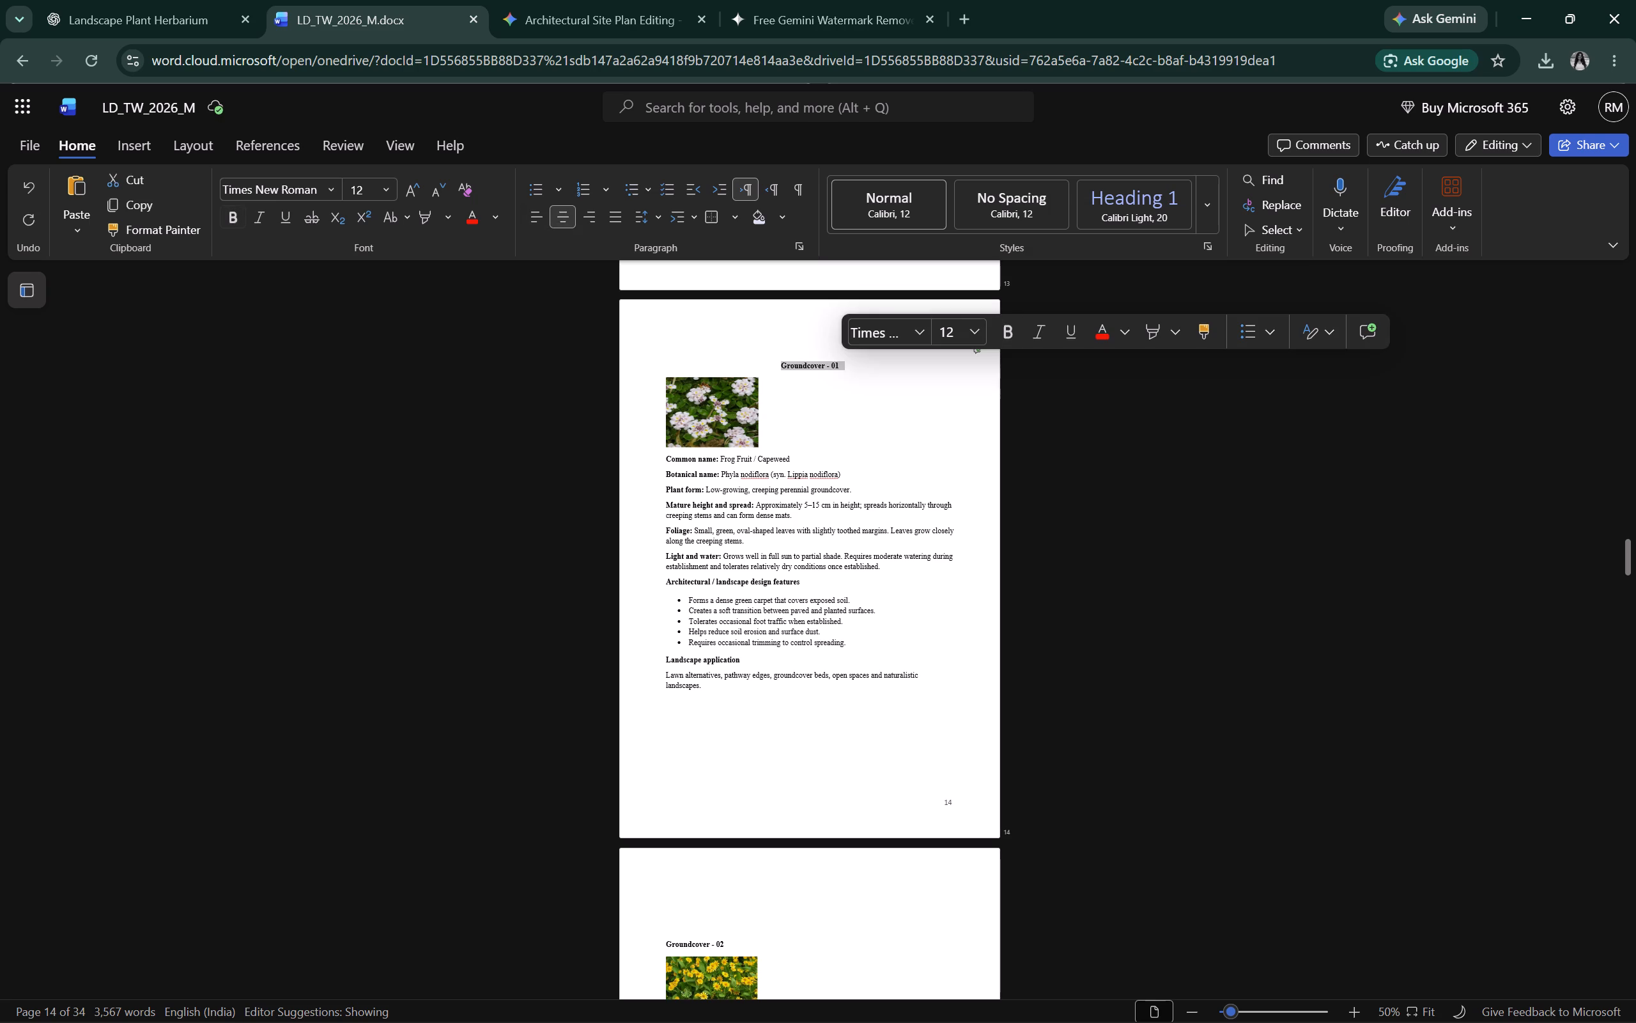
left_click(534, 219)
left_click(1143, 563)
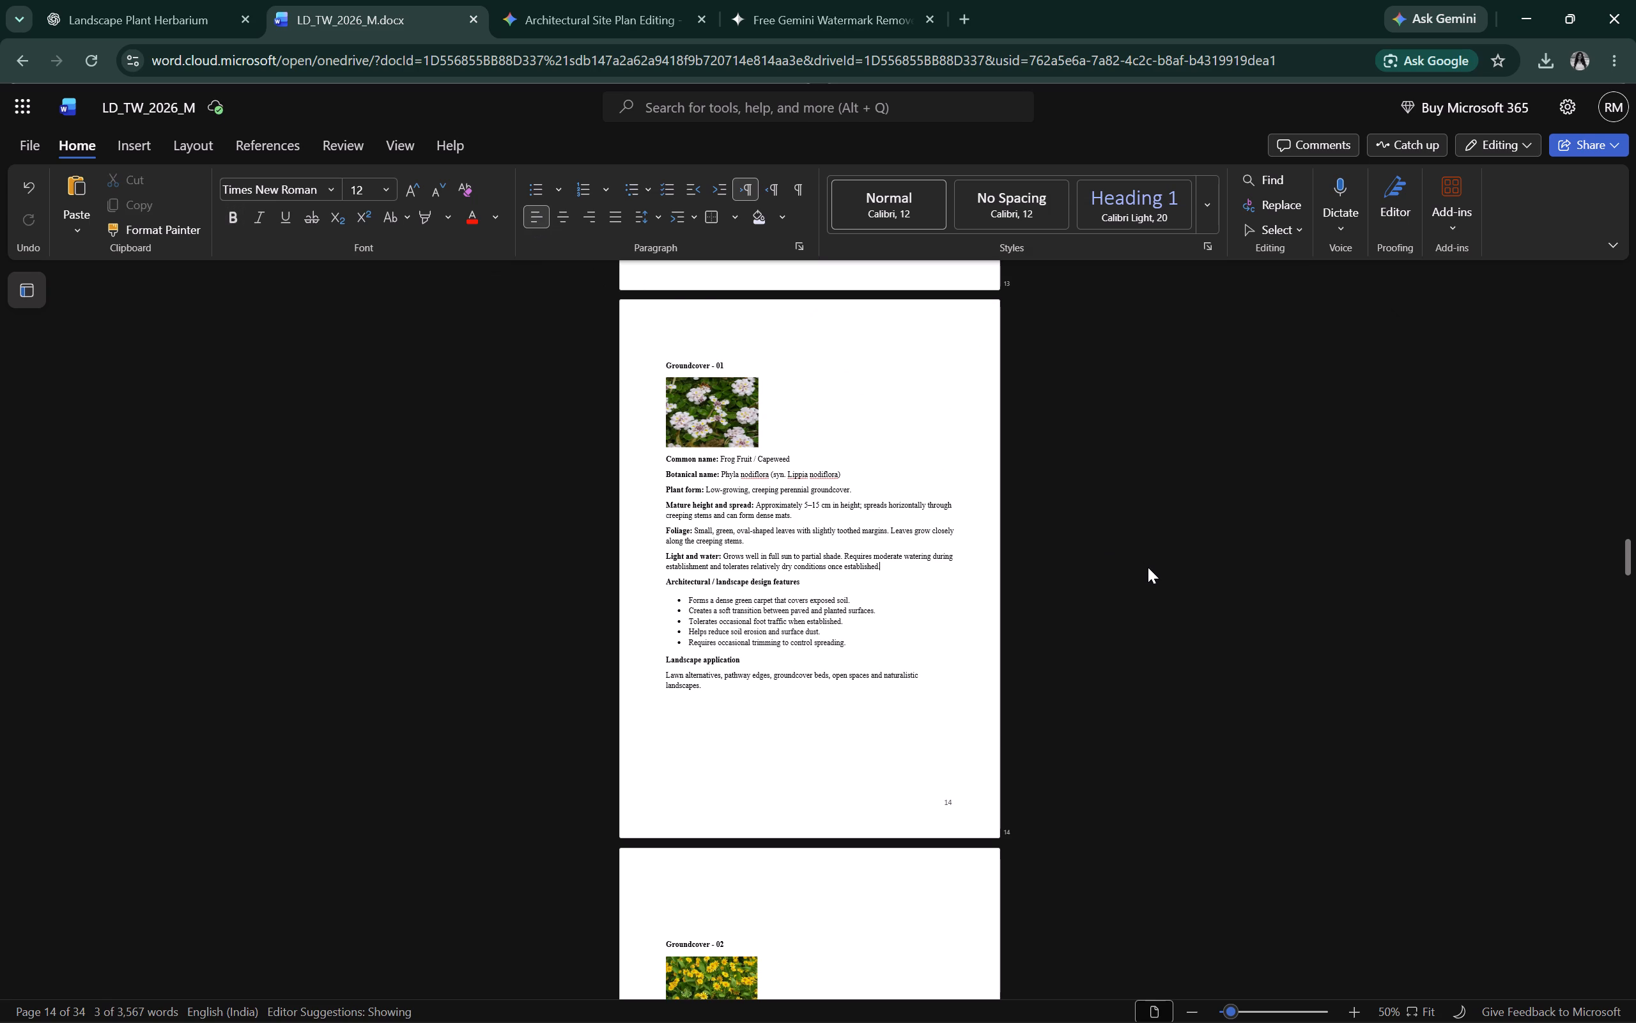
Add one blank line above the "Groundcover - 01" heading and remove one above the "Groundcover - 02" heading.
scroll(1147, 563, "down", 6)
scroll(1147, 563, "up", 6)
left_click(665, 368)
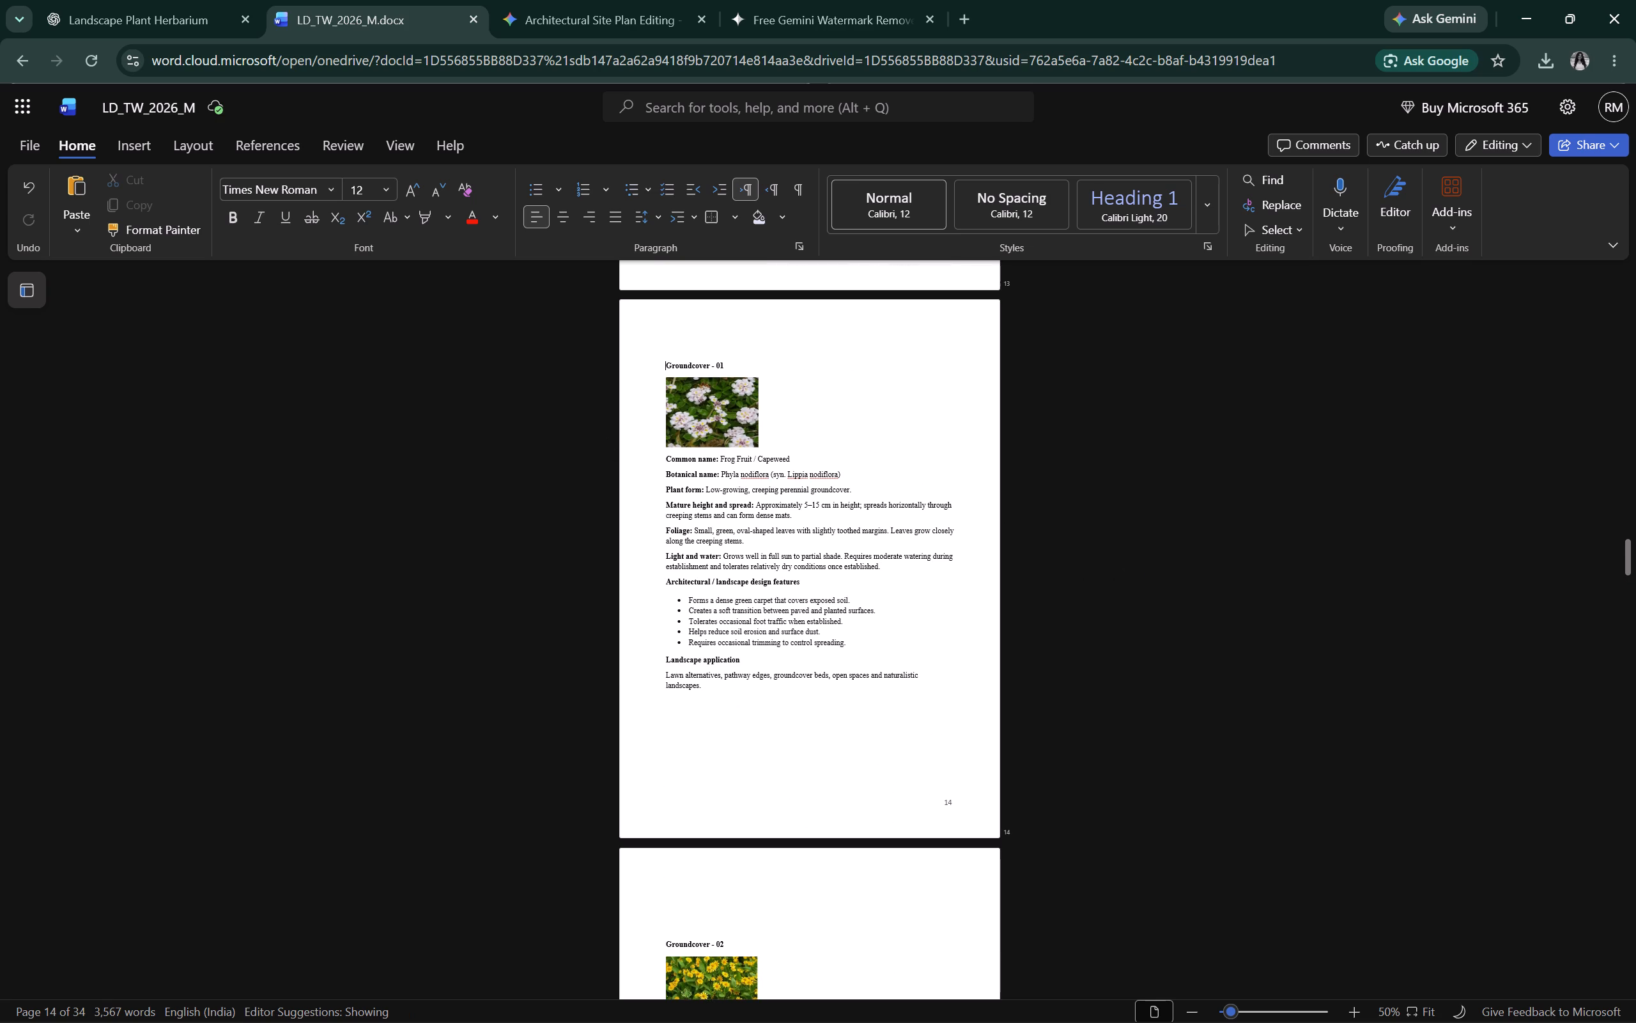
key("Return")
scroll(786, 572, "down", 2)
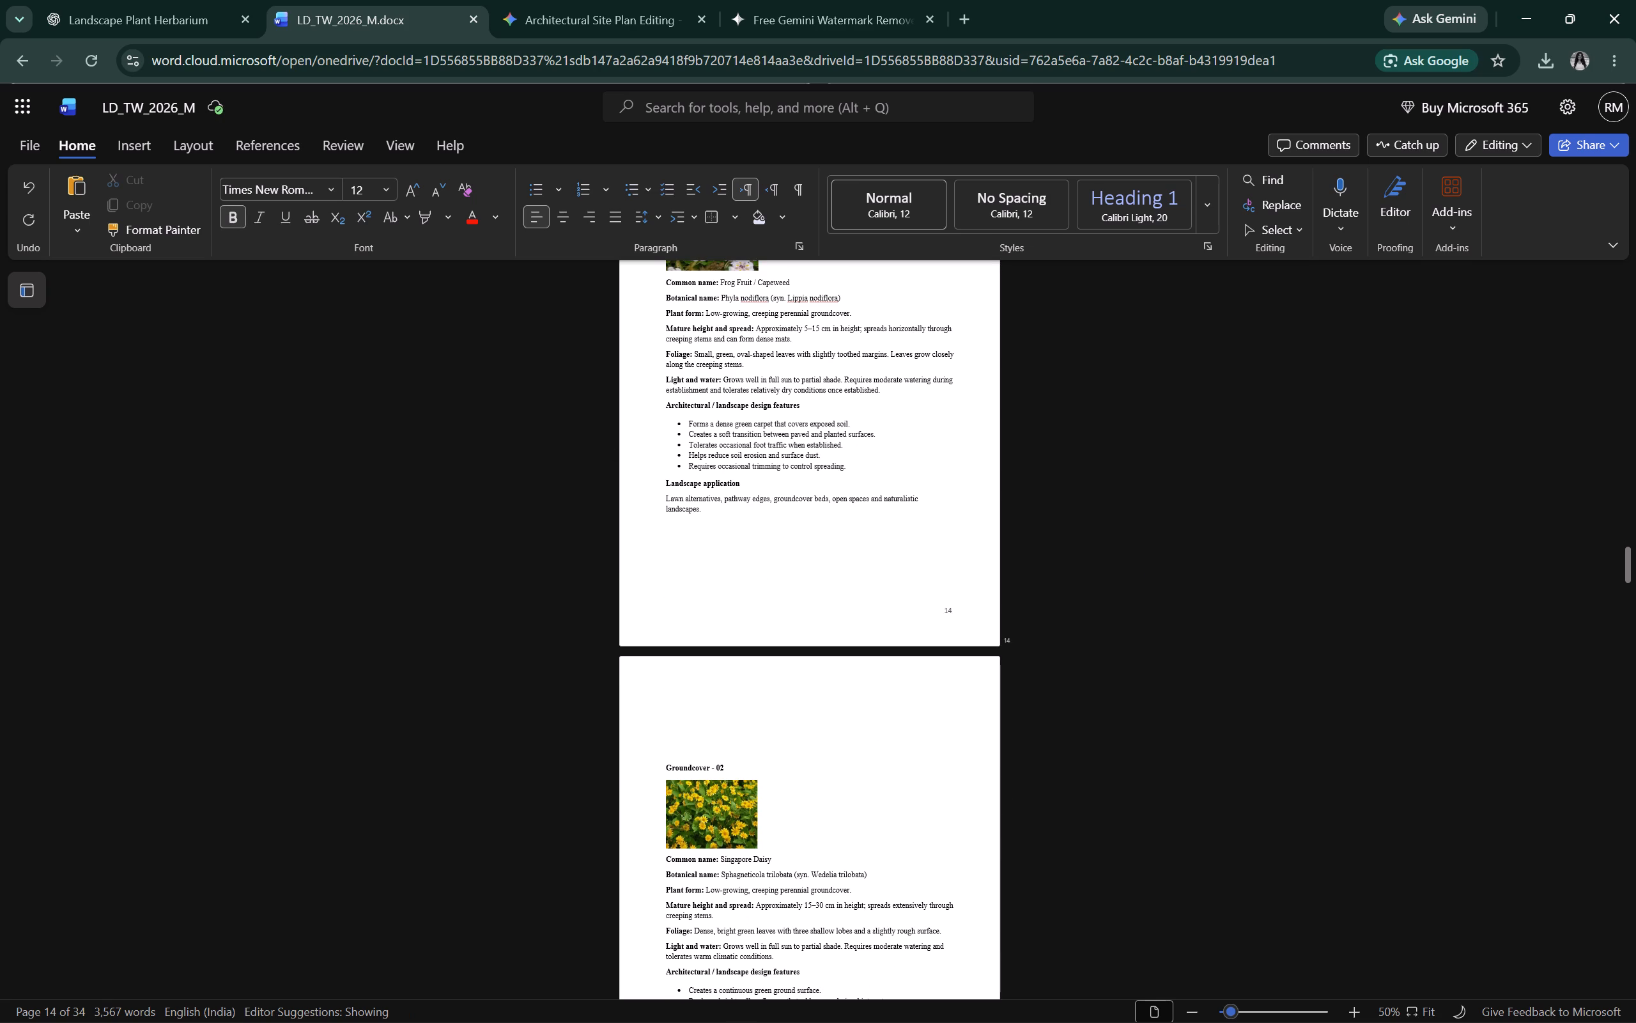
left_click(665, 768)
key("BackSpace")
Review the page layout around the Groundcover pages and back through the earlier sections to the cover page.
scroll(763, 785, "down", 6)
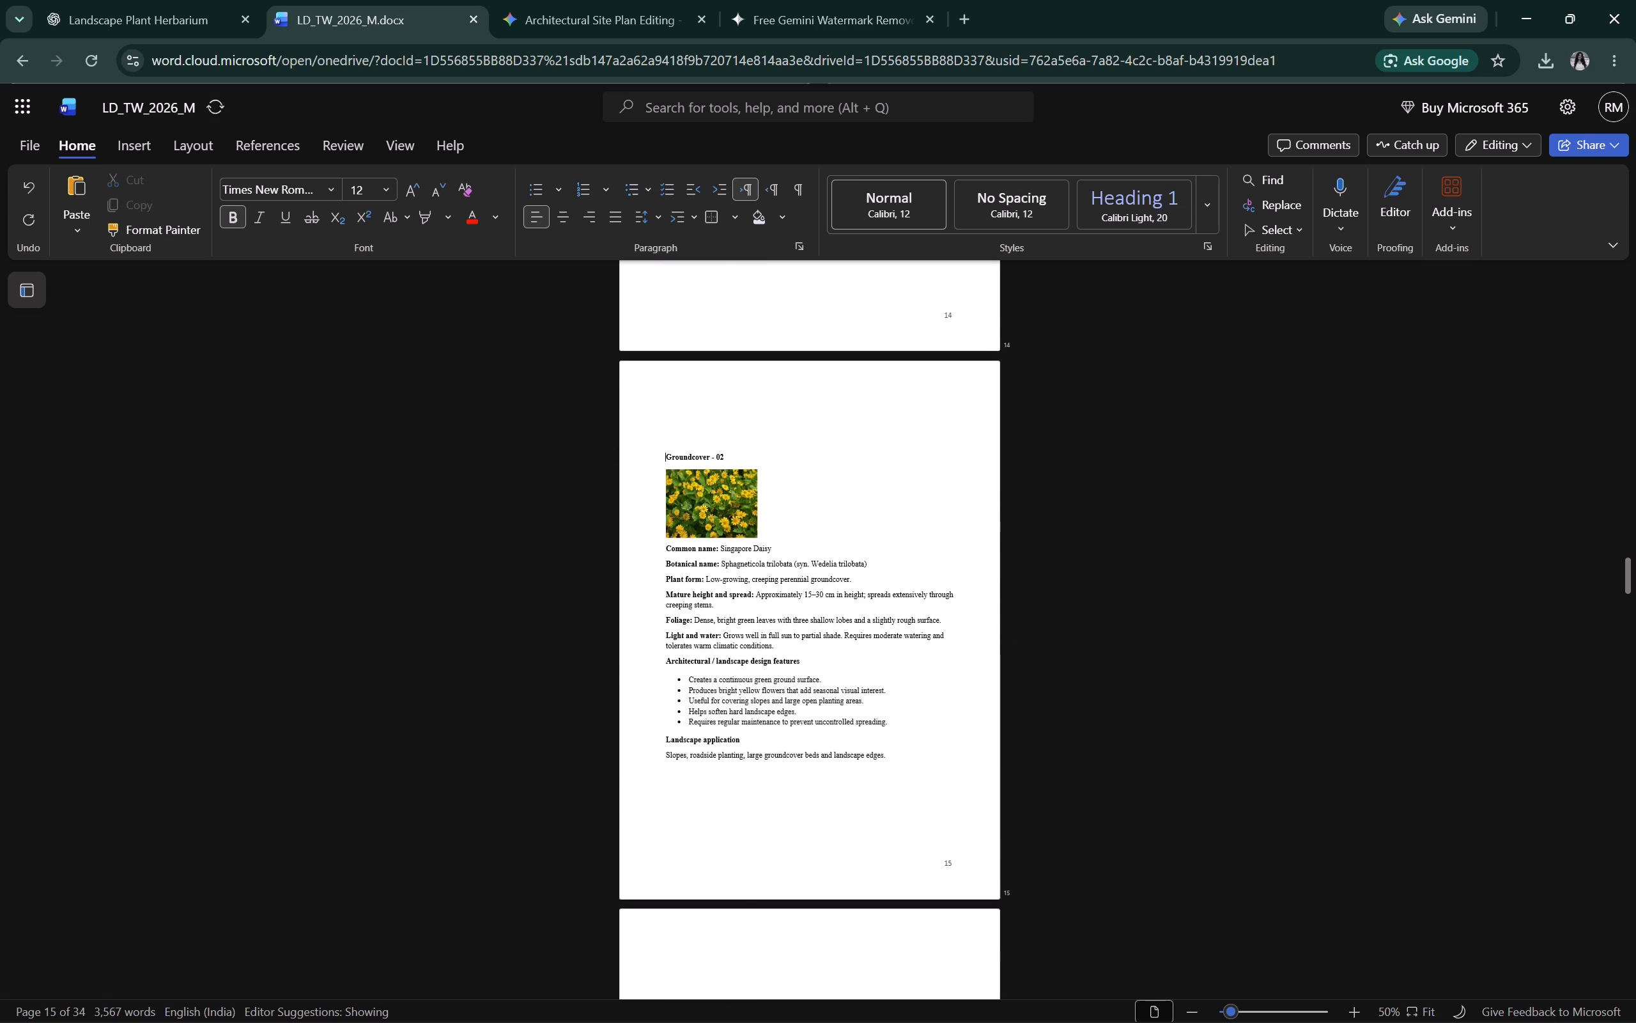
scroll(767, 772, "down", 4)
scroll(767, 772, "up", 9)
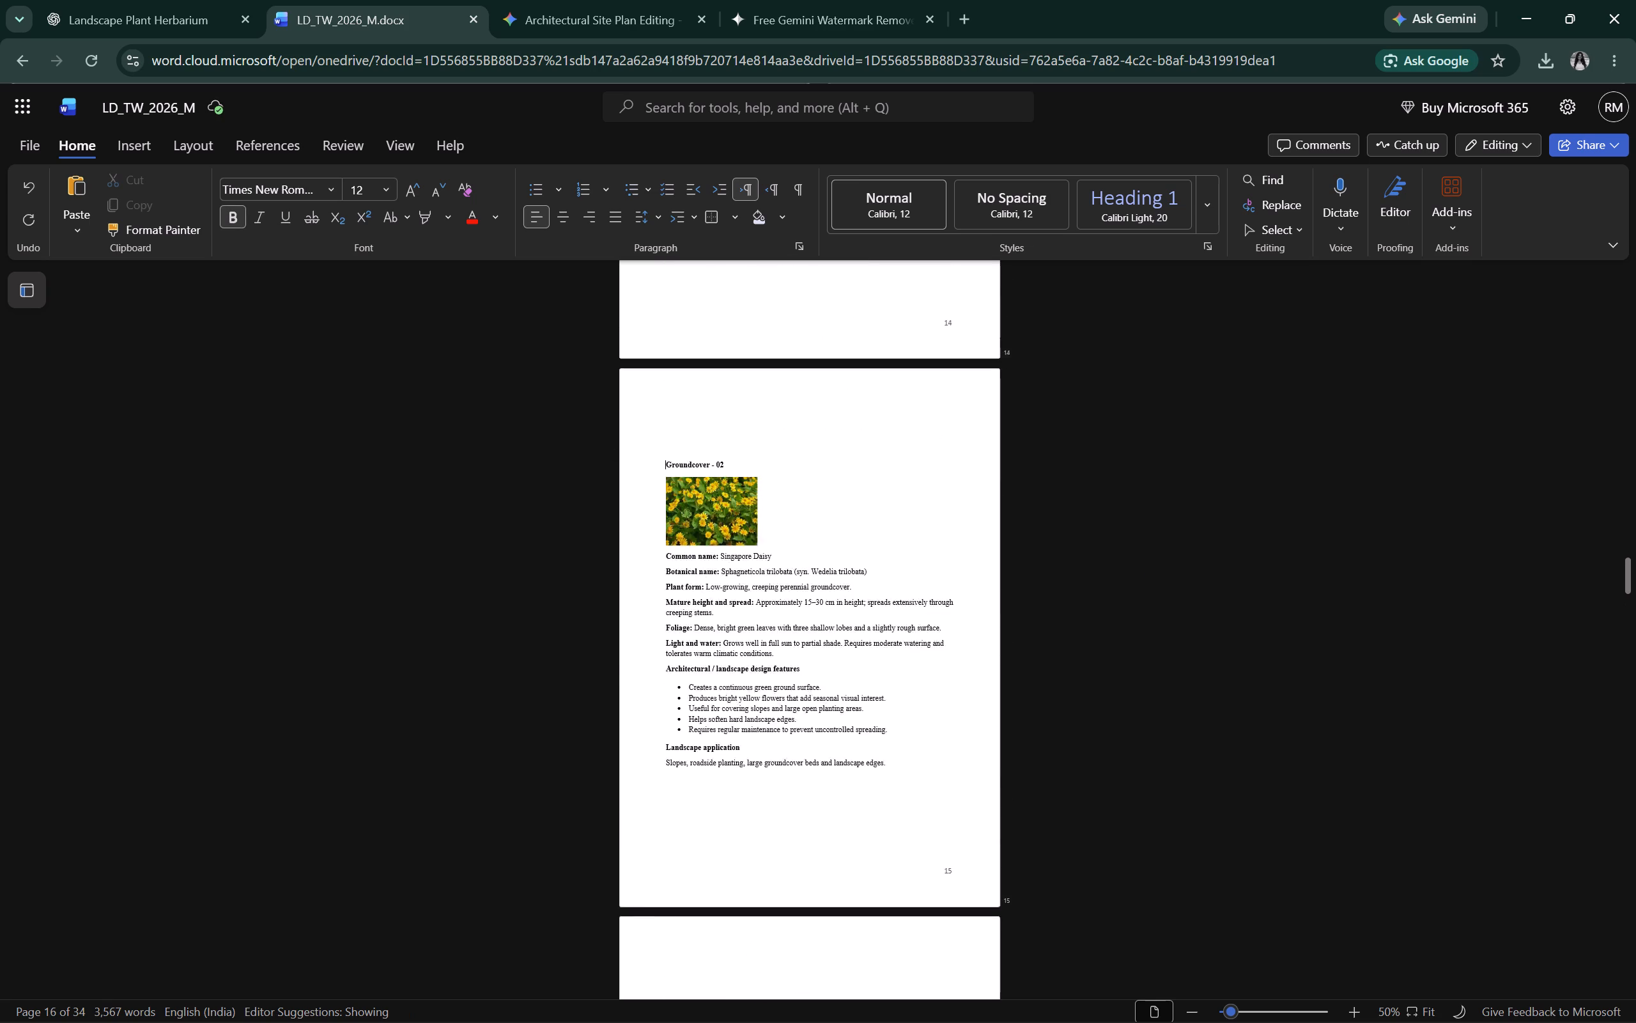
scroll(767, 769, "up", 20)
scroll(787, 727, "up", 5)
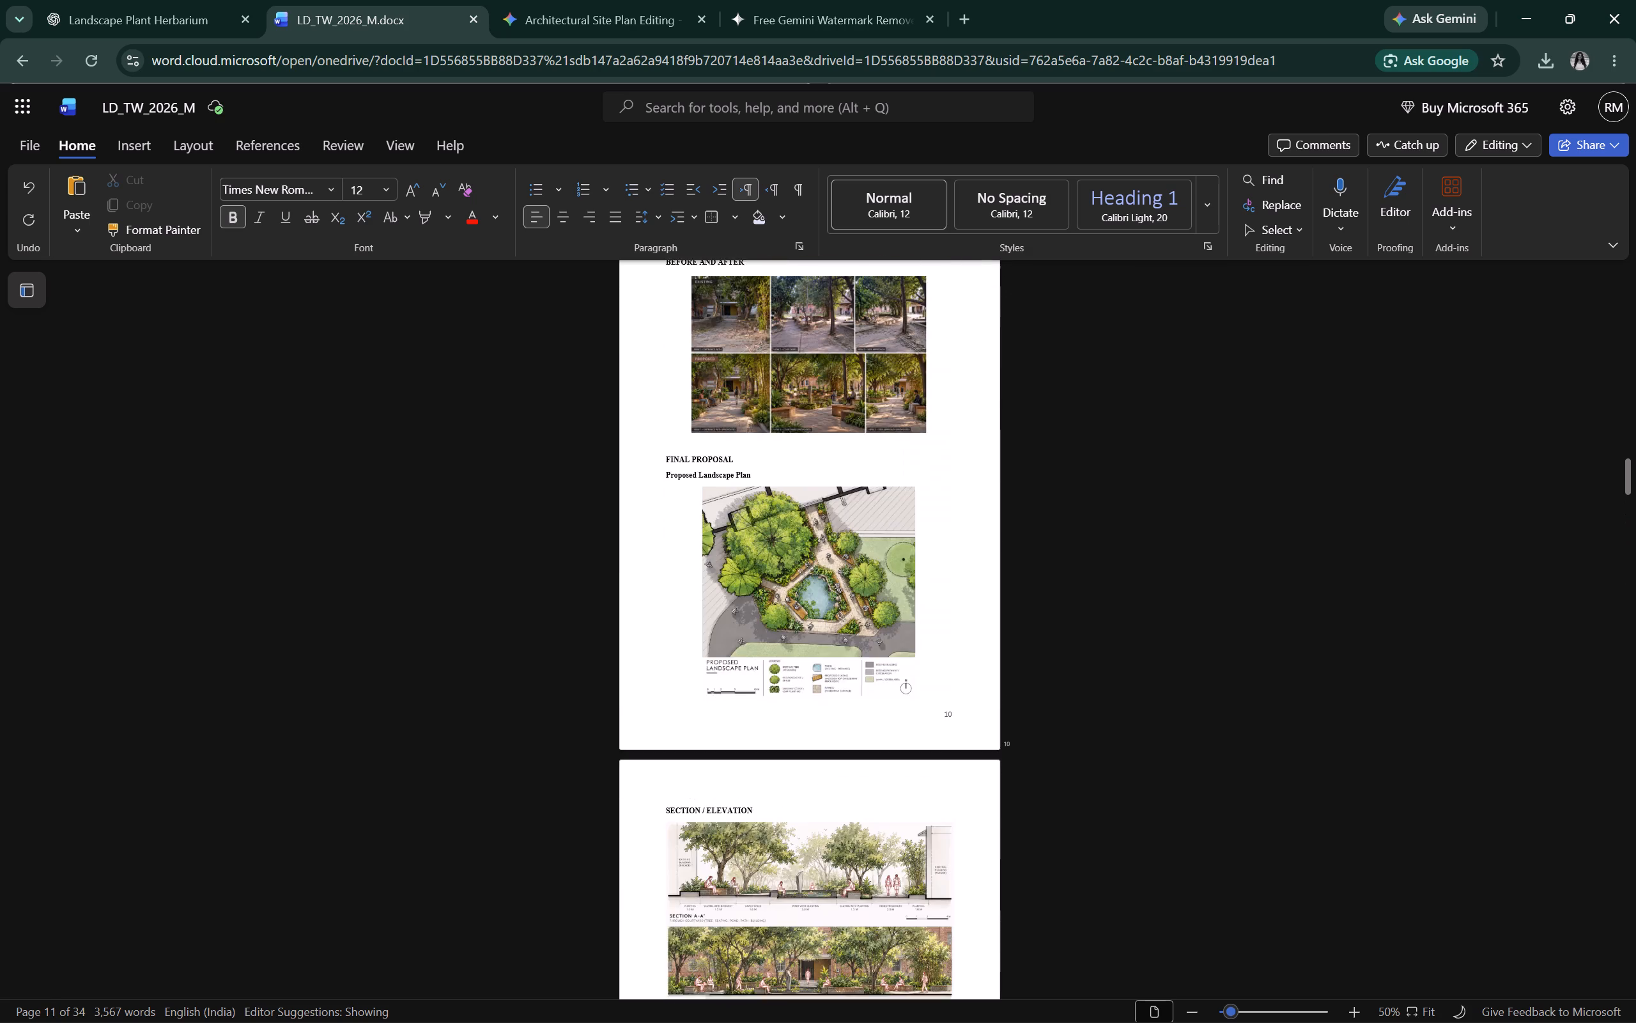
scroll(787, 727, "up", 17)
scroll(787, 727, "up", 9)
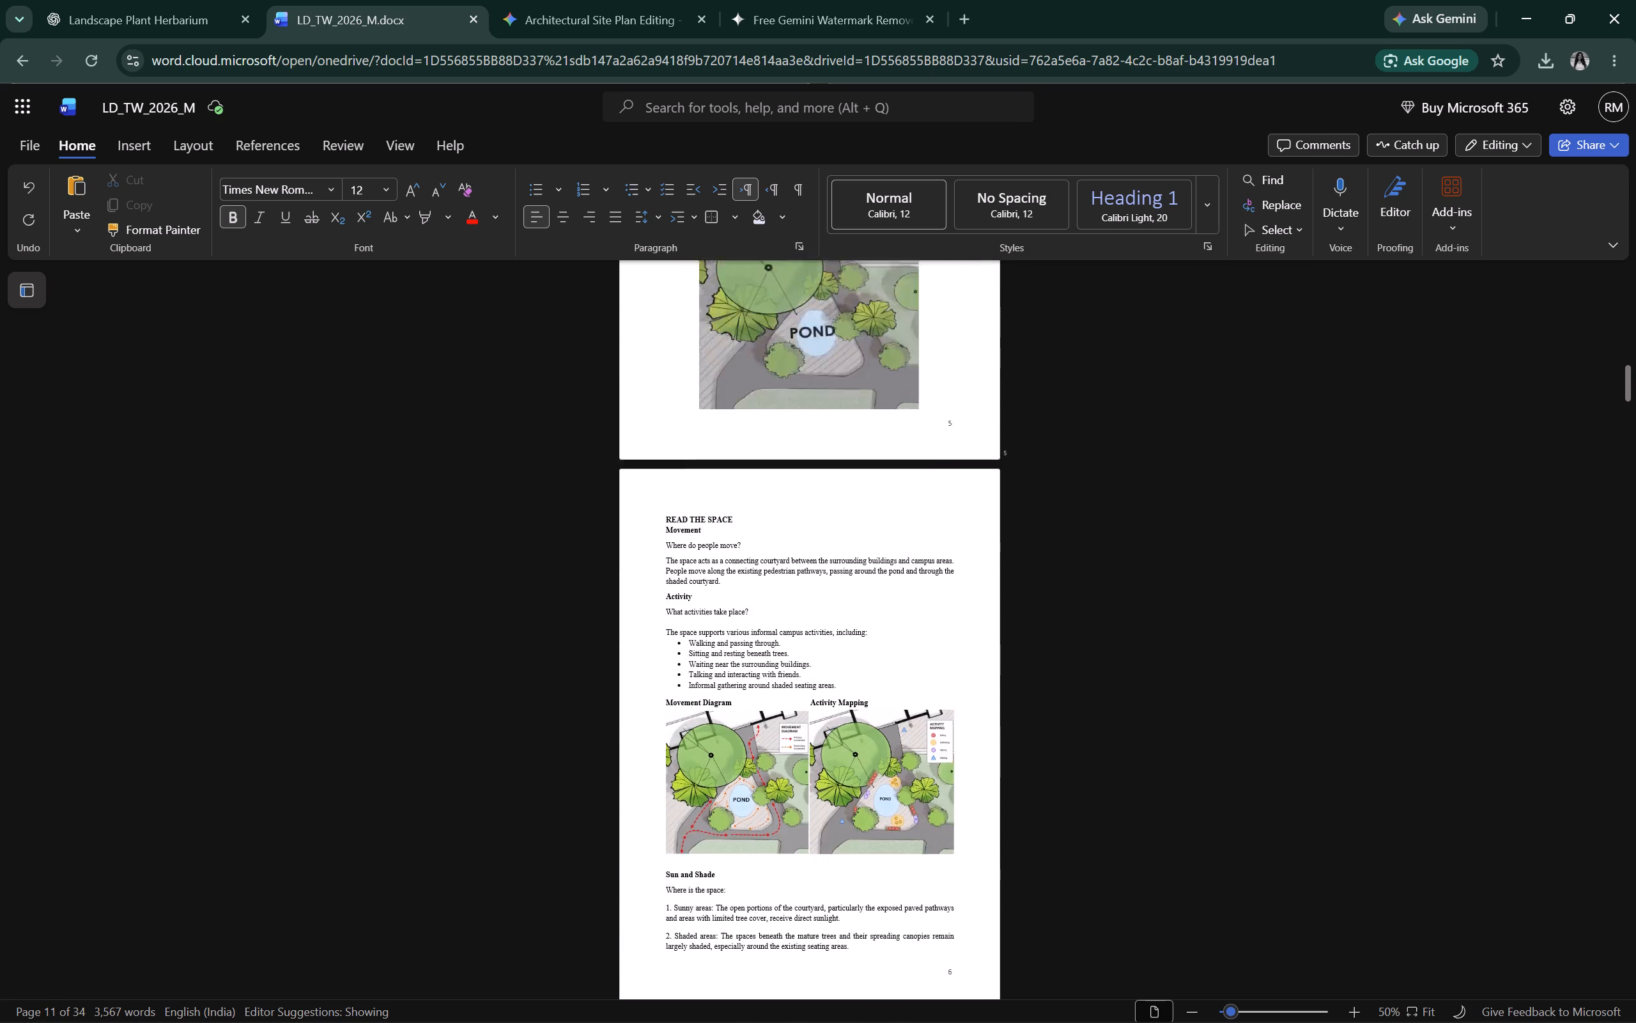
scroll(787, 727, "up", 17)
scroll(787, 727, "up", 6)
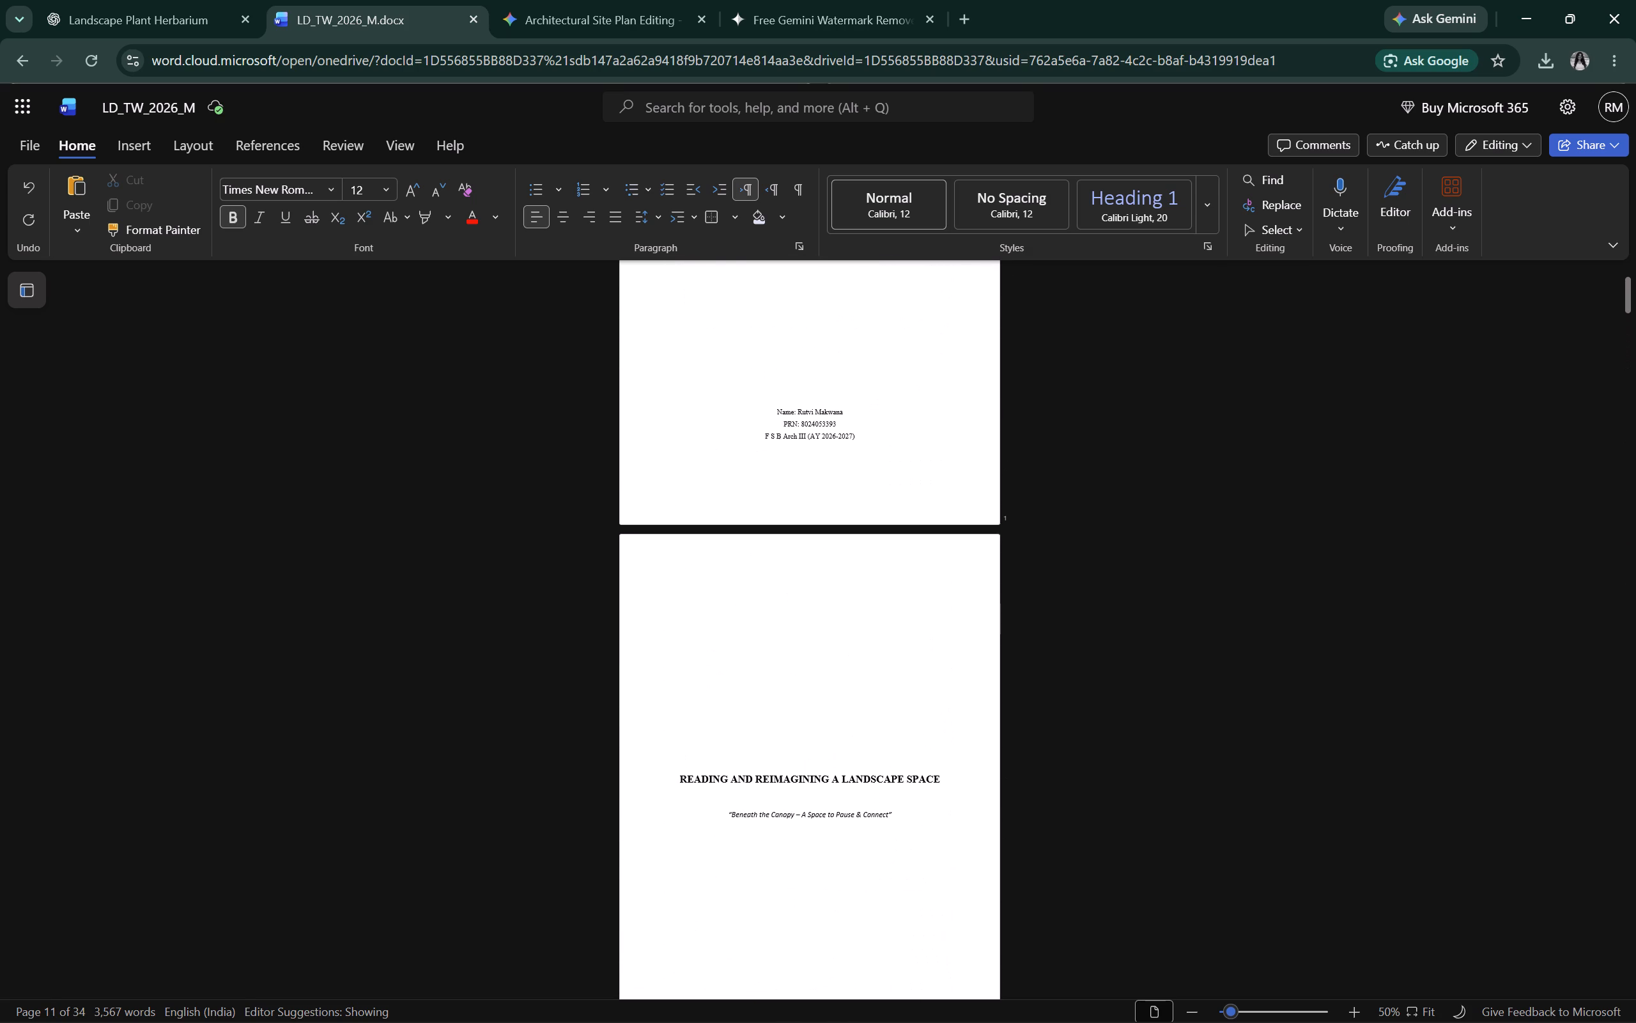
scroll(787, 727, "up", 11)
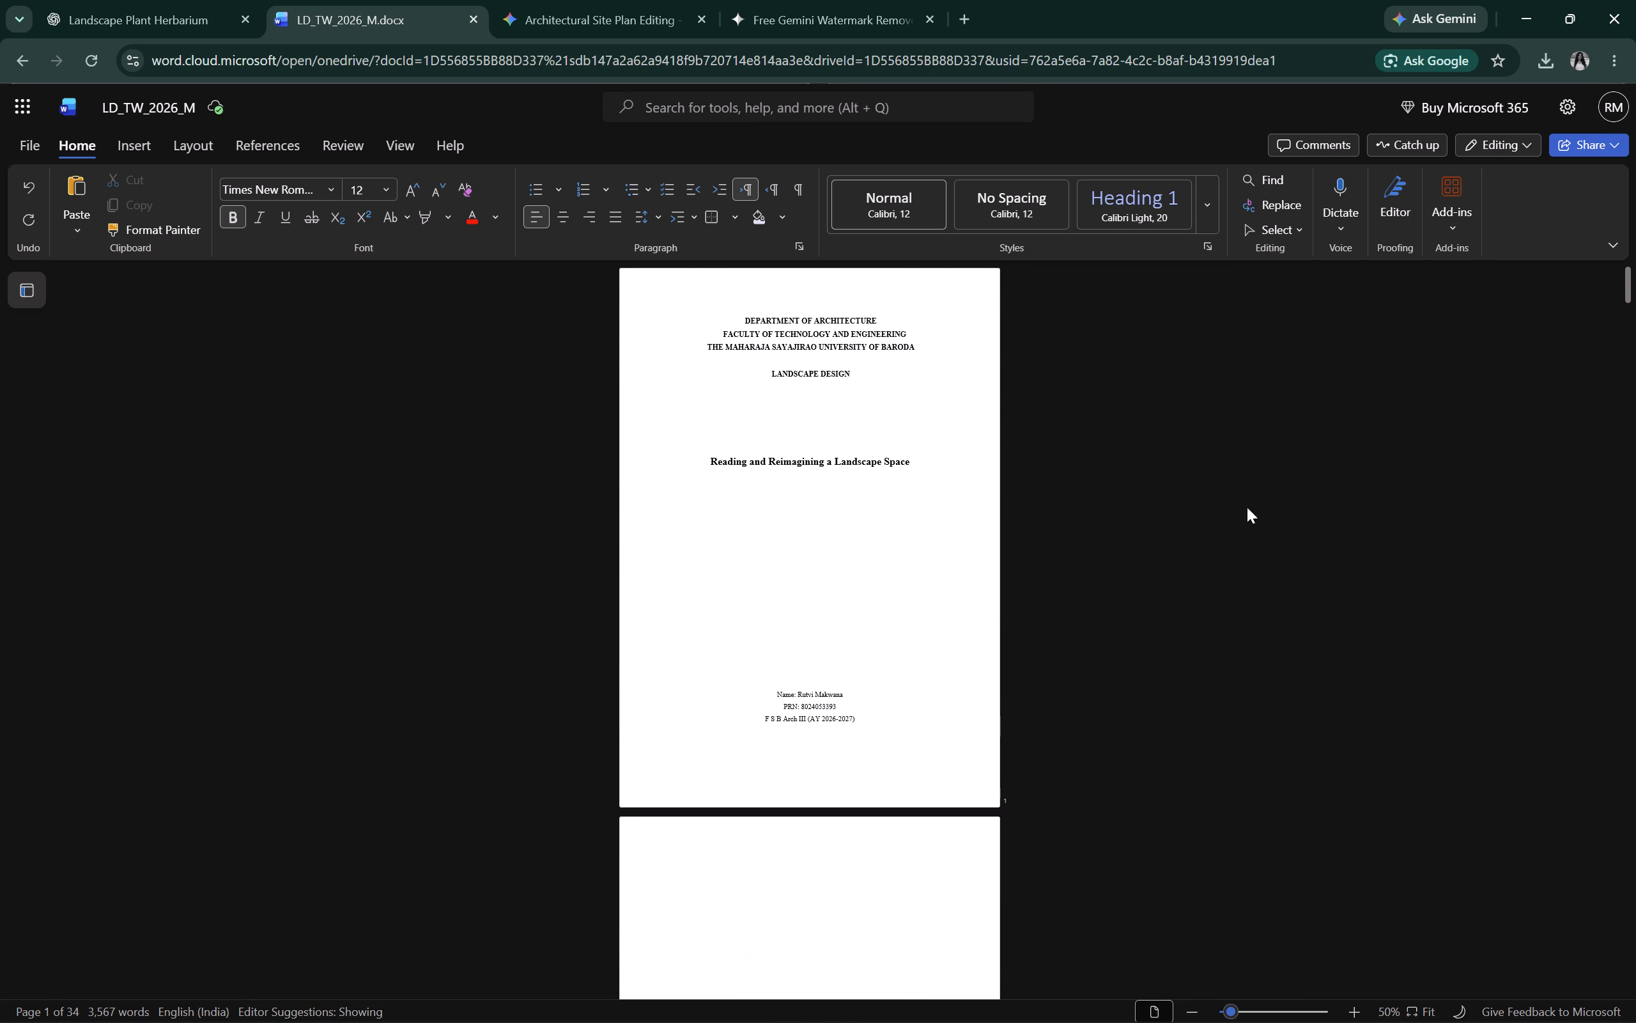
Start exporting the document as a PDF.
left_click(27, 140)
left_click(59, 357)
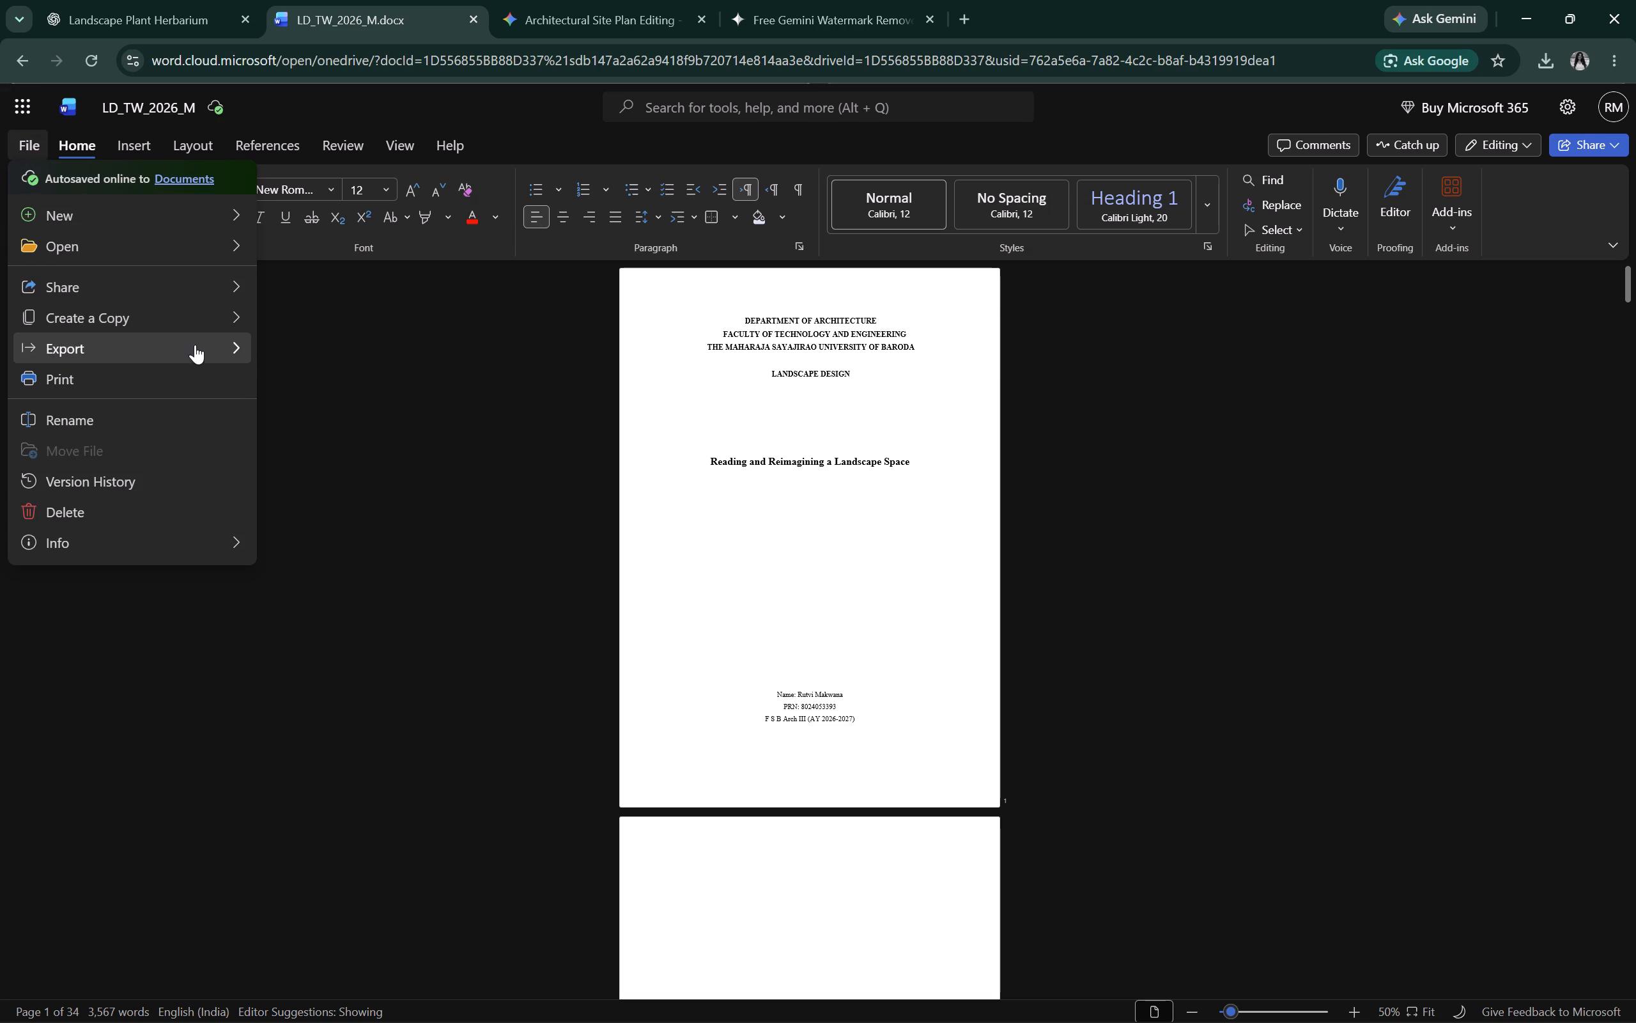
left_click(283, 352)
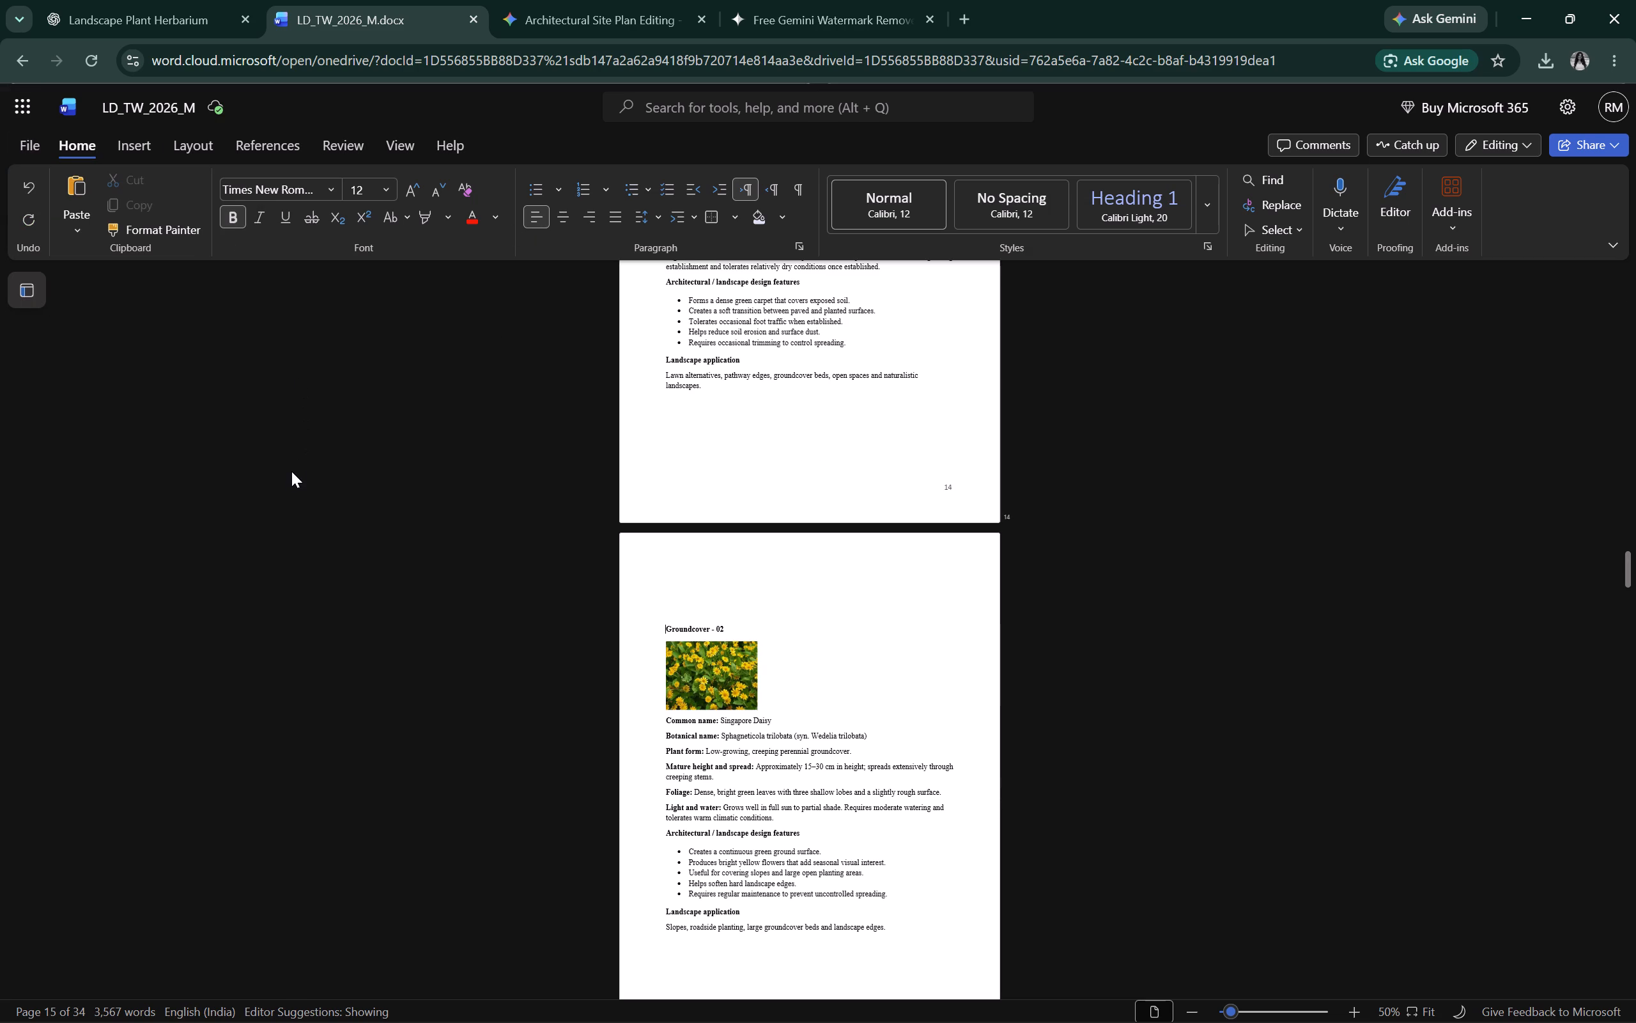
Review the layout of the remaining herbarium pages, from Groundcover through Shrubs and Trees to the last page.
scroll(730, 786, "down", 13)
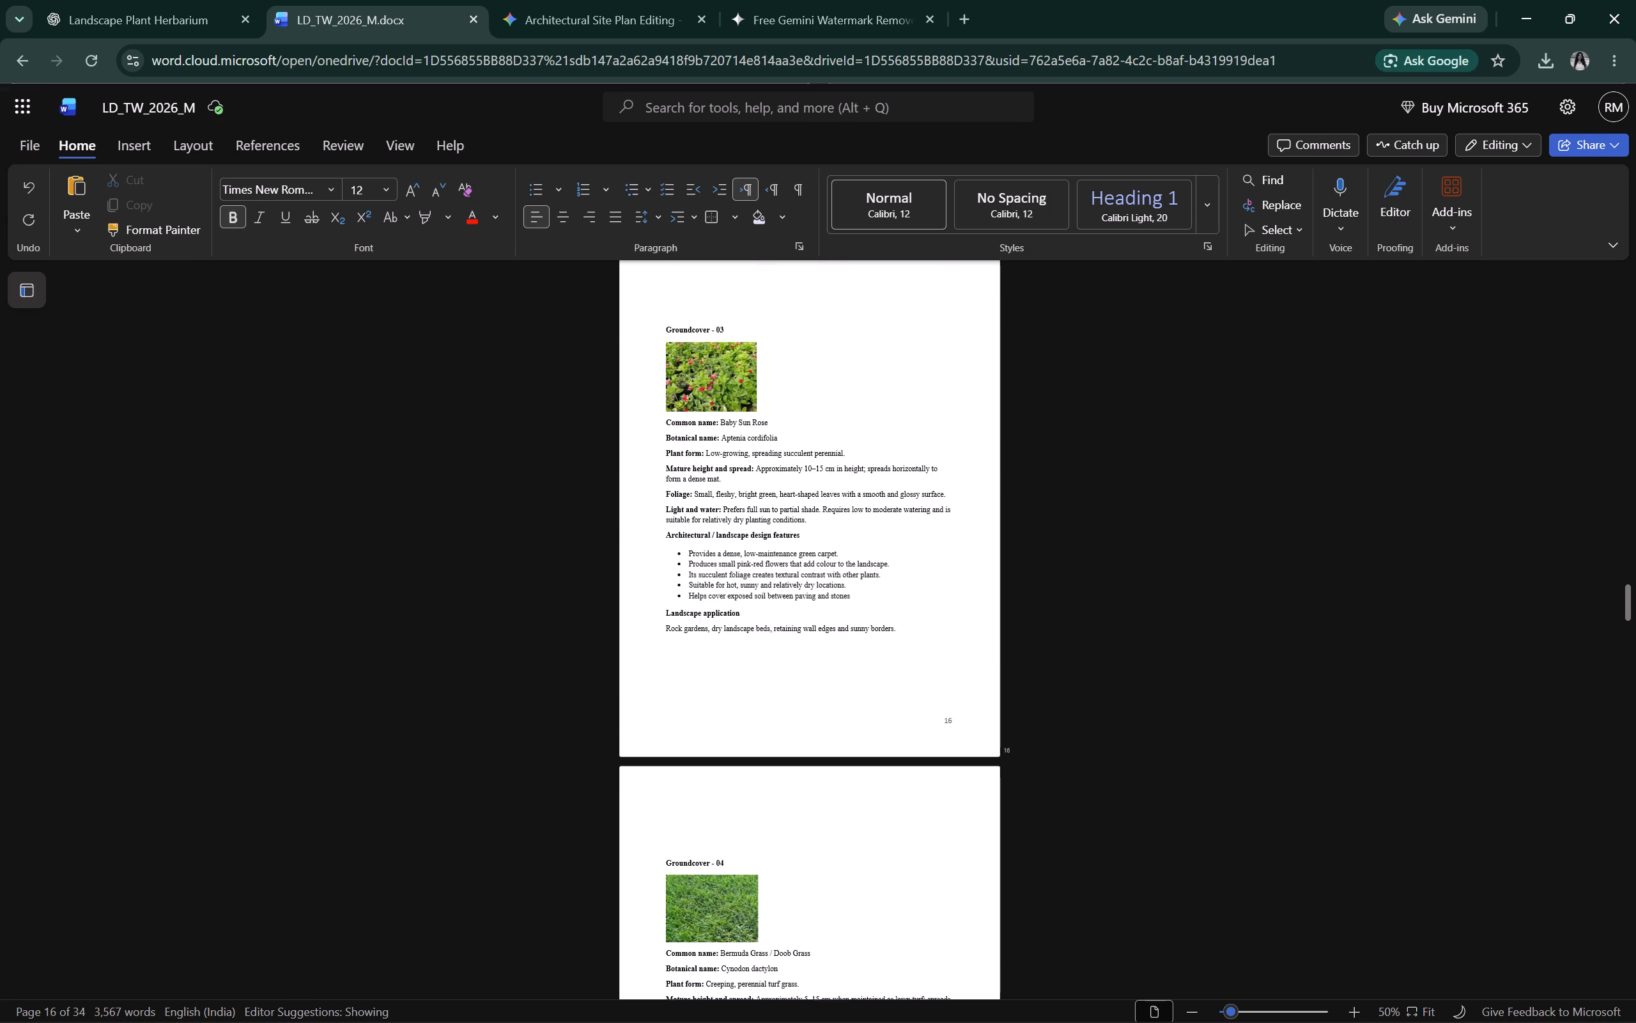
scroll(758, 769, "down", 20)
scroll(758, 769, "down", 20)
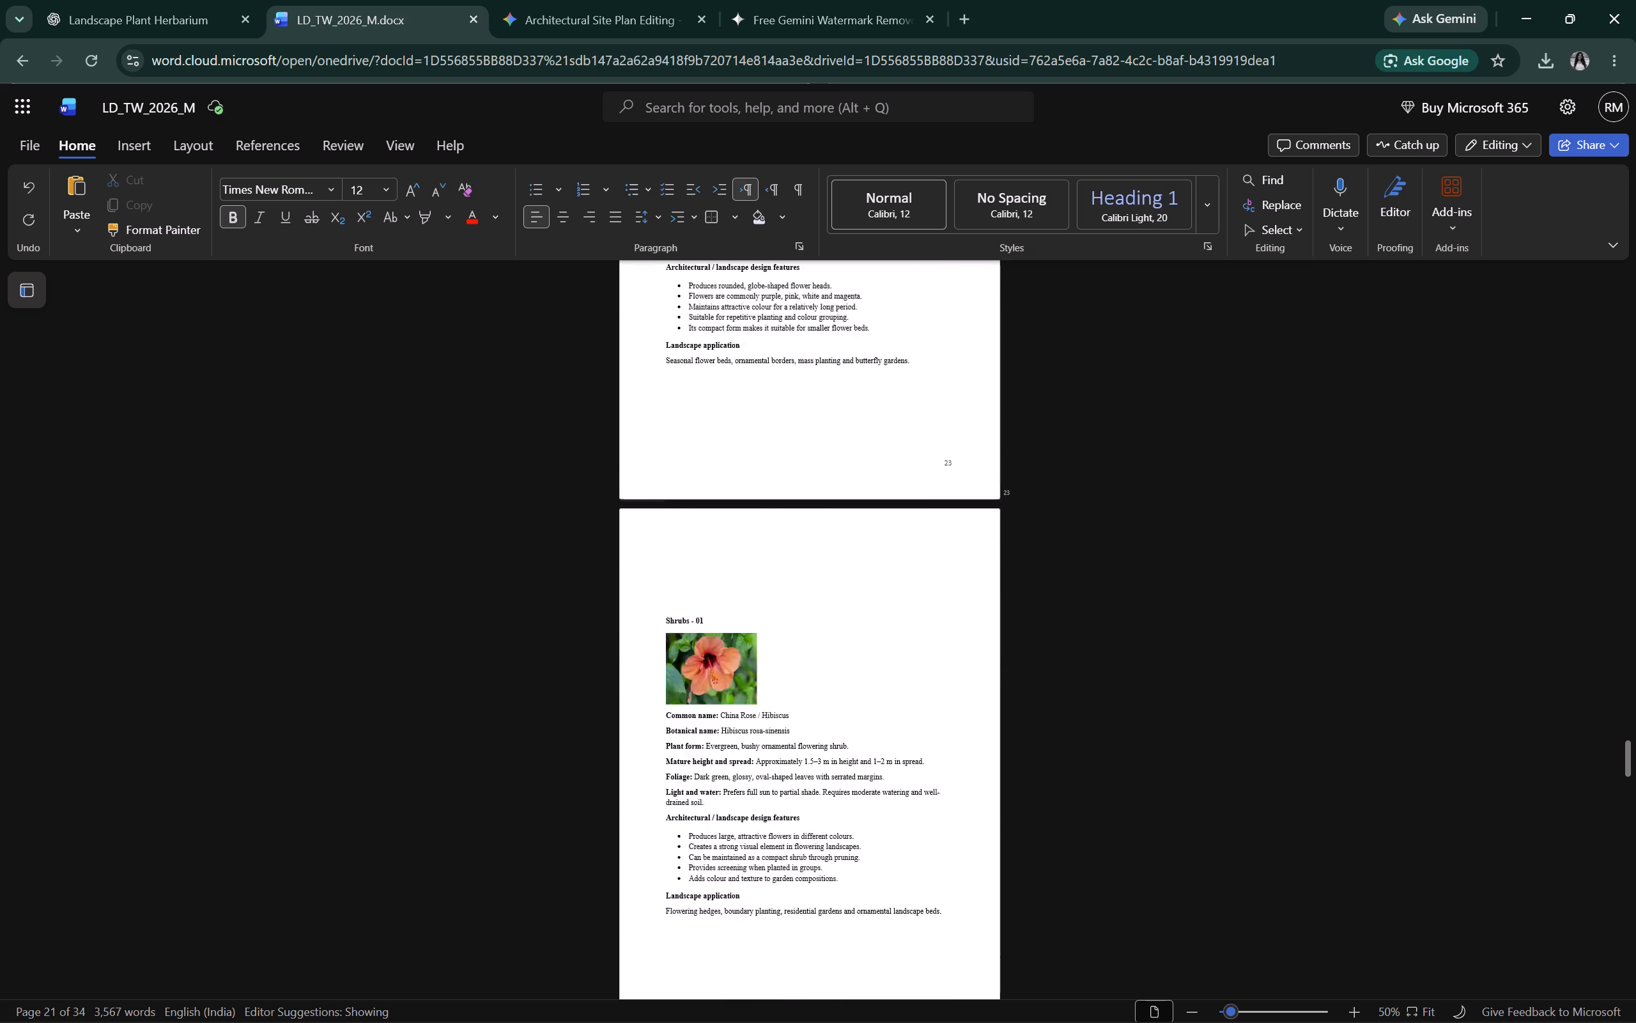
scroll(780, 740, "down", 20)
scroll(780, 740, "down", 11)
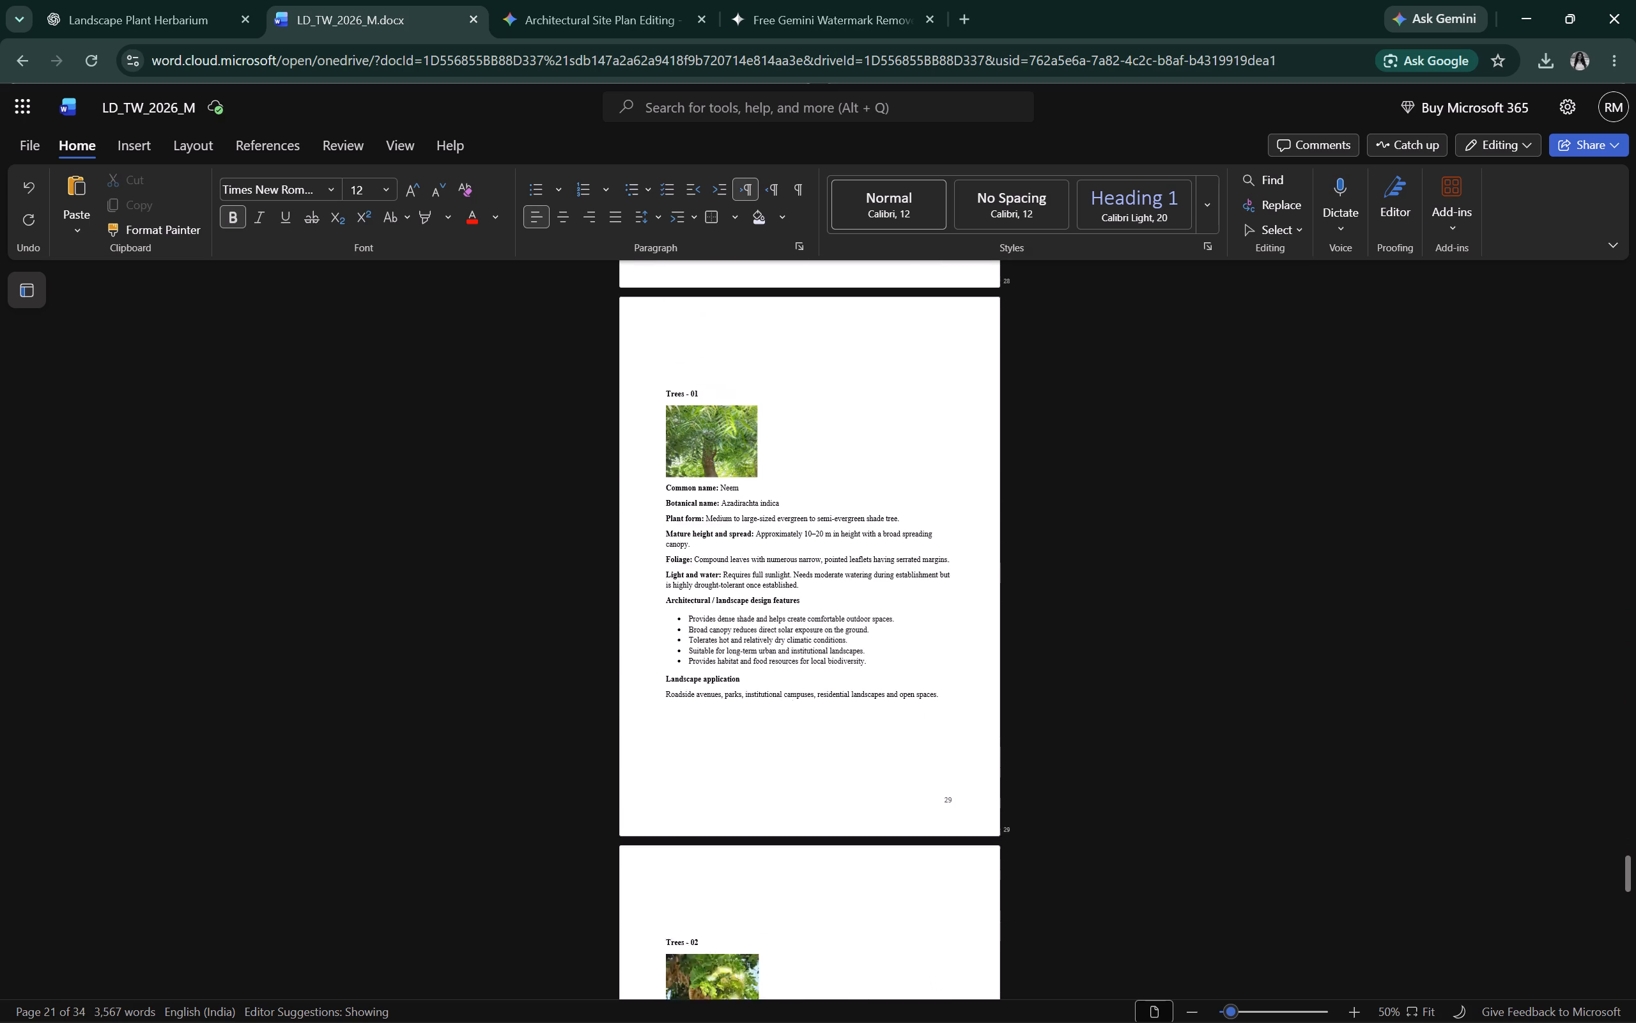
scroll(782, 738, "down", 18)
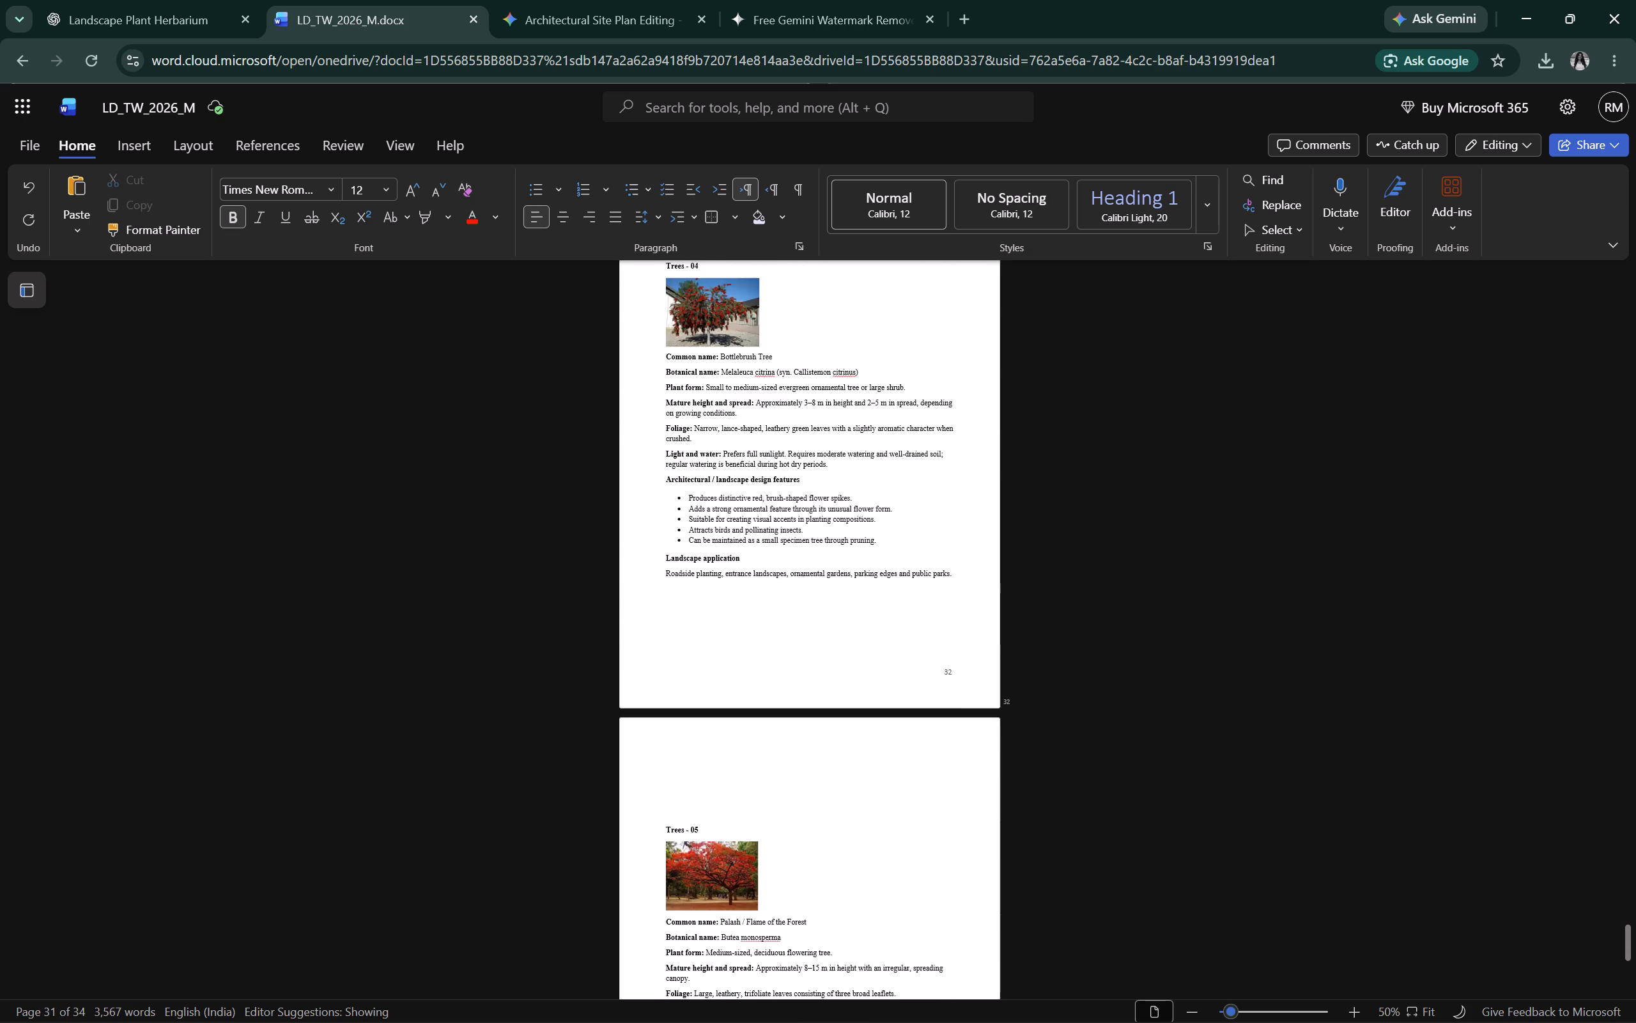
scroll(782, 738, "down", 13)
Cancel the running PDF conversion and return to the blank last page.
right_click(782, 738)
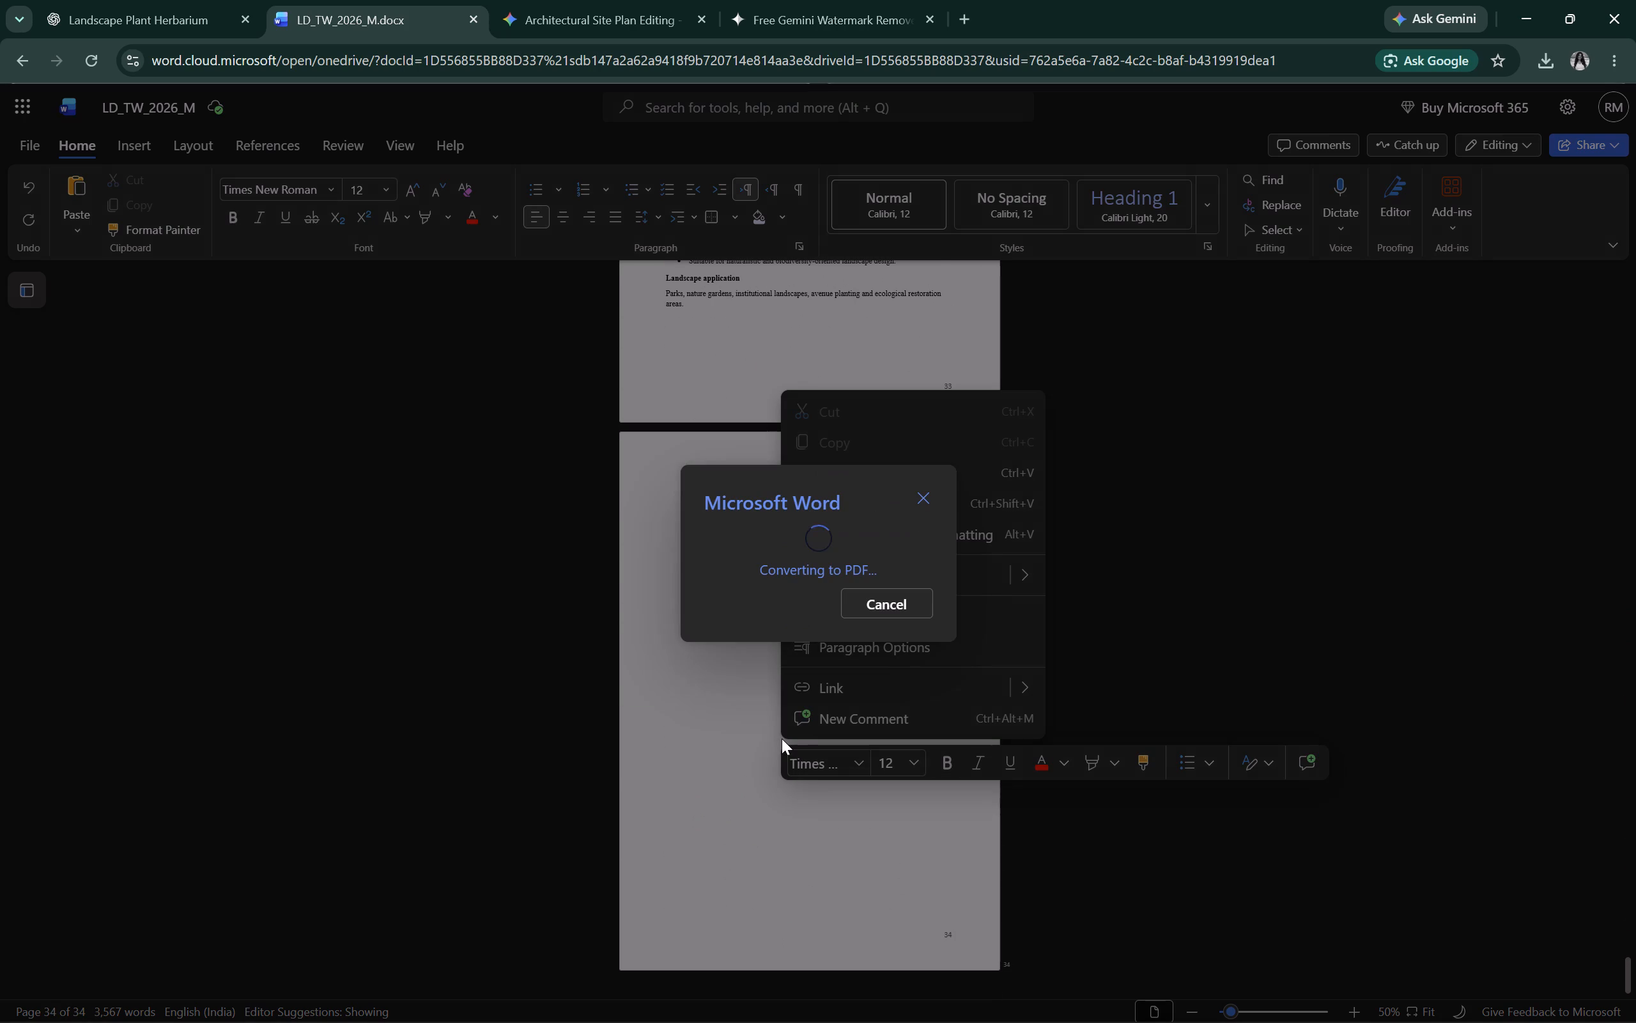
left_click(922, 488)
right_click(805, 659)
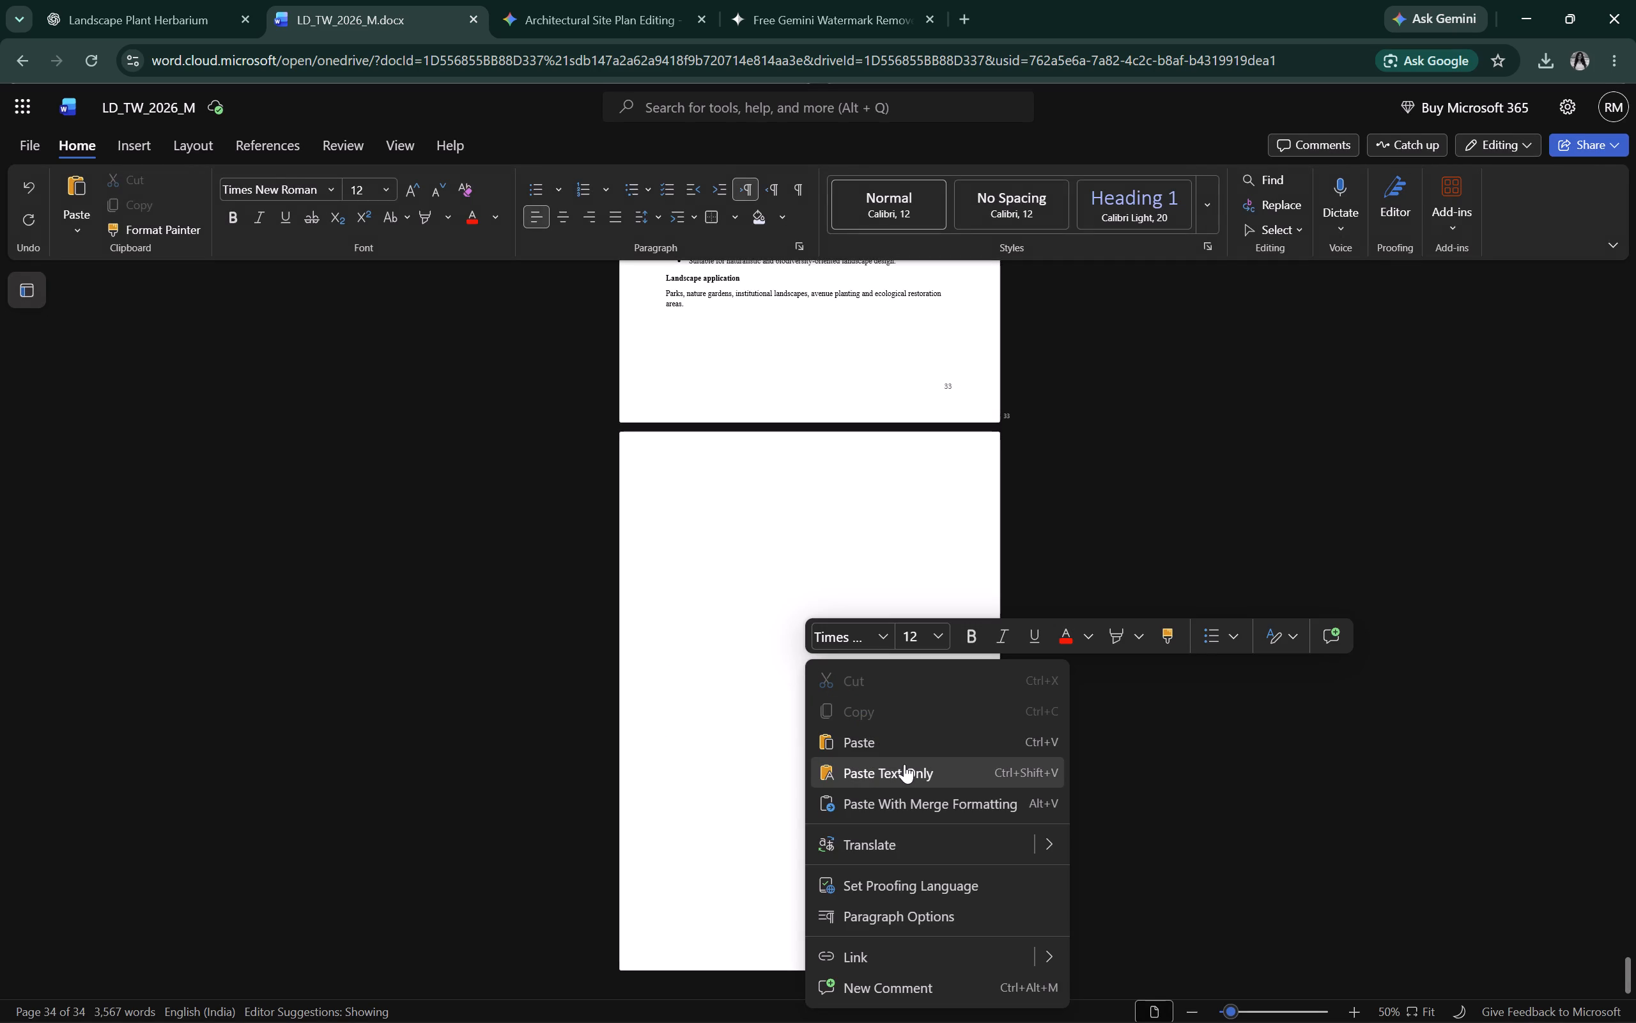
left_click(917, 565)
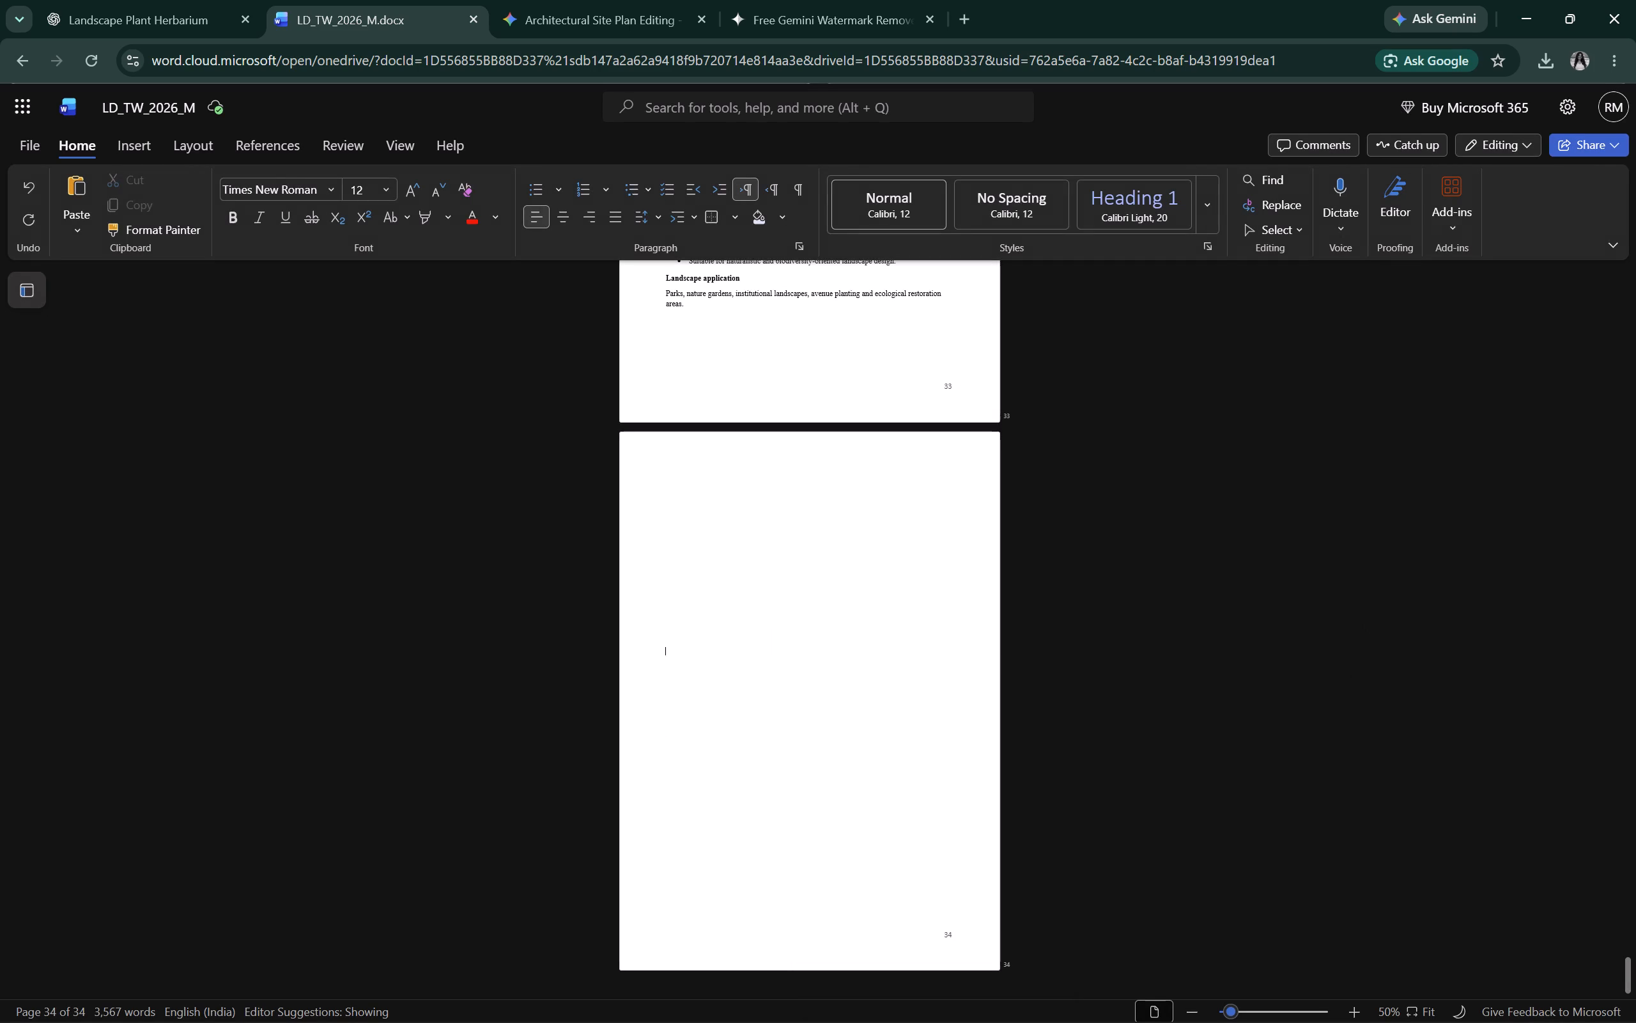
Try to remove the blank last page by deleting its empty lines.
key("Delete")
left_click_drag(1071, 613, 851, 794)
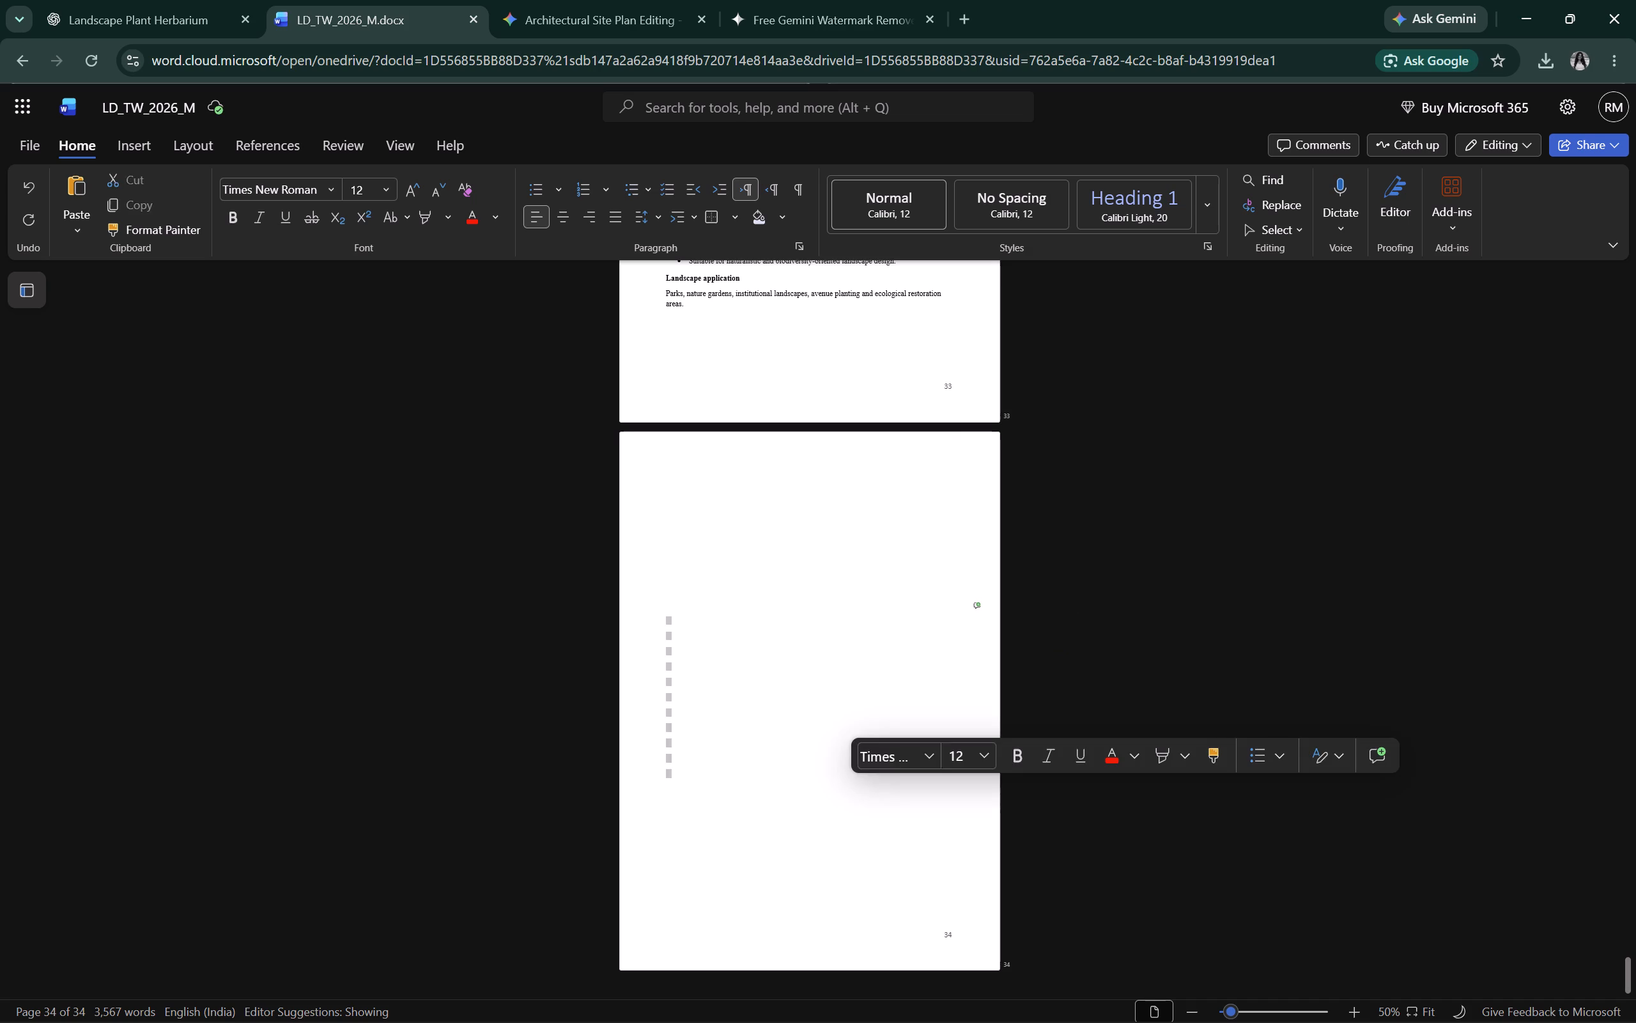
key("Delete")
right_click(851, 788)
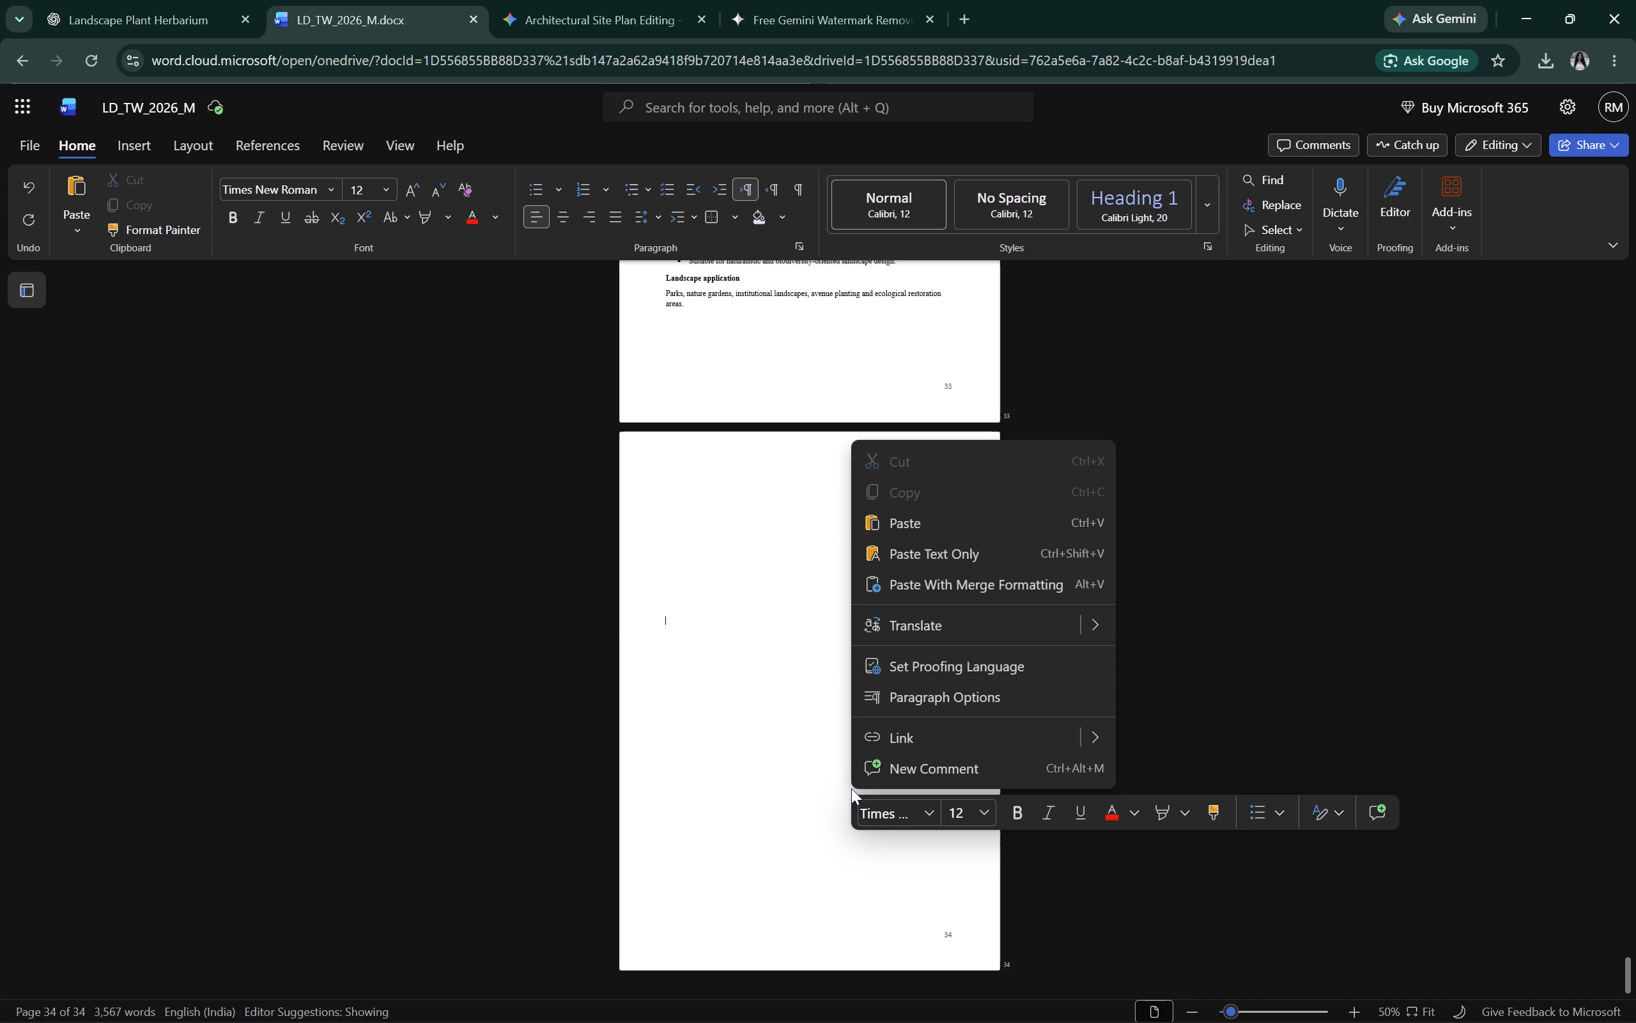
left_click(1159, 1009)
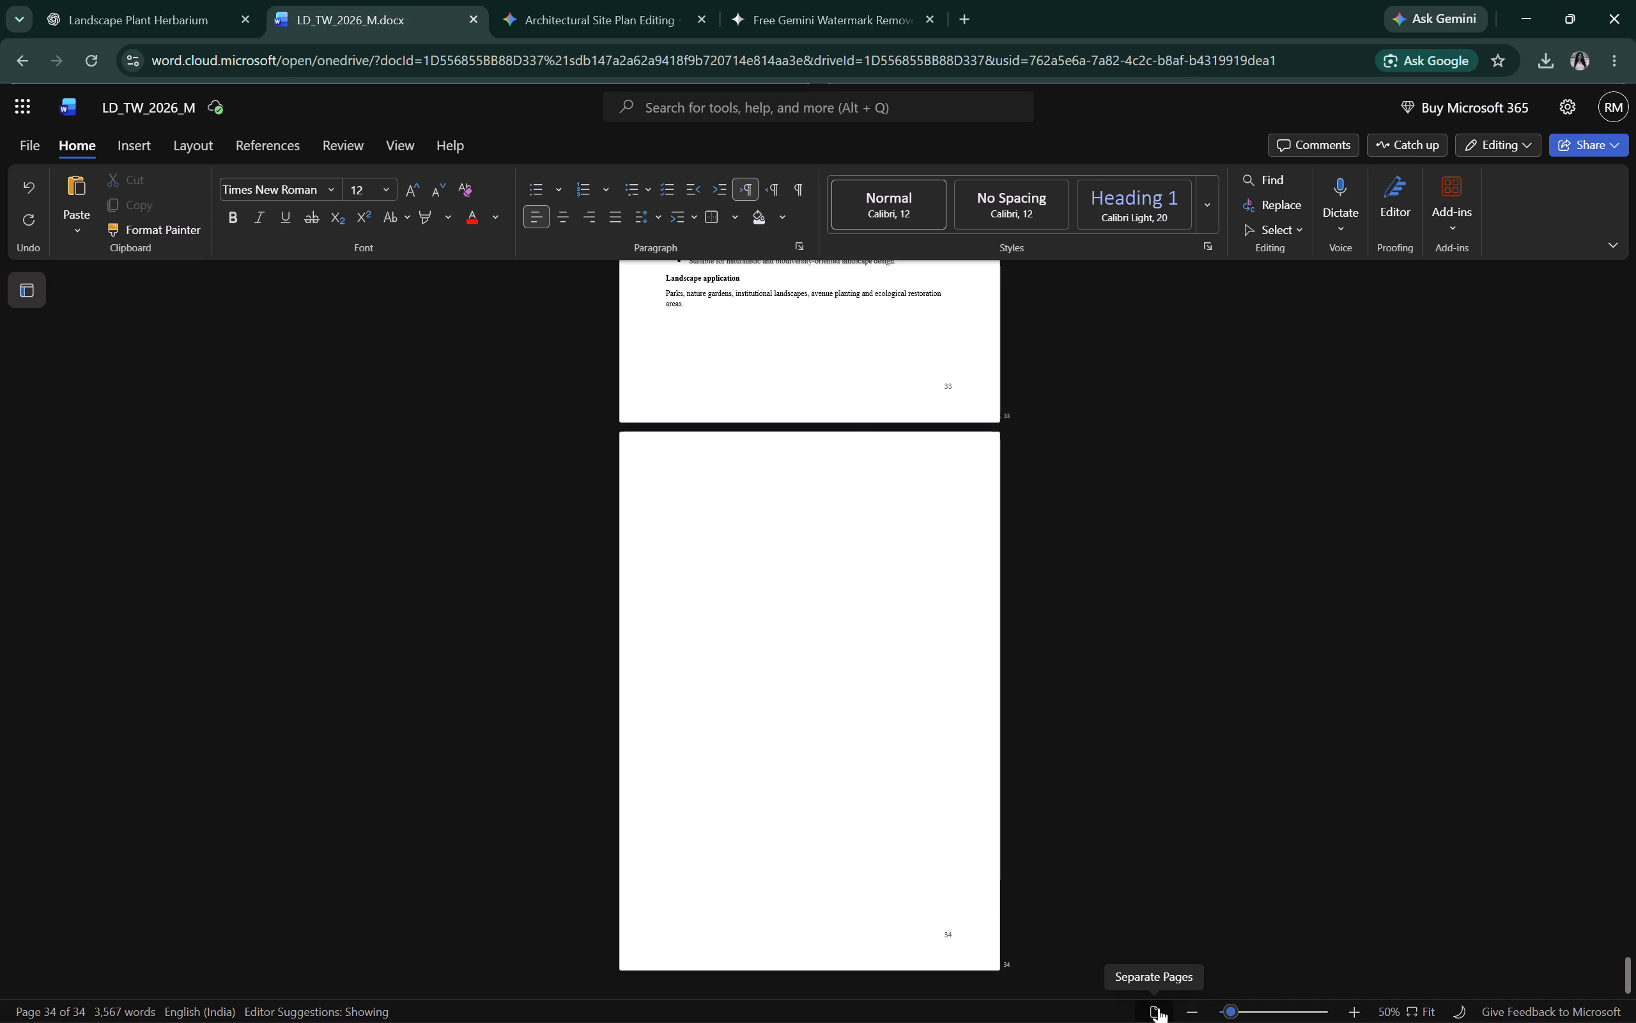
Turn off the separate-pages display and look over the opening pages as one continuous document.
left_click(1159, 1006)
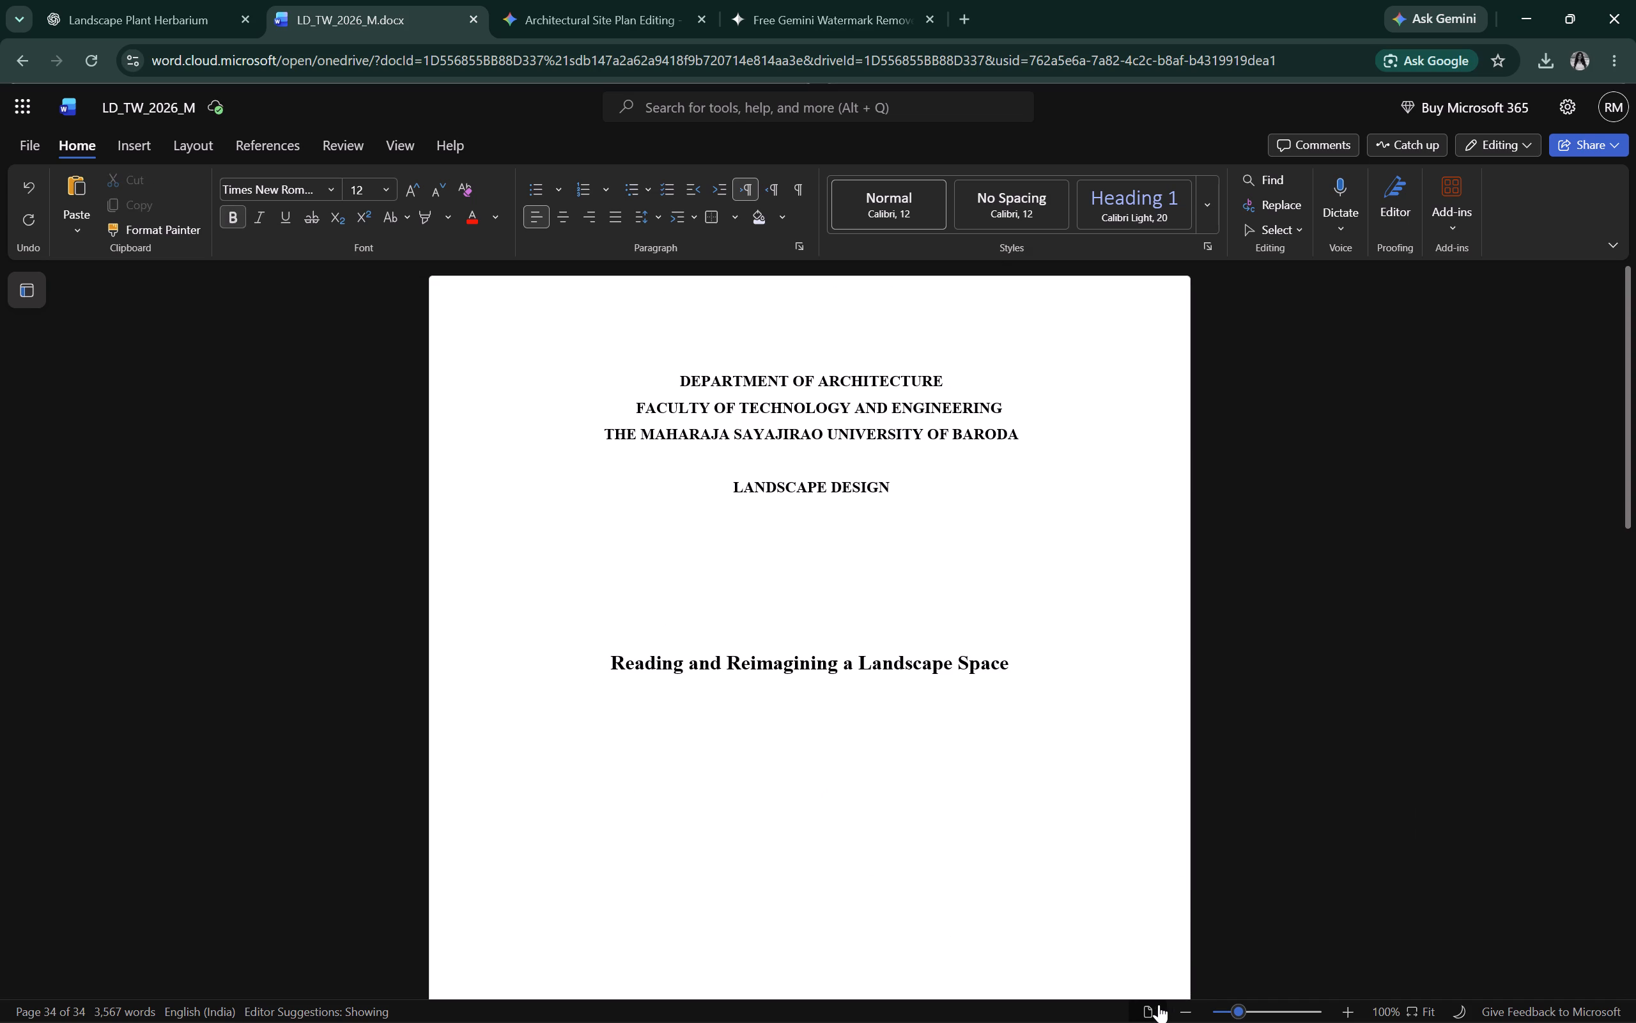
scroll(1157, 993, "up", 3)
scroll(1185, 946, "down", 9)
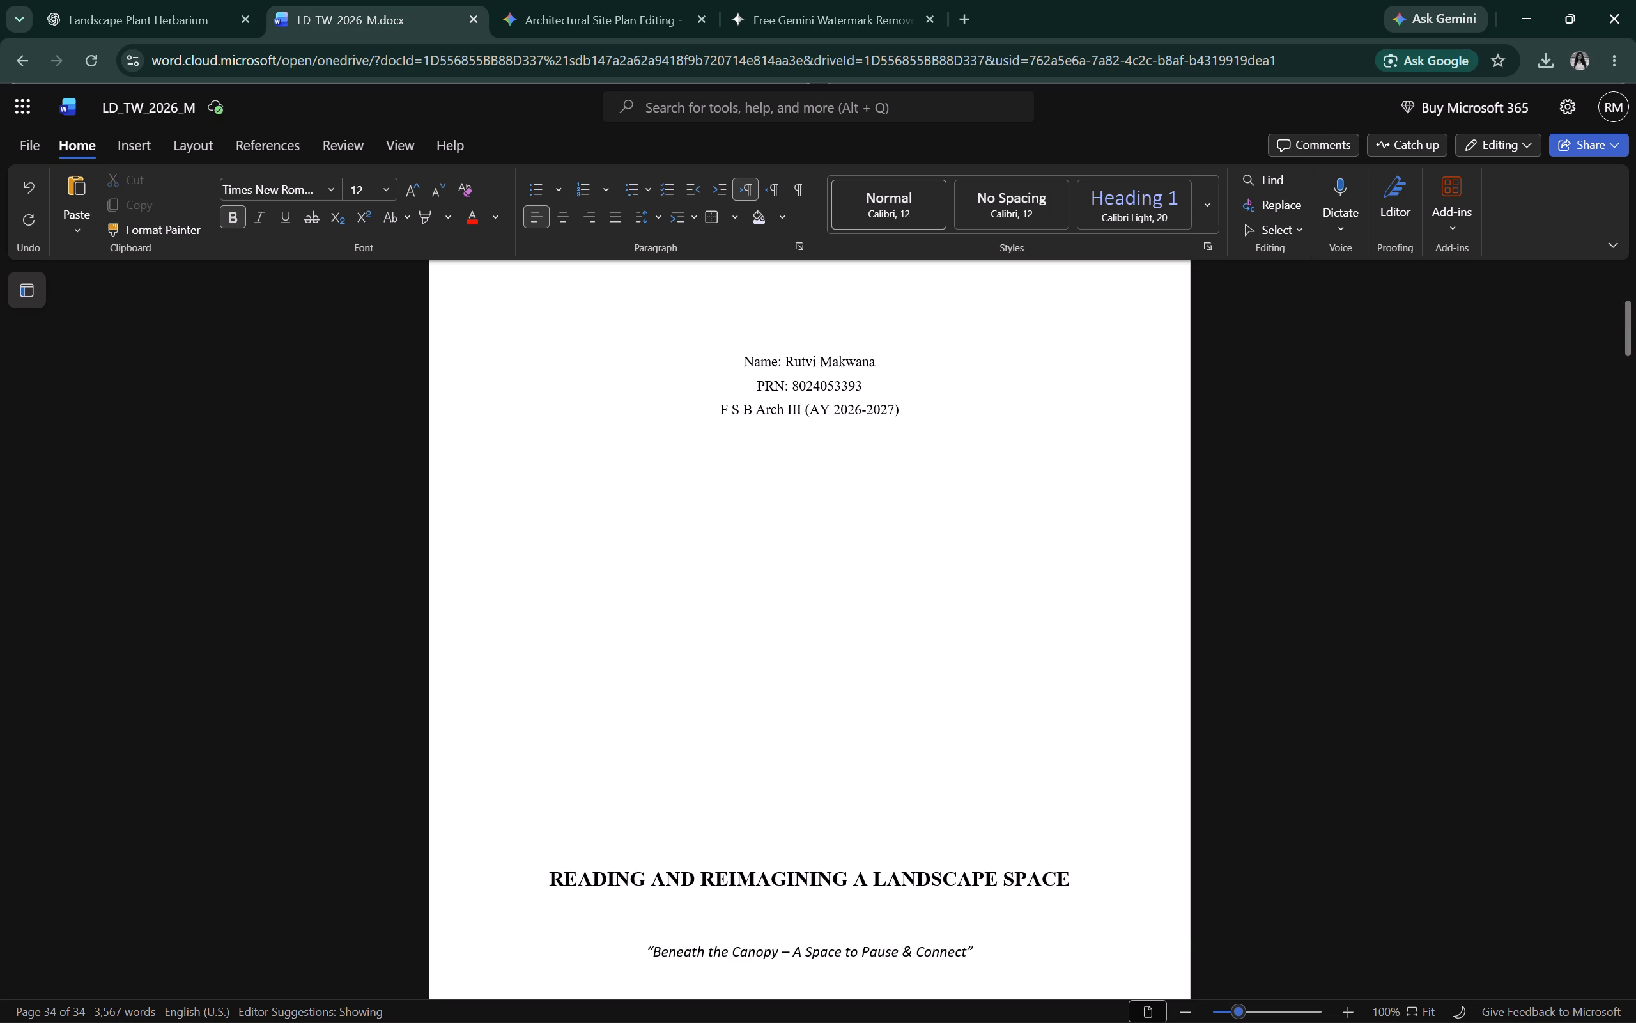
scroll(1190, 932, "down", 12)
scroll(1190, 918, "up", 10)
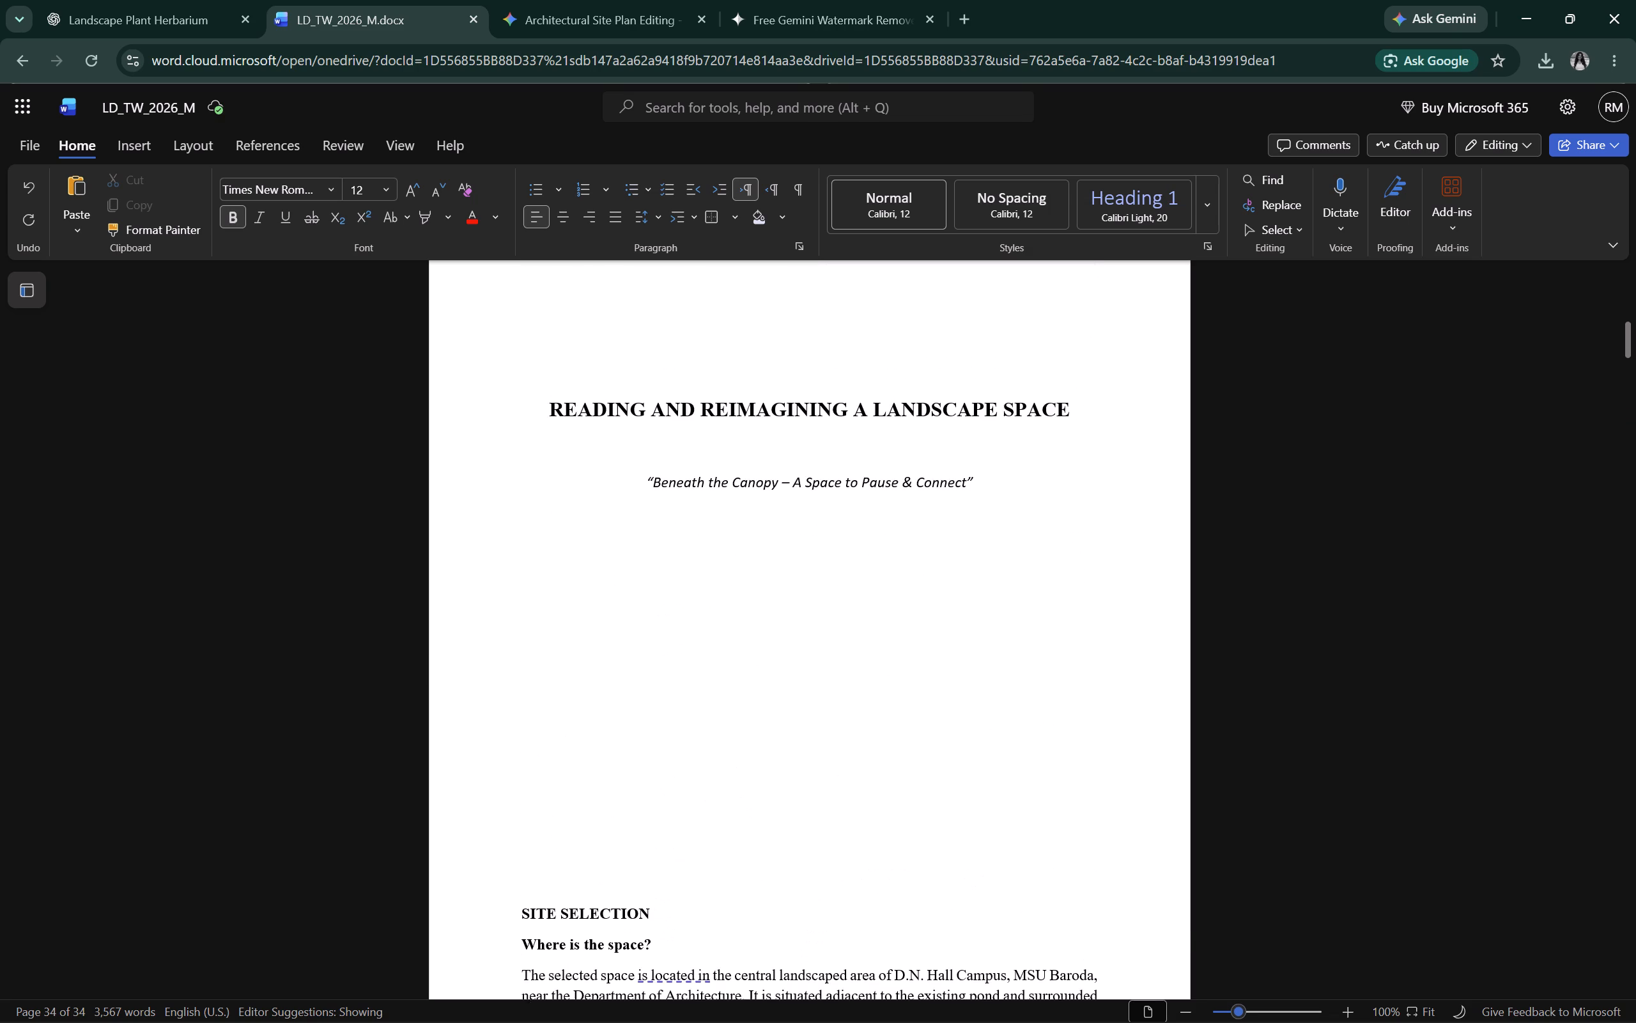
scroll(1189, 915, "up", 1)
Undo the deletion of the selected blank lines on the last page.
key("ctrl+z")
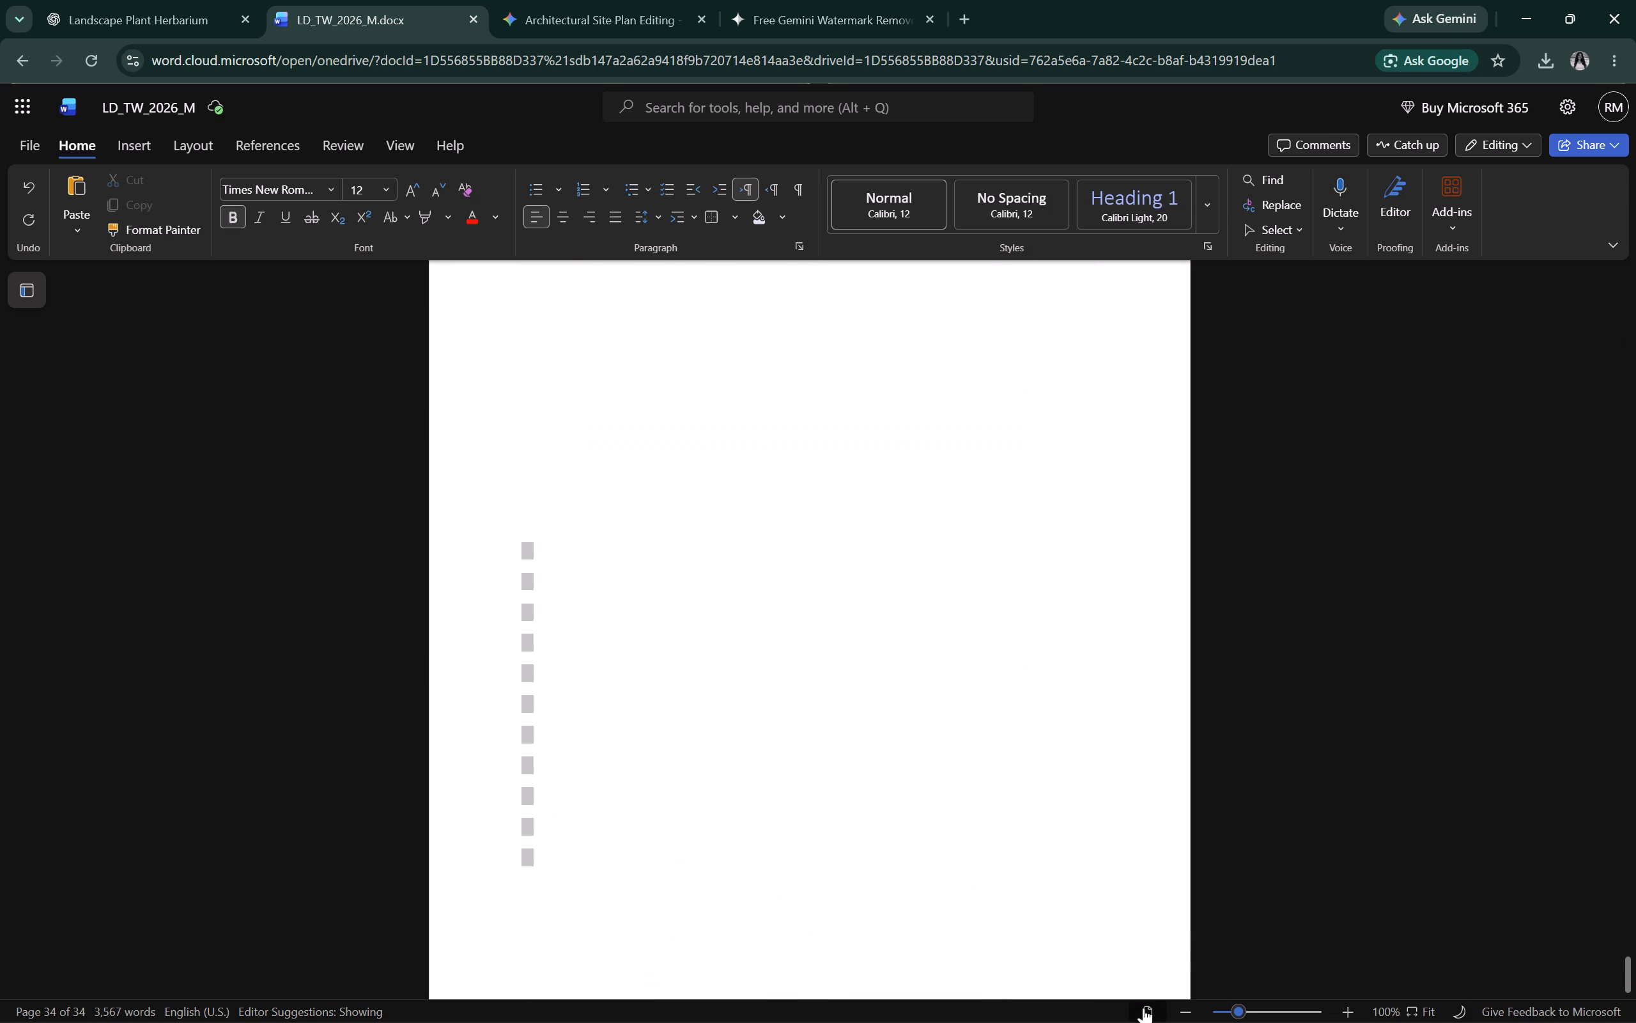
Display the document as separate pages at 30% zoom and look over all pages down to the blank last page.
left_click(1143, 1007)
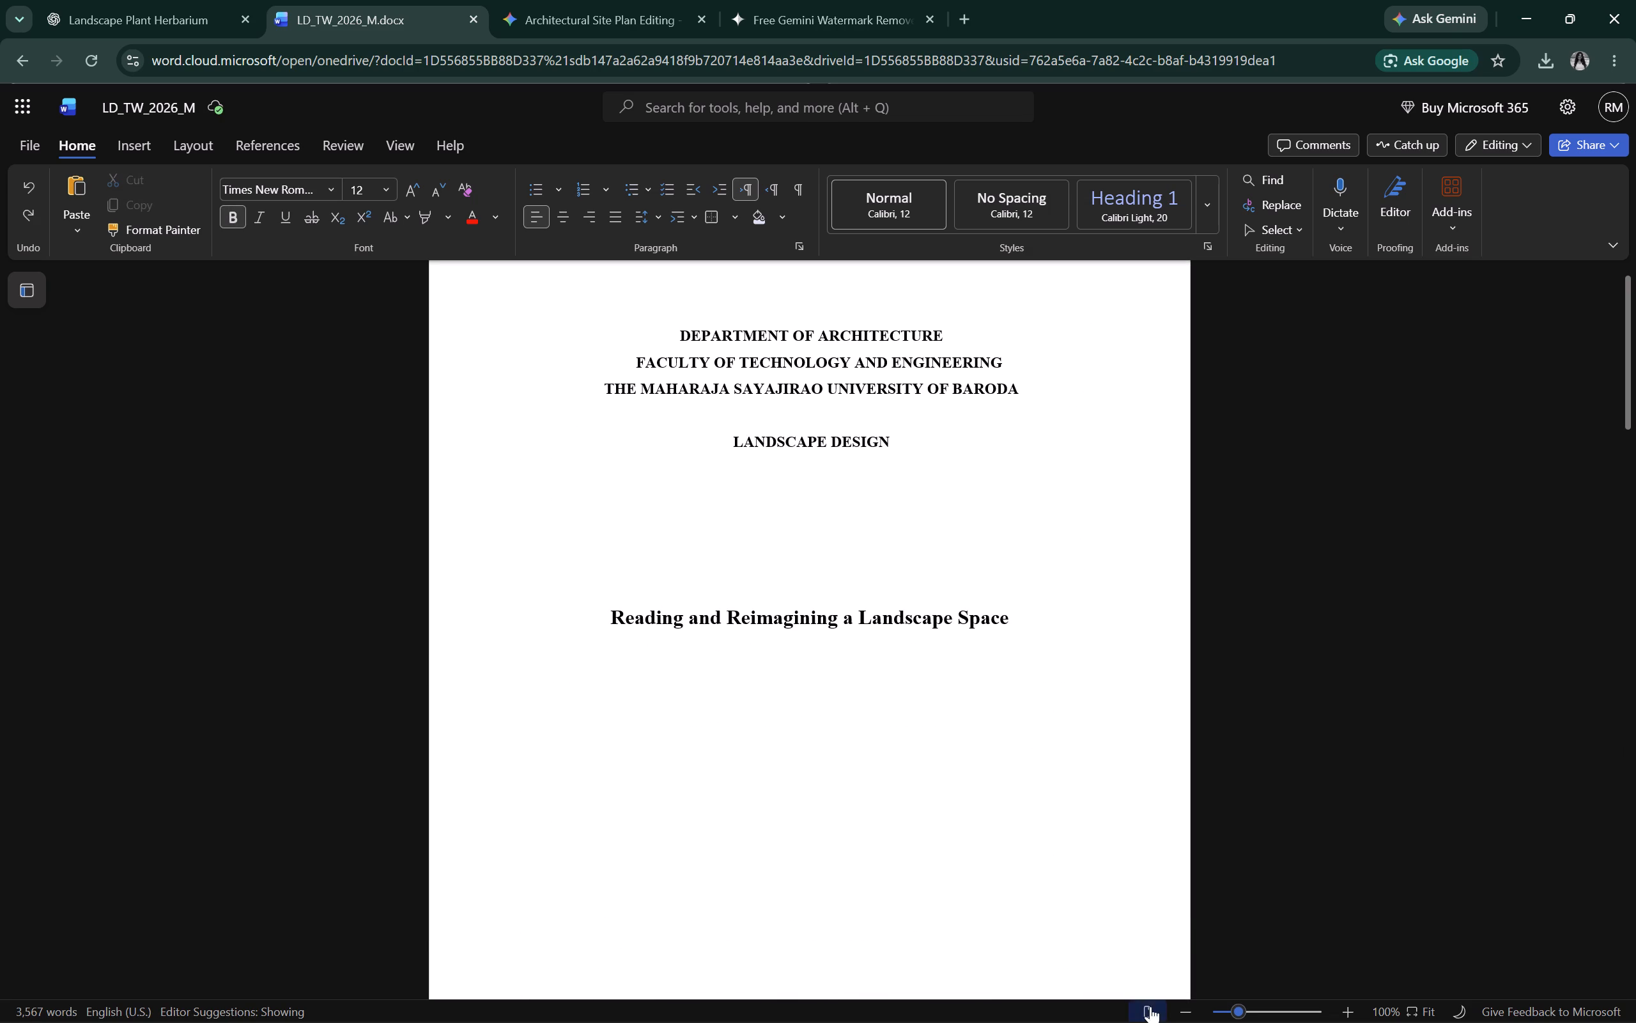
scroll(1167, 919, "down", 9)
scroll(1174, 857, "down", 12, "ctrl")
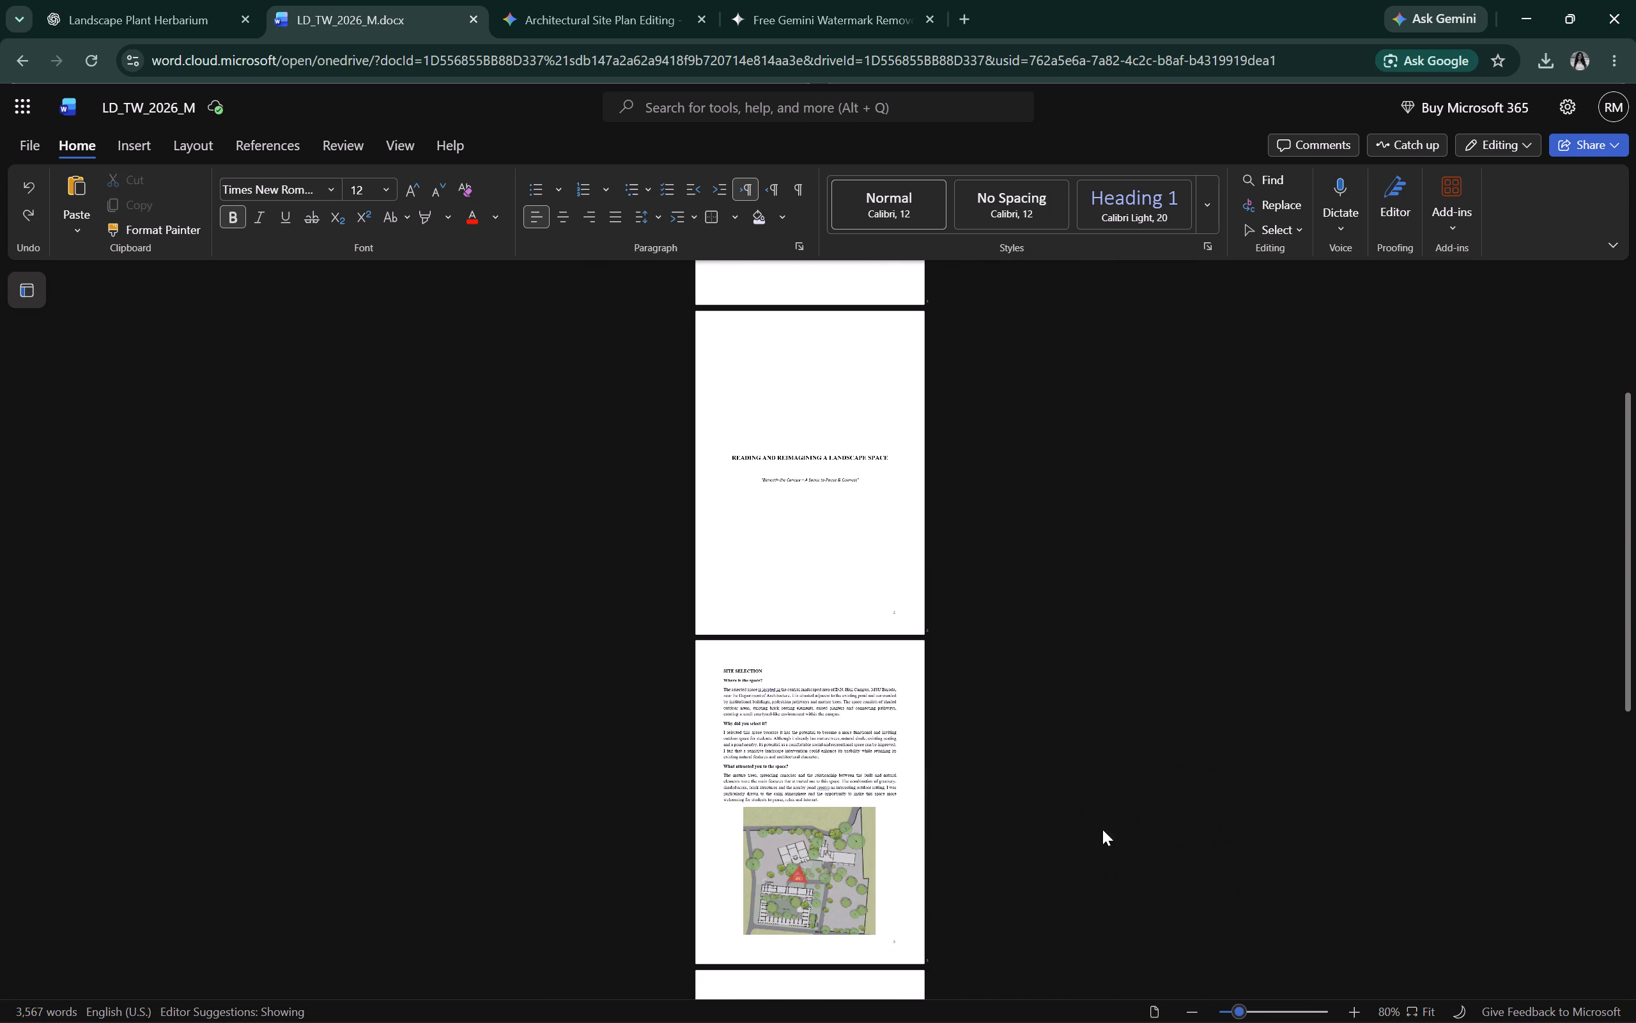
scroll(946, 802, "up", 4)
scroll(943, 795, "down", 8)
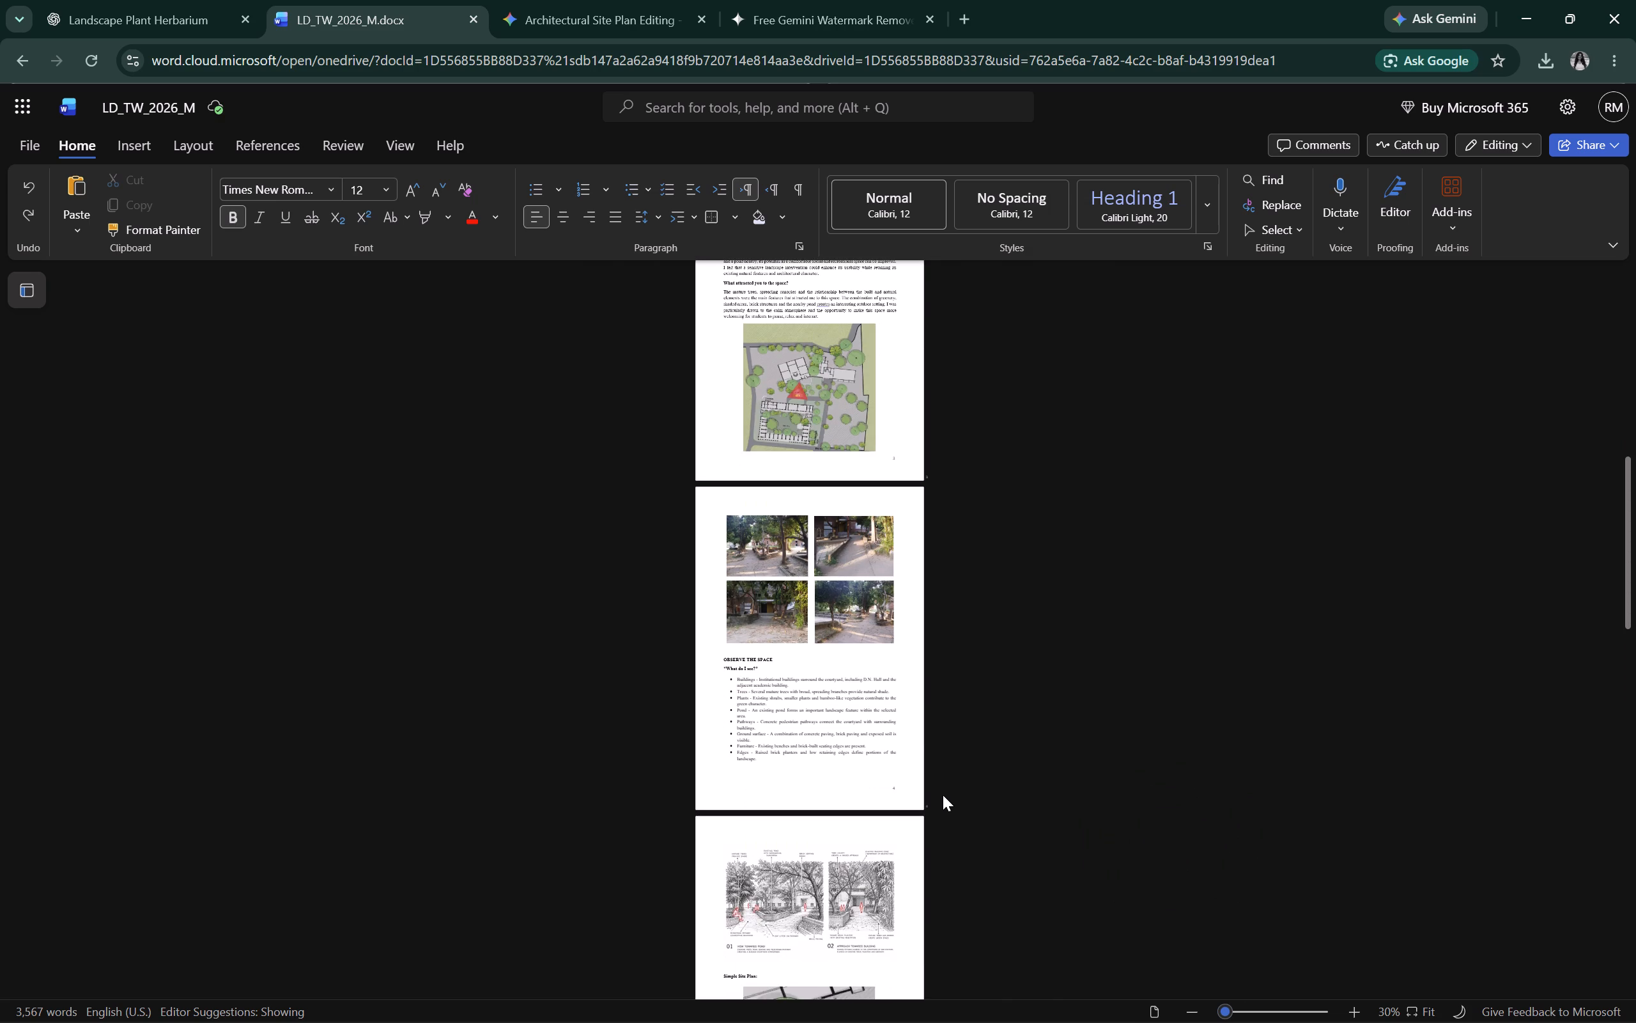
scroll(871, 815, "up", 1)
scroll(874, 810, "down", 2)
scroll(874, 810, "up", 7)
scroll(874, 809, "down", 4)
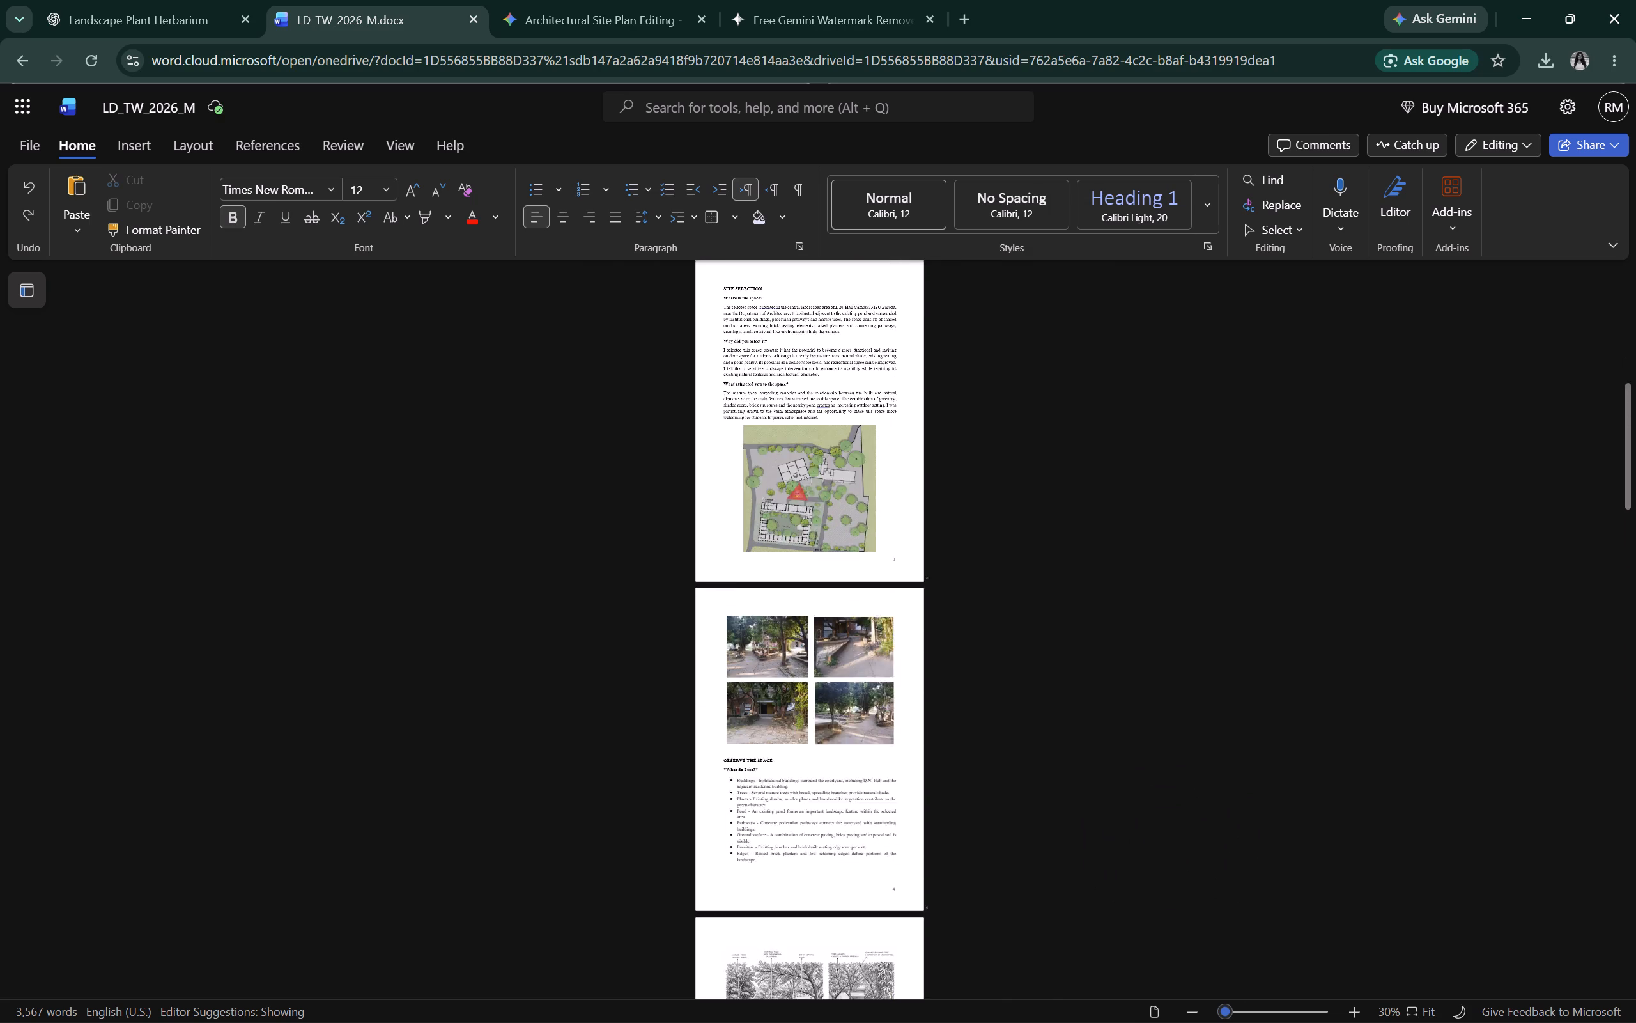
scroll(874, 809, "down", 20)
scroll(874, 809, "down", 12)
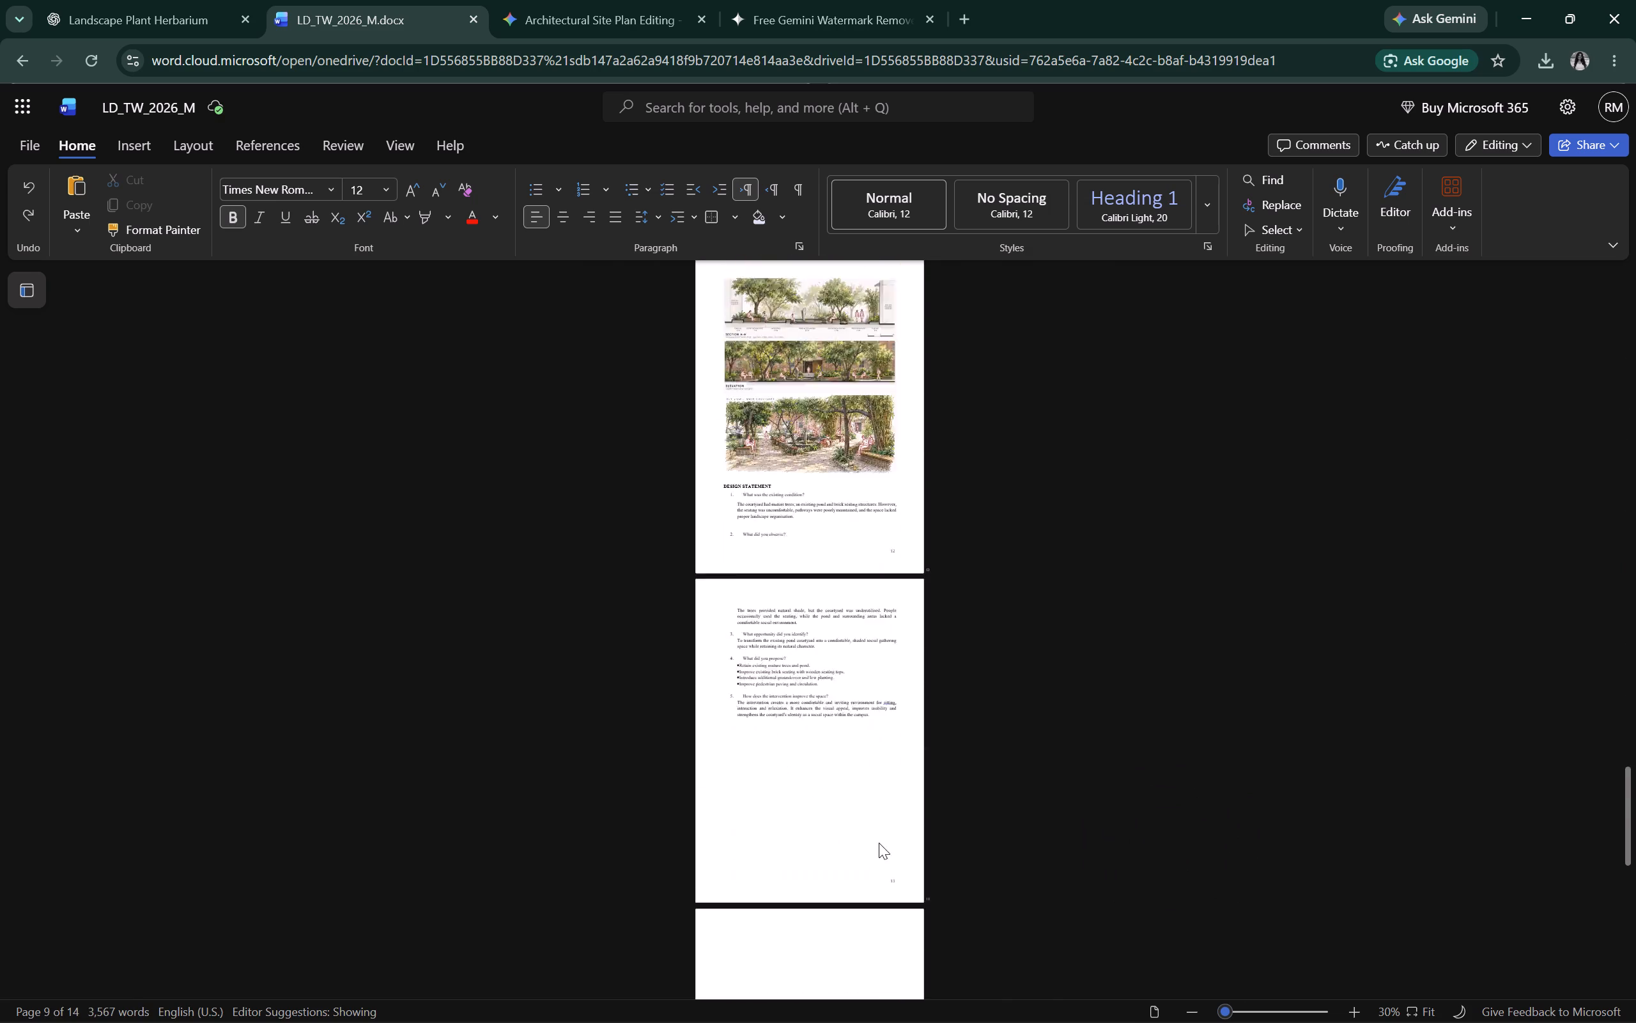
scroll(879, 843, "down", 20)
scroll(879, 843, "down", 12)
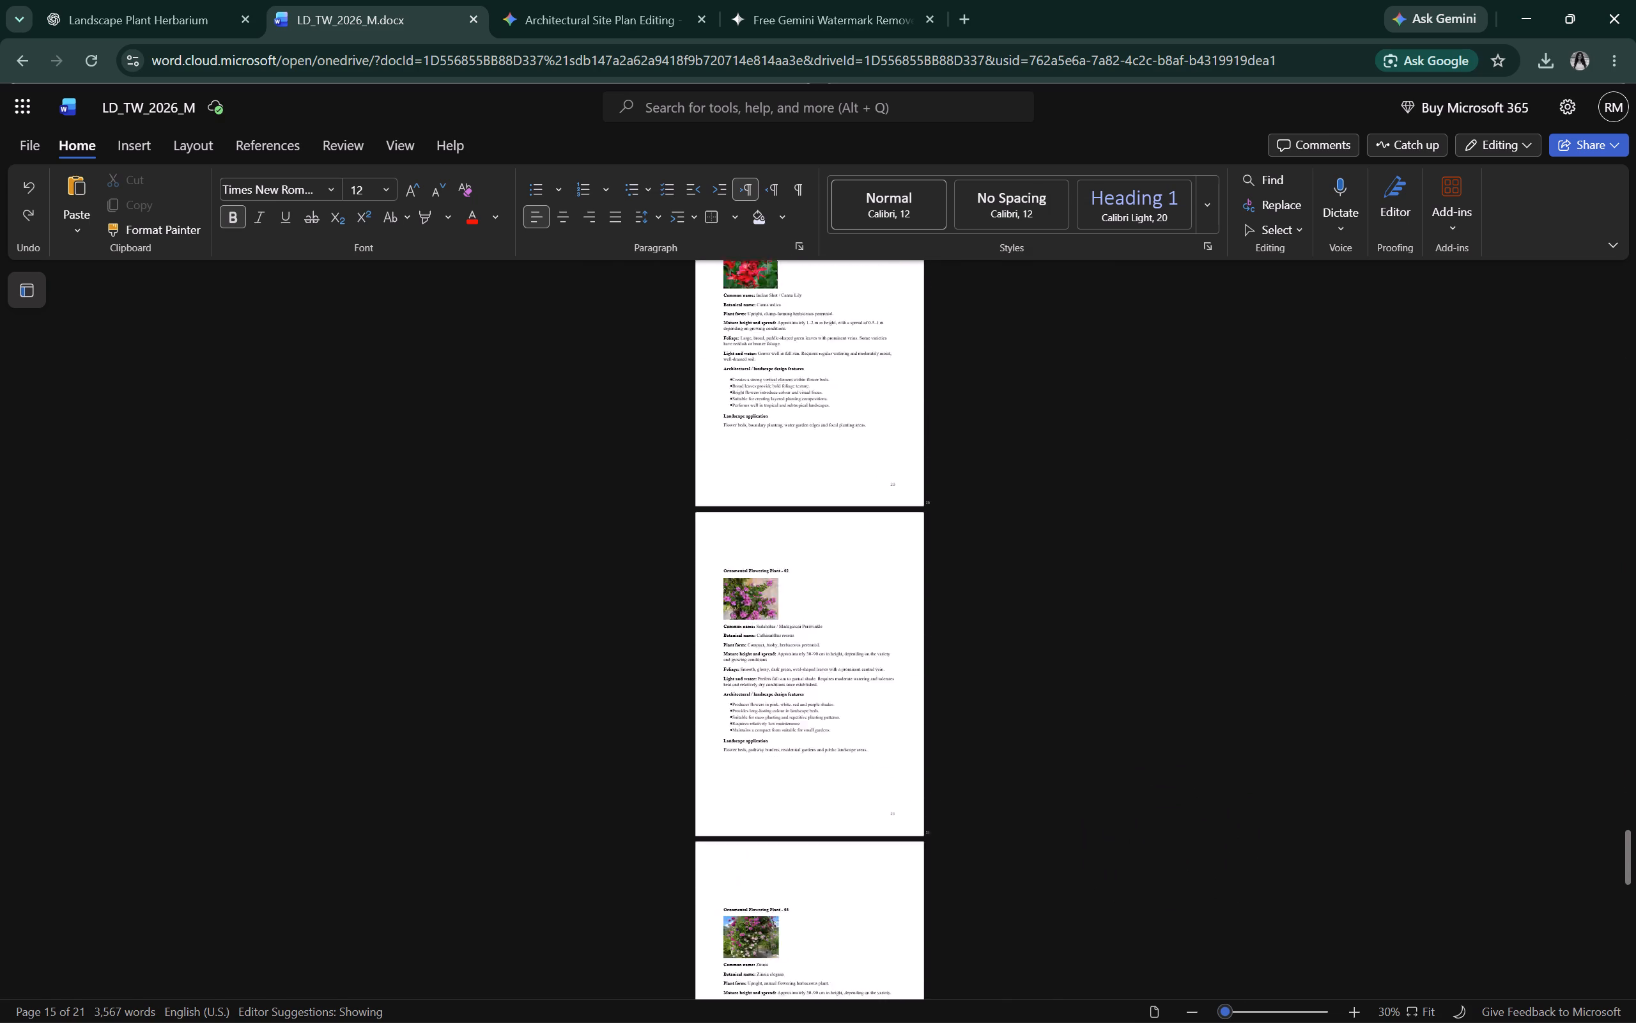
scroll(895, 782, "down", 9)
scroll(895, 781, "down", 20)
scroll(895, 781, "down", 5)
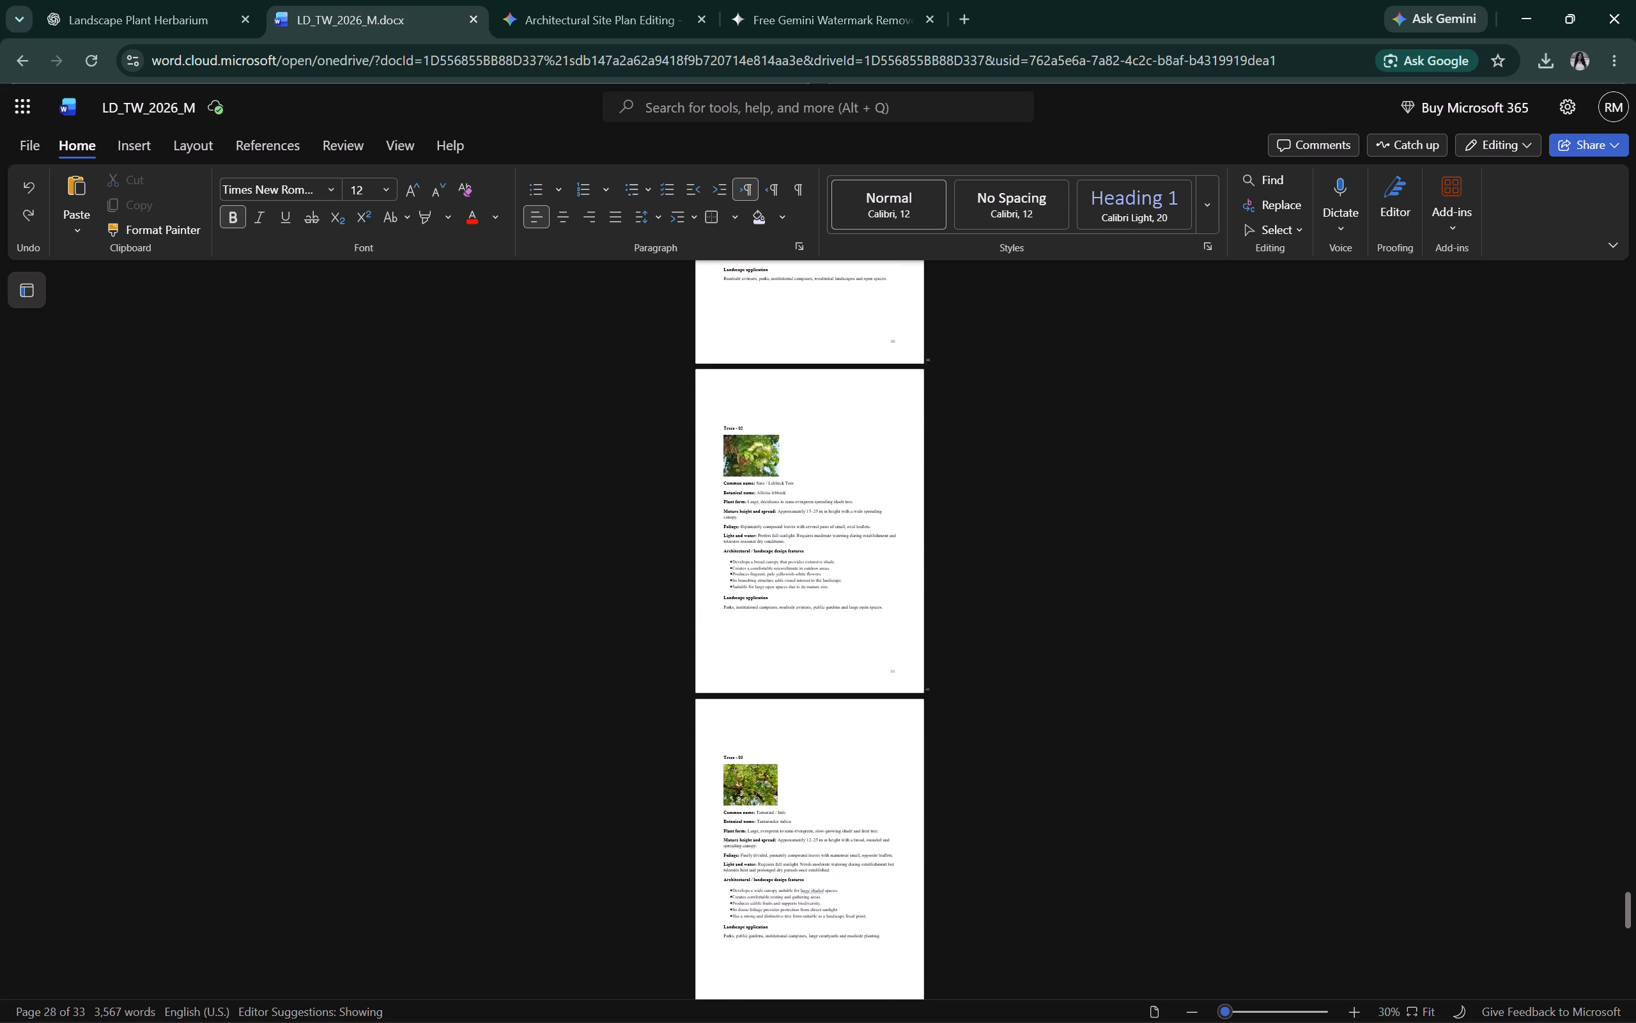
scroll(872, 754, "down", 17)
scroll(872, 754, "down", 5)
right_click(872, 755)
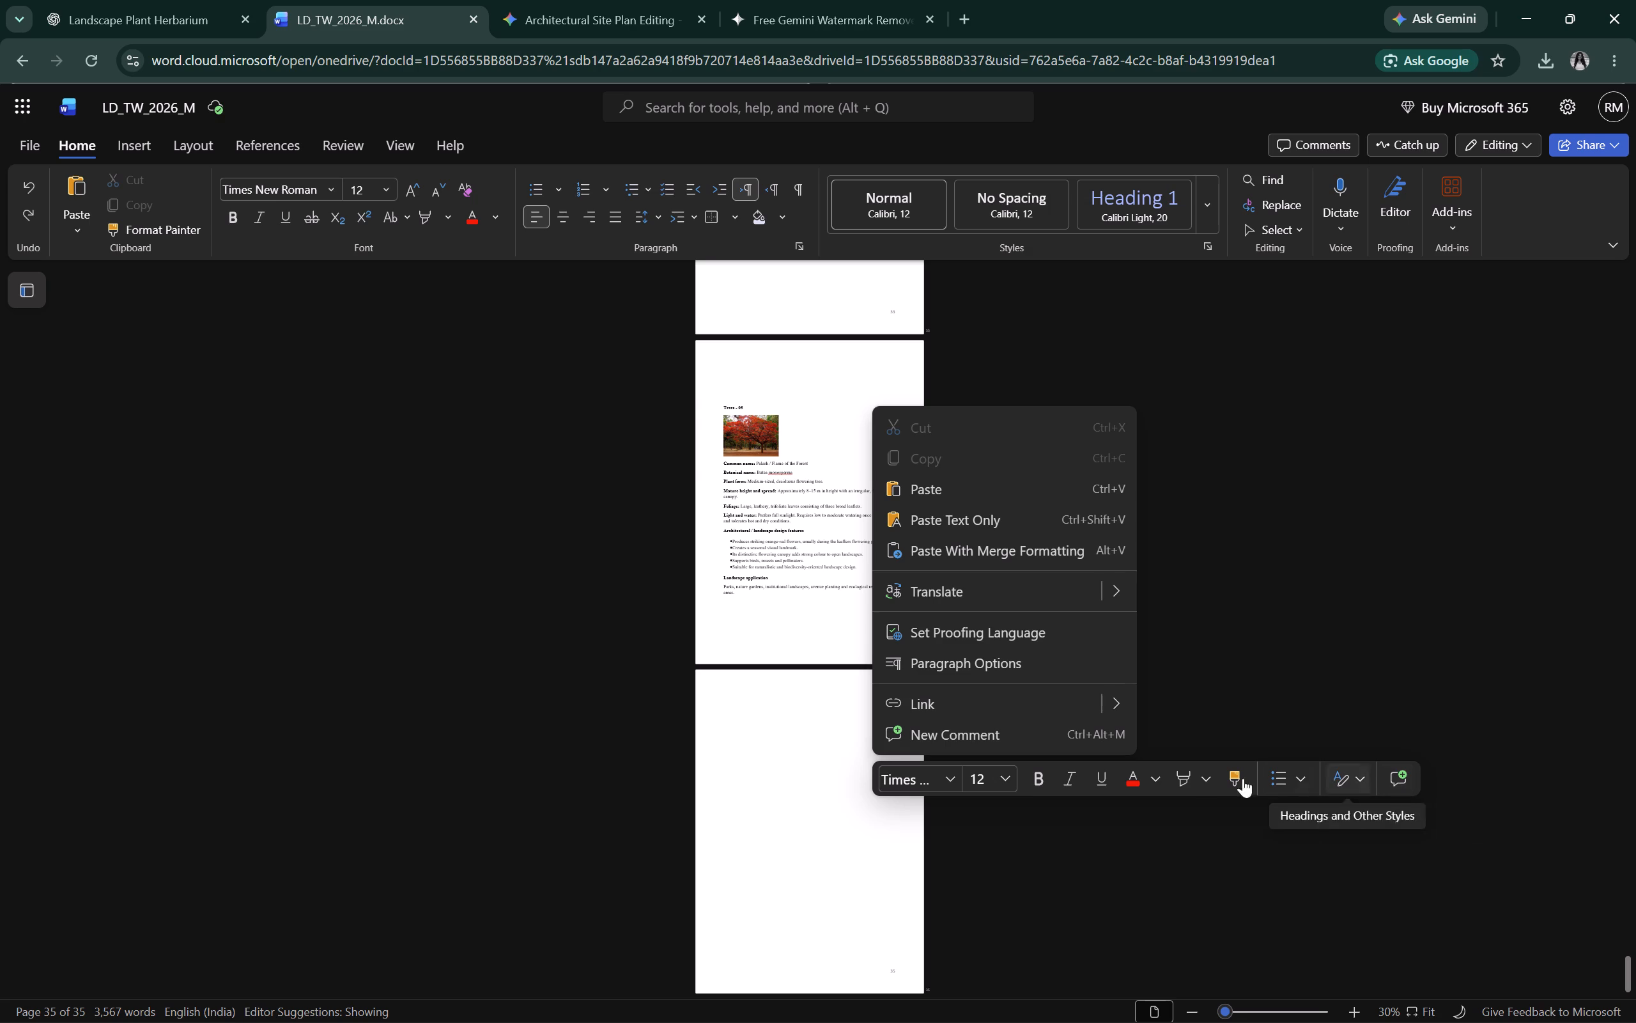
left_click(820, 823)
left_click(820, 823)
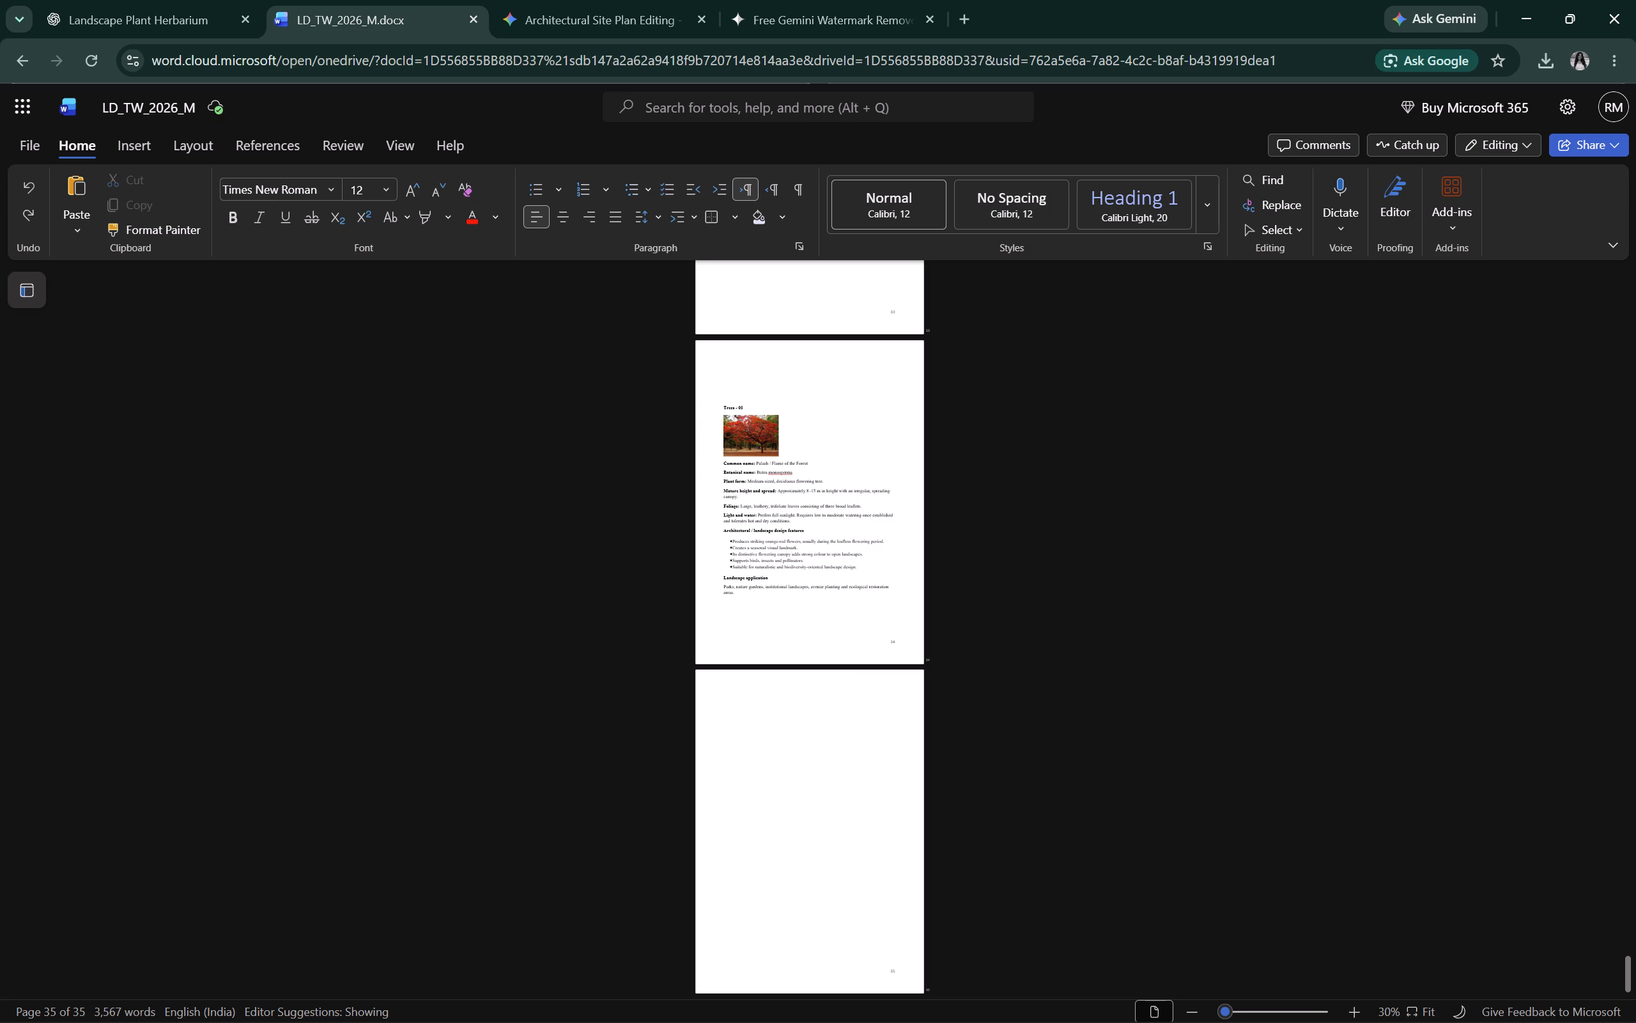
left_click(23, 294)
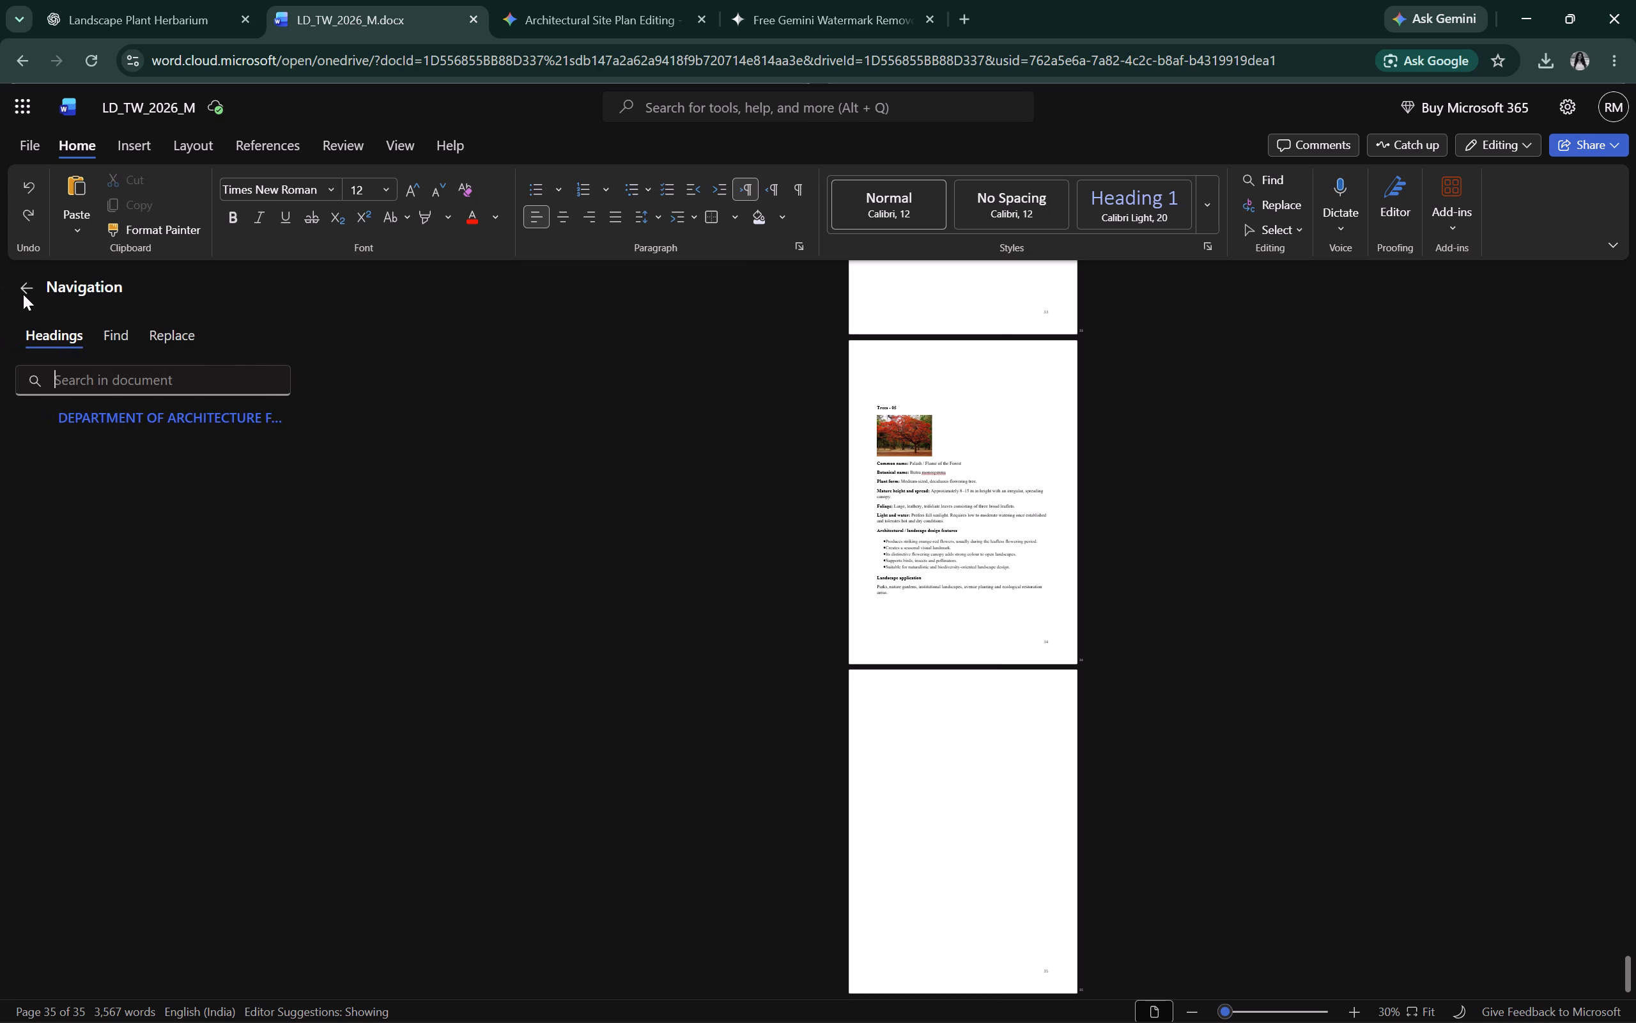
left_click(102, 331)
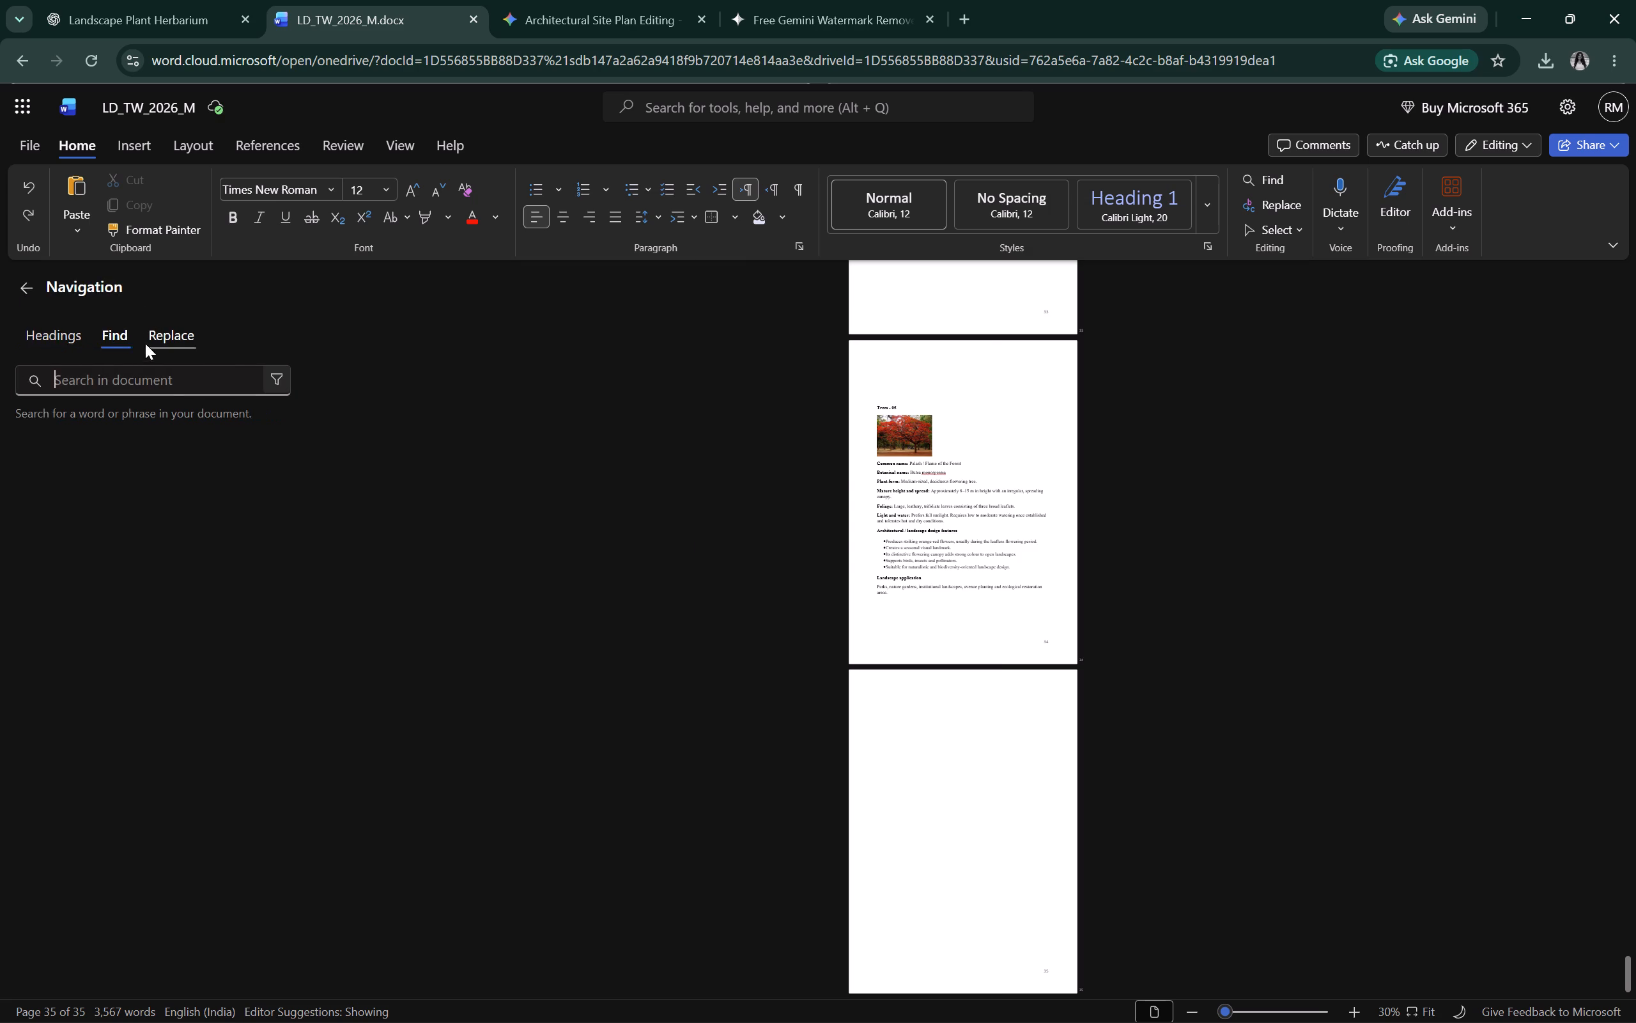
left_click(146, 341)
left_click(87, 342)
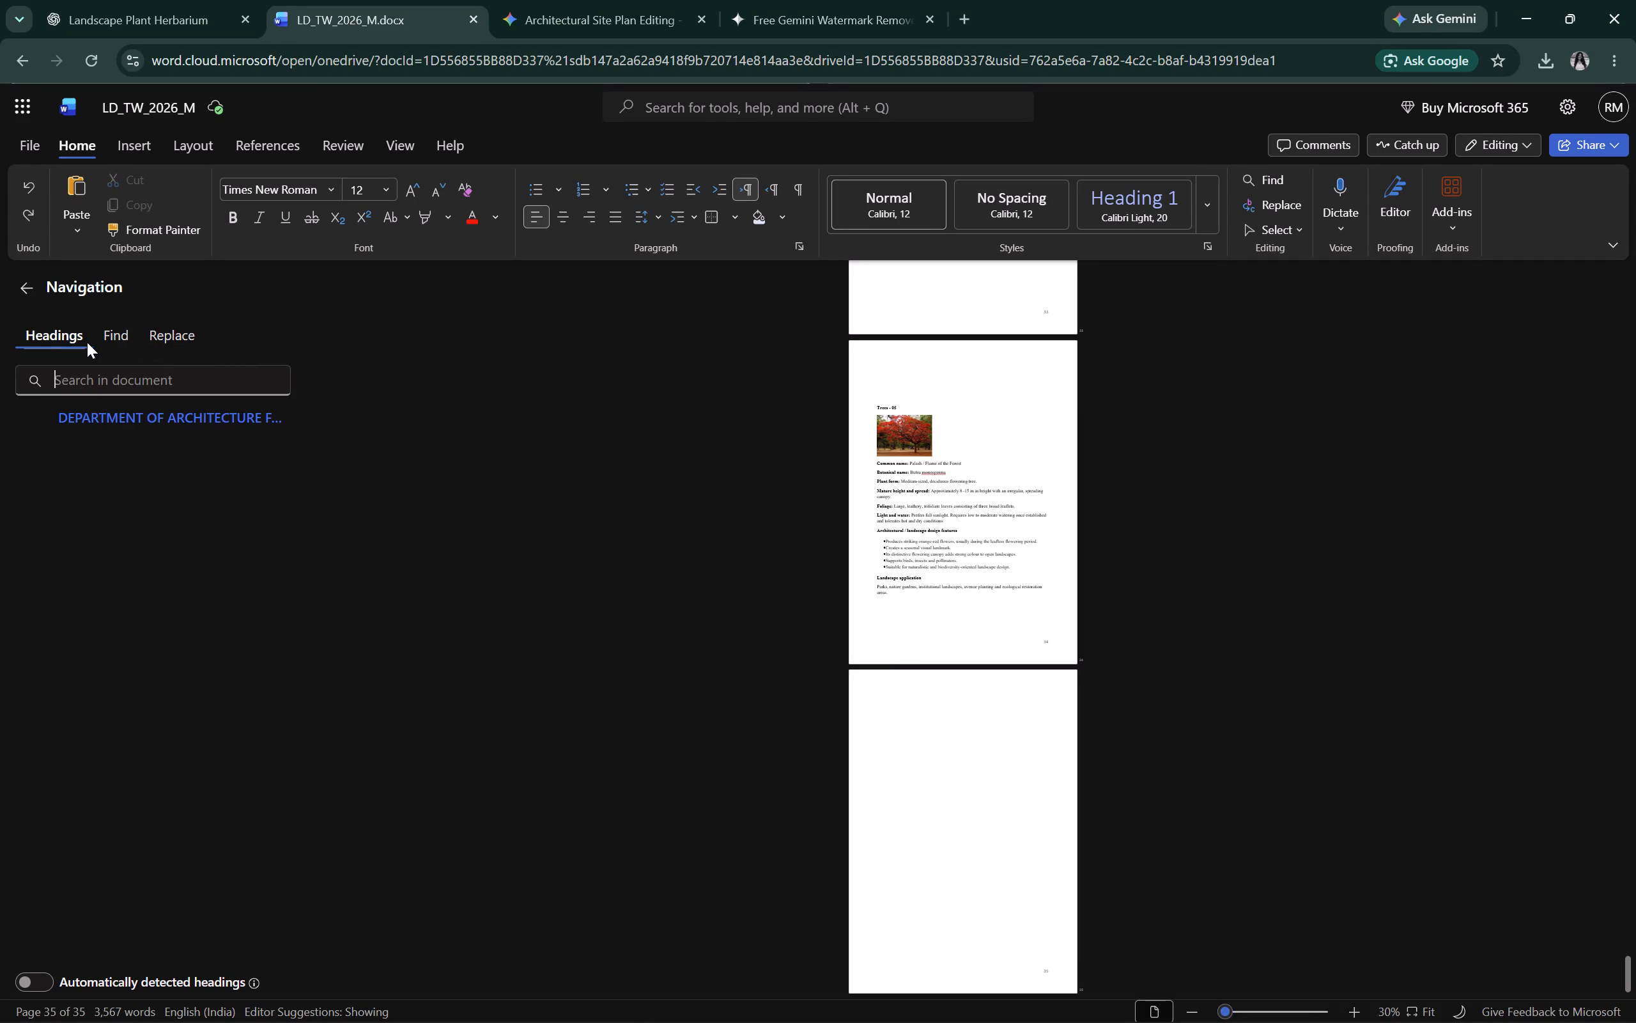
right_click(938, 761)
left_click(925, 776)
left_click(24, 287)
Export LD_TW_2026_M as a PDF and download the converted file.
left_click(22, 147)
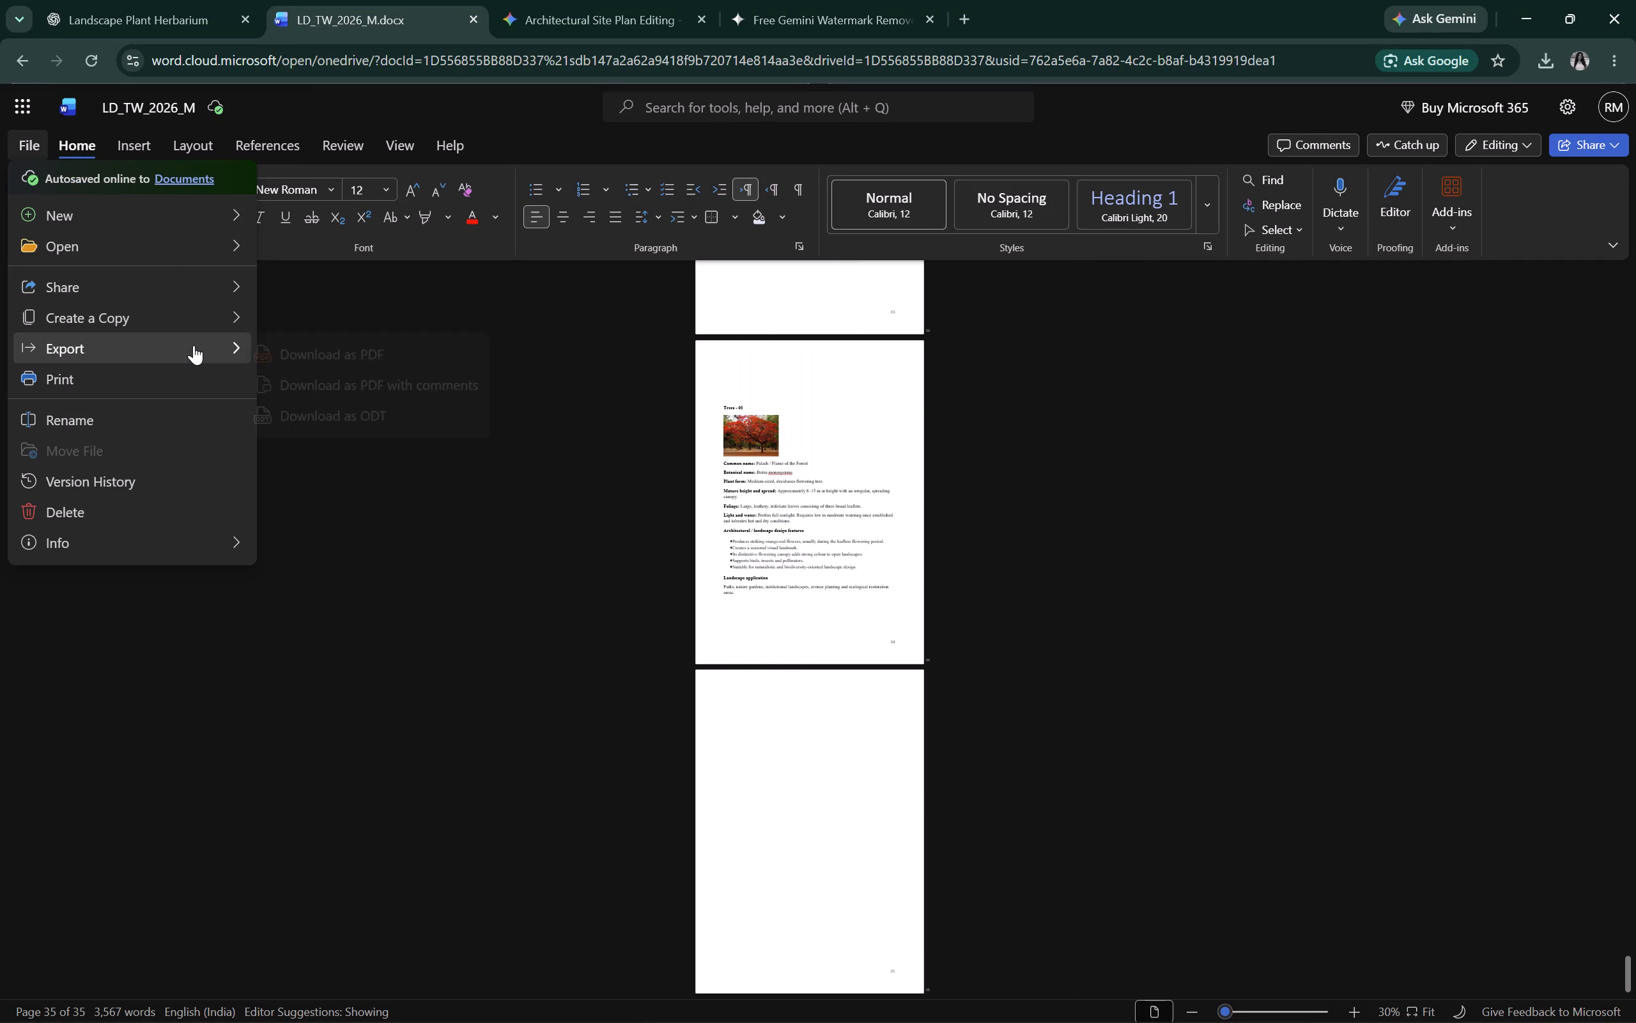
left_click(194, 345)
left_click(327, 348)
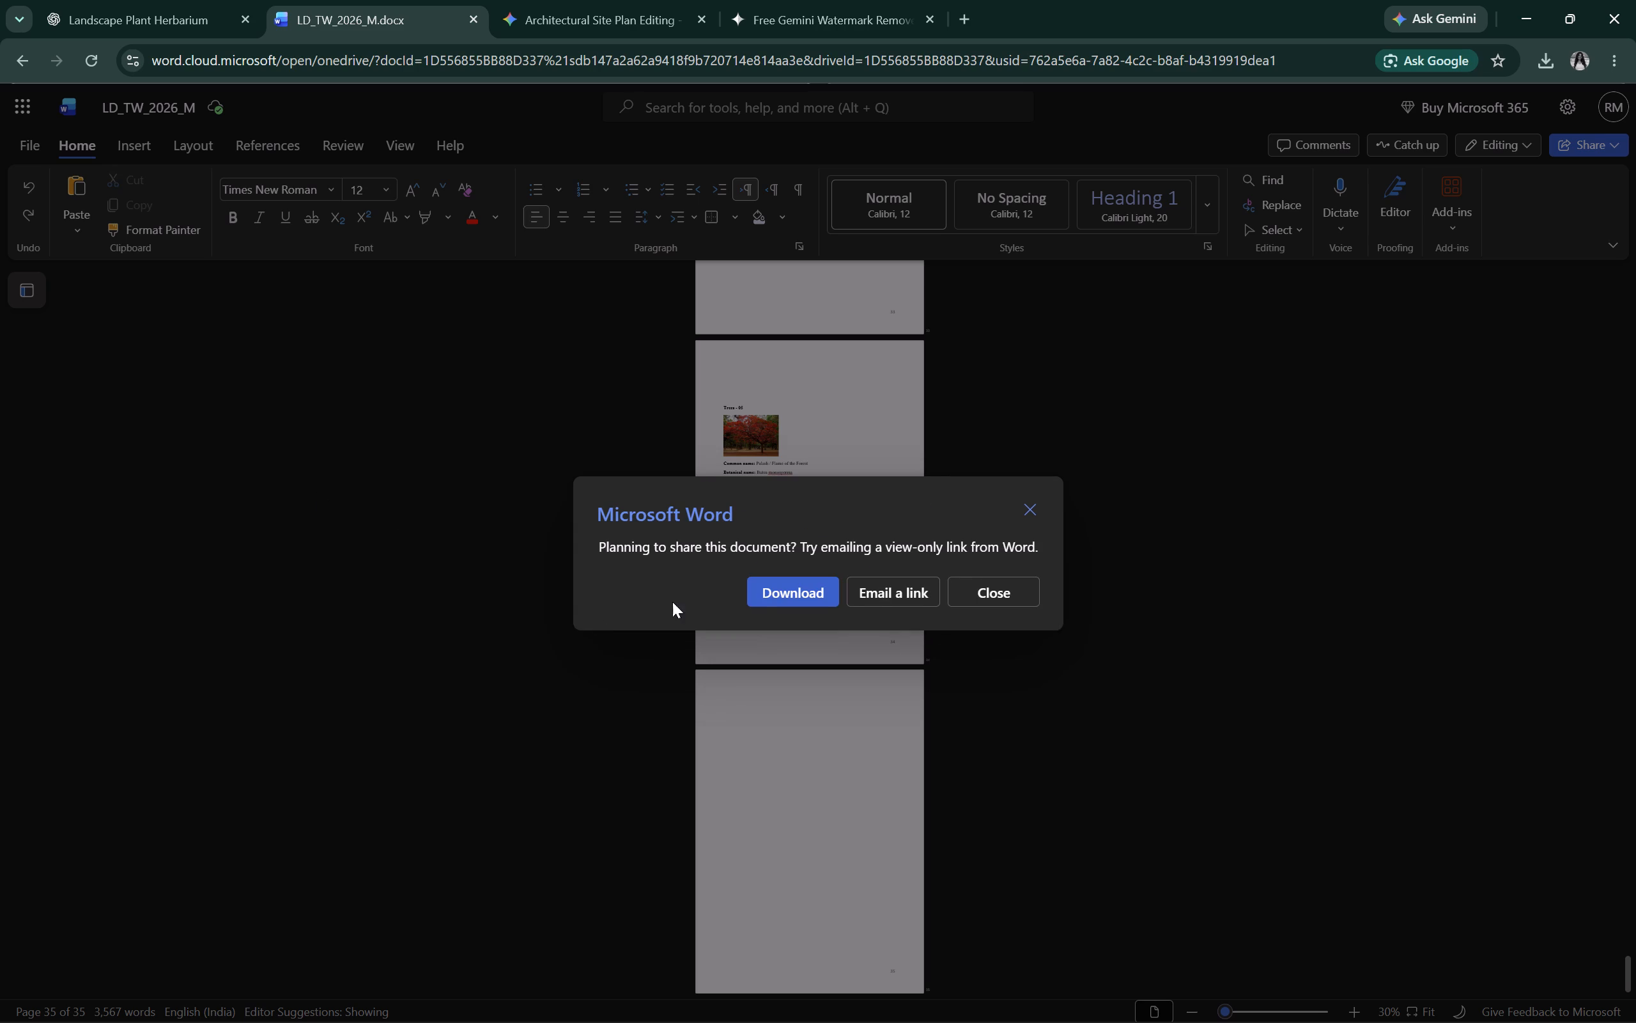
left_click(766, 598)
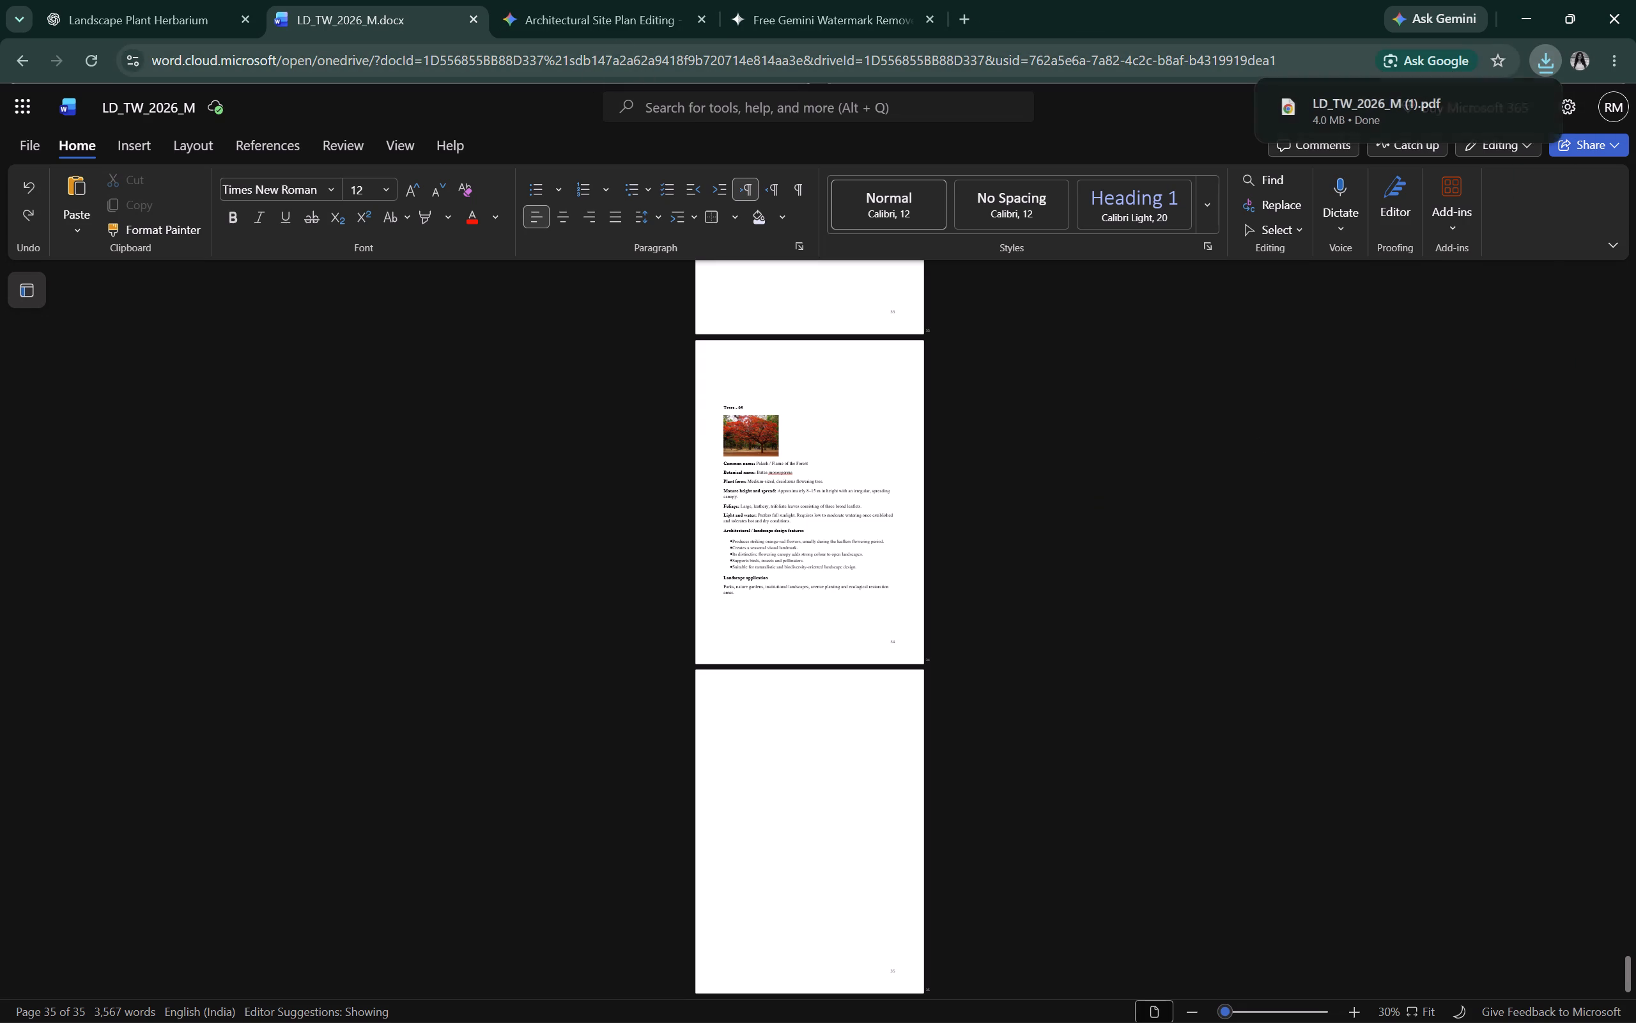
Open the downloaded PDF, review its pages from the cover through the Simple Site Plan page, and close it.
left_click(1520, 107)
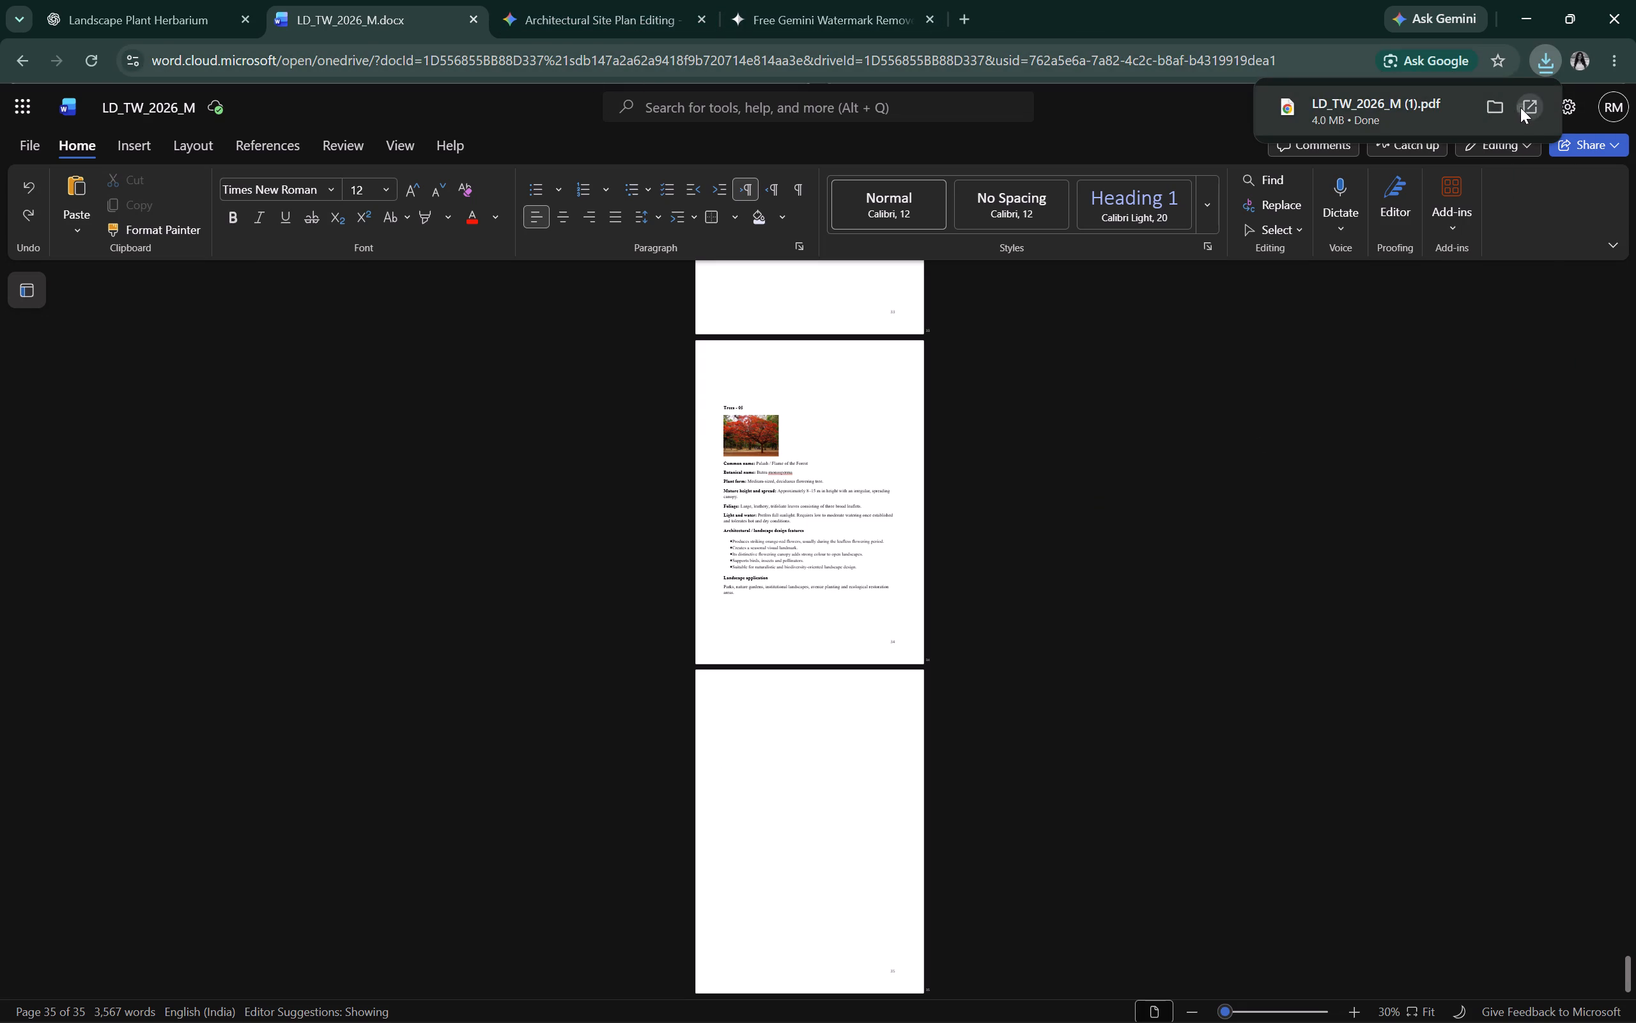
scroll(1175, 708, "down", 10)
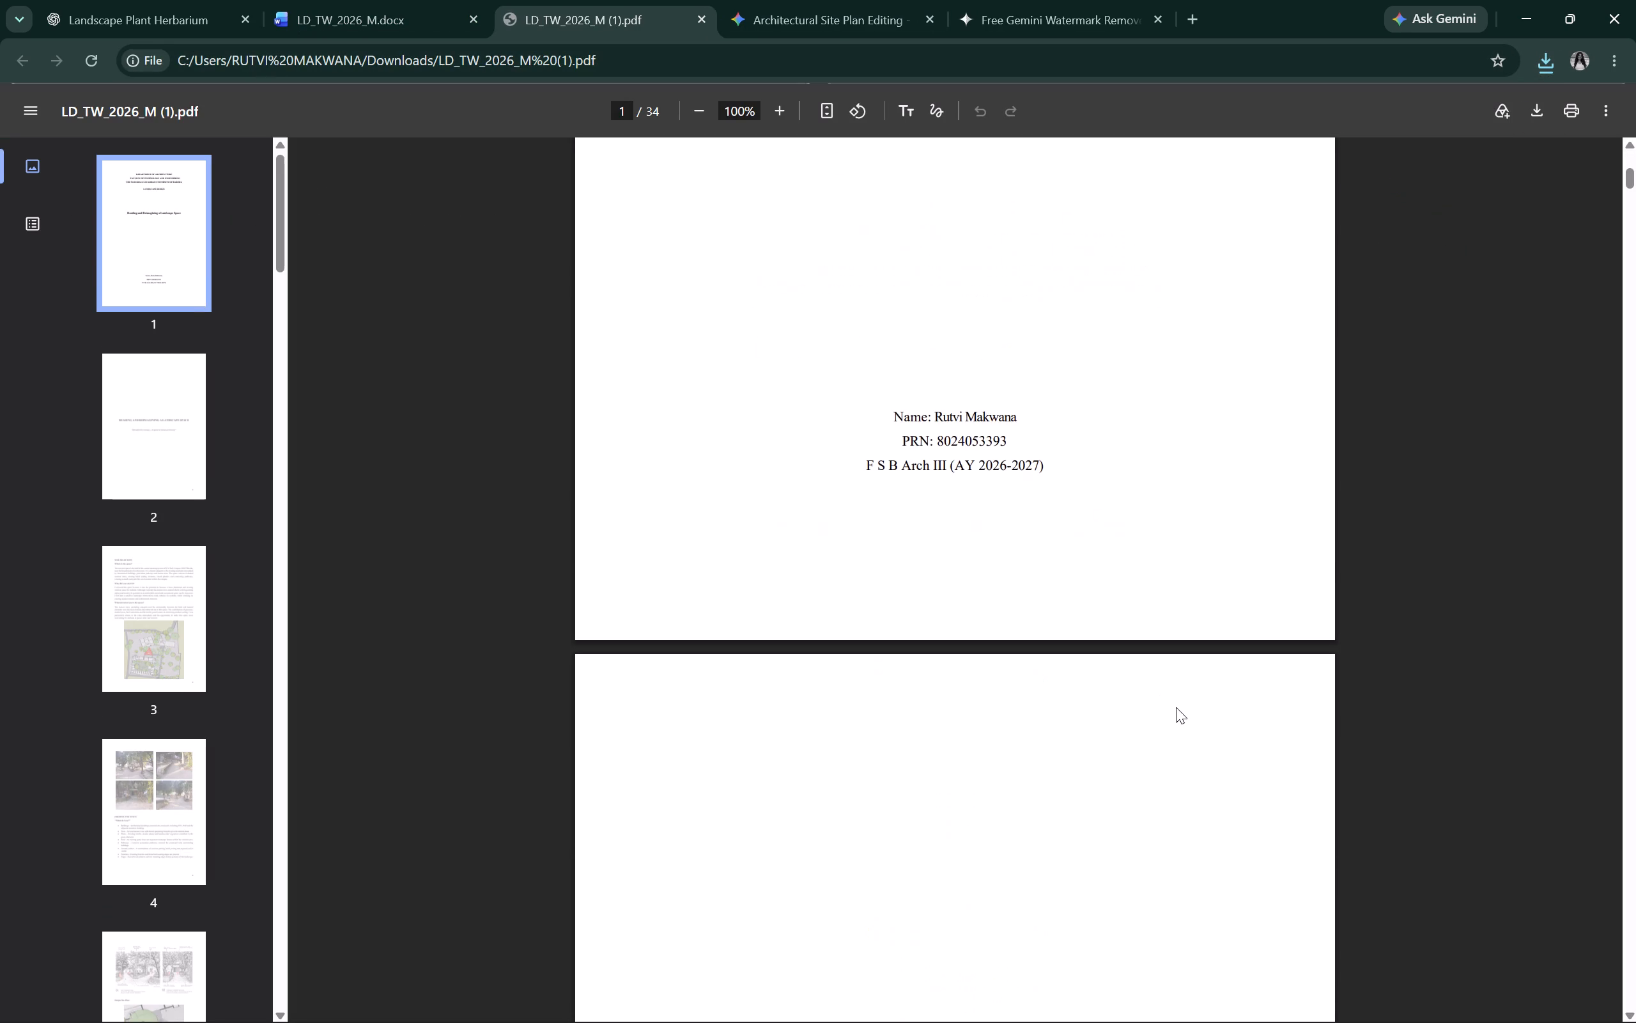
scroll(1176, 707, "down", 6)
scroll(1176, 707, "up", 2)
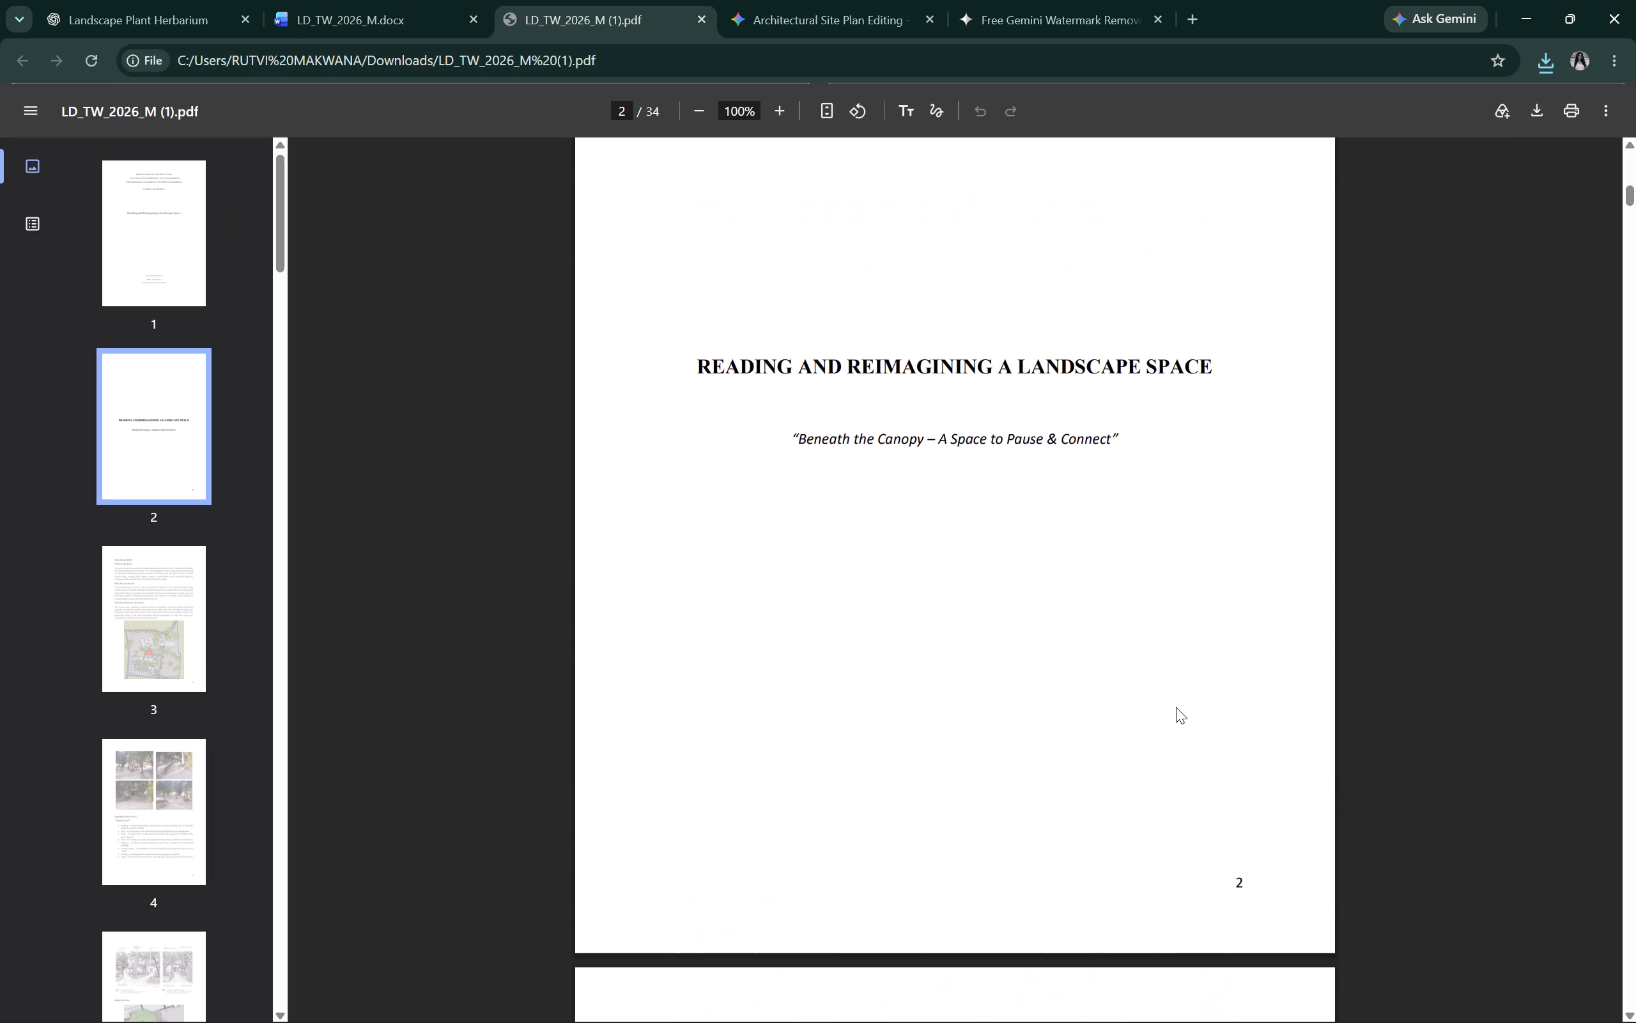
scroll(1176, 707, "down", 5)
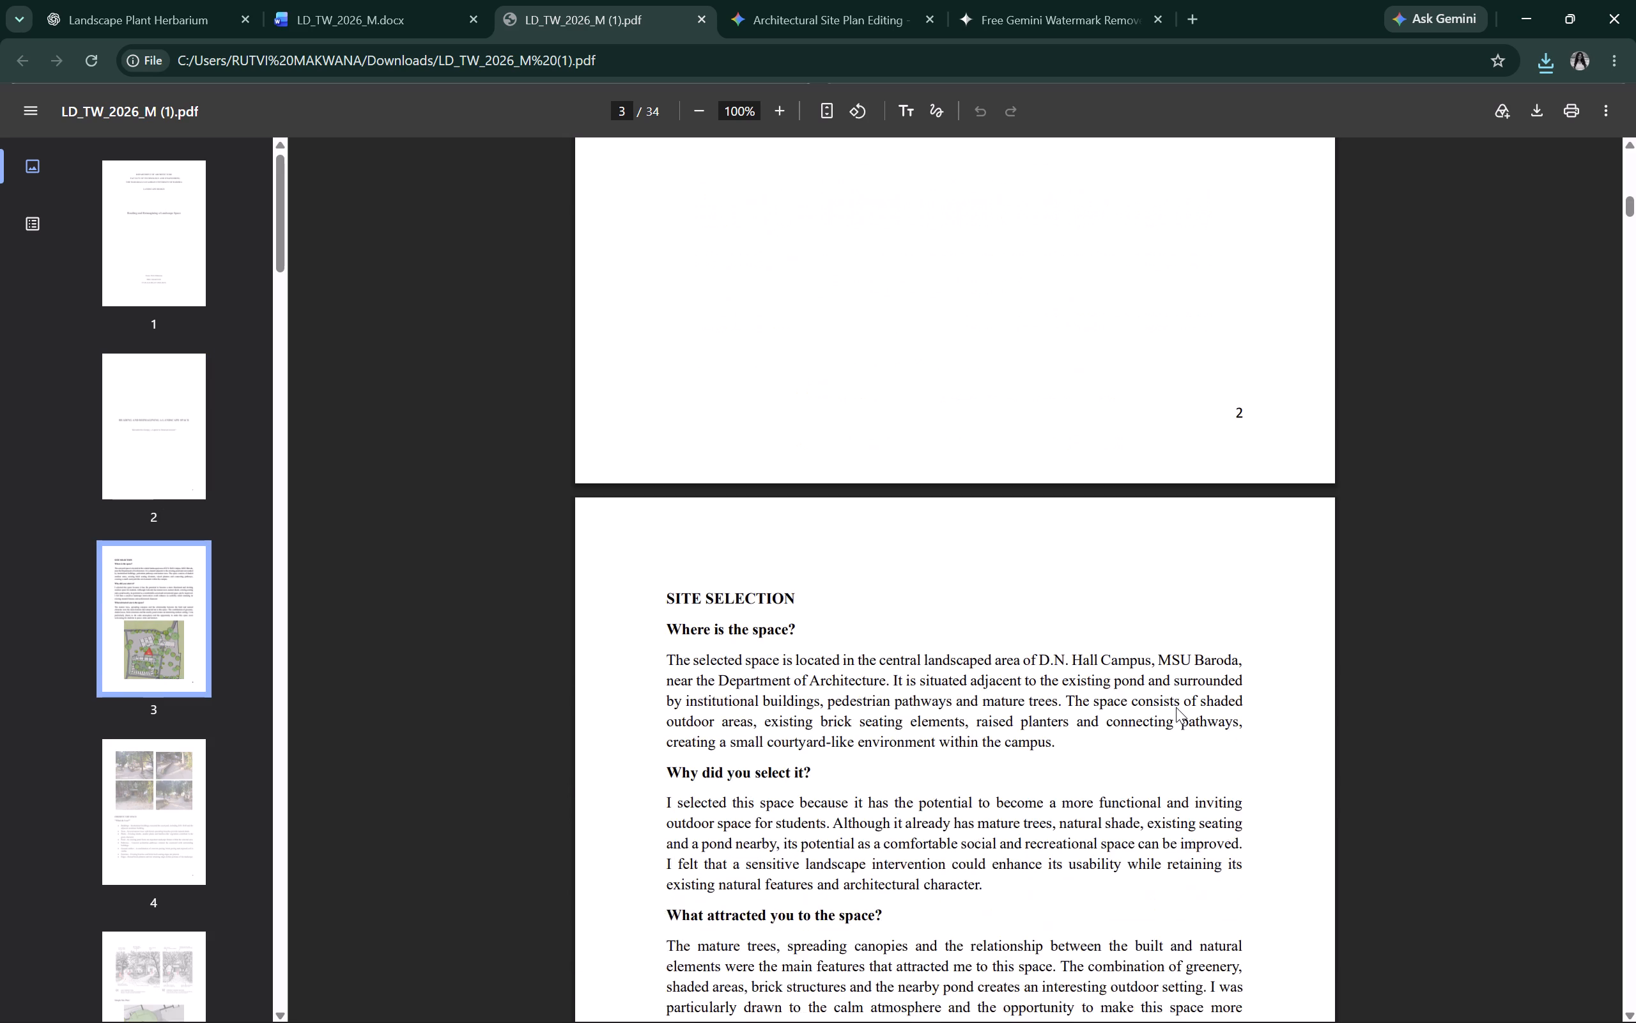
scroll(1176, 707, "down", 5)
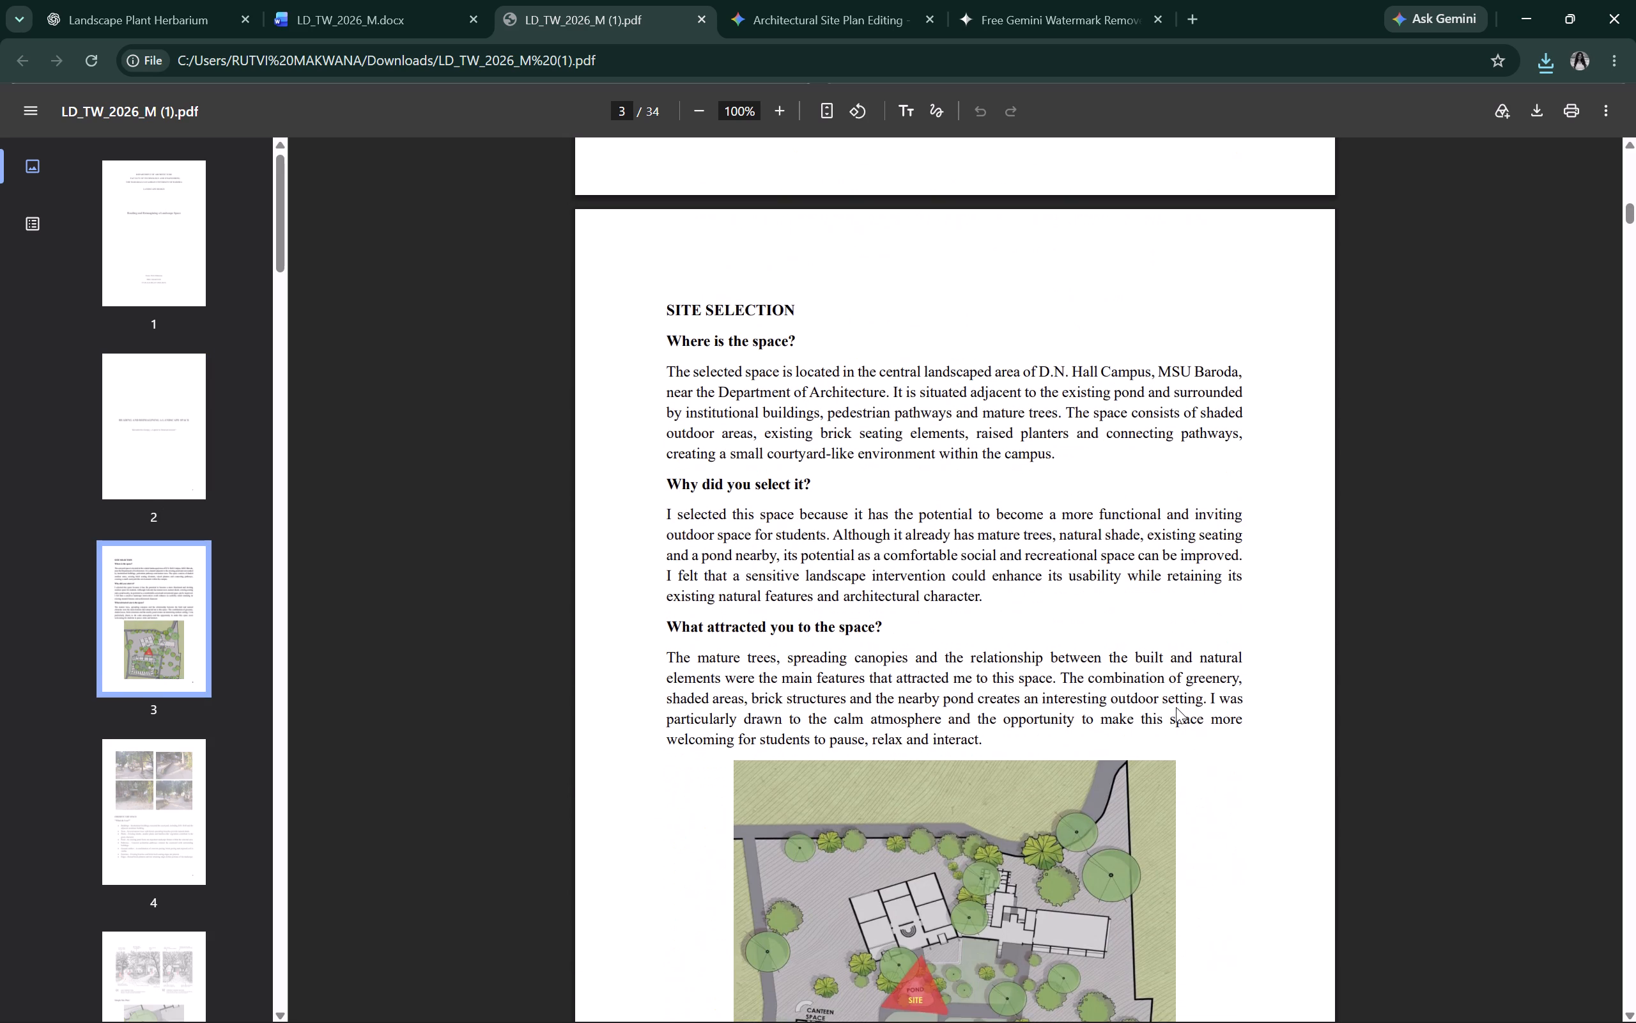
scroll(1176, 707, "down", 2)
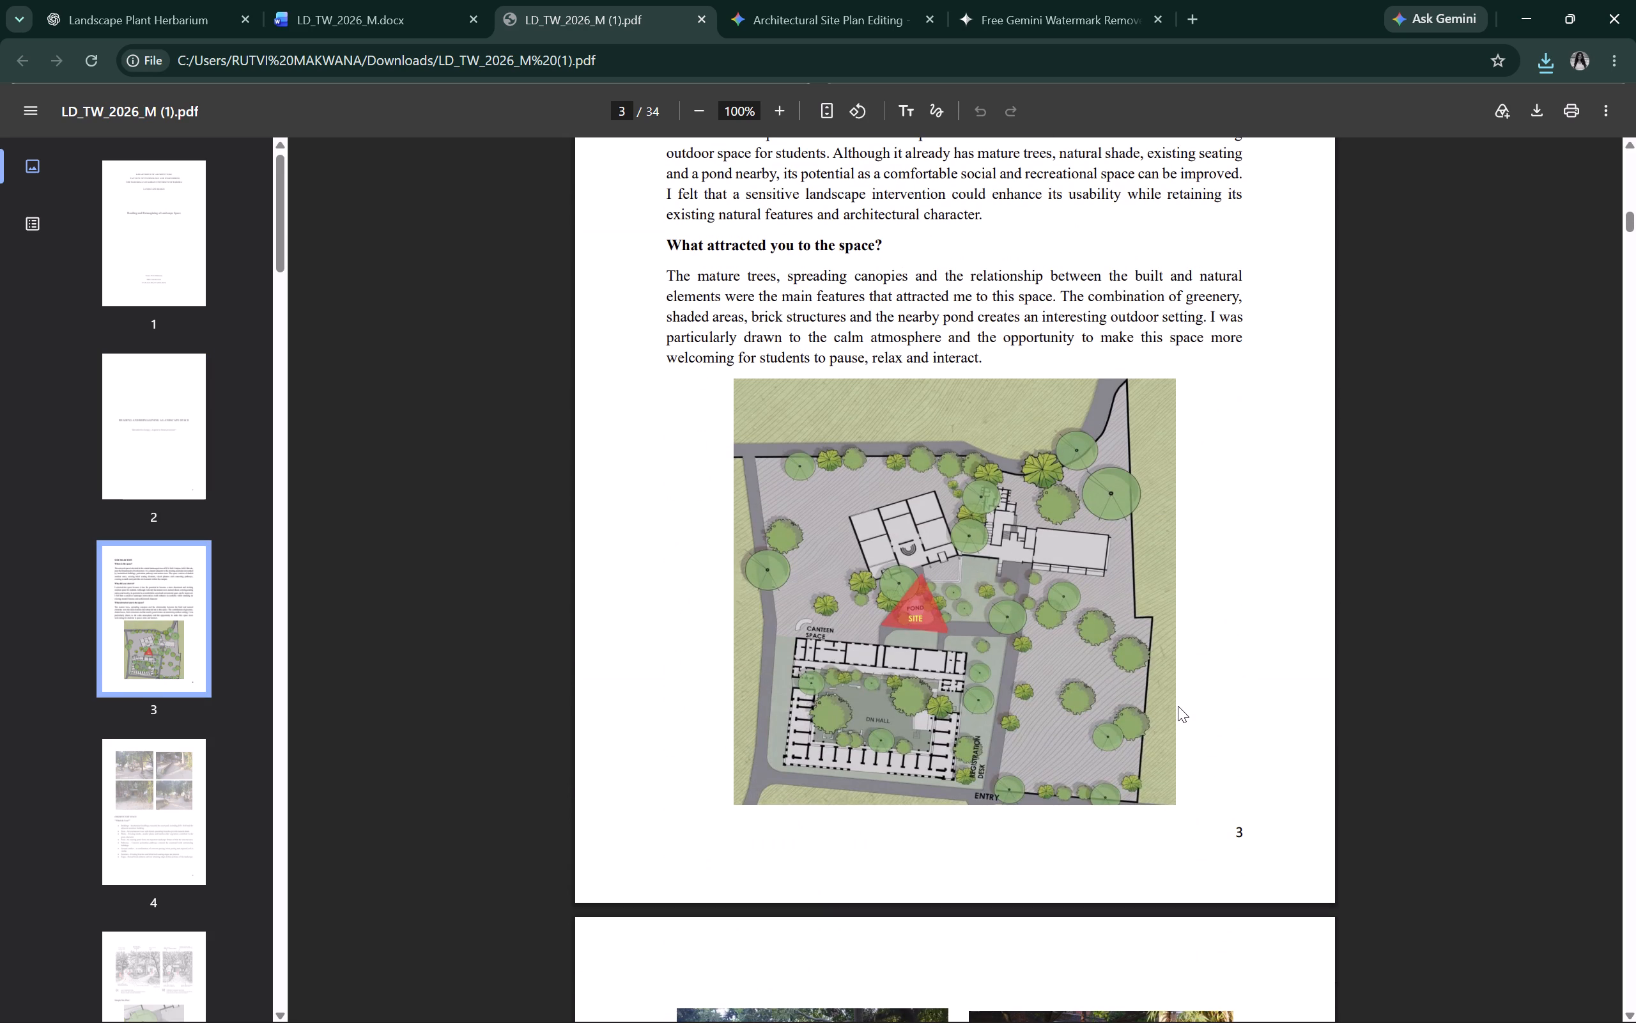
scroll(1178, 706, "down", 7)
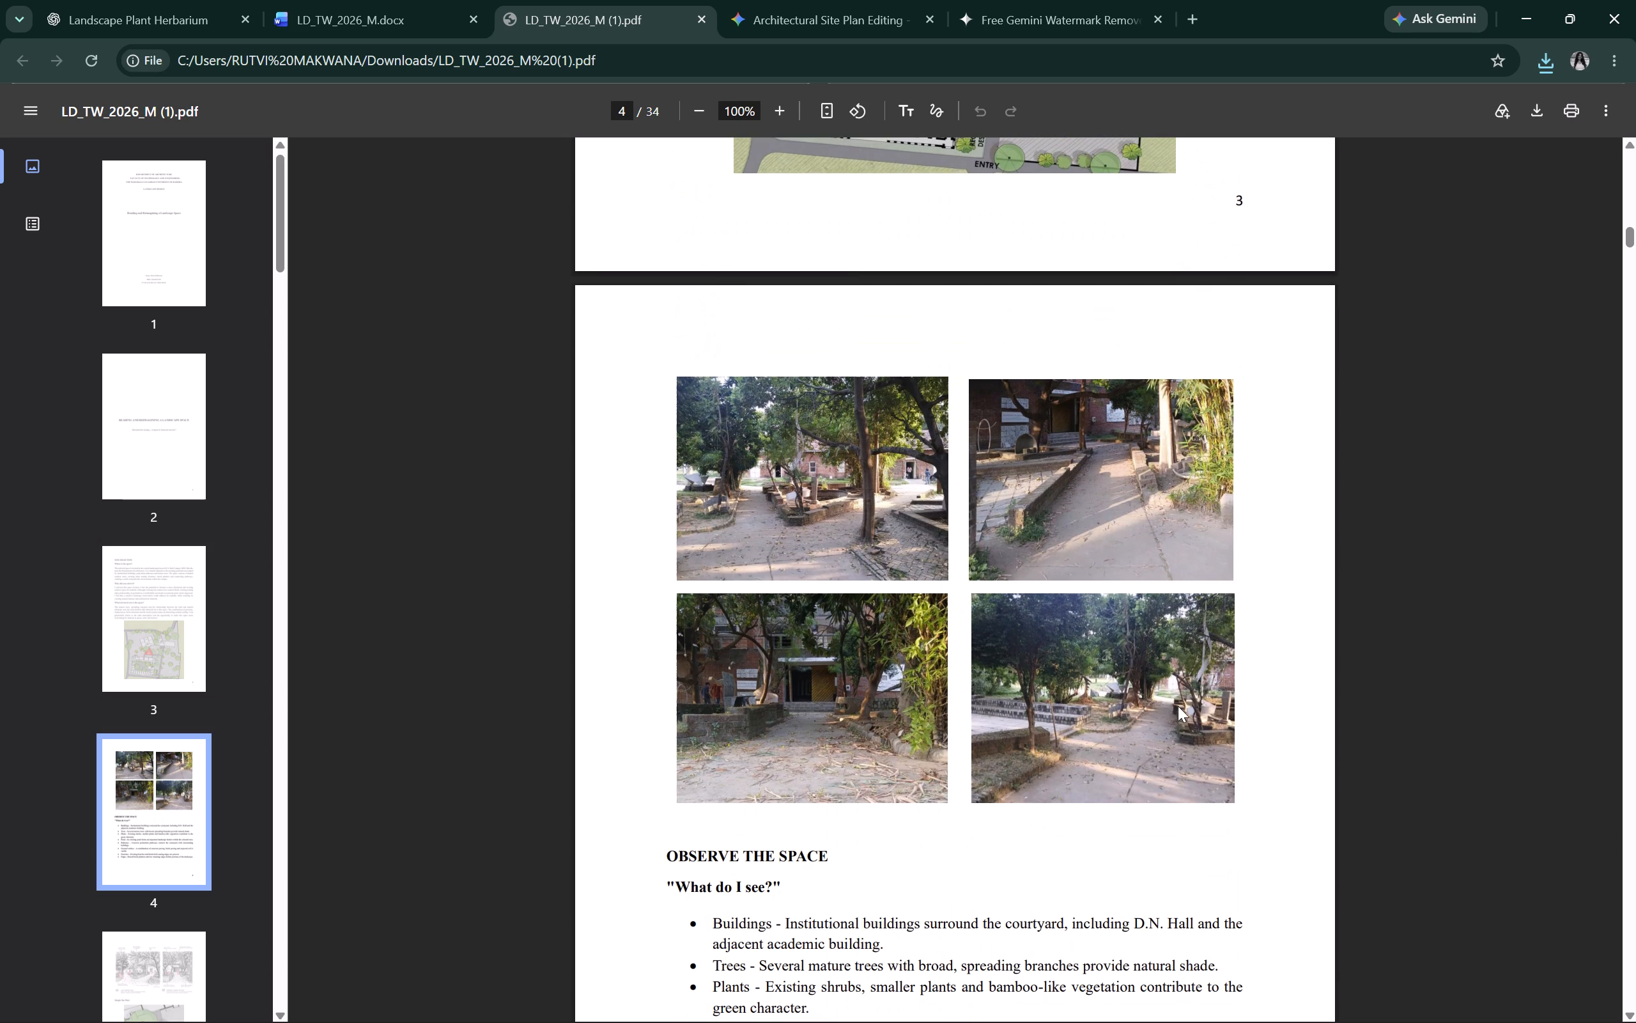
scroll(1178, 706, "down", 7)
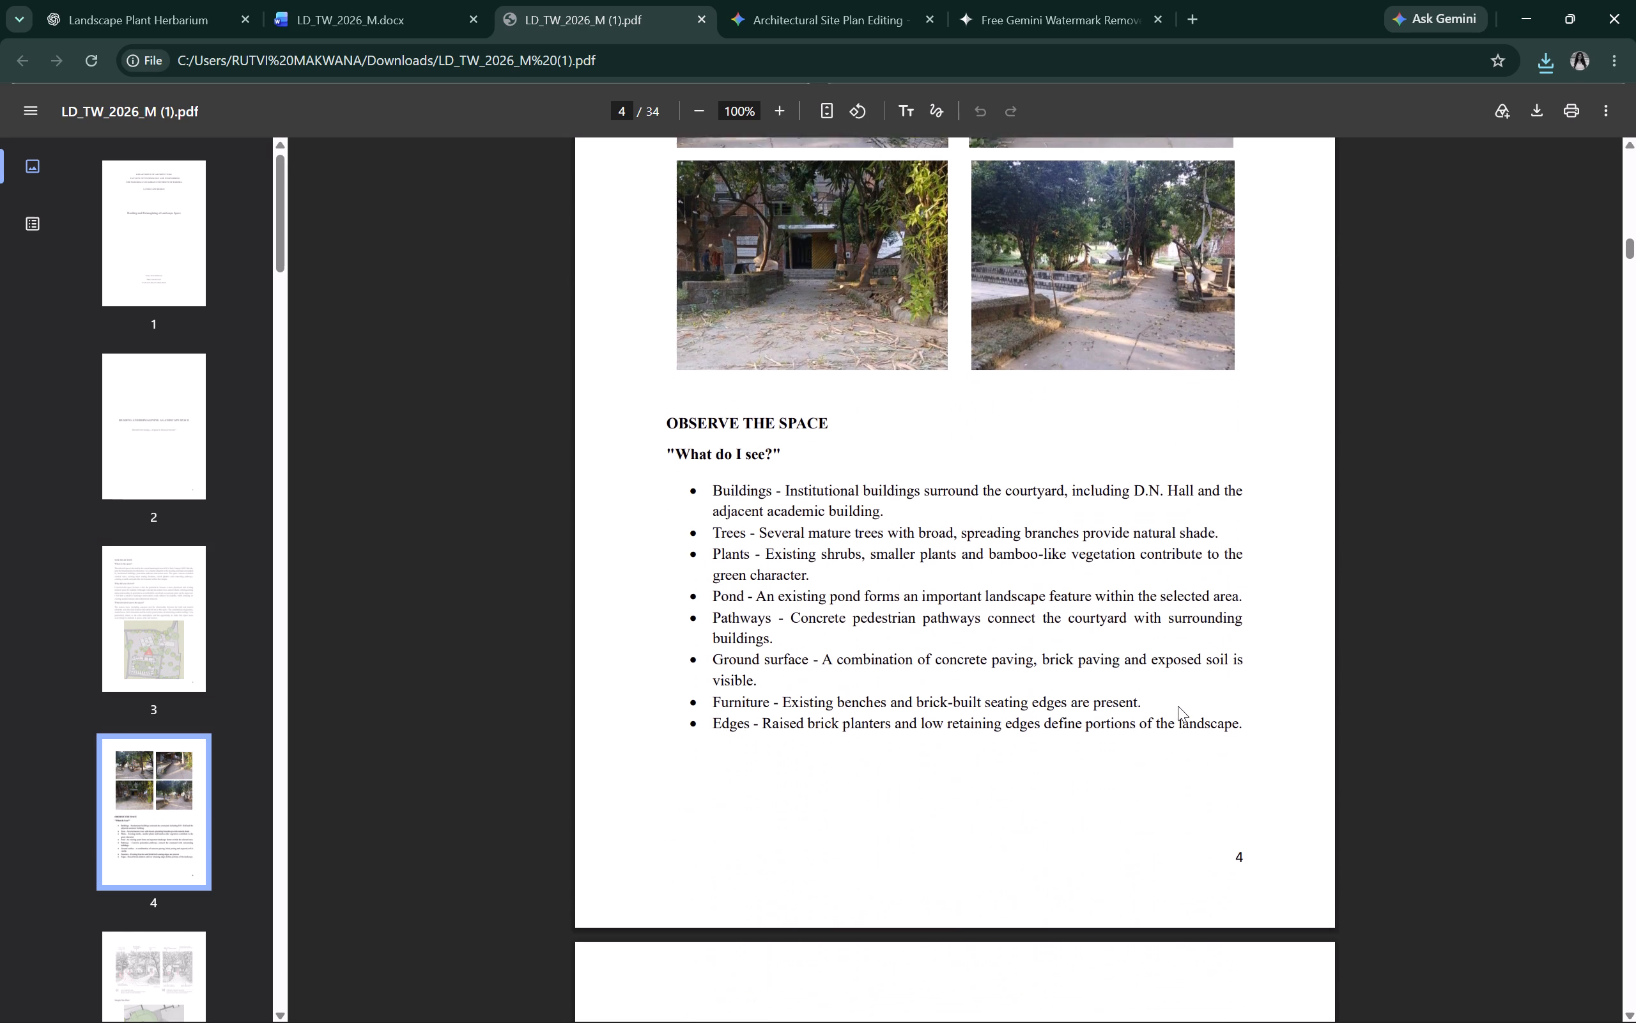
scroll(1178, 706, "down", 6)
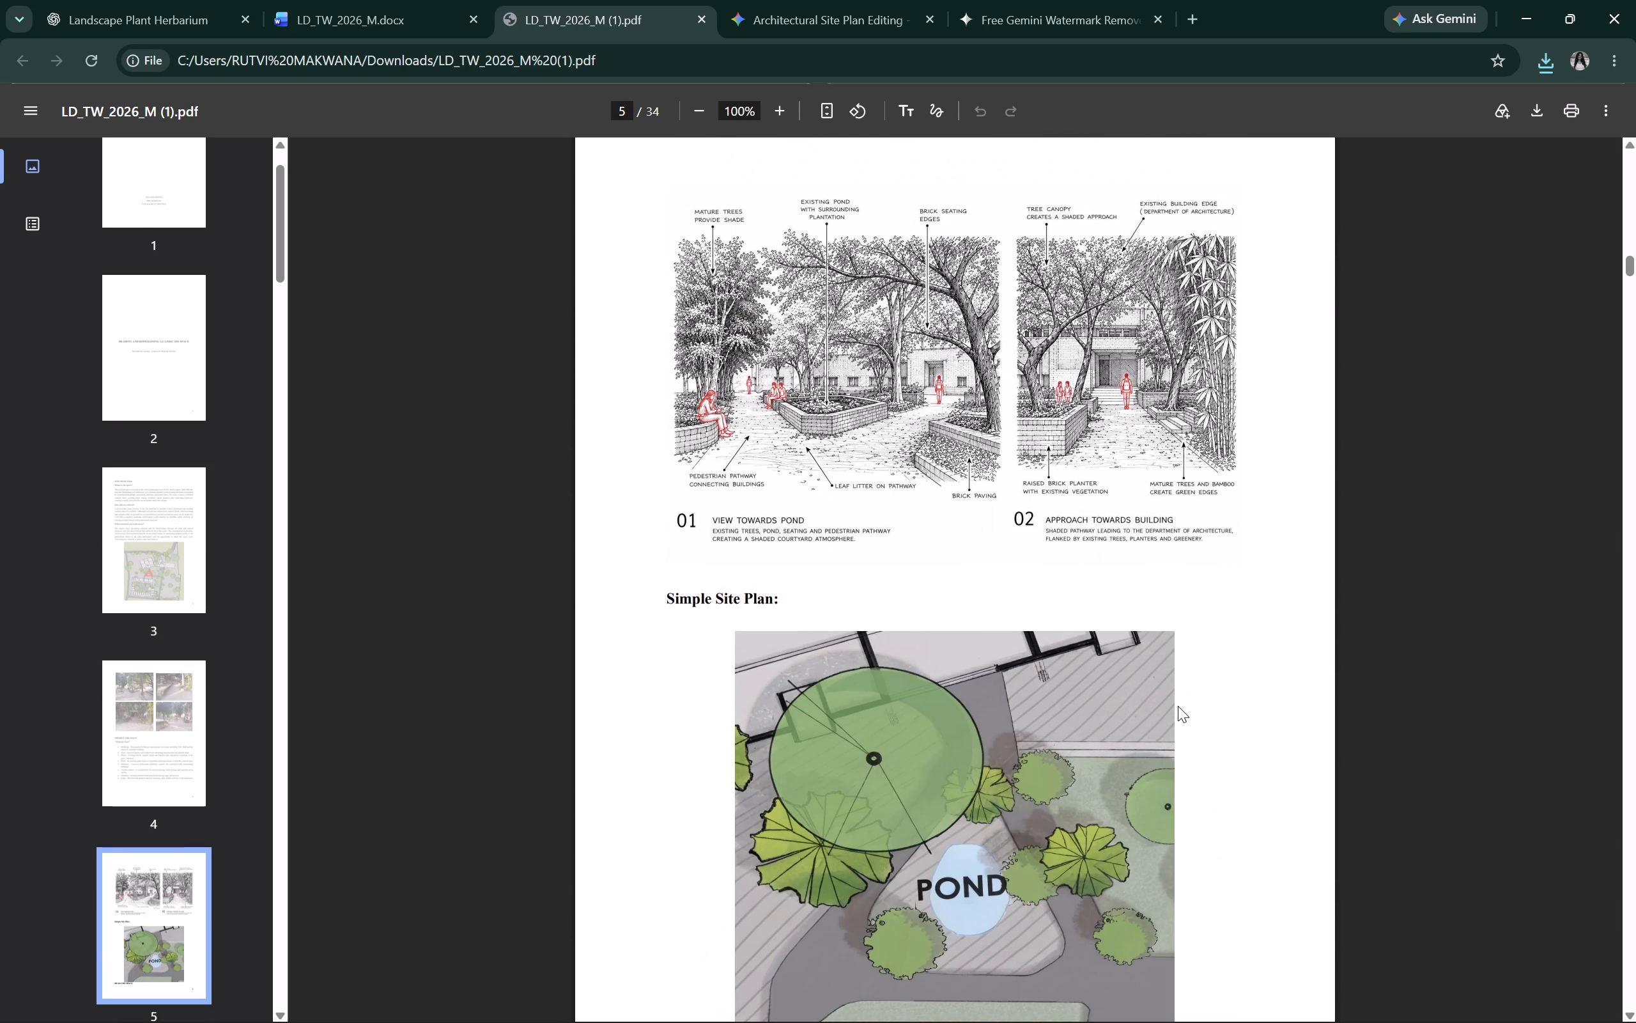
scroll(1178, 706, "down", 4)
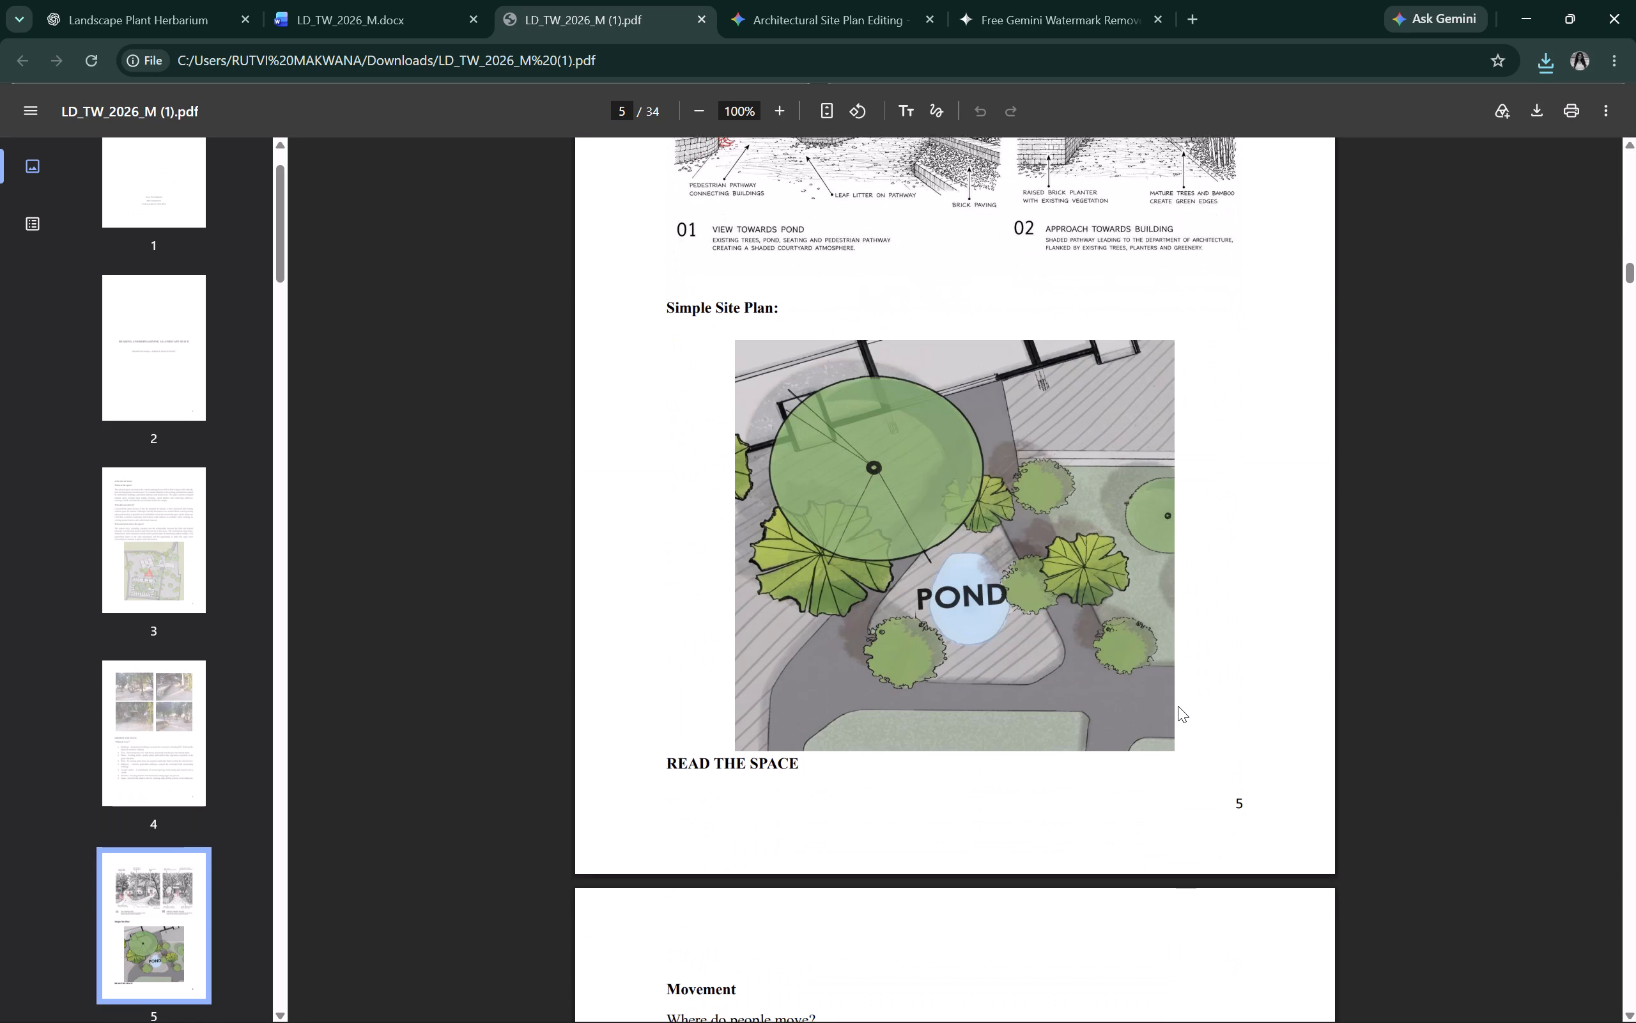
scroll(1178, 706, "down", 2)
scroll(1178, 706, "up", 4)
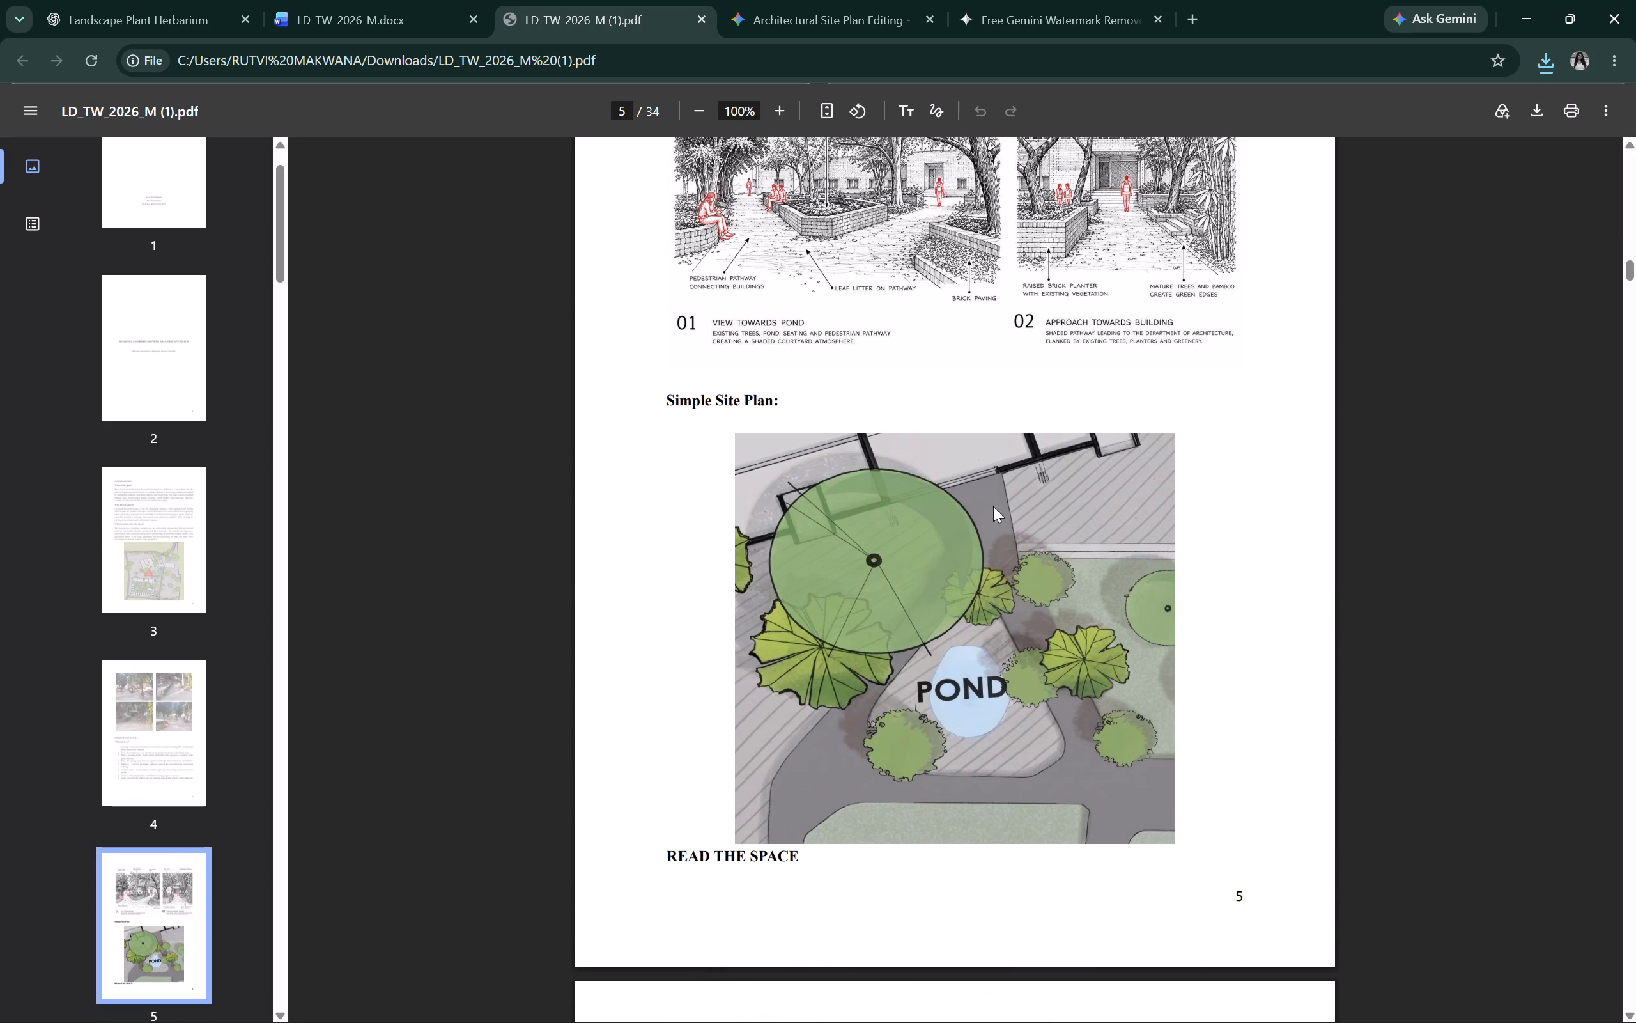
left_click(1508, 18)
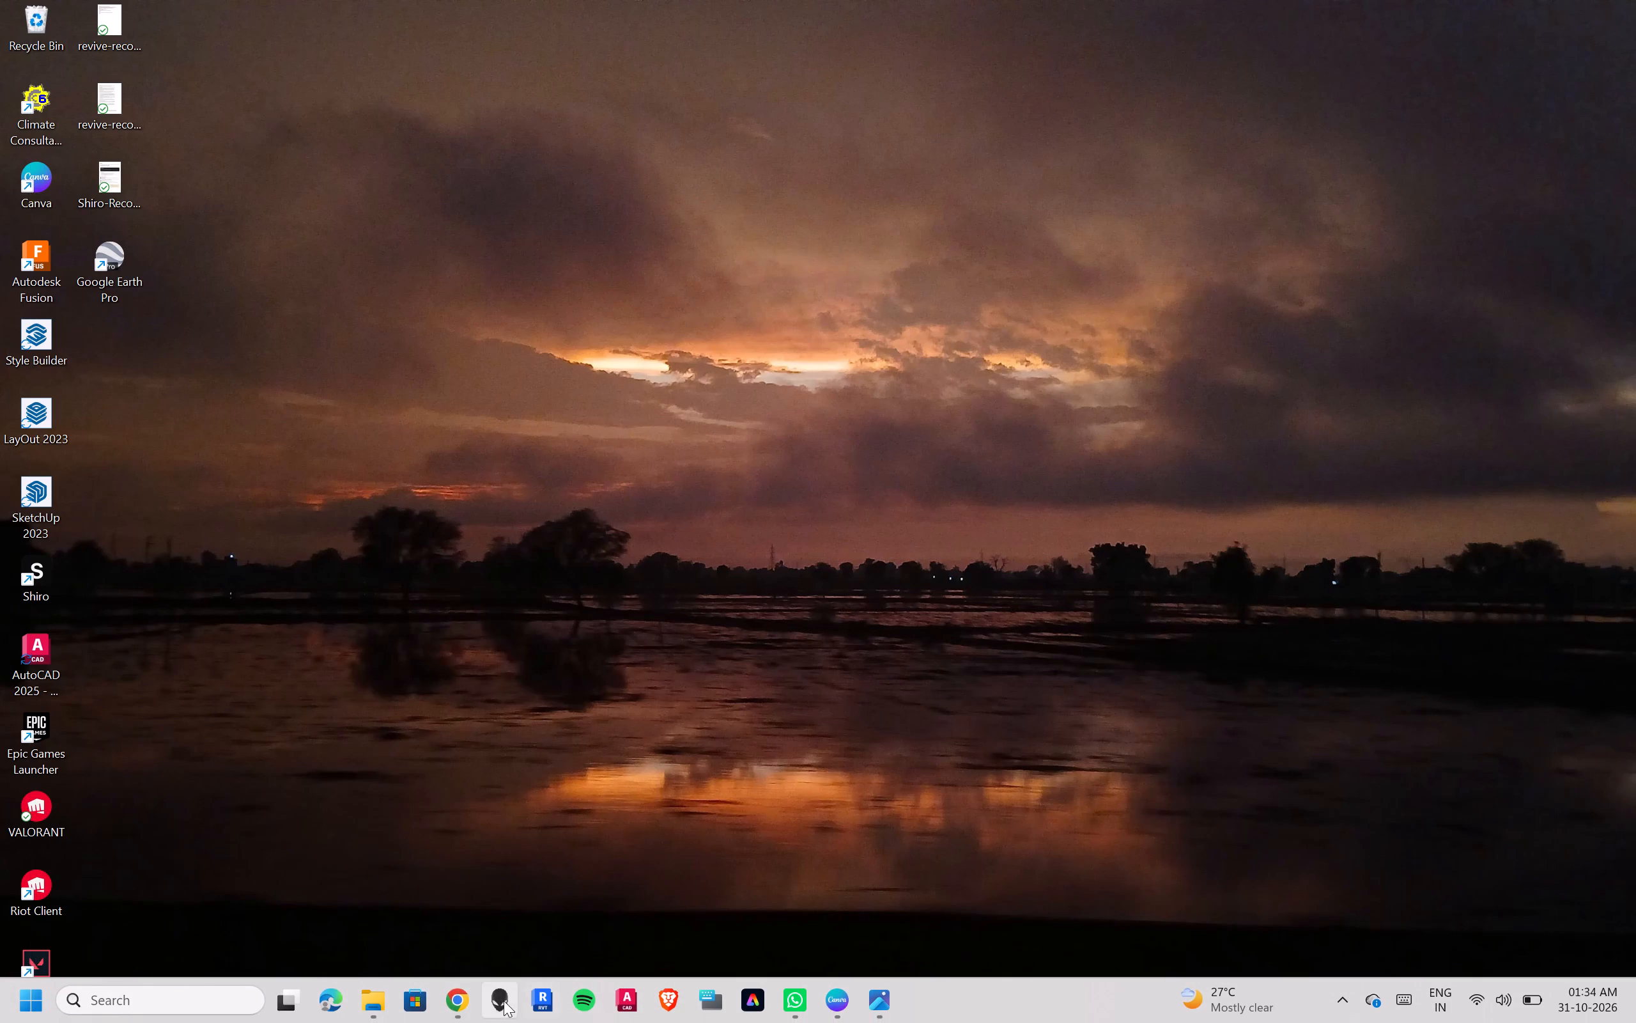
left_click(475, 999)
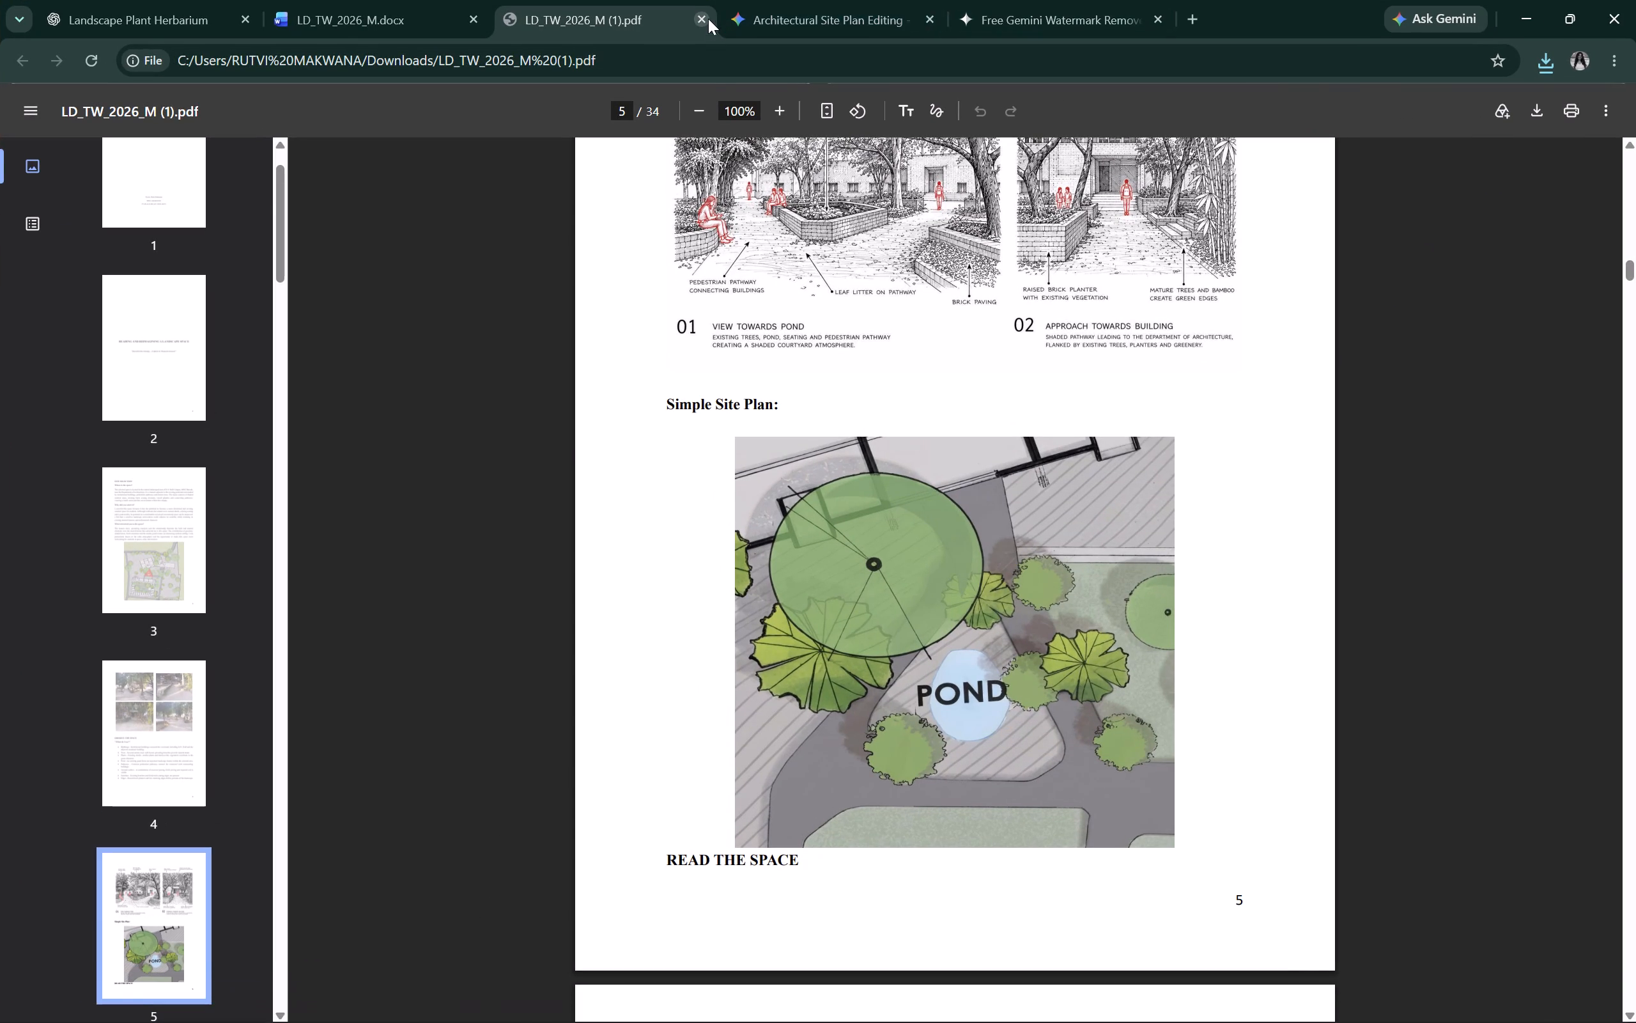
left_click(708, 19)
Look back through the document's pages from the end to the observation section on page 4, enlarging the view to 60%.
scroll(795, 708, "up", 16)
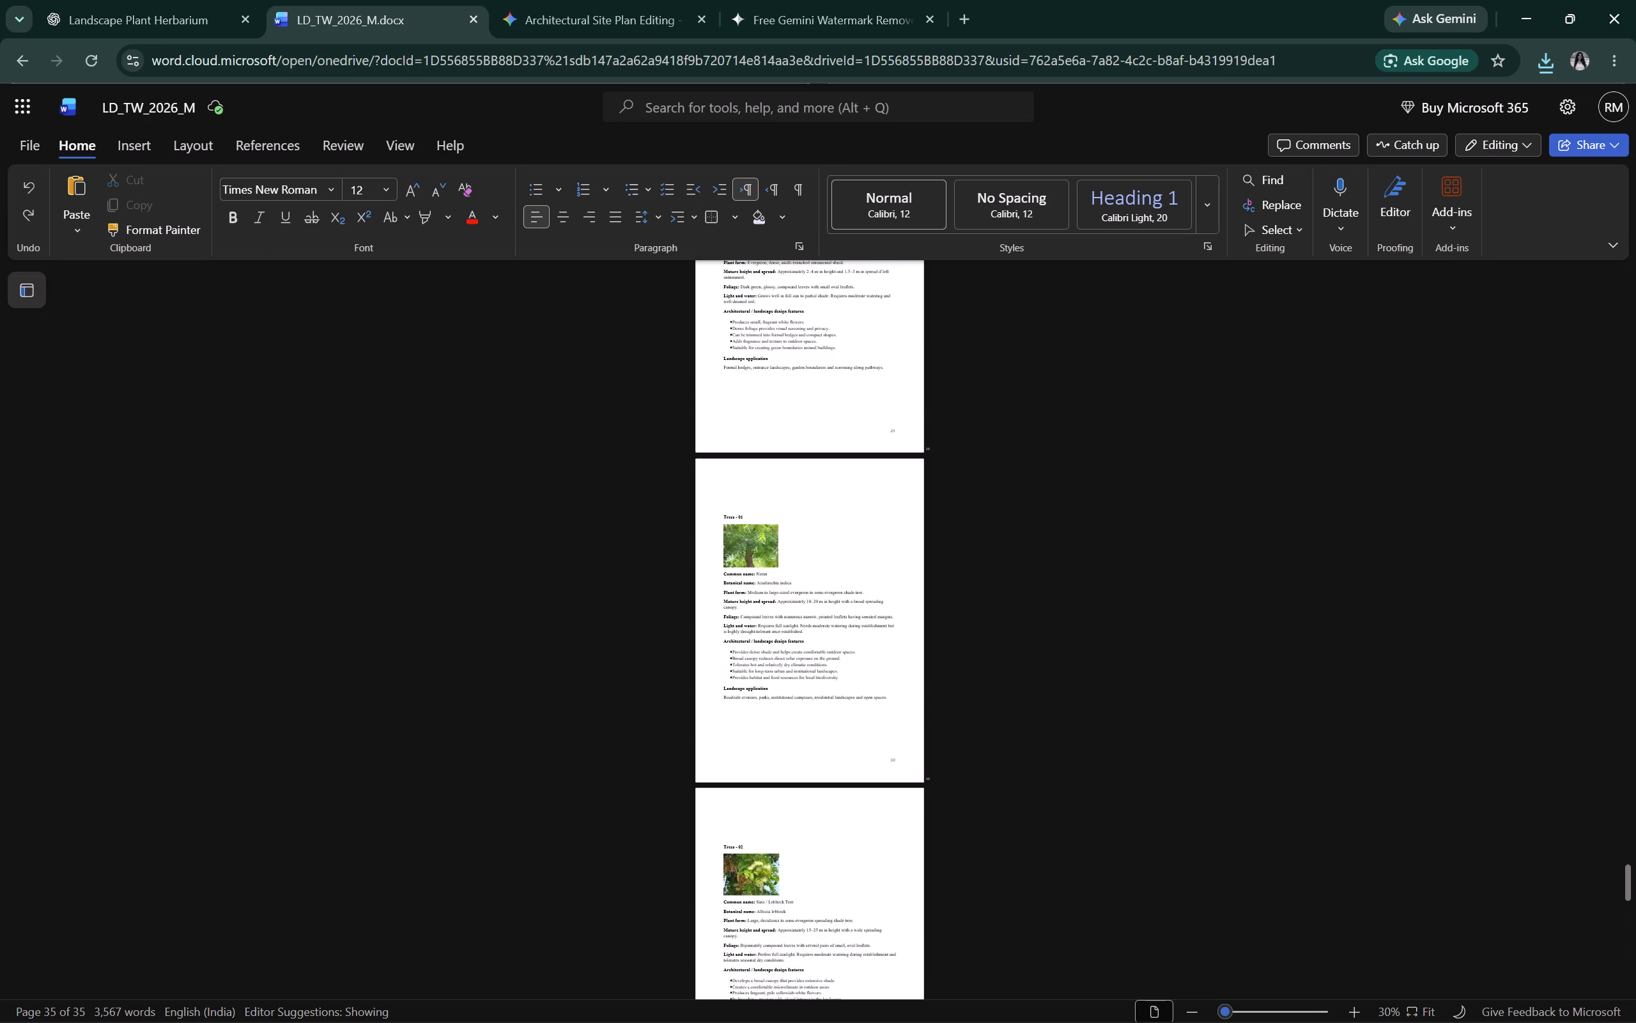
scroll(796, 705, "up", 20)
scroll(796, 705, "up", 15)
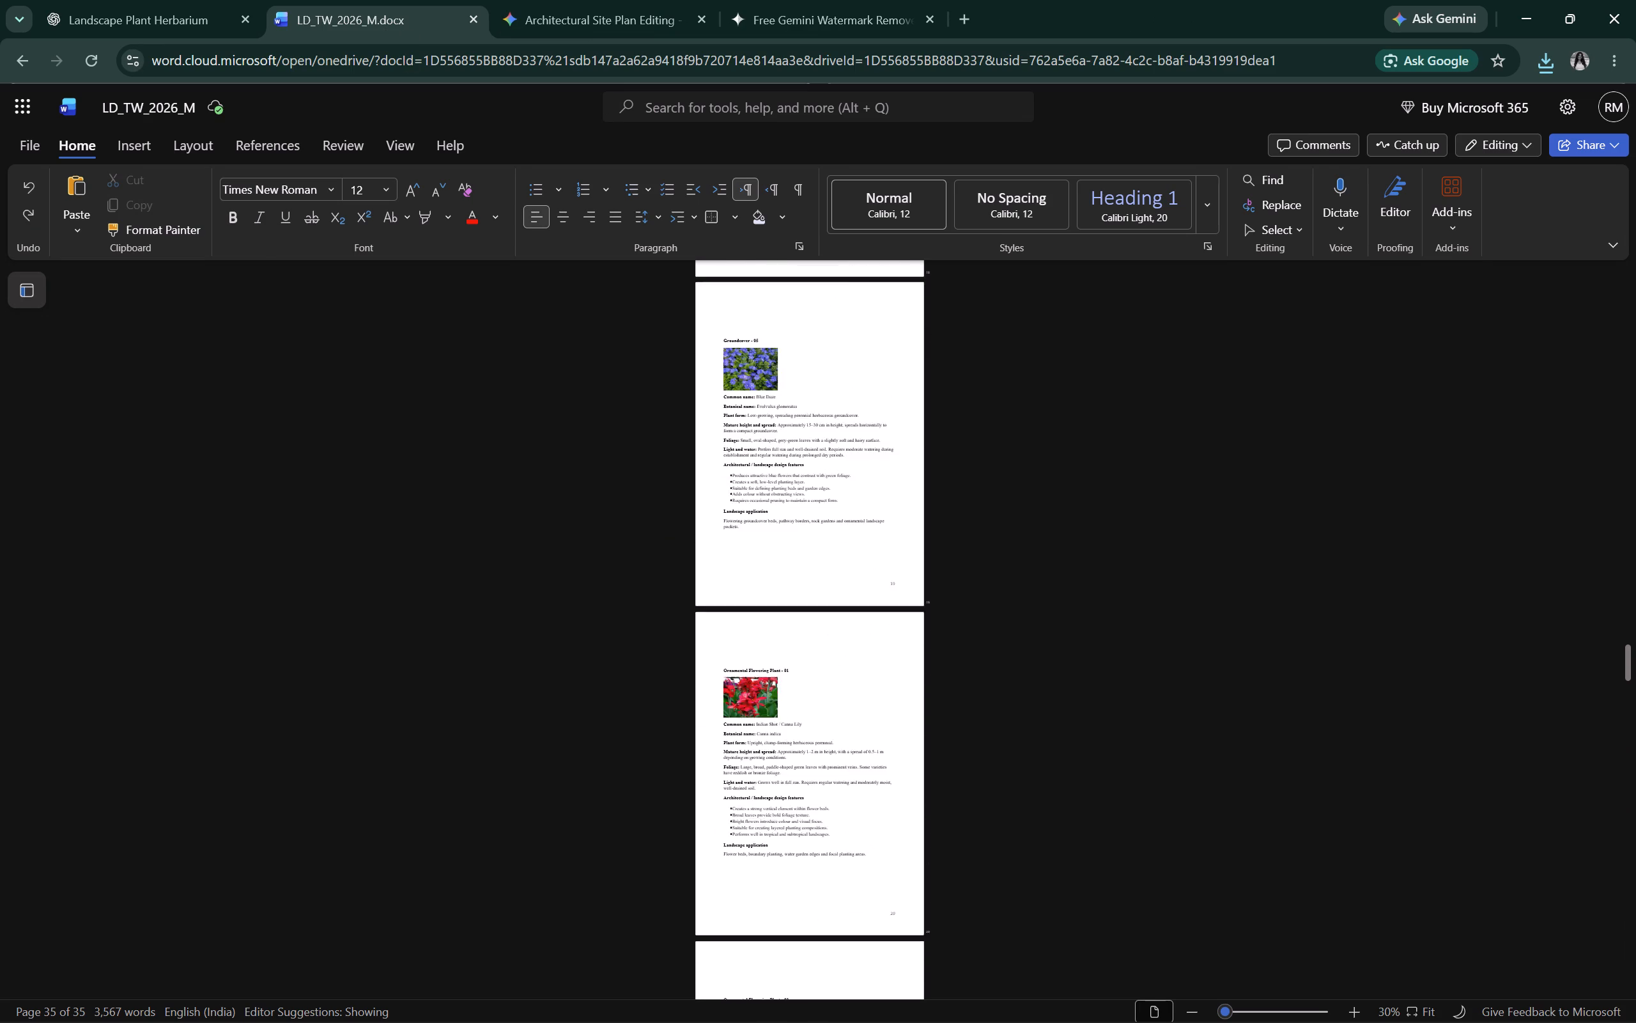
scroll(798, 704, "up", 20)
scroll(798, 704, "up", 14)
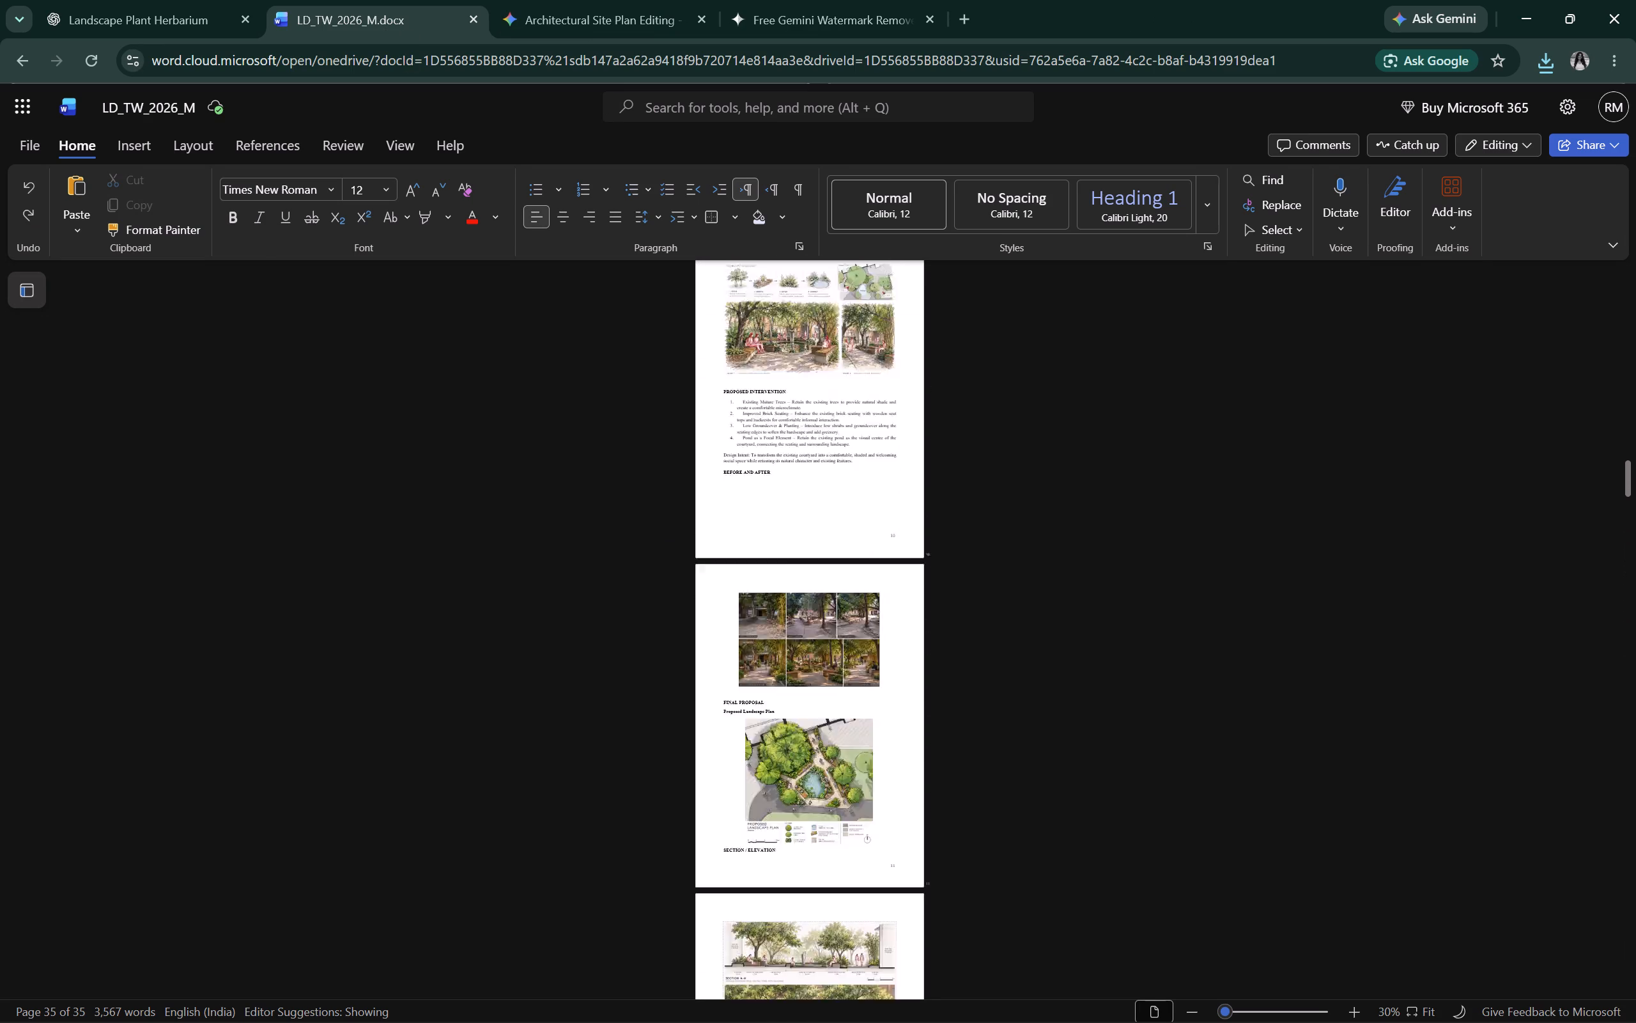
scroll(798, 704, "up", 6)
scroll(798, 704, "down", 6)
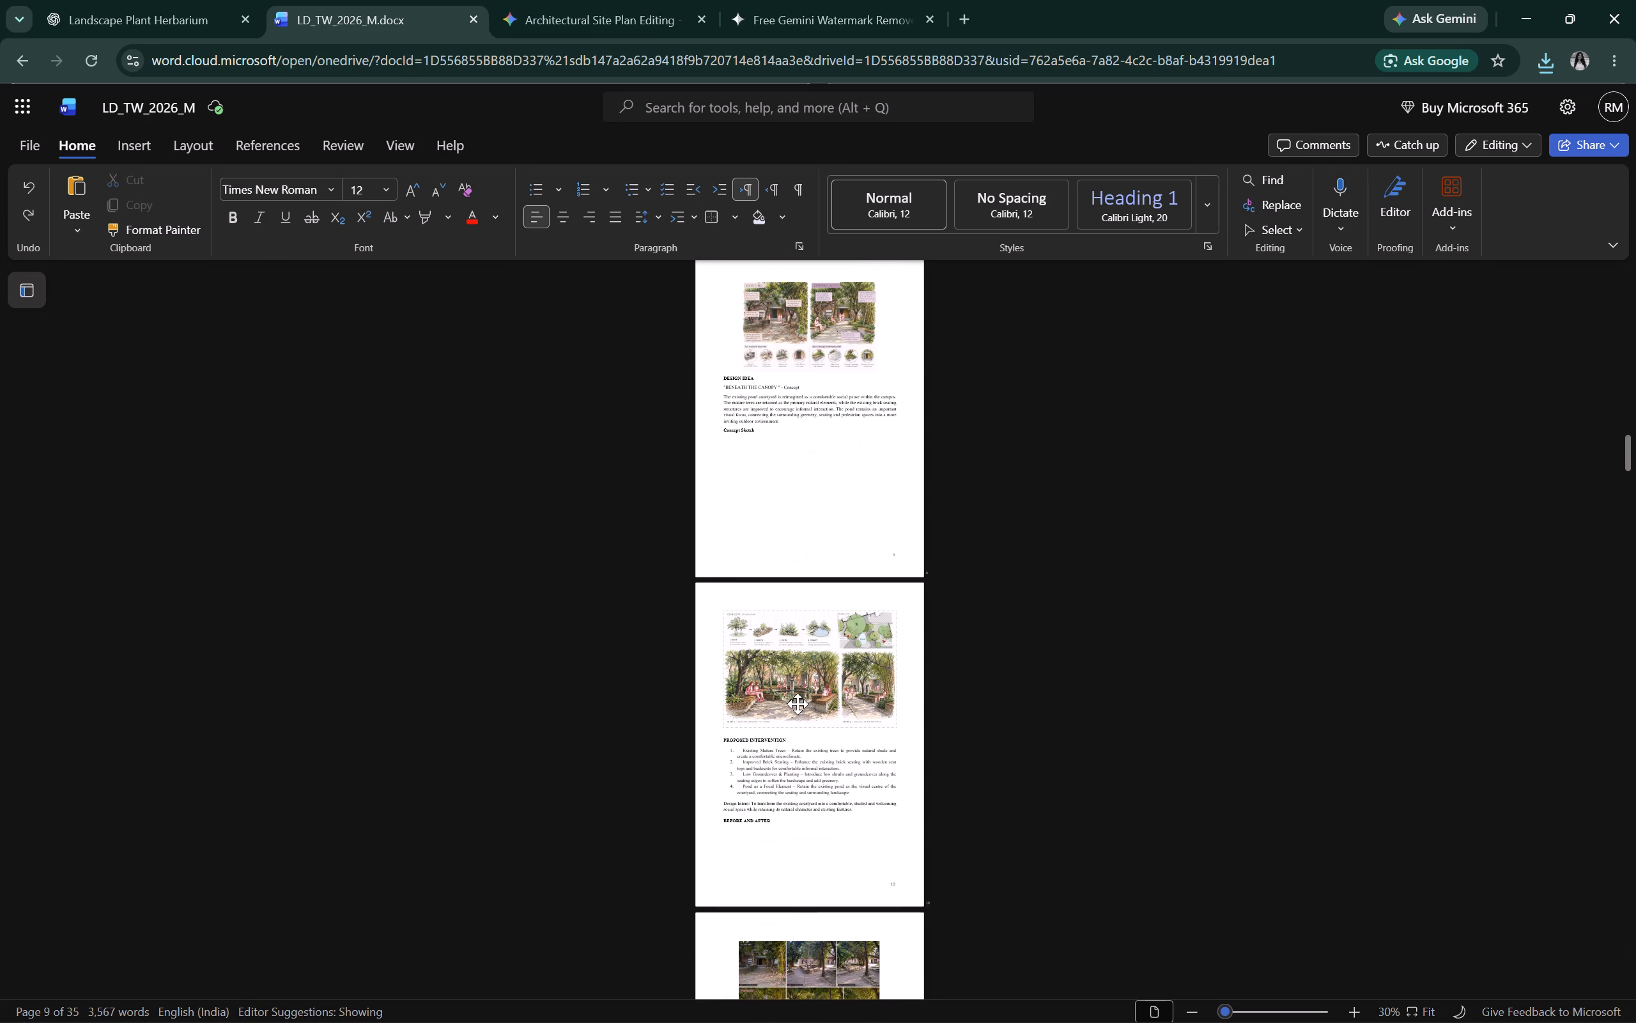
scroll(798, 704, "down", 1)
scroll(762, 768, "up", 3)
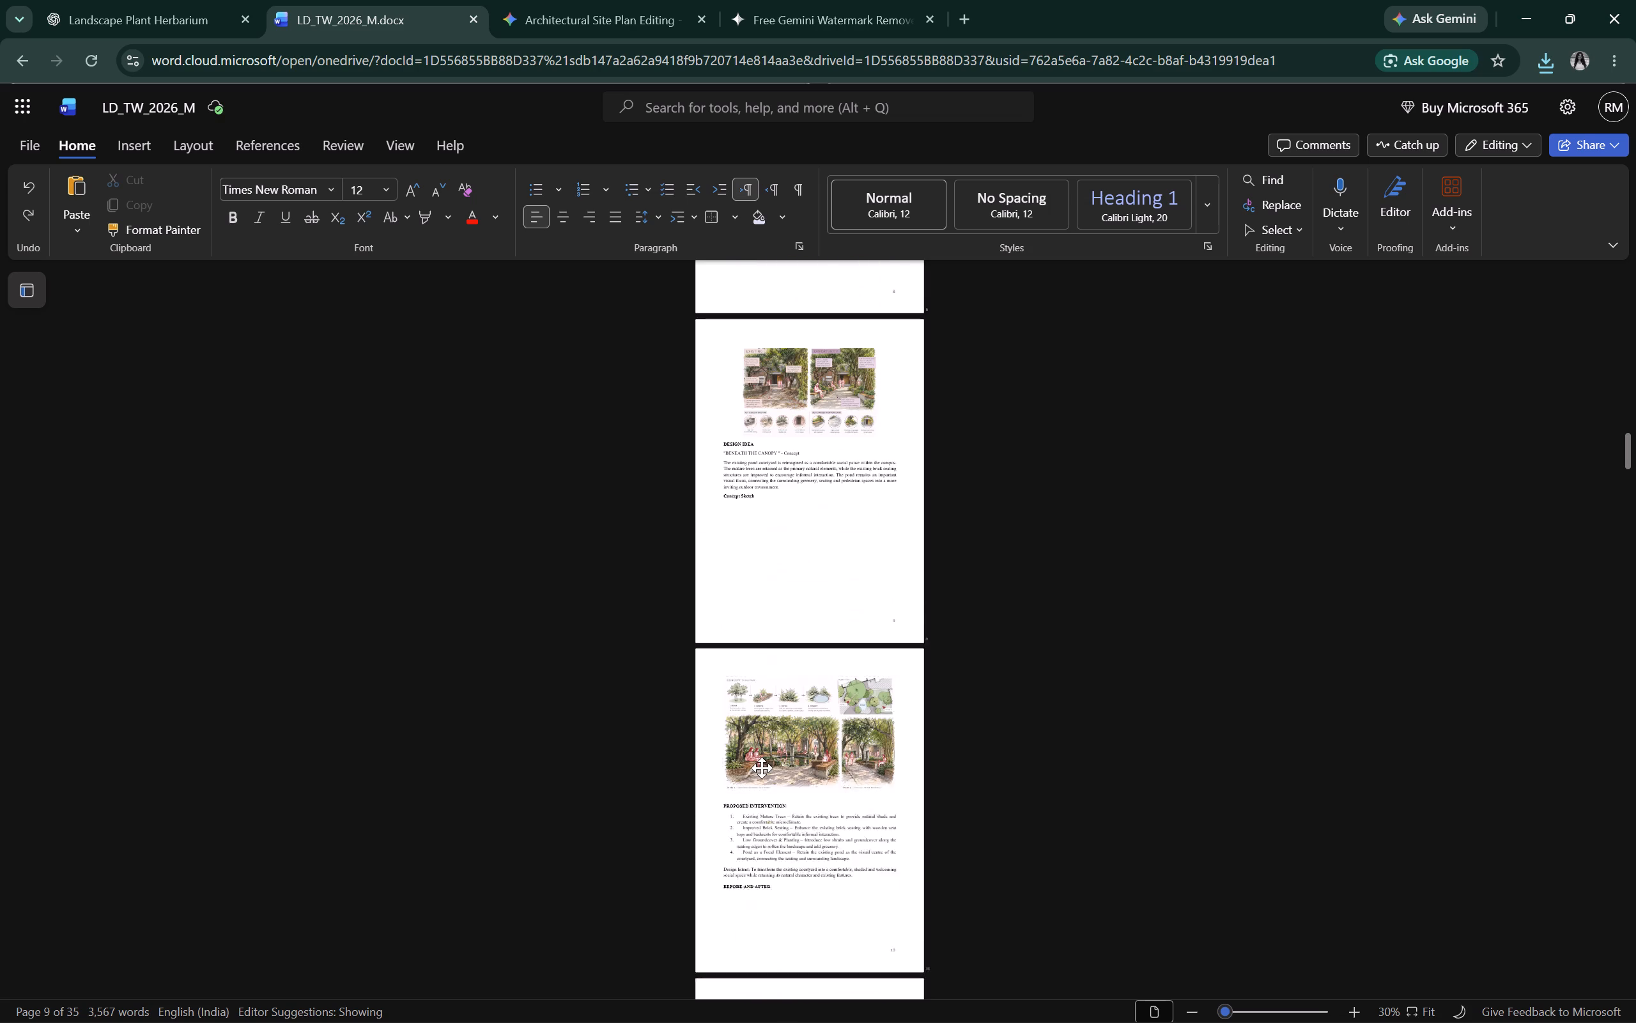
scroll(762, 768, "up", 4)
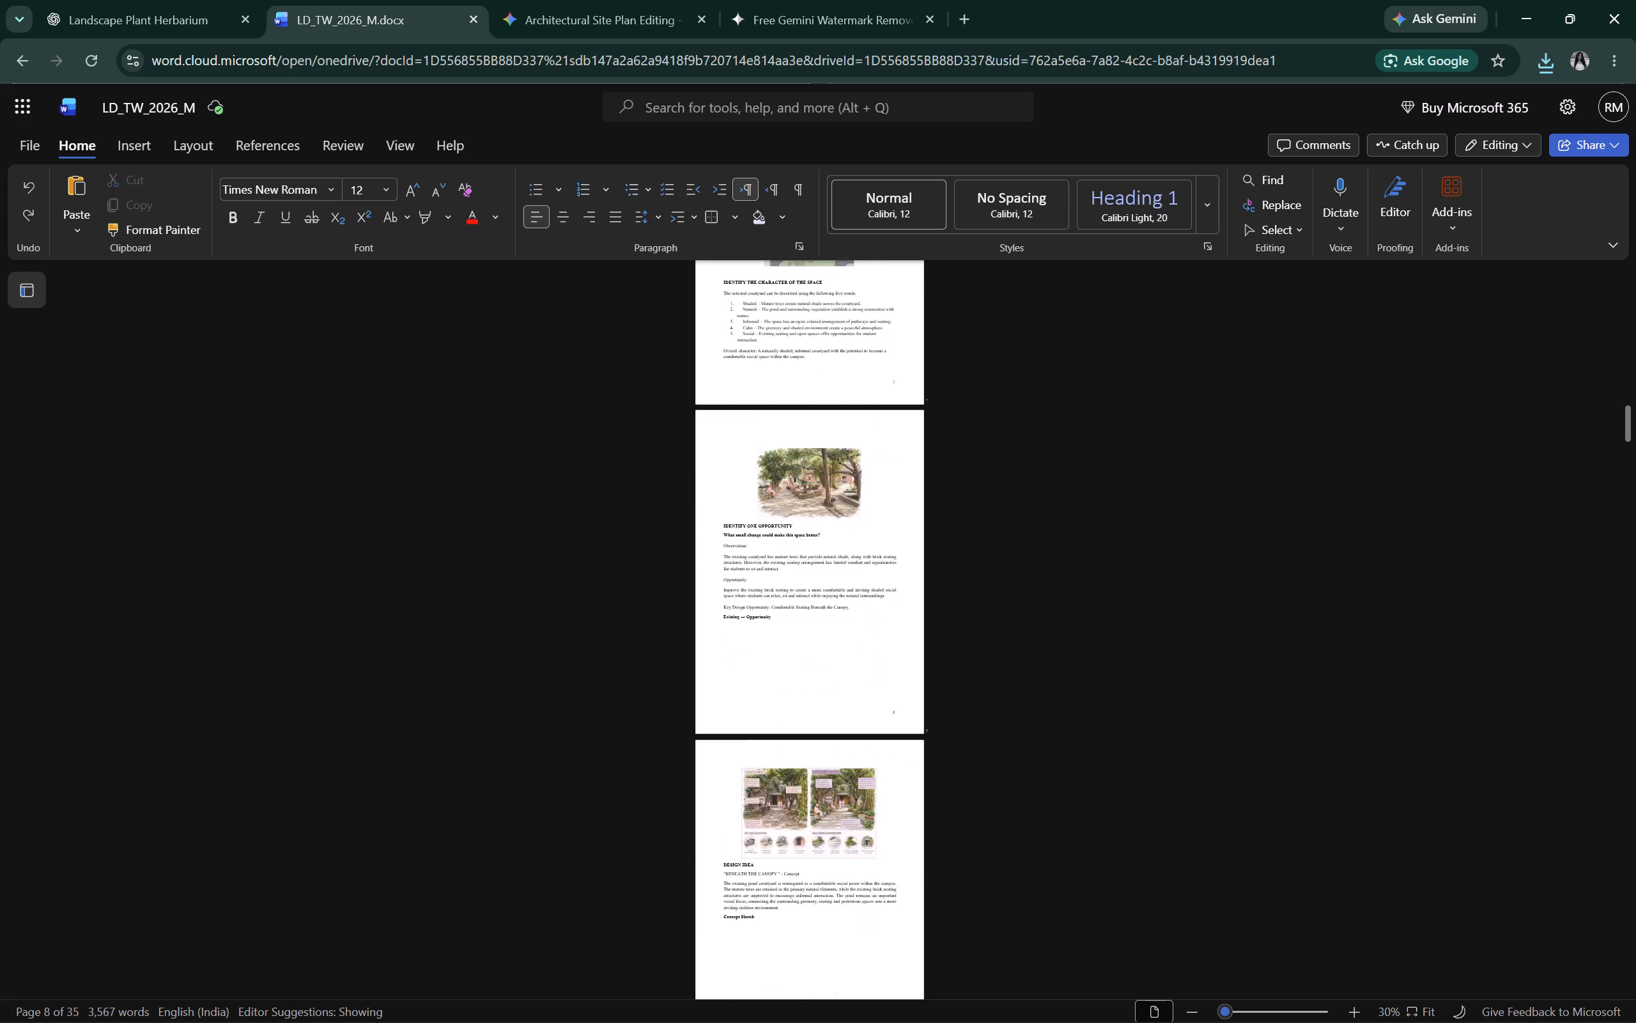
scroll(755, 756, "up", 1)
scroll(755, 756, "up", 3, "ctrl")
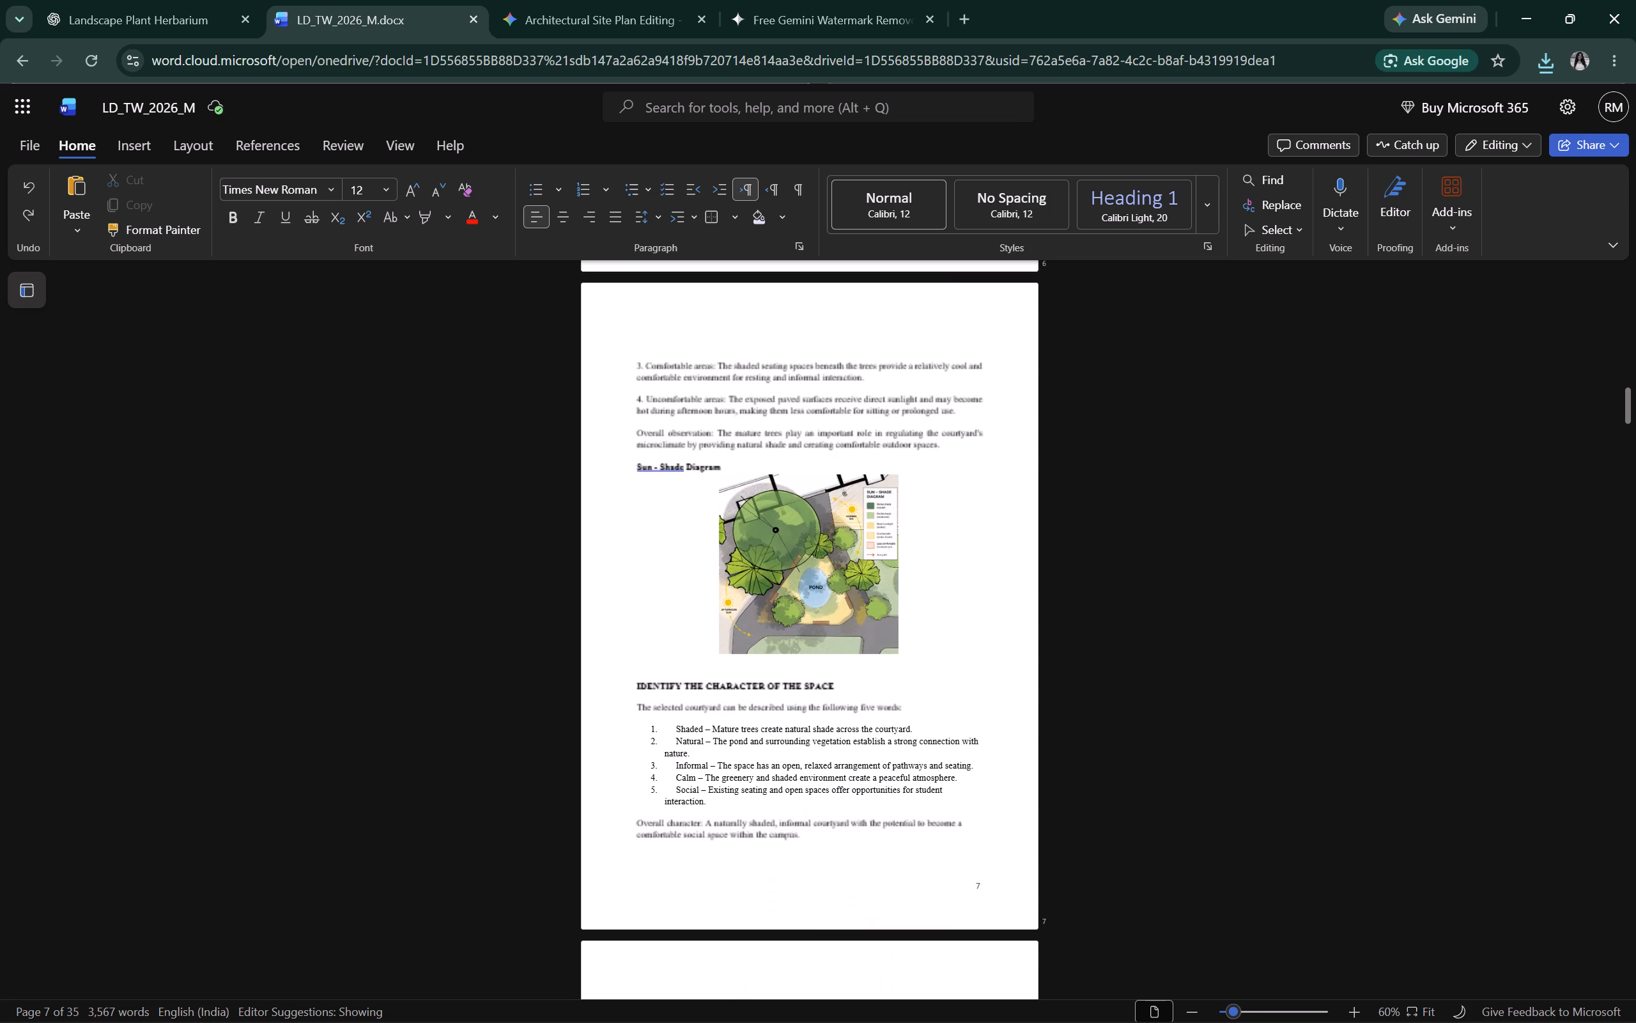
scroll(755, 756, "up", 12)
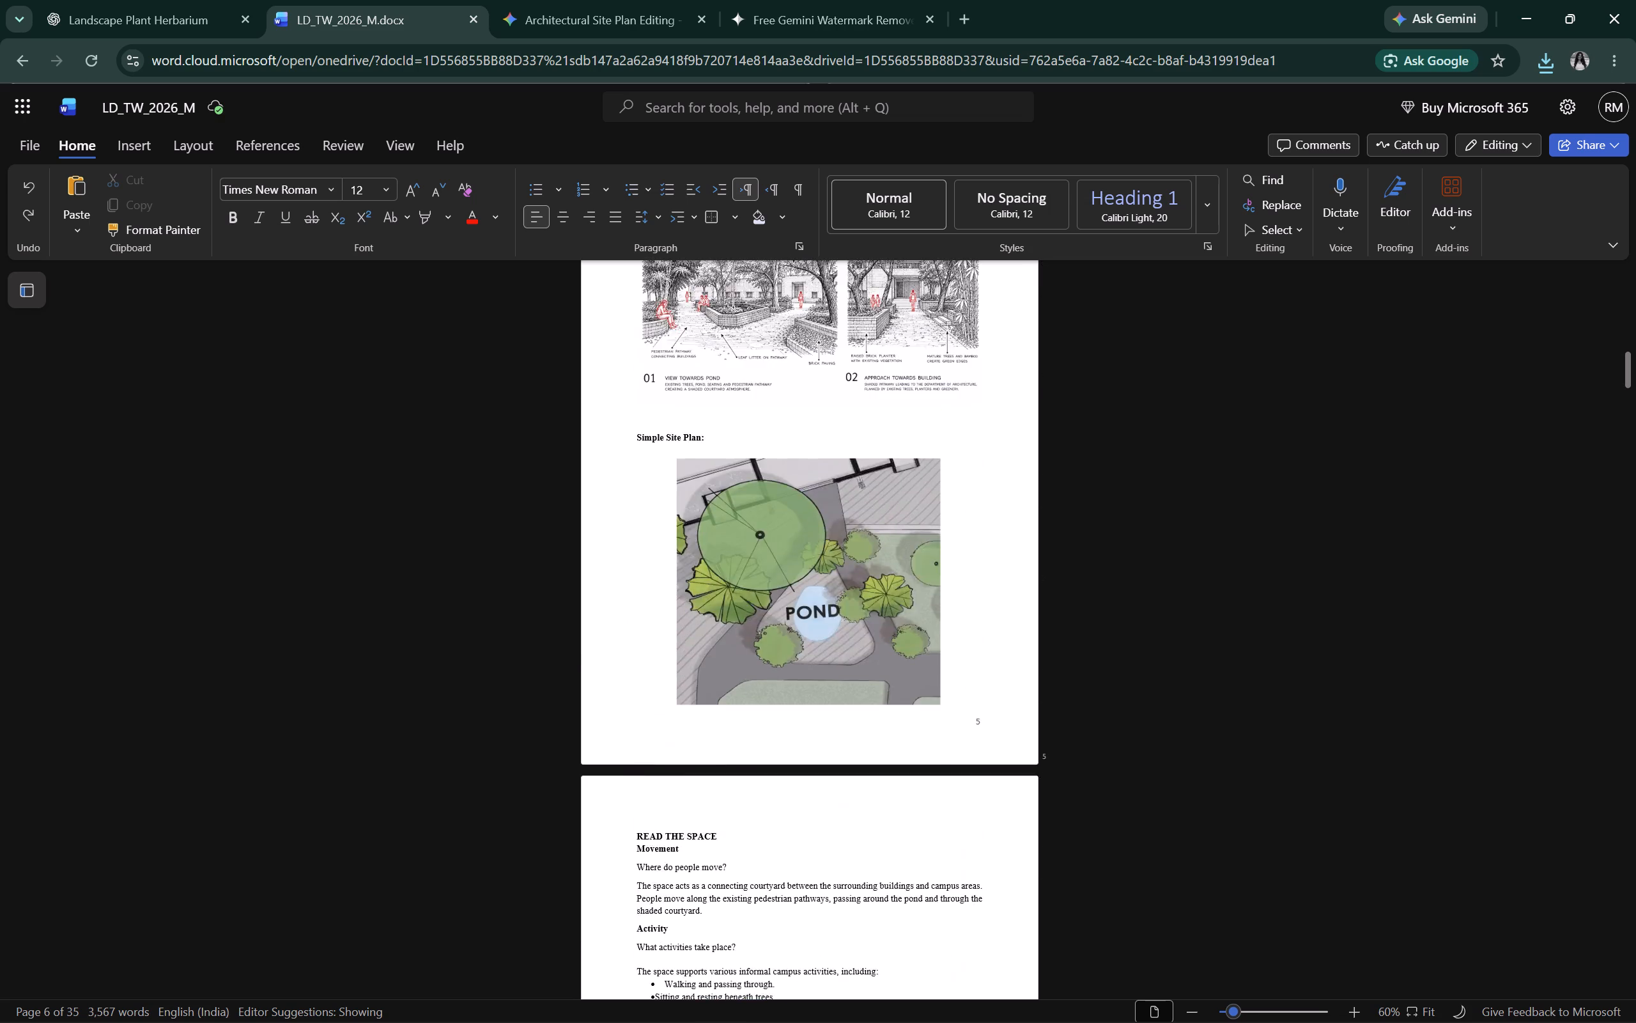
scroll(755, 756, "up", 10)
Examine the layout of pages 5 to 9, from the Simple Site Plan to the DESIGN IDEA section.
scroll(755, 756, "down", 6)
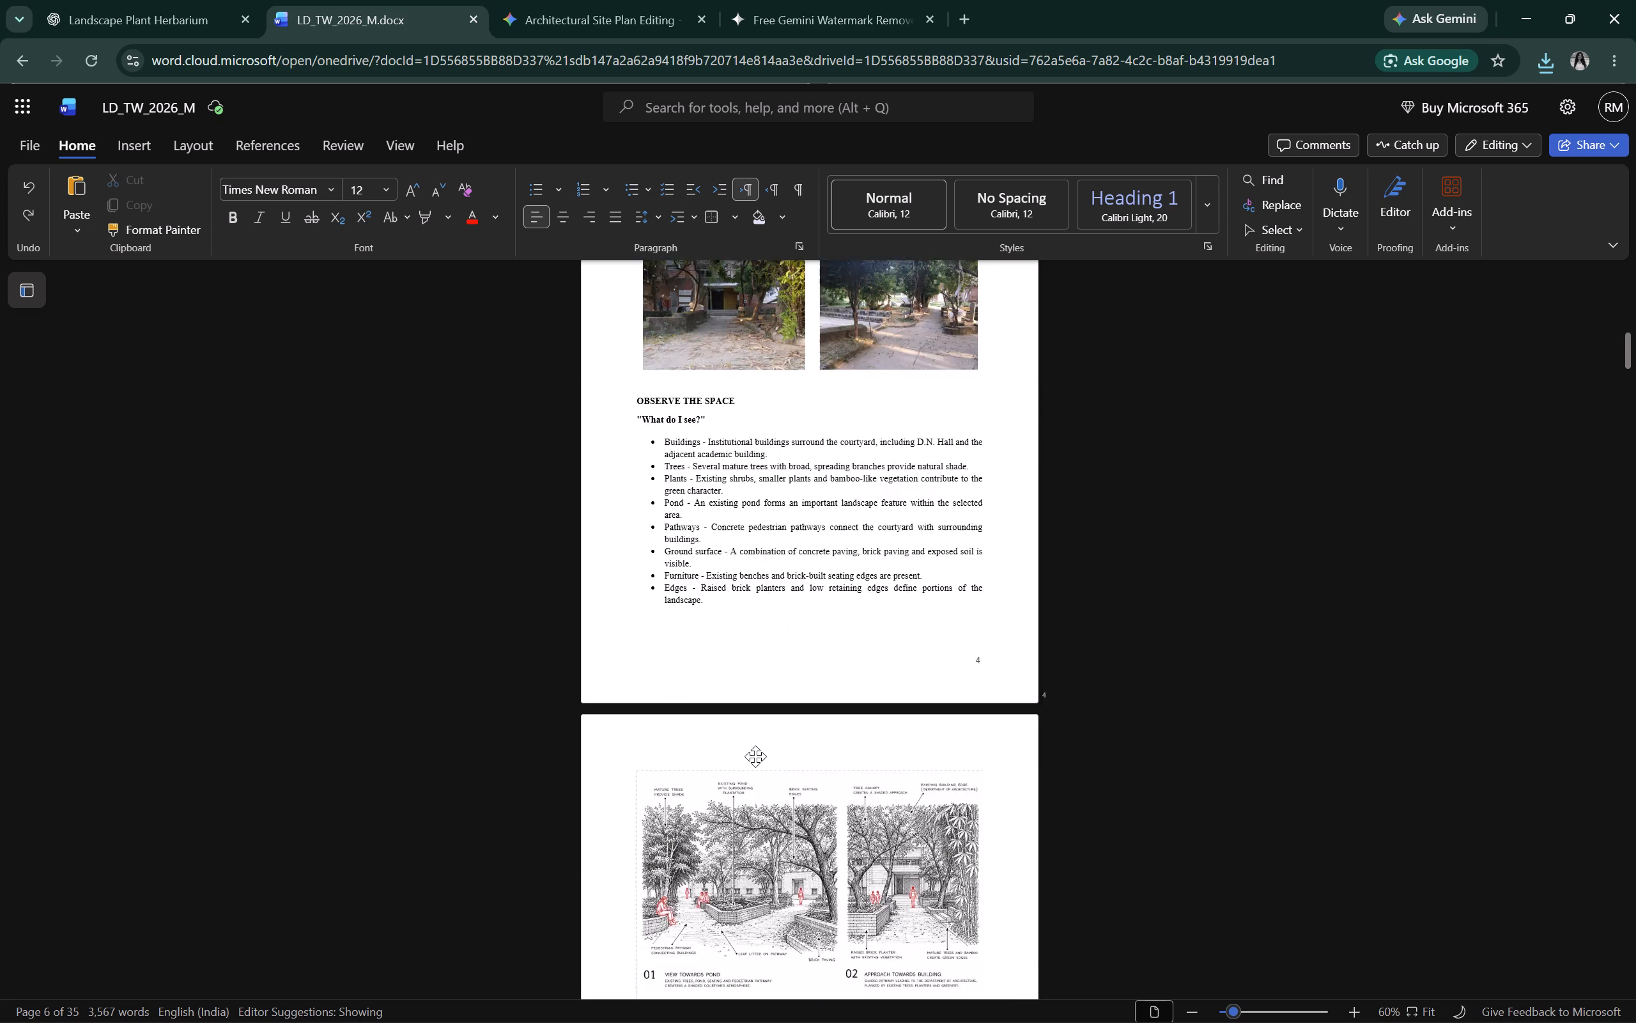
scroll(755, 756, "down", 8)
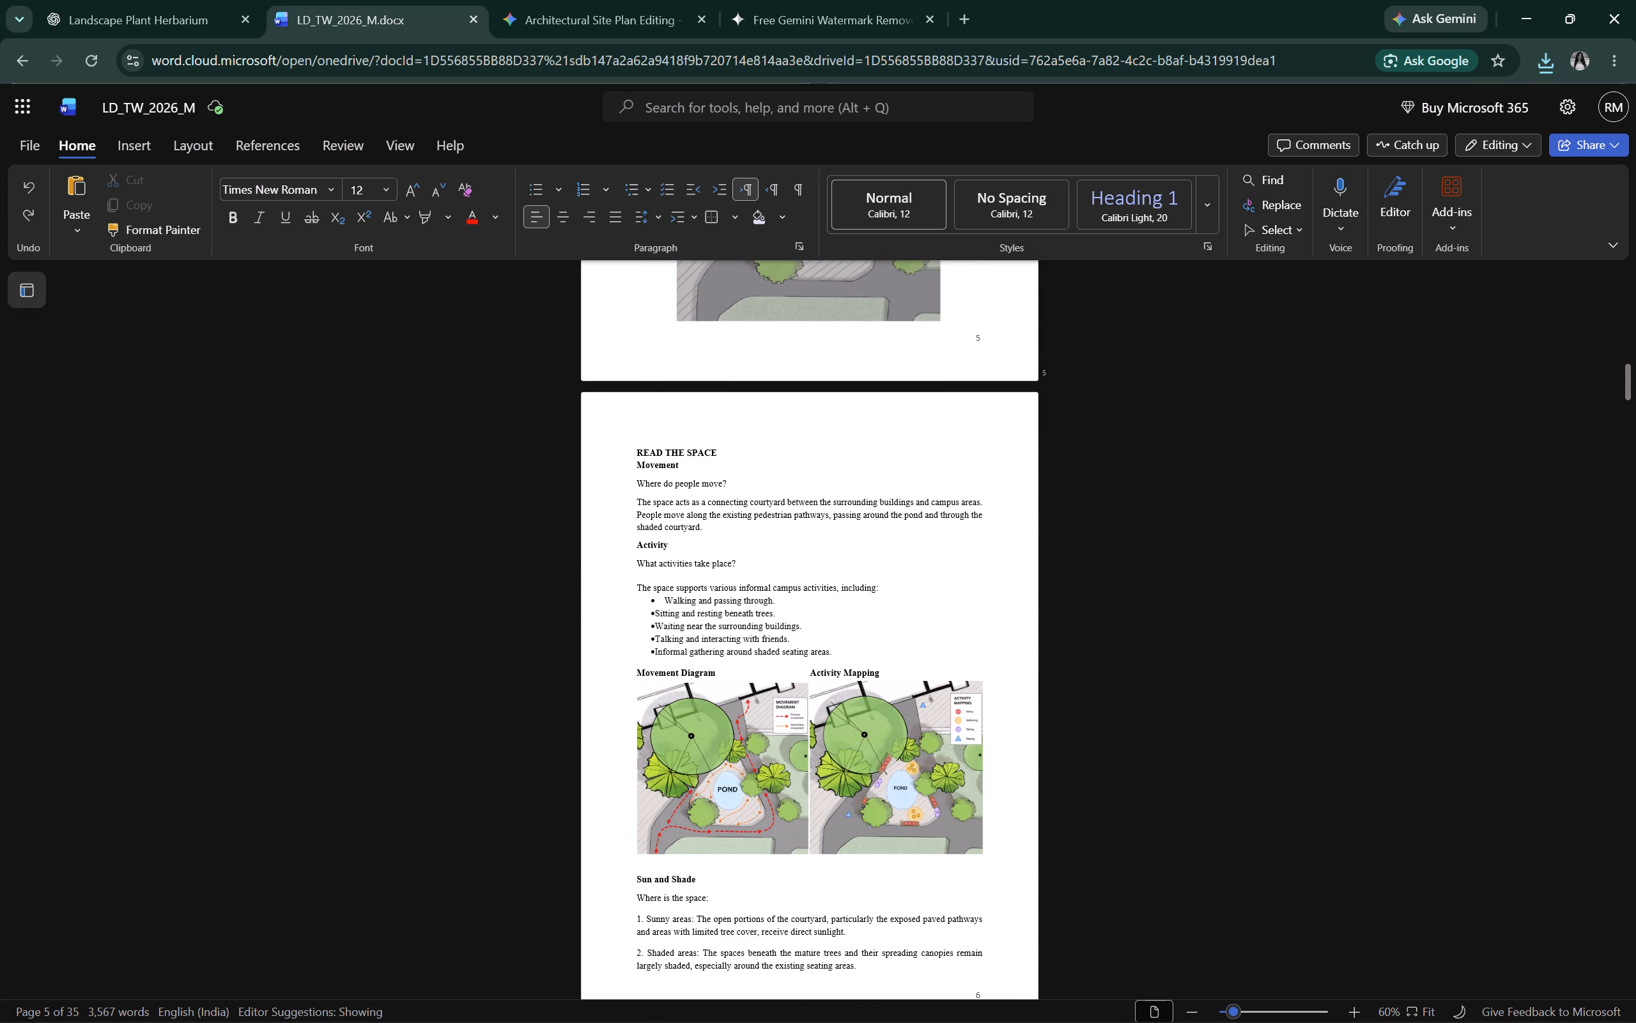
scroll(727, 548, "down", 4)
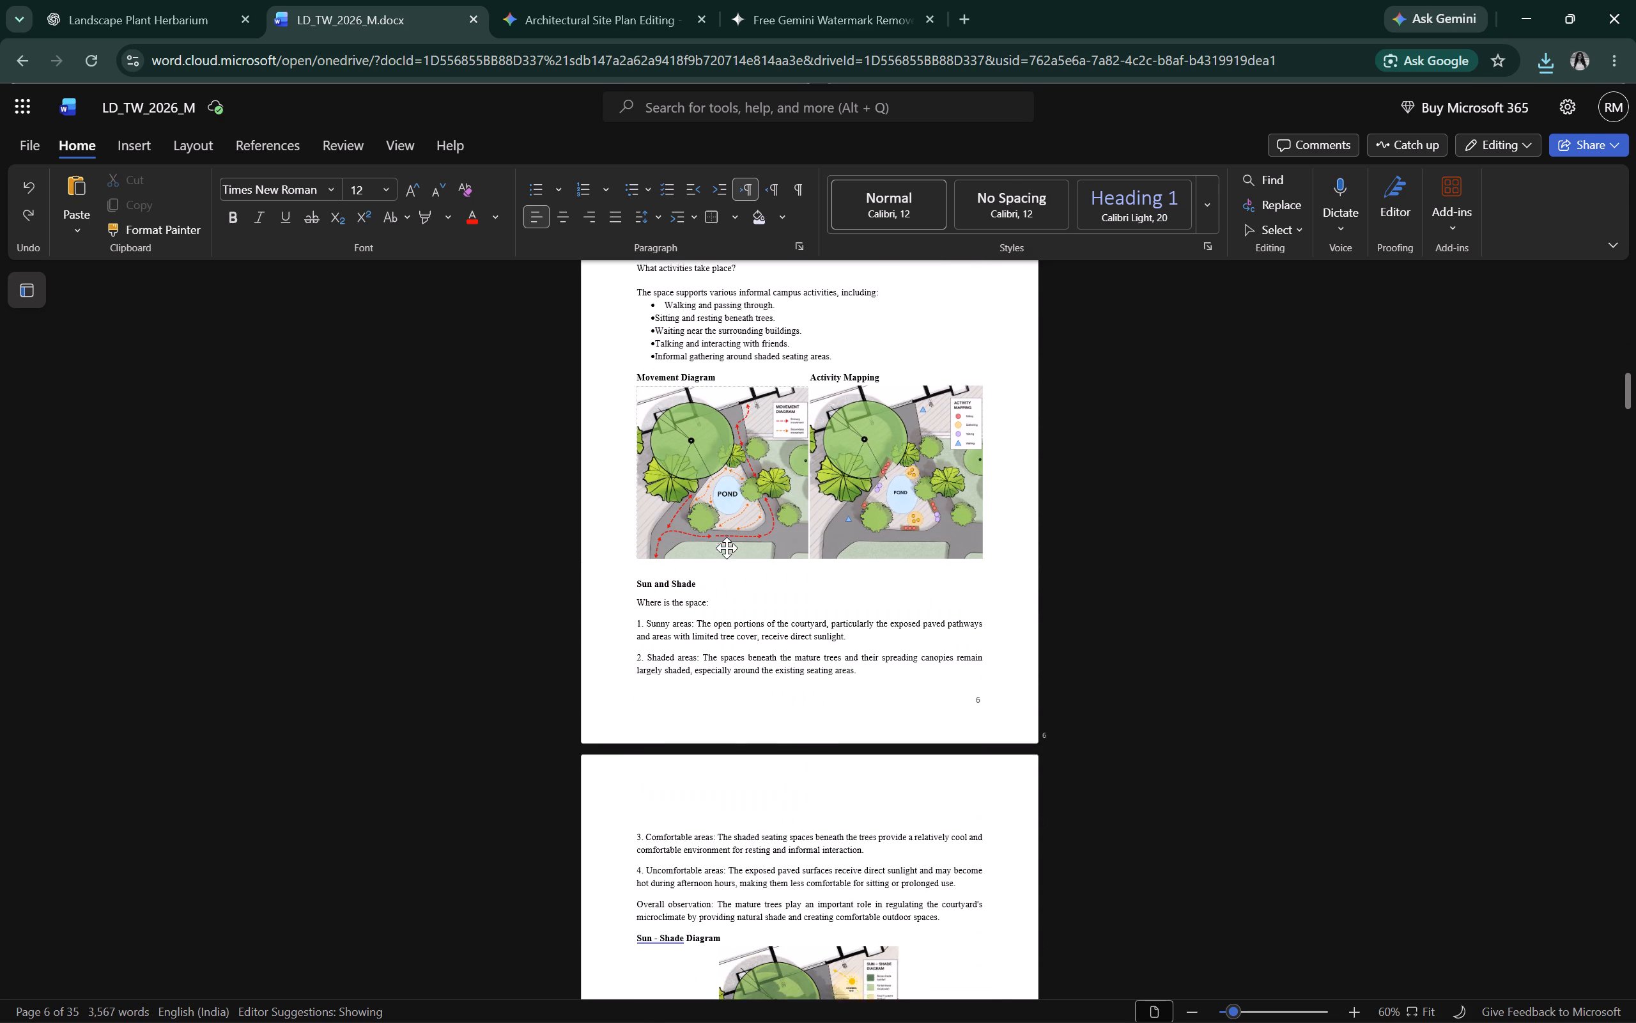
scroll(727, 548, "down", 1)
scroll(698, 672, "down", 3)
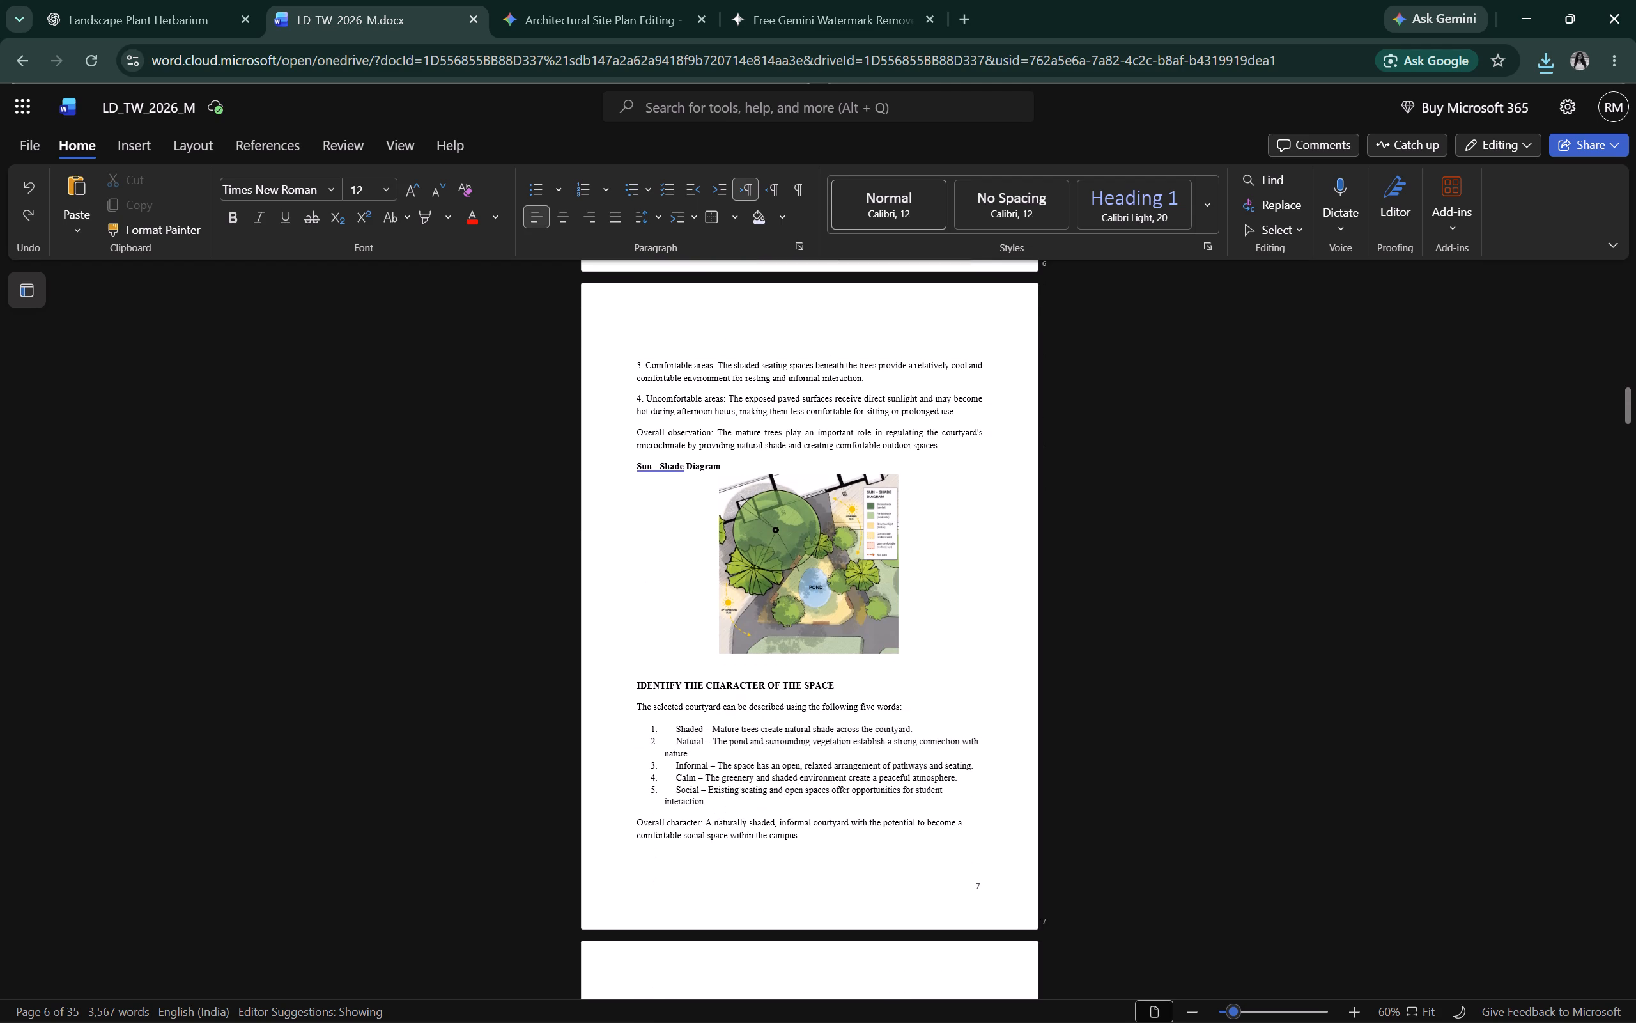
scroll(695, 660, "down", 11)
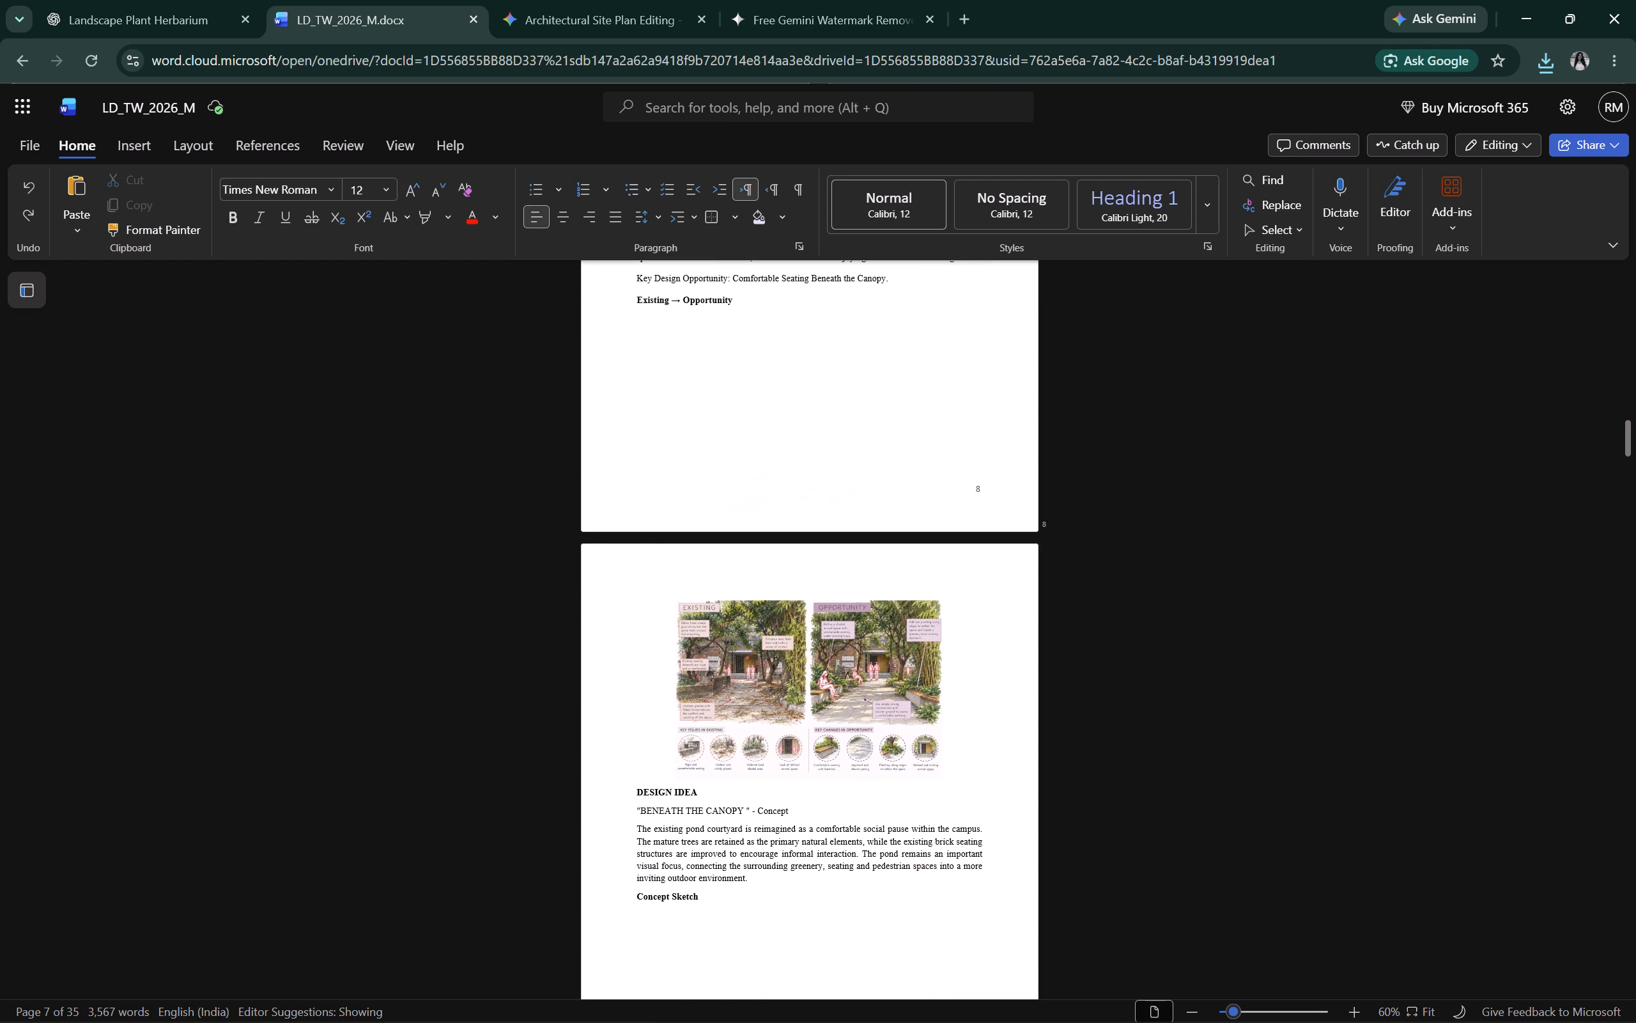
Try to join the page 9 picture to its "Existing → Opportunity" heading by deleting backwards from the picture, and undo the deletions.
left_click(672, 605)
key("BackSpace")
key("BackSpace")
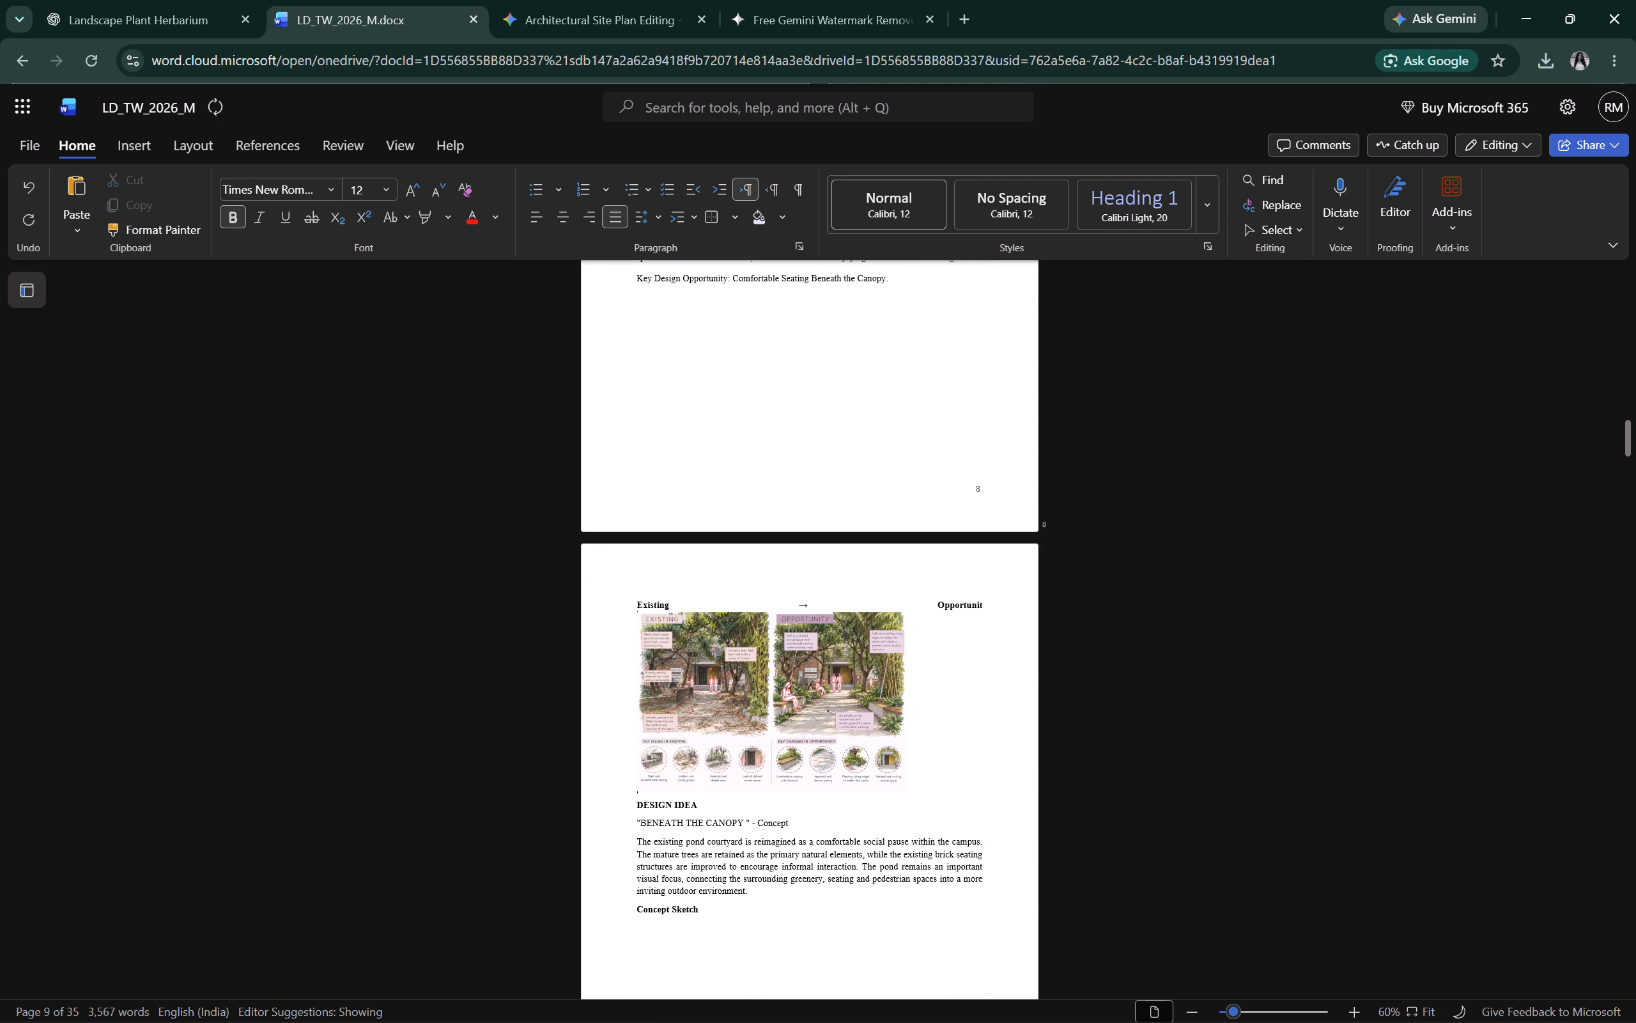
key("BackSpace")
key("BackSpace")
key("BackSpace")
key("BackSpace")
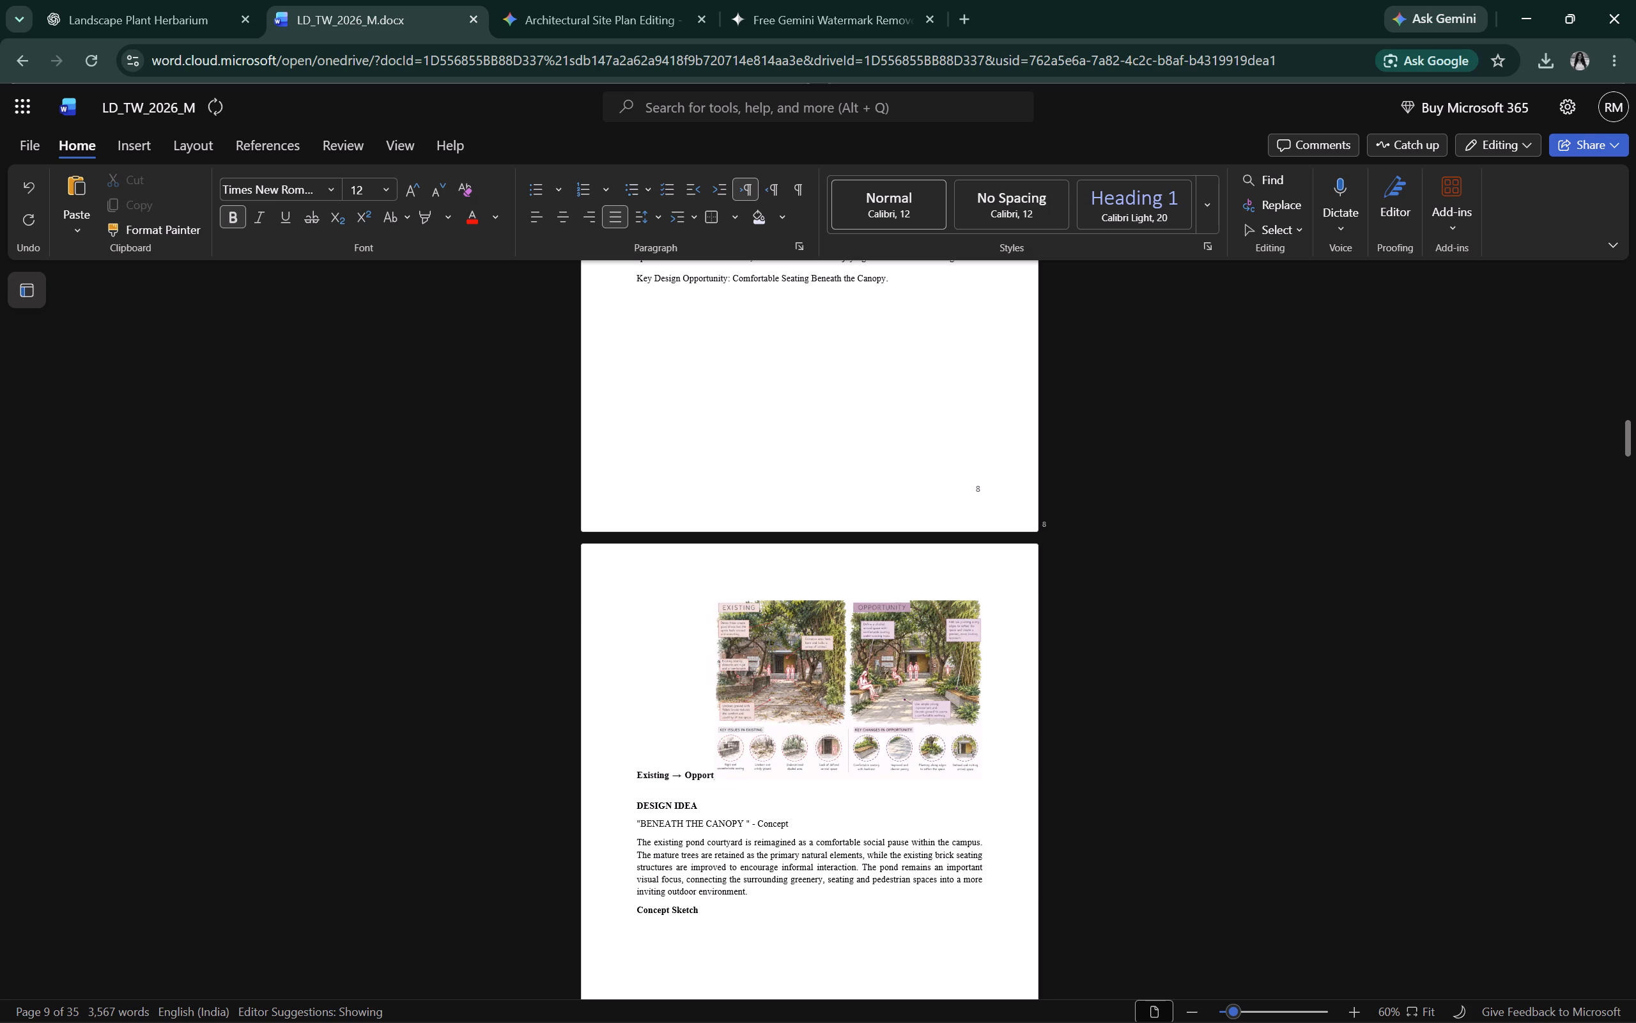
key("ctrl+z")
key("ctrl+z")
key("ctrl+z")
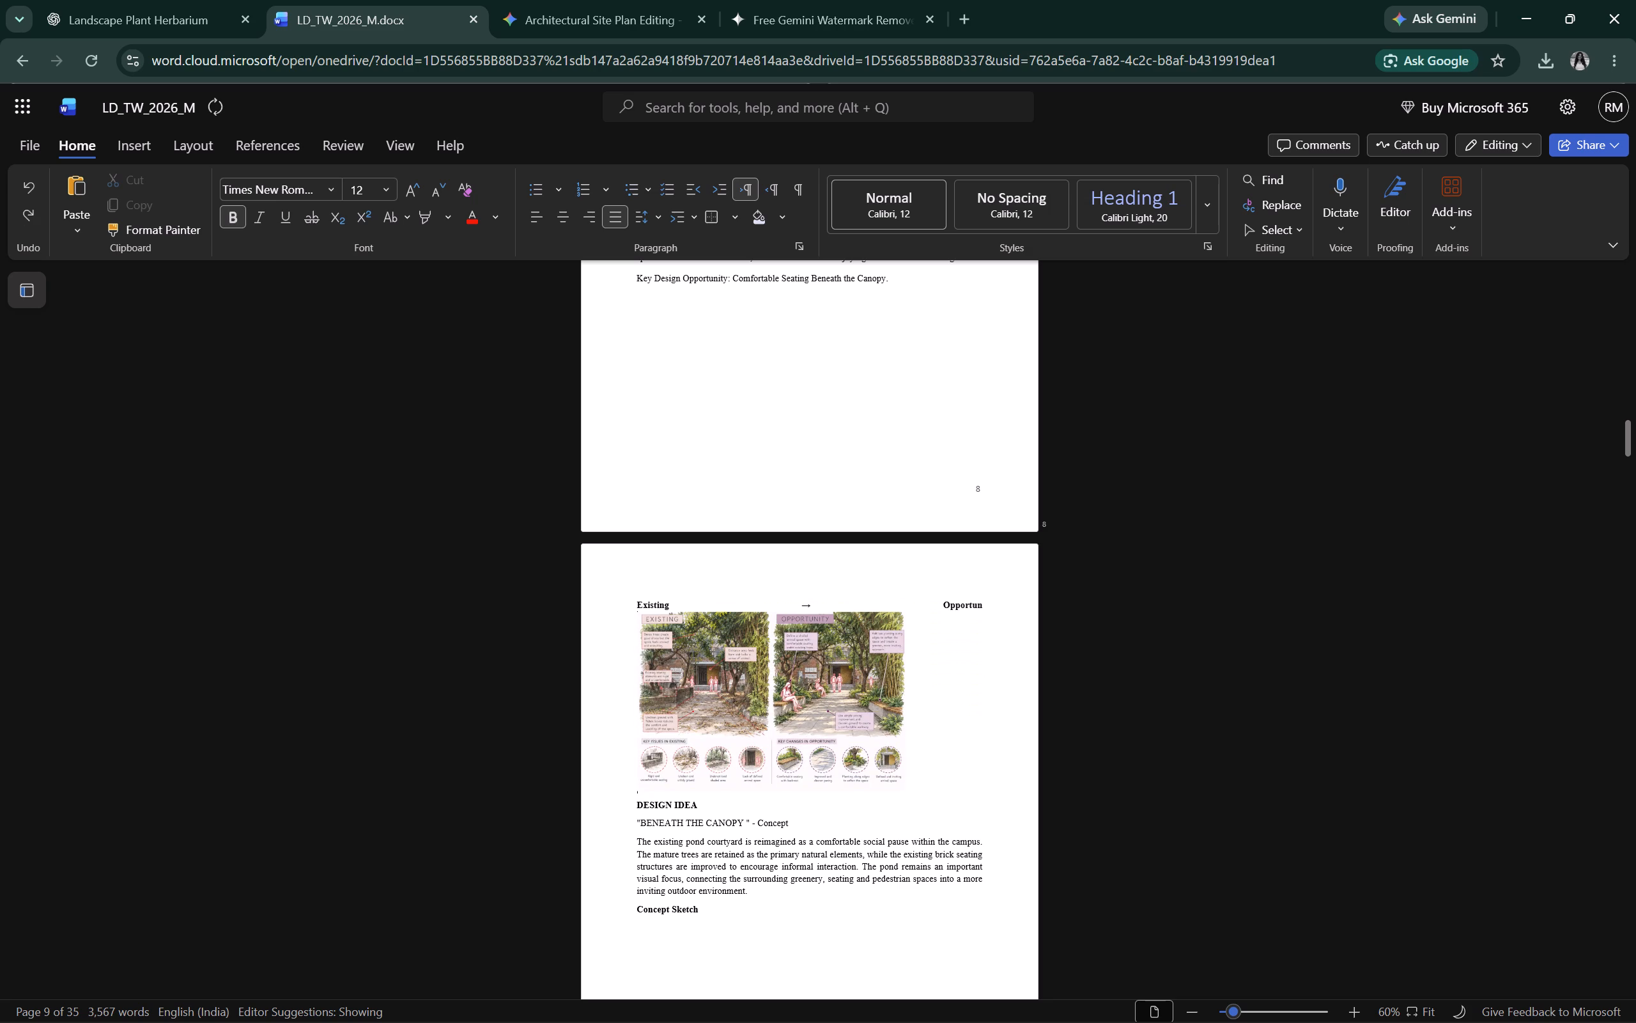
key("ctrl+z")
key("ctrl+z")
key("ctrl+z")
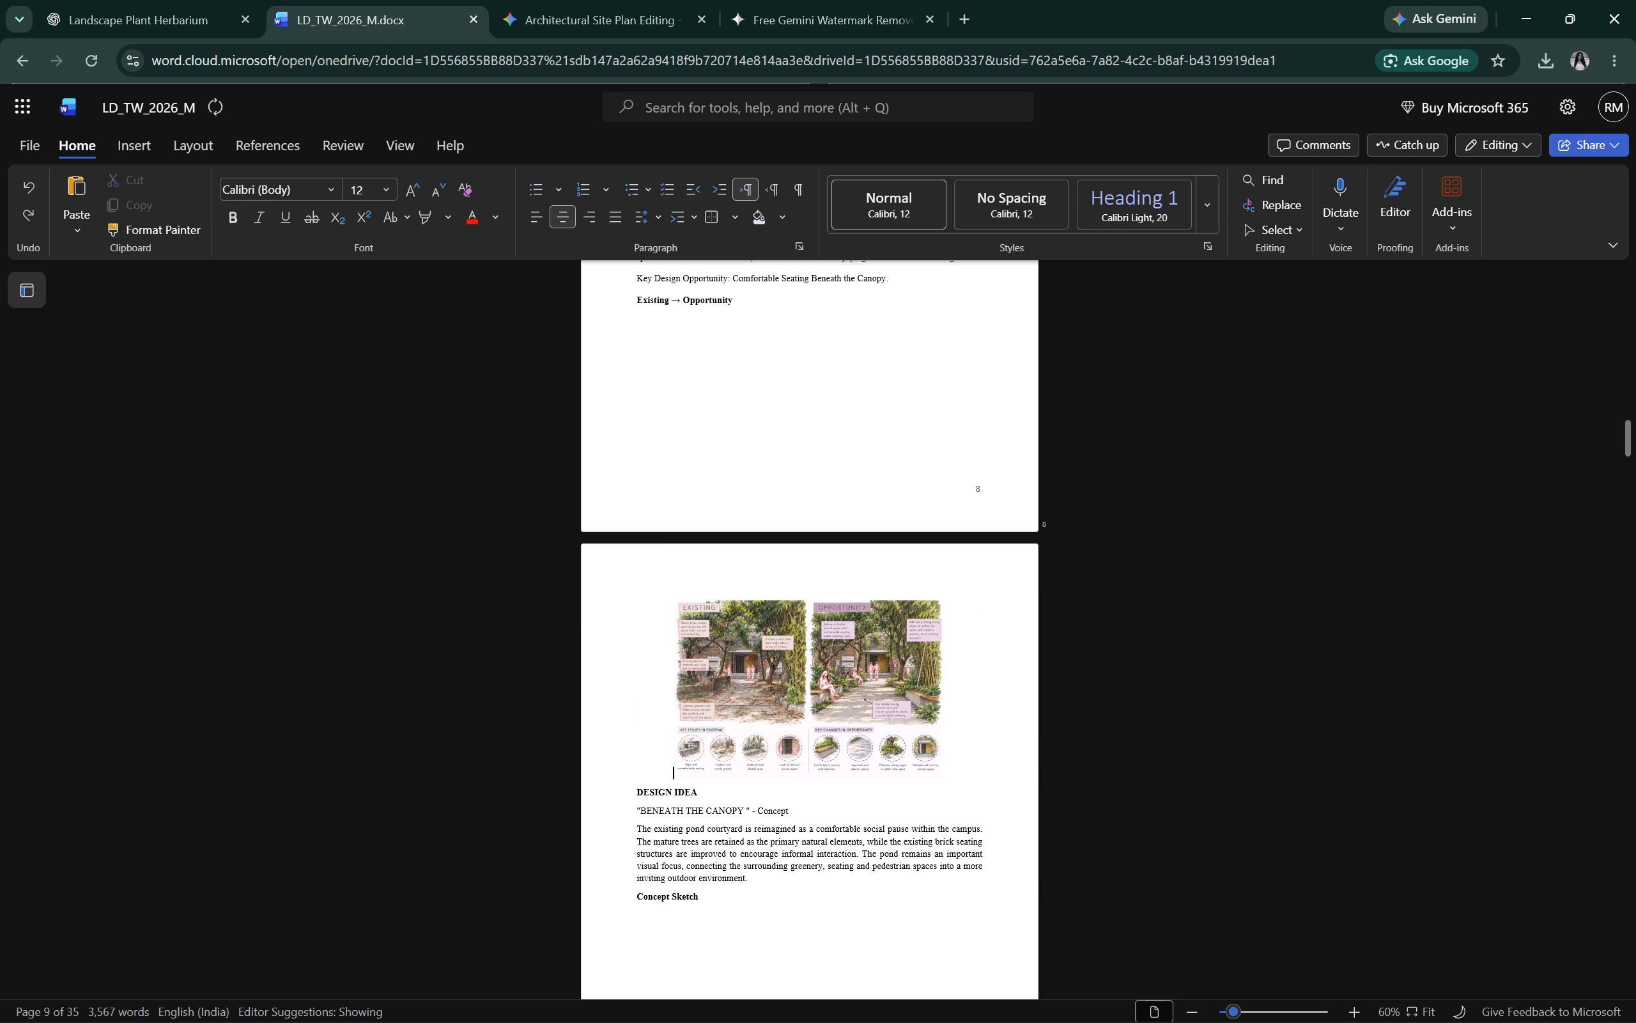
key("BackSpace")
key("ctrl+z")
Shrink the existing-versus-opportunity picture to about 6.5 cm high and 9.8 cm wide so it fits on page 8 under its heading.
left_click(761, 714)
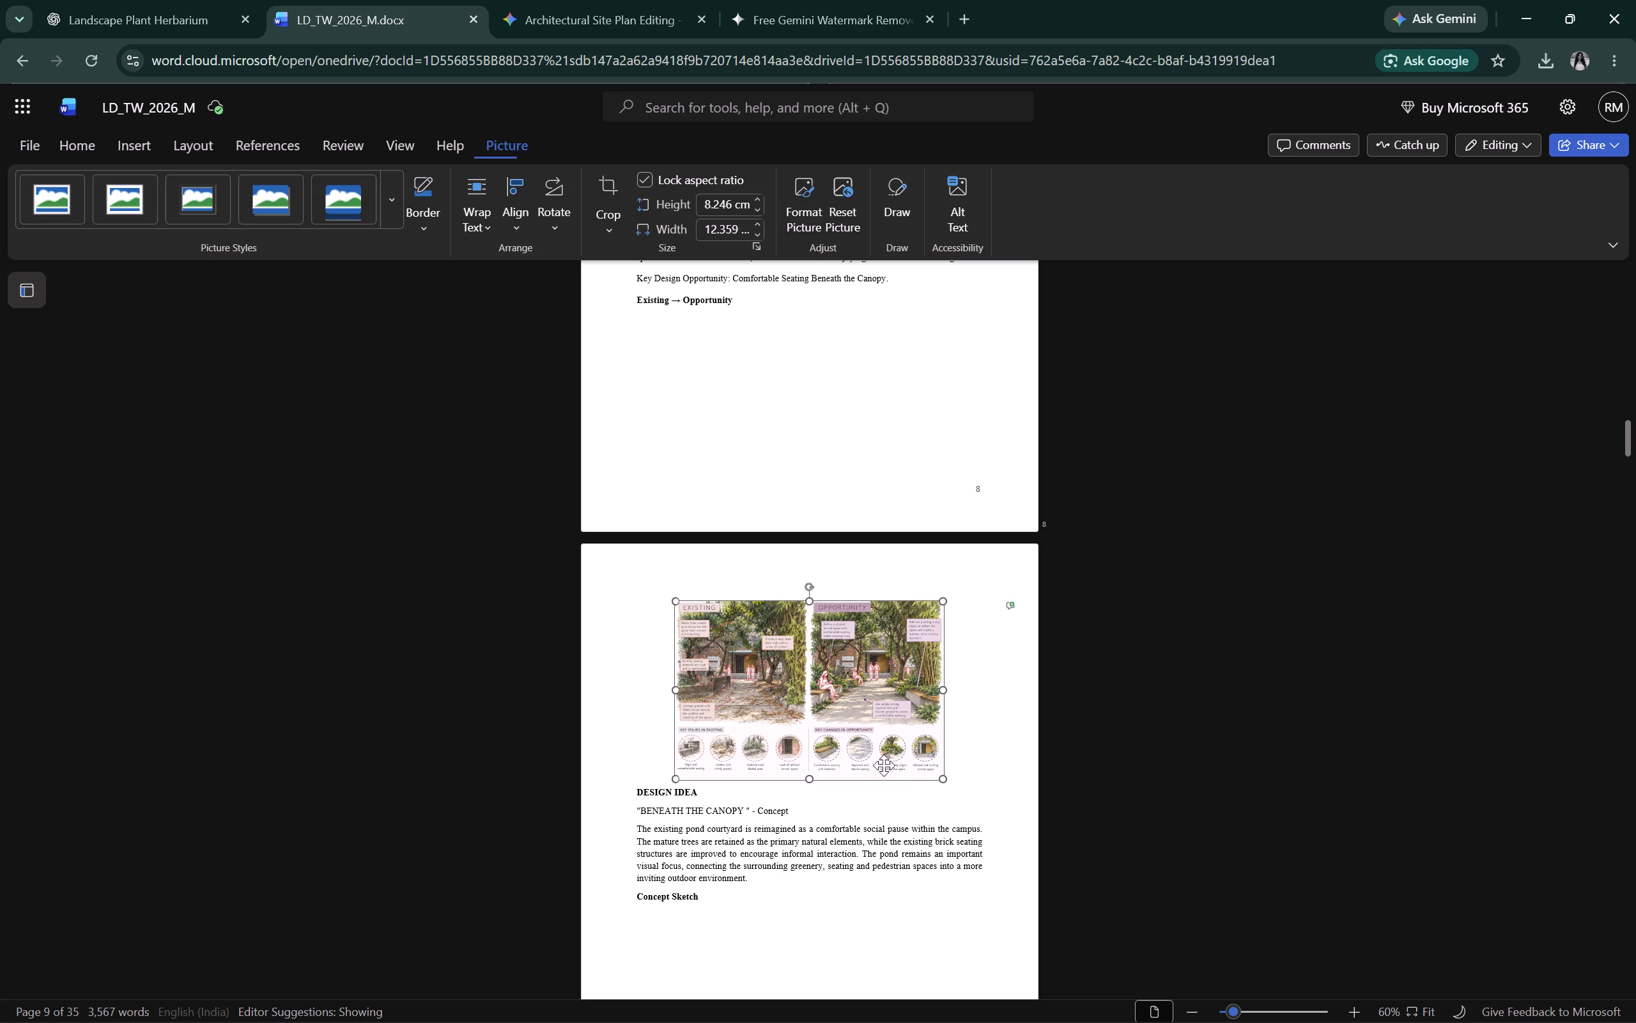
left_click_drag(945, 779, 938, 772)
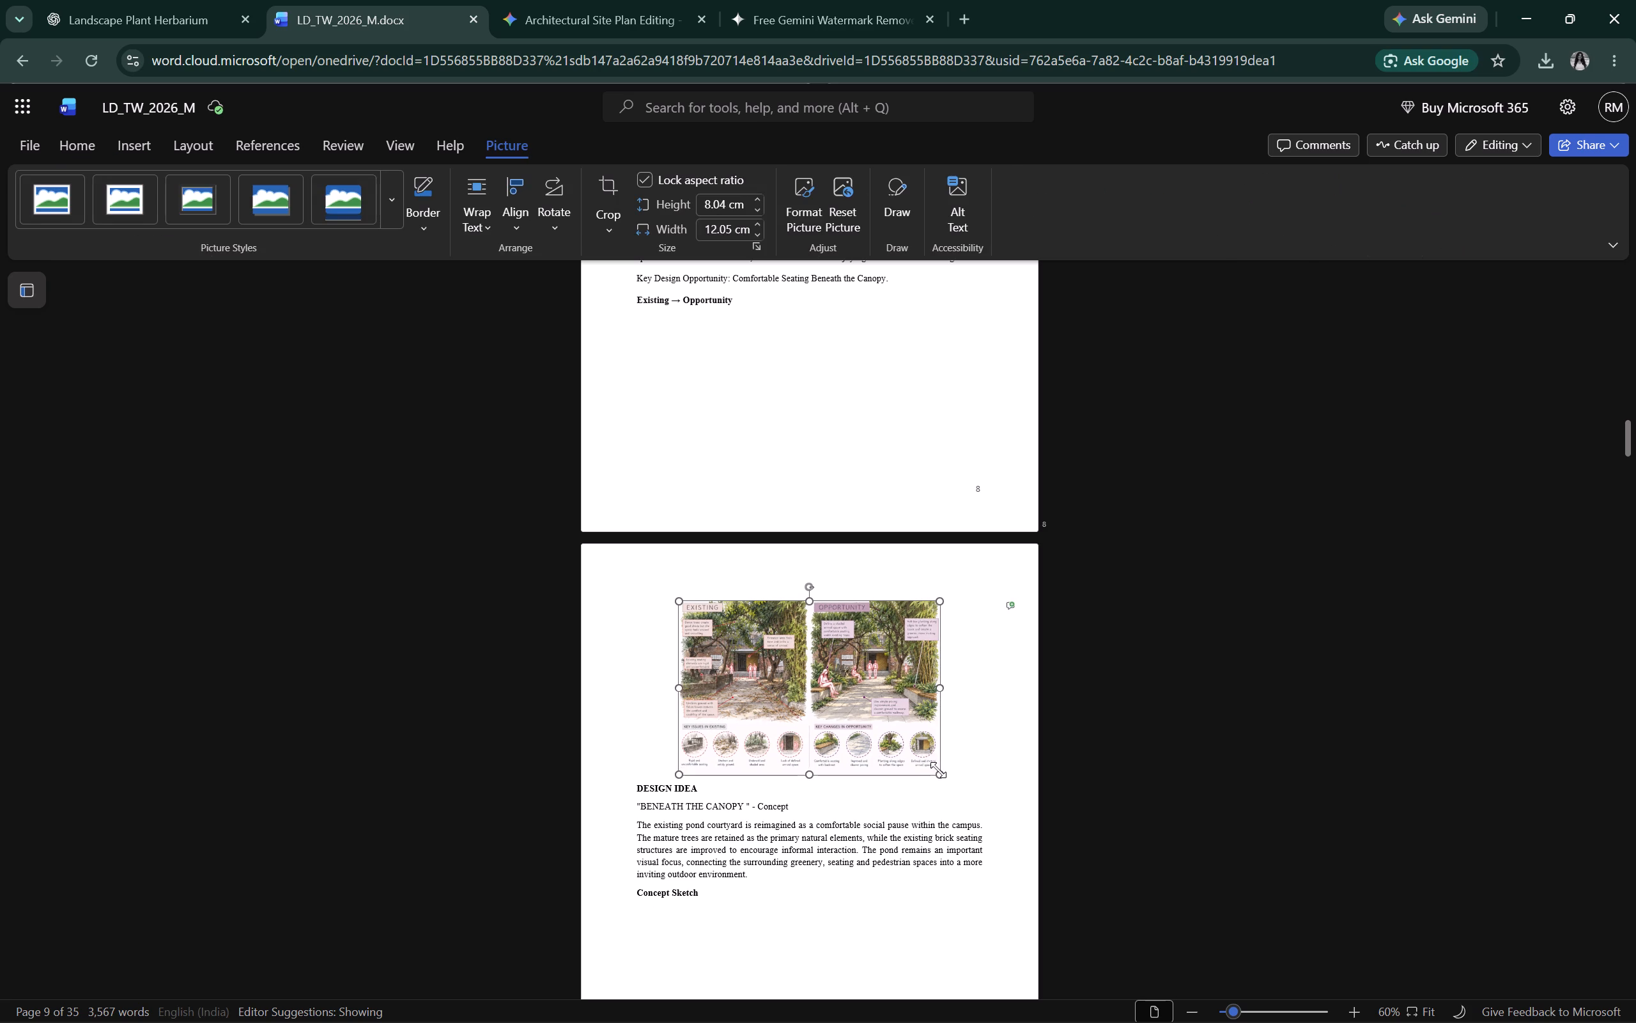
left_click_drag(938, 770, 888, 735)
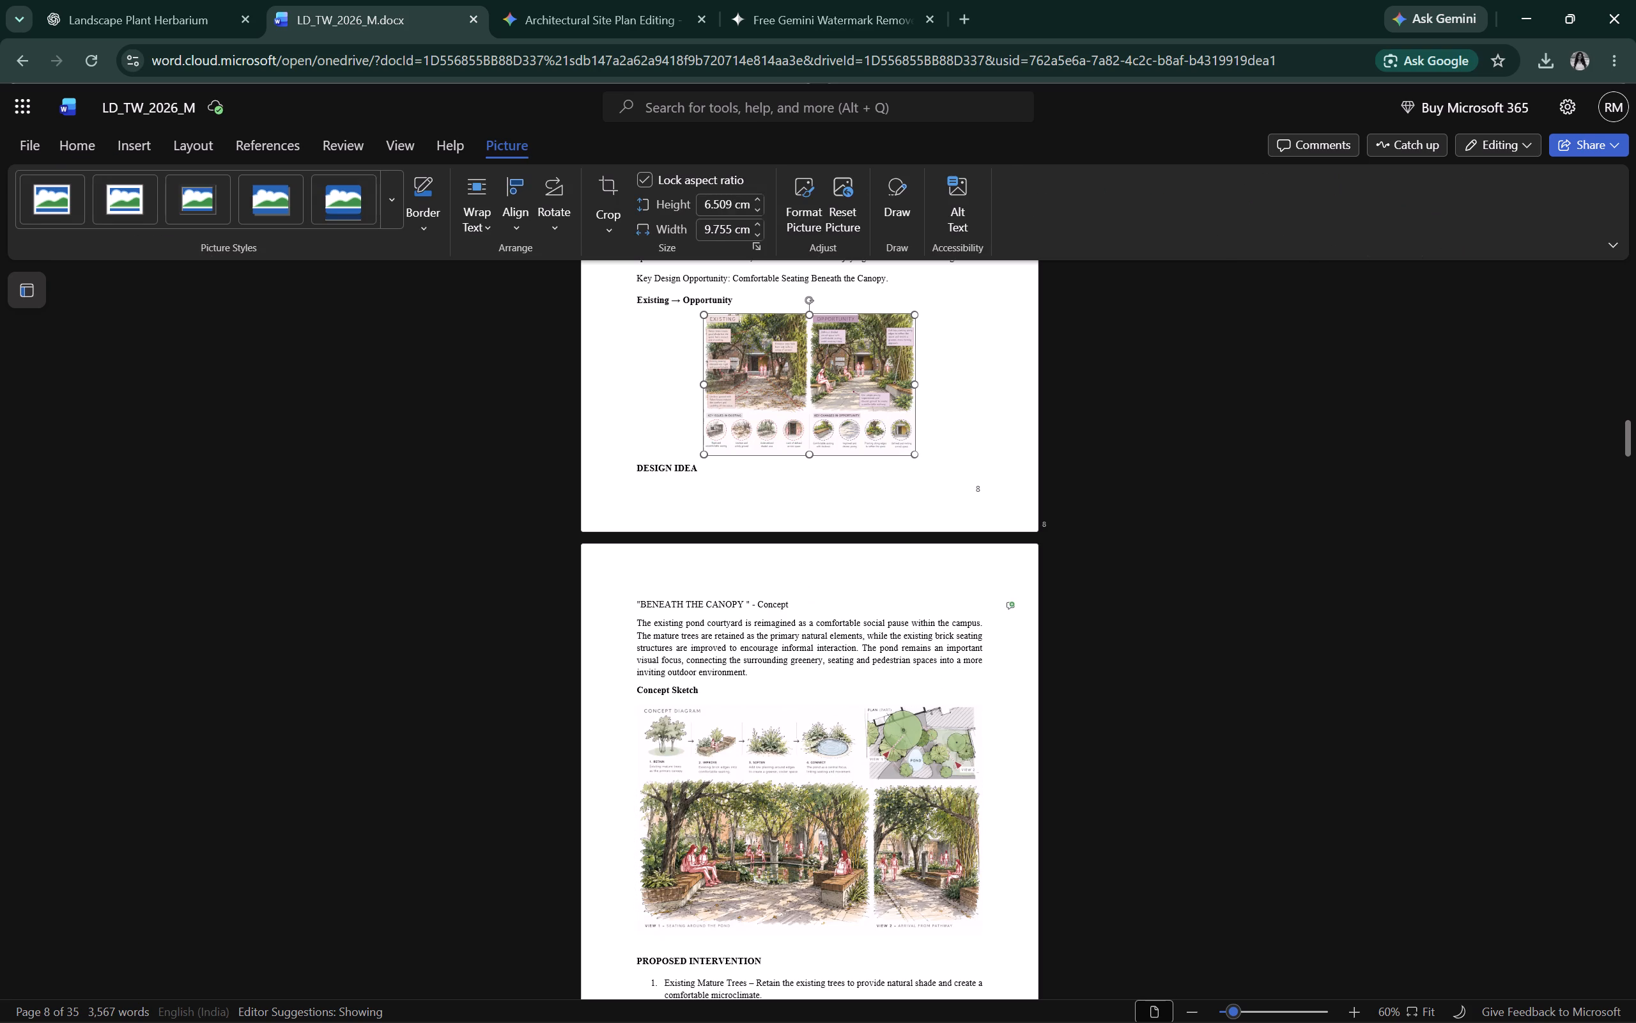
Insert a blank line before the DESIGN IDEA heading to move it onto page 9.
left_click(640, 470)
left_click(638, 470)
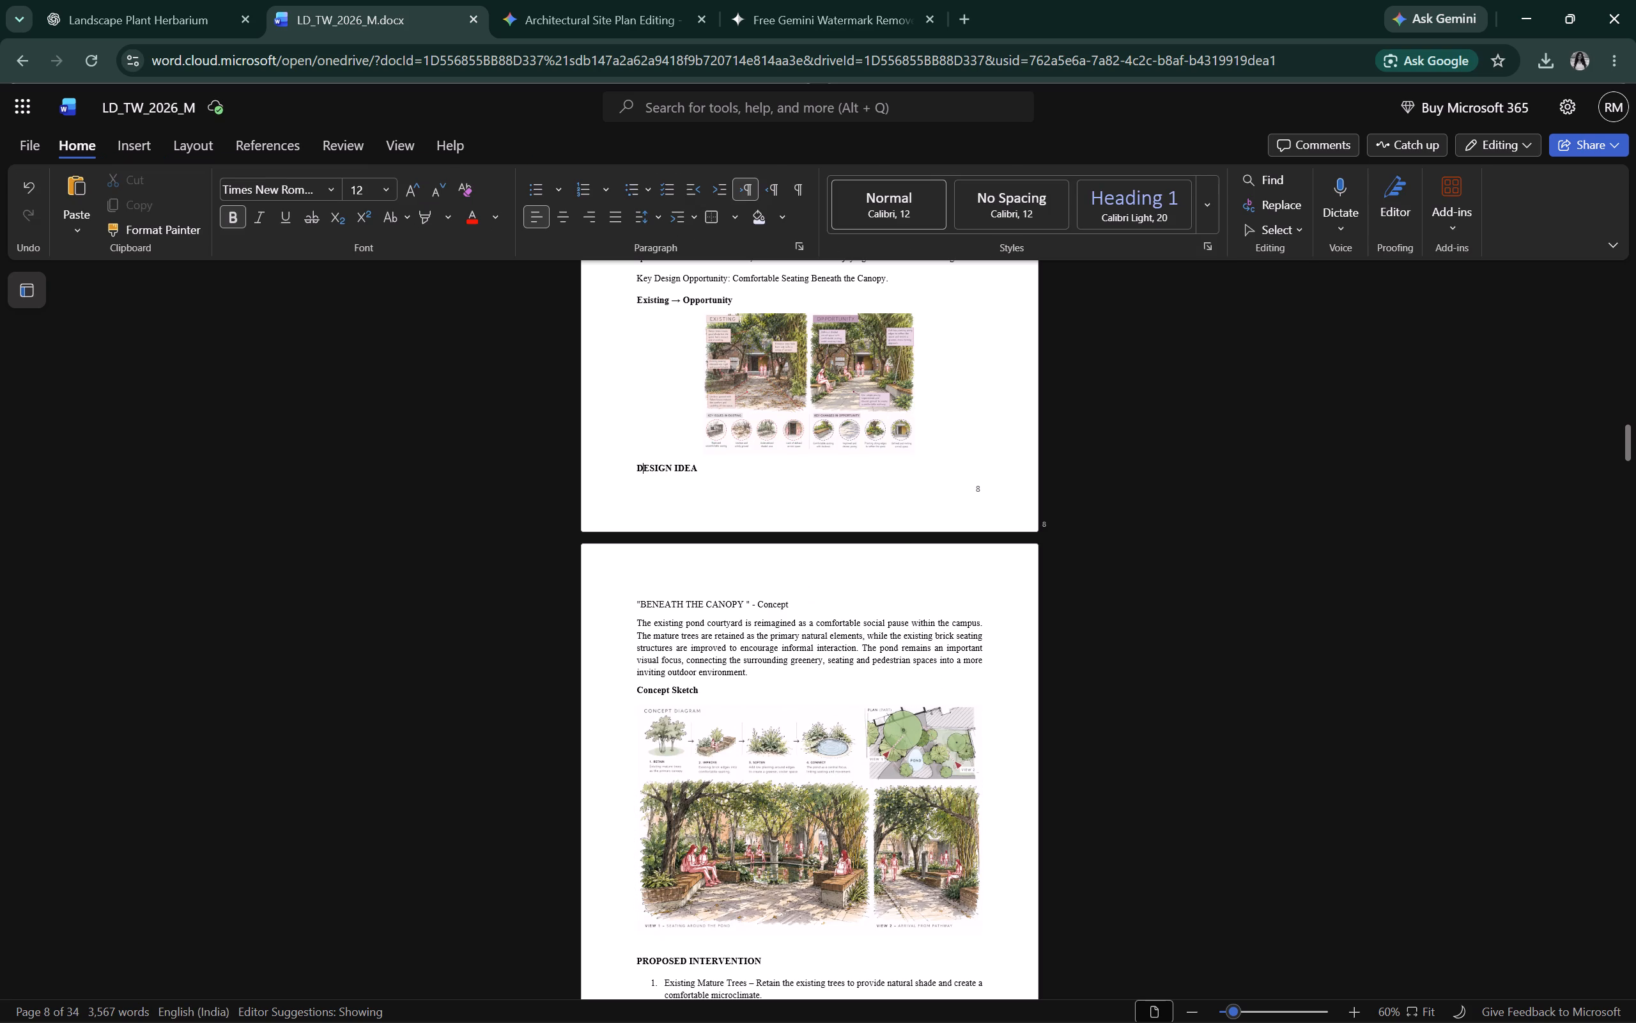
key("Return")
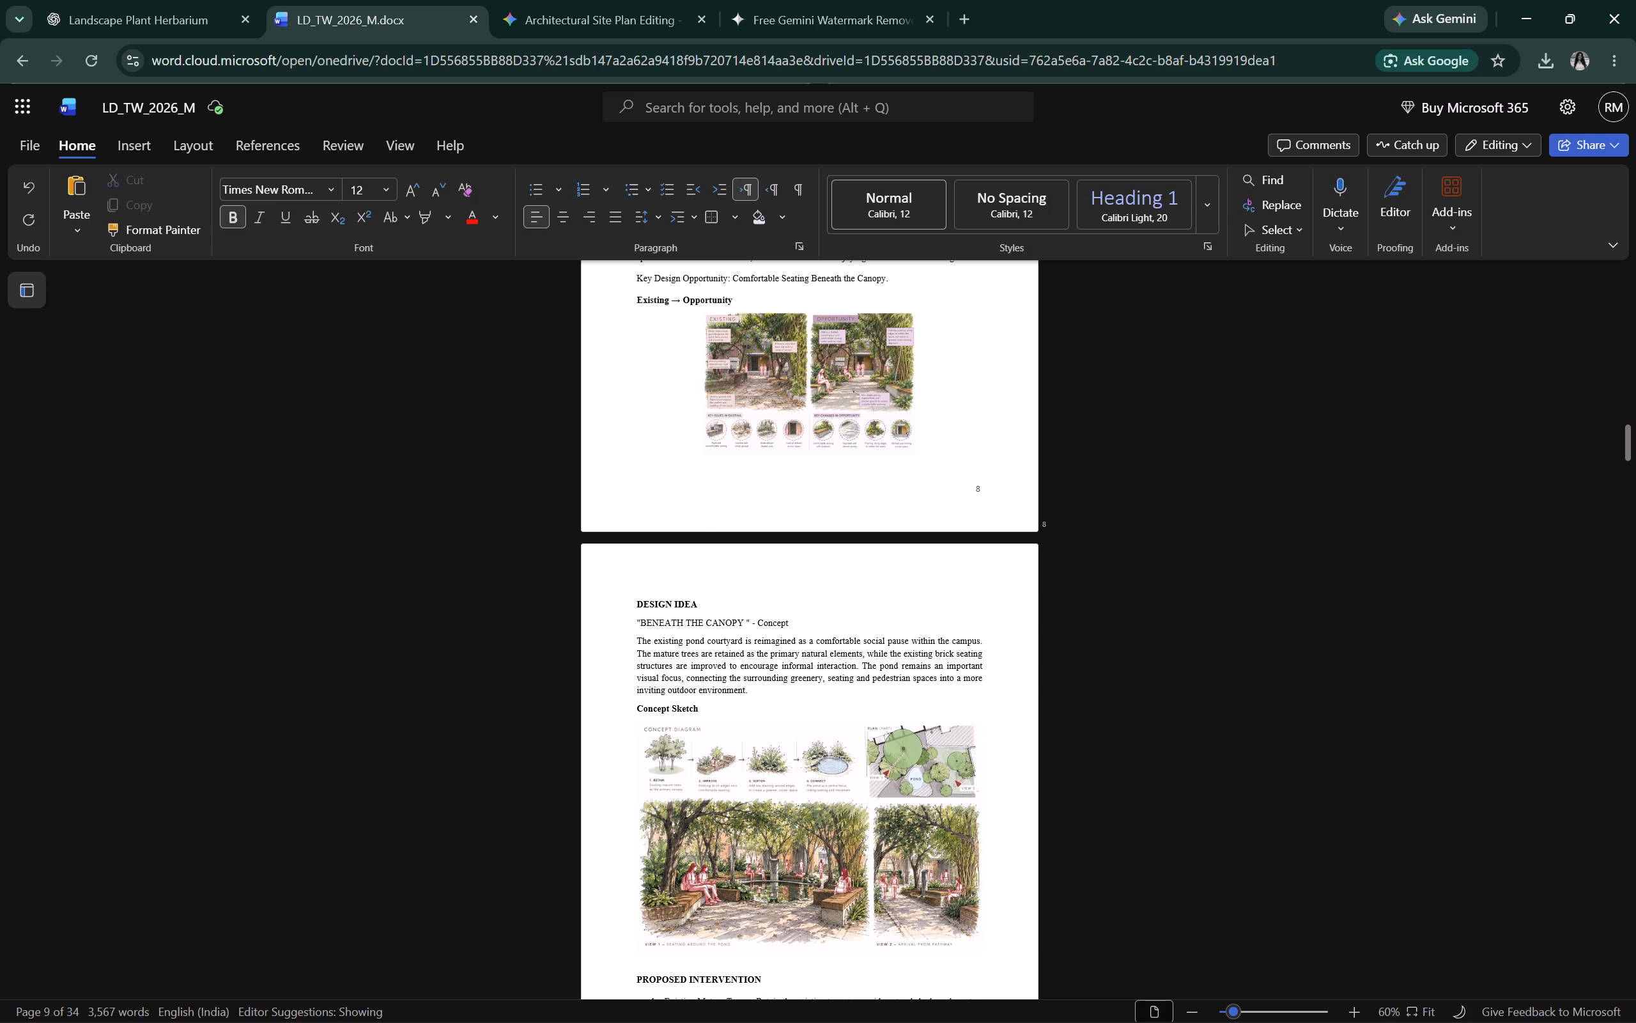
Enlarge the "Existing → Opportunity" picture to about 7.3 cm high and 11 cm wide, keeping it on page 8.
left_click(742, 409)
left_click_drag(913, 455, 936, 476)
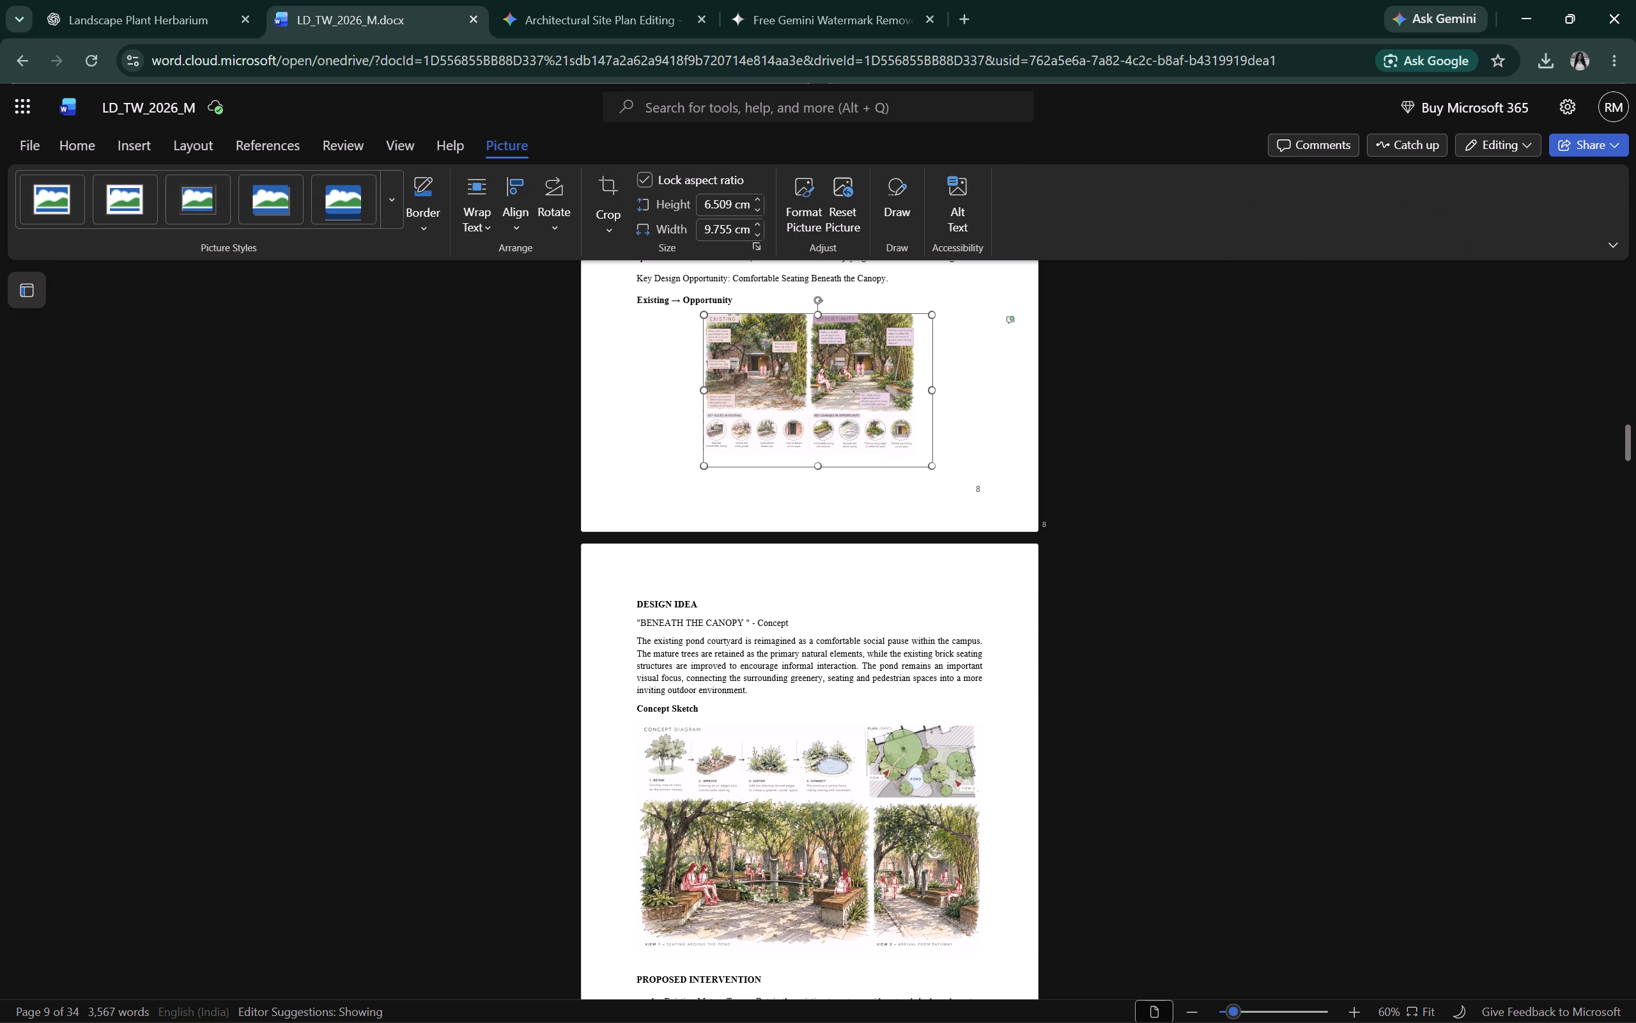
left_click_drag(936, 476, 940, 478)
left_click_drag(927, 468, 940, 480)
key("ctrl+z")
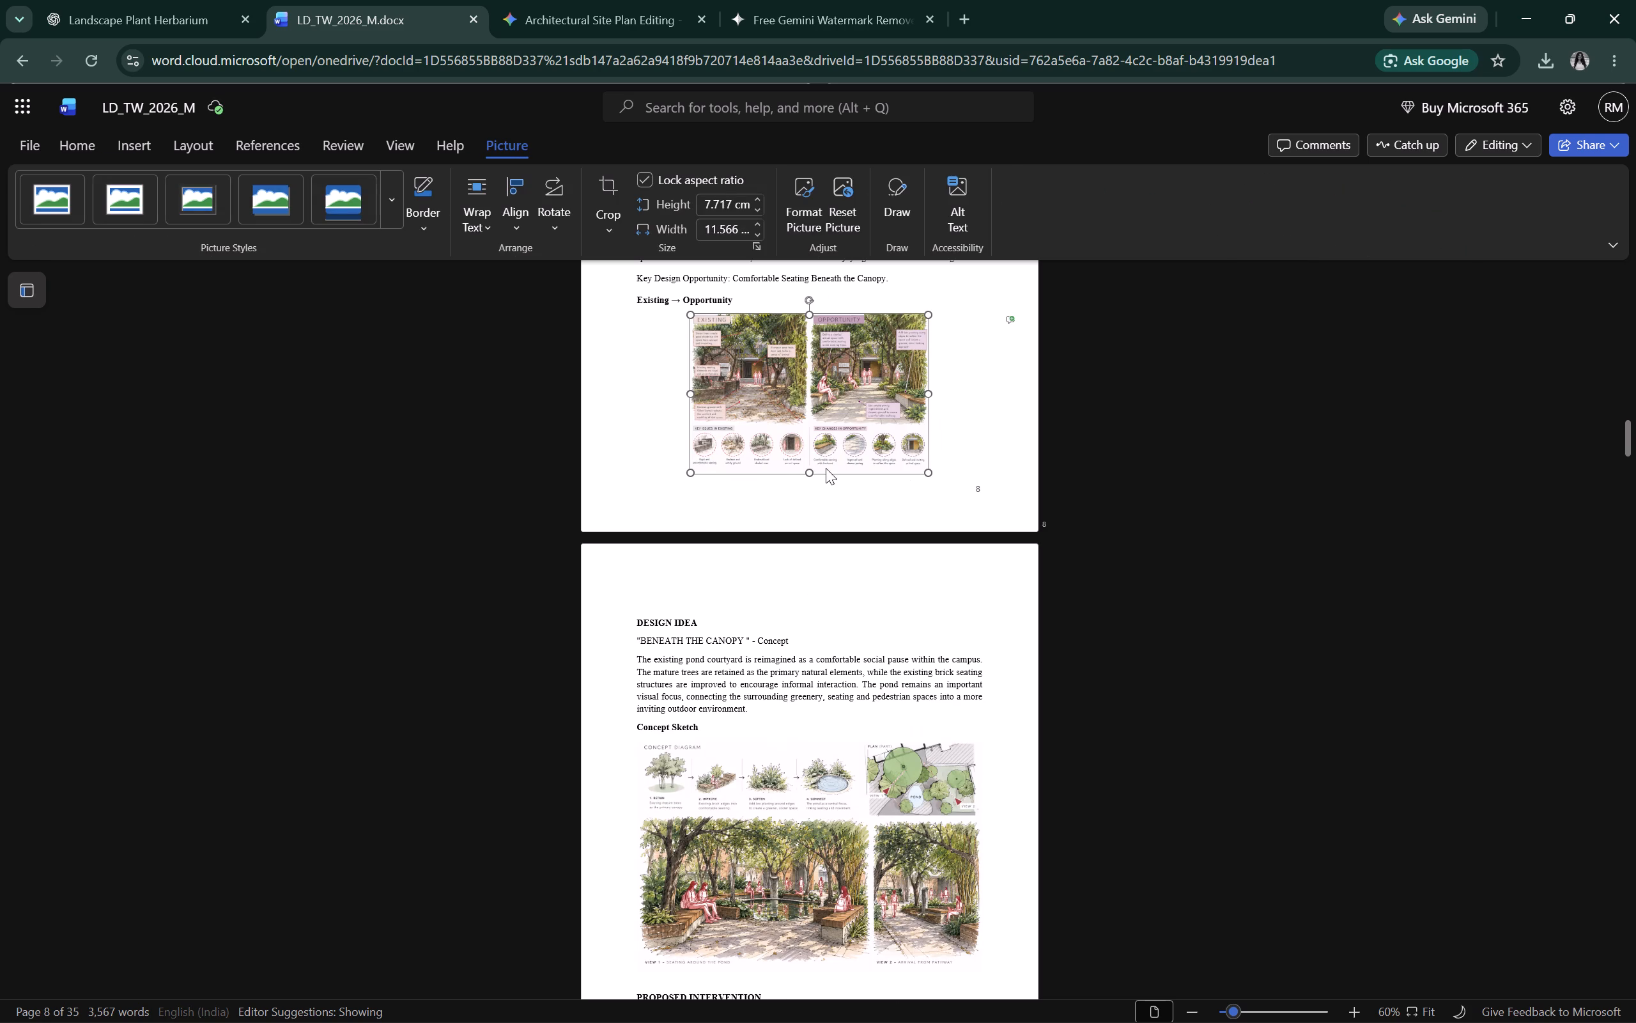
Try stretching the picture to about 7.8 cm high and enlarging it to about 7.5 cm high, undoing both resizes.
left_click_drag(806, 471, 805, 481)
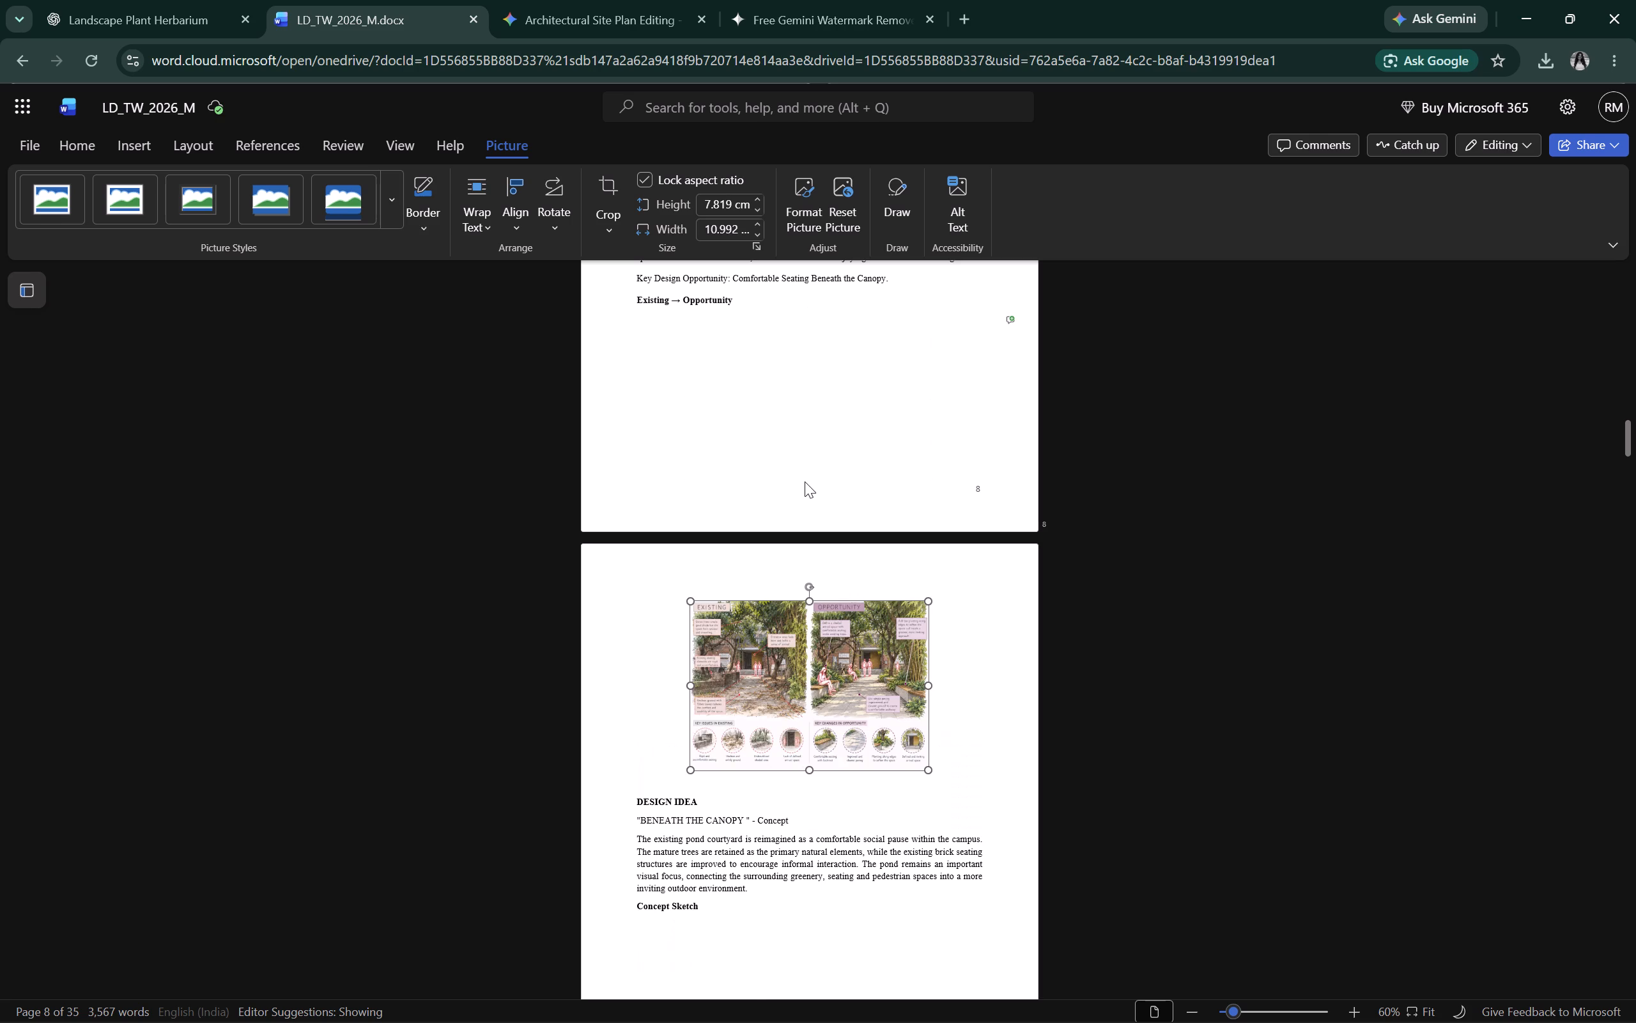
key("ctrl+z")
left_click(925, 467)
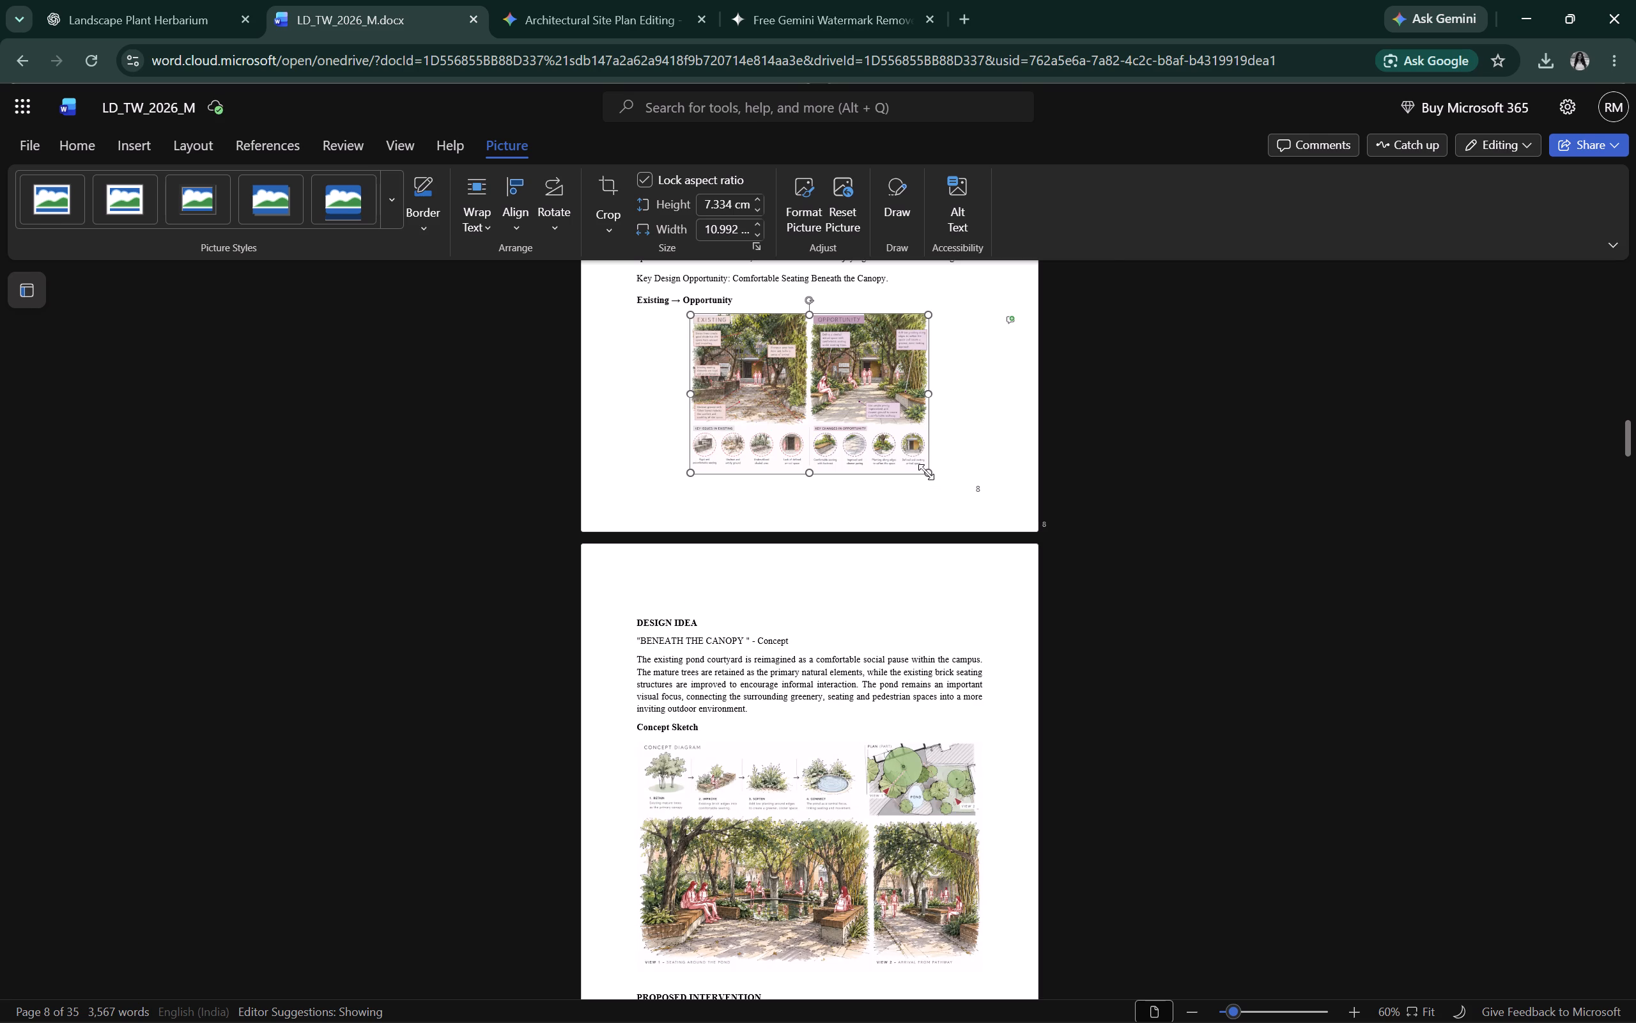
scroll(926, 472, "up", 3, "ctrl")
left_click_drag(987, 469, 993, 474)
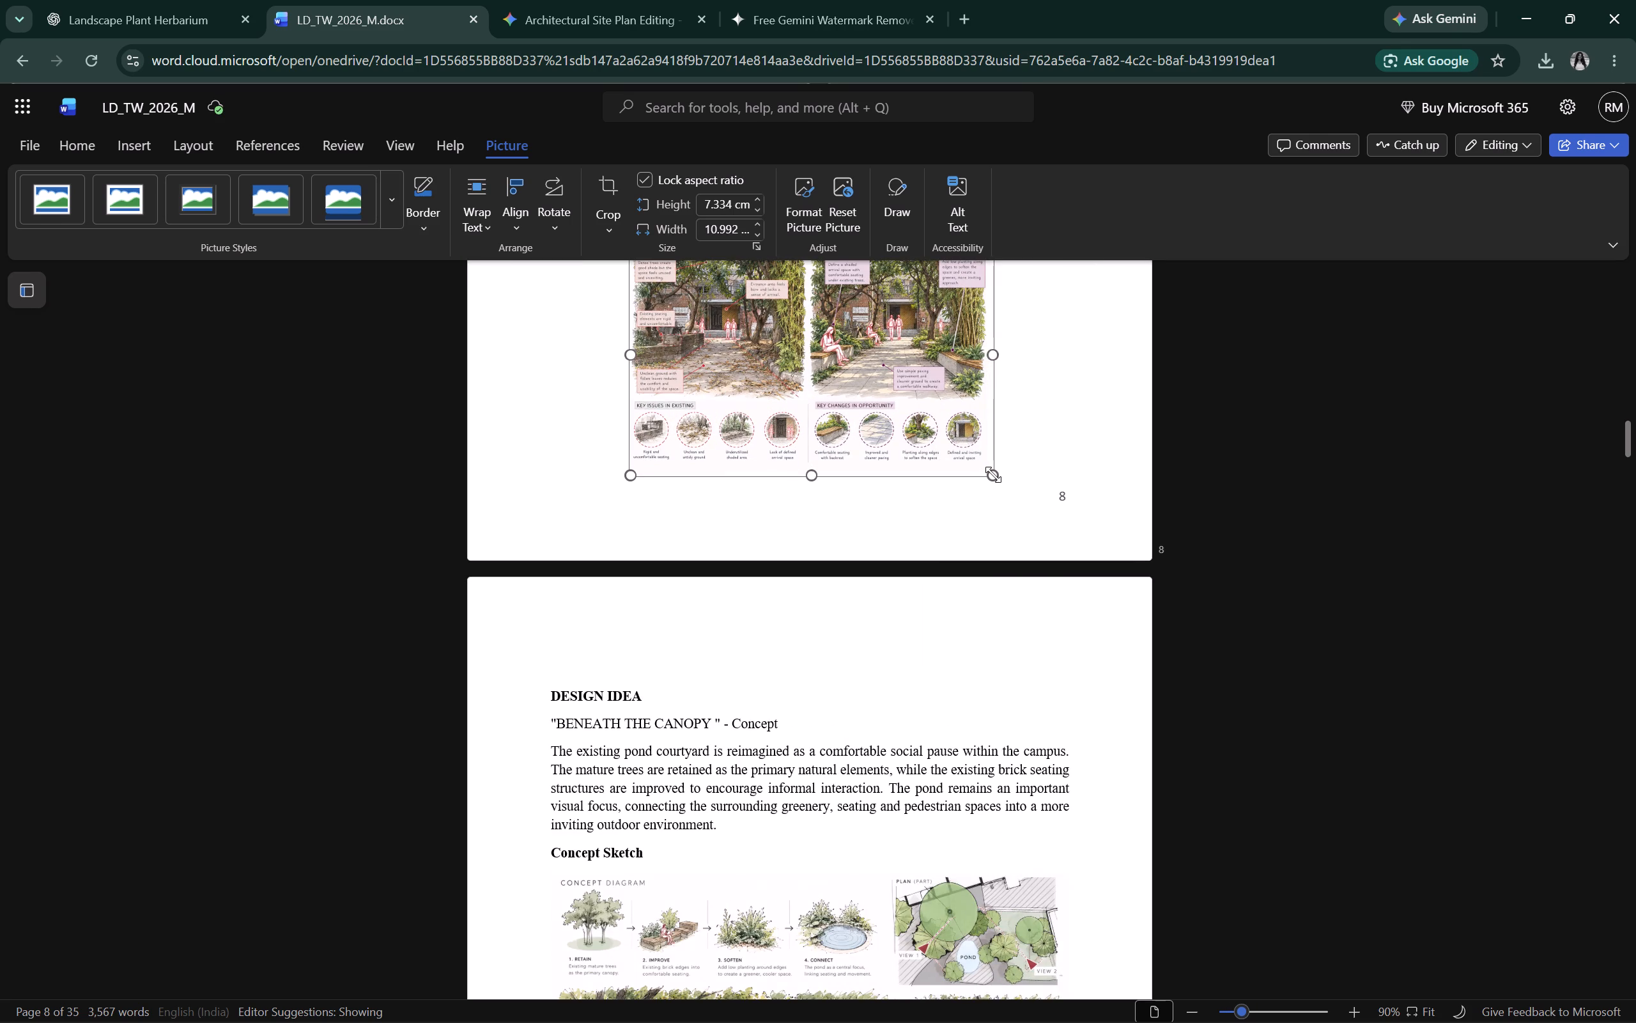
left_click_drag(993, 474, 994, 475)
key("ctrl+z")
Centre the "Existing → Opportunity" picture on page 8 and deselect it.
scroll(904, 570, "up", 3)
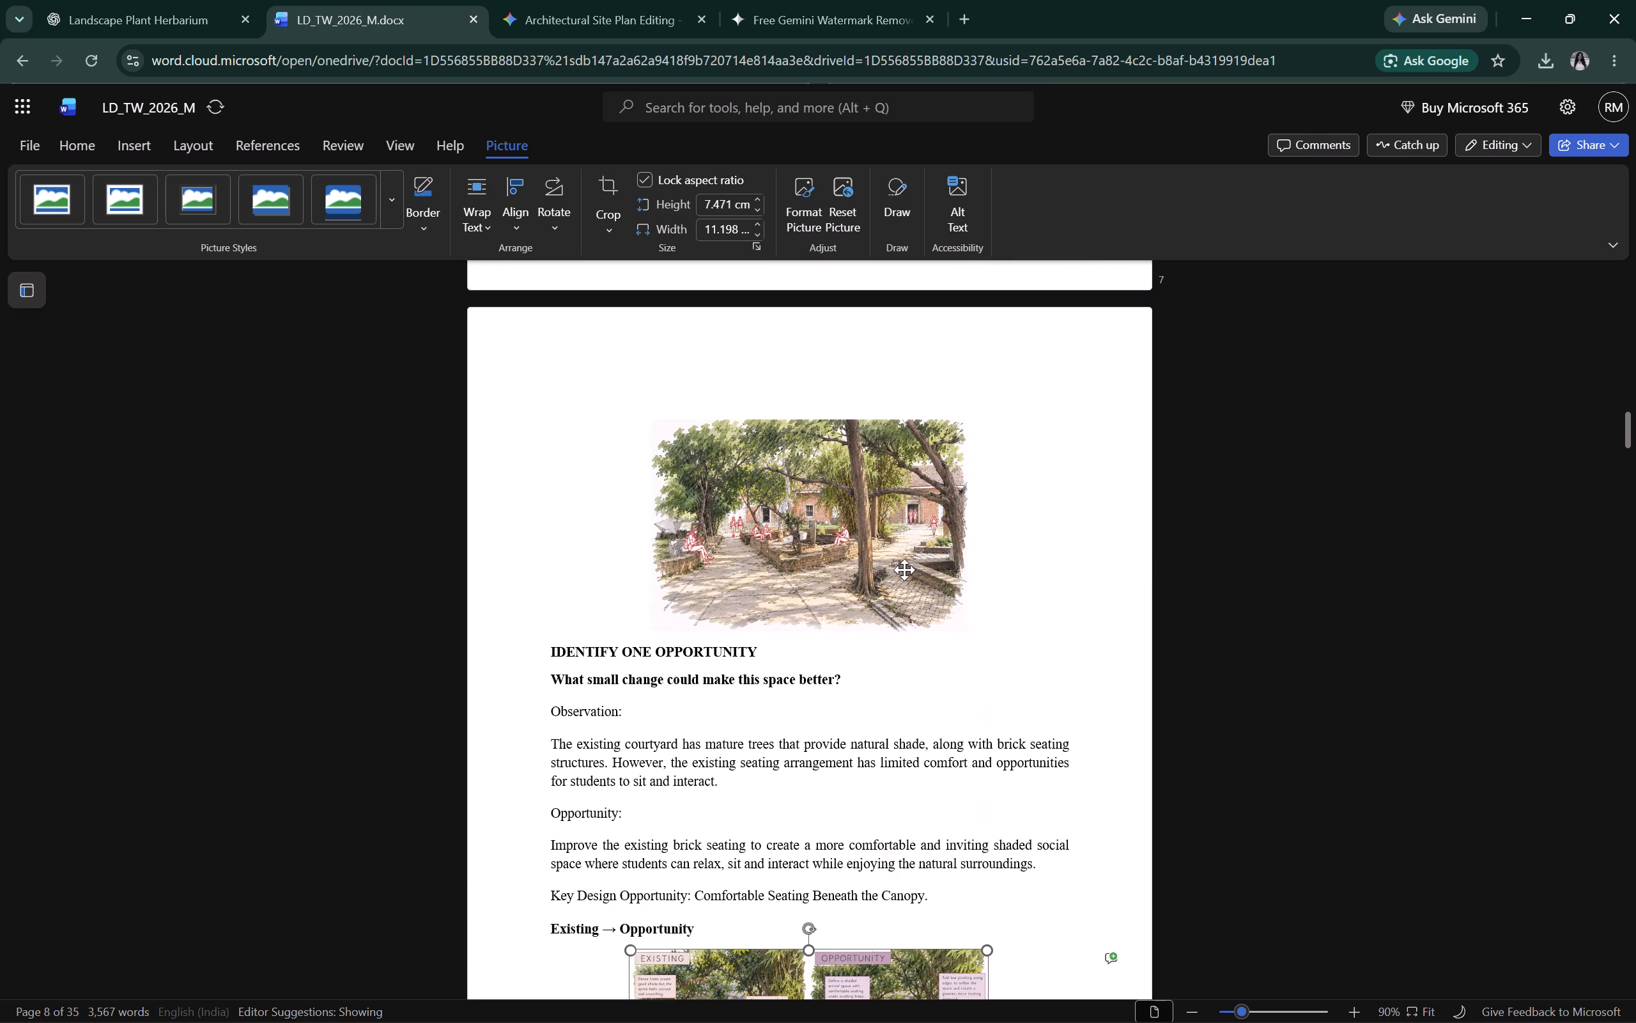
scroll(899, 575, "down", 6)
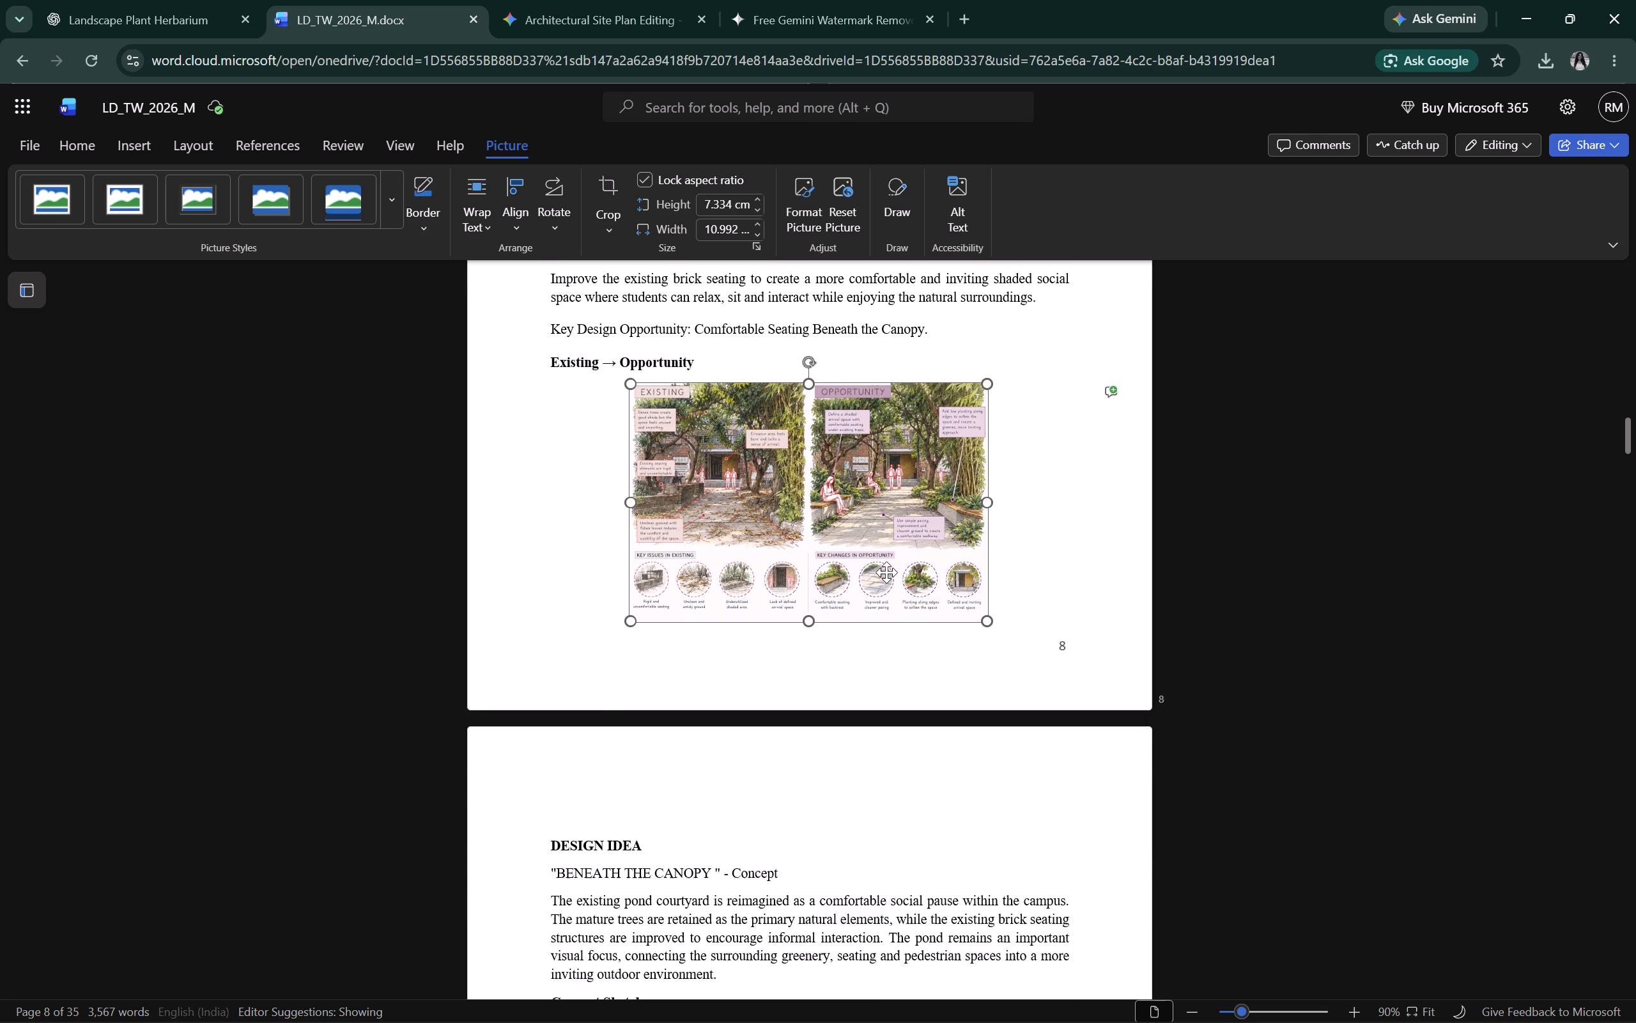
scroll(886, 572, "up", 2)
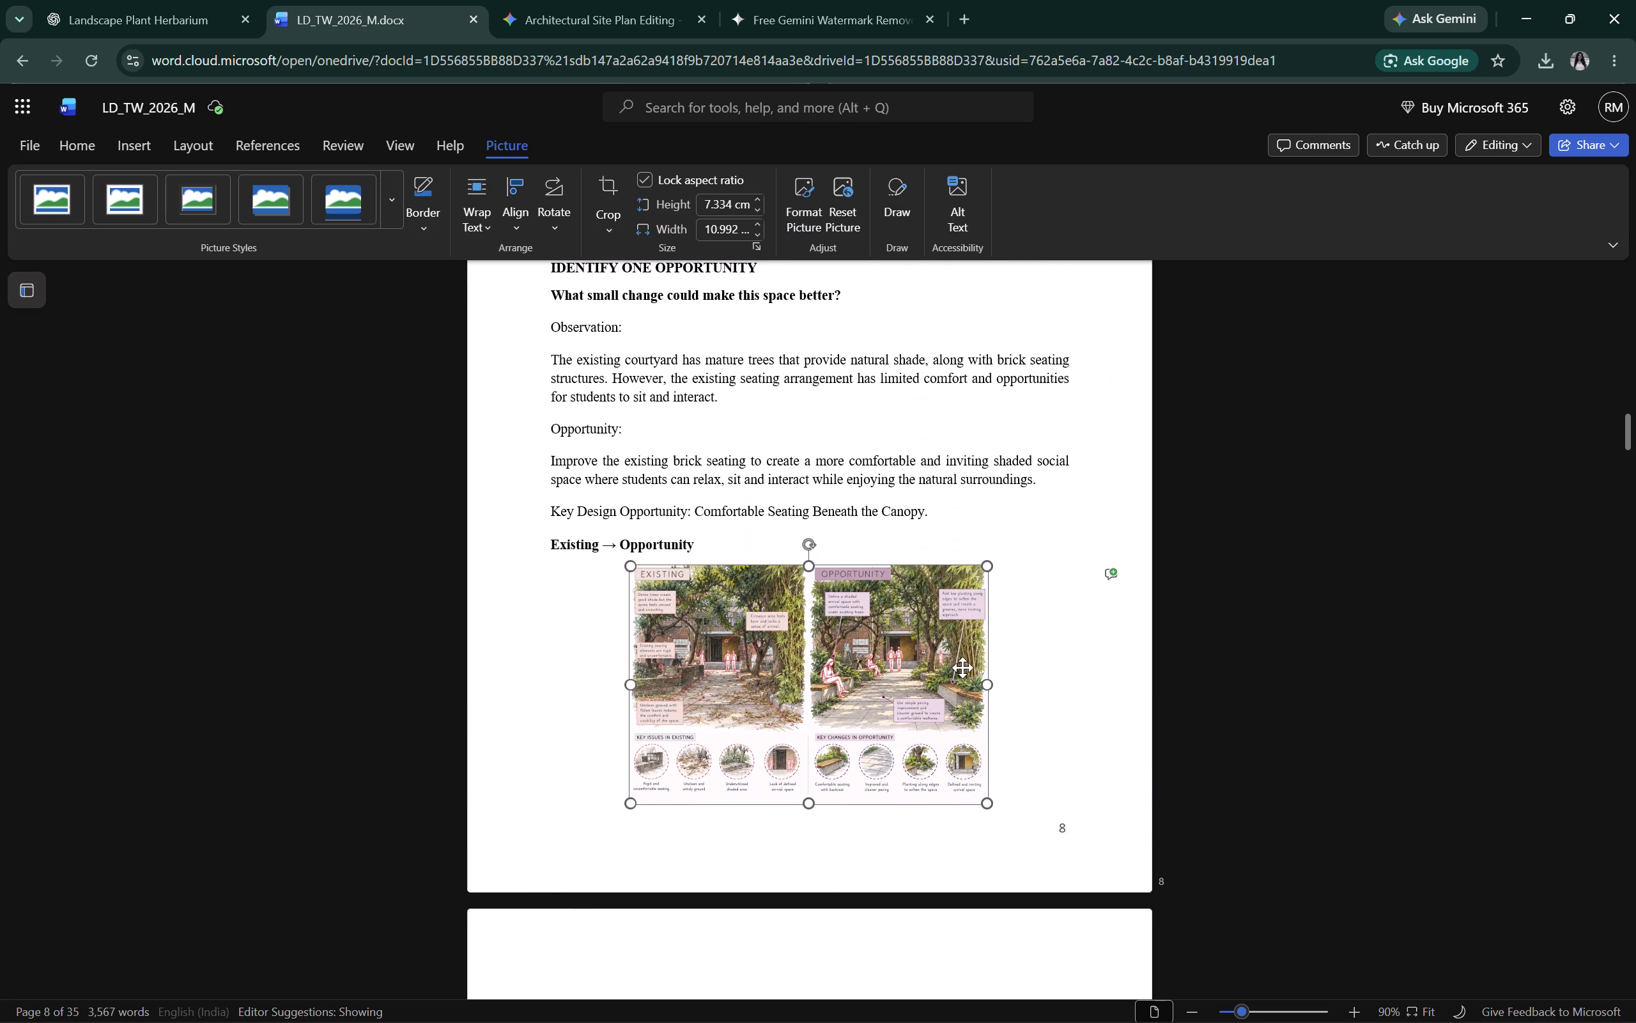
left_click(71, 150)
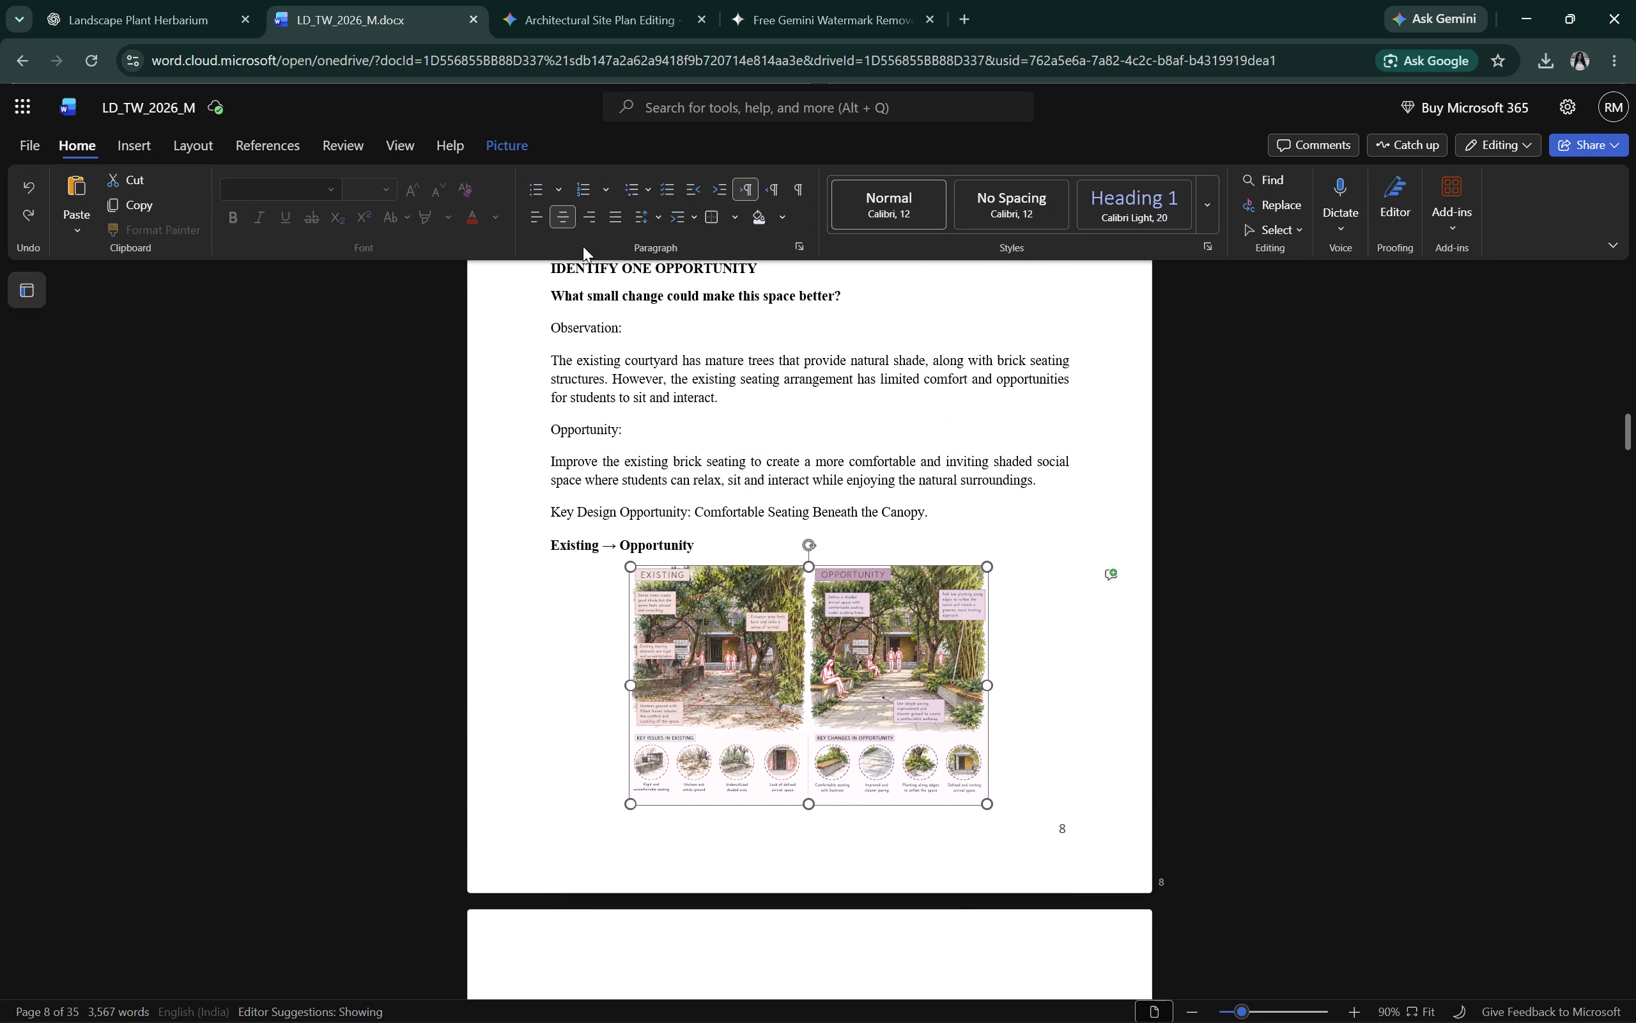
left_click(563, 222)
left_click(563, 222)
left_click(1064, 685)
scroll(1061, 683, "up", 3)
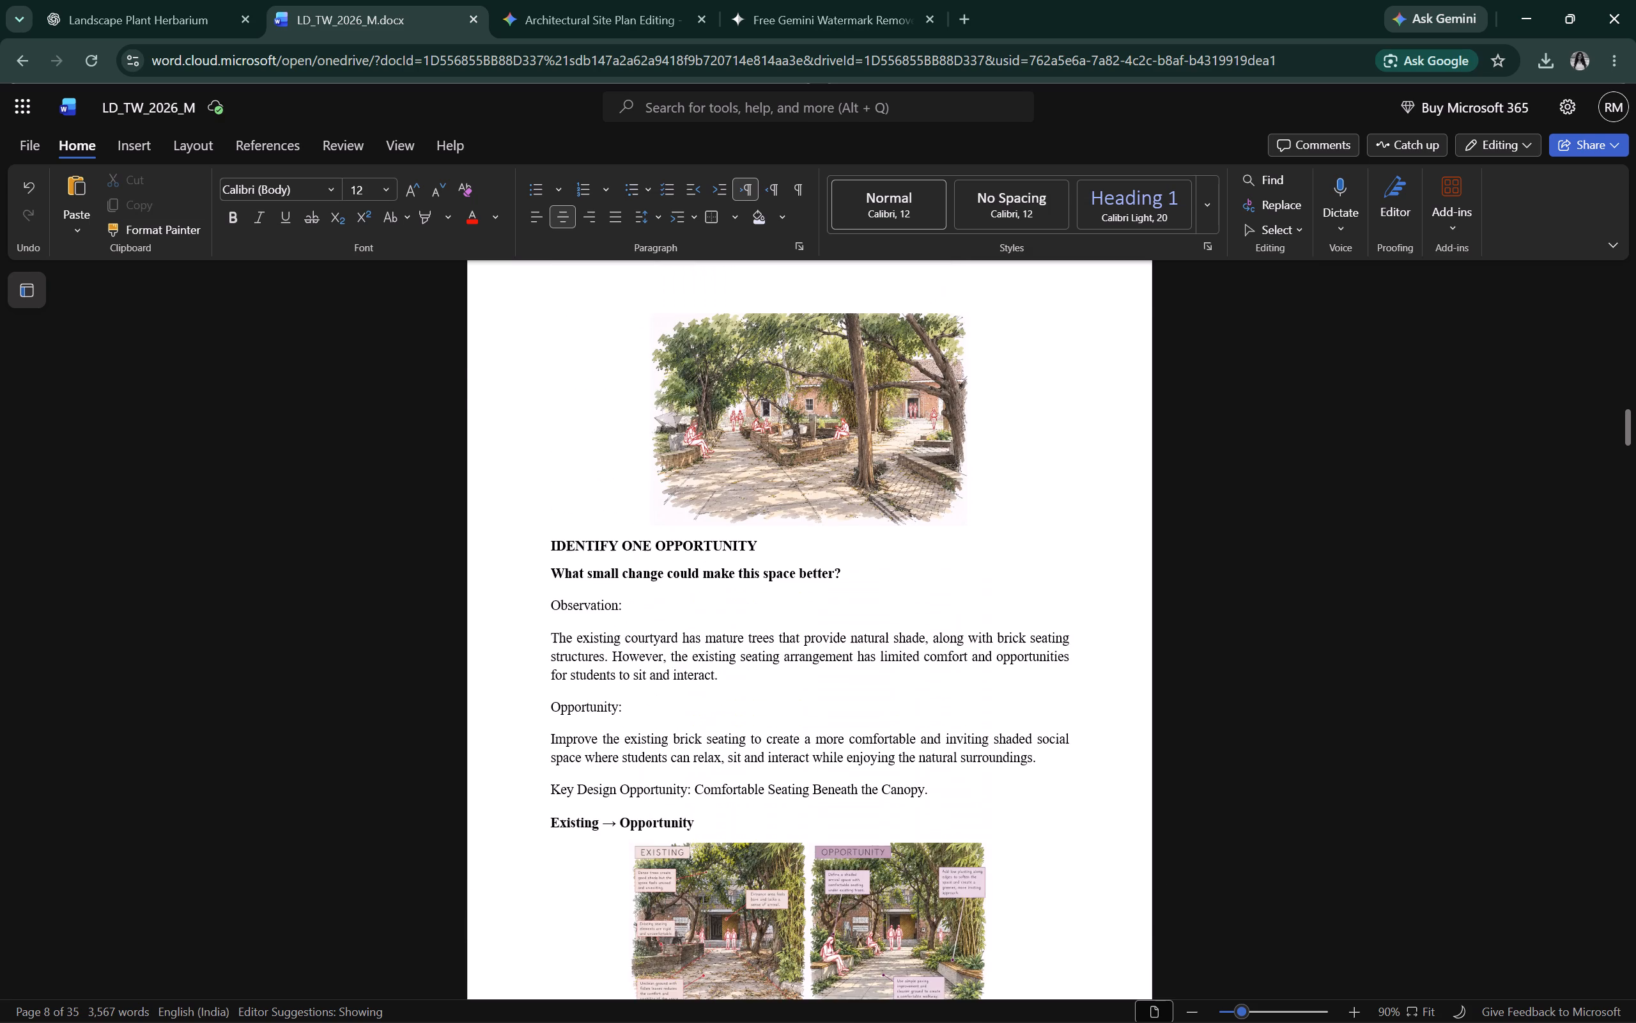
Remove the blank line above the courtyard picture at the start of page 8.
scroll(1060, 683, "up", 3)
left_click(658, 620)
left_click(642, 612)
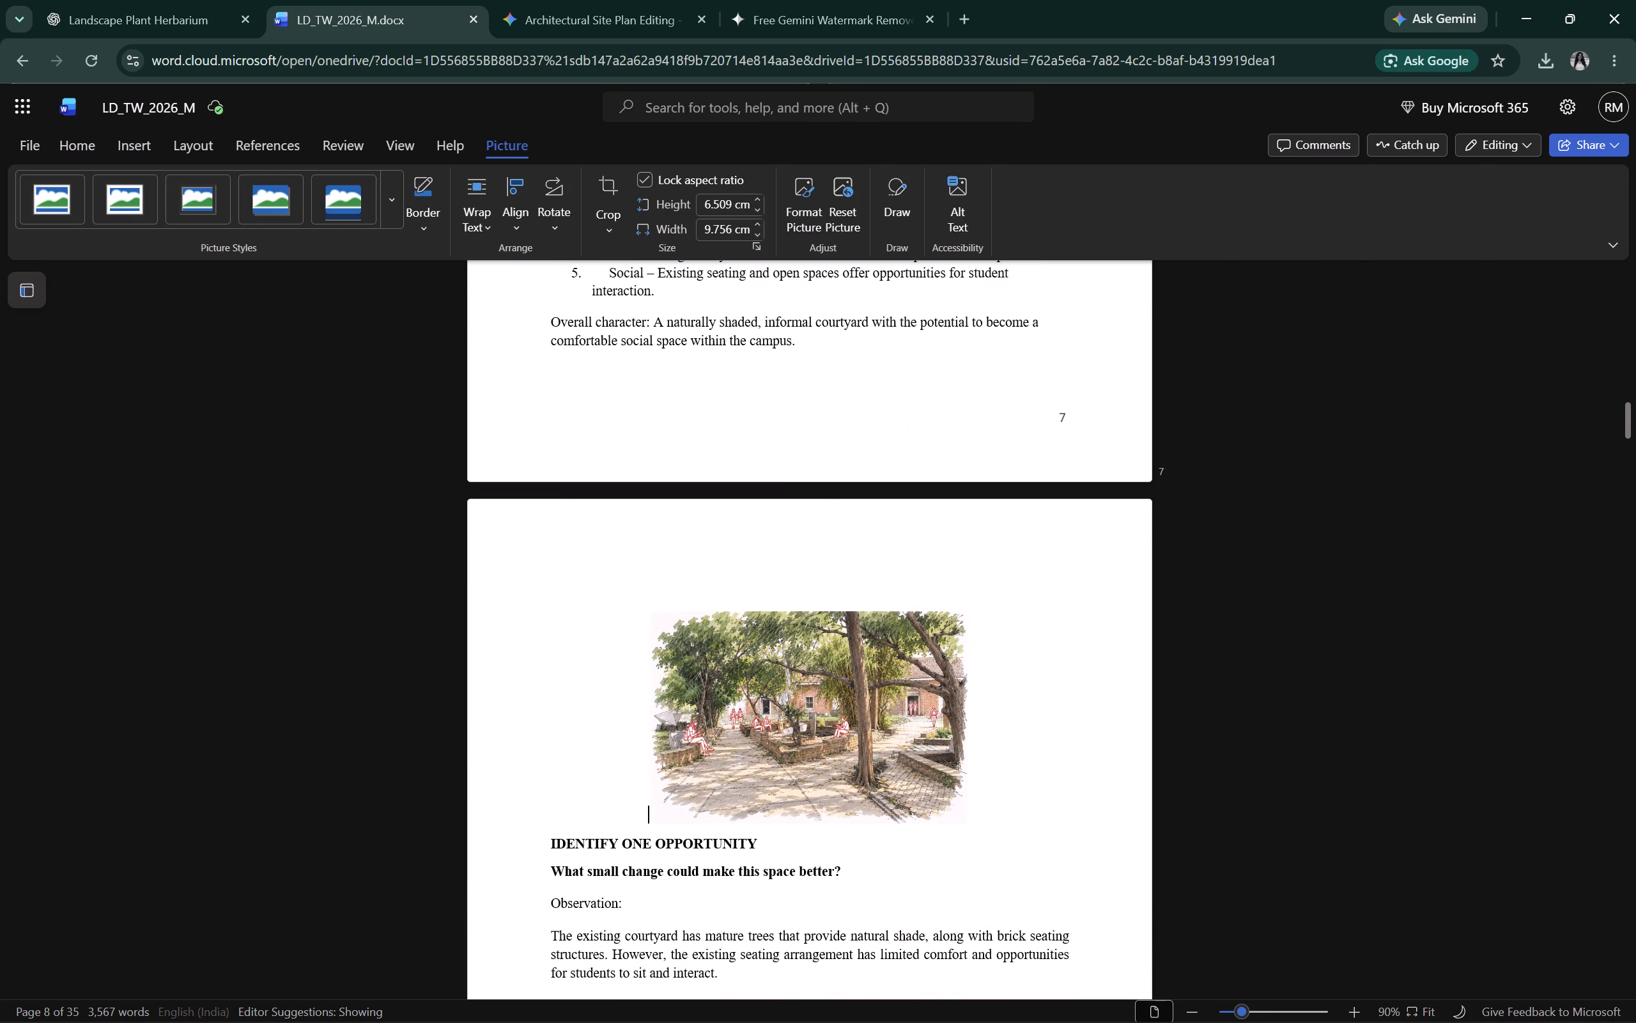
key("BackSpace")
key("BackSpace")
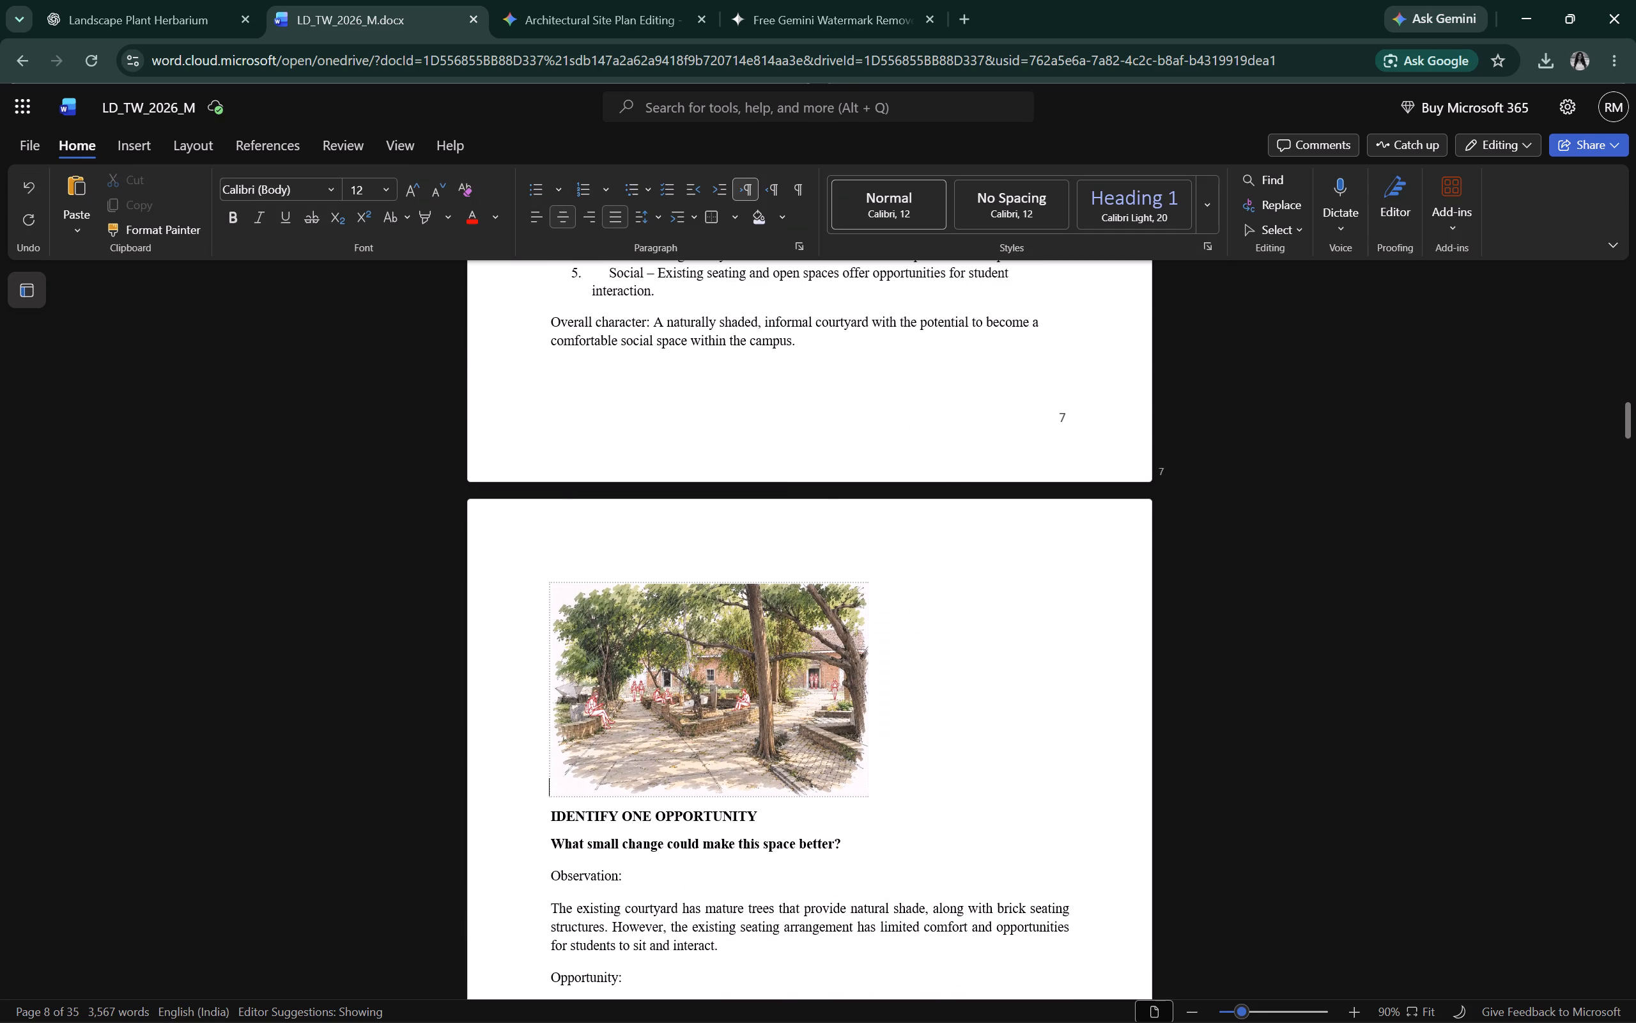
Centre the courtyard picture above IDENTIFY ONE OPPORTUNITY on page 8.
left_click(615, 732)
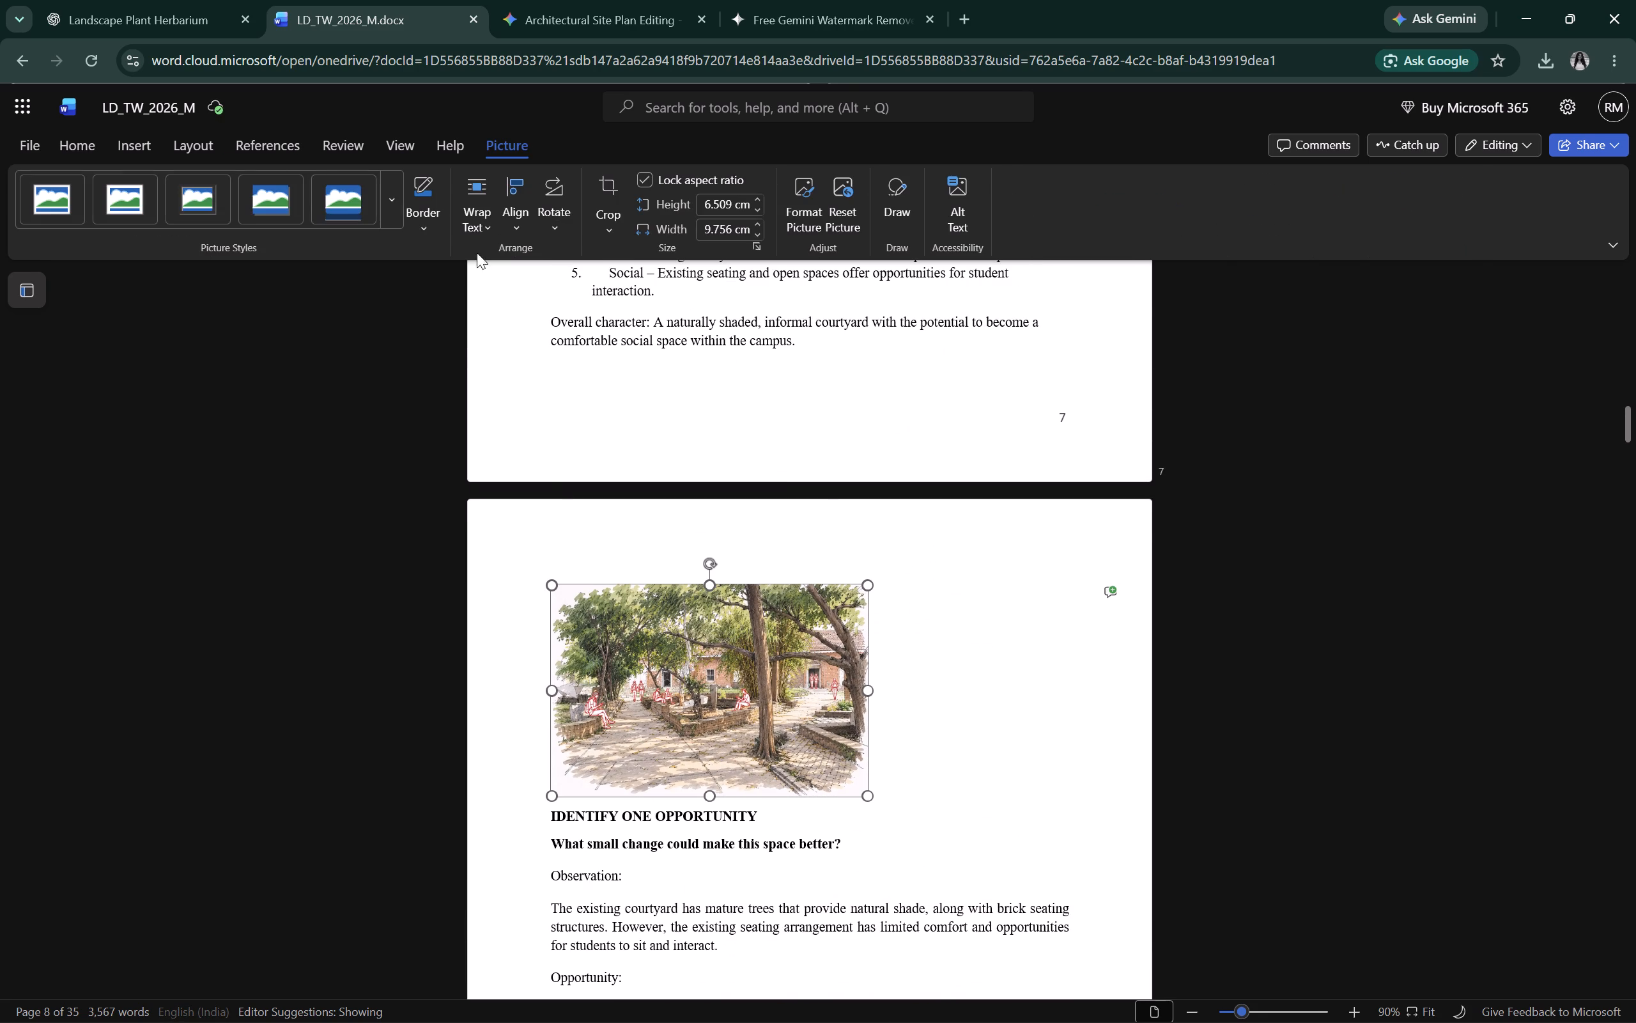
left_click(93, 142)
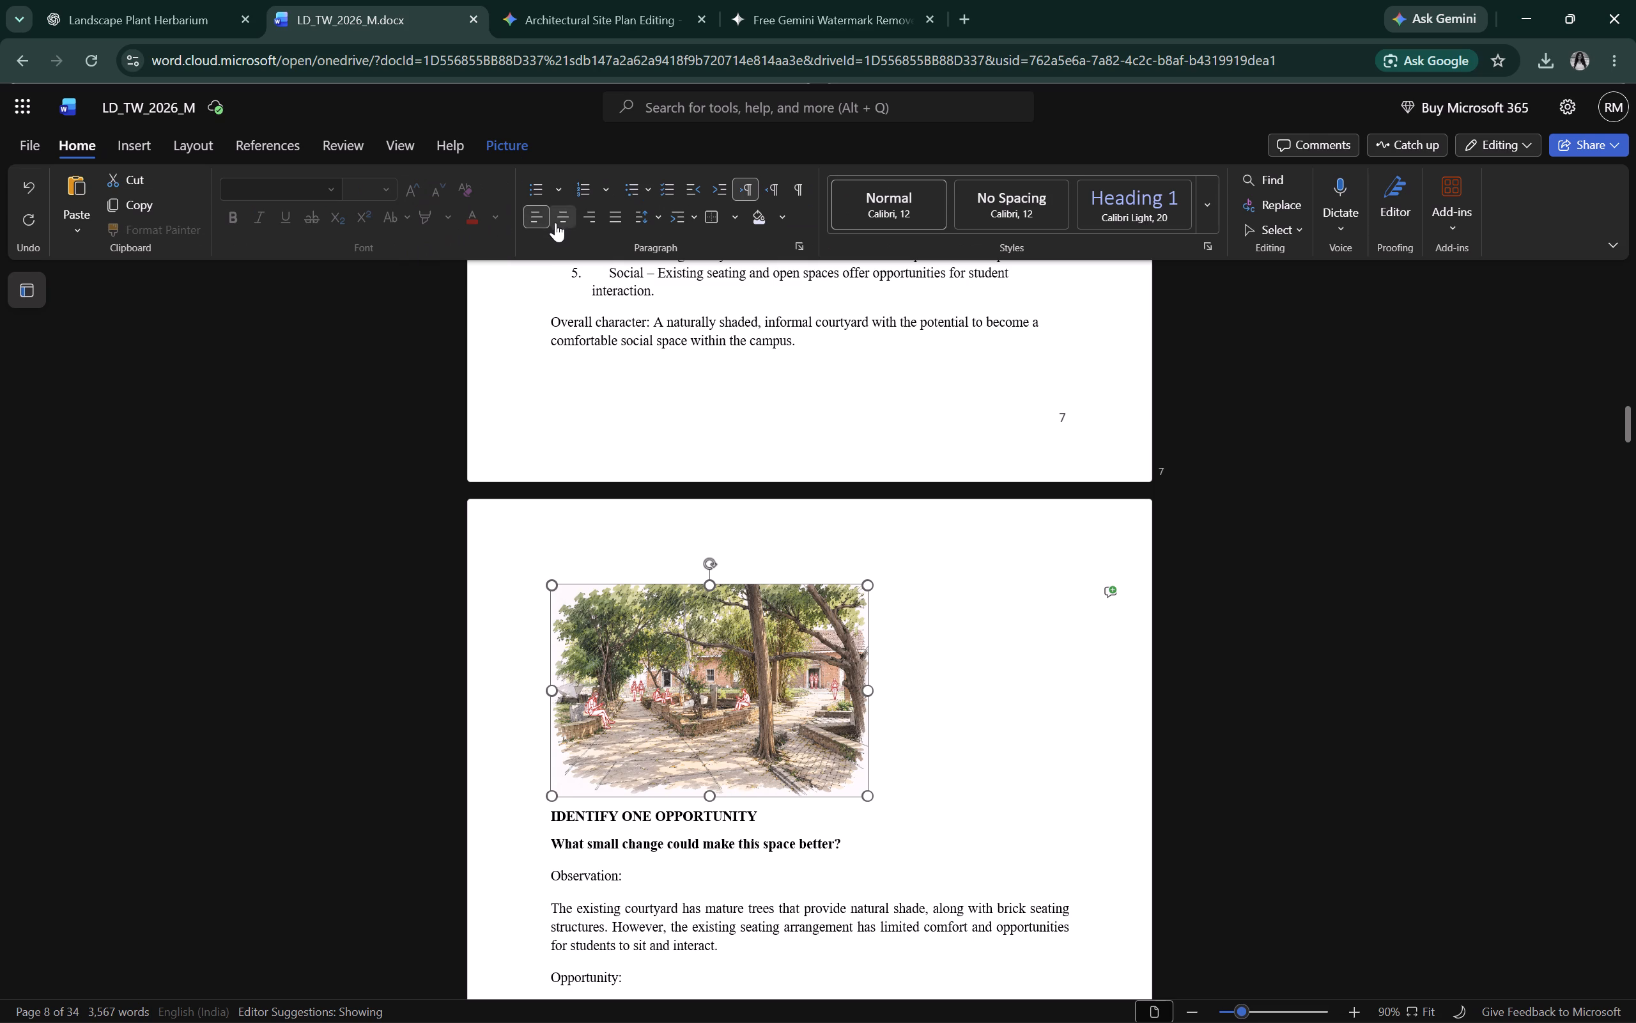
left_click(559, 221)
left_click(329, 618)
scroll(329, 618, "down", 3)
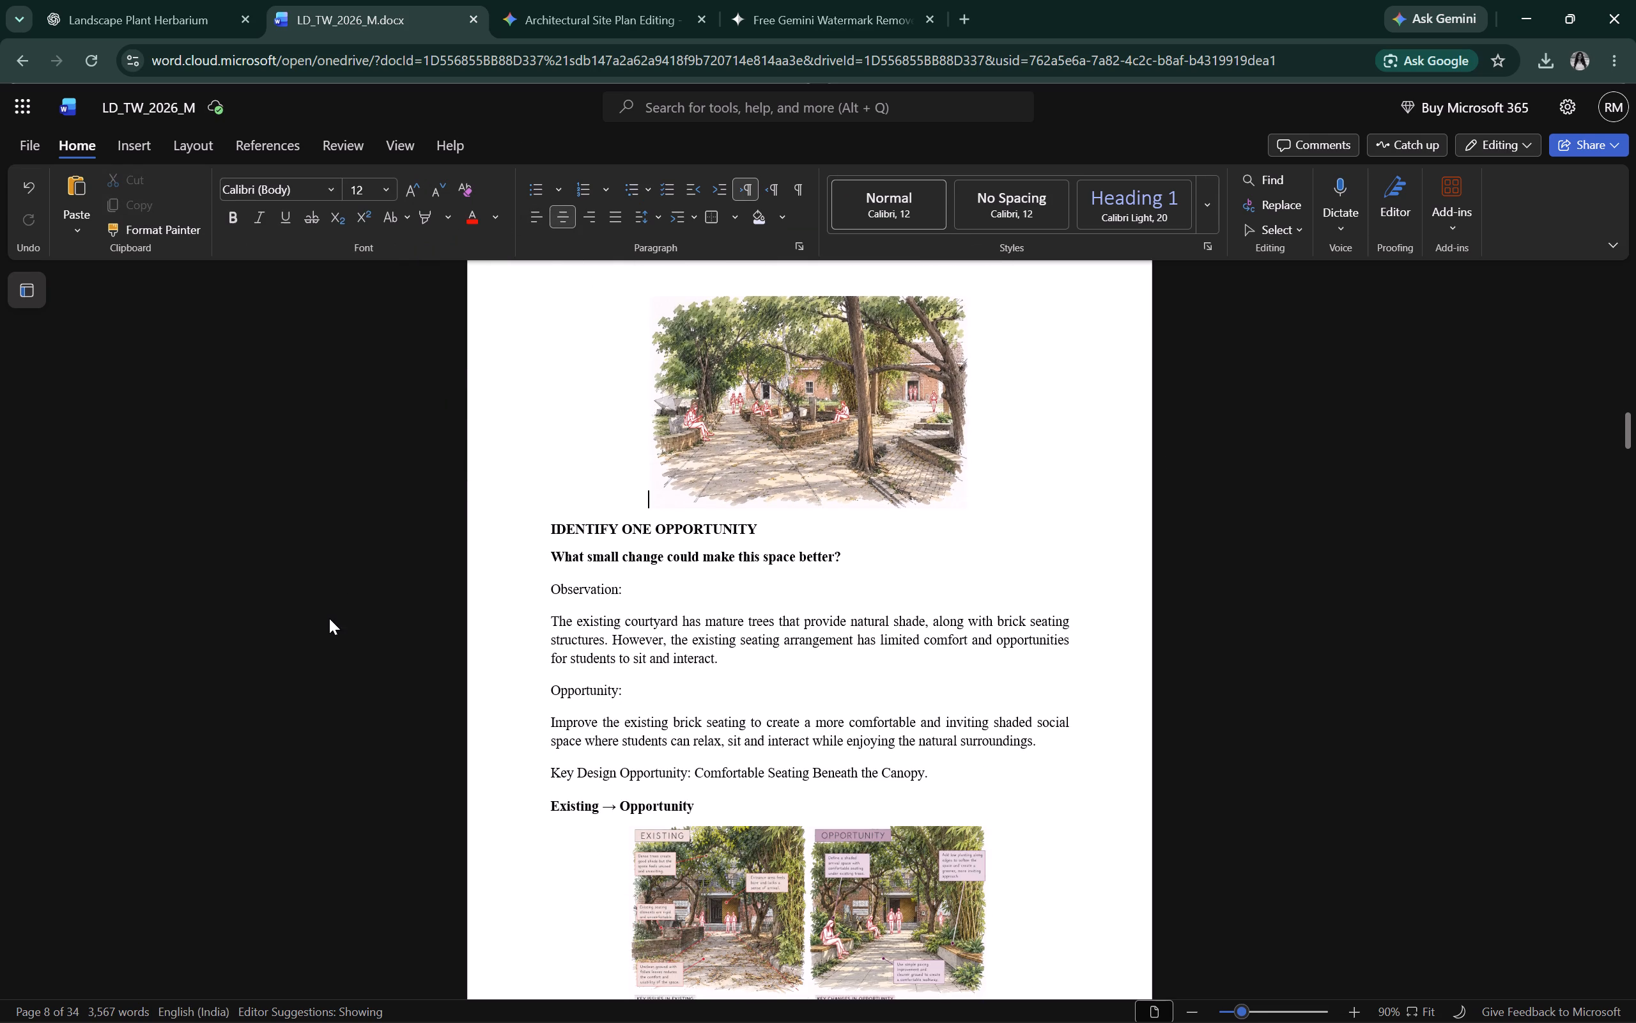
Enlarge the "Existing → Opportunity" picture to about 8.2 cm high and 12.3 cm wide on page 8, undoing any resize that overflows the page.
scroll(329, 618, "down", 3)
left_click(743, 679)
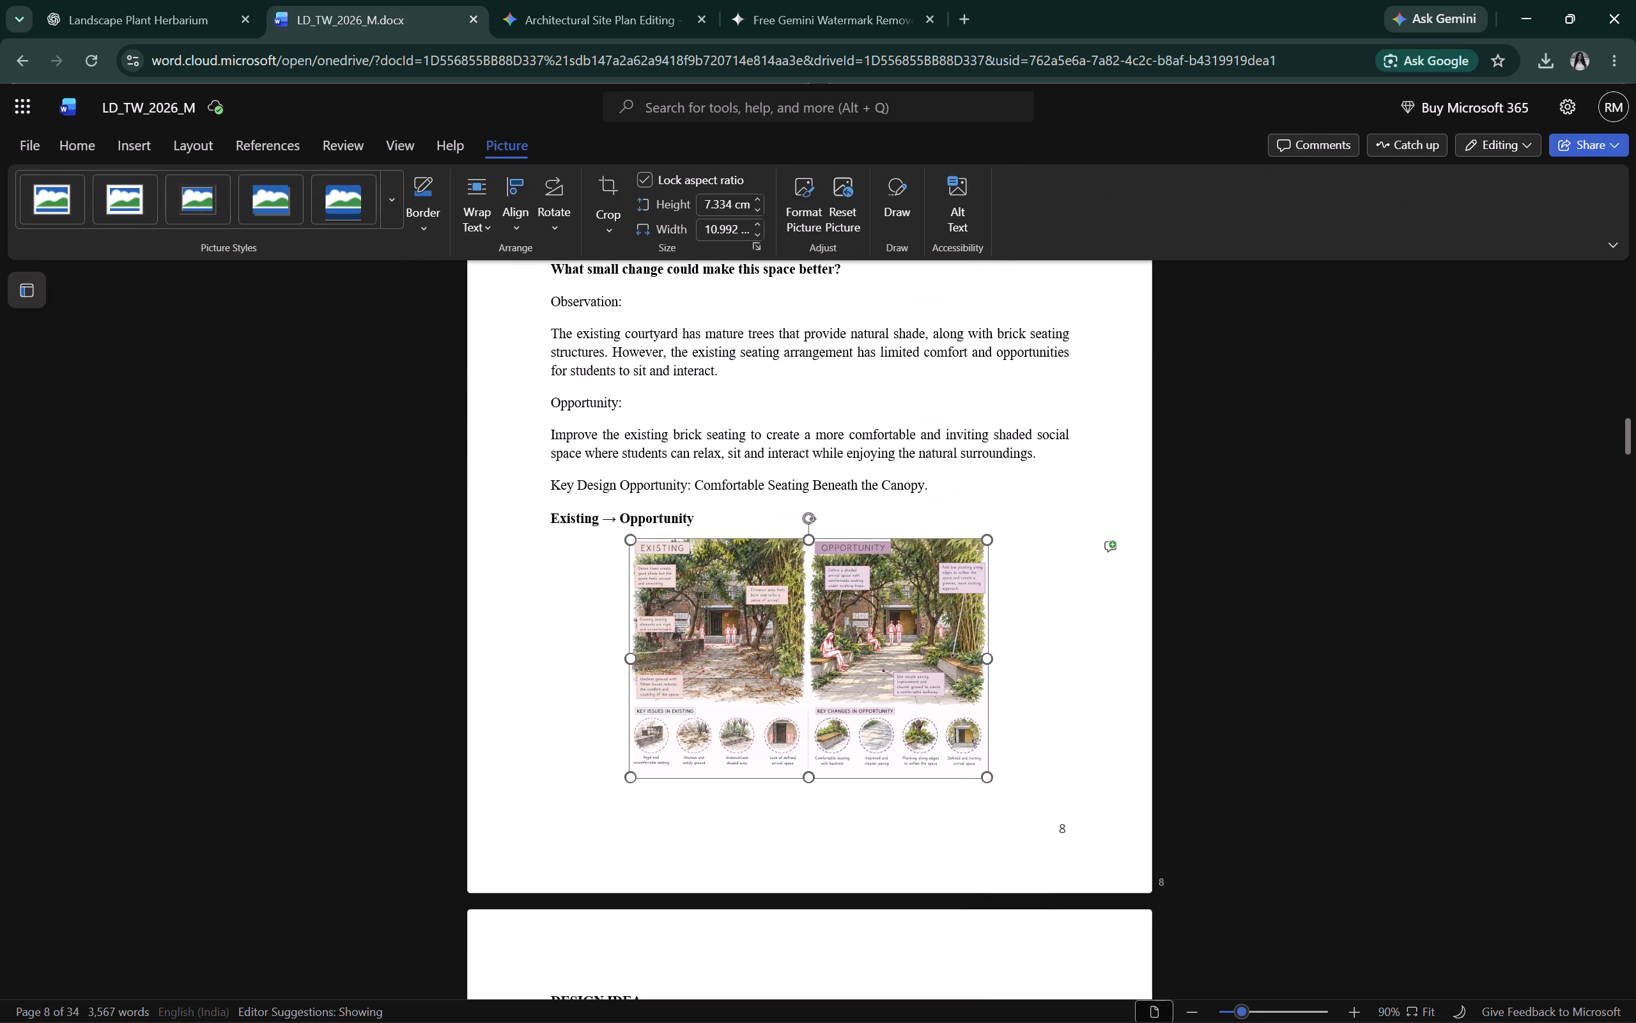
left_click_drag(988, 775, 1014, 795)
left_click(972, 751)
left_click_drag(986, 781, 1014, 804)
left_click_drag(994, 795, 1010, 805)
left_click_drag(1004, 805, 1016, 815)
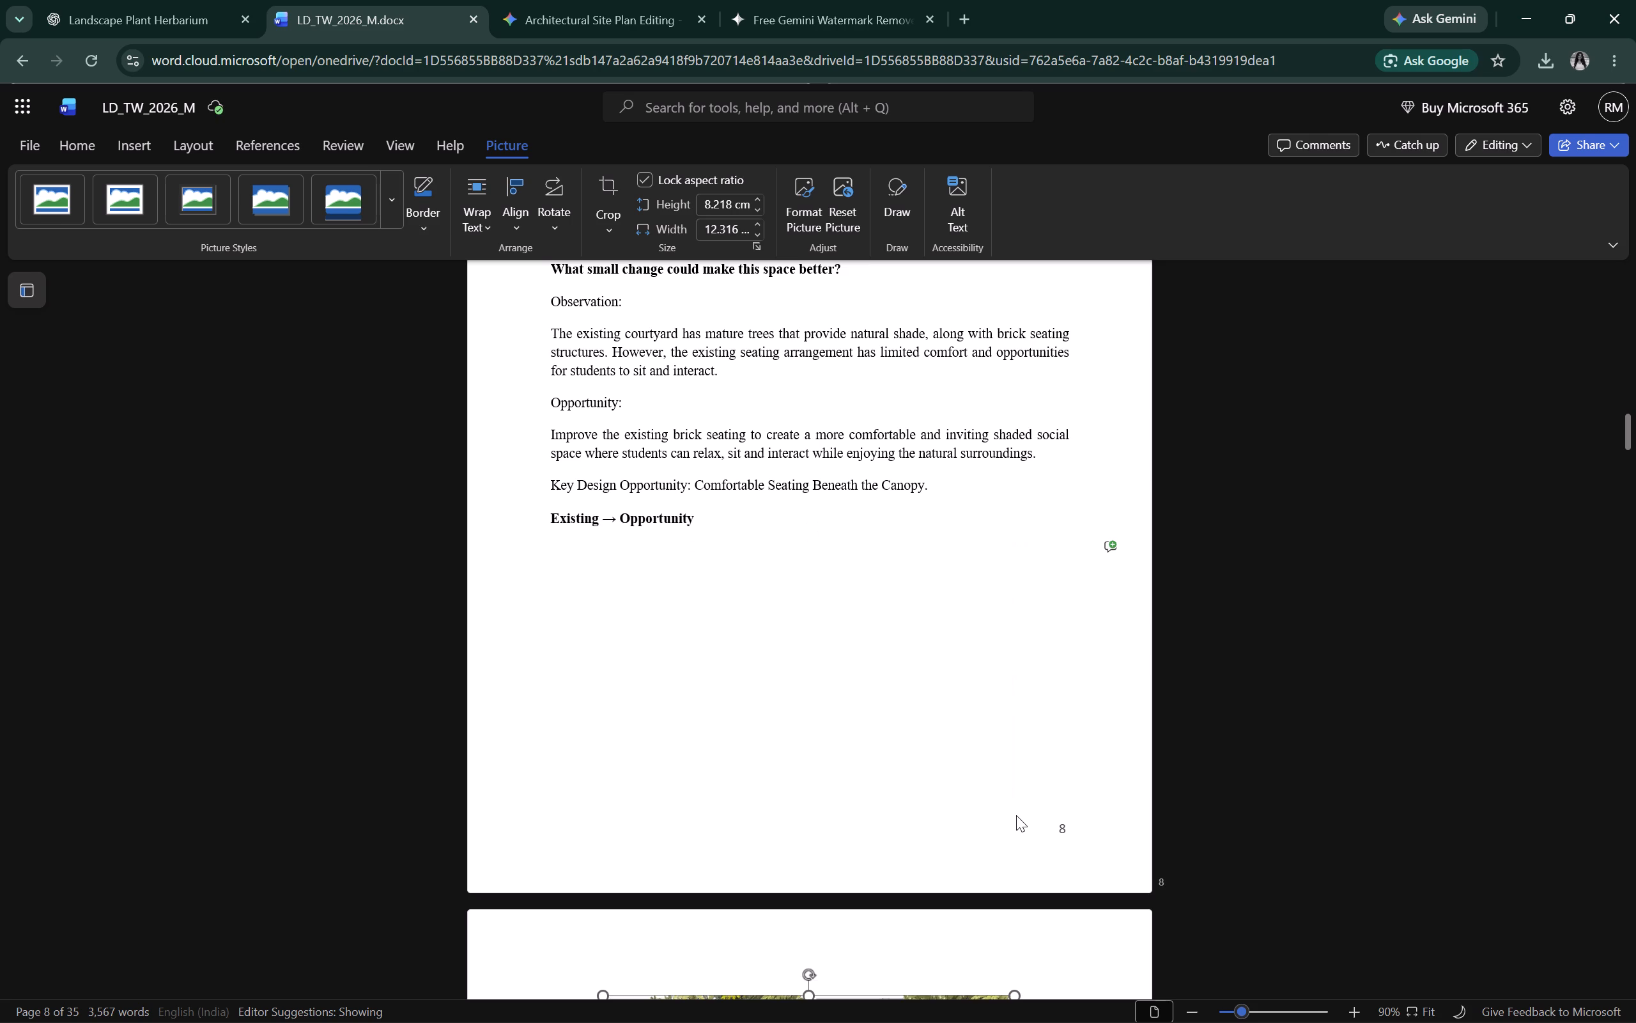
key("ctrl+z")
left_click(366, 657)
Remove the blank line above the DESIGN IDEA heading on page 9.
scroll(366, 657, "down", 4)
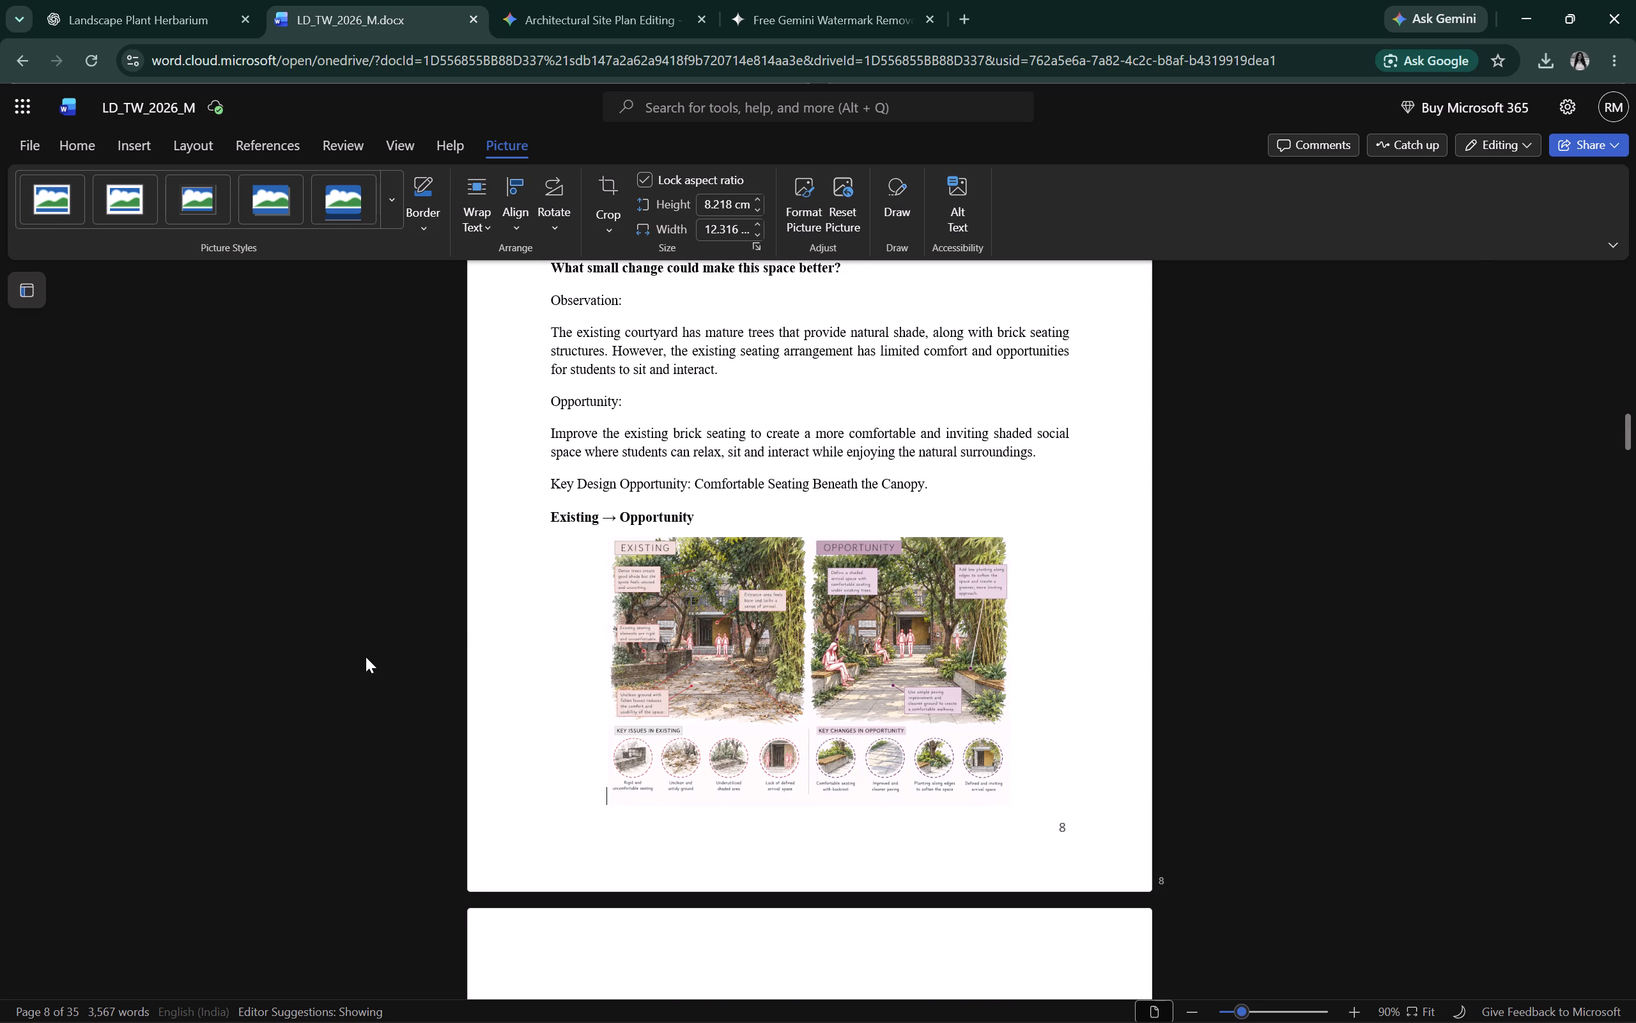
left_click(554, 650)
key("BackSpace")
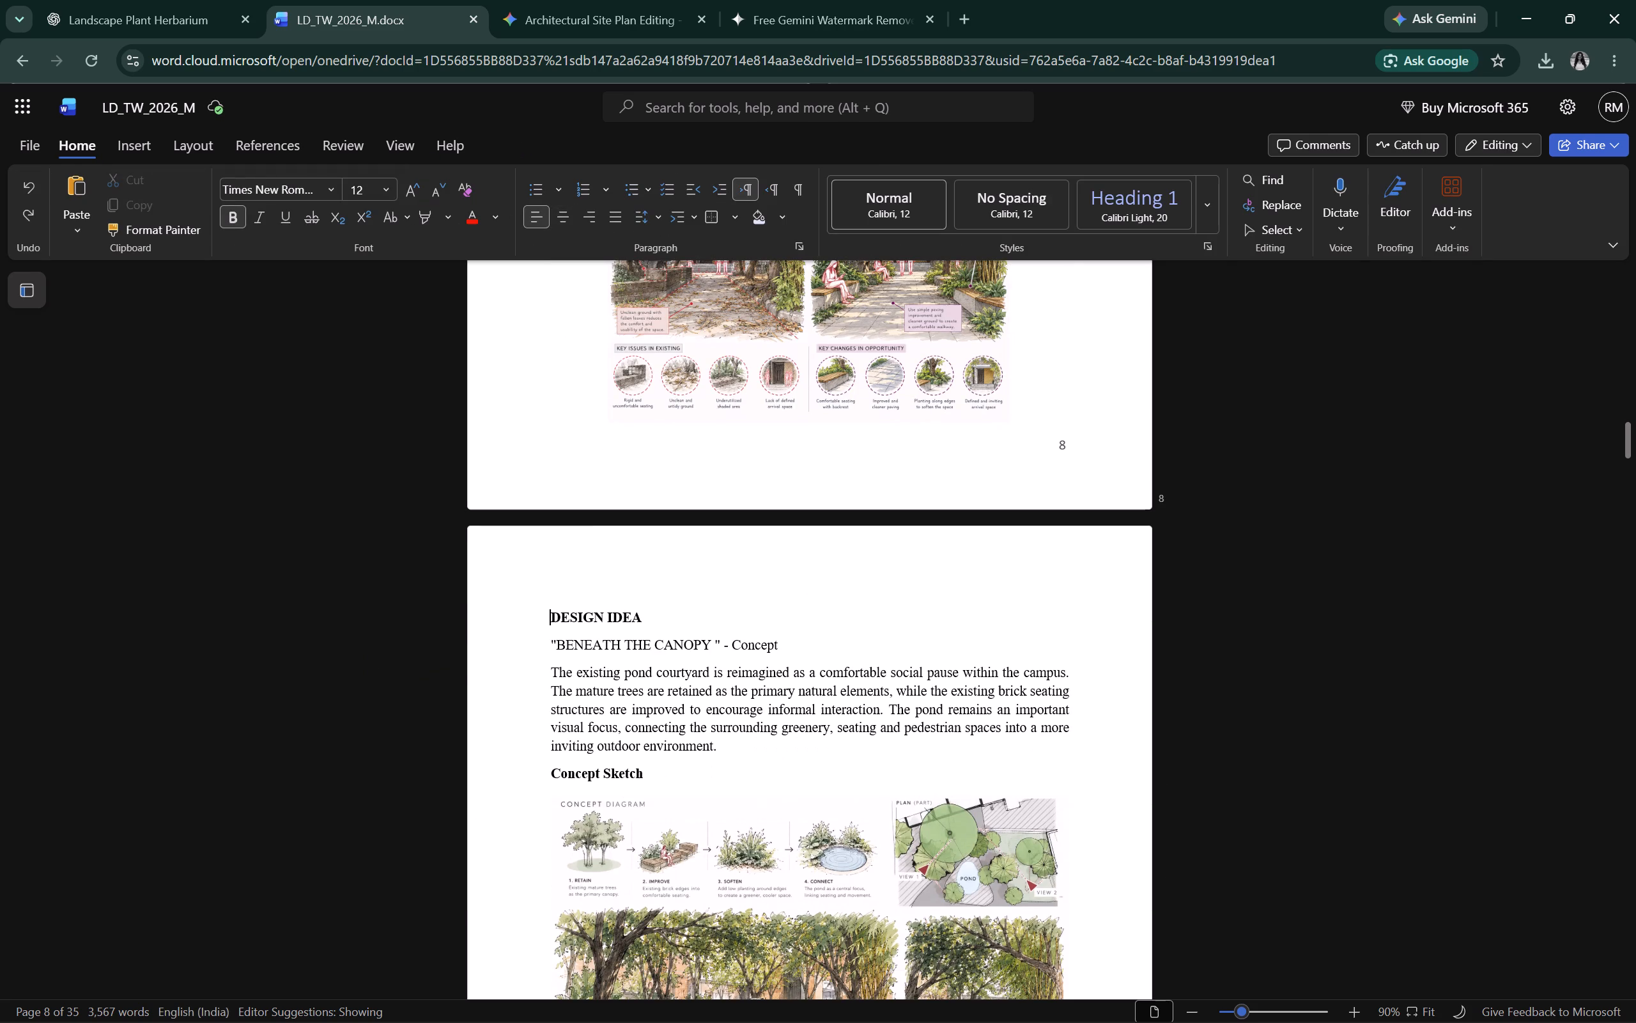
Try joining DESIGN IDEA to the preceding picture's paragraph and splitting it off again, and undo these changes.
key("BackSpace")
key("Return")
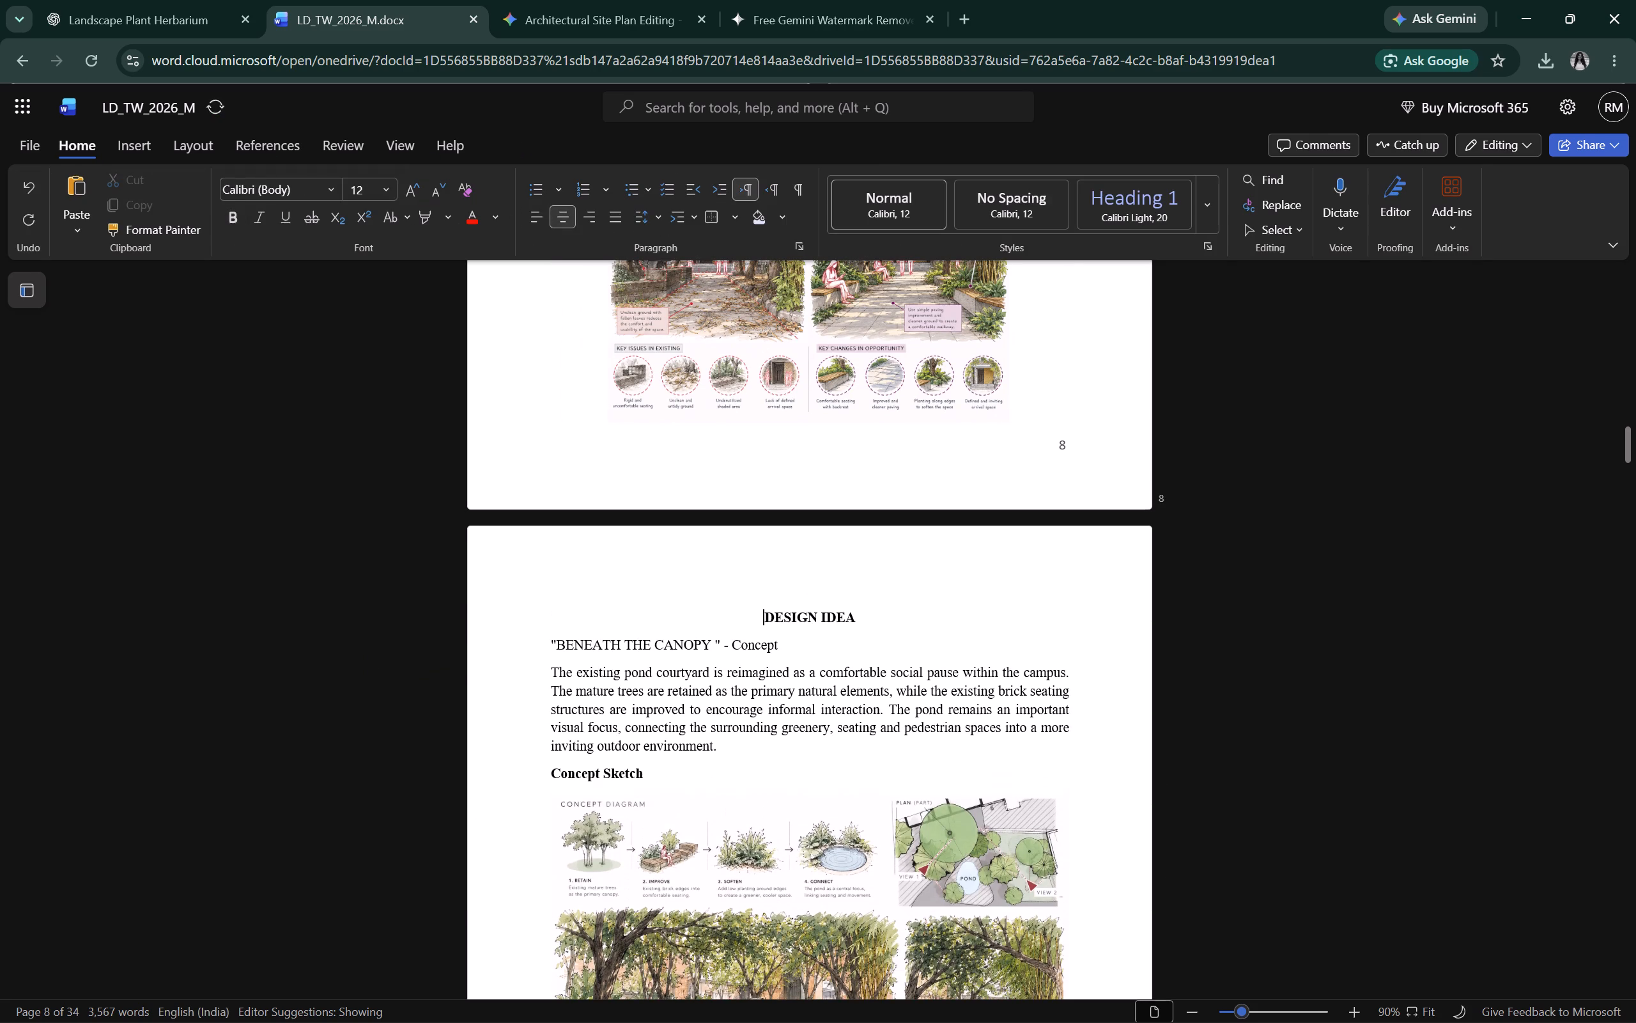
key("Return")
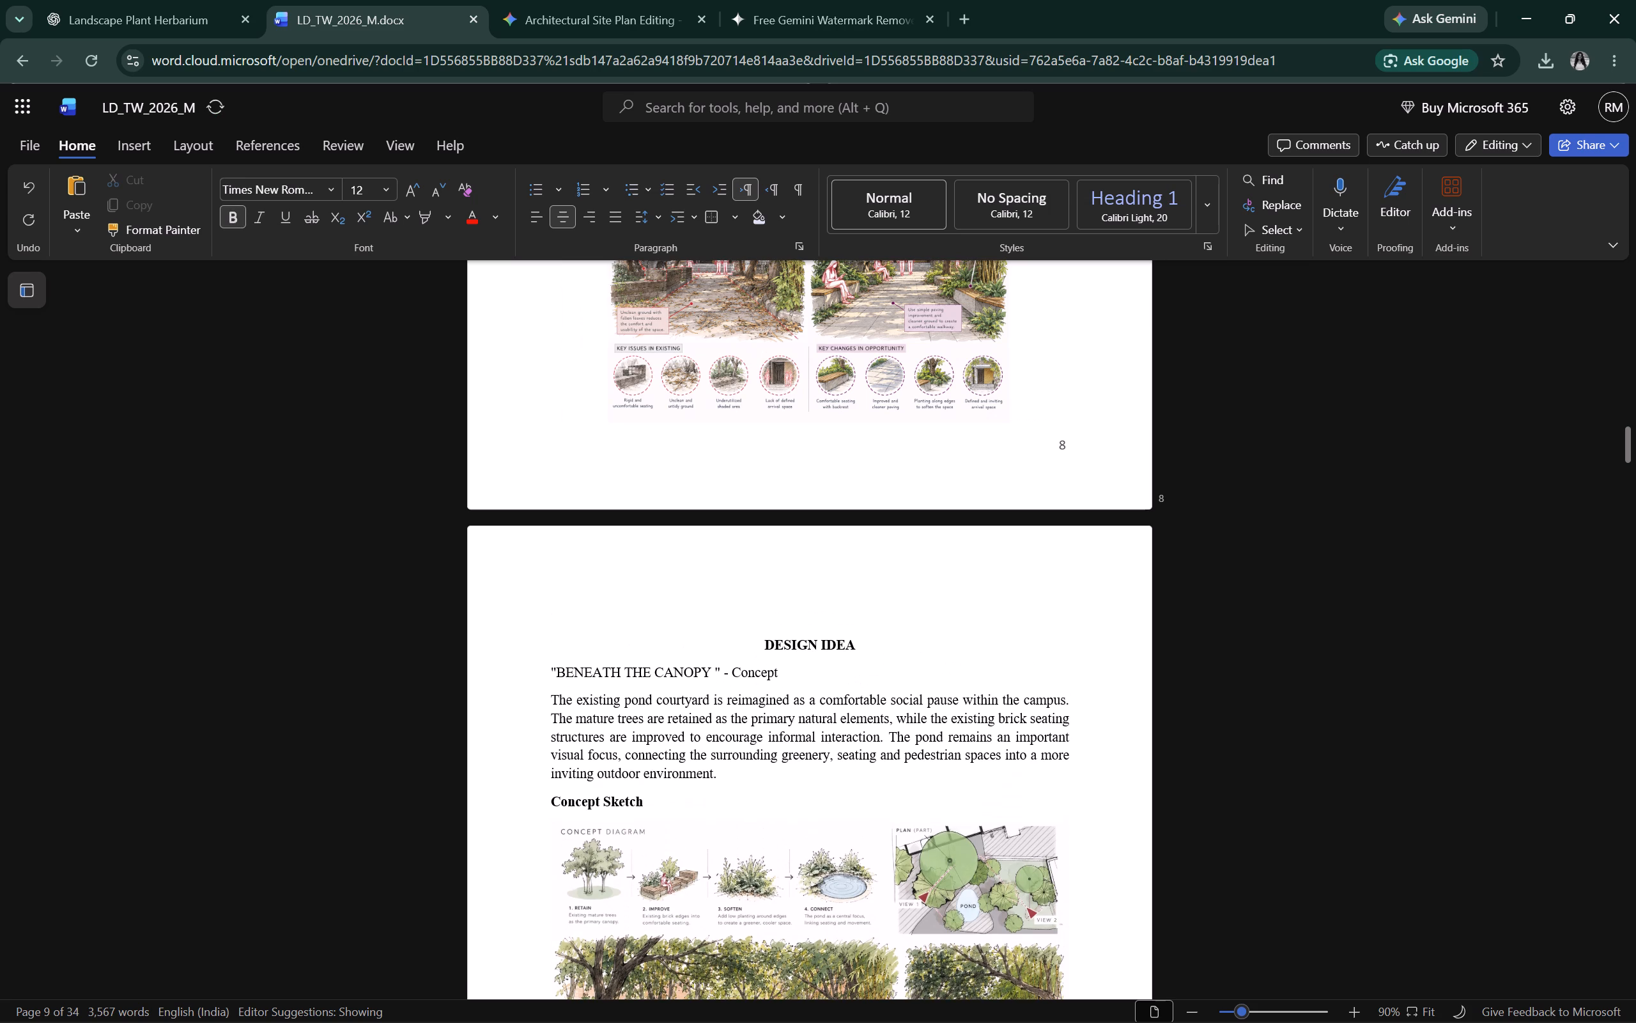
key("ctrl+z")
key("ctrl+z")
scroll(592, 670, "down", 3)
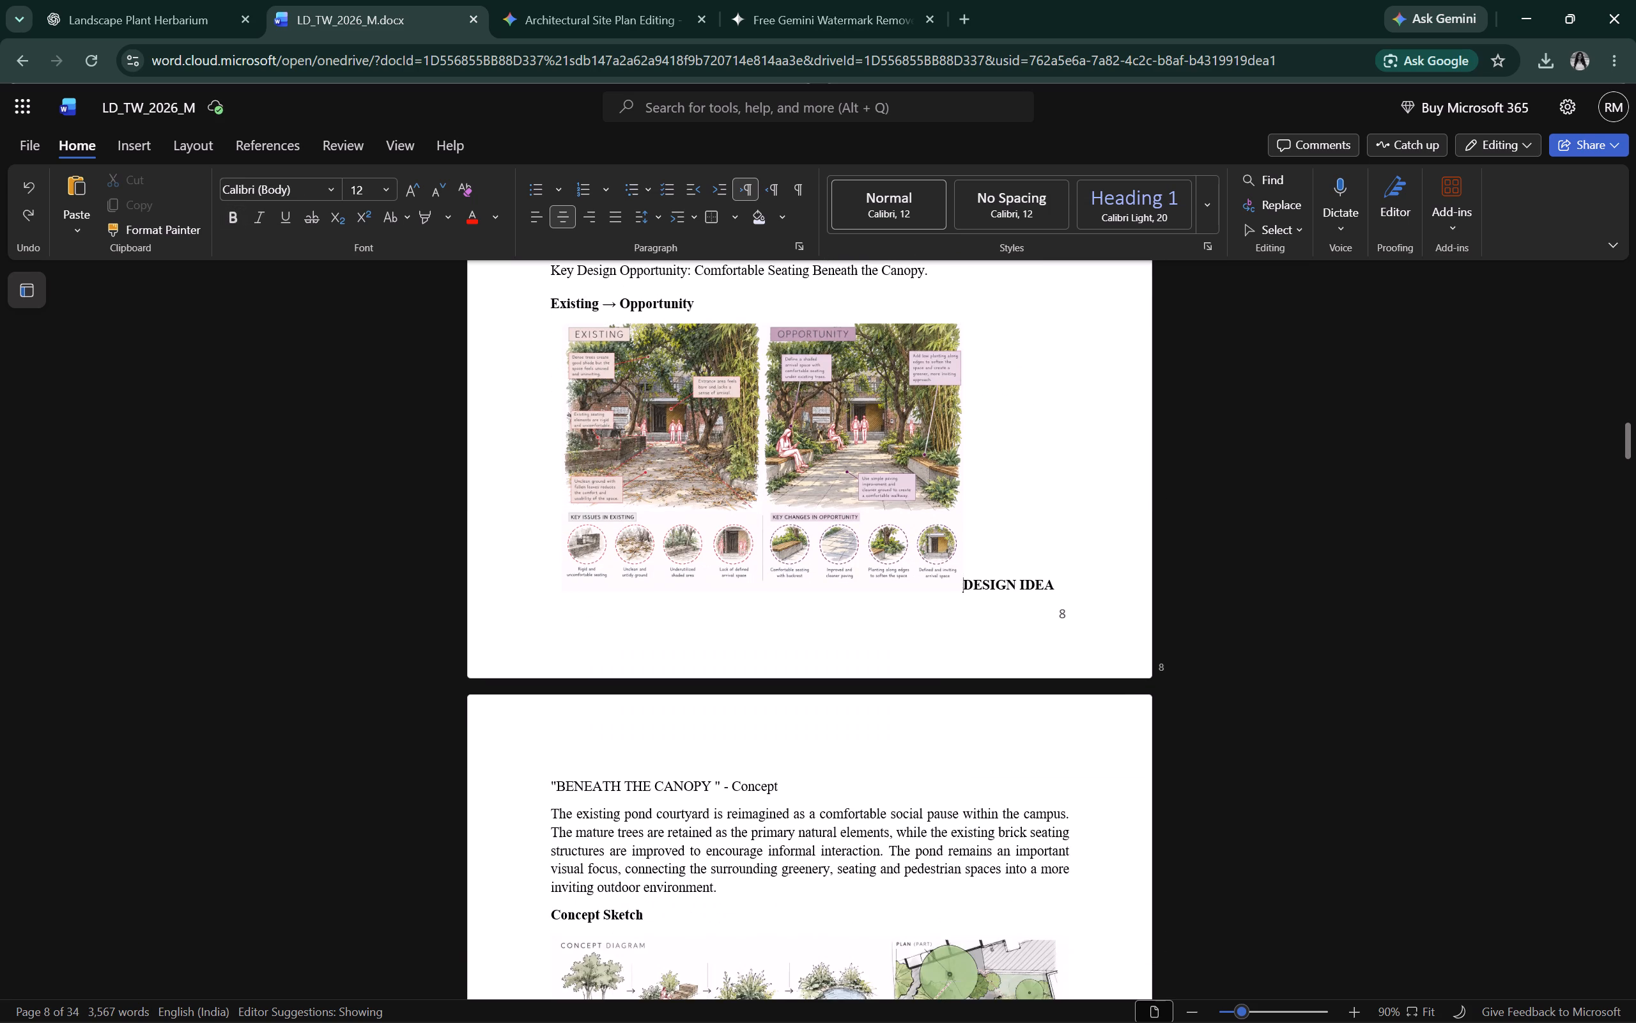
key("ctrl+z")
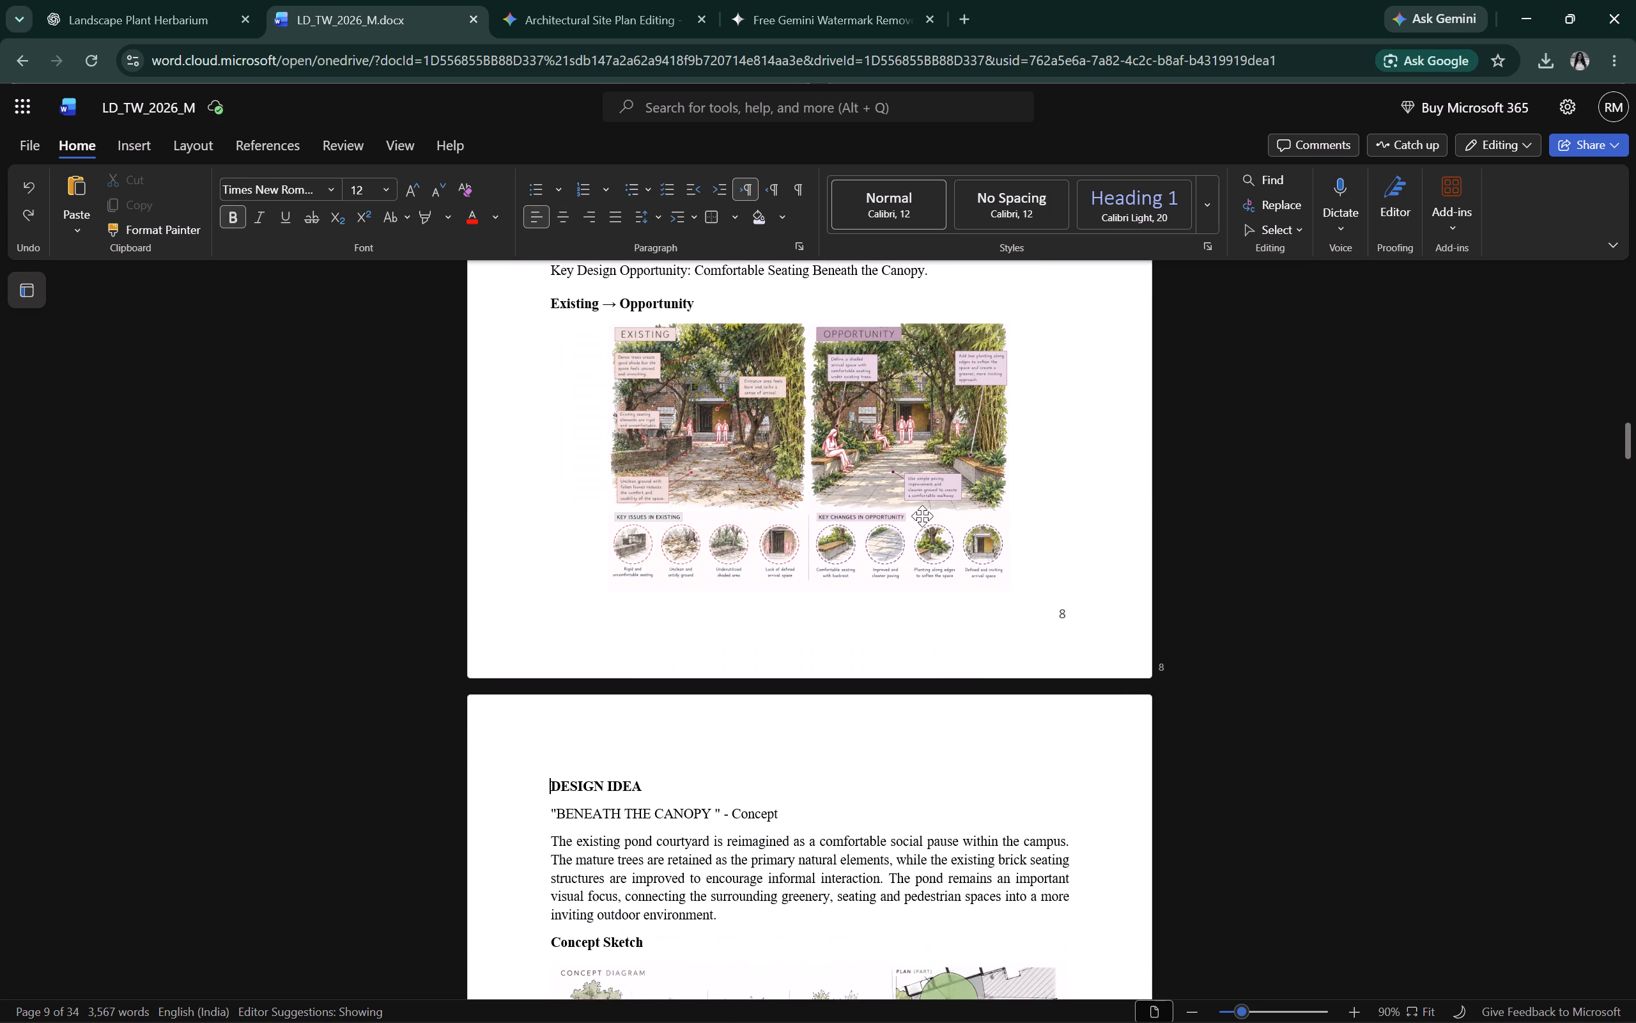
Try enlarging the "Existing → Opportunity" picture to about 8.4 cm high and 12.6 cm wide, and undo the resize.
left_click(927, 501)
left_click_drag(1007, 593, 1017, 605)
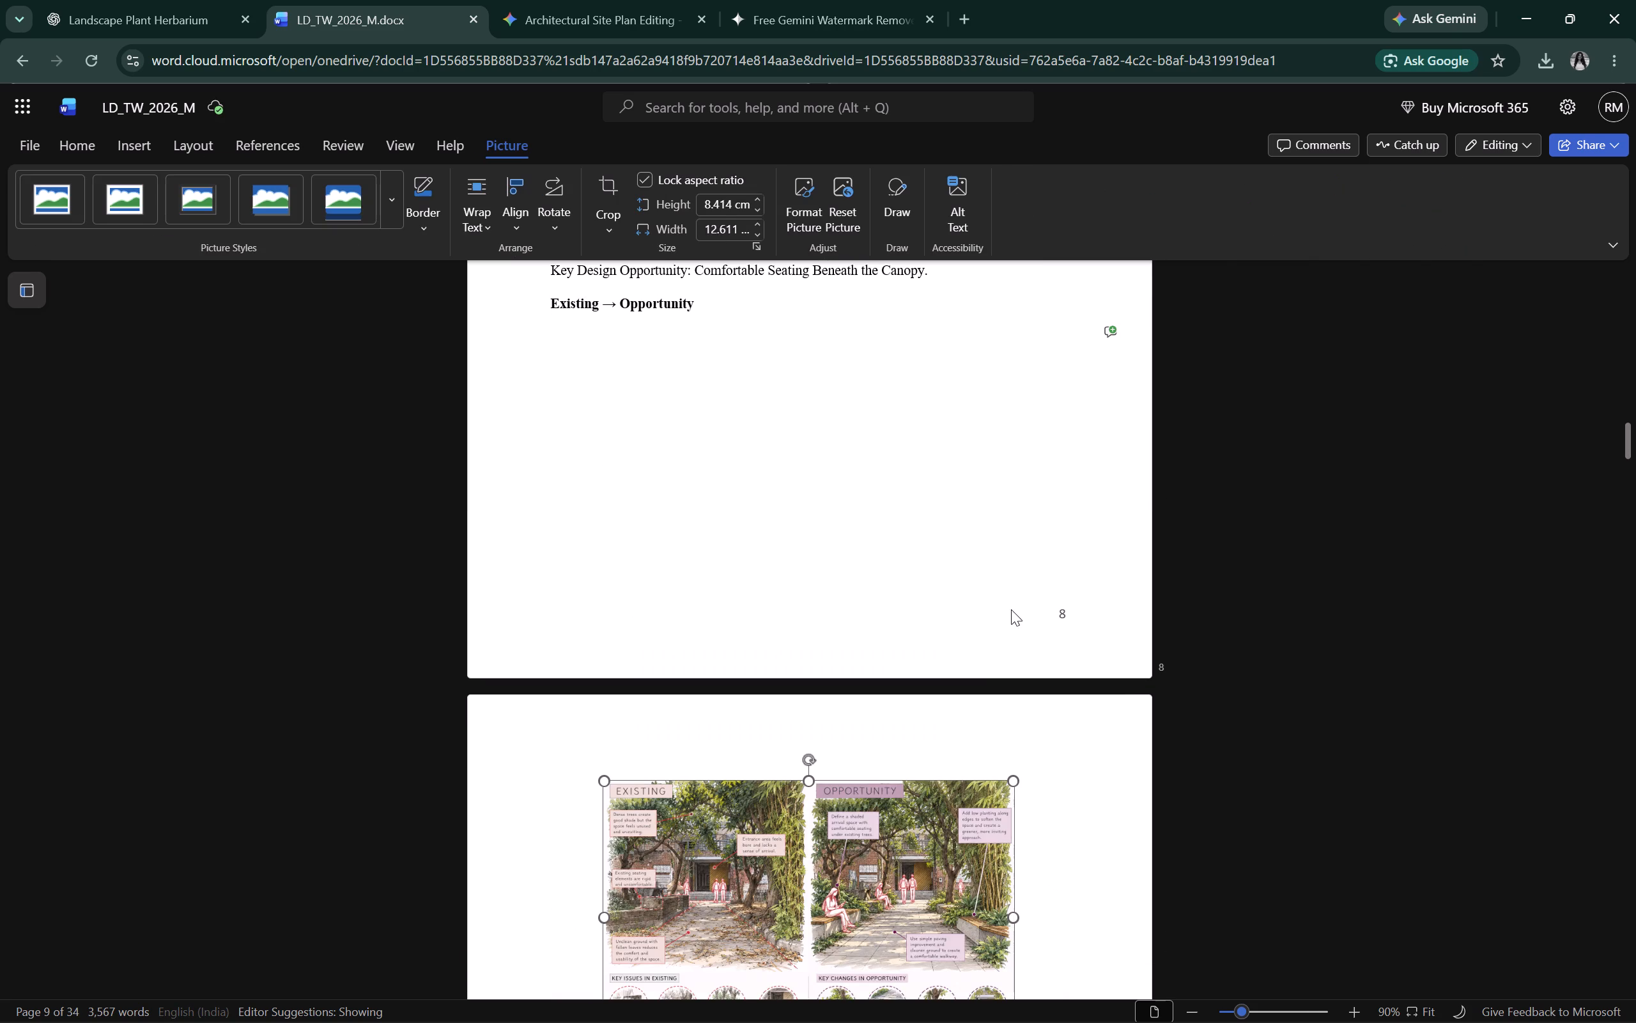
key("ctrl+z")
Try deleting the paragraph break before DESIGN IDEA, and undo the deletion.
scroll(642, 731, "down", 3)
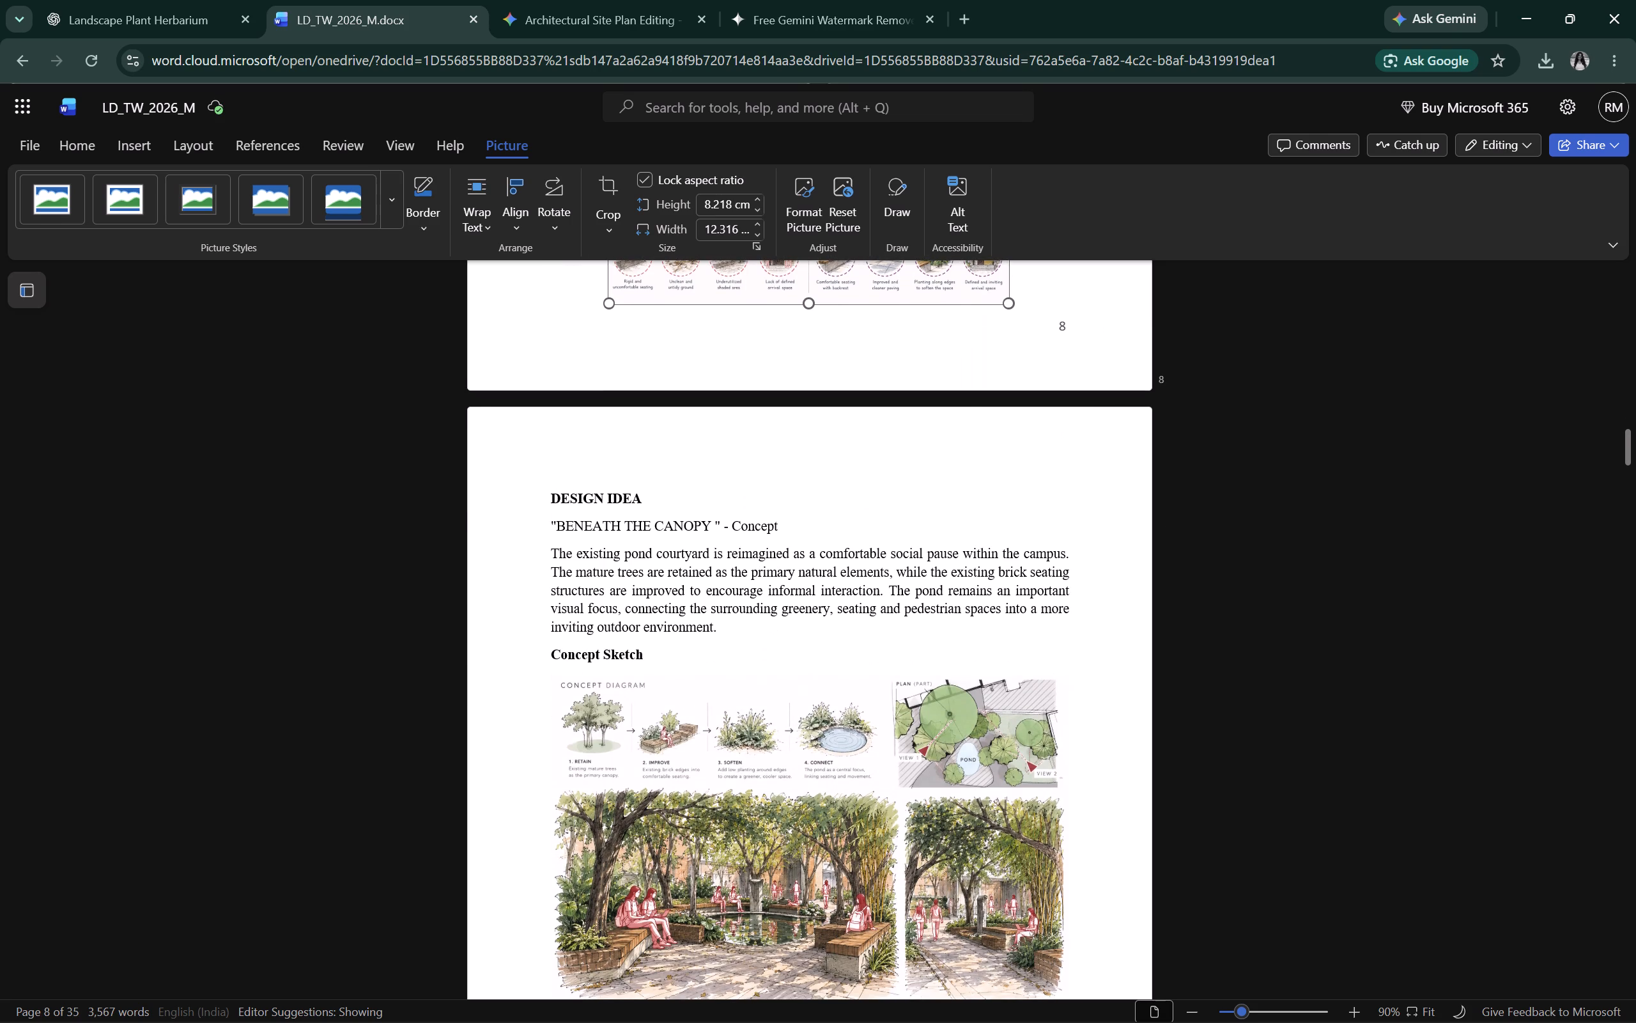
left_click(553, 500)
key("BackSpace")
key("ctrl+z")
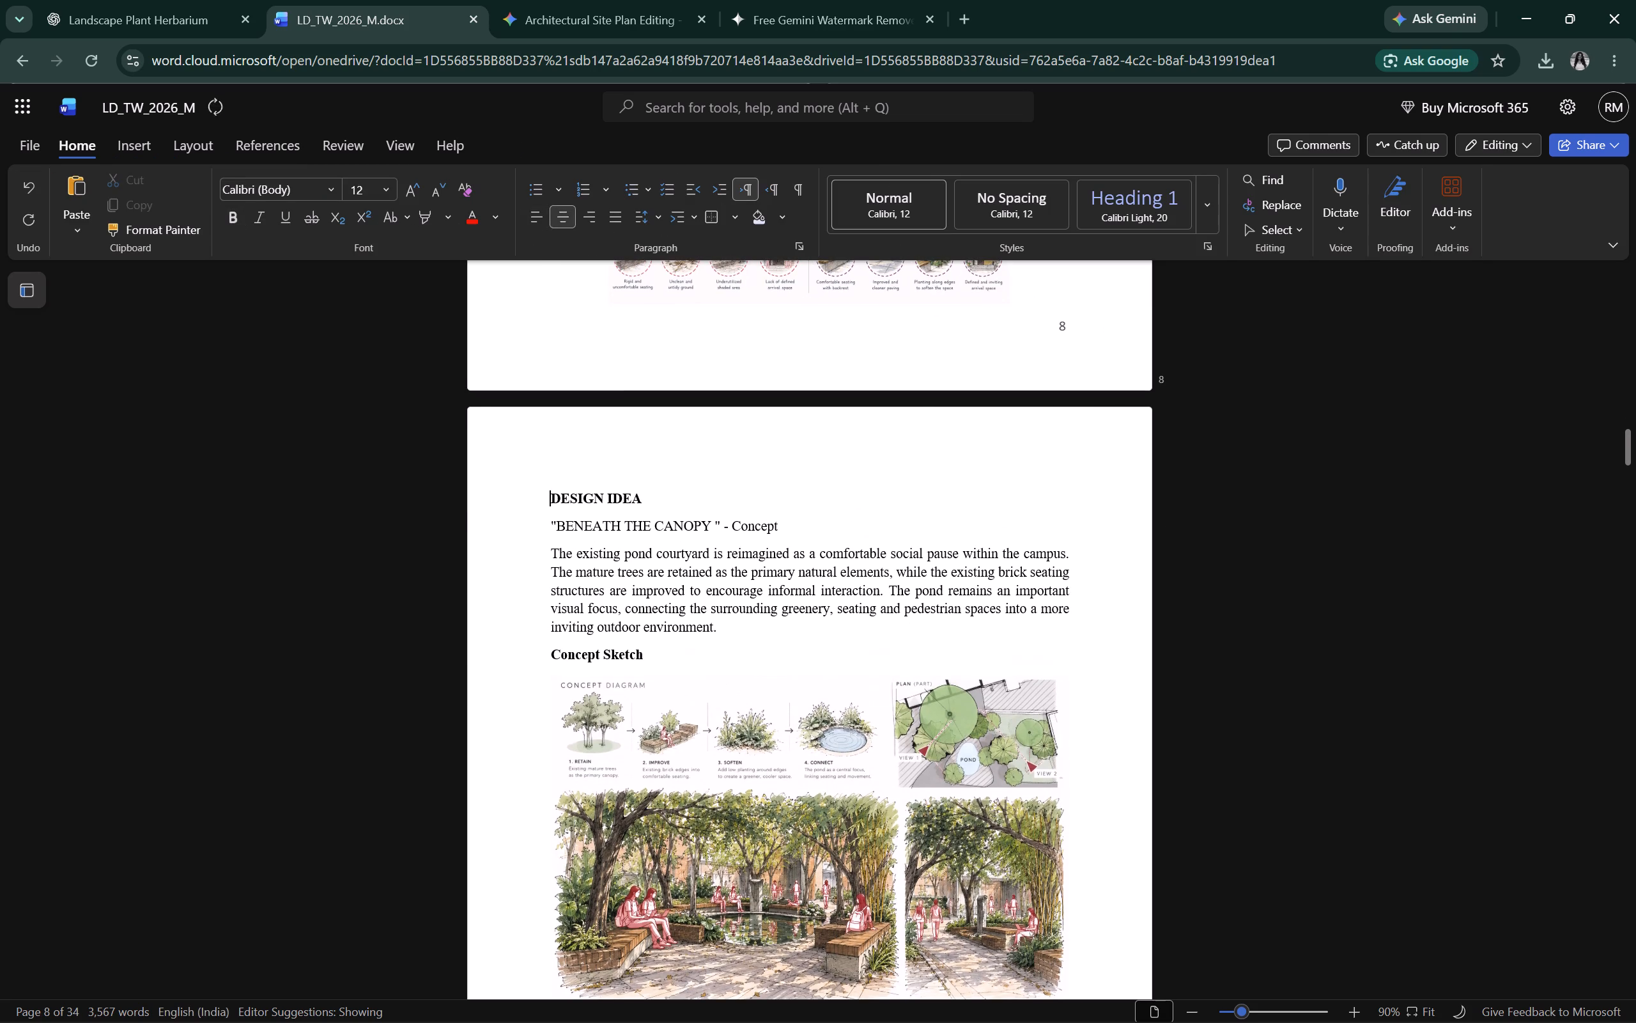
Examine the layout of pages 9 to 12, from the concept sketch to the DESIGN STATEMENT questions.
scroll(566, 659, "down", 9)
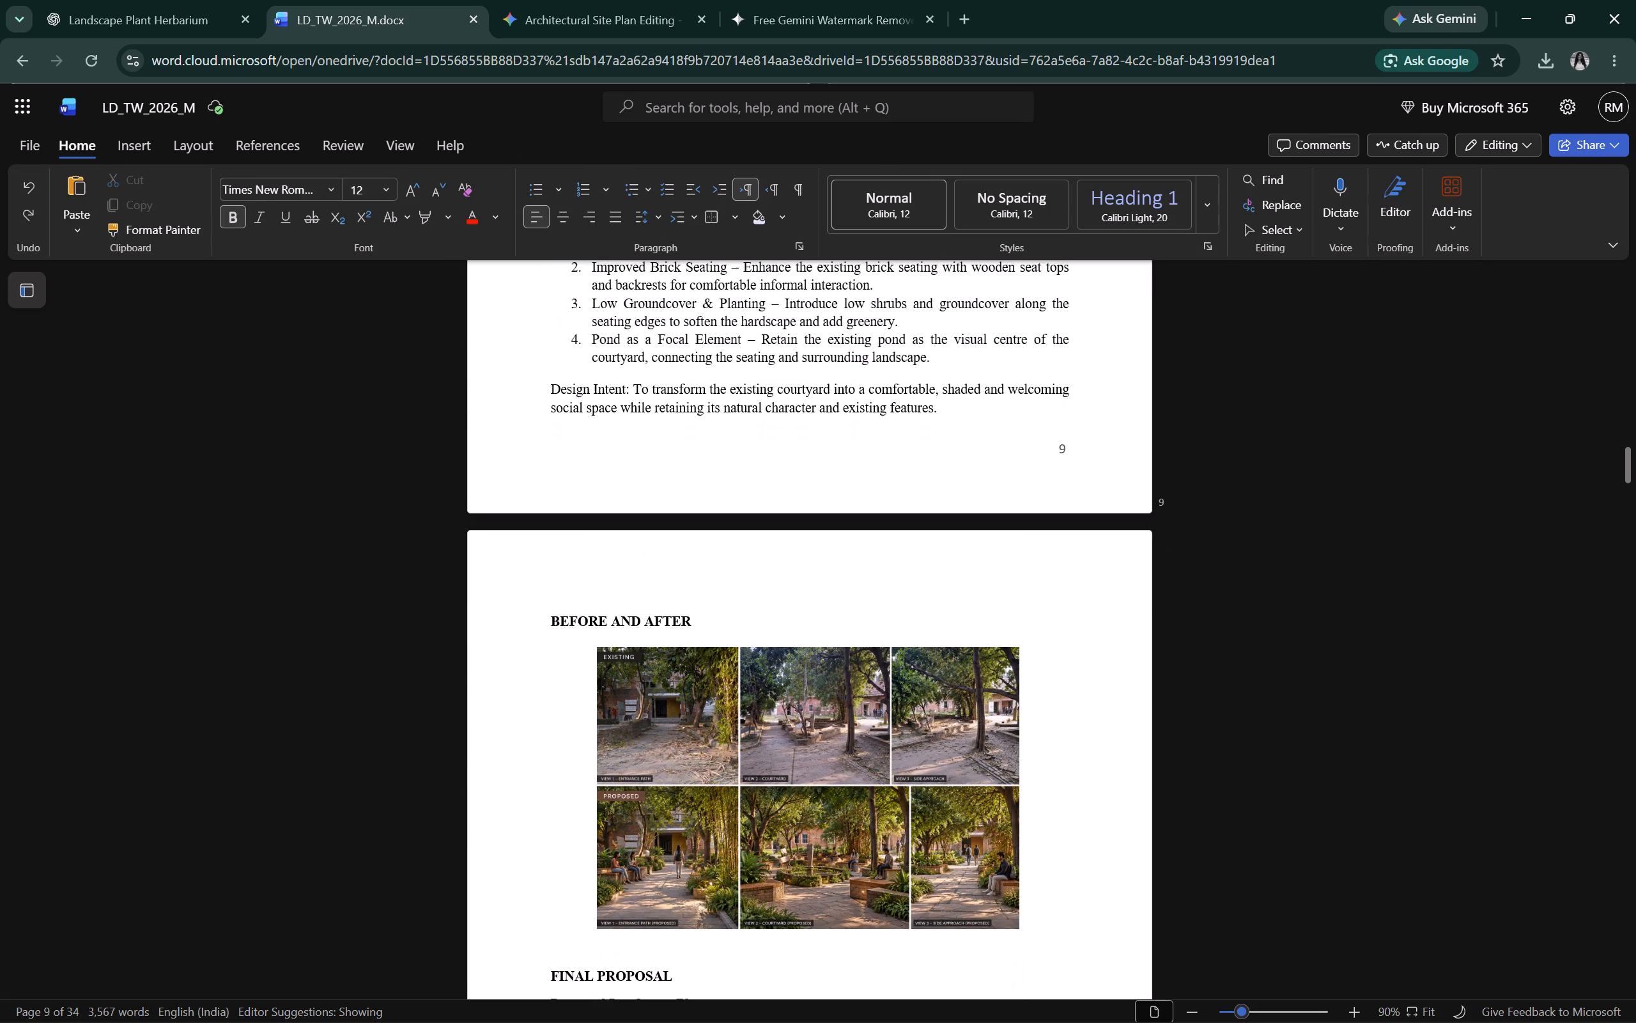
scroll(566, 659, "down", 10)
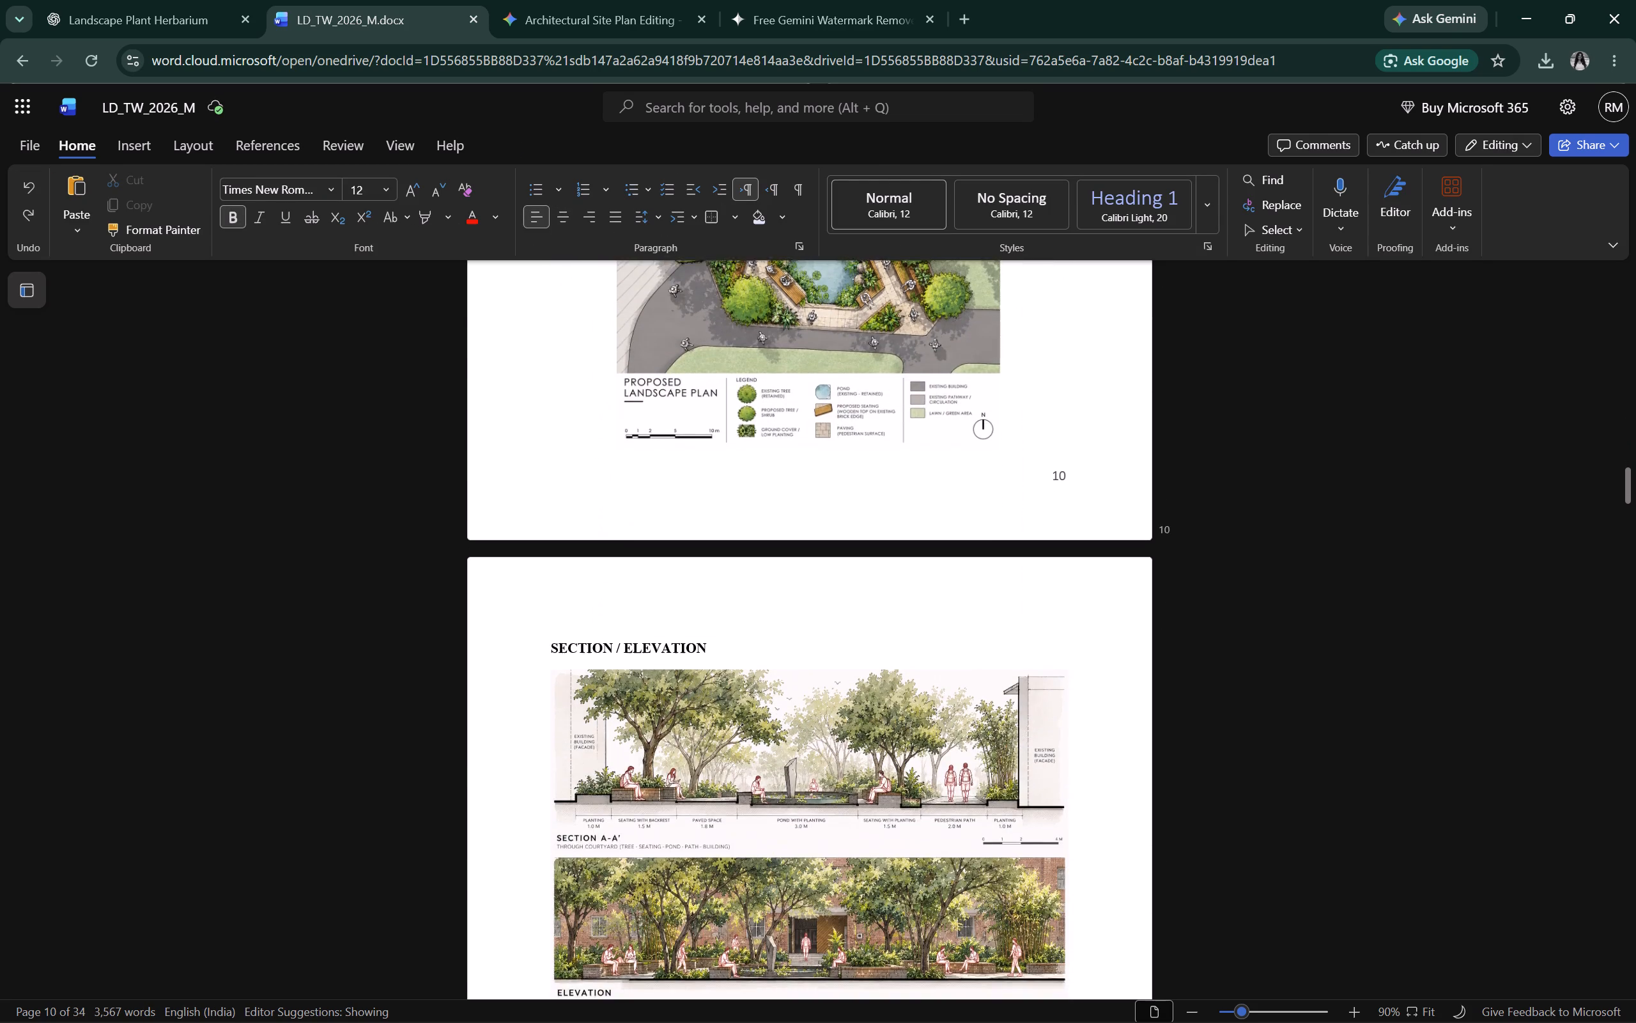
scroll(566, 659, "down", 7)
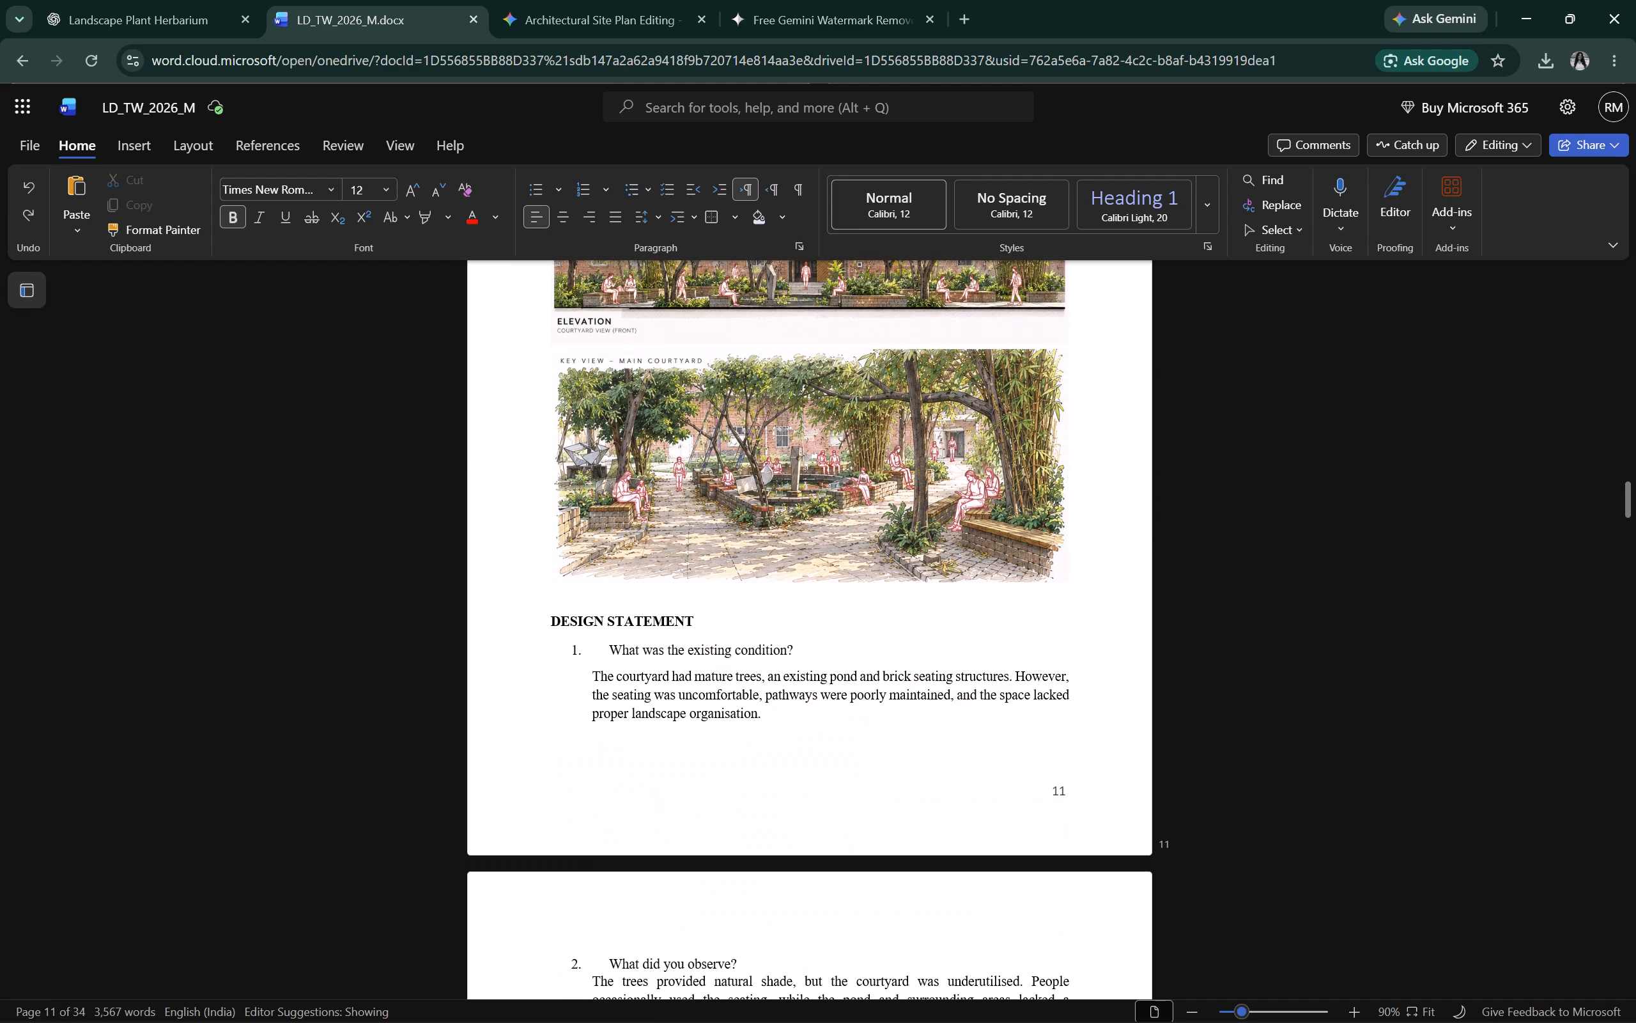
scroll(606, 665, "down", 3)
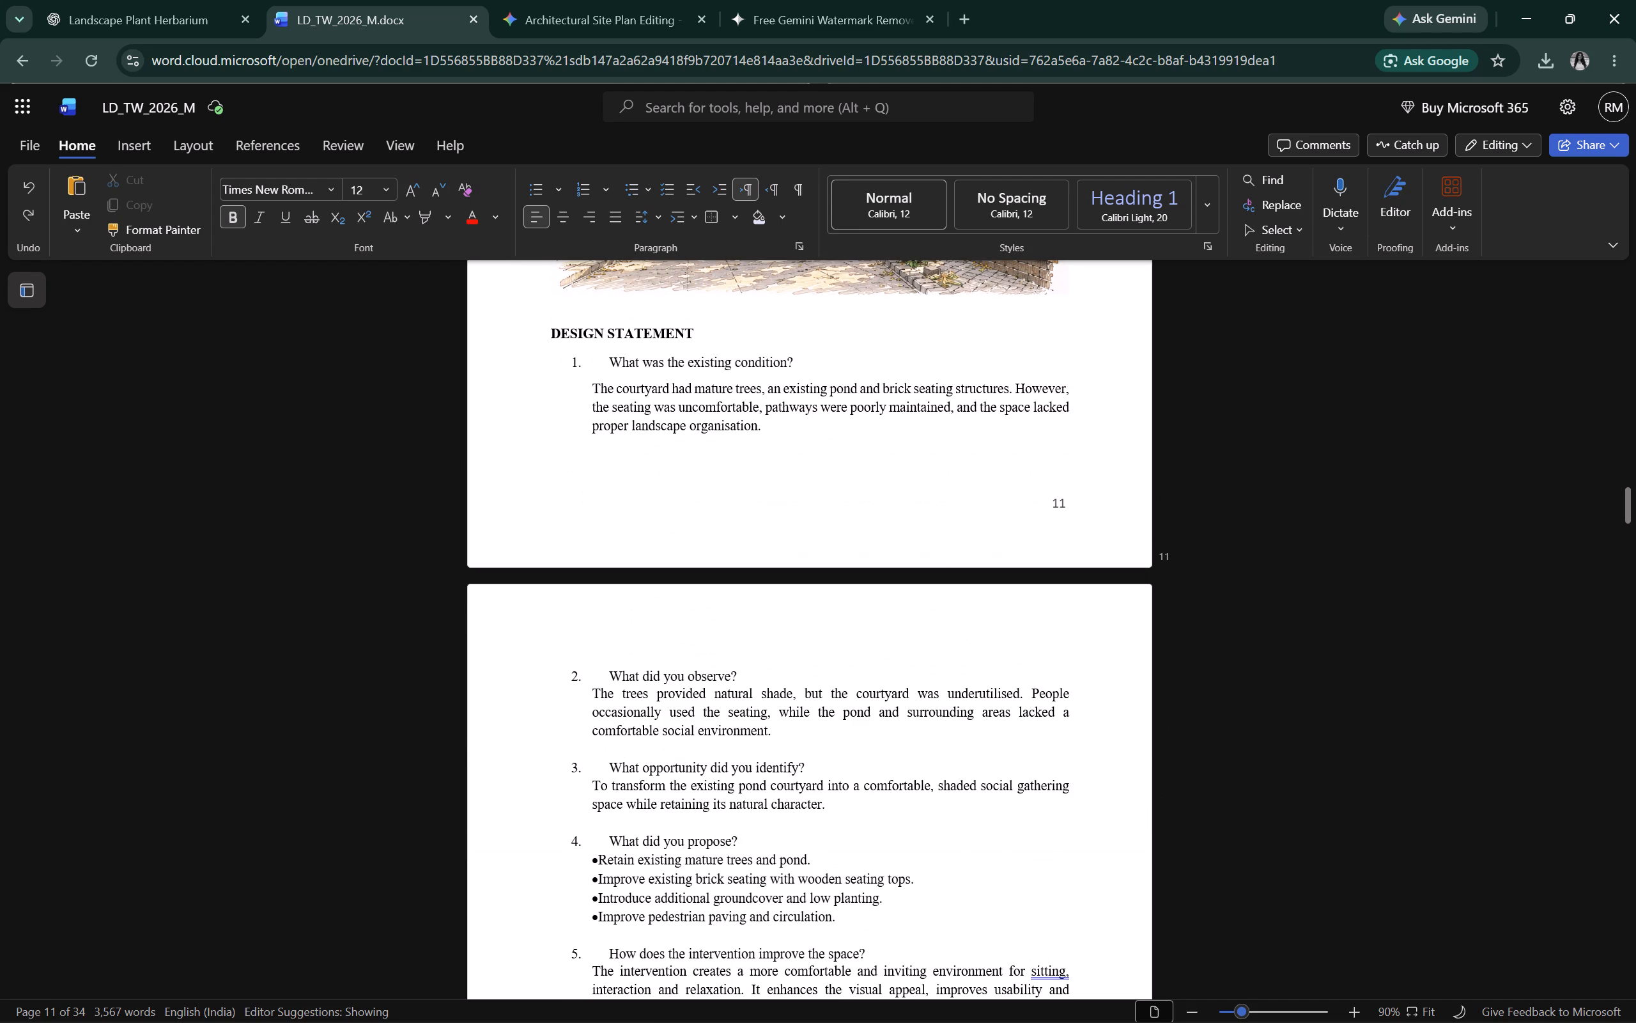
Place the cursor in each of the five DESIGN STATEMENT questions and the four proposal bullets to refresh their list spacing.
left_click(612, 676)
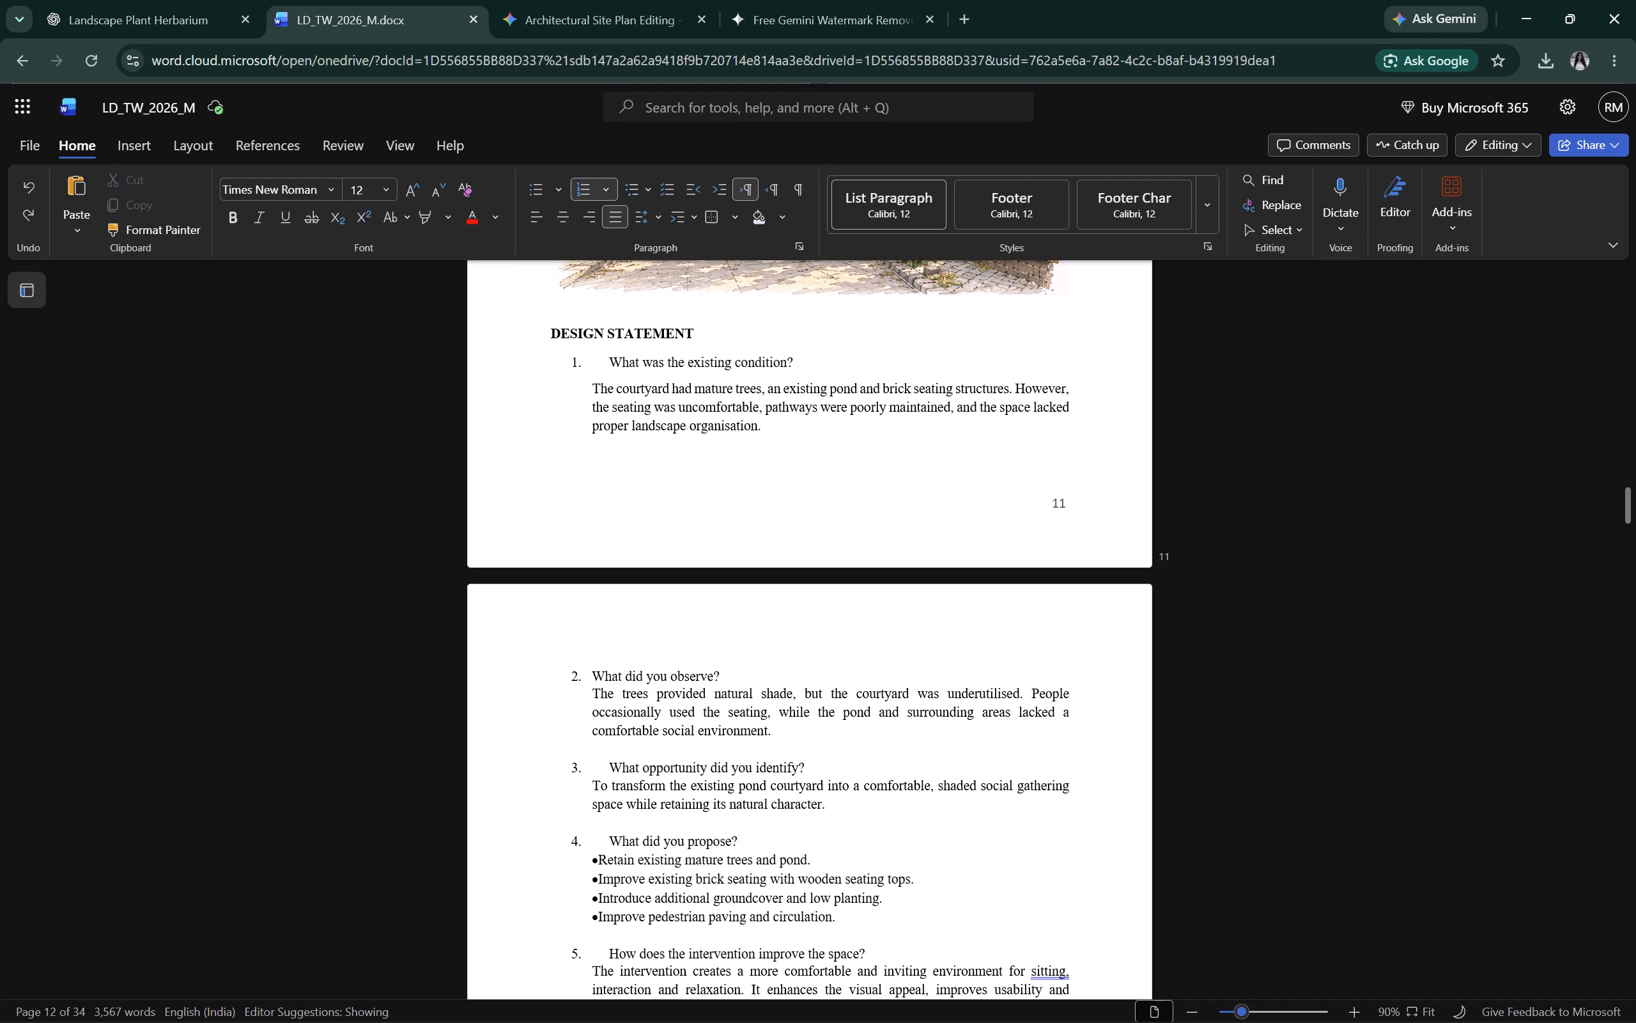
left_click(606, 767)
left_click(612, 844)
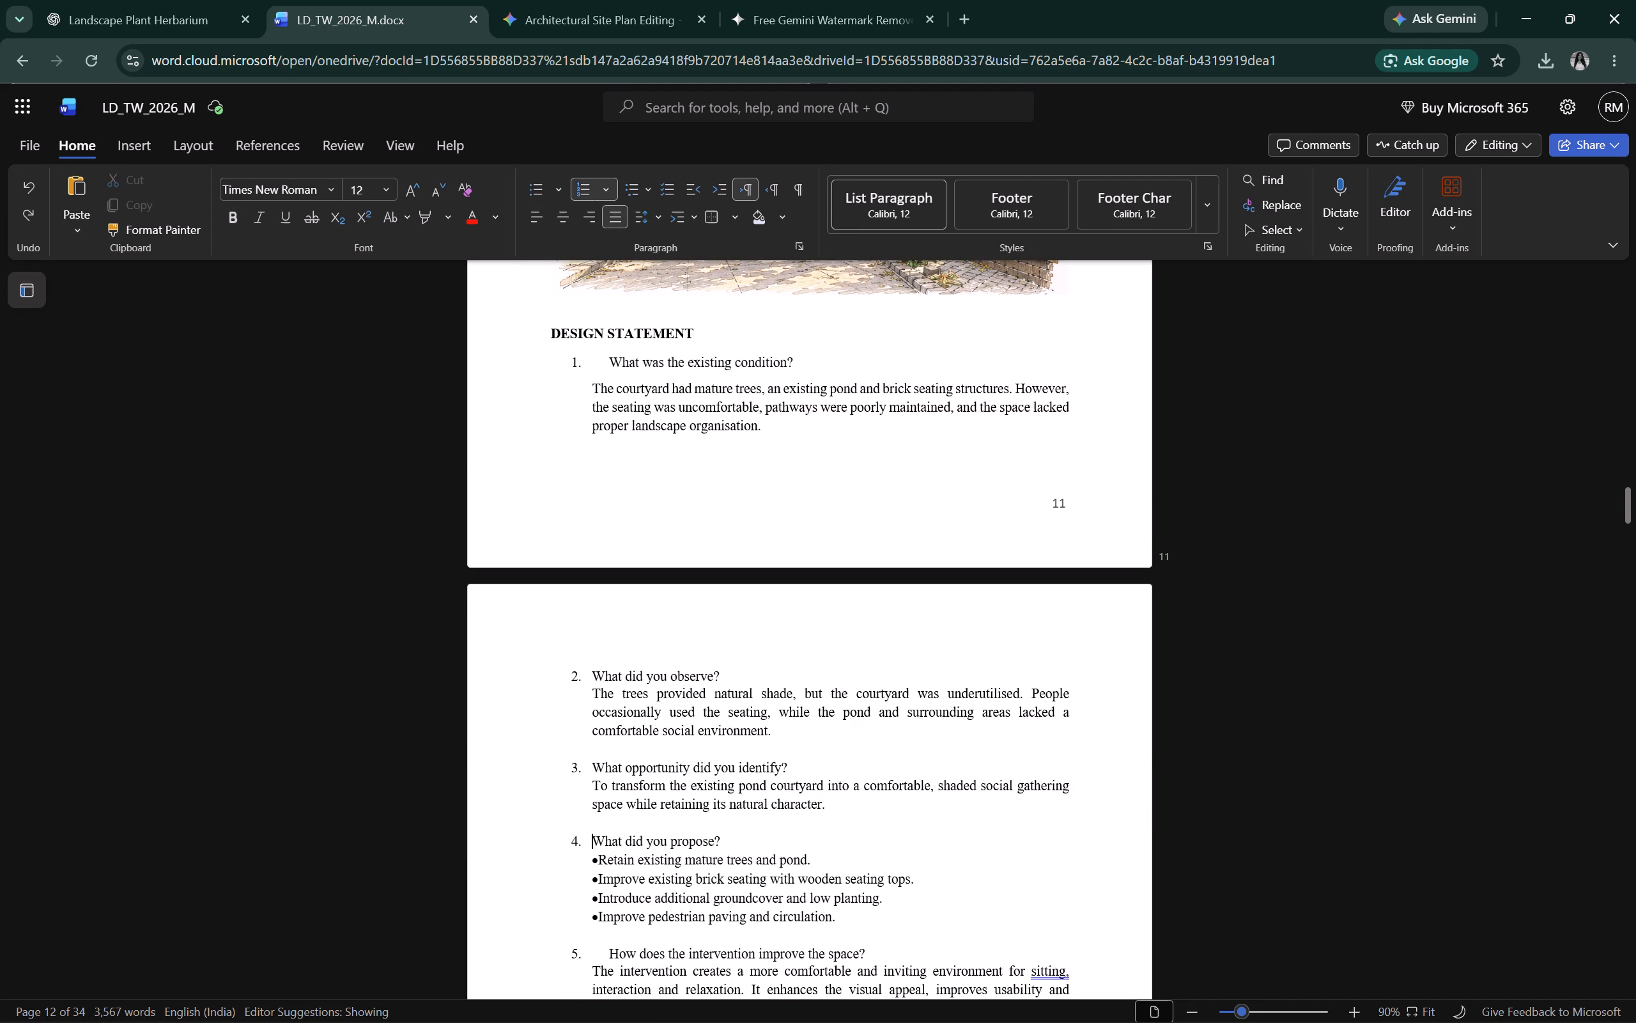
left_click(599, 862)
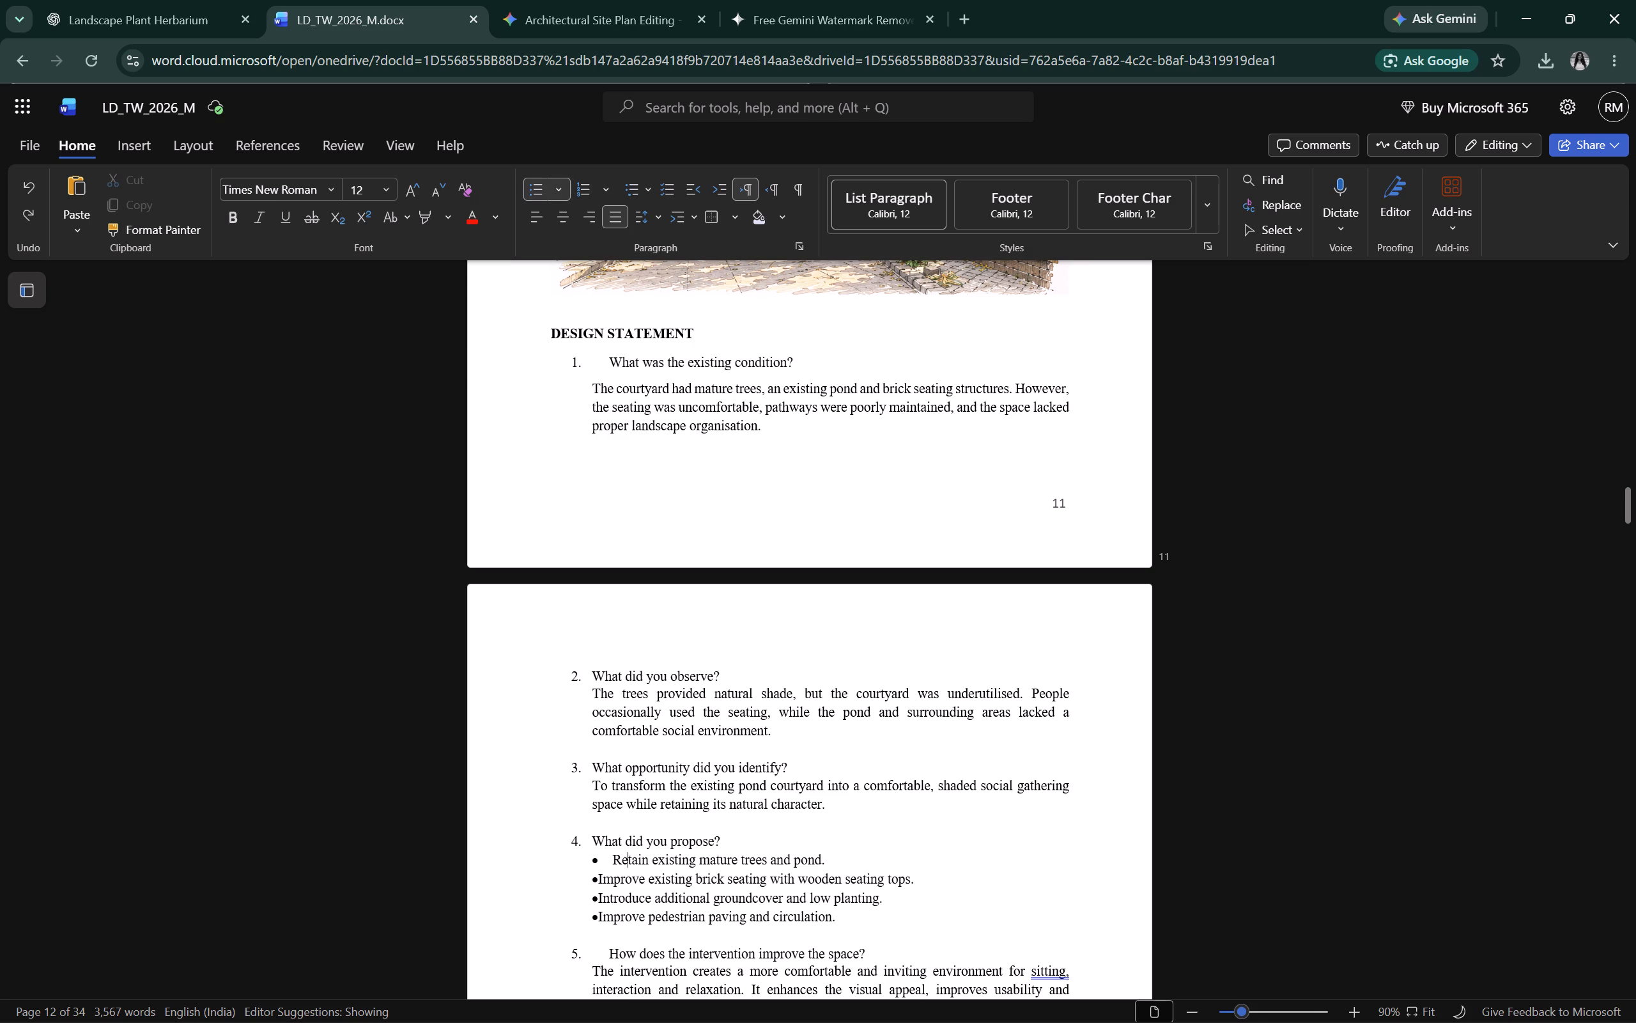
left_click(599, 877)
left_click(598, 899)
left_click(601, 920)
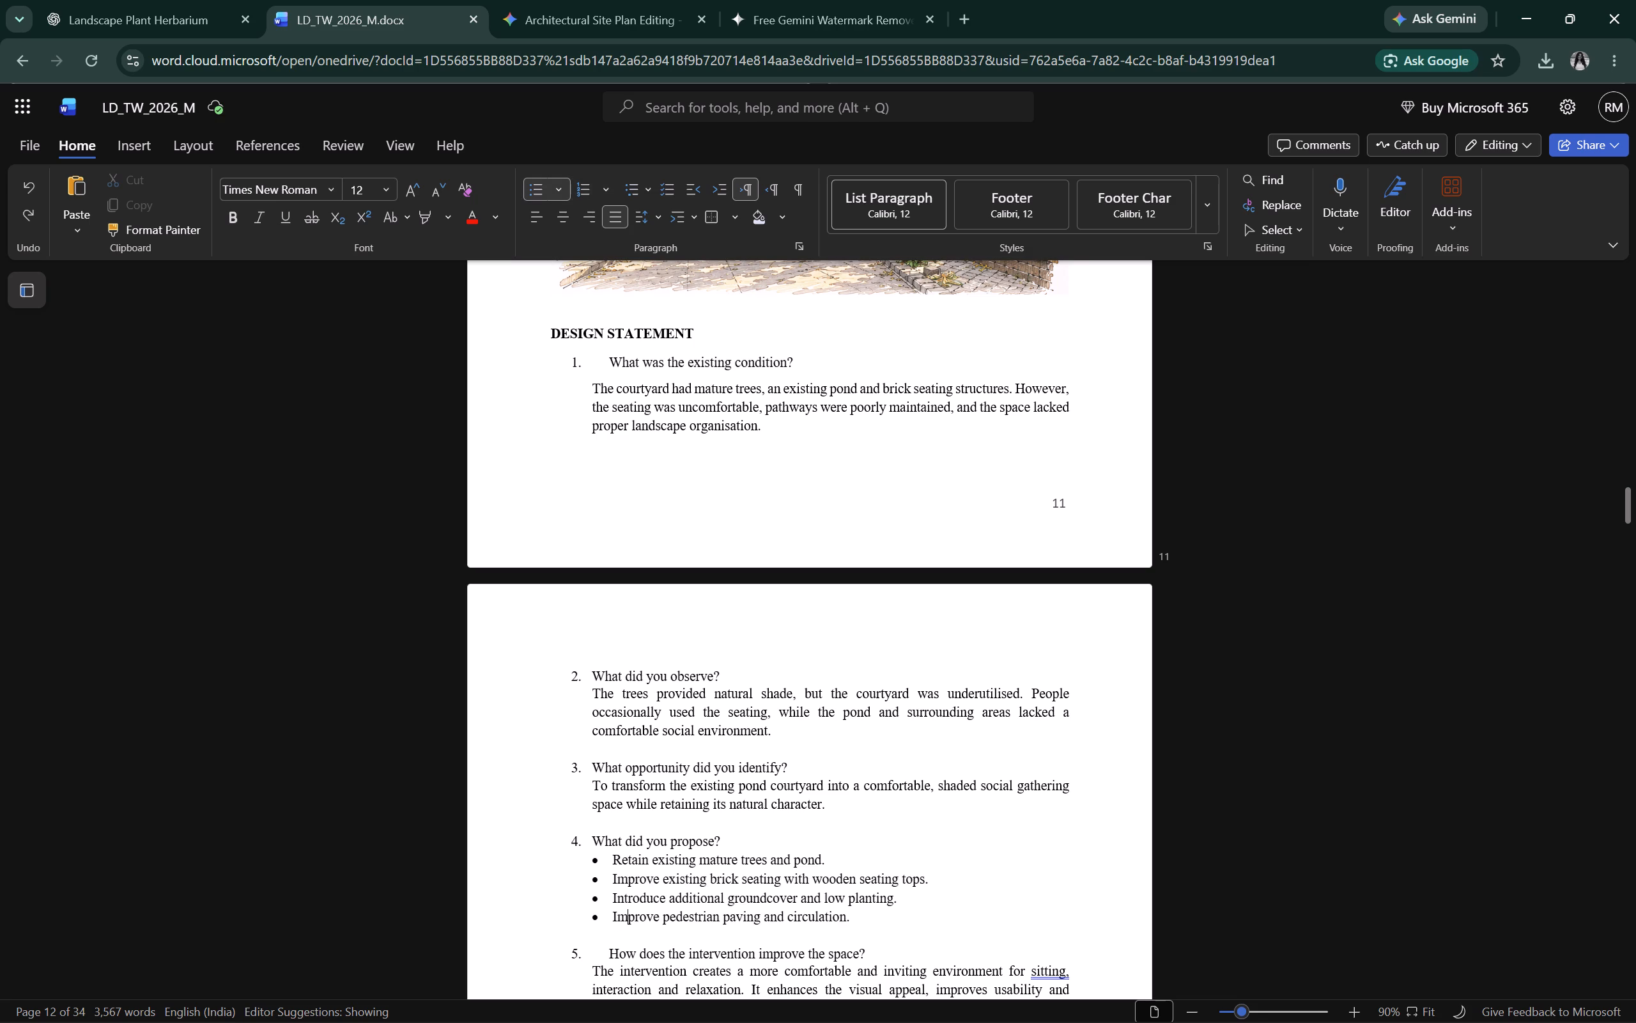
scroll(649, 871, "down", 2)
left_click(608, 768)
scroll(622, 866, "up", 2)
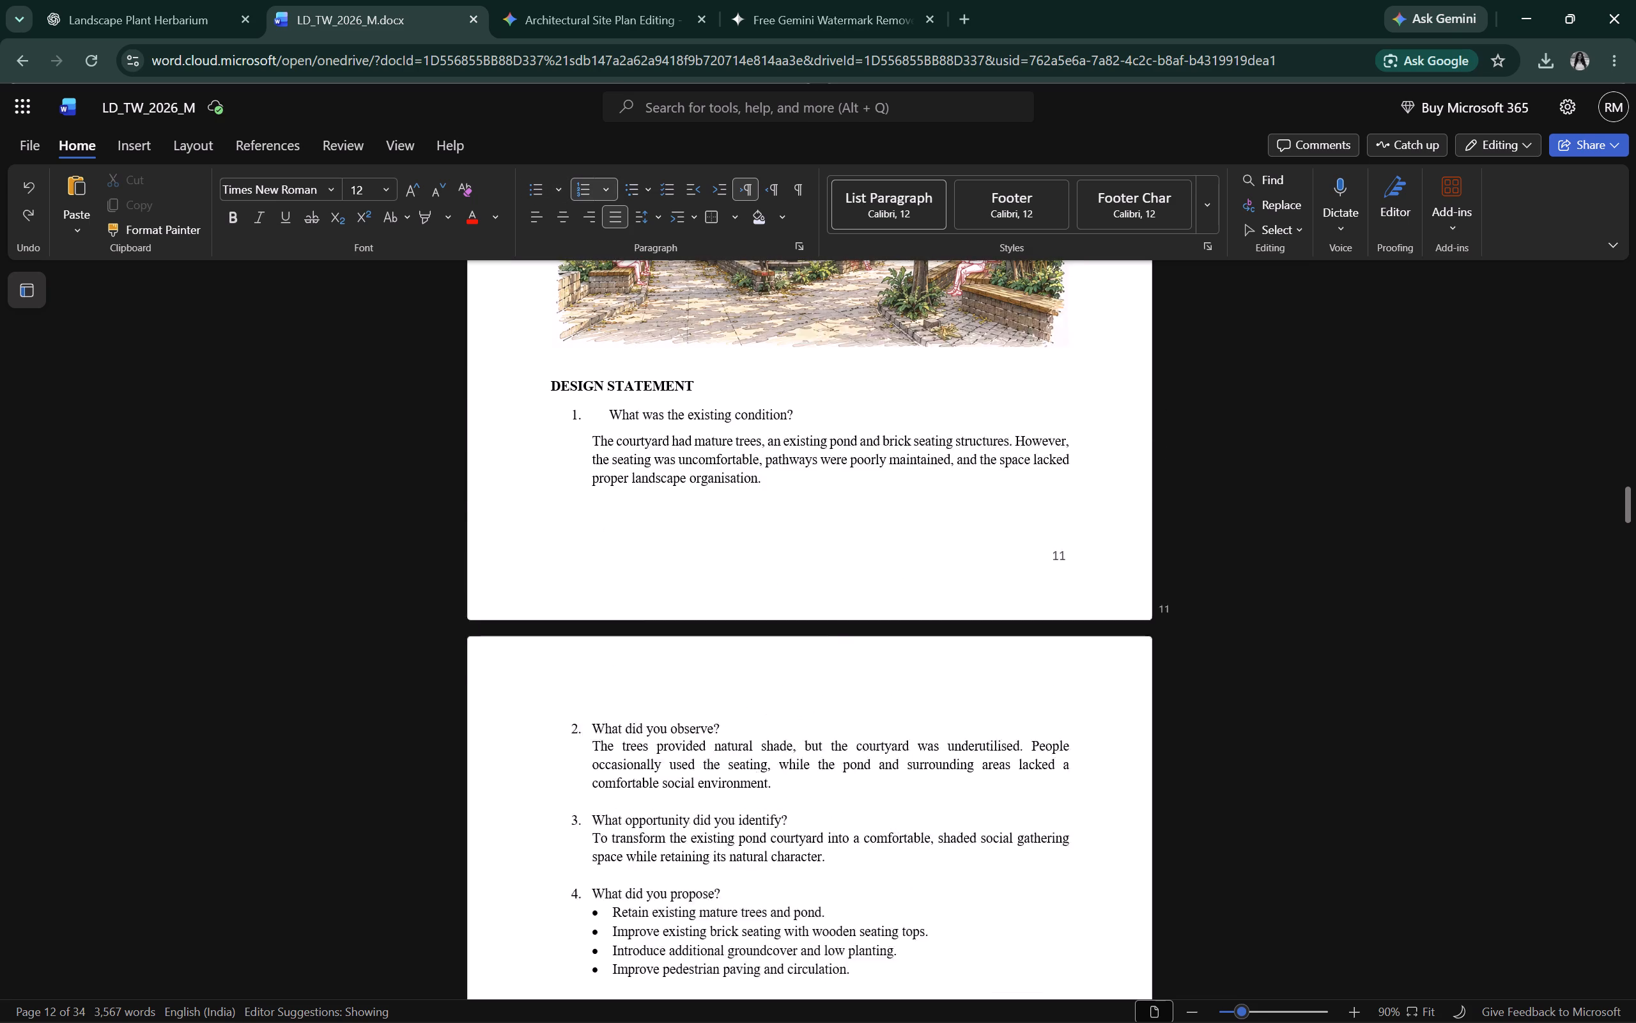
scroll(622, 866, "up", 2)
left_click(612, 554)
Close the gap between question 1 of DESIGN STATEMENT and its answer, keeping the answer as an unnumbered line directly beneath.
scroll(668, 790, "down", 2)
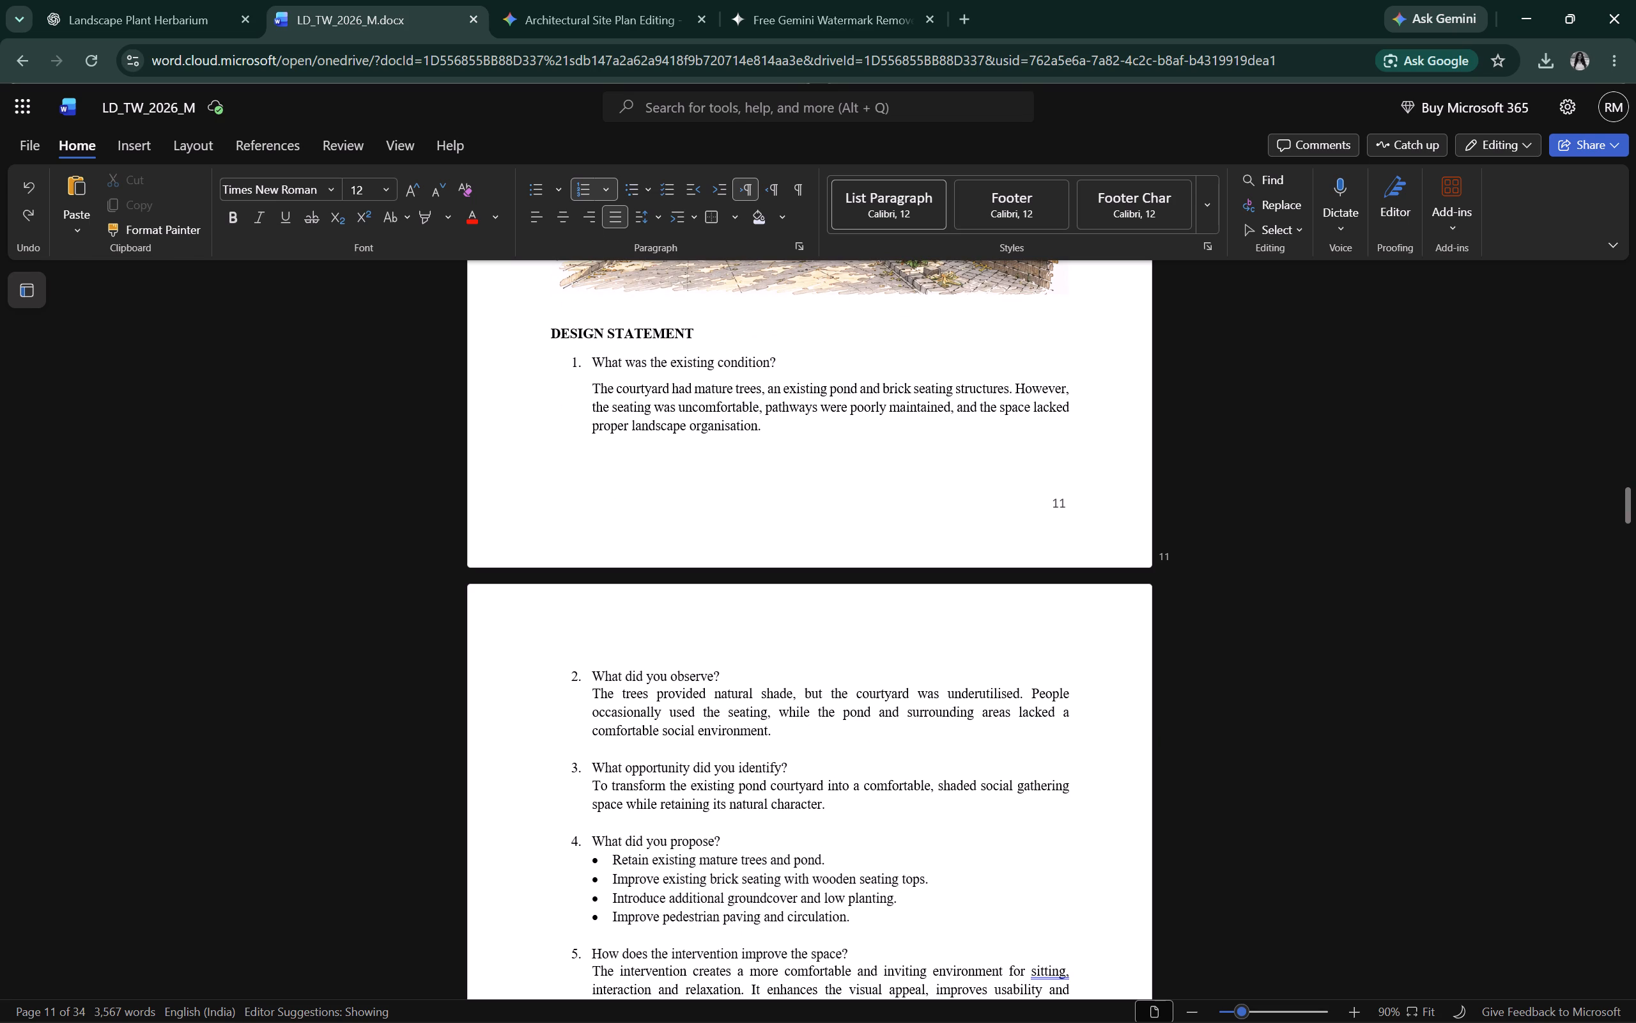
left_click(590, 385)
key("BackSpace")
key("BackSpace")
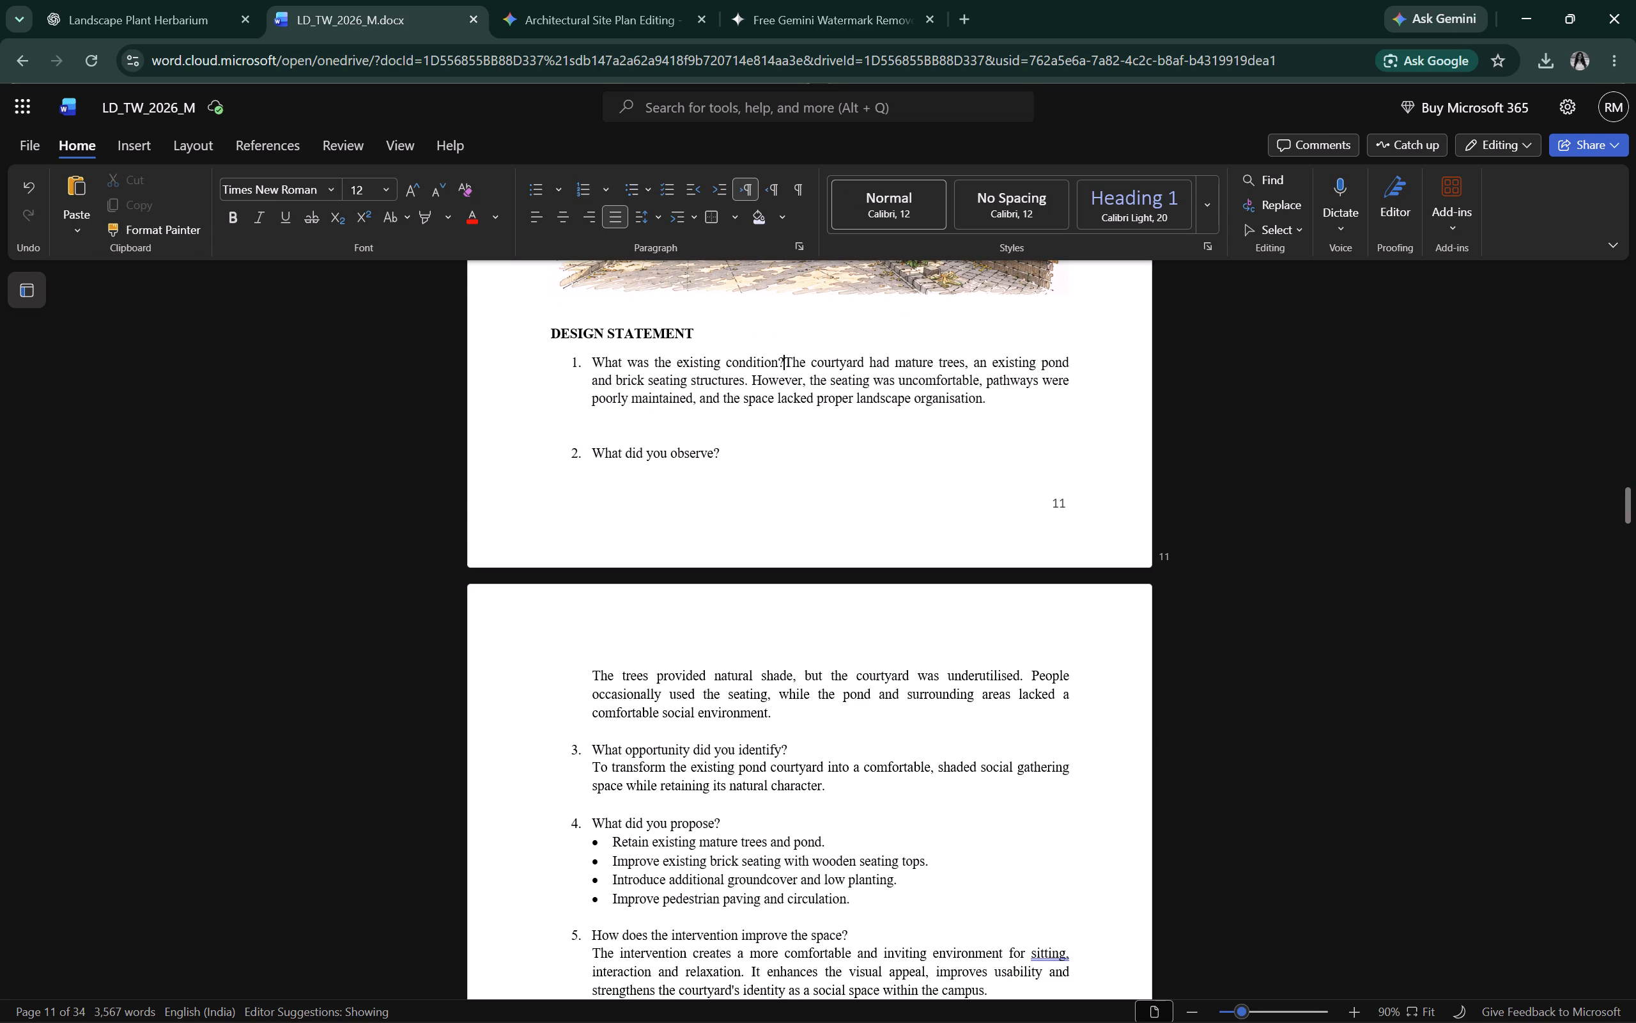
key("Return")
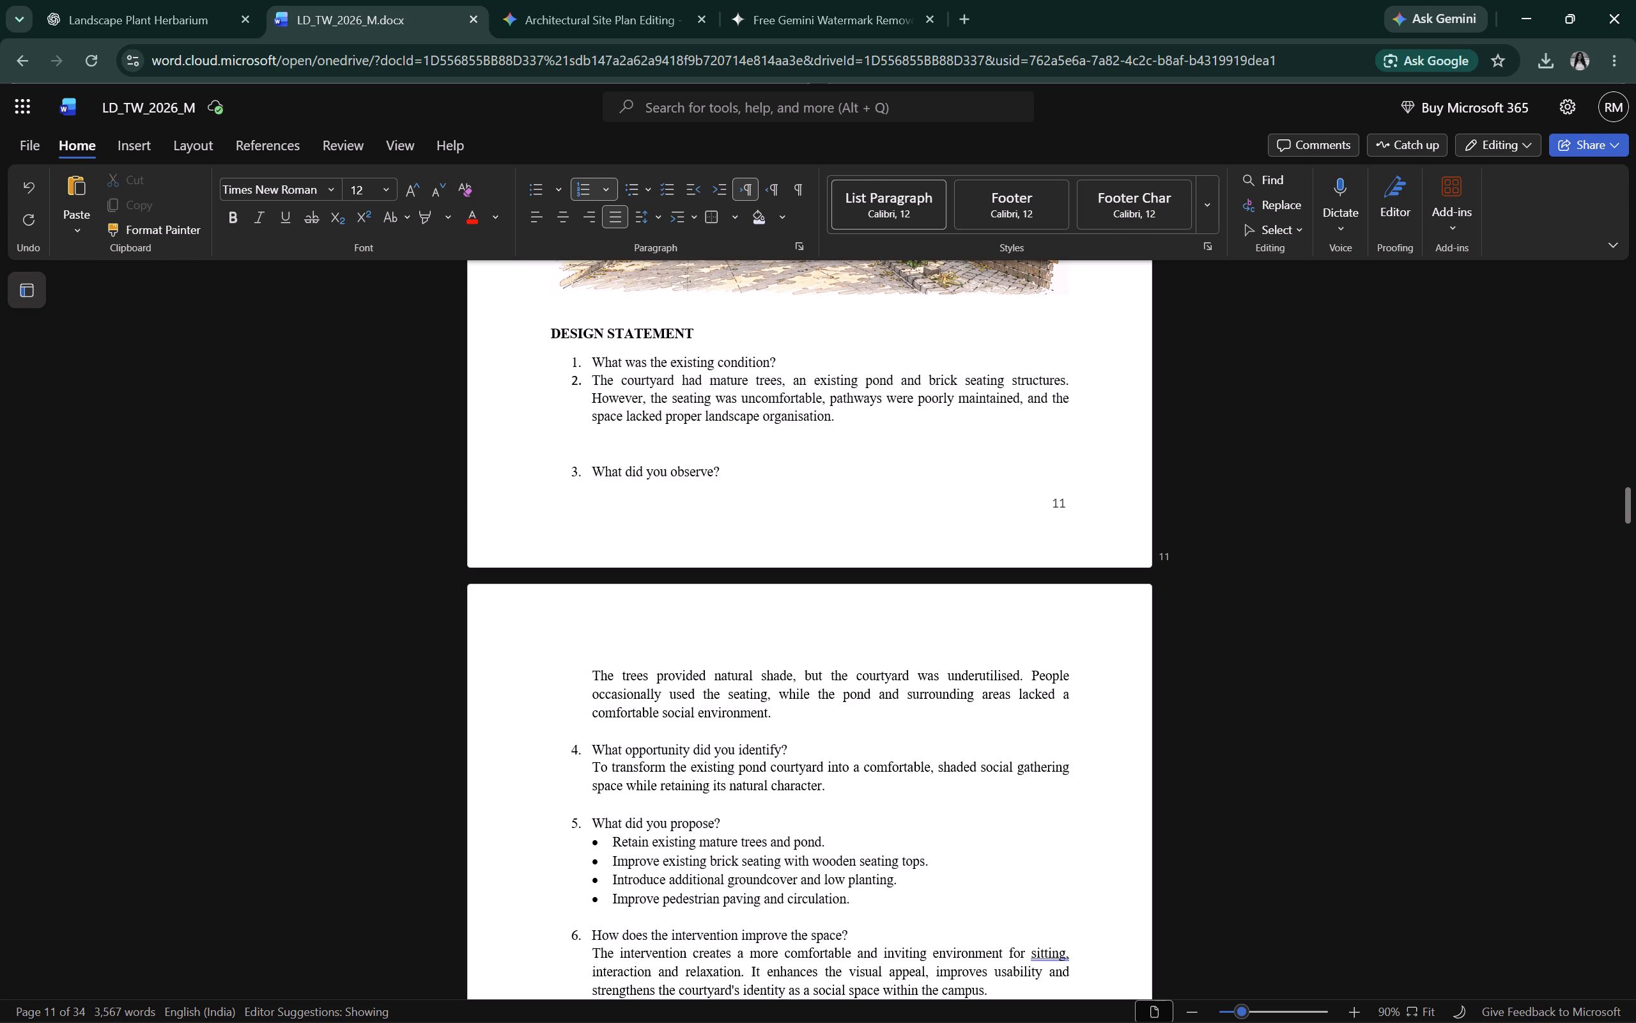
key("BackSpace")
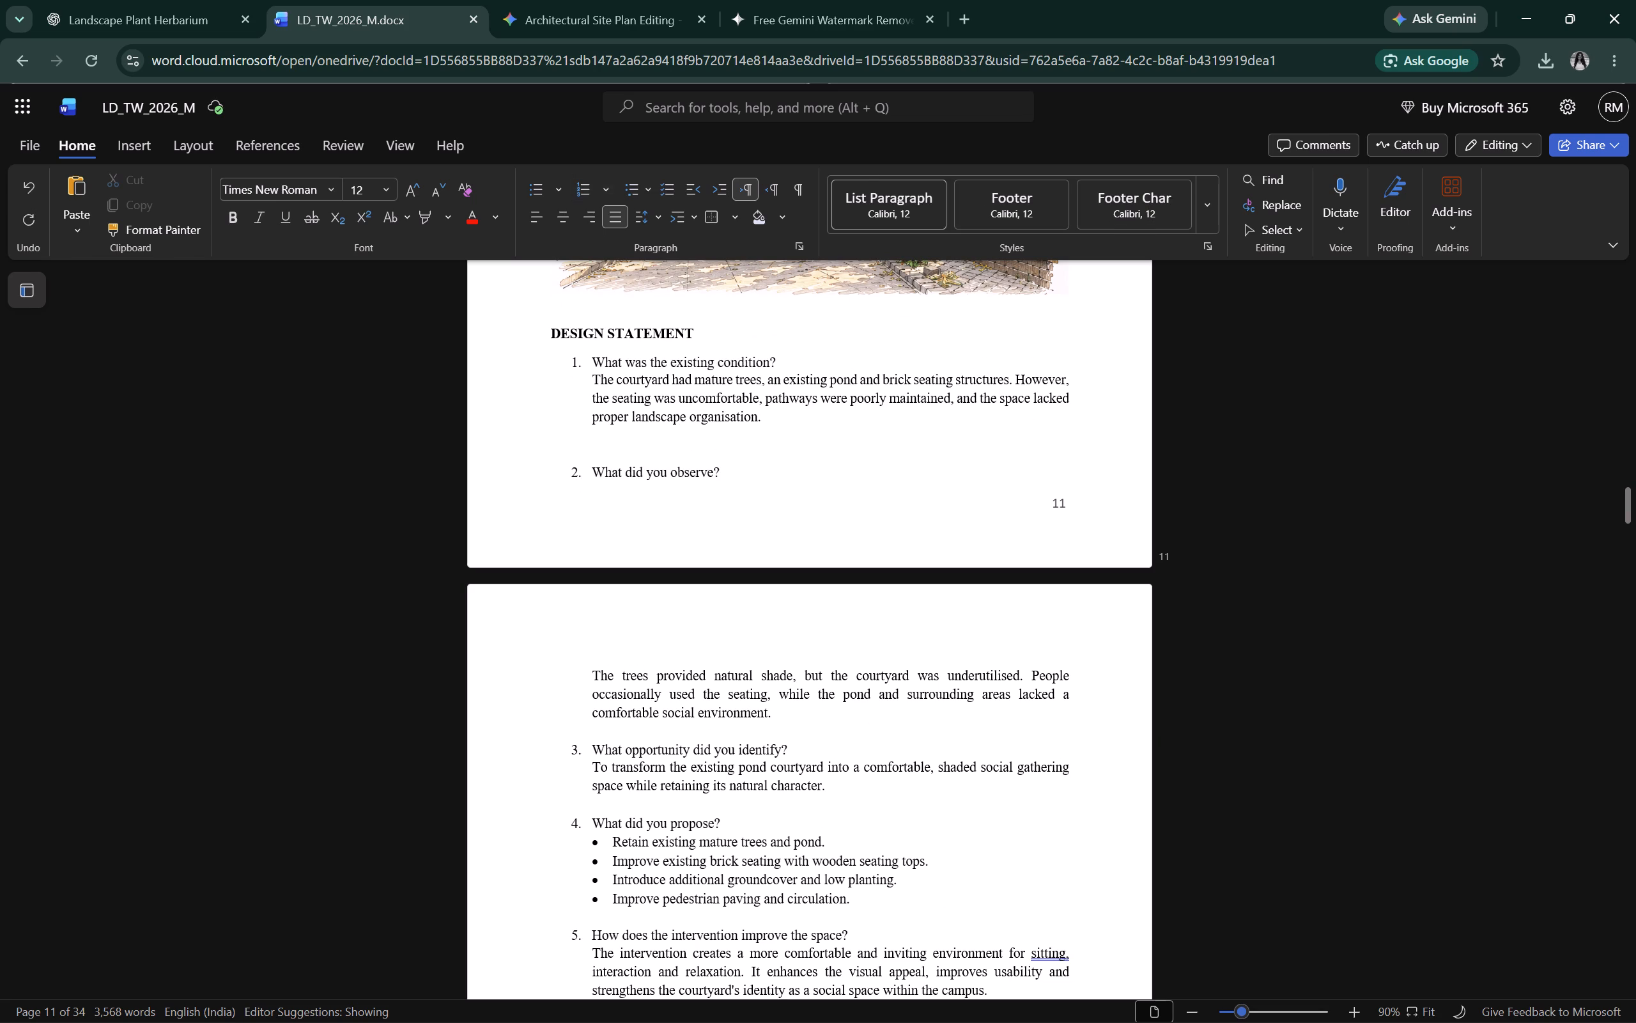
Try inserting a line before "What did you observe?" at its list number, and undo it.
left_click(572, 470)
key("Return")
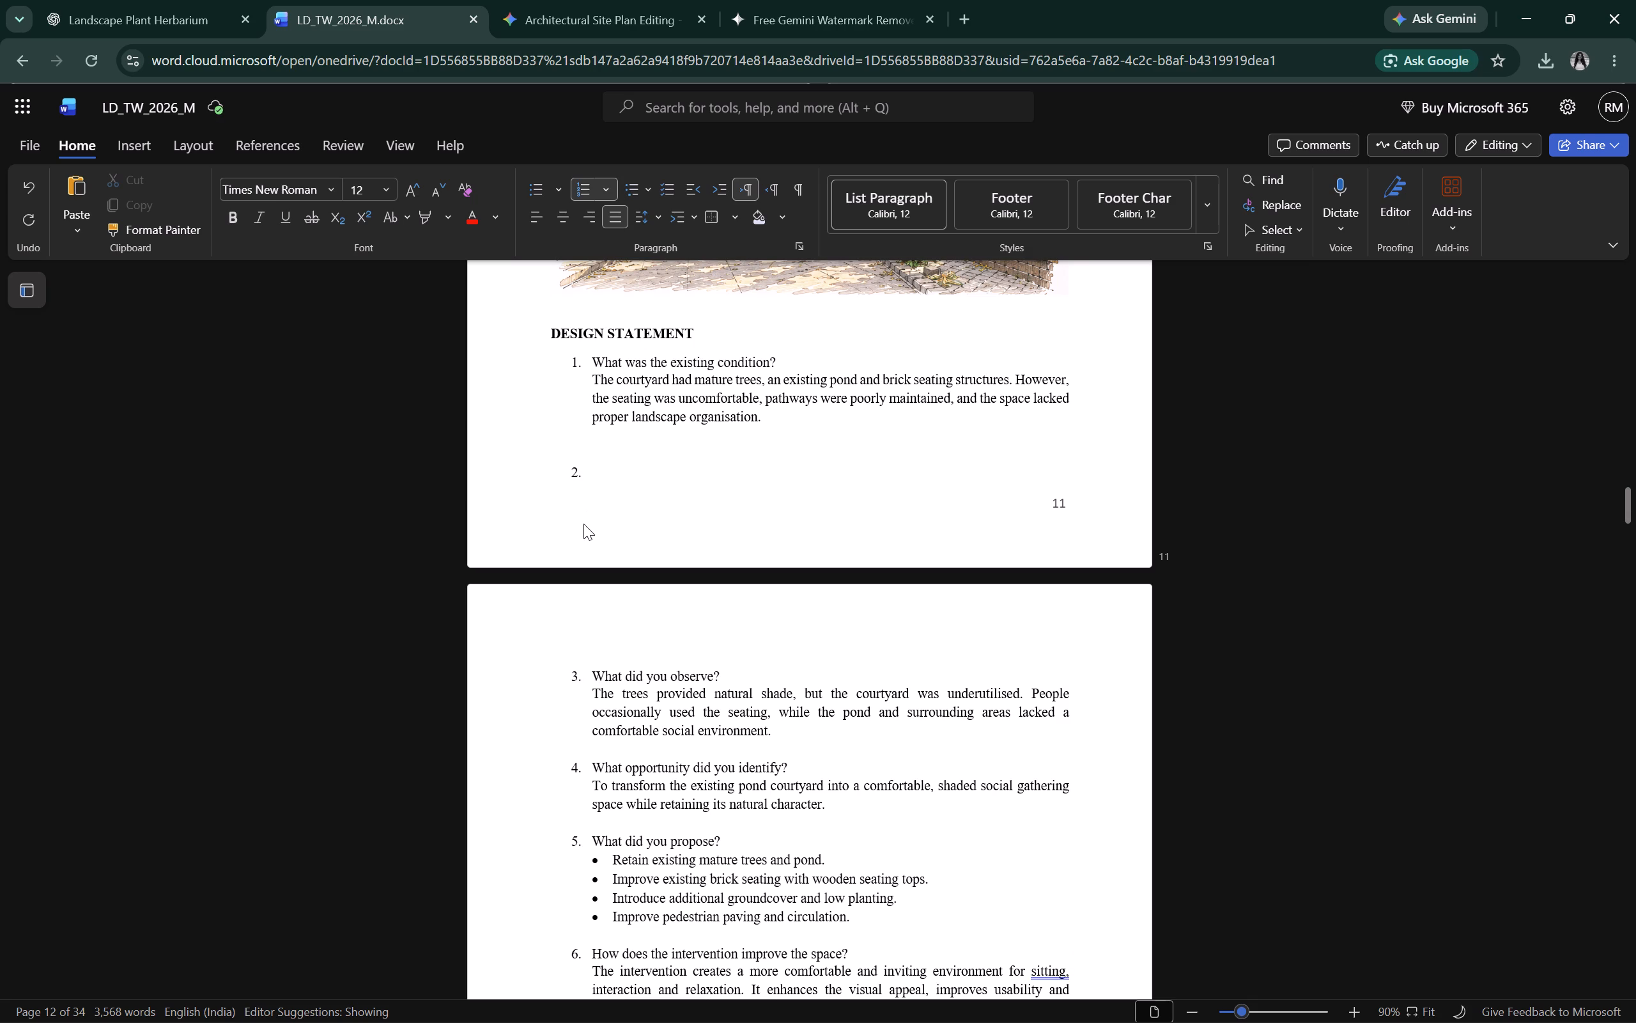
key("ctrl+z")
Insert a blank line after question 1's answer to move "What did you observe?" onto page 12 with its answer.
left_click(758, 430)
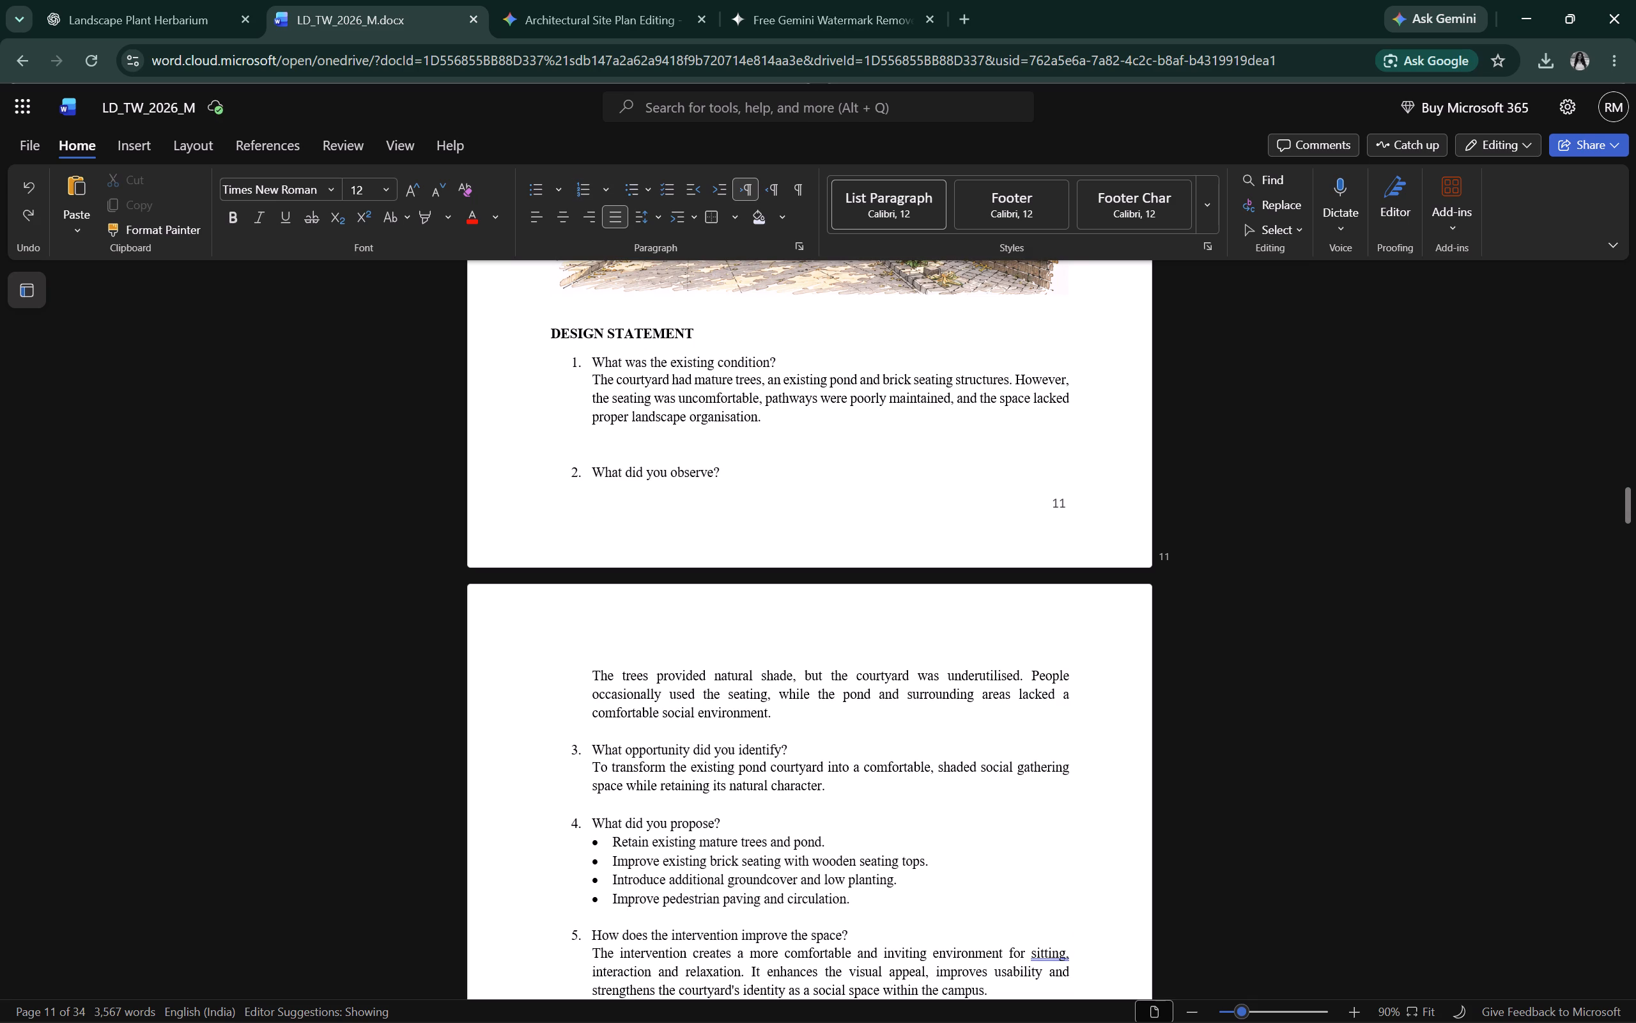
left_click(764, 428)
key("Return")
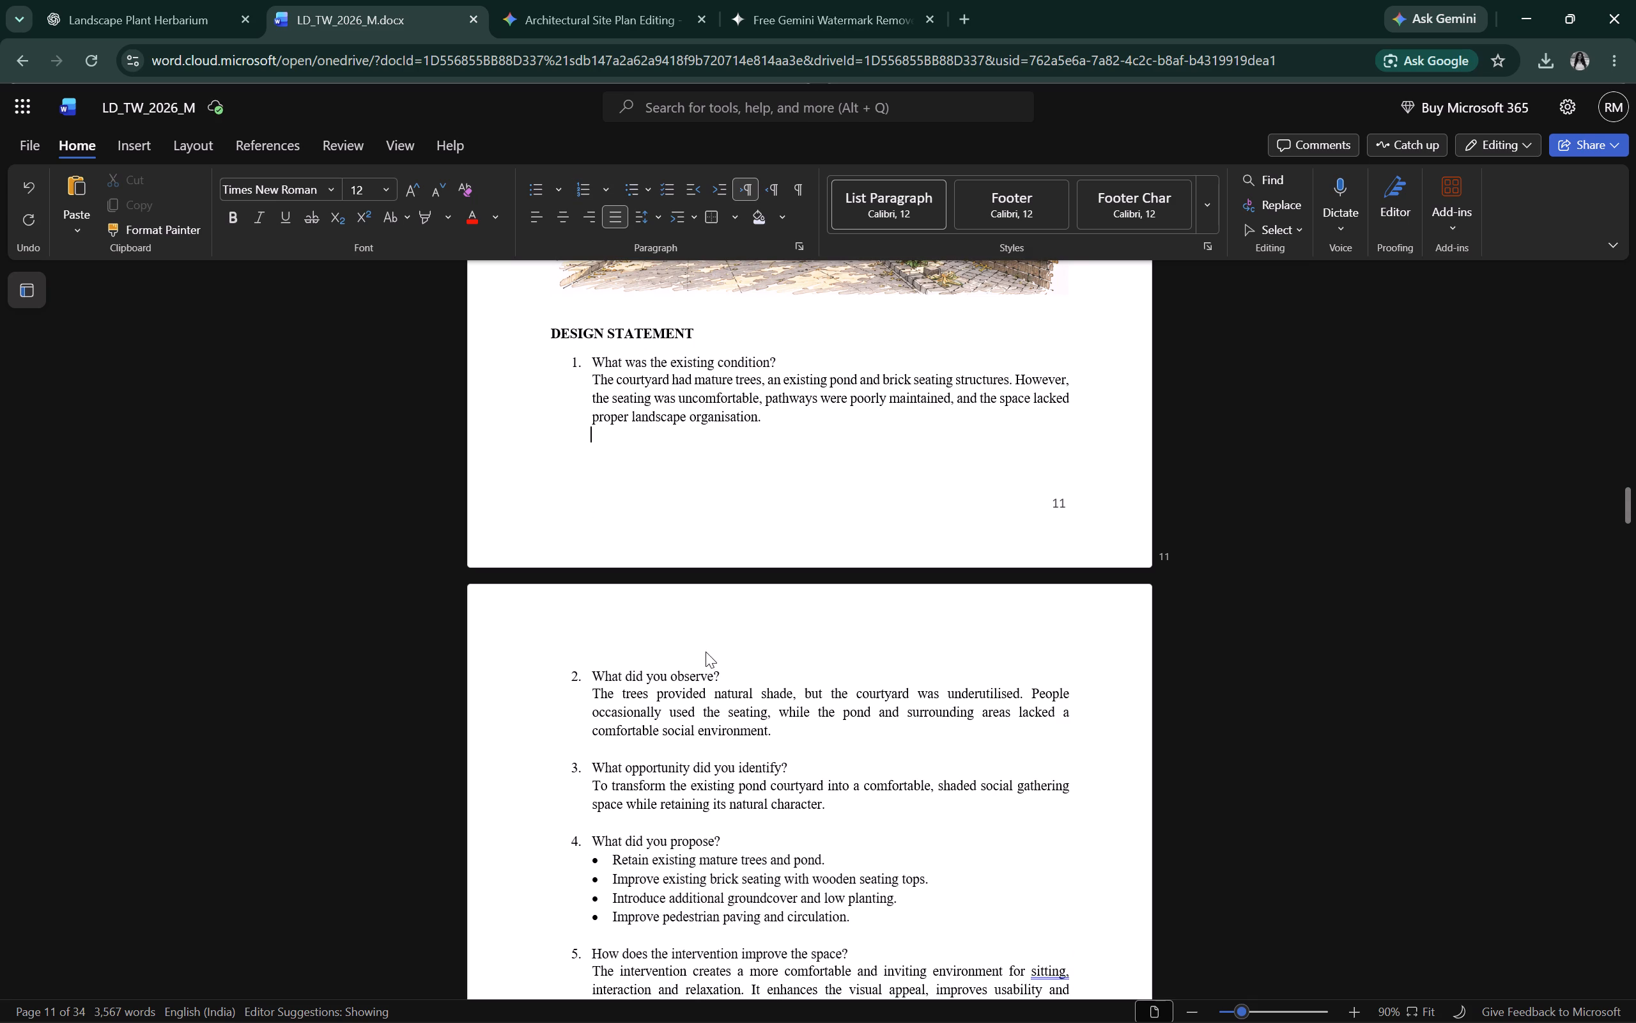
scroll(706, 652, "down", 3)
scroll(706, 652, "up", 3)
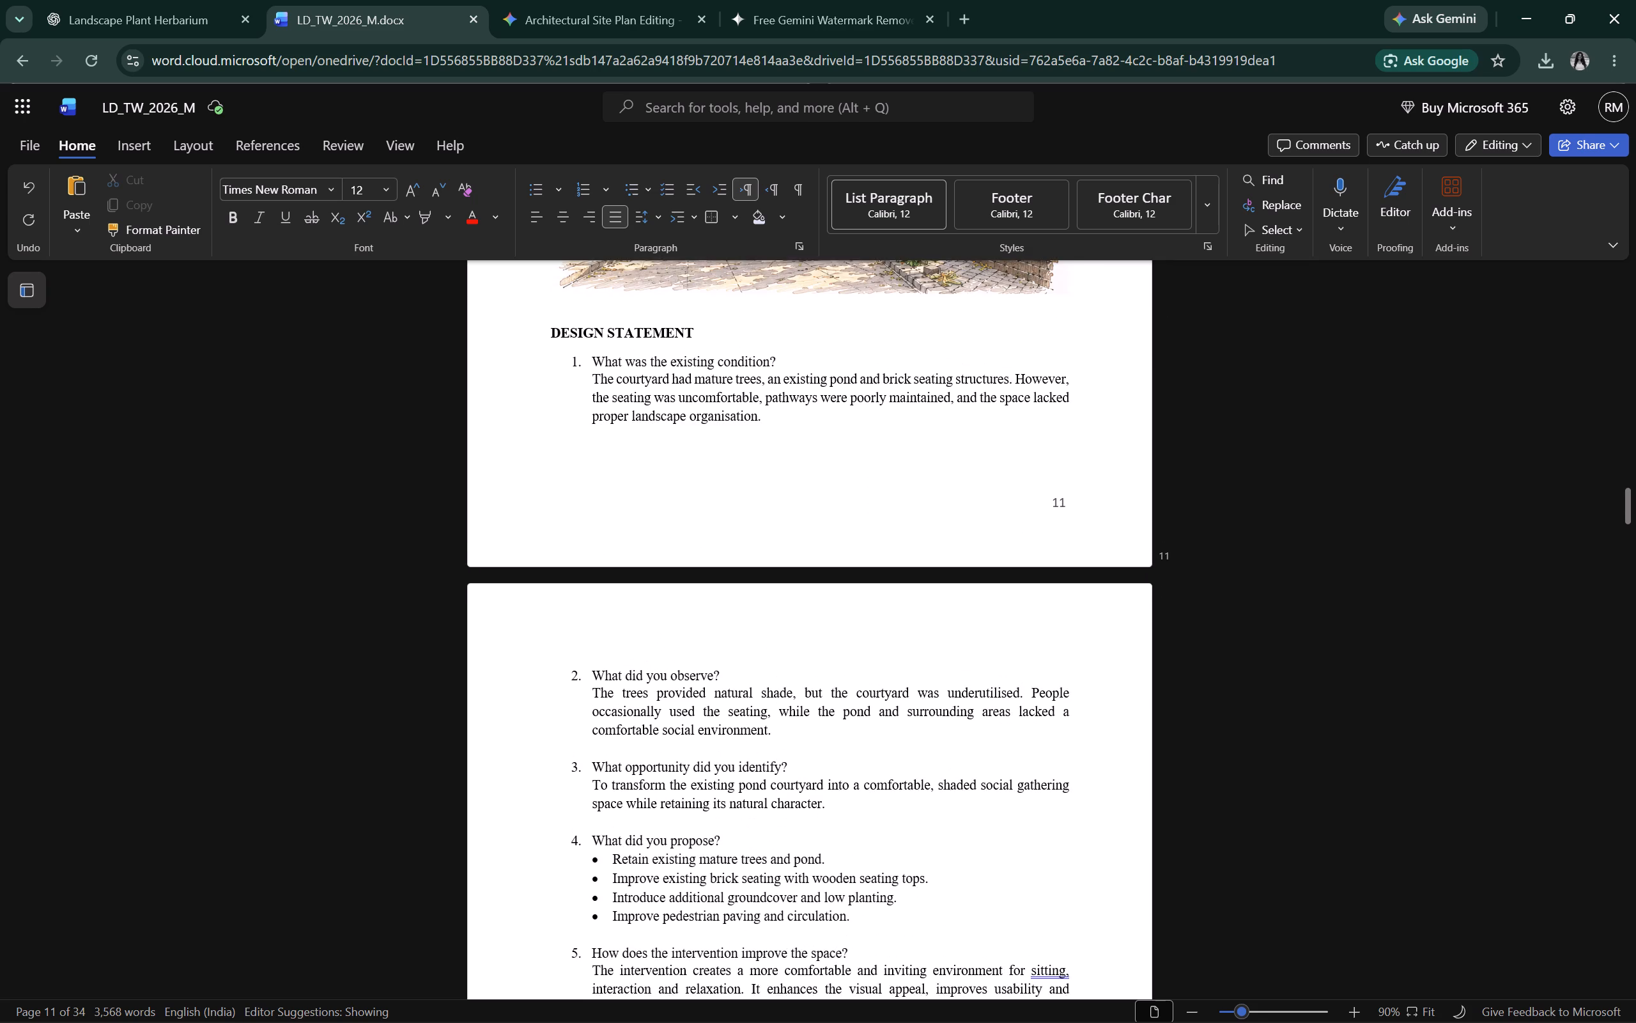
Place the cursor in each of the five activity bullets under READ THE SPACE on page 6 to refresh their list spacing.
scroll(706, 652, "up", 7)
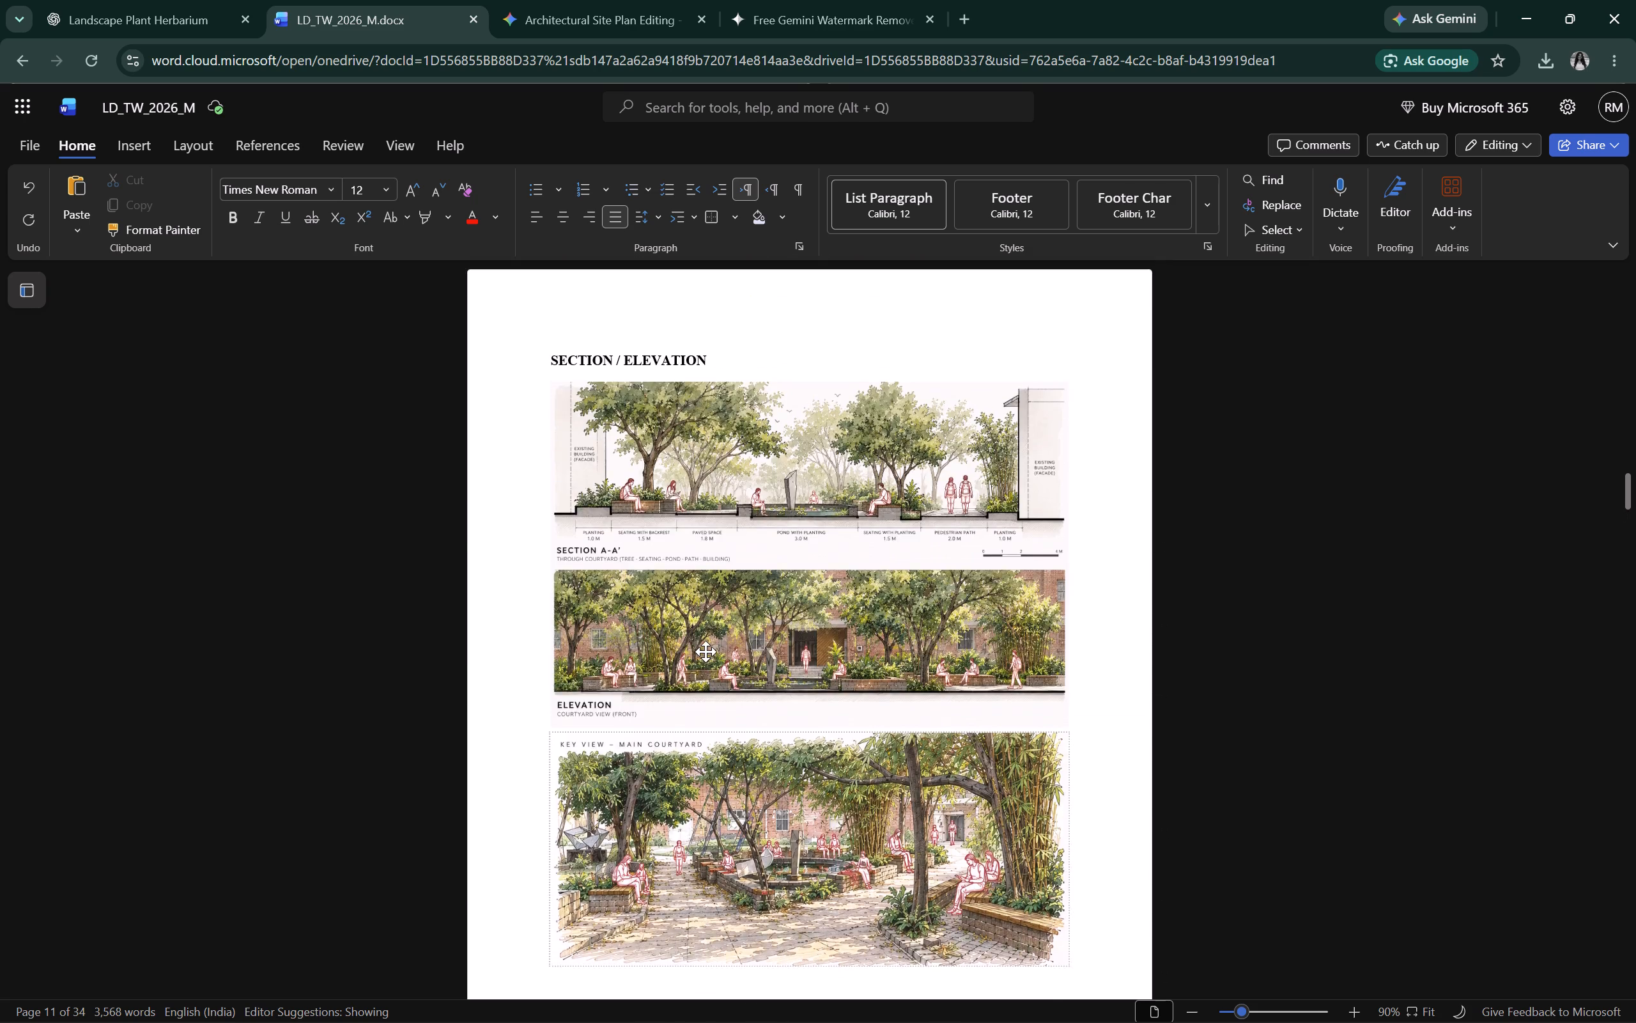
scroll(706, 652, "up", 18)
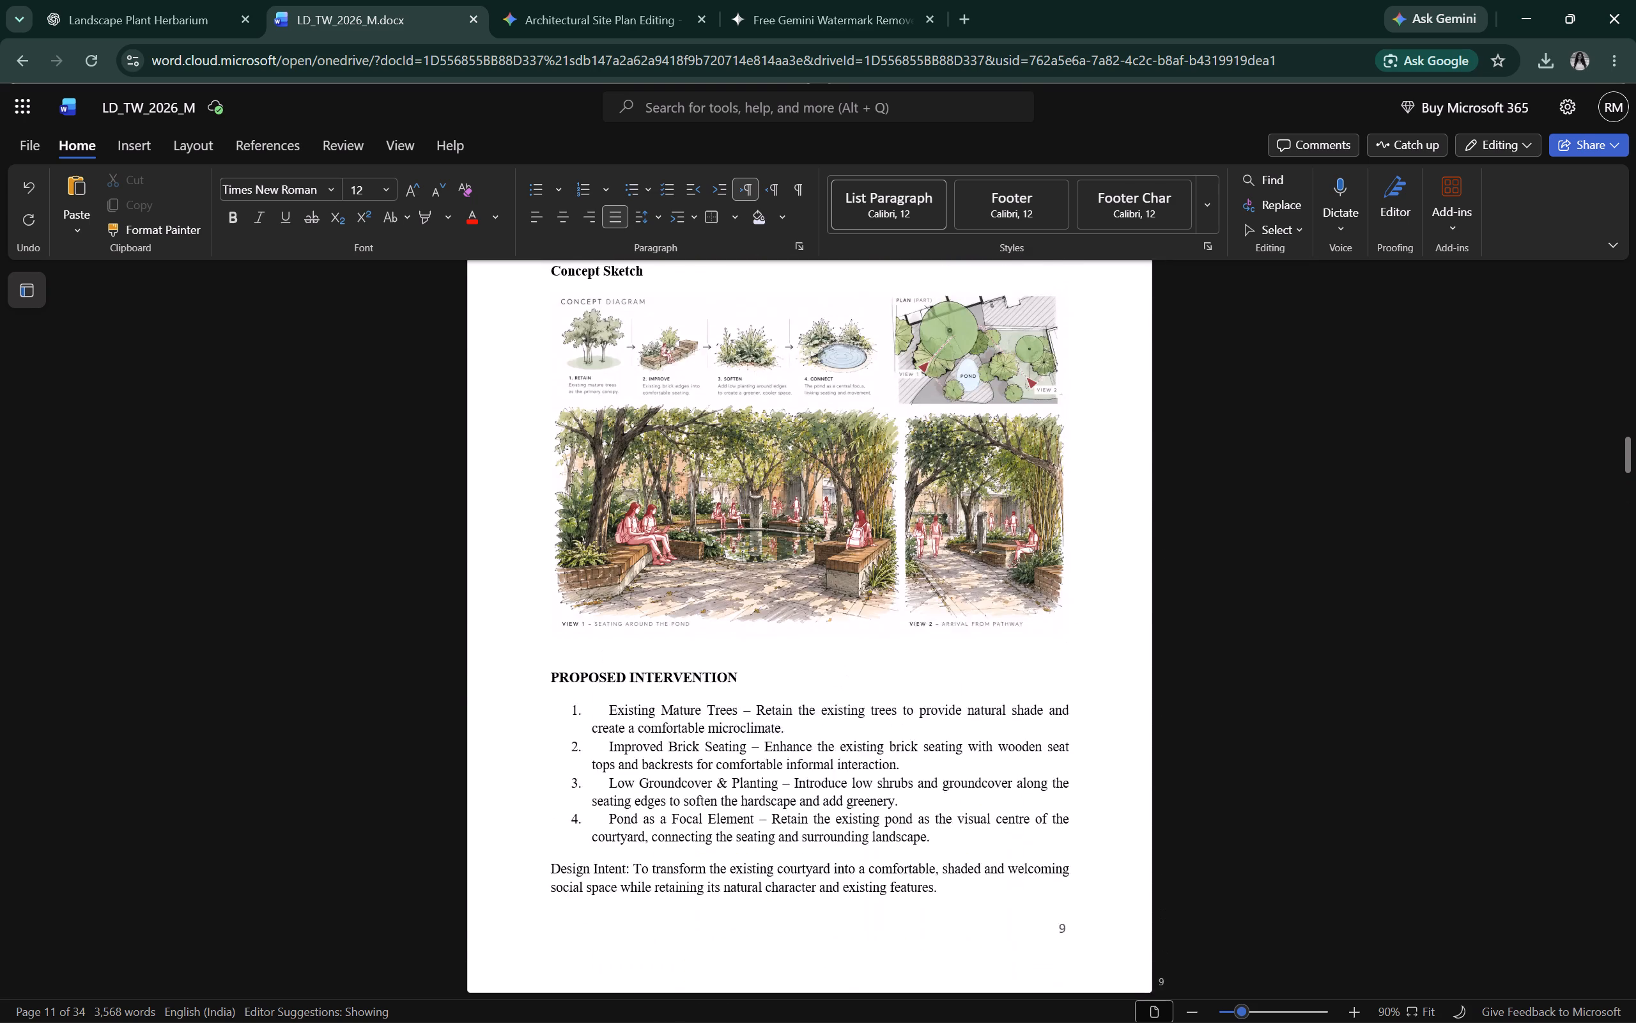
scroll(706, 652, "up", 17)
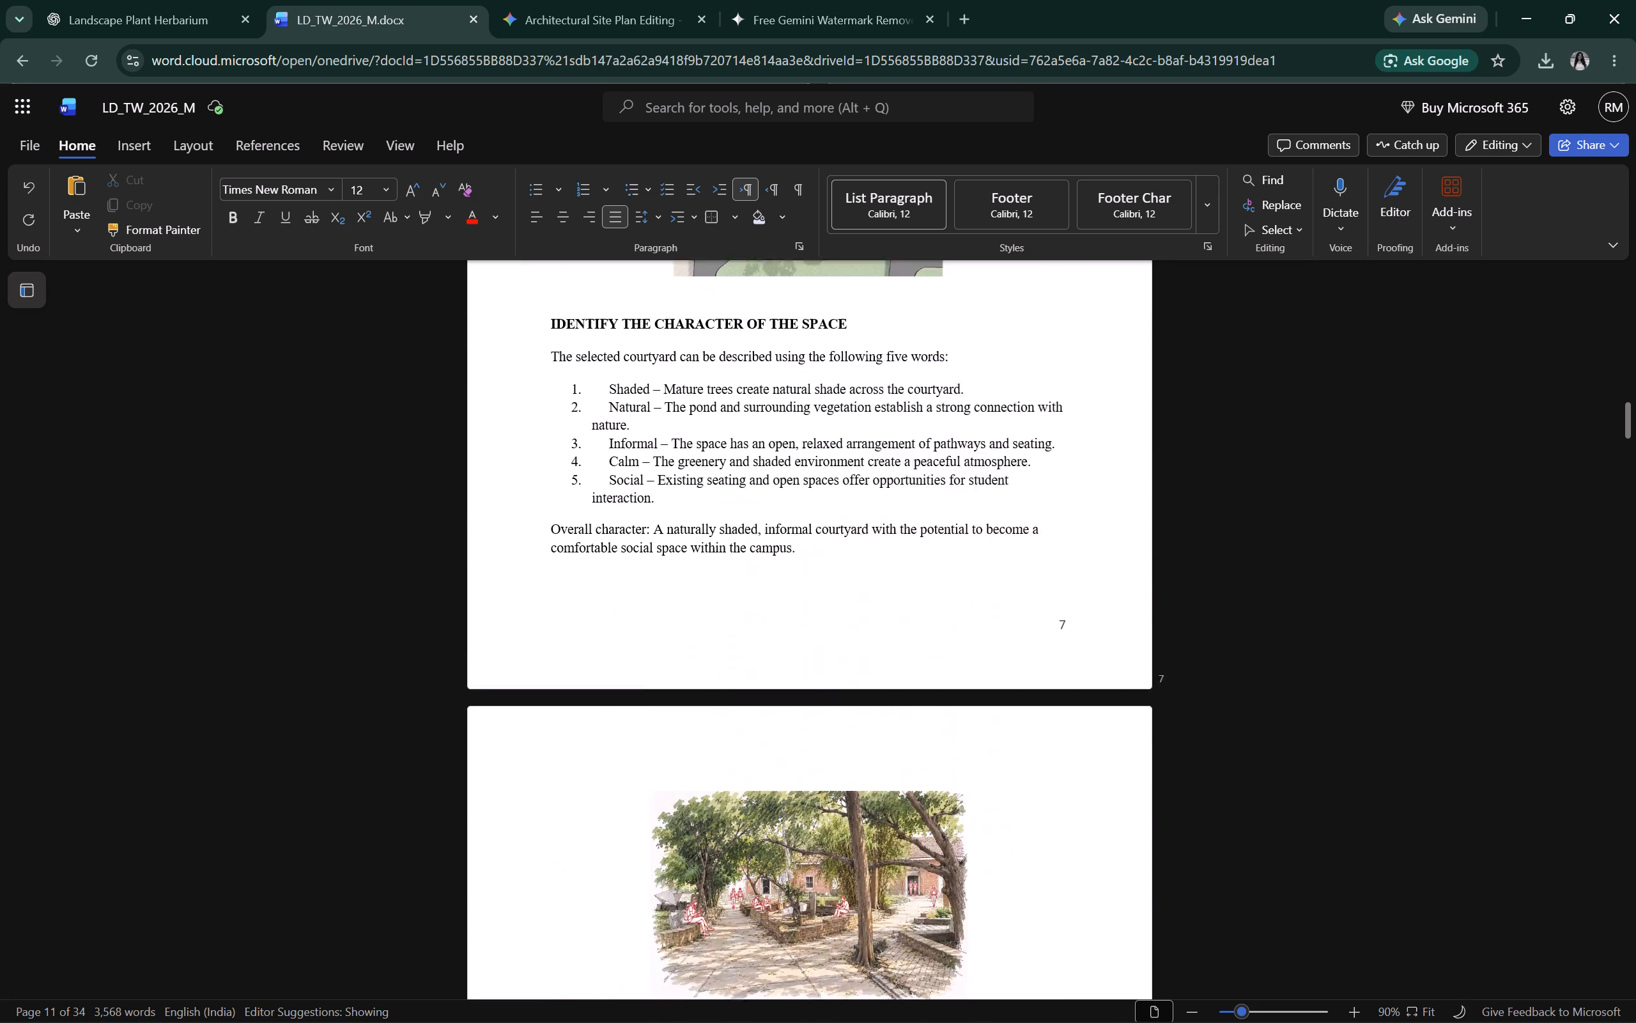
scroll(706, 652, "up", 17)
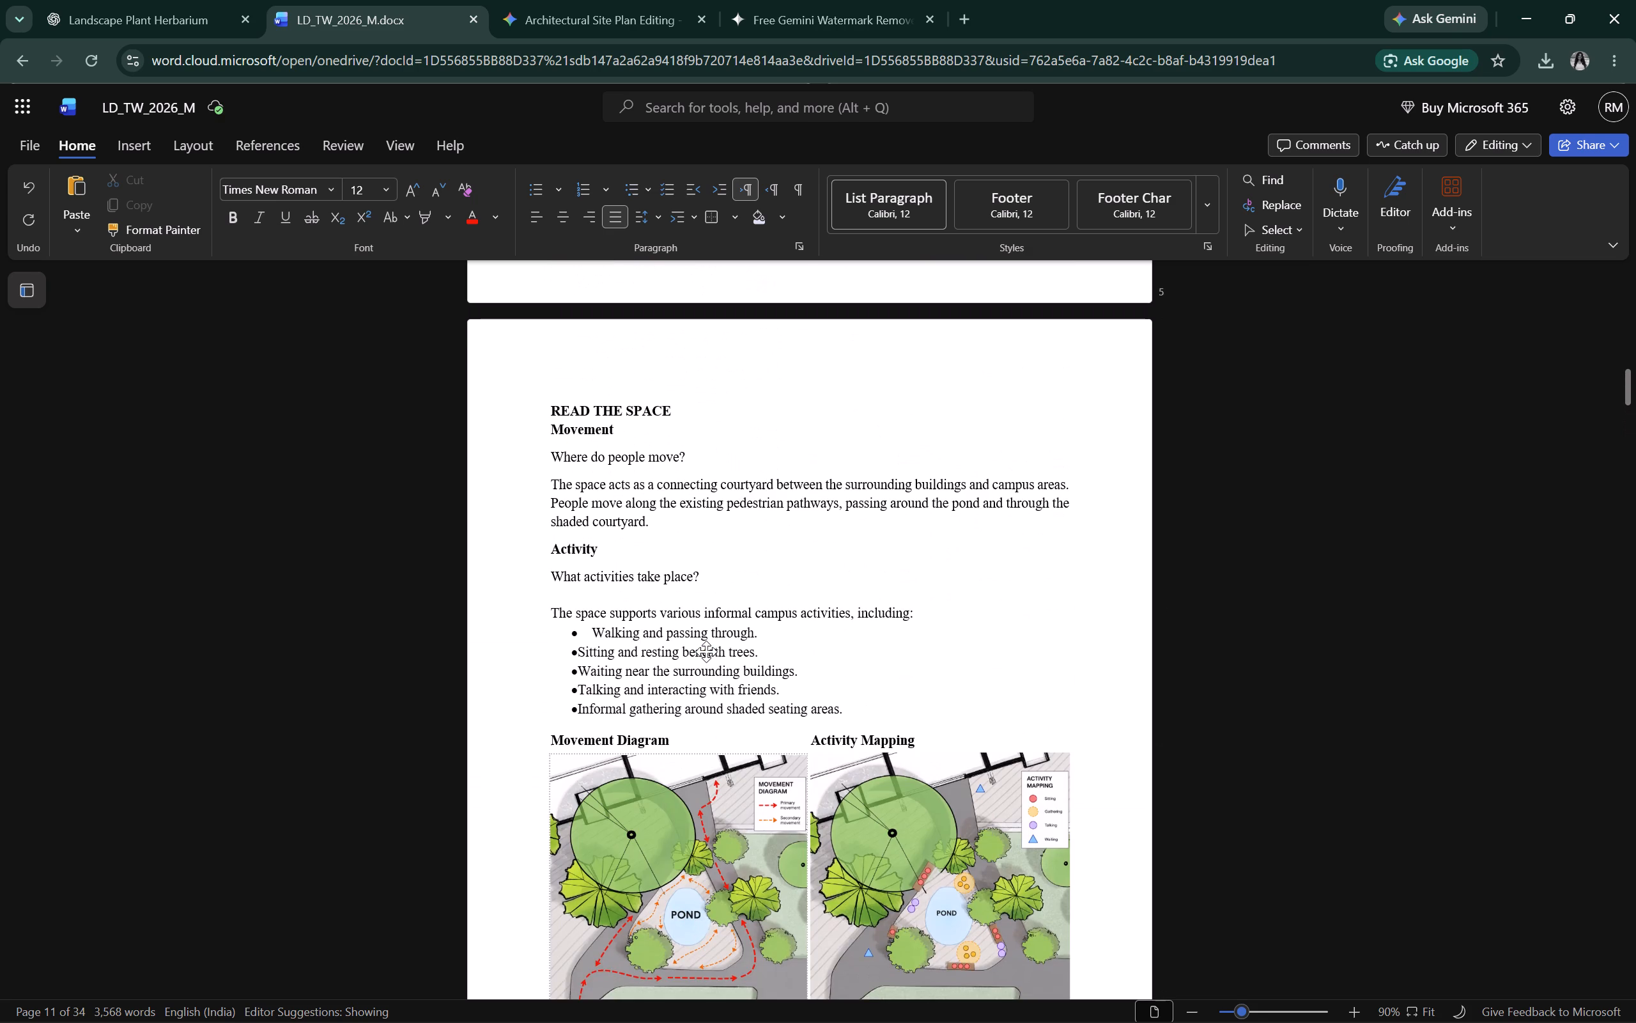
left_click(591, 644)
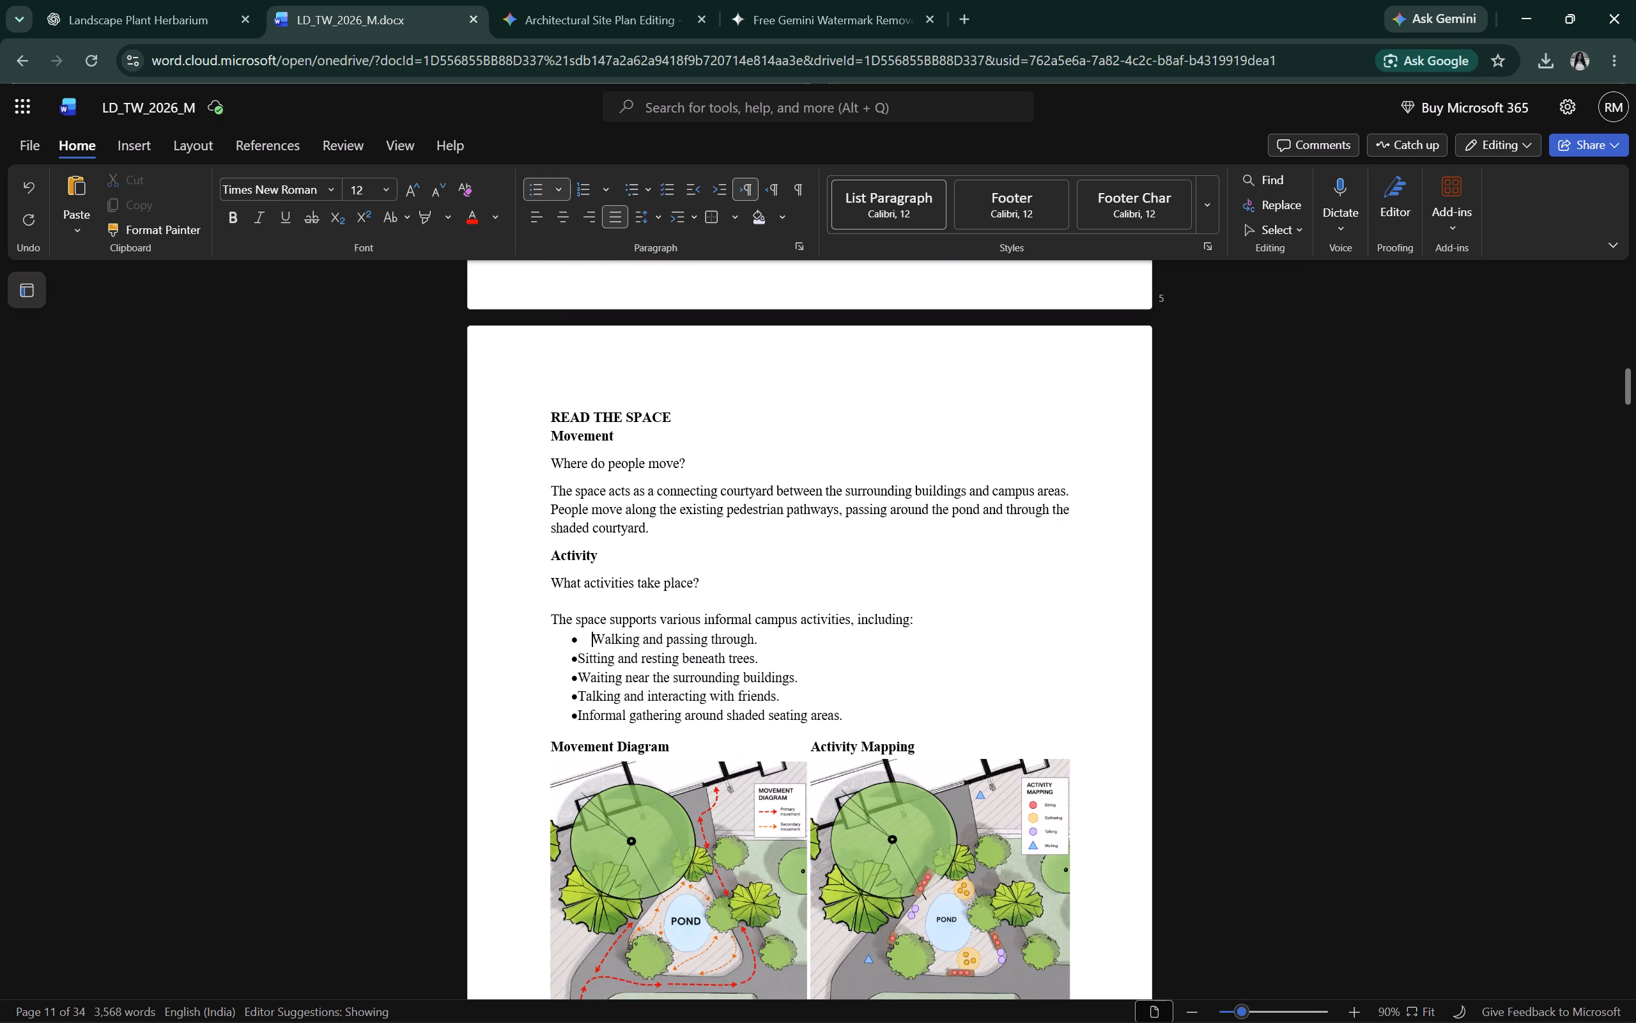
left_click(579, 660)
left_click(578, 677)
left_click(579, 695)
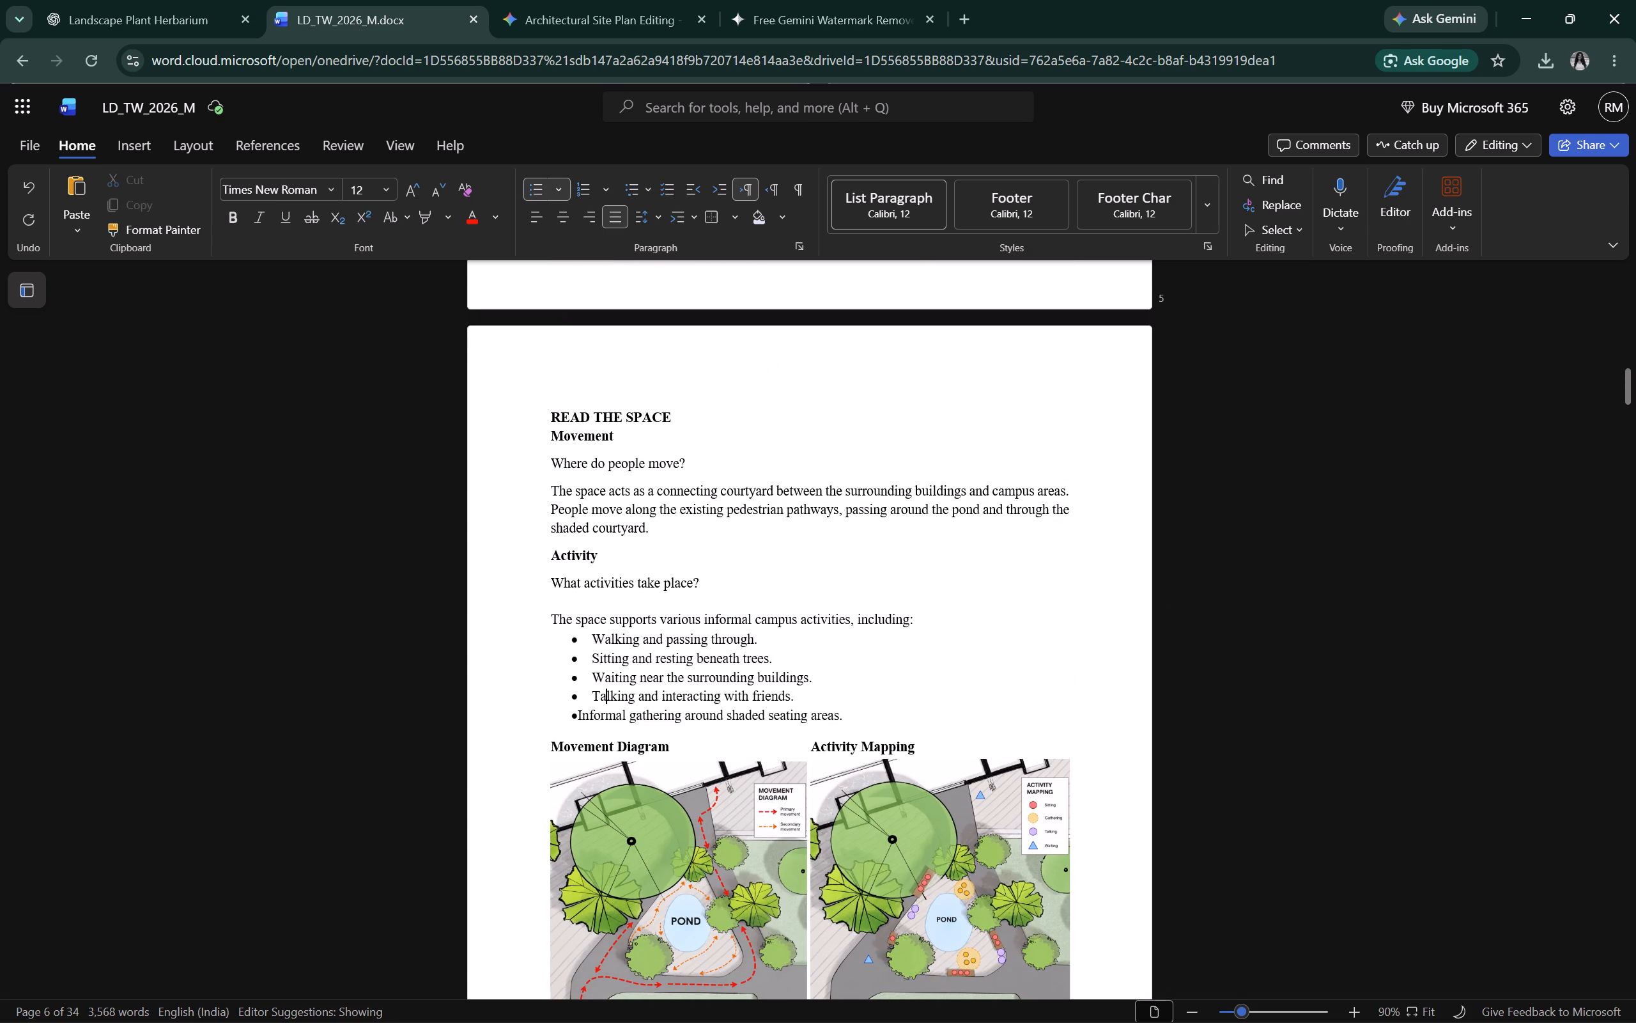
left_click(577, 714)
Review the opening pages through page 12 for bullet lists with collapsed spacing.
scroll(438, 786, "up", 3)
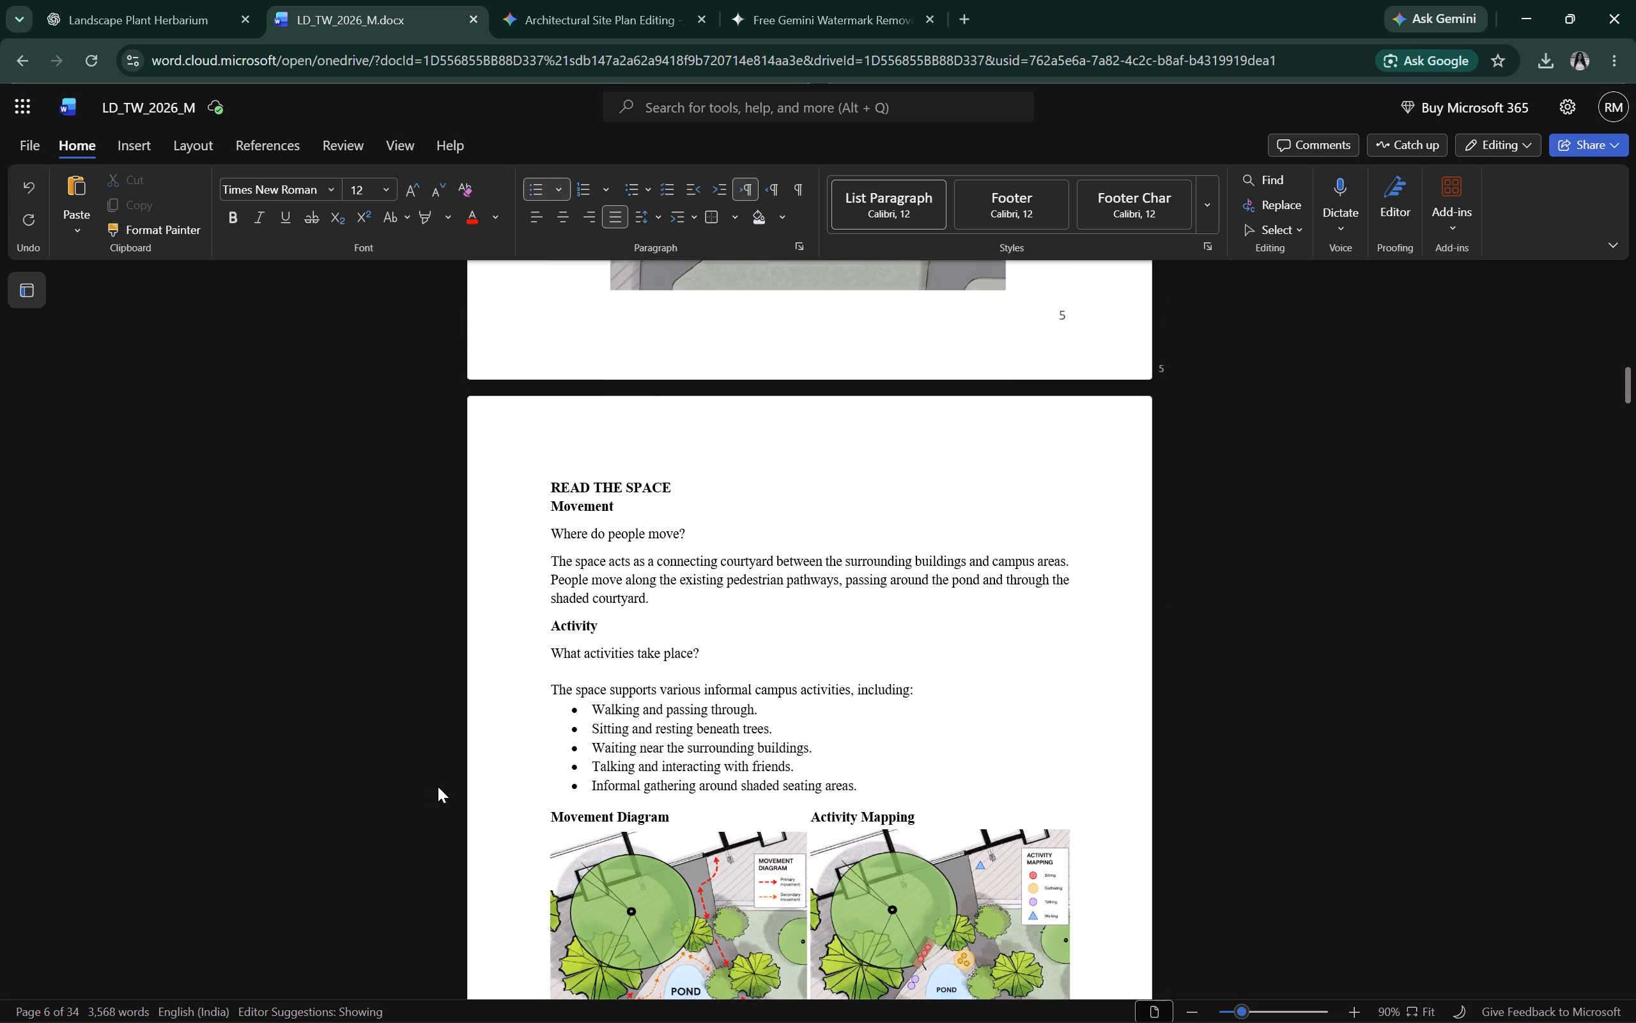
scroll(438, 783, "up", 18)
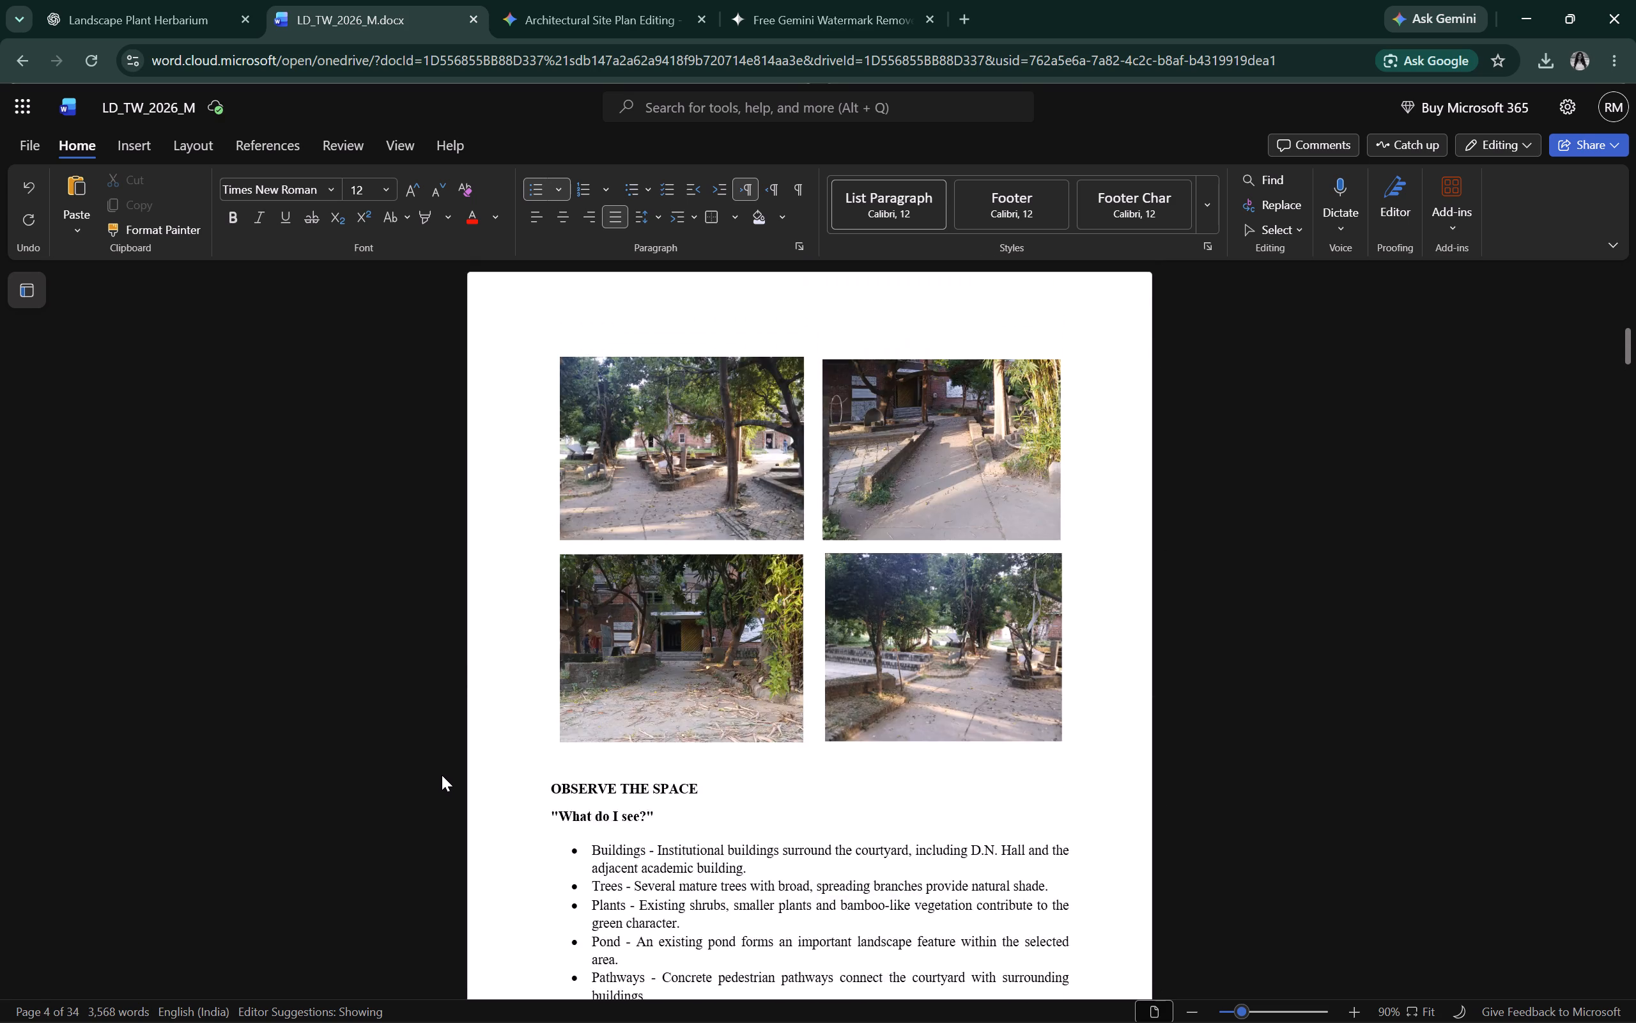
scroll(442, 775, "up", 11)
scroll(445, 772, "up", 13)
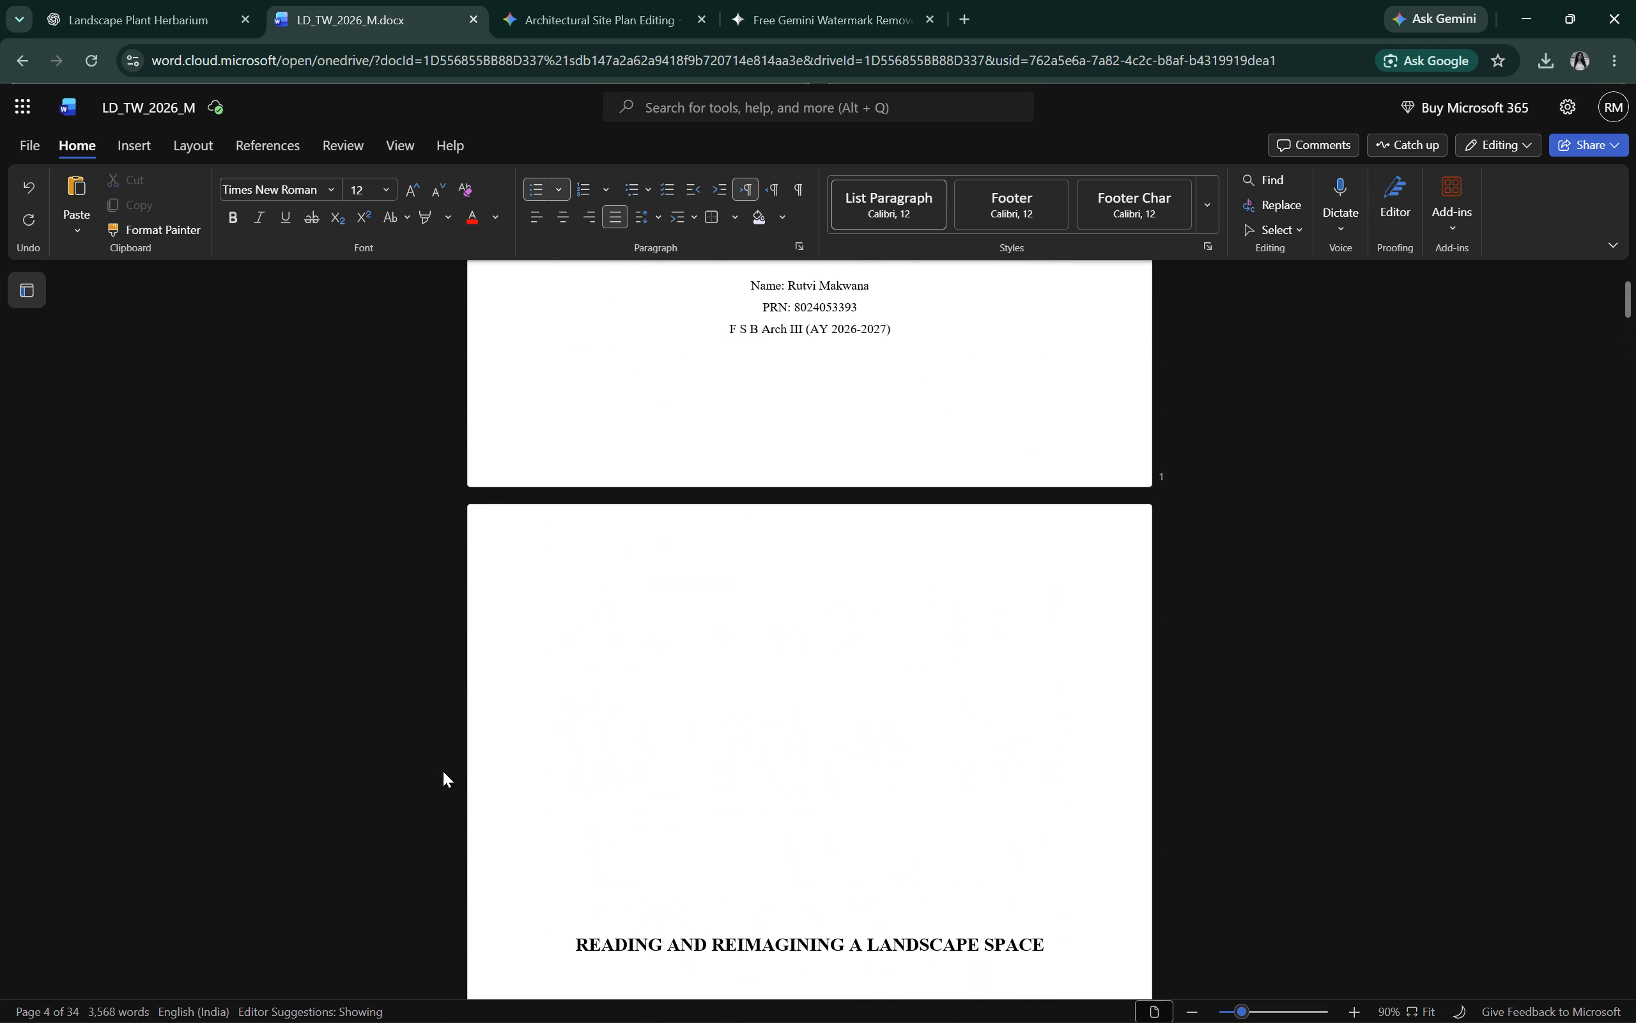
scroll(443, 771, "up", 3)
scroll(443, 771, "down", 20)
scroll(443, 771, "down", 18)
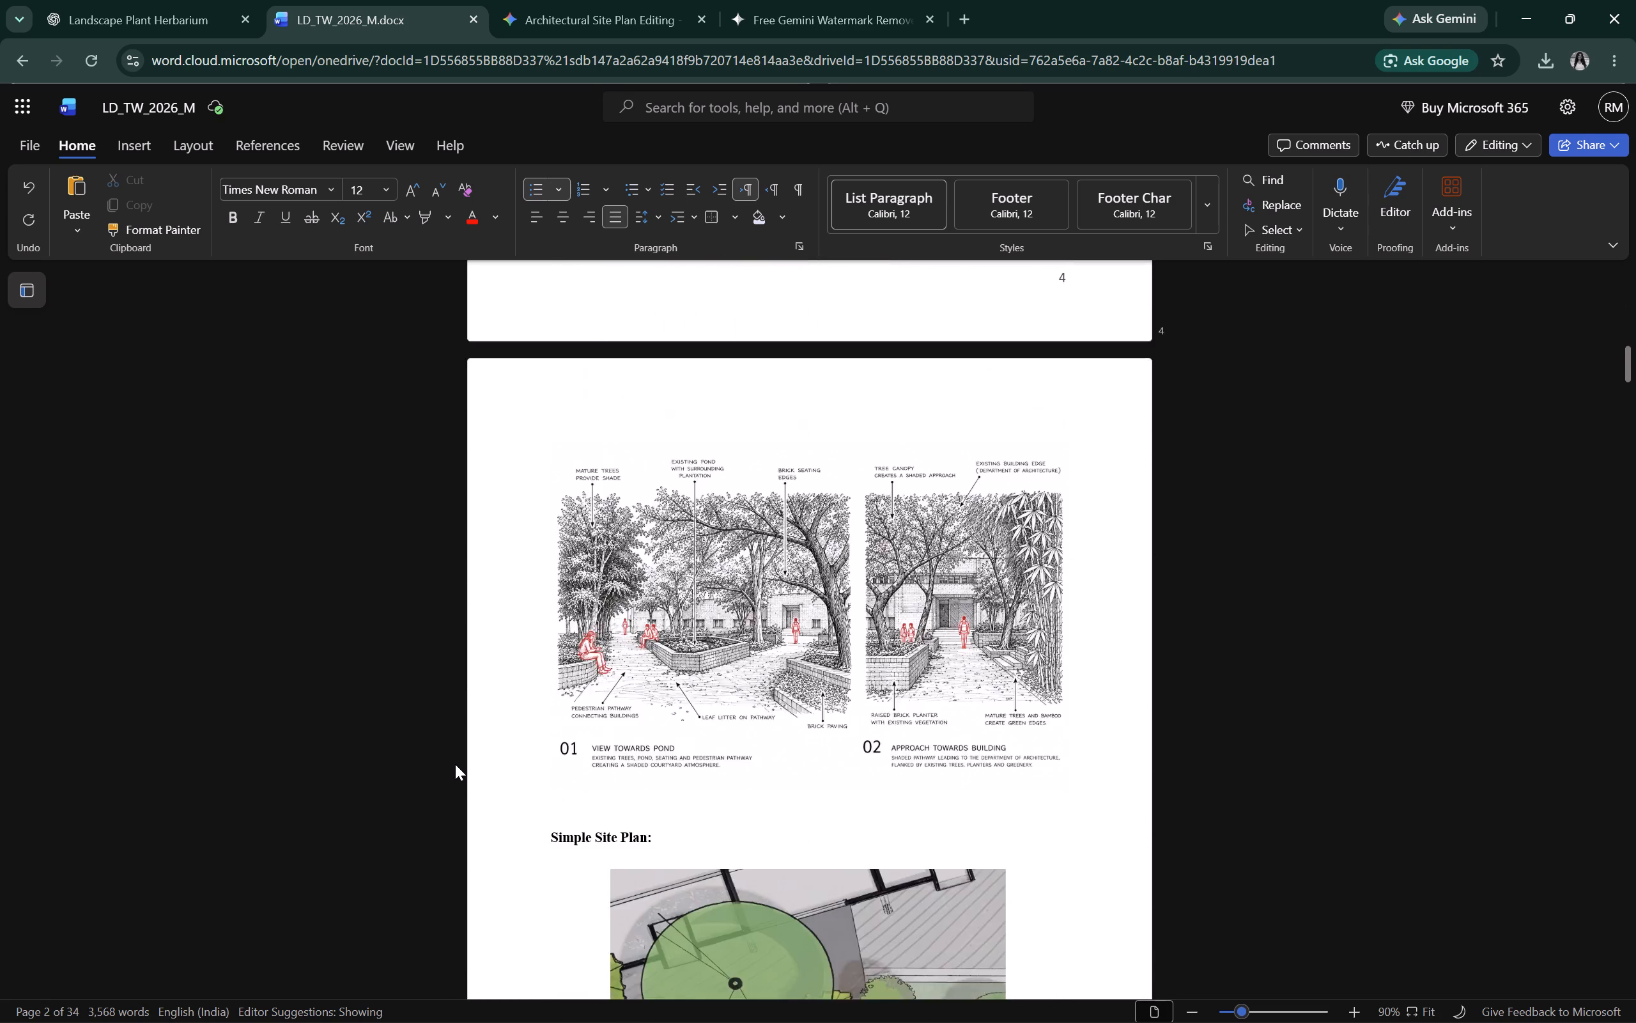
scroll(455, 764, "down", 20)
scroll(455, 764, "down", 20)
scroll(455, 764, "down", 5)
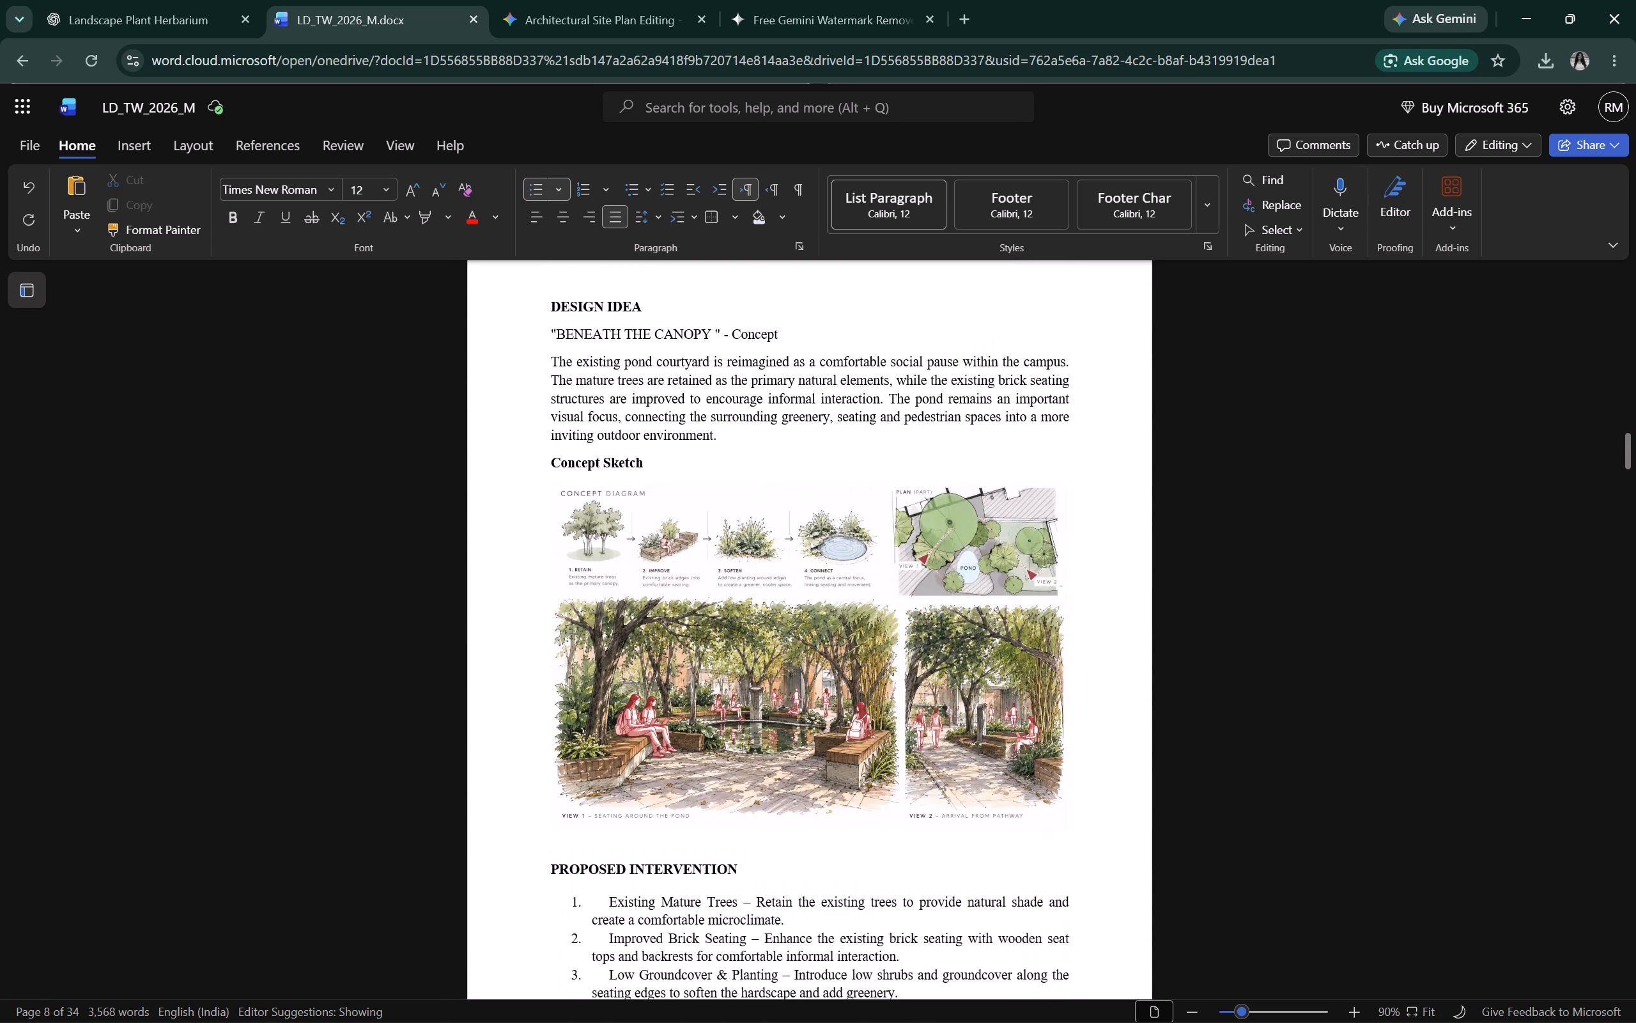
scroll(503, 726, "down", 4)
scroll(503, 726, "down", 20)
scroll(503, 726, "down", 10)
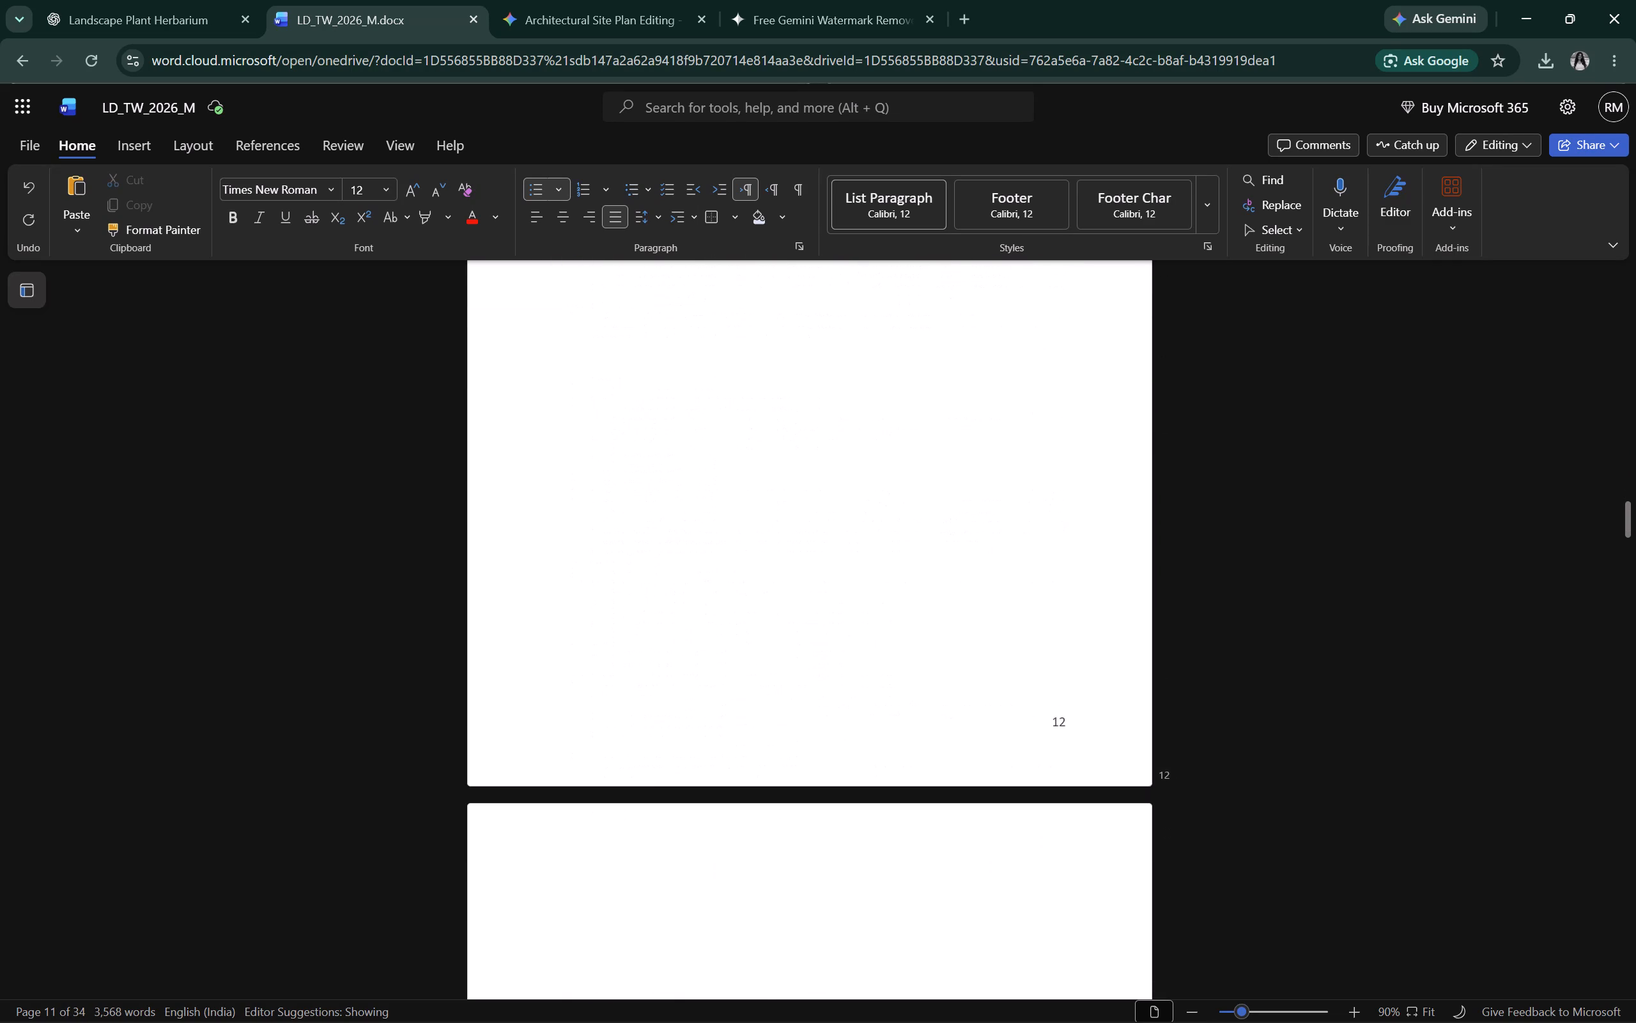
Place the cursor in each of the five design-feature bullets of Groundcover - 01 to refresh their list spacing.
scroll(511, 714, "down", 17)
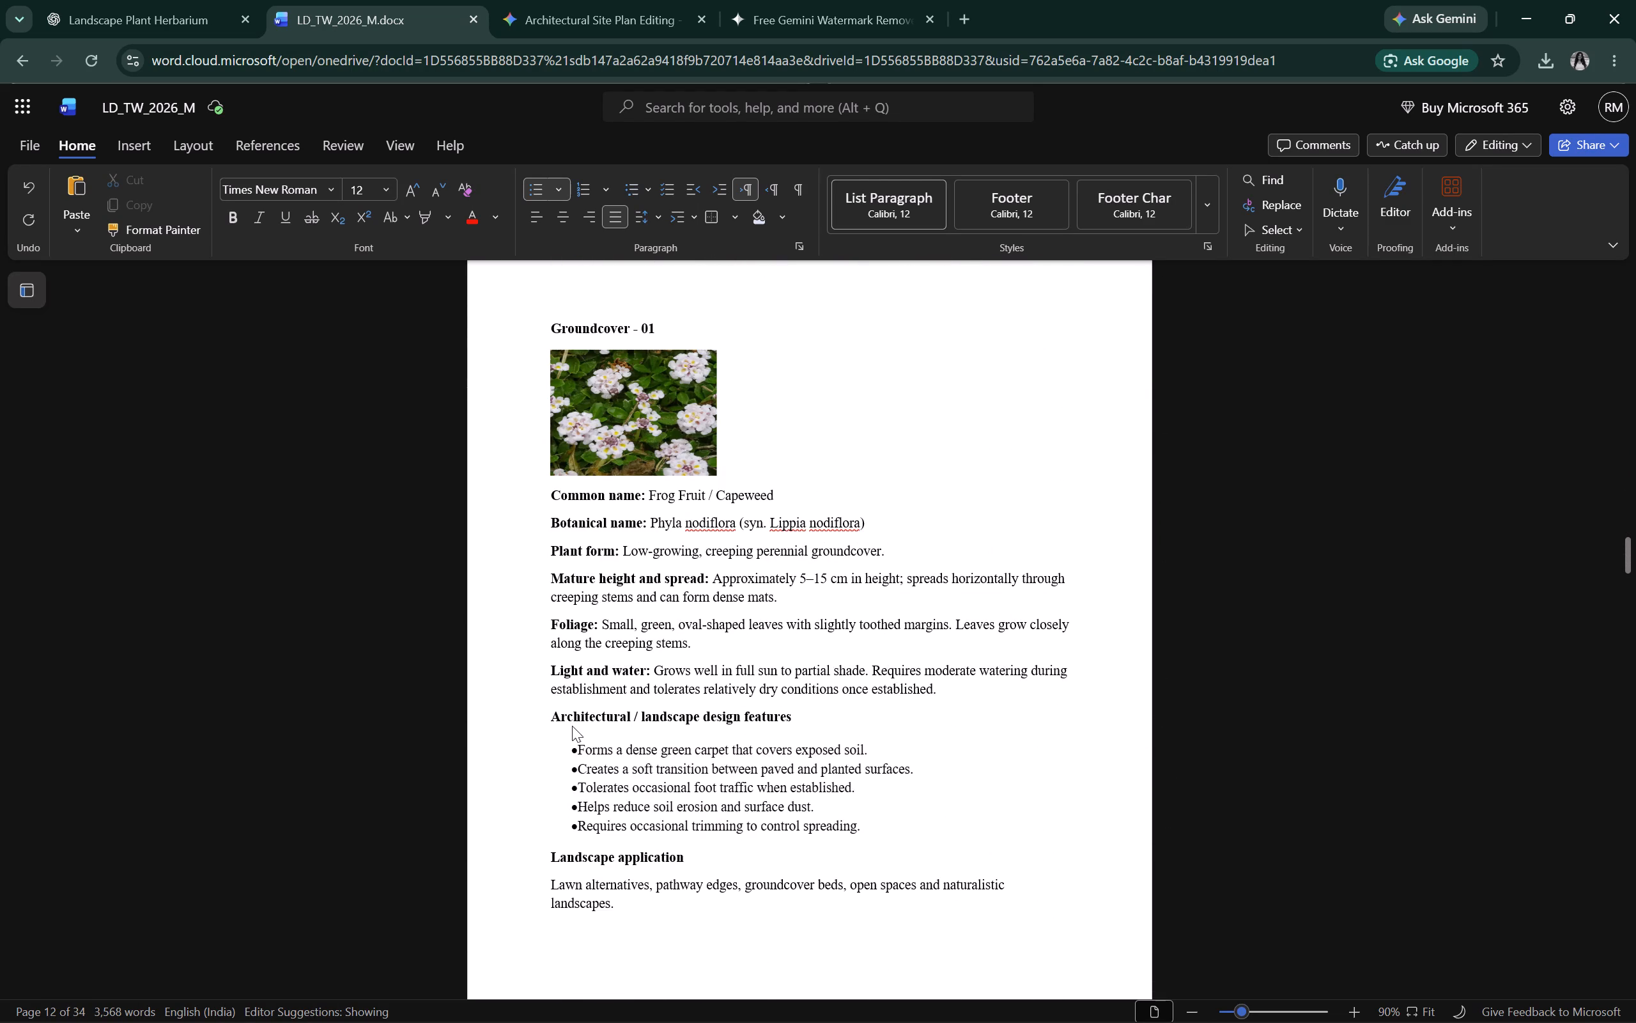
left_click(577, 724)
left_click(578, 745)
left_click(582, 766)
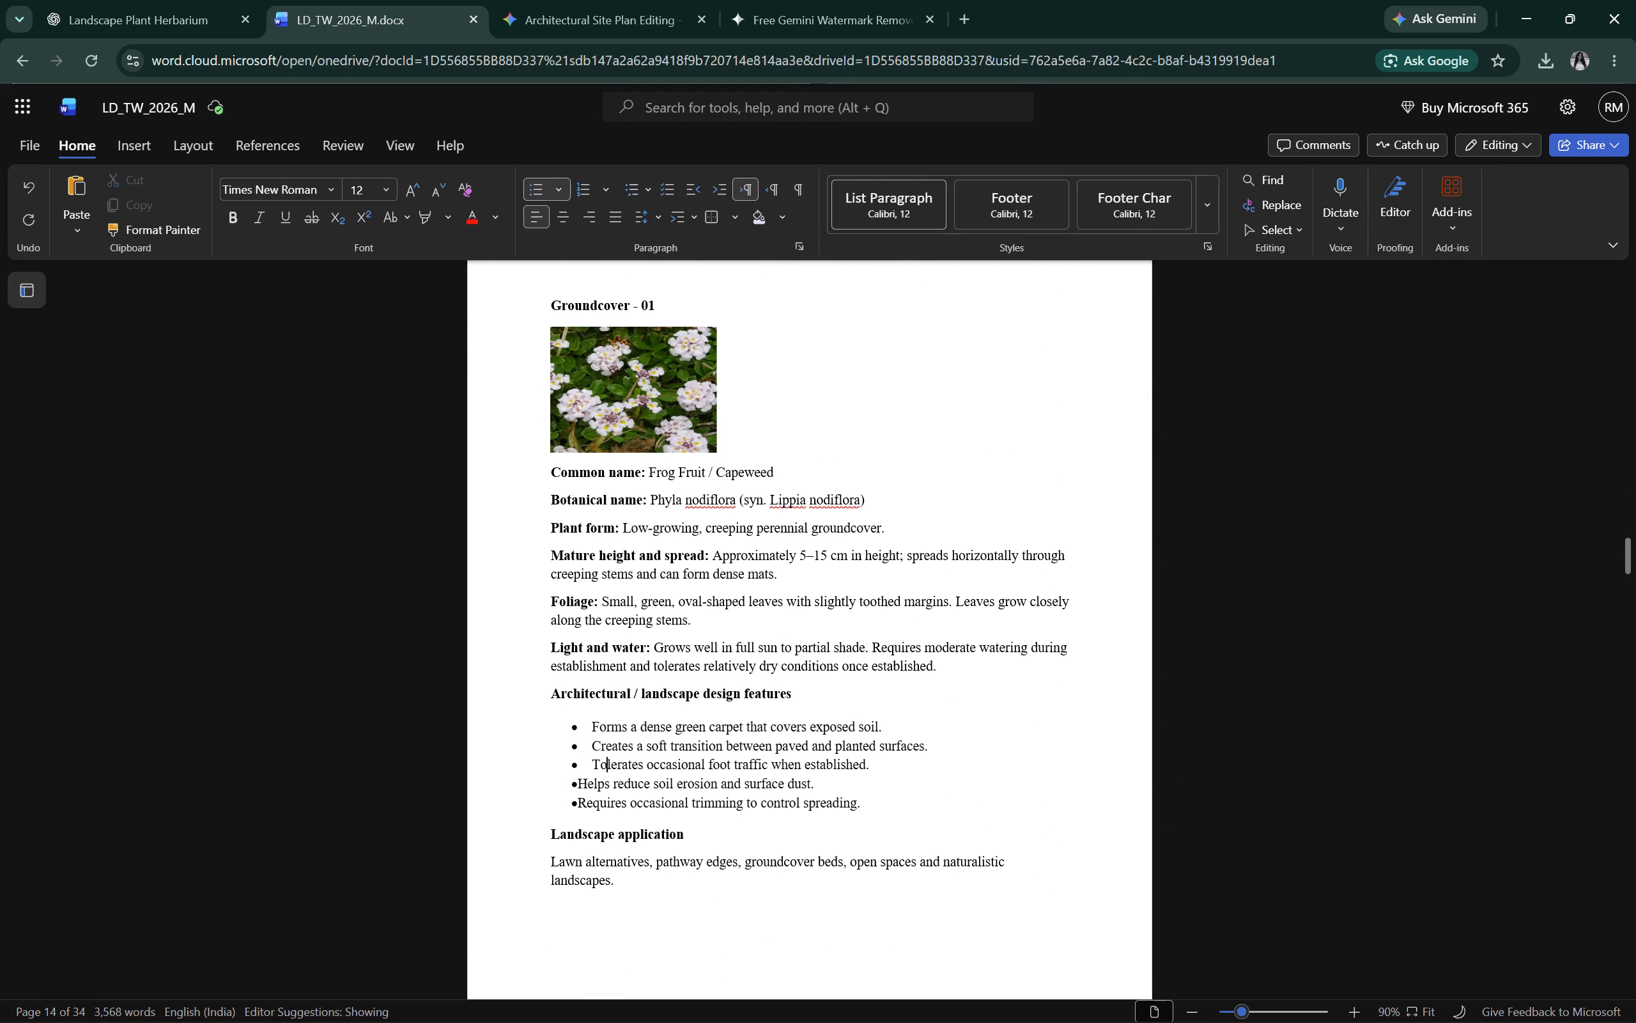
left_click(580, 783)
left_click(583, 804)
Select across the architectural / landscape design feature bullets of Groundcover - 02 and Groundcover - 03 to refresh their list spacing.
scroll(550, 835, "down", 2)
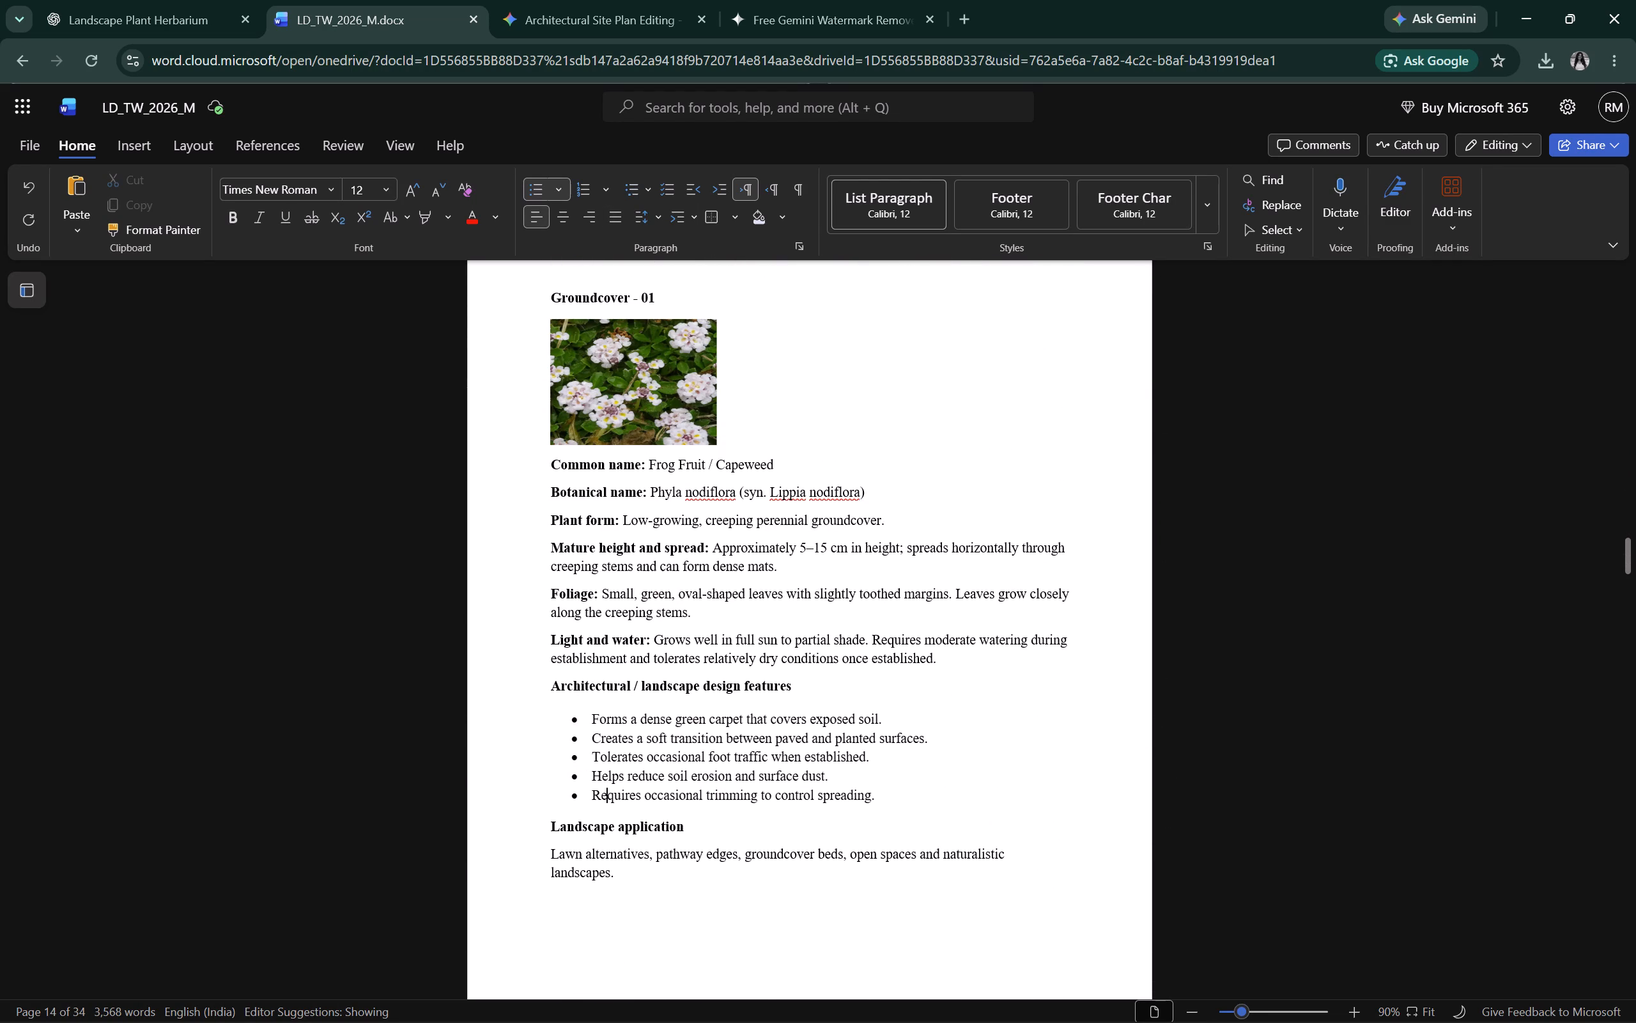
scroll(550, 835, "down", 10)
left_click_drag(544, 564, 681, 628)
left_click_drag(939, 641, 571, 621)
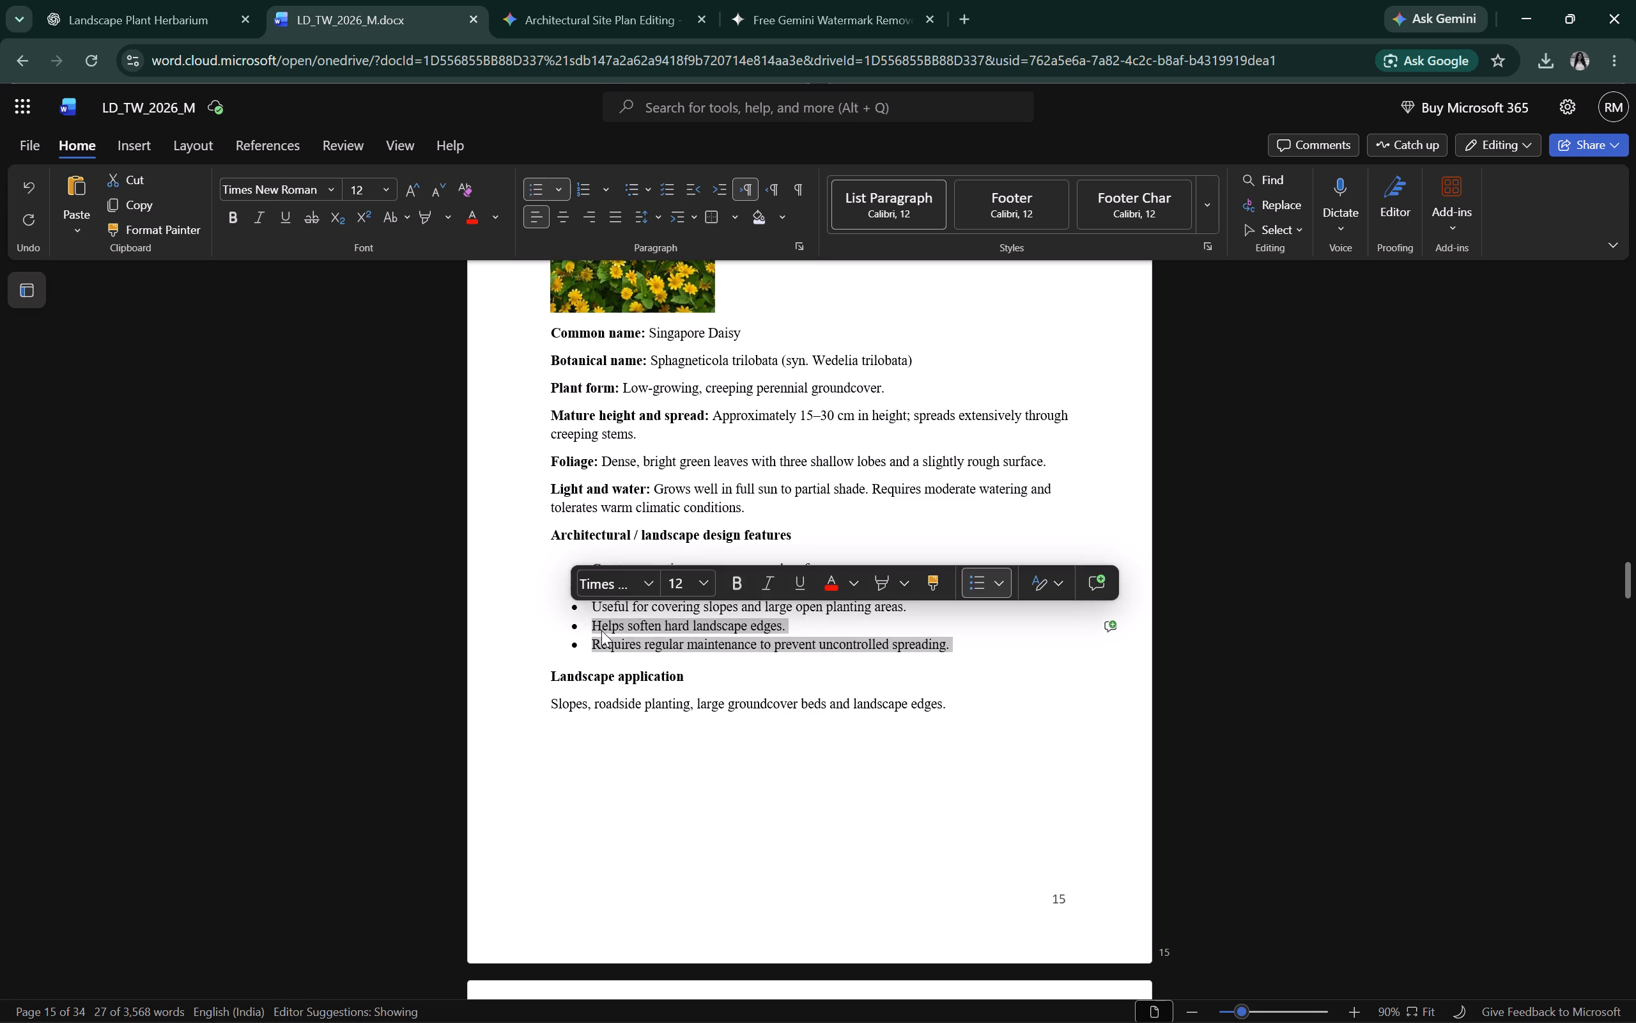
scroll(601, 630, "down", 10)
left_click_drag(557, 613, 791, 698)
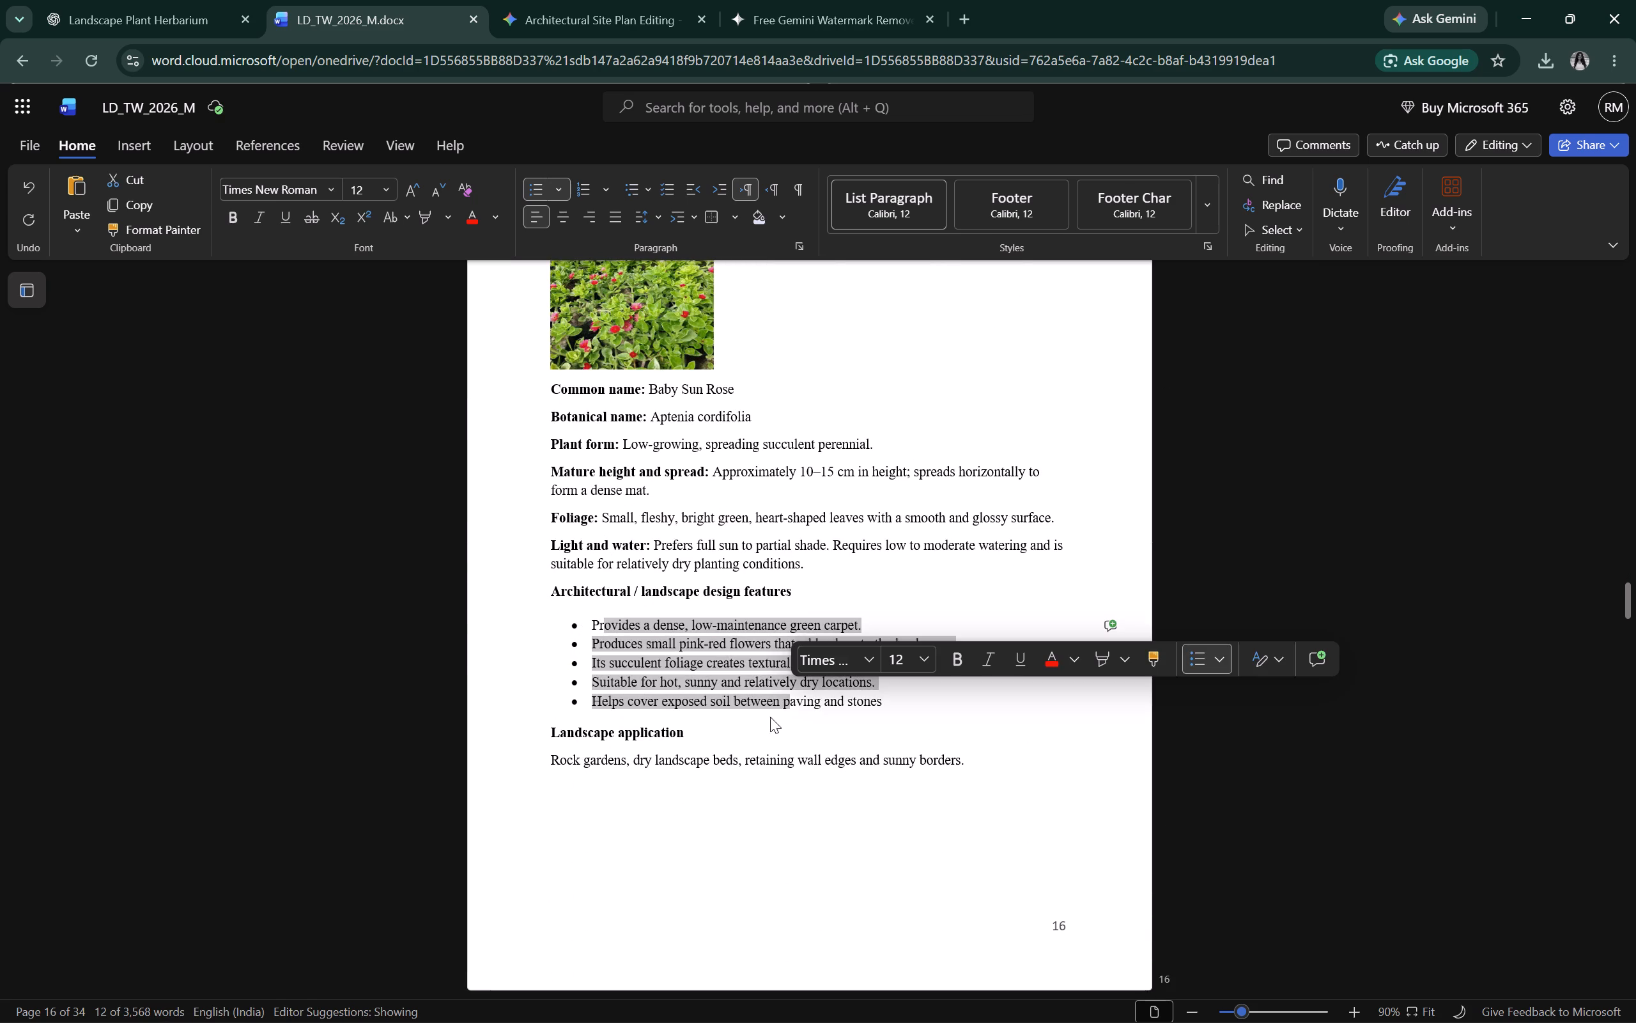
Select across the design-feature bullets of Groundcover - 04 and Groundcover - 05 to refresh their list spacing.
scroll(765, 719, "down", 4)
scroll(660, 734, "down", 4)
left_click_drag(557, 800, 617, 858)
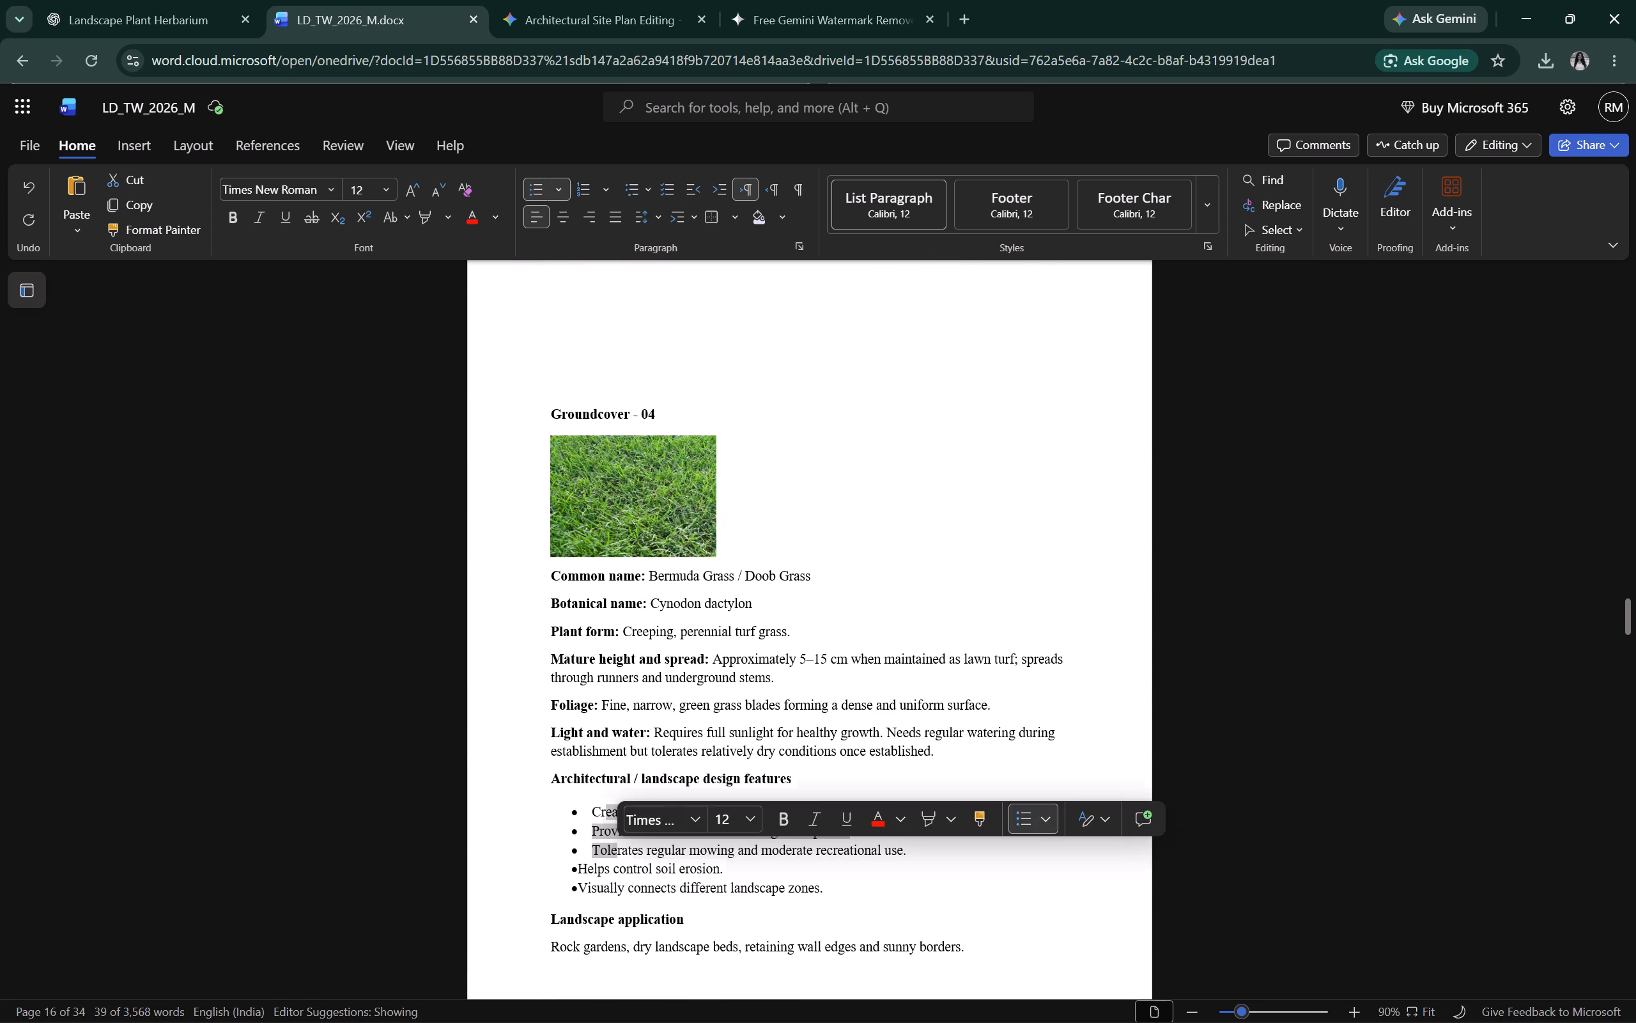
left_click_drag(562, 863, 619, 888)
scroll(614, 763, "down", 9)
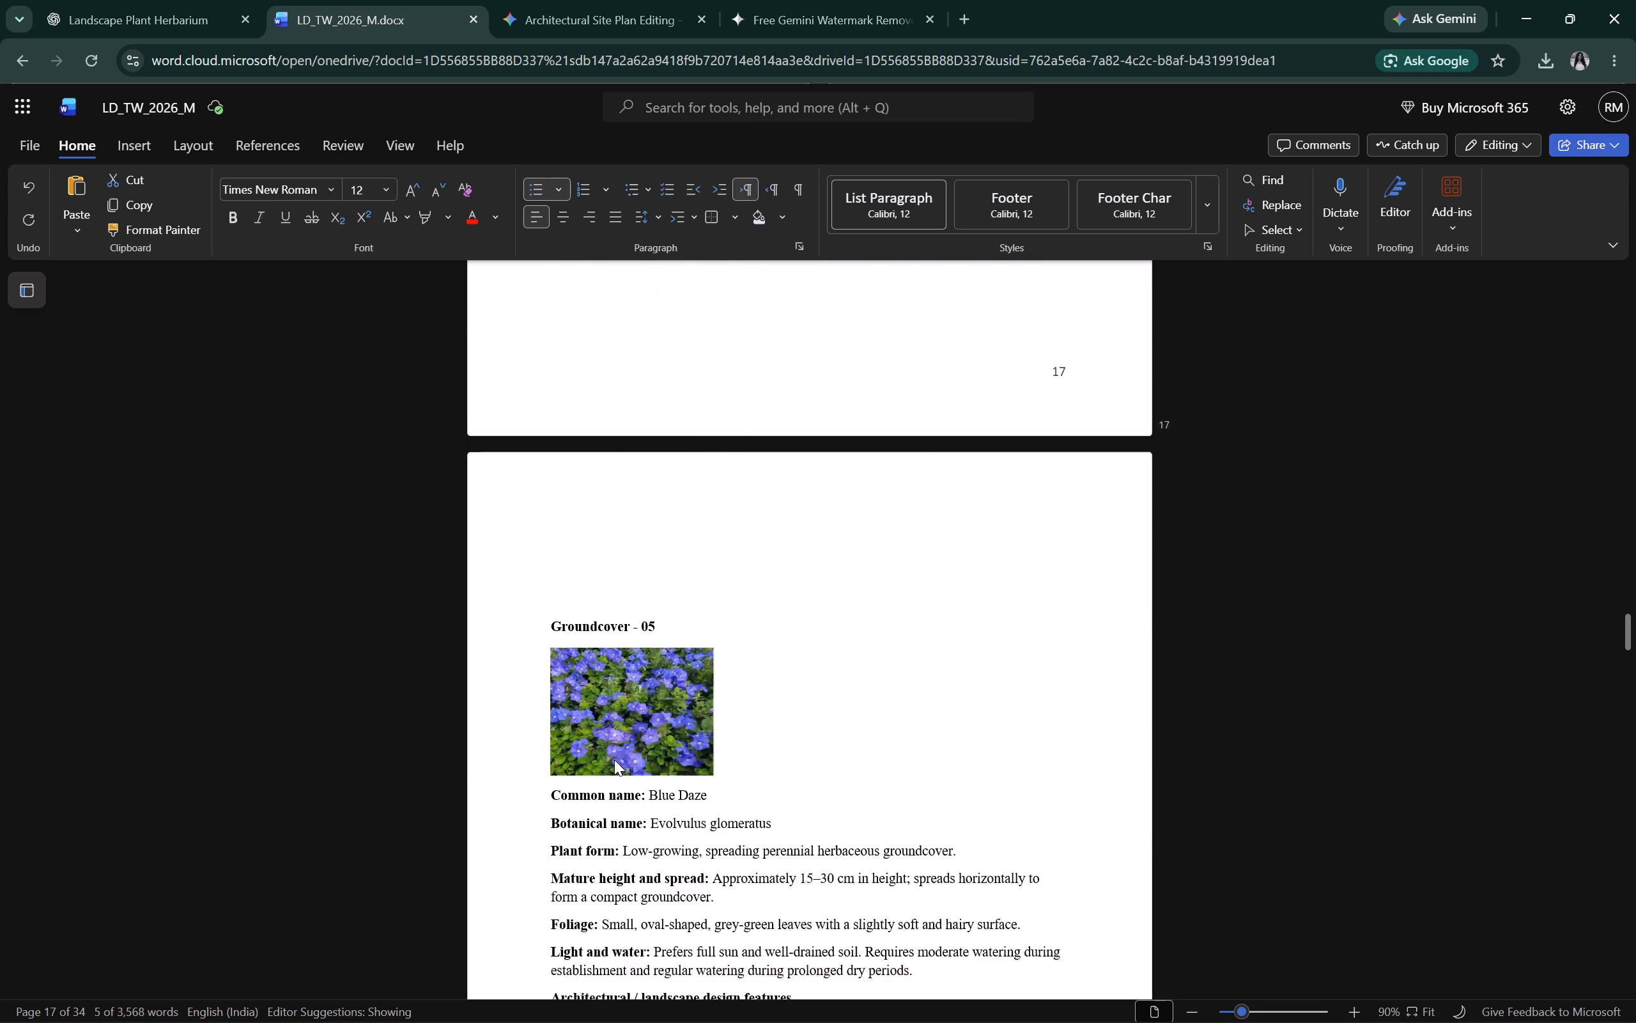
scroll(613, 758, "down", 4)
left_click_drag(553, 556, 643, 660)
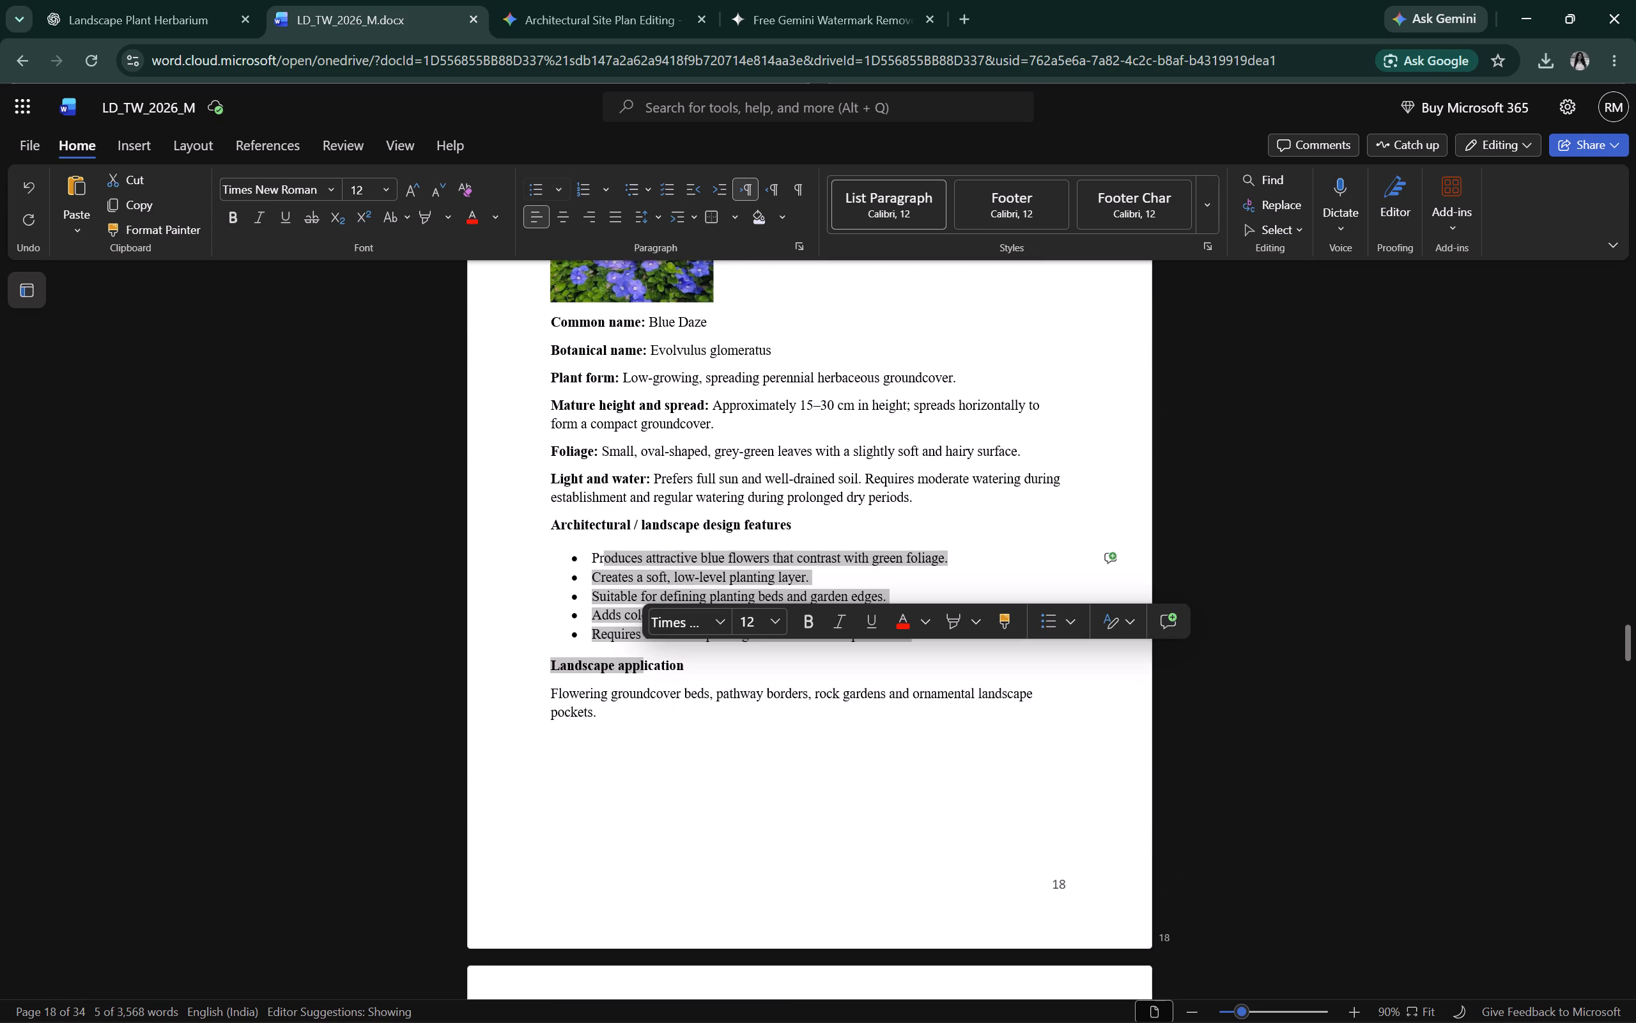
Select across the design-feature bullets of Ornamental Flowering Plant - 01 and 02 to refresh their list spacing.
scroll(637, 781, "down", 8)
left_click_drag(537, 779, 651, 856)
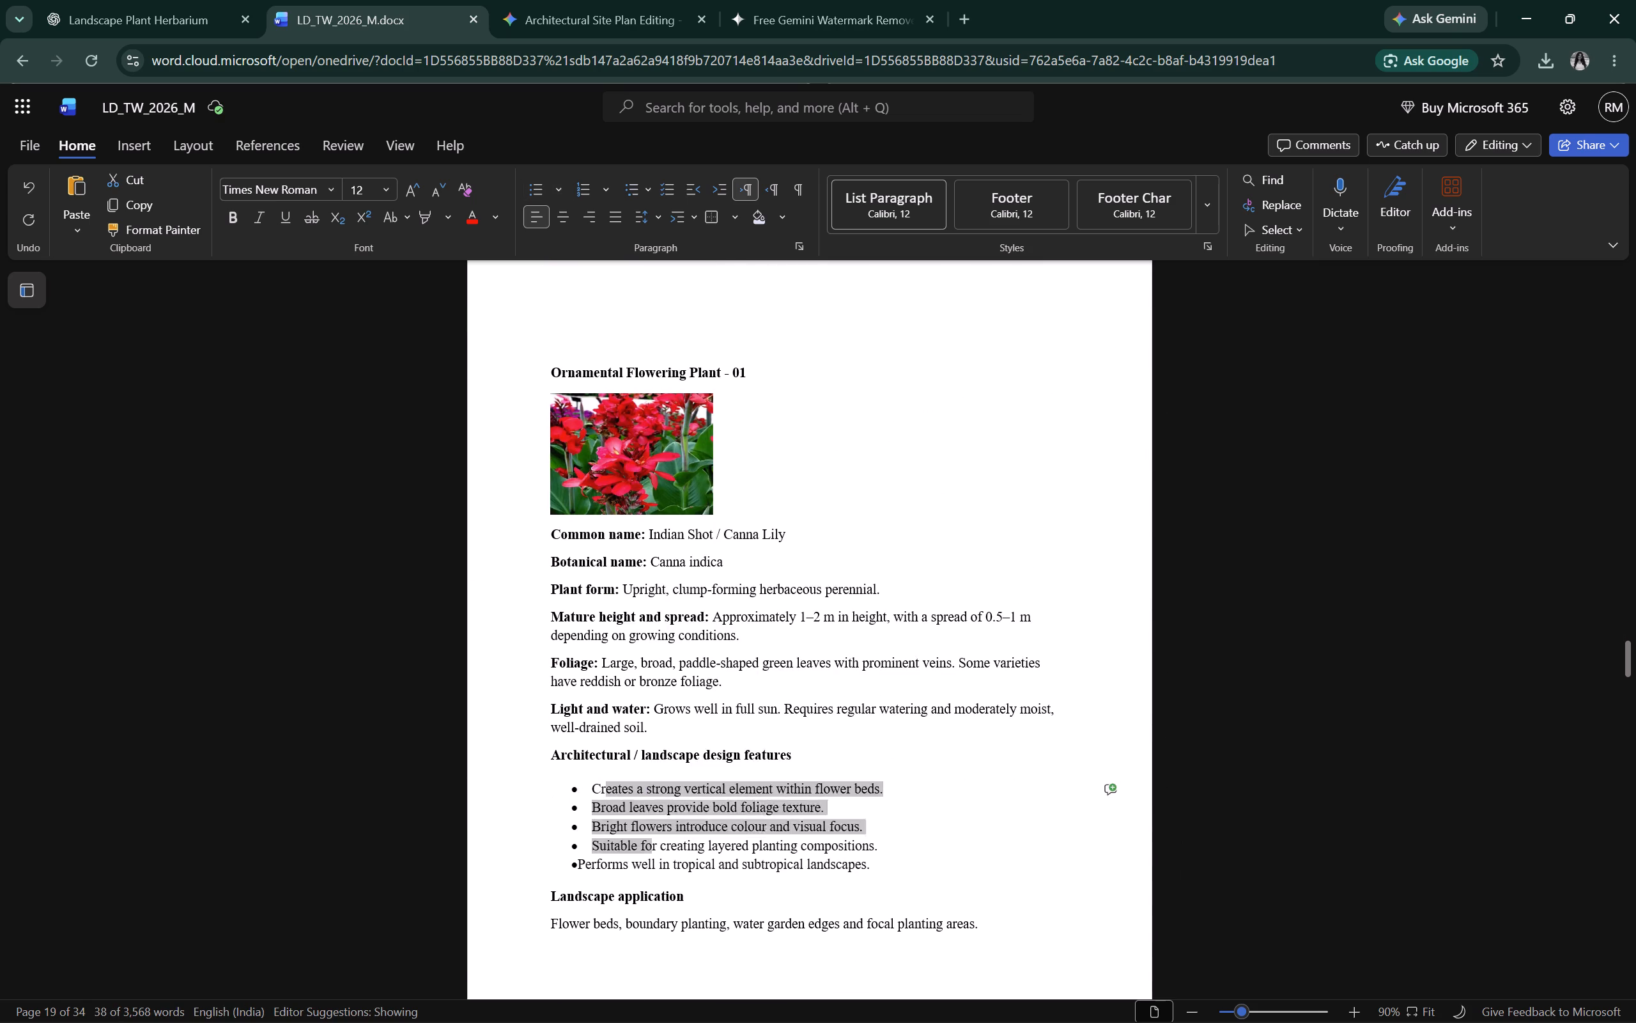
scroll(613, 761, "down", 9)
scroll(568, 813, "down", 3)
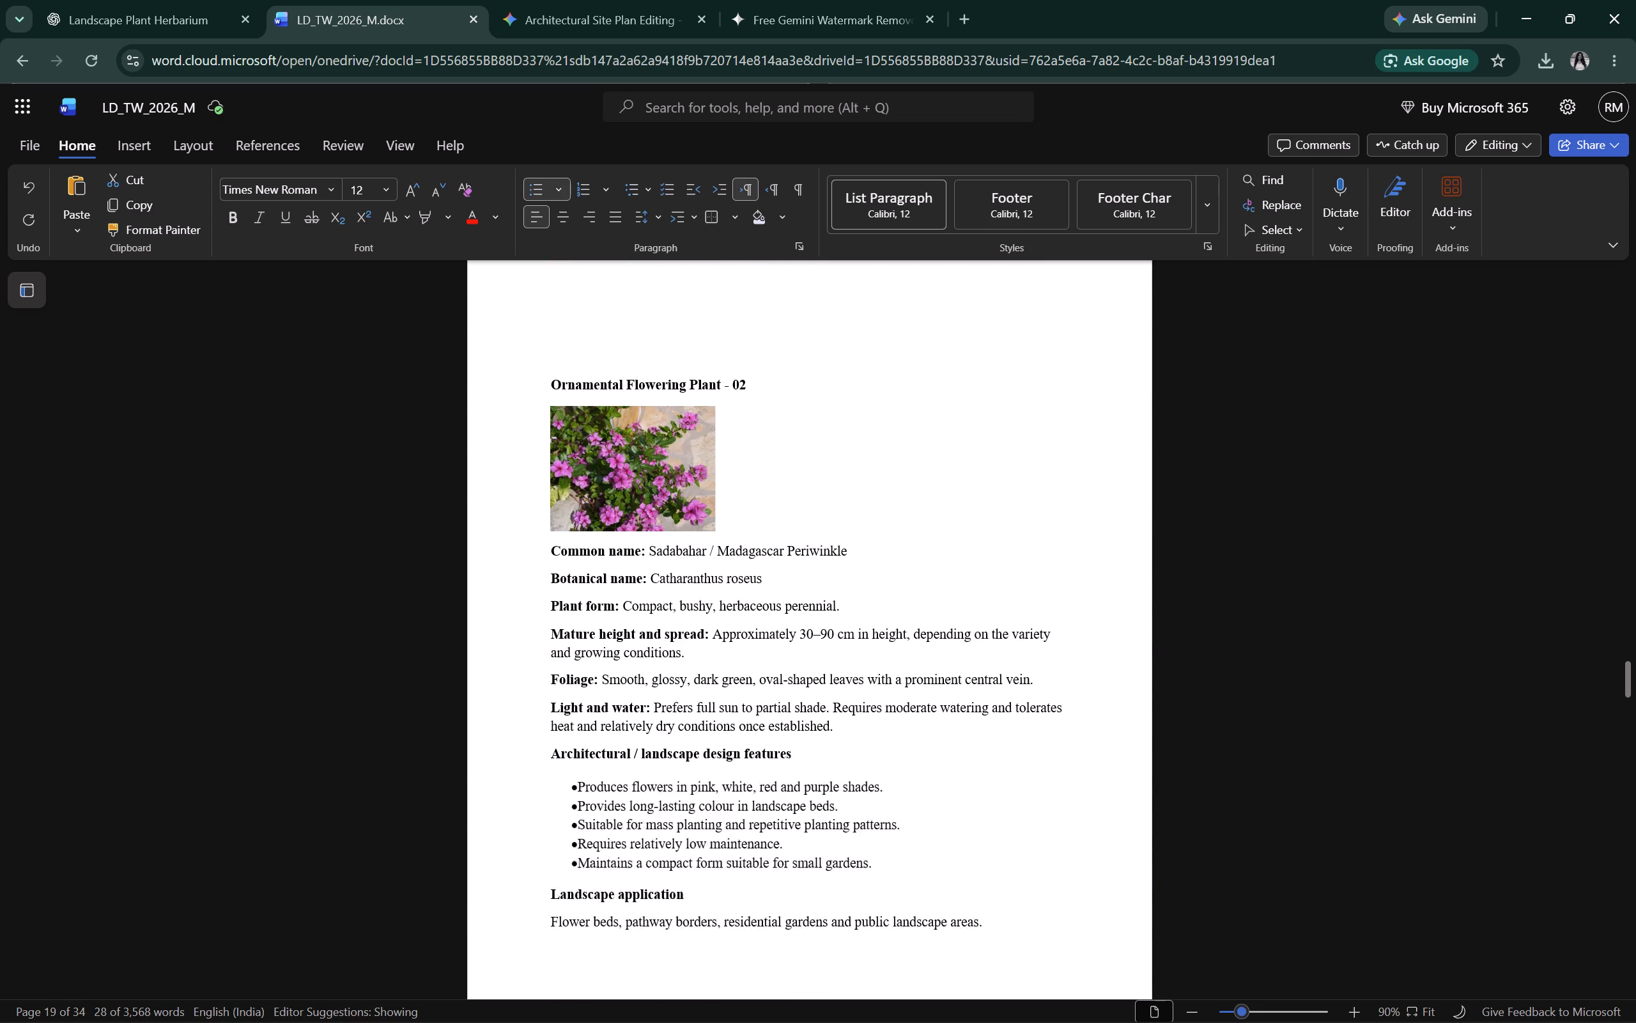
left_click_drag(560, 600, 633, 690)
Select across the design-feature bullets of Ornamental Flowering Plant - 03, 04 and 05 to refresh their list spacing.
scroll(632, 691, "down", 13)
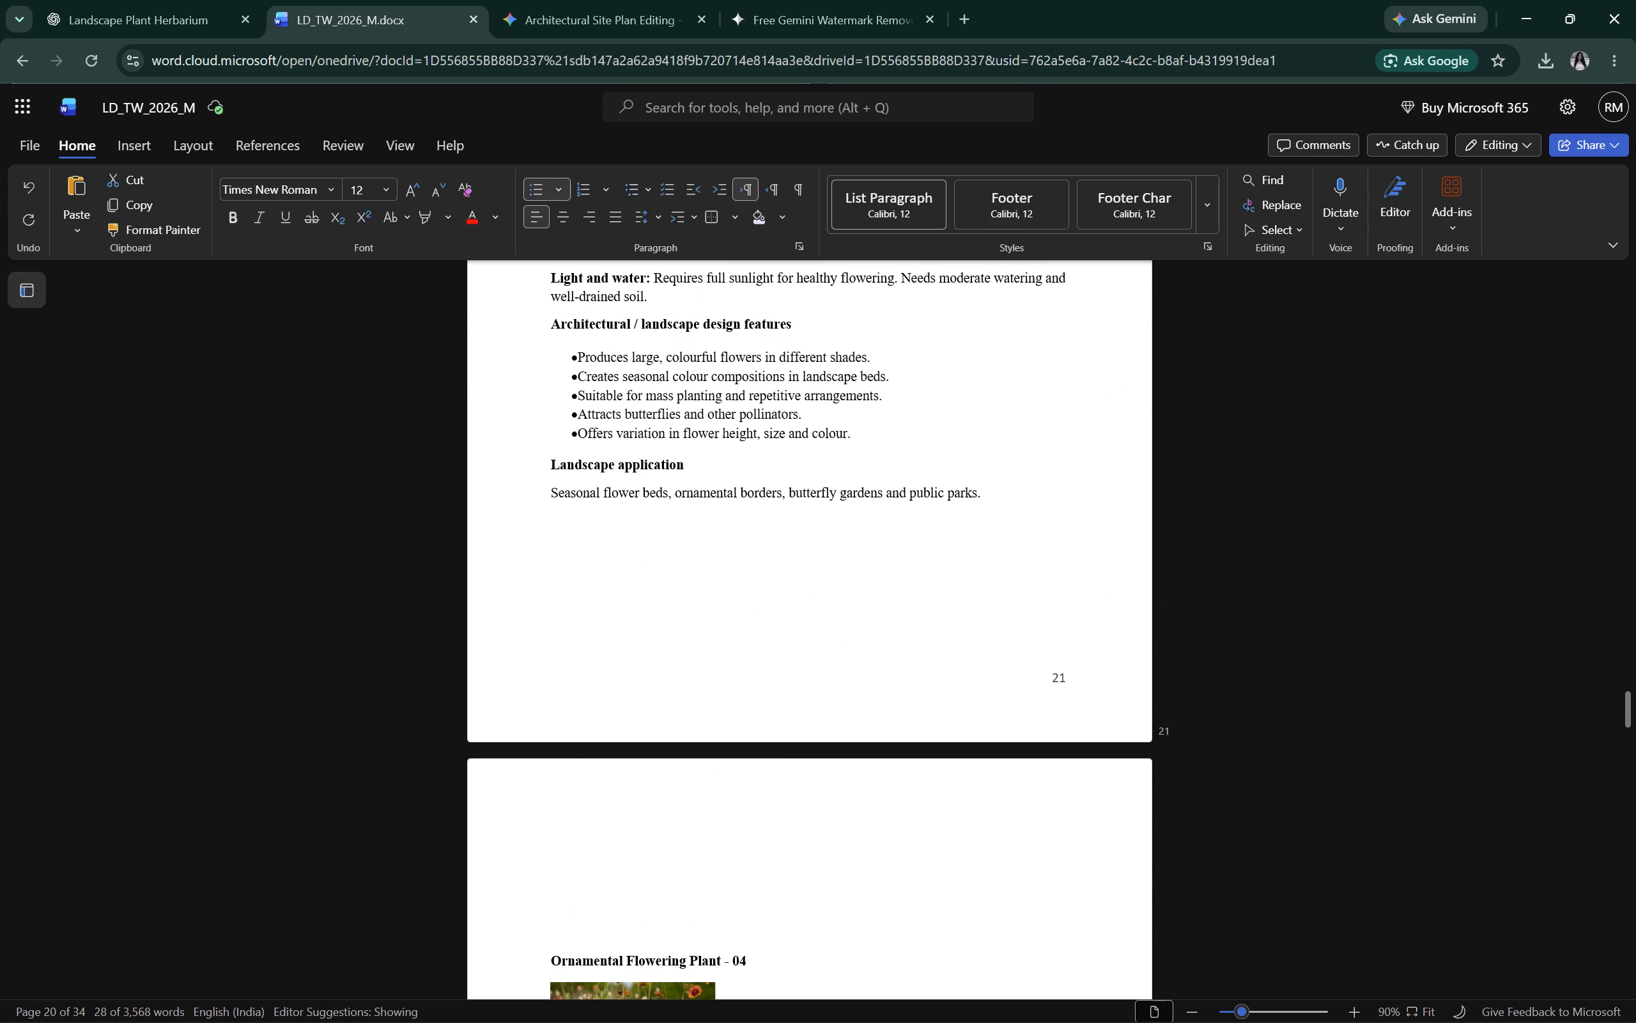
scroll(550, 600, "up", 3)
left_click_drag(560, 647, 662, 724)
scroll(660, 720, "down", 5)
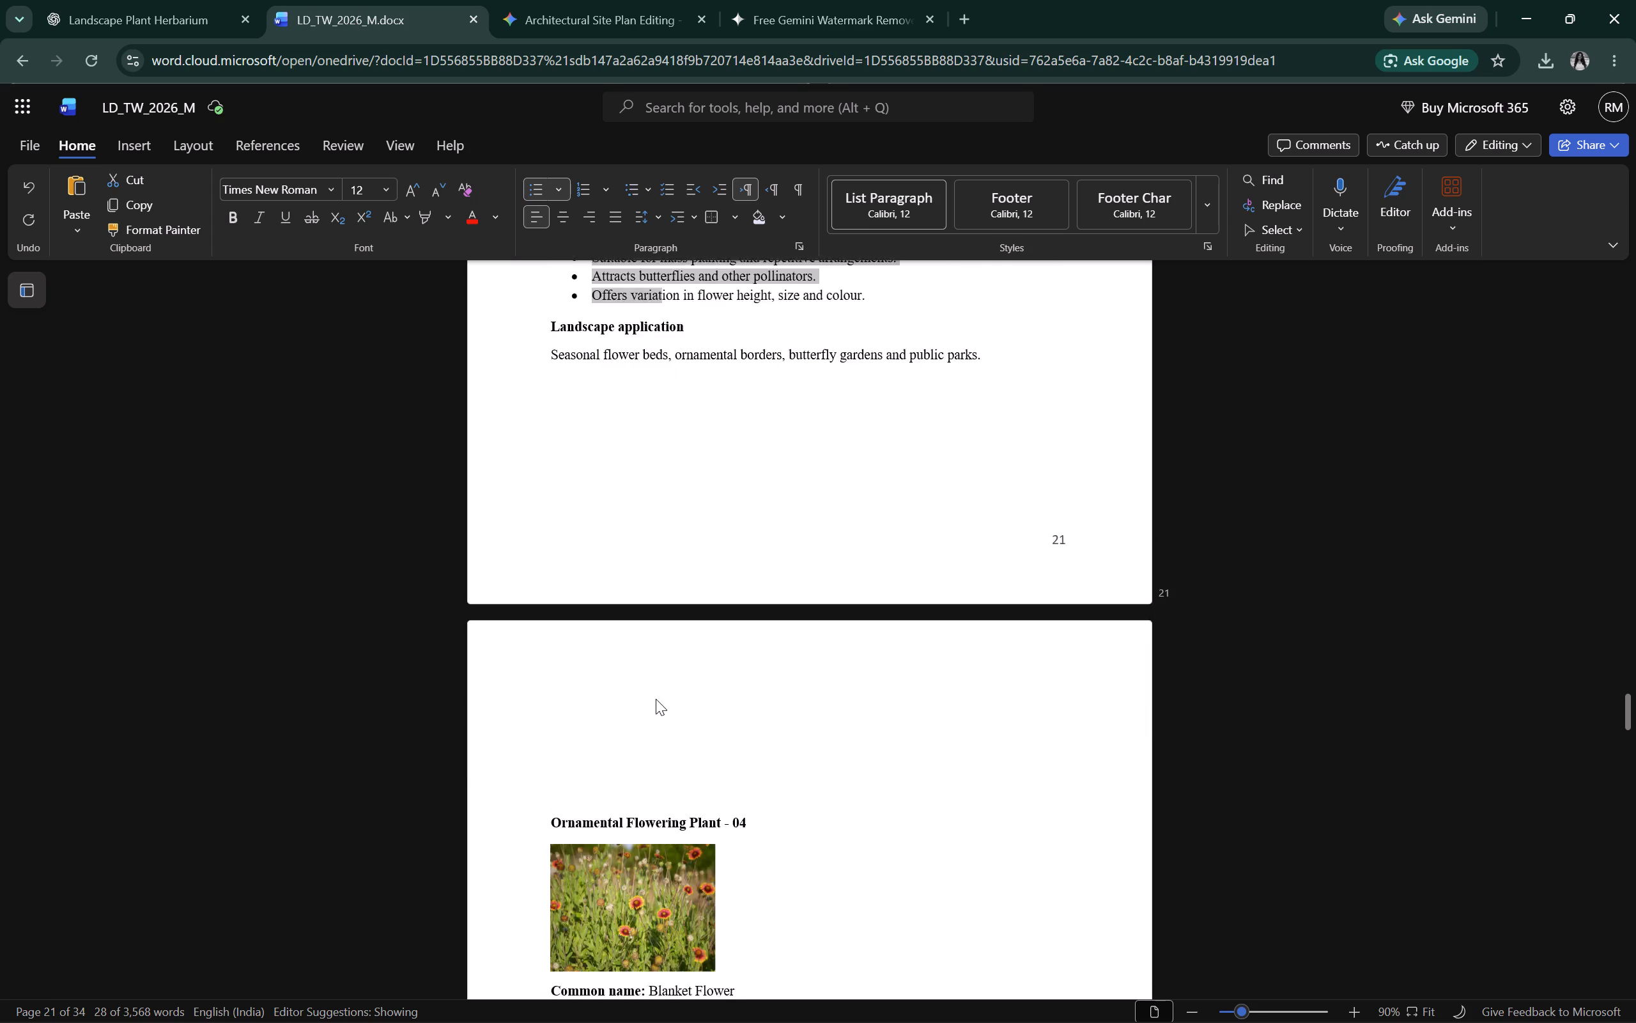
scroll(656, 699, "down", 4)
left_click_drag(555, 762, 619, 838)
scroll(630, 780, "down", 9)
scroll(610, 726, "down", 3)
left_click_drag(563, 599, 612, 705)
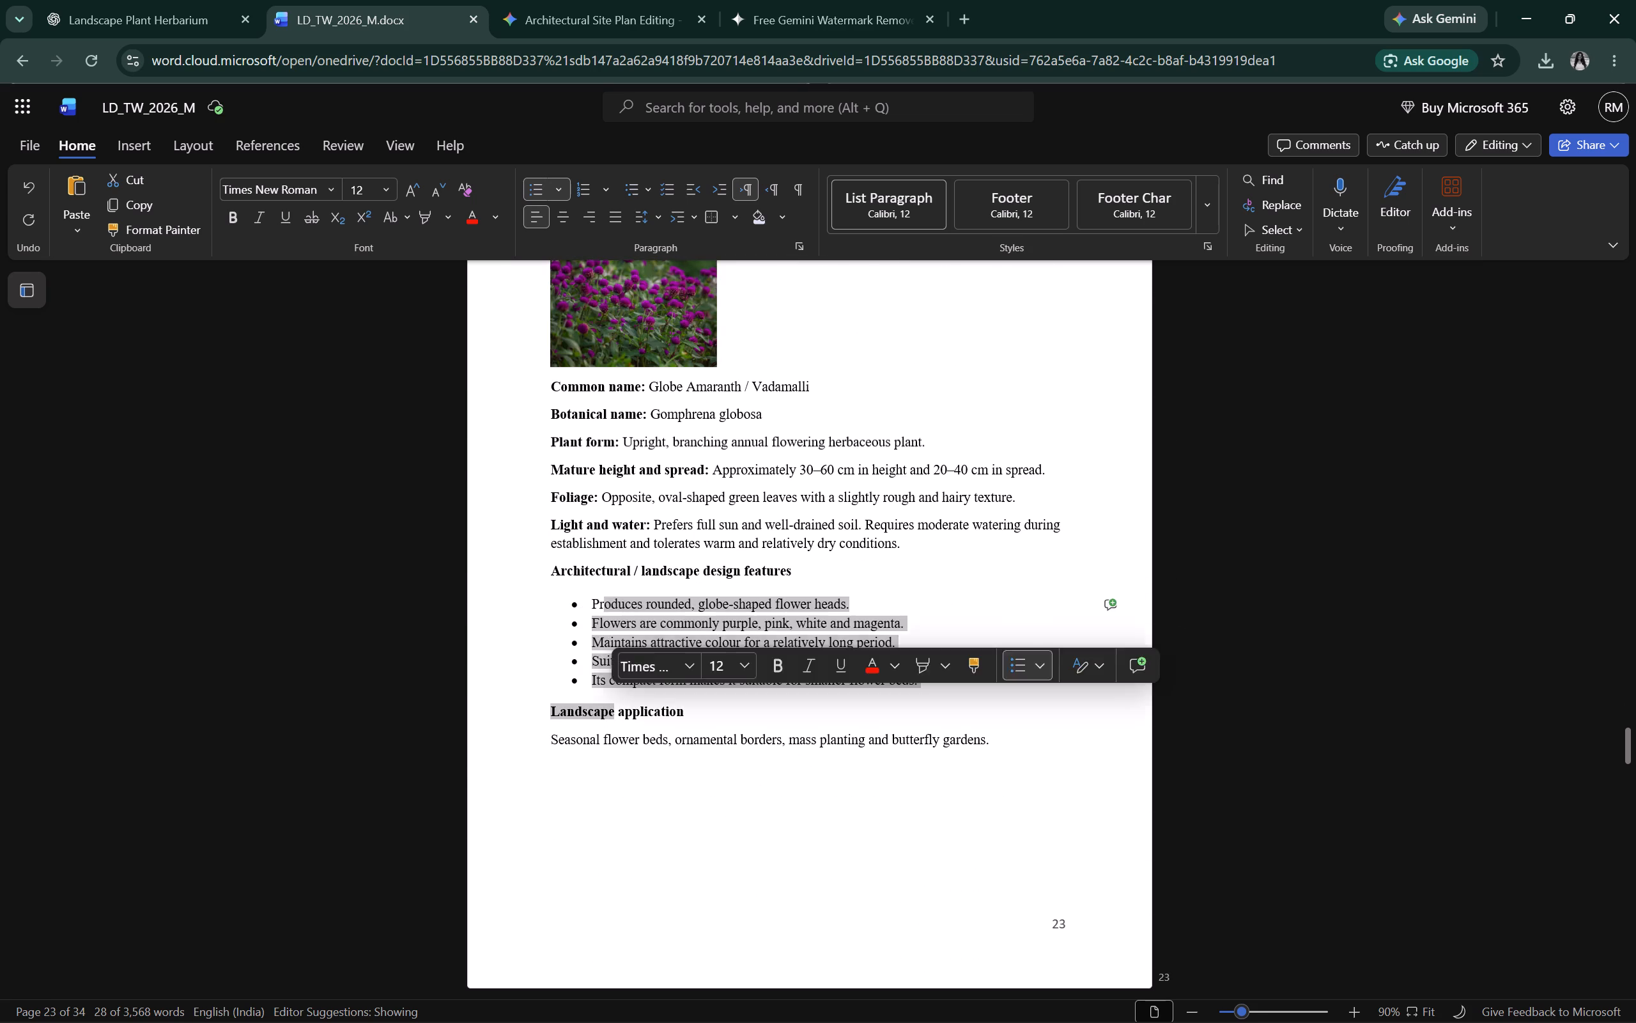
Refresh the design-feature bullet spacing of the China Rose shrub and Shrubs - 02, and undo the accidental text move in Shrubs - 02.
scroll(614, 709, "down", 8)
scroll(552, 790, "down", 2)
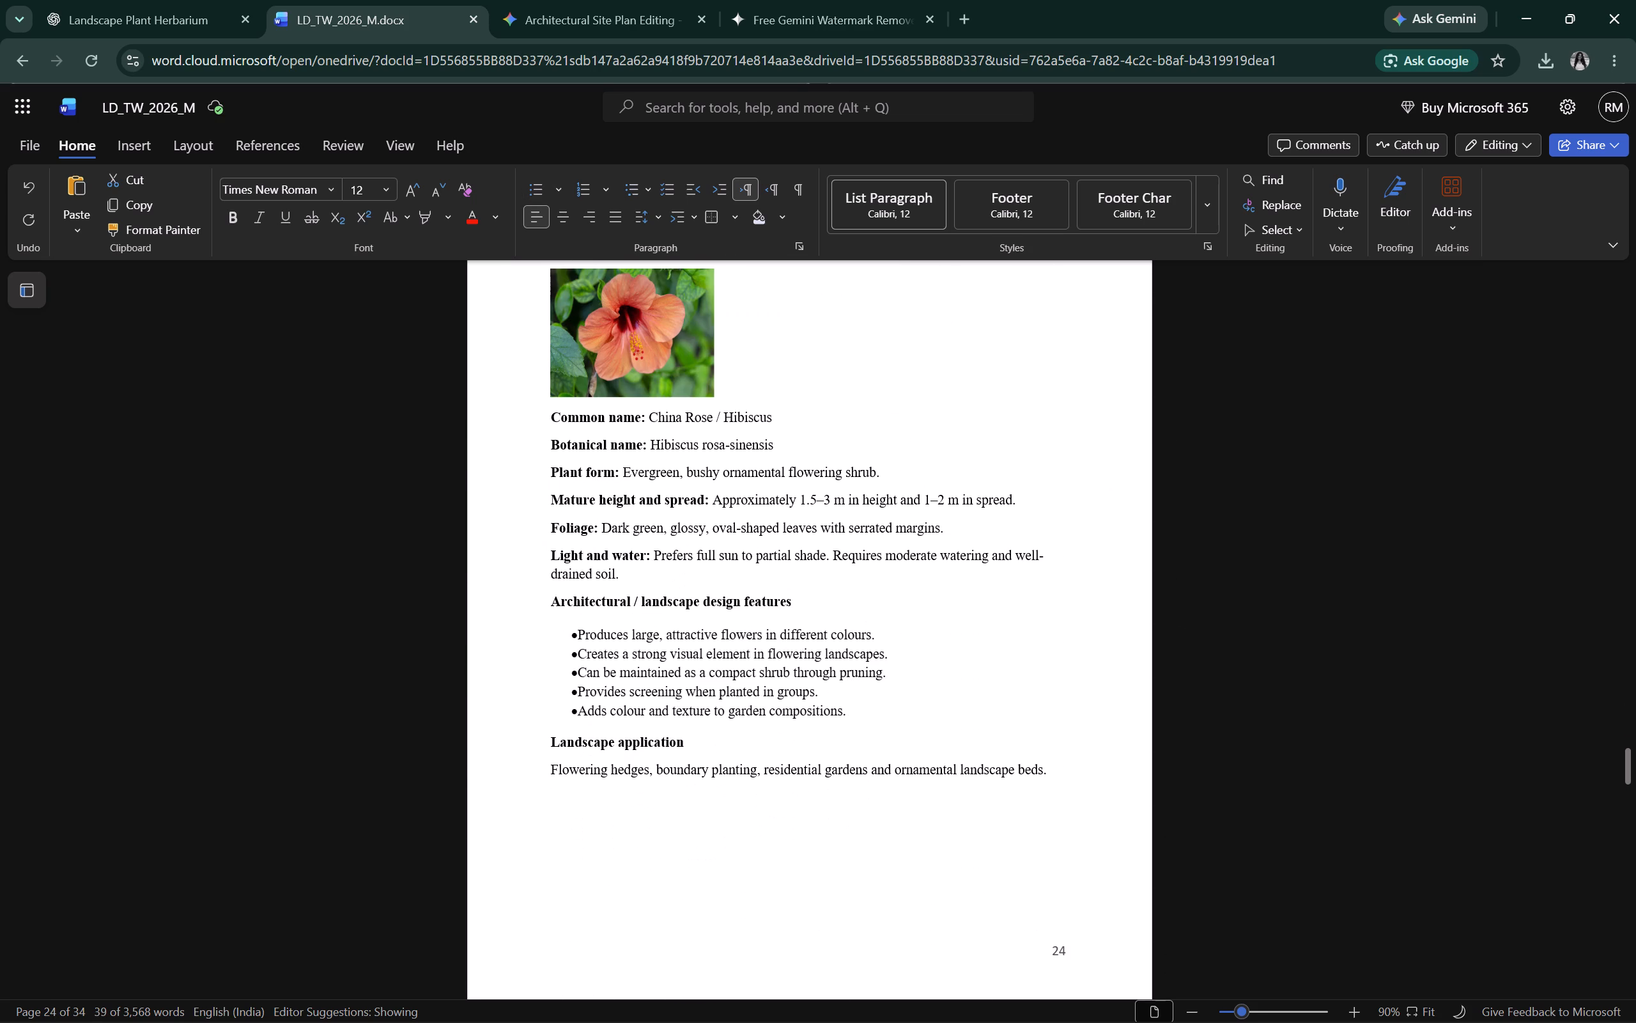
left_click_drag(569, 638, 633, 730)
scroll(633, 730, "down", 9)
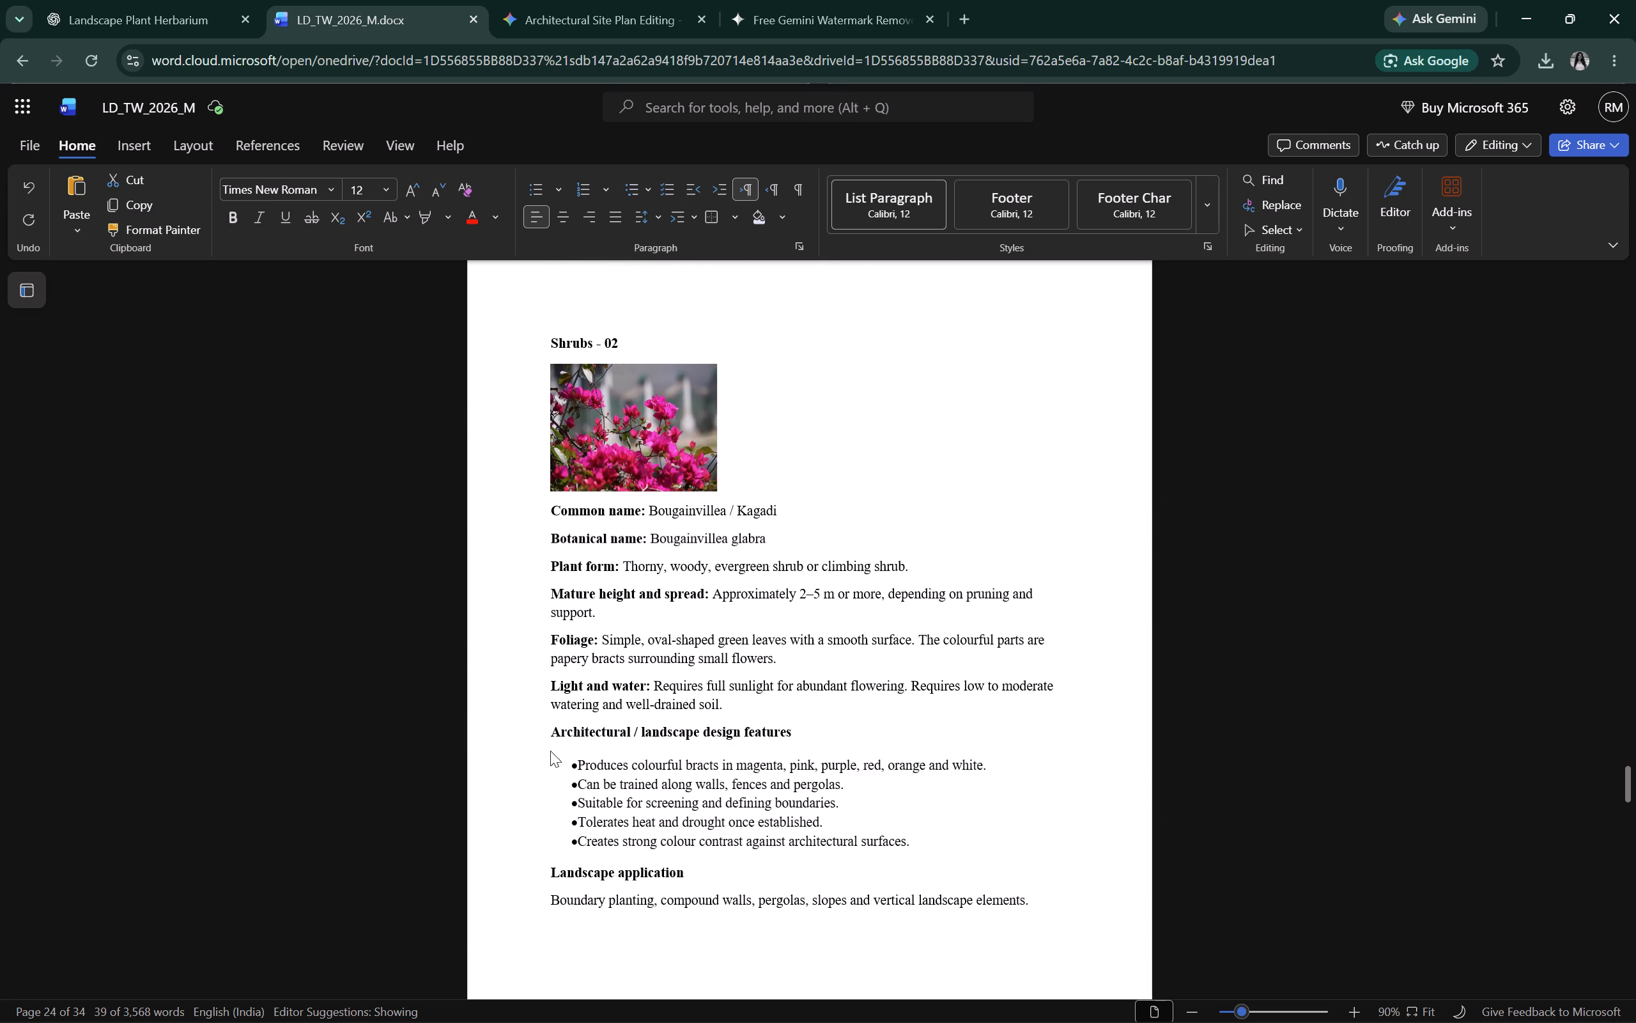
left_click_drag(550, 751, 598, 823)
left_click_drag(531, 818, 581, 846)
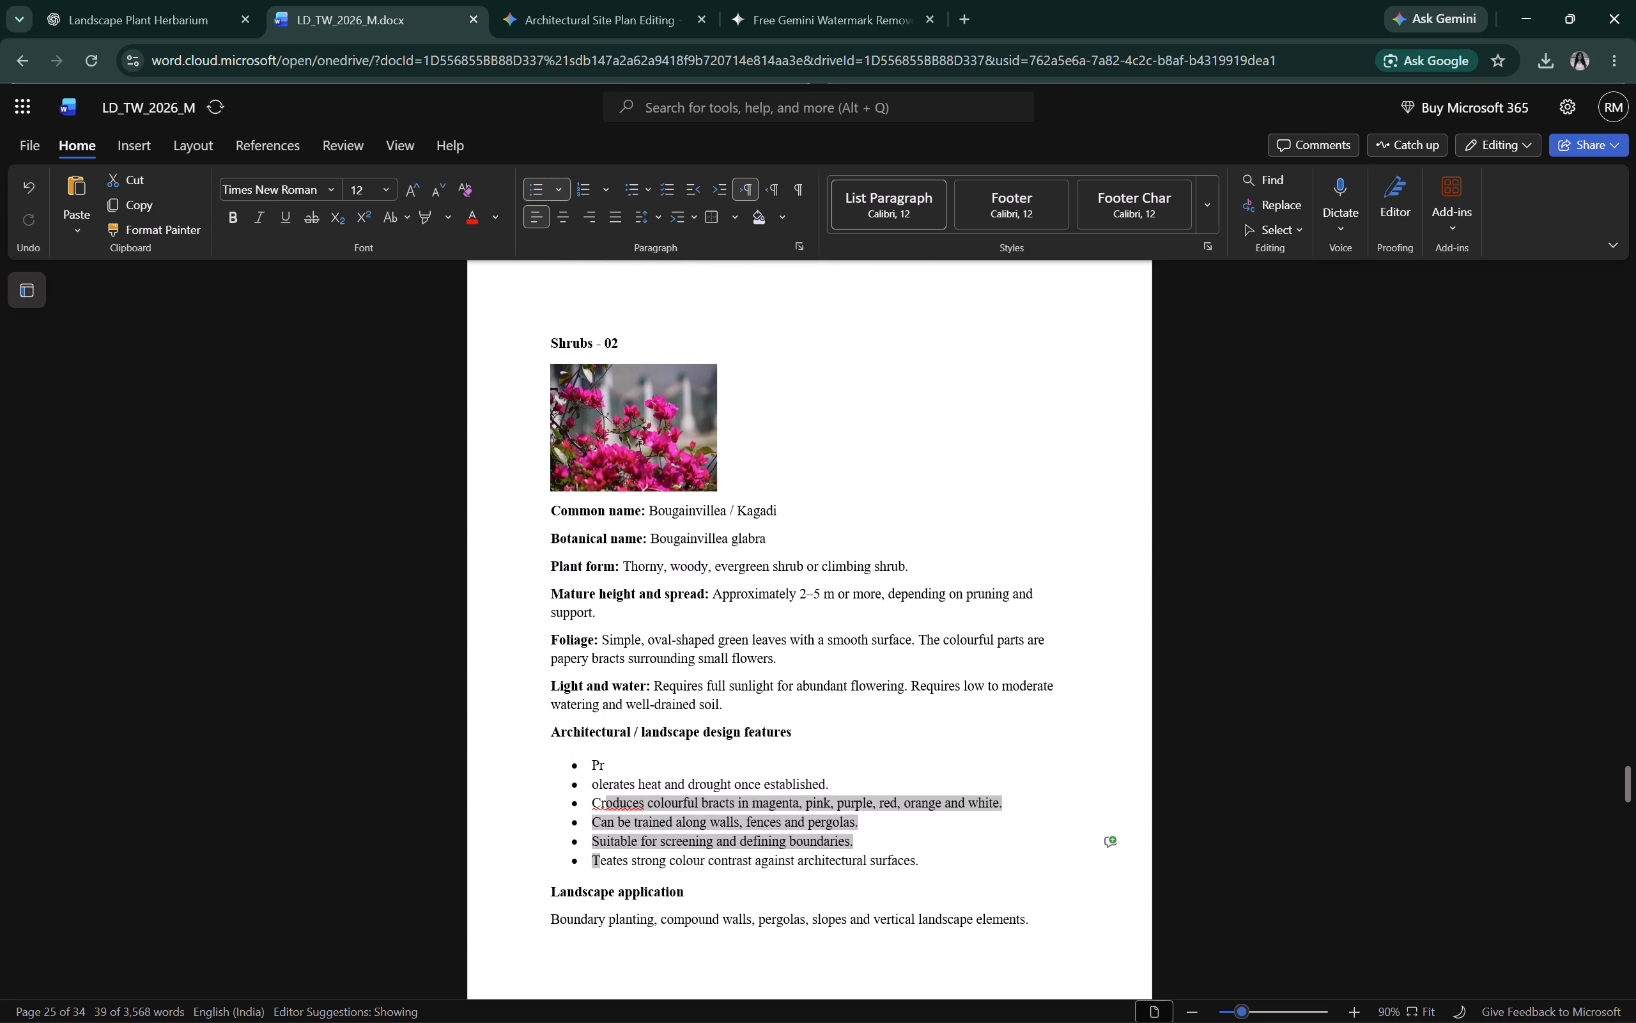
key("ctrl+z")
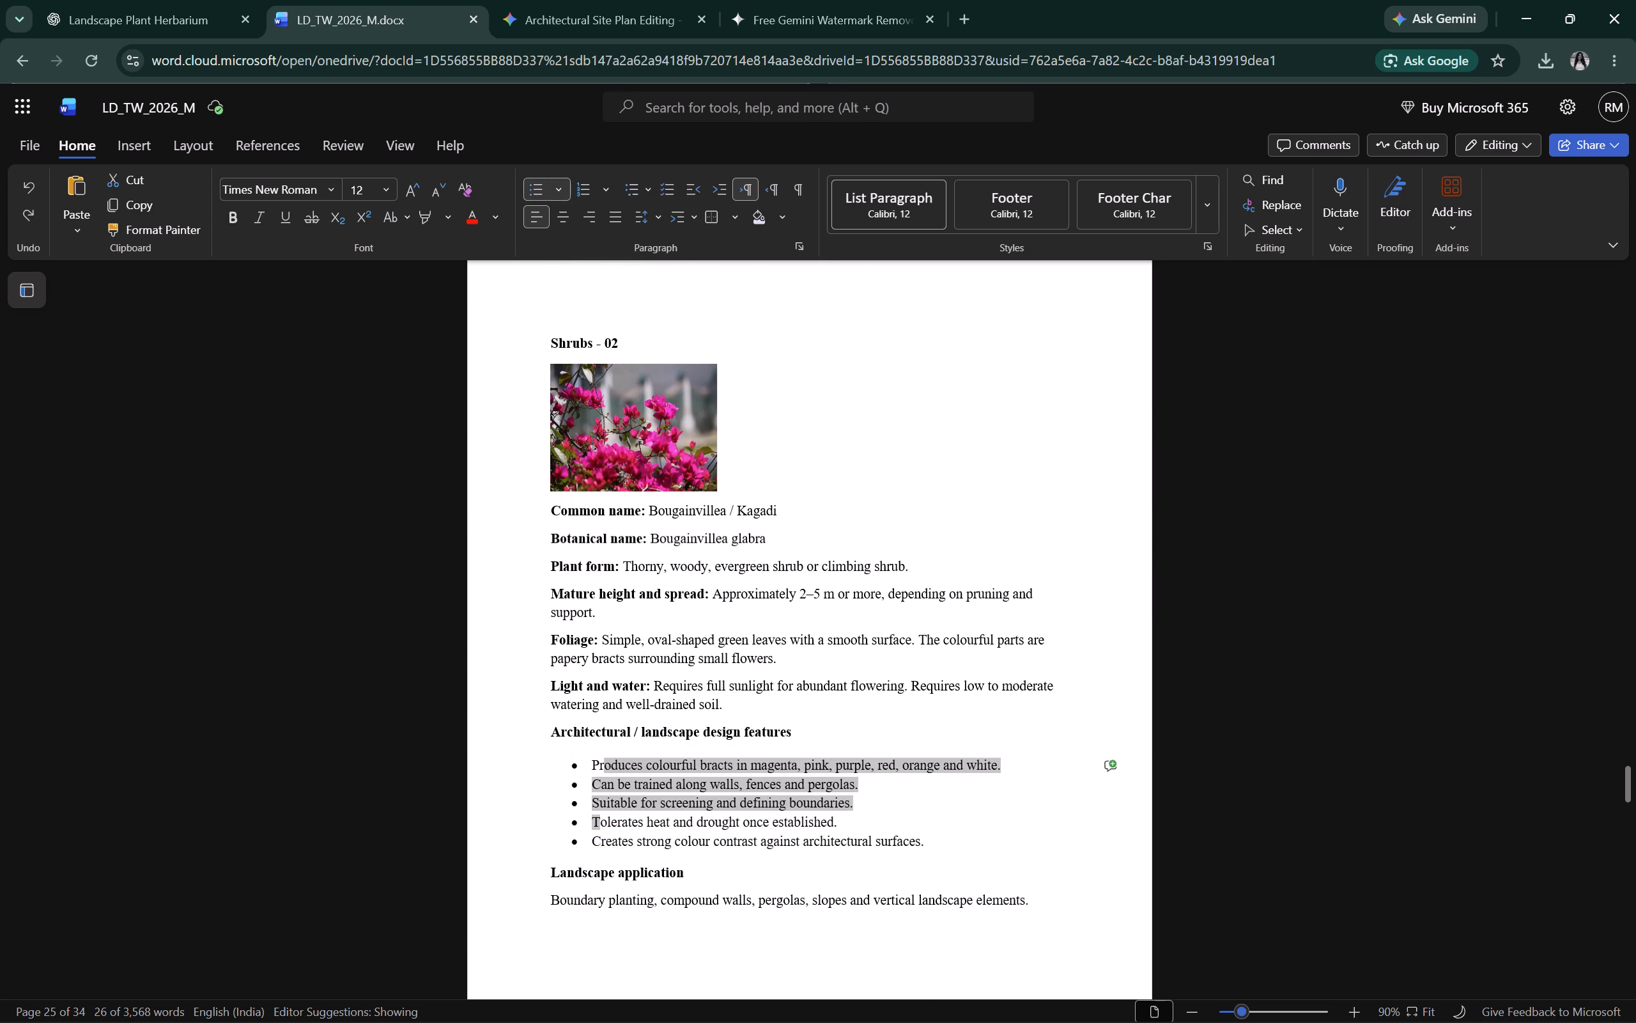
Examine the bullet spacing and layout of the remaining shrub and tree pages through to the last page.
scroll(554, 770, "down", 14)
scroll(557, 719, "up", 2)
scroll(557, 719, "down", 5)
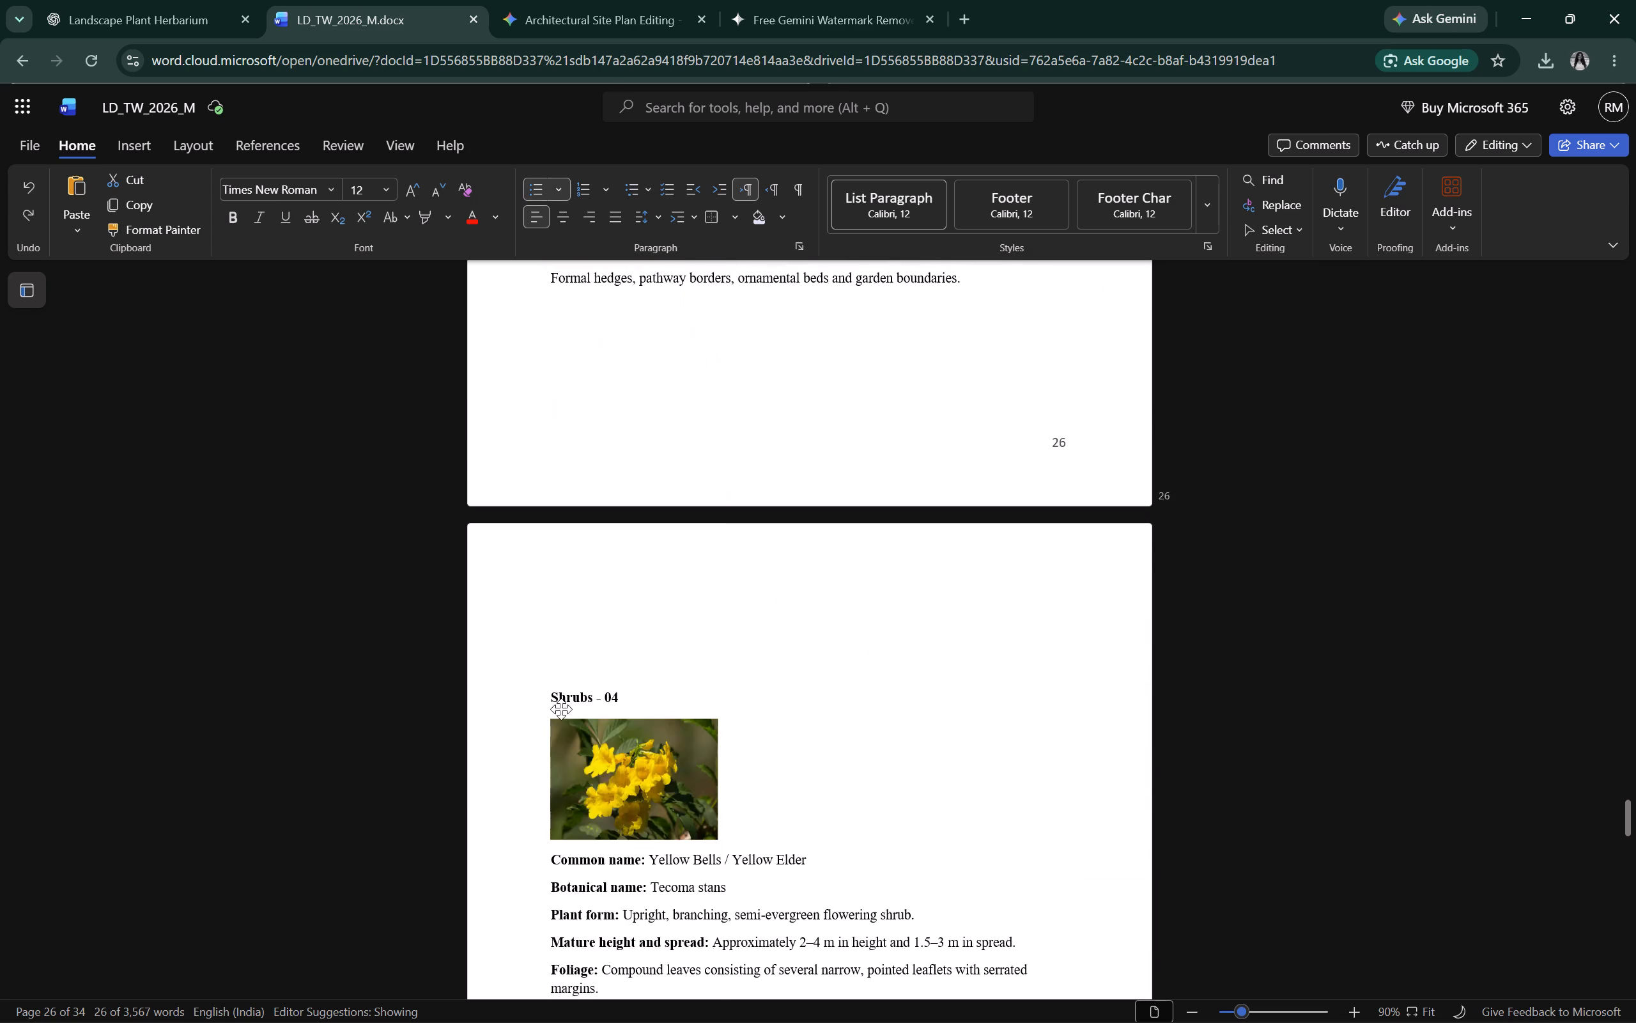
scroll(561, 709, "down", 14)
scroll(562, 709, "down", 9)
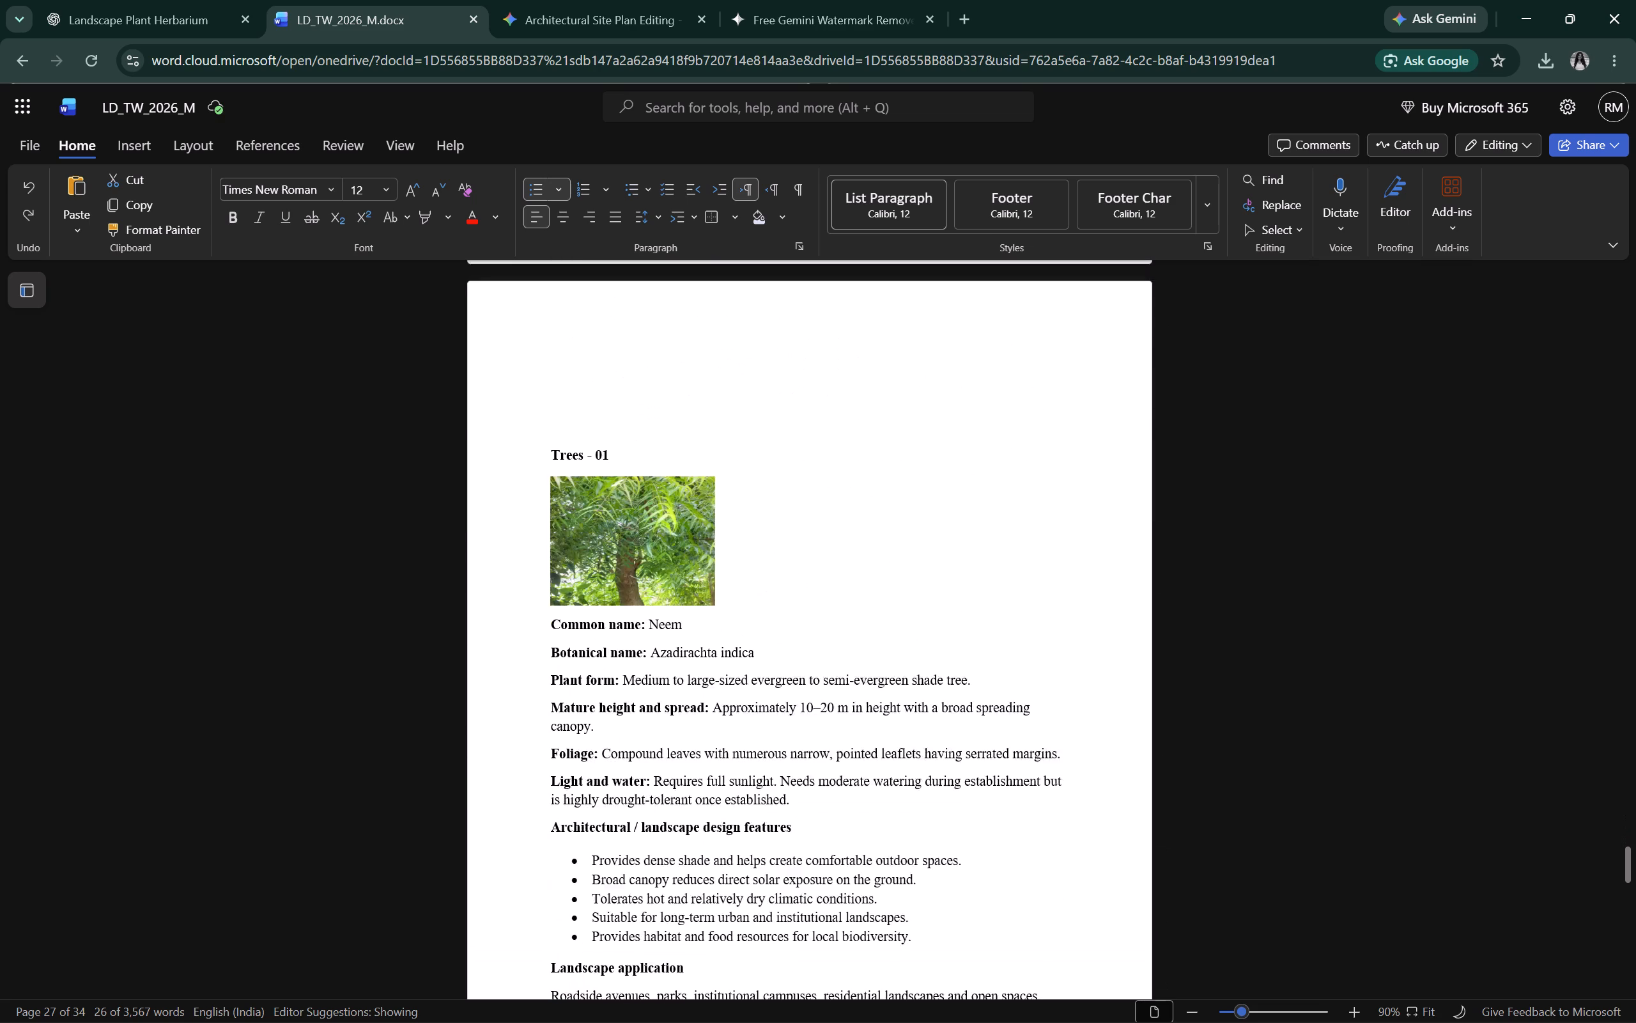
scroll(562, 707, "down", 15)
scroll(564, 703, "down", 10)
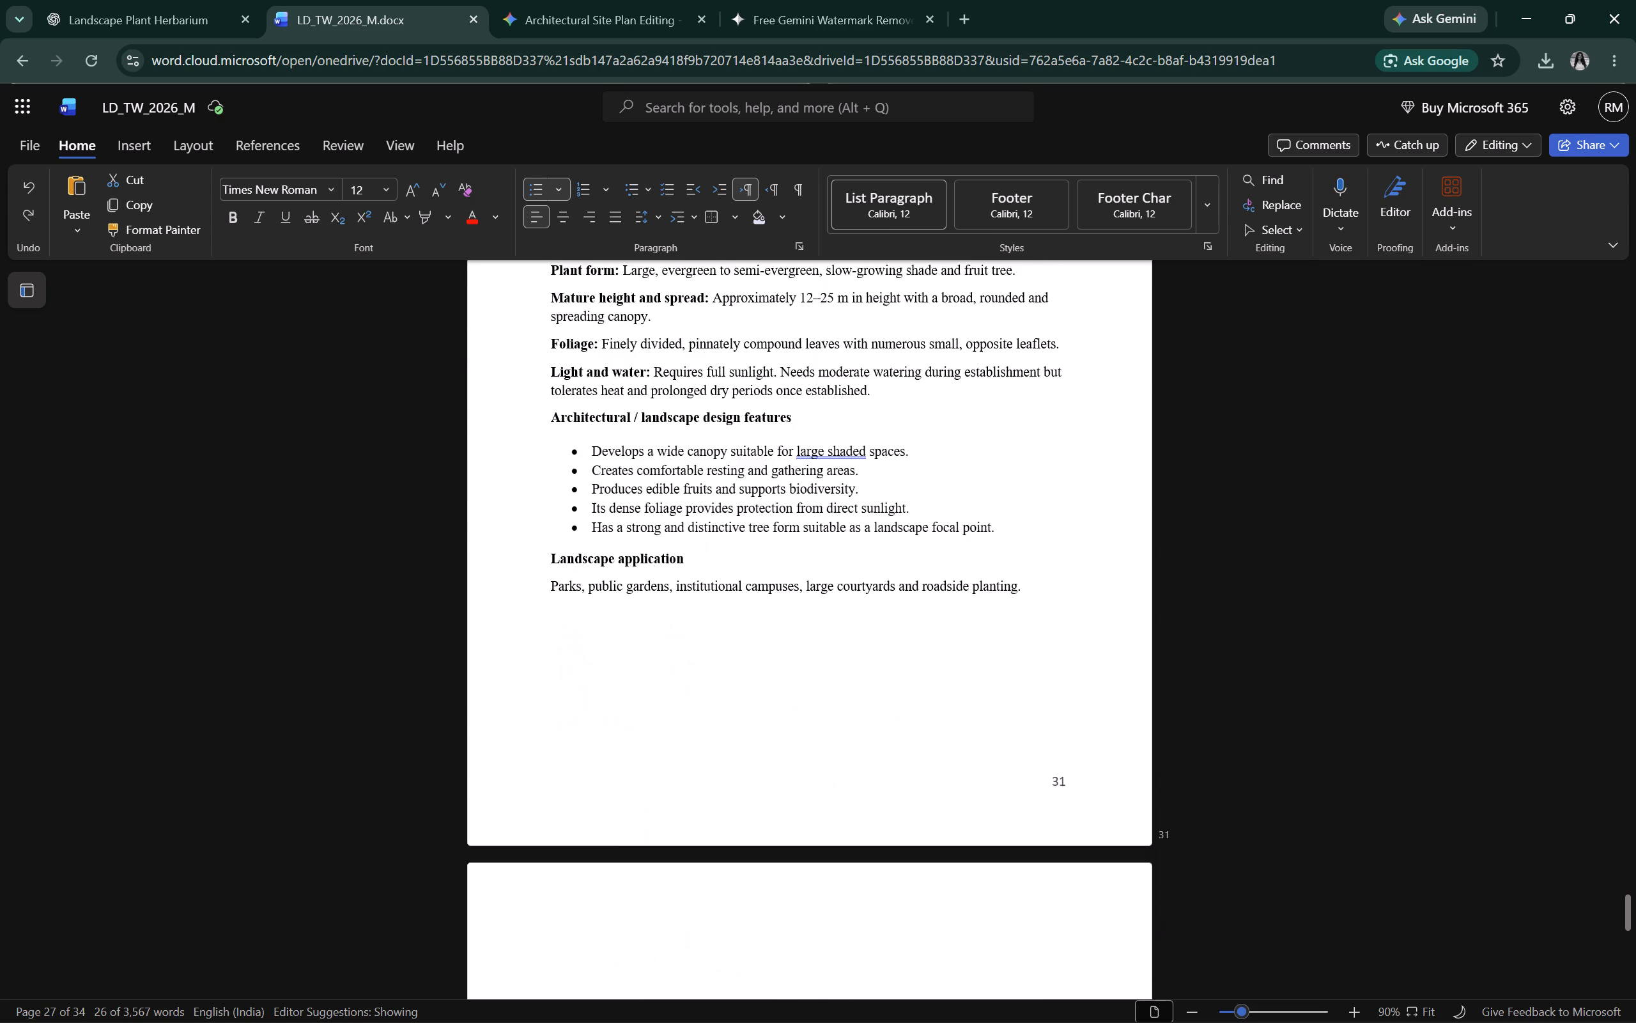
scroll(564, 703, "down", 10)
scroll(564, 703, "down", 18)
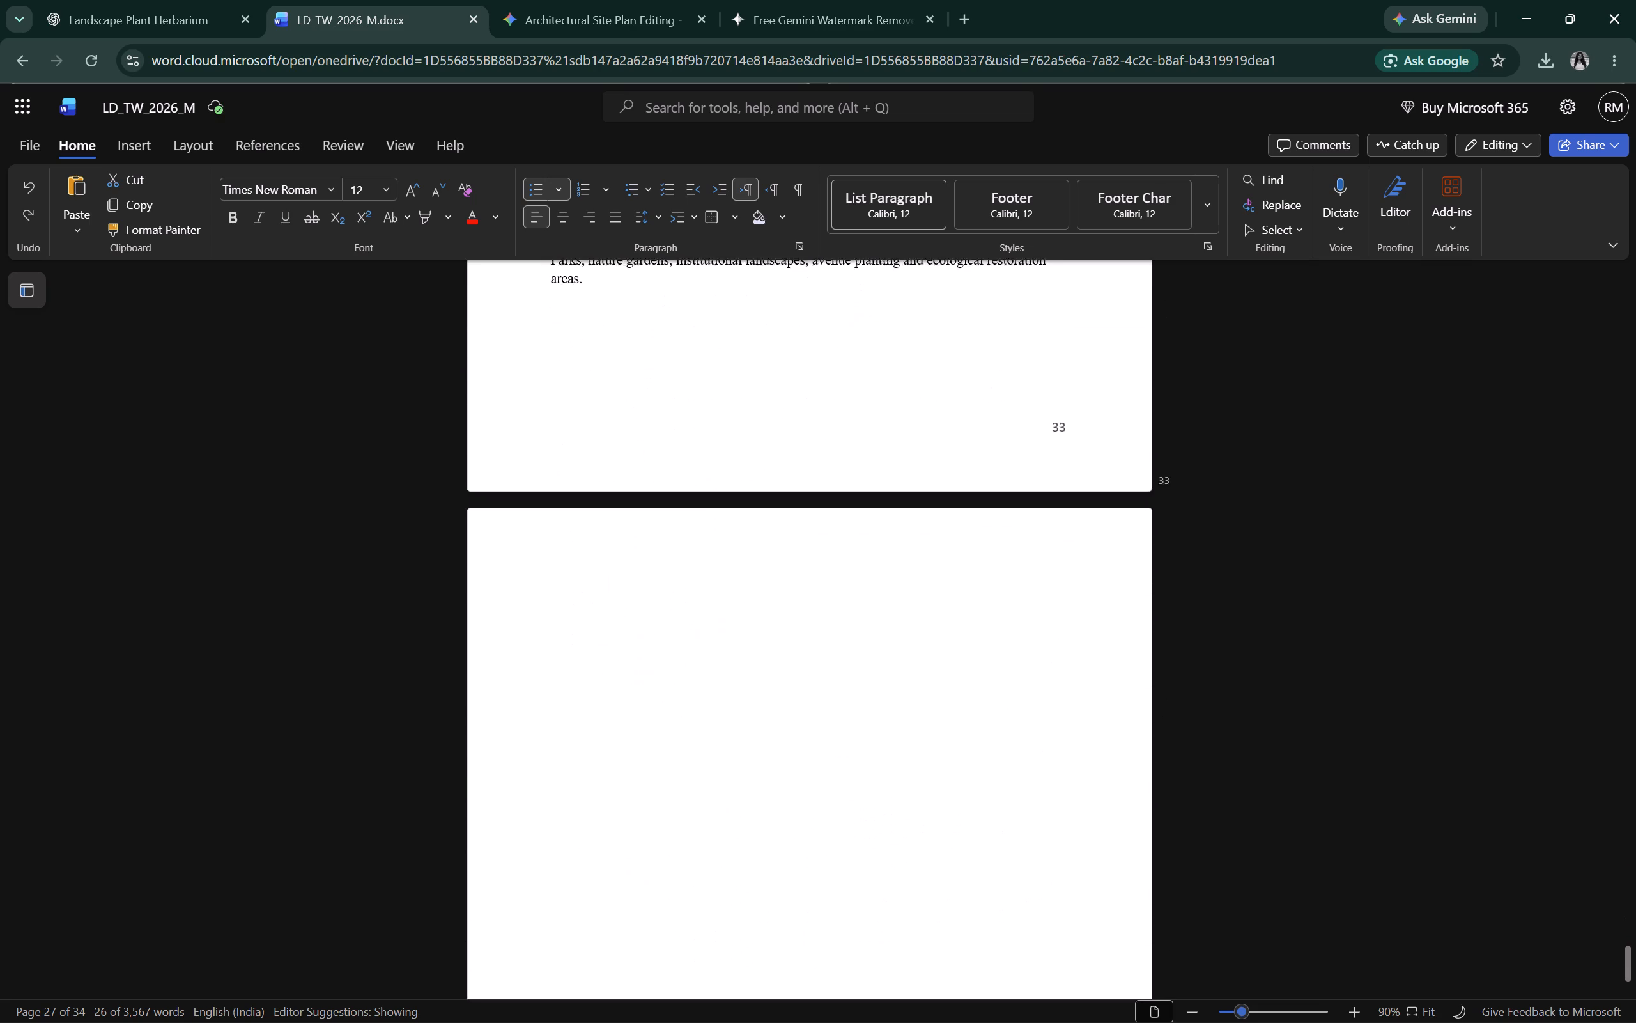
scroll(564, 703, "down", 7)
scroll(564, 703, "up", 5)
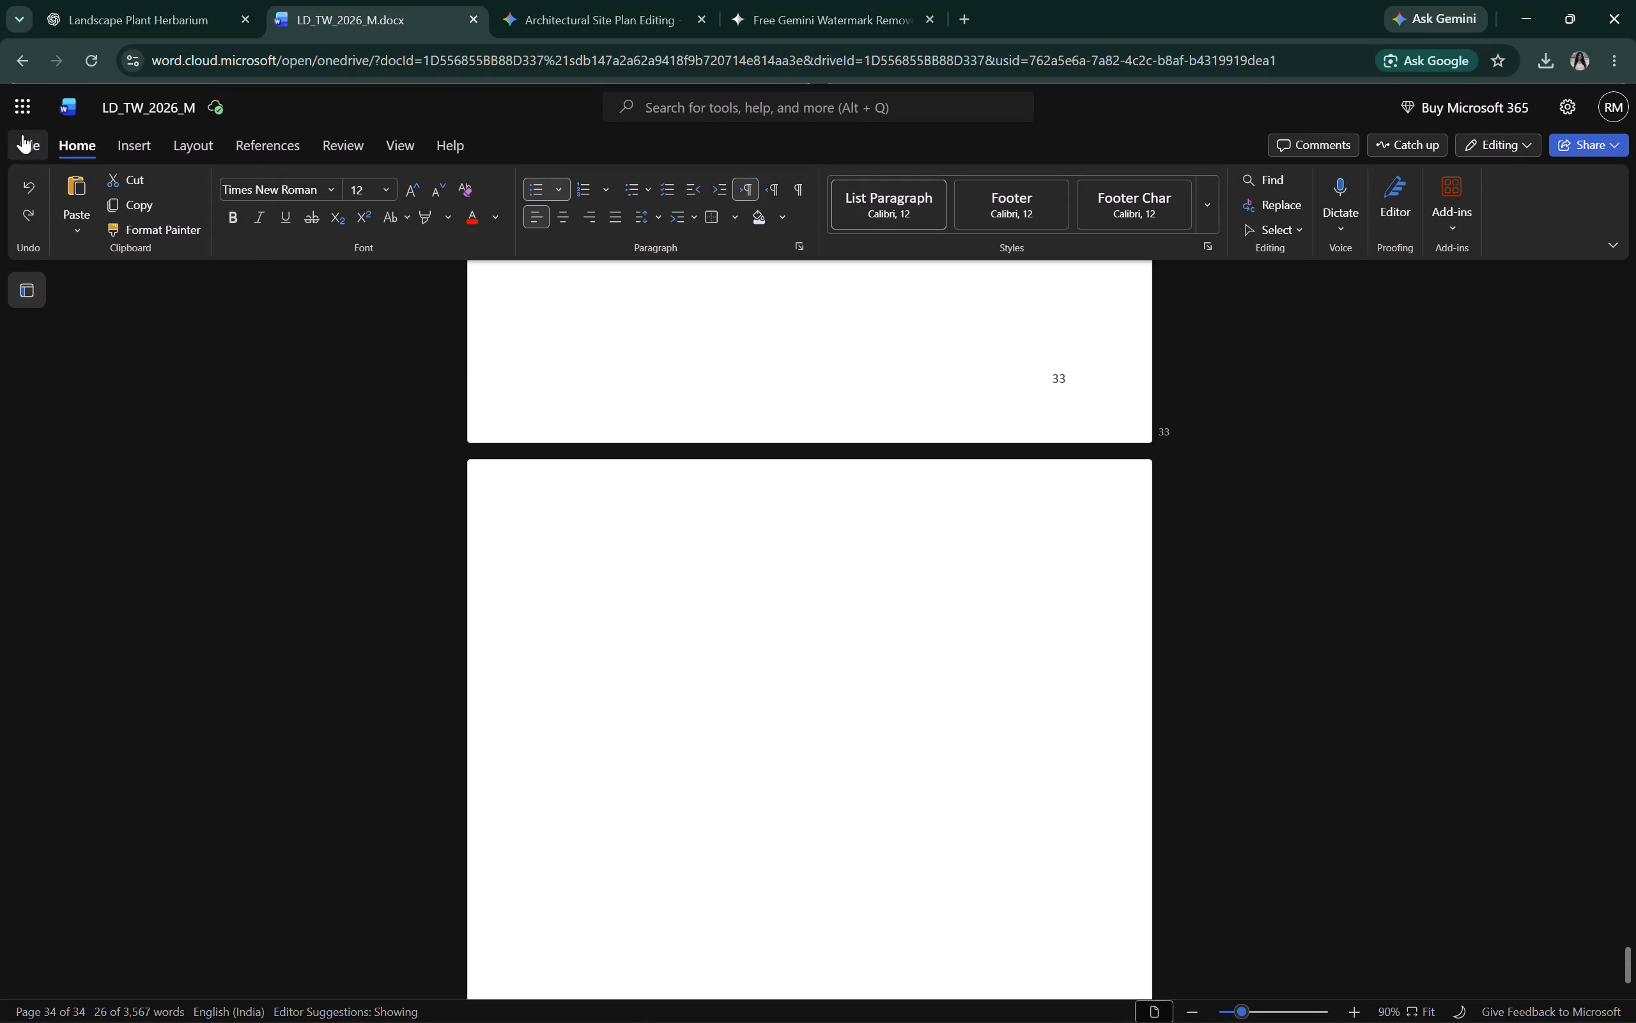
Export the document as a PDF and download the converted file, closing the three other browser tabs during the conversion.
left_click(22, 134)
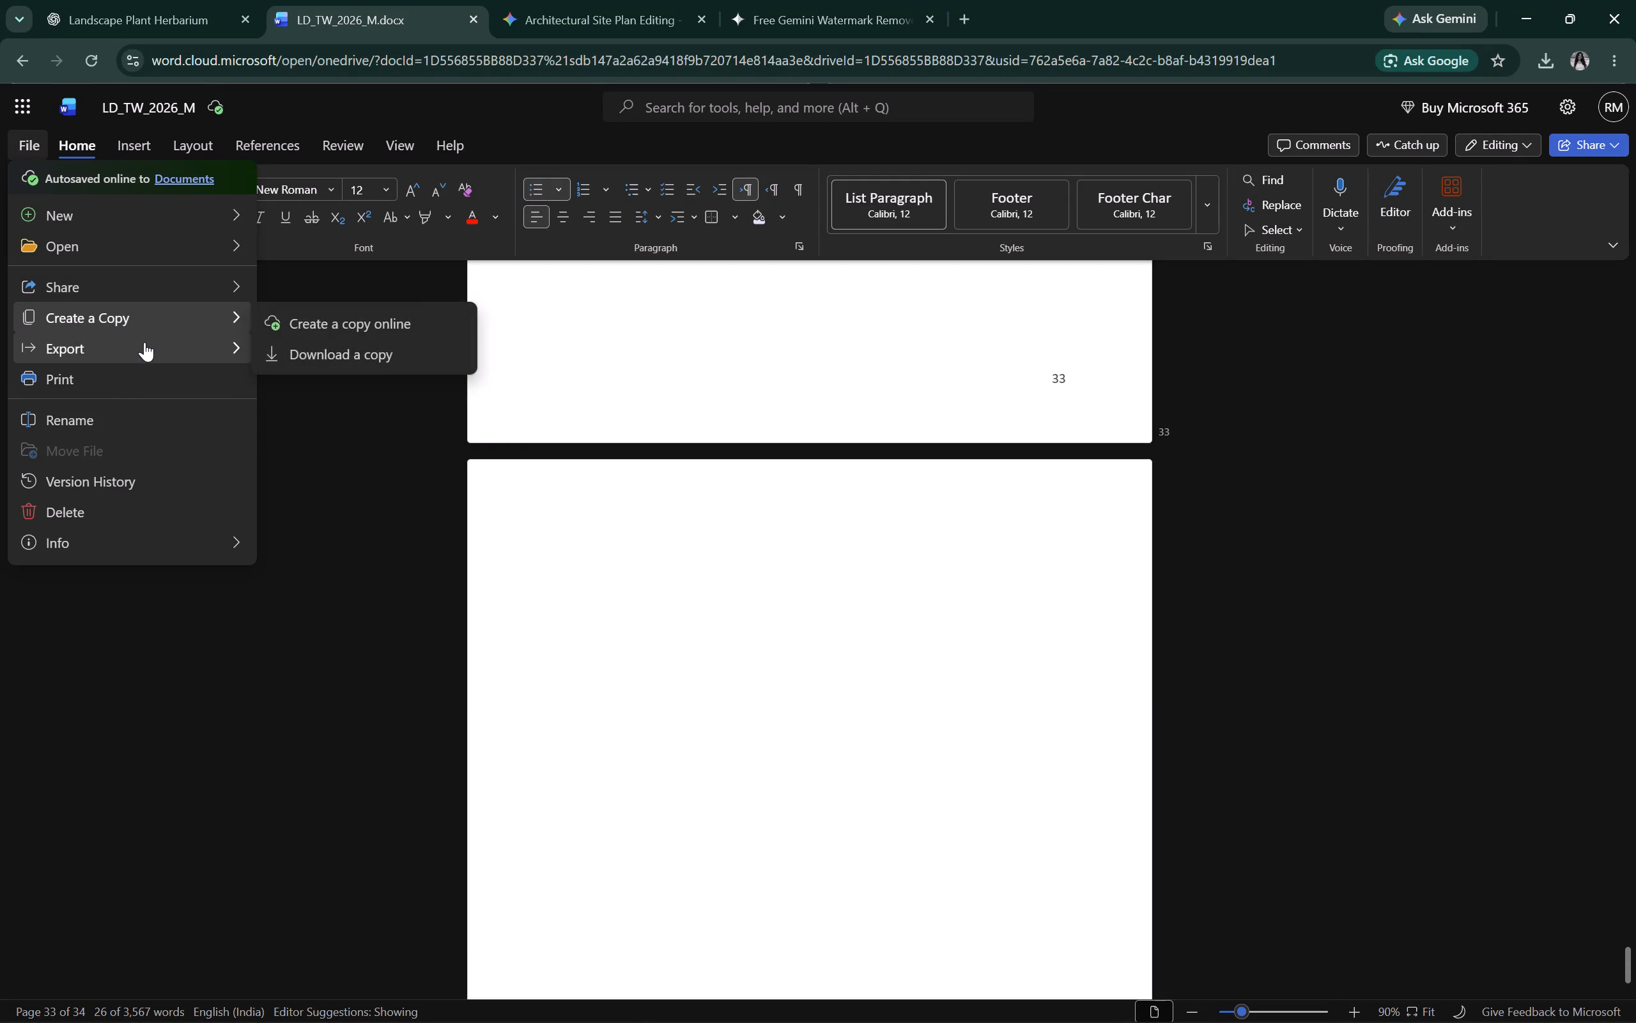
left_click(144, 342)
left_click(319, 355)
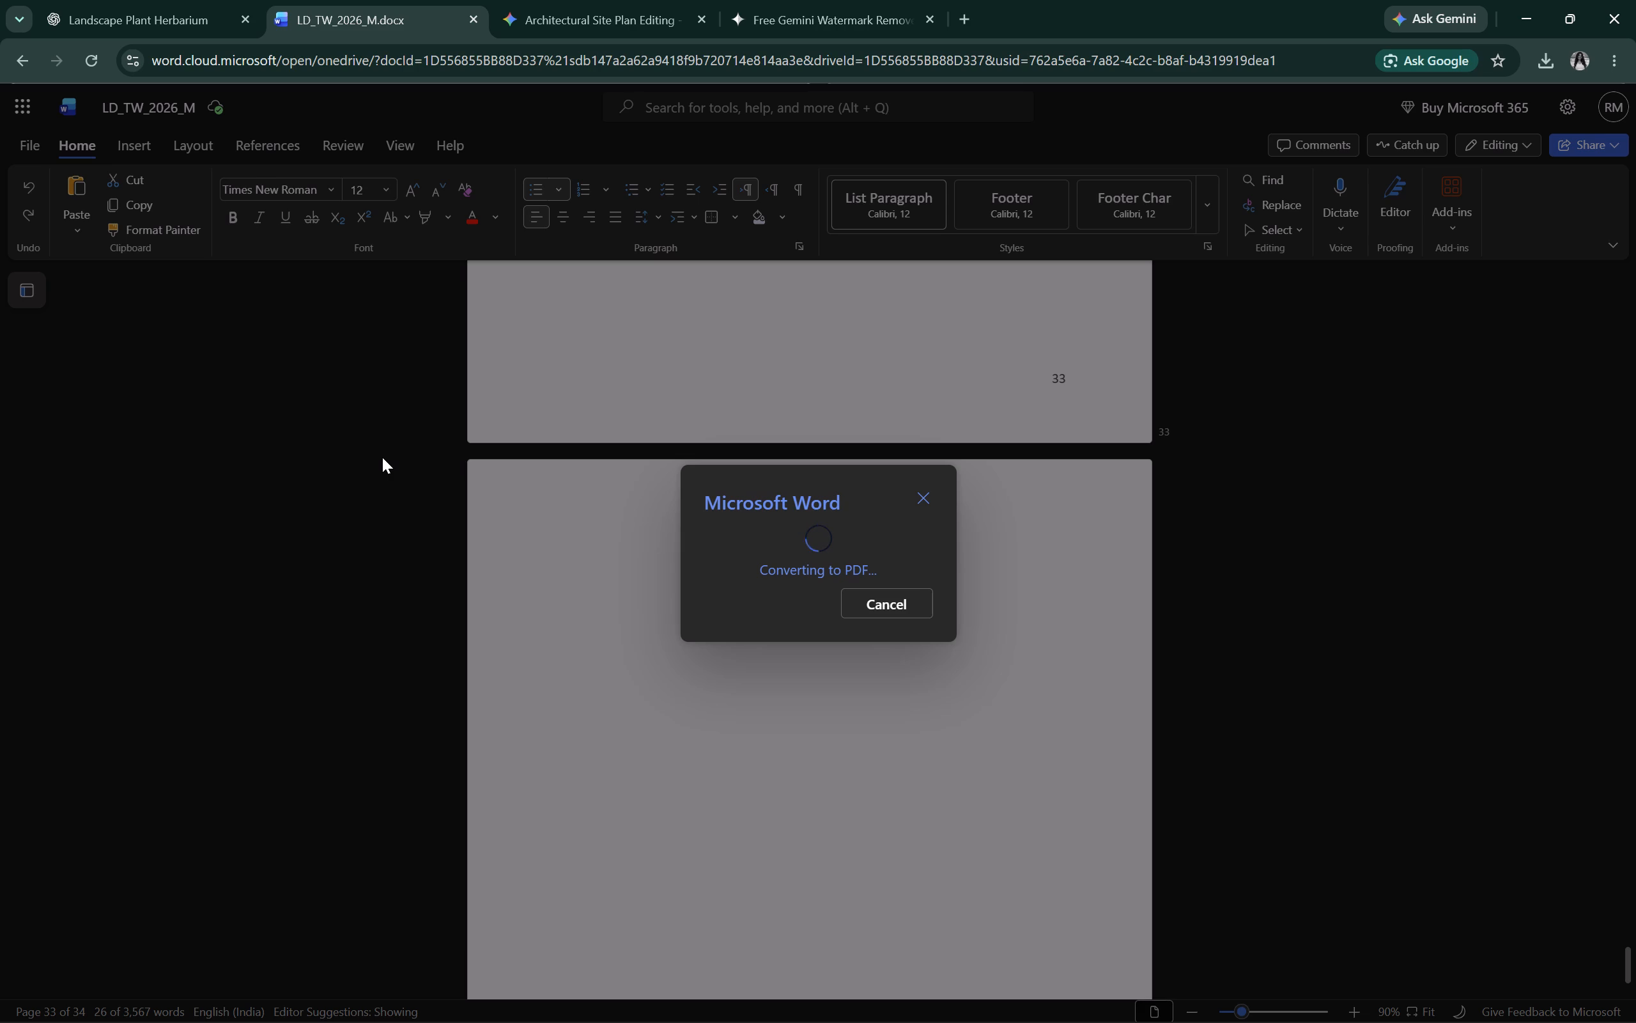
left_click(936, 19)
left_click(702, 22)
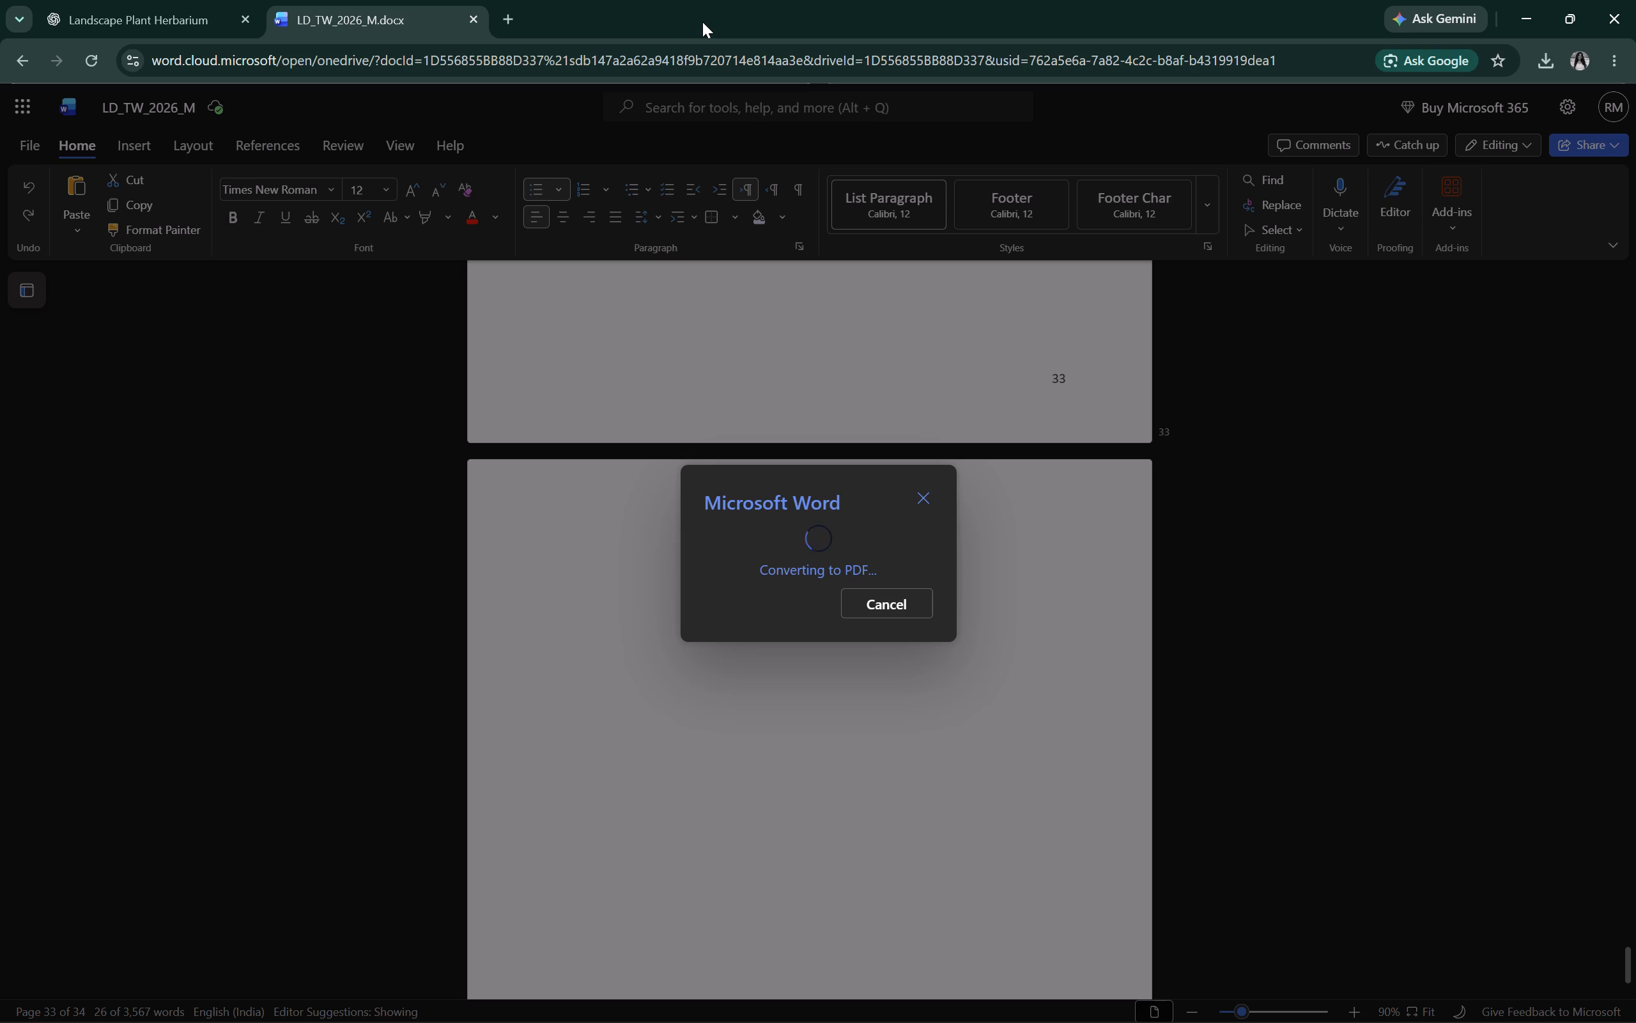
left_click(247, 25)
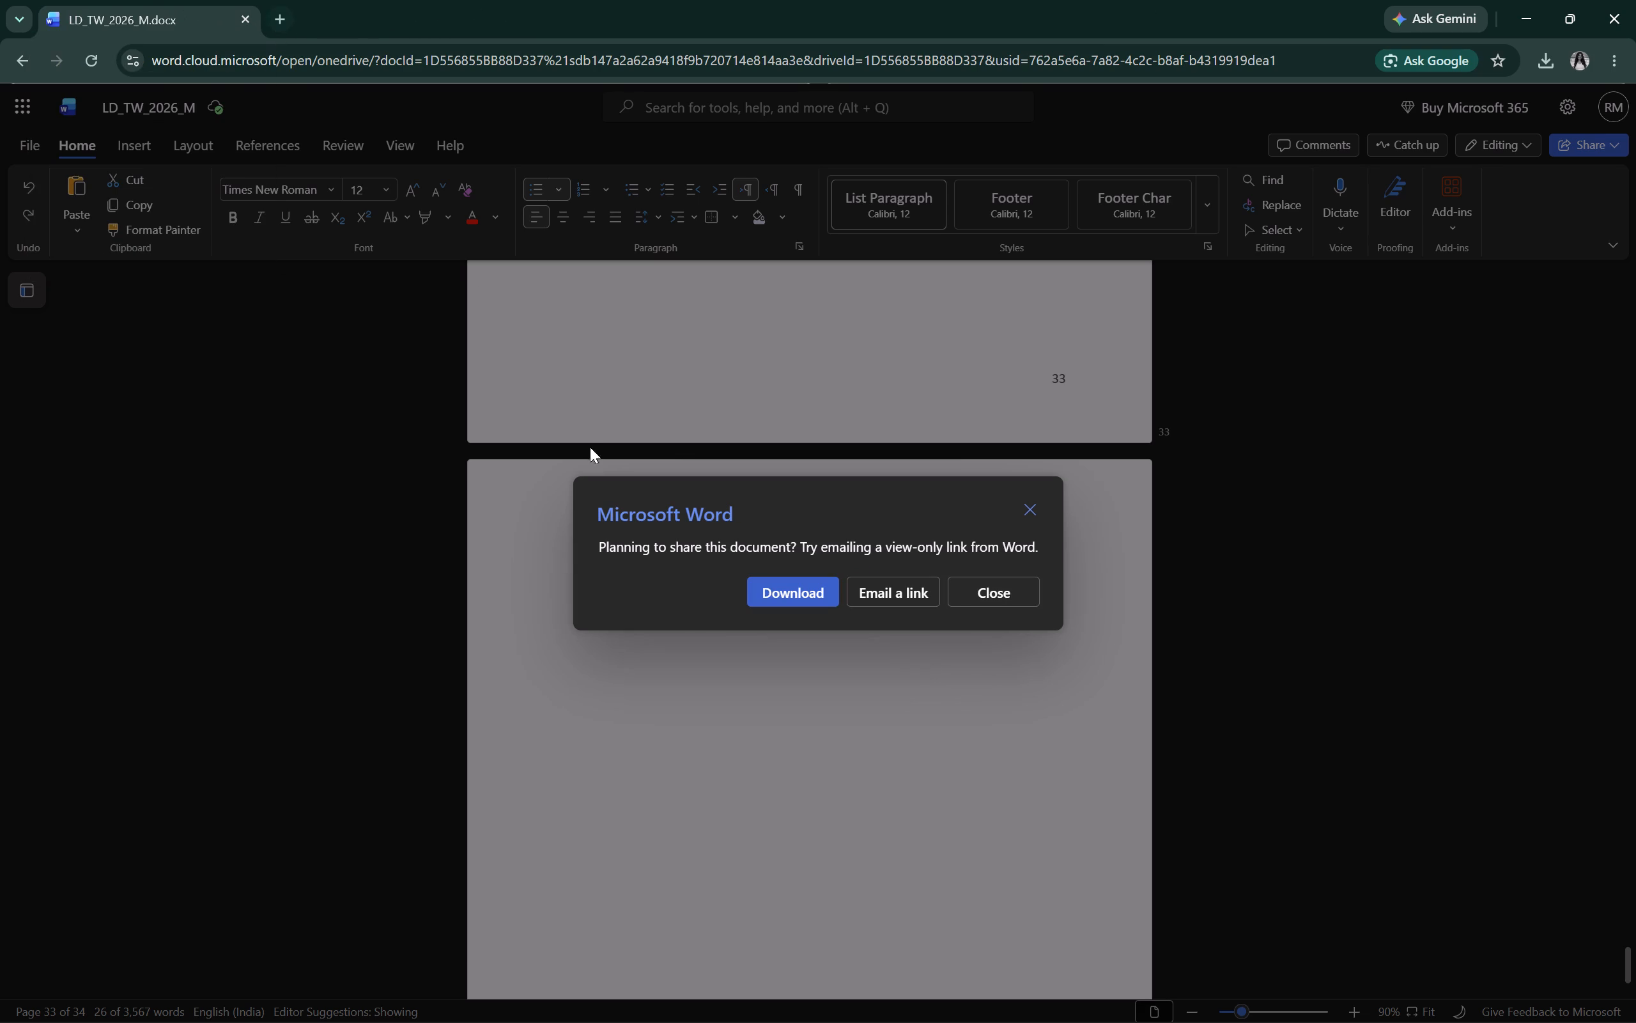
left_click(815, 590)
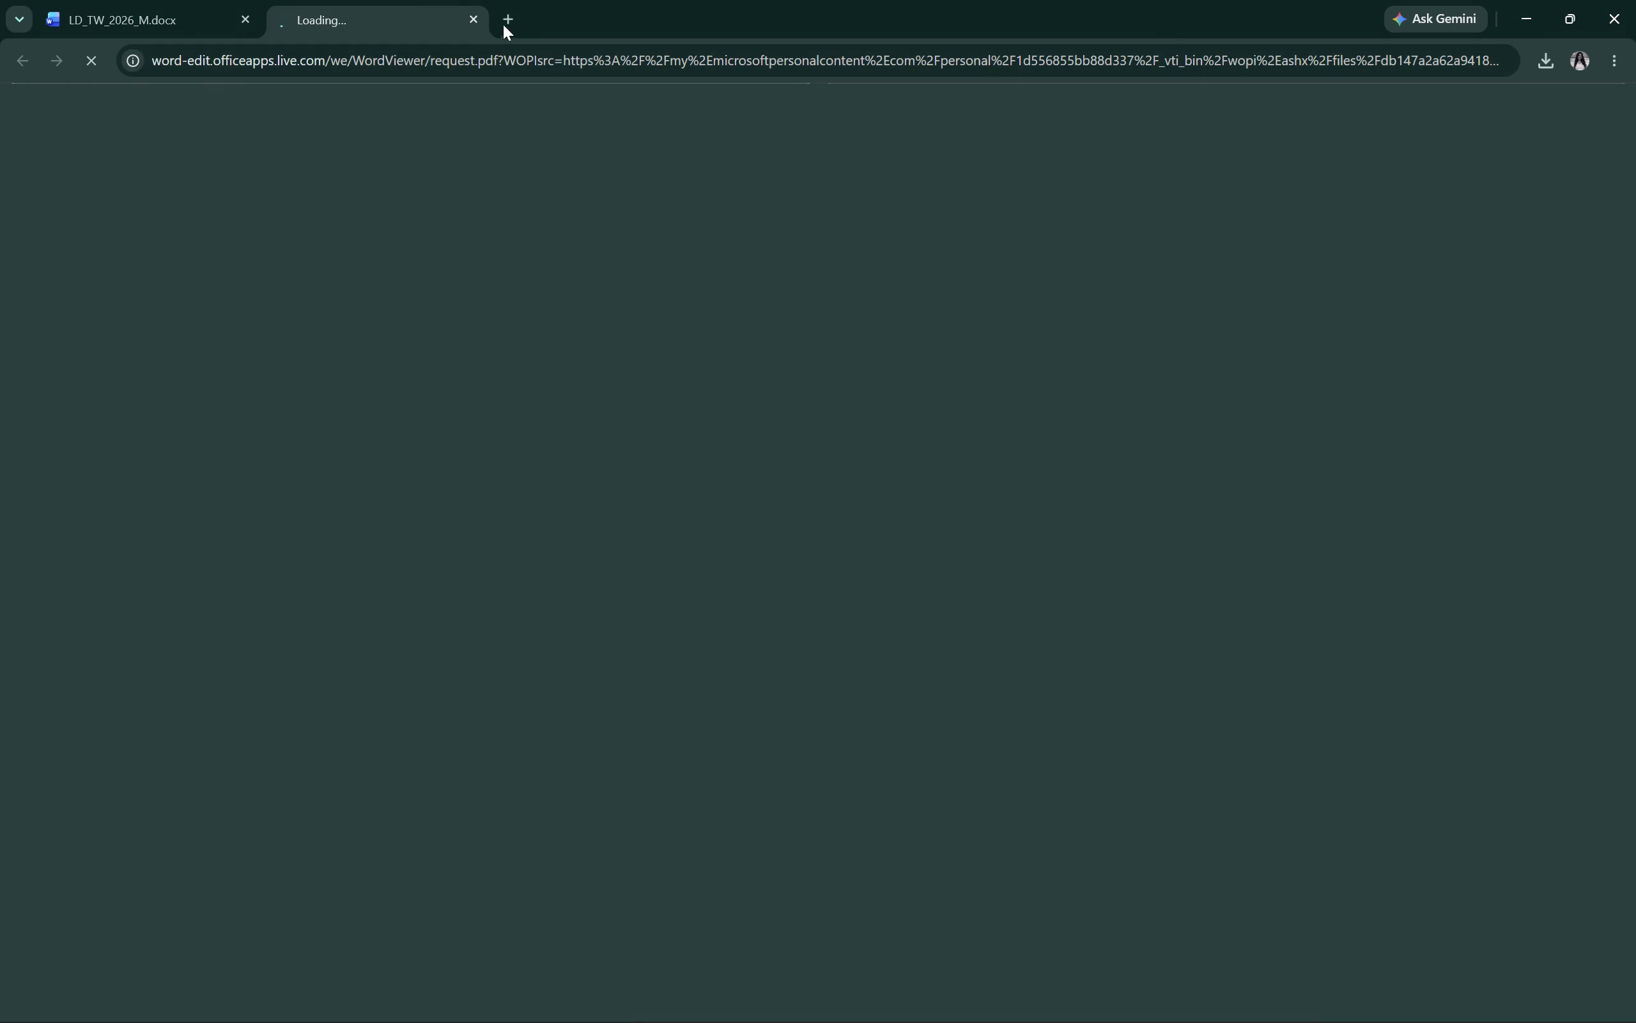
Search the web in a new tab for "deleted pdf page" to find an online PDF page remover.
left_click(507, 22)
left_click(589, 370)
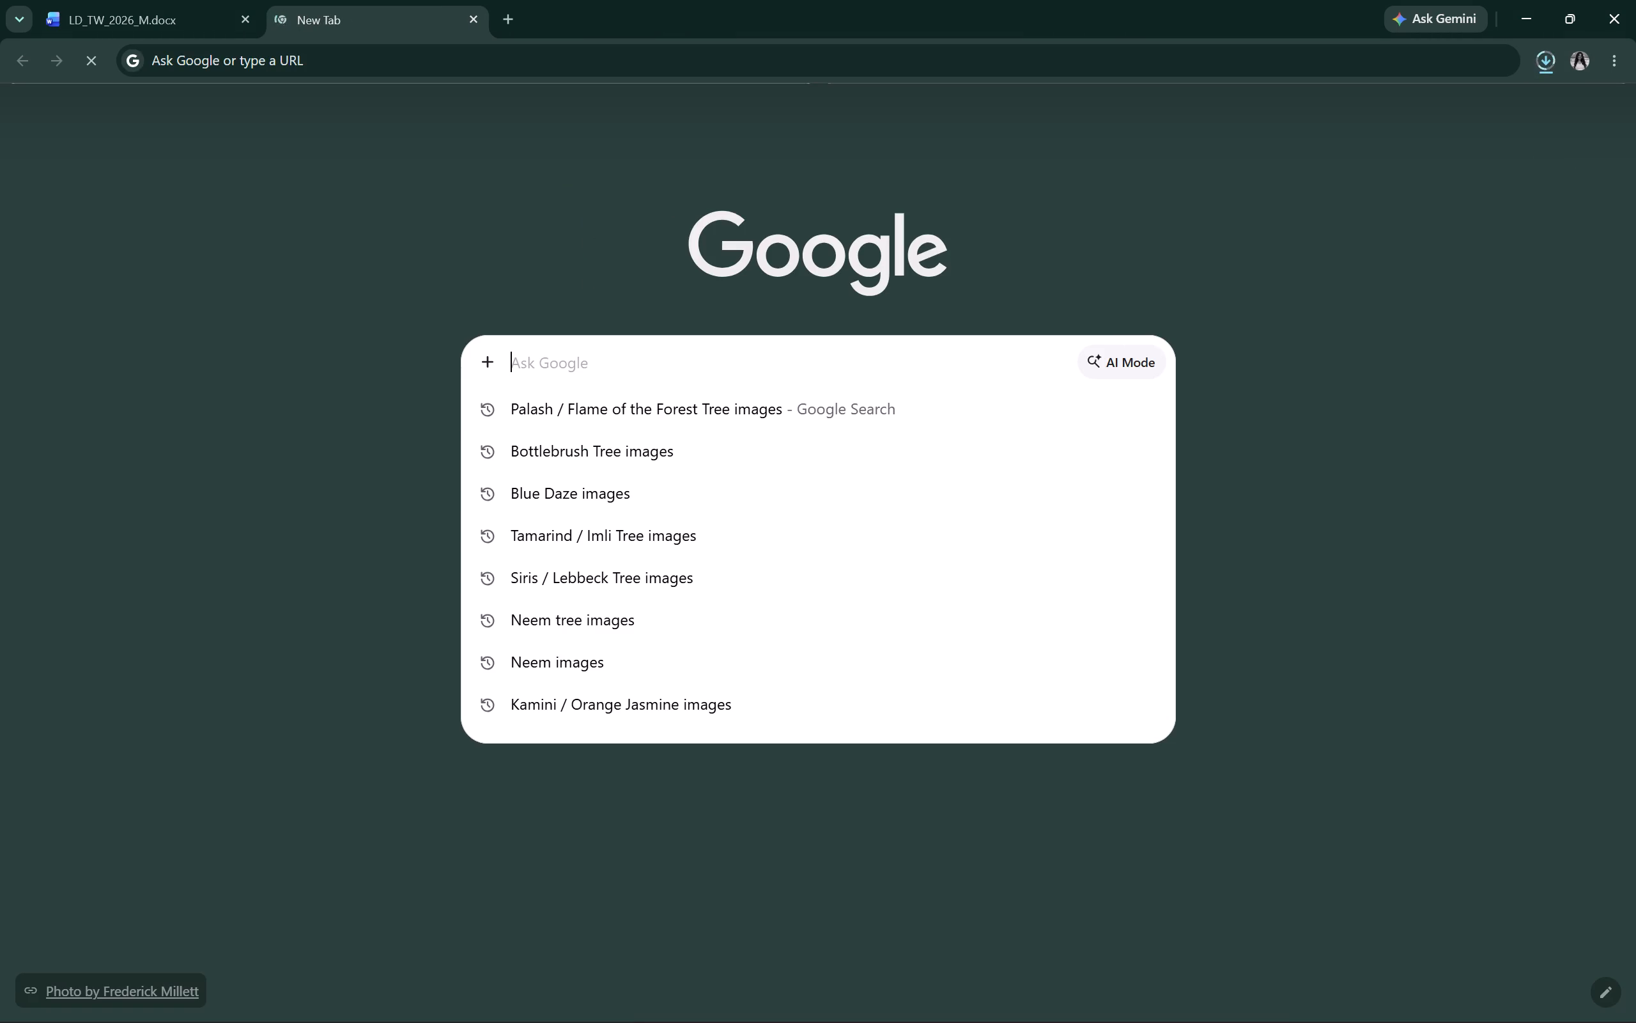
key("d")
key("e")
key("l")
key("e")
type("te")
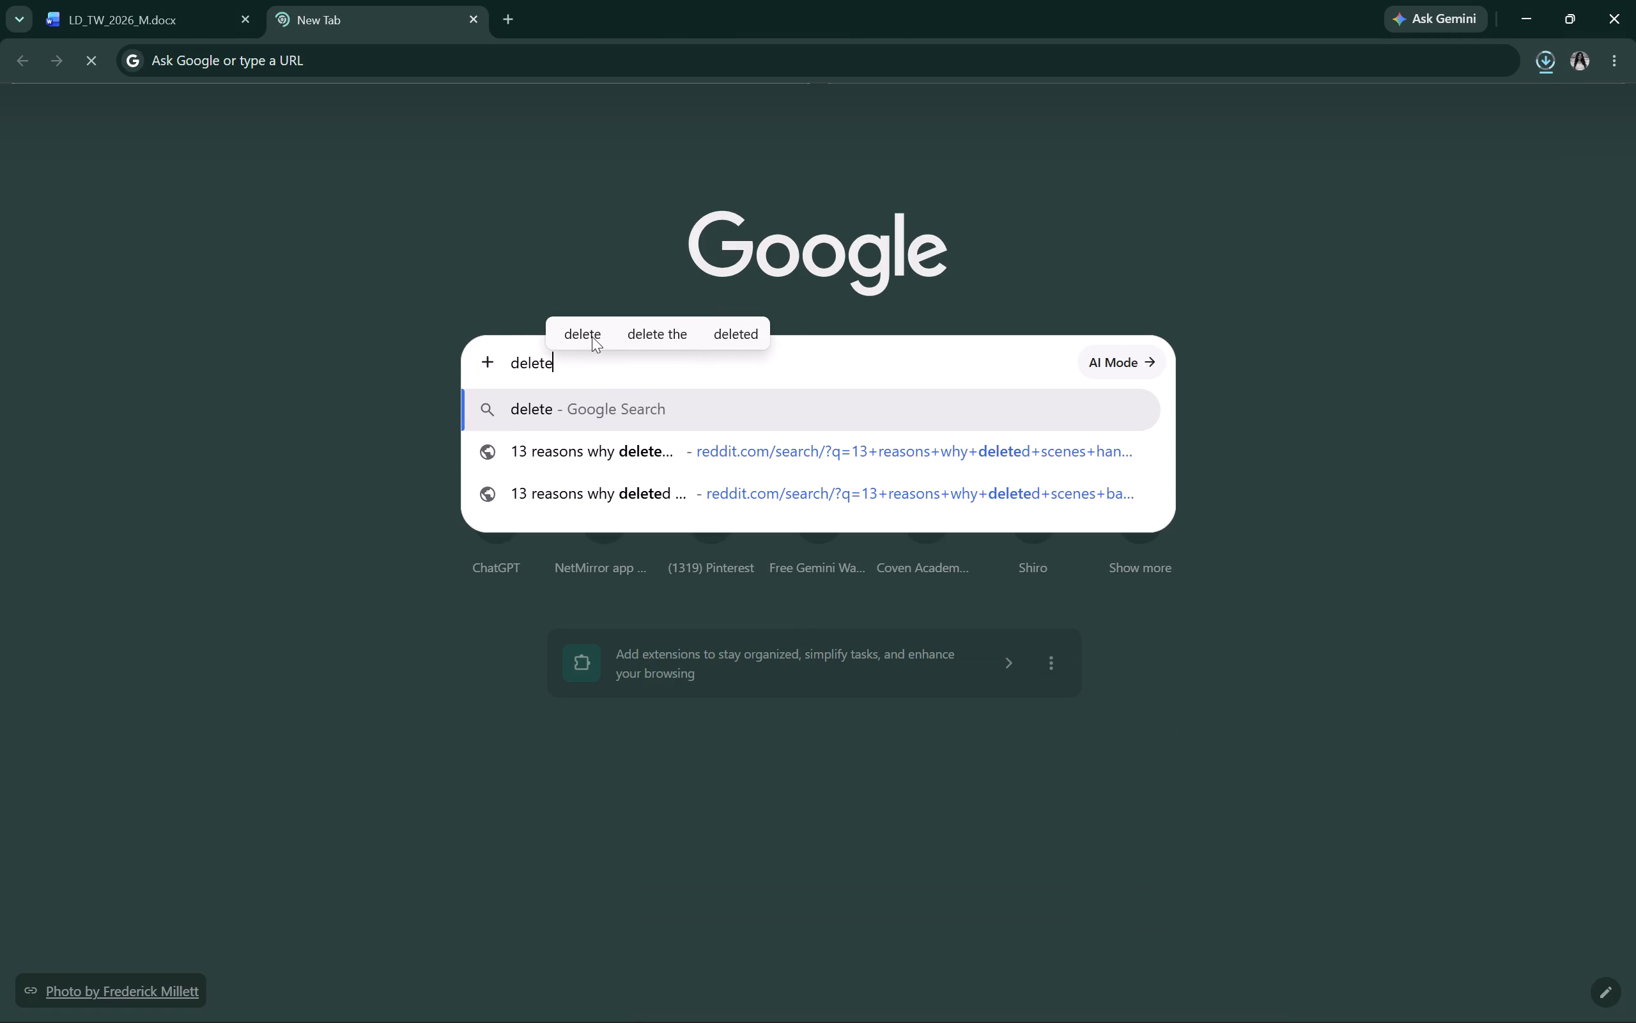
type("d")
key("space")
key("p")
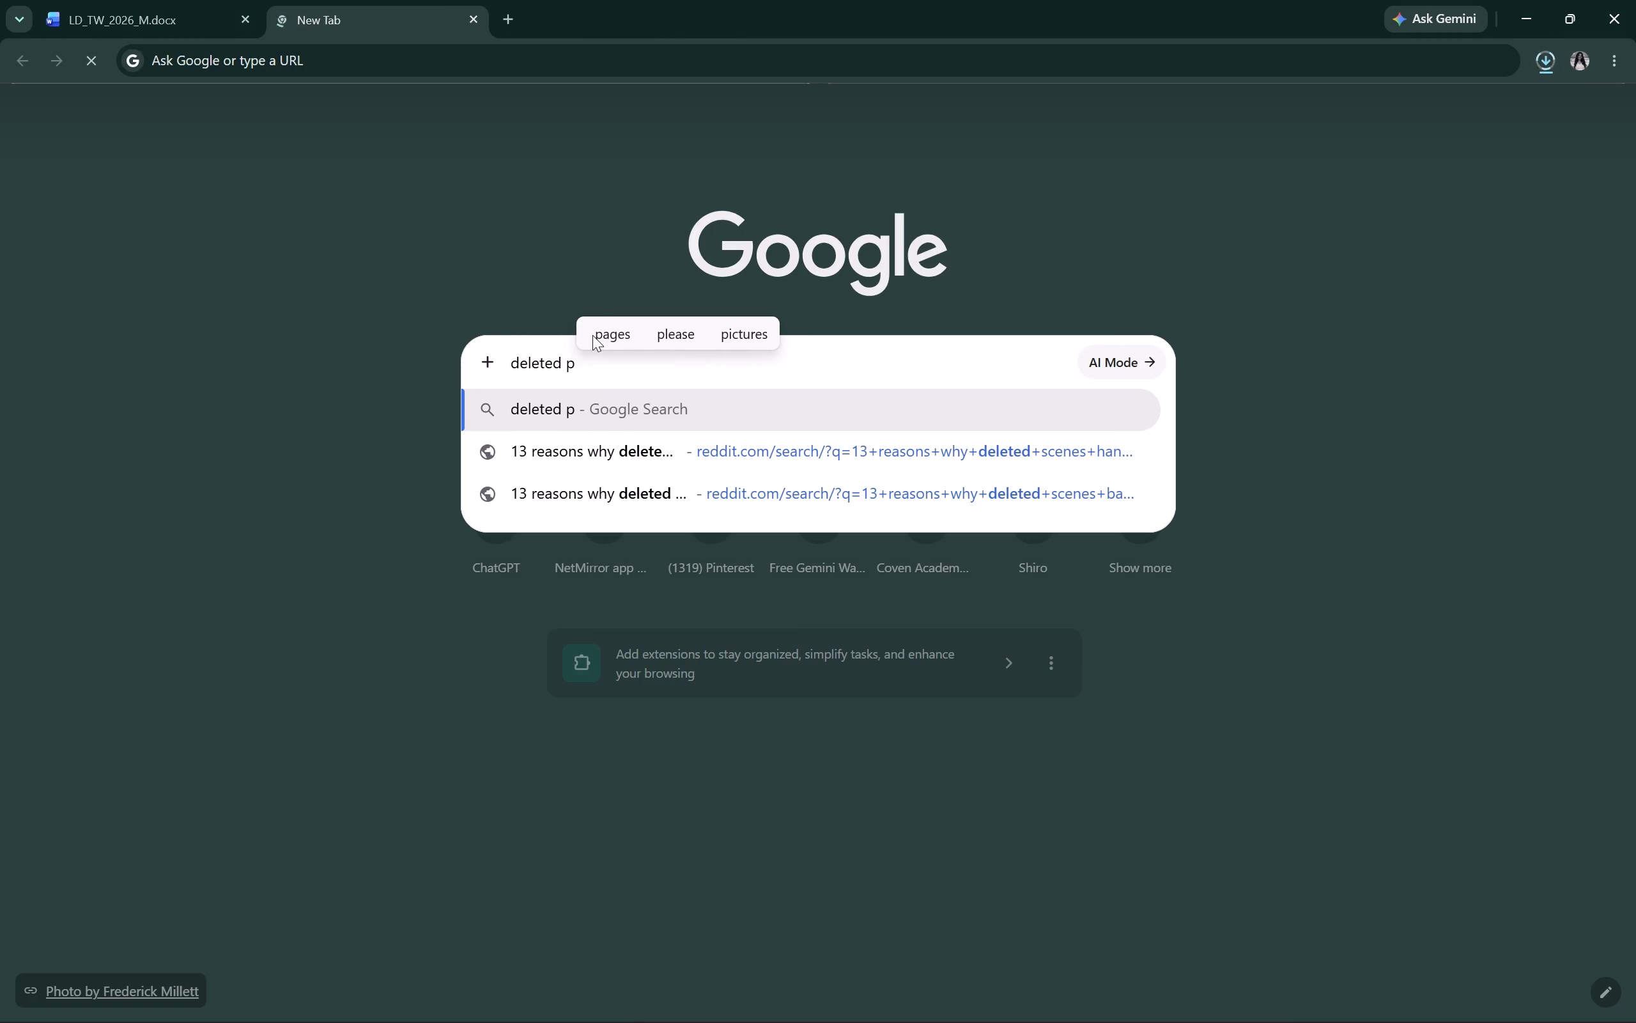
type("df")
key("space")
key("p")
key("a")
type("de")
key("BackSpace")
key("BackSpace")
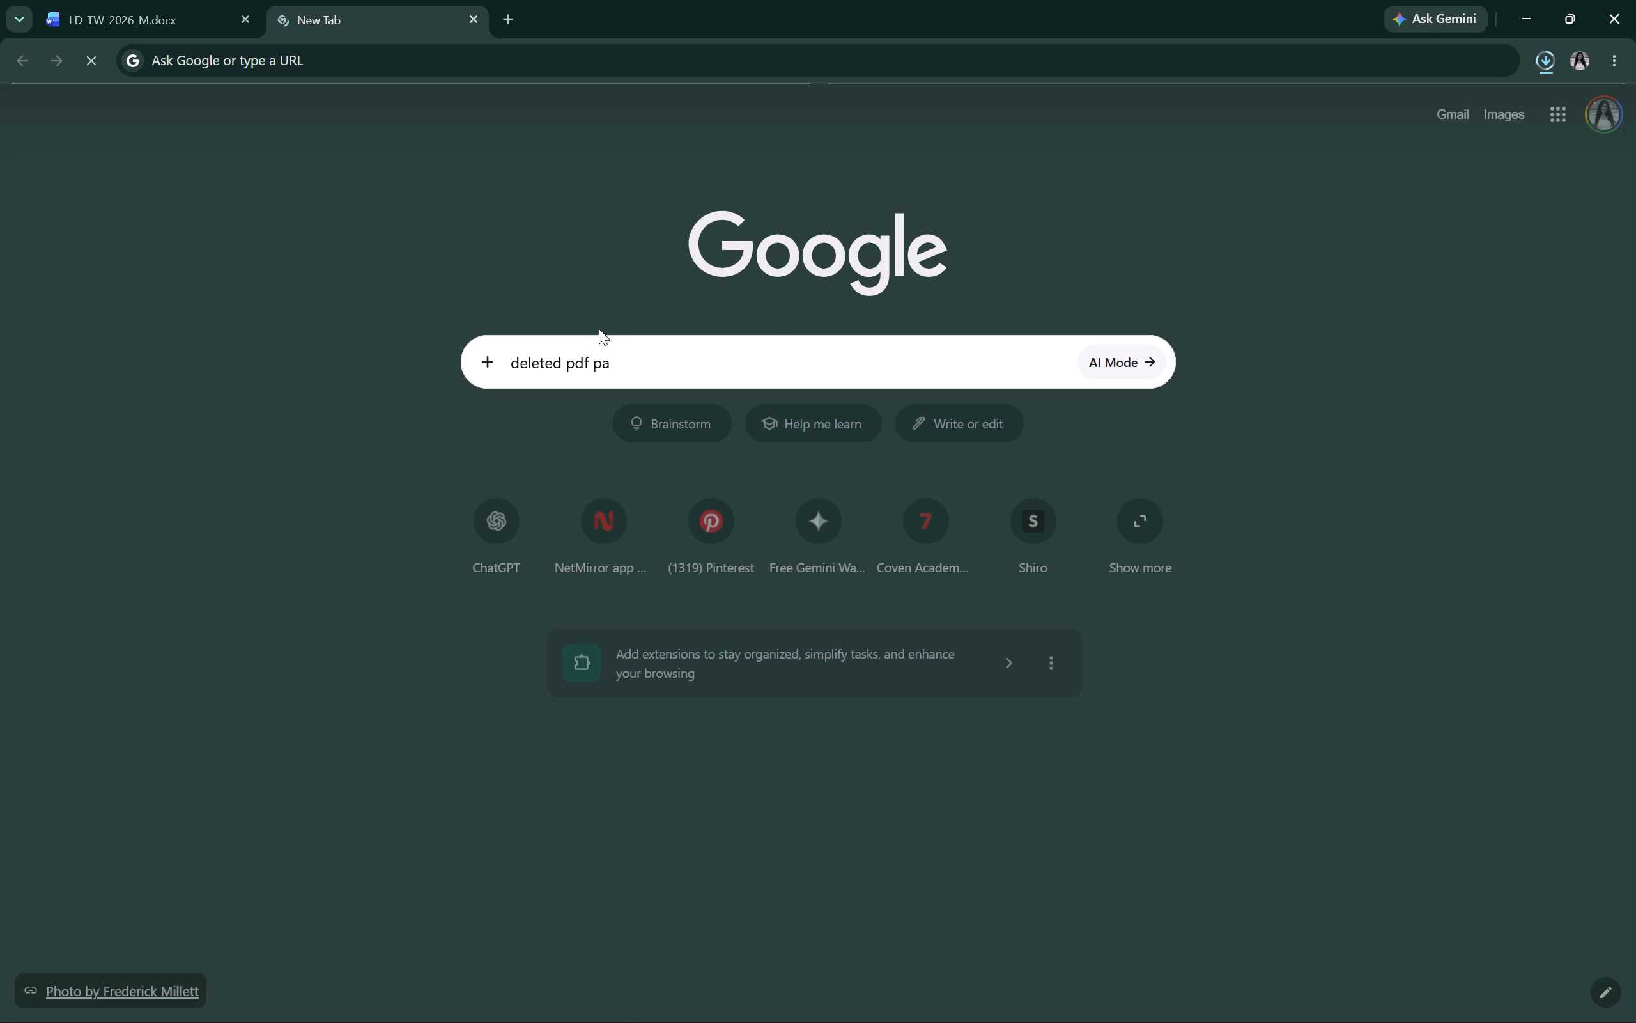
type("ge")
key("Return")
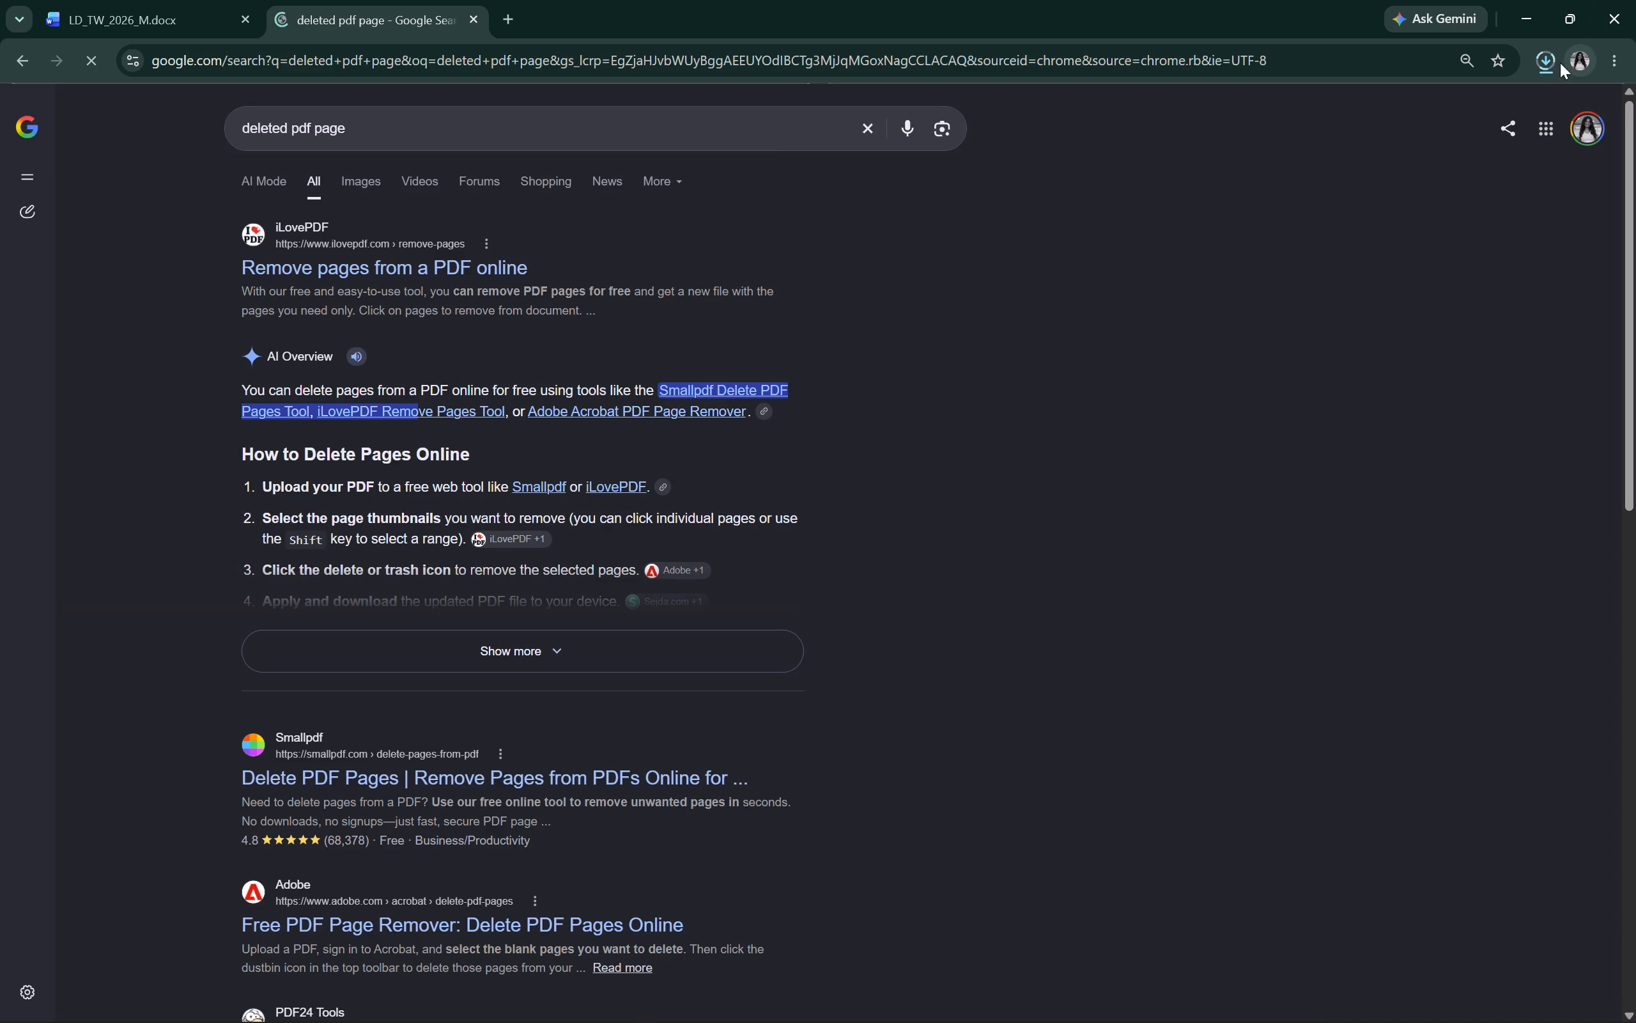
Check the PDF download's progress, and re-examine the tree and shrub pages of the Word document while it runs.
left_click(1543, 66)
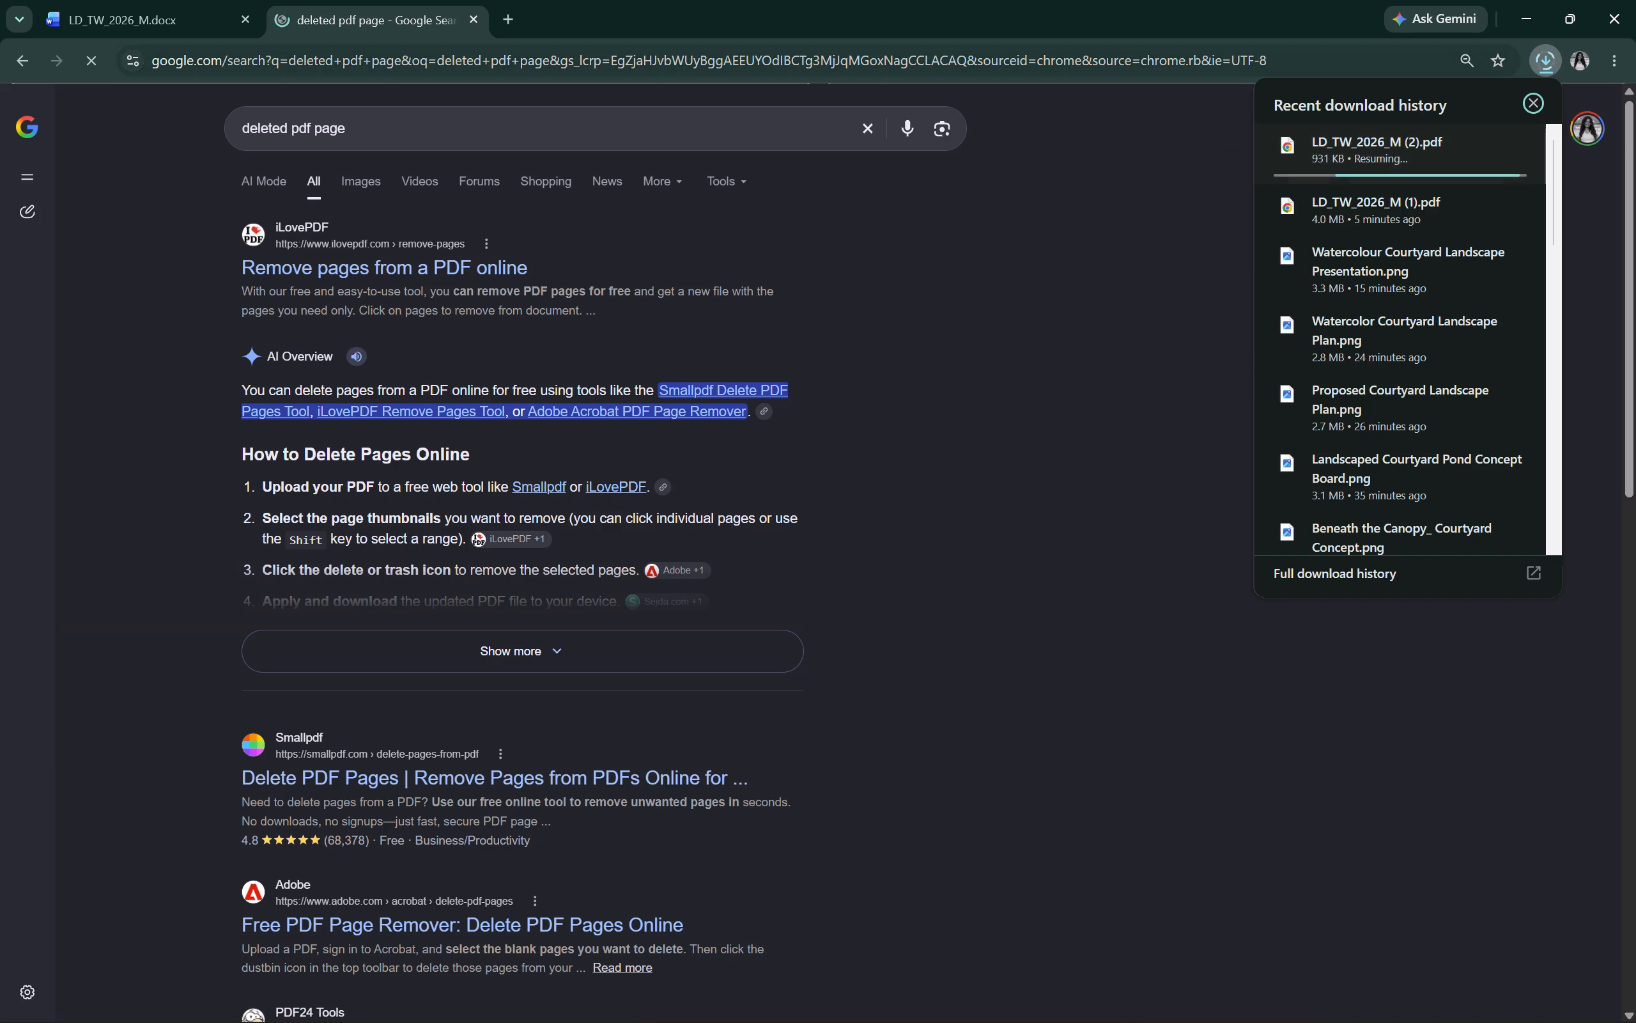
left_click(188, 15)
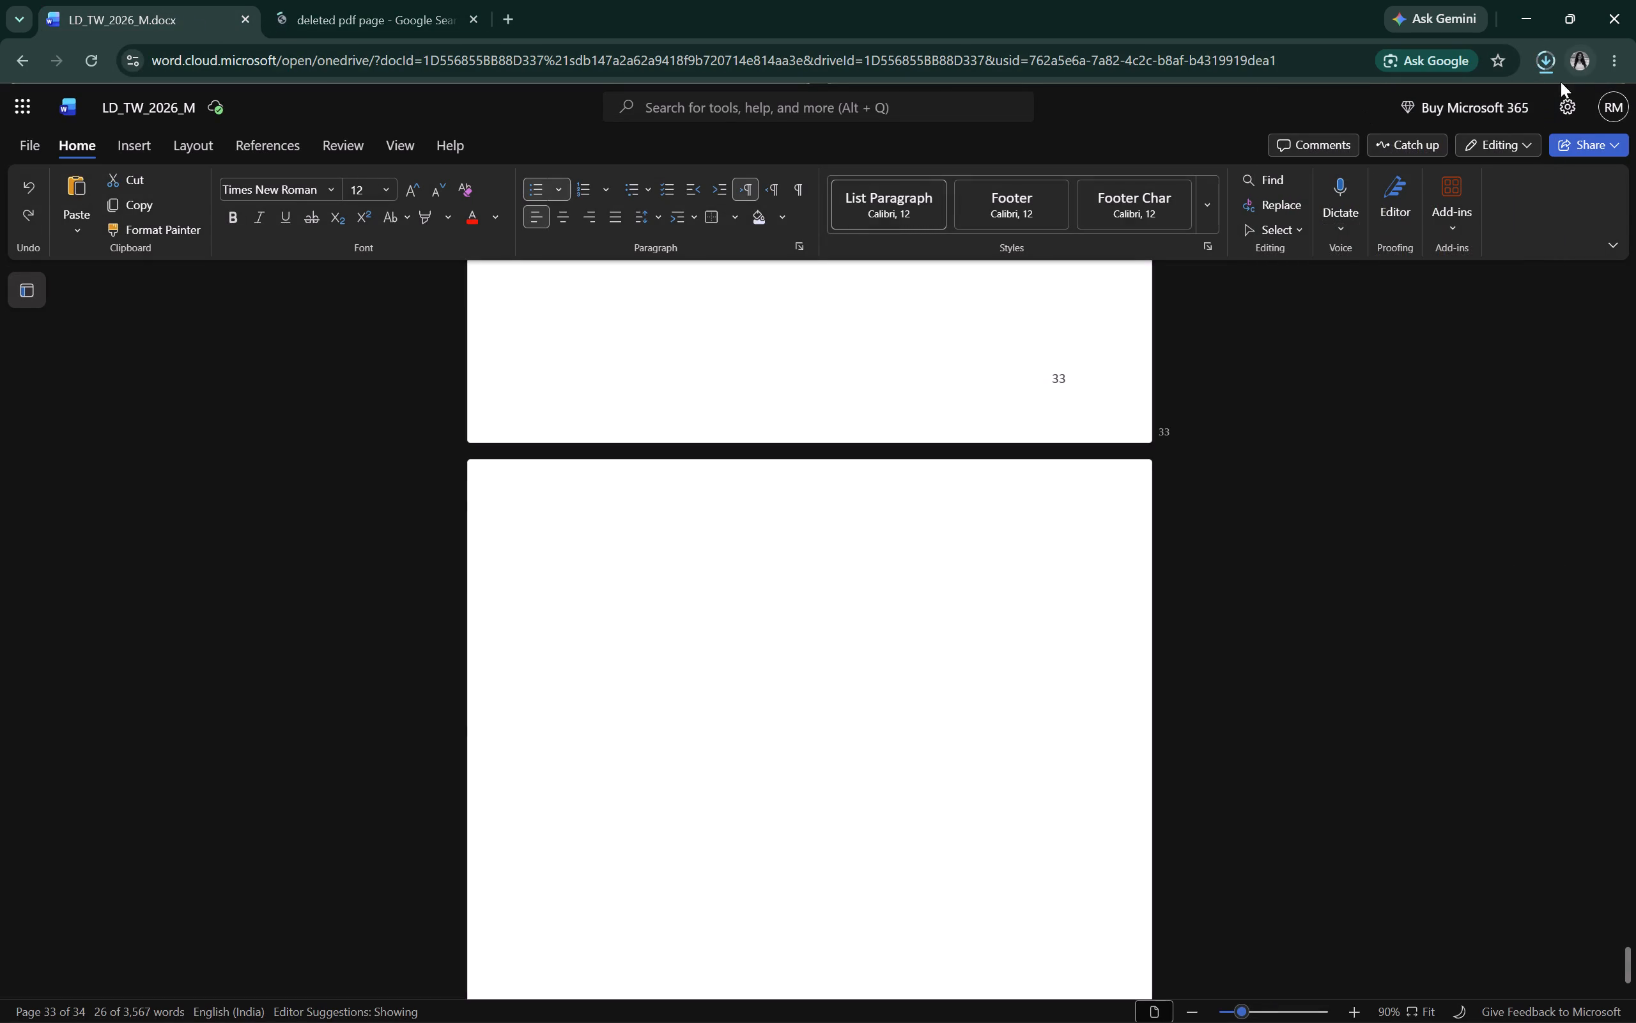
scroll(1245, 657, "up", 4)
scroll(1243, 655, "down", 4)
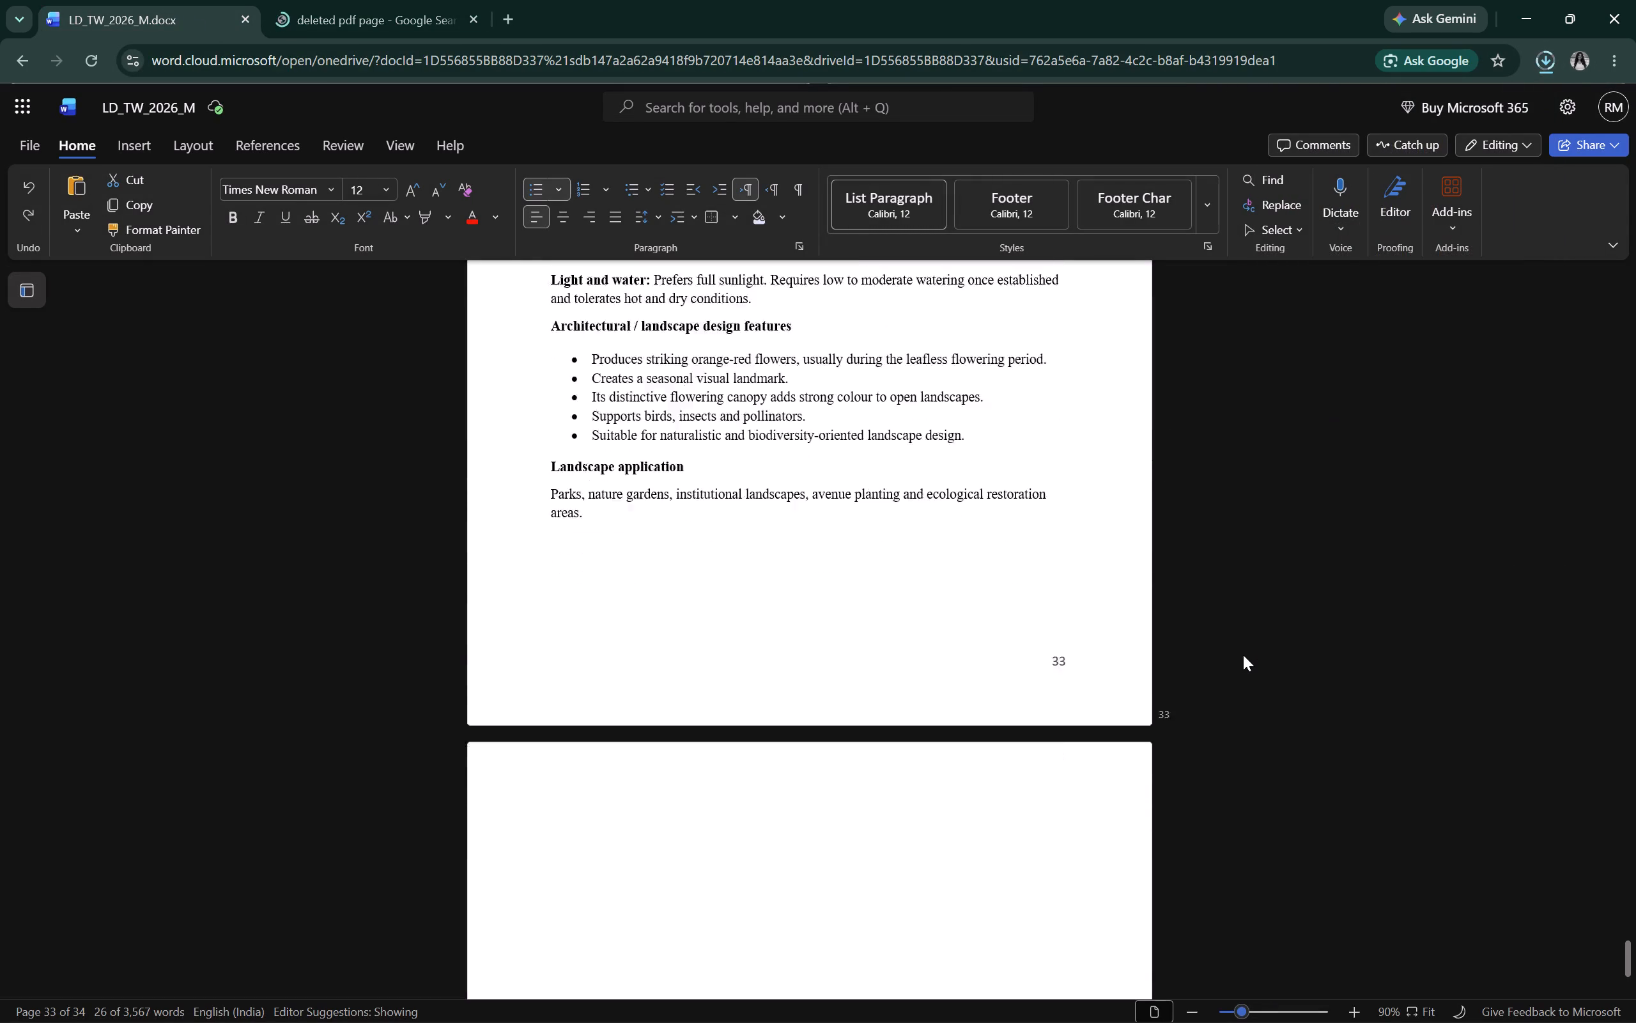
scroll(1244, 648, "down", 10)
scroll(1245, 642, "up", 15)
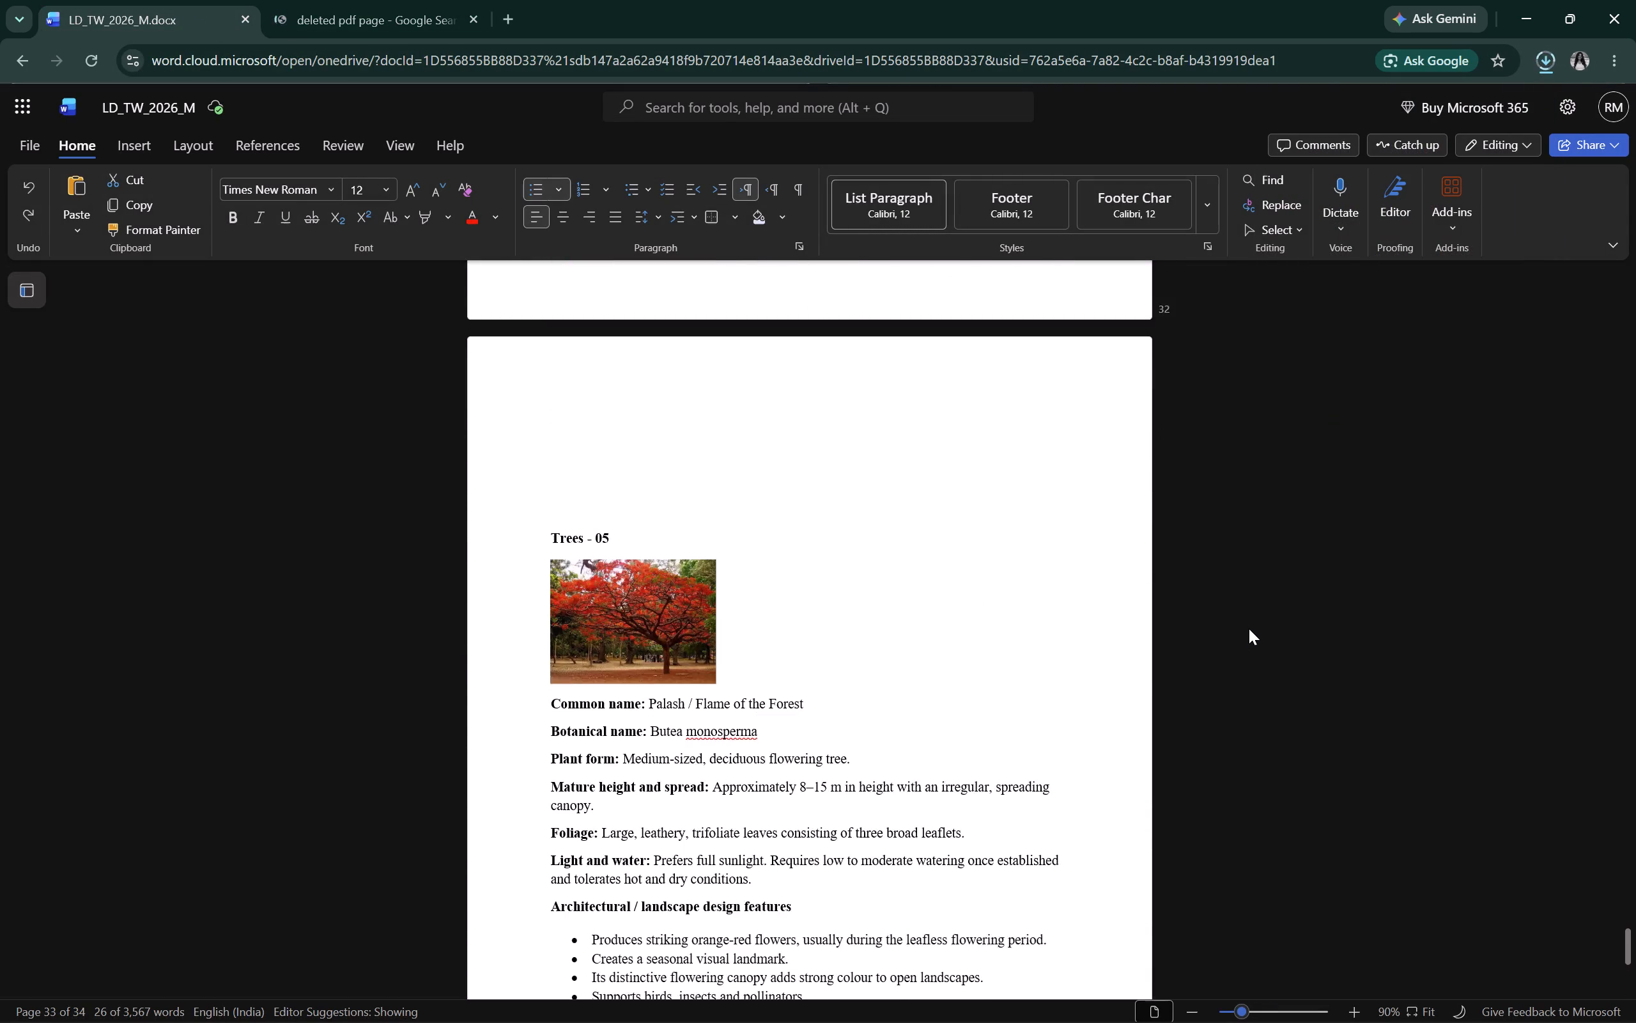
scroll(1249, 629, "up", 20)
scroll(1249, 629, "up", 12)
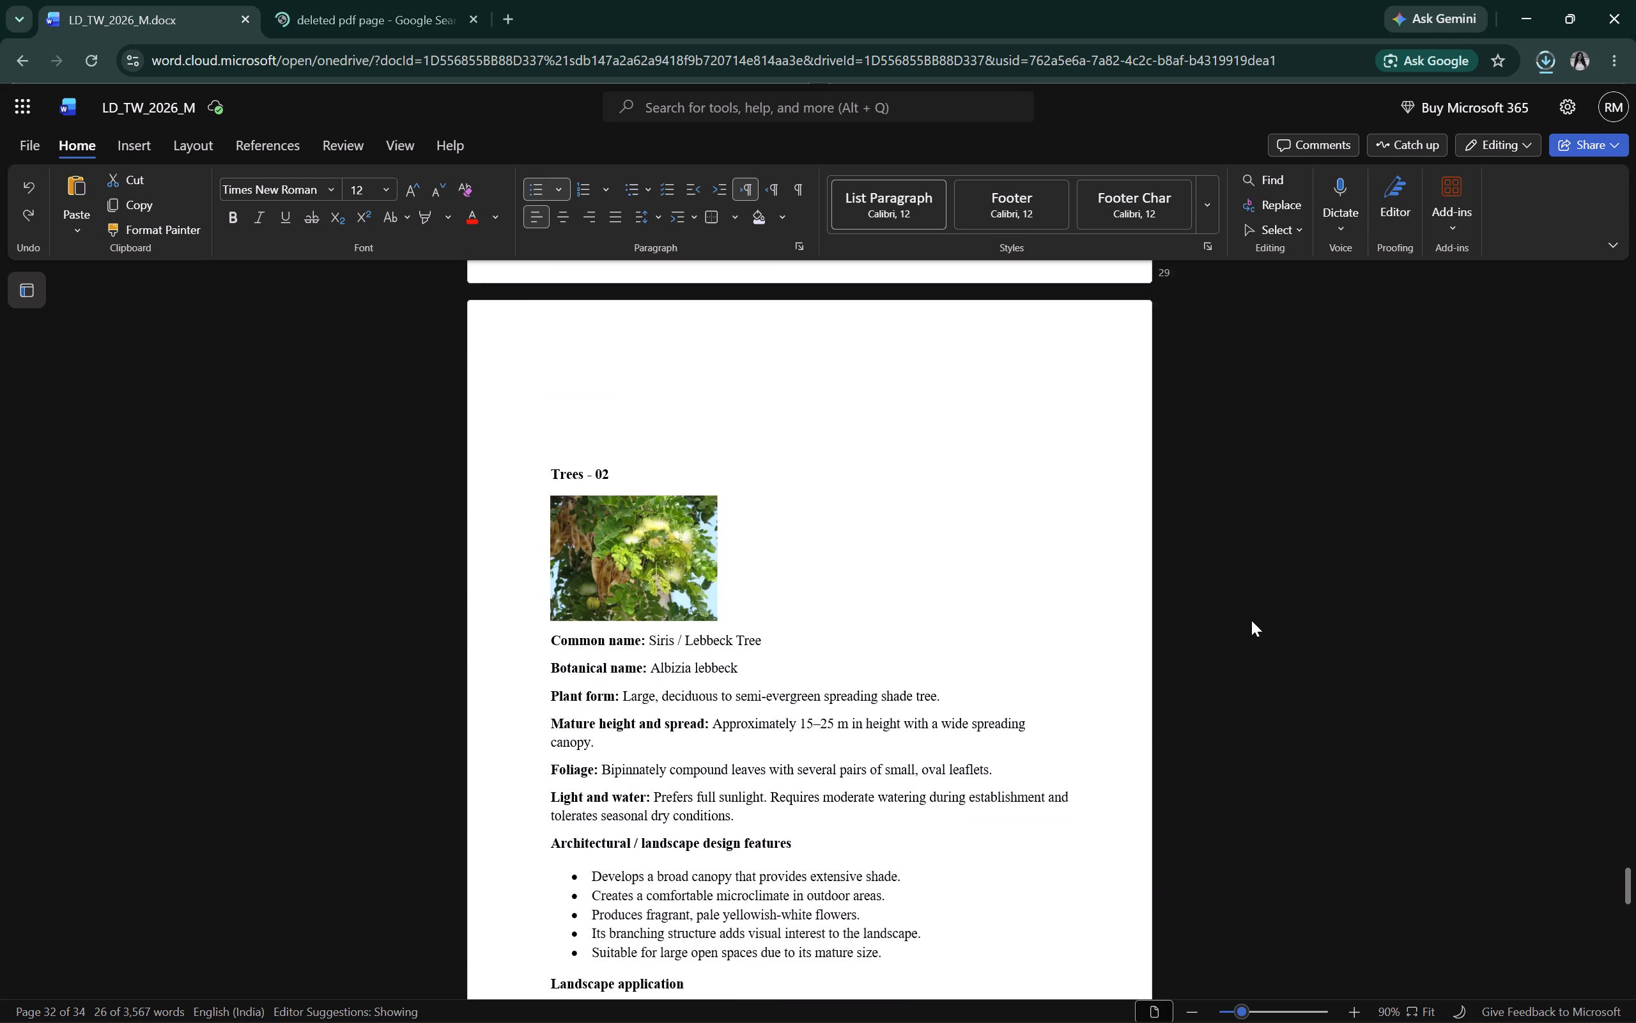
scroll(1251, 620, "up", 6)
scroll(1251, 620, "down", 4)
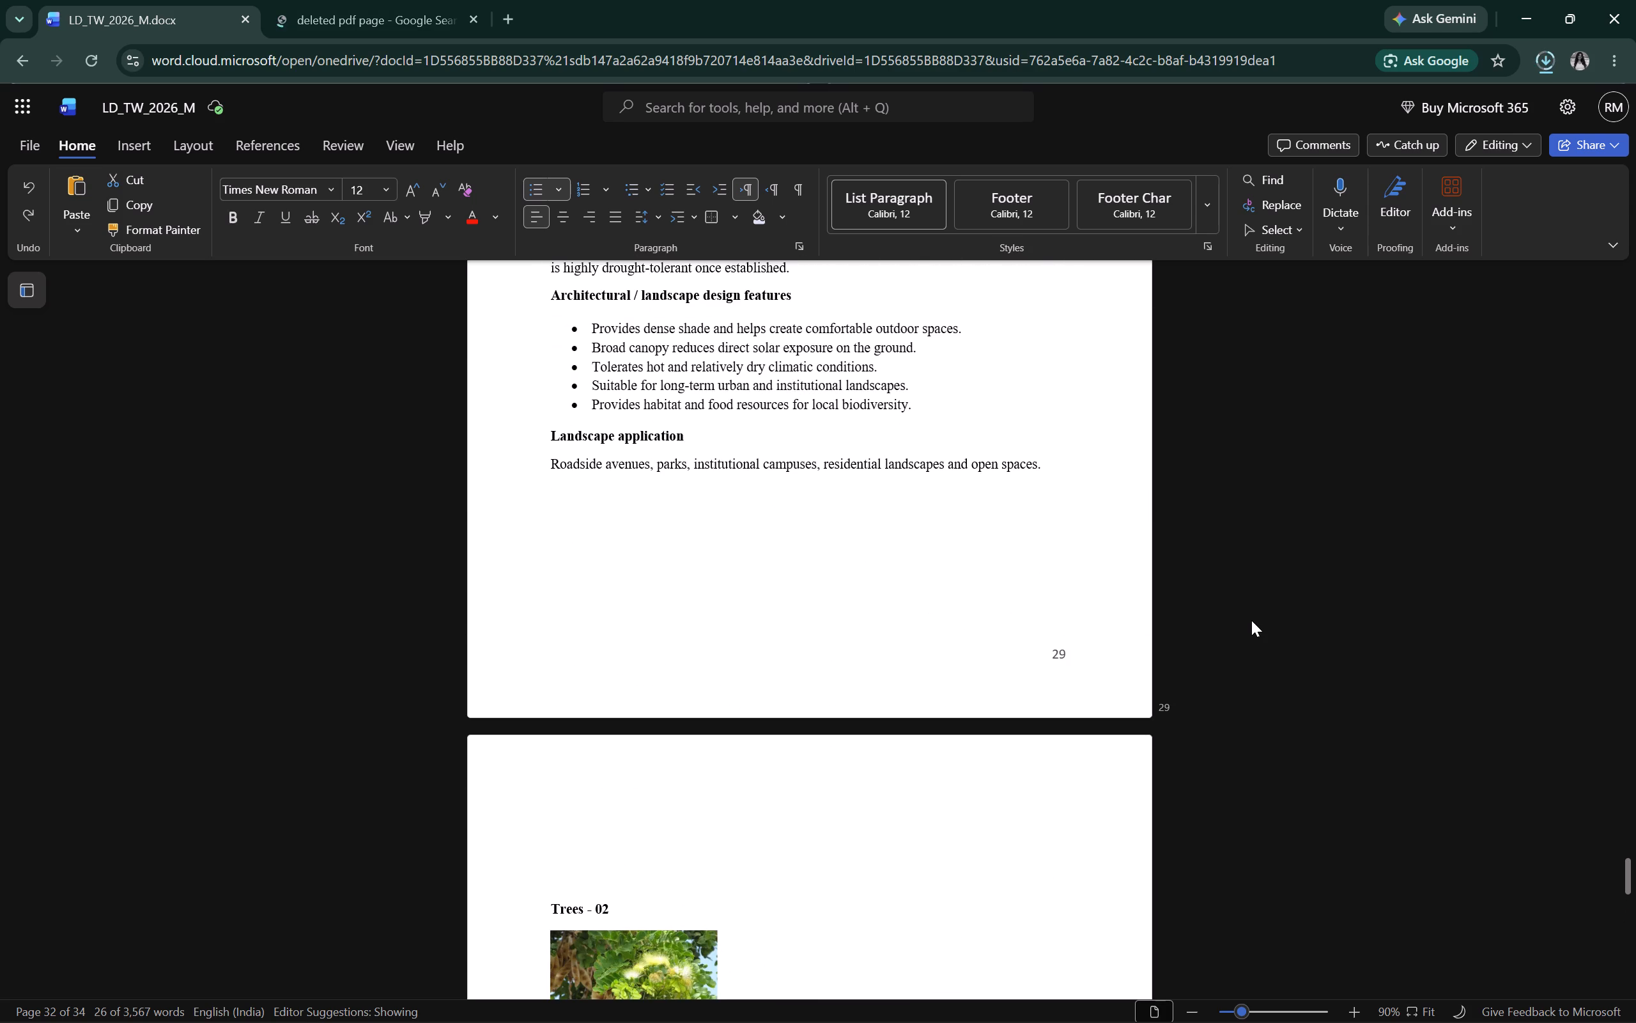
scroll(1251, 620, "up", 8)
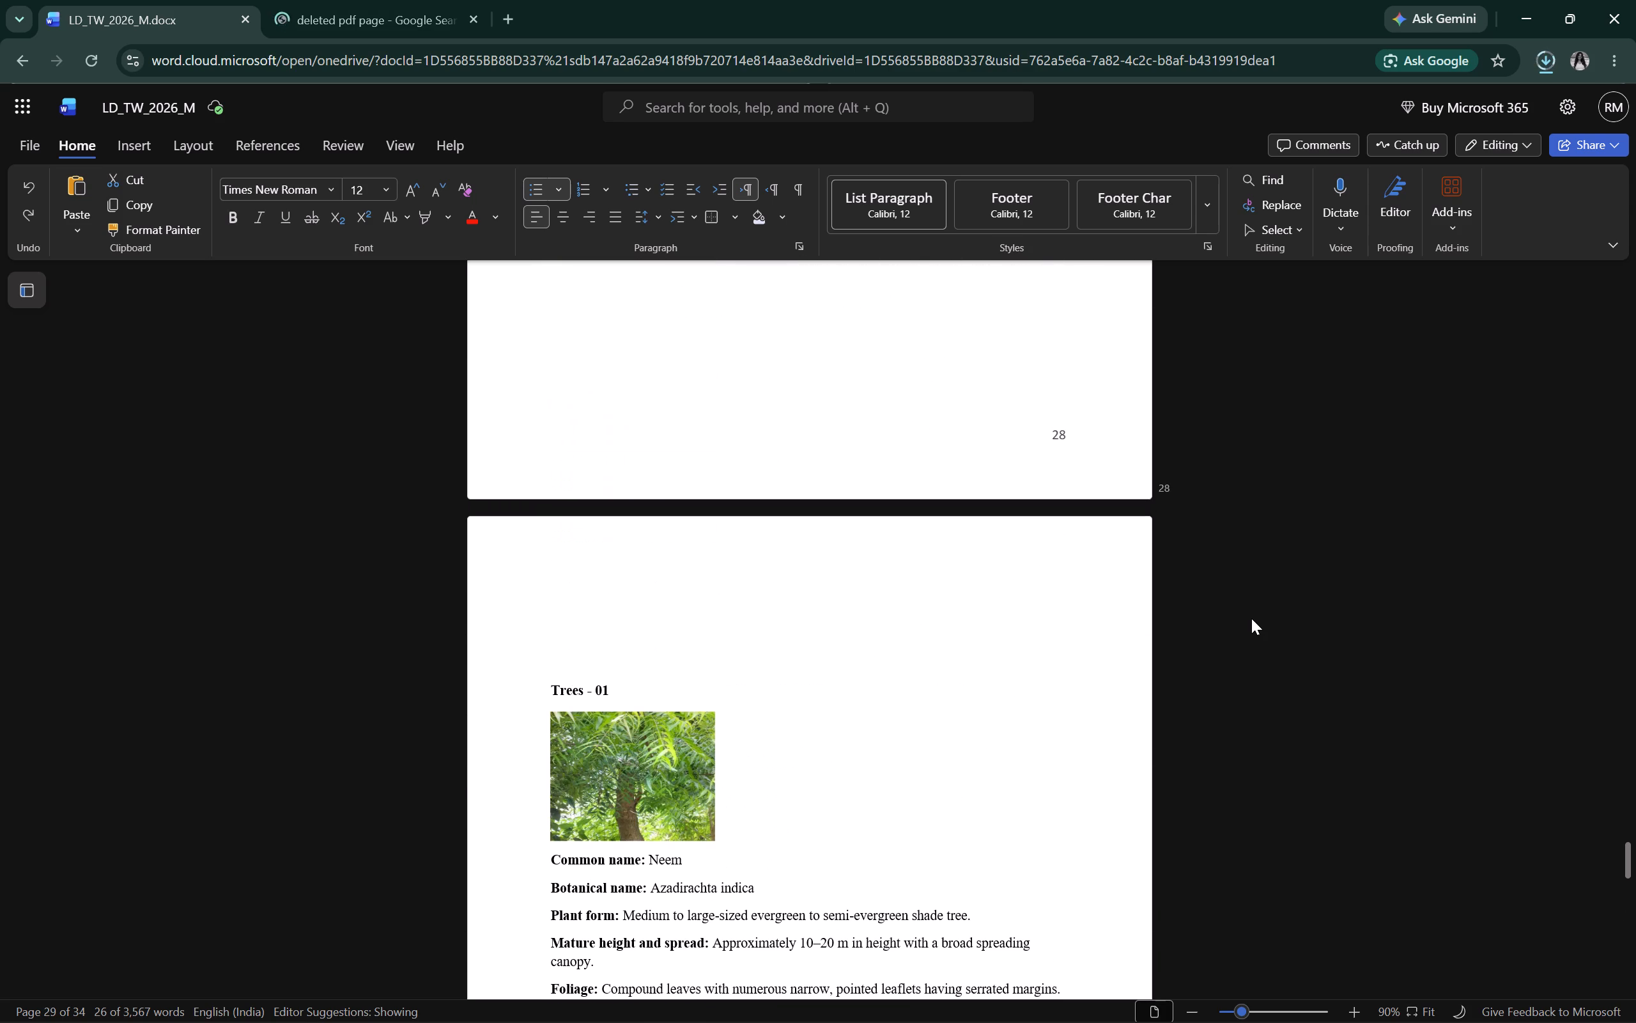
scroll(1251, 618, "up", 18)
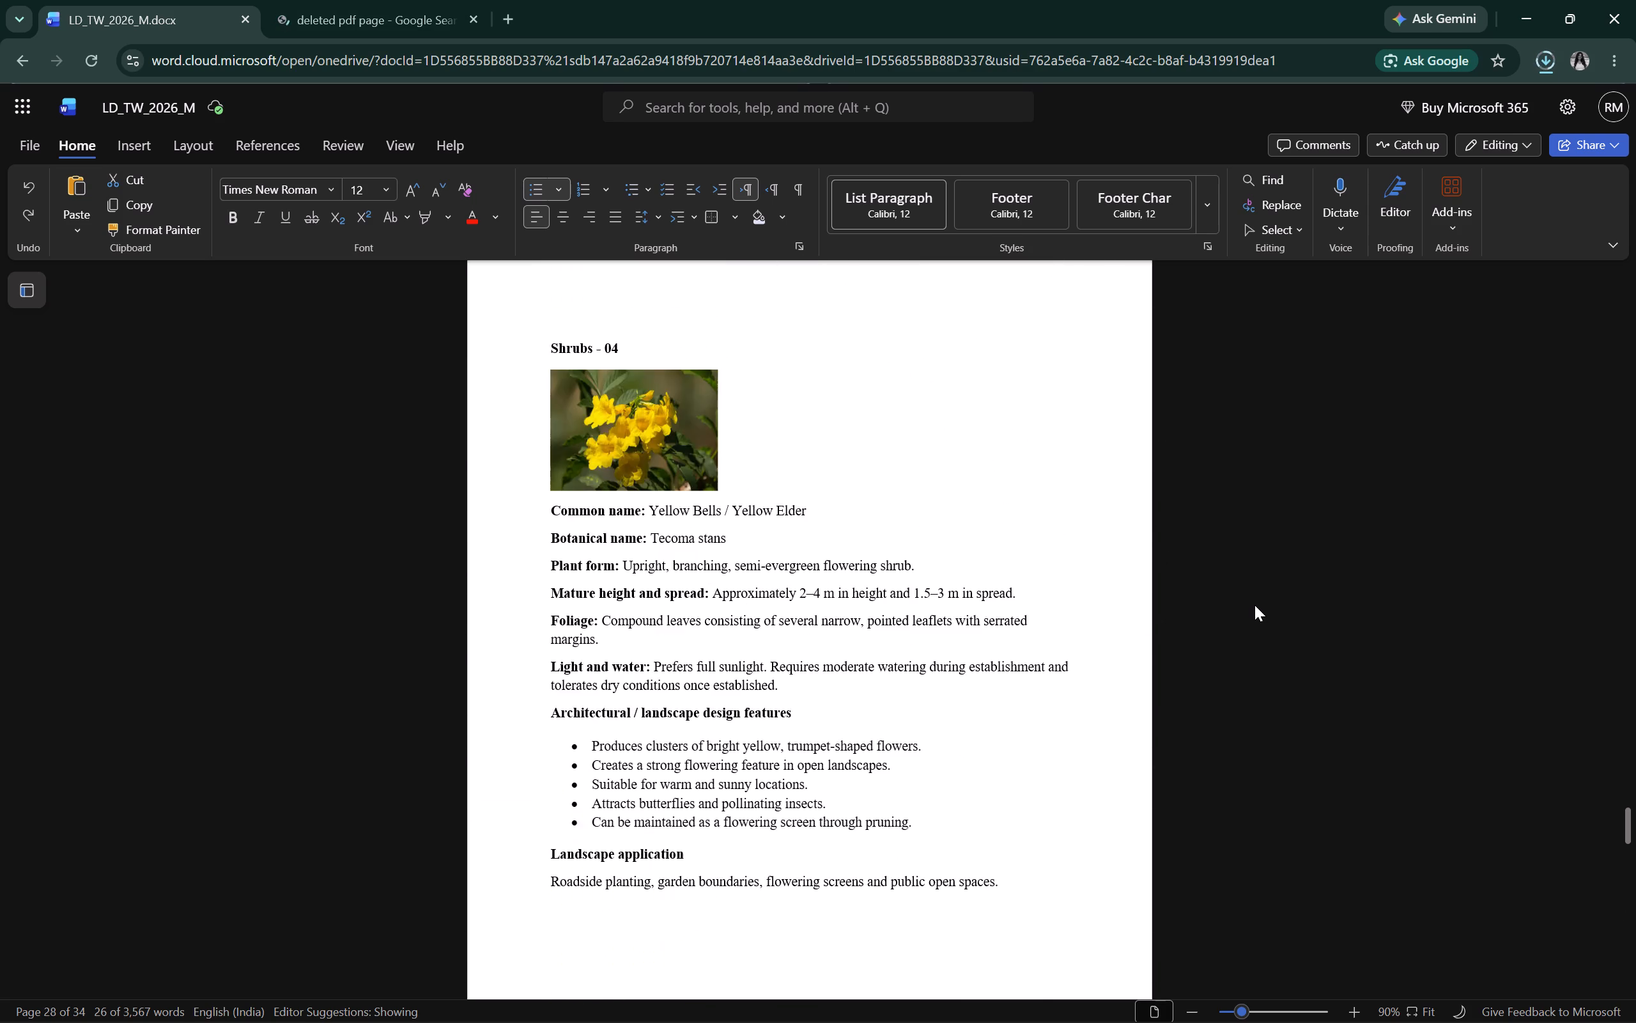
scroll(1254, 605, "up", 13)
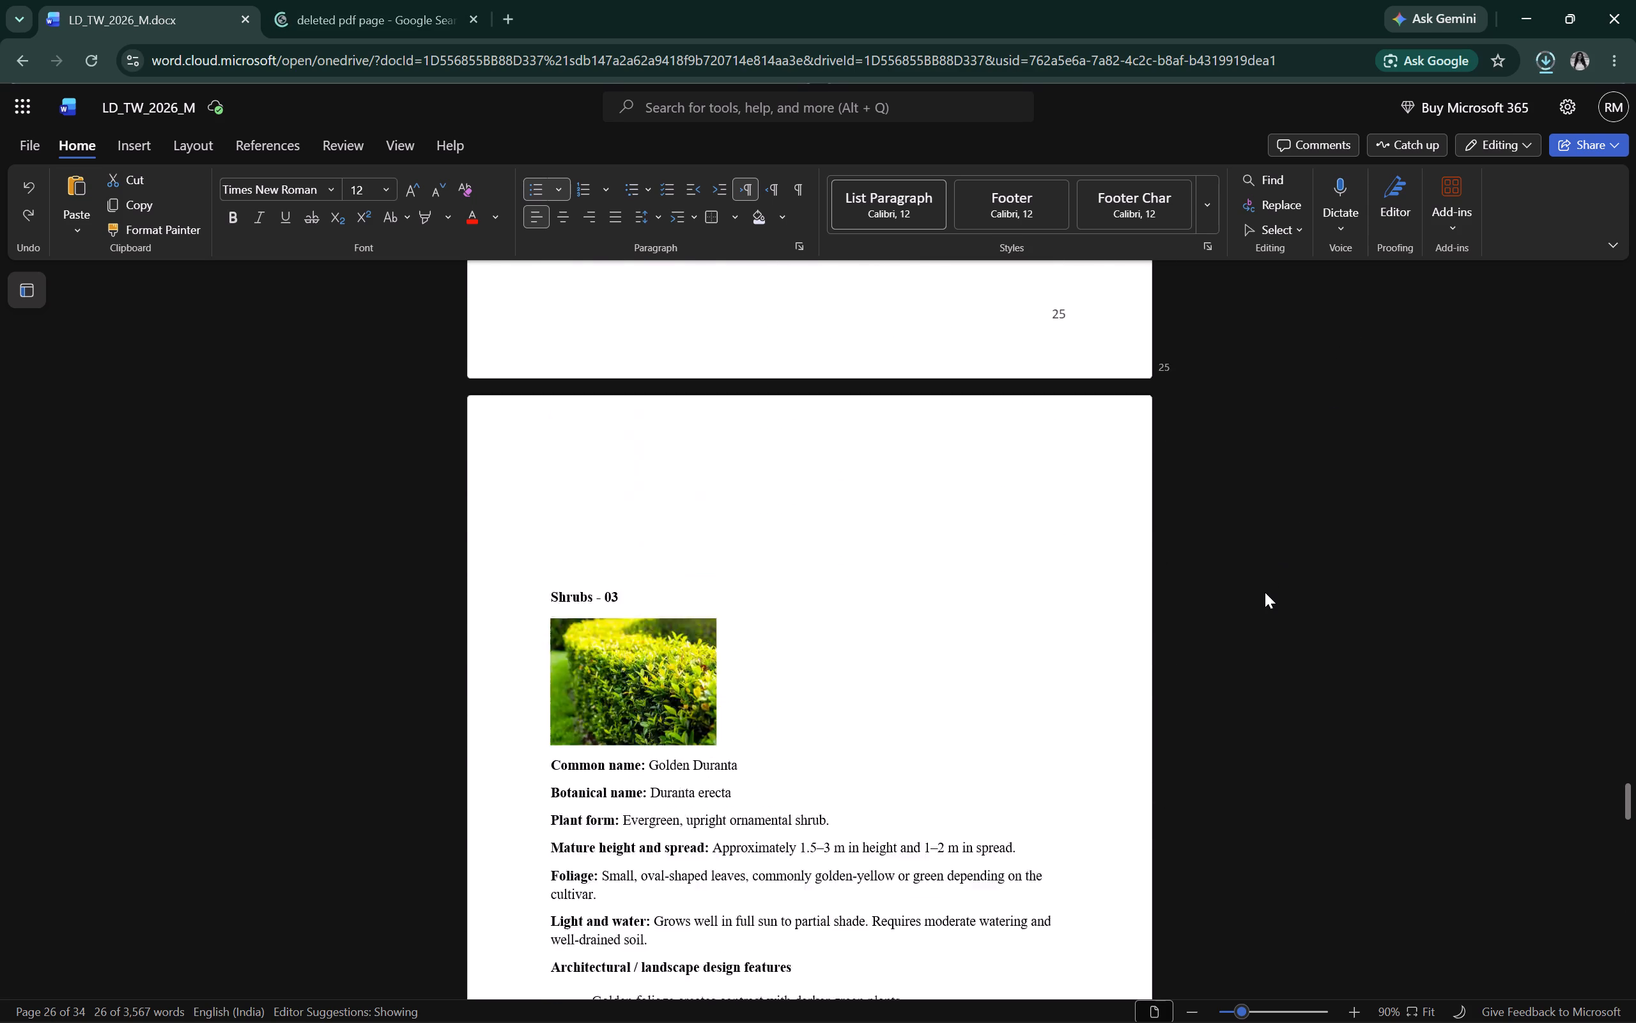
scroll(1265, 592, "up", 20)
scroll(1265, 592, "up", 1)
scroll(1265, 591, "down", 8)
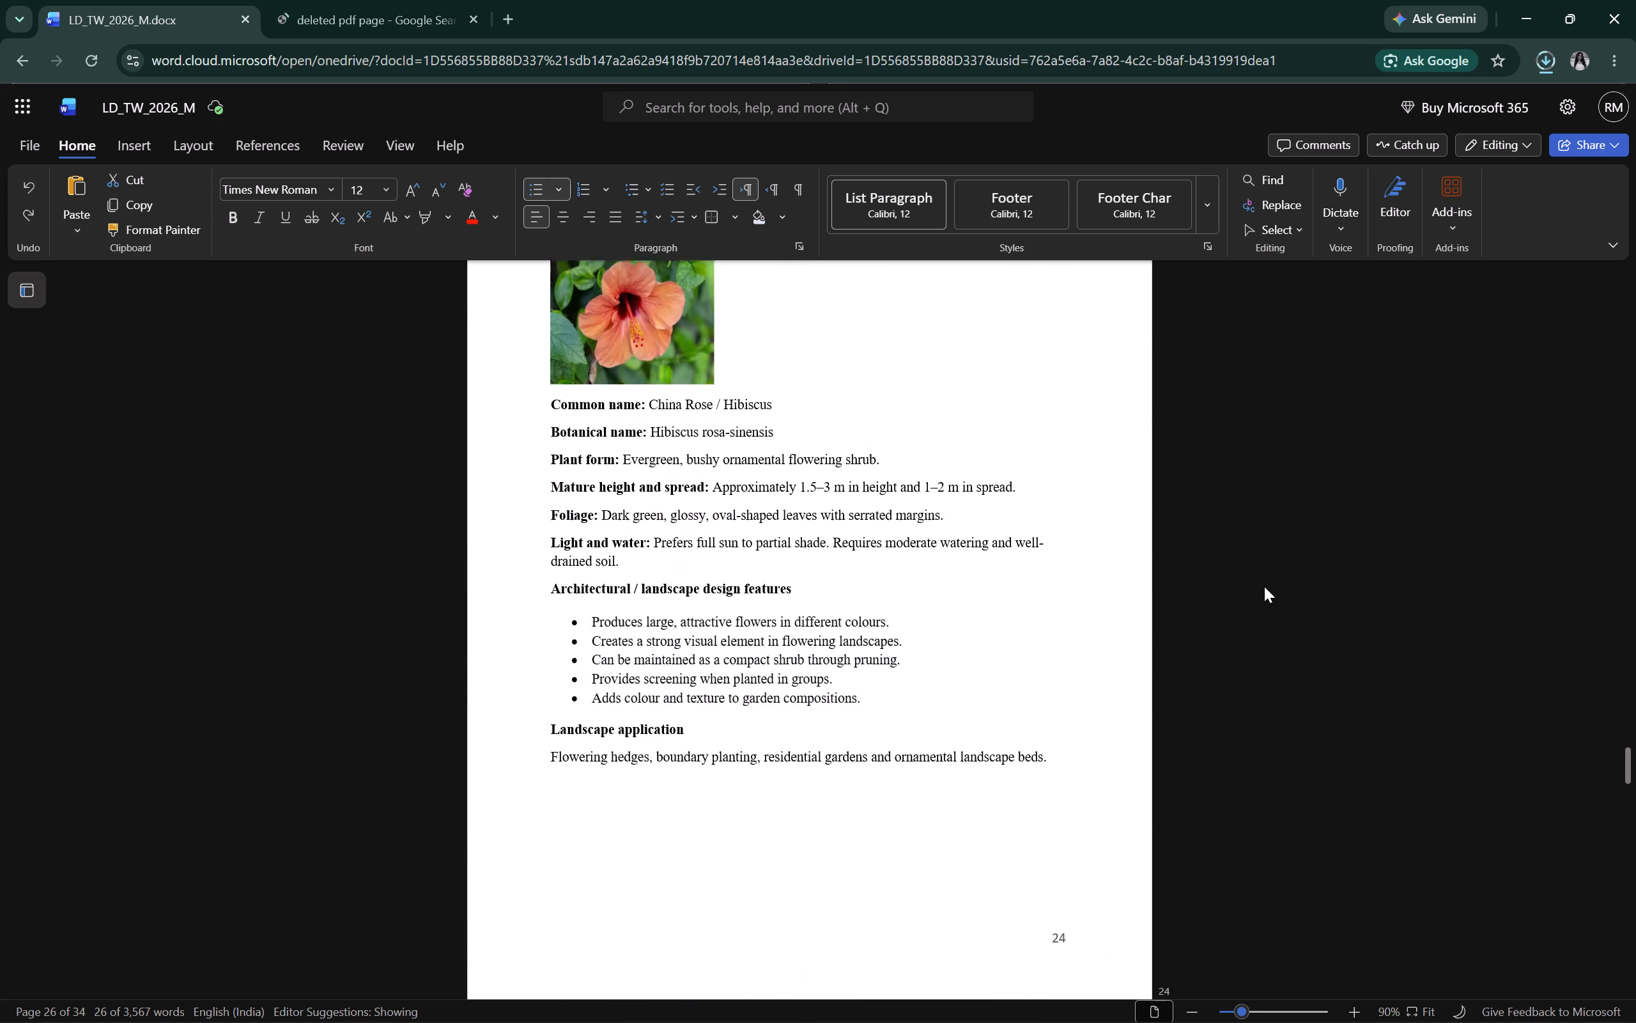
scroll(1264, 586, "down", 10)
left_click(1143, 601)
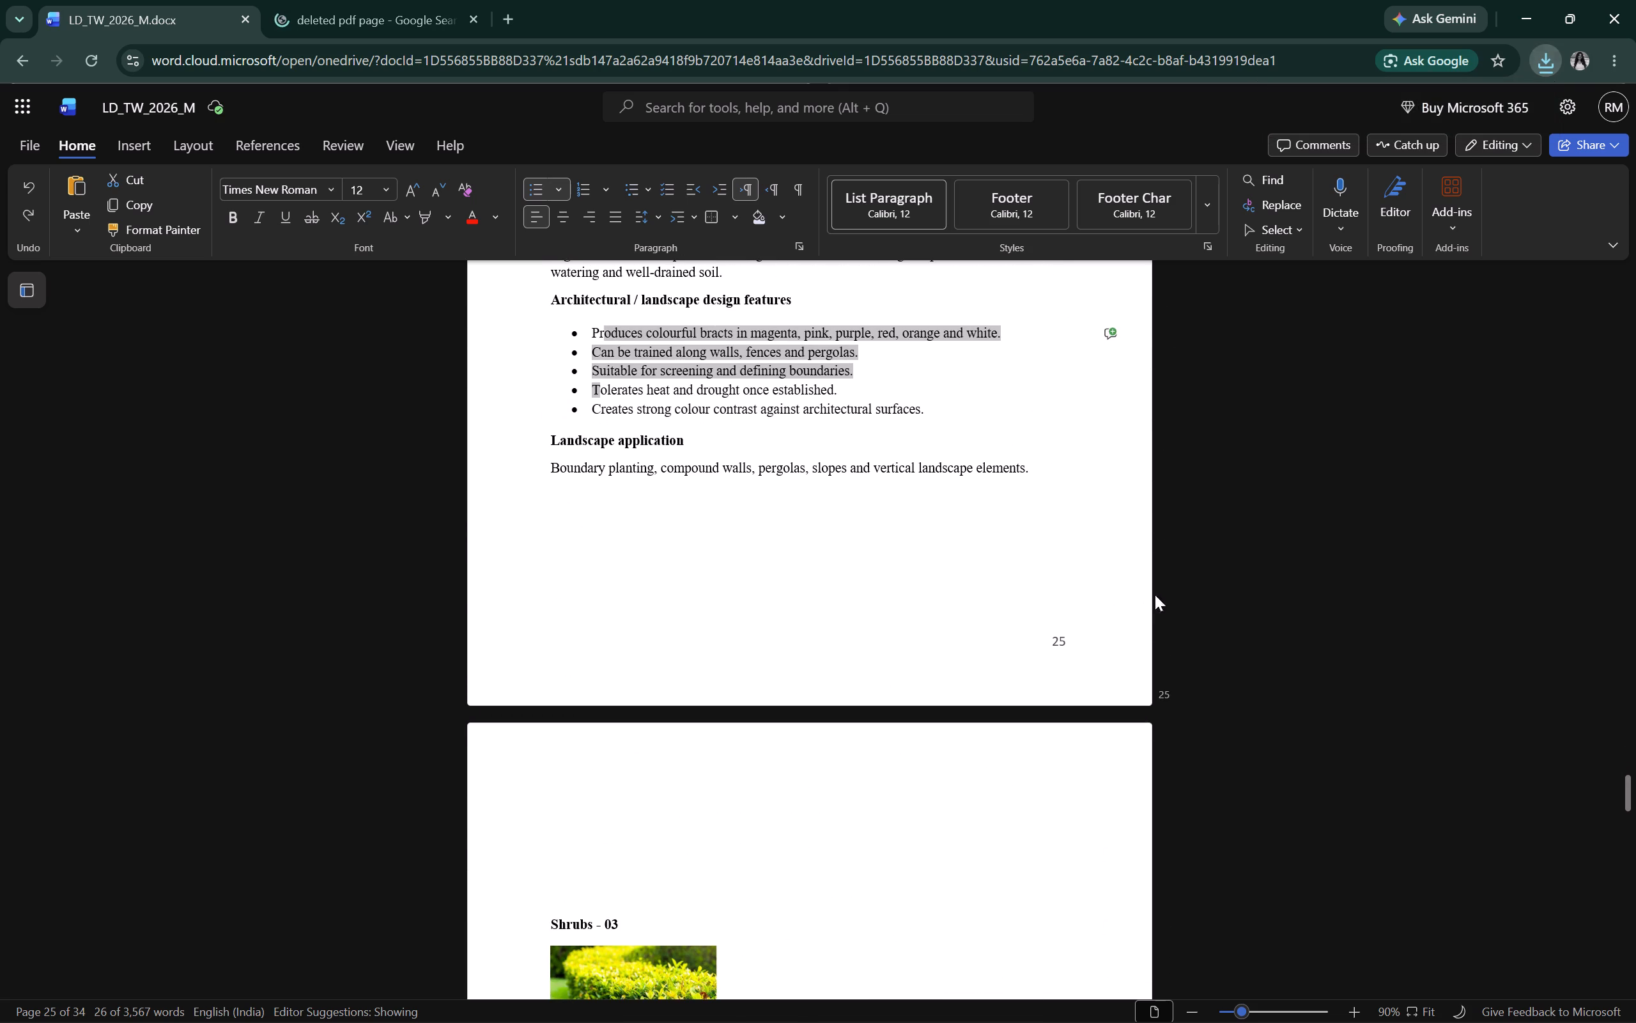
Open the newly downloaded PDF and examine its layout from the cover to the READ THE SPACE heading.
left_click(1543, 61)
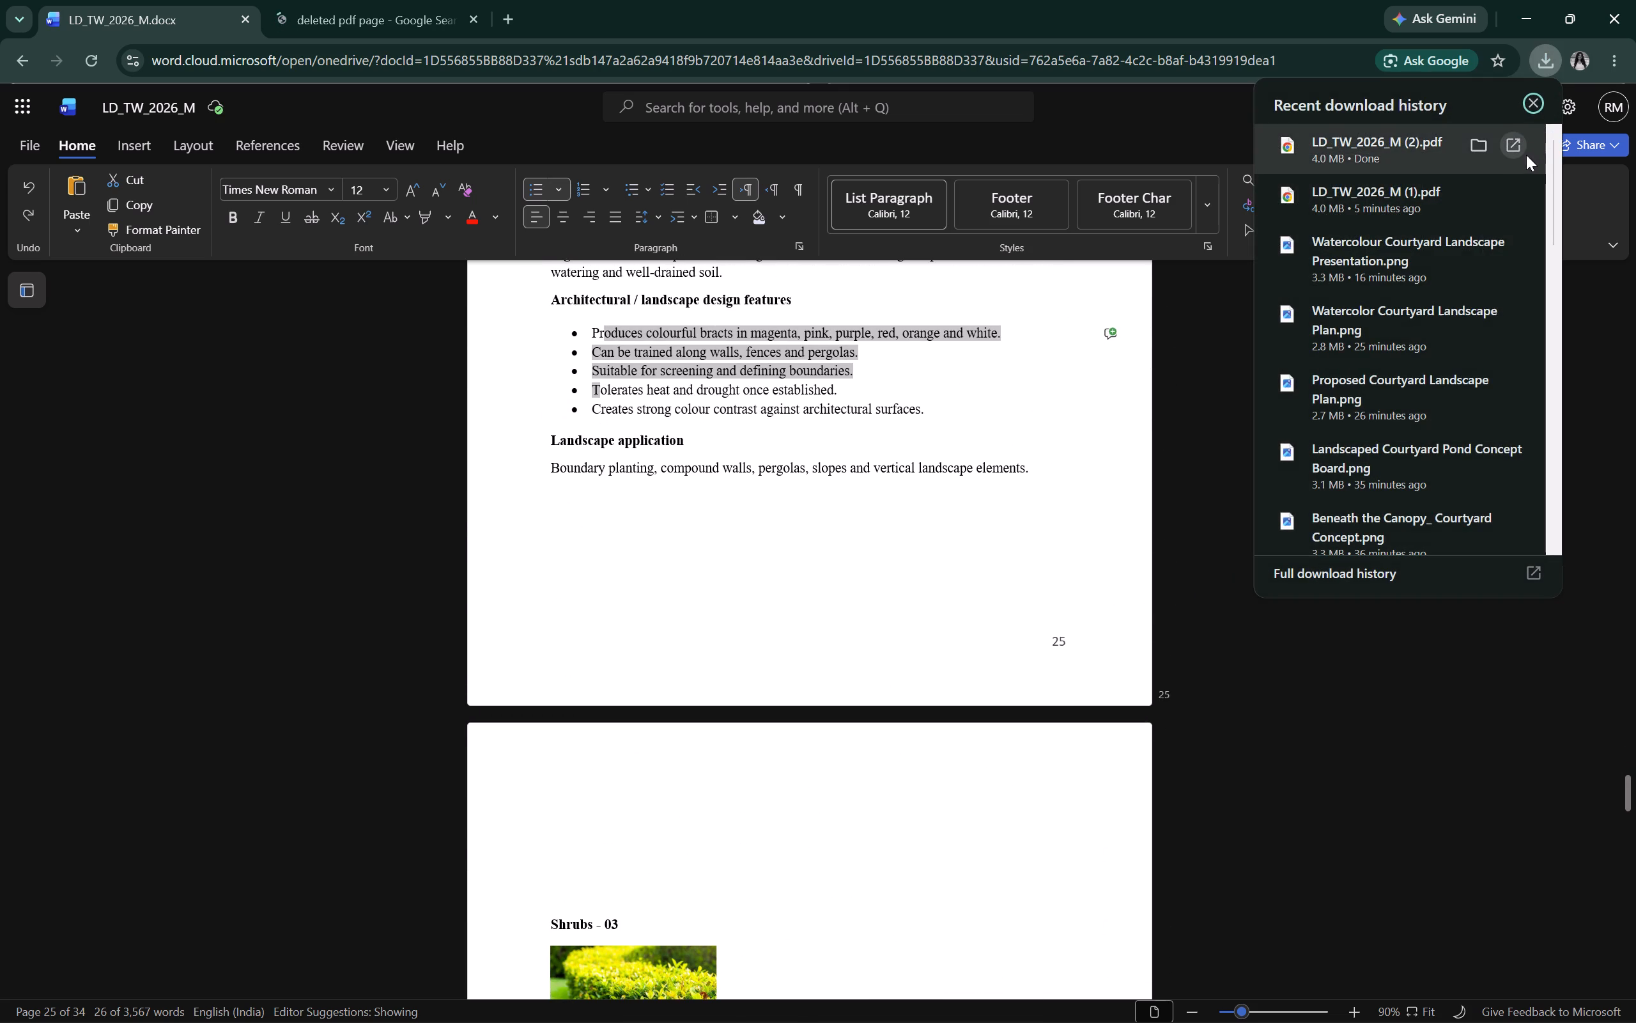
left_click(1521, 141)
scroll(1145, 751, "down", 5)
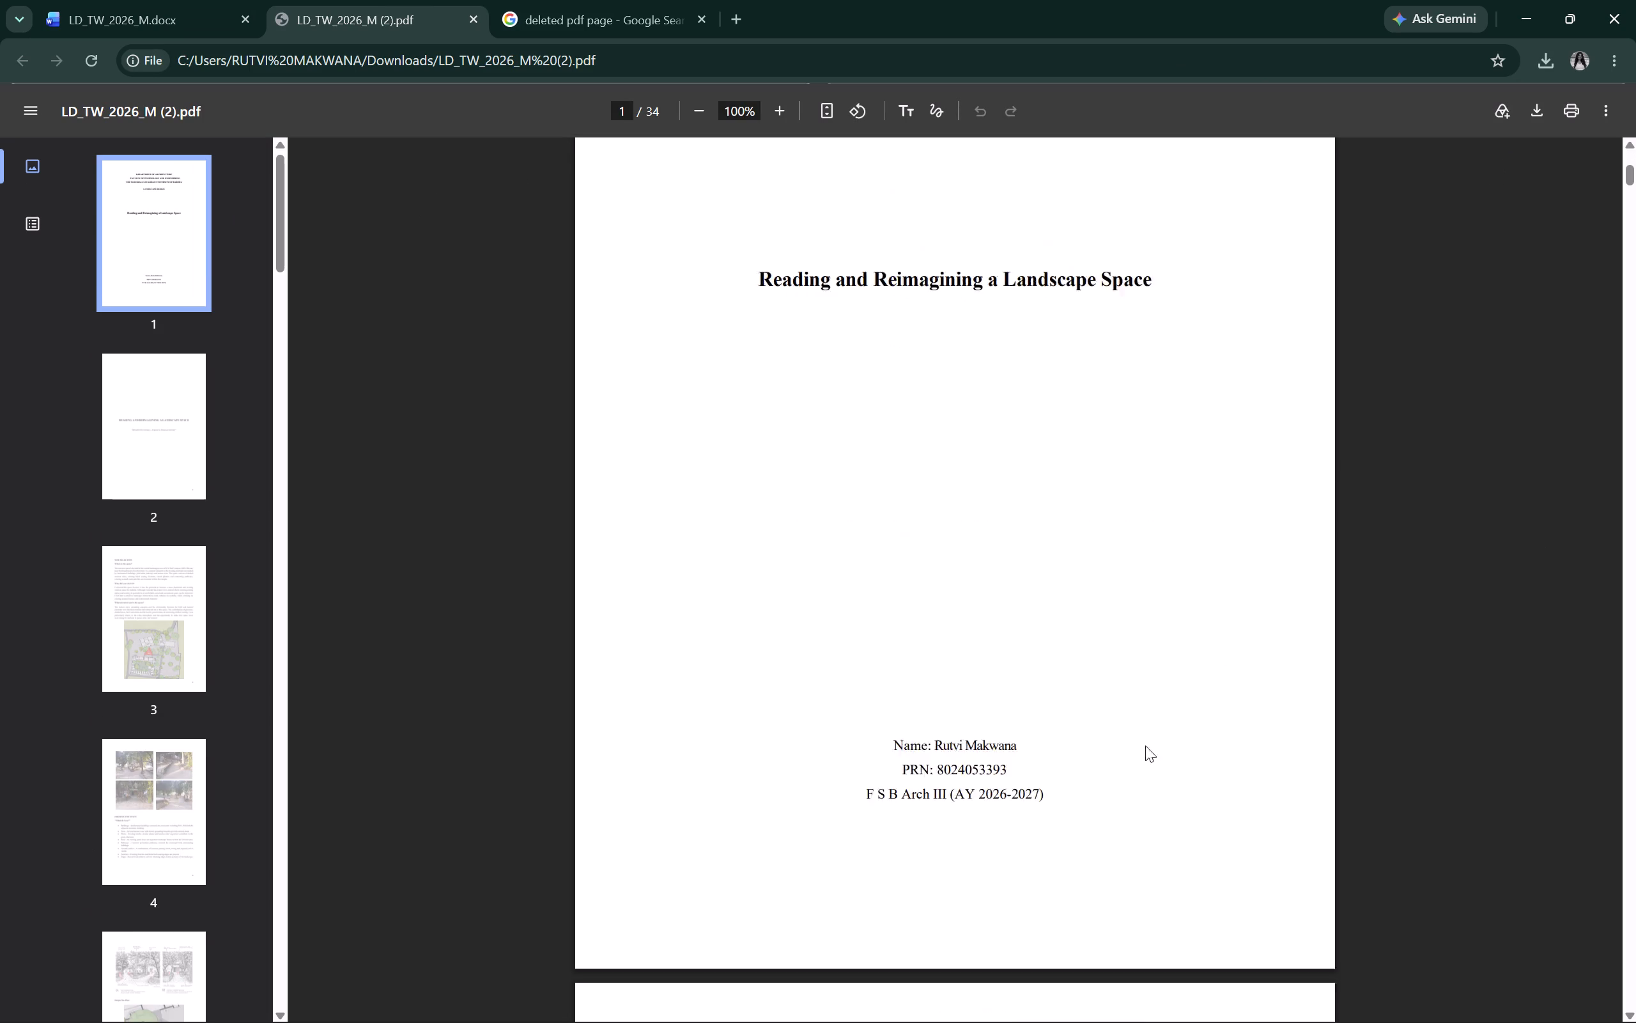
scroll(1146, 744, "down", 20)
scroll(1152, 715, "down", 4)
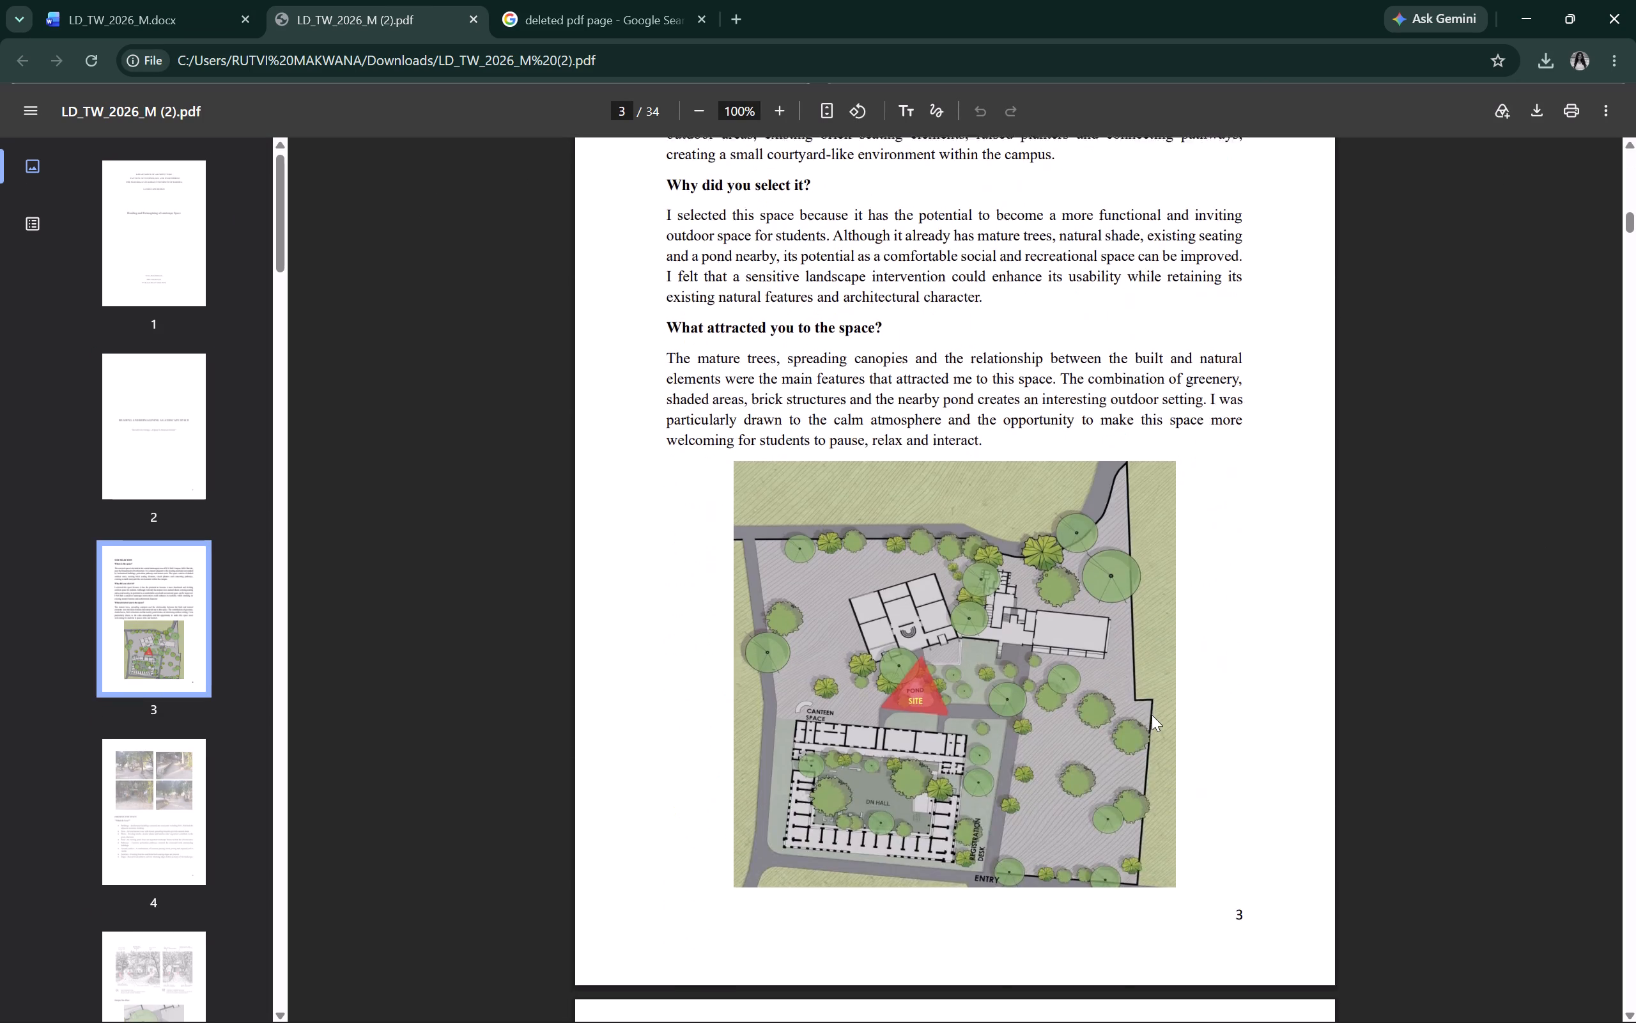
scroll(1152, 715, "down", 18)
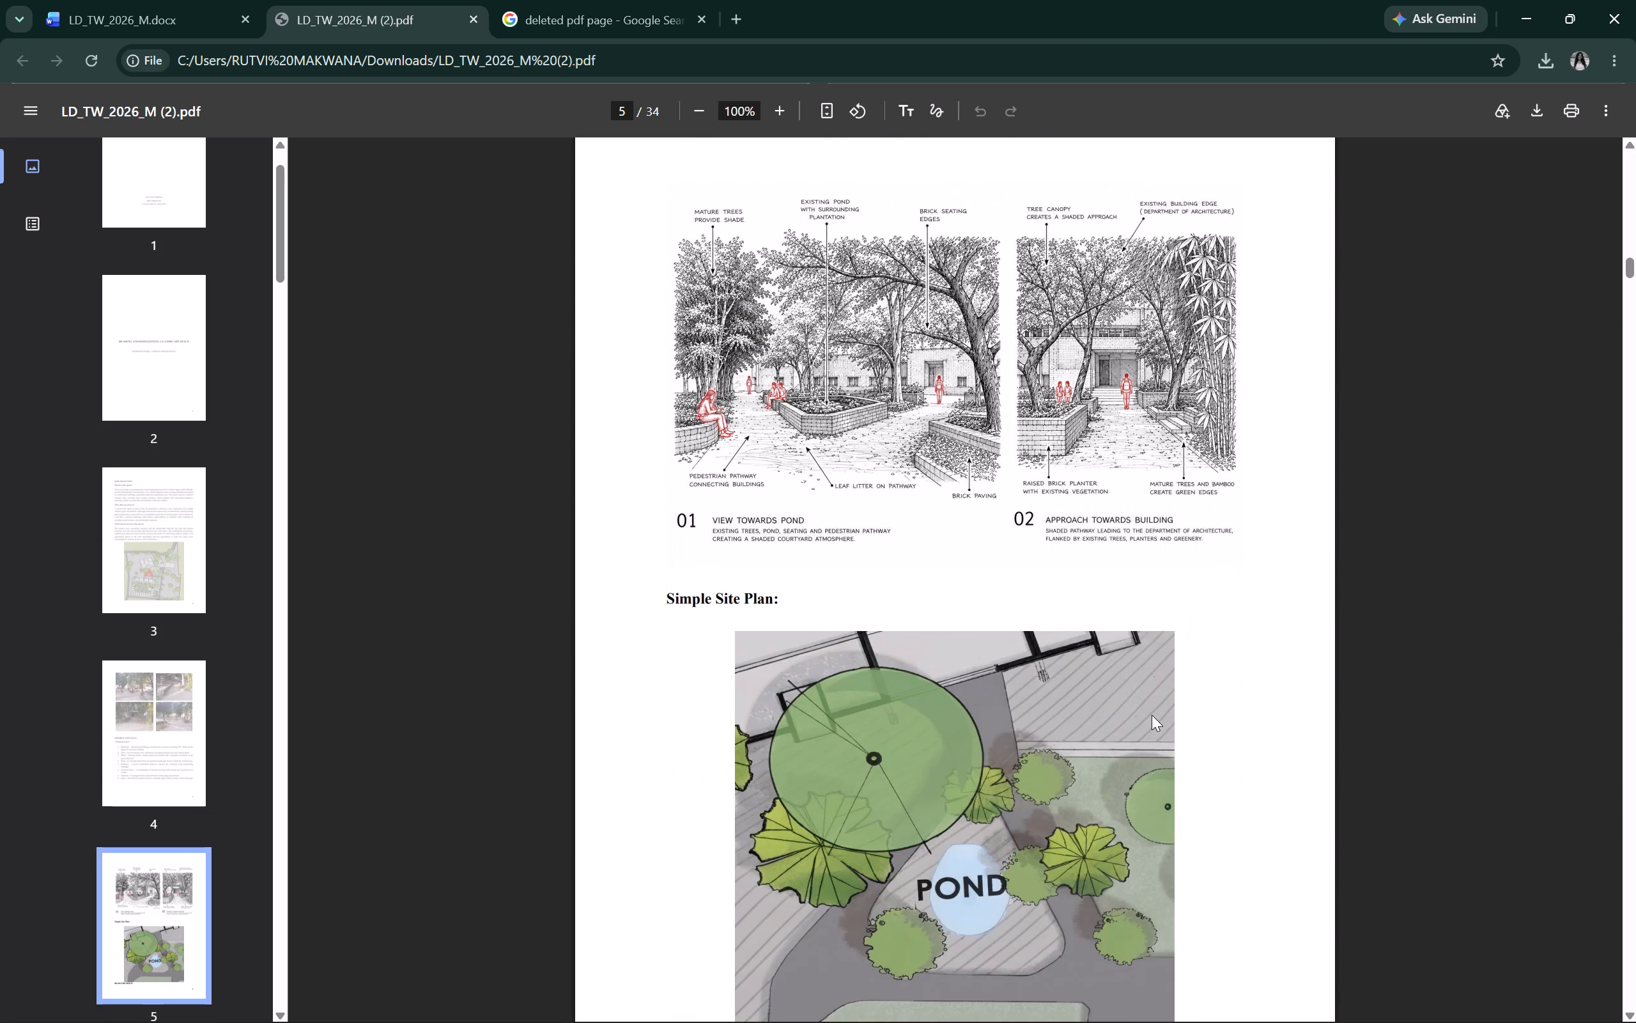
scroll(1152, 714, "down", 4)
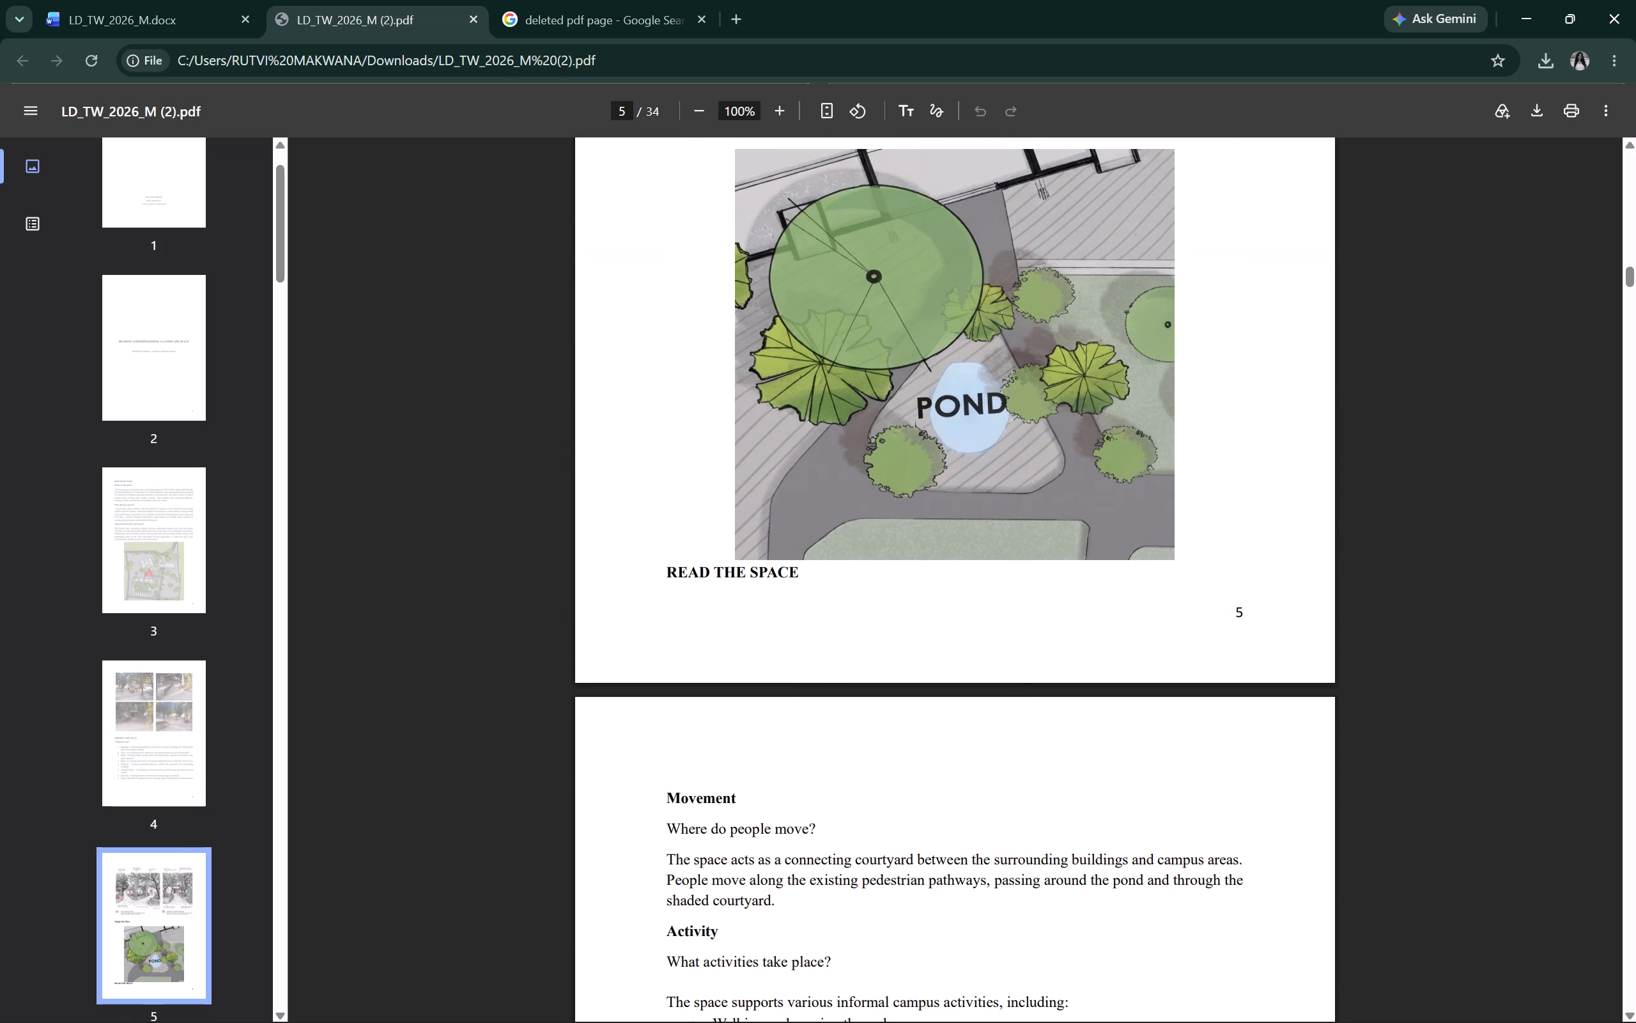
left_click(663, 568)
double_click(663, 568)
left_click(763, 621)
Examine the PDF's page breaks and heading placement from the Movement section through the end of the Design Statement.
scroll(763, 621, "down", 11)
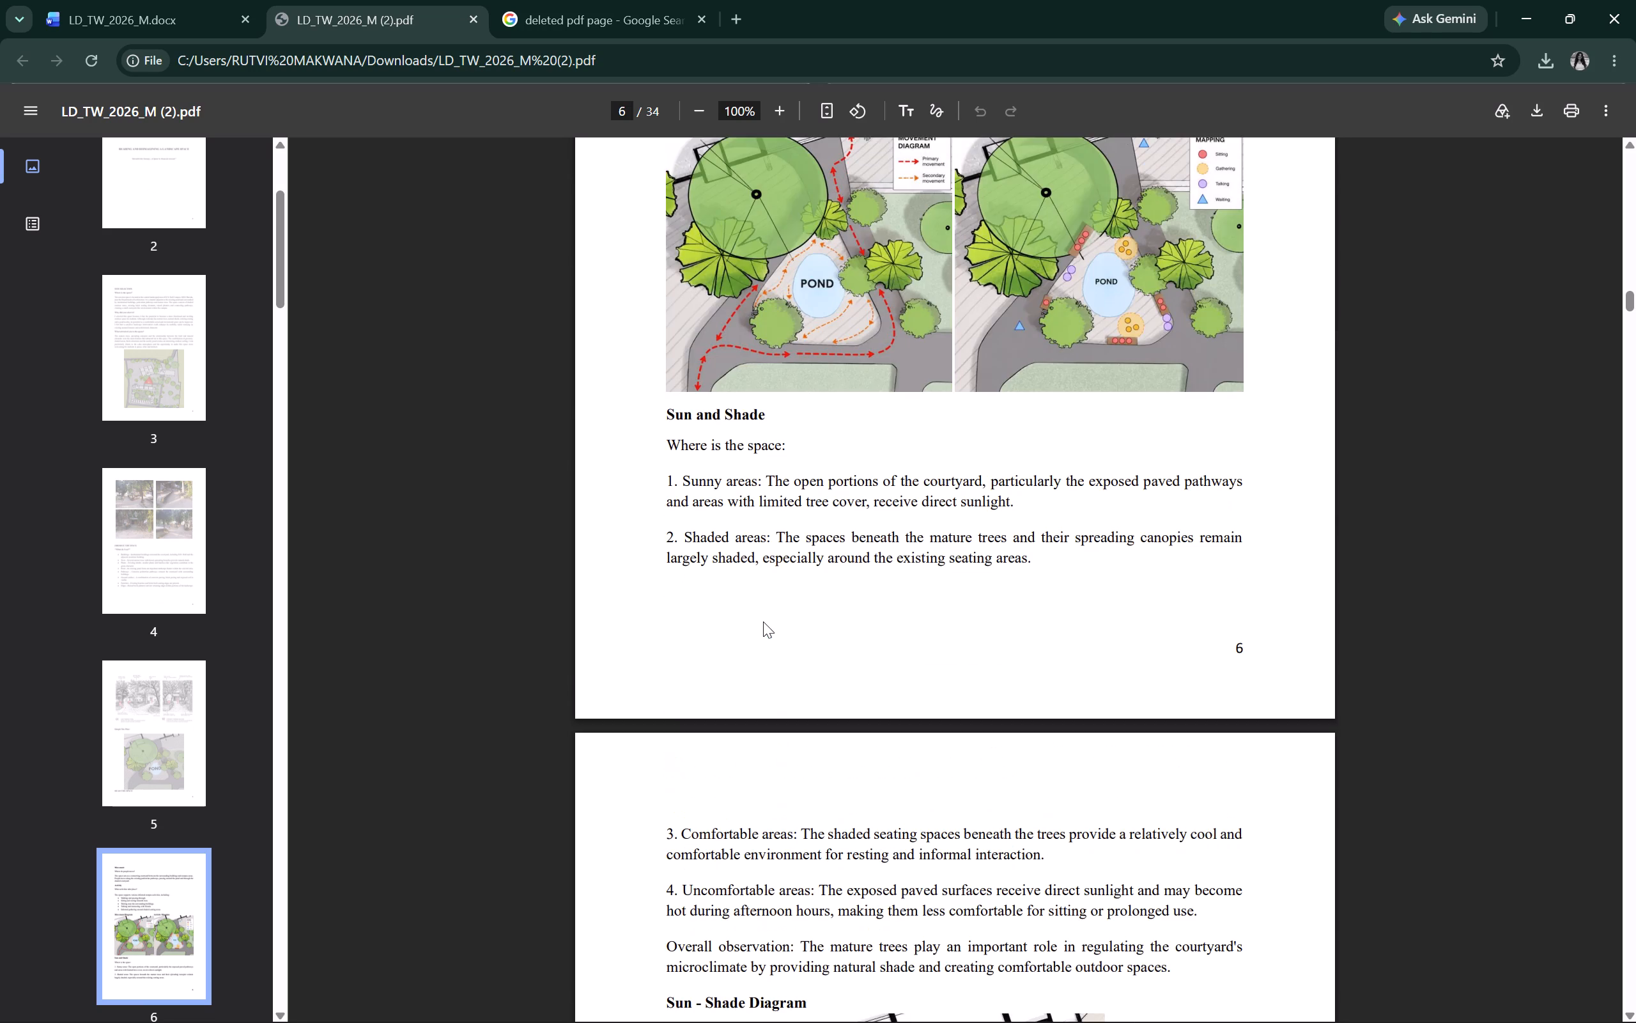
scroll(763, 621, "down", 12)
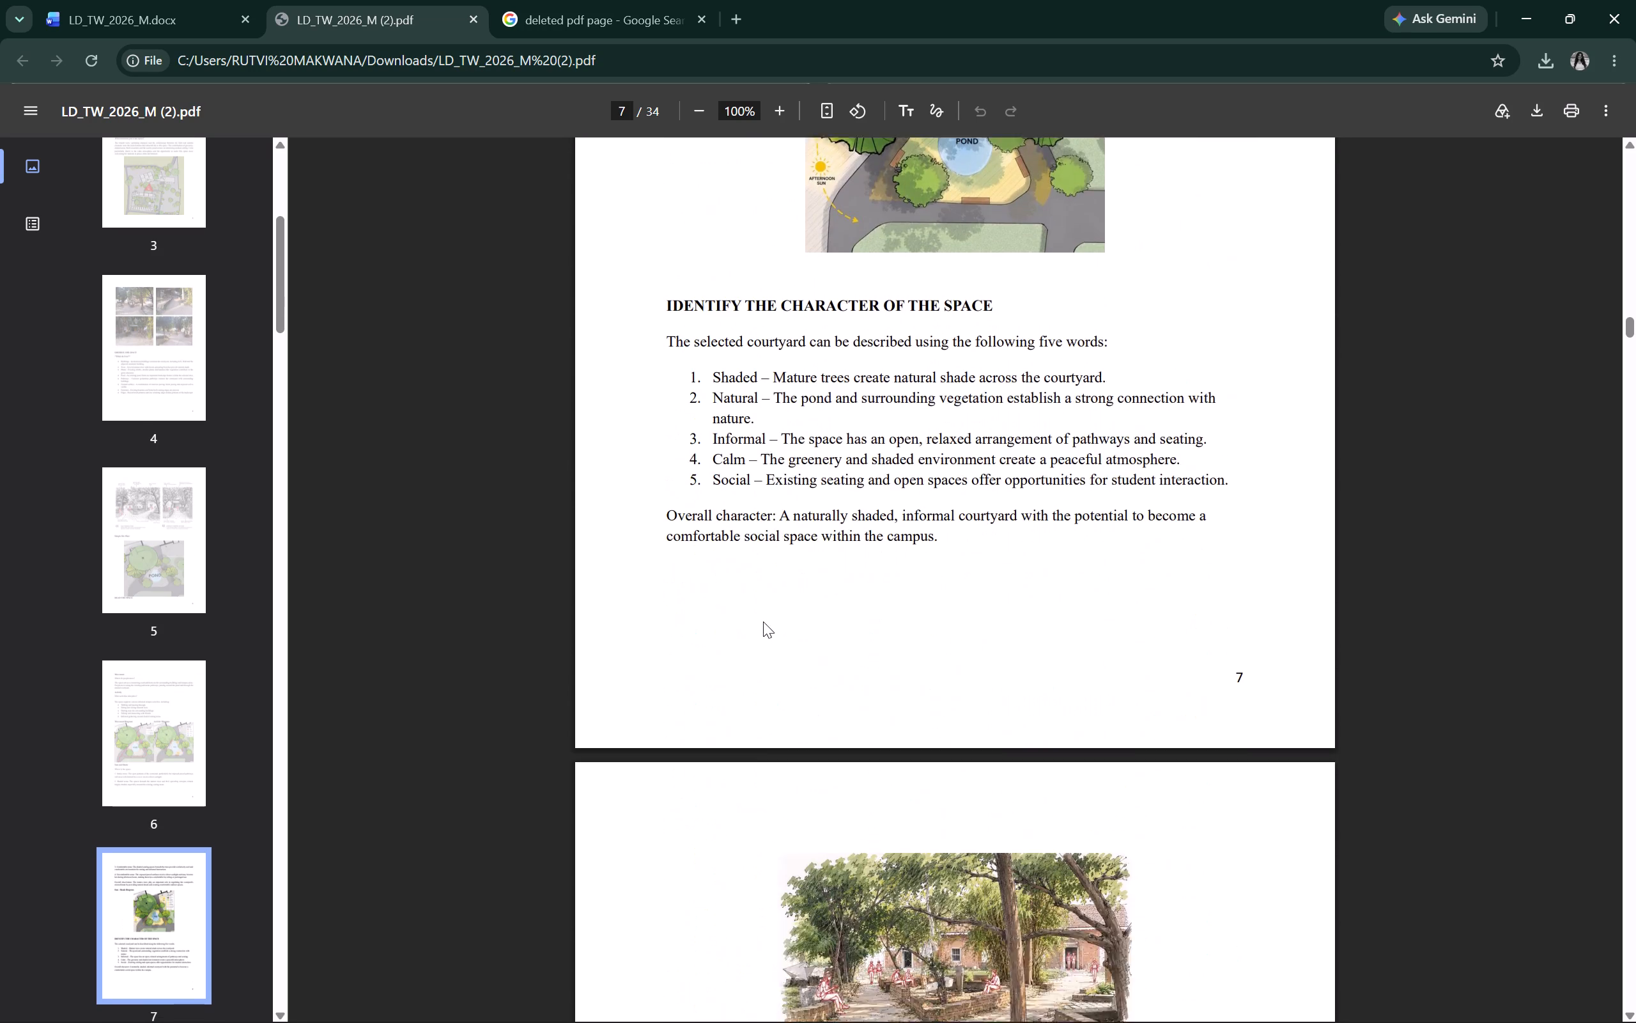
scroll(763, 621, "down", 12)
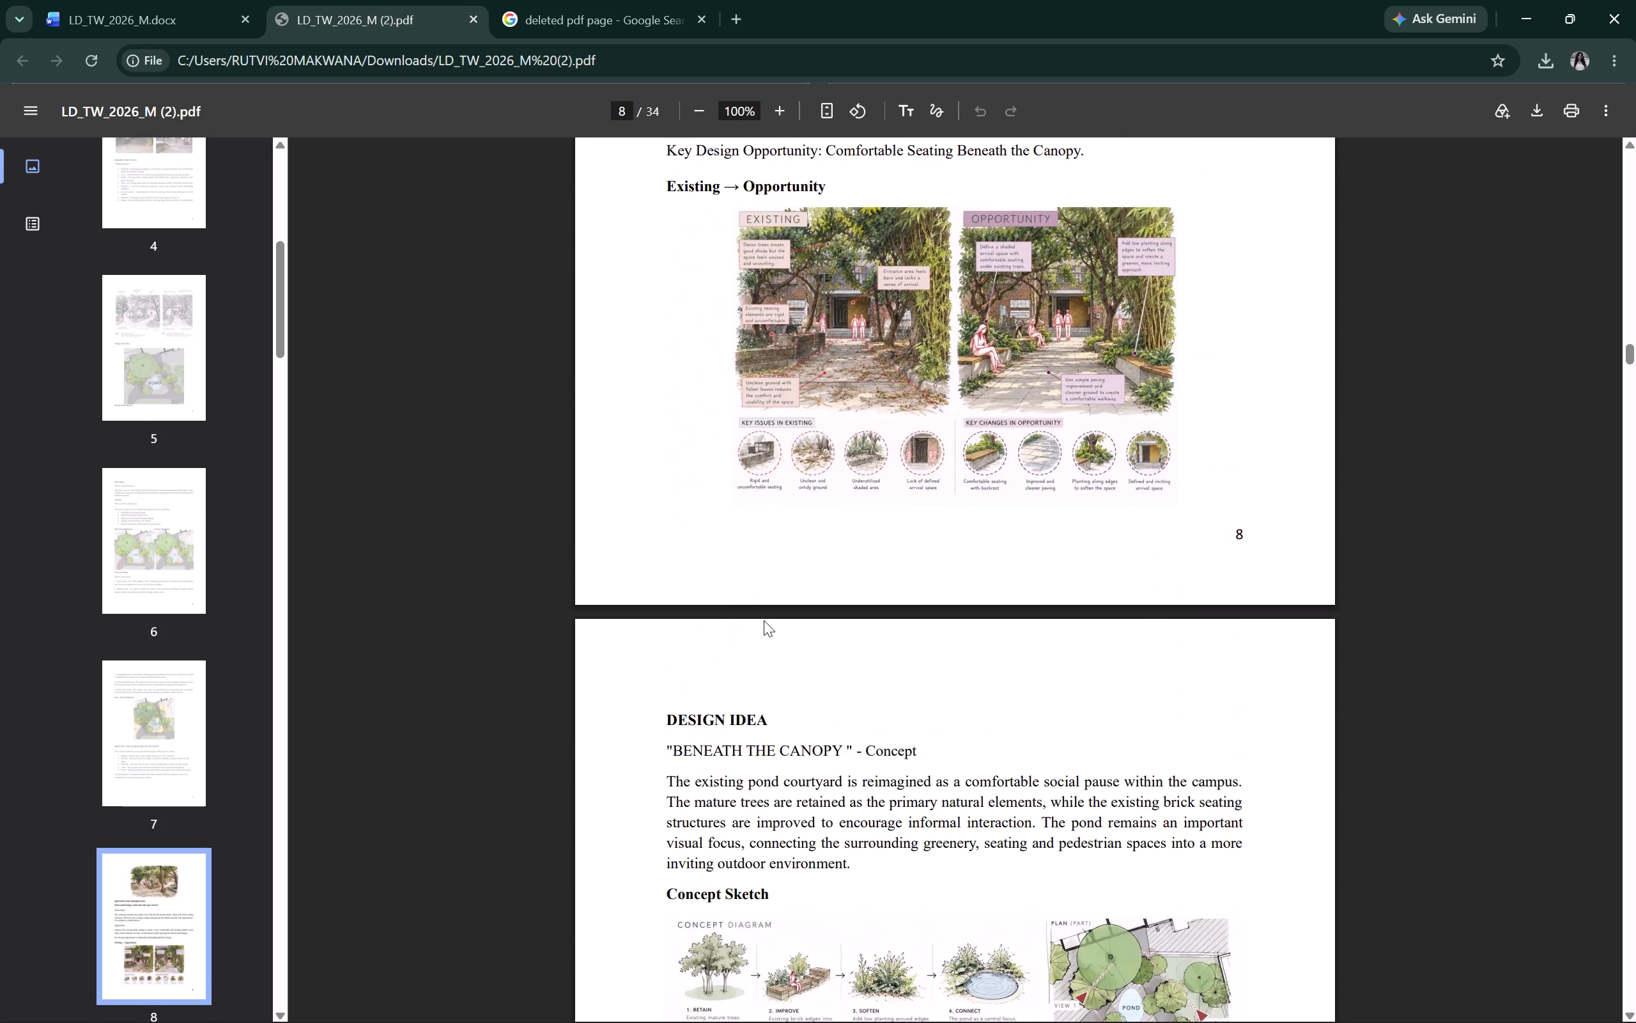
scroll(764, 620, "down", 16)
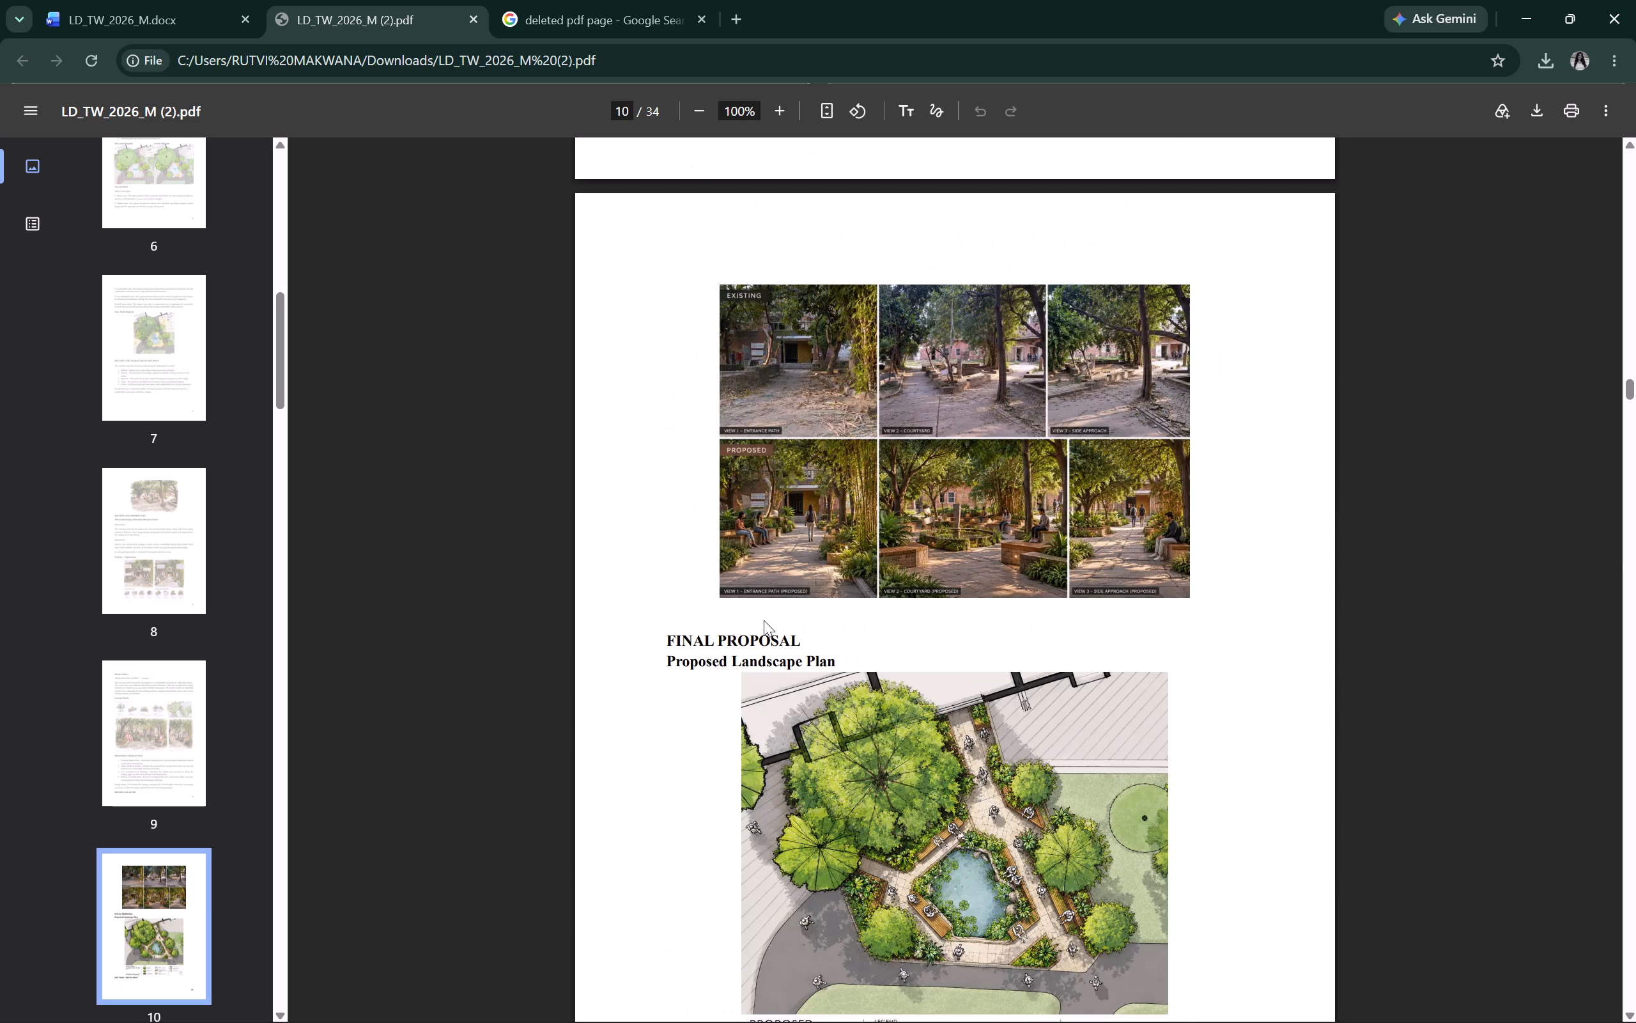
scroll(764, 620, "down", 16)
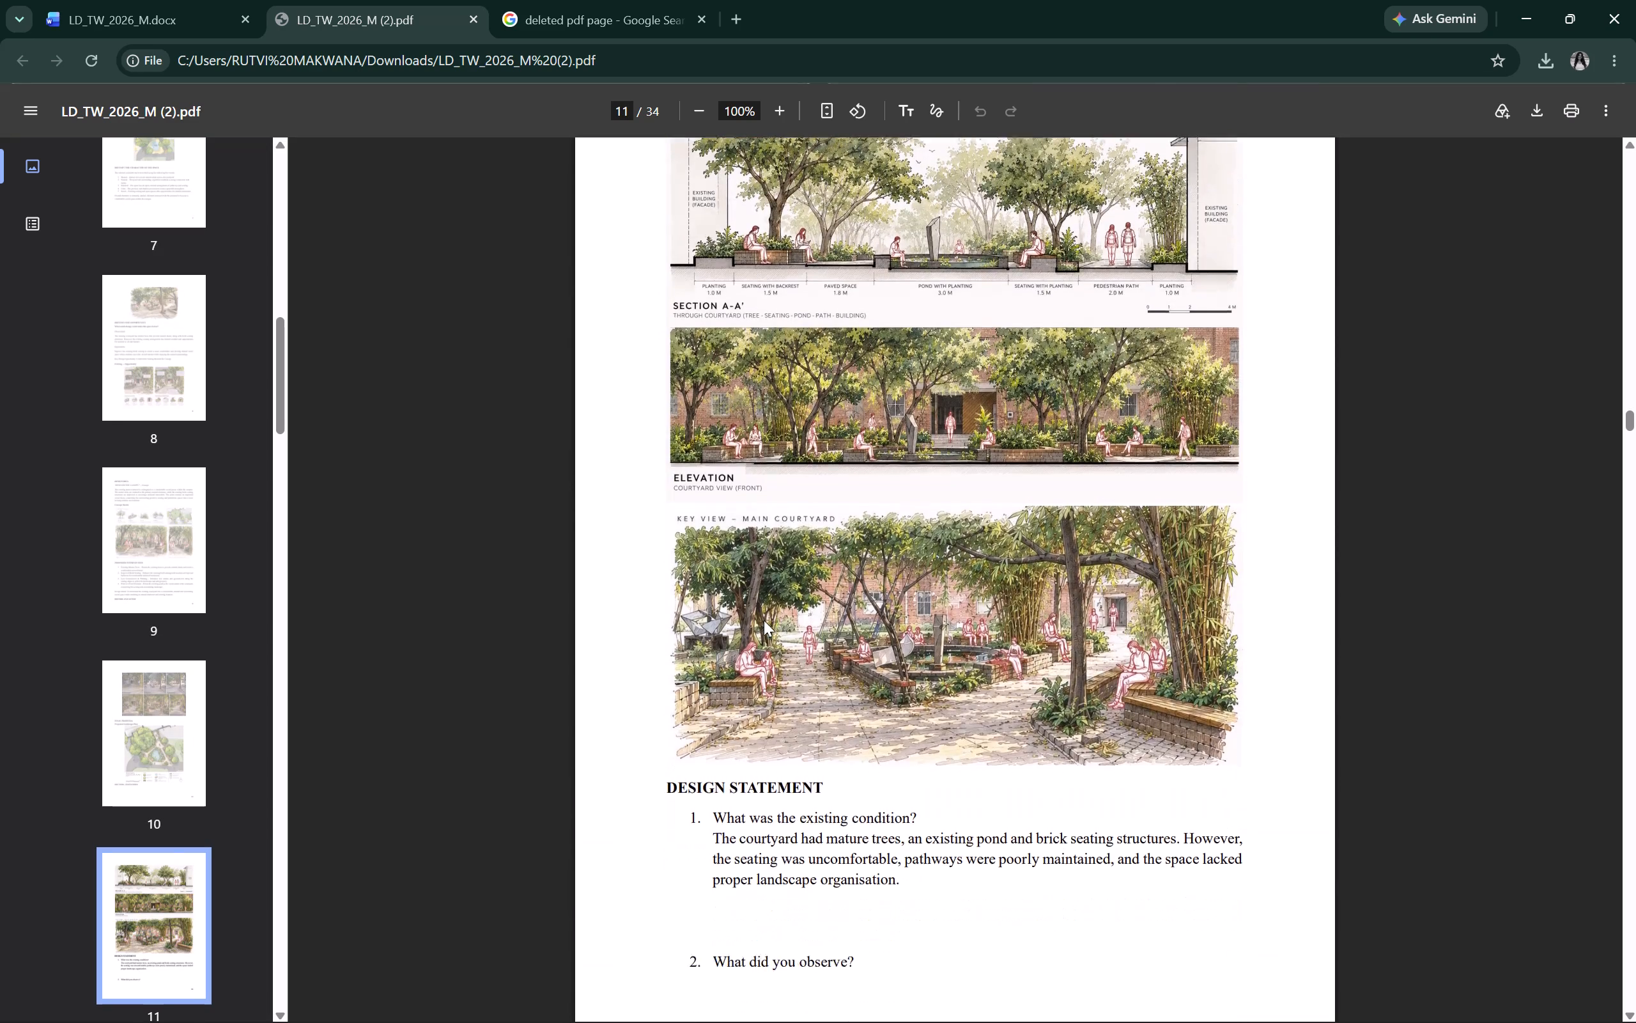
scroll(764, 620, "down", 8)
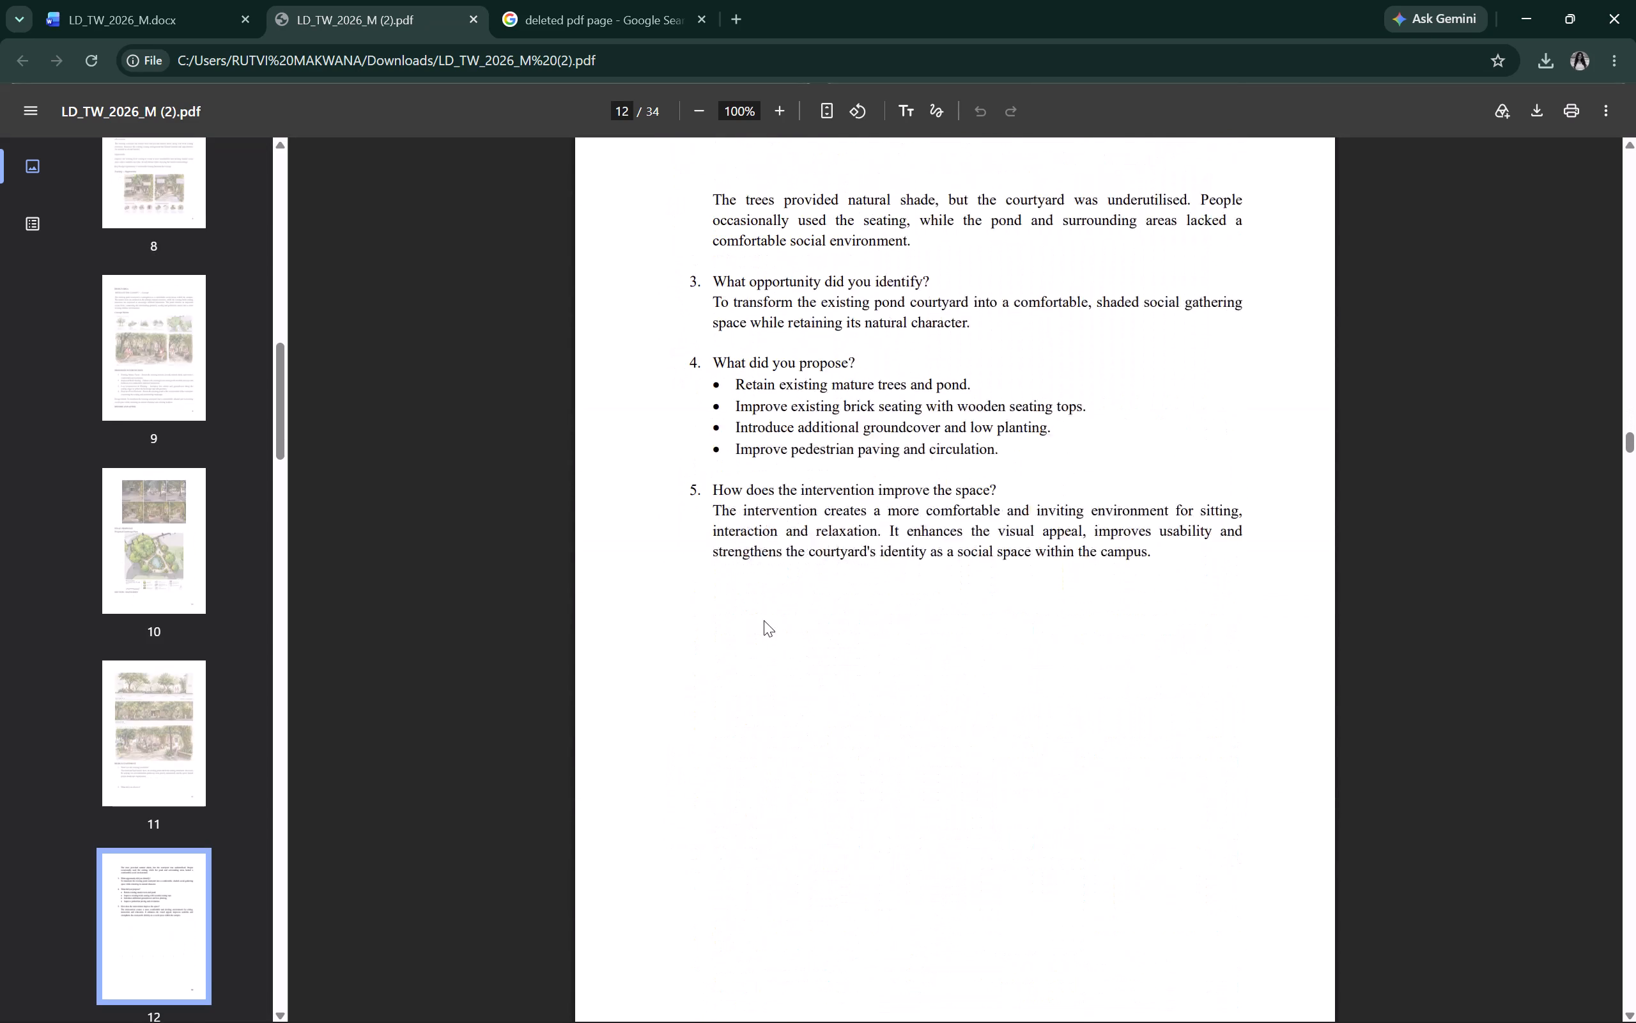
scroll(764, 620, "down", 4)
Return to the LD_TW_2026_M Word document and insert an empty line after the first Design Statement answer, ending in "proper landscape organisation".
left_click(82, 17)
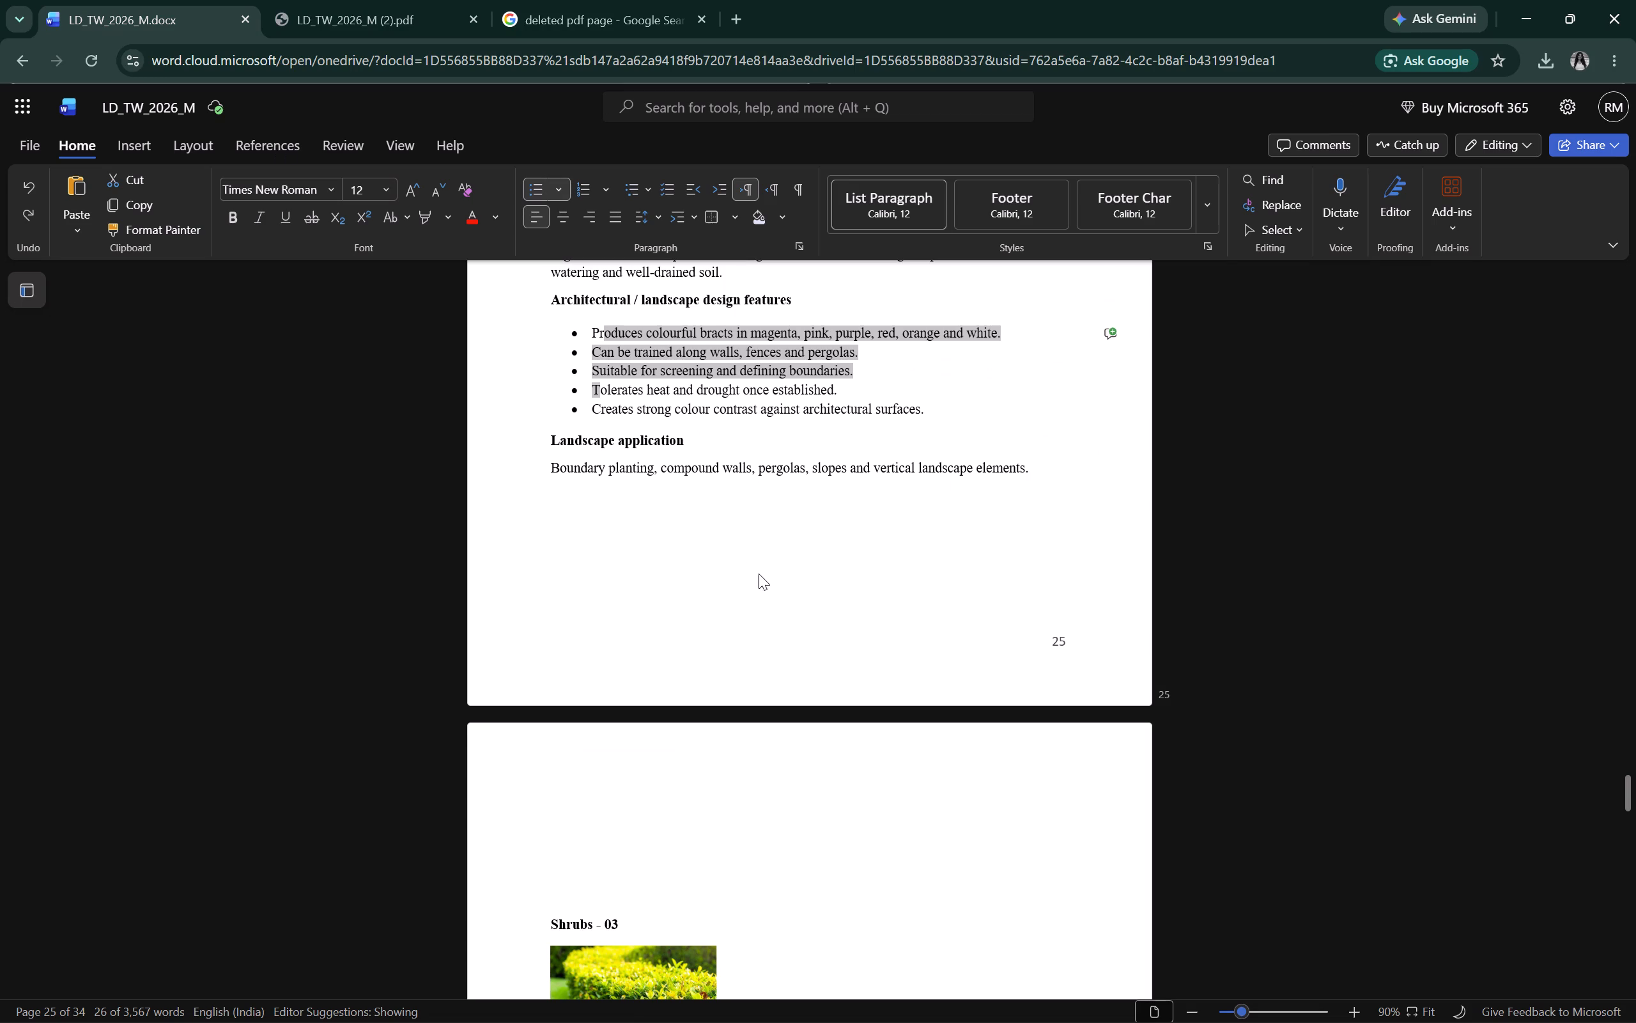
scroll(759, 573, "down", 1)
scroll(759, 570, "up", 18)
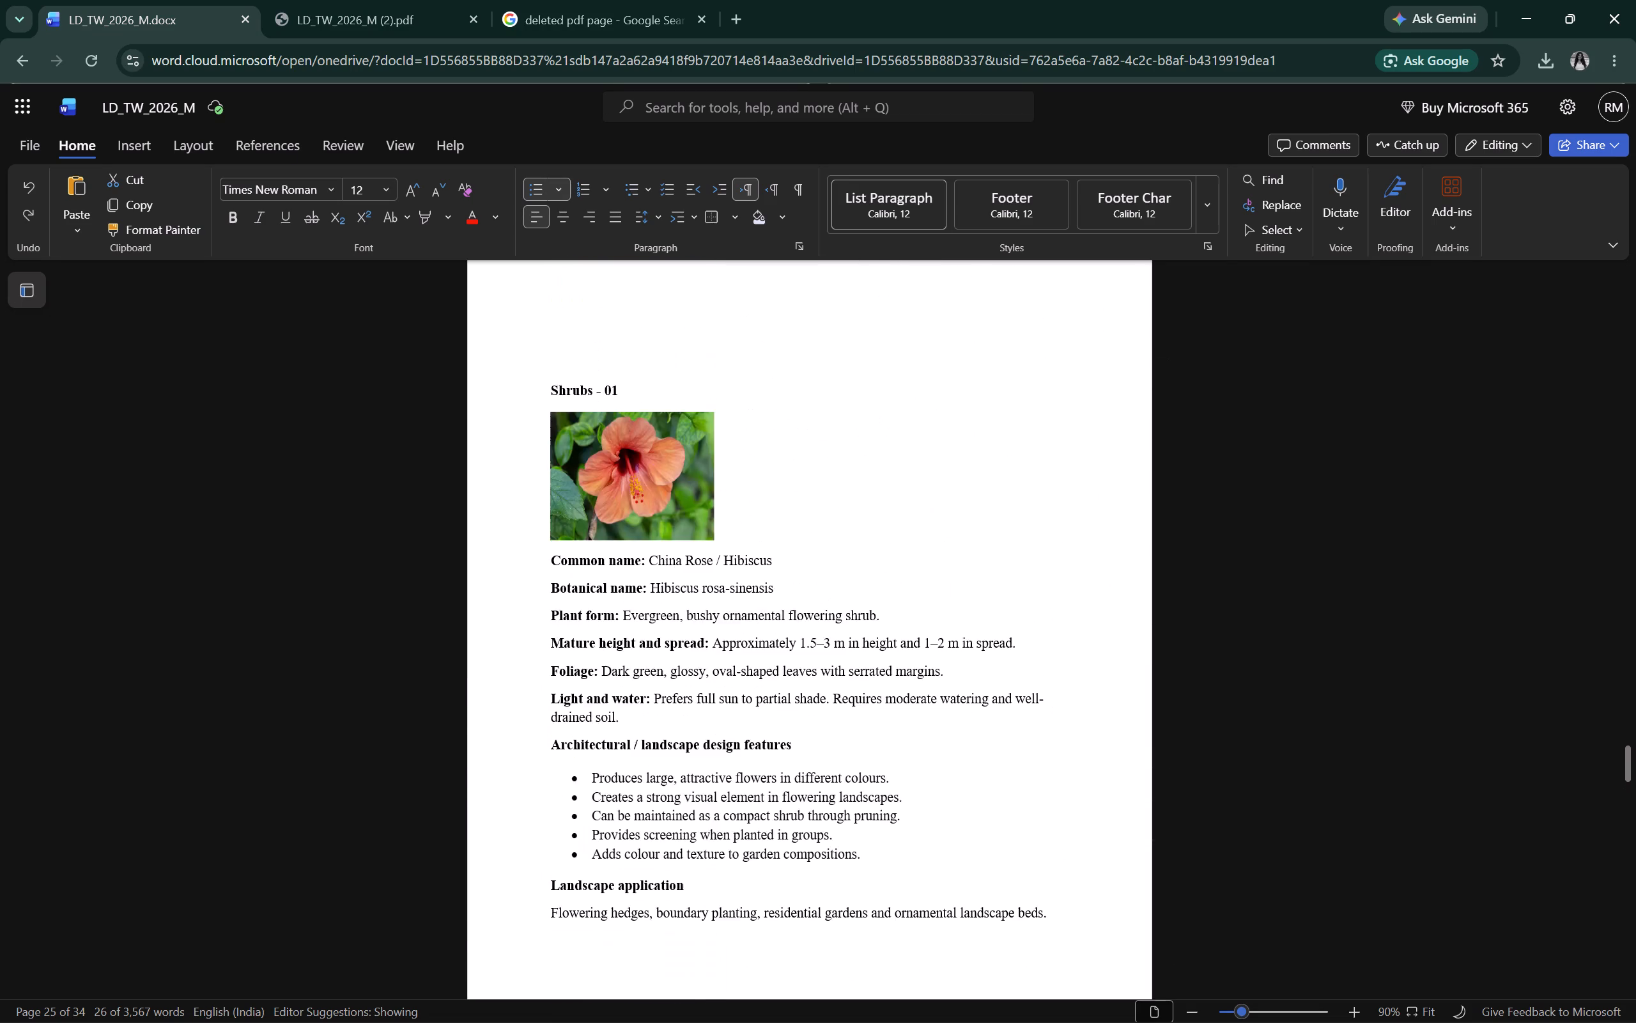
scroll(760, 570, "up", 20)
scroll(750, 570, "up", 2)
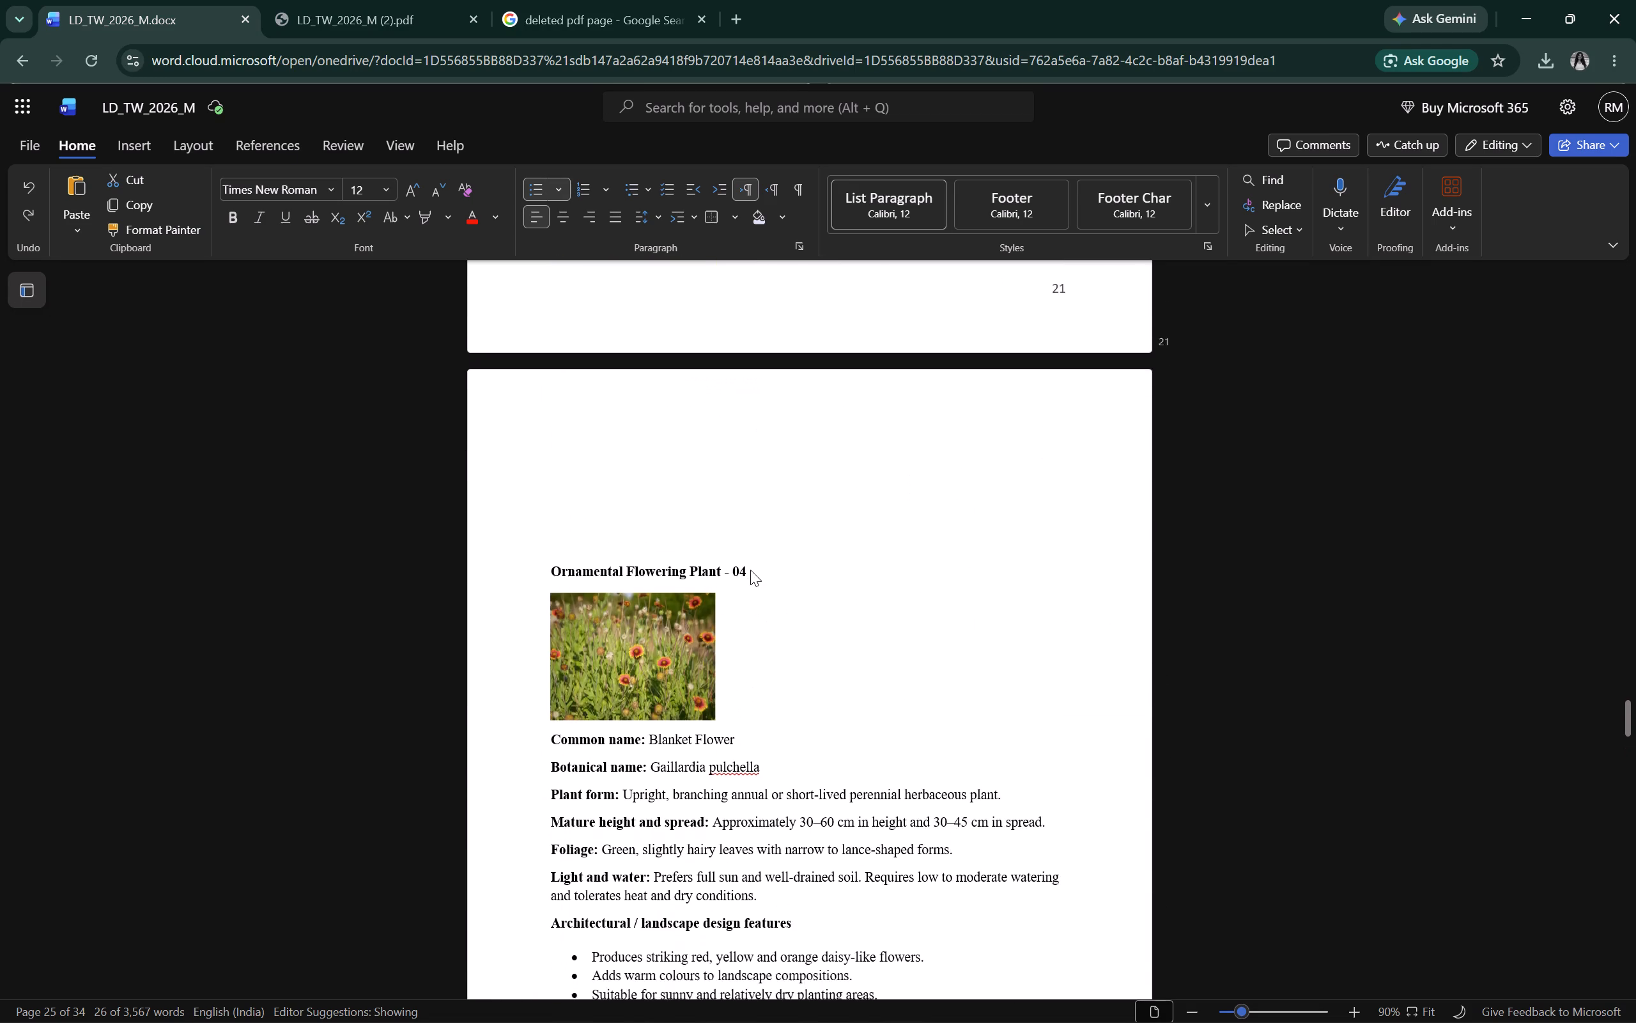
scroll(750, 570, "up", 8)
scroll(750, 570, "up", 18)
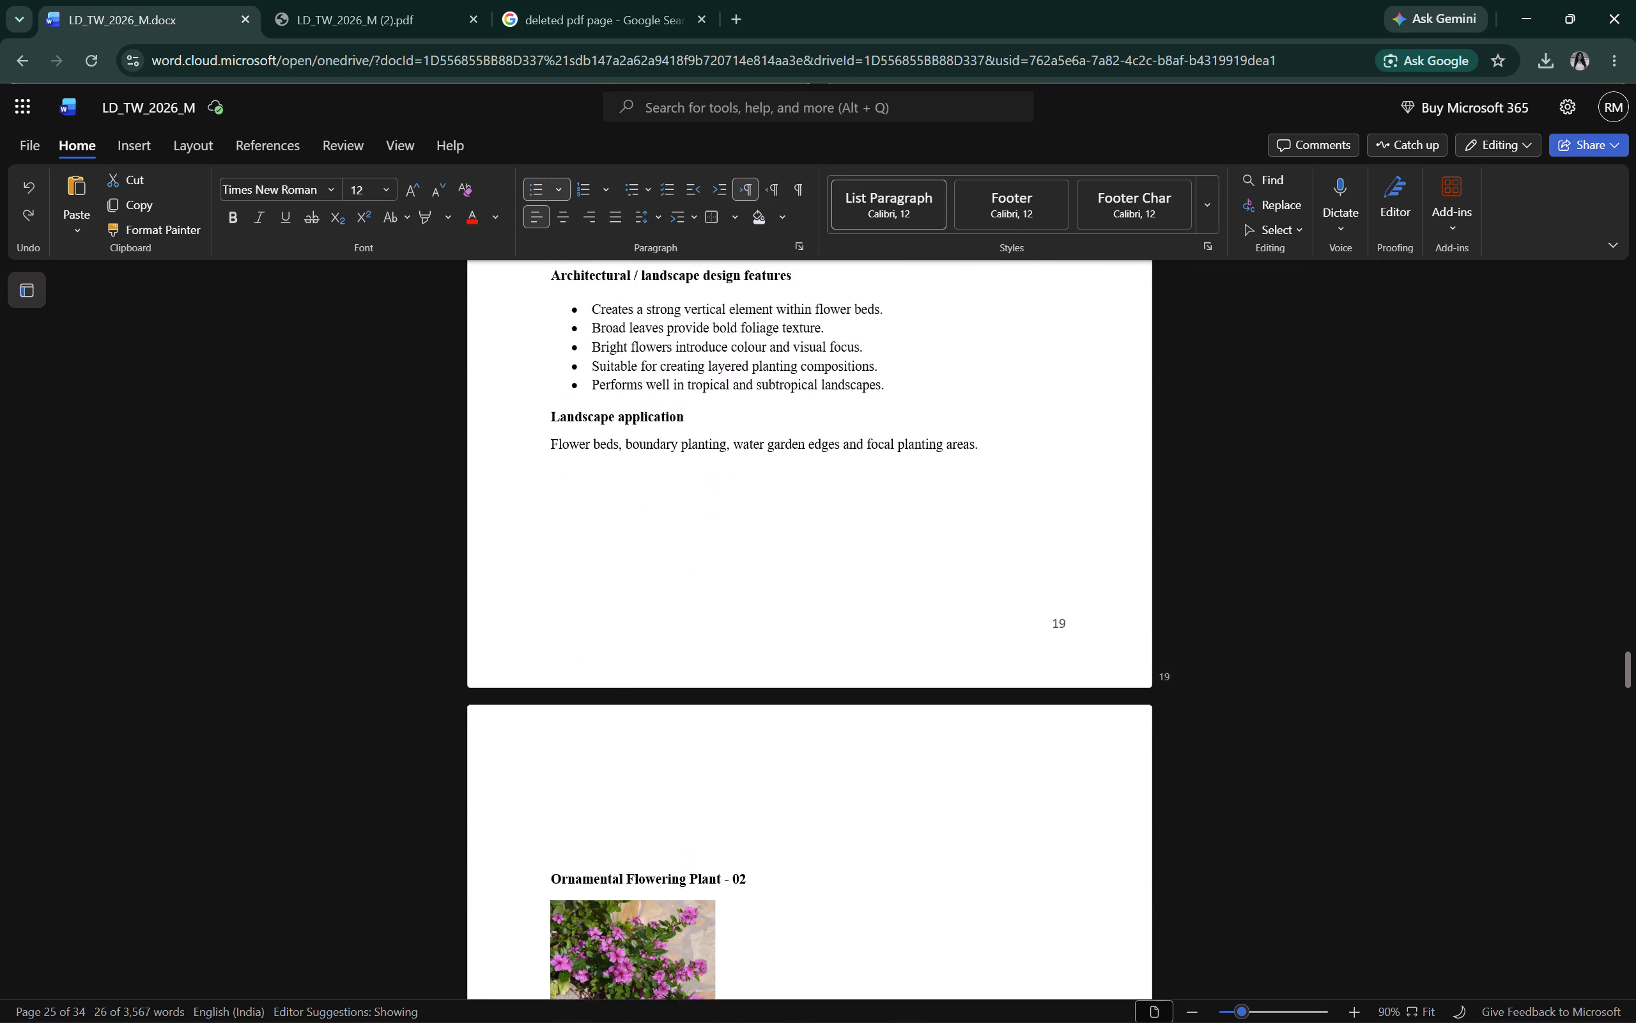
scroll(750, 570, "up", 20)
scroll(750, 570, "up", 9)
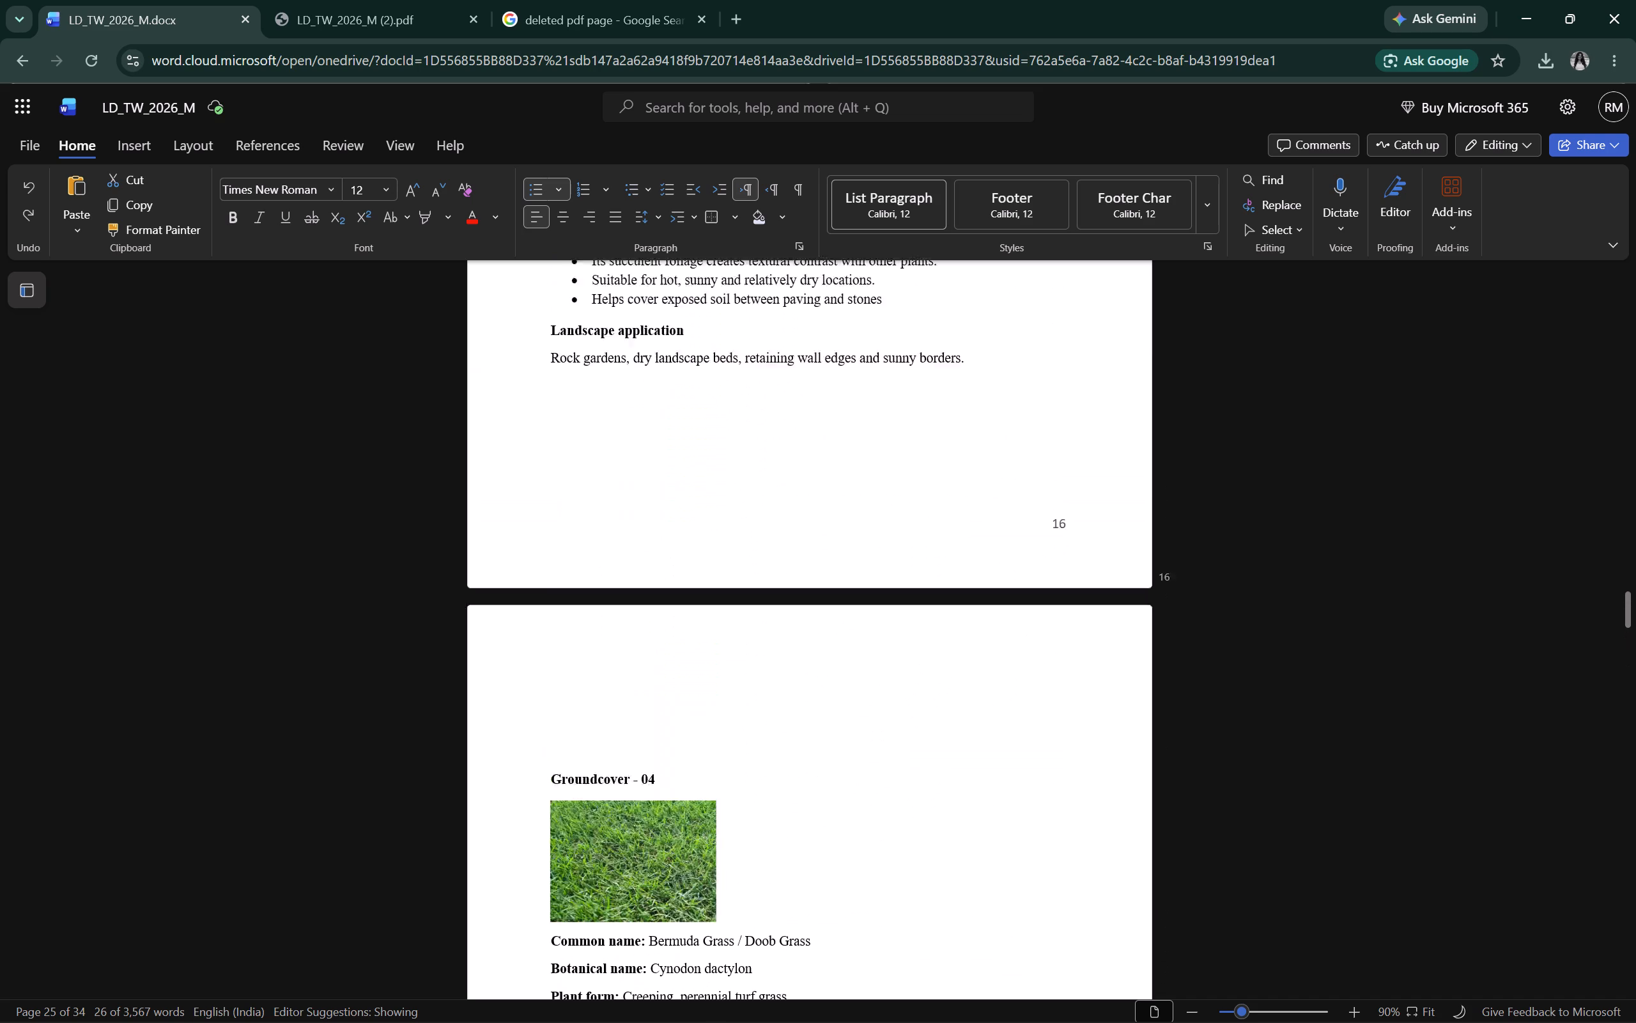
scroll(750, 570, "up", 6)
scroll(750, 570, "up", 19)
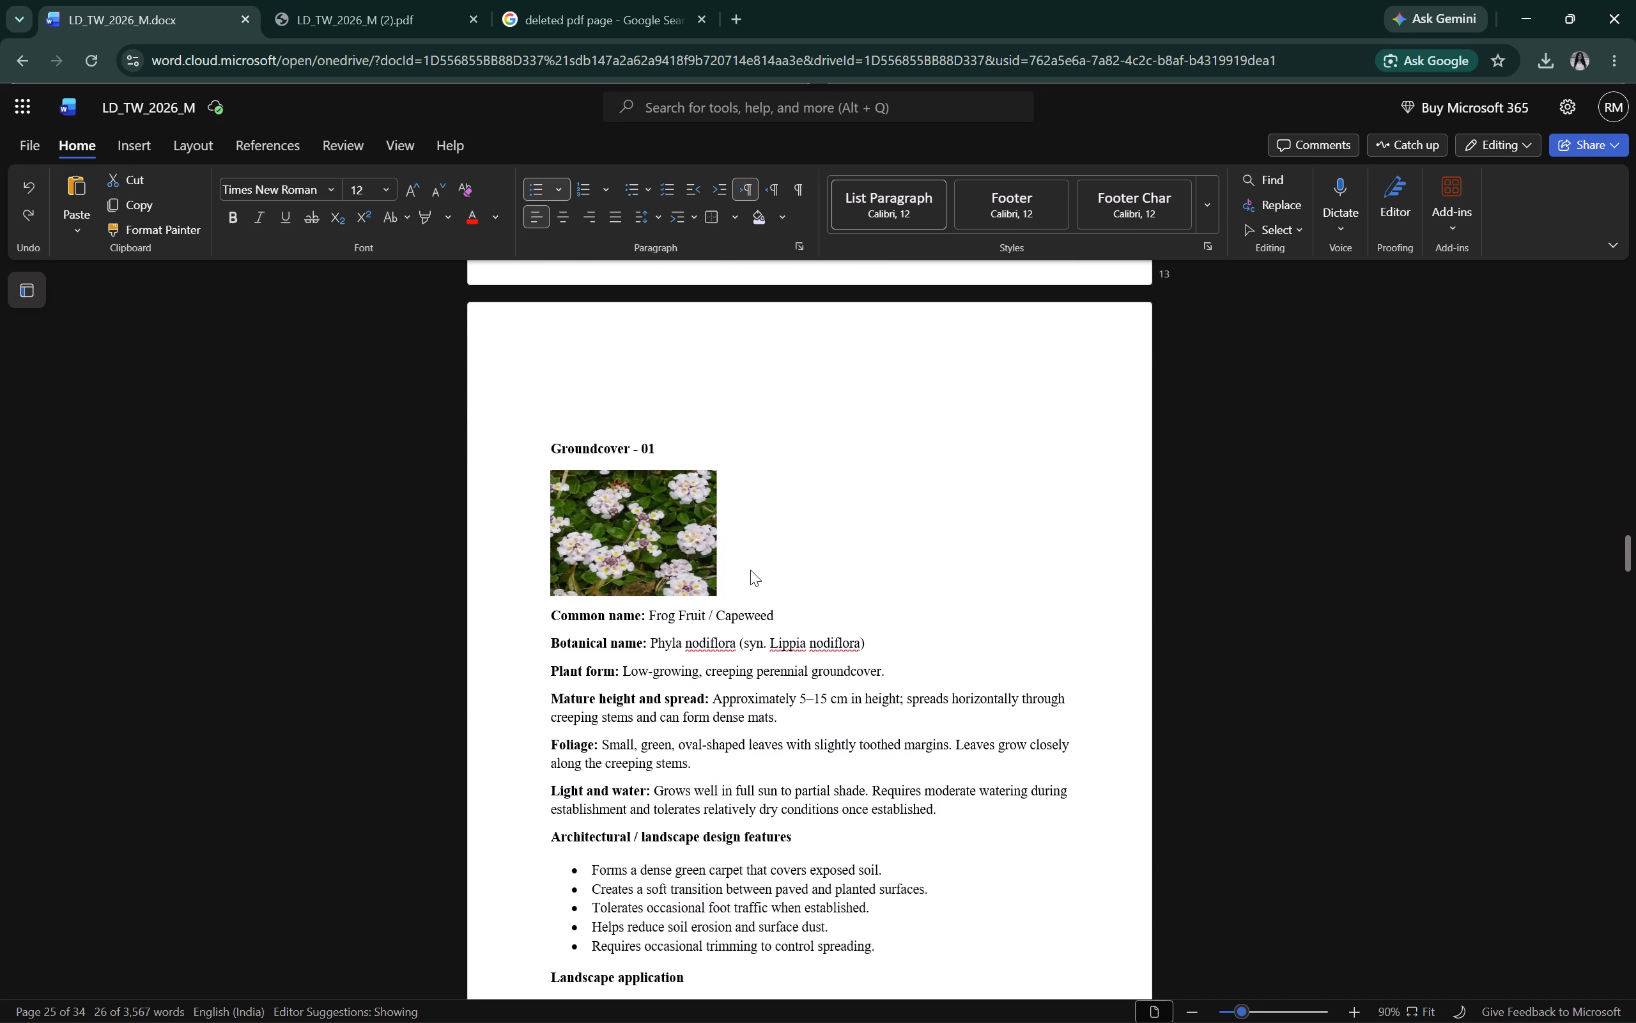
scroll(750, 570, "up", 13)
scroll(750, 569, "up", 10)
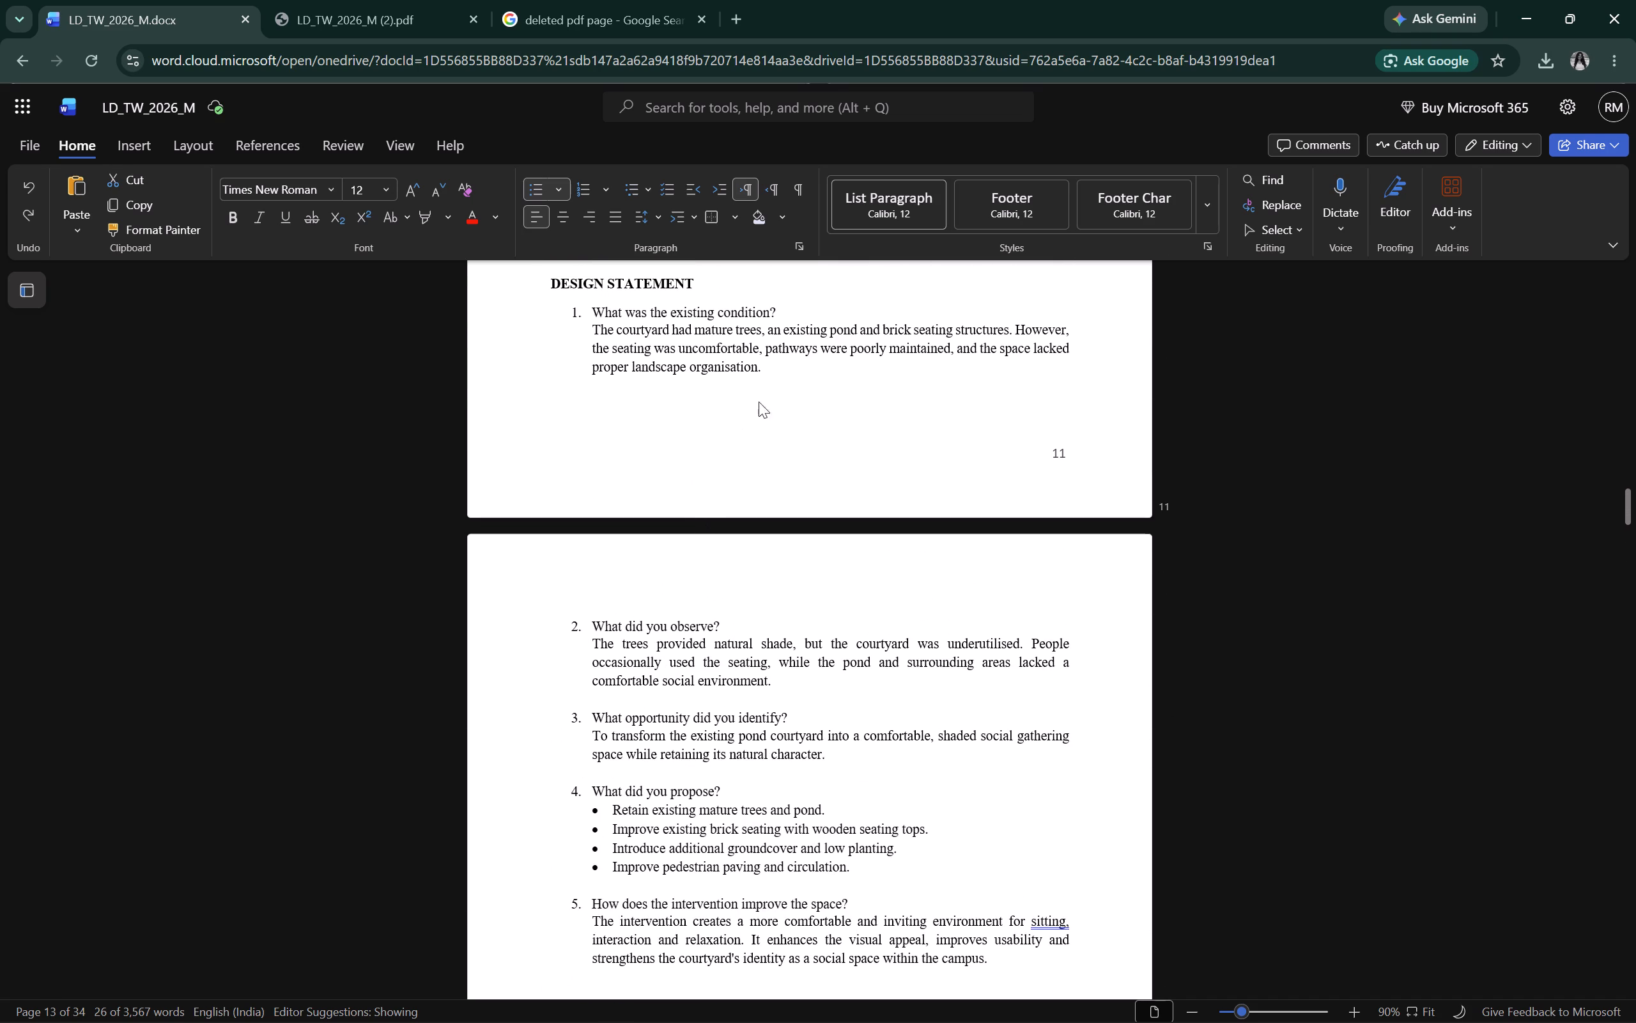
left_click(765, 379)
key("Return")
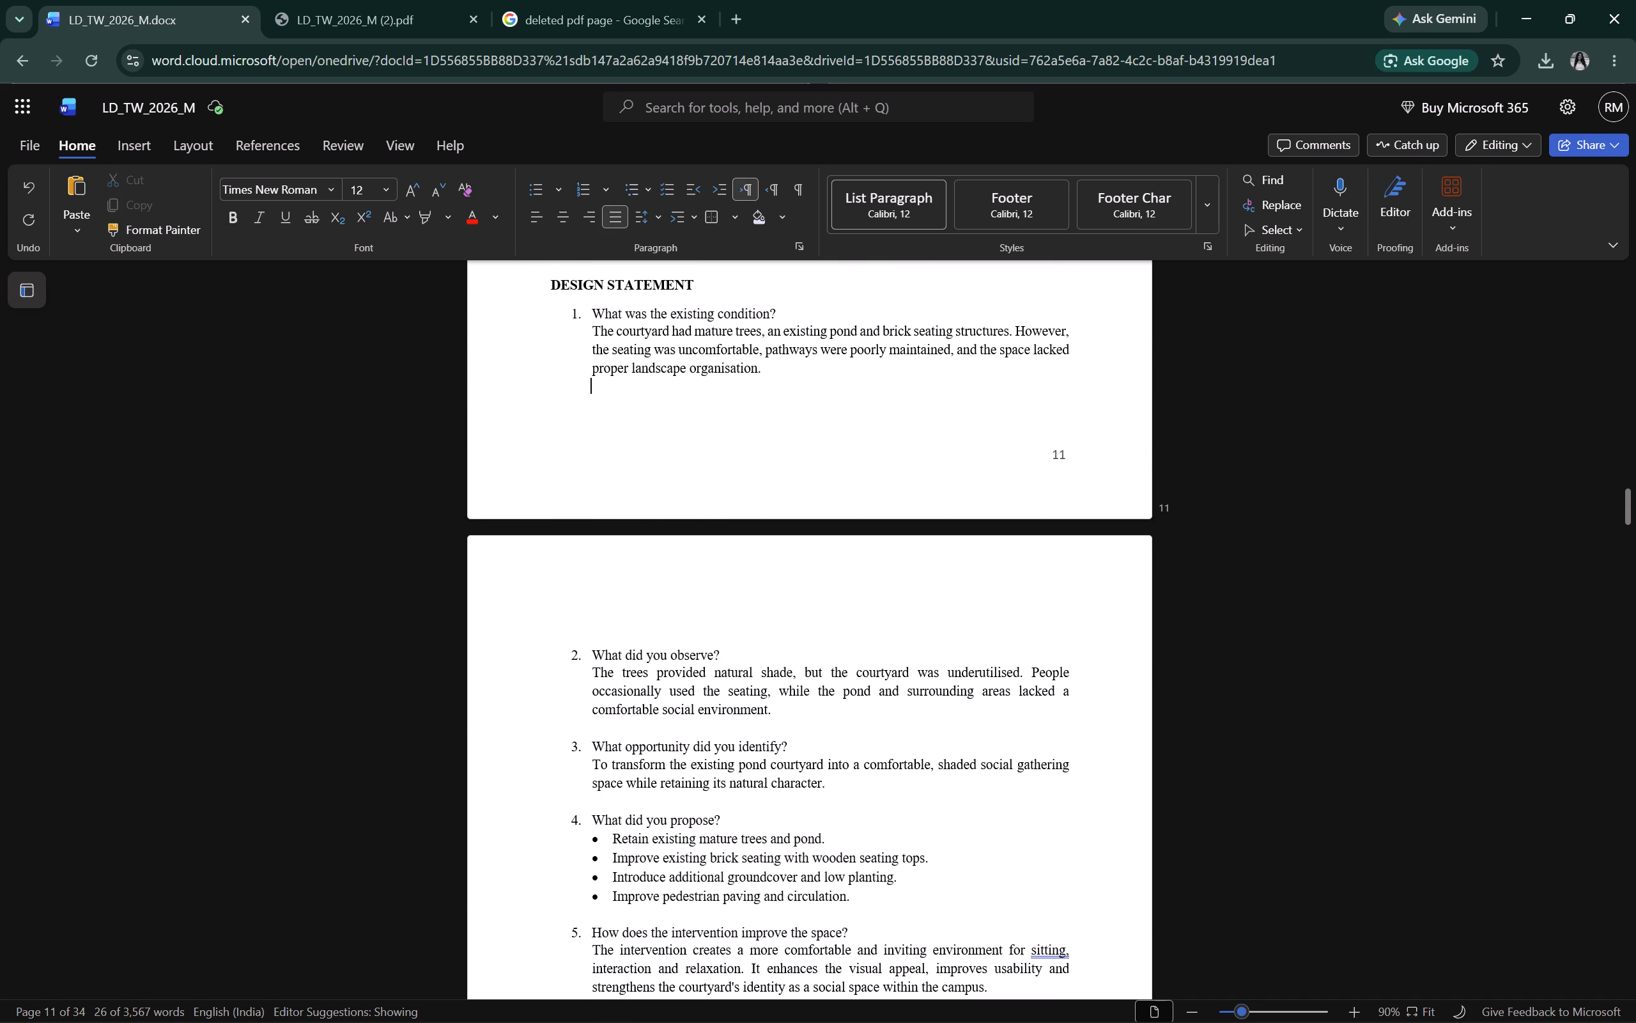
Insert an empty line after the Design Intent paragraph, just before the BEFORE AND AFTER heading.
scroll(744, 648, "up", 20)
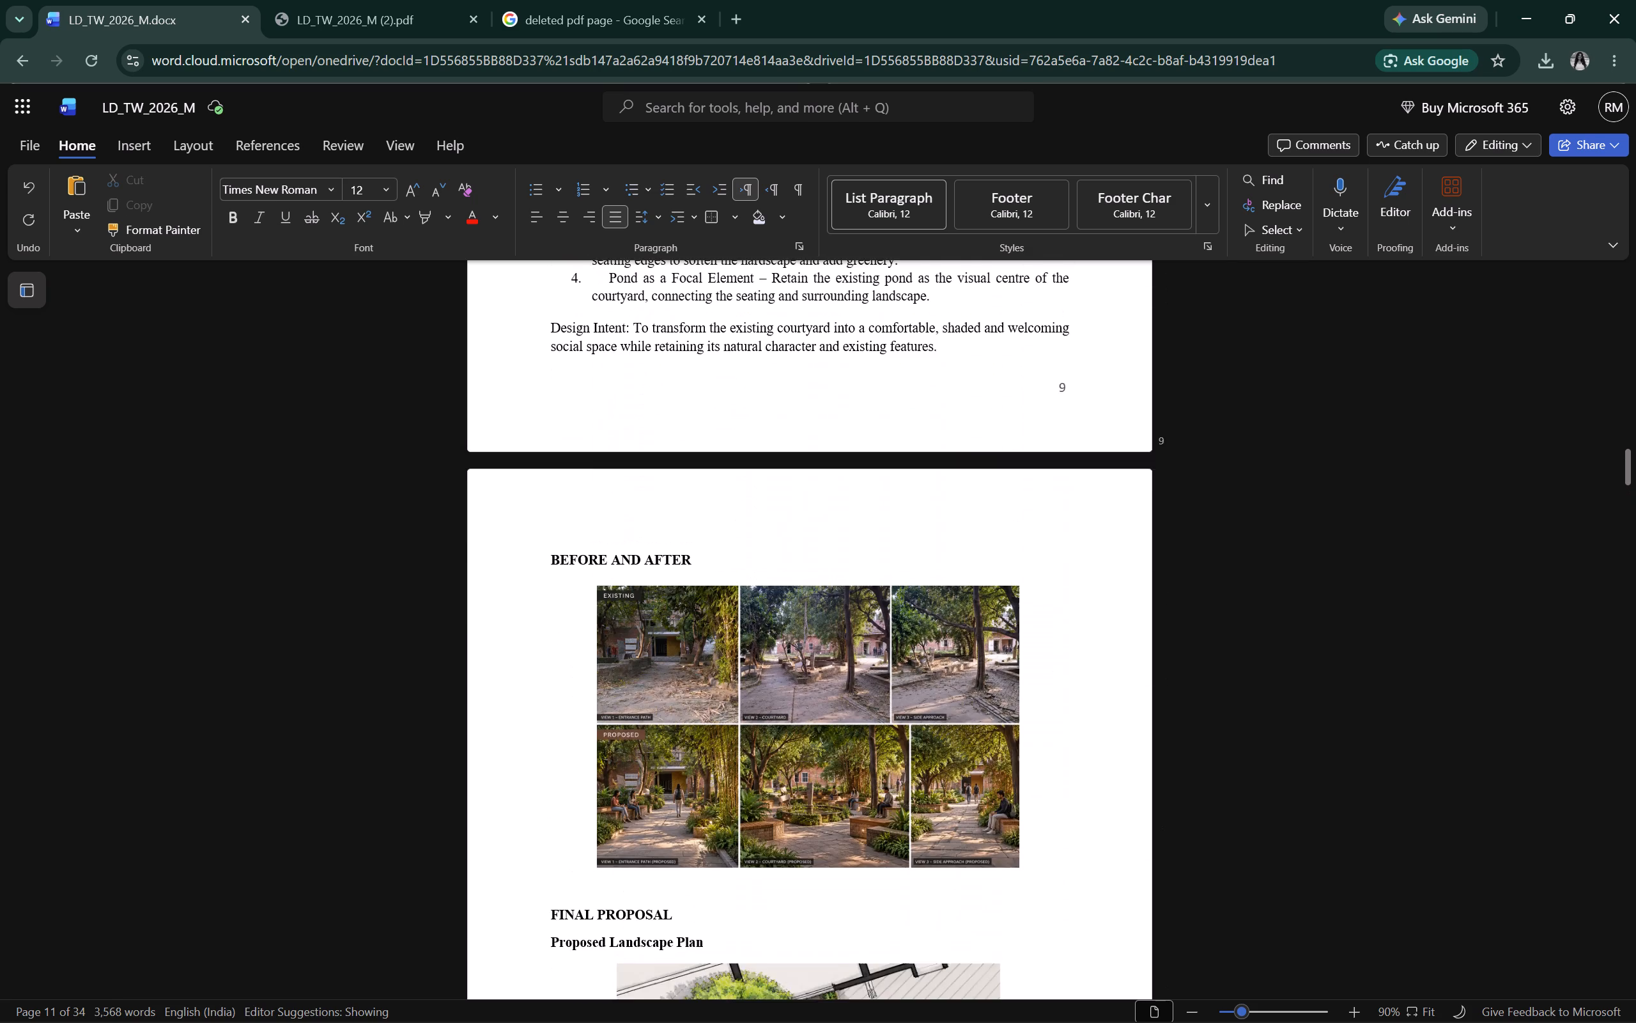
left_click(949, 364)
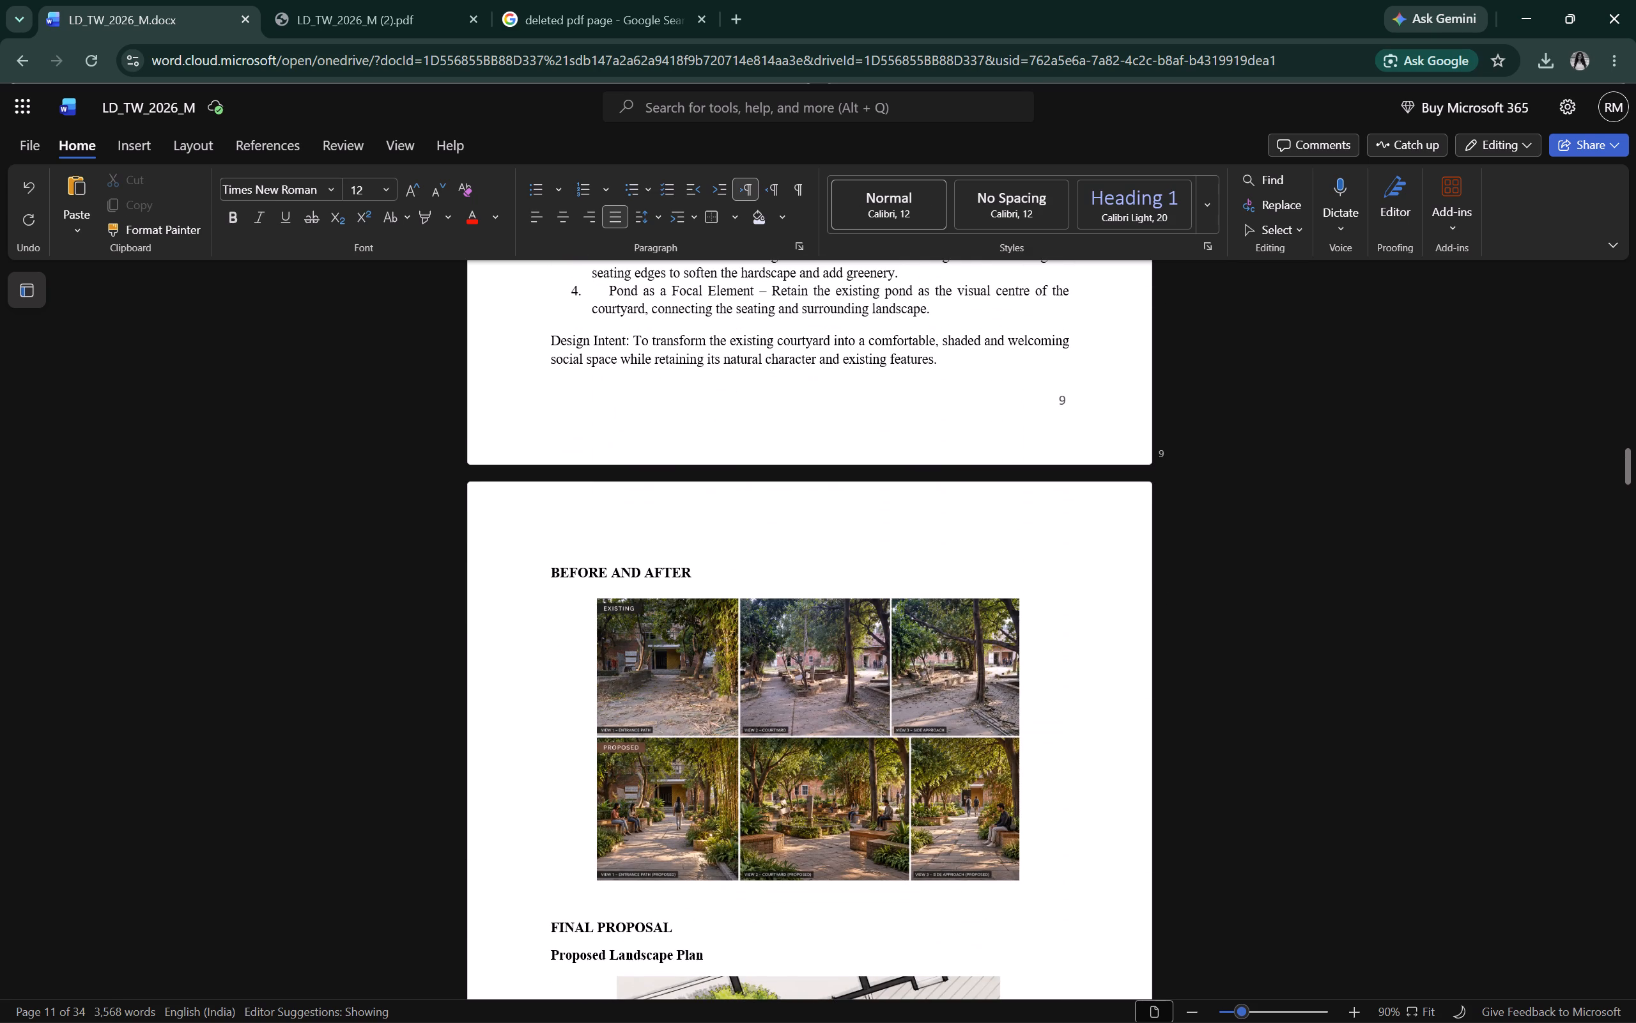
key("Return")
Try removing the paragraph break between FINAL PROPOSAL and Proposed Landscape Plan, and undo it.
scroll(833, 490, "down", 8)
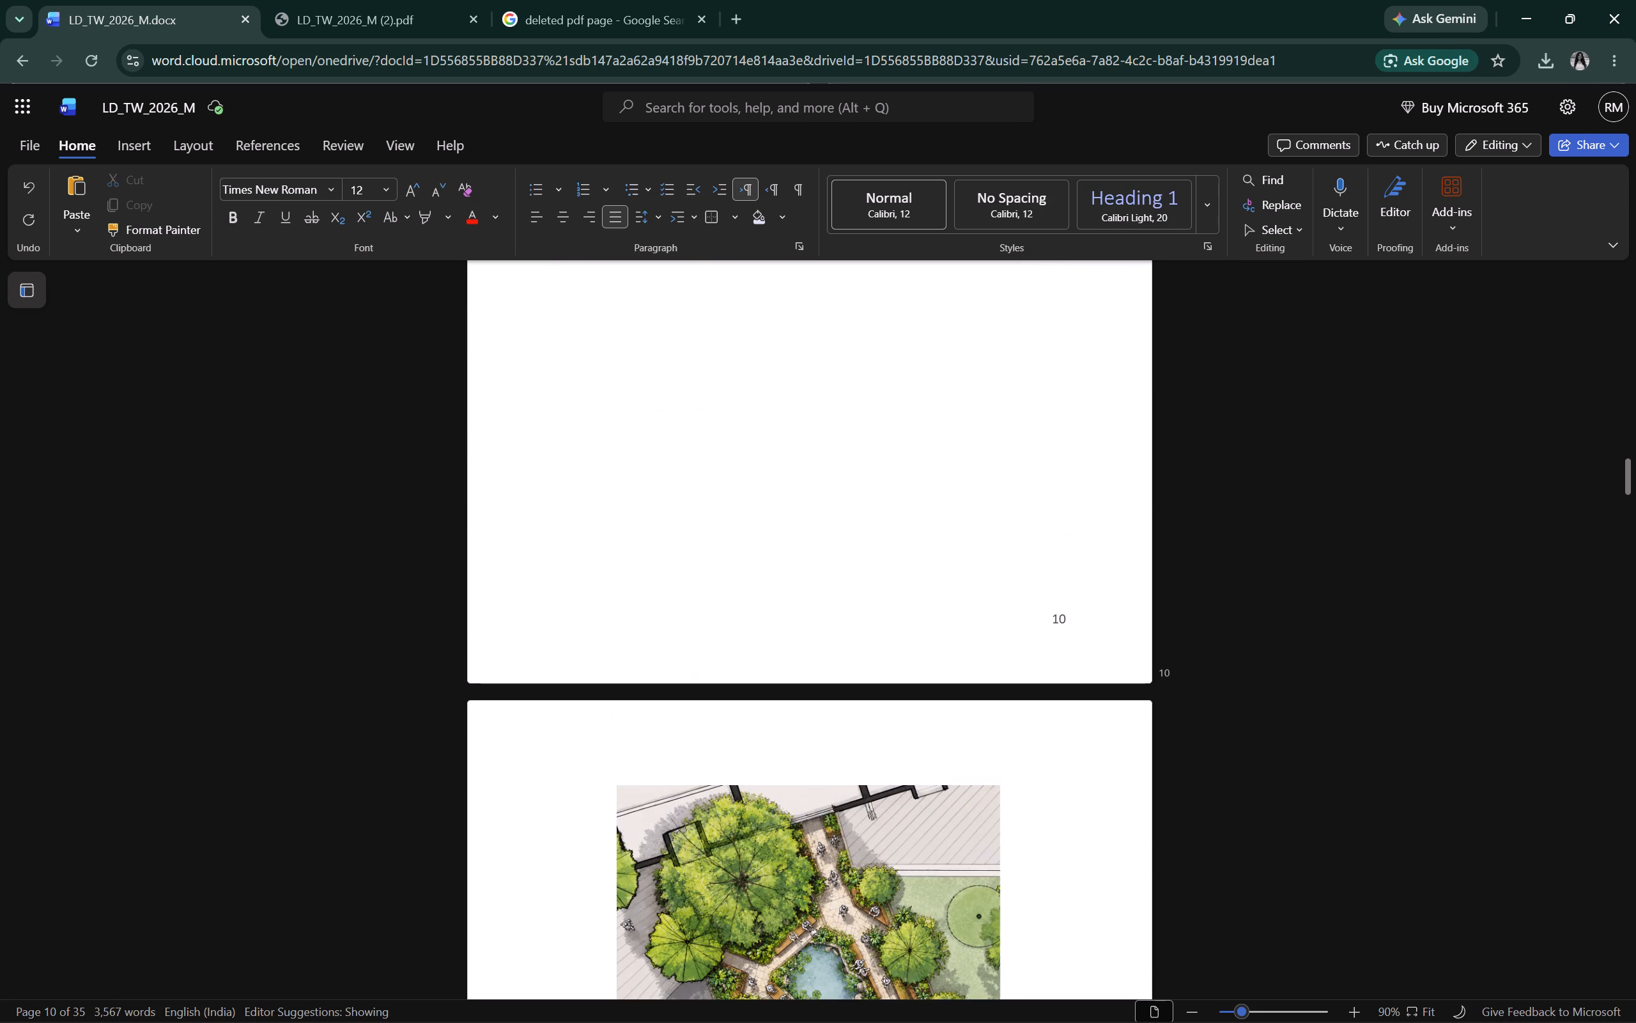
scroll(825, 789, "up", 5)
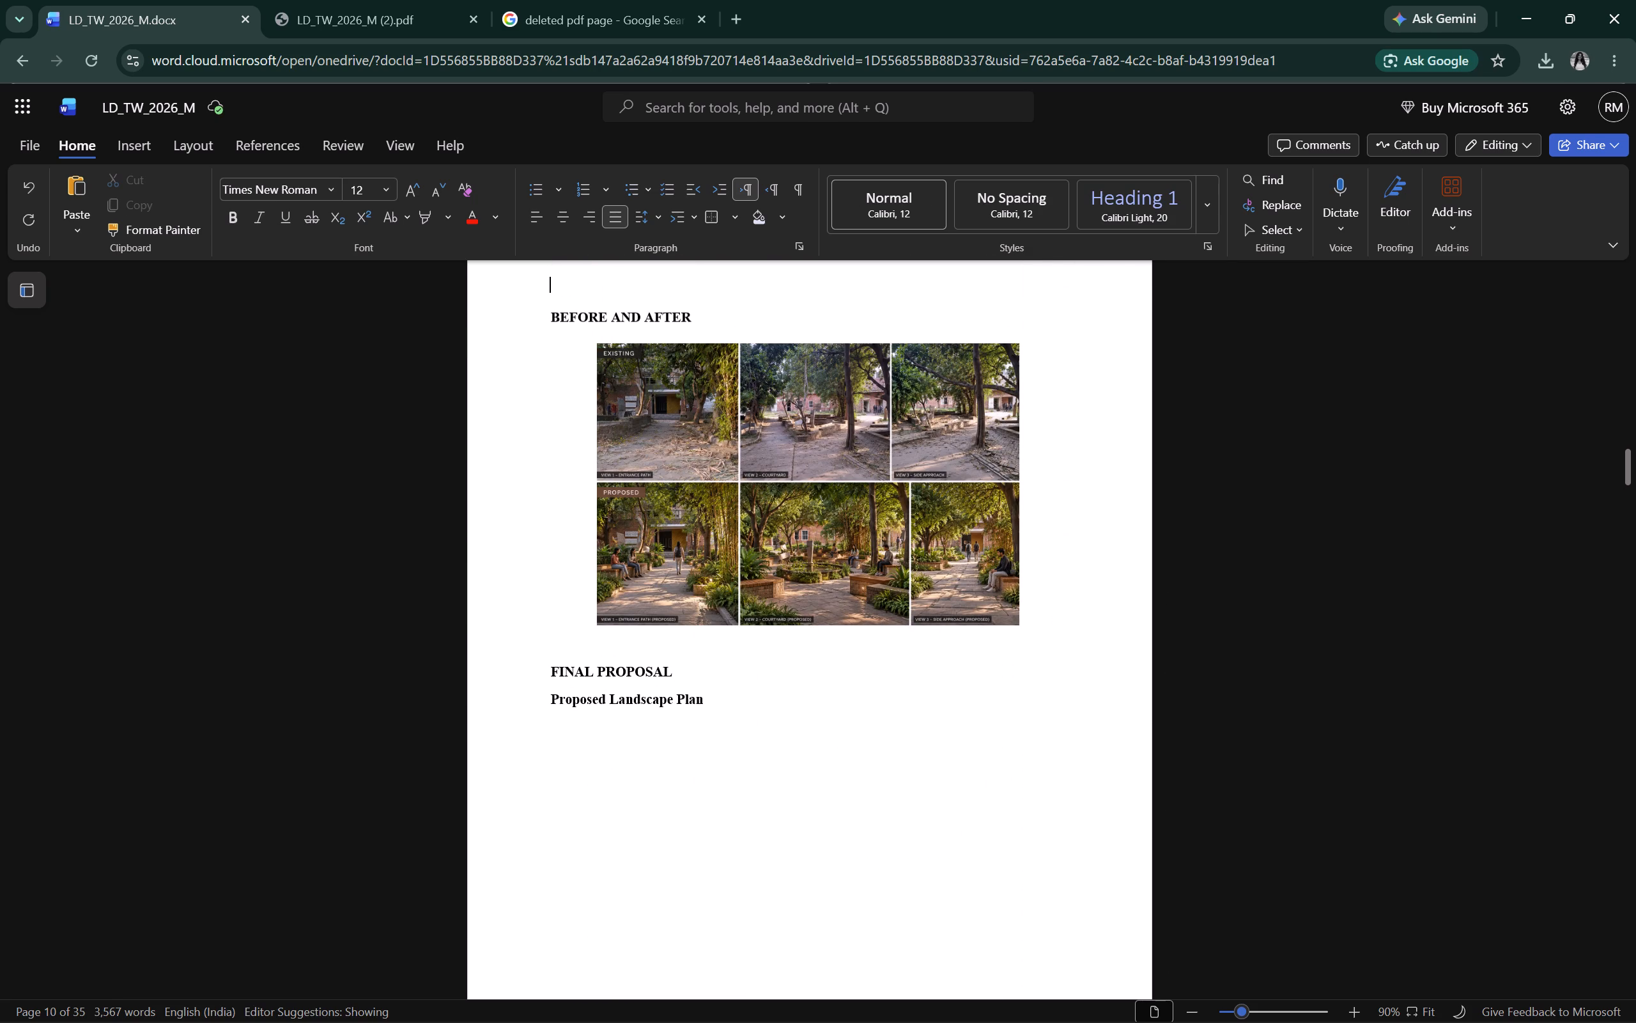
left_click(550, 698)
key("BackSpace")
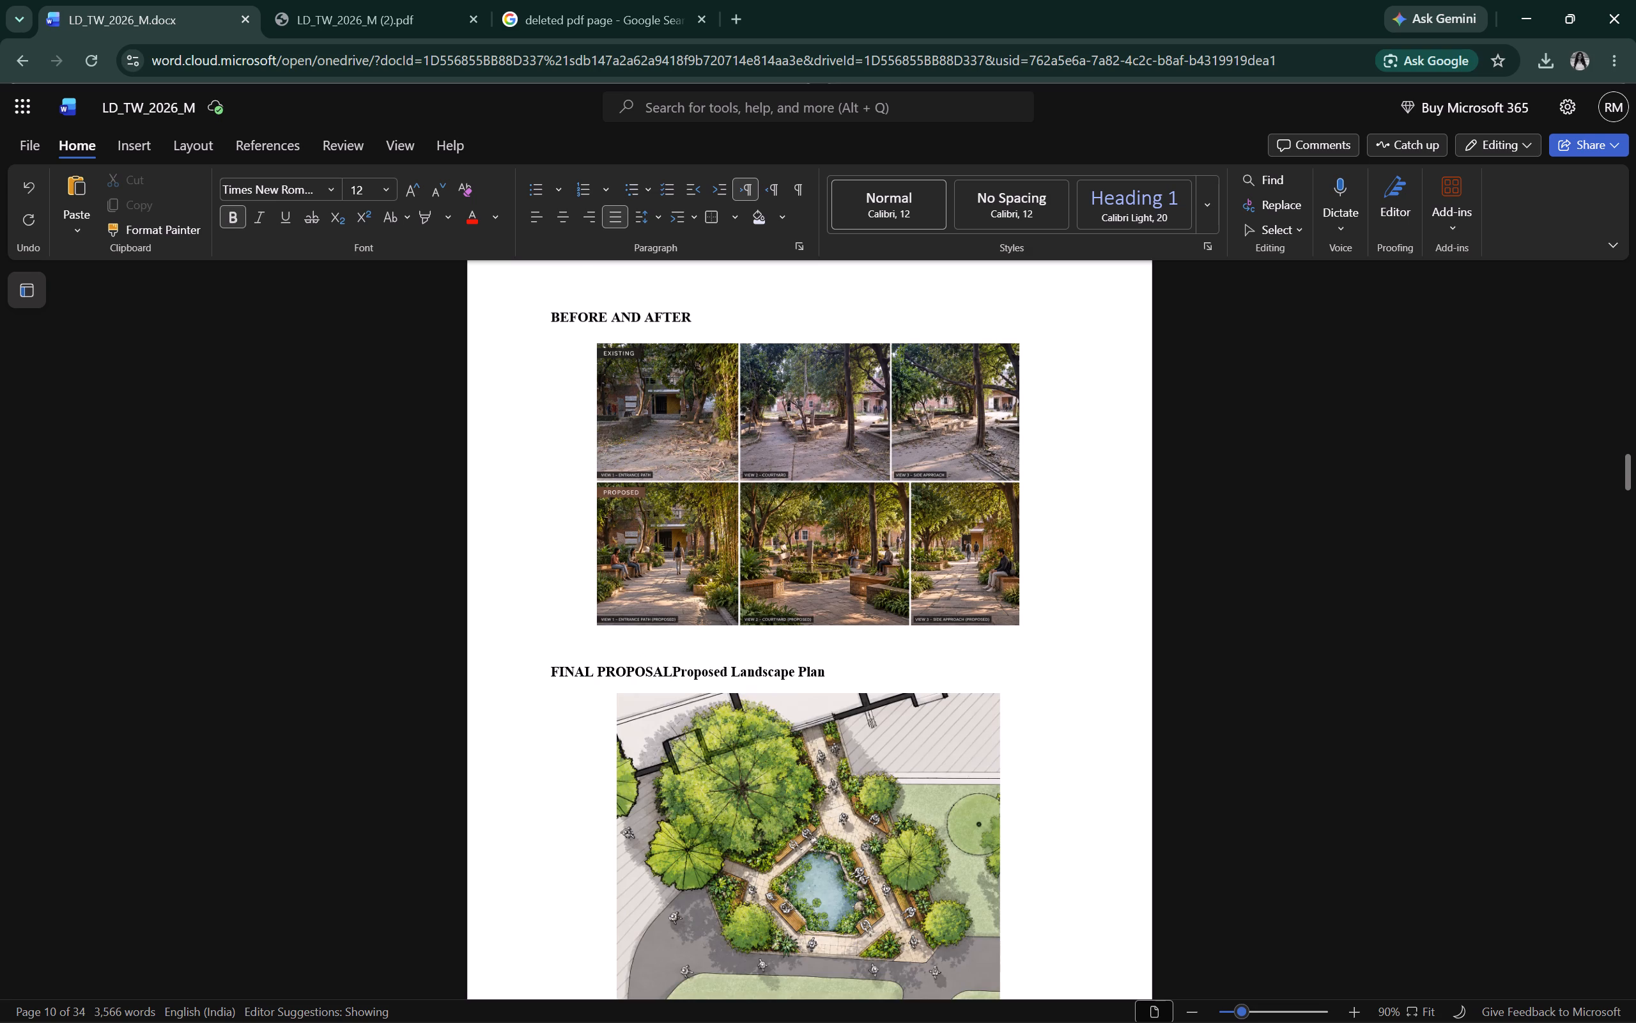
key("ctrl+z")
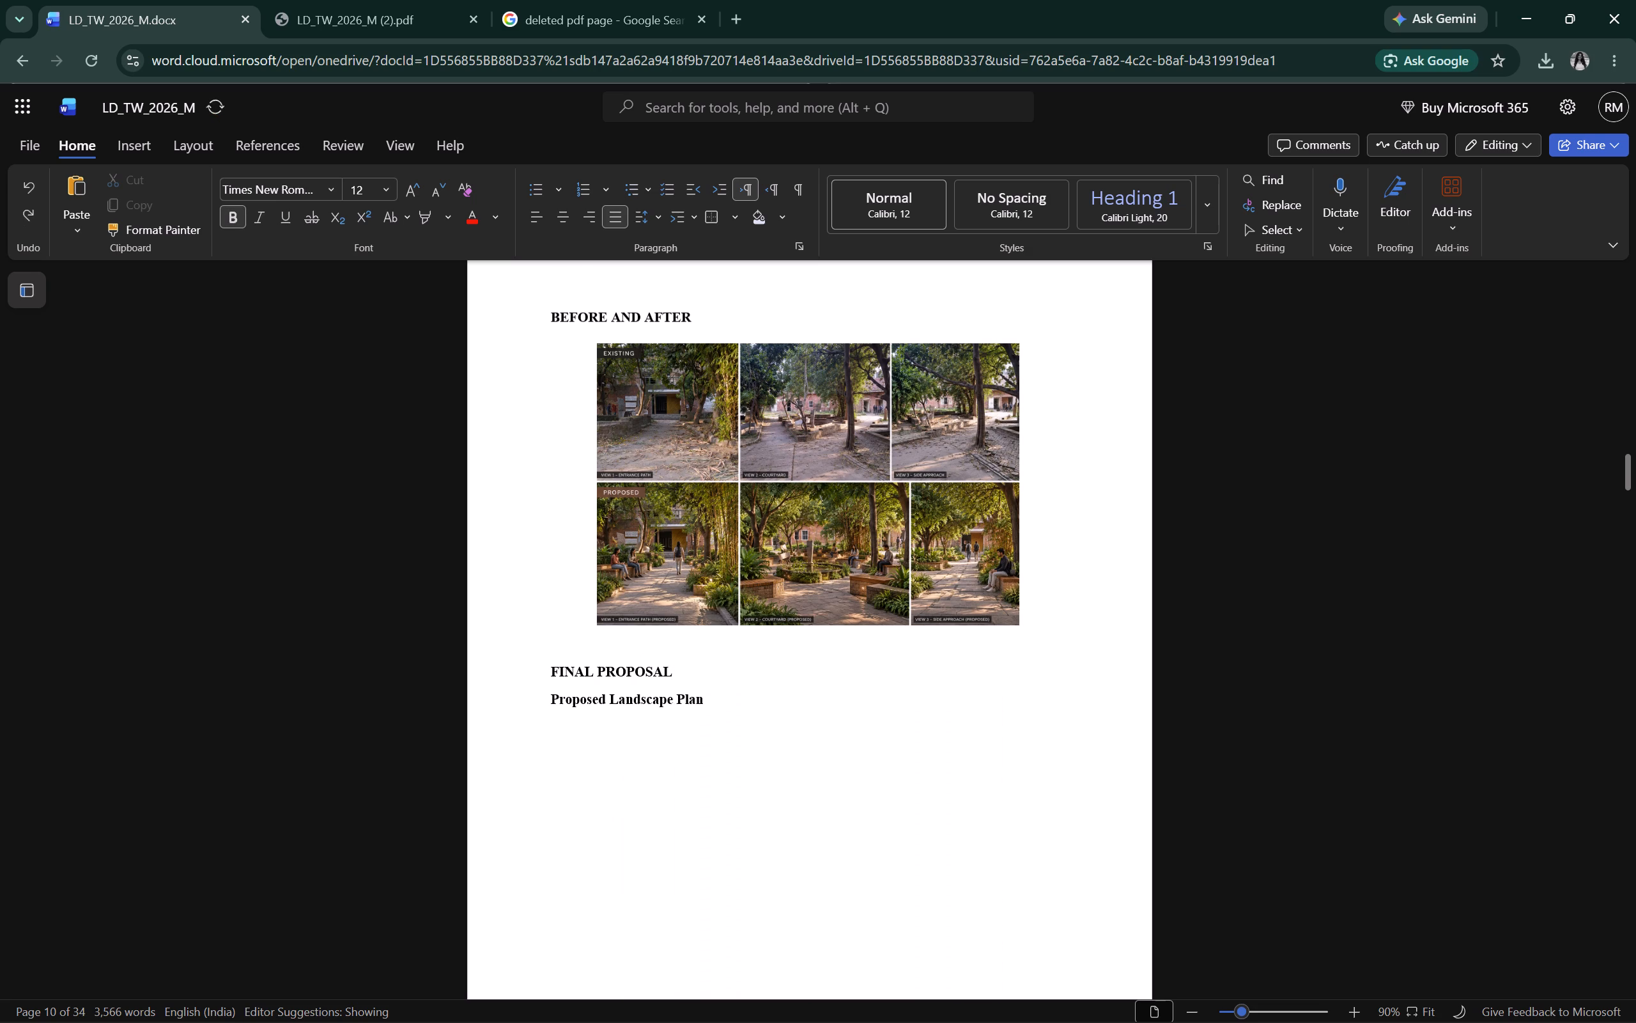
Delete the empty line between the before-and-after images and the FINAL PROPOSAL heading.
left_click(610, 648)
key("BackSpace")
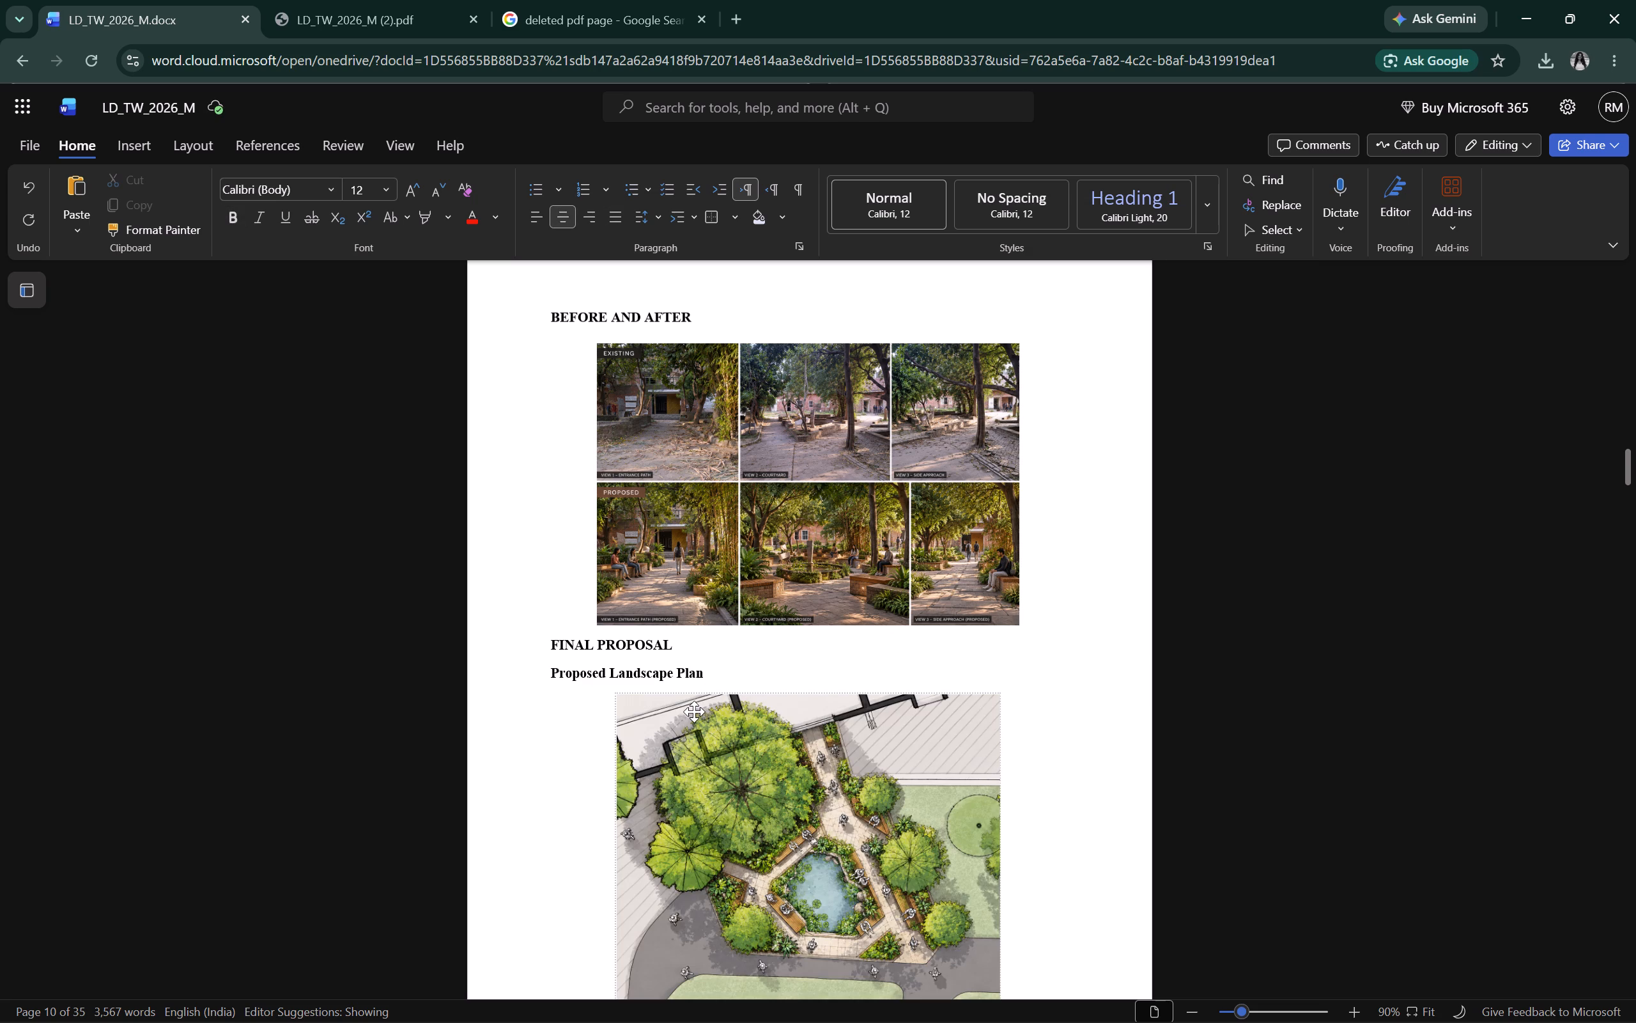
Insert an empty line directly above the READ THE SPACE heading on page 6.
scroll(695, 711, "down", 15)
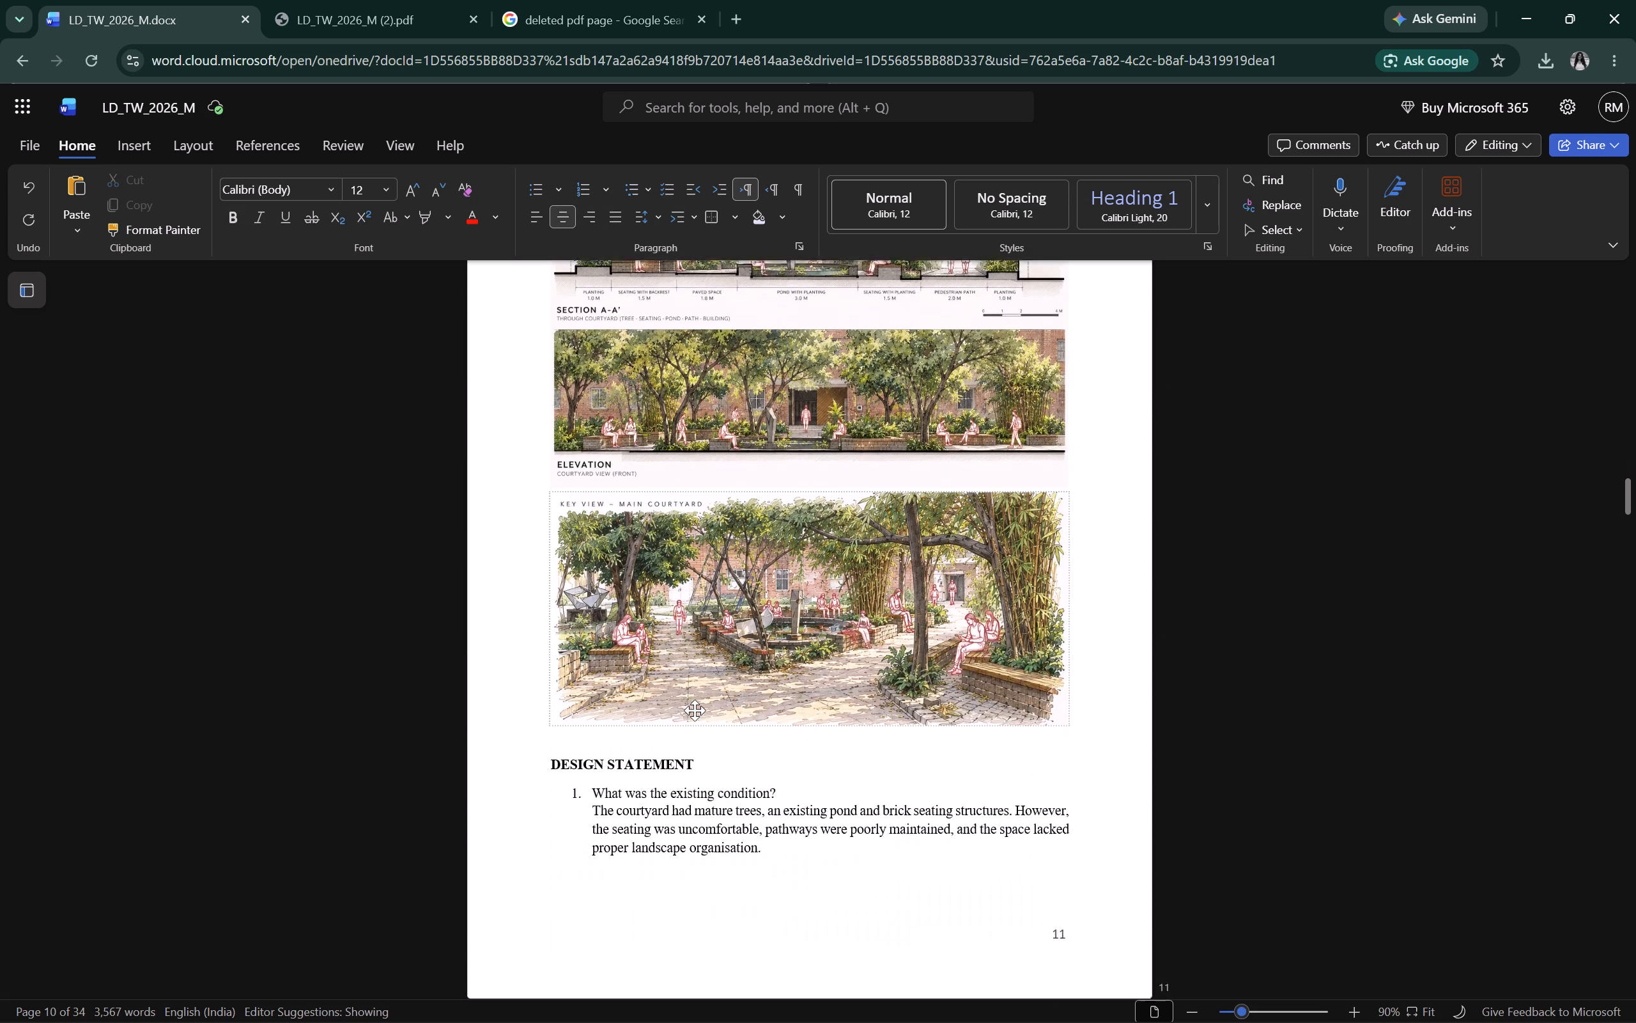
scroll(695, 710, "down", 2)
scroll(695, 708, "up", 20)
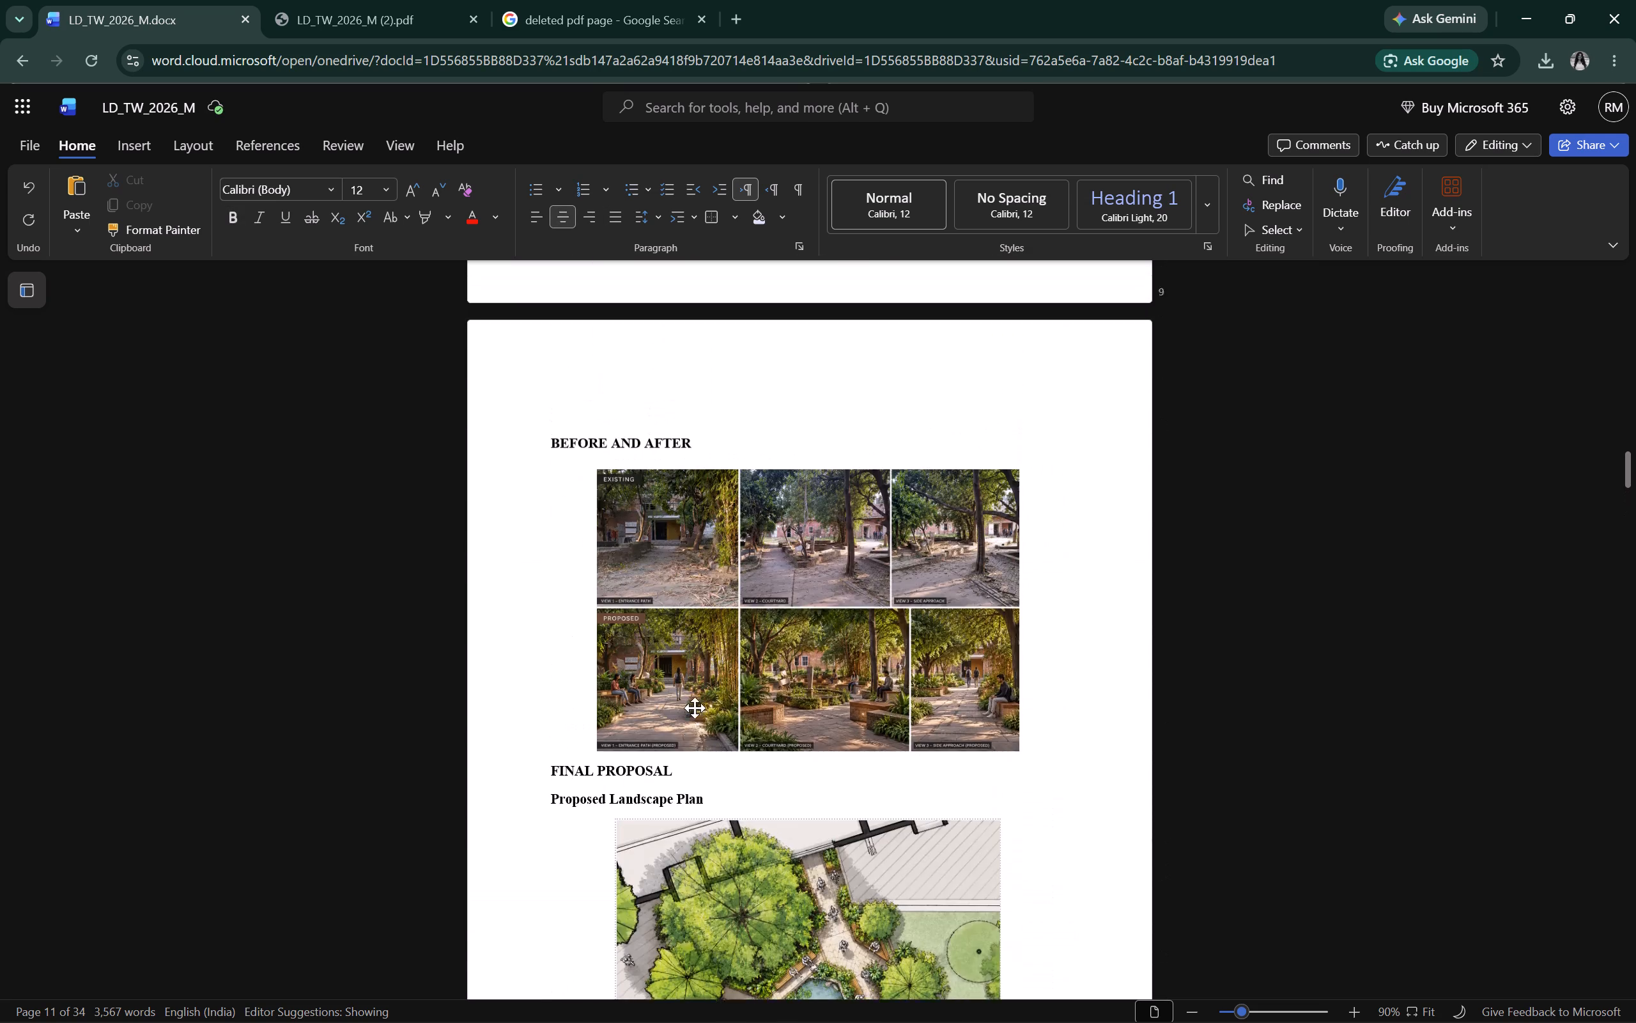
scroll(695, 708, "up", 15)
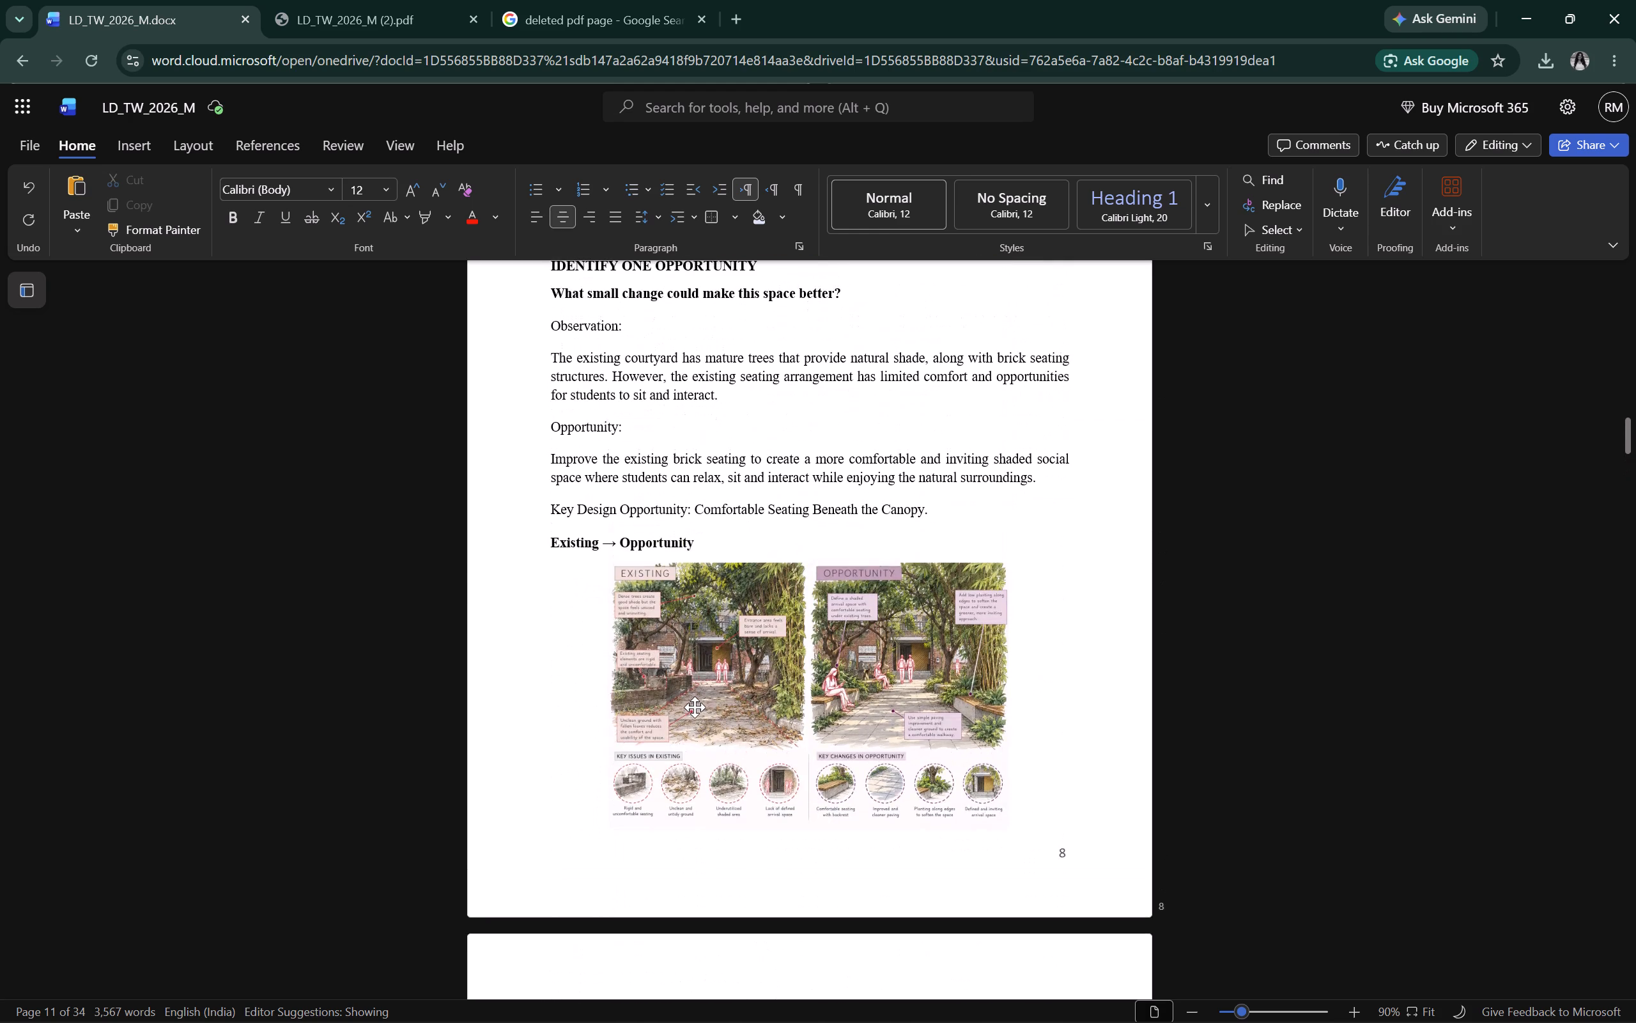
scroll(695, 707, "up", 9)
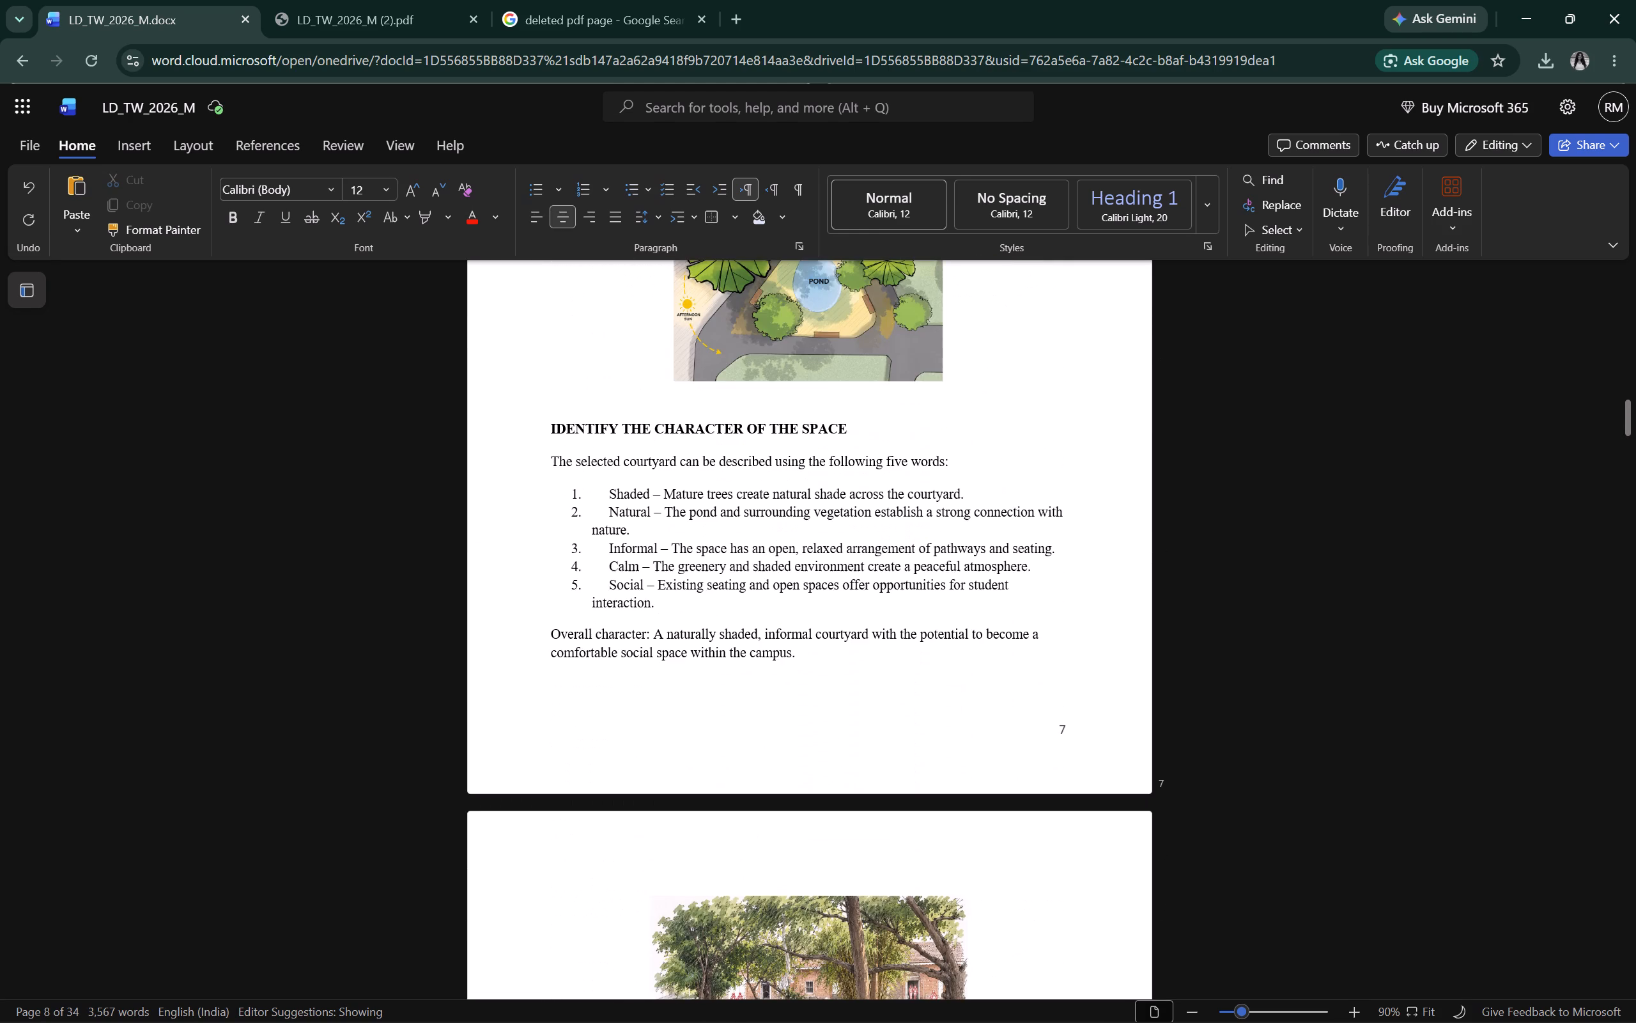
scroll(695, 707, "up", 12)
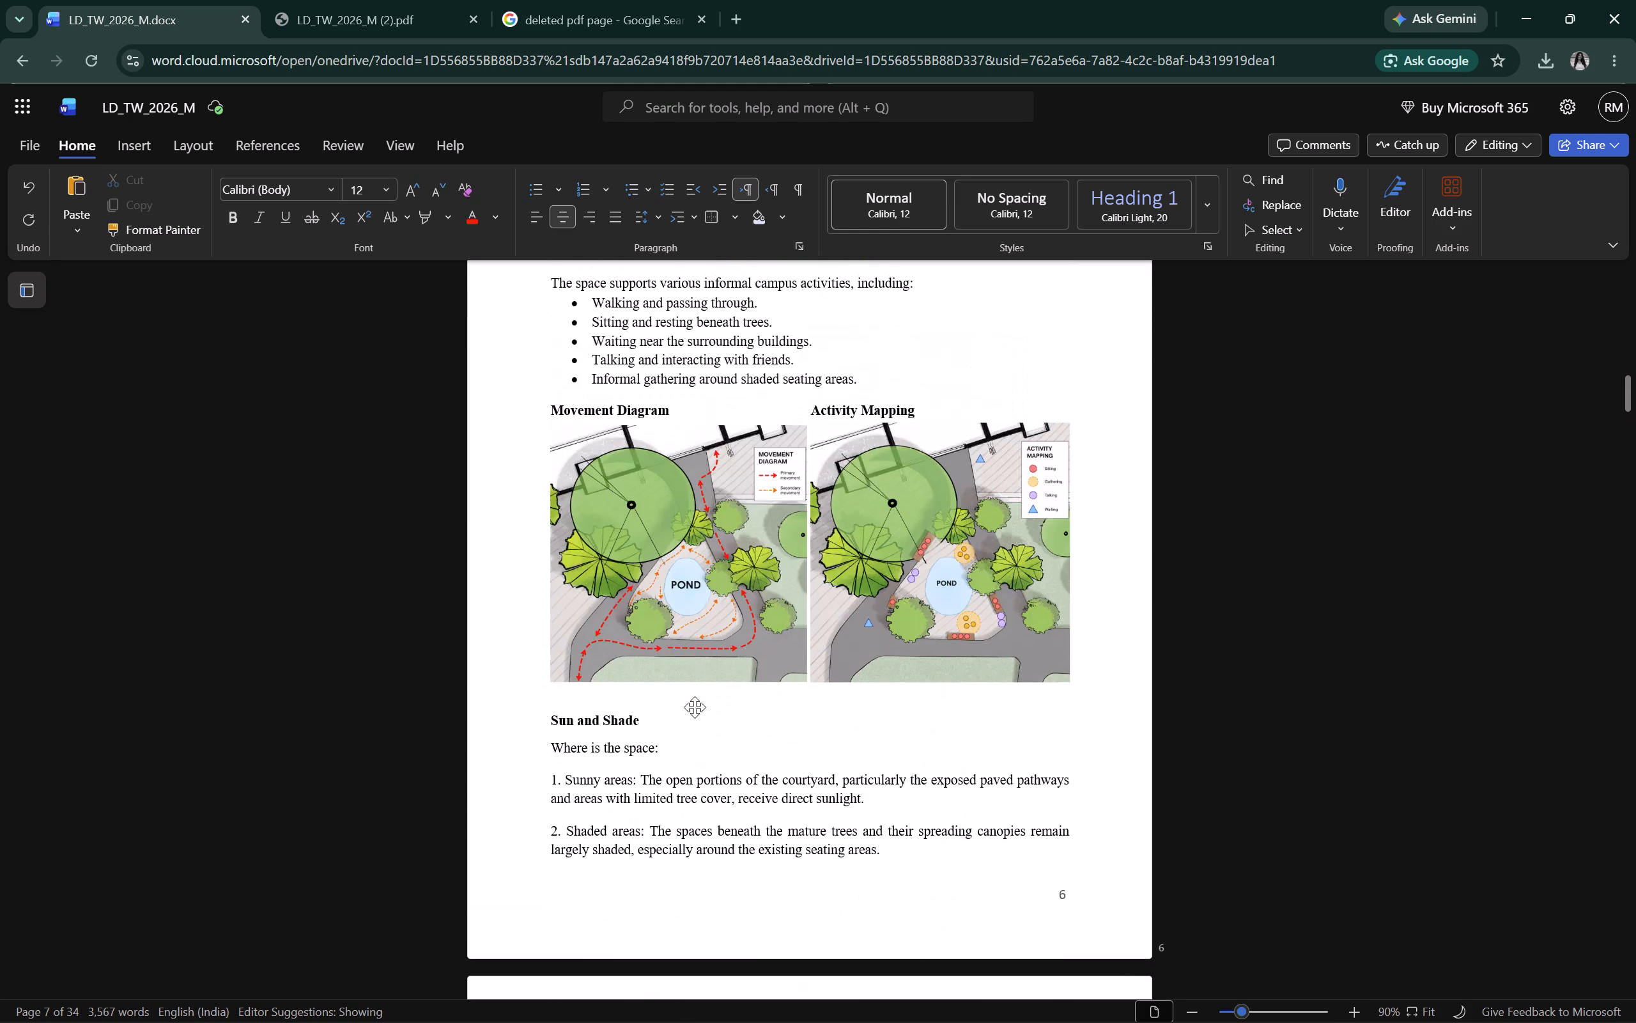
scroll(695, 707, "up", 7)
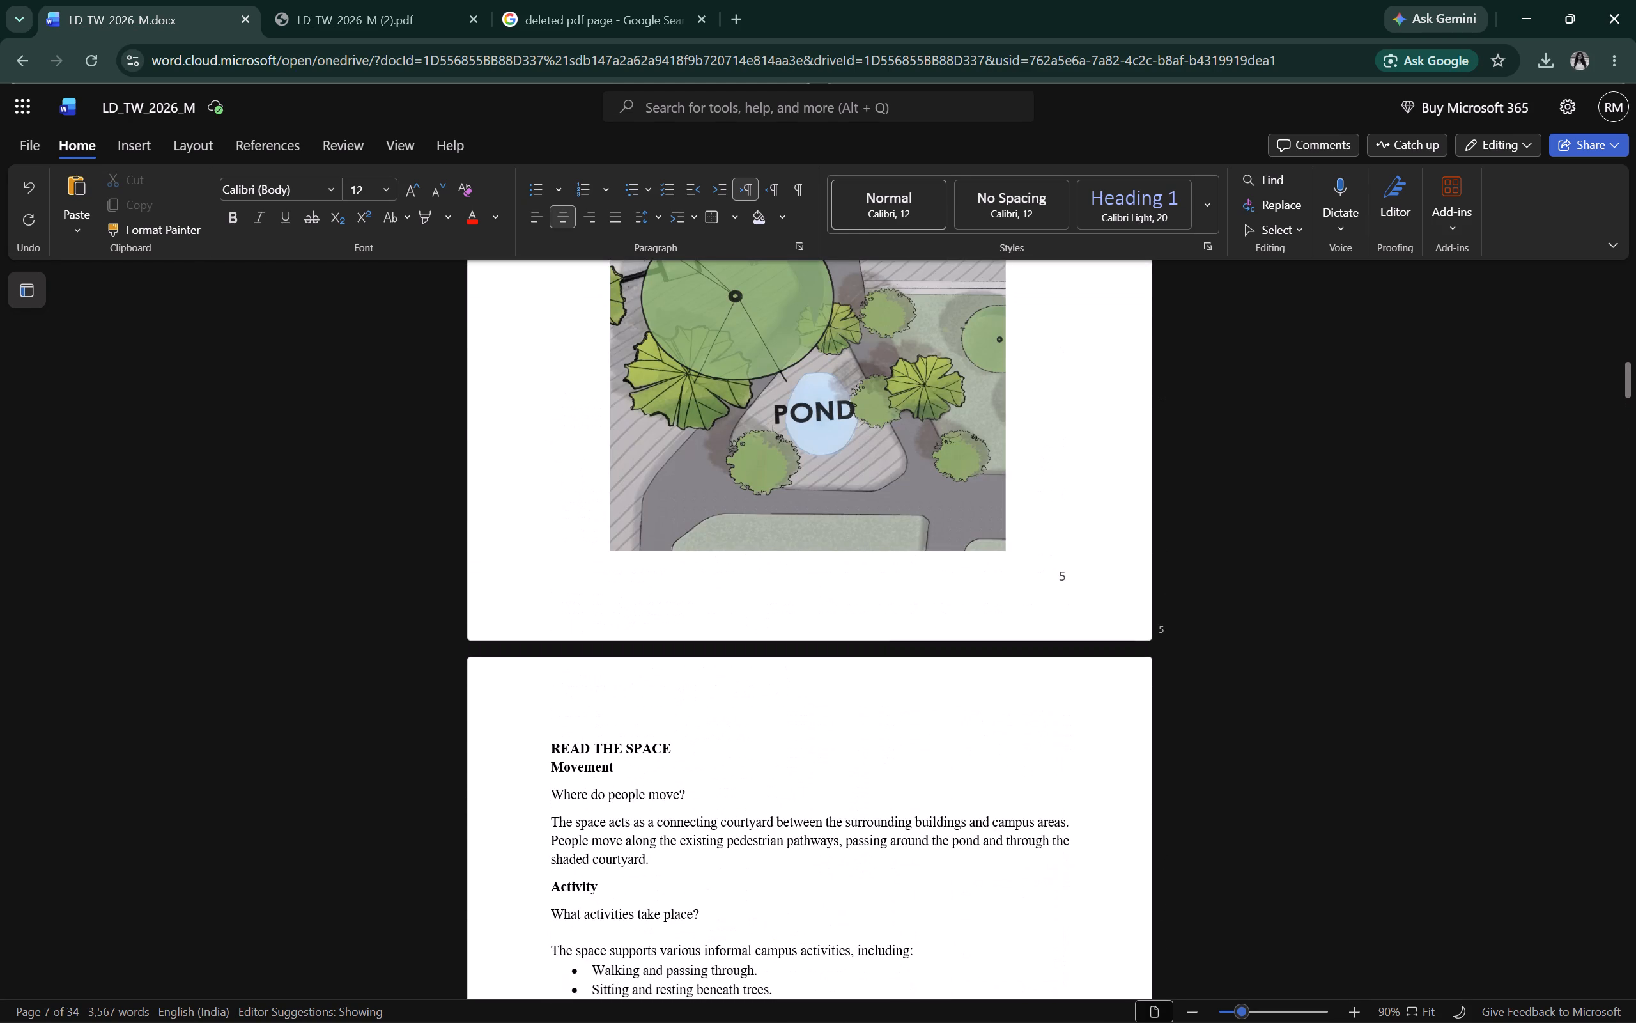
left_click(544, 753)
key("Return")
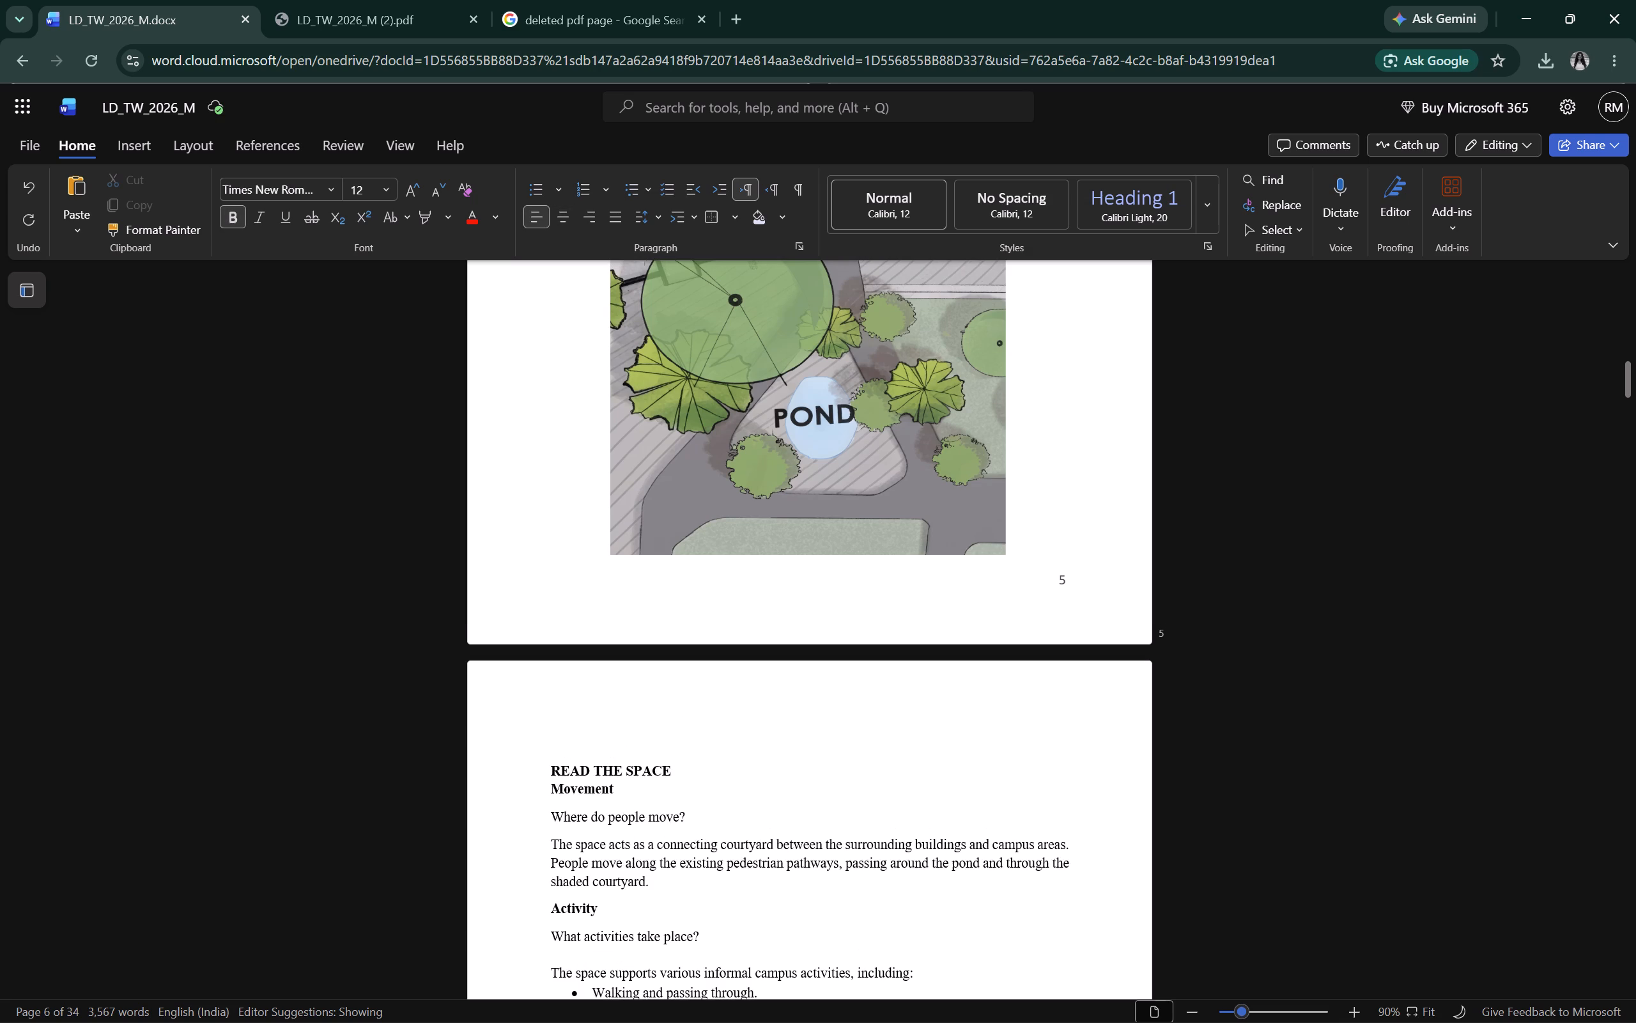
Examine the page breaks and heading placement from the Activity section through the IDENTIFY ONE OPPORTUNITY heading.
scroll(634, 685, "down", 8)
scroll(962, 660, "up", 4)
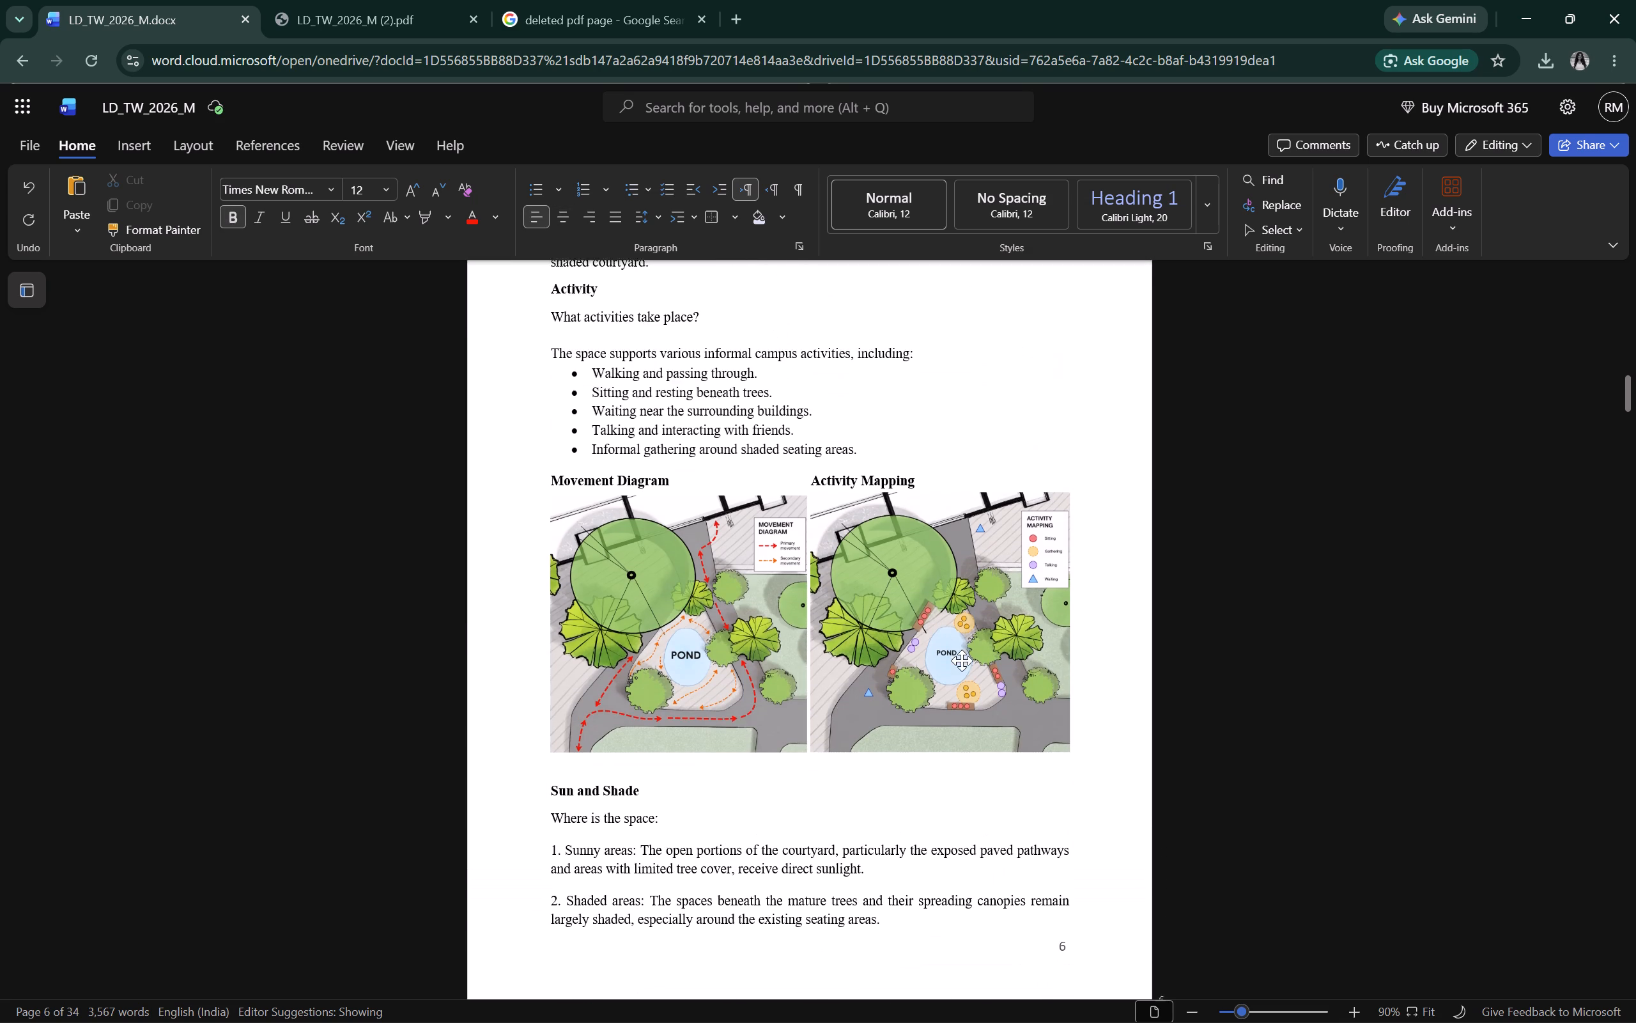
scroll(962, 660, "down", 14)
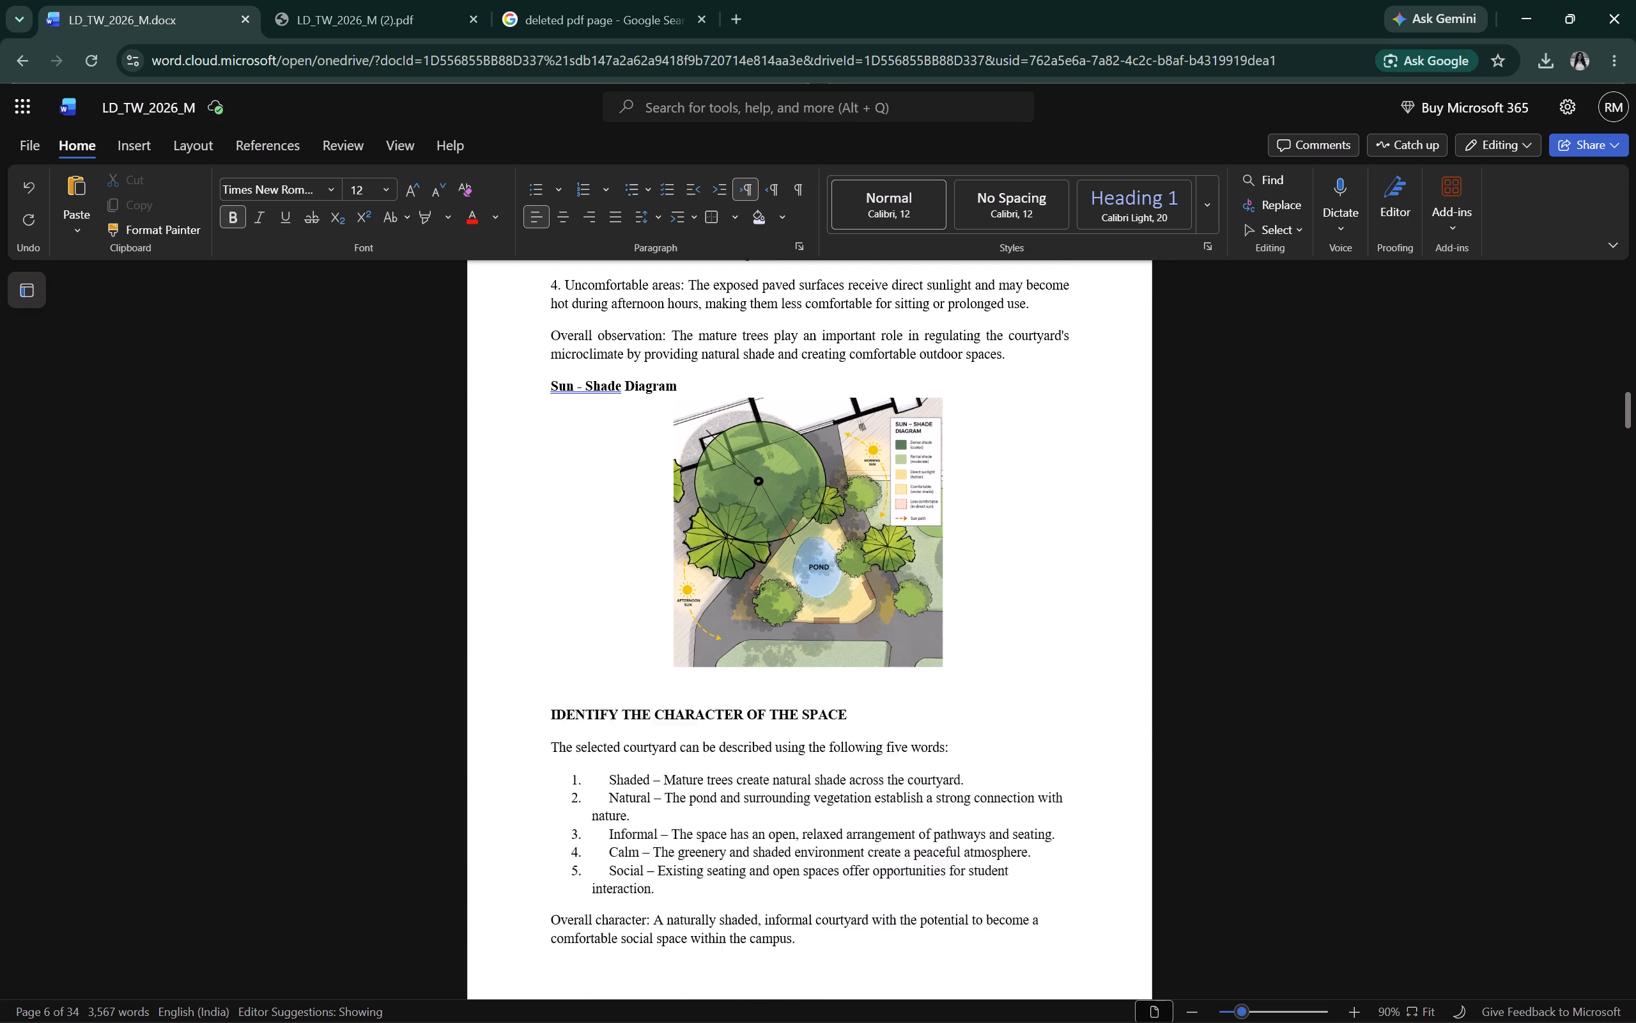
scroll(962, 661, "down", 4)
scroll(962, 661, "up", 4)
scroll(962, 661, "down", 2)
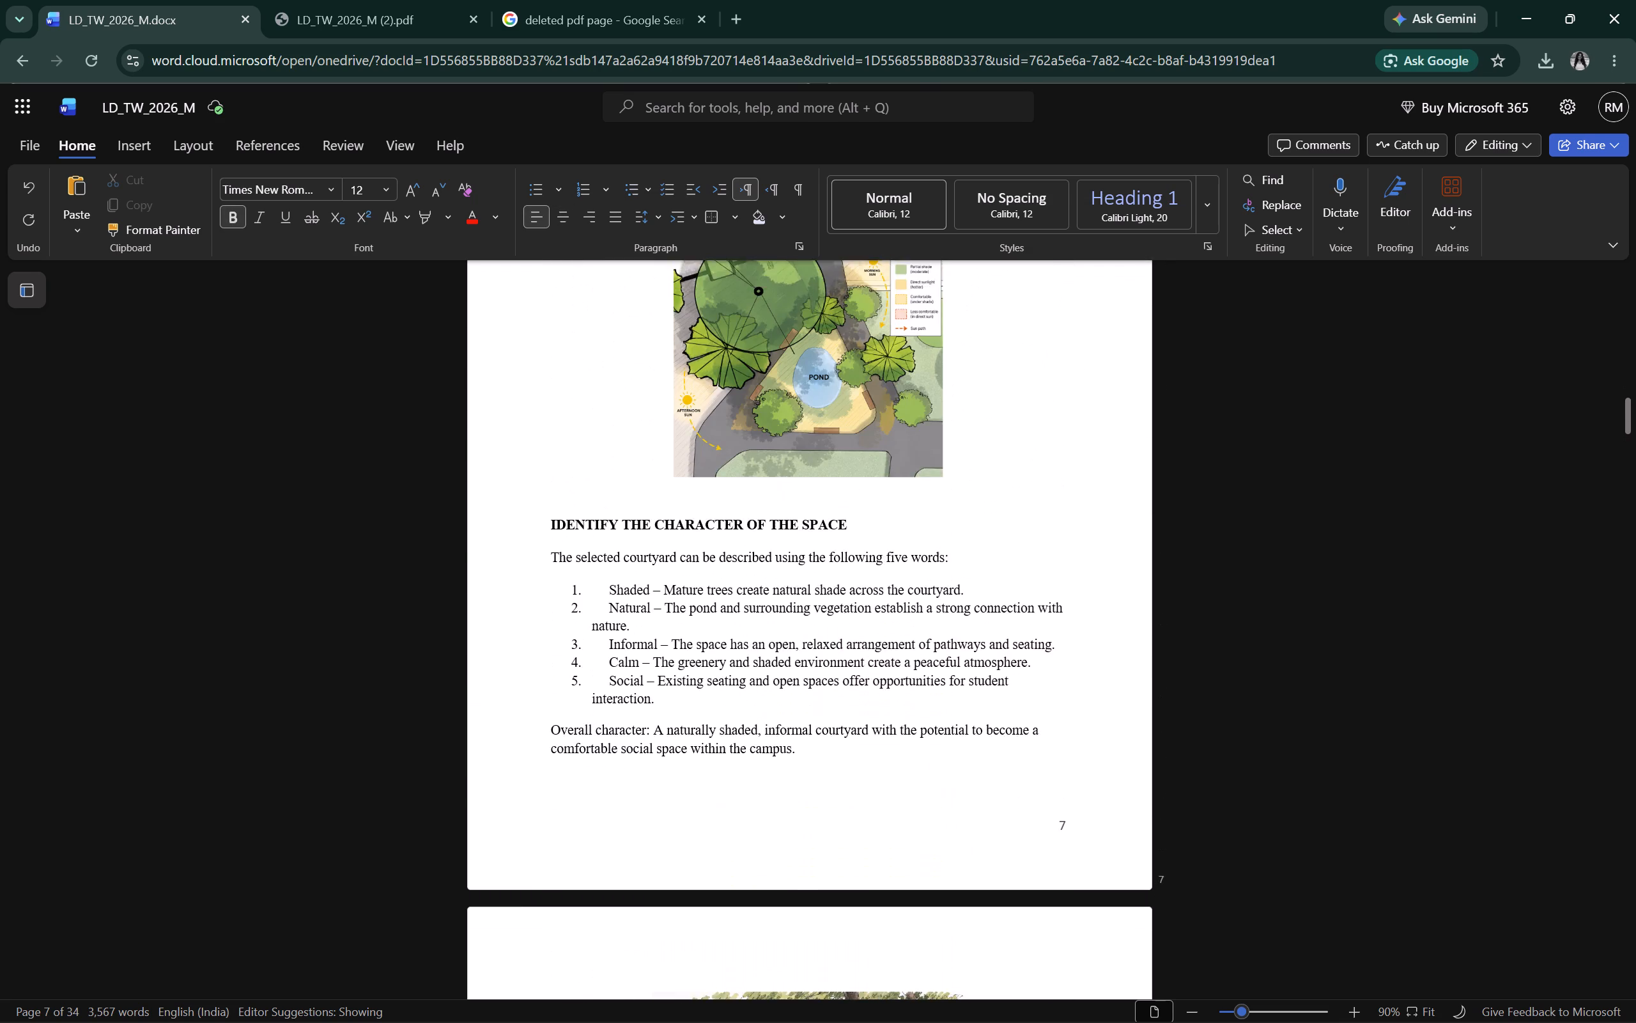
scroll(962, 661, "down", 1)
Export the corrected document as a PDF.
left_click(26, 144)
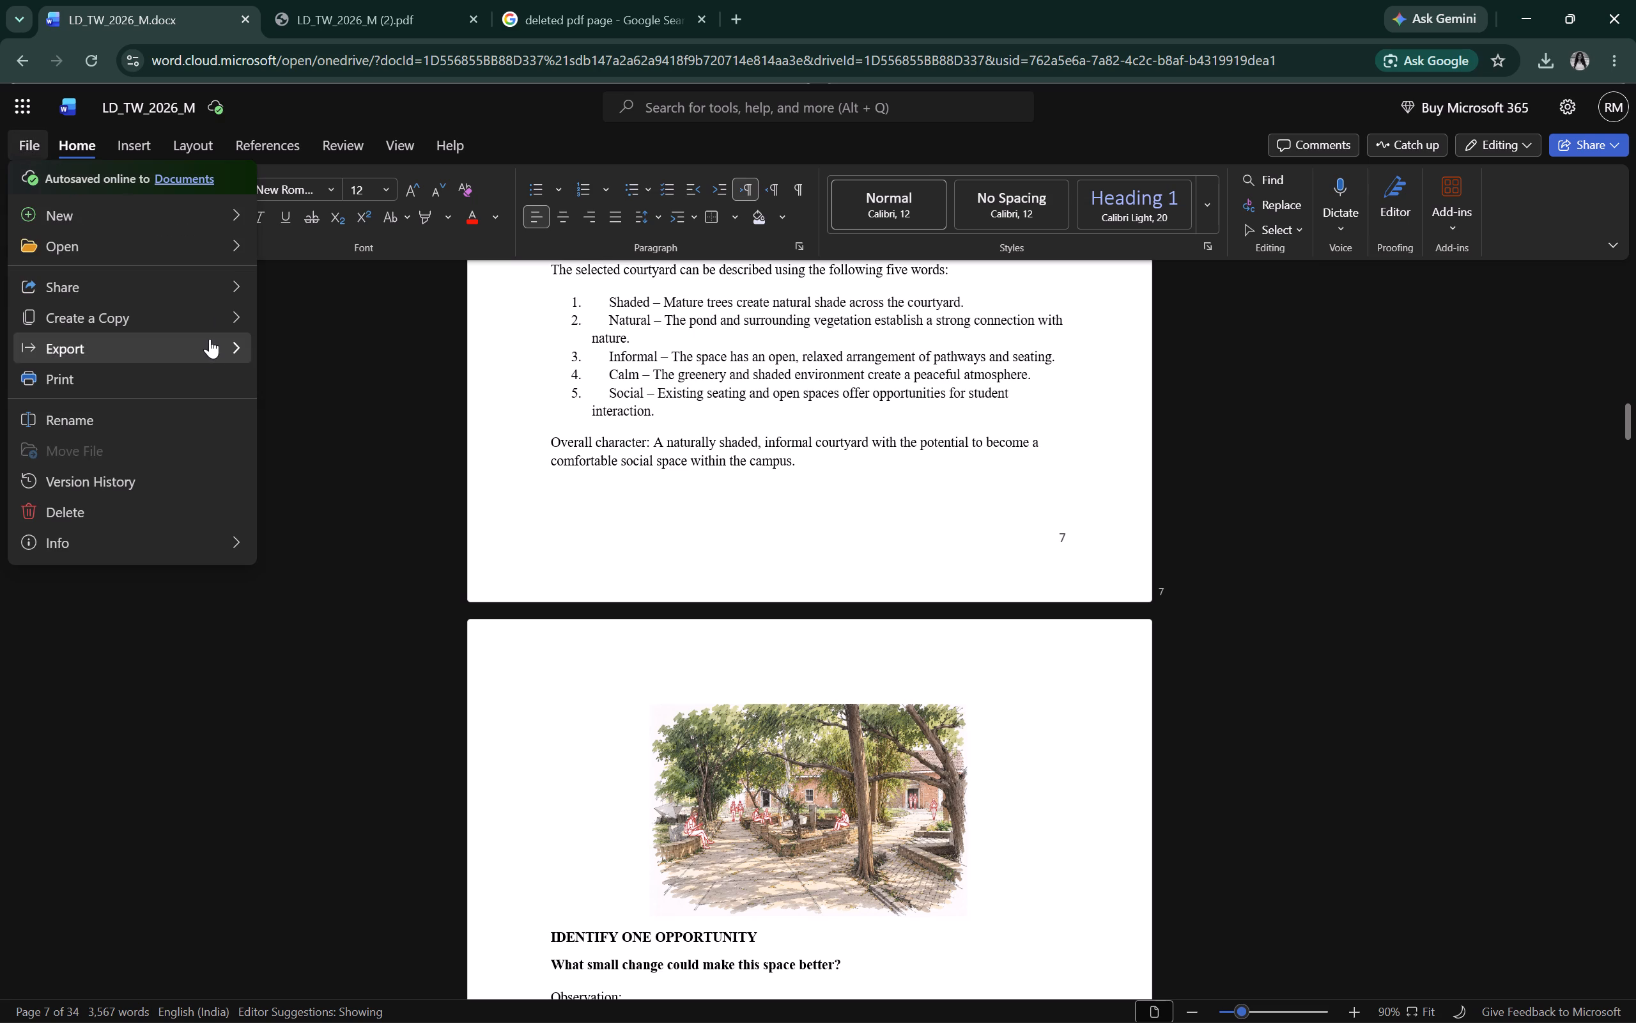
left_click(209, 347)
left_click(312, 351)
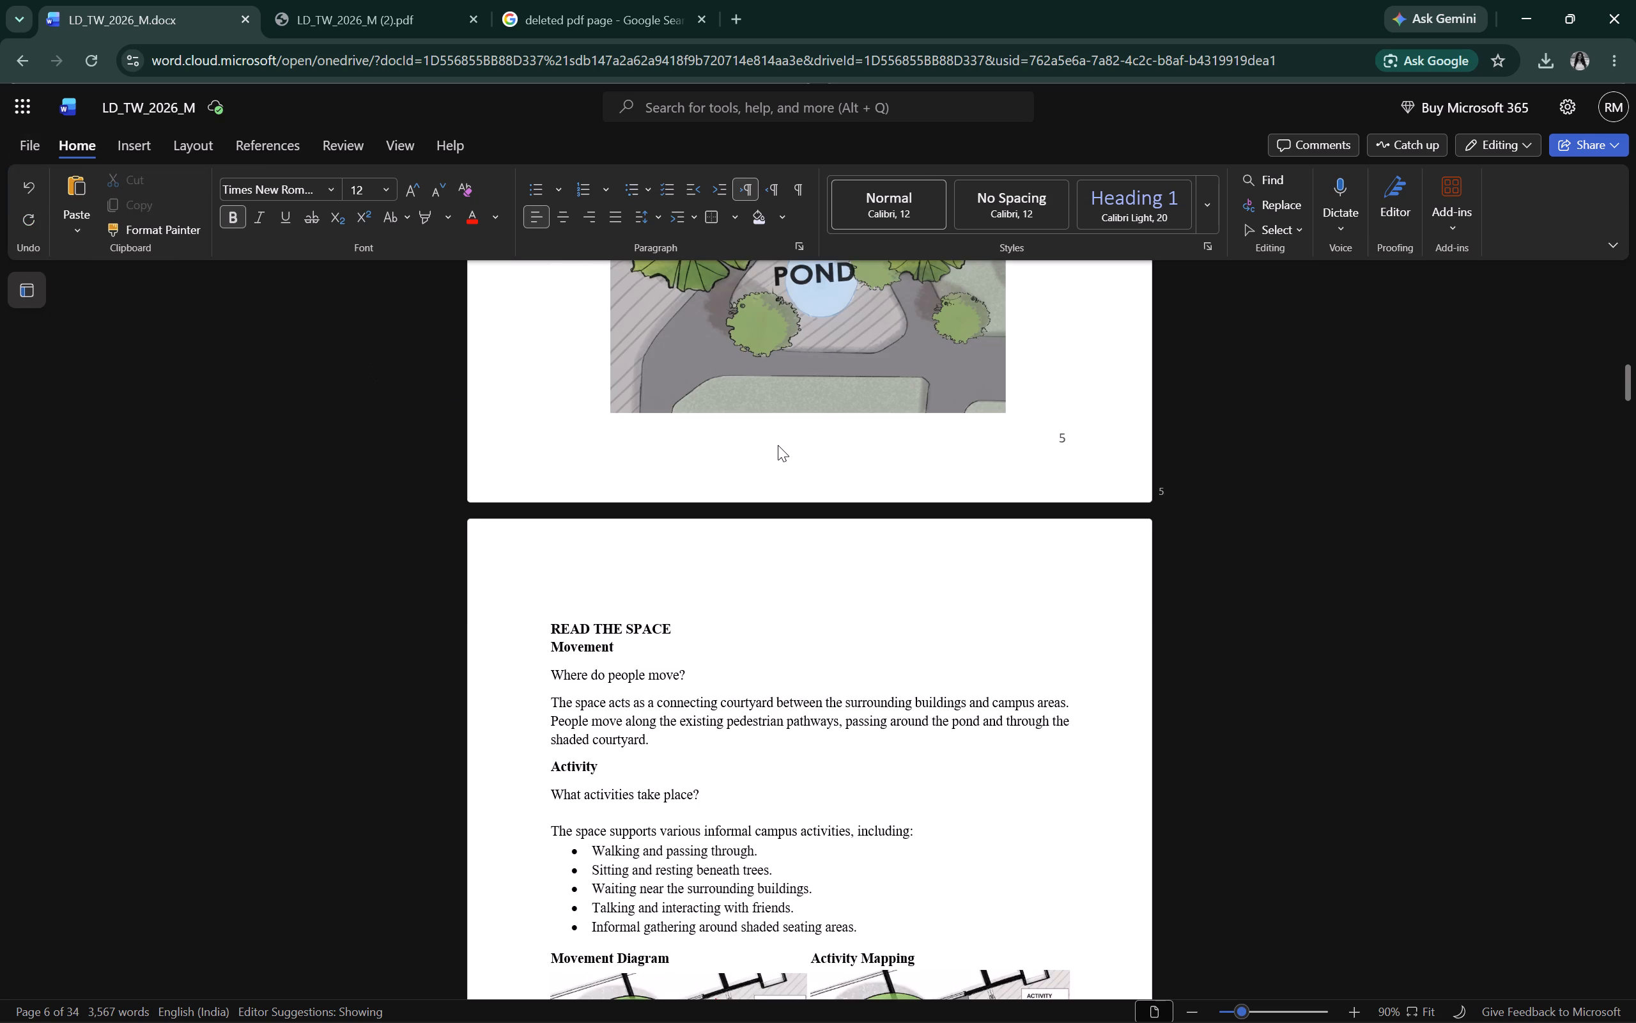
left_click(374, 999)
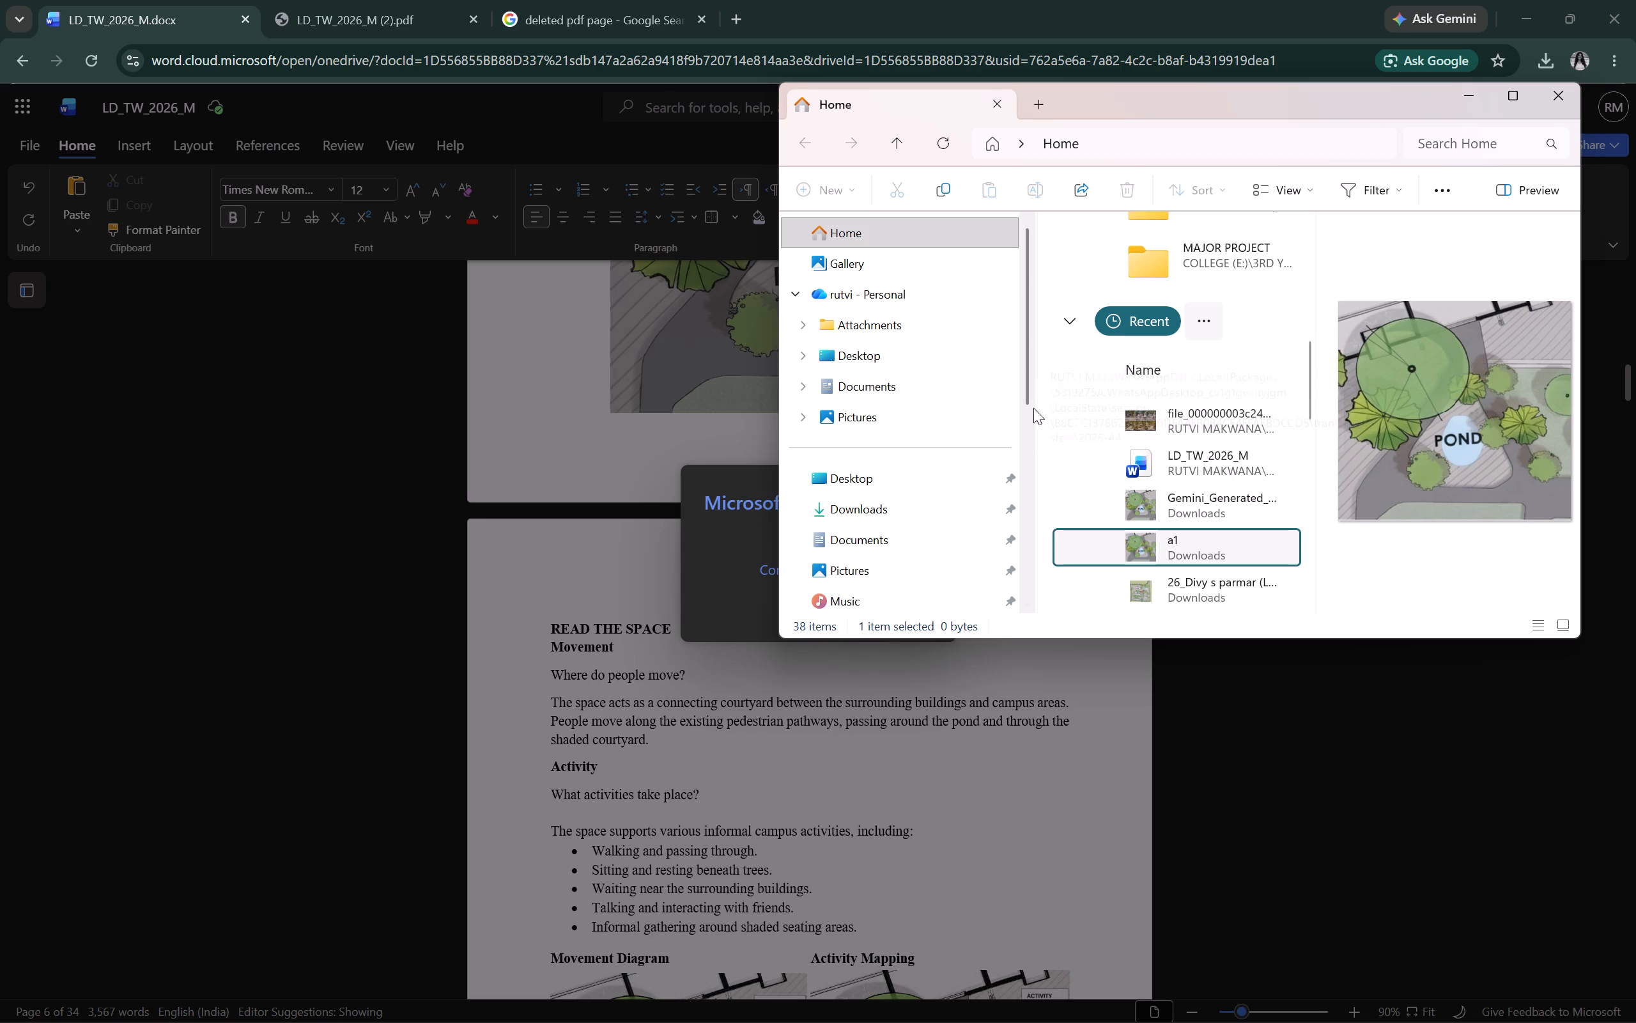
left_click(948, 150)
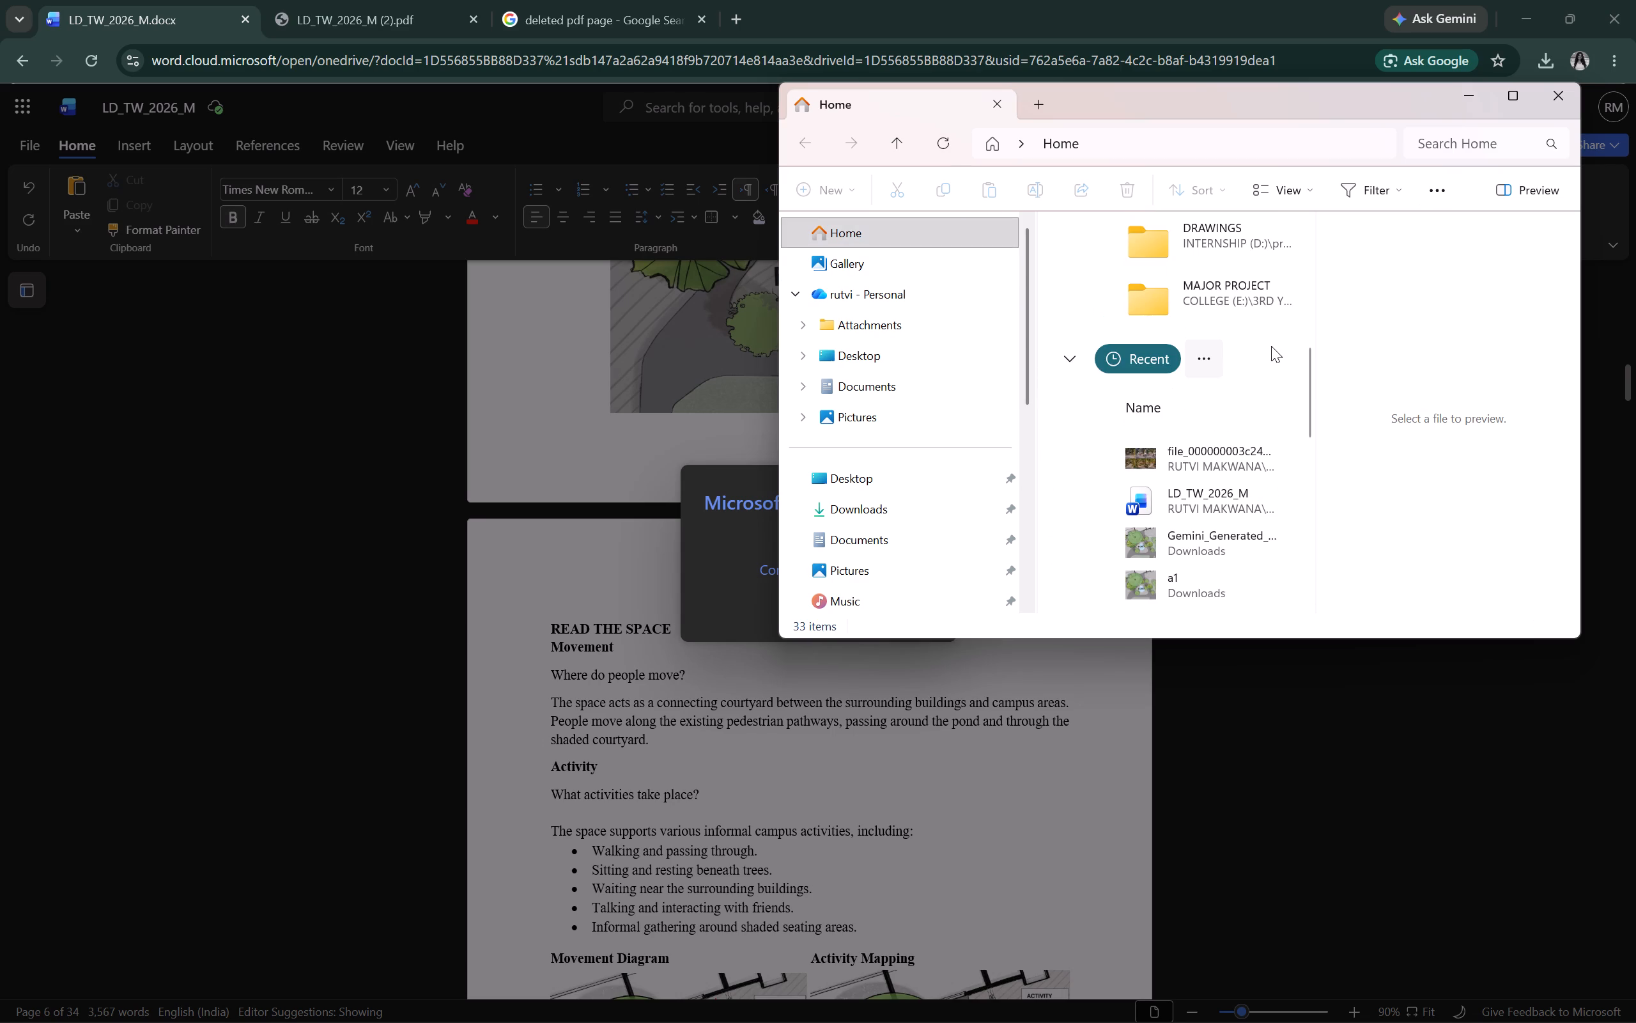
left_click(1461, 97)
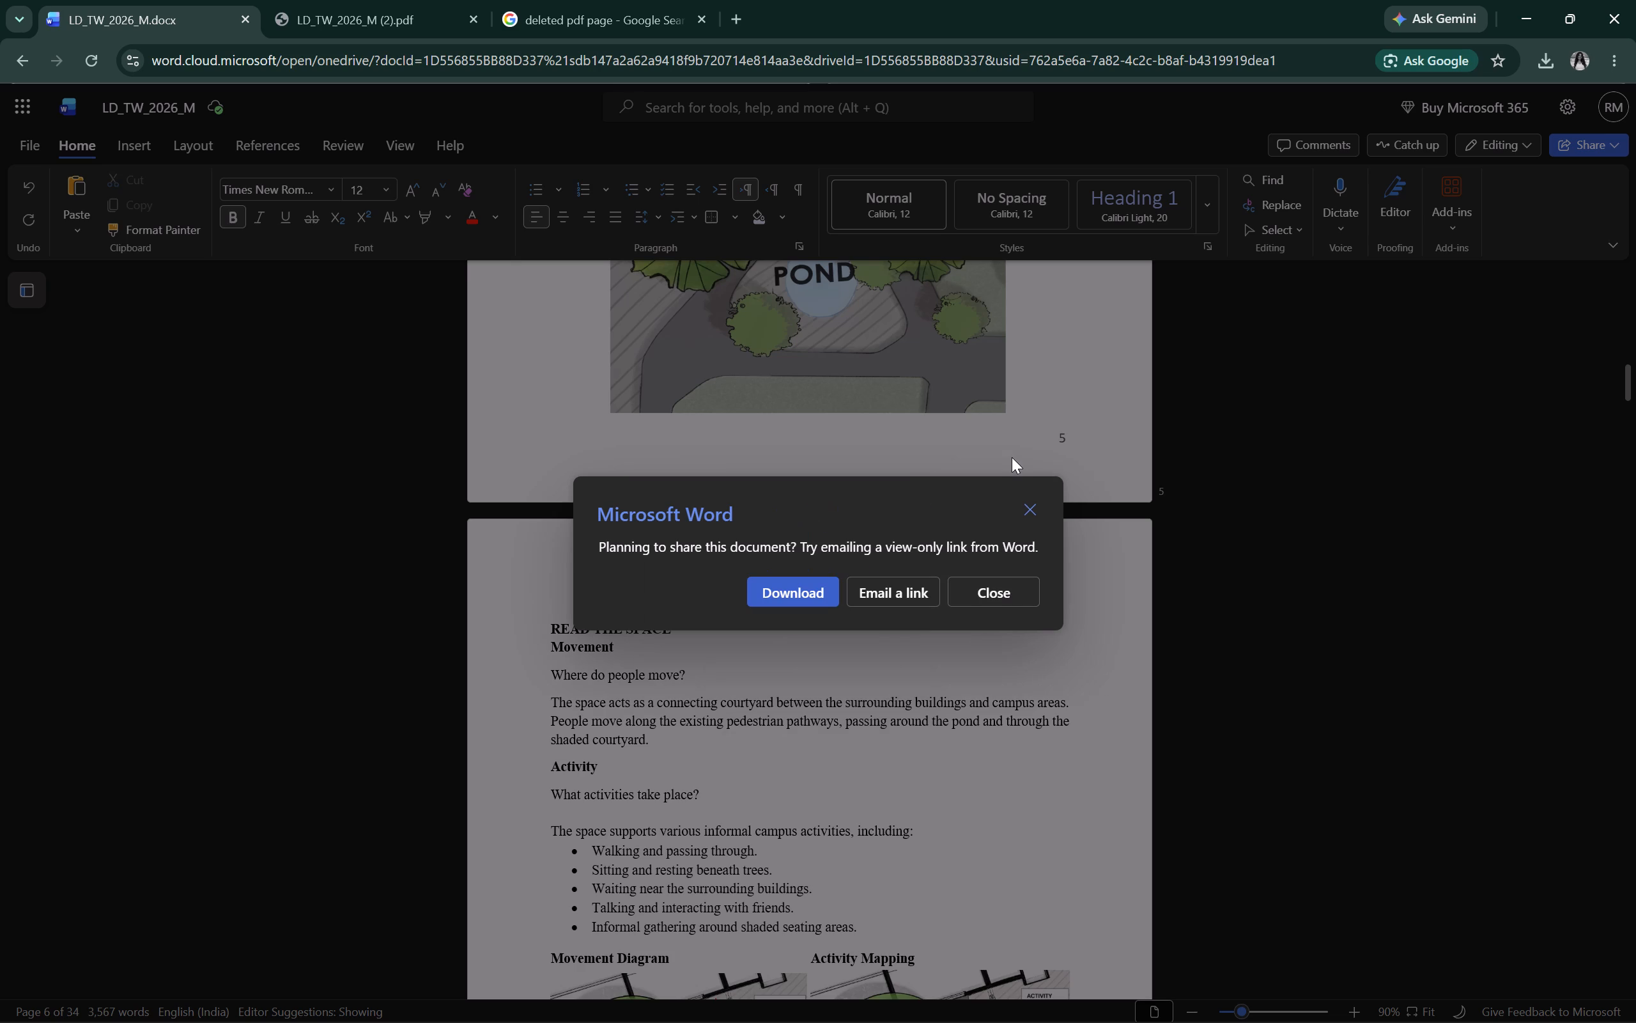
Download the converted PDF.
left_click(813, 598)
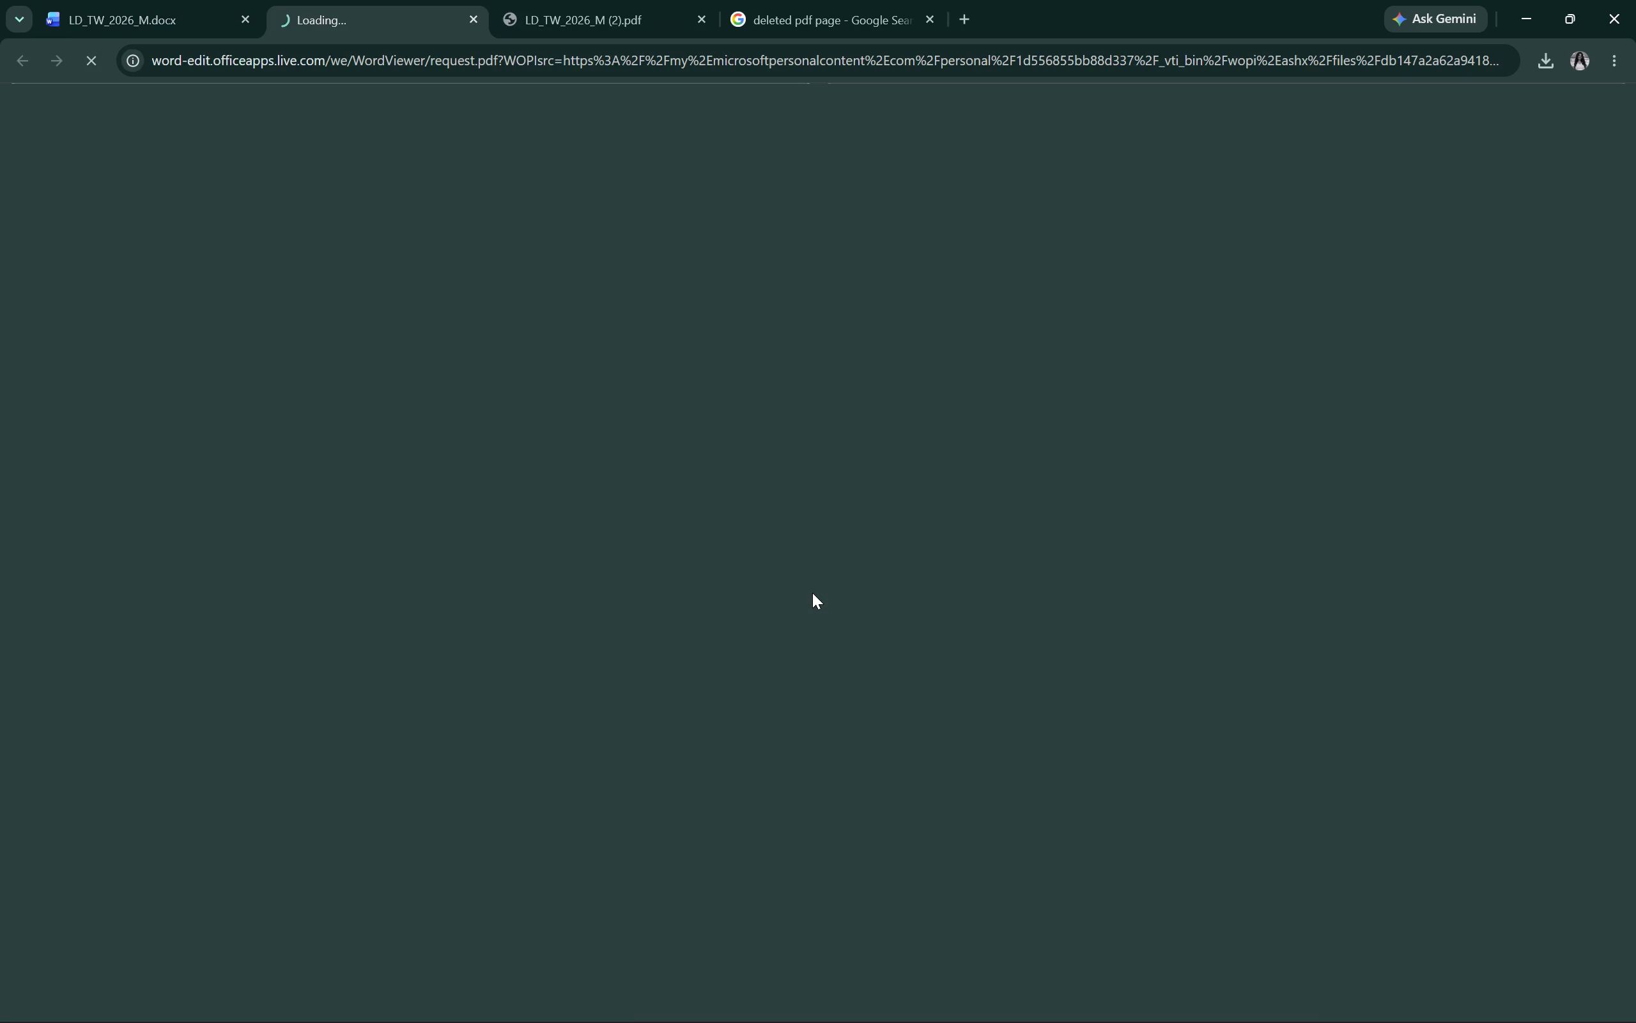
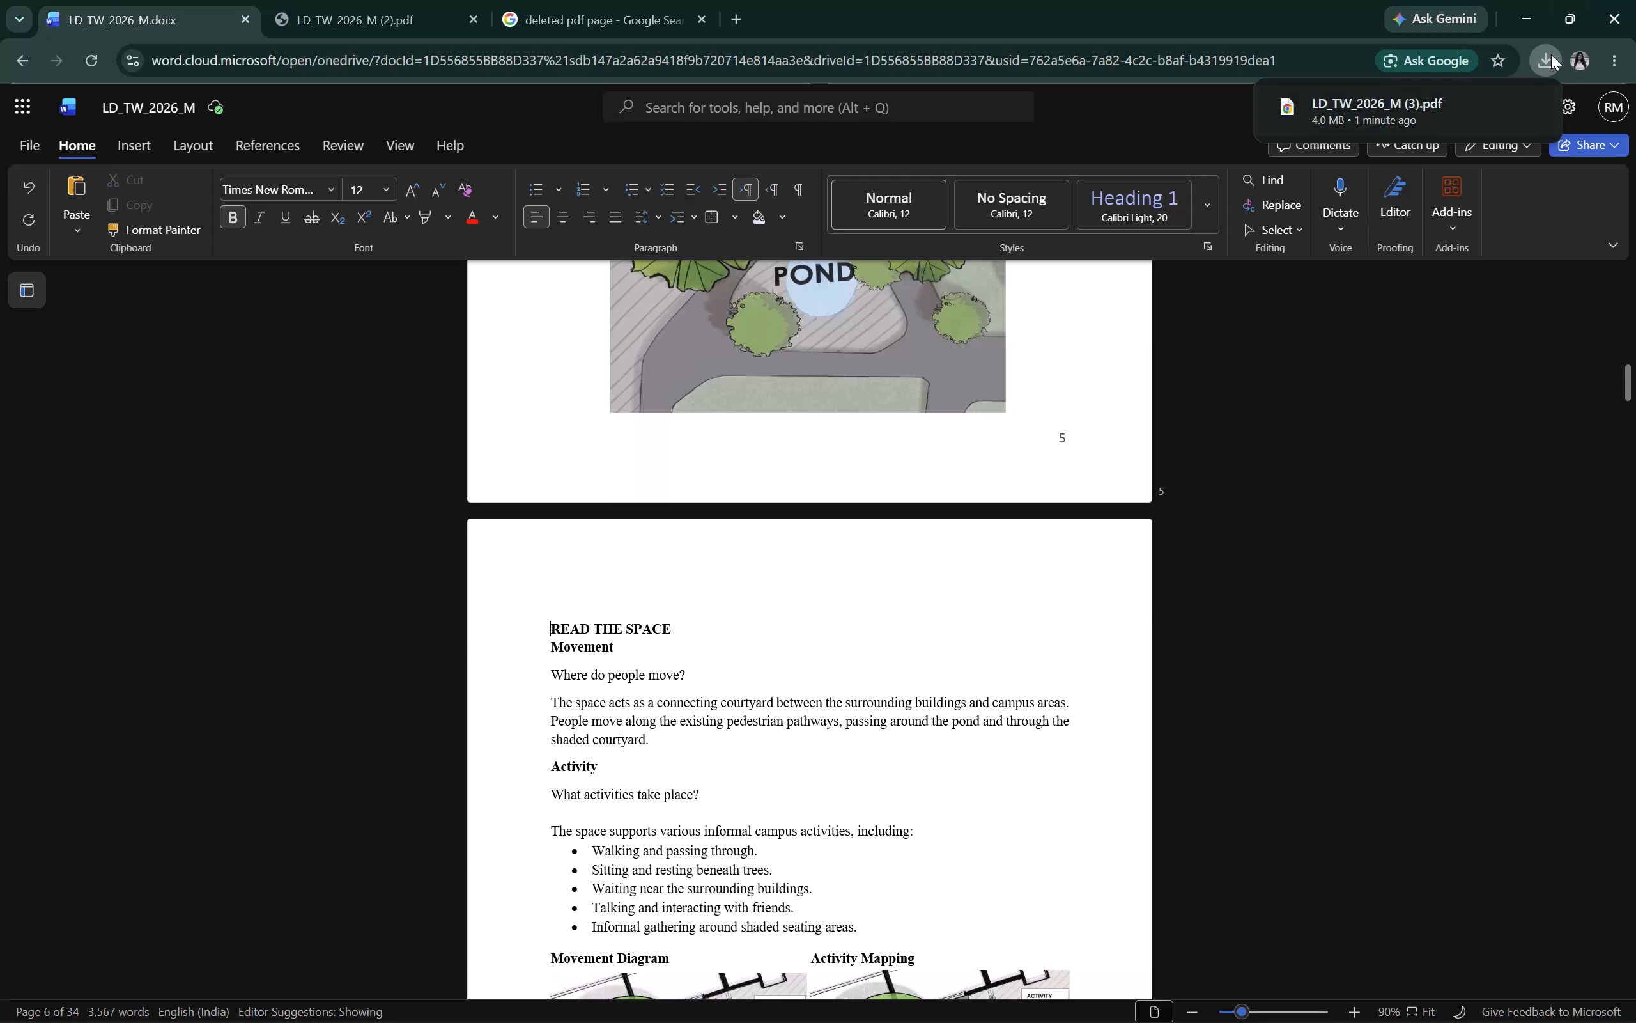
Open the latest downloaded LD_TW_2026_M (3).pdf and examine the page layout from the title page through the Design Statement.
left_click(1551, 54)
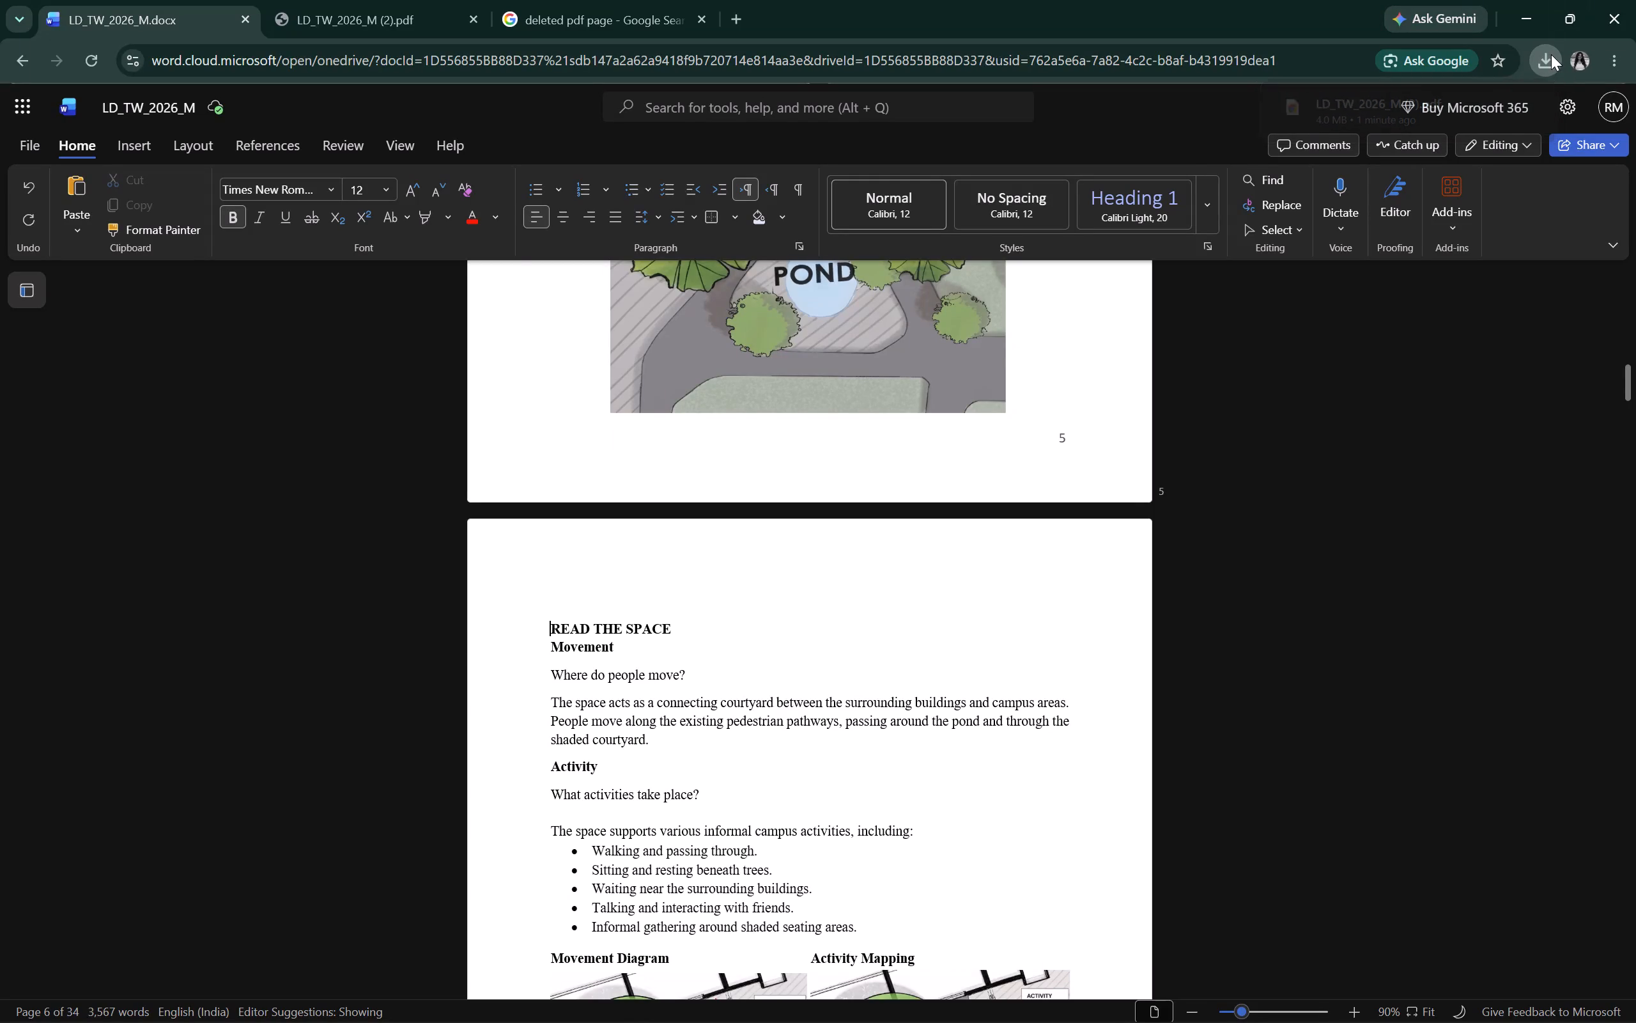
left_click(1551, 54)
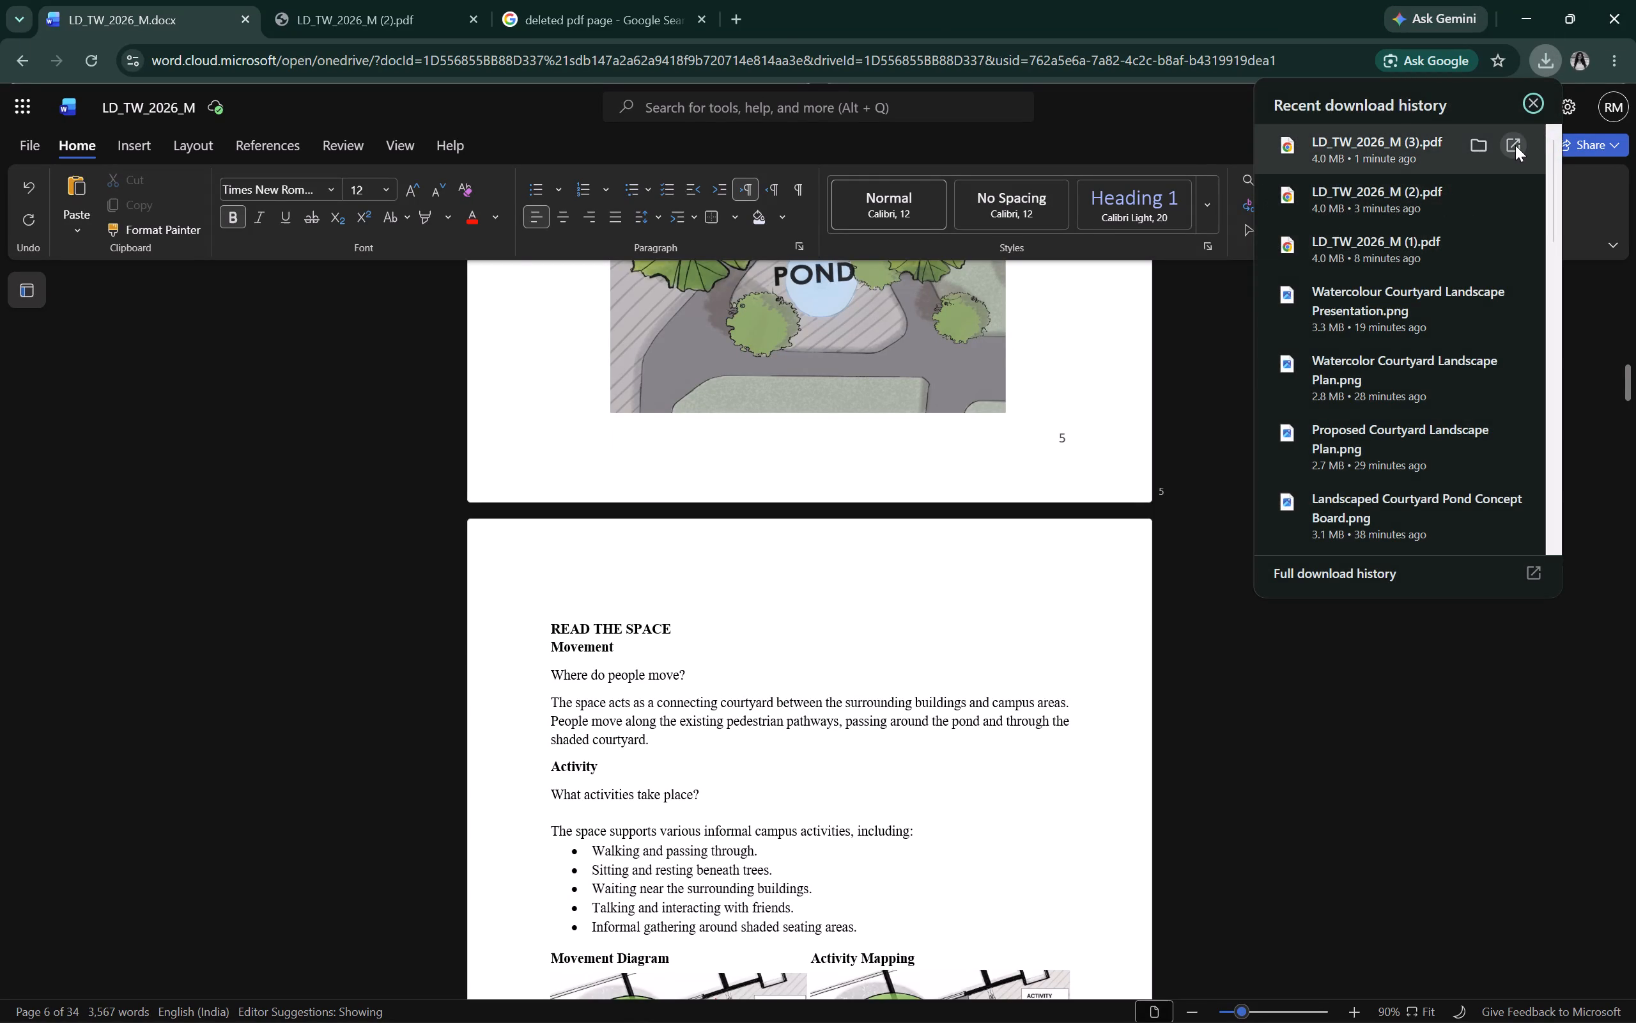
left_click(1515, 145)
scroll(858, 607, "down", 15)
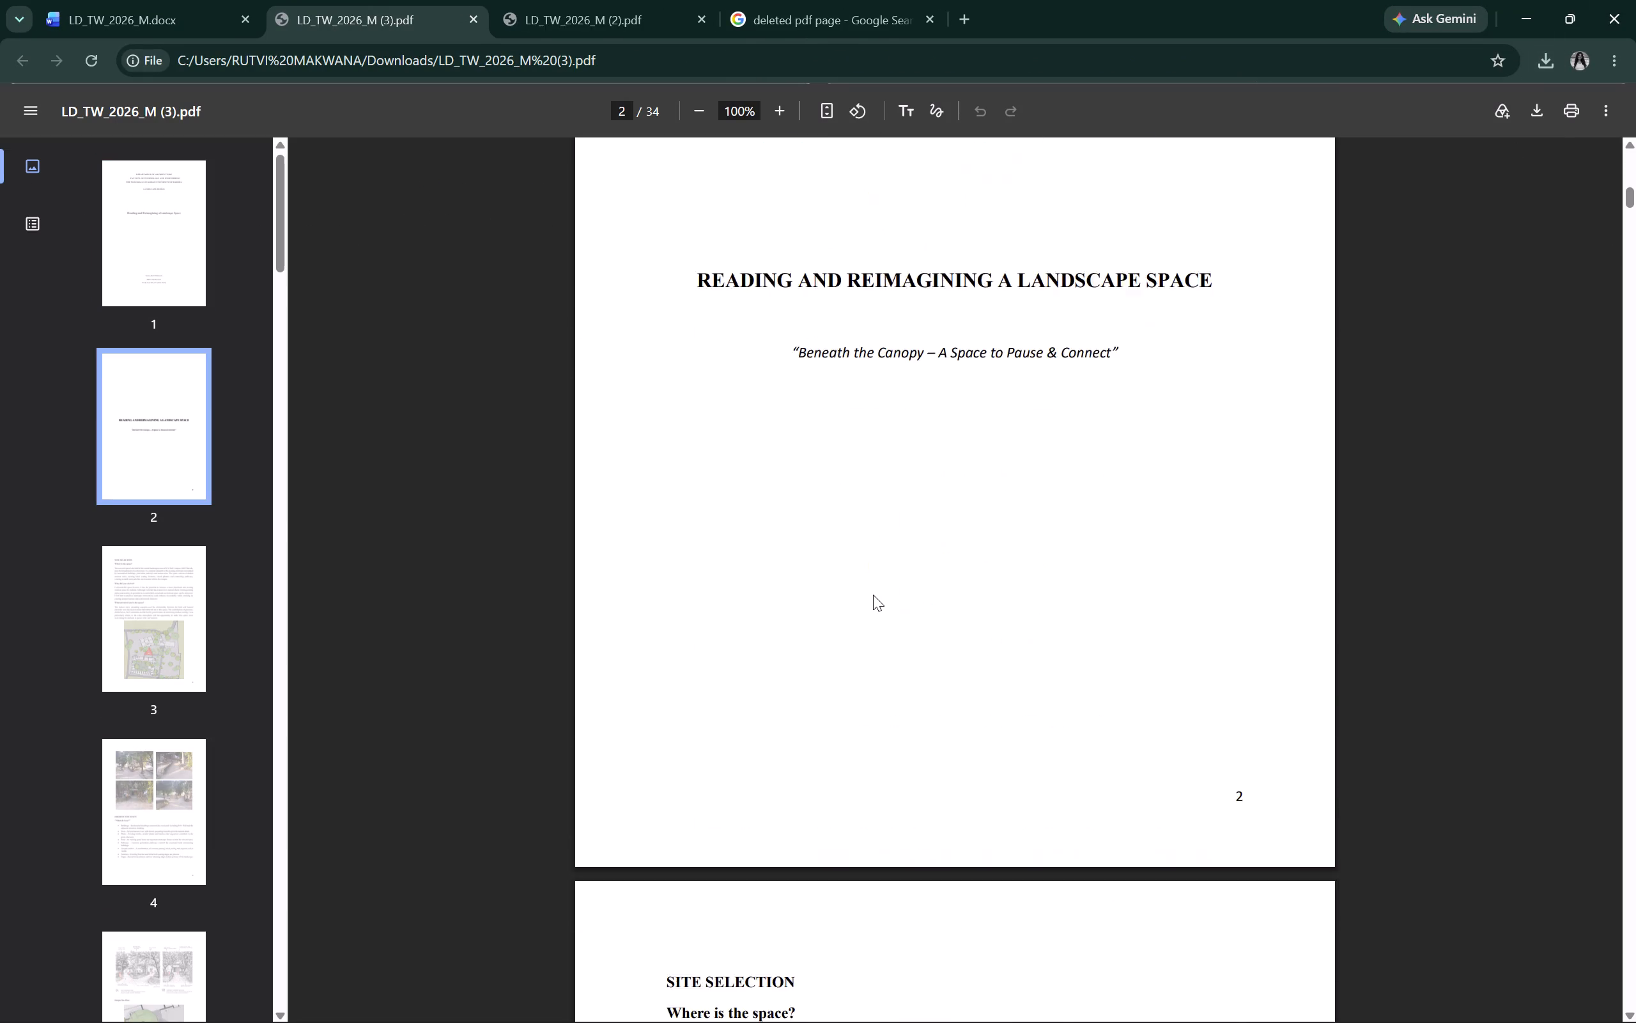
scroll(873, 595, "down", 20)
scroll(873, 595, "down", 1)
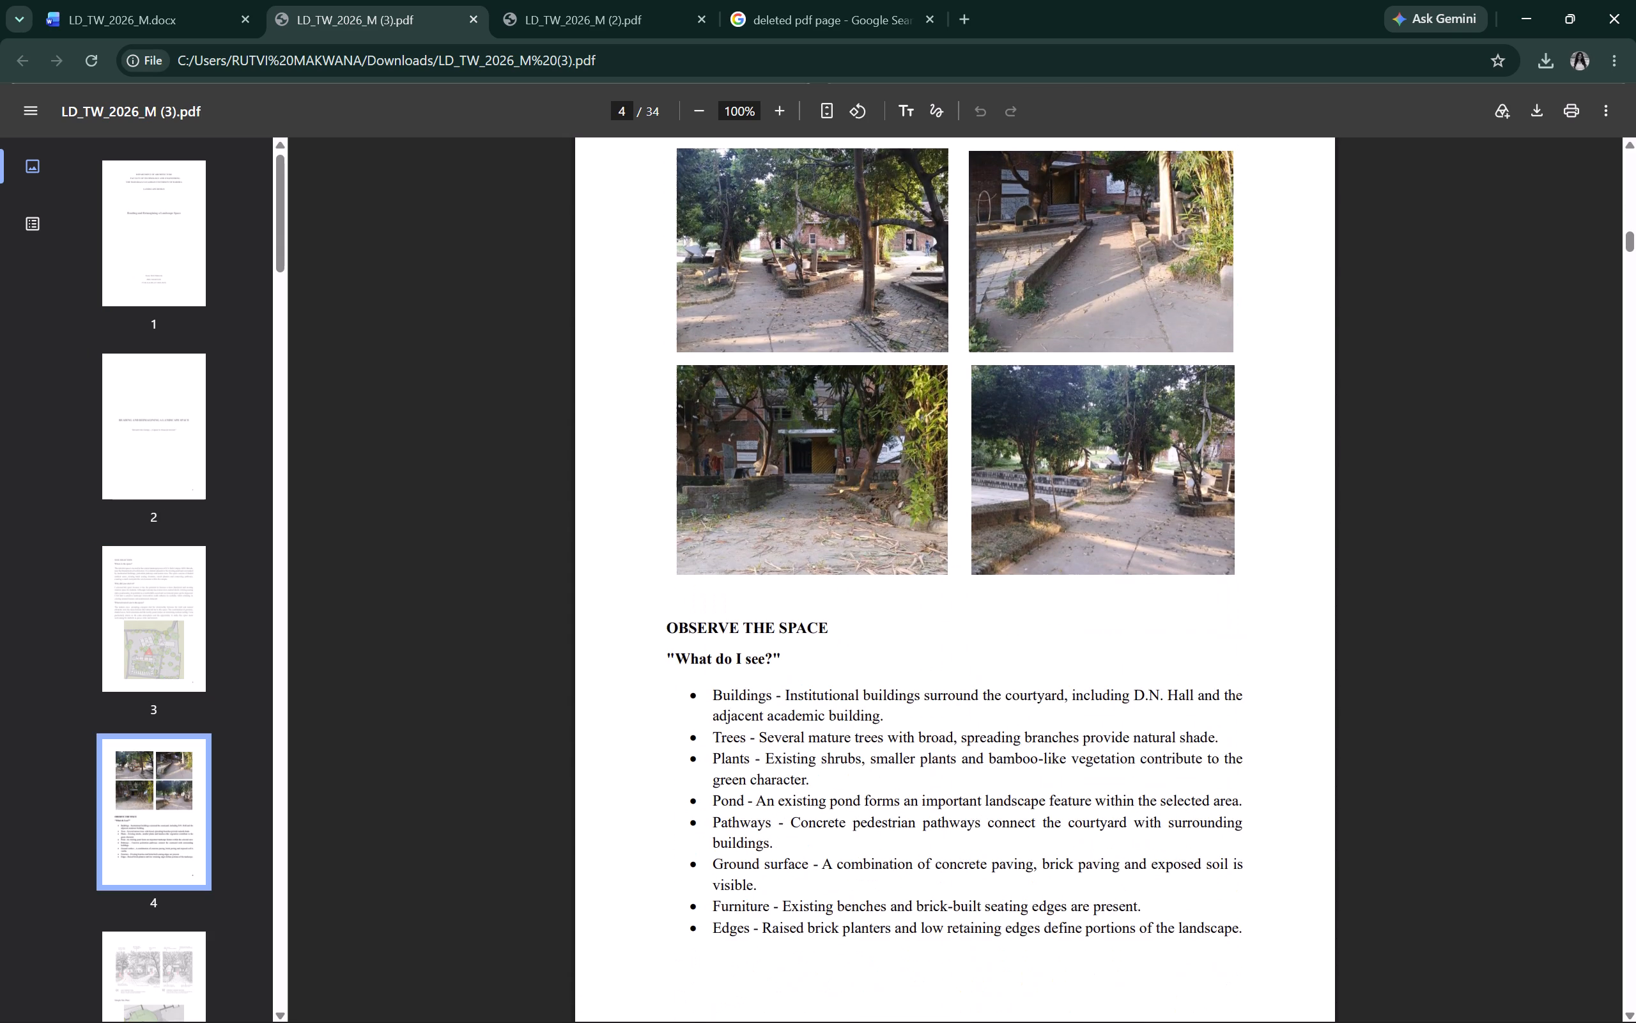
scroll(876, 591, "up", 4)
scroll(876, 591, "down", 19)
scroll(876, 591, "down", 7)
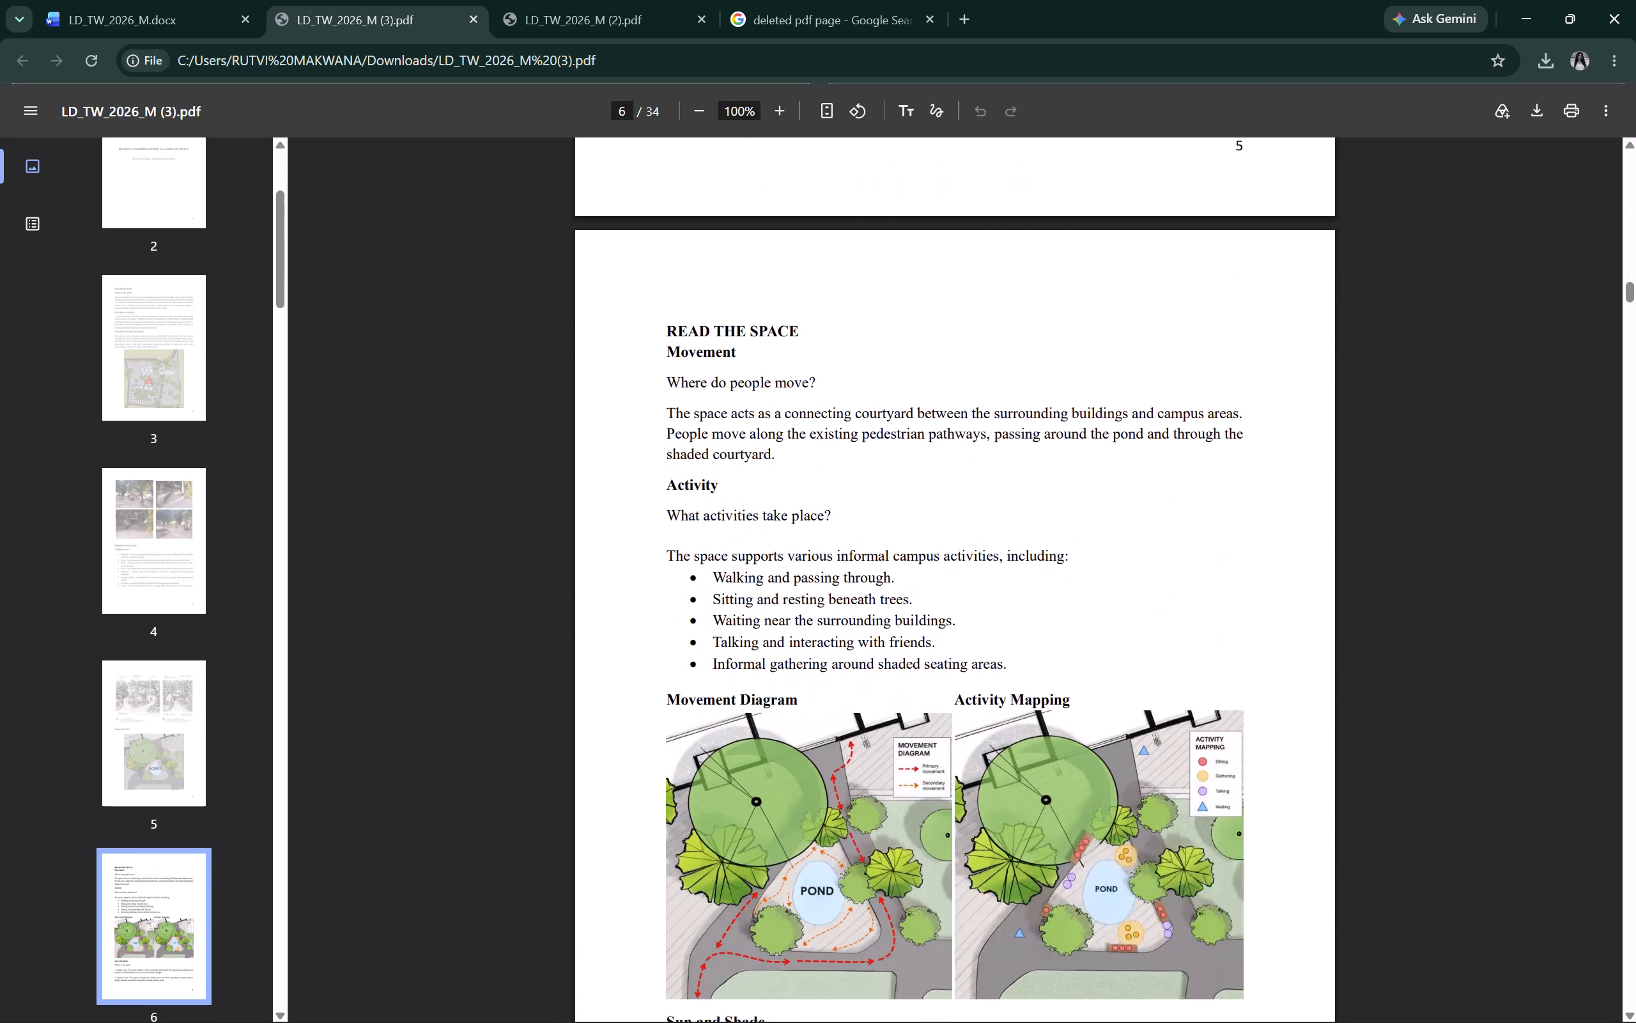
scroll(876, 591, "down", 20)
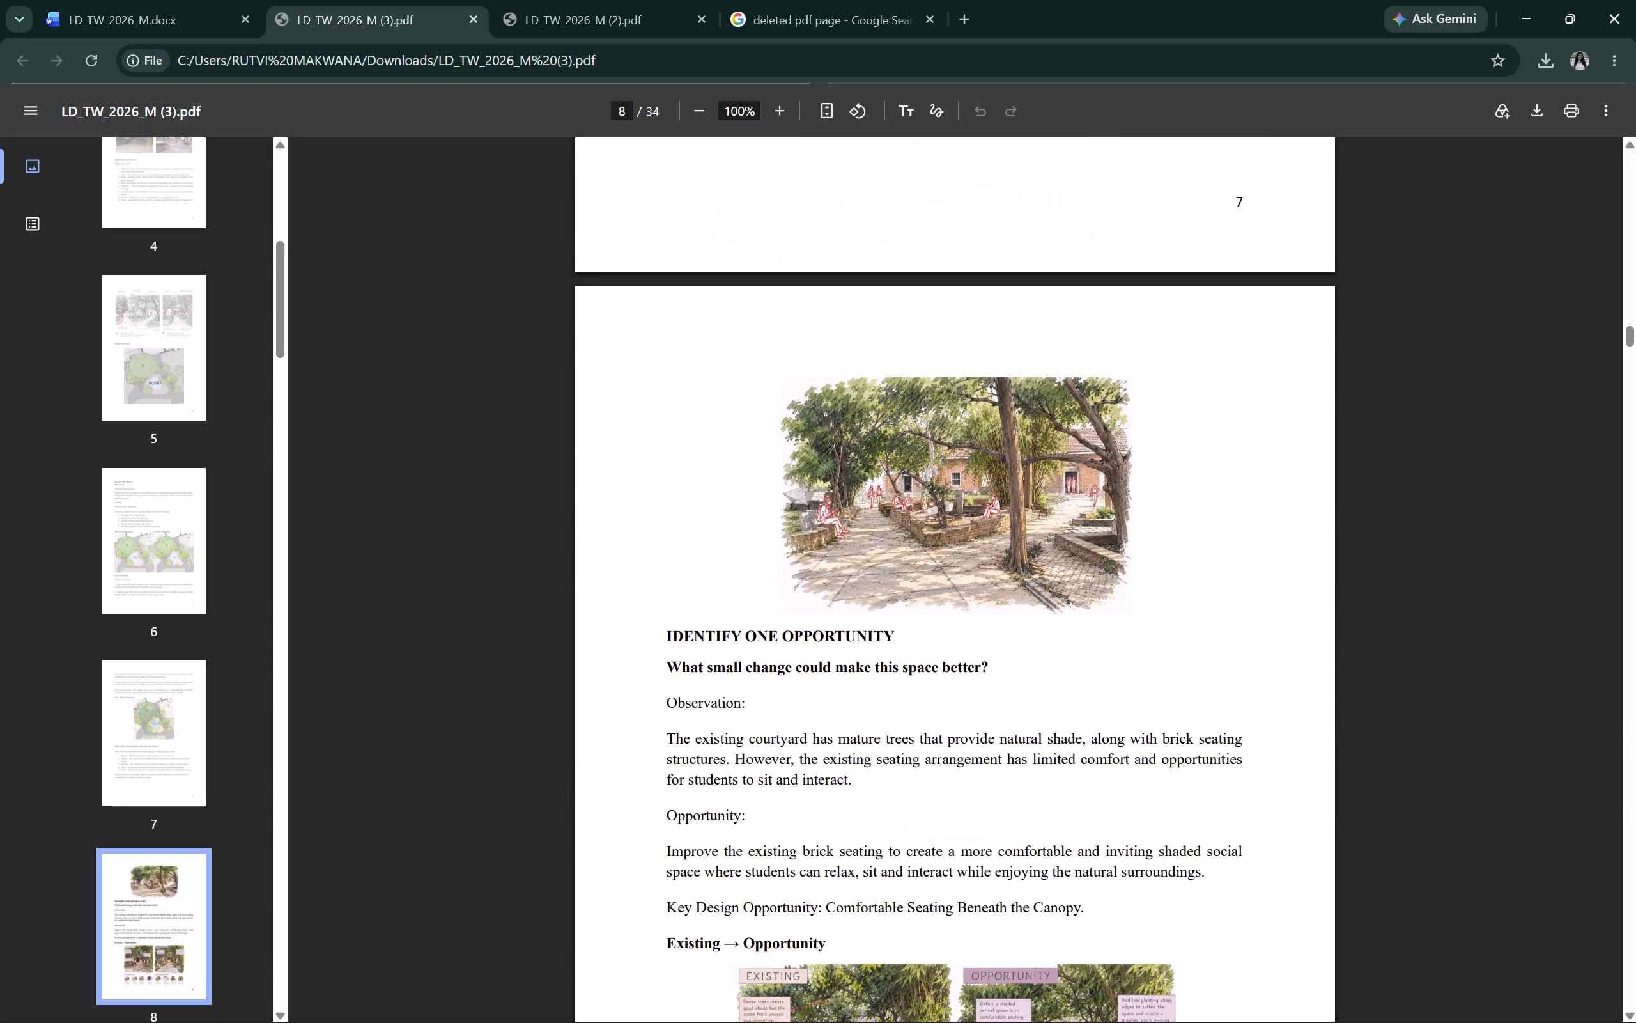
scroll(876, 591, "down", 13)
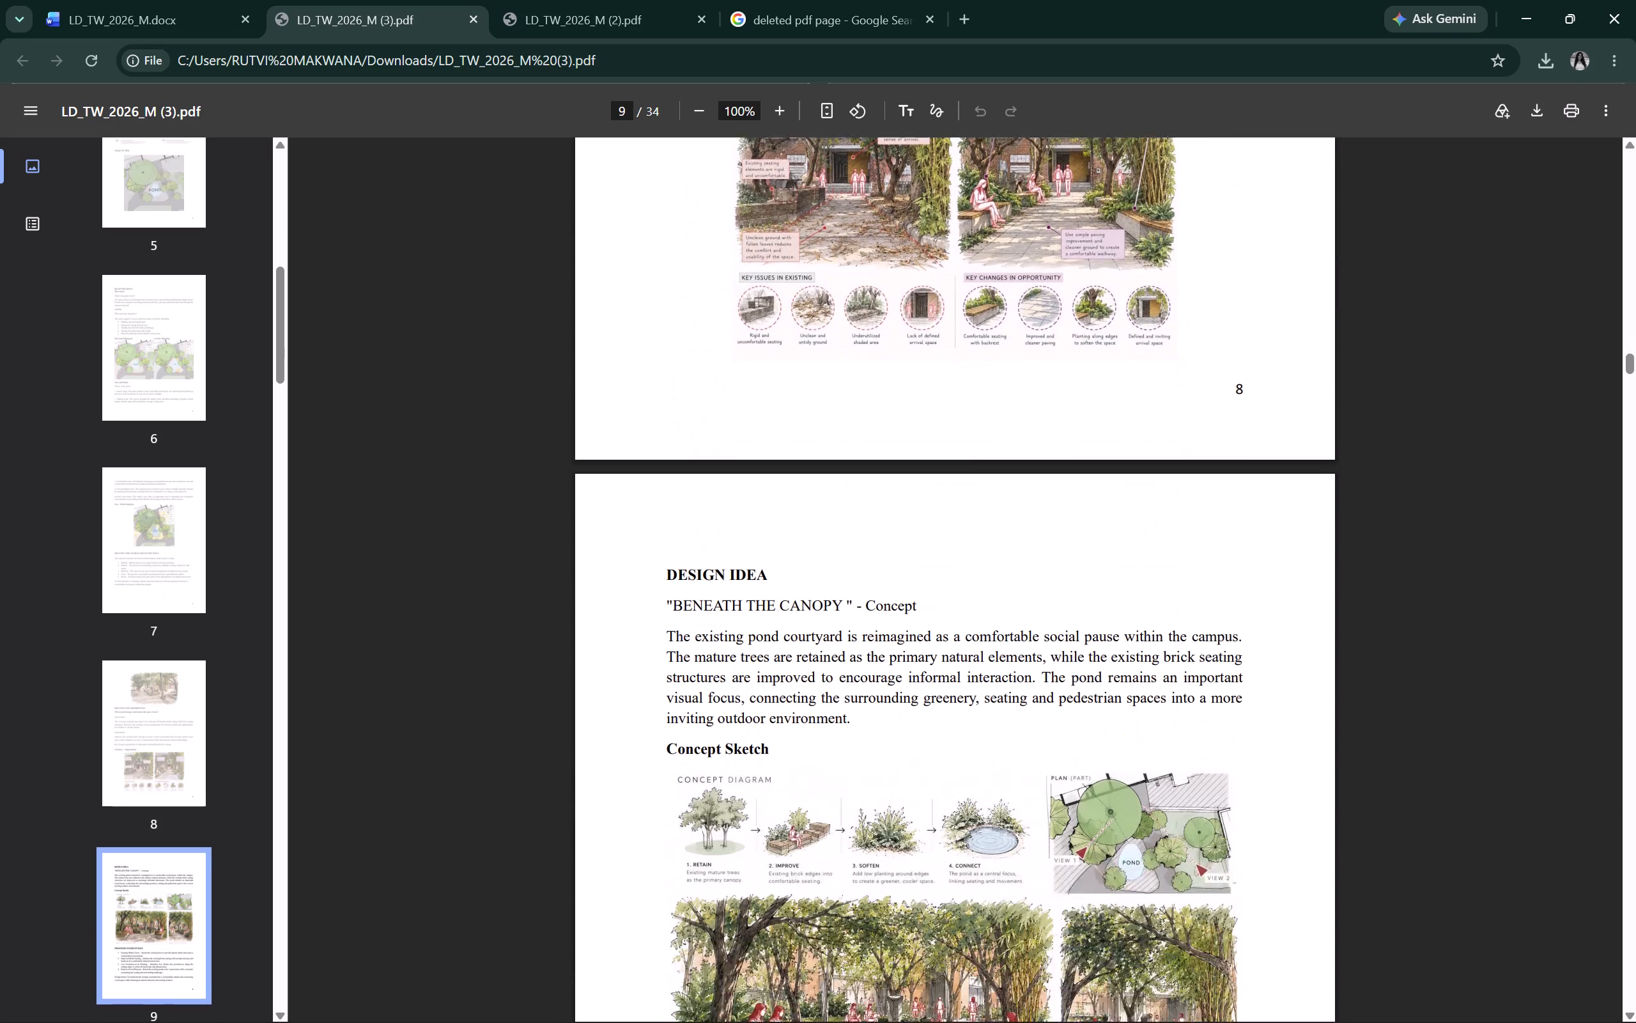
scroll(876, 591, "down", 15)
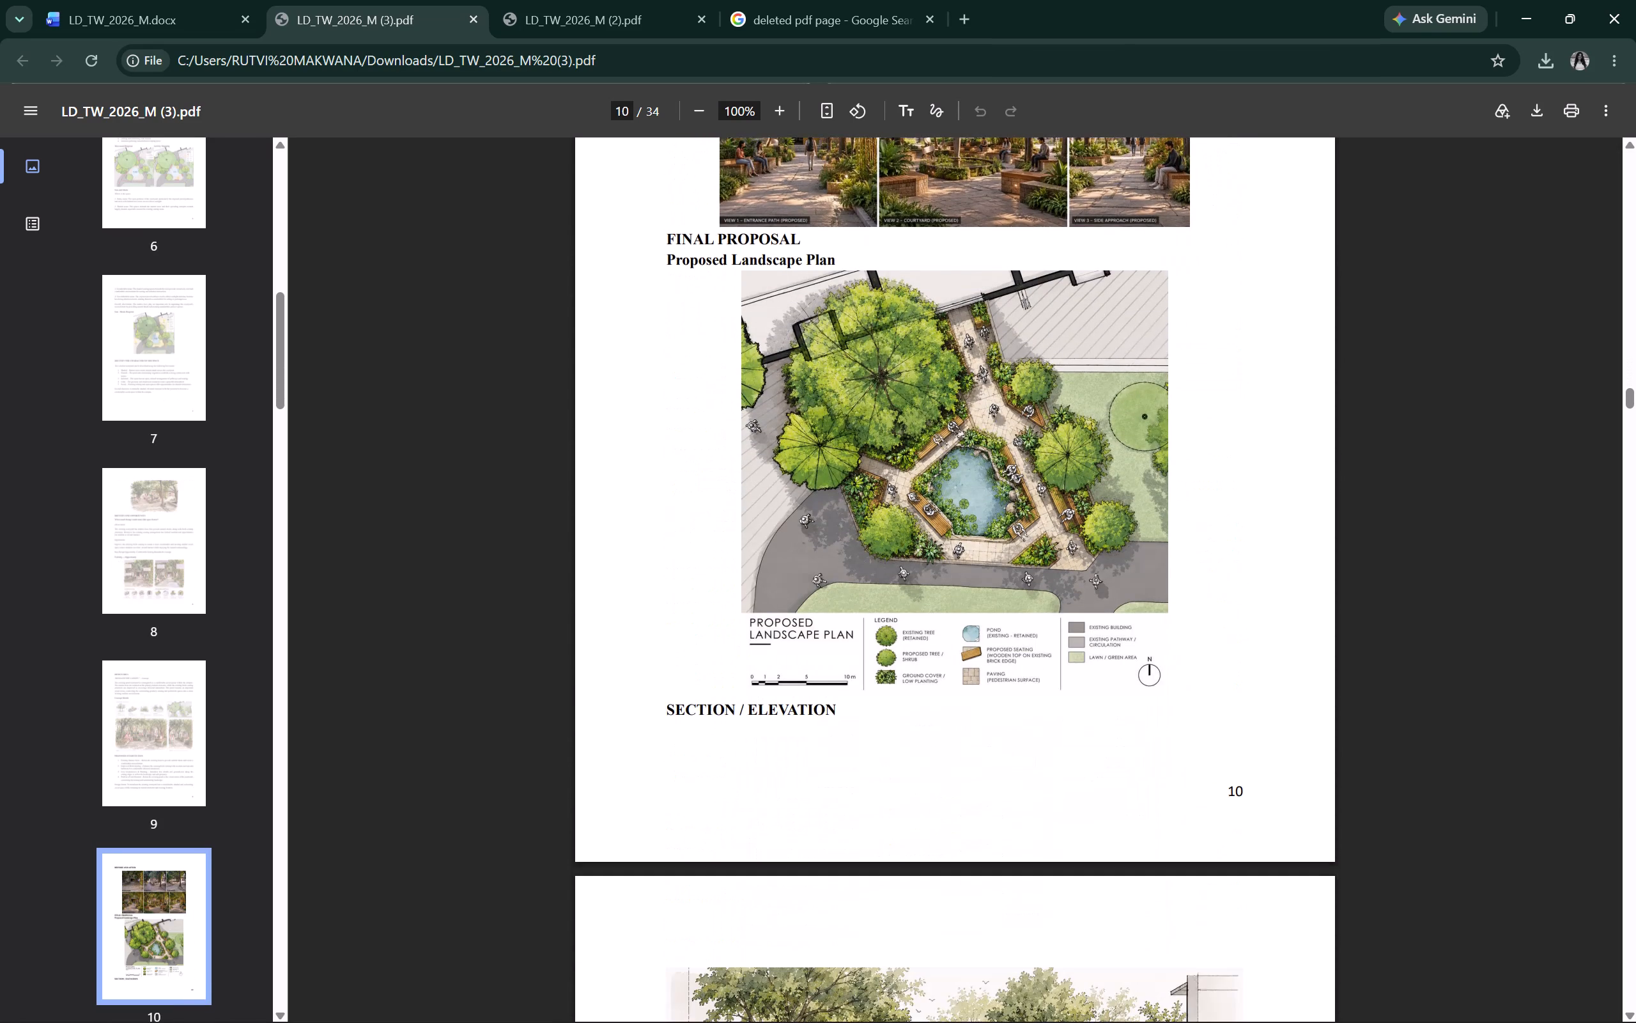
scroll(876, 591, "down", 10)
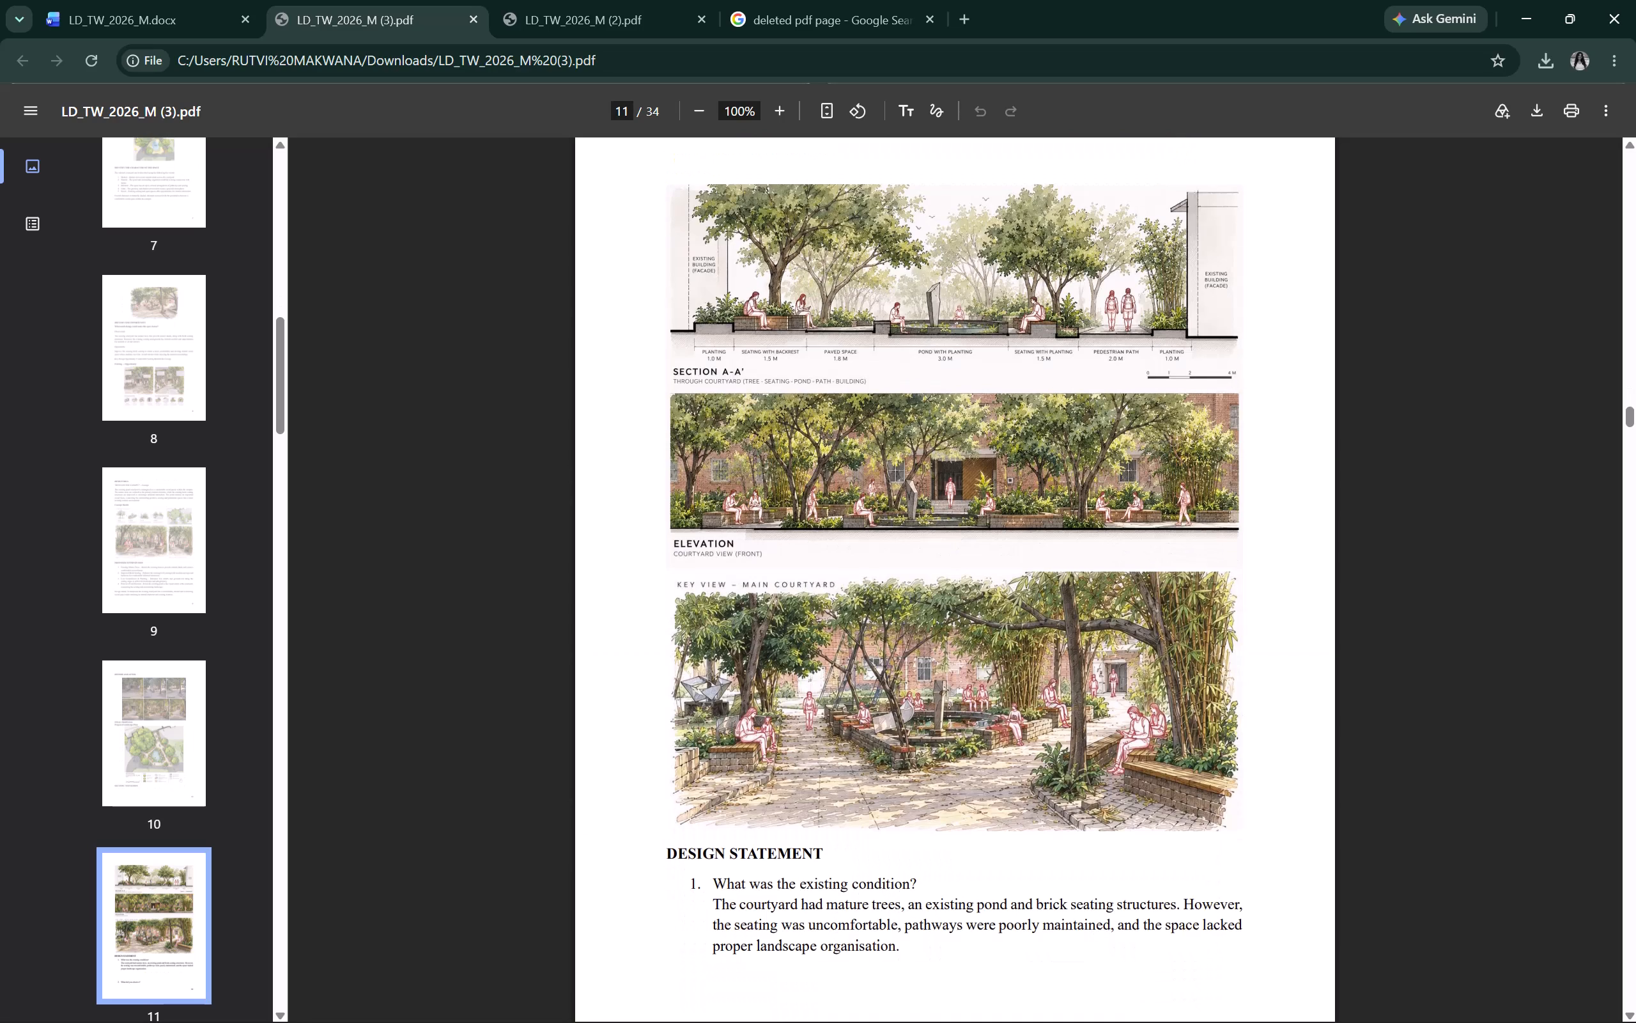
scroll(876, 591, "down", 16)
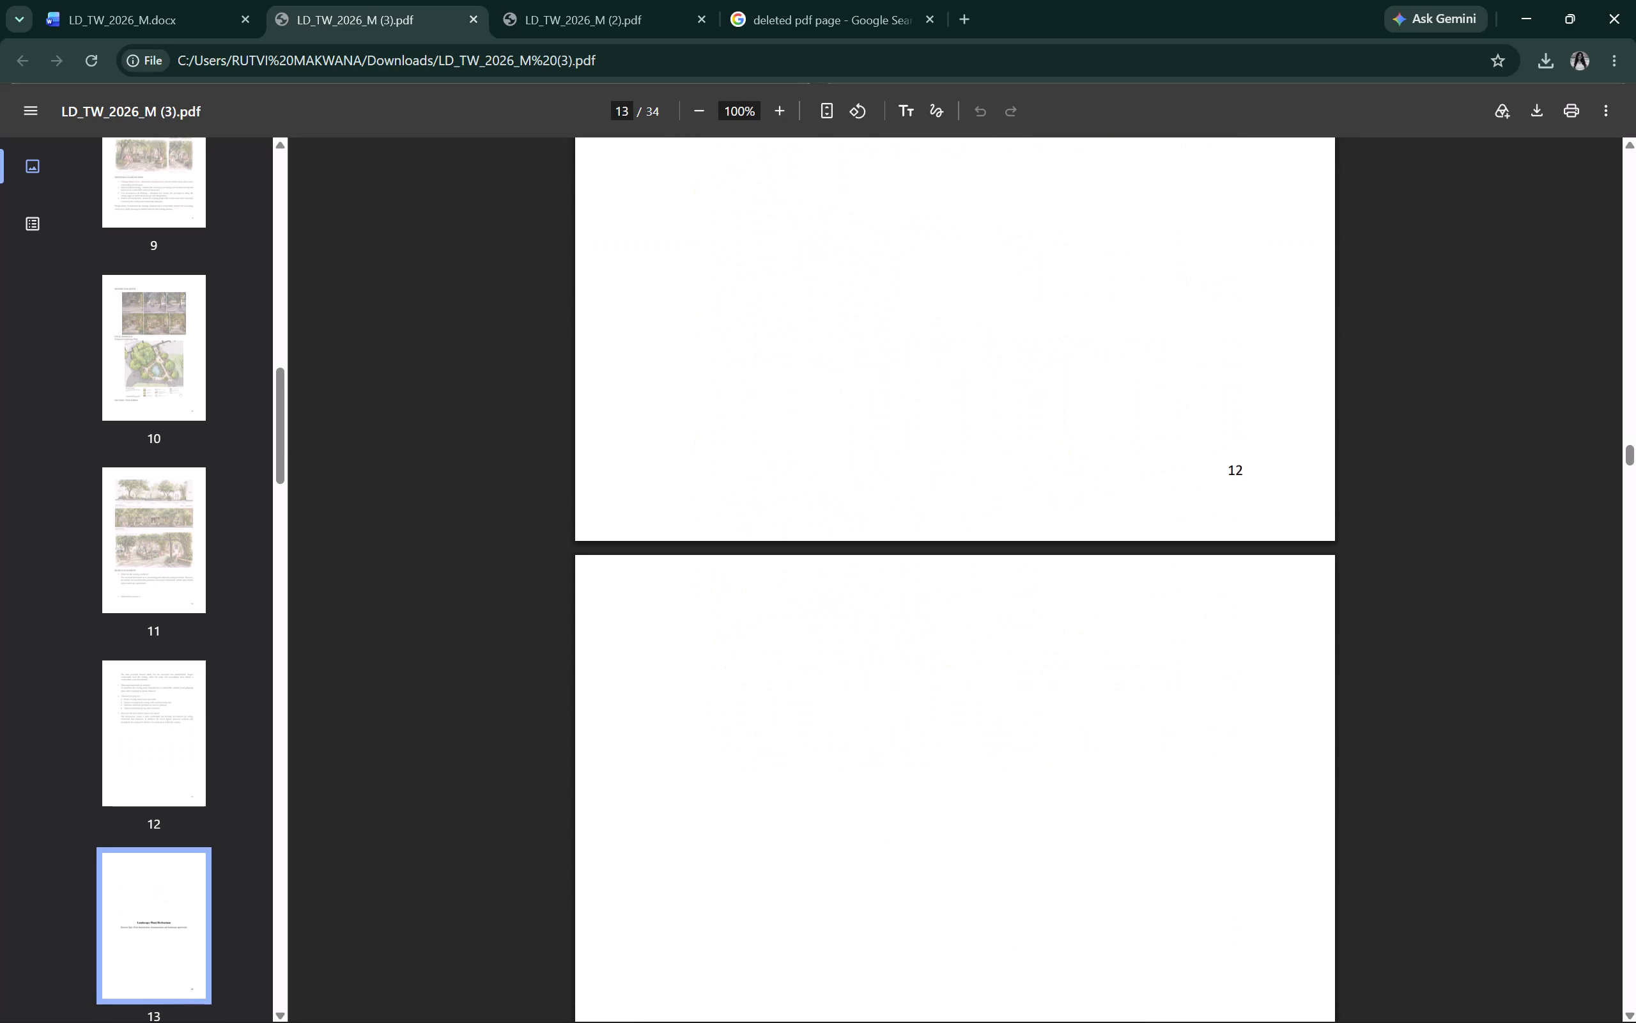
scroll(876, 591, "up", 12)
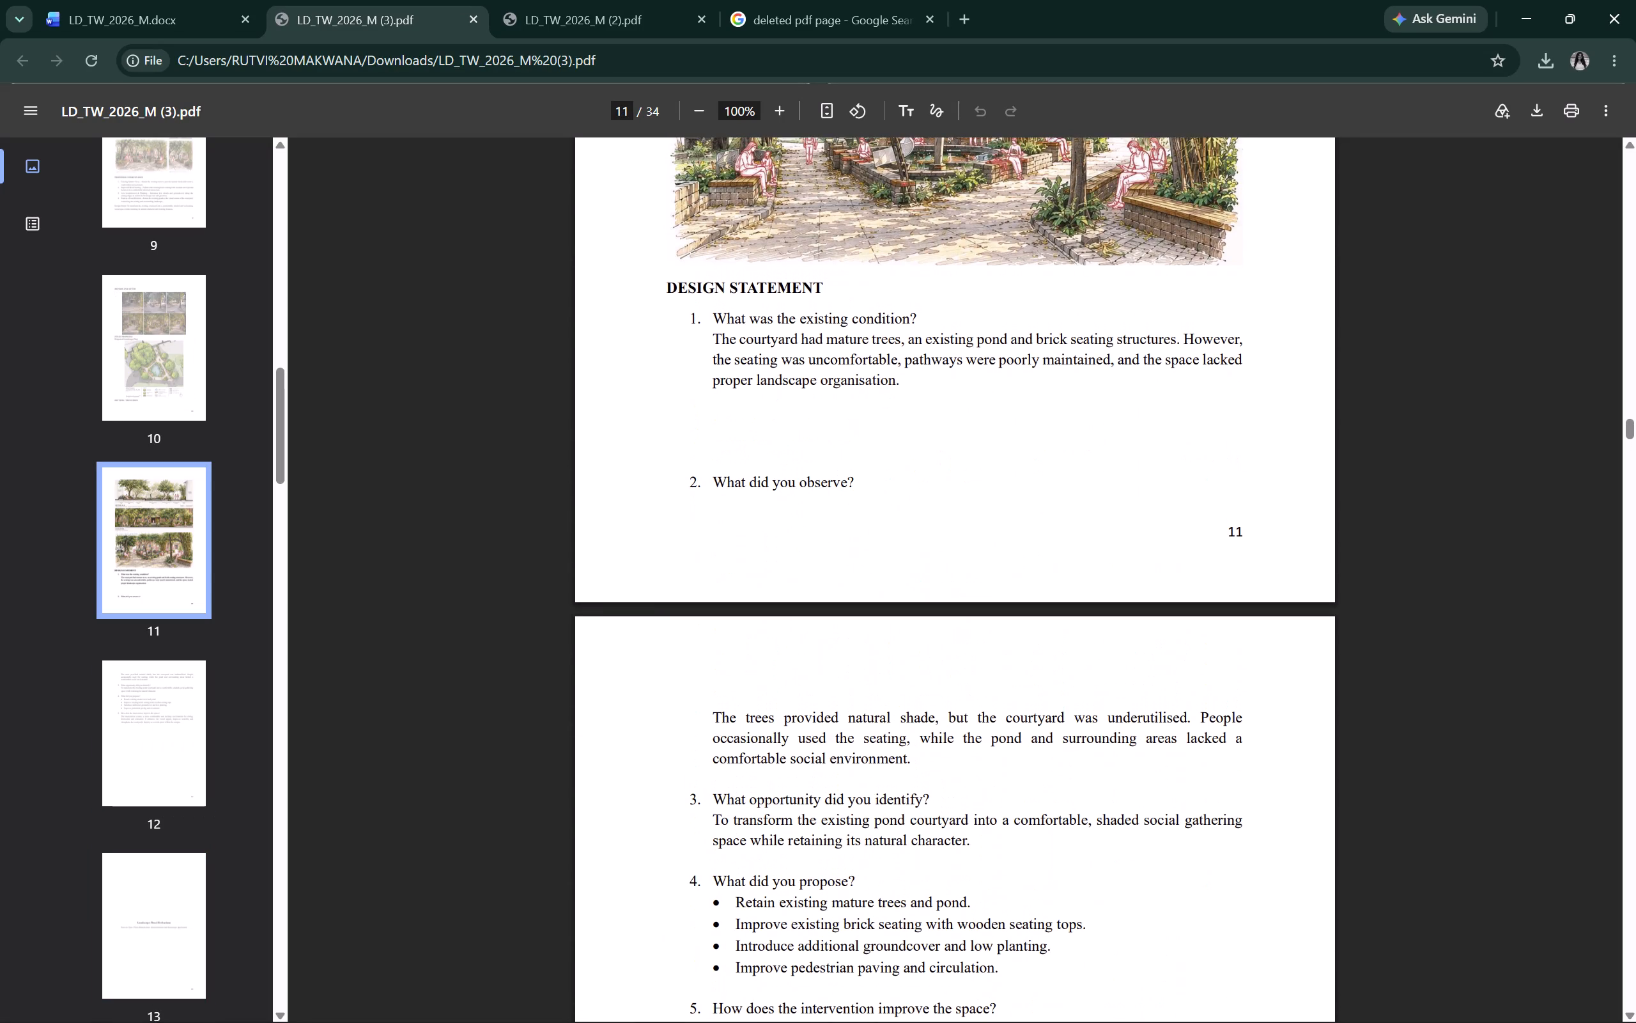
scroll(876, 591, "up", 5)
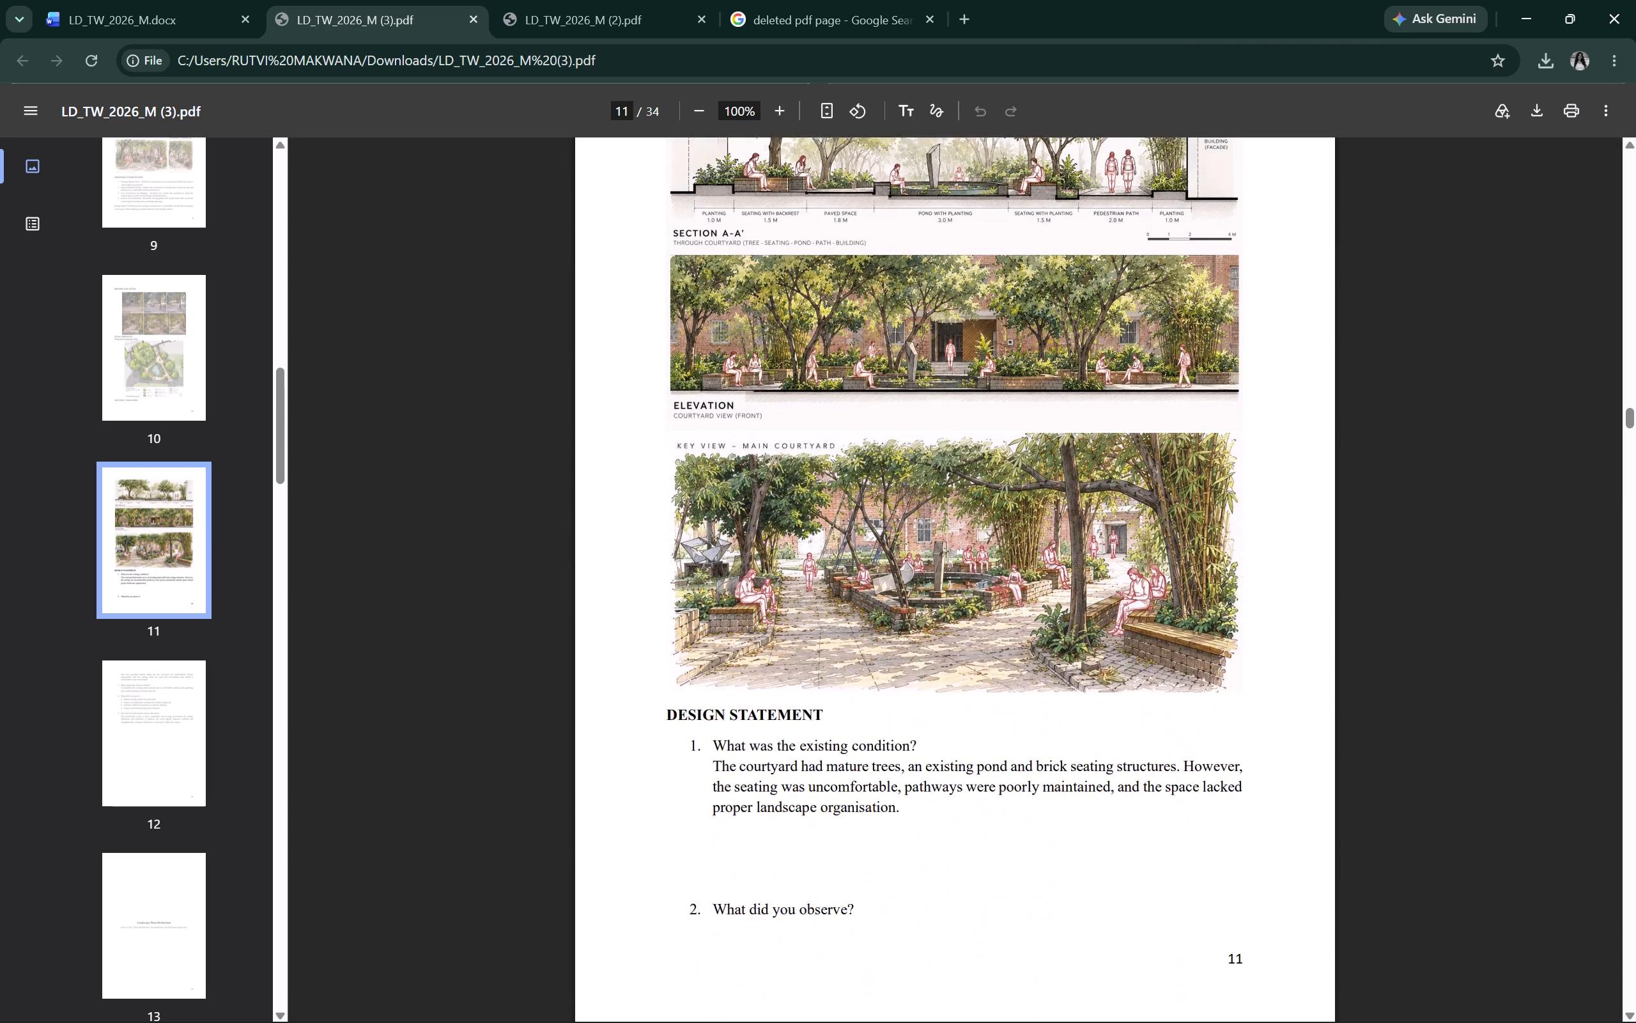
scroll(876, 591, "up", 4)
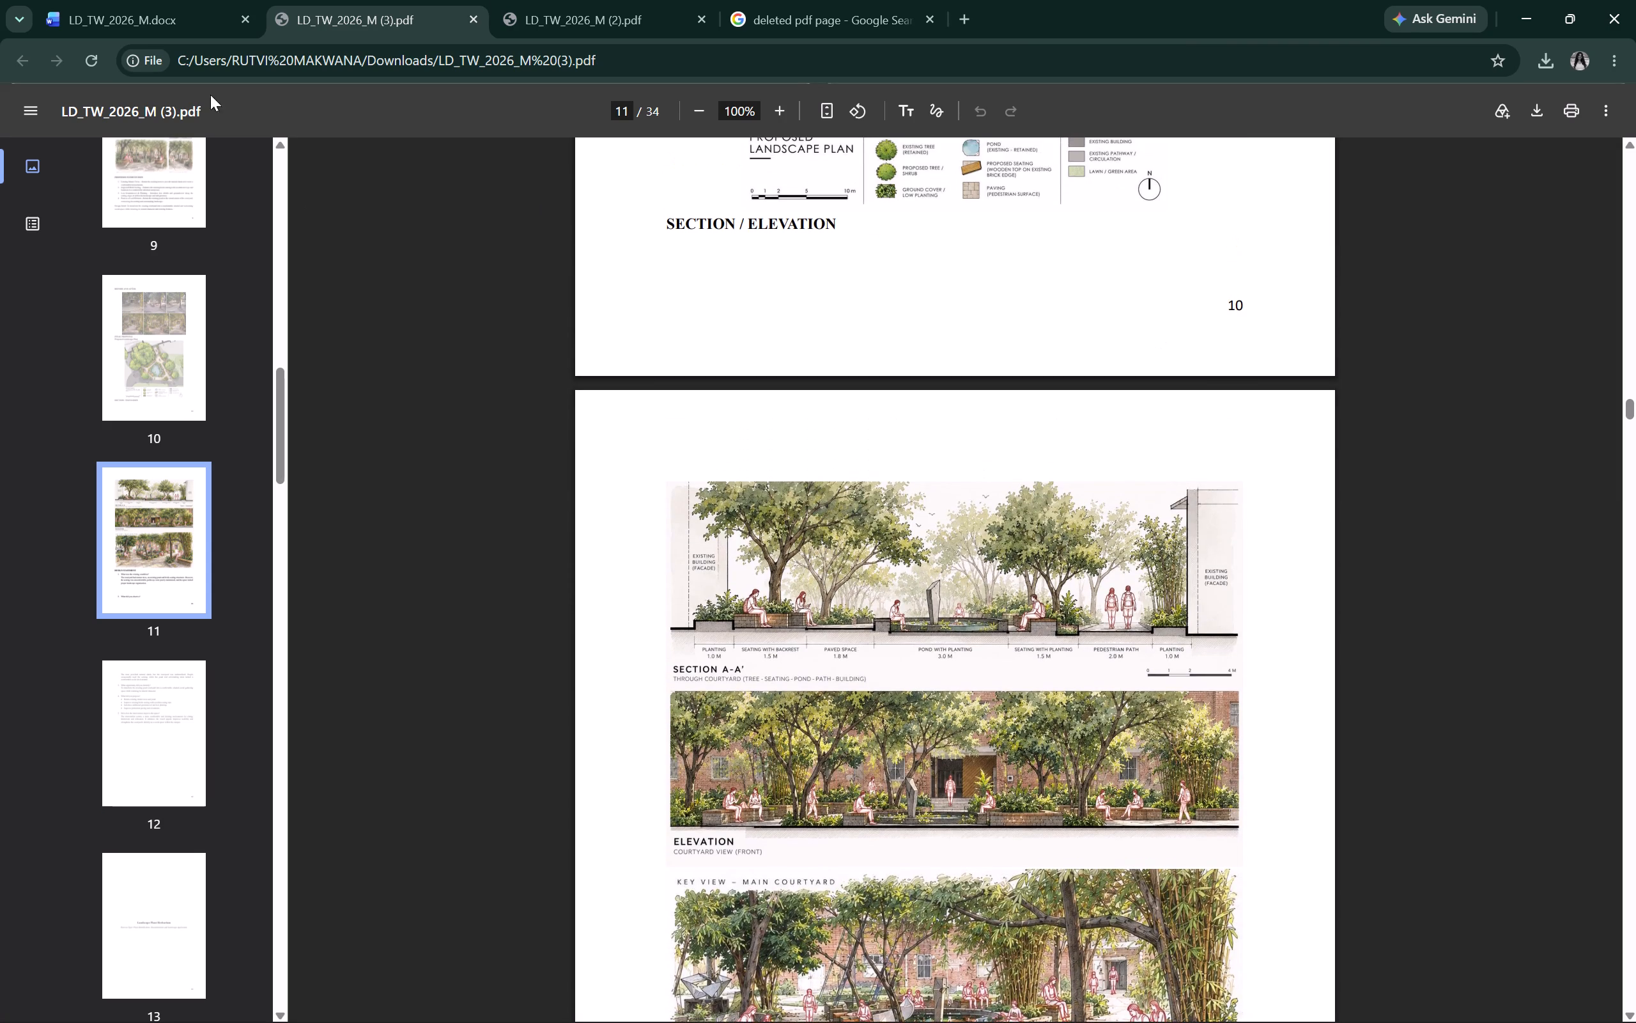
In the LD_TW_2026_M.docx document, remove the extra gap after the numbers of all four Proposed Intervention list items.
left_click(177, 26)
scroll(666, 556, "down", 10)
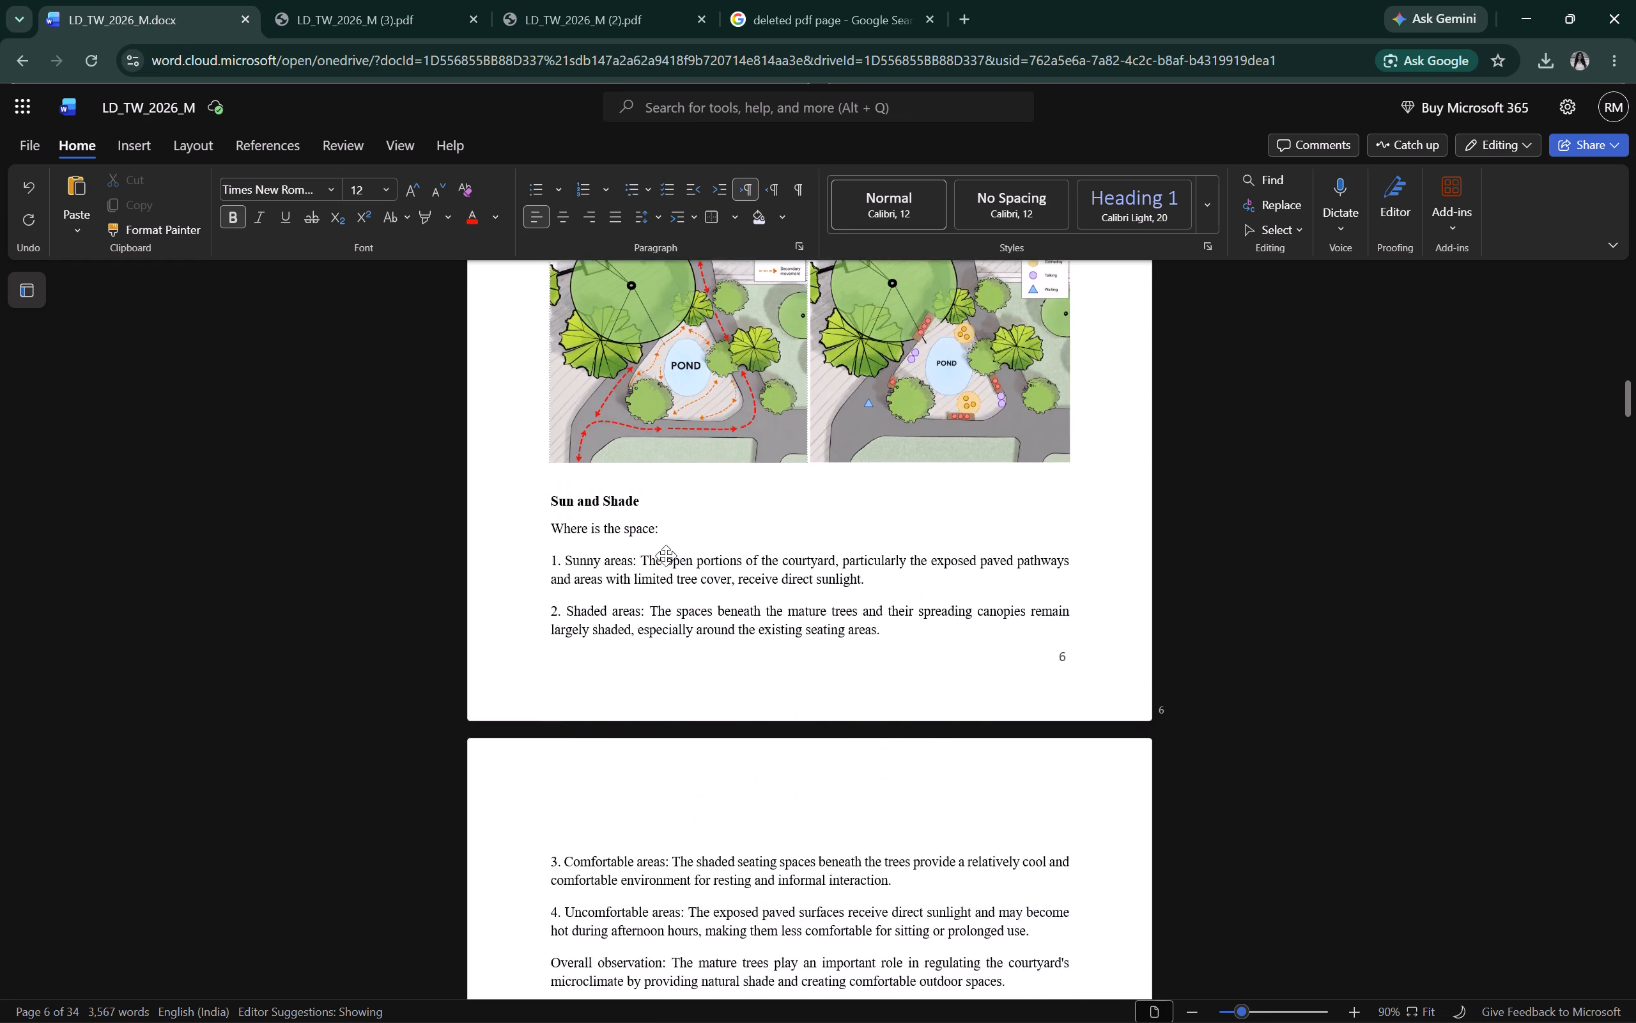
scroll(666, 556, "down", 16)
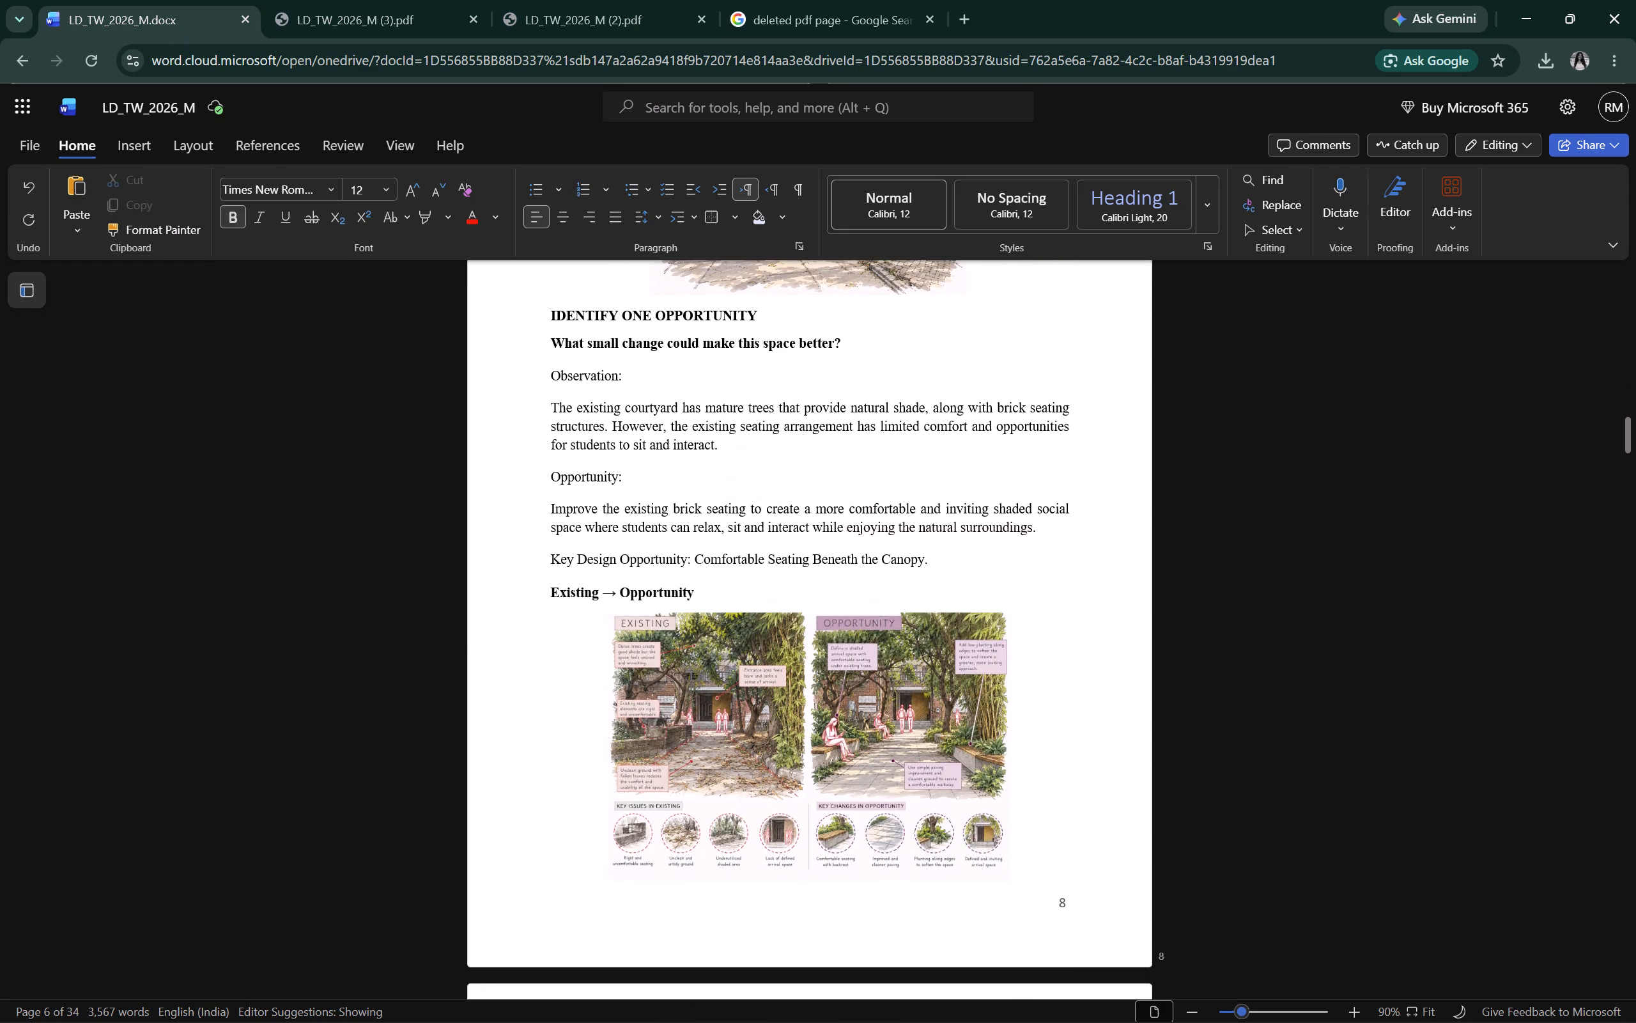
scroll(666, 550, "down", 16)
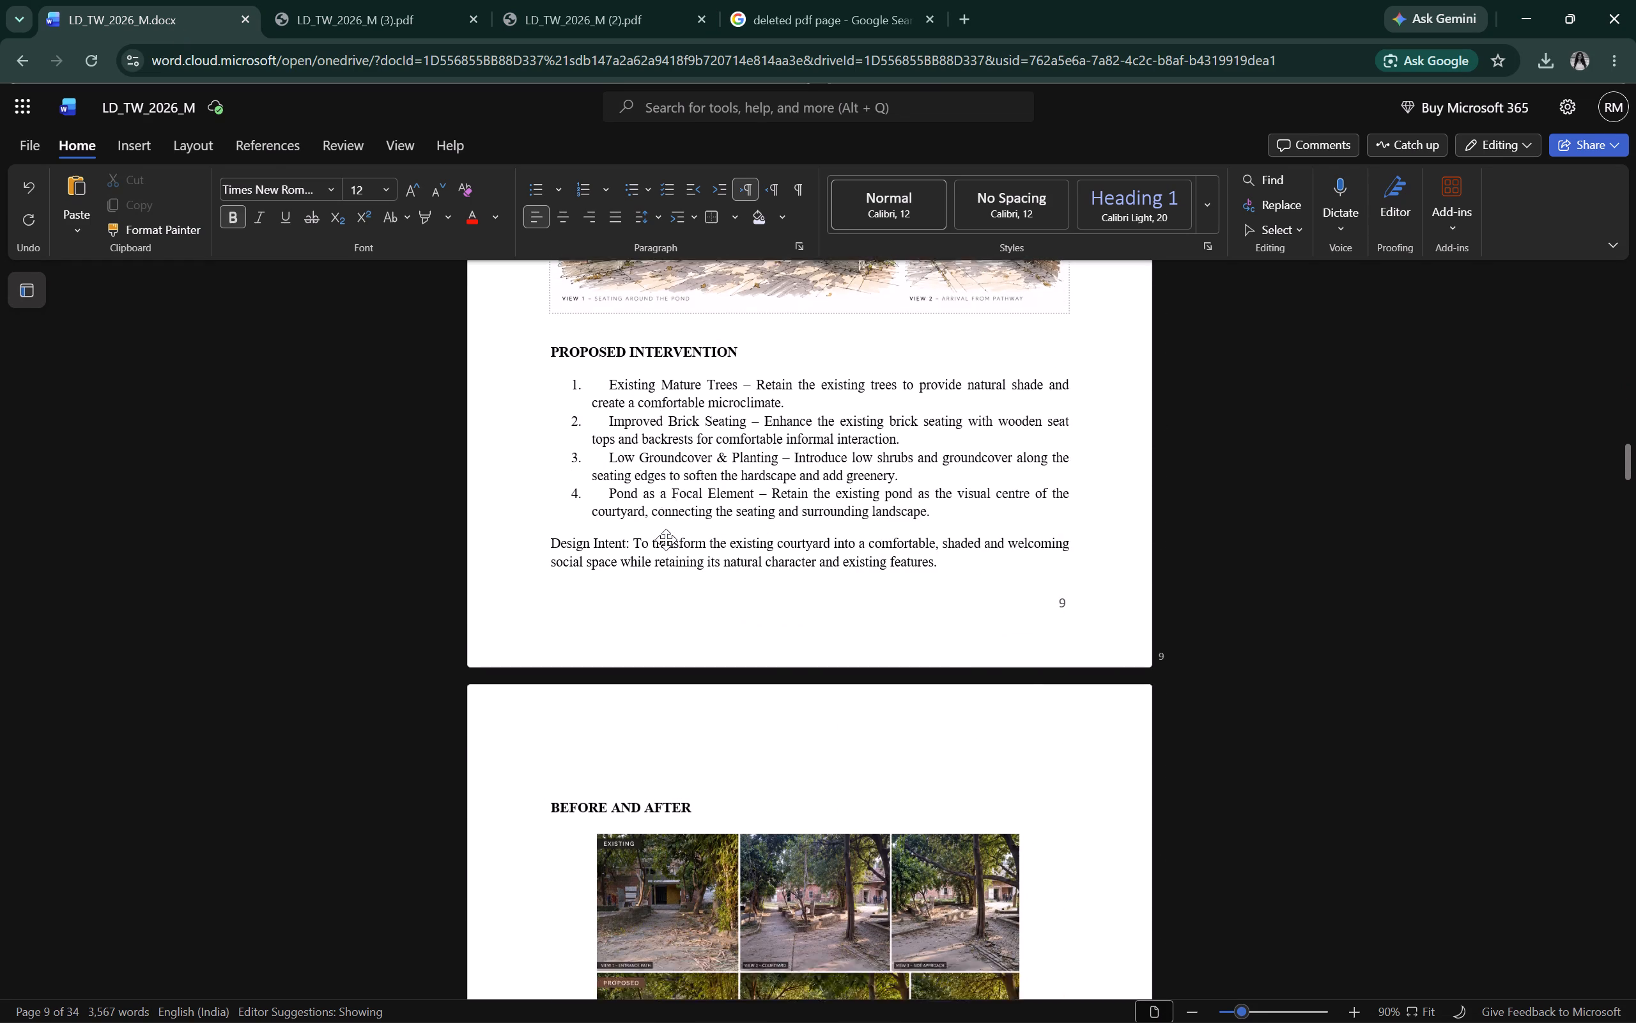
scroll(666, 540, "up", 3)
scroll(666, 540, "down", 4)
scroll(666, 540, "up", 4)
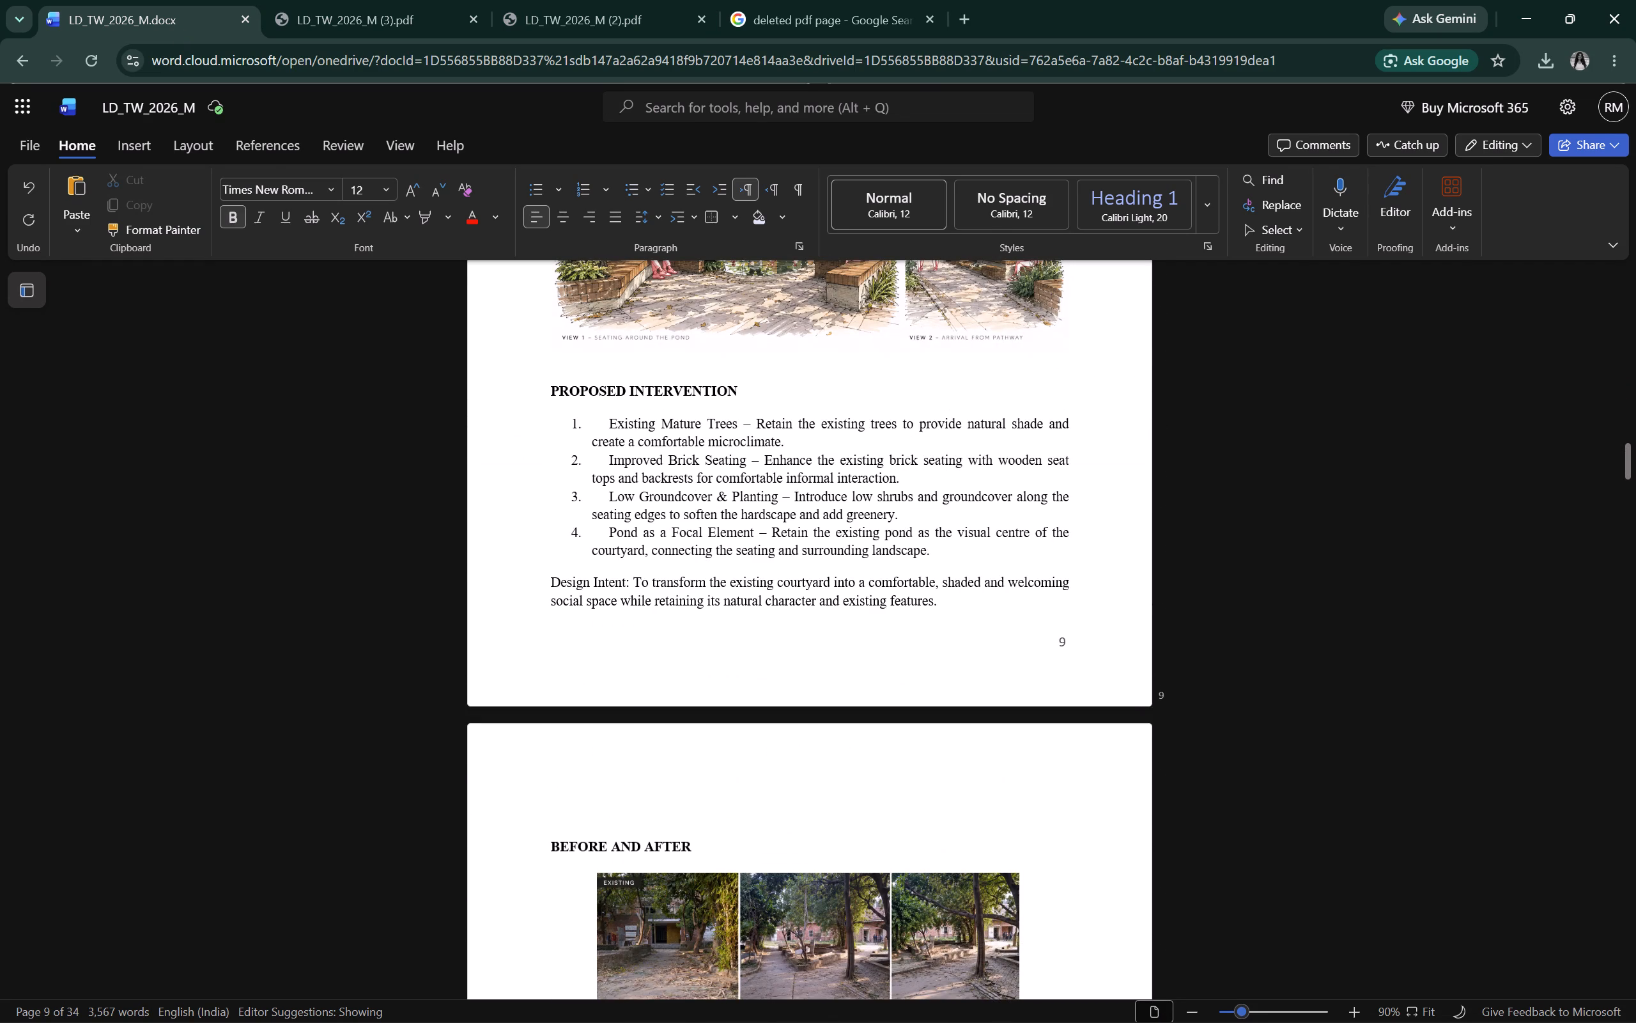
left_click(606, 428)
left_click(608, 498)
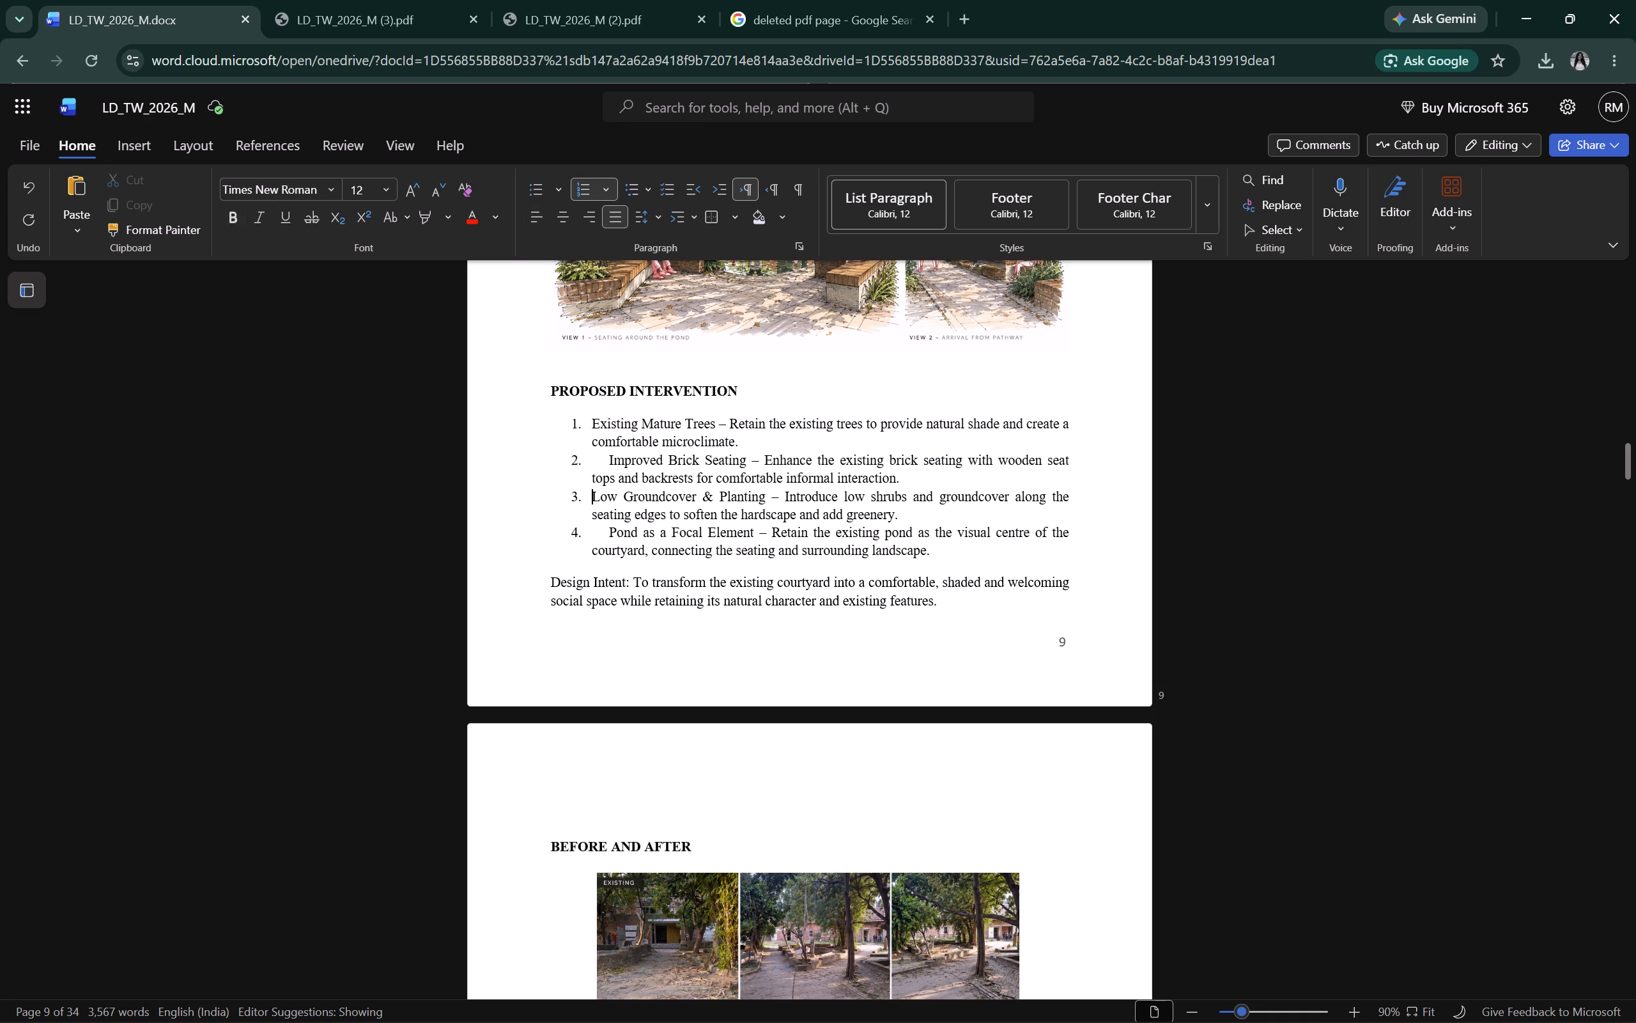
left_click(609, 456)
left_click(612, 530)
Insert an empty line above the SECTION / ELEVATION heading on page 11.
scroll(627, 579, "down", 8)
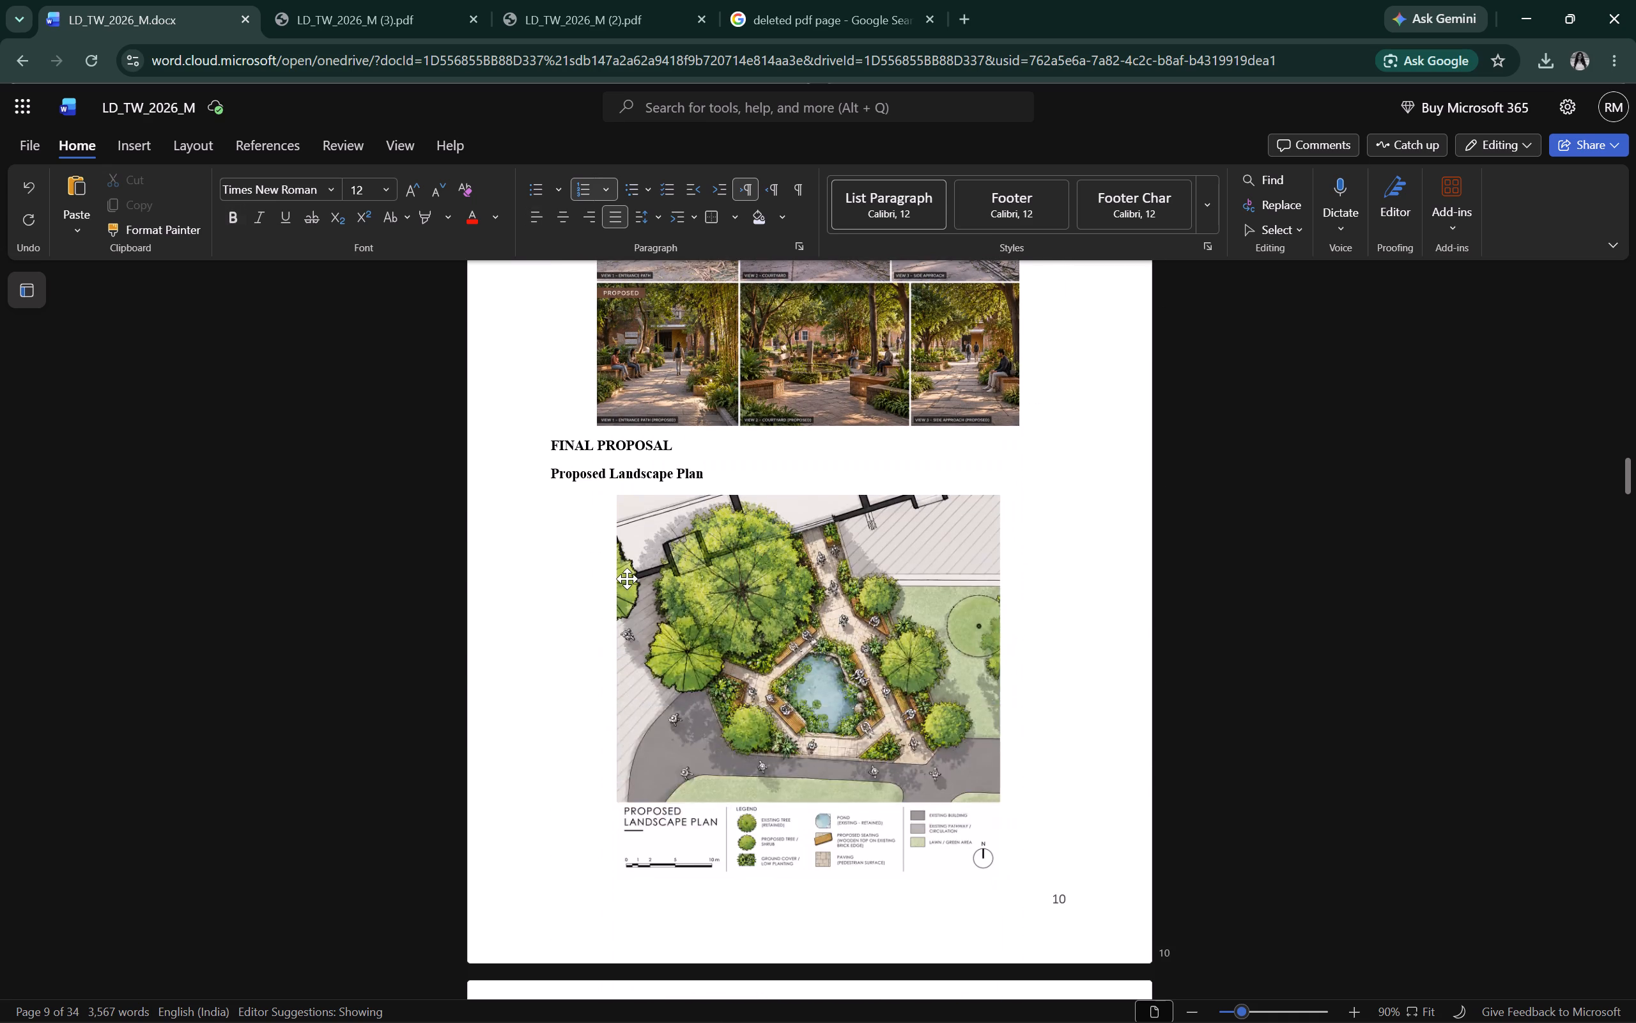
scroll(627, 575, "down", 8)
scroll(617, 545, "up", 3)
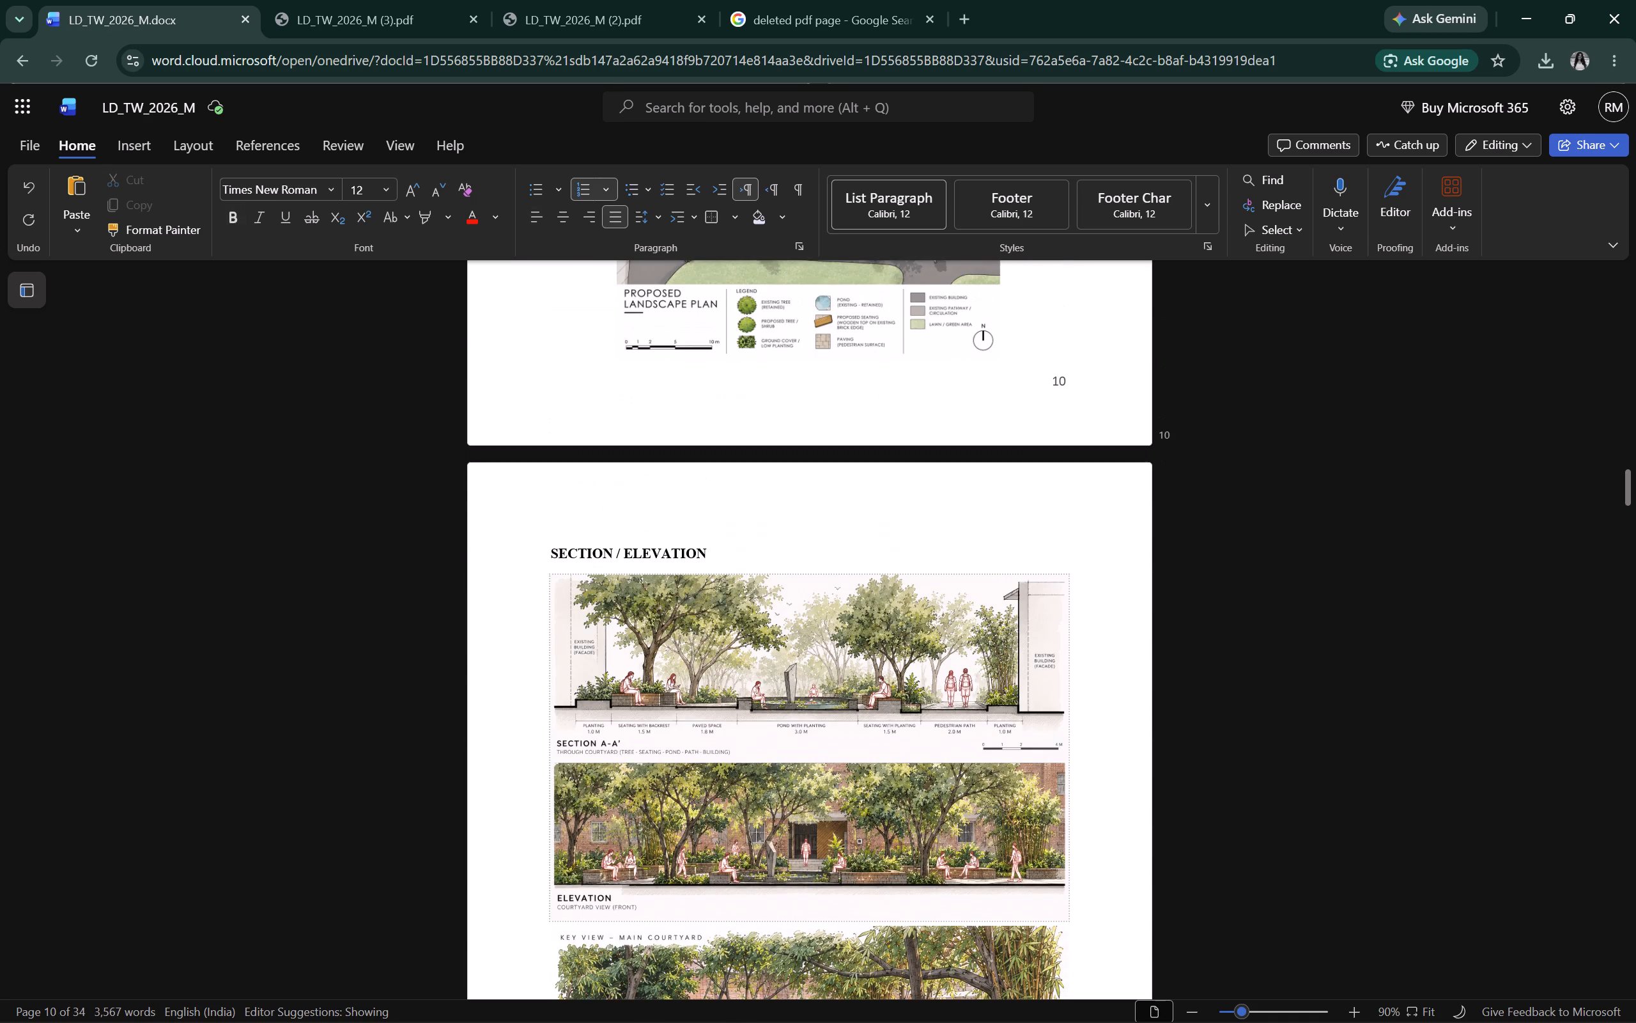
left_click(553, 552)
key("Return")
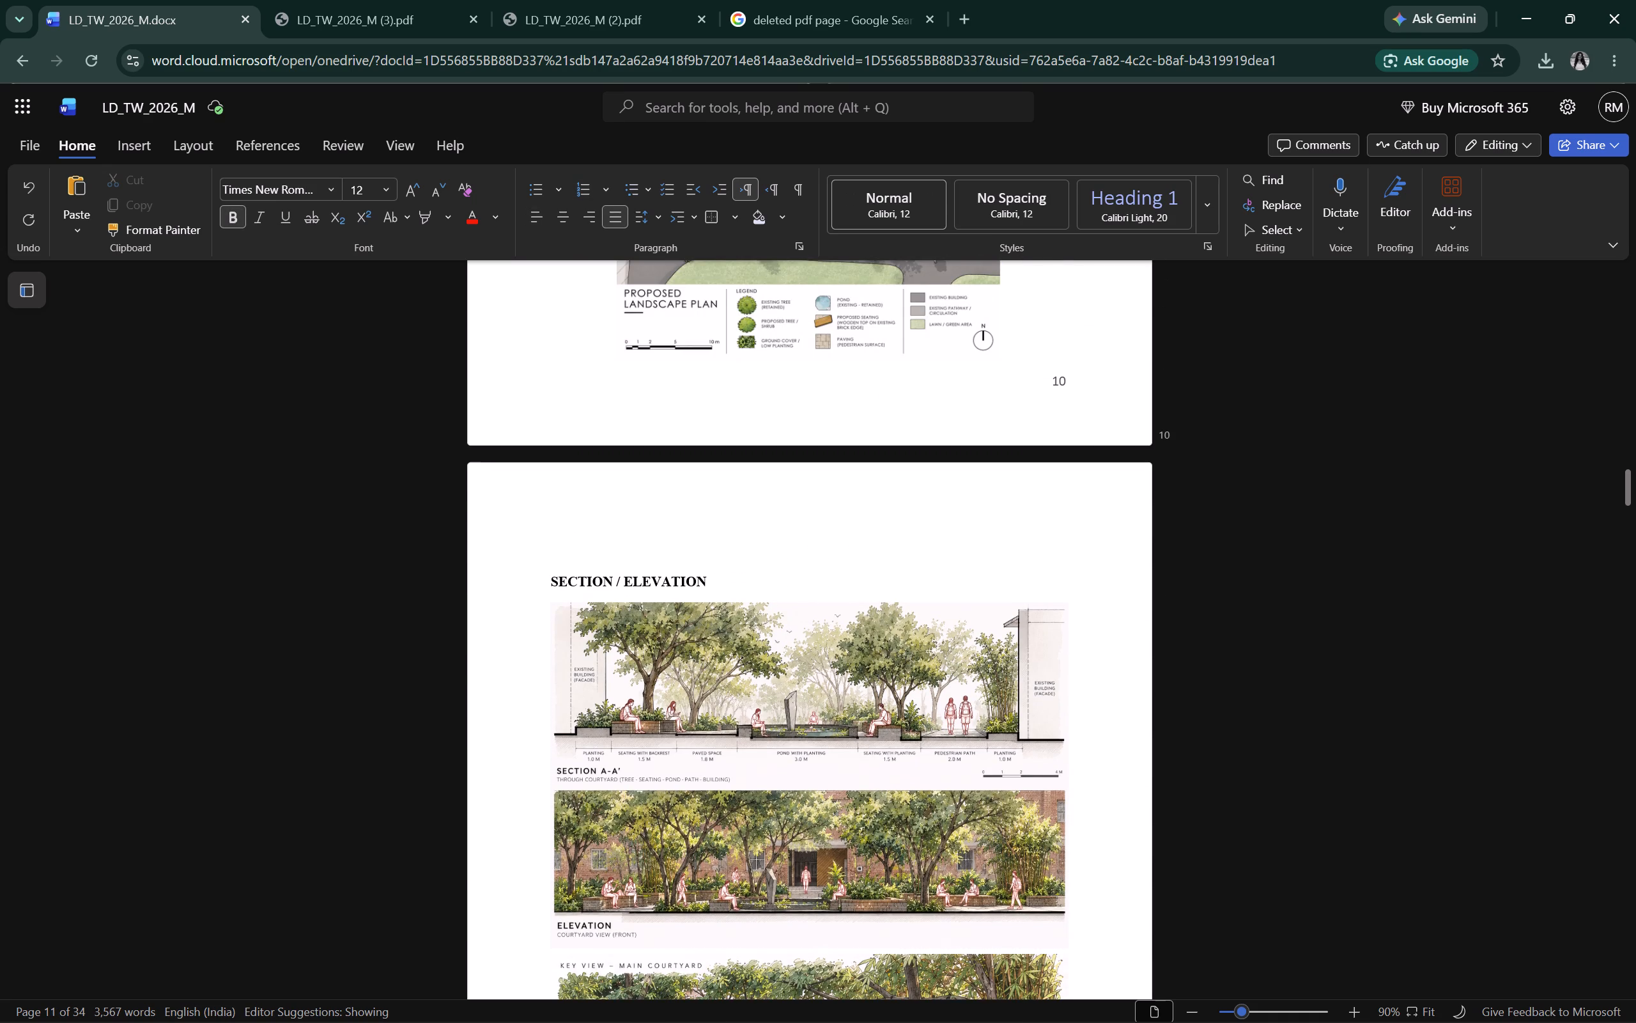
Remove the extra gap after the numbers of the five items under IDENTIFY THE CHARACTER OF THE SPACE.
scroll(628, 543, "down", 7)
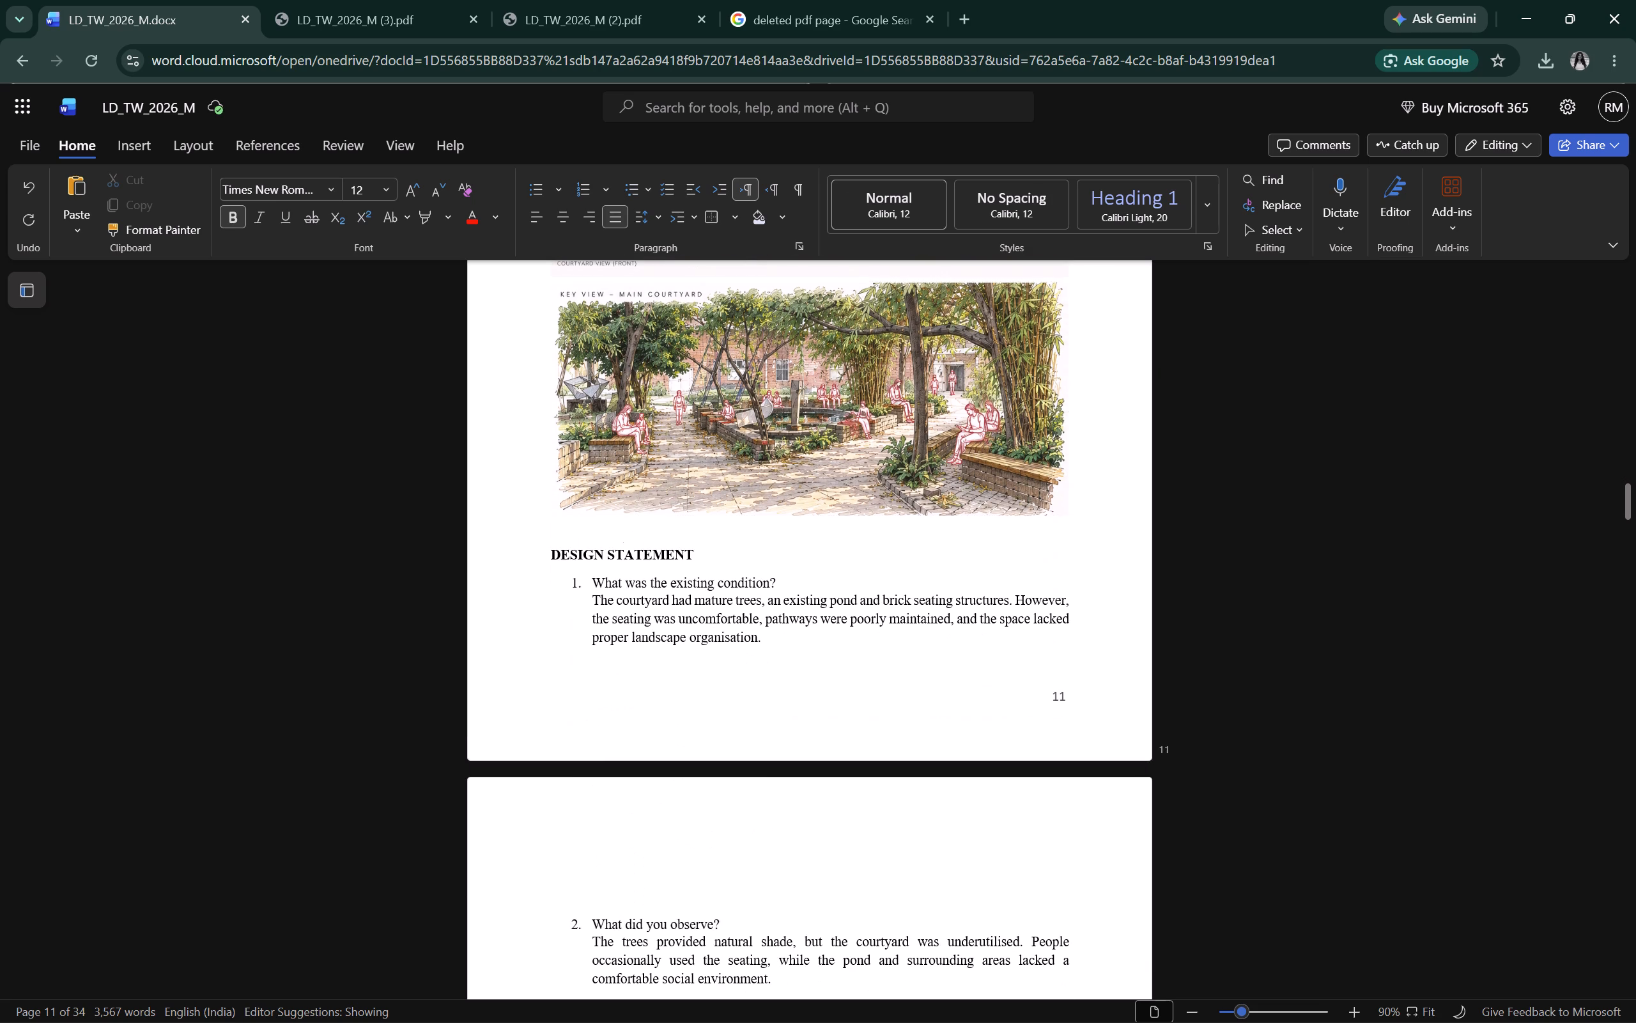
scroll(651, 647, "down", 8)
scroll(650, 636, "up", 3)
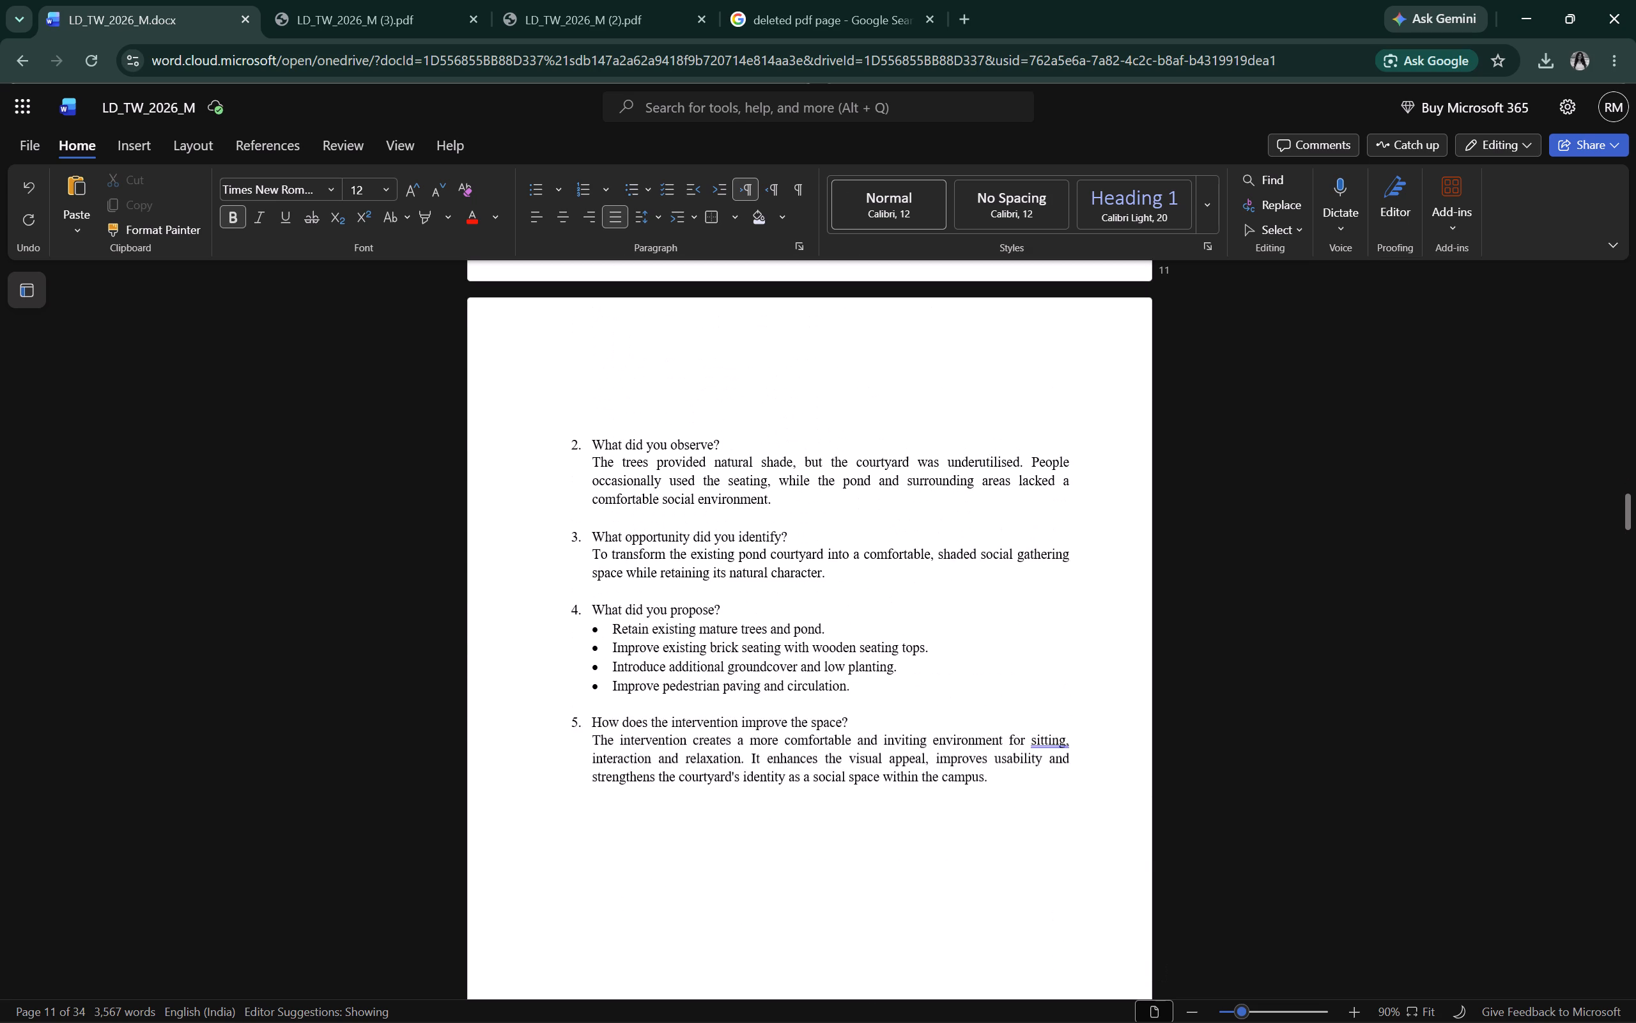
scroll(649, 632, "up", 15)
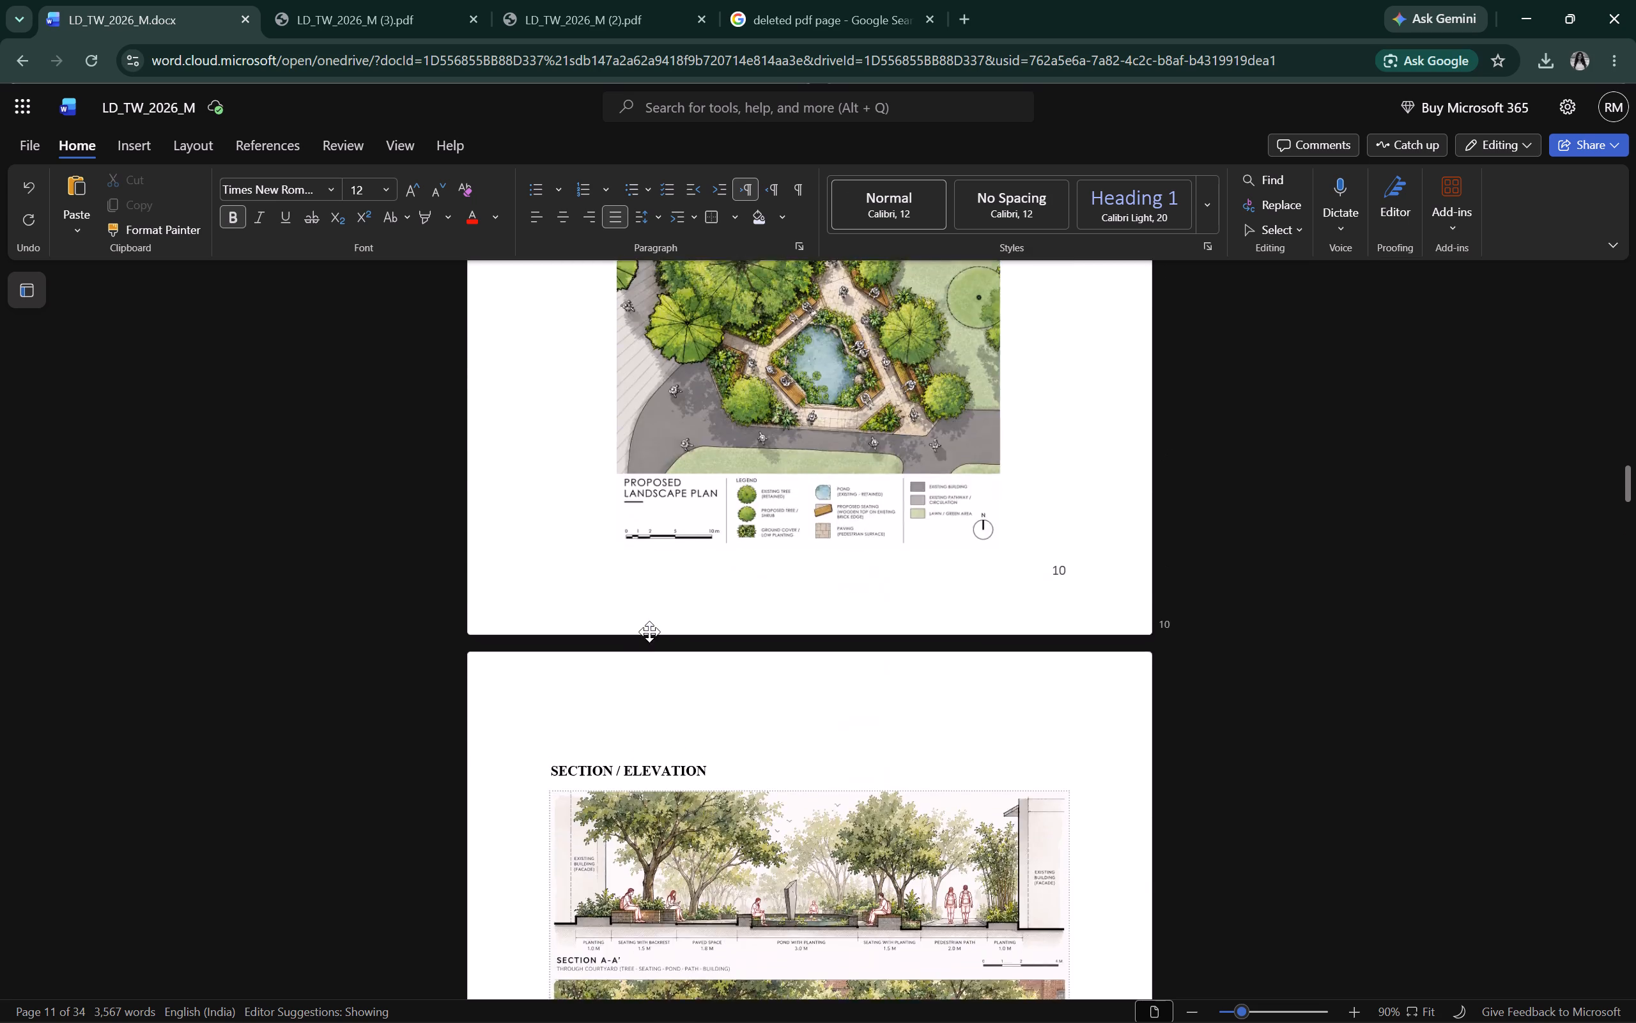
scroll(649, 632, "up", 20)
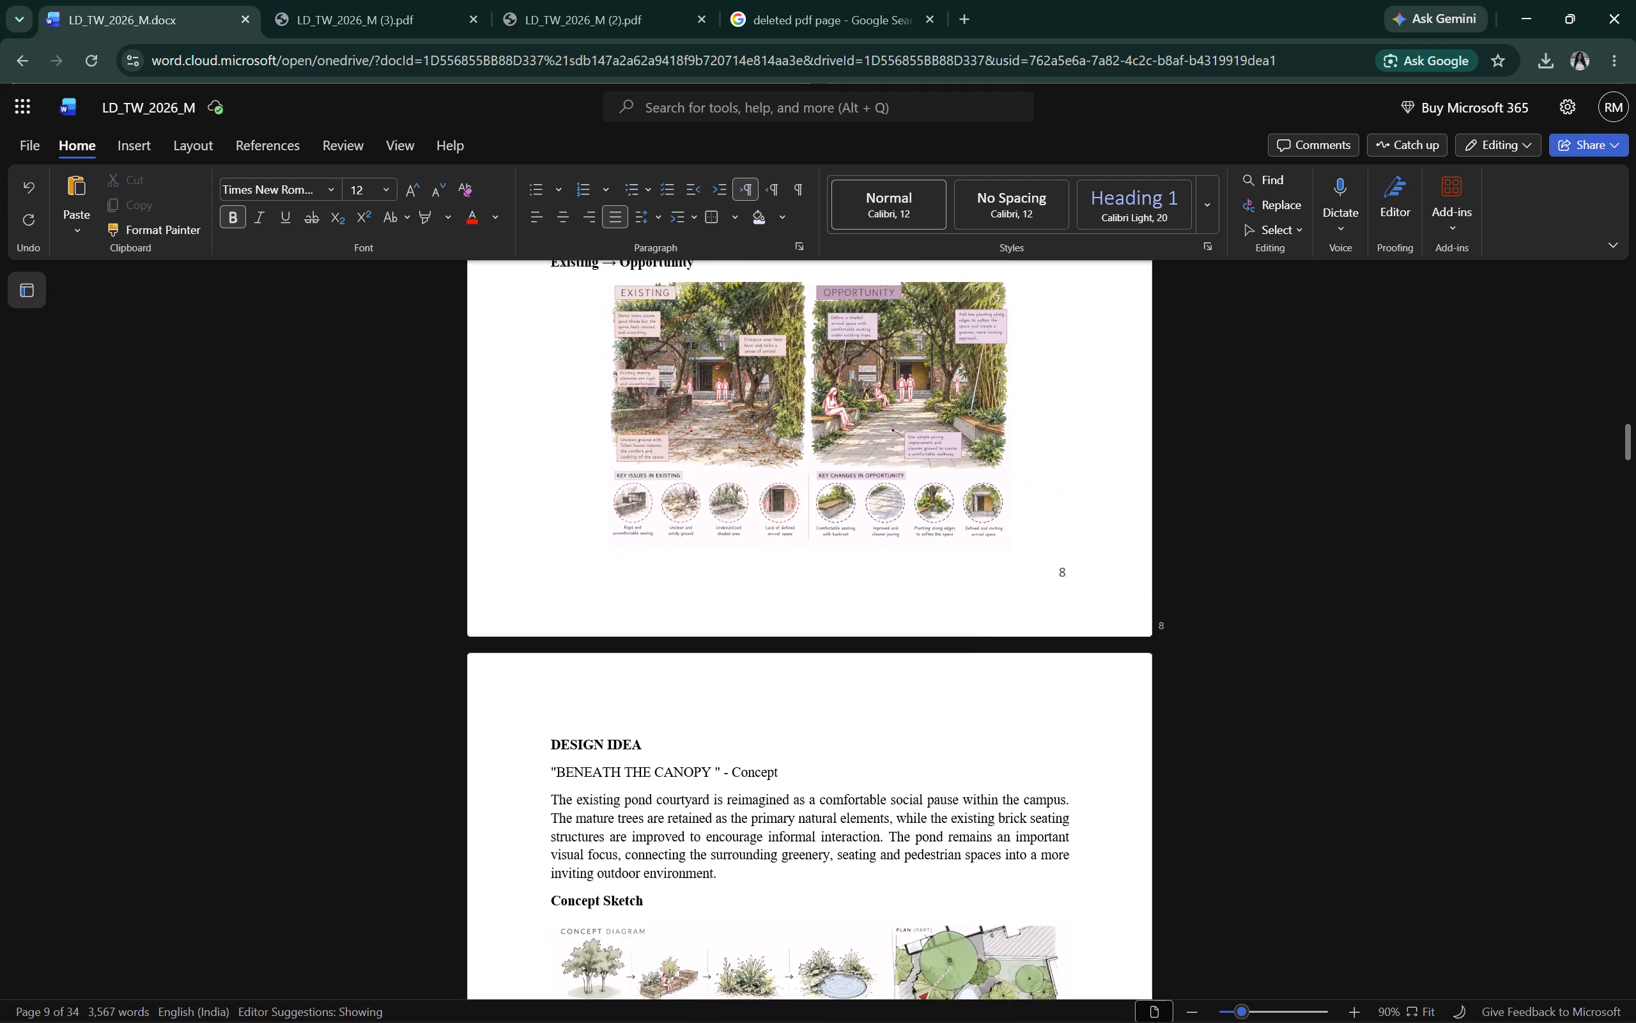
scroll(649, 629, "up", 15)
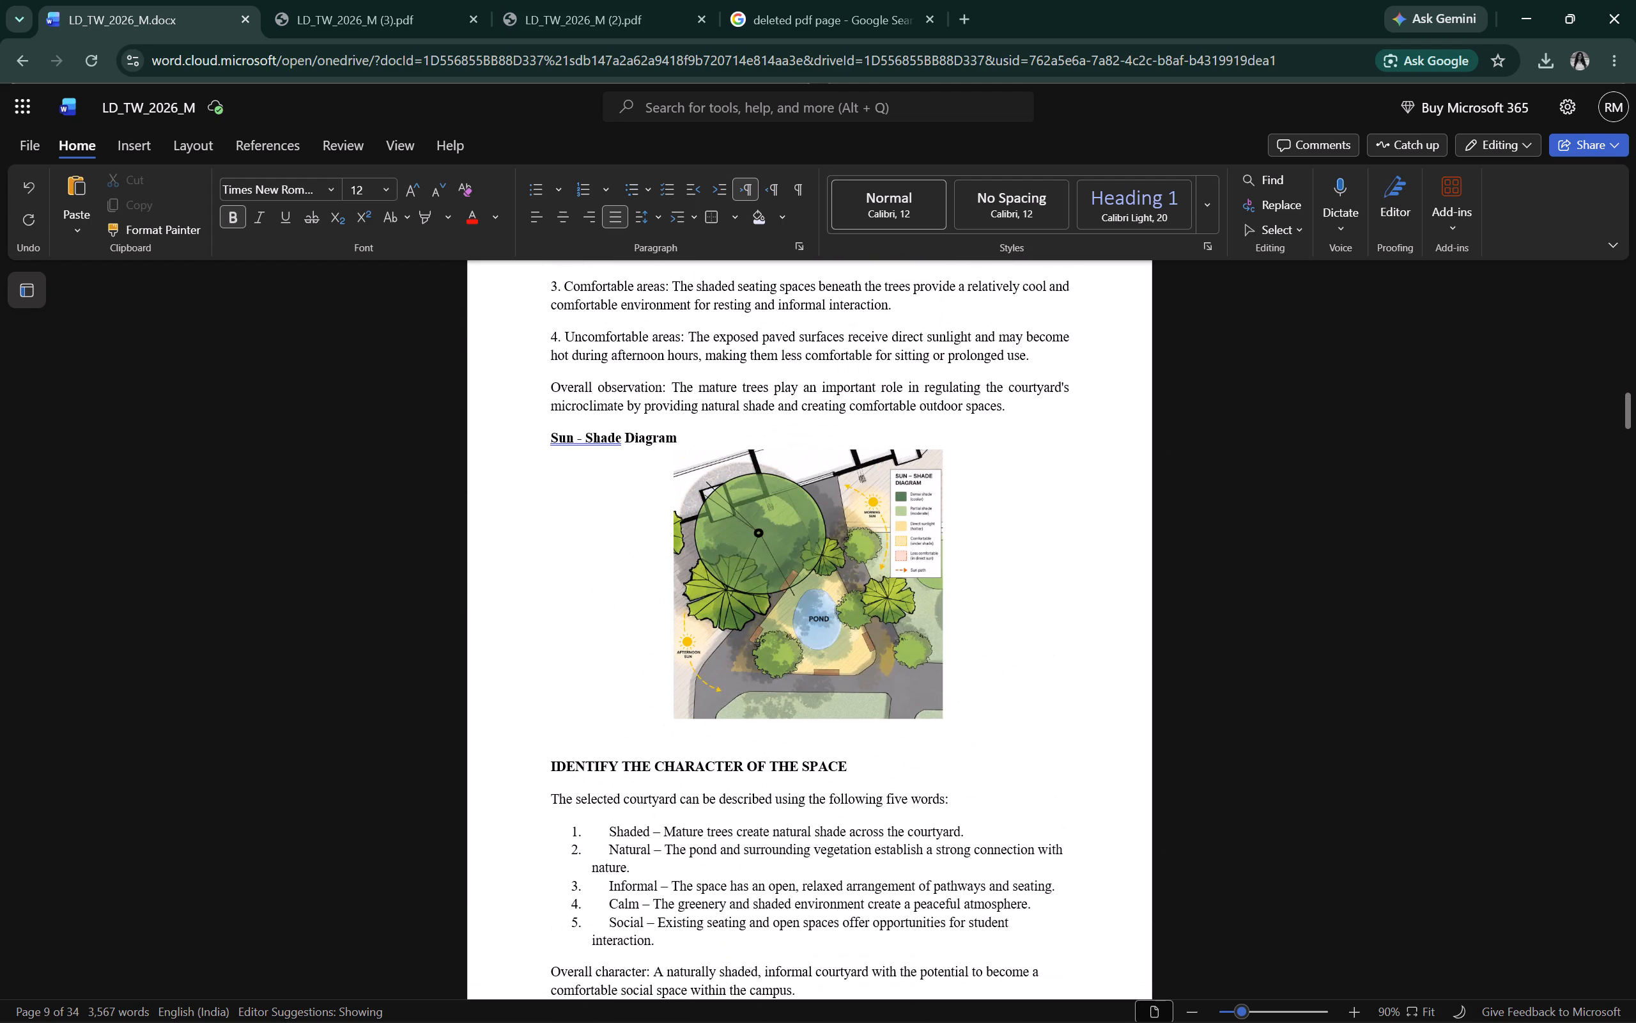
left_click(603, 833)
left_click(599, 851)
left_click(597, 882)
left_click(598, 900)
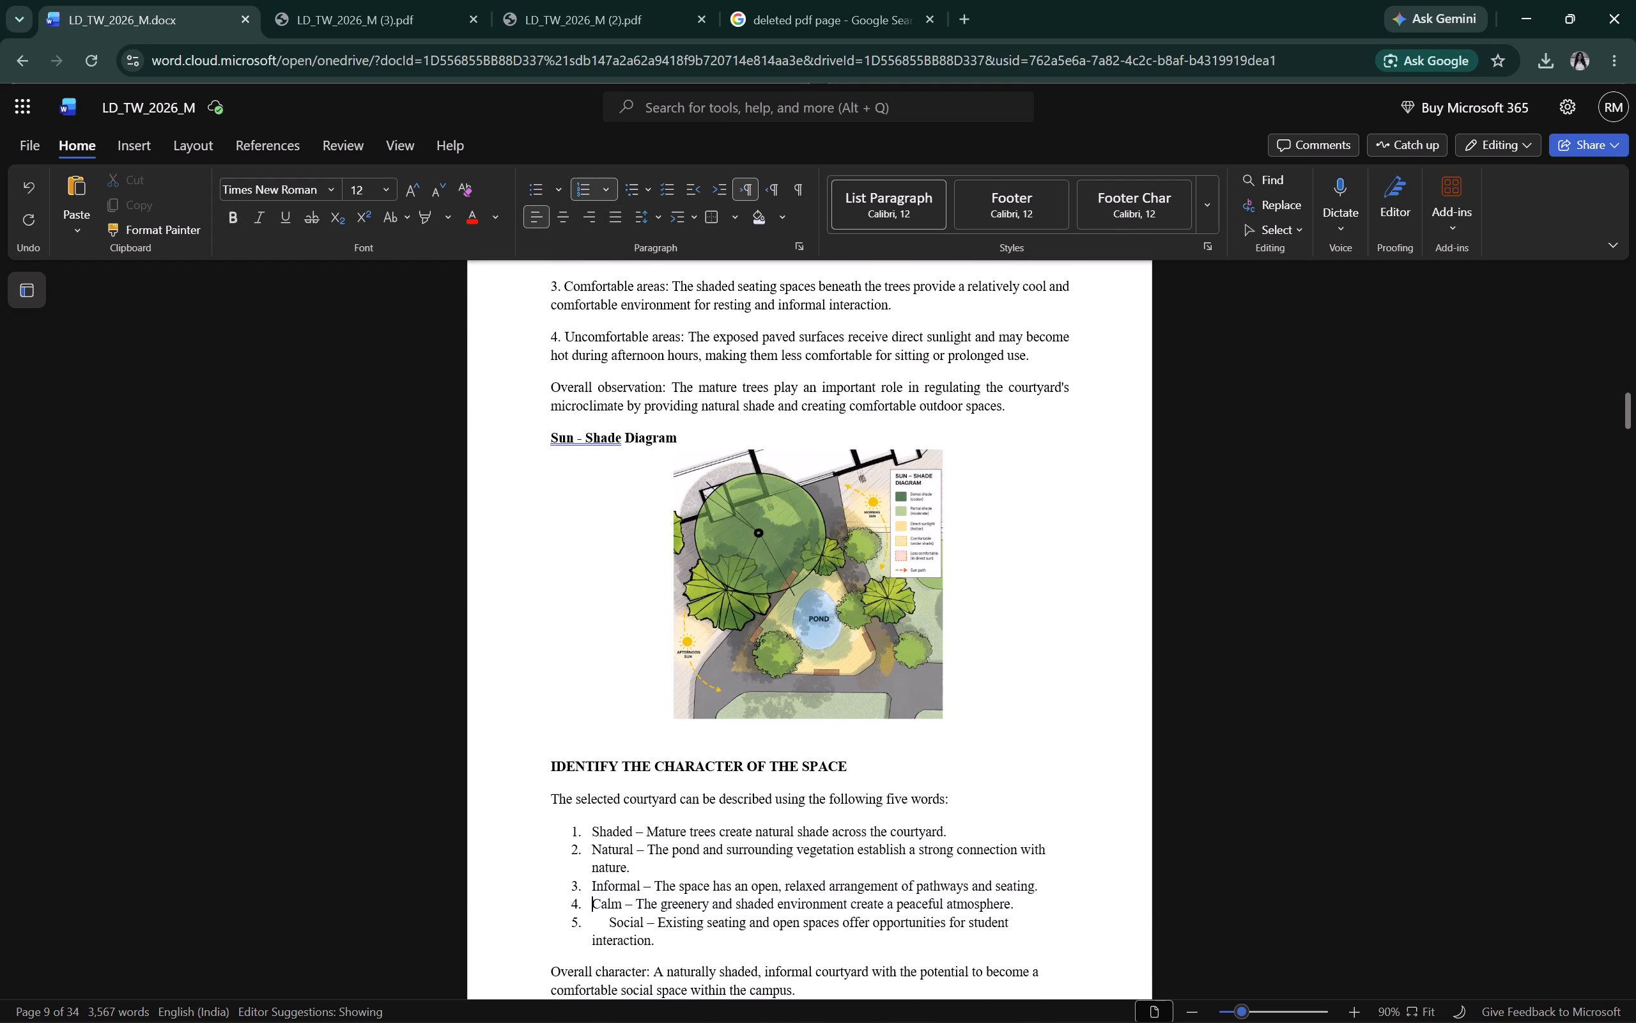
left_click(598, 924)
Review the layout of the earlier pages, from Sun and Shade back to Site Selection.
scroll(706, 855, "up", 4)
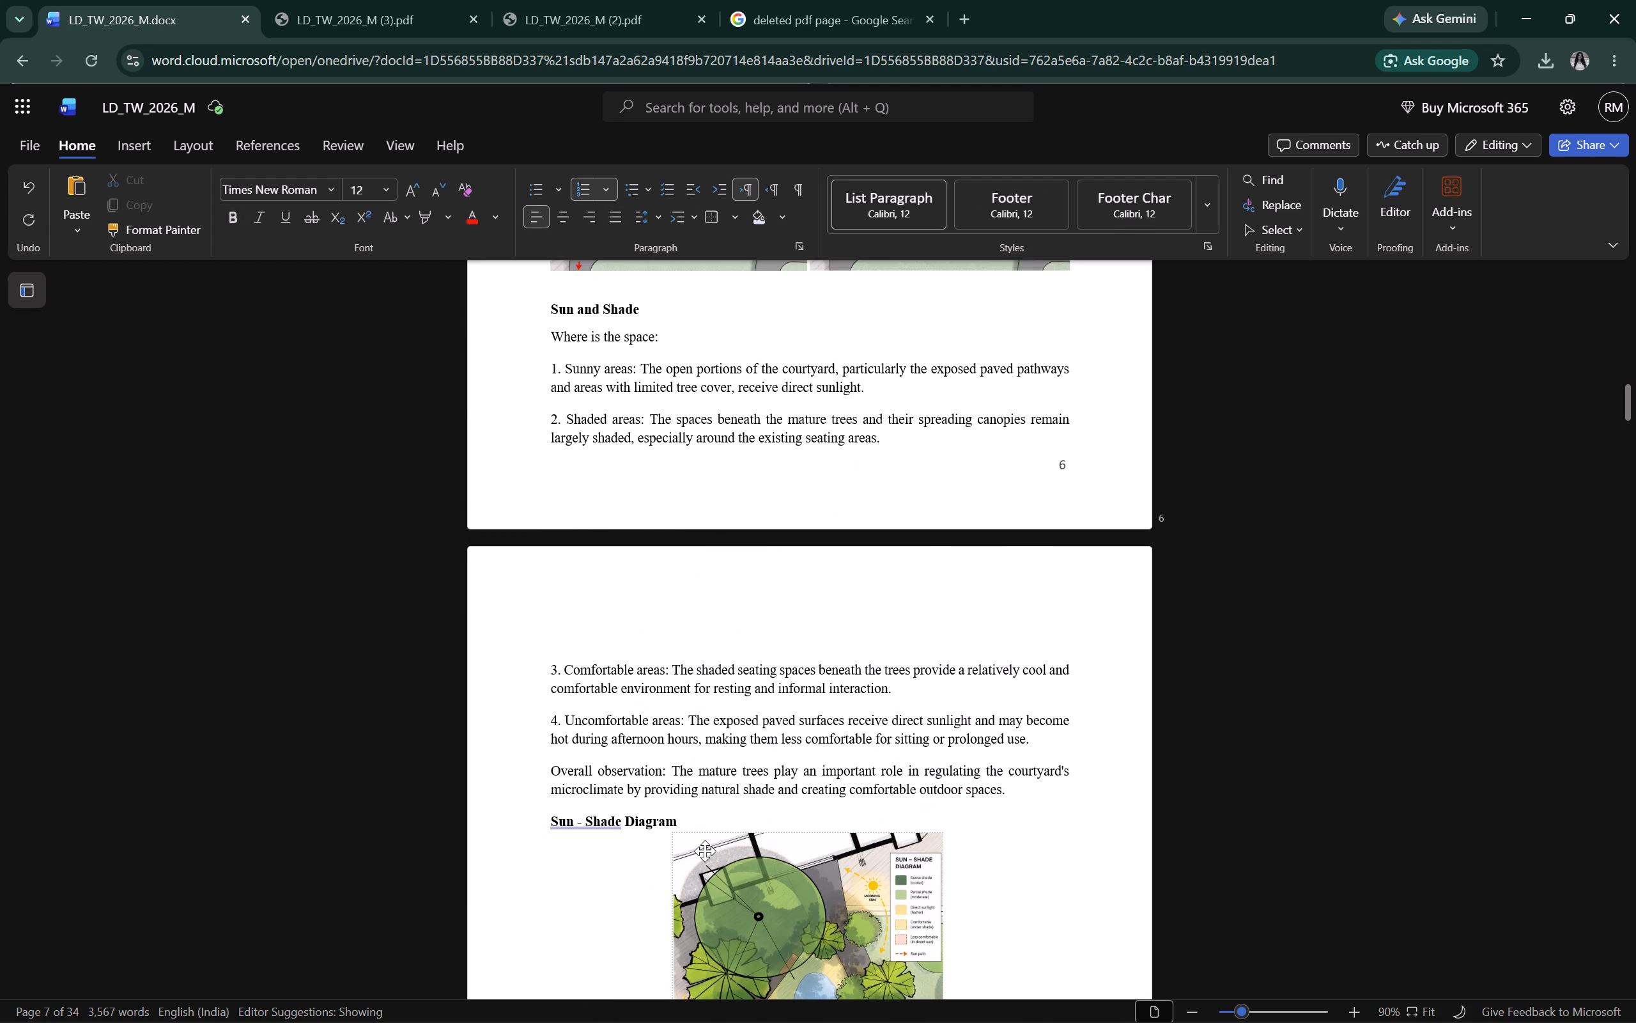
scroll(659, 820, "up", 6)
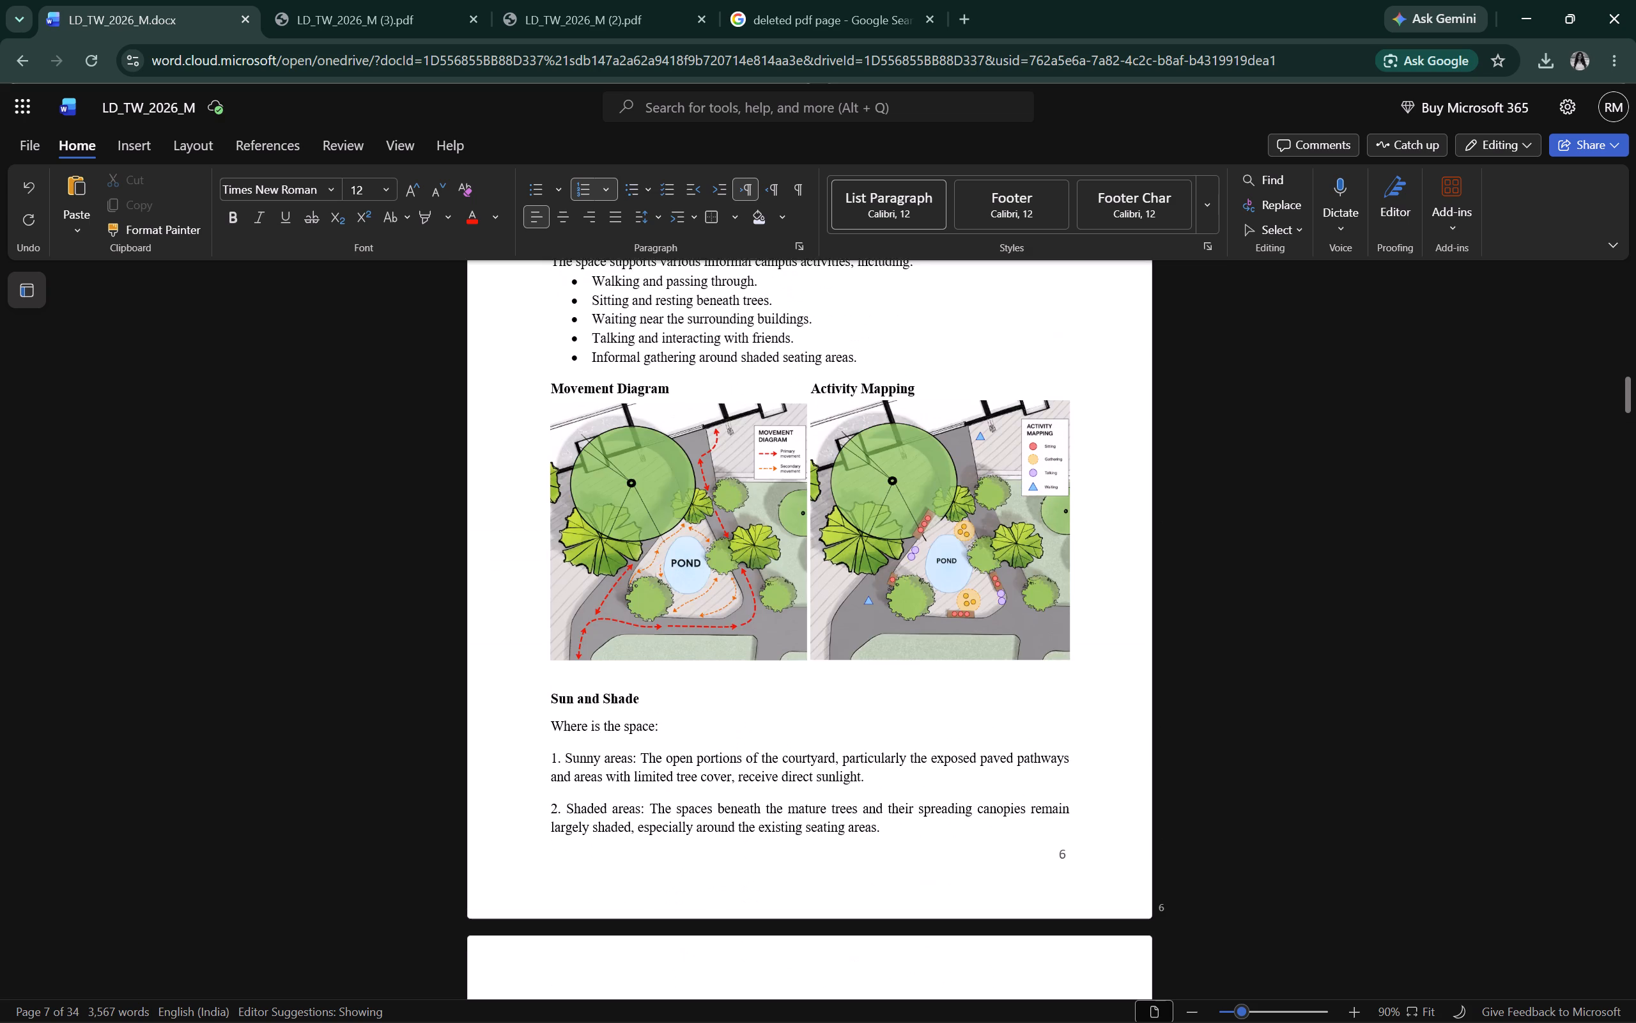
scroll(657, 816, "up", 15)
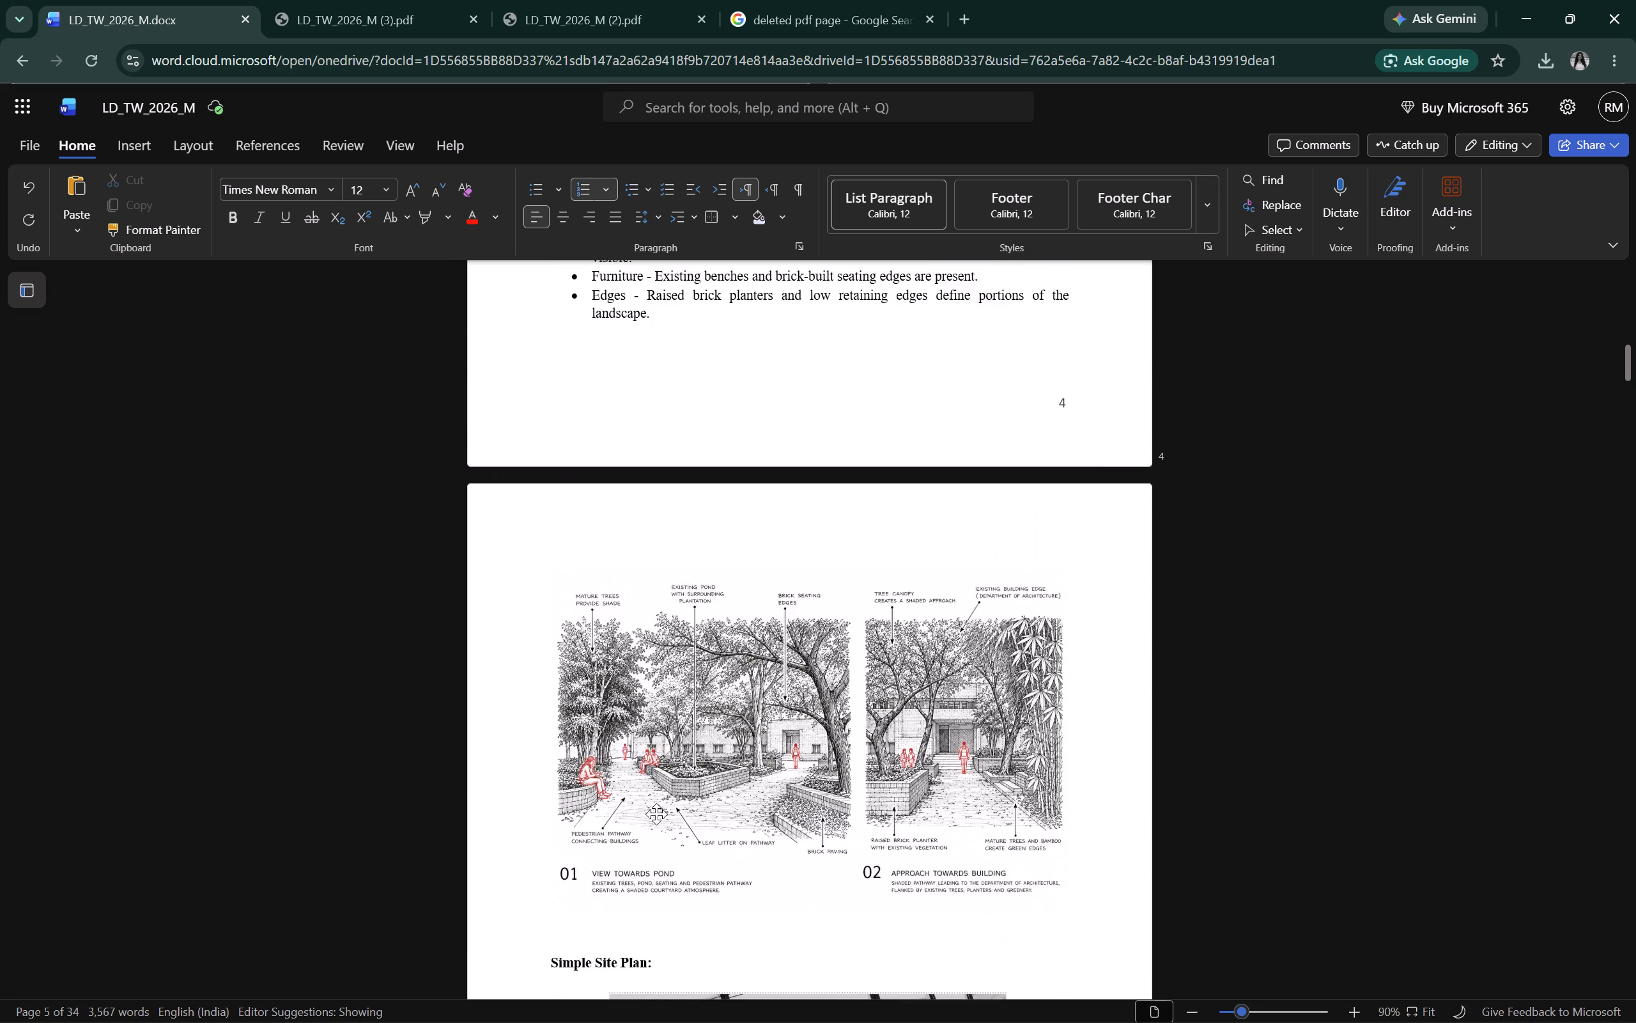
scroll(656, 813, "up", 4)
scroll(656, 812, "up", 18)
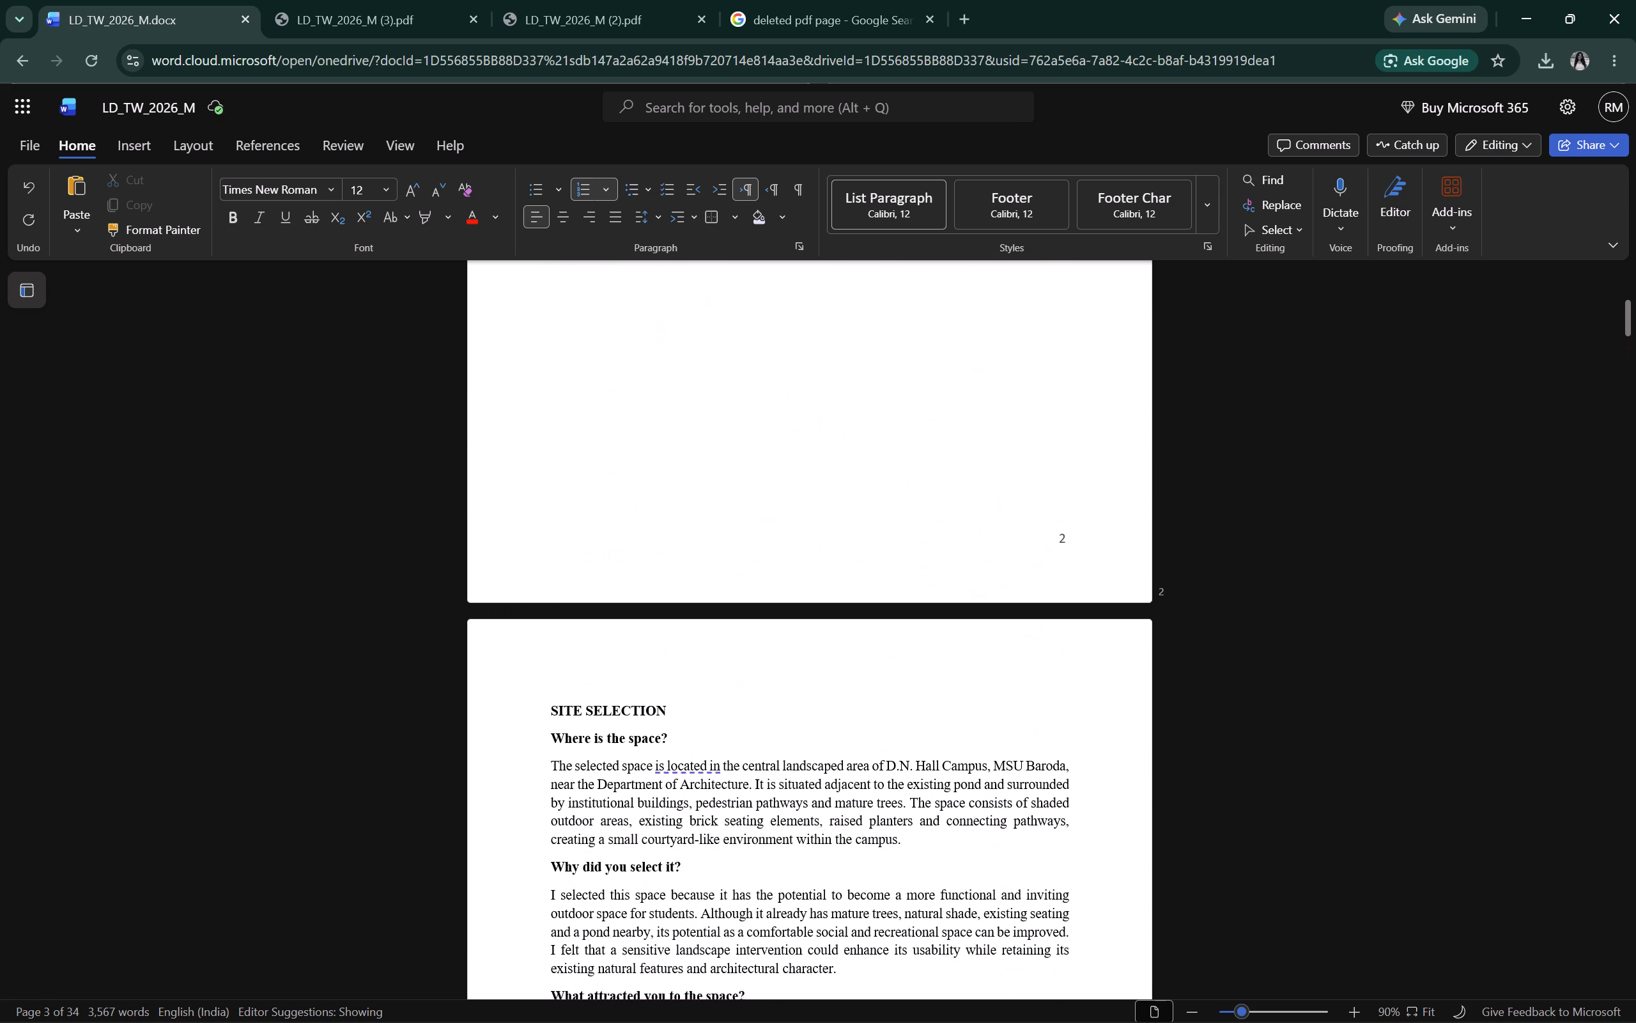
Export the corrected LD_TW_2026_M document as a PDF.
left_click(29, 133)
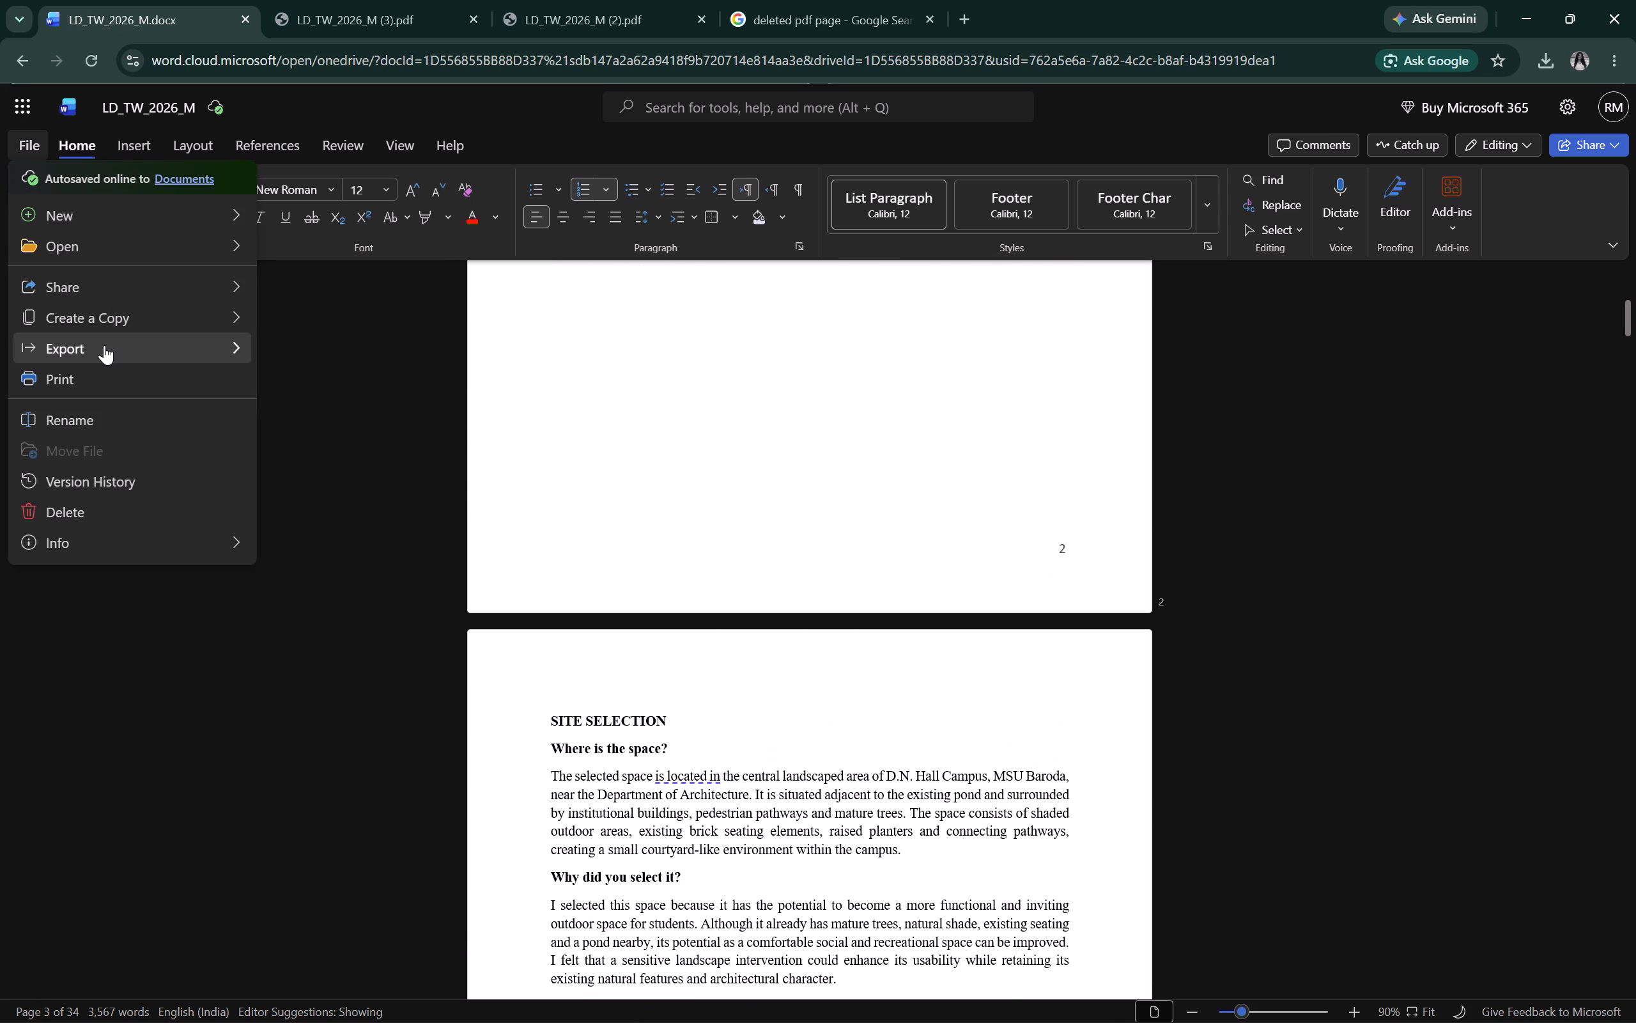
left_click(104, 348)
left_click(112, 348)
left_click(272, 348)
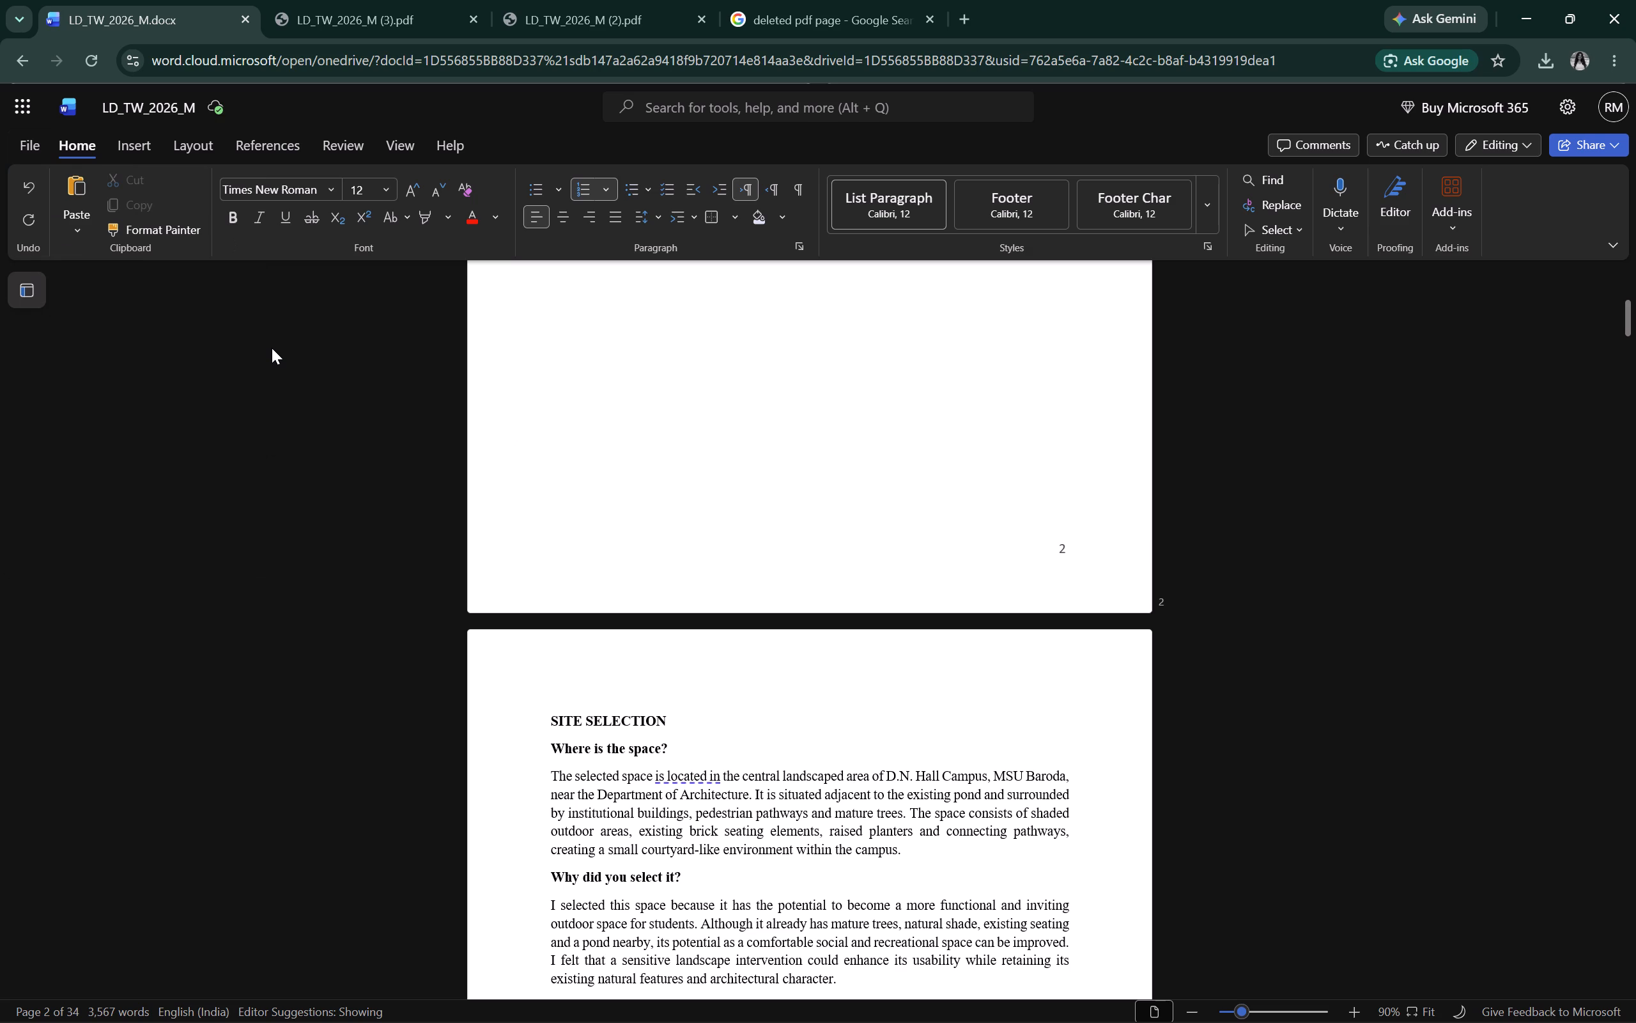
Switch to File Explorer and delete the earlier exports LD_TW_2026_M (1), (2) and (3) from the Downloads folder.
left_click(366, 1013)
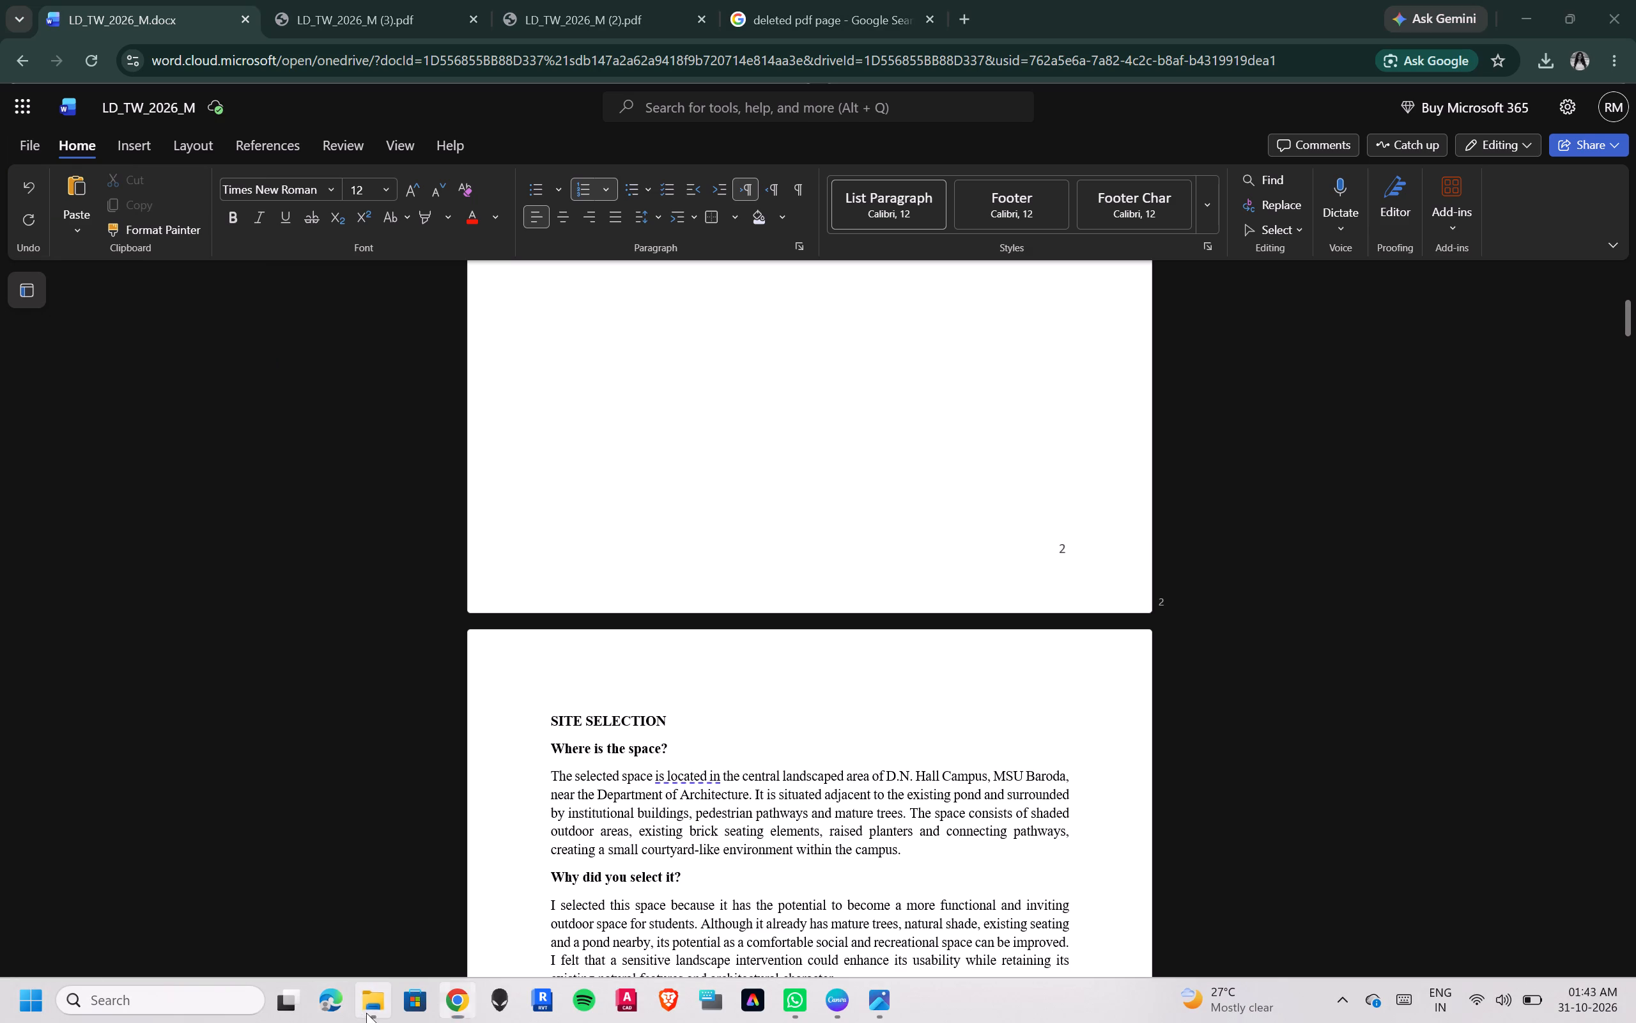
scroll(1198, 463, "down", 8)
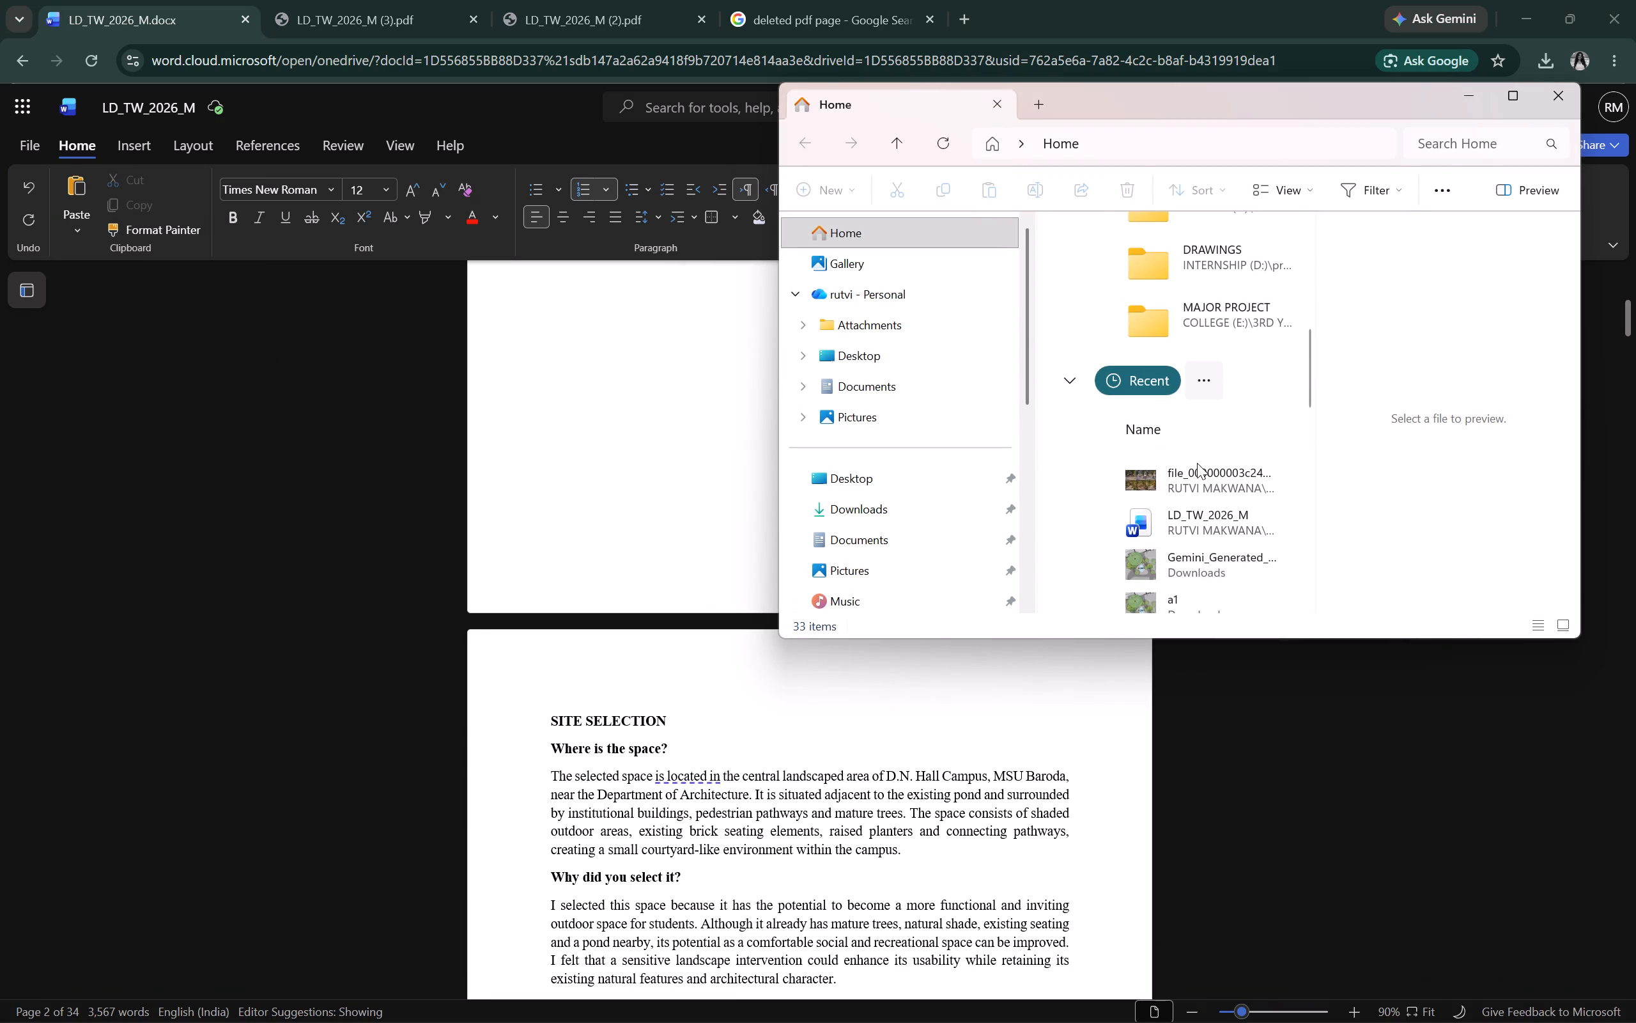
scroll(1197, 463, "down", 4)
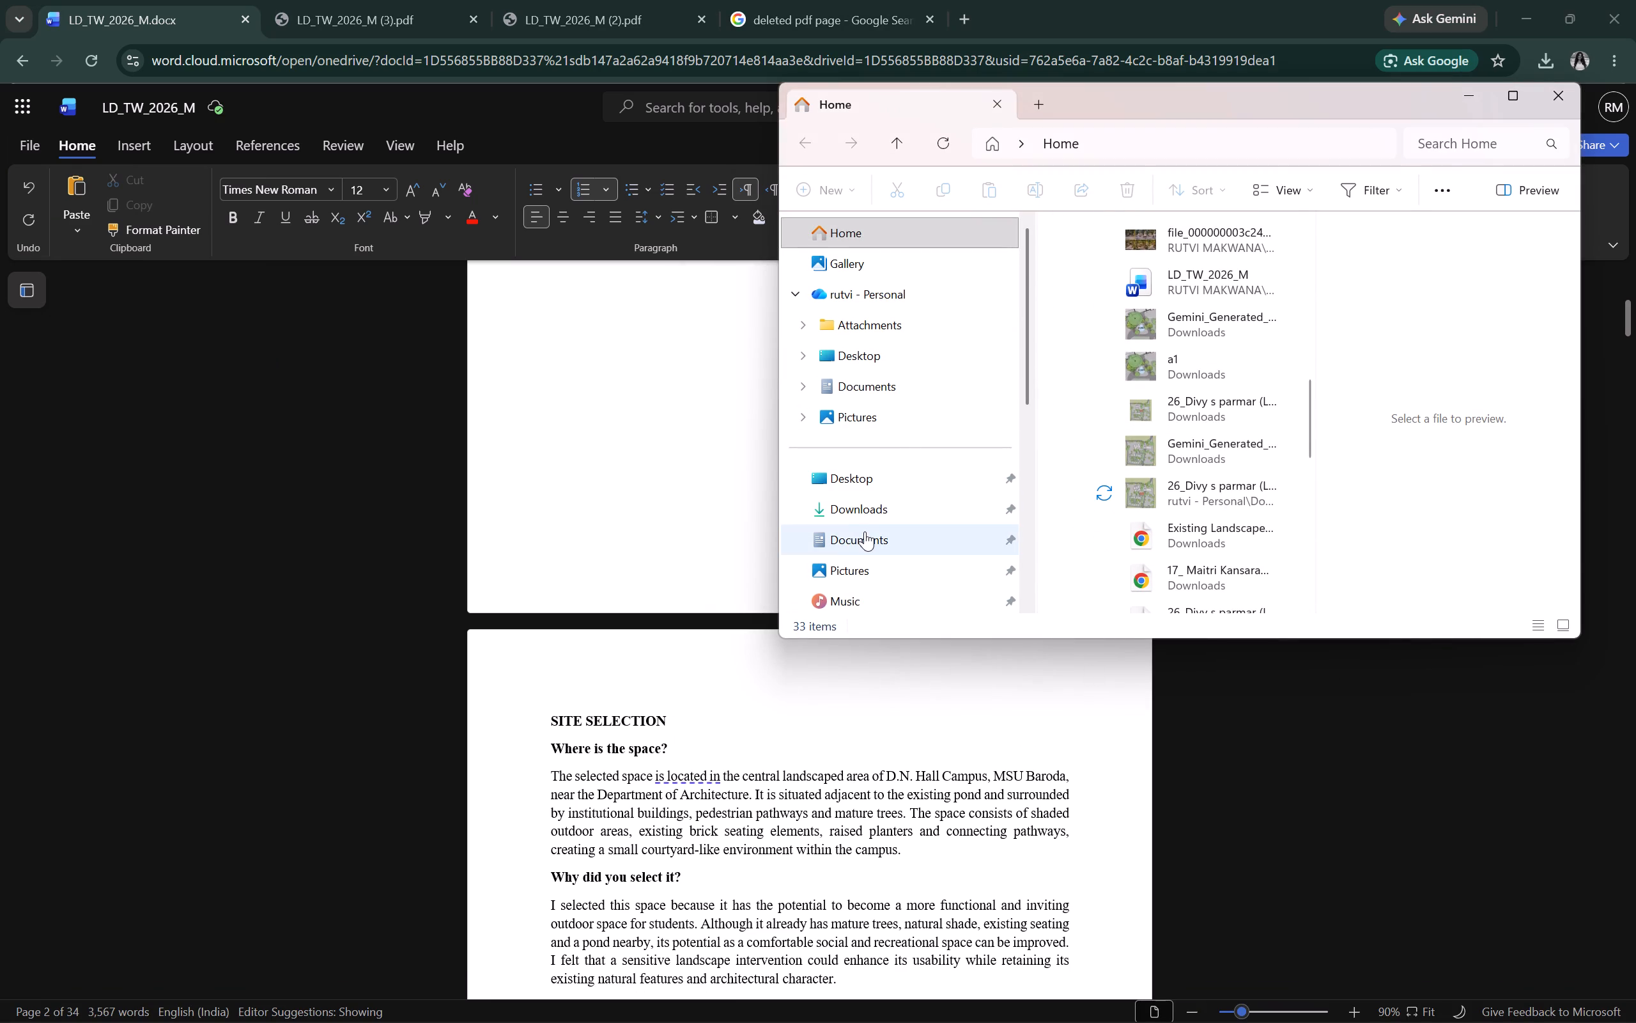
left_click(868, 513)
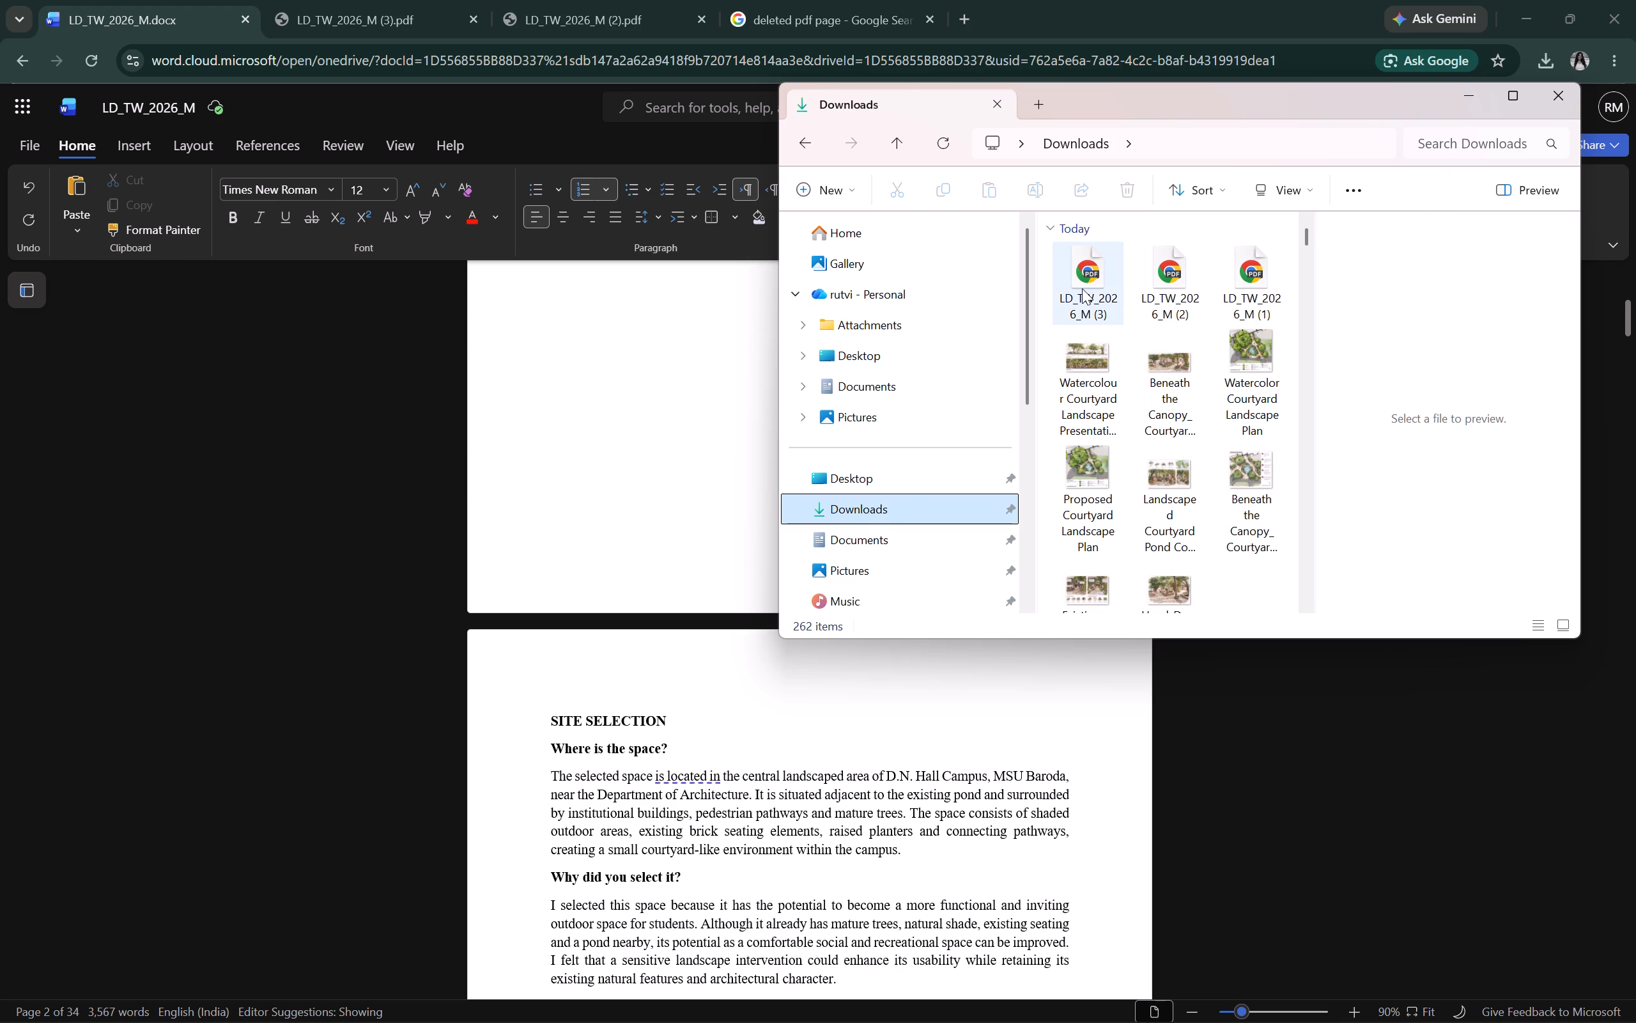
left_click(1082, 288)
left_click(1247, 280, "shift")
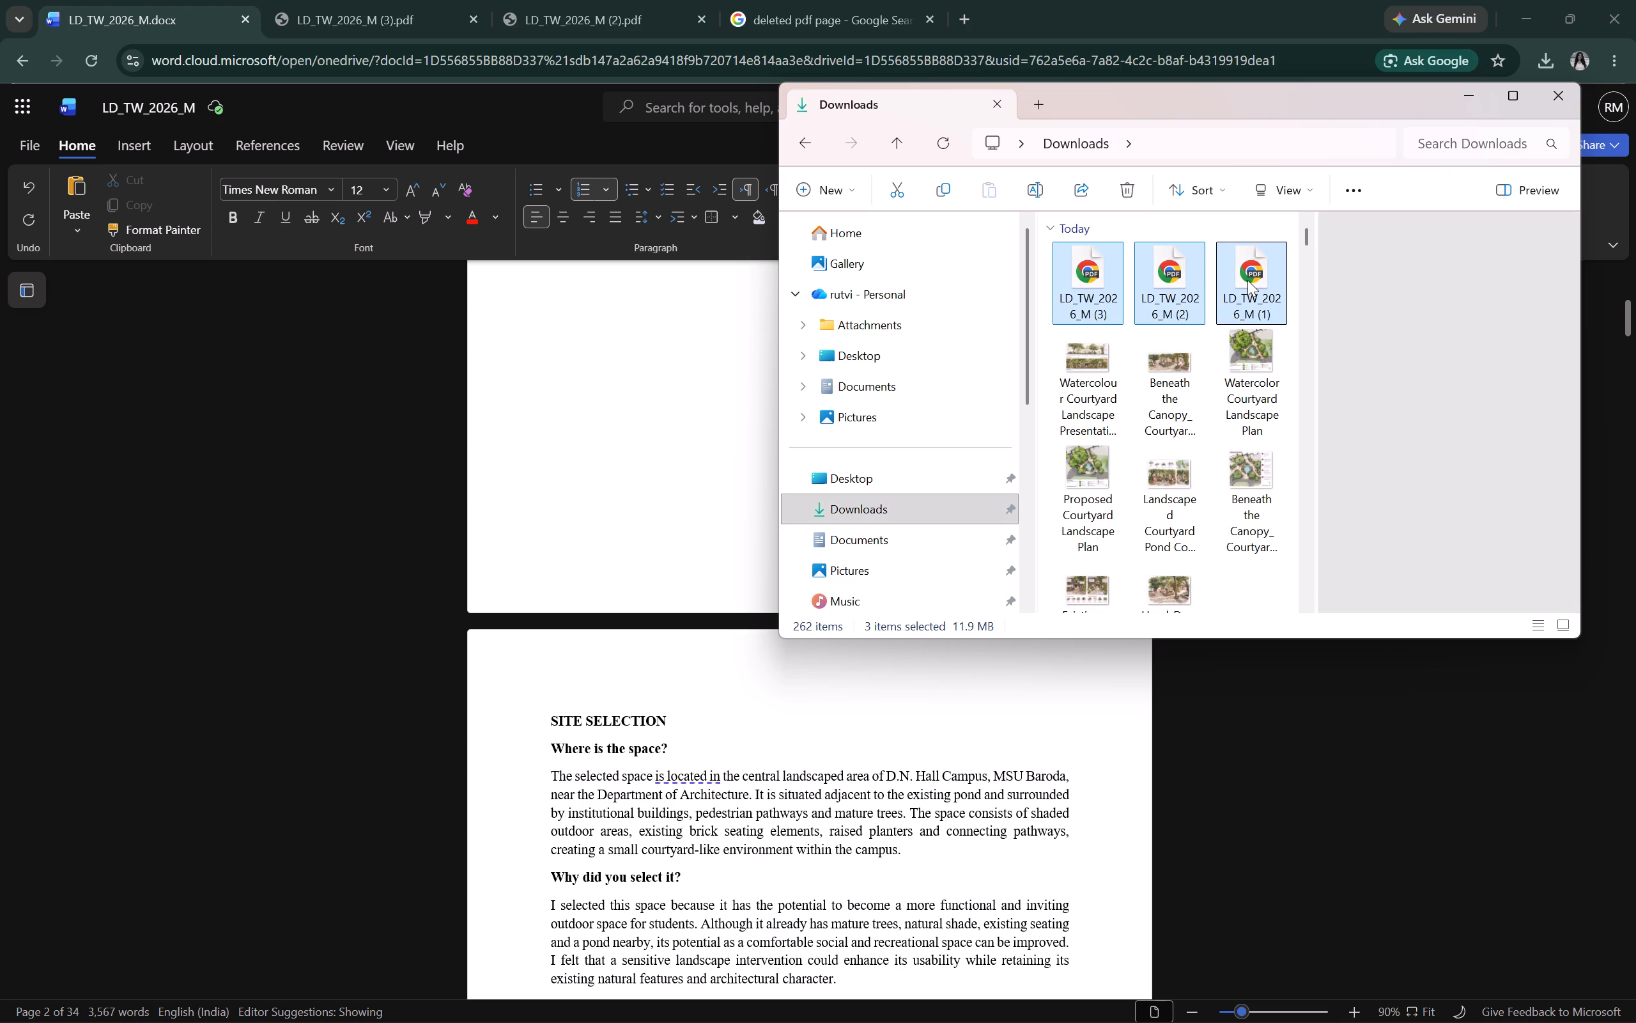
key("Delete")
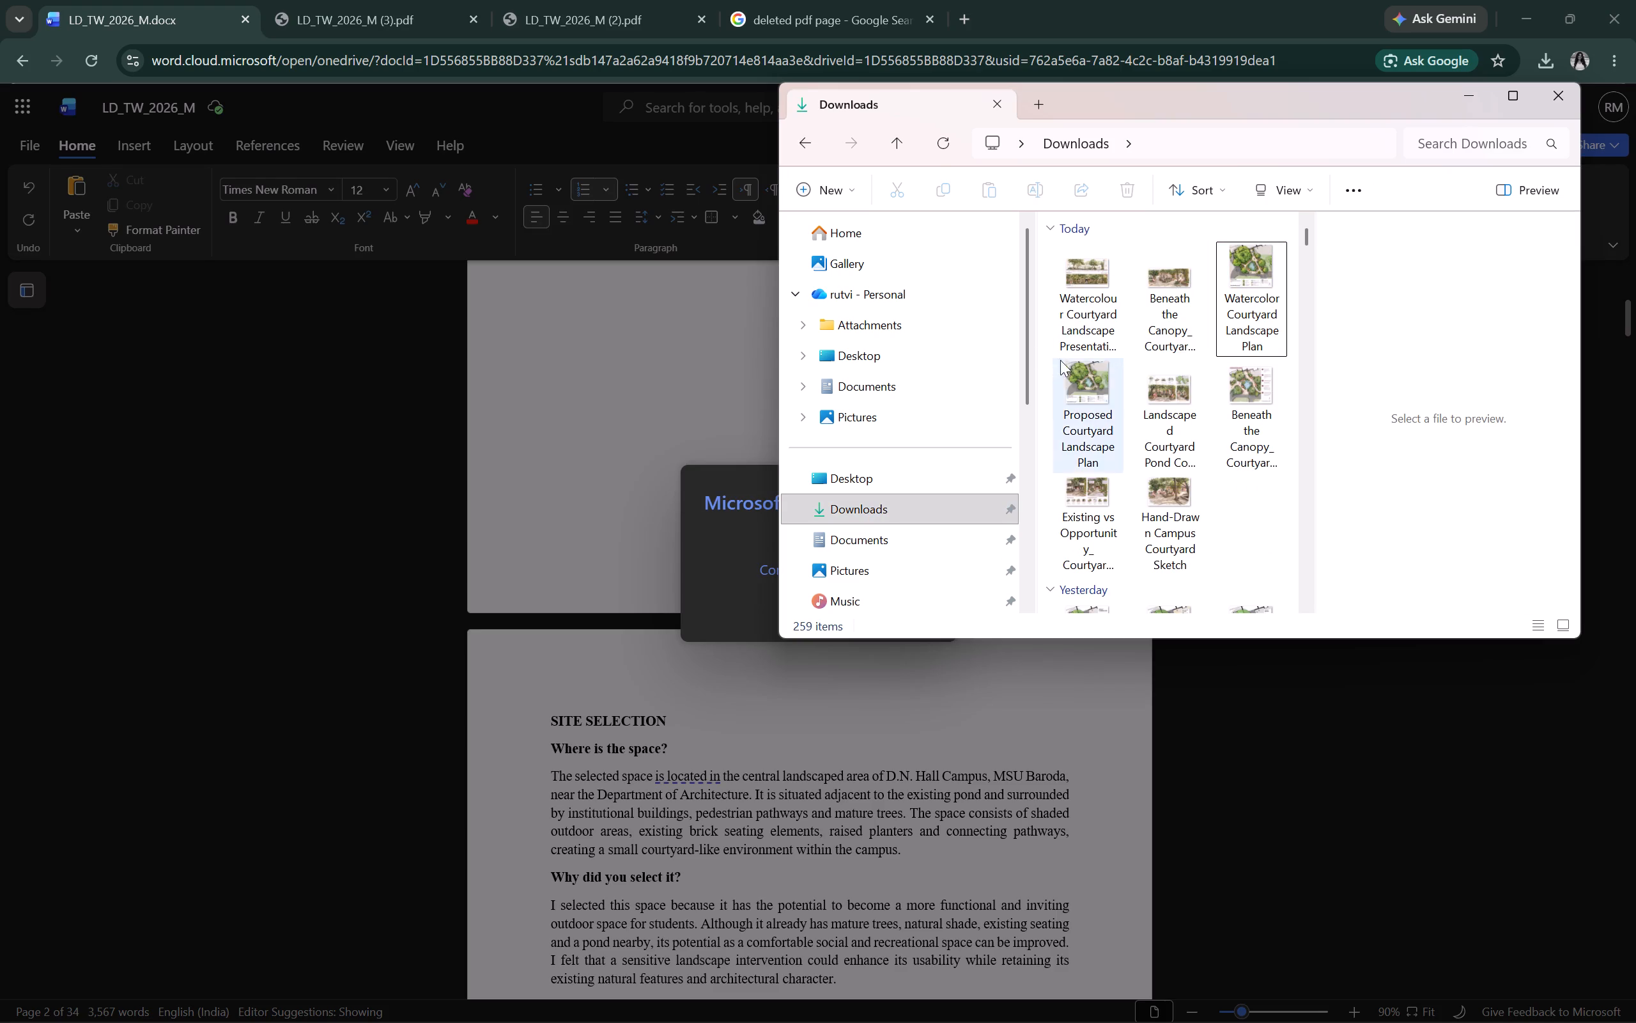
Delete today's eight courtyard images from Downloads, from Watercolour Courtyard Landscape Presentation through Hand-Drawn Campus Courtyard Sketch, and return to the browser.
left_click(1093, 308)
scroll(1161, 463, "down", 2)
scroll(1220, 468, "up", 2)
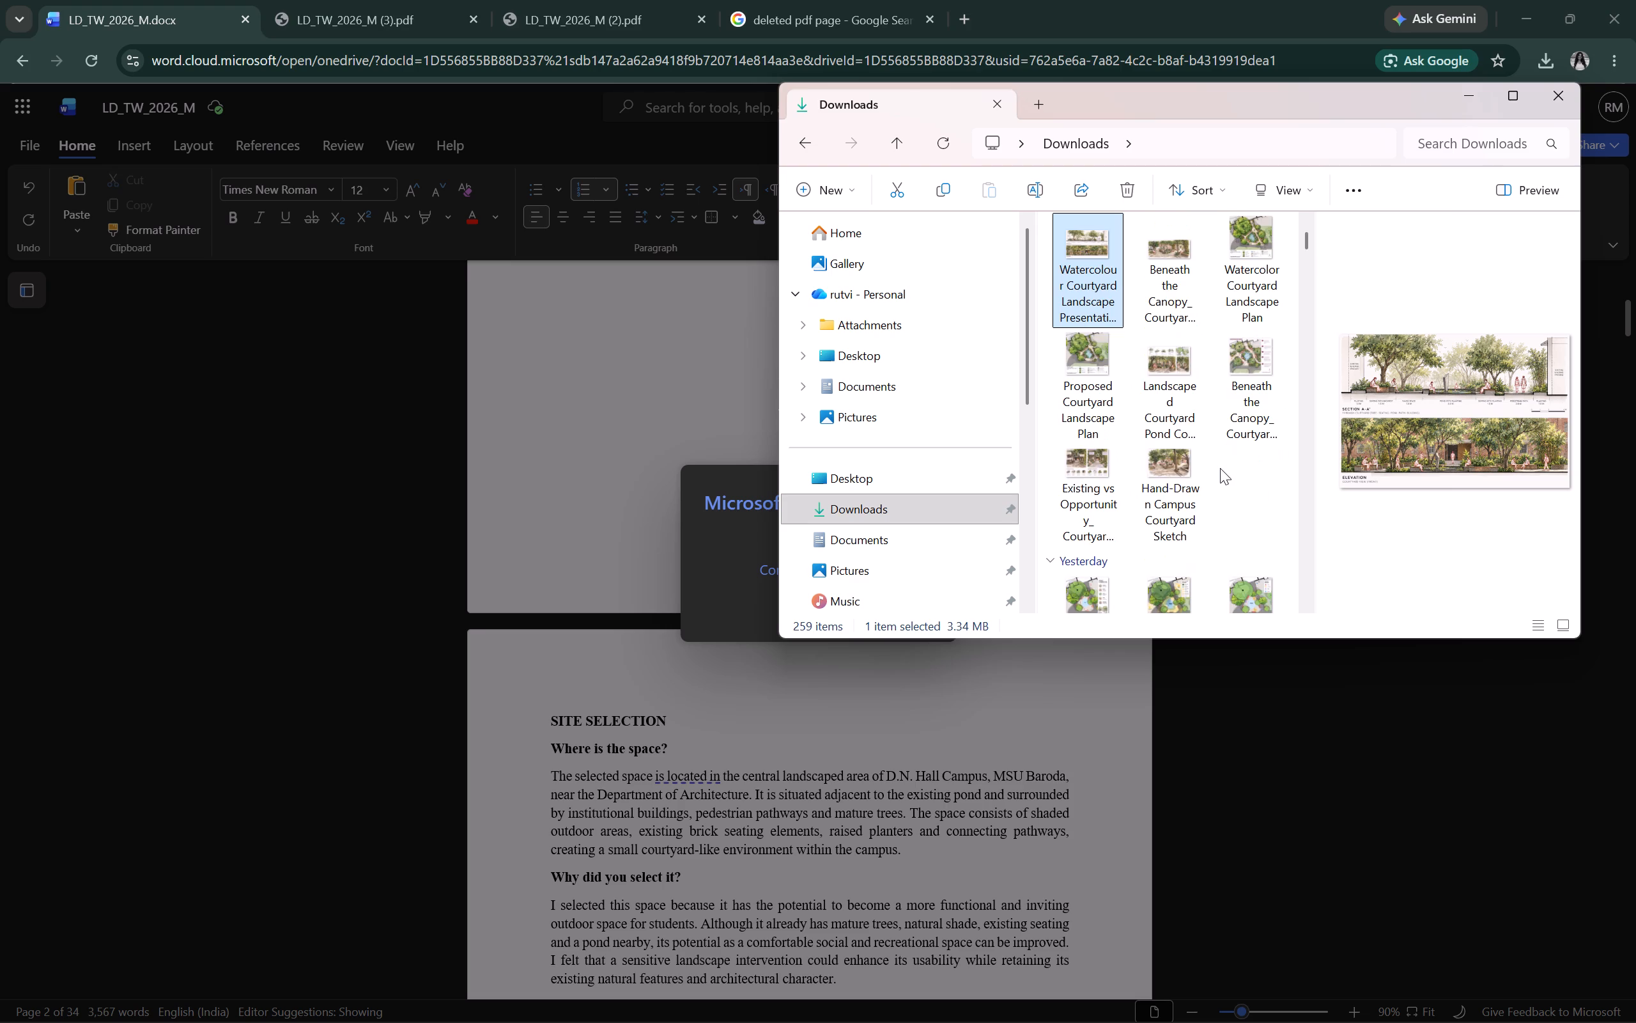
left_click(1196, 481, "shift")
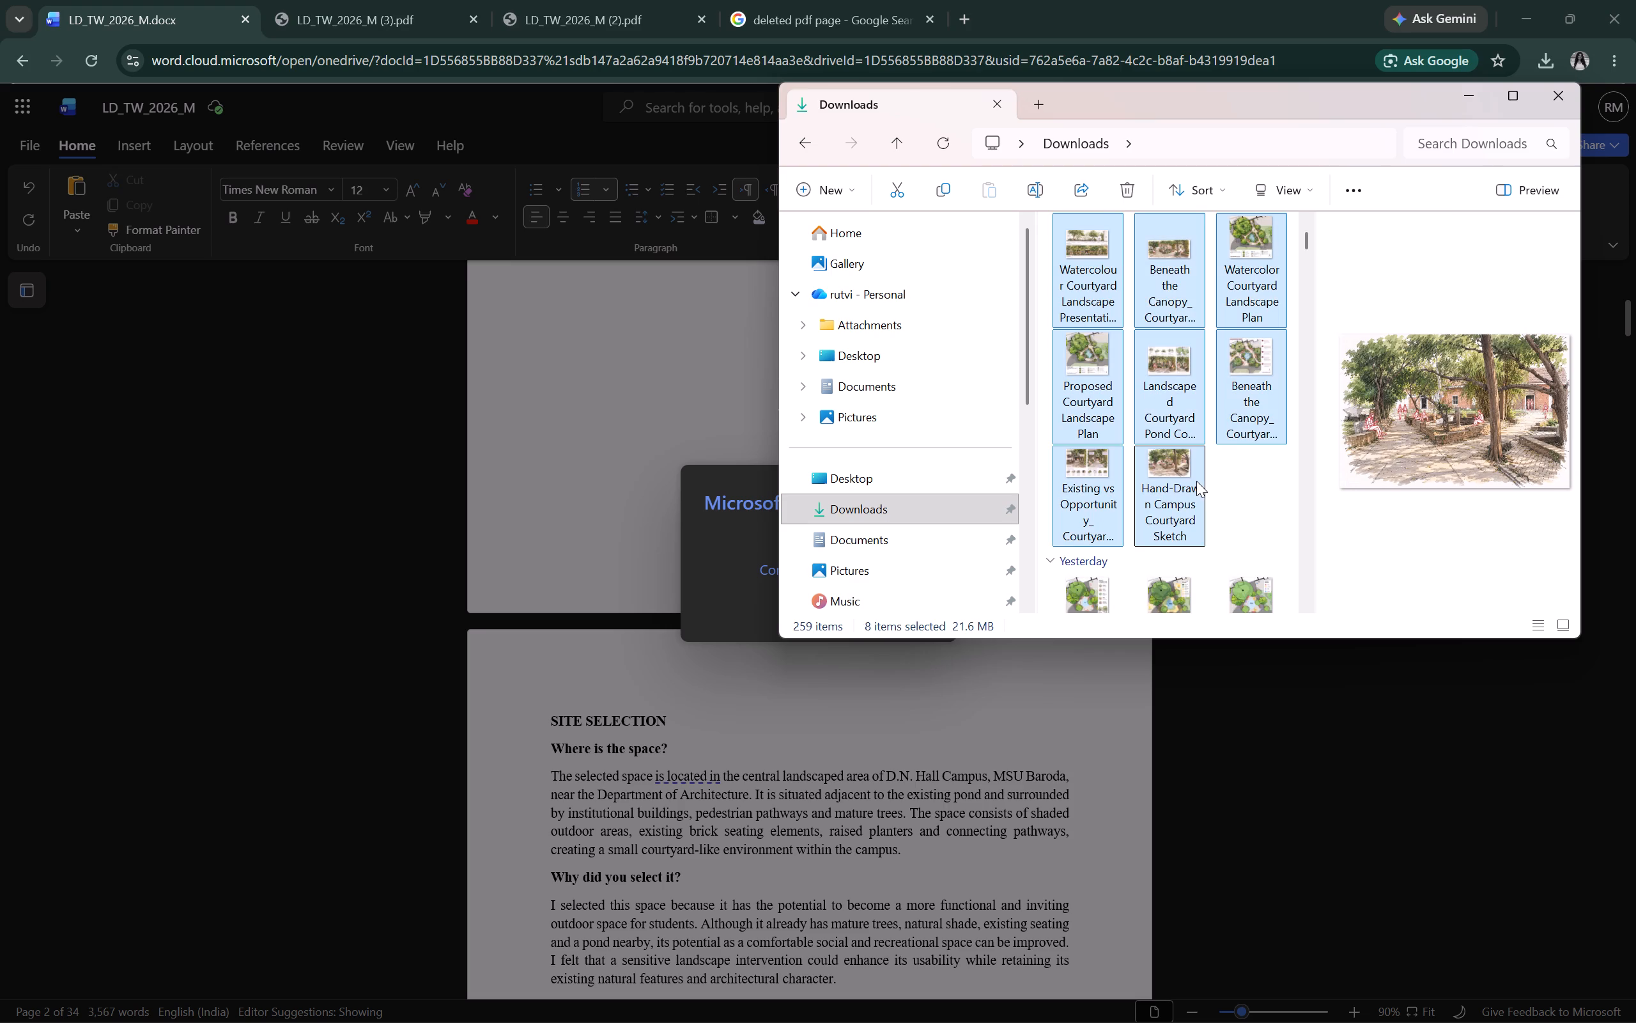
key("Delete")
scroll(1191, 485, "down", 3)
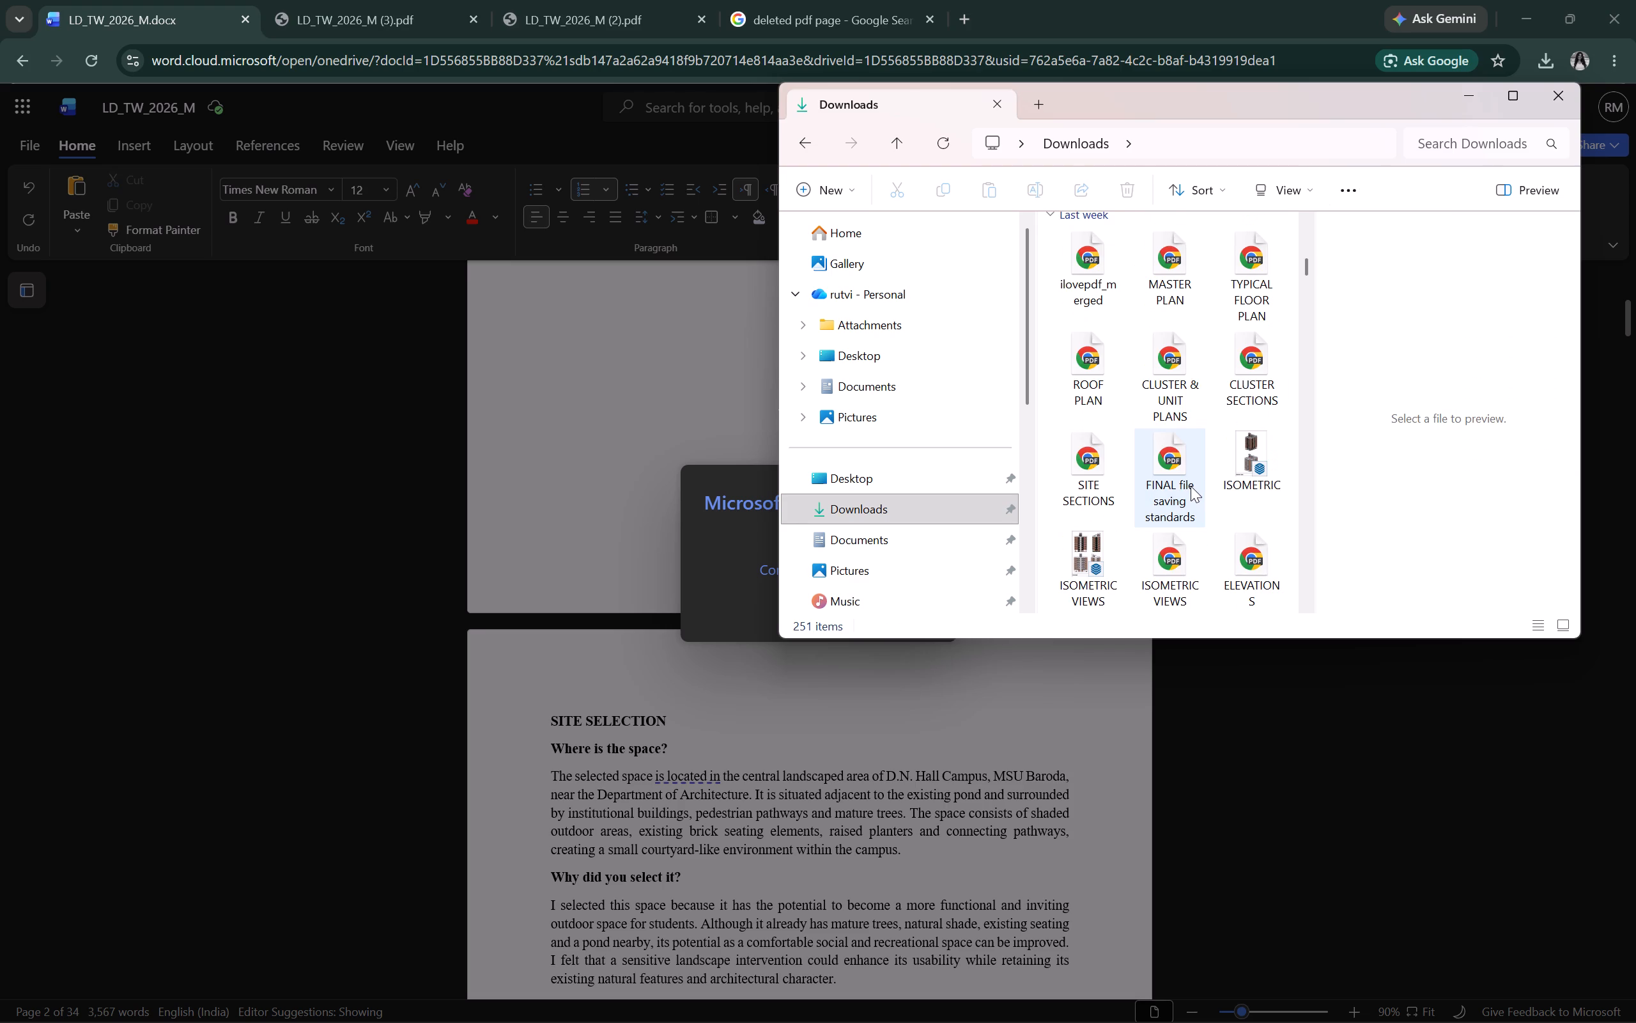
scroll(1191, 474, "up", 2)
left_click(1476, 100)
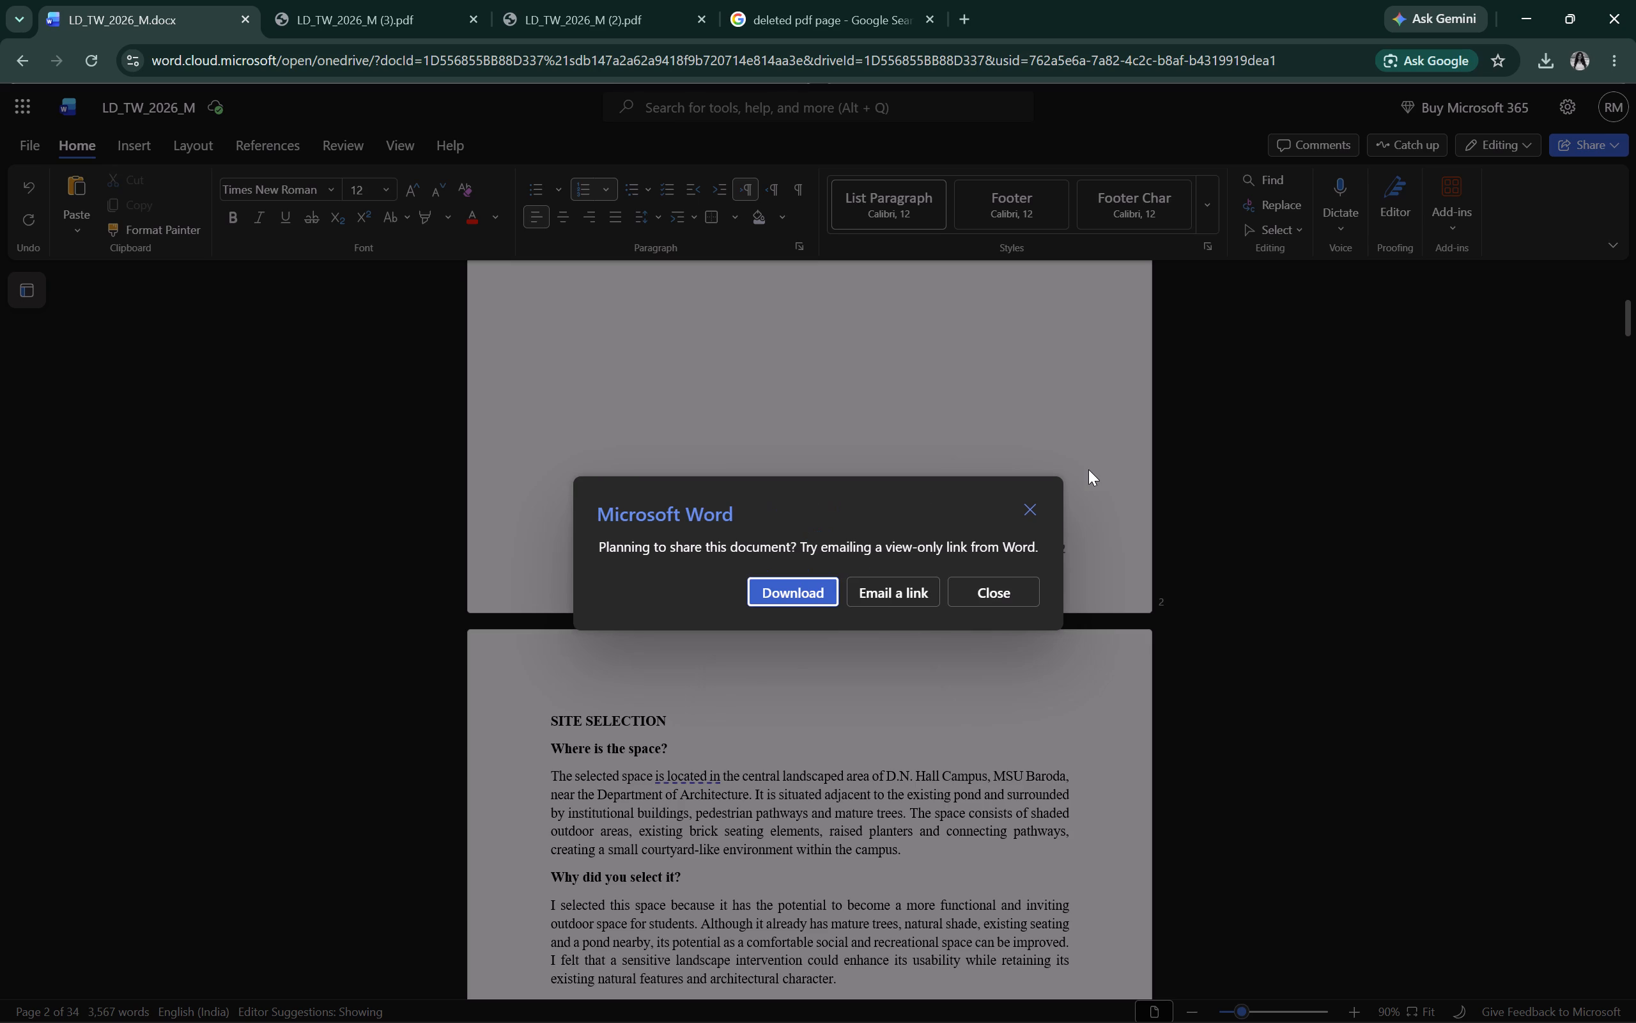
Download the newly converted PDF of LD_TW_2026_M and open the downloaded copy.
left_click(803, 581)
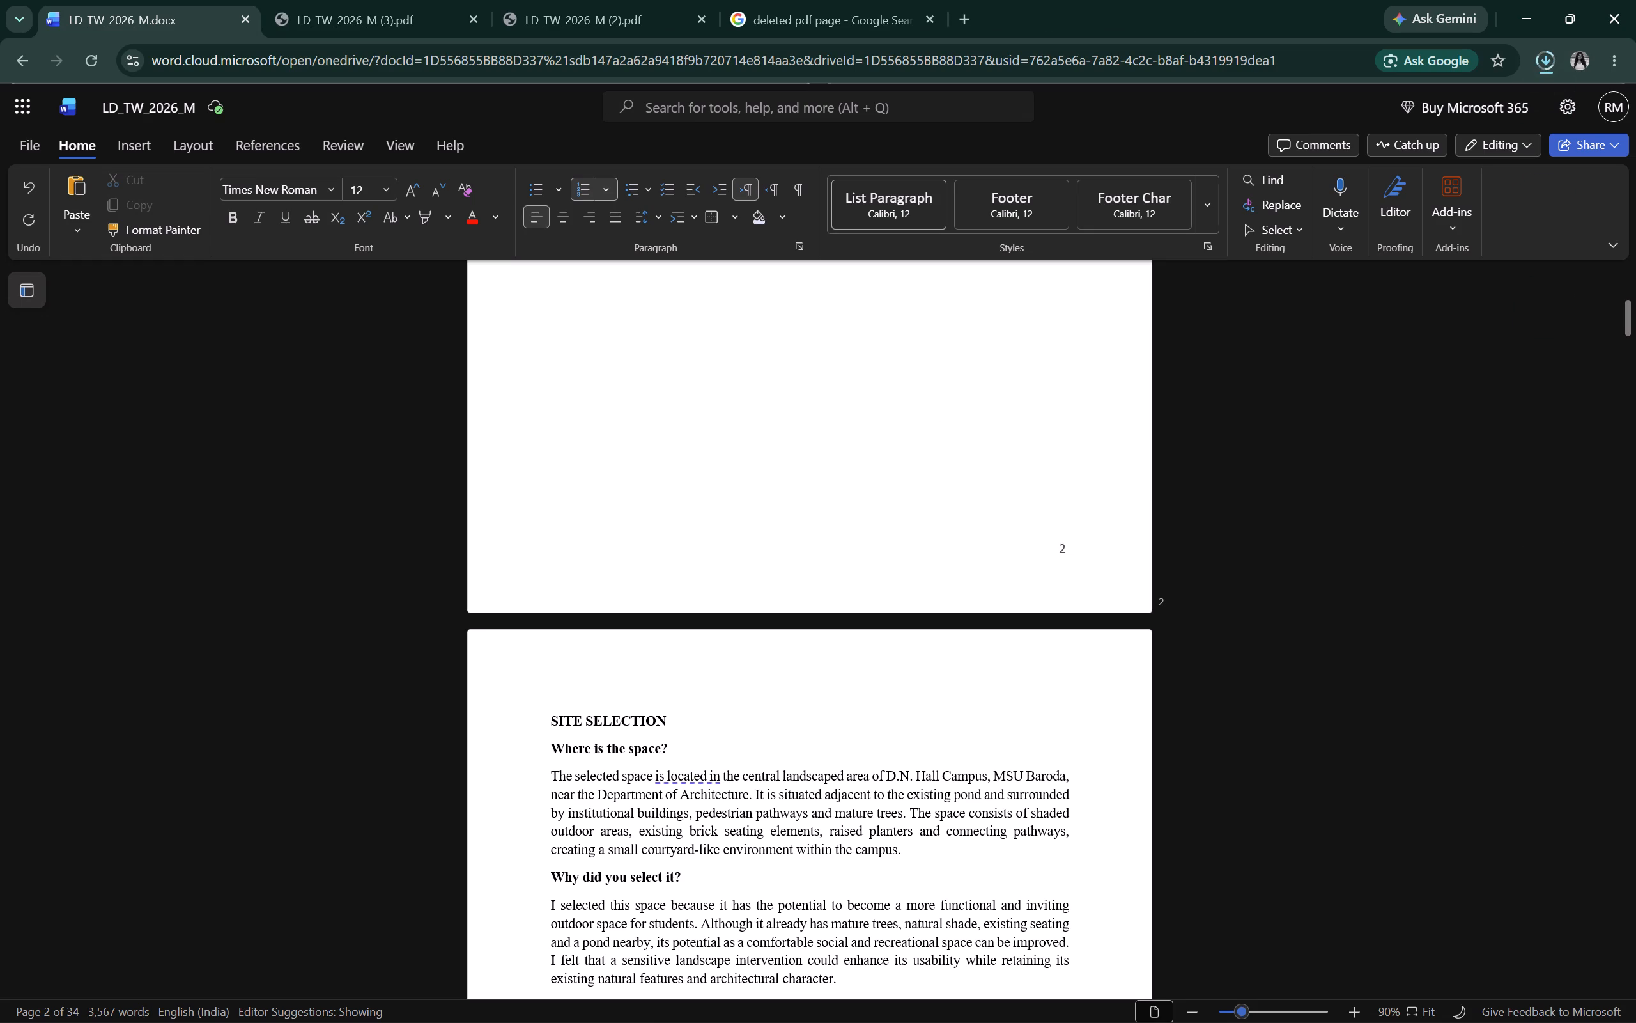
left_click(1549, 56)
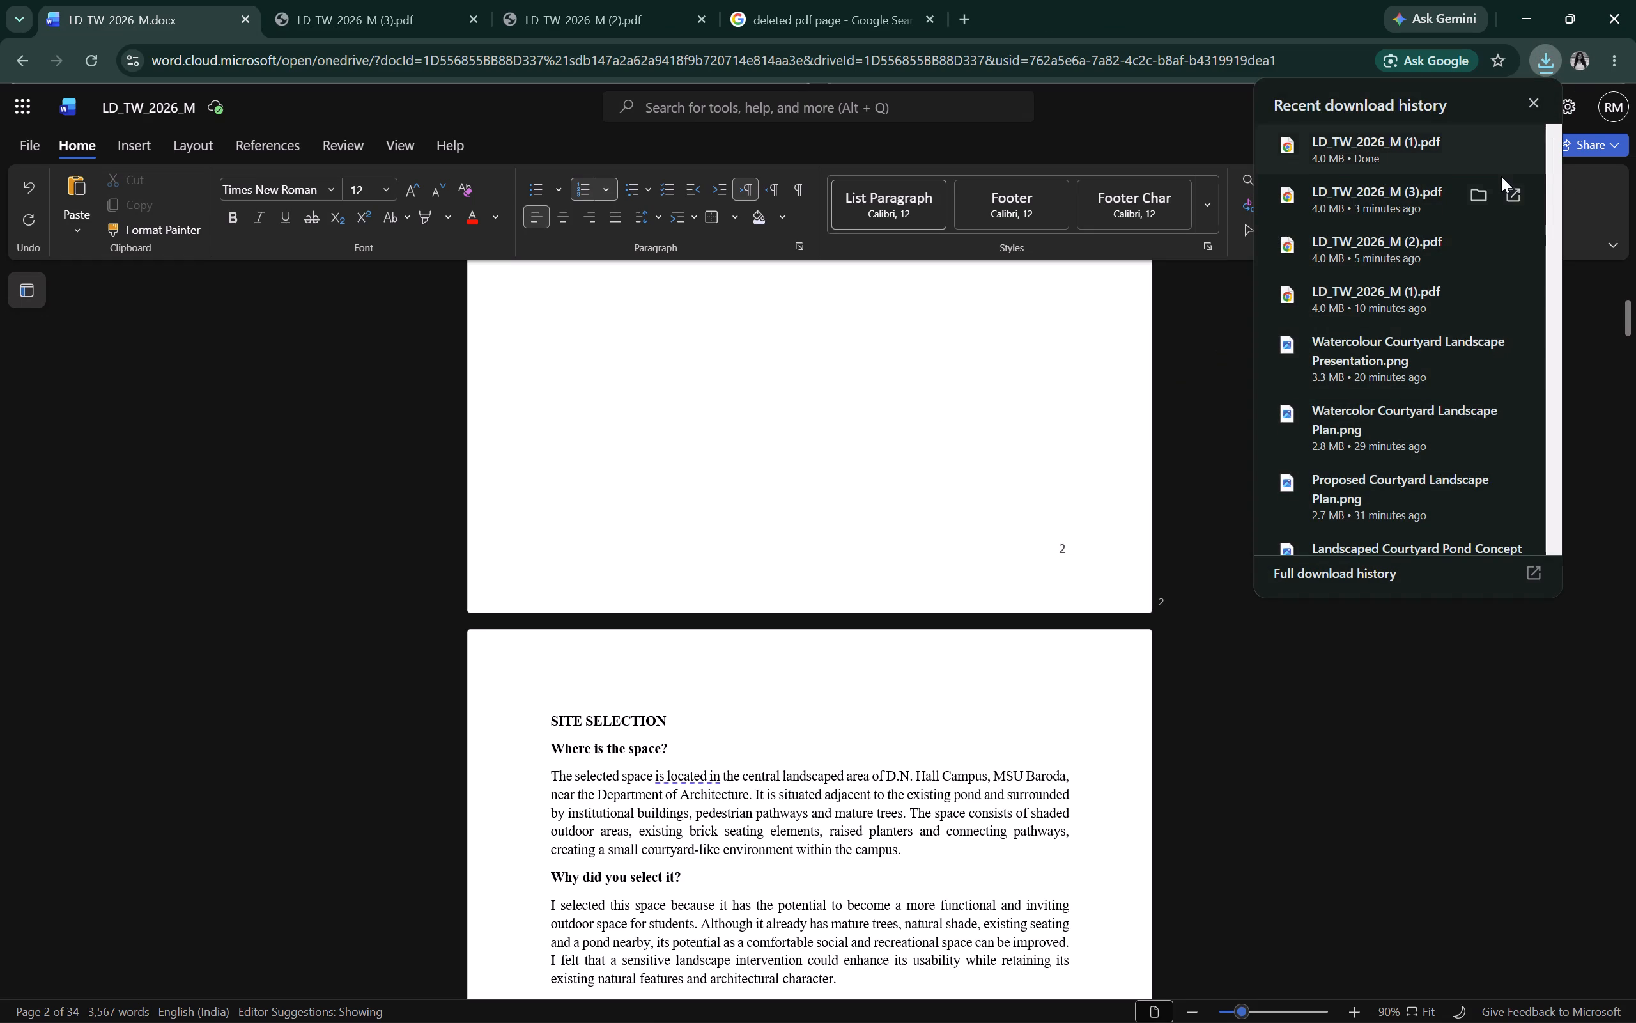
left_click(1518, 143)
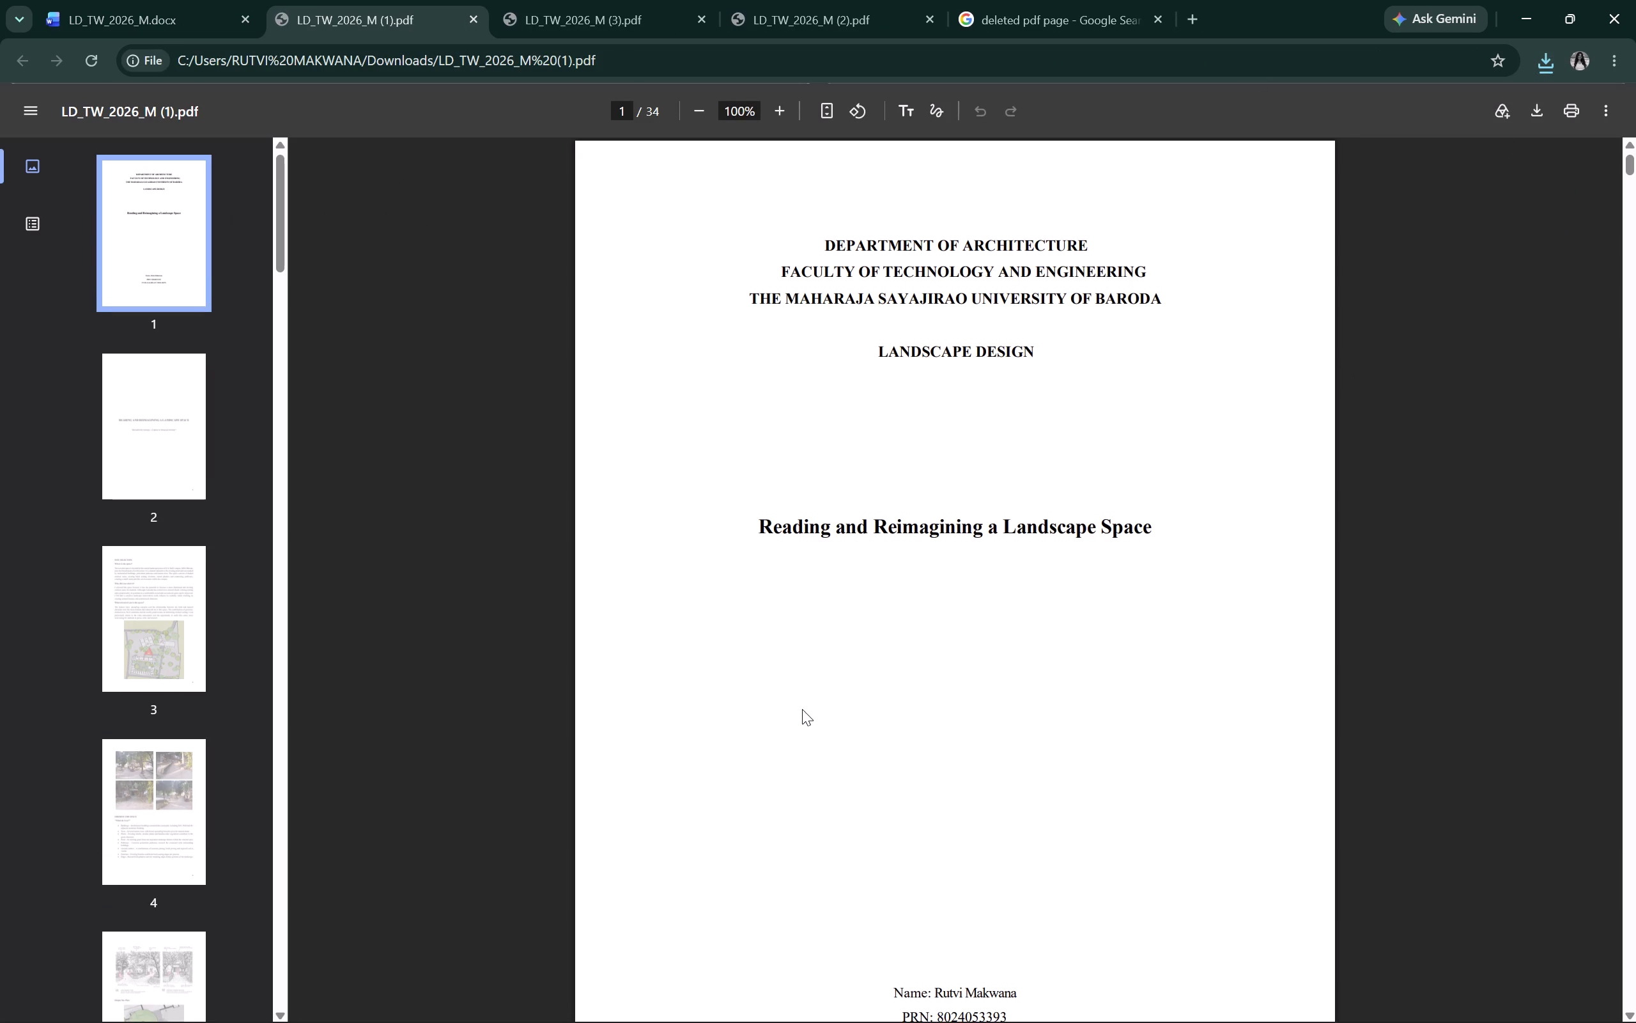
Review the PDF's layout from the title page through the Design Statement on page 12, checking headings, lists and images.
scroll(802, 710, "down", 20)
scroll(802, 710, "down", 9)
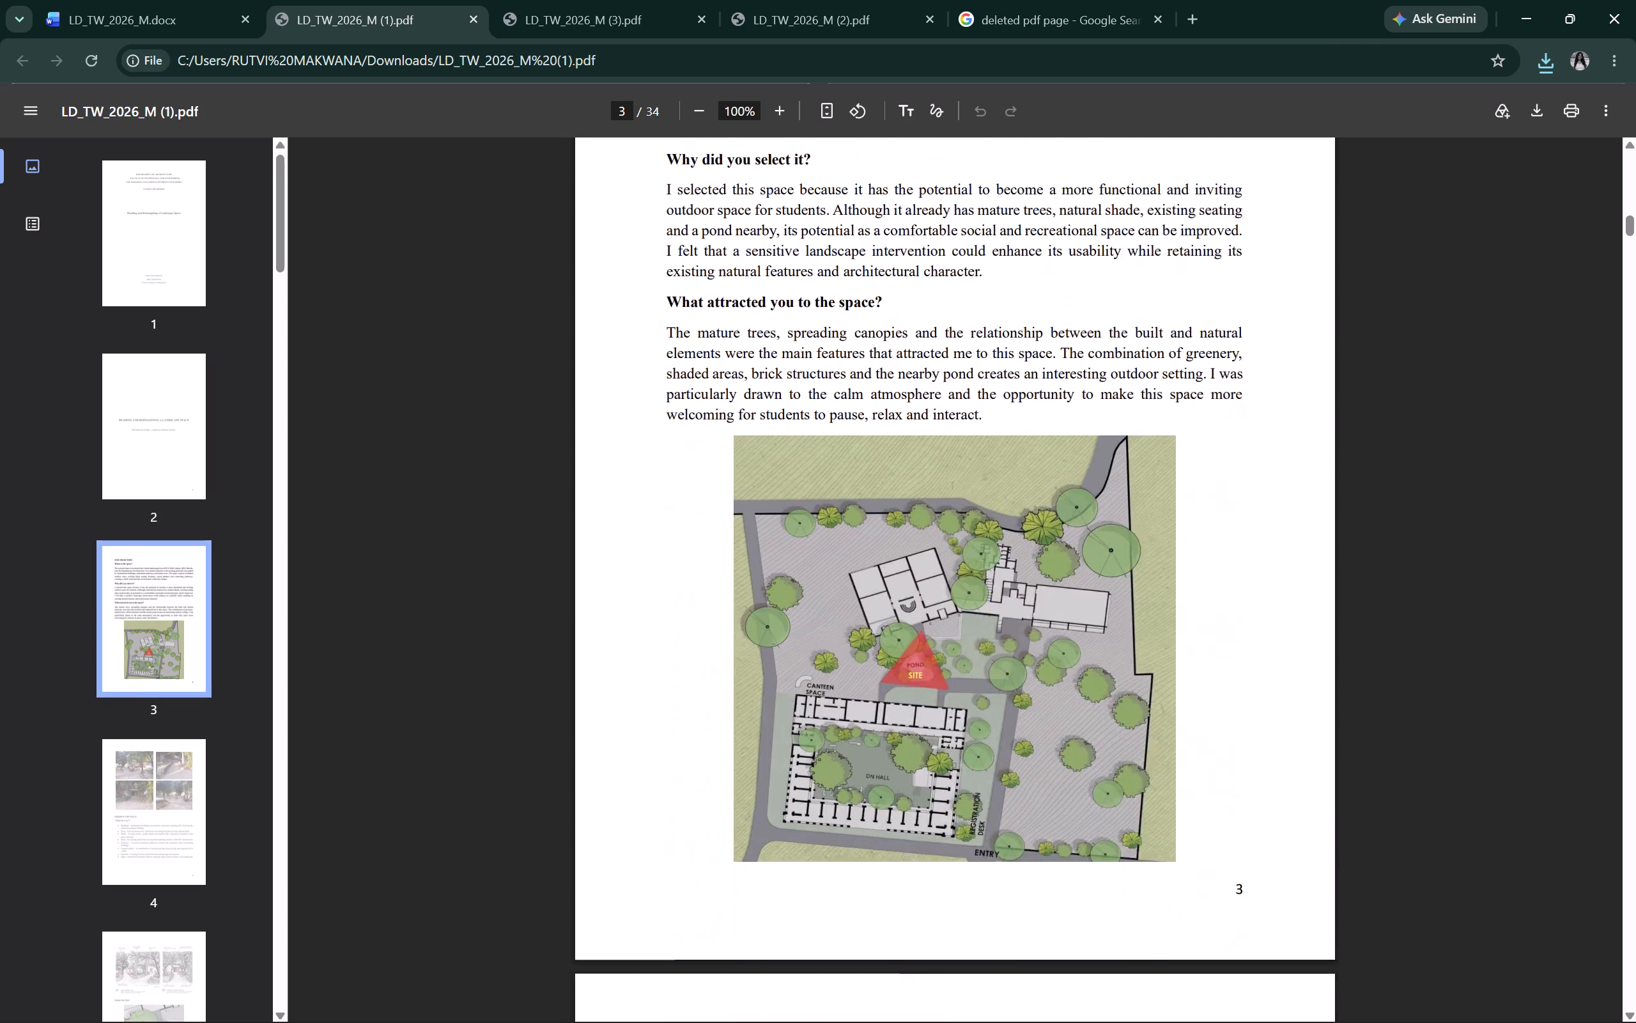
scroll(817, 682, "down", 20)
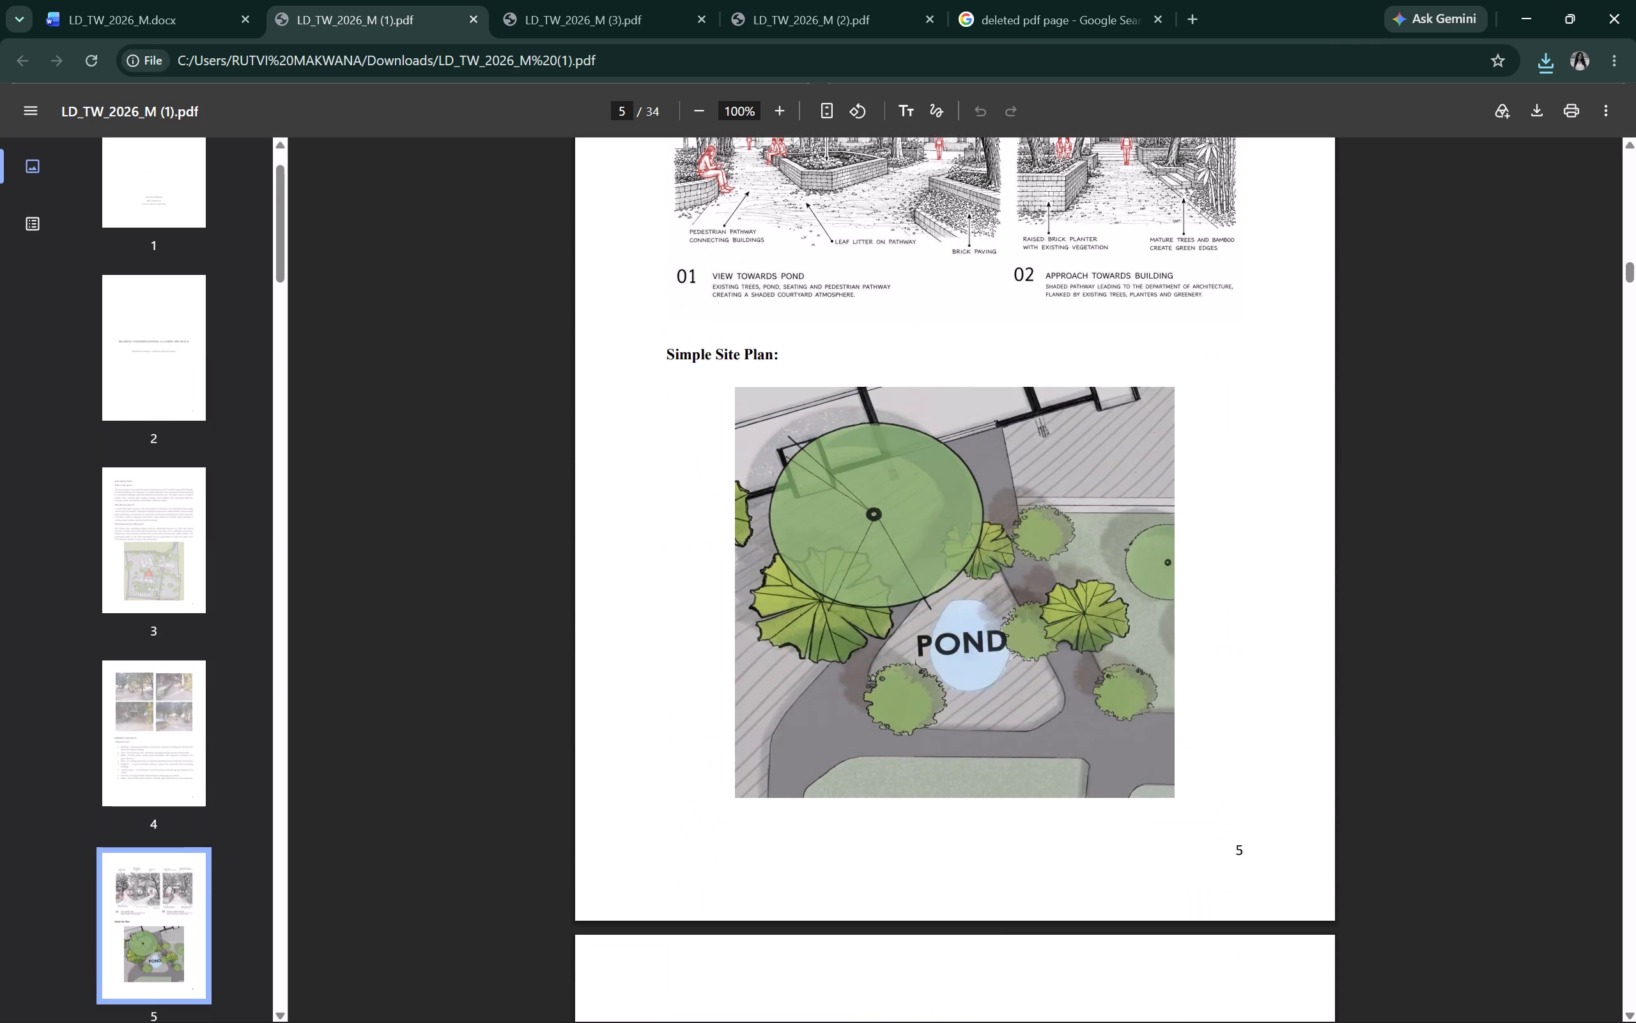
scroll(817, 682, "down", 17)
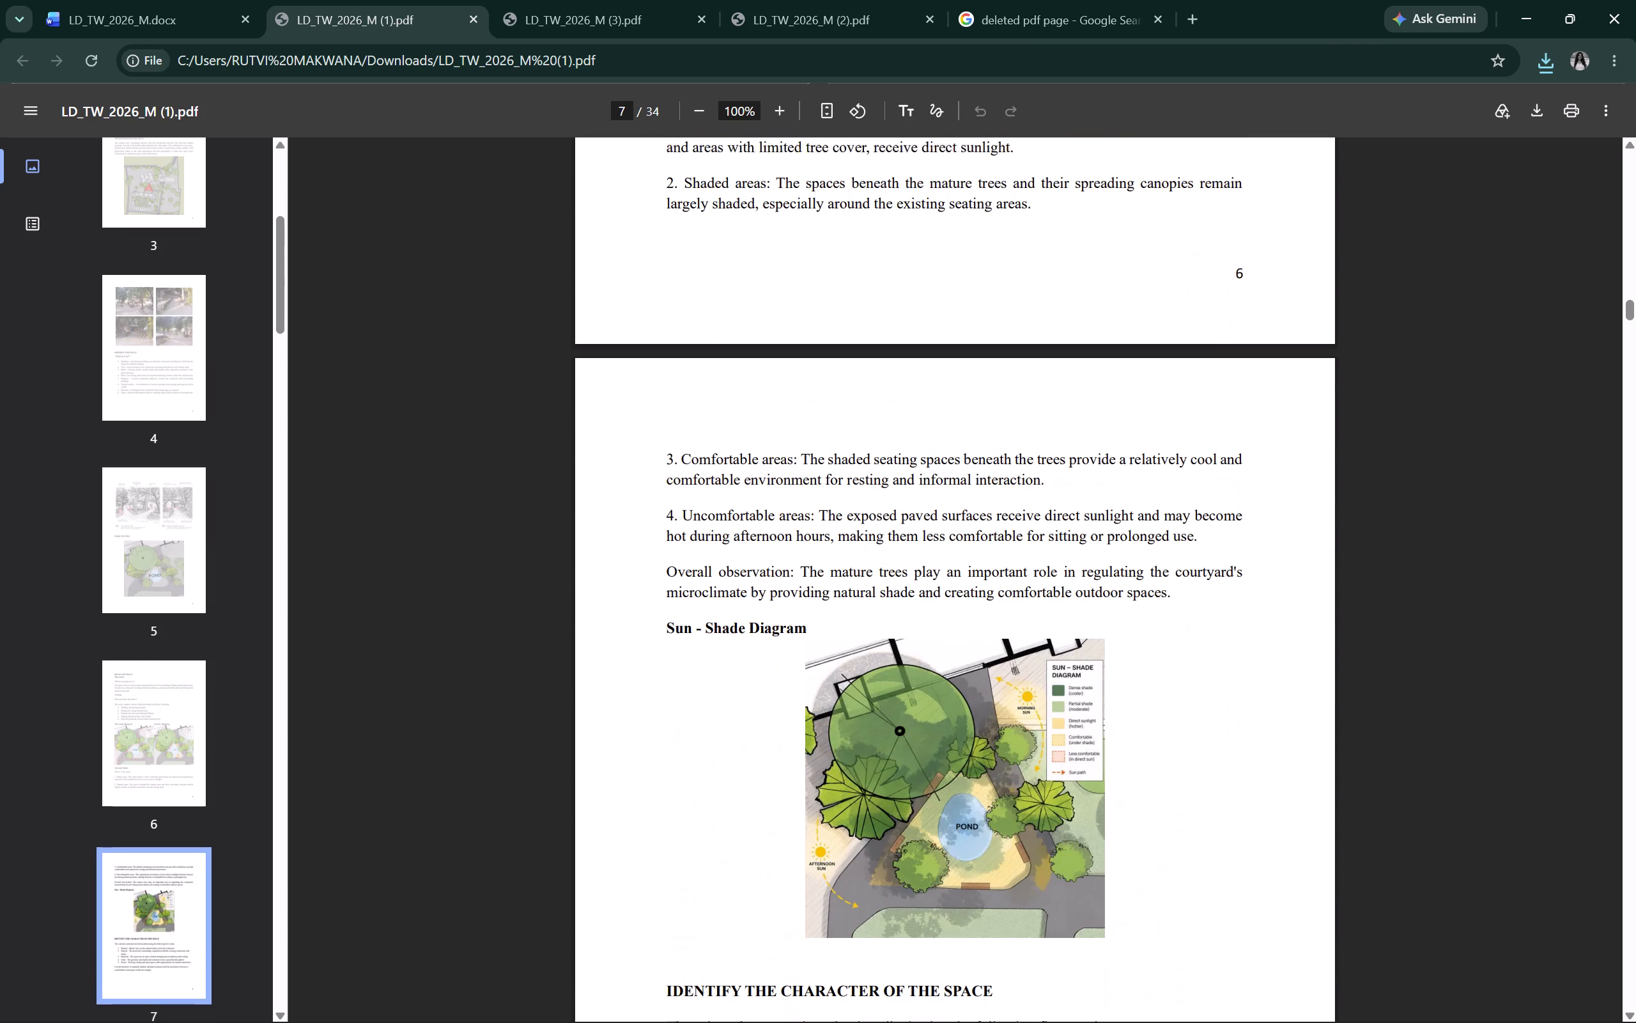
scroll(817, 681, "down", 8)
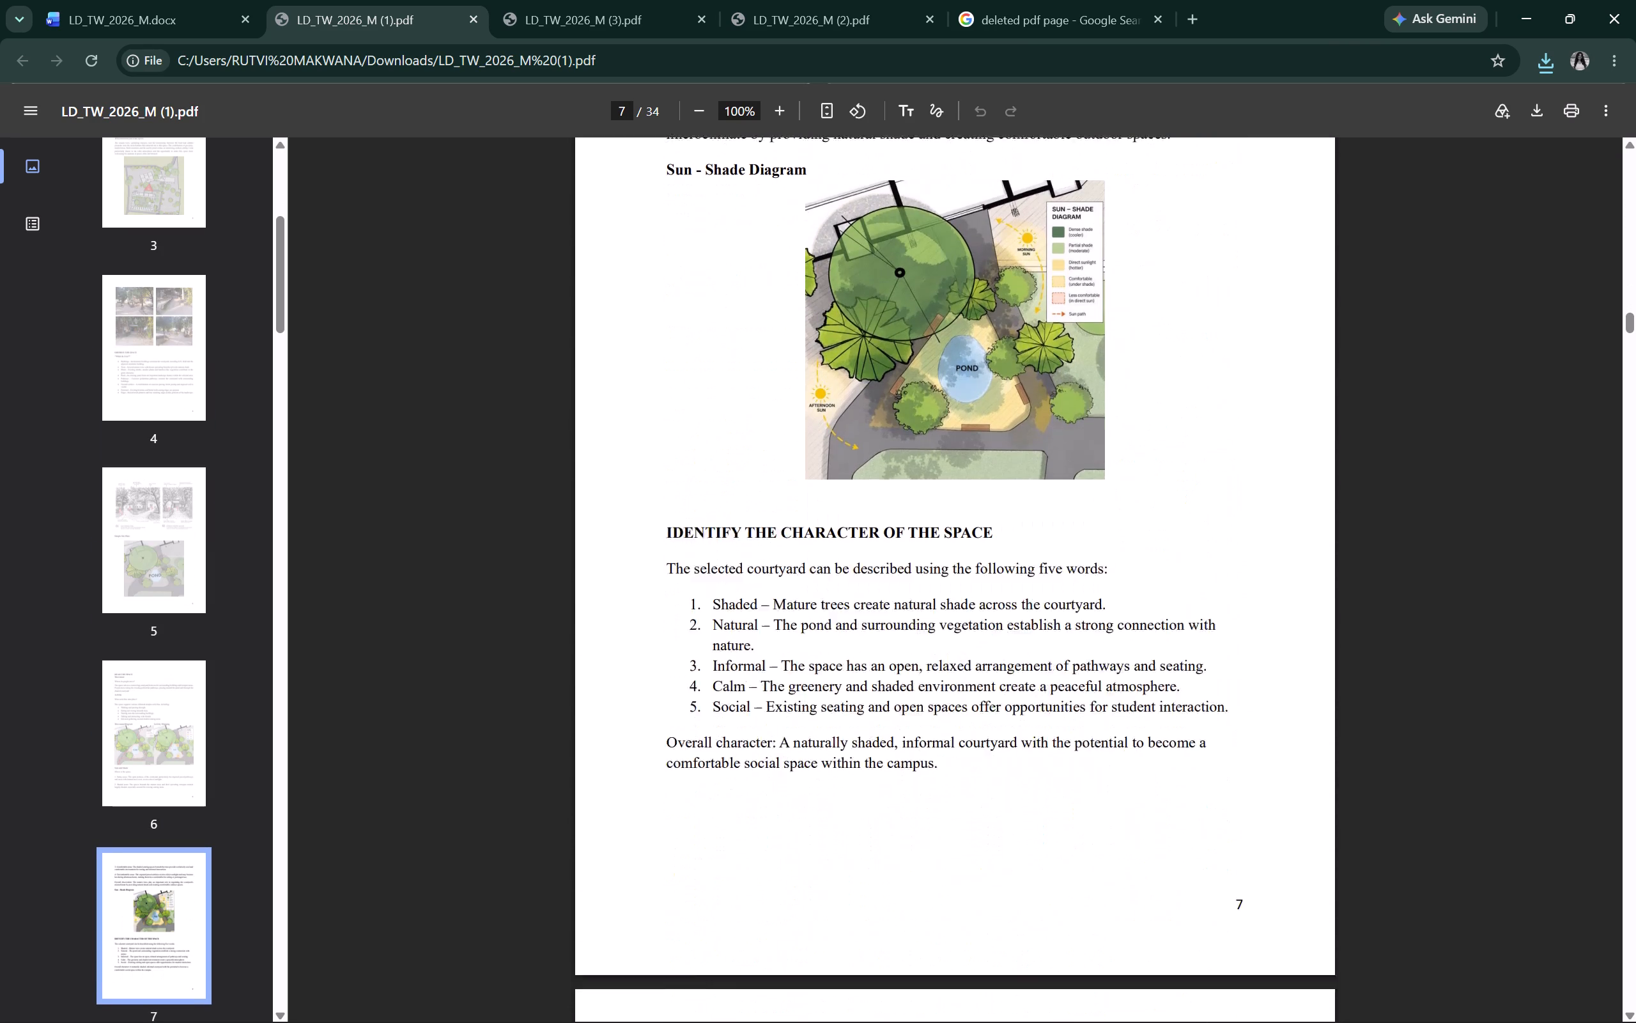
scroll(817, 681, "down", 12)
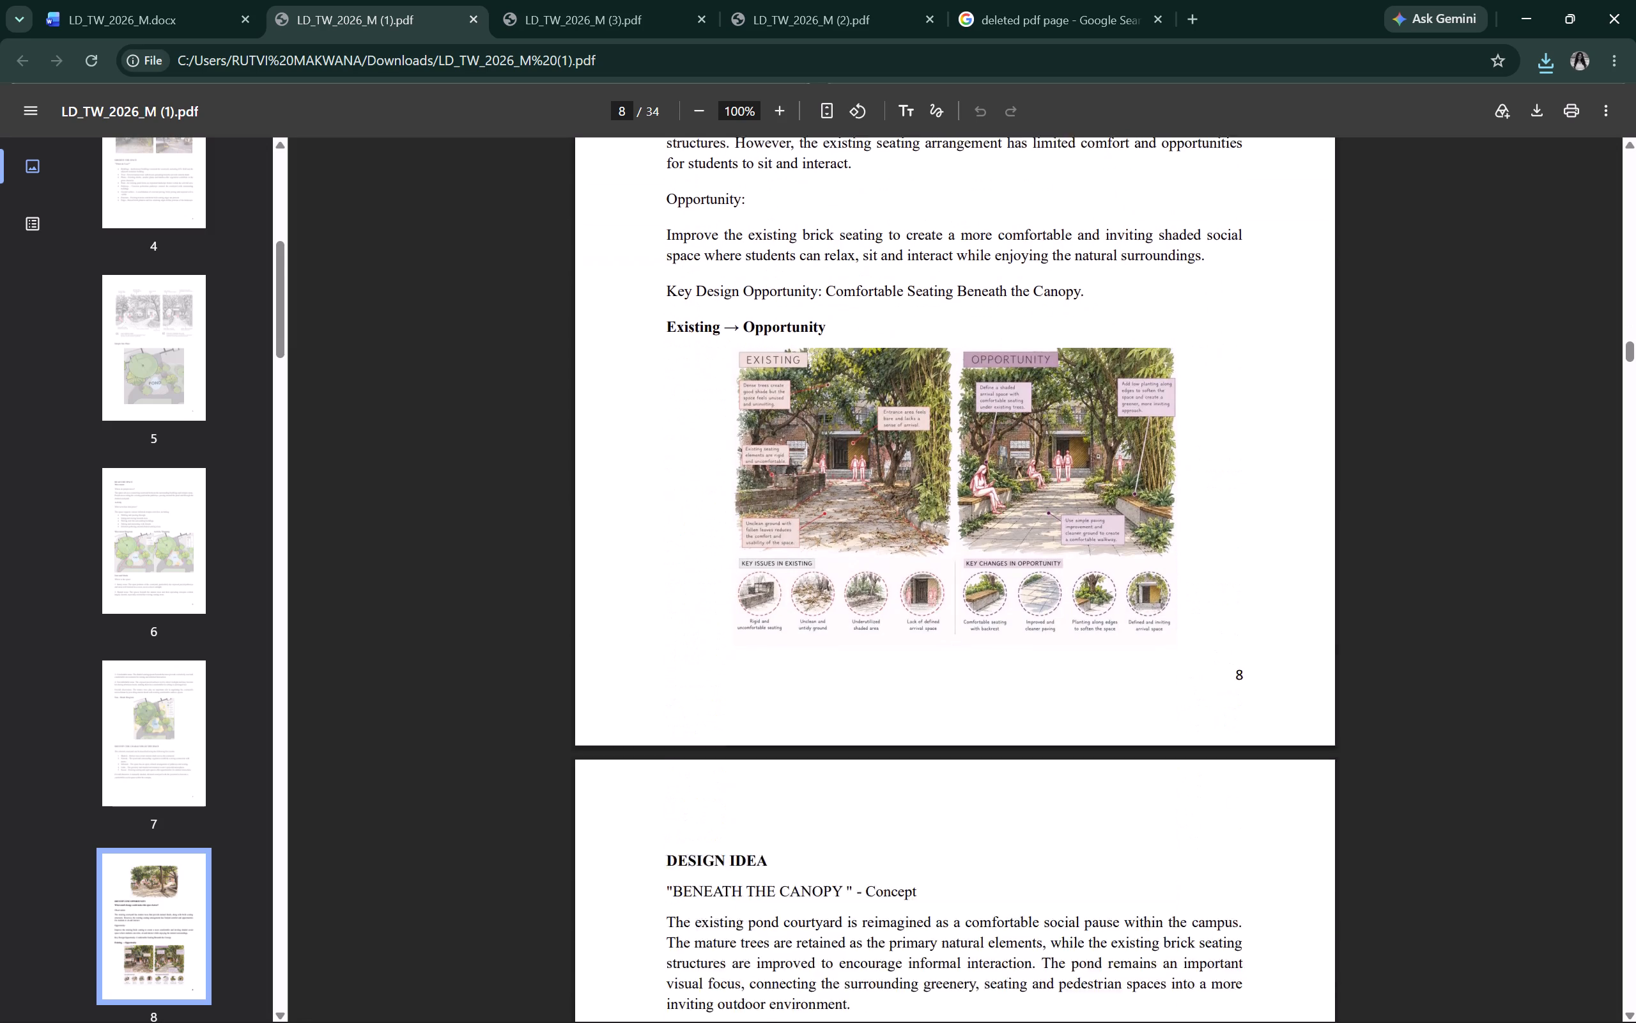
scroll(817, 681, "down", 17)
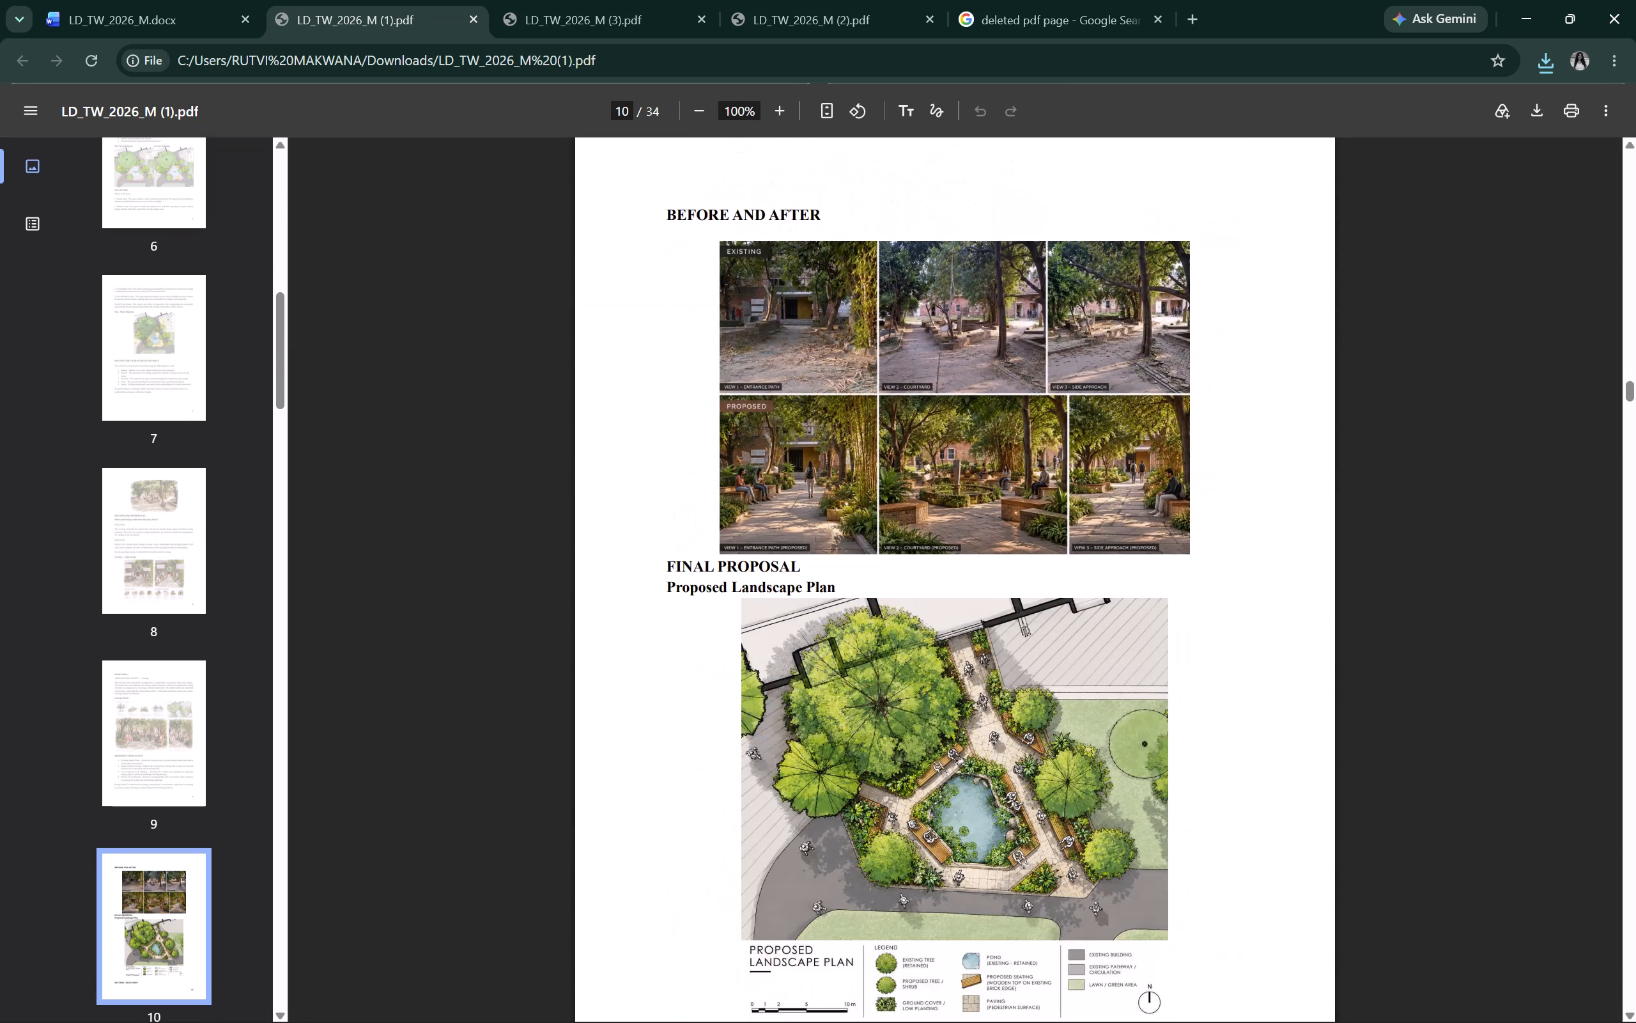
scroll(817, 681, "down", 11)
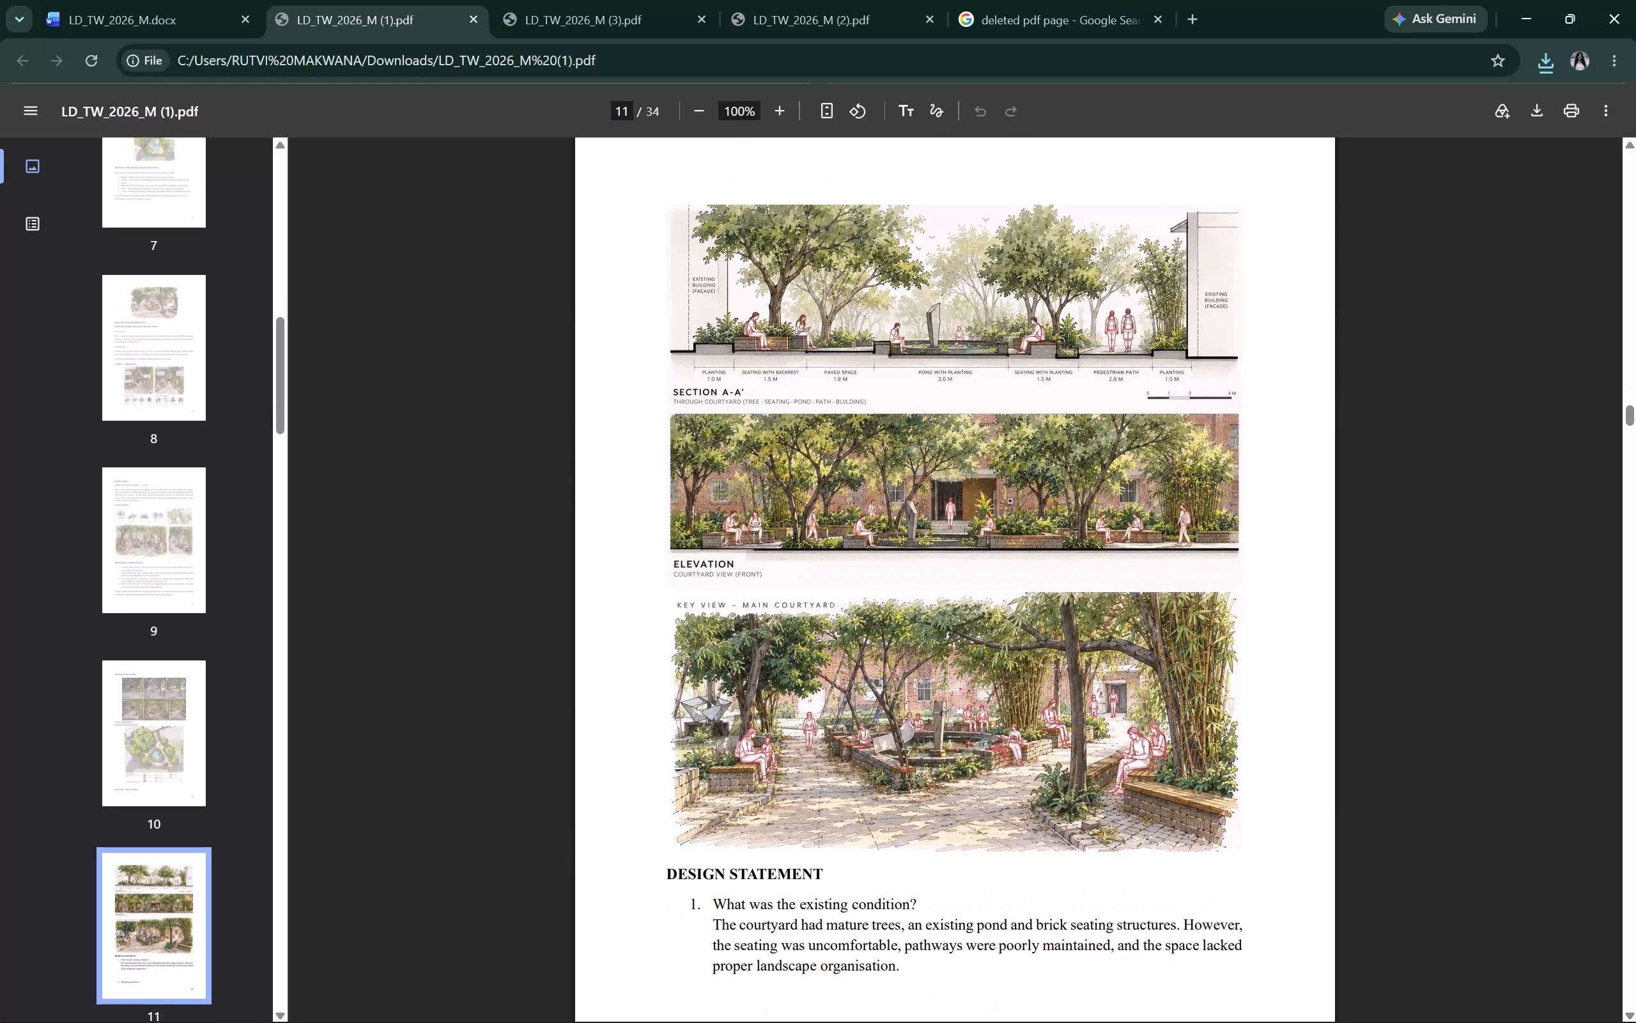
scroll(817, 681, "down", 16)
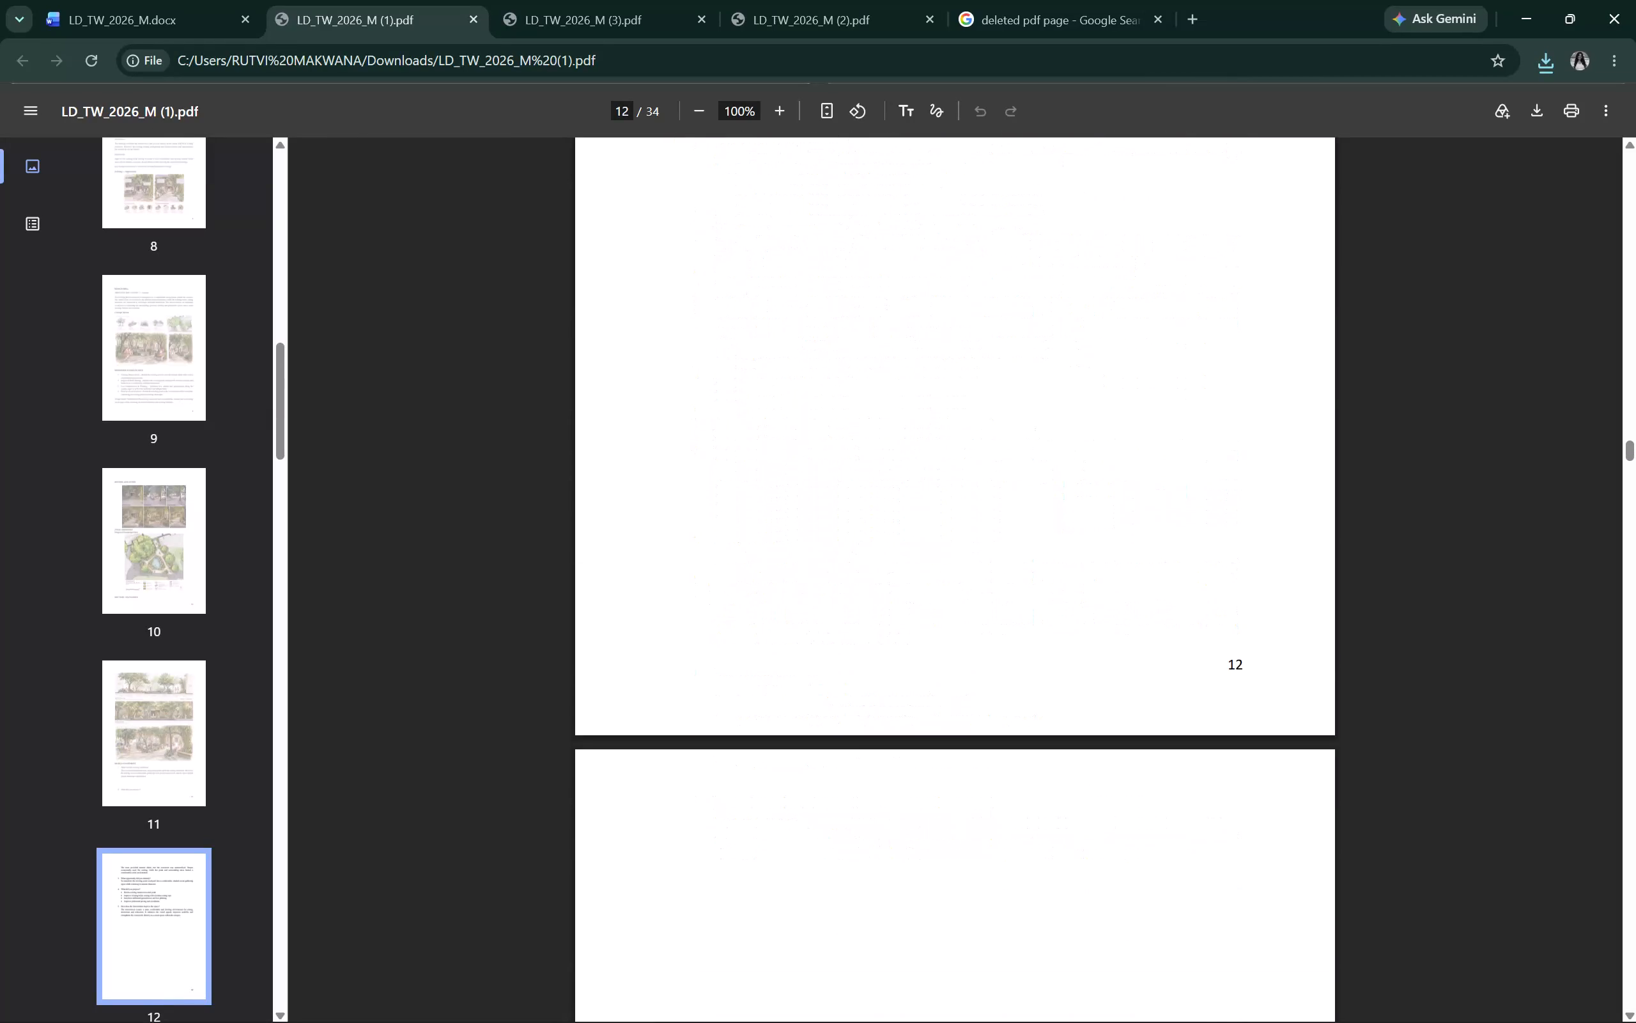
Review the PDF's plant documentation pages from page 13 through the Trees entries, checking headings, images and spacing.
scroll(817, 681, "down", 14)
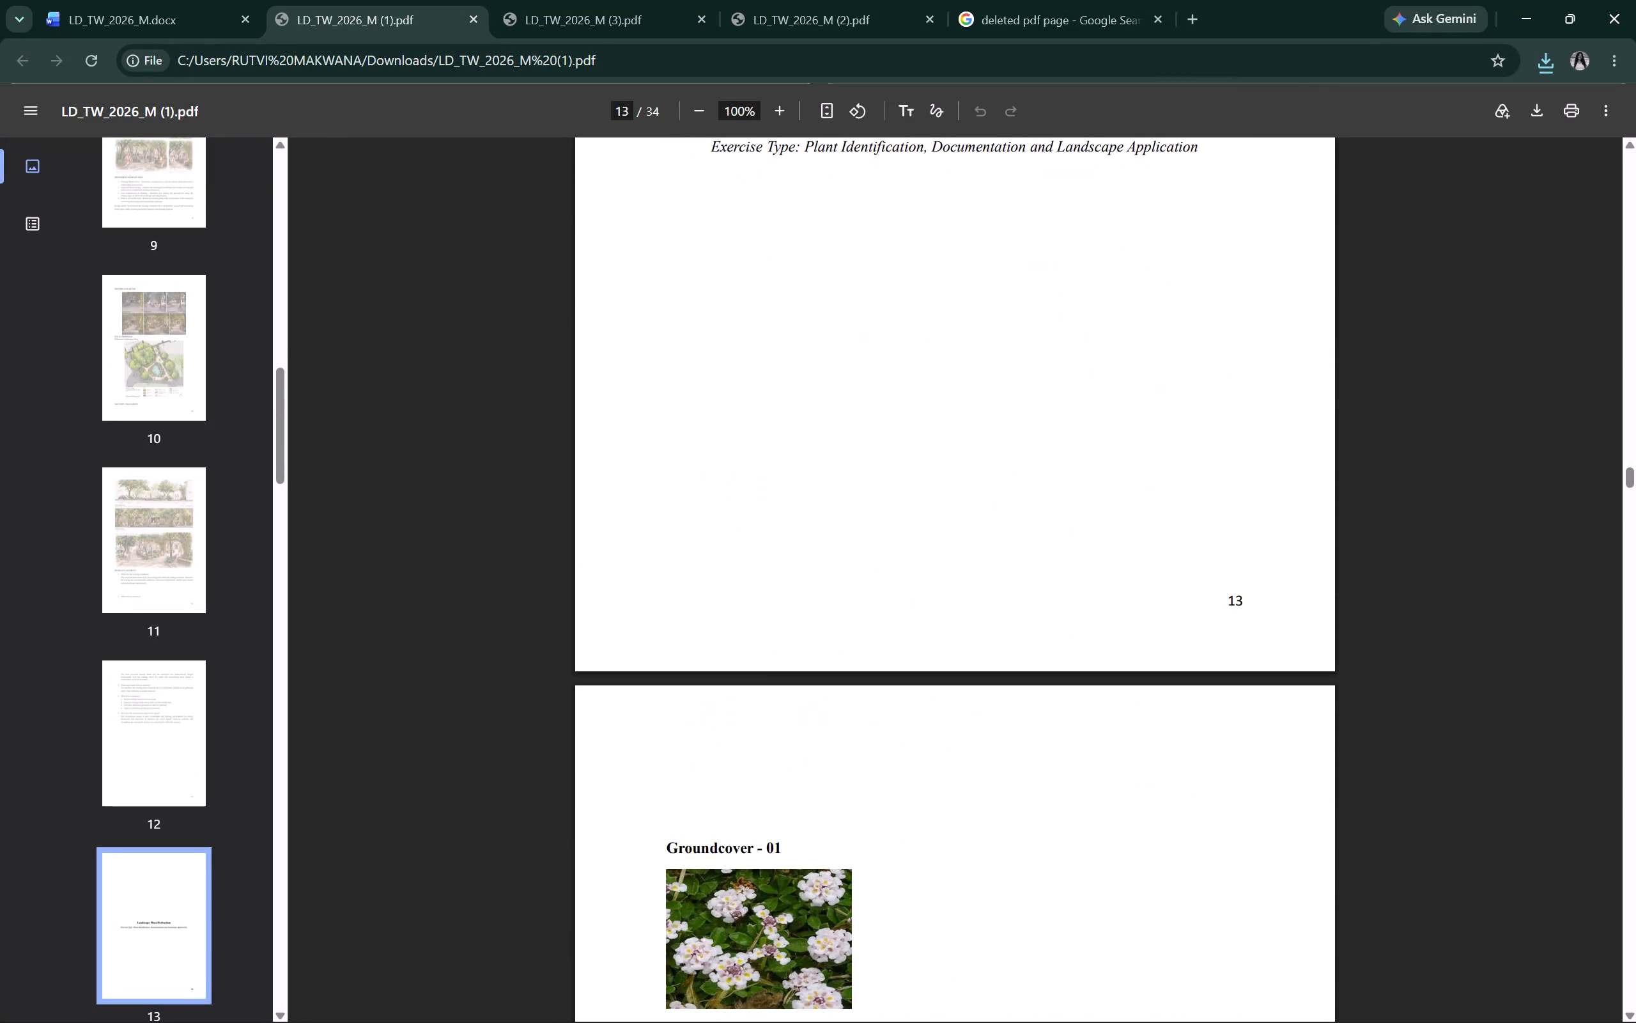
scroll(817, 681, "down", 20)
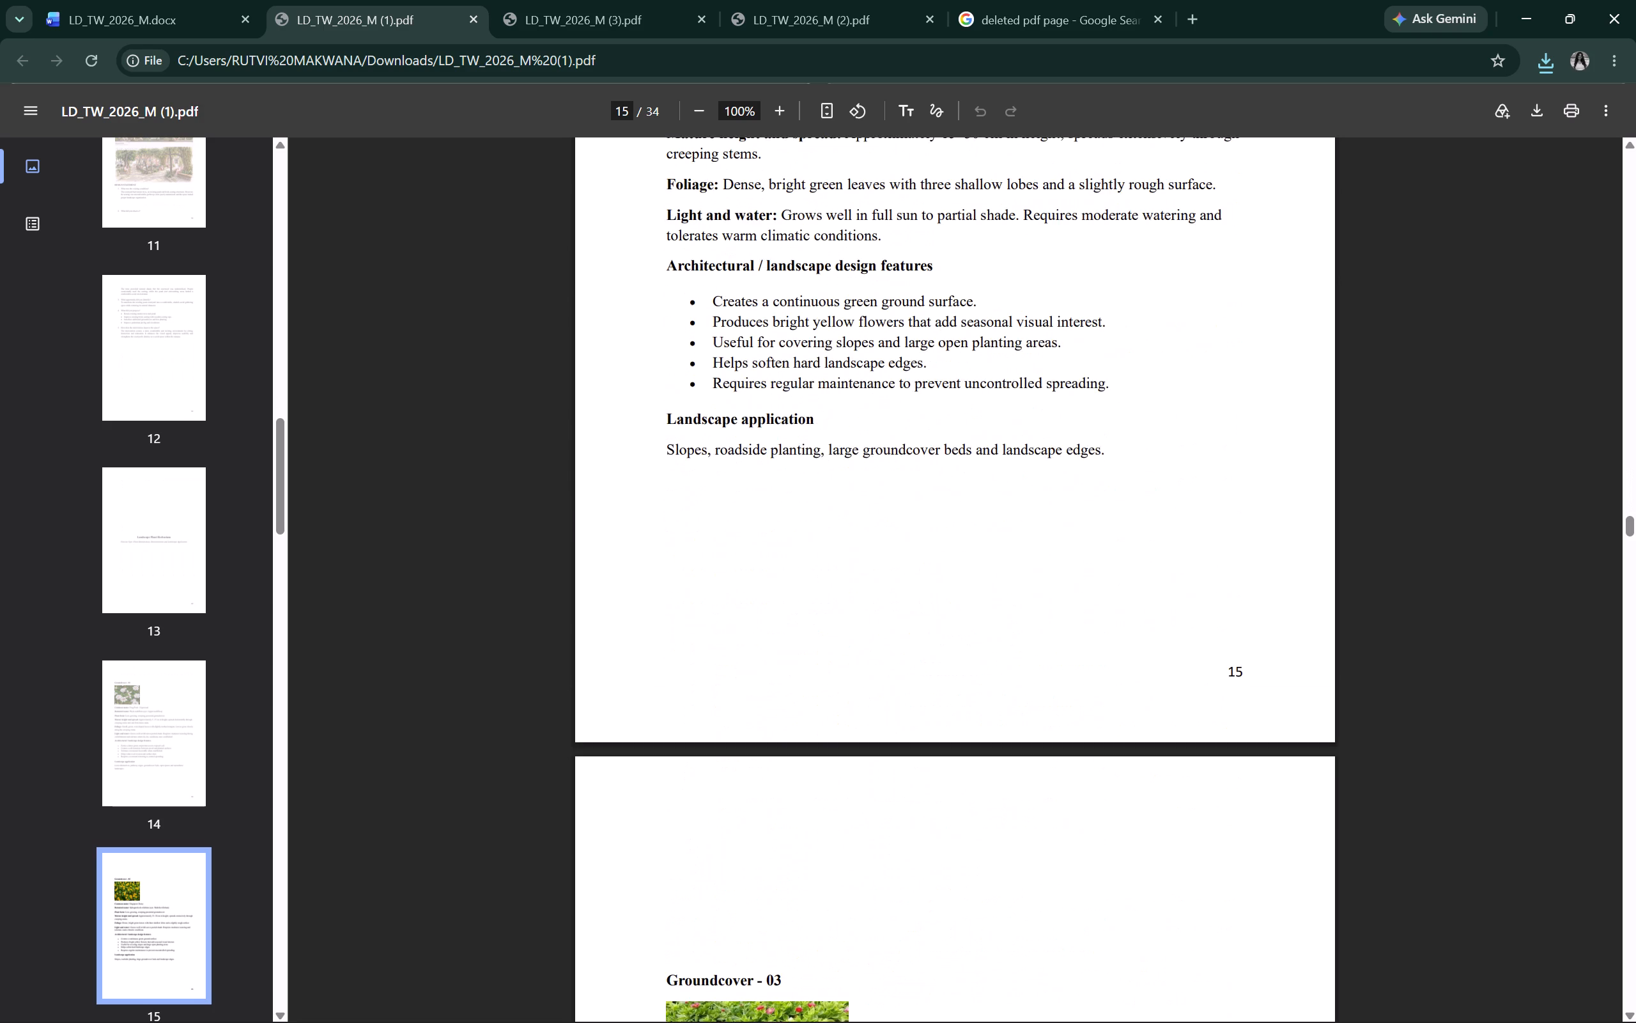
scroll(817, 681, "down", 20)
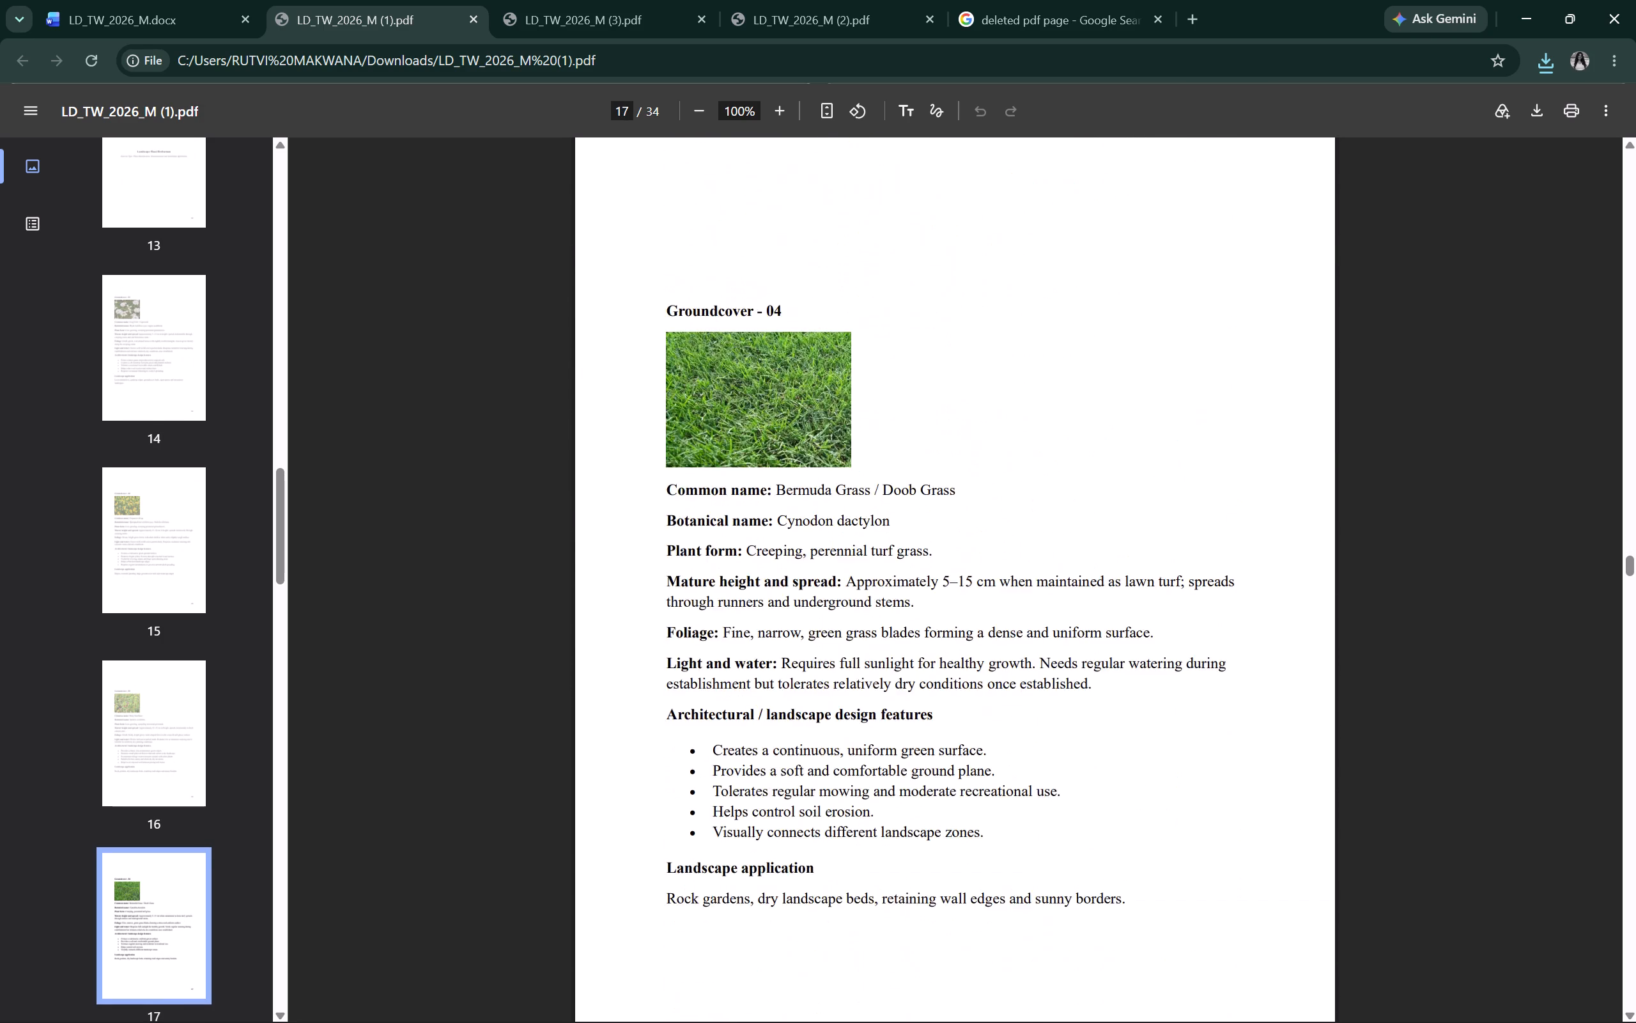
scroll(817, 681, "down", 16)
scroll(817, 681, "down", 5)
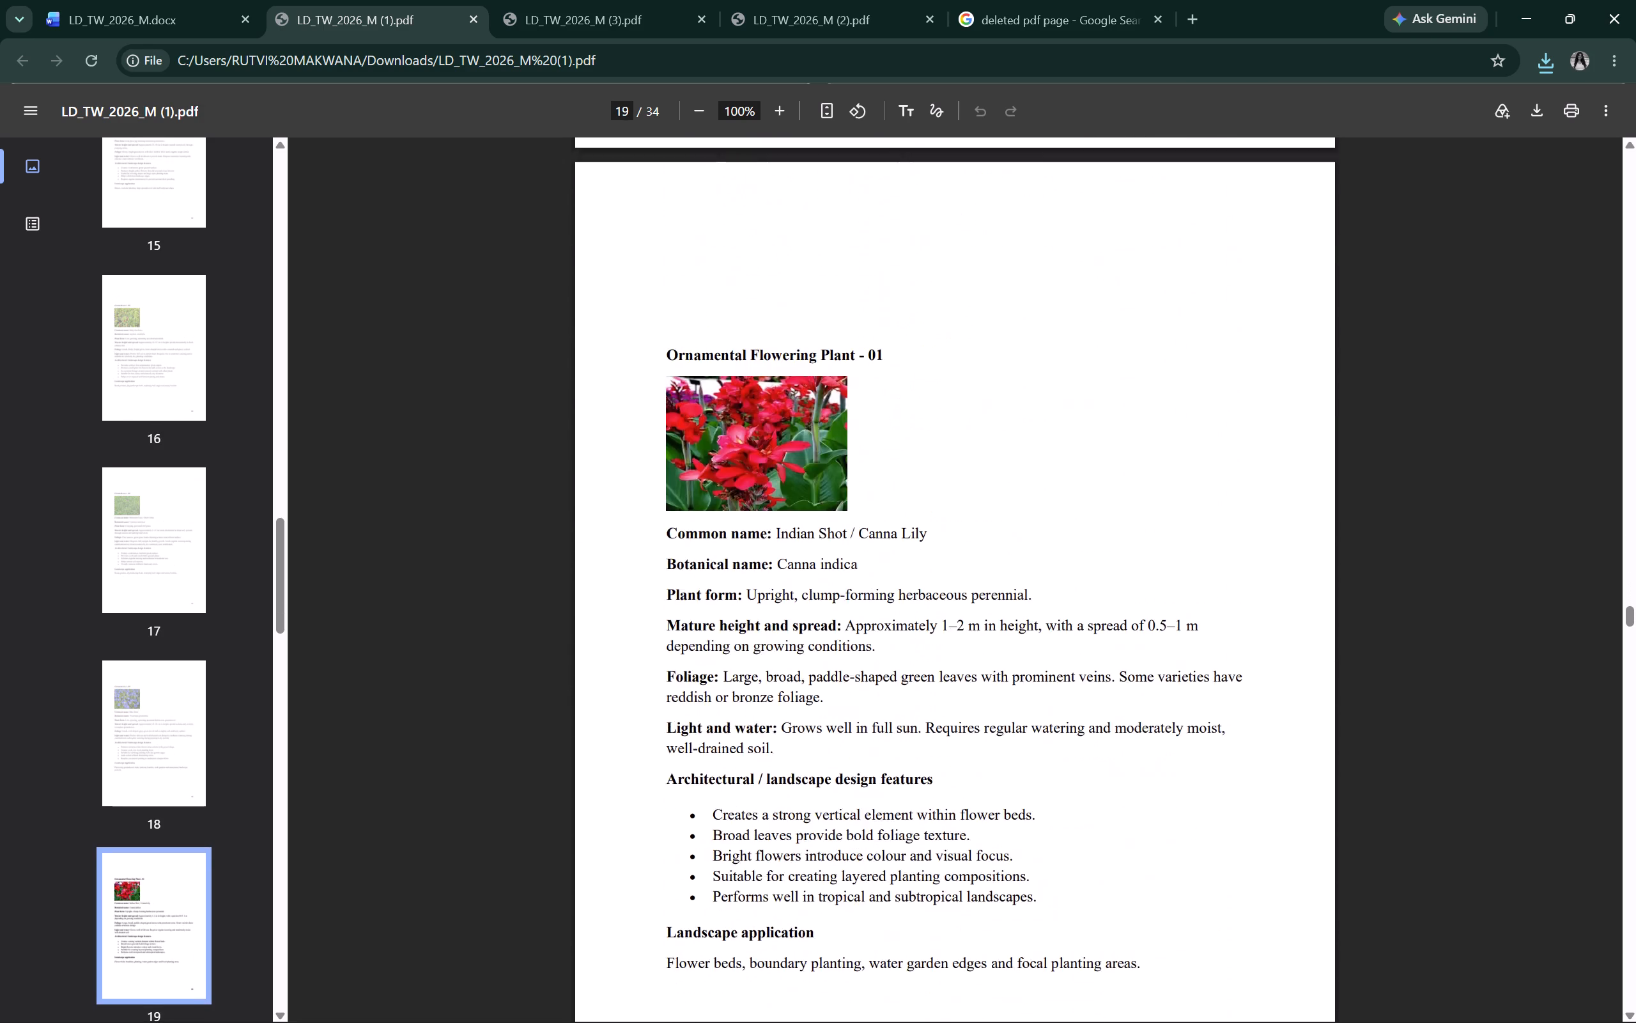
scroll(817, 681, "down", 19)
scroll(817, 680, "down", 9)
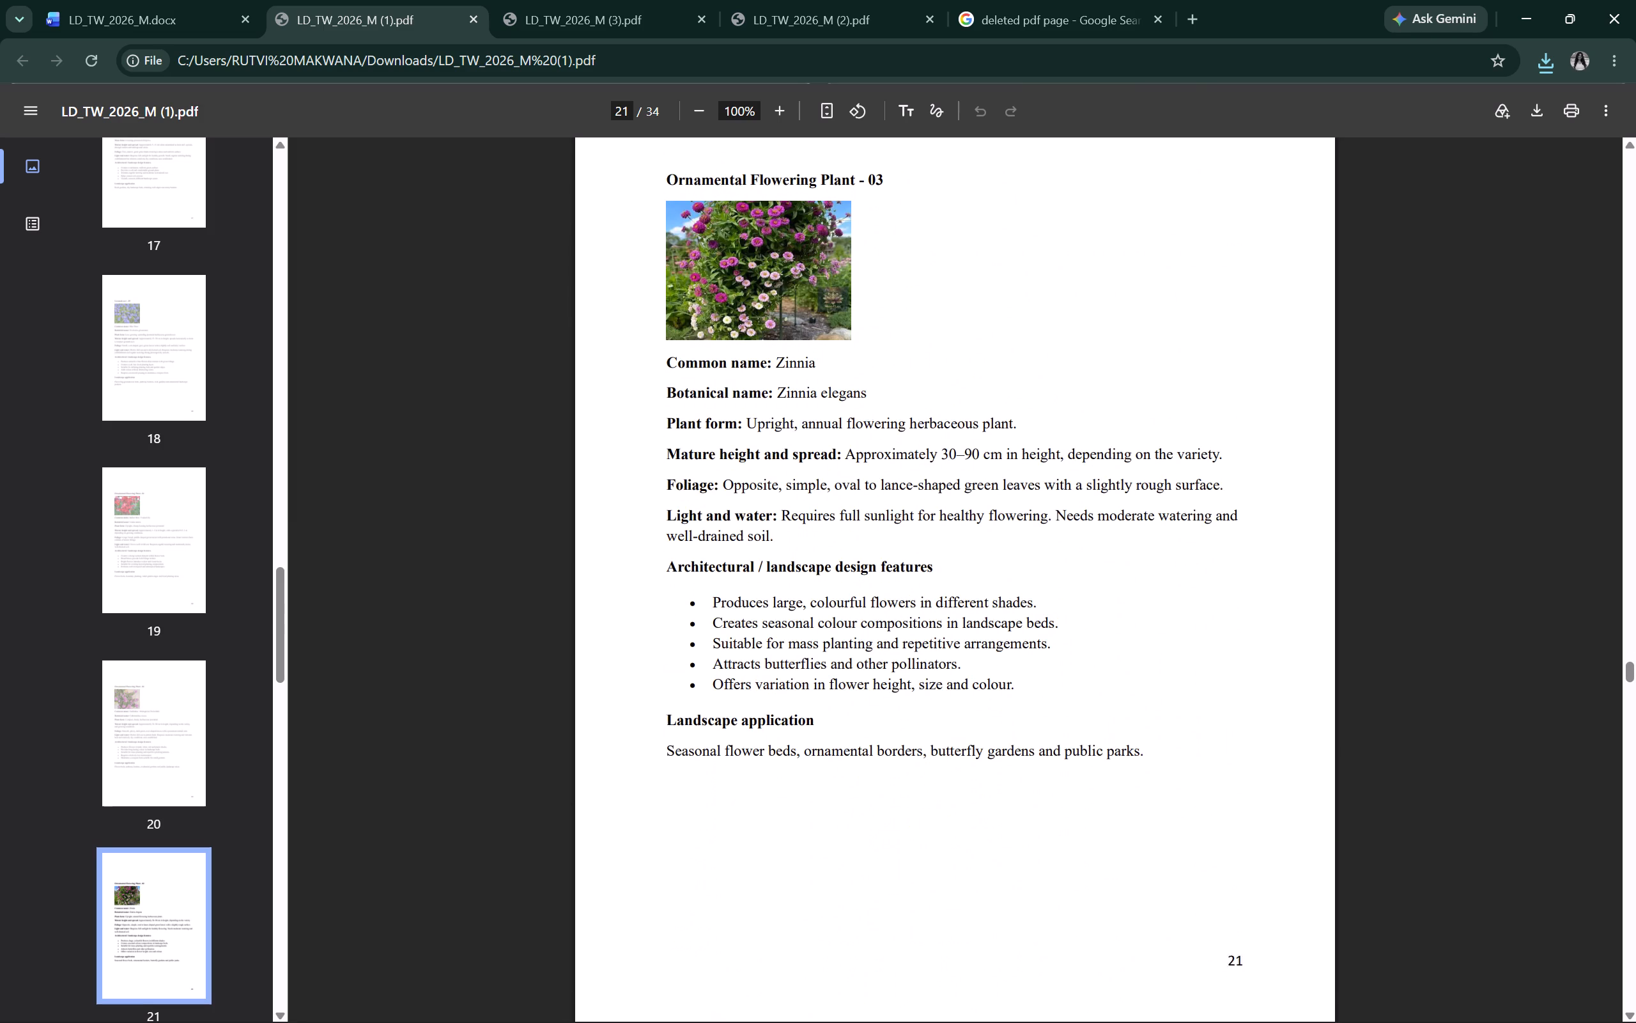
scroll(817, 680, "down", 20)
scroll(817, 680, "down", 9)
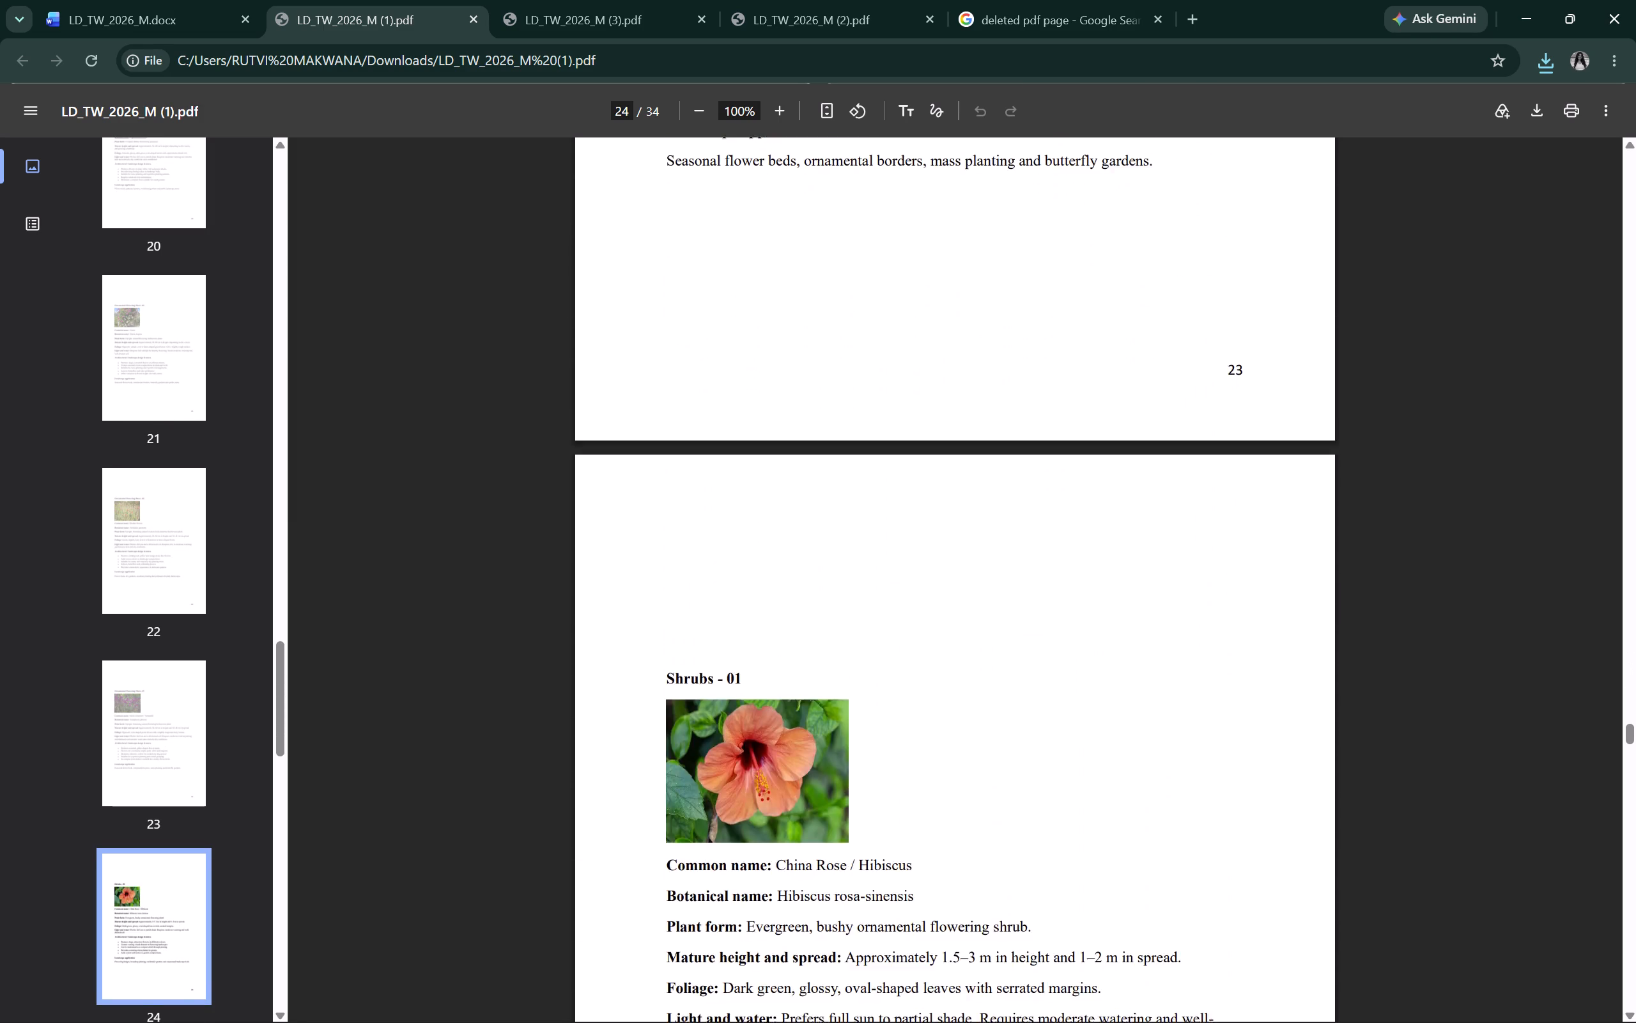
scroll(817, 680, "down", 20)
scroll(817, 680, "down", 13)
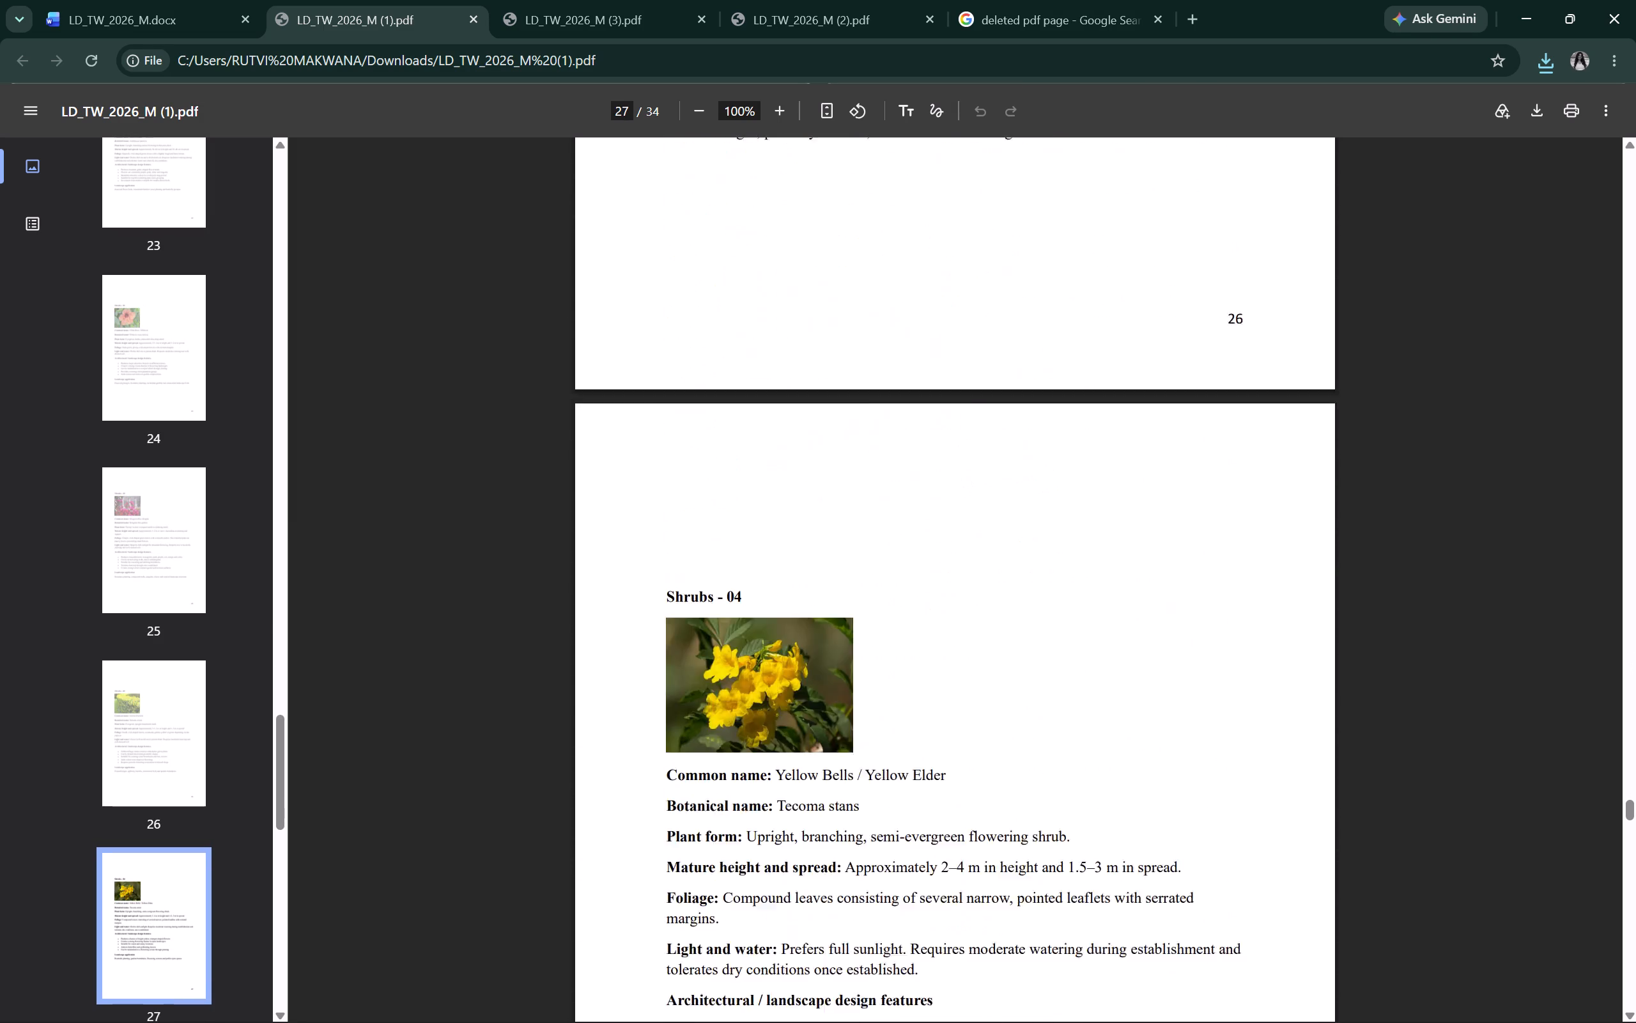
scroll(819, 668, "down", 20)
scroll(819, 668, "down", 13)
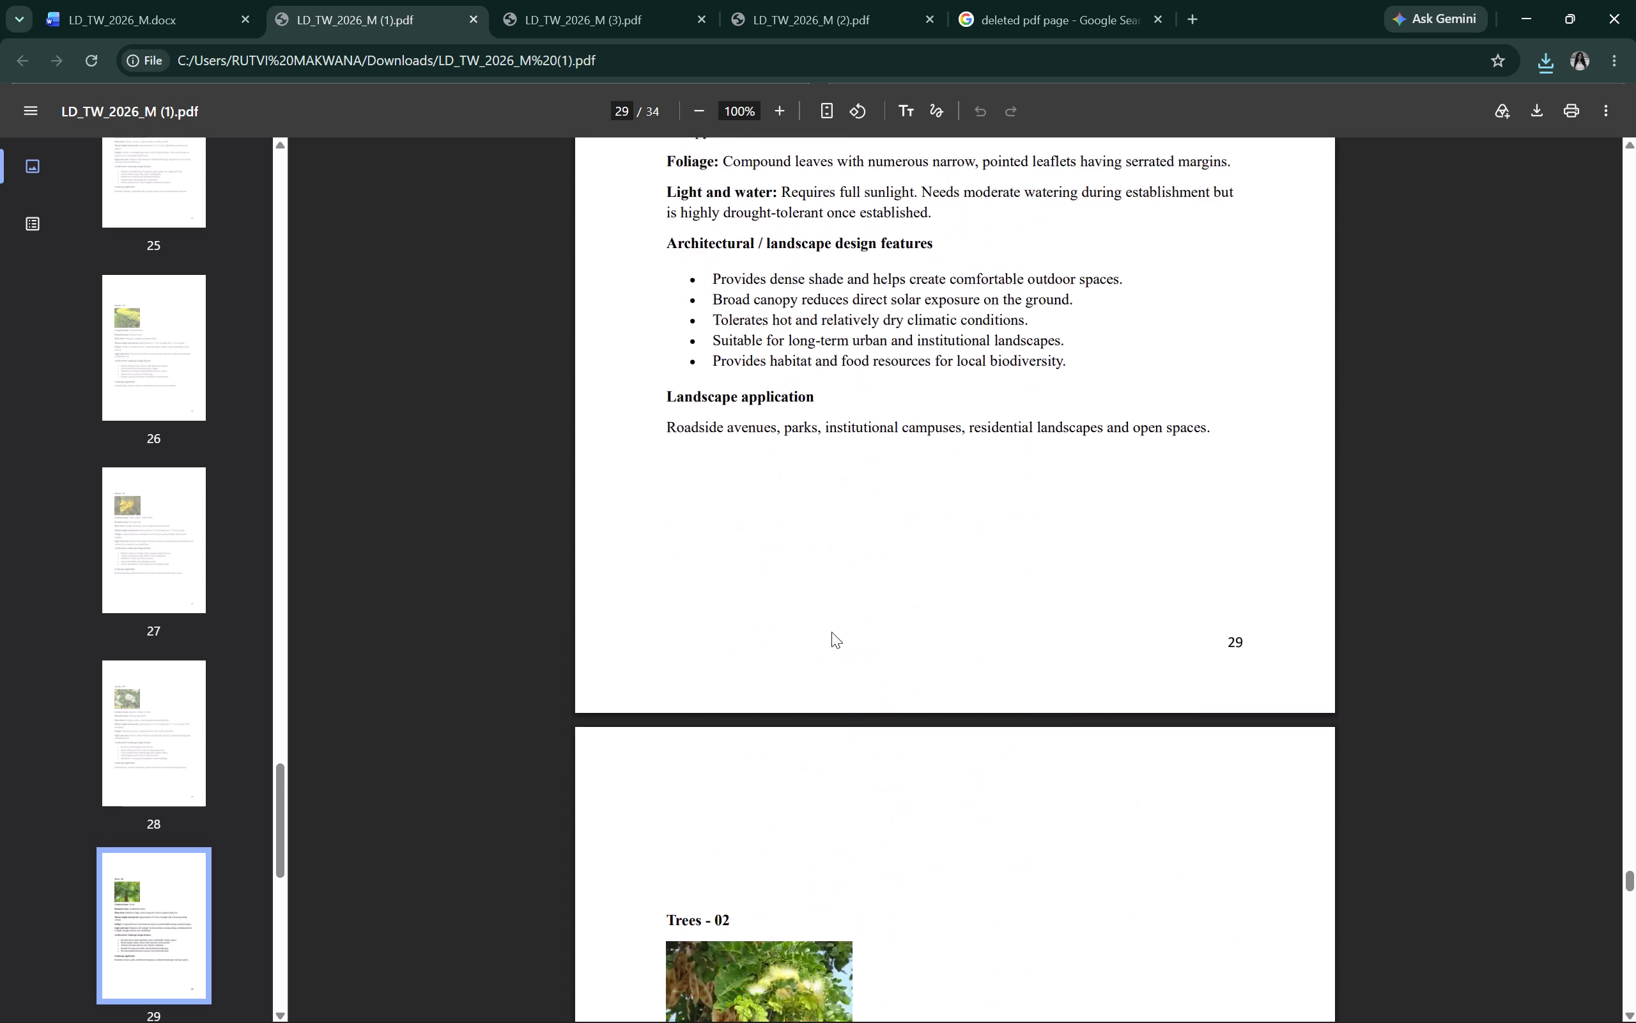
scroll(831, 632, "down", 19)
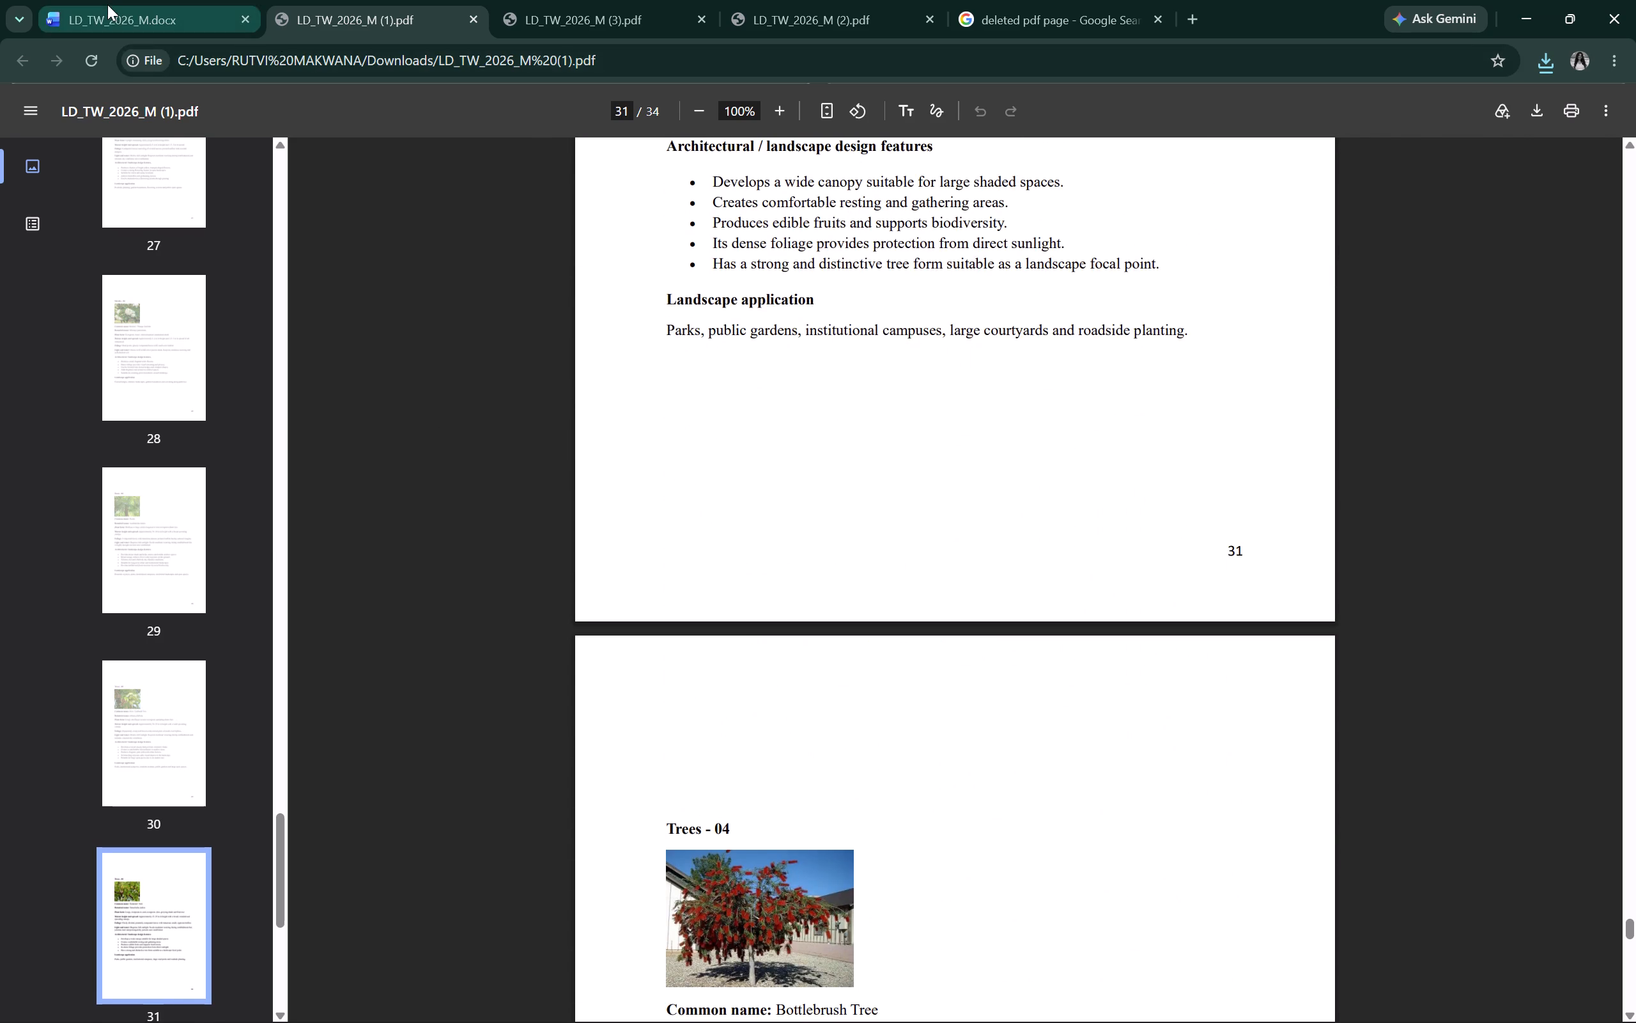
Return to the LD_TW_2026_M Word document and insert a blank line above the SECTION / ELEVATION heading on page 11.
left_click(107, 4)
scroll(560, 688, "up", 3)
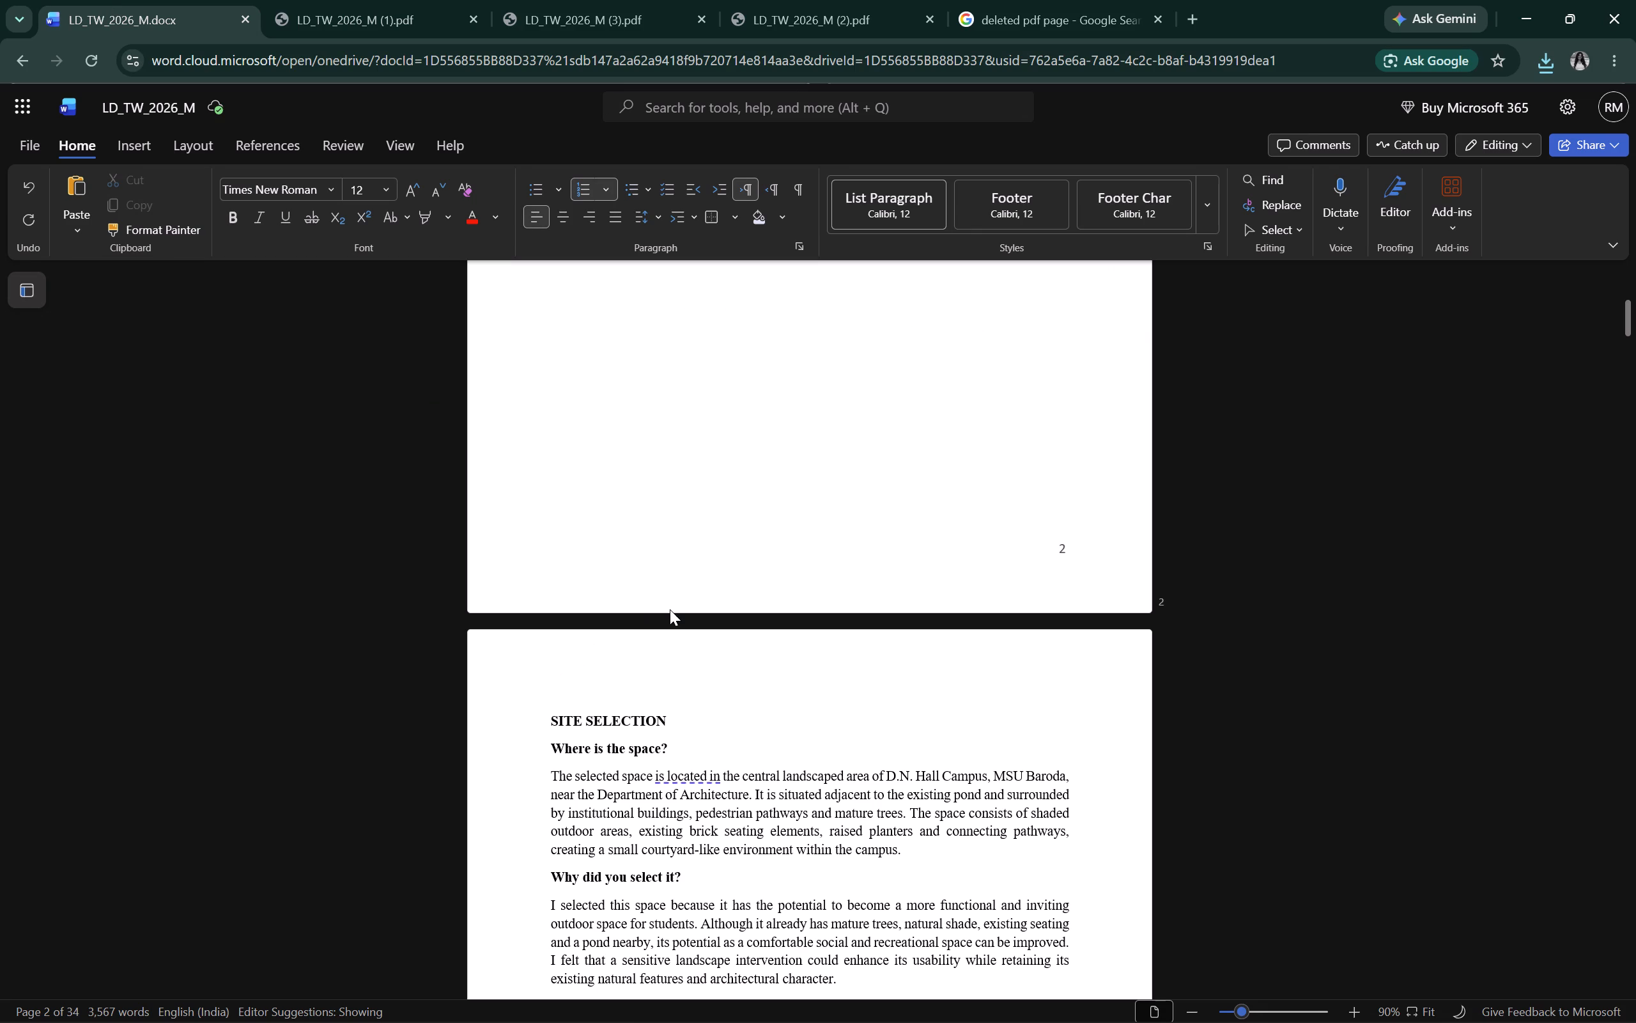
scroll(670, 609, "up", 4)
scroll(670, 609, "down", 10)
left_click(856, 615)
scroll(856, 614, "down", 13)
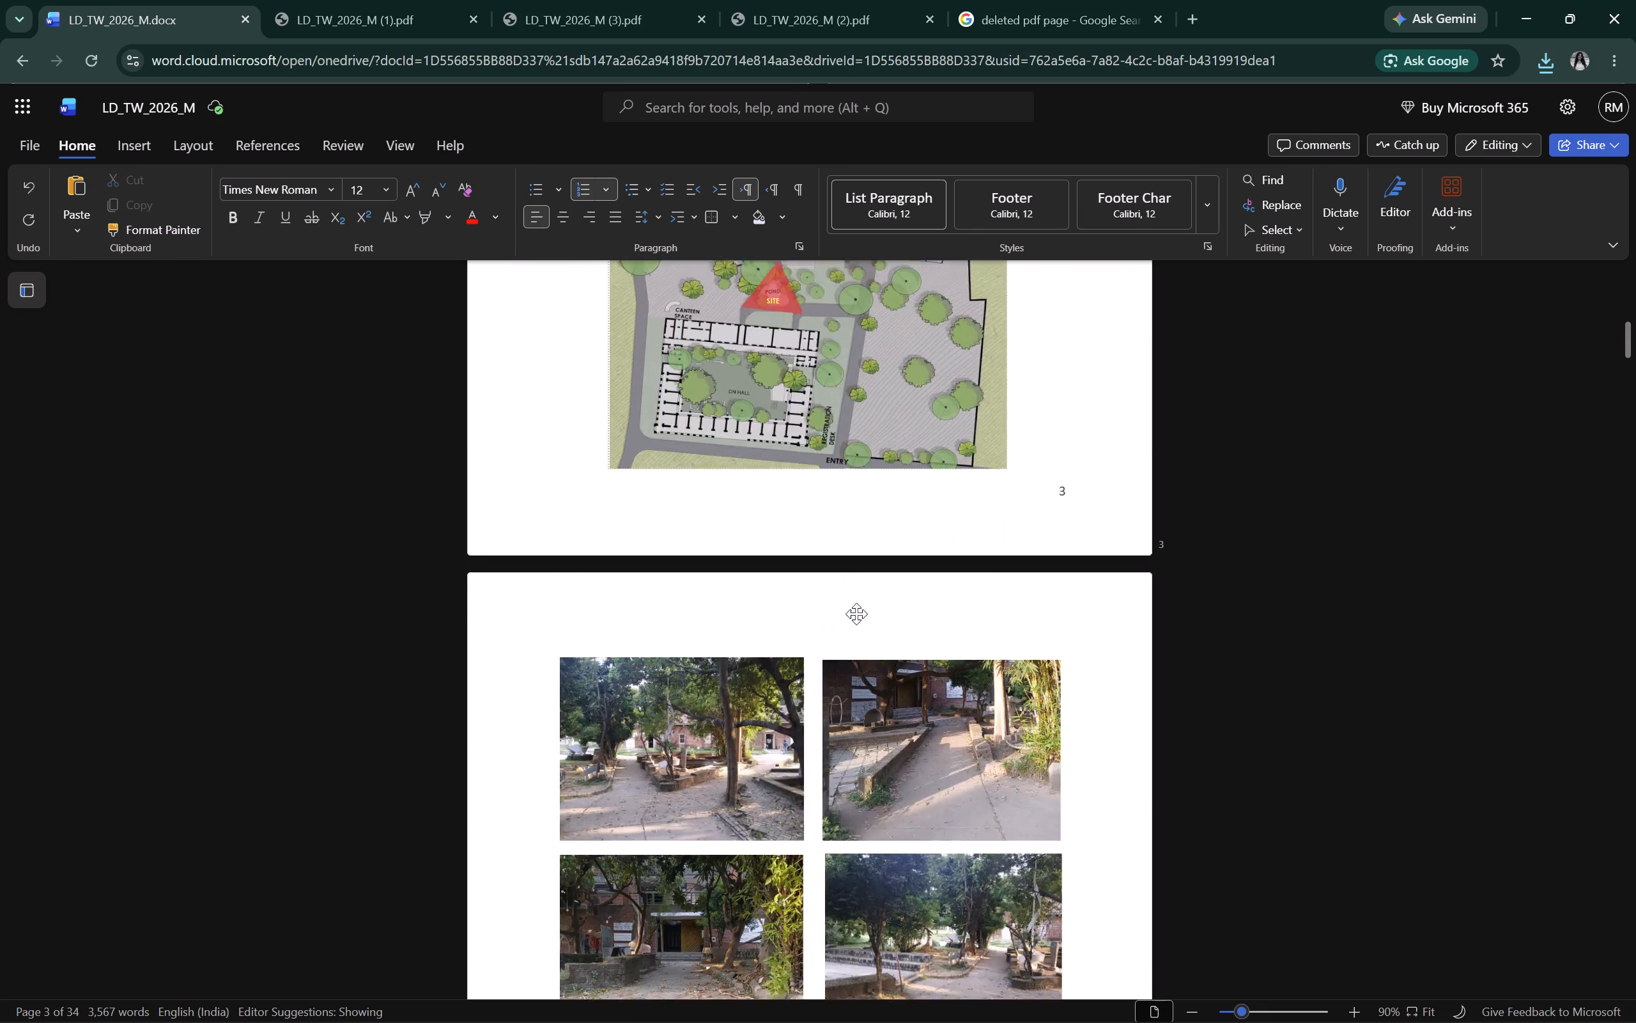
scroll(856, 614, "down", 20)
scroll(856, 614, "down", 20)
scroll(856, 614, "down", 5)
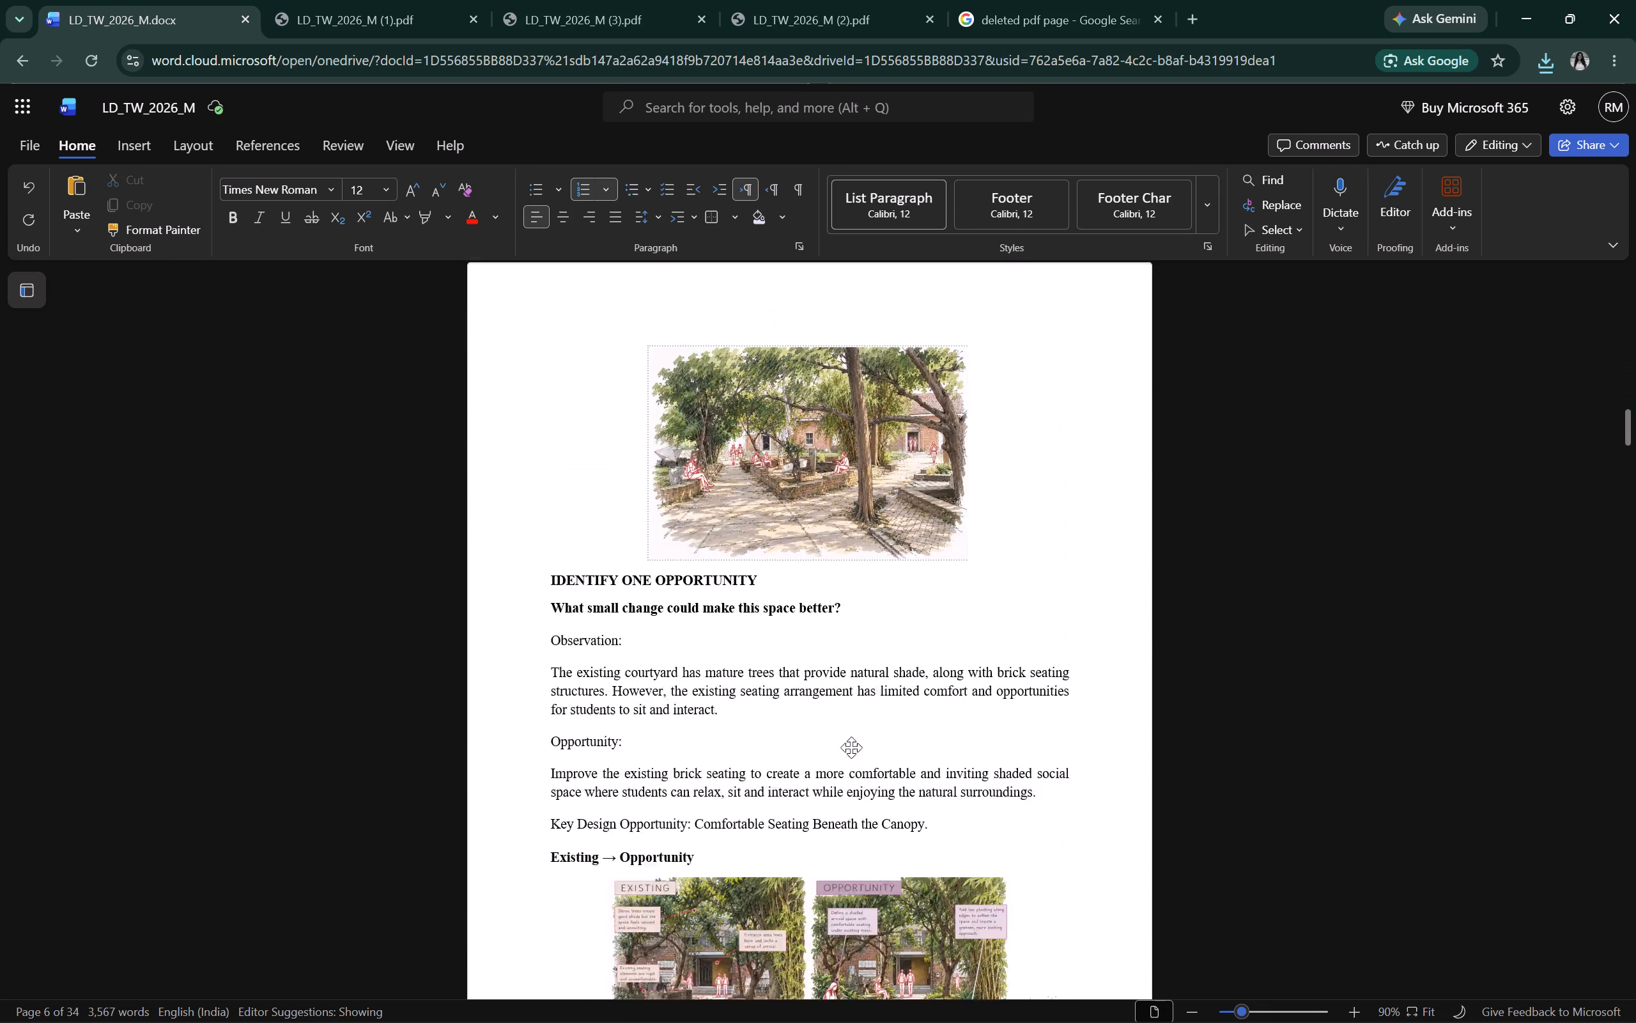
scroll(853, 742, "down", 14)
scroll(853, 742, "down", 9)
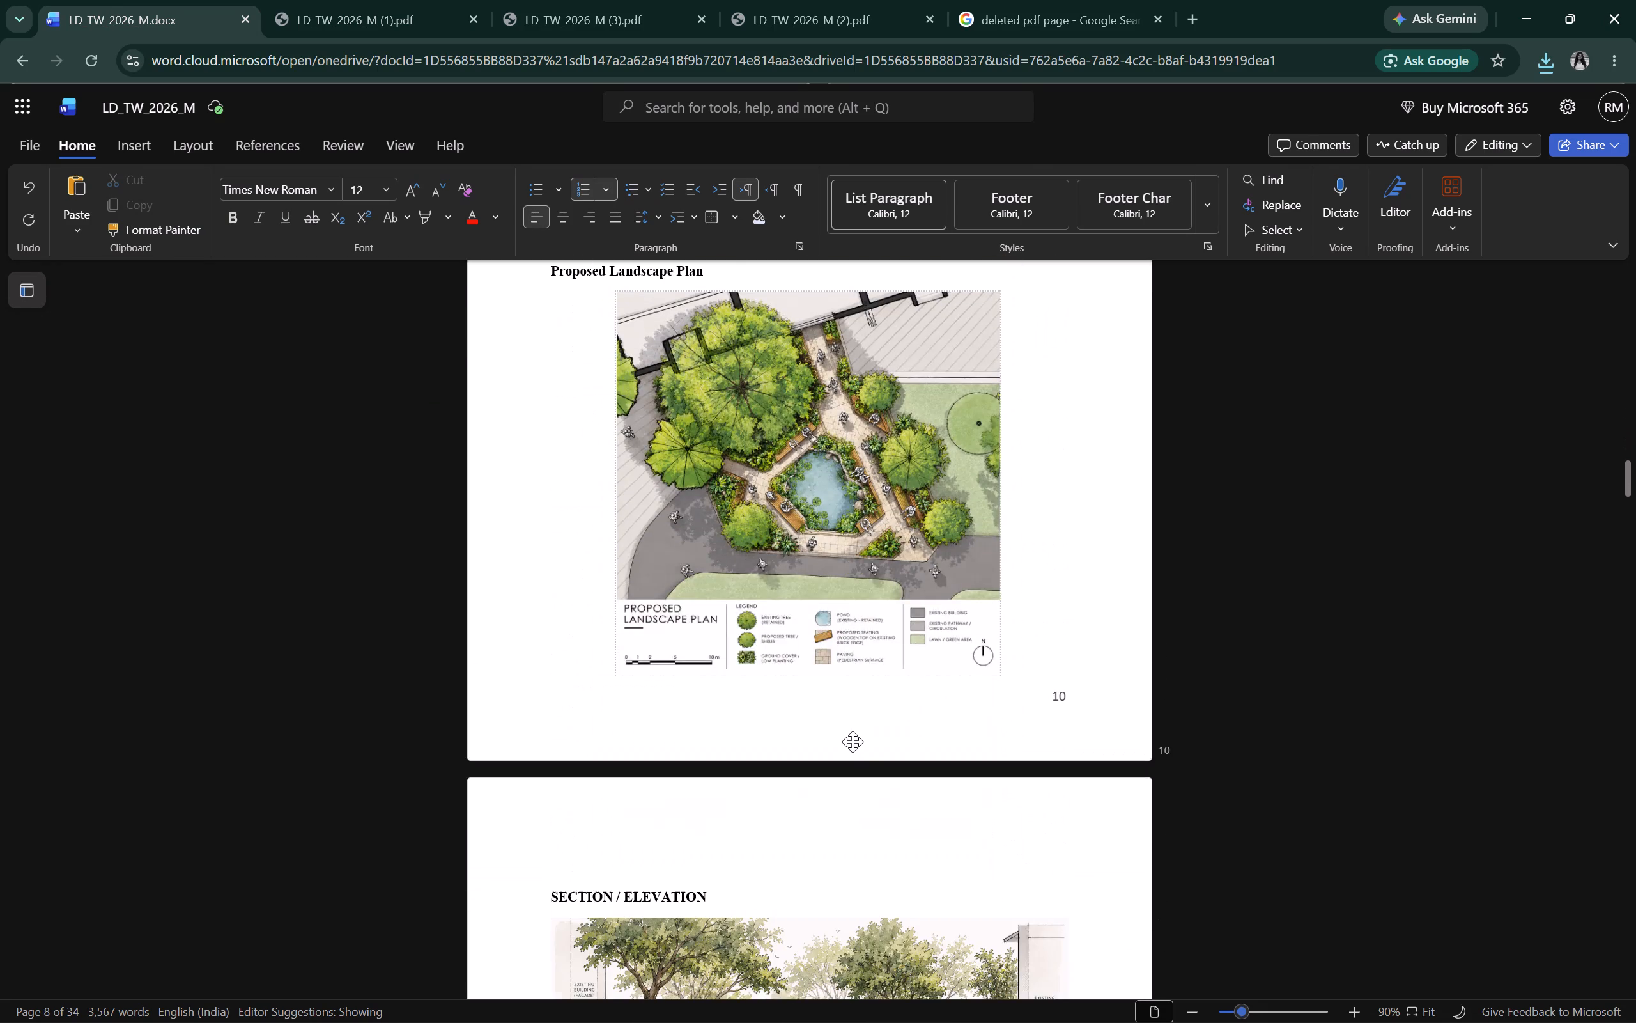
scroll(853, 742, "down", 6)
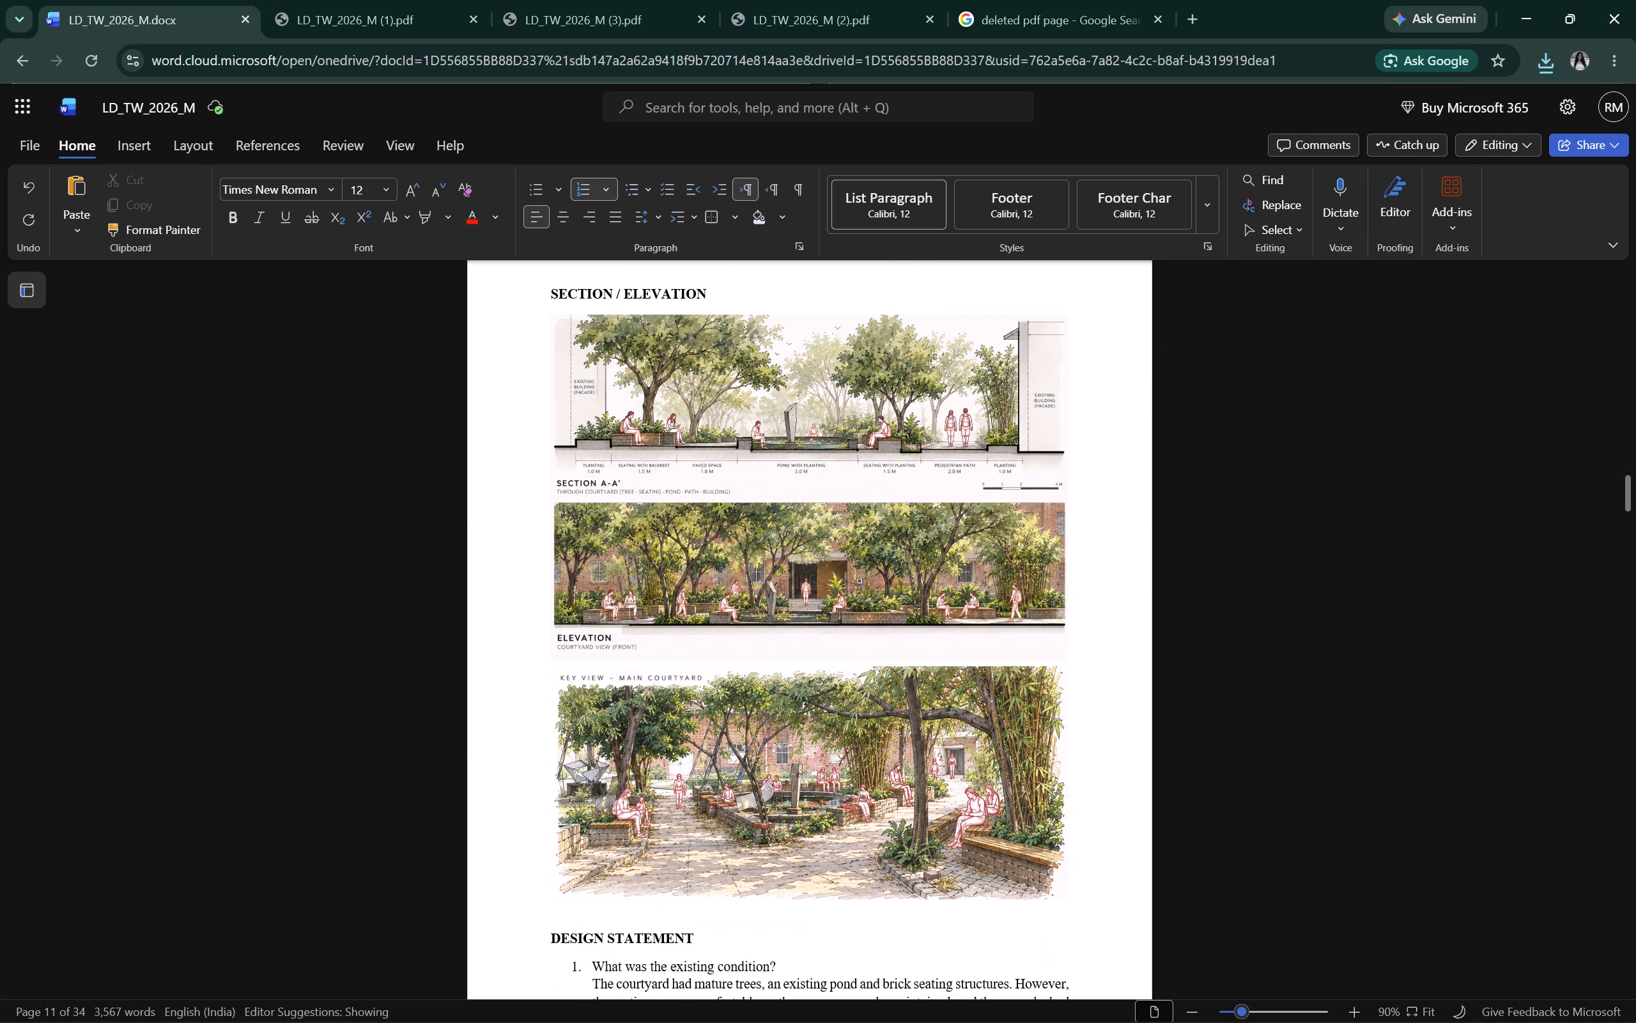
left_click(557, 297)
left_click(550, 296)
key("Return")
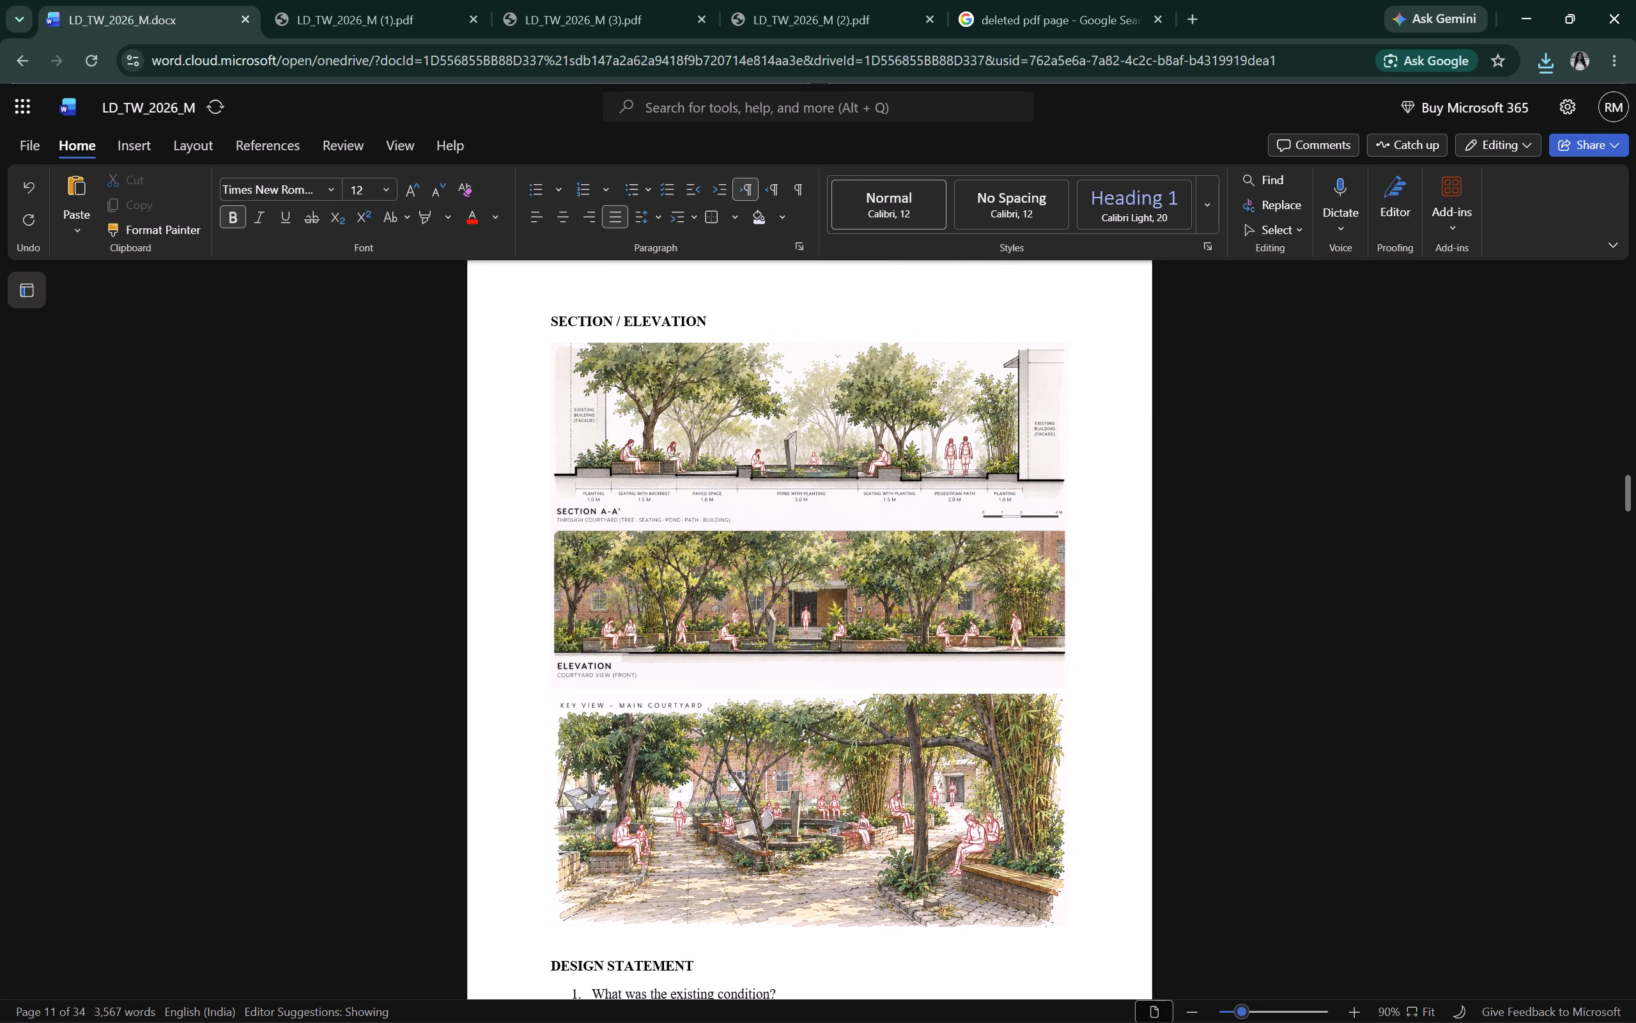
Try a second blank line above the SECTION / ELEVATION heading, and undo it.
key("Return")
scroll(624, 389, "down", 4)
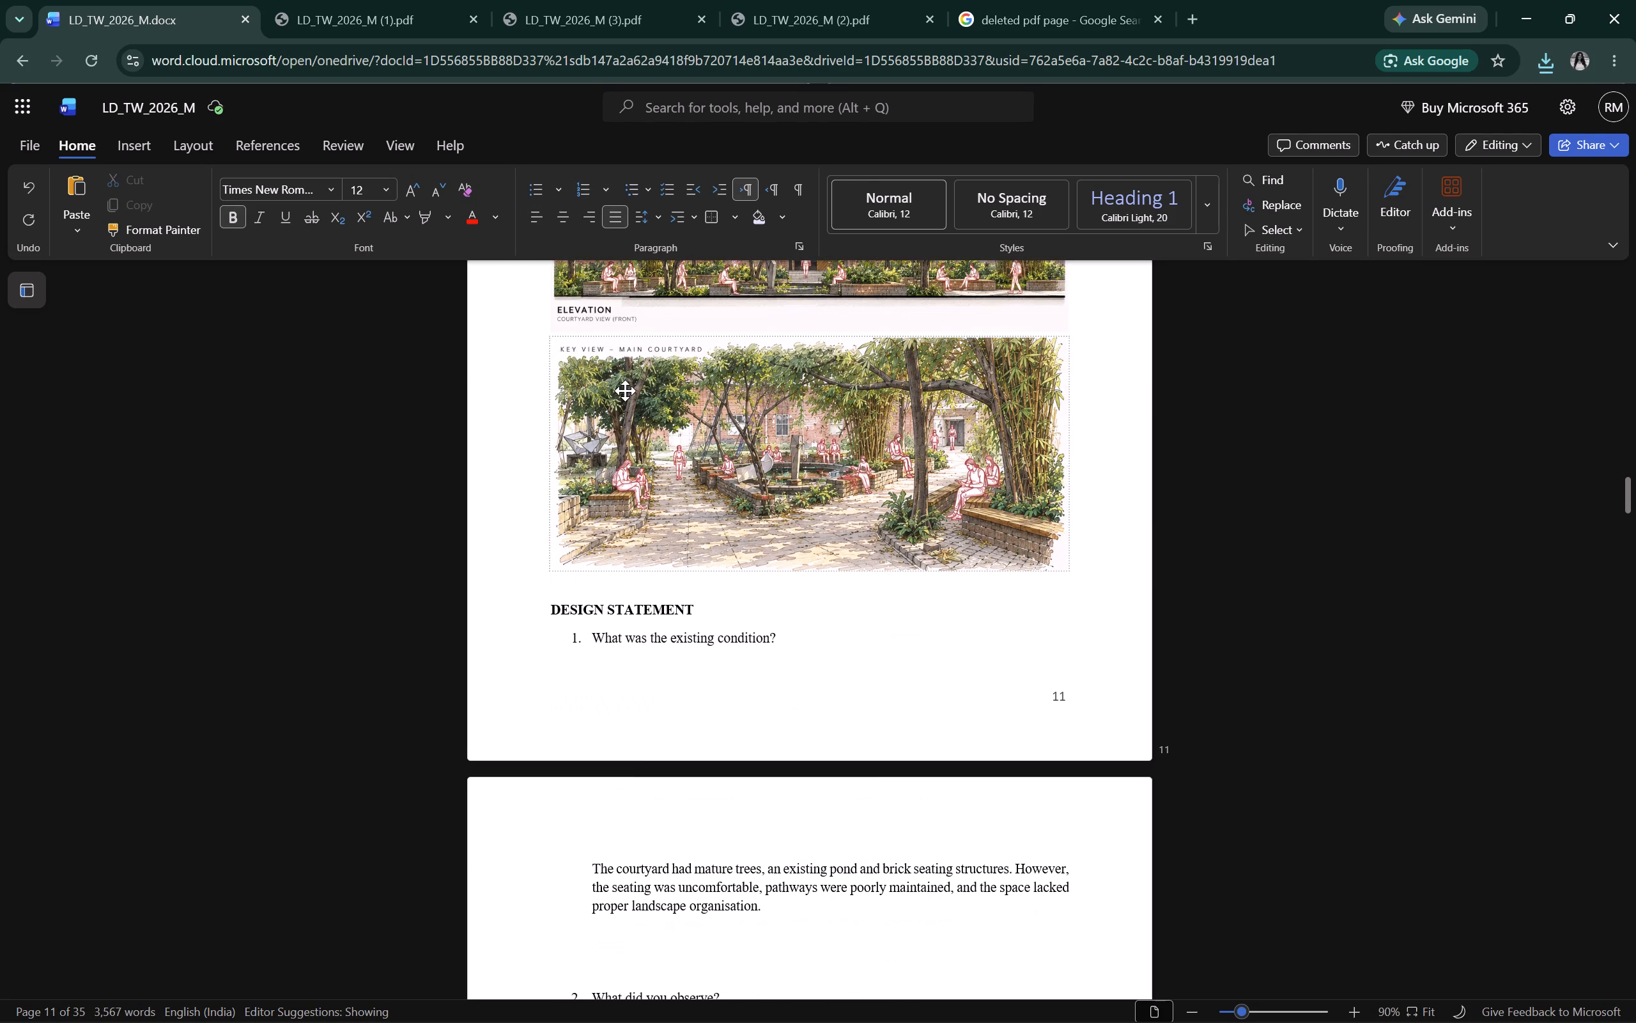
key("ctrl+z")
Remove the empty lines before "What did you observe?" in the Design Statement and renumber that question as item 2.
scroll(625, 389, "down", 2)
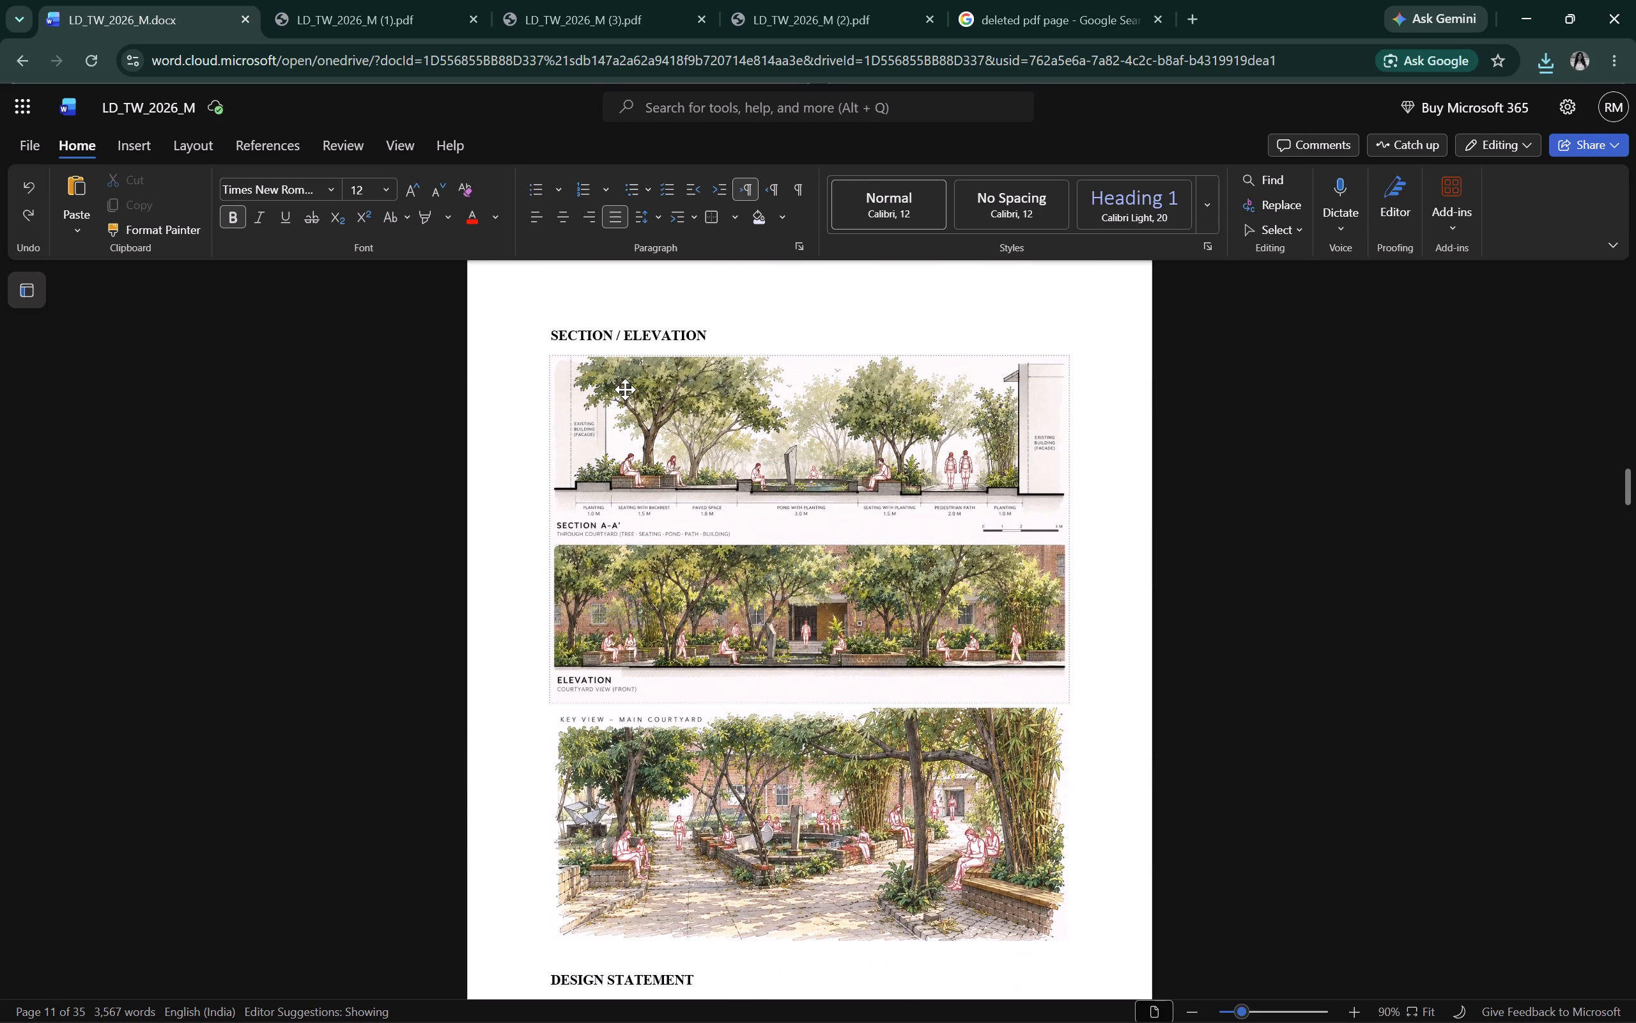
scroll(625, 389, "down", 2)
scroll(625, 389, "up", 2)
scroll(625, 389, "down", 4)
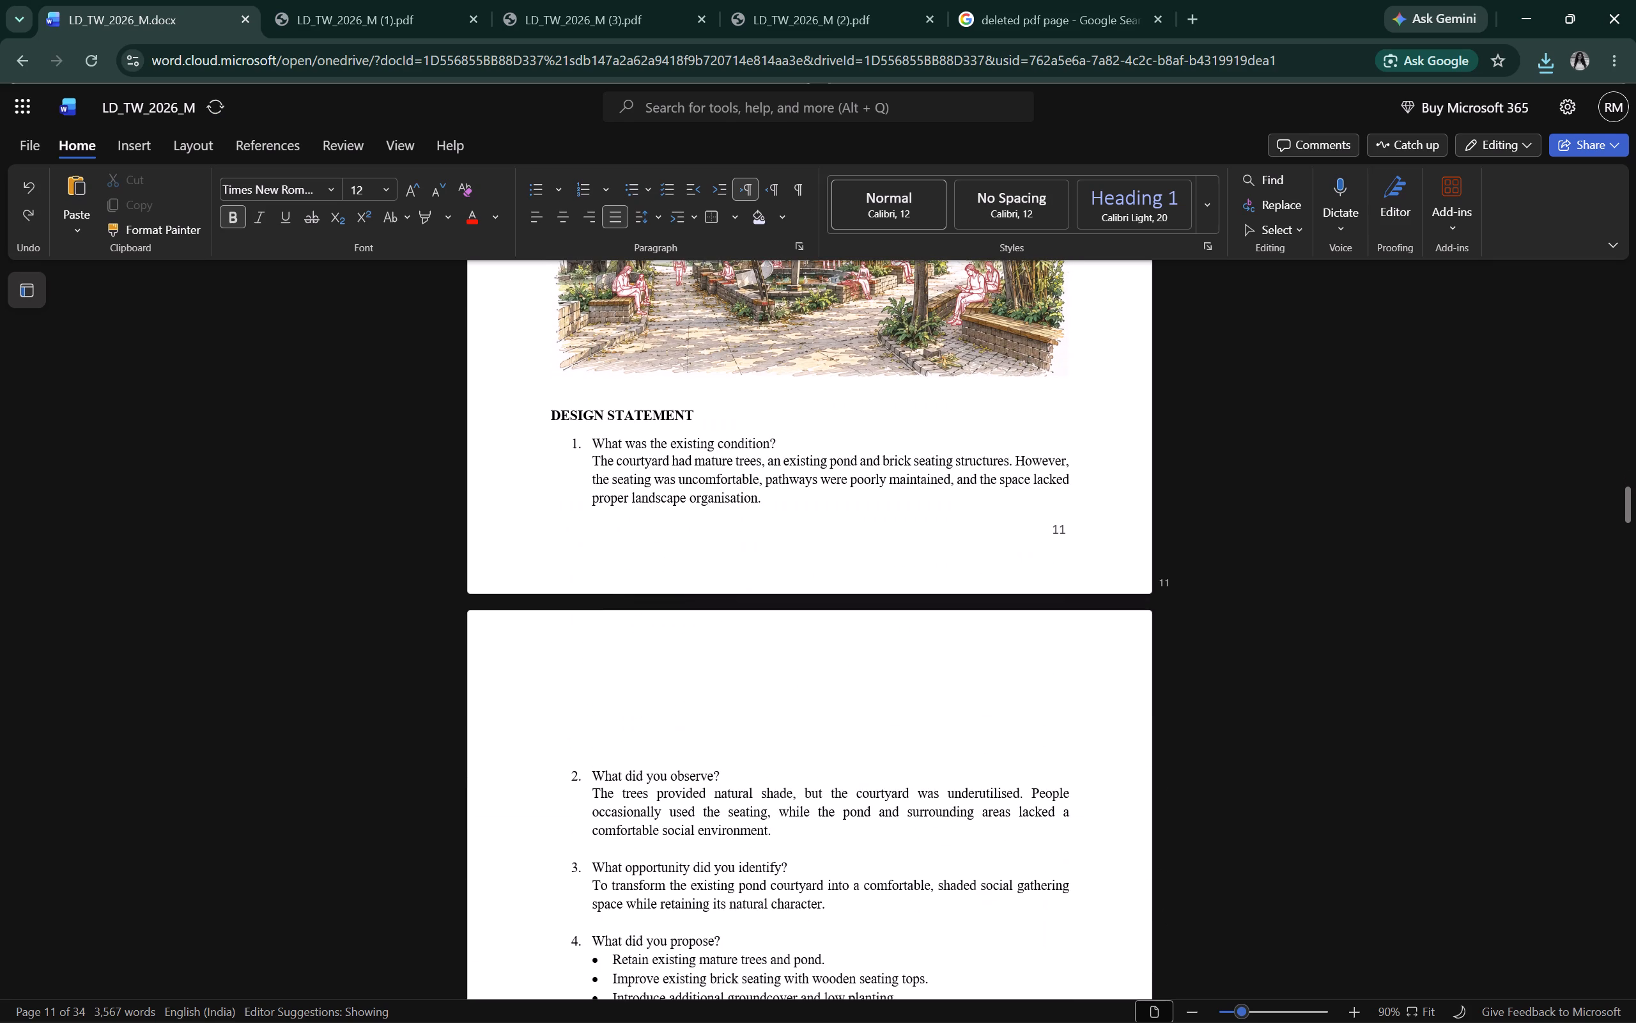
left_click(590, 761)
key("BackSpace")
key("BackSpace")
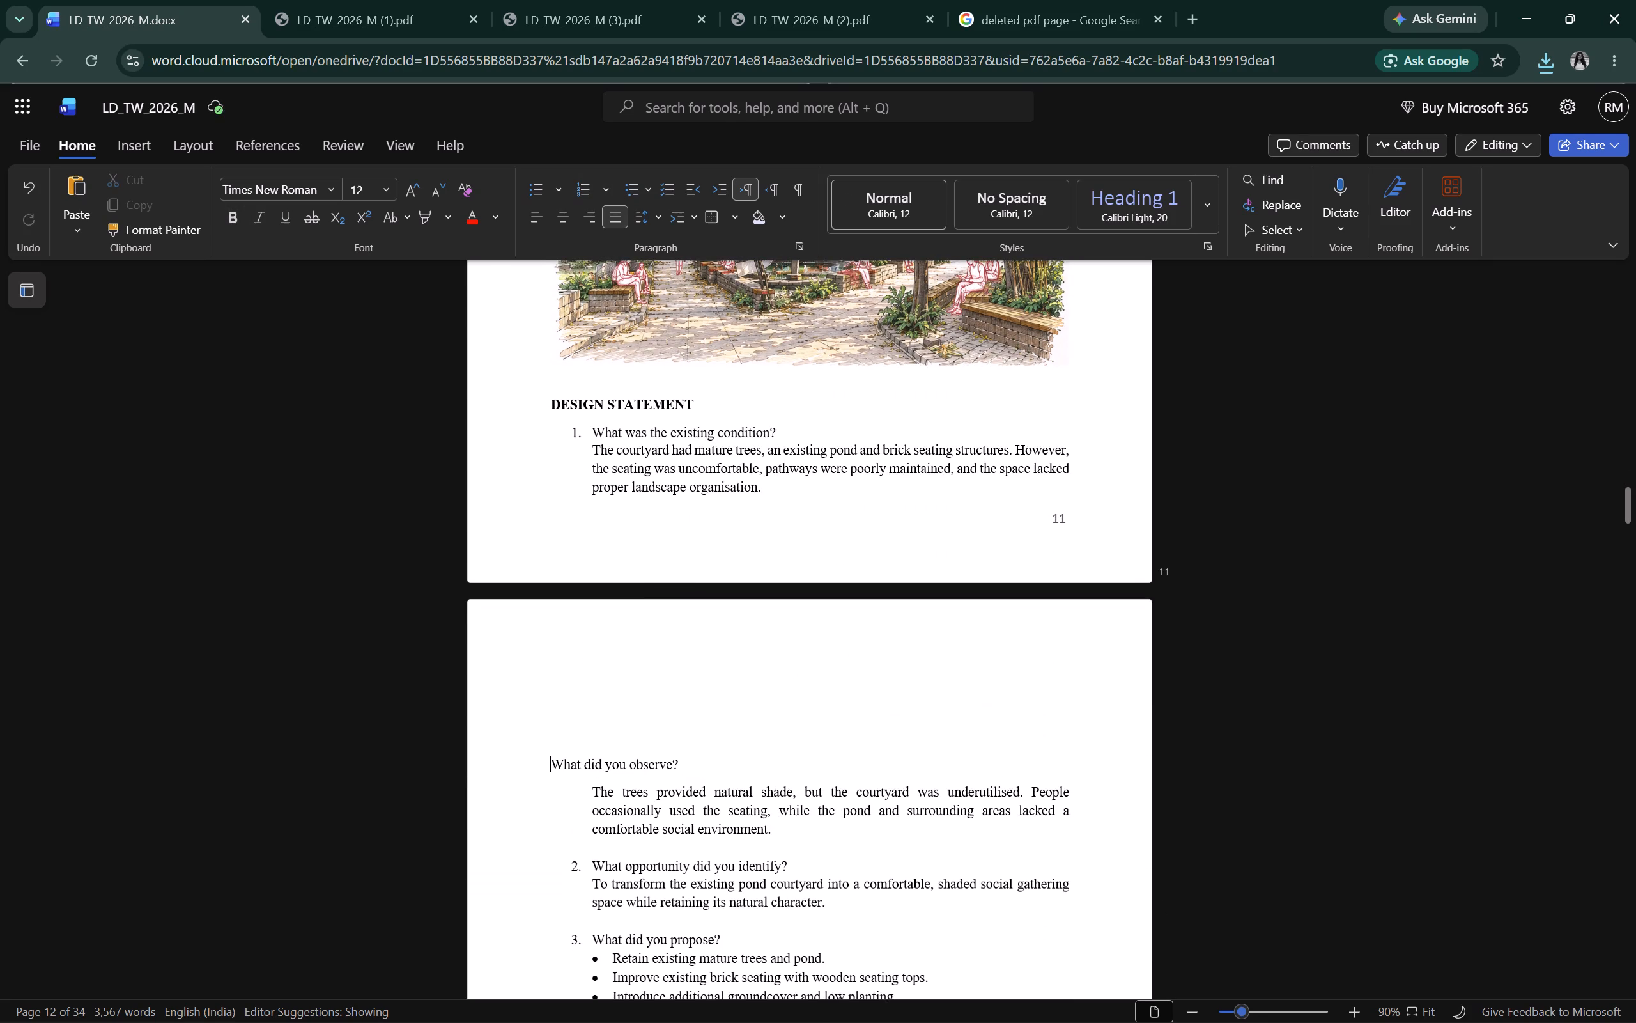
key("BackSpace")
key("BackSpace")
key("BackSpace")
key("BackSpace")
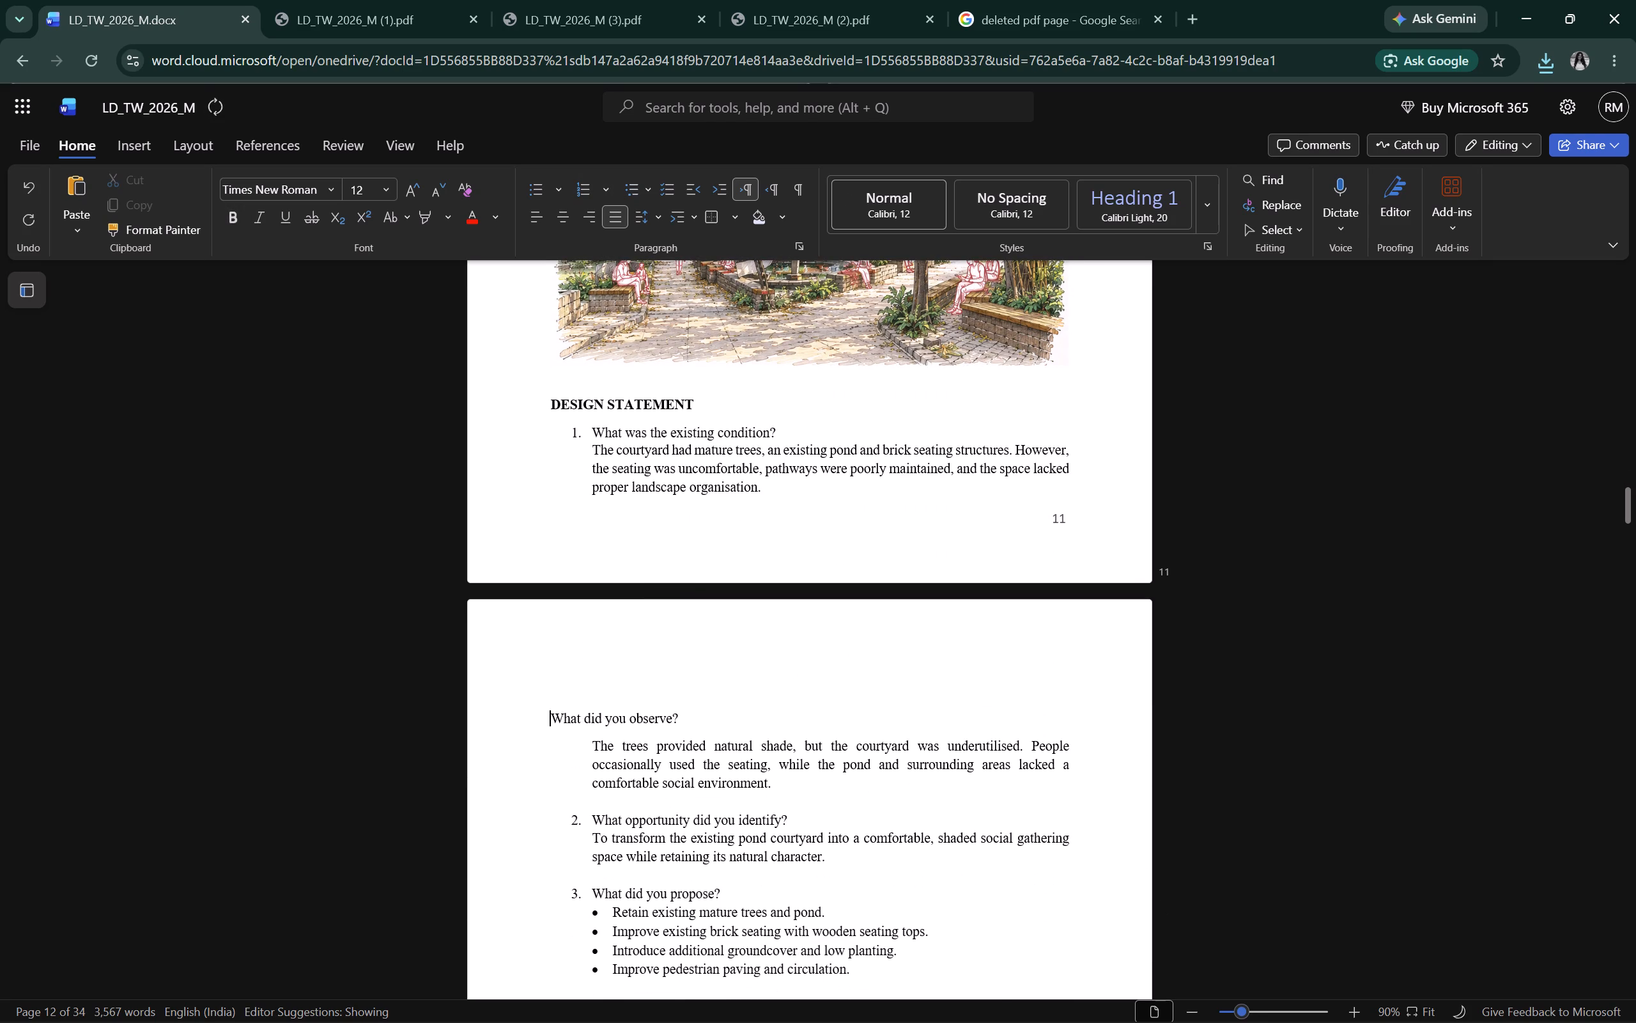
key("BackSpace")
key("BackSpace")
key("BackSpace")
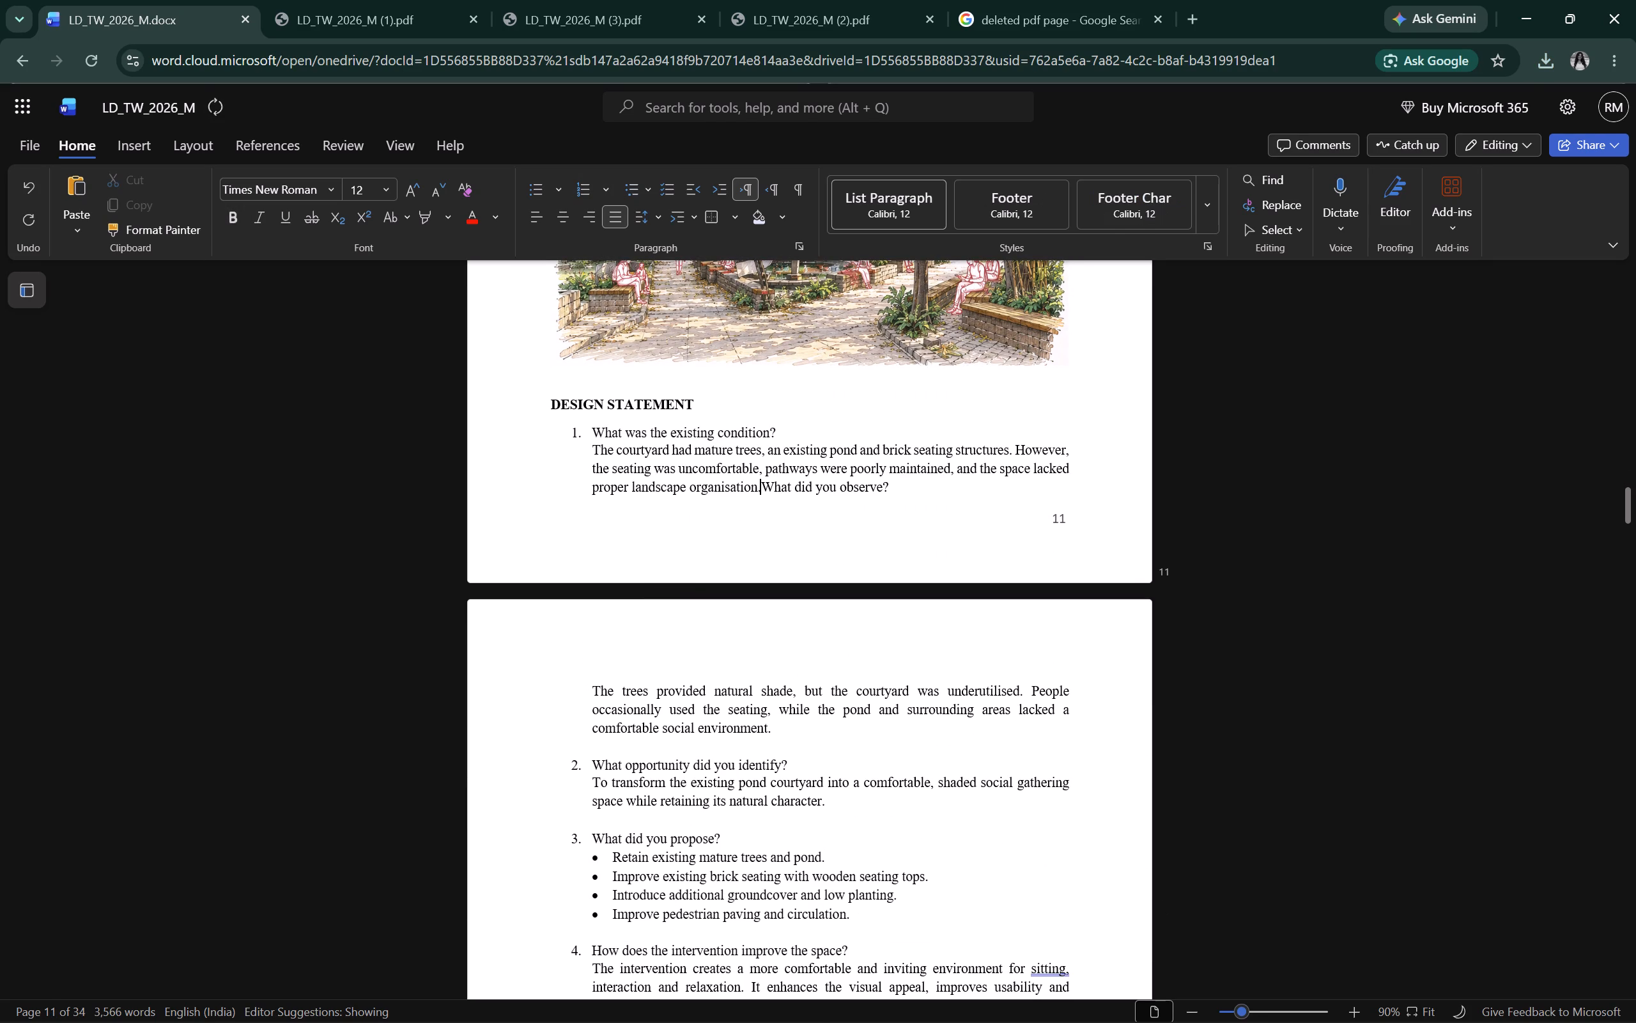
key("Return")
type("2.")
key("space")
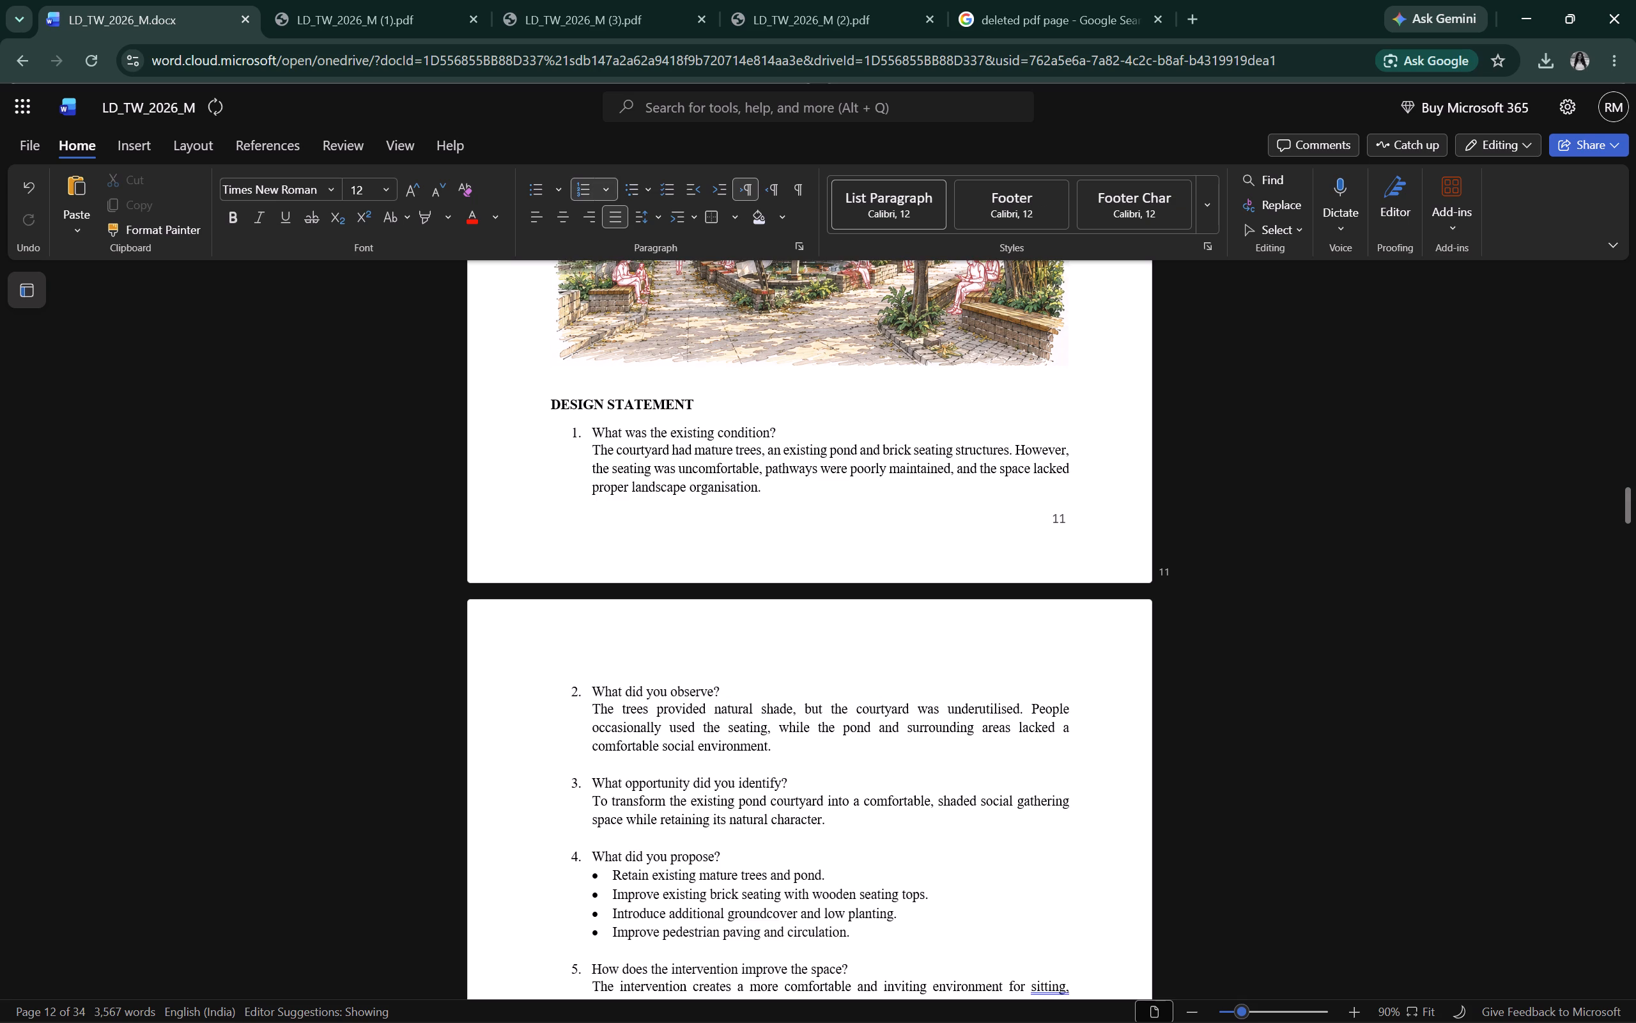
Check the Section / Elevation page's spacing and start exporting the corrected document as a PDF.
scroll(700, 689, "up", 6)
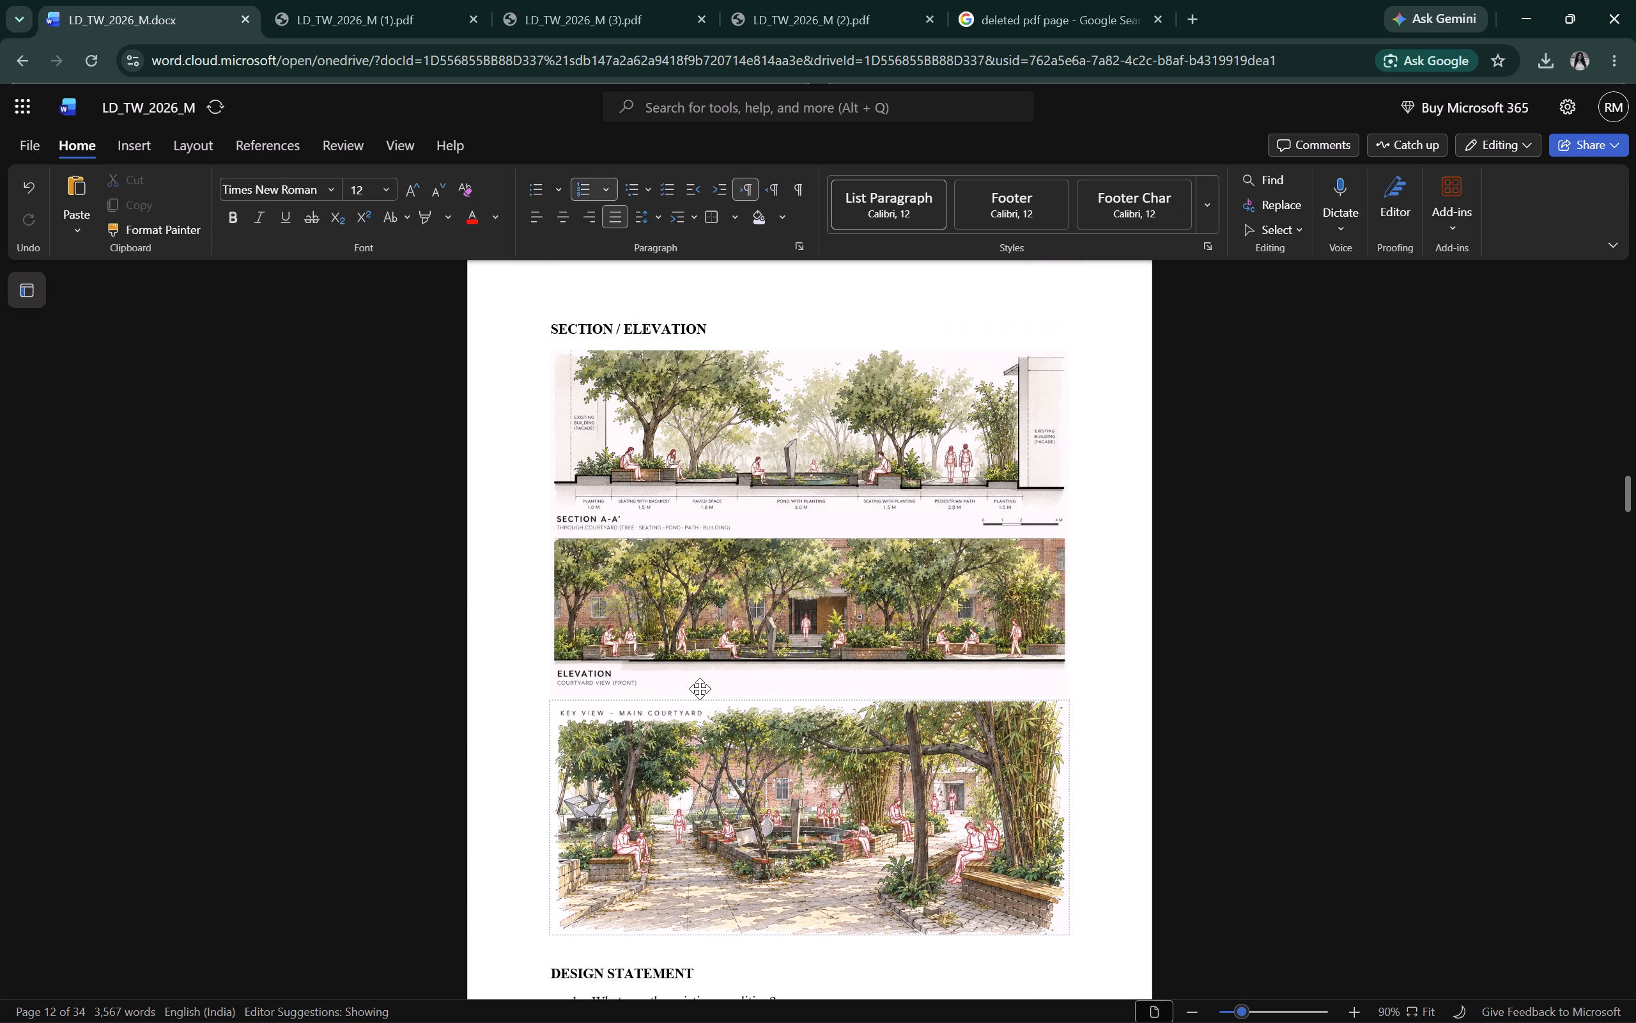
scroll(700, 689, "down", 1)
scroll(700, 689, "up", 4)
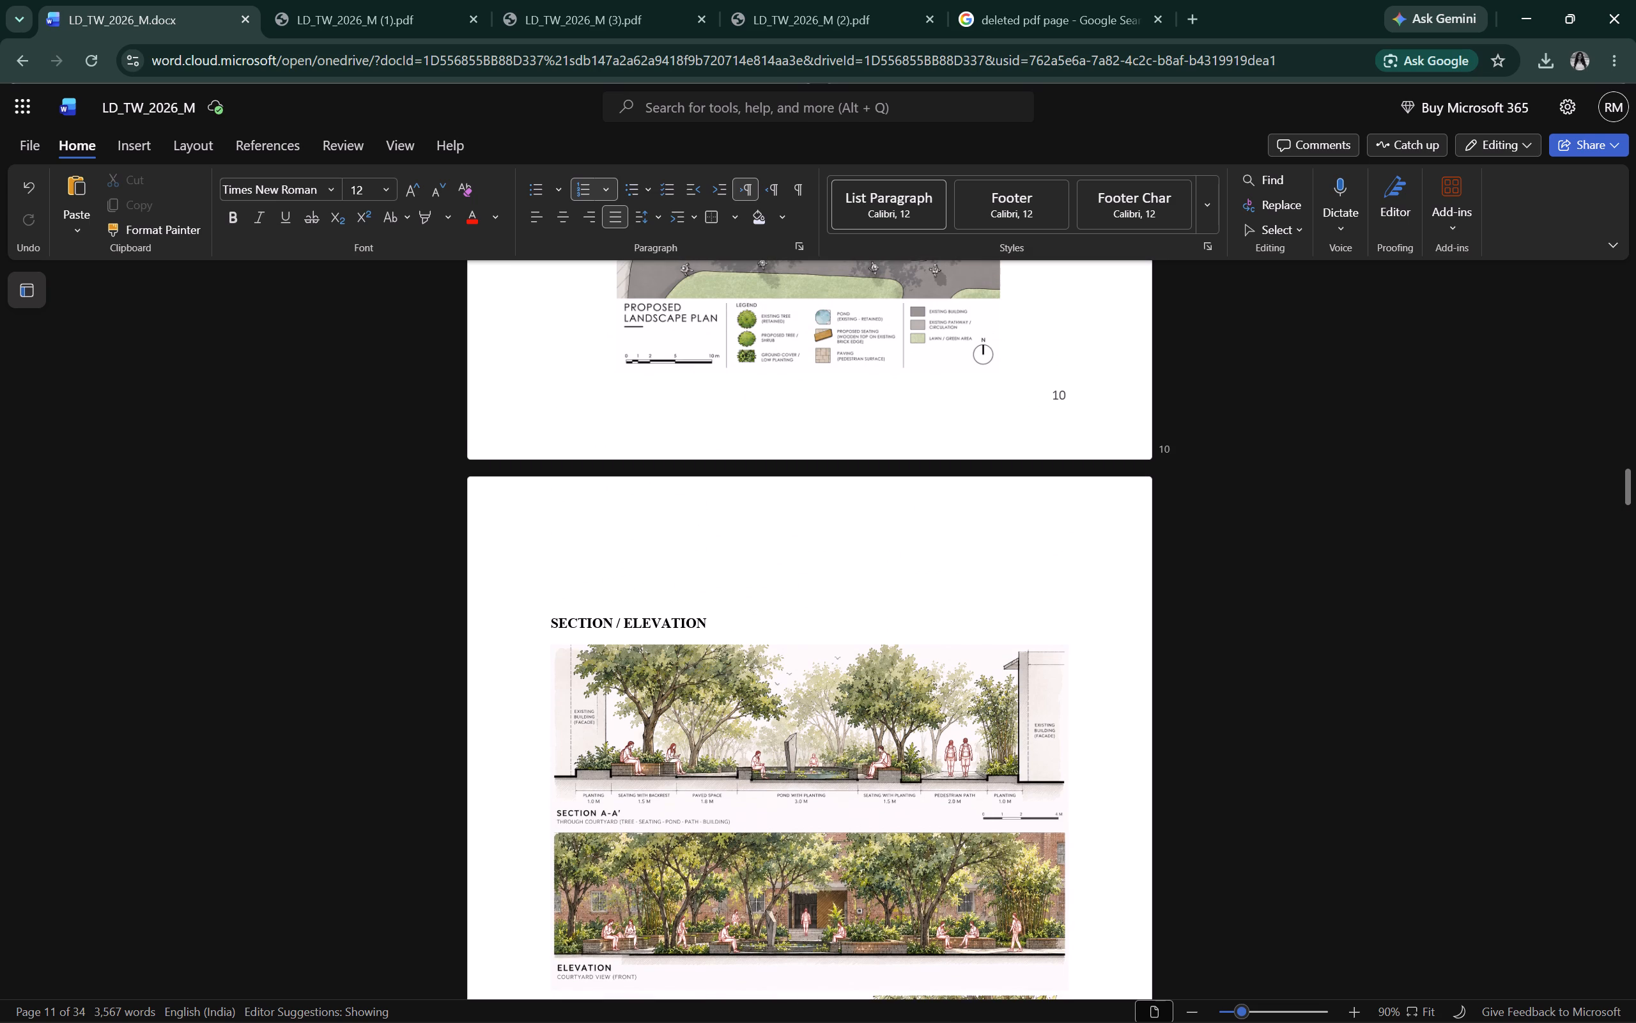
left_click(27, 144)
left_click(71, 350)
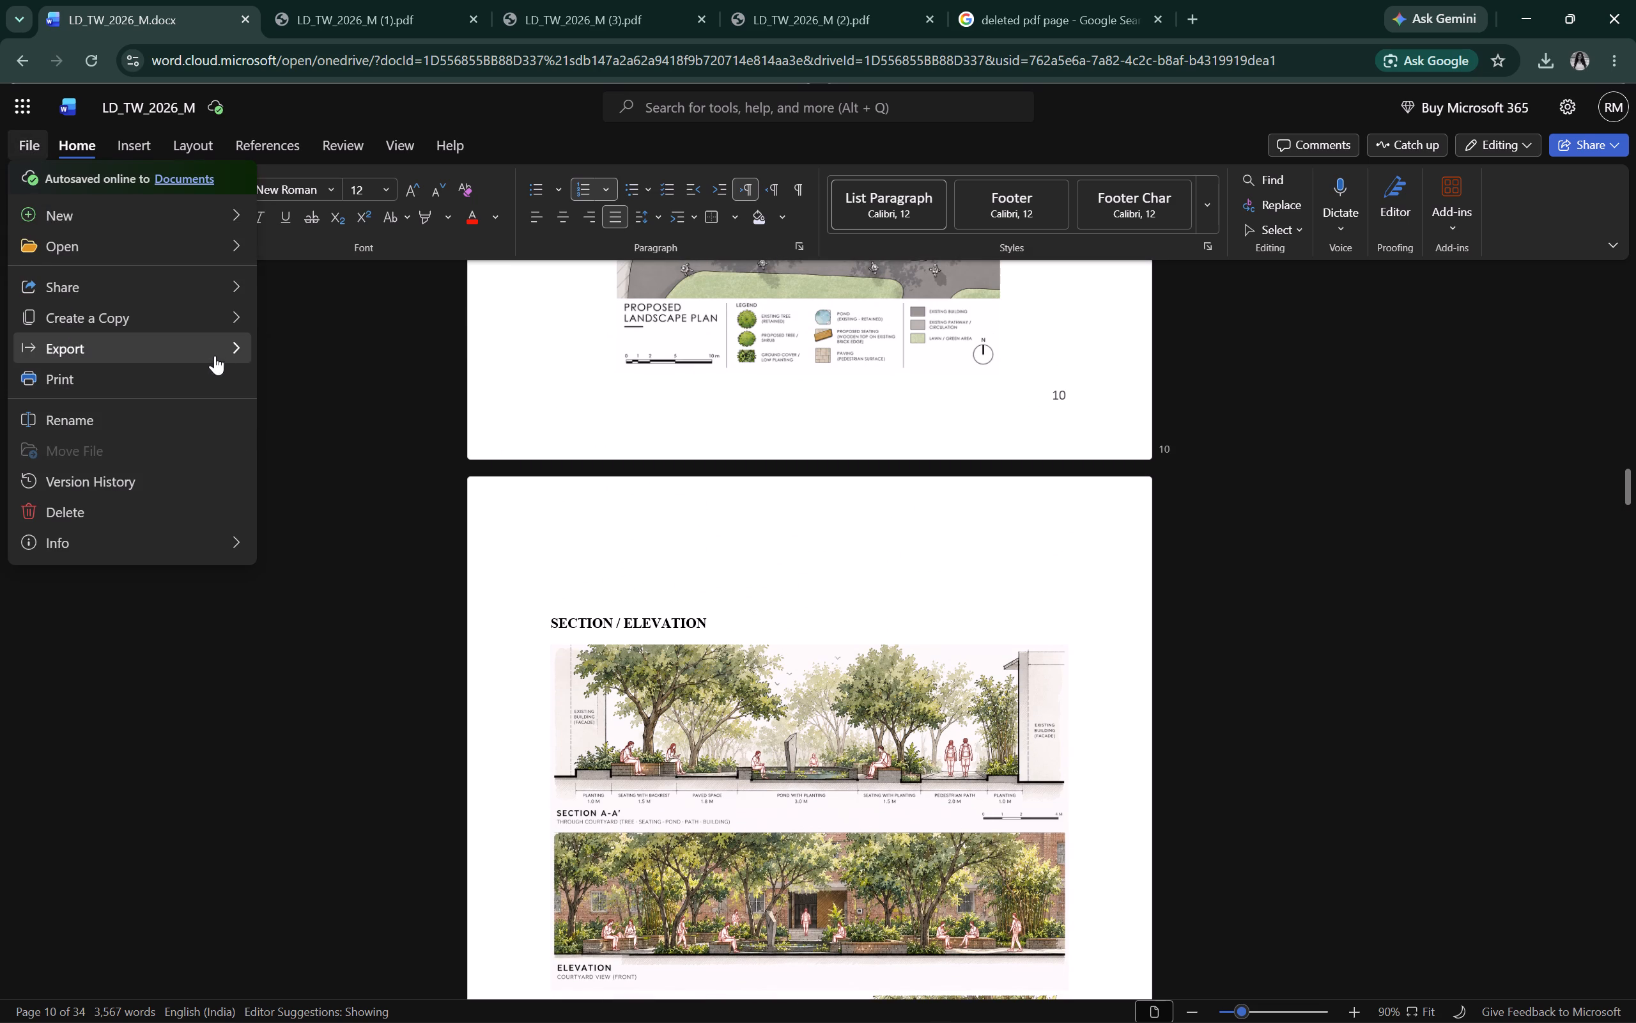
left_click(293, 356)
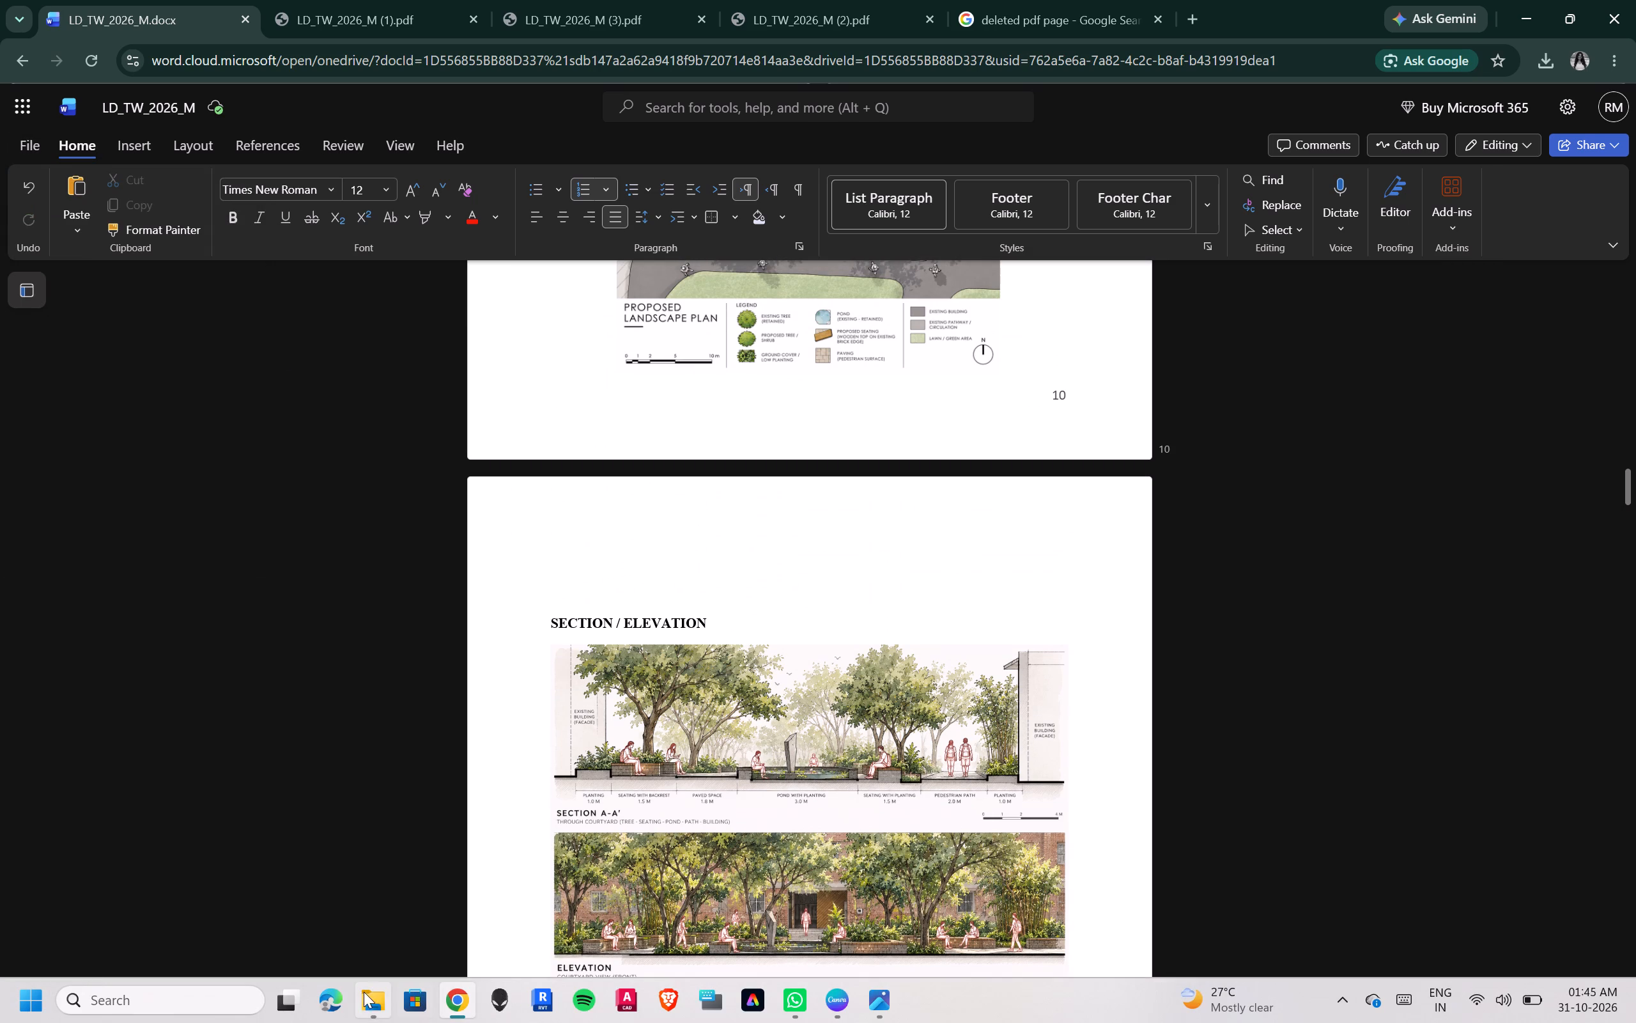
Delete the outdated LD_TW_2026_M (1) PDF from the Downloads folder and minimise the folder window.
left_click(362, 993)
scroll(1087, 455, "up", 7)
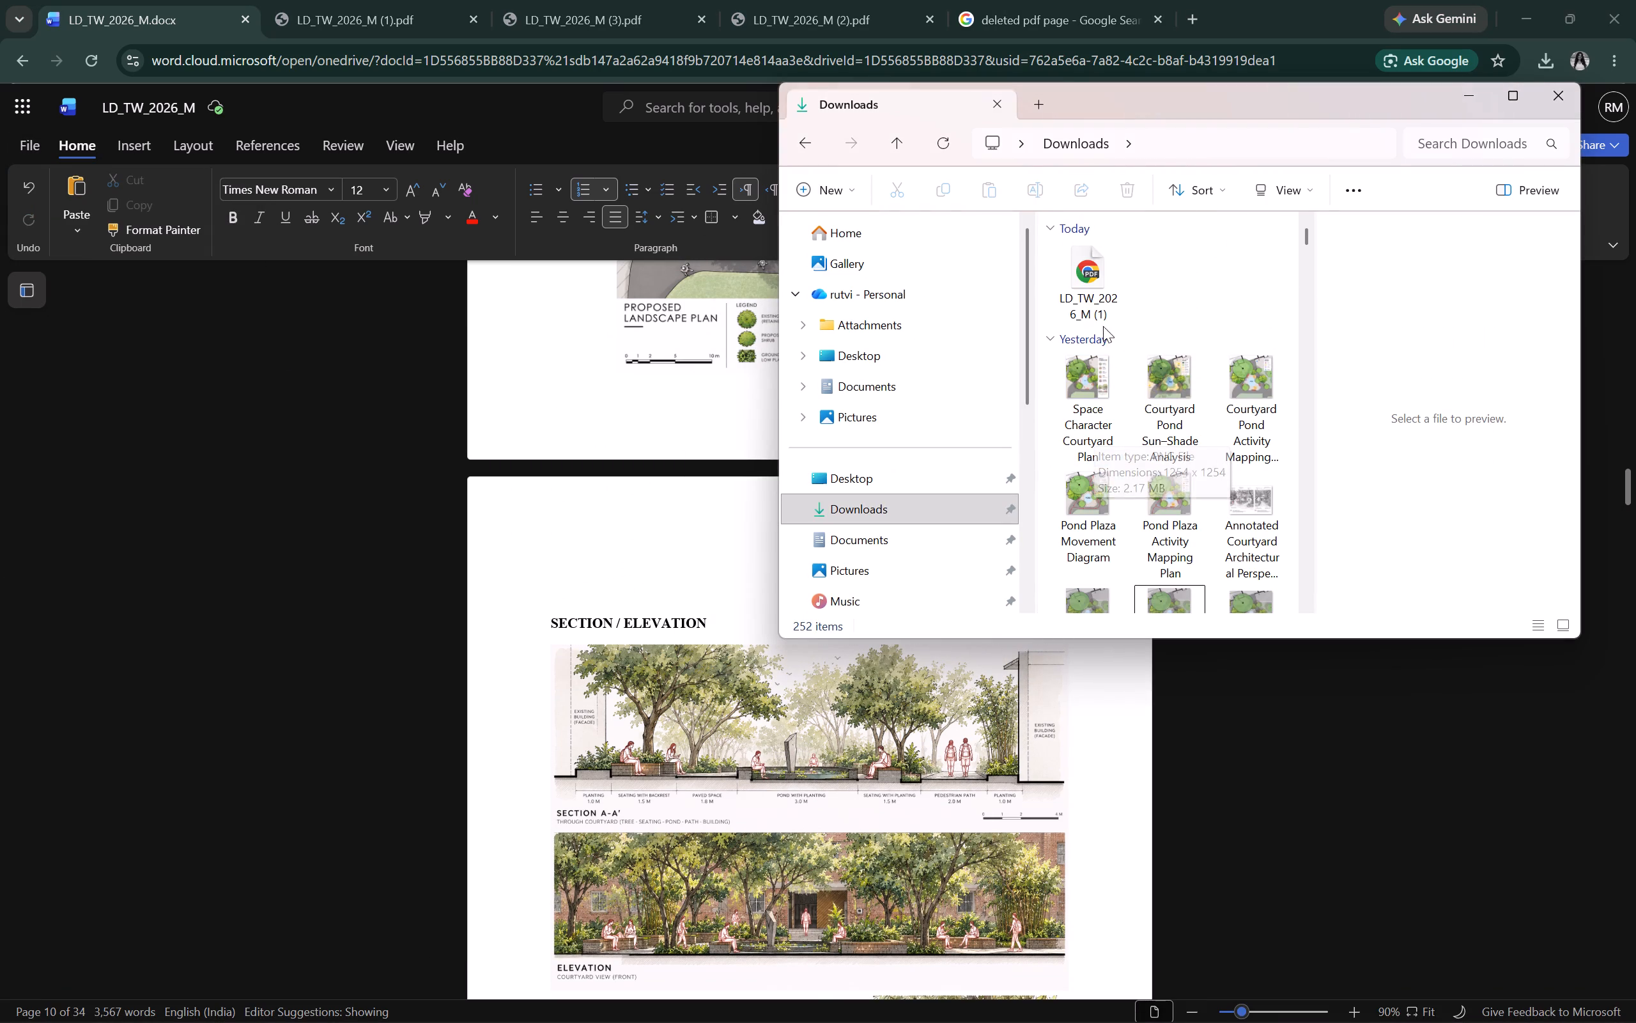
left_click(1081, 251)
key("Delete")
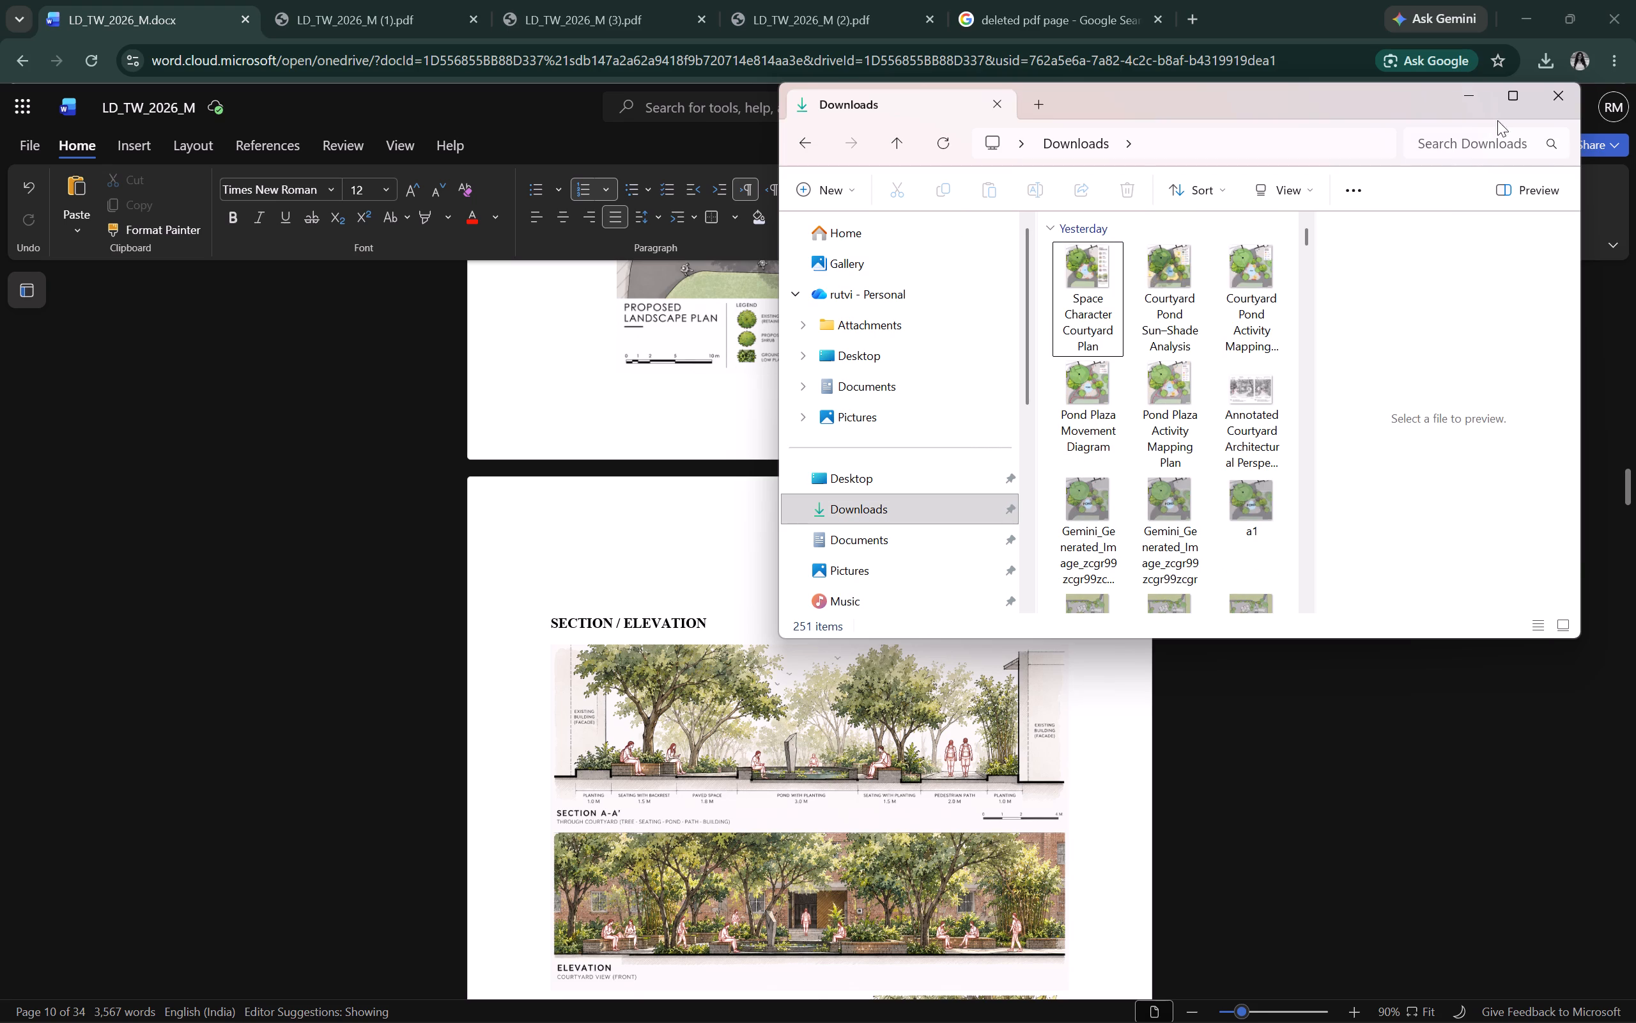
left_click(1468, 86)
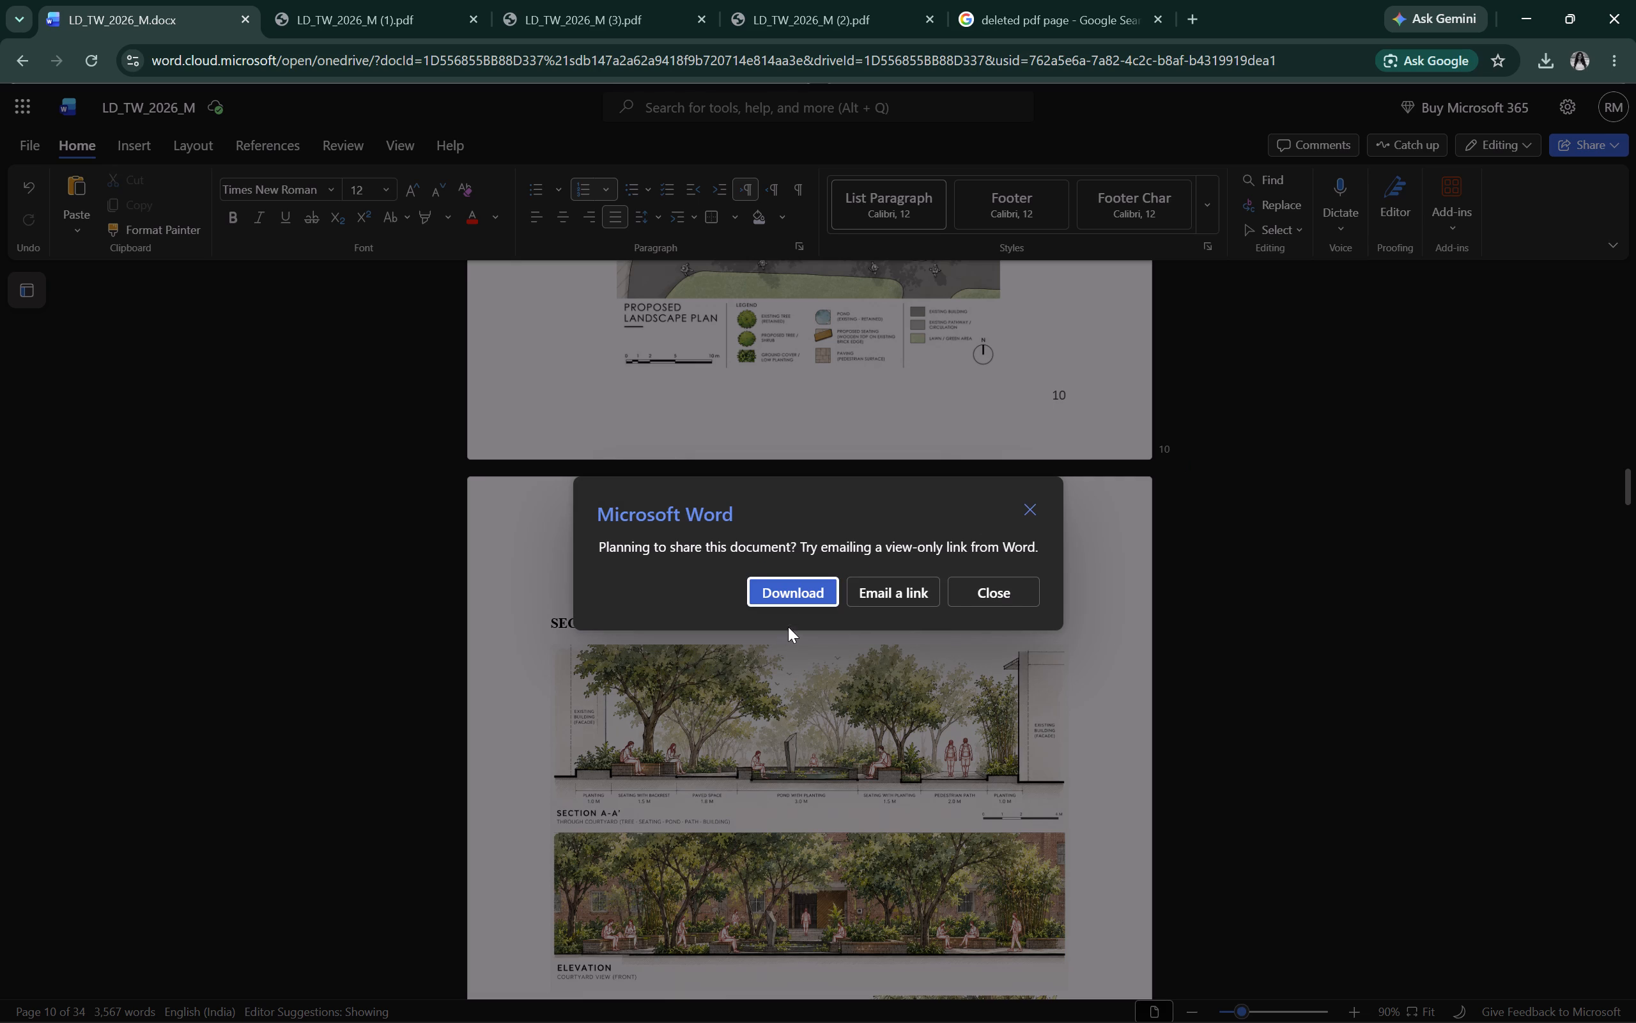
Download the newly converted PDF of LD_TW_2026_M and open the downloaded copy.
left_click(791, 600)
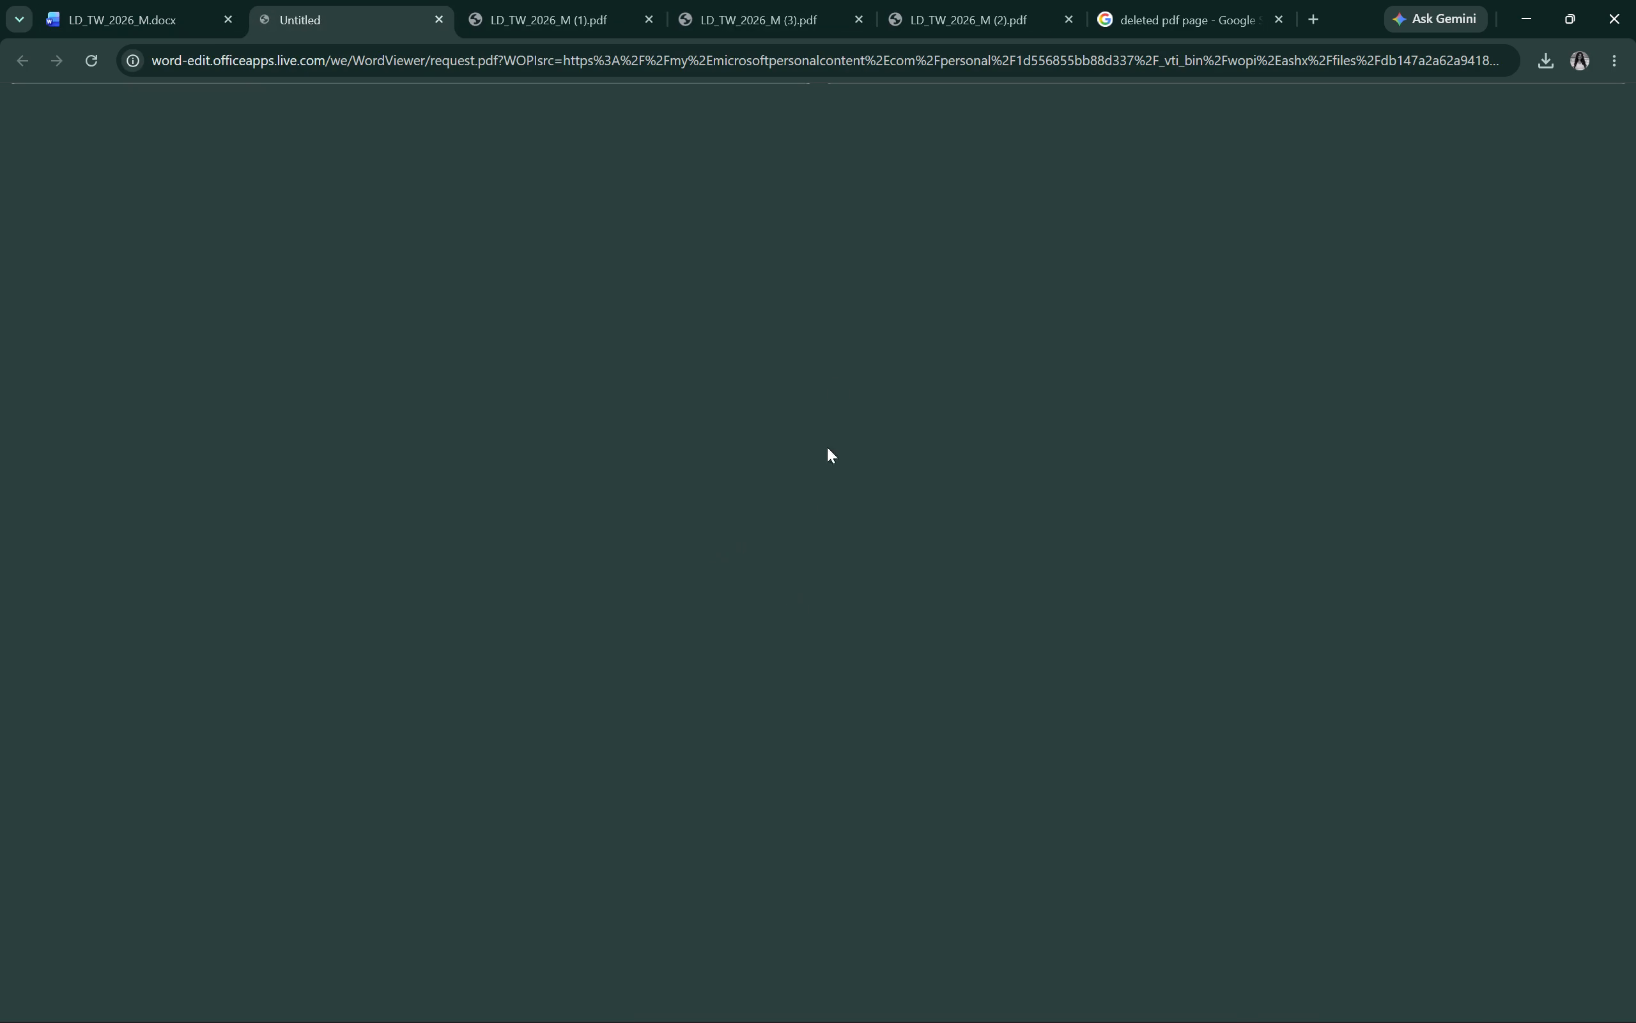
left_click(1539, 69)
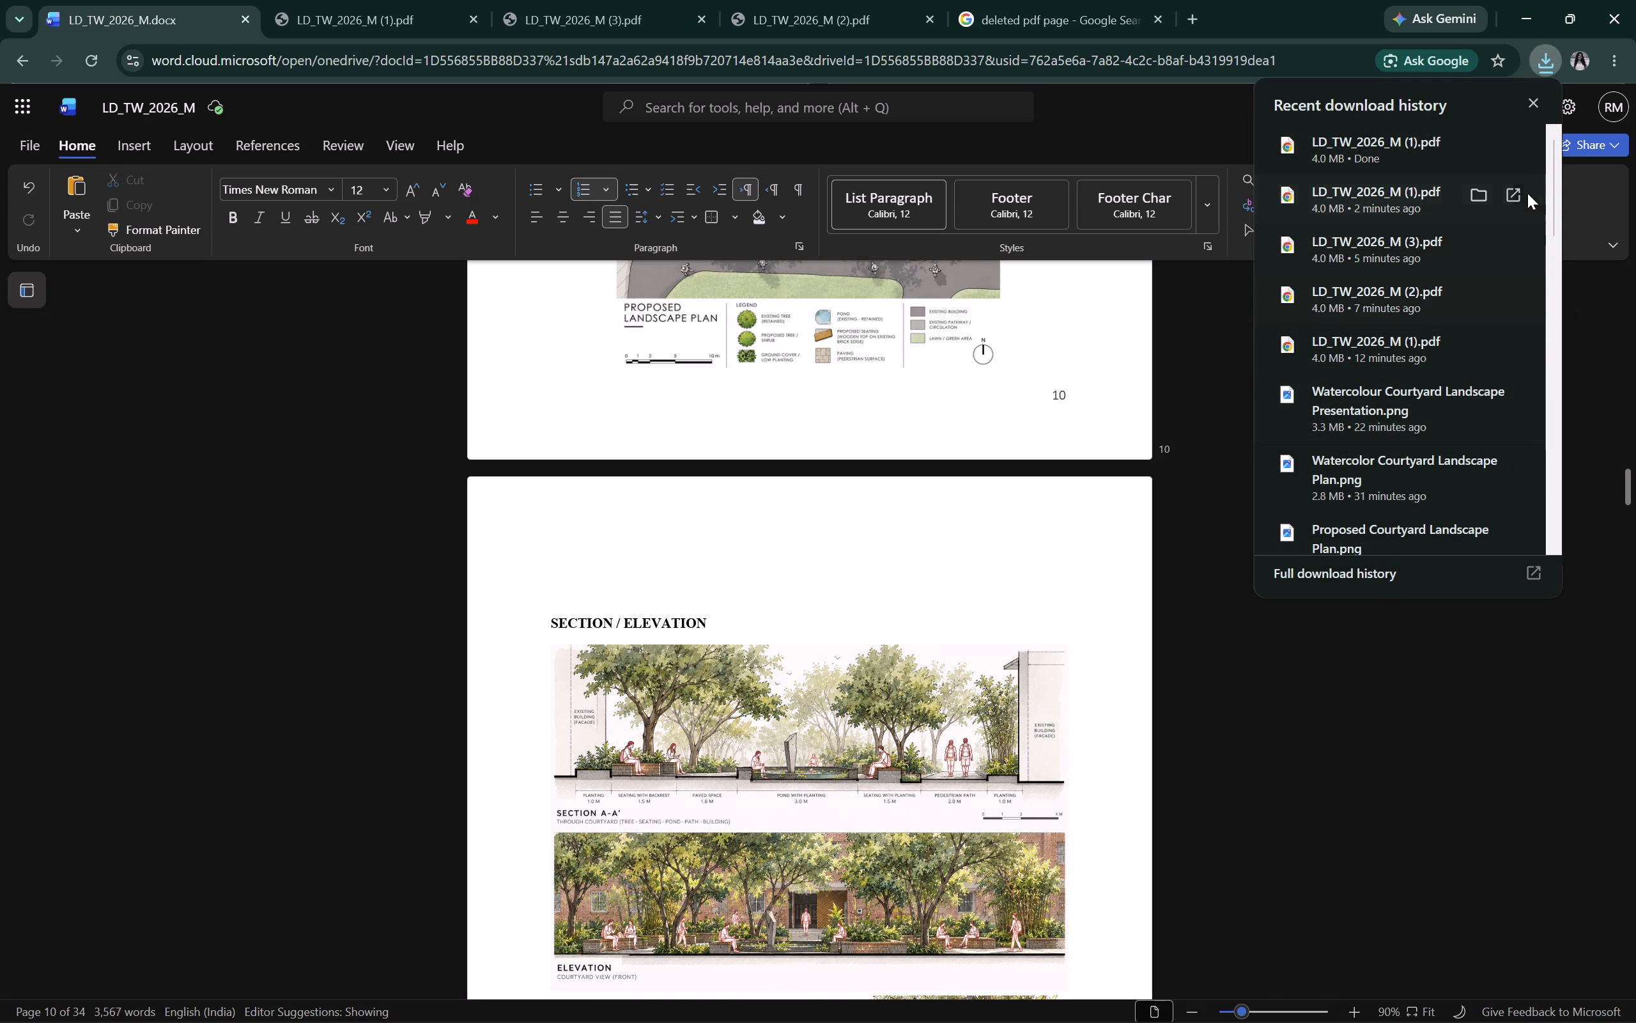
left_click(1510, 144)
Review the new PDF from the title page through the Design Statement on page 12, checking headings, images and list spacing.
scroll(1164, 845, "down", 4)
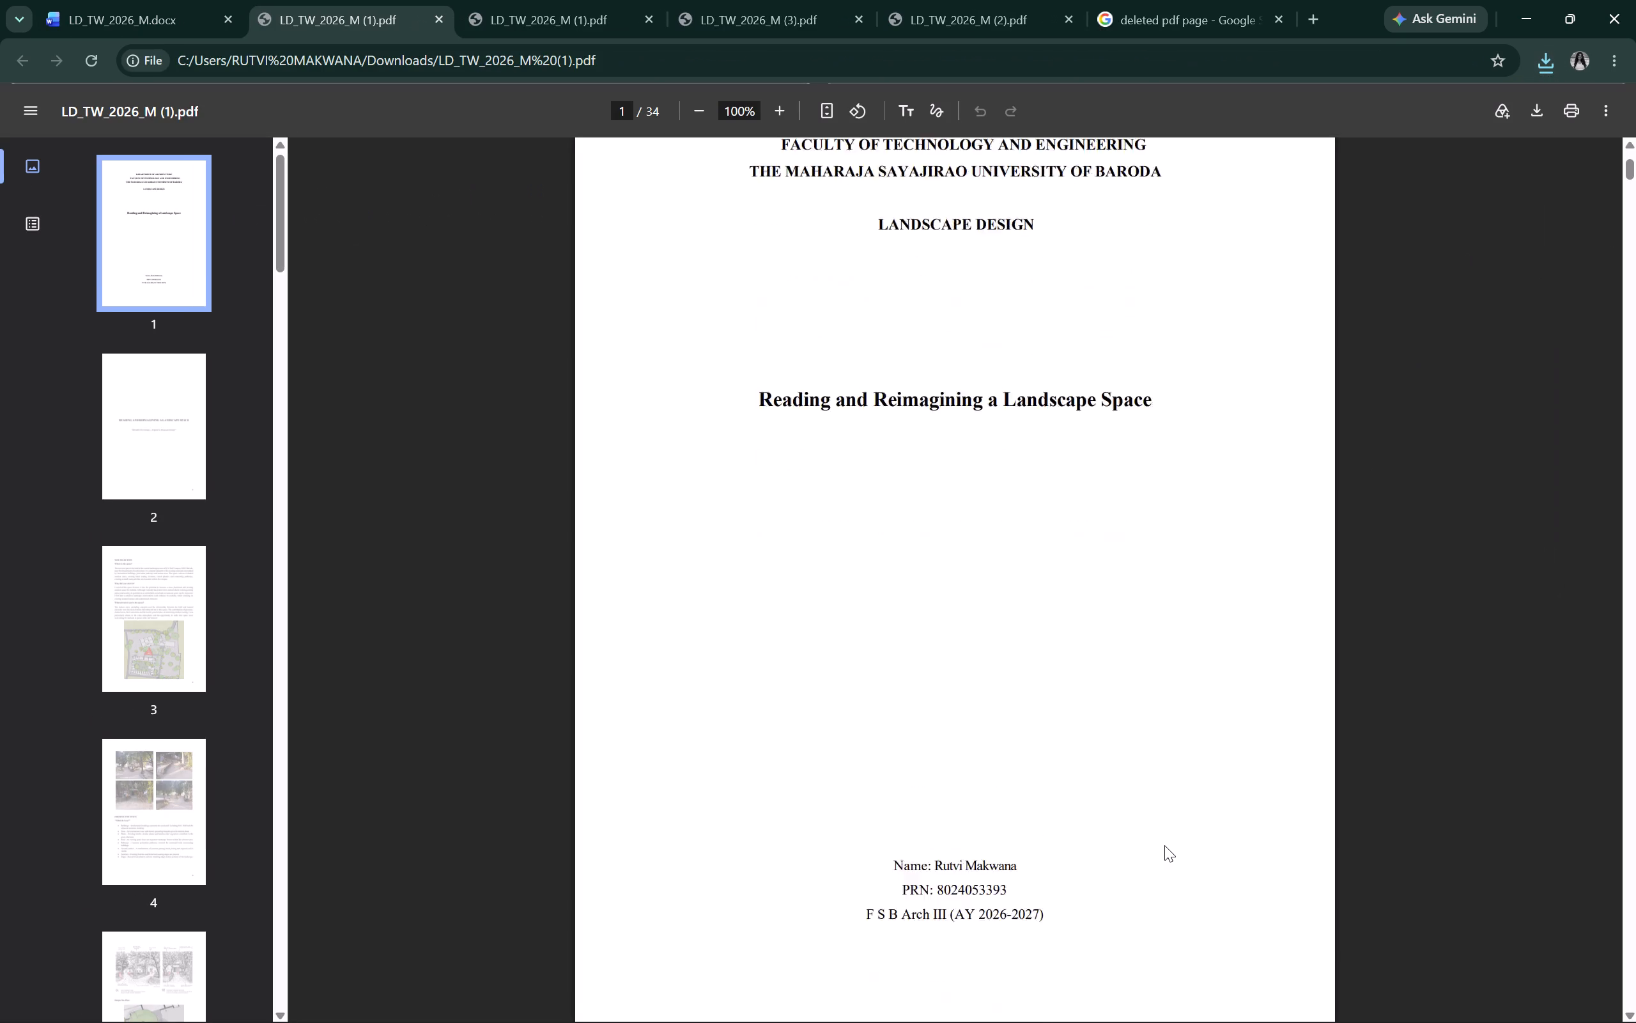
scroll(1164, 845, "down", 20)
scroll(1164, 845, "down", 16)
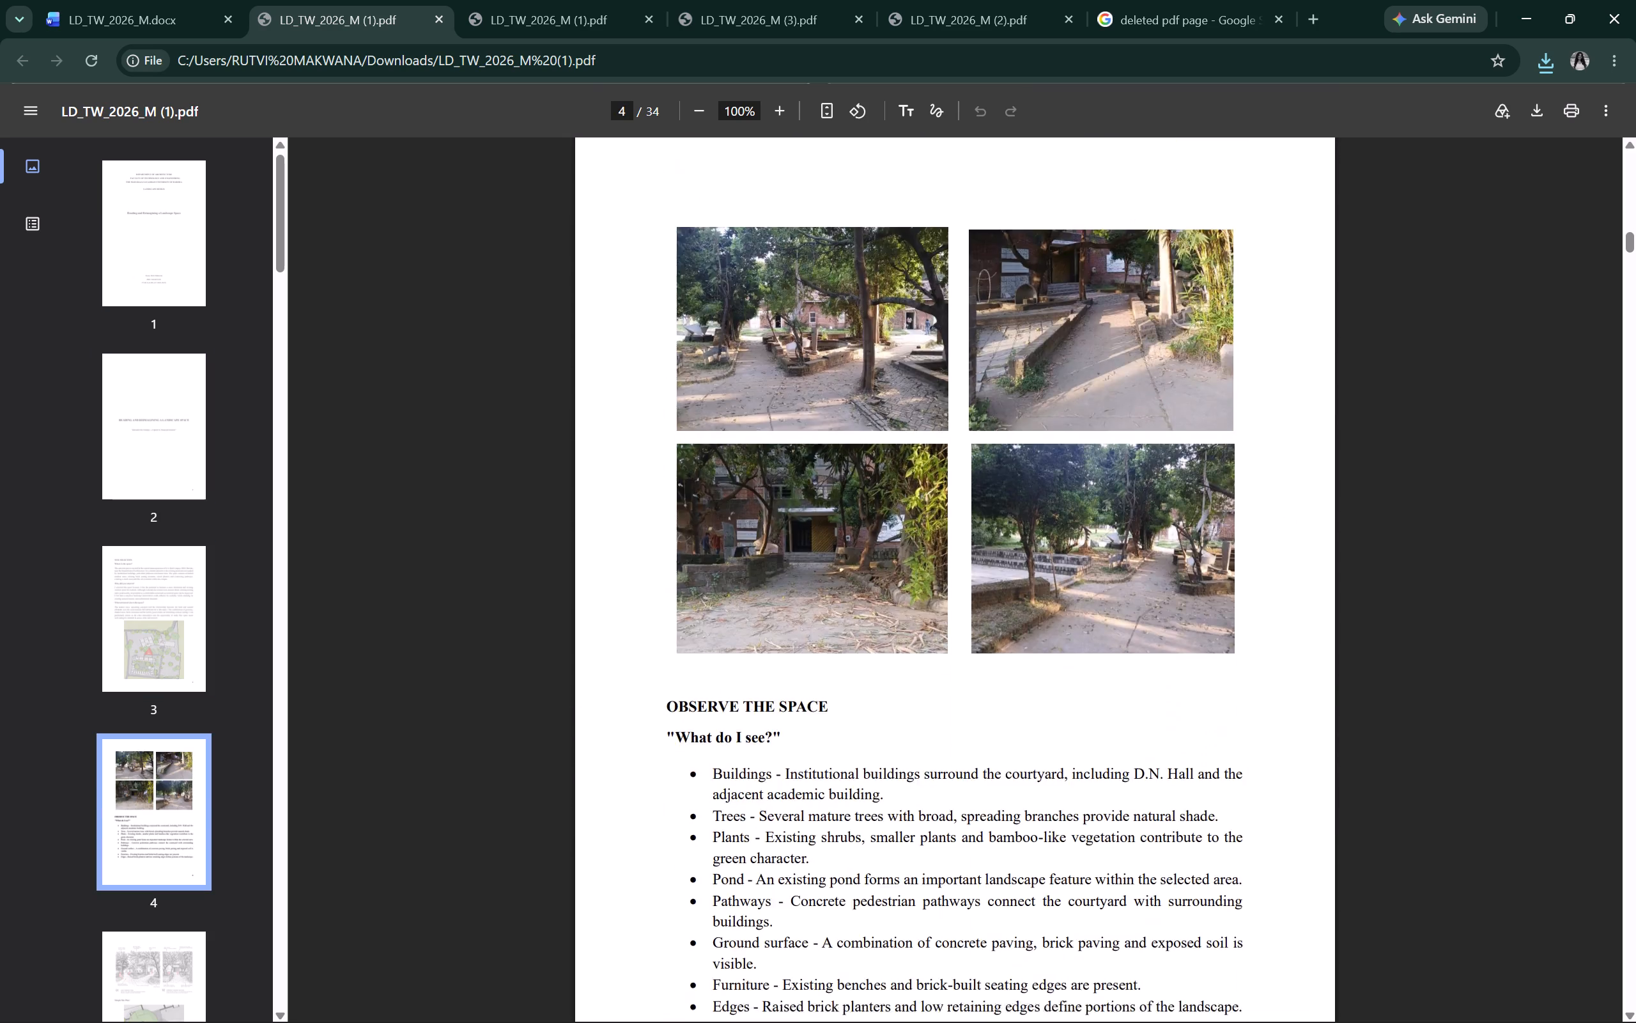
scroll(1021, 859, "down", 20)
scroll(1021, 859, "down", 6)
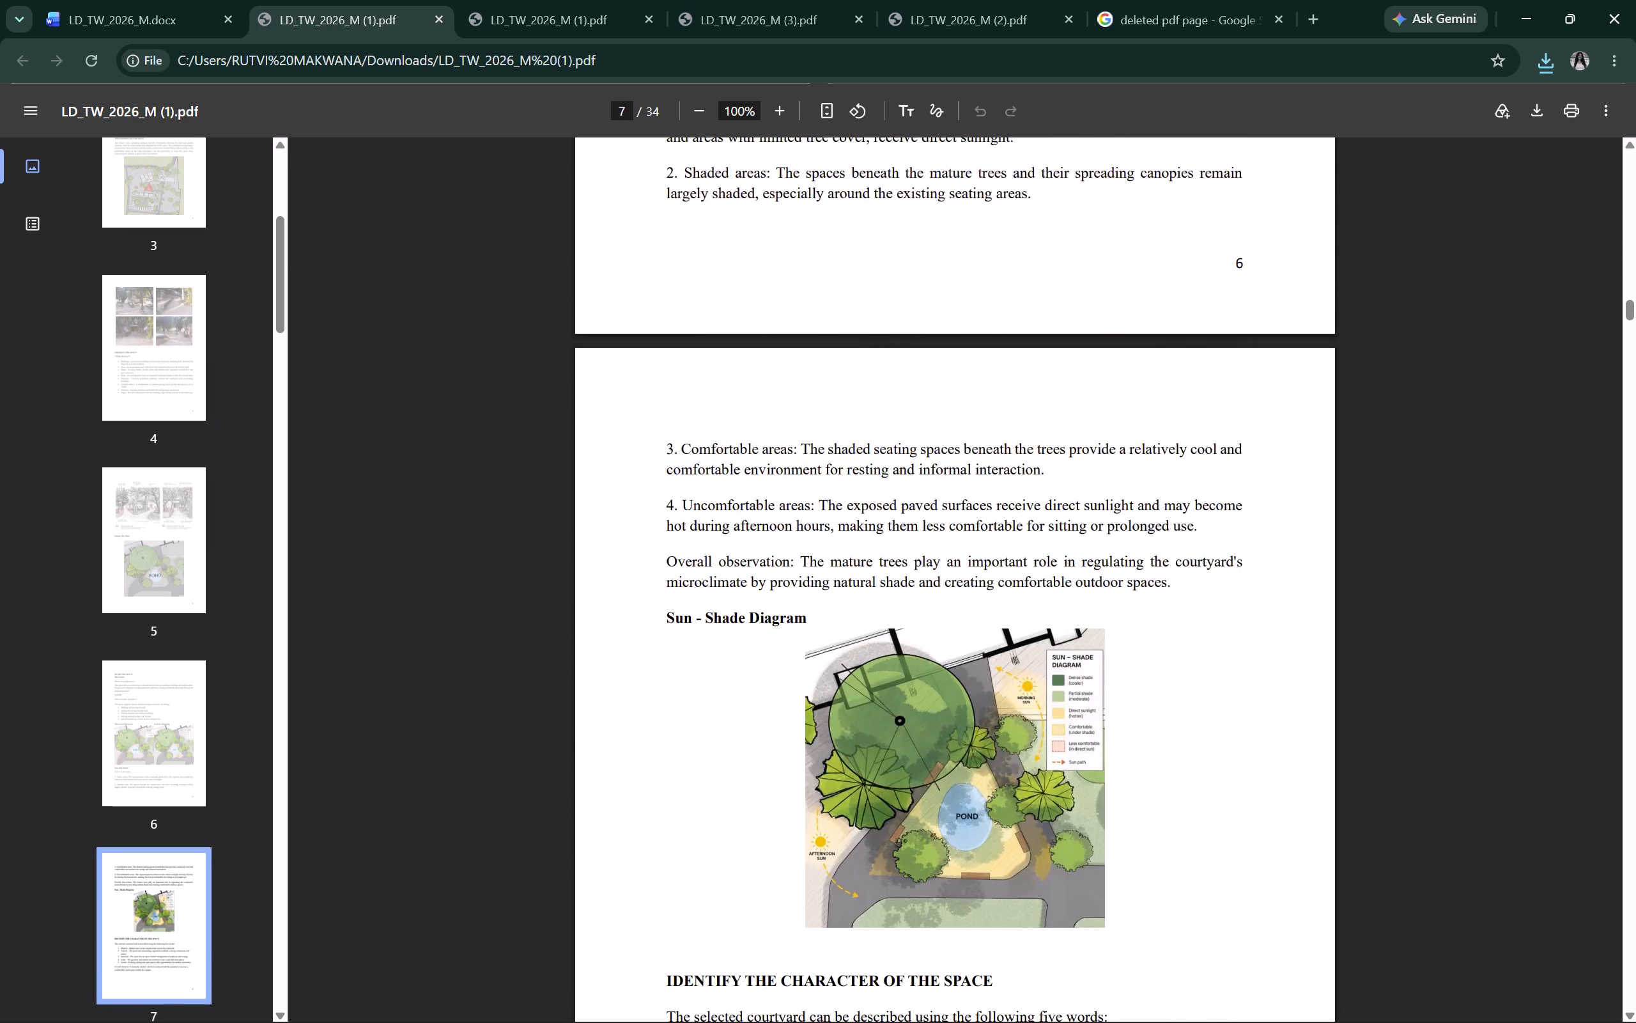
scroll(1021, 859, "down", 17)
scroll(1021, 858, "down", 6)
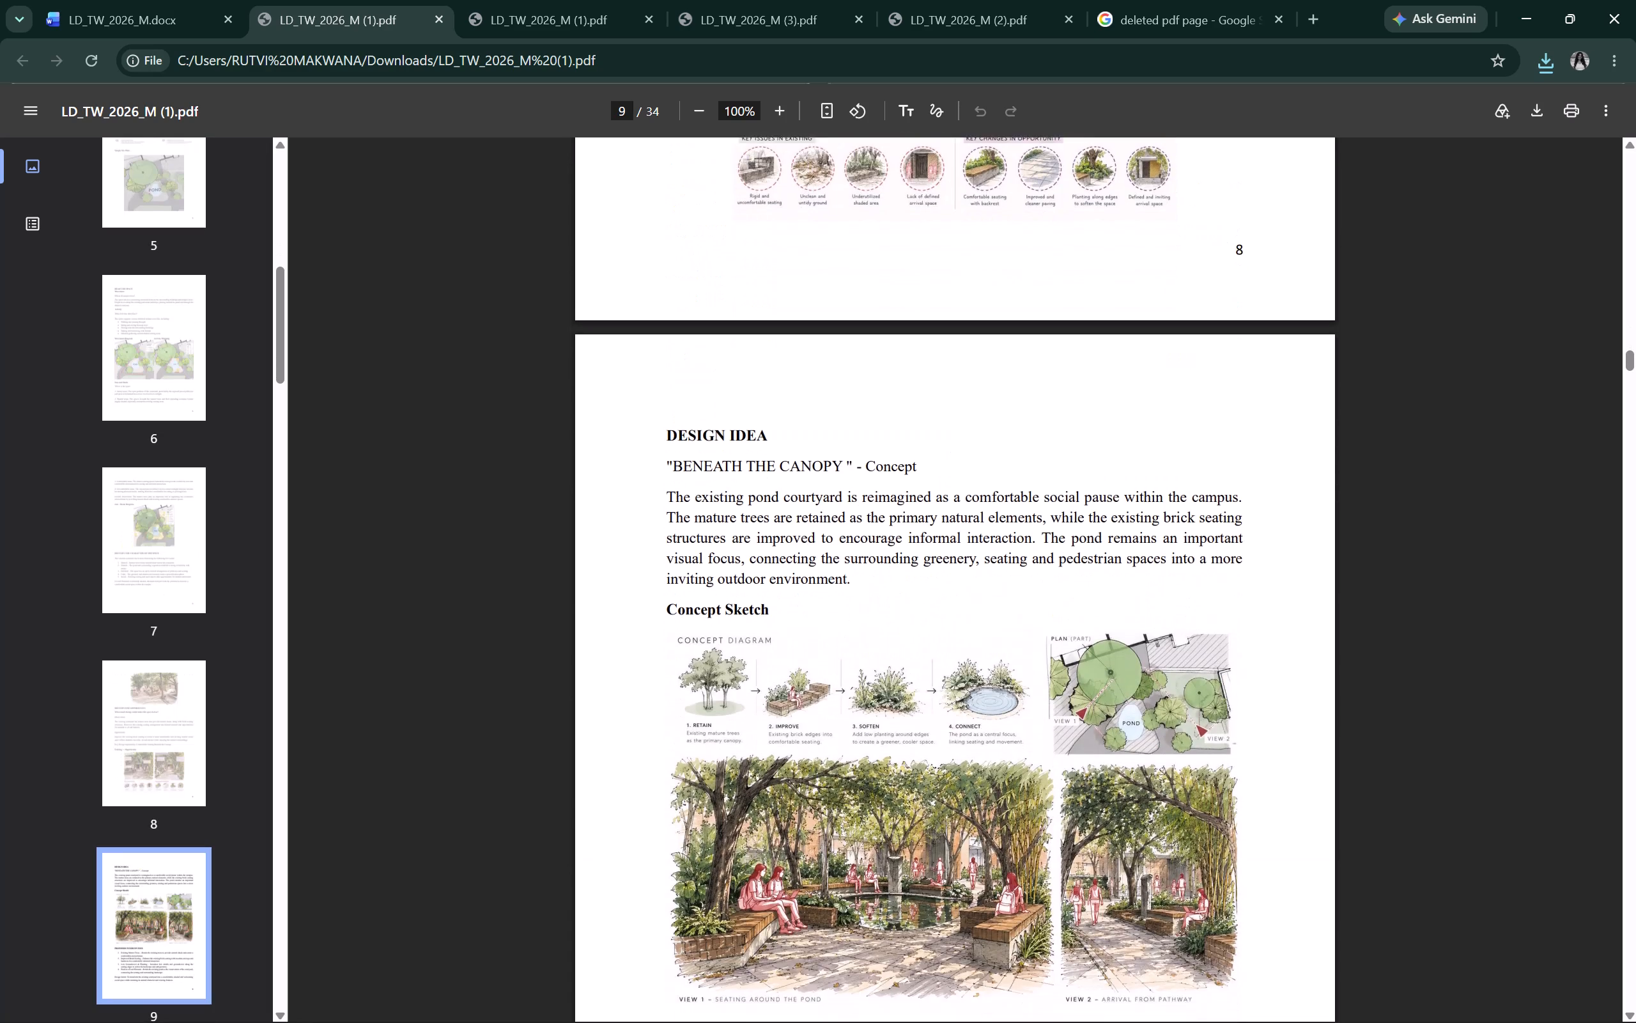
scroll(1021, 858, "down", 16)
scroll(1021, 858, "down", 6)
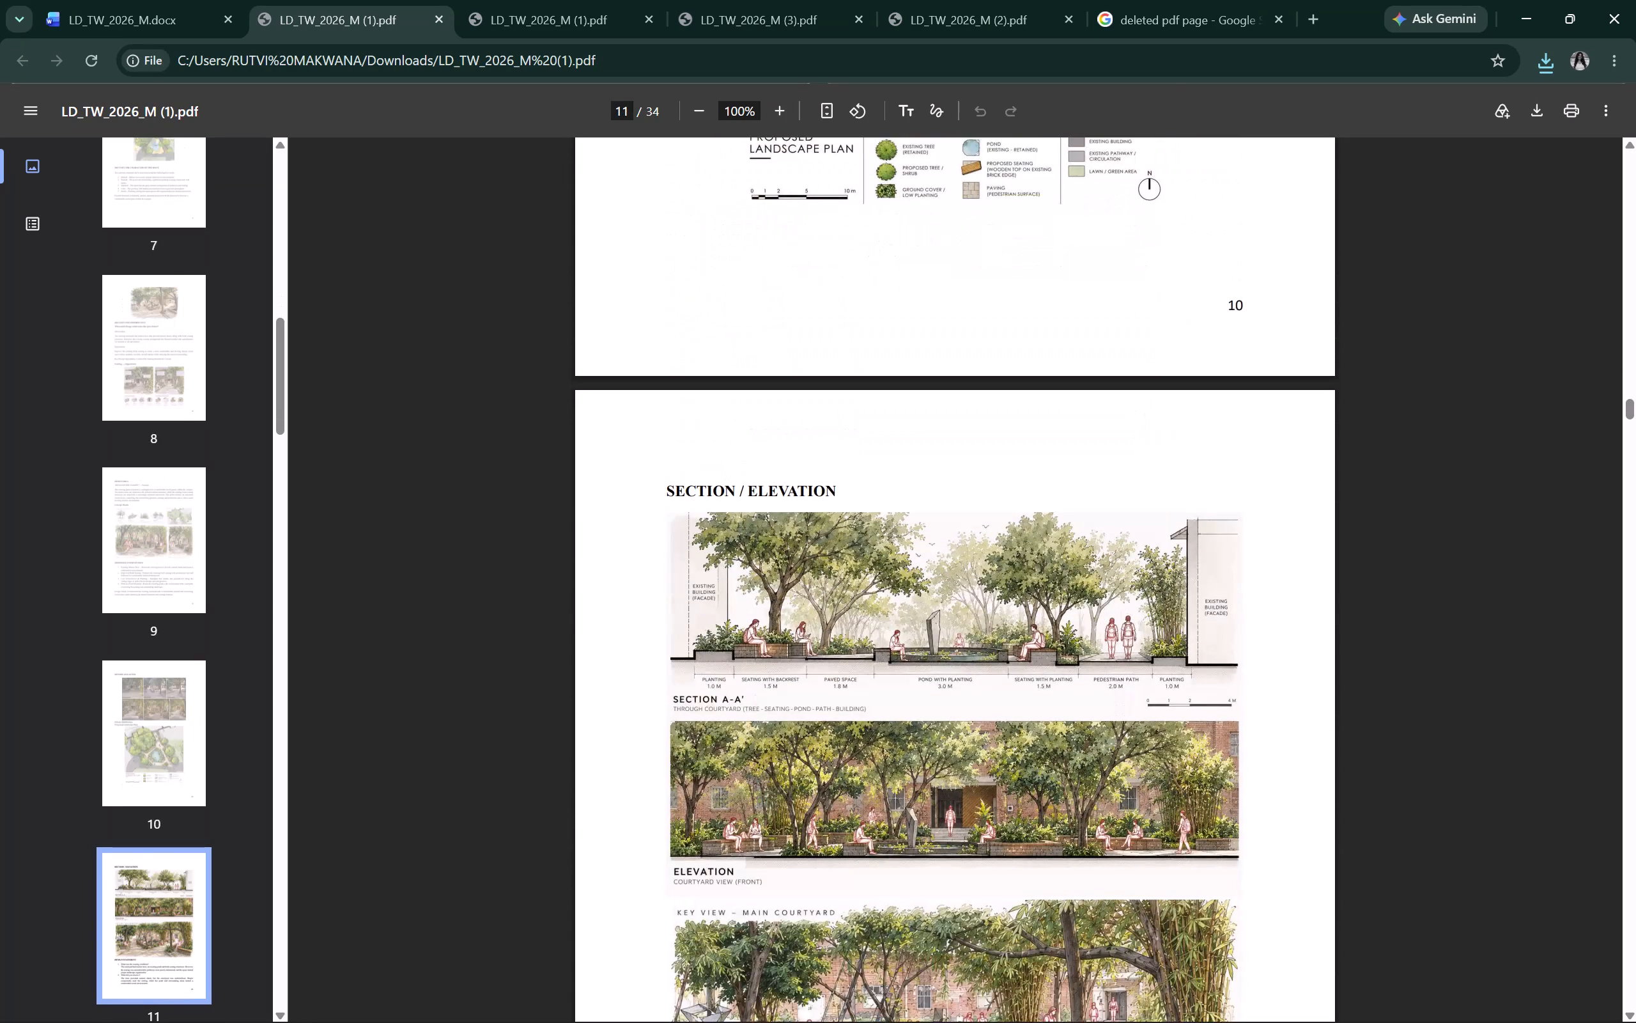
scroll(1021, 858, "down", 10)
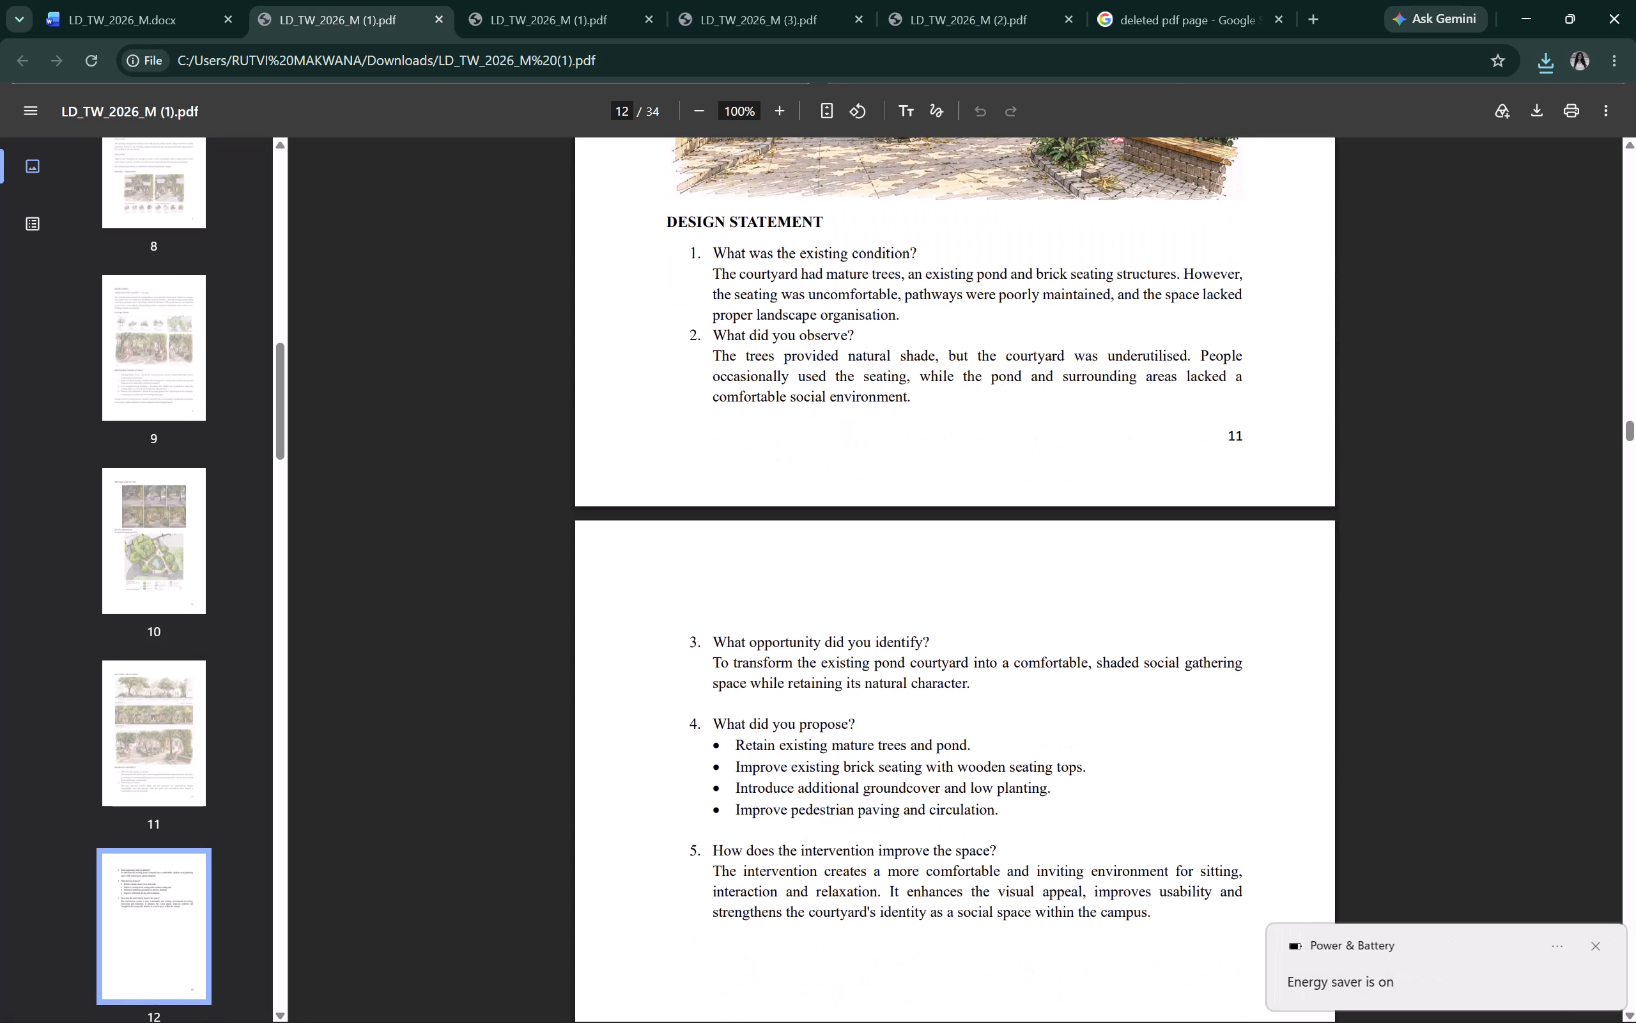
left_click(1602, 941)
Review the rest of the PDF from page 12 to the last page, 34, checking the plant sheets' headings, images and page breaks.
scroll(1411, 862, "down", 18)
scroll(1410, 861, "down", 6)
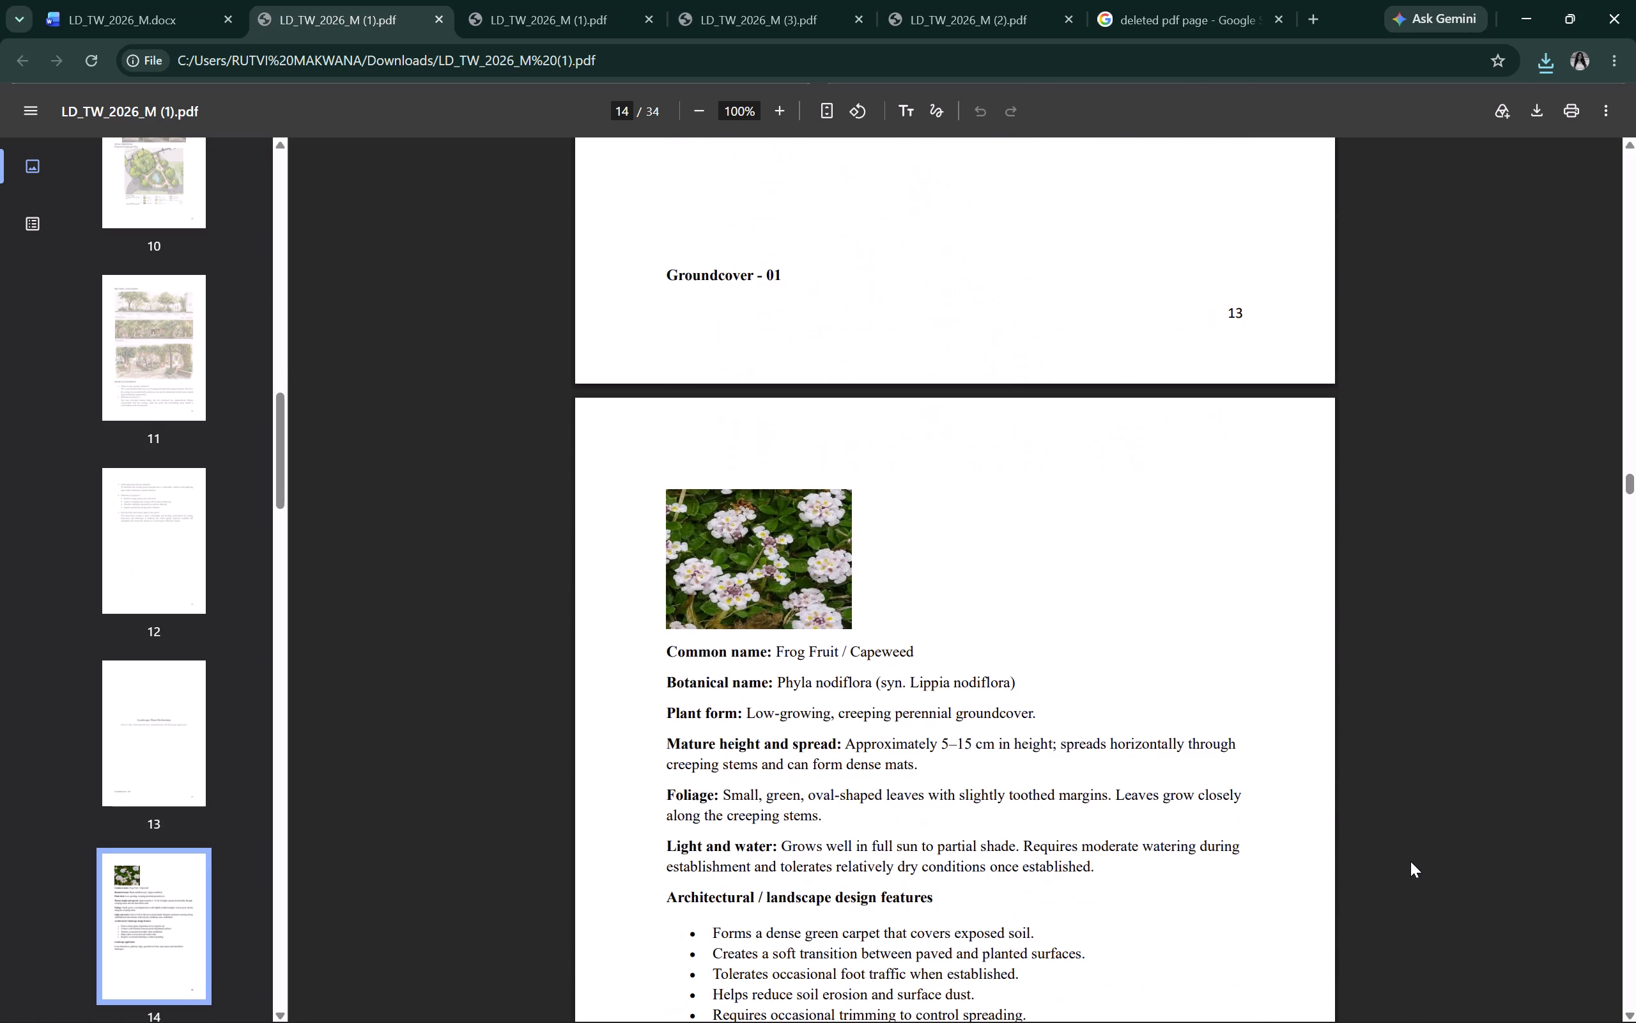
scroll(1410, 861, "down", 18)
scroll(1410, 861, "down", 6)
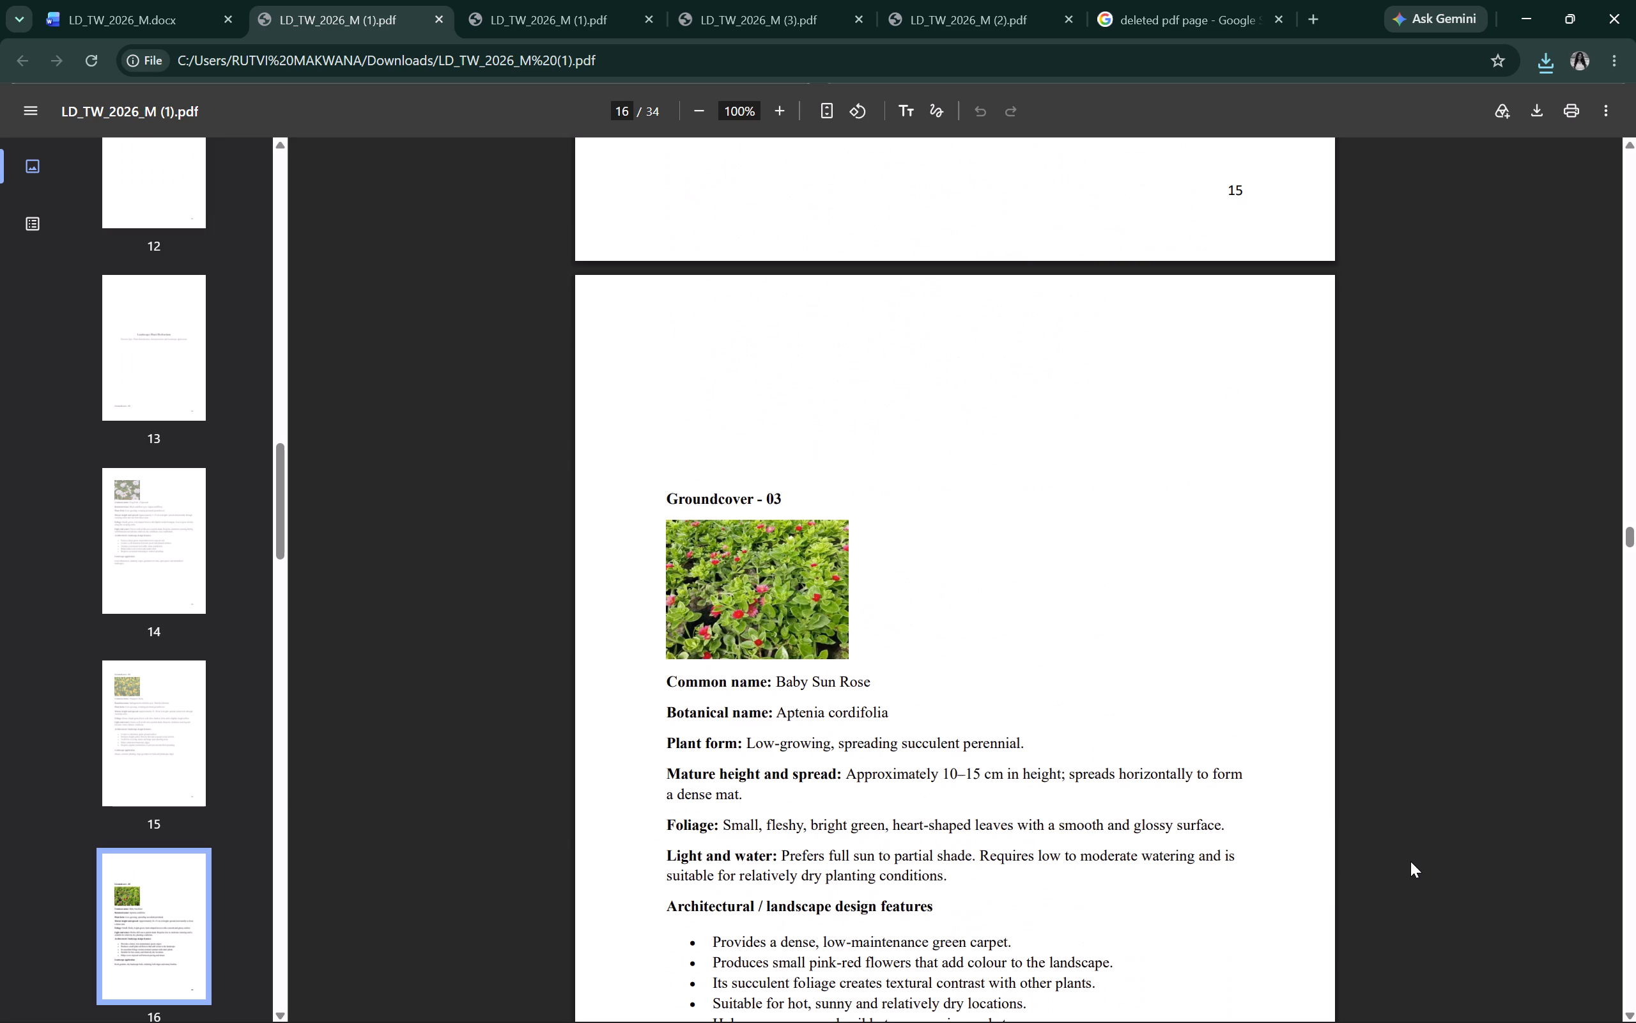
scroll(1410, 861, "down", 20)
scroll(1410, 861, "down", 10)
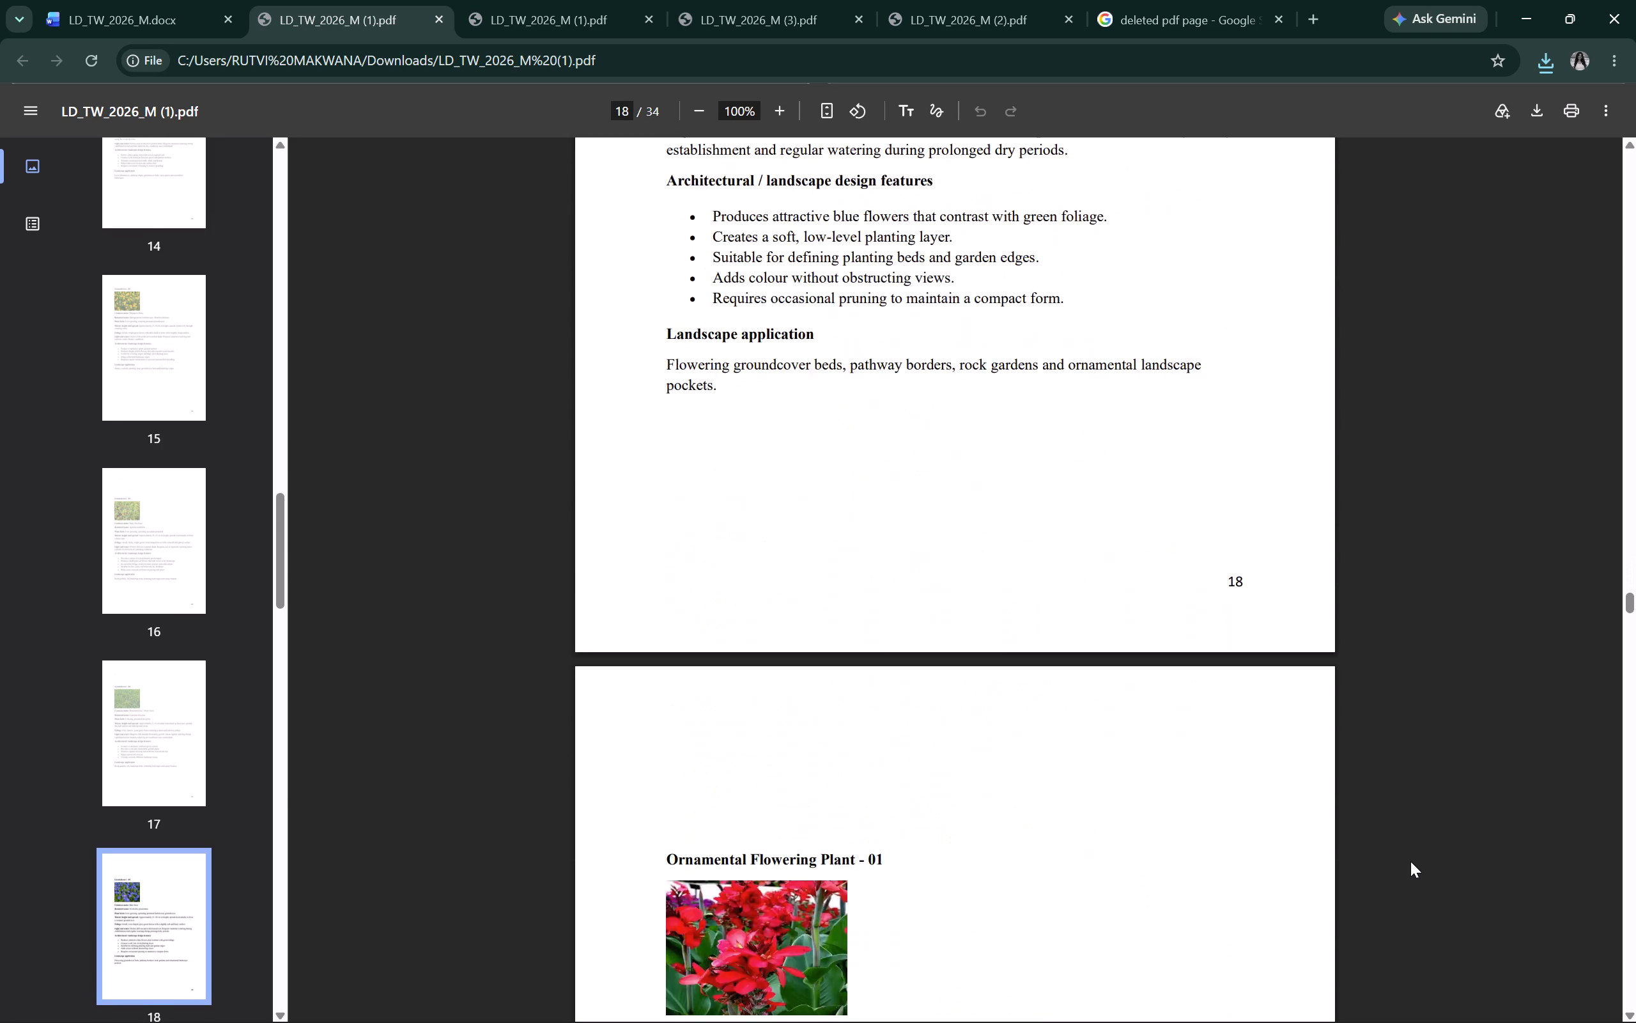
scroll(1410, 861, "down", 18)
scroll(1410, 861, "down", 12)
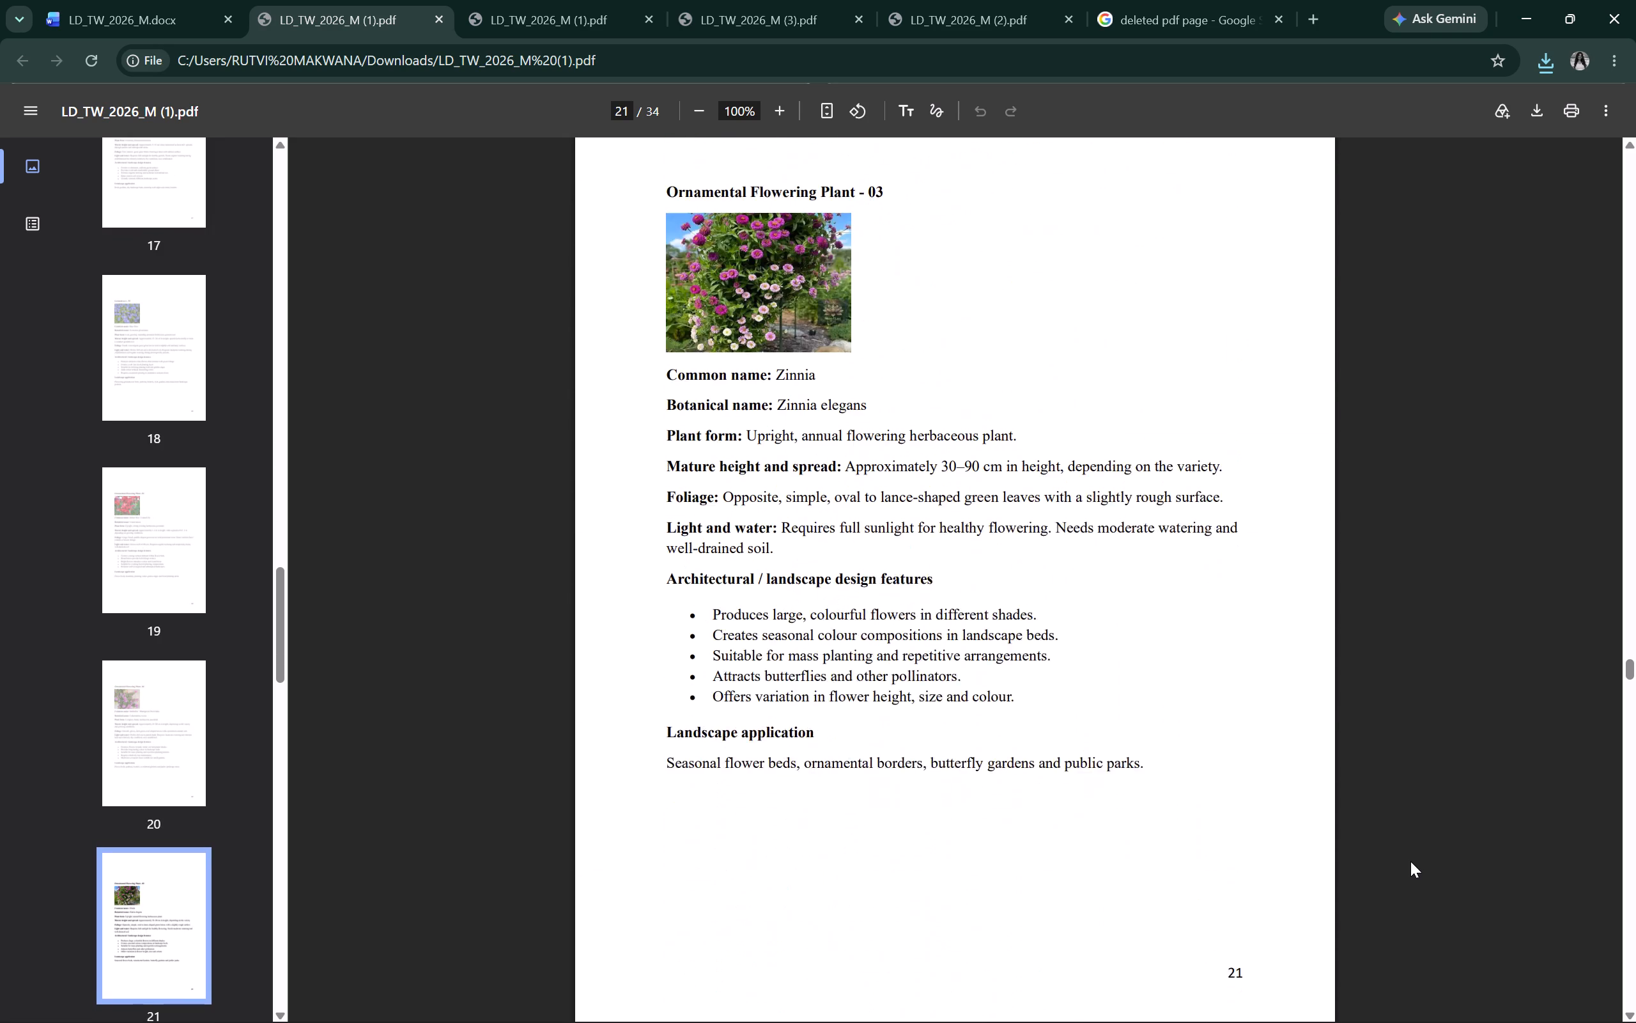
scroll(1410, 861, "down", 17)
scroll(1410, 861, "down", 6)
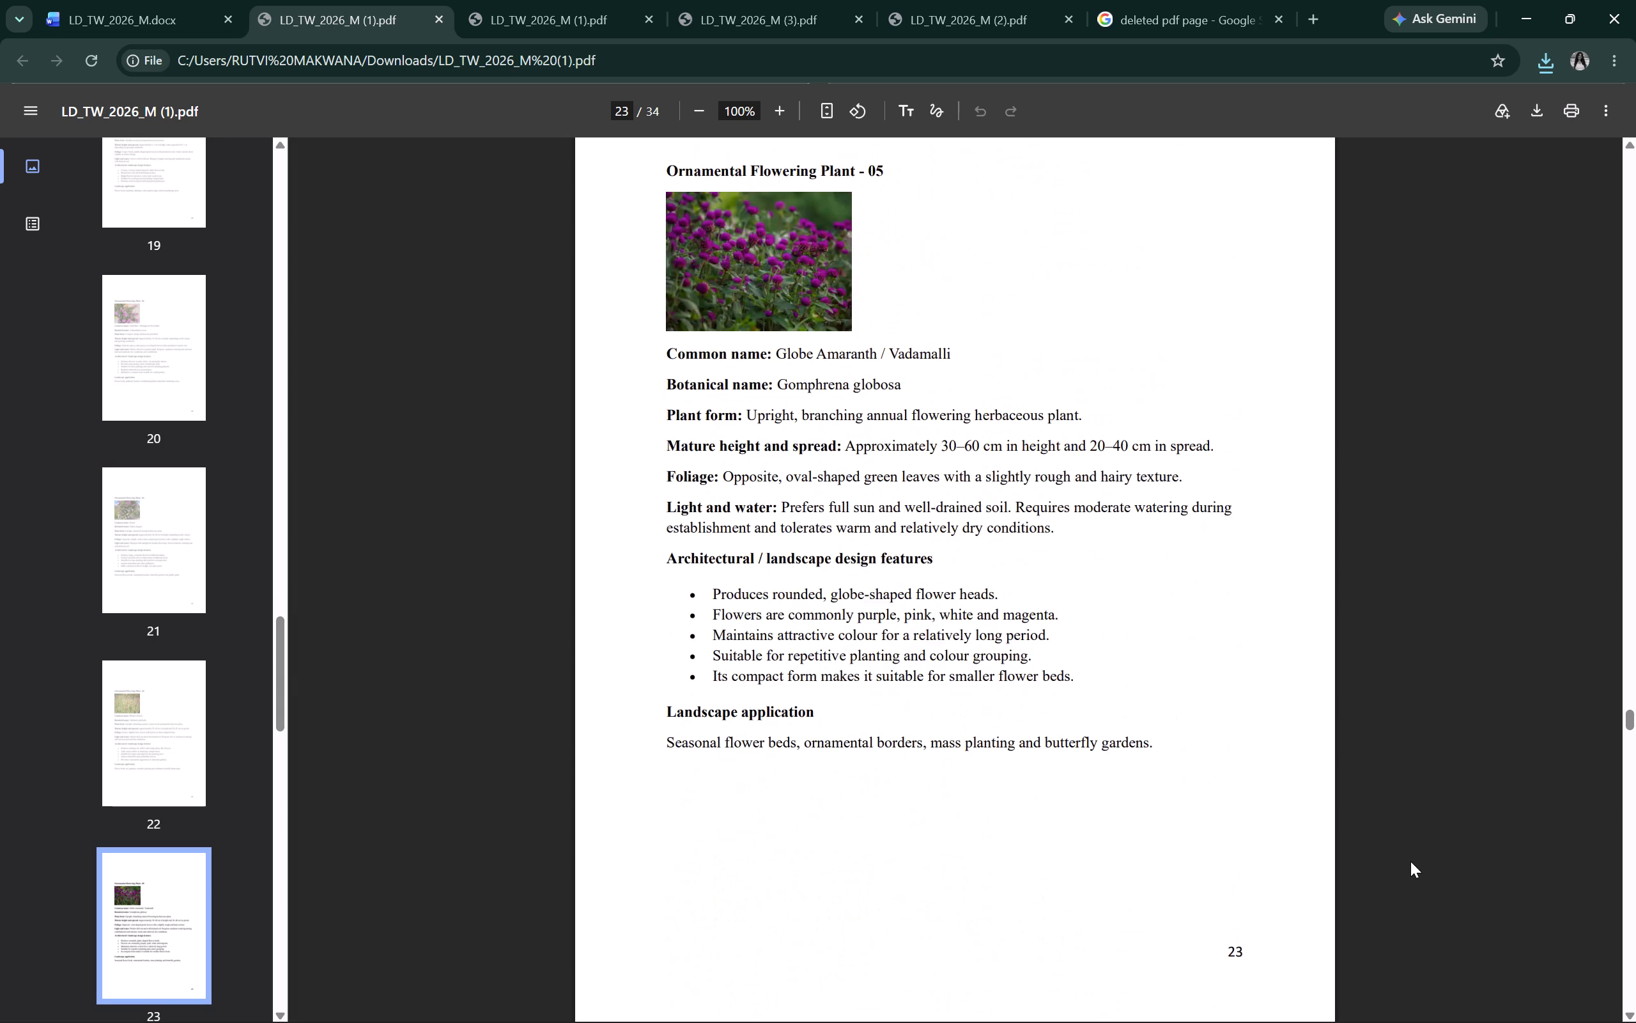
scroll(1410, 861, "down", 18)
scroll(1410, 861, "down", 10)
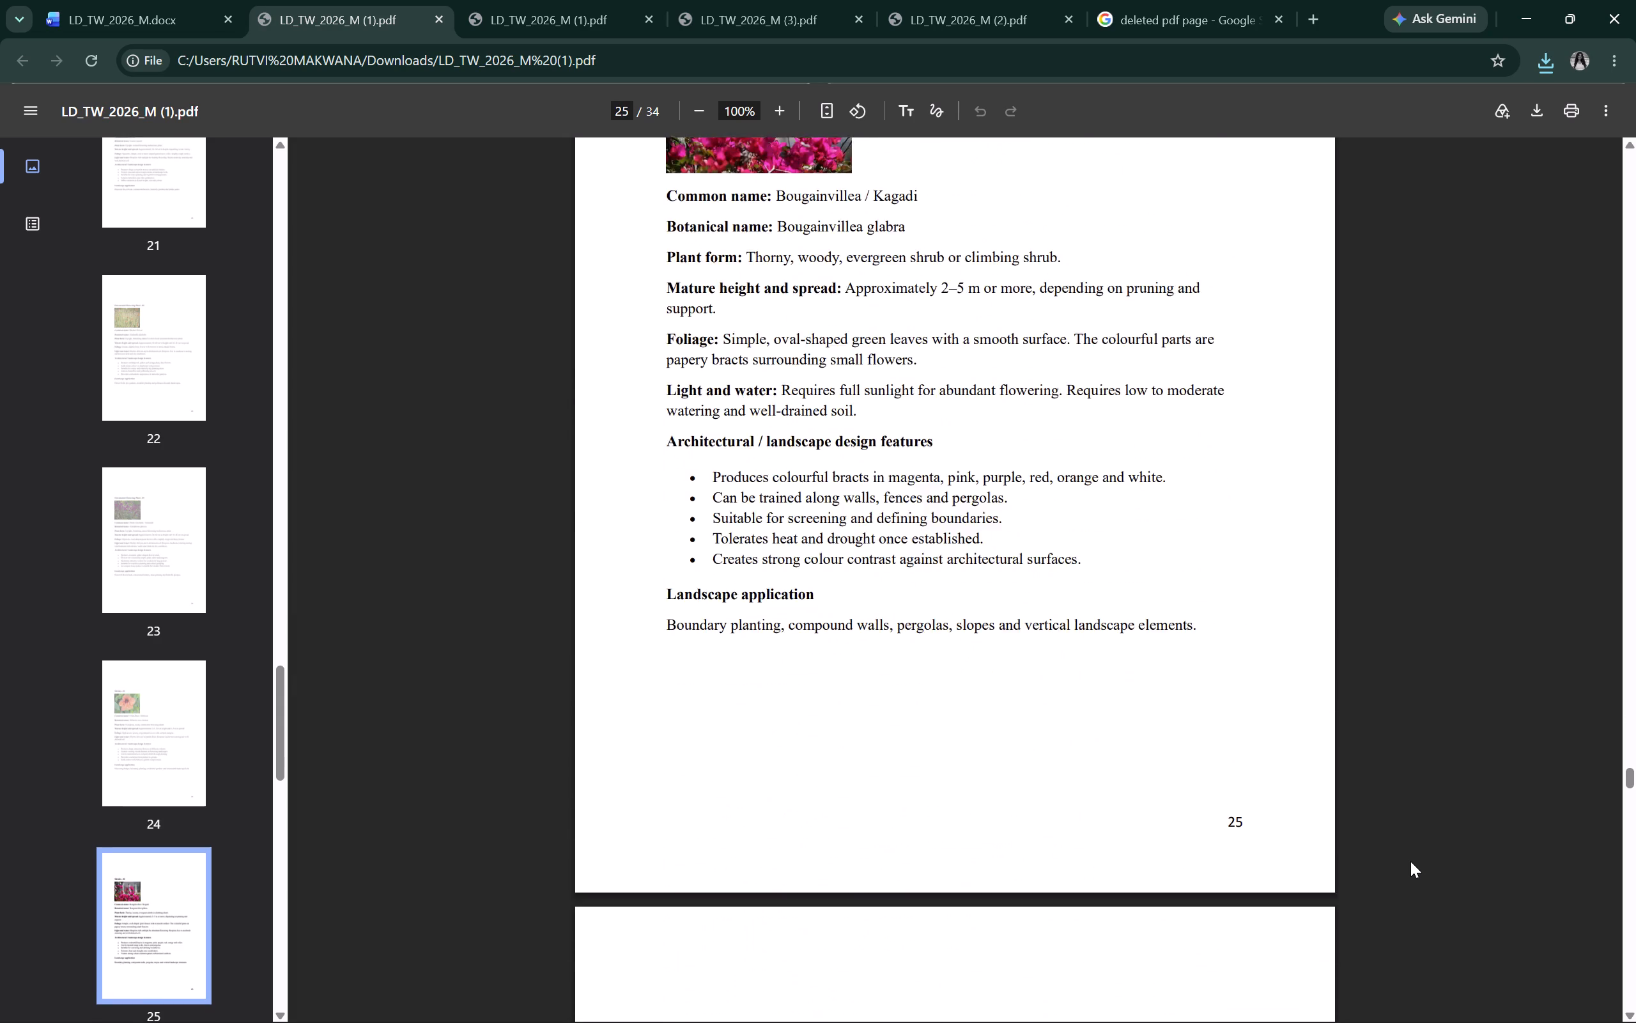
scroll(1410, 861, "down", 20)
scroll(1410, 861, "down", 20)
scroll(1410, 861, "down", 1)
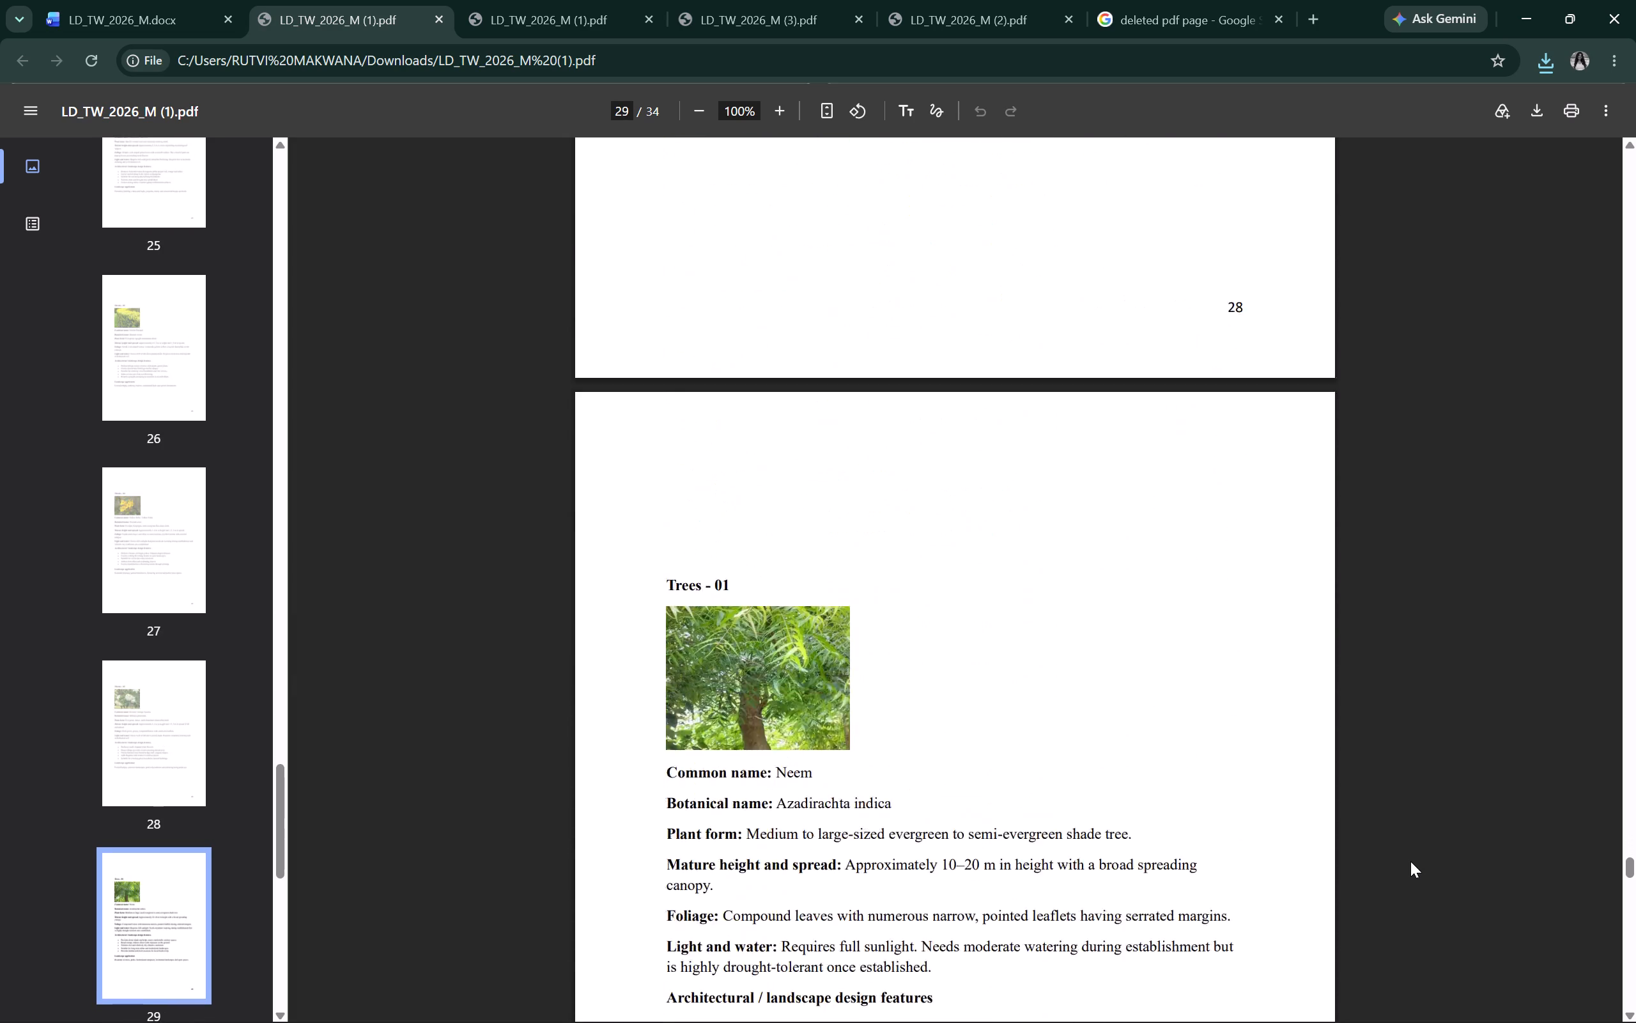
scroll(1410, 861, "down", 20)
scroll(1410, 861, "down", 20)
scroll(1410, 861, "down", 1)
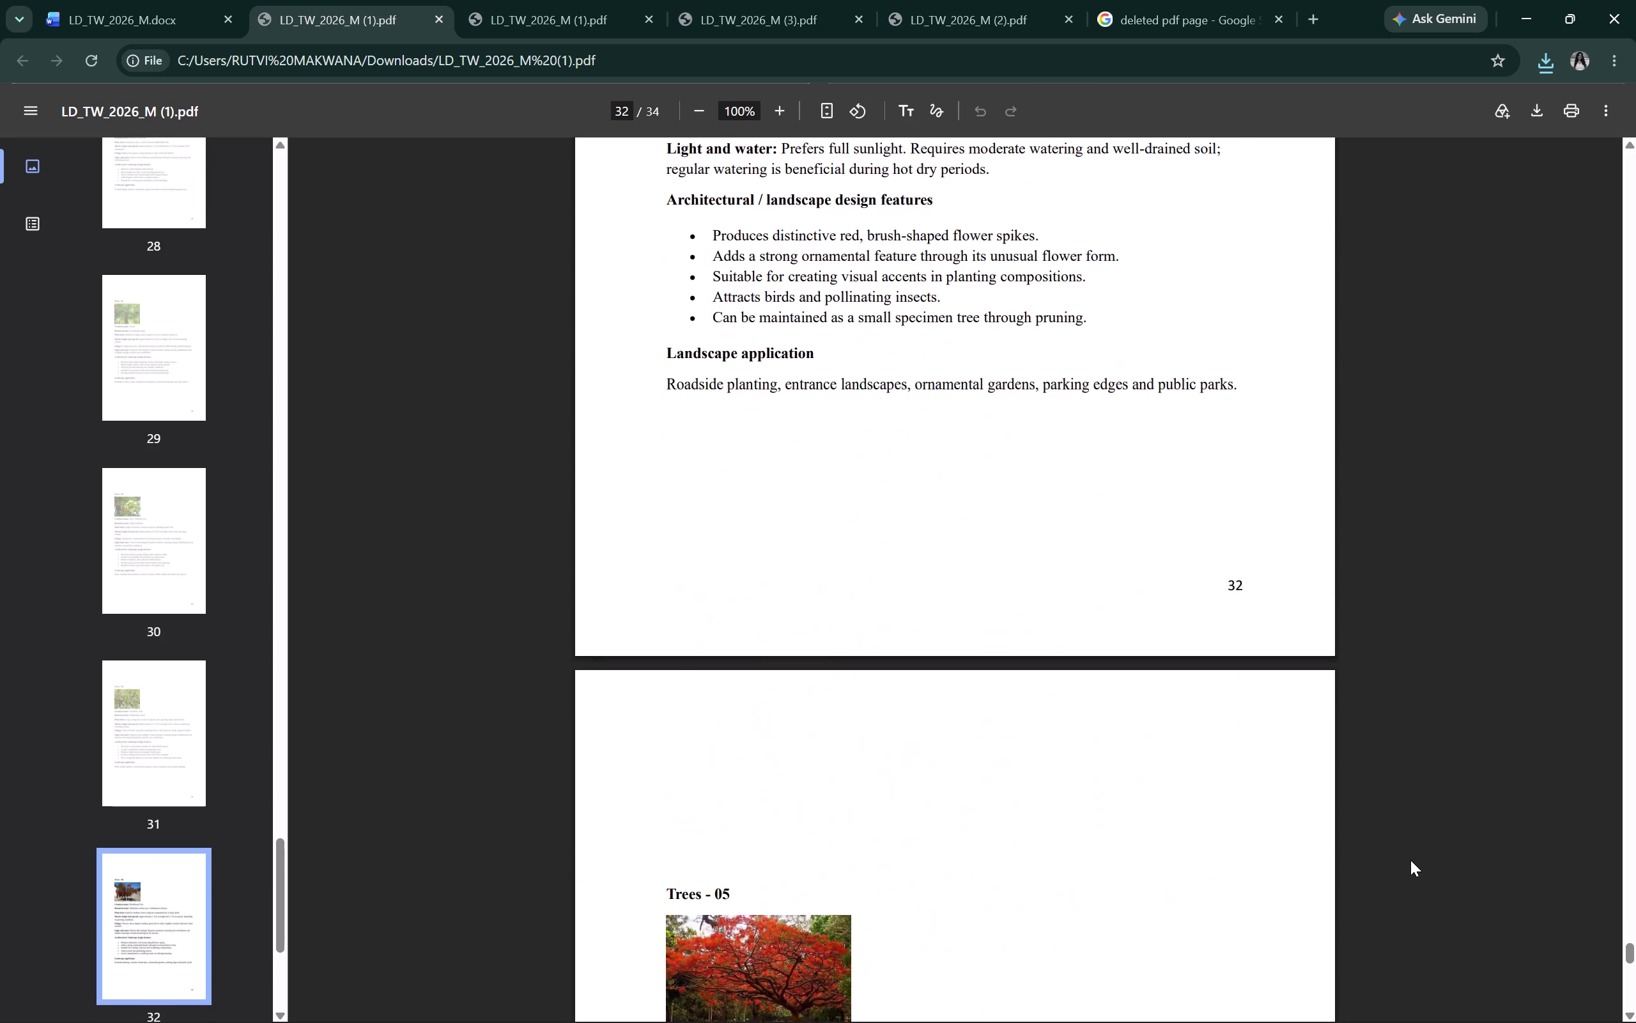
scroll(1410, 860, "down", 20)
scroll(1410, 860, "down", 1)
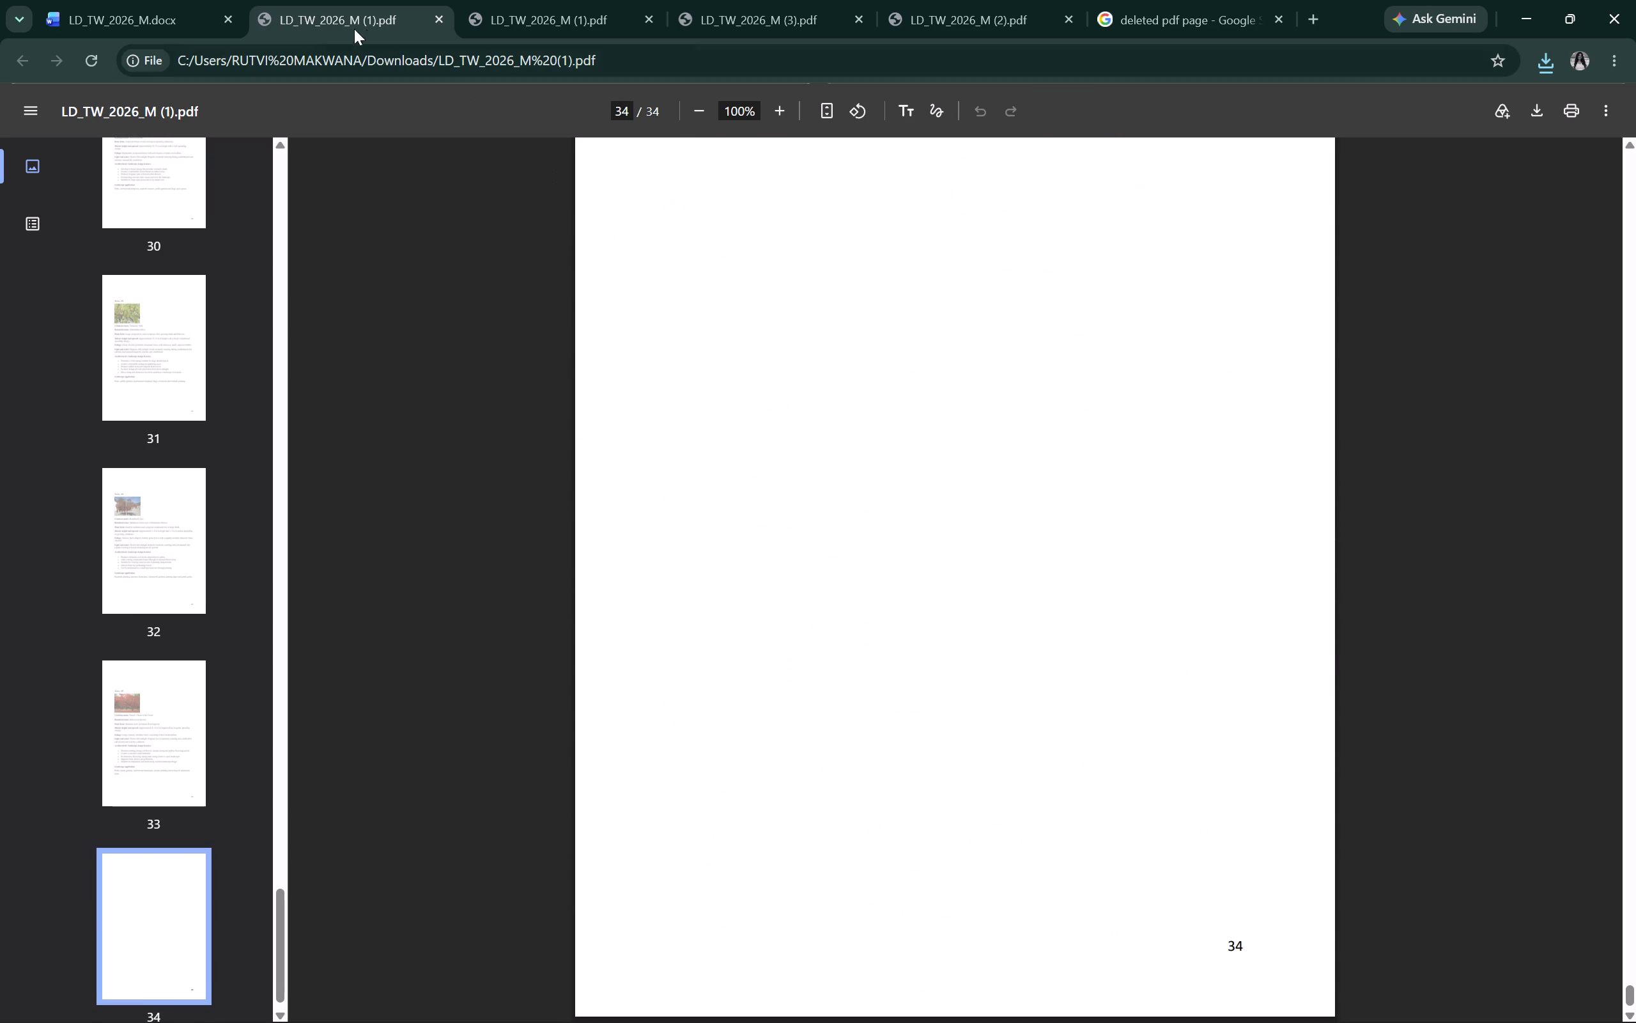
In the Word document's Design Statement, add a blank line above "What did you observe?" and keep that question numbered 2.
left_click(183, 22)
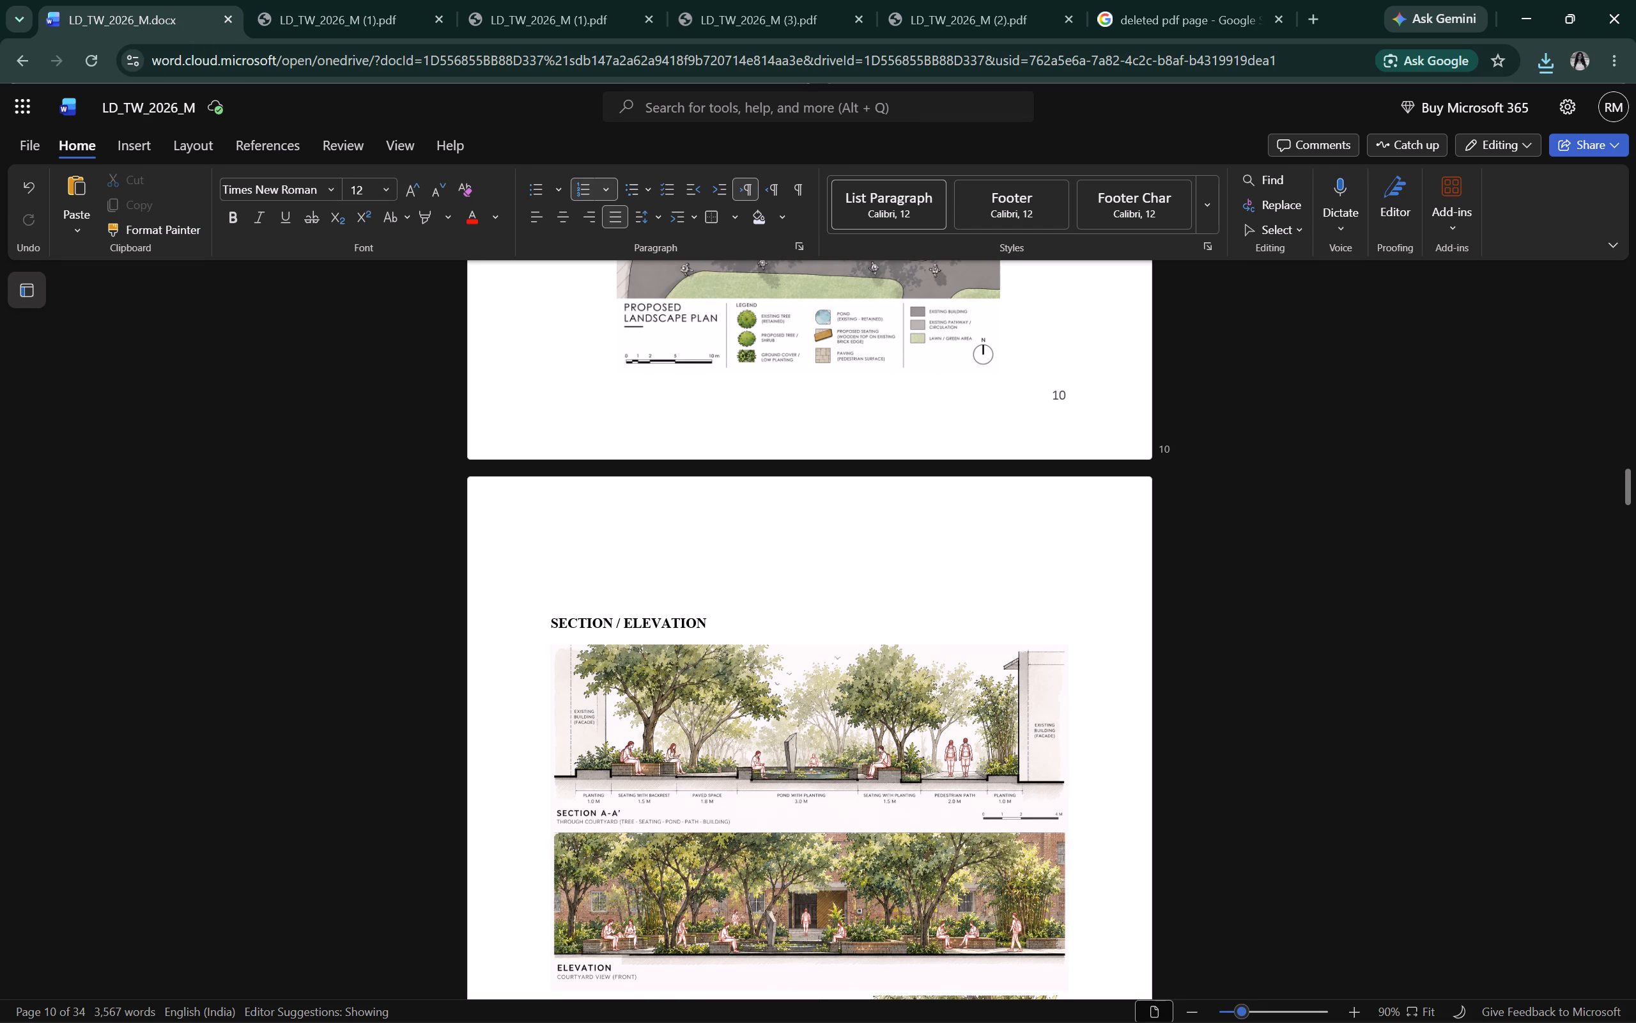
scroll(601, 591, "down", 9)
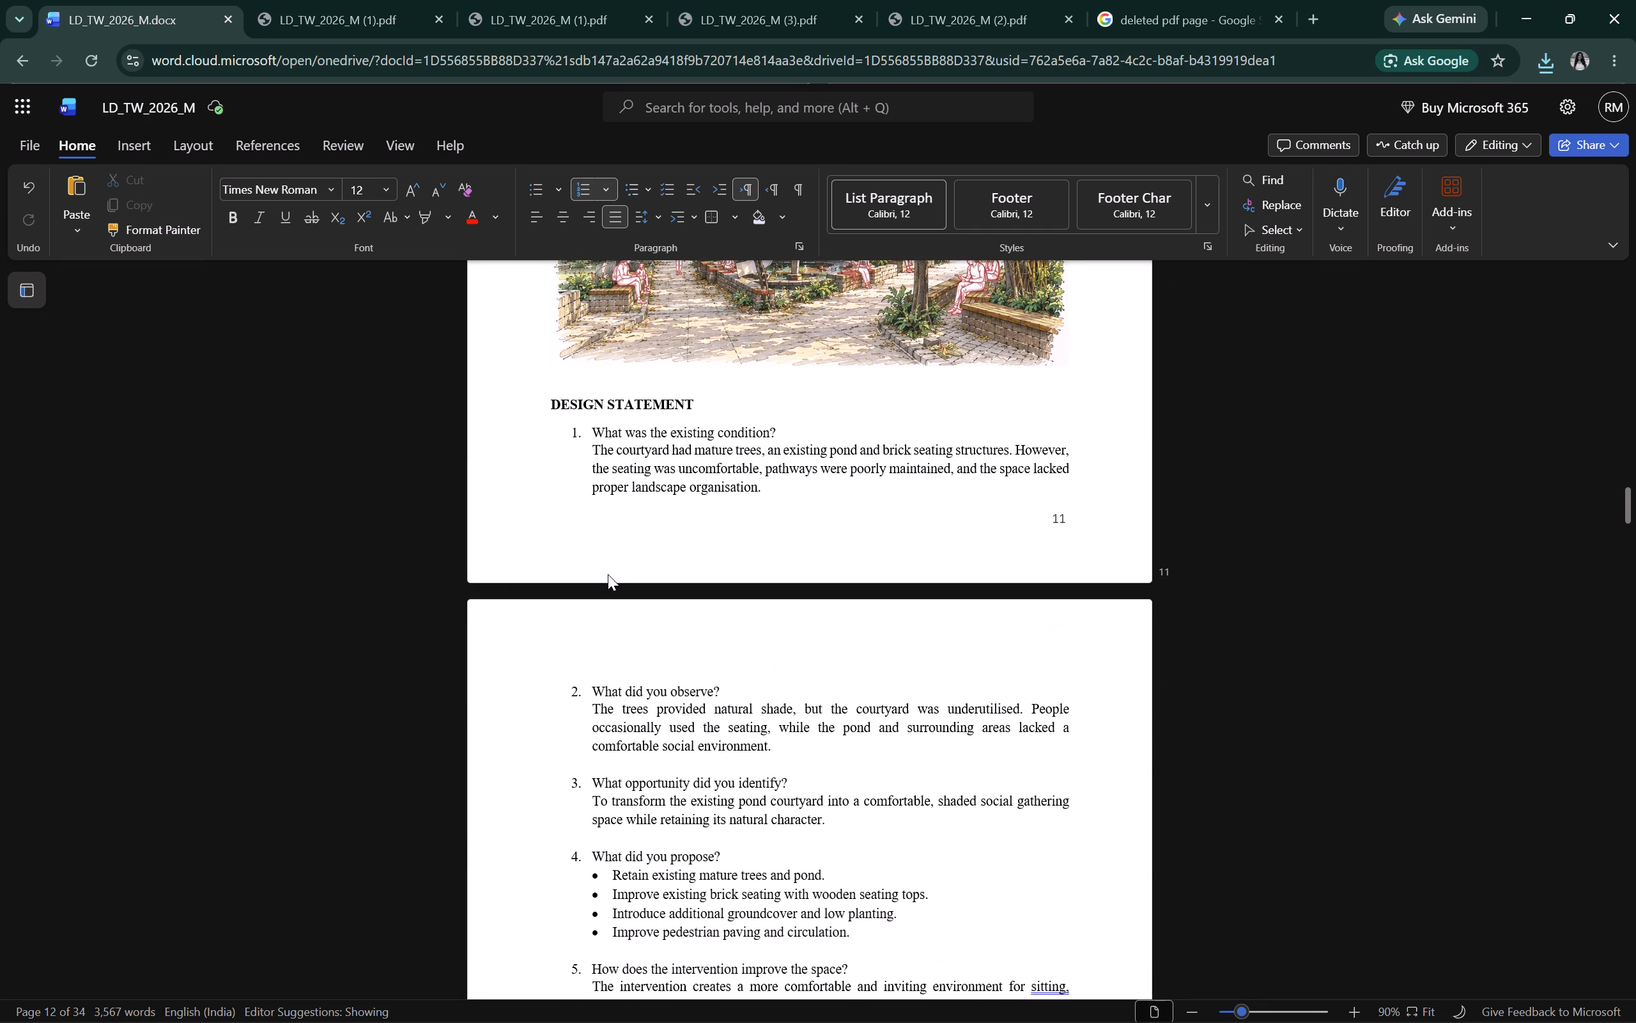
key("Return")
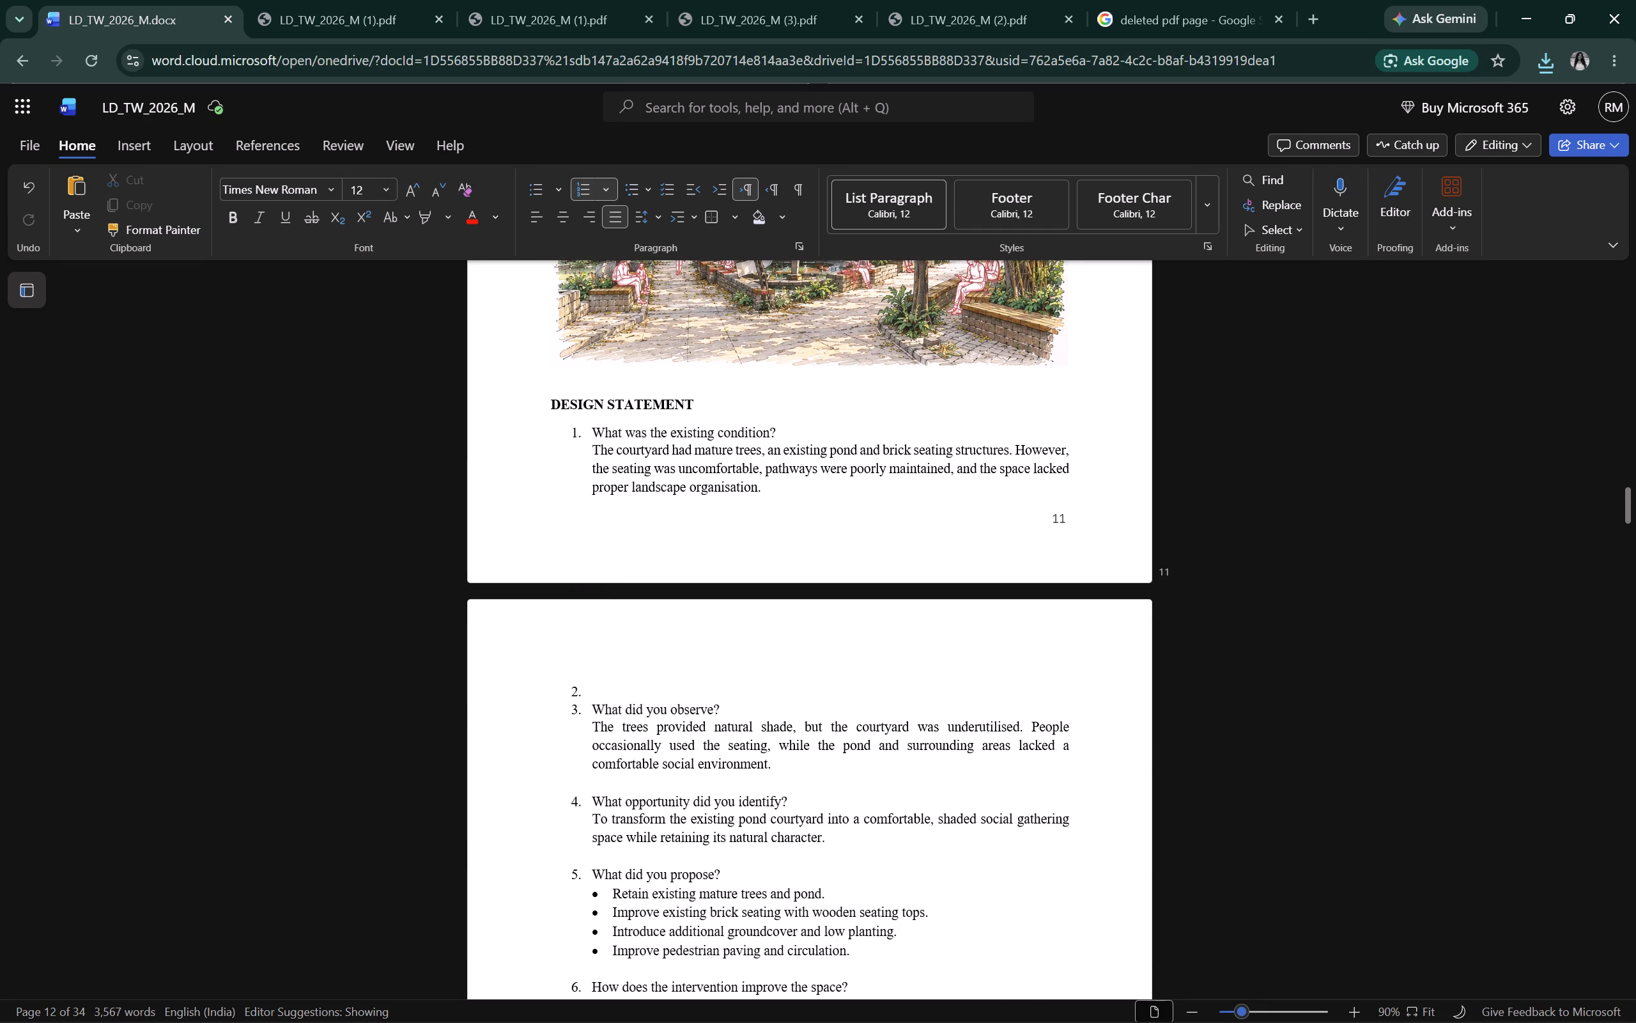
key("BackSpace")
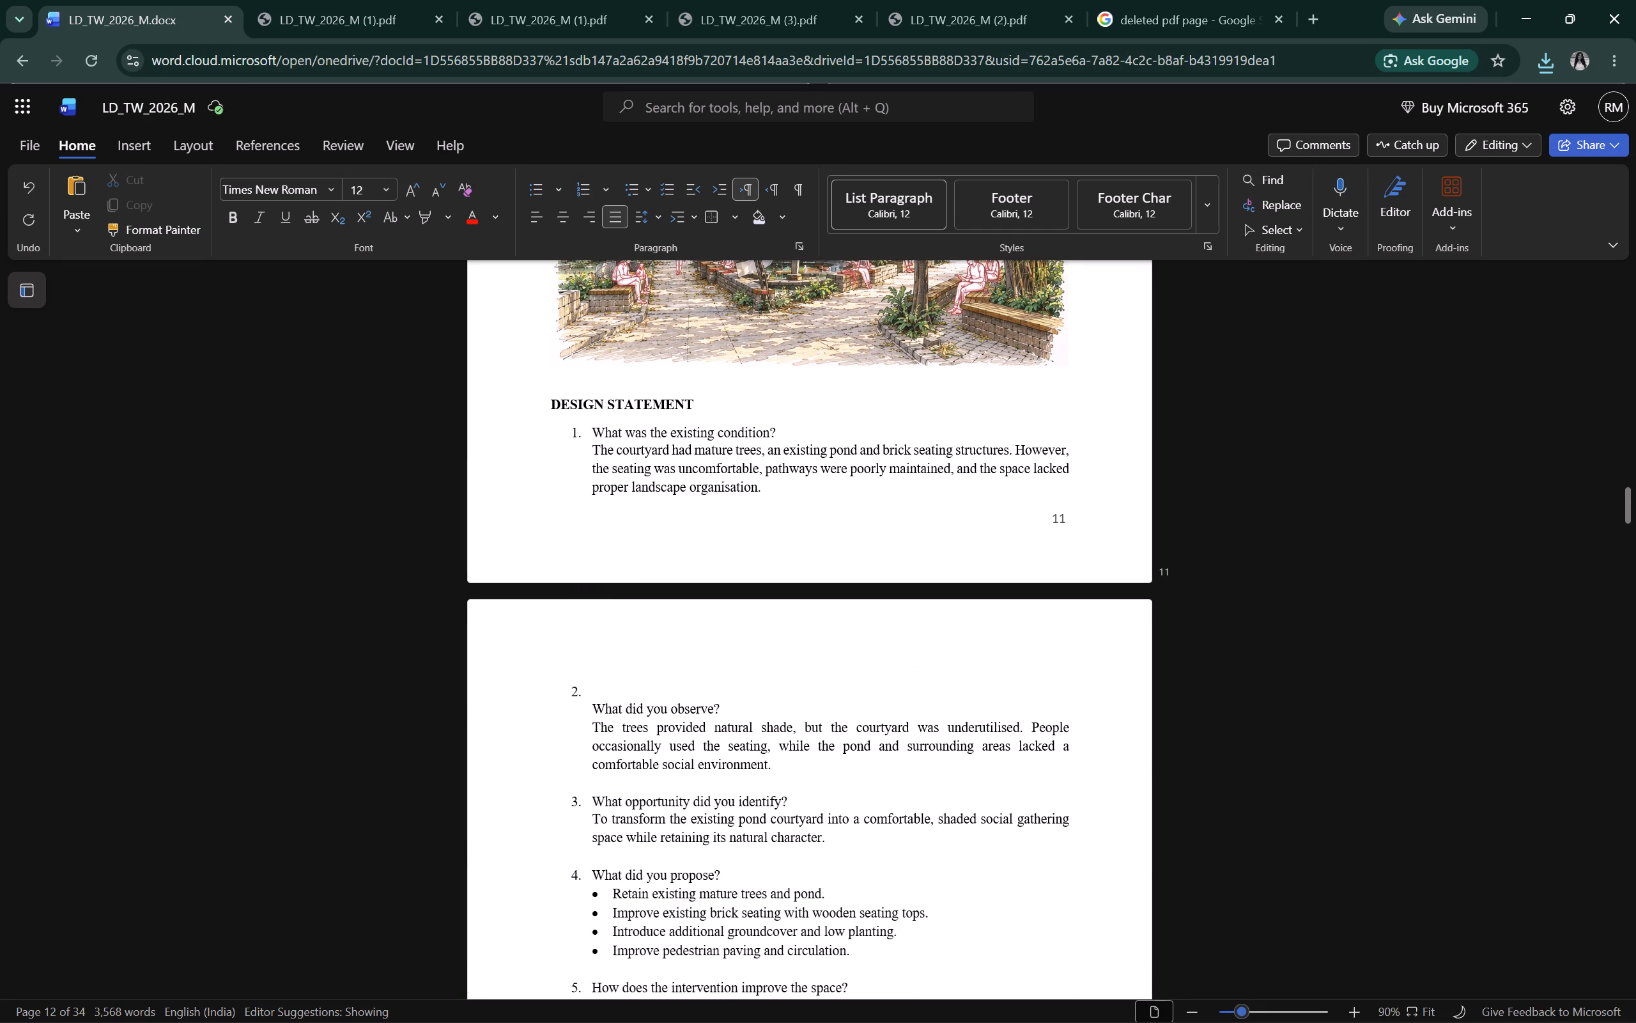
left_click(588, 689)
key("BackSpace")
left_click(590, 715)
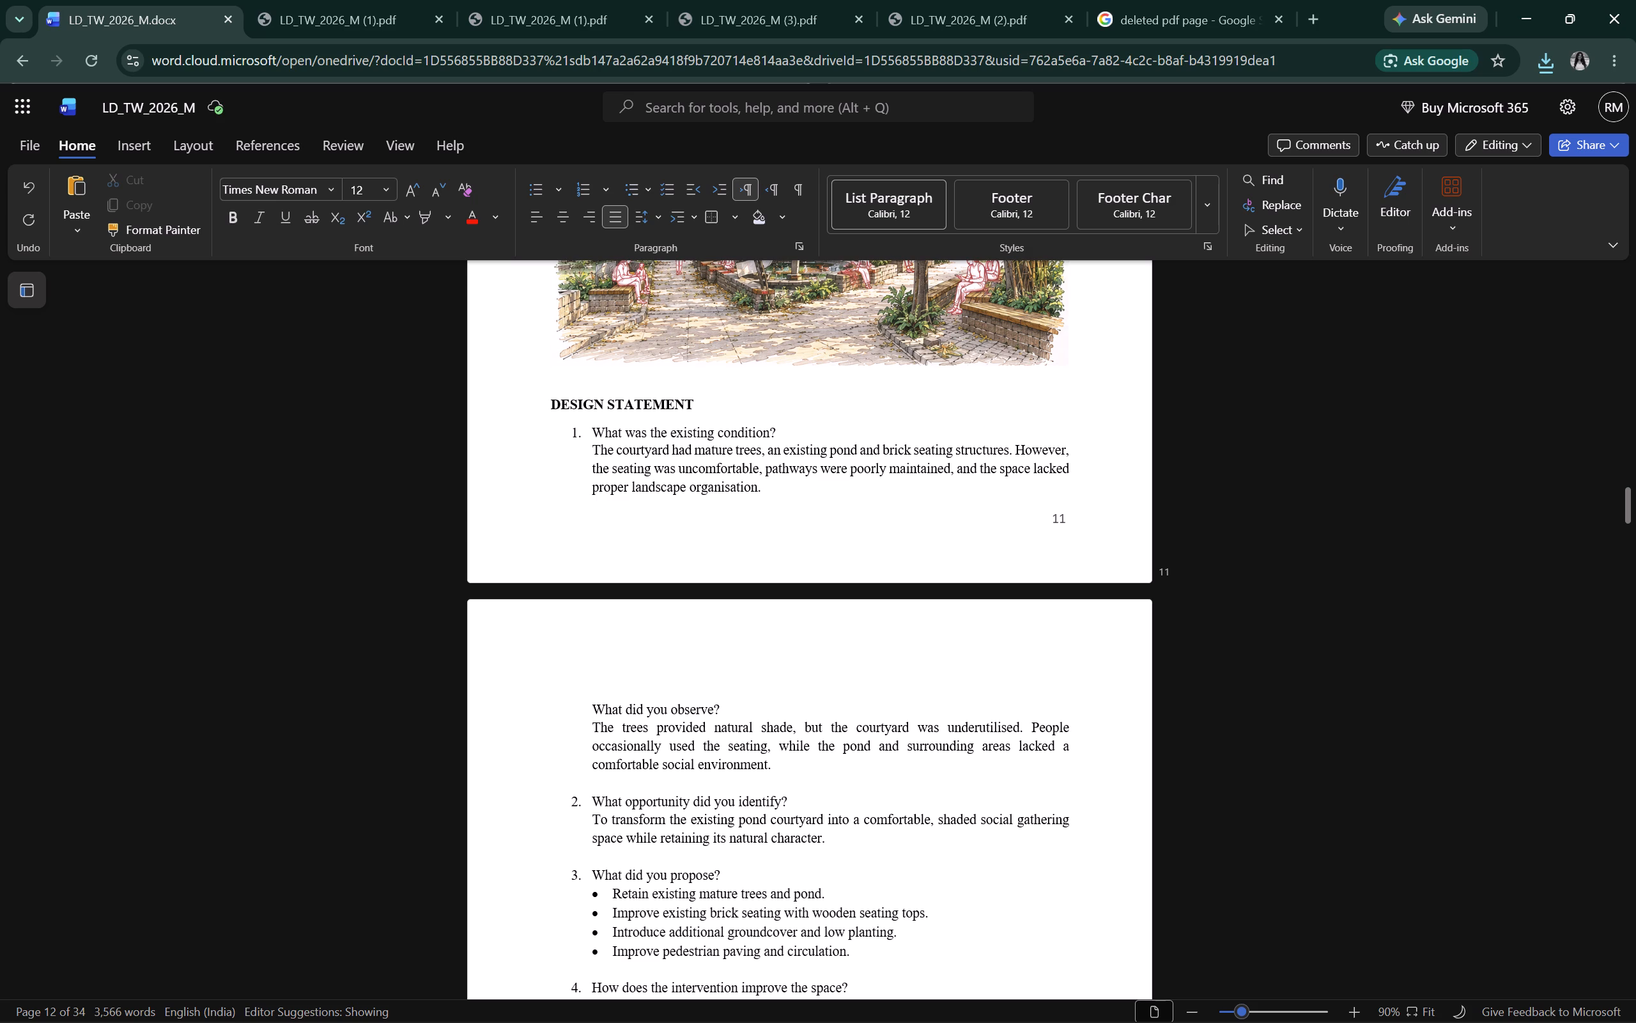
key("2")
type(".")
key("space")
Insert an empty line before the "Groundcover - 01" heading to push it further down the page.
scroll(594, 712, "down", 10)
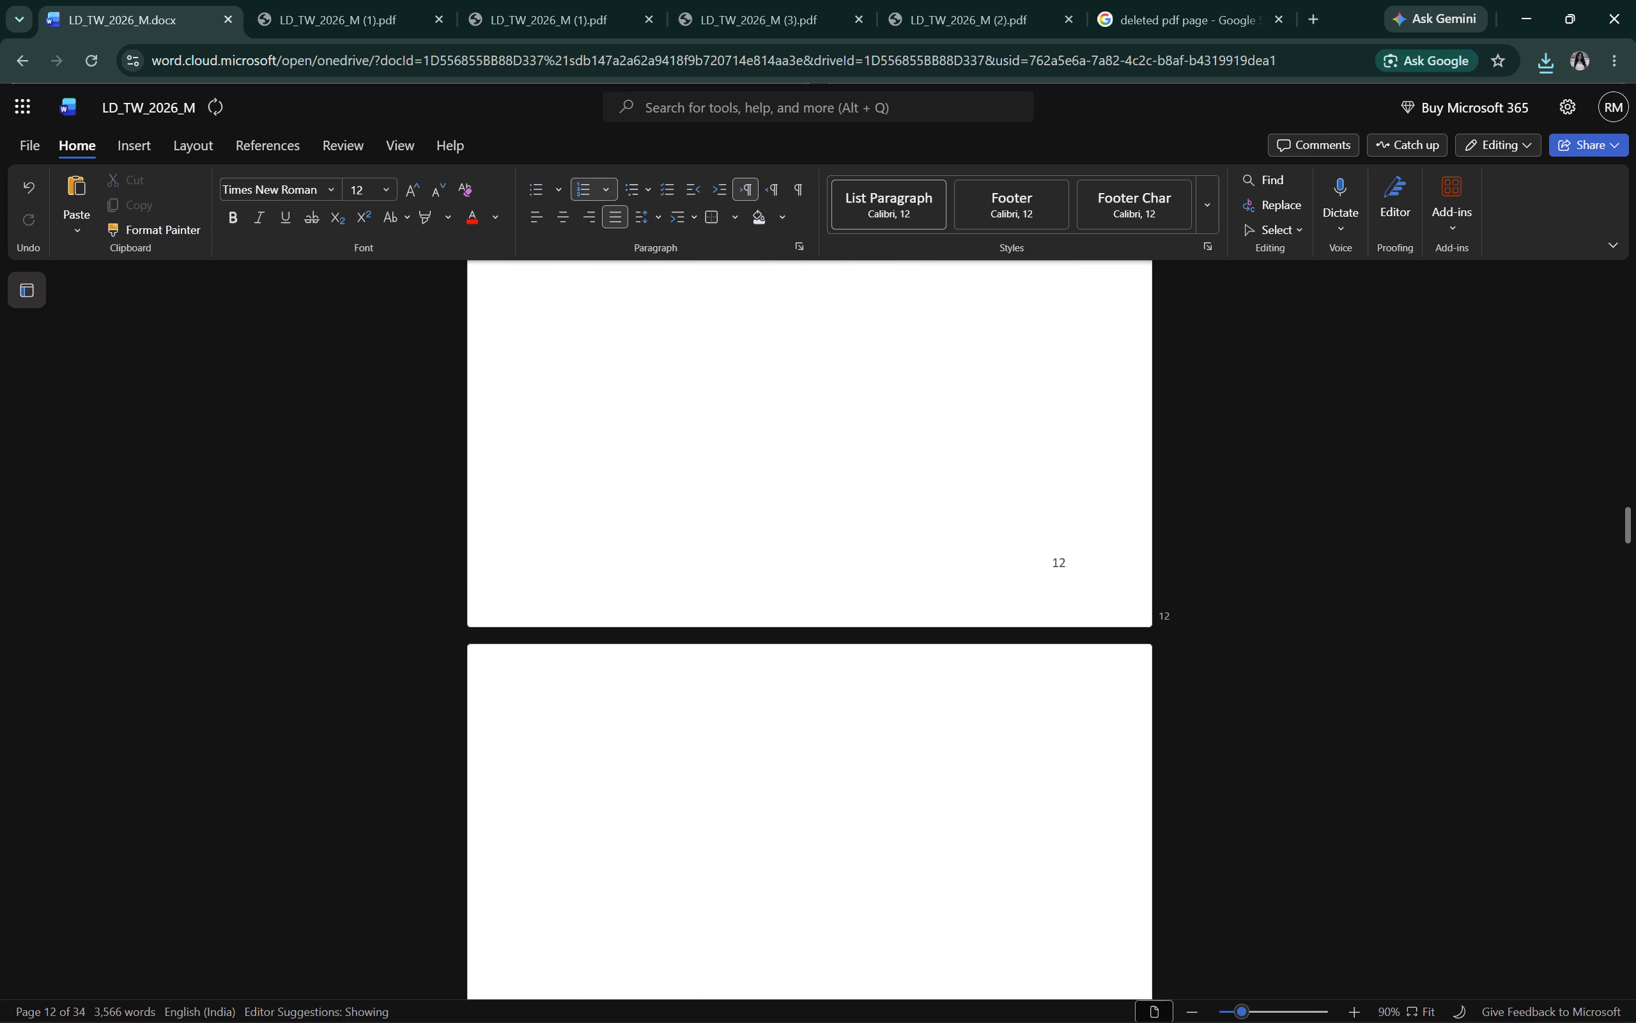
scroll(598, 710, "down", 10)
left_click(555, 829)
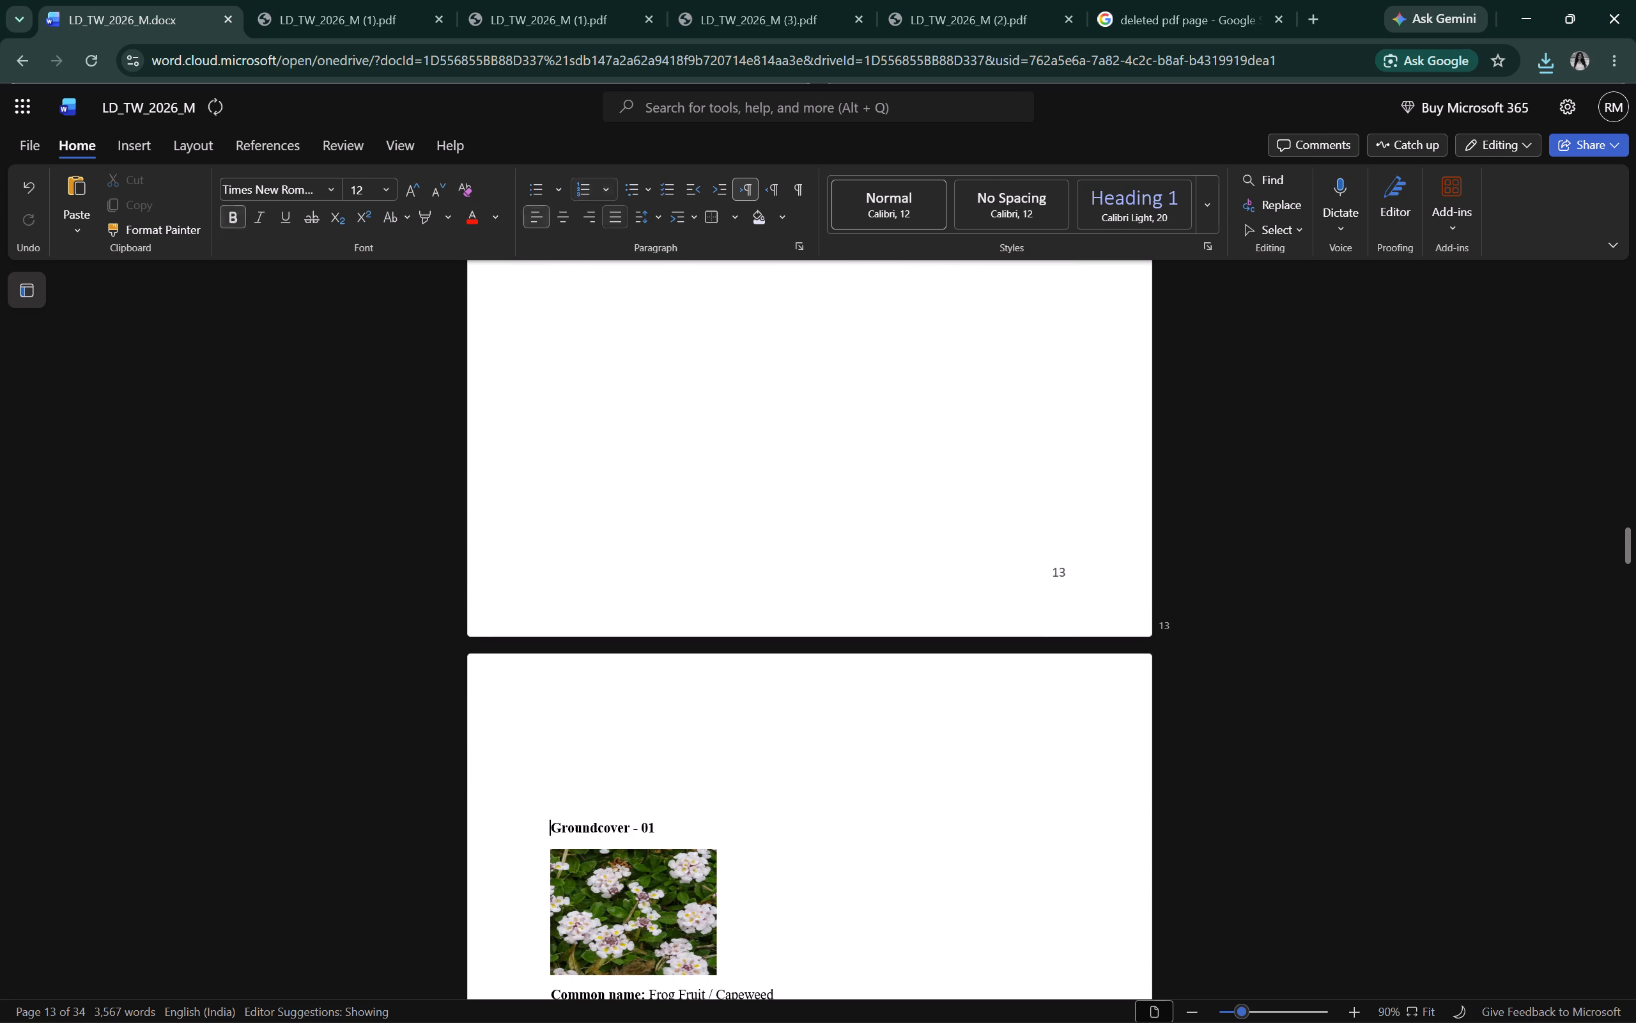
key("Return")
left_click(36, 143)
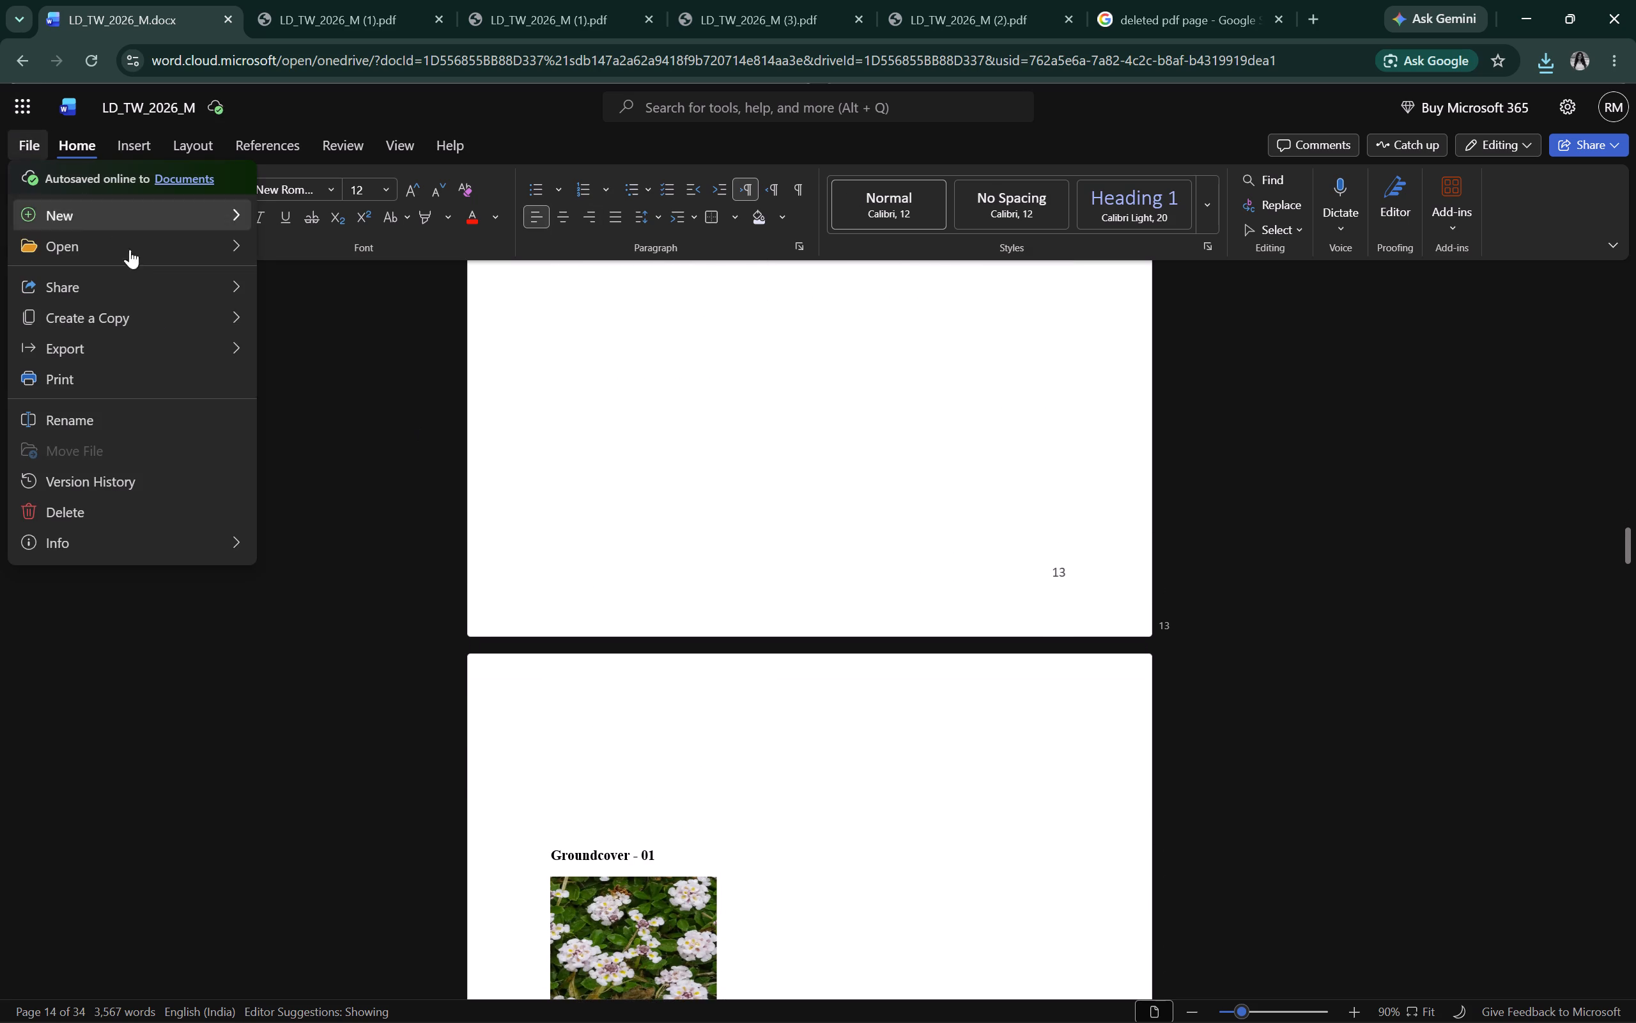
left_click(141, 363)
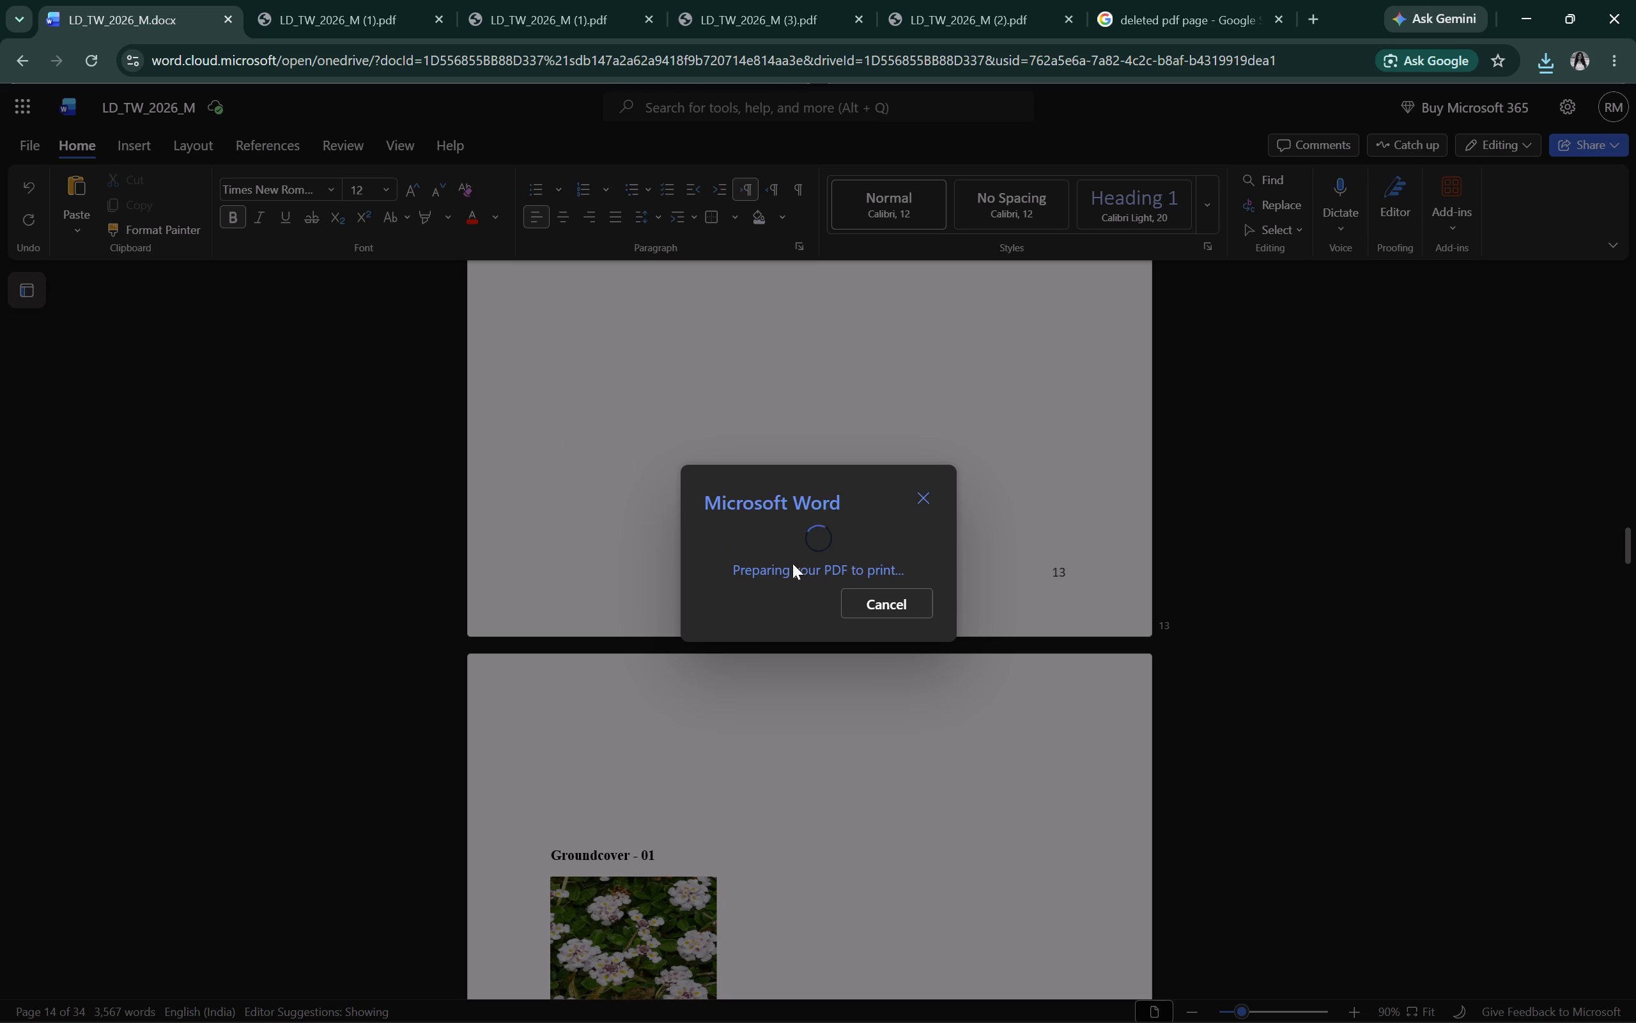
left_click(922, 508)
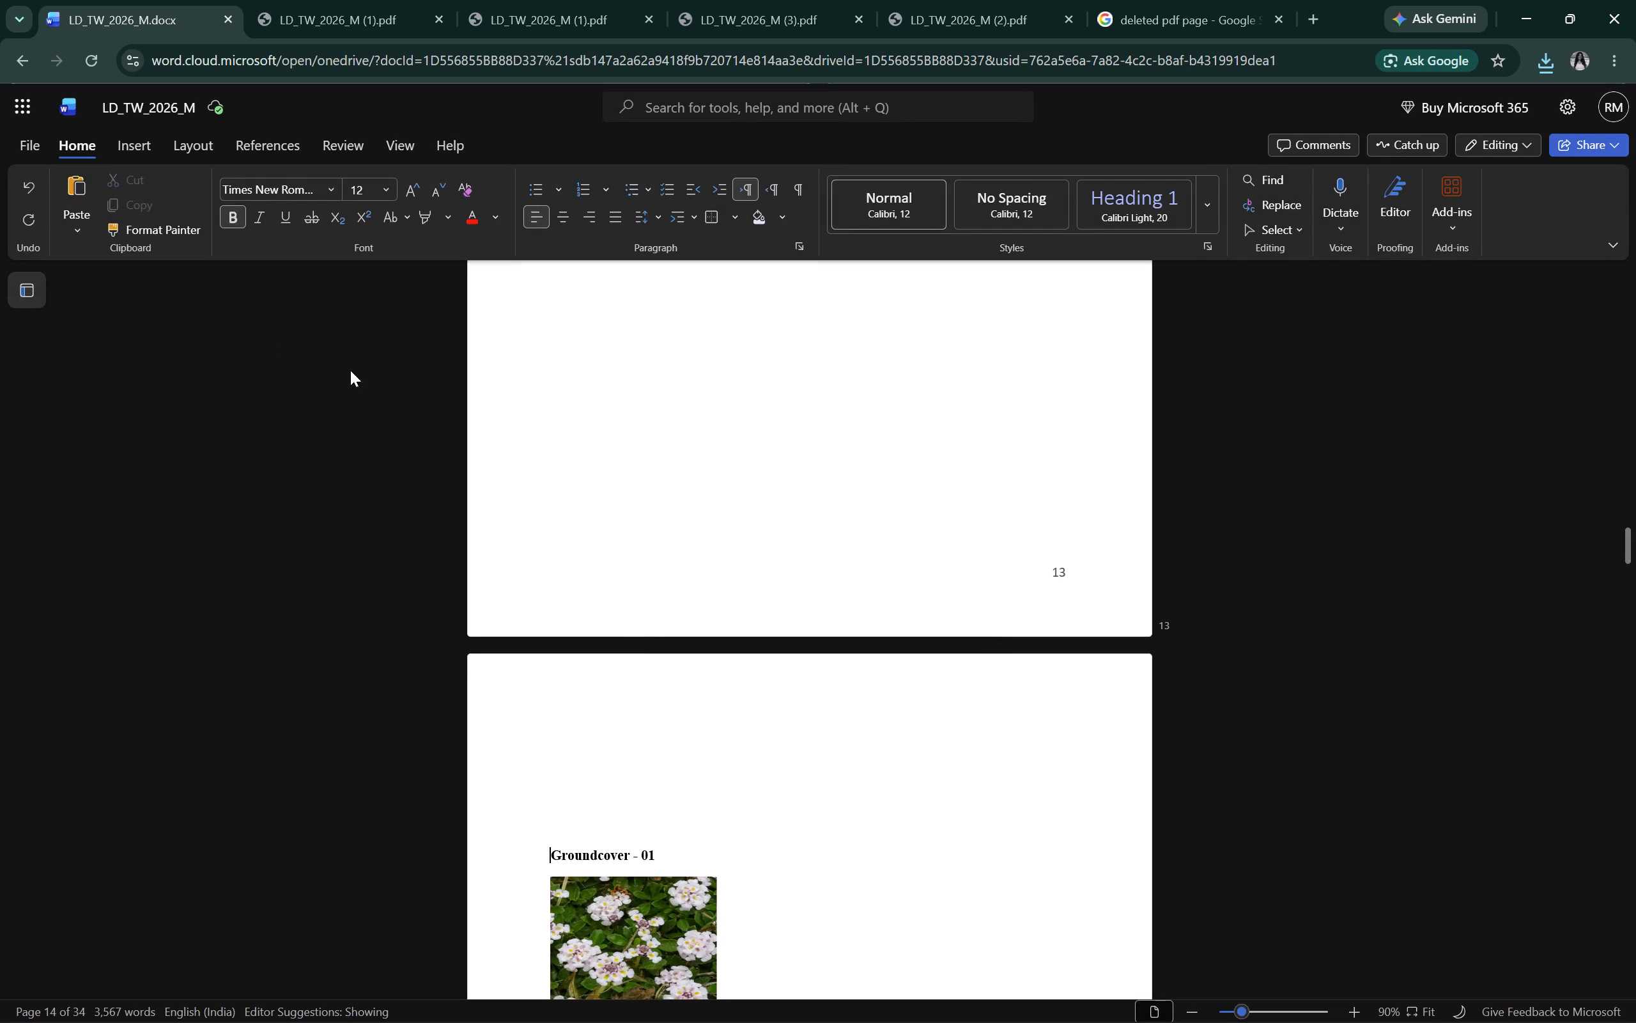
Export the revised document as a PDF, download it and open the newly downloaded copy.
left_click(14, 130)
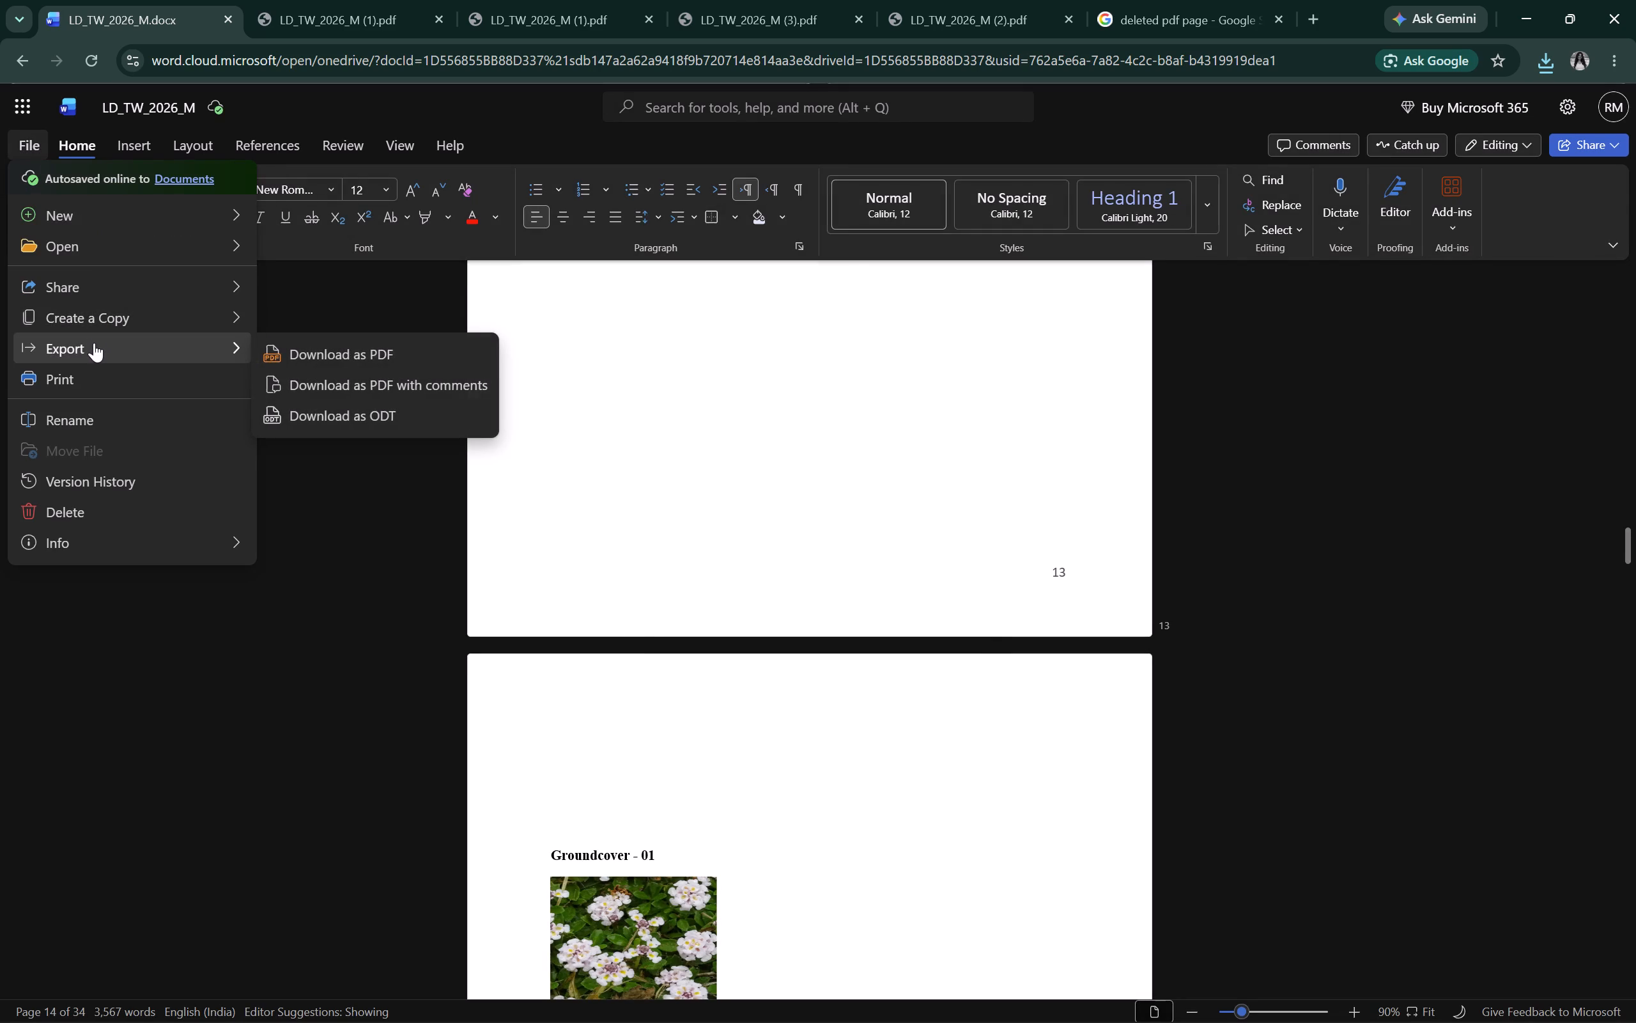
left_click(286, 351)
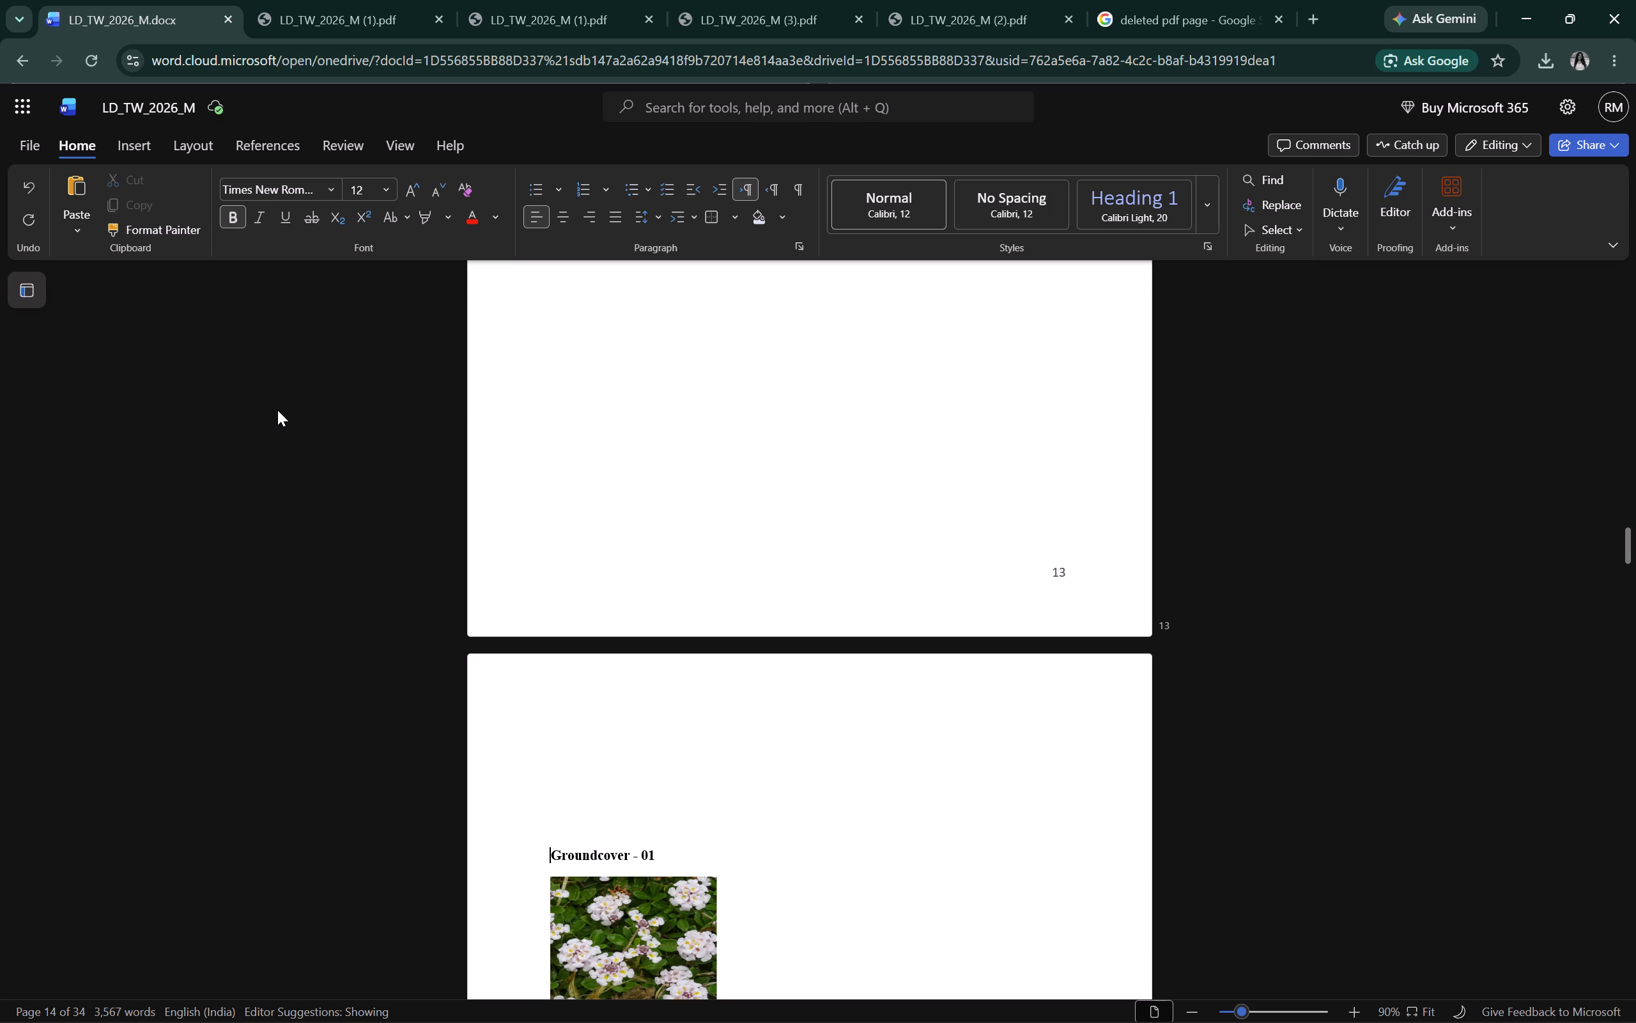
left_click(1516, 145)
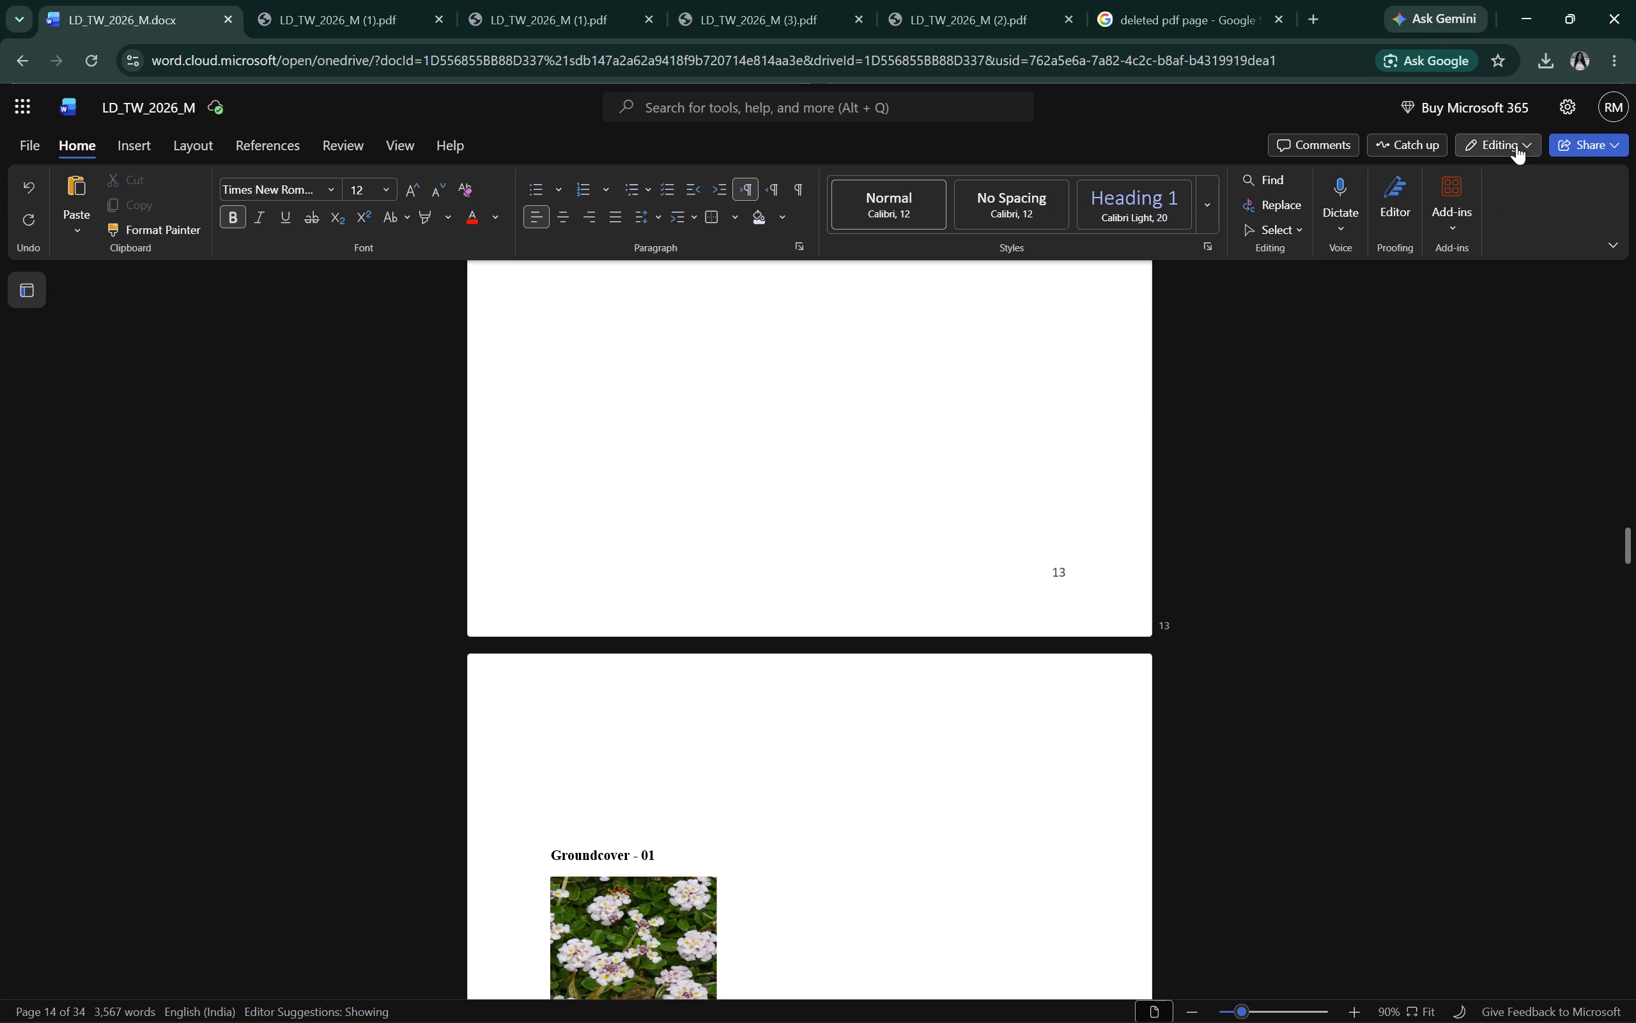
left_click(1517, 145)
left_click(1606, 150)
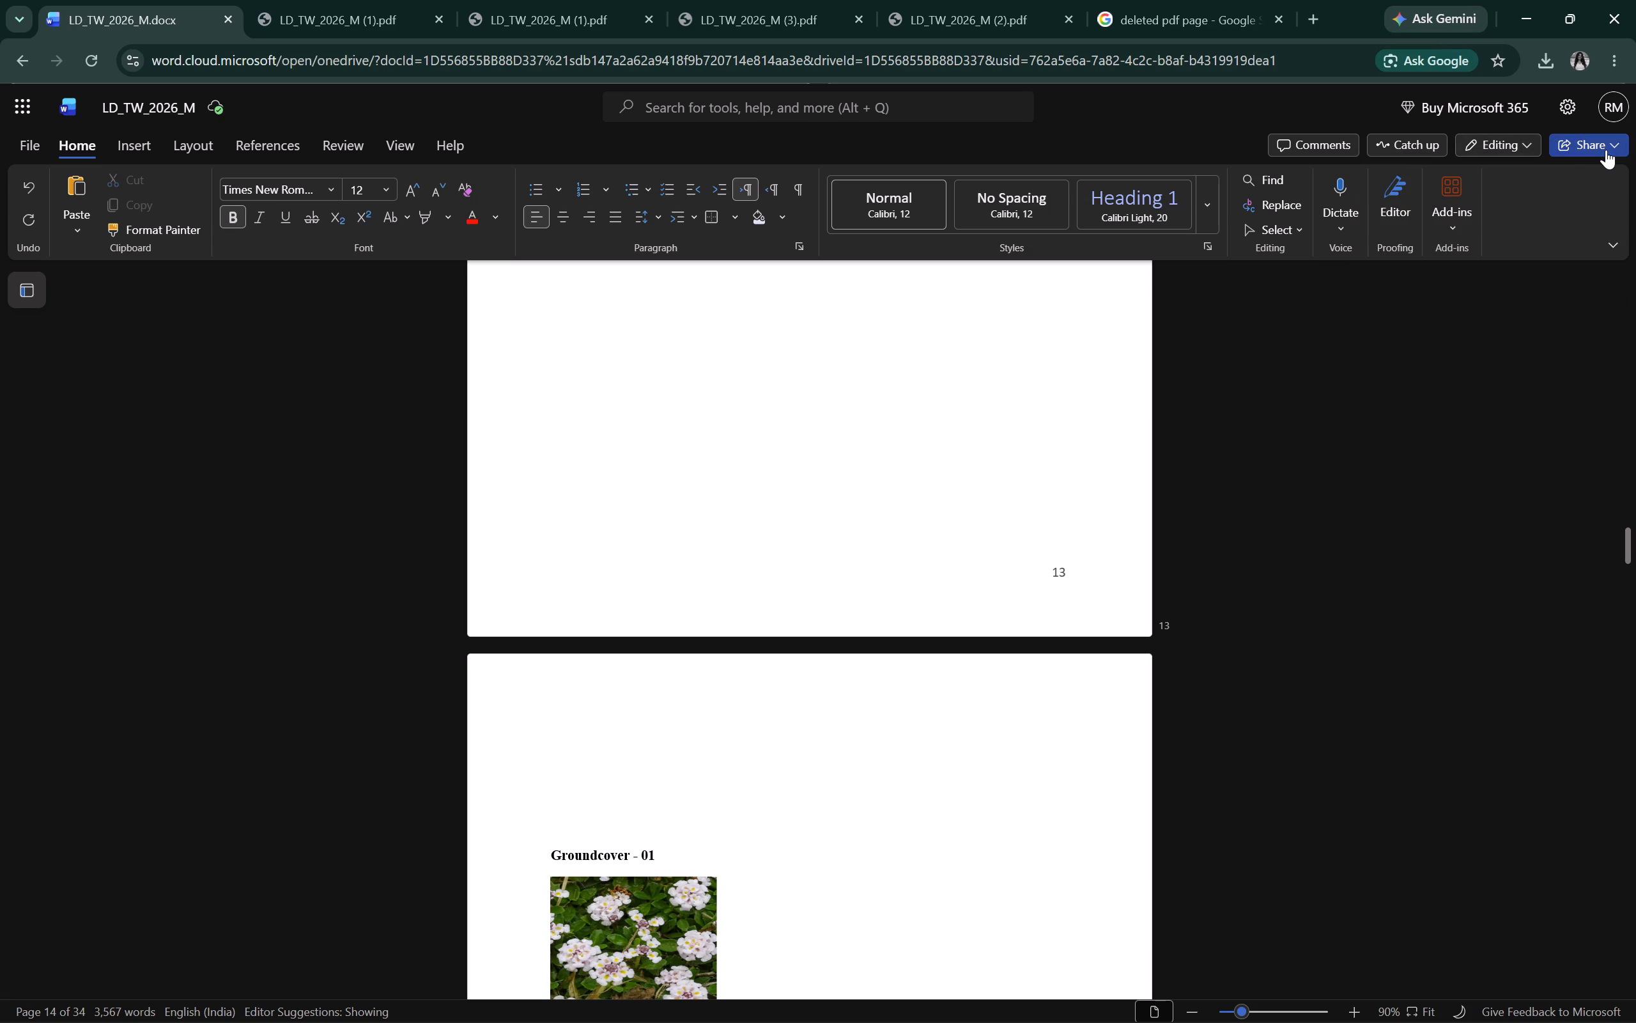
left_click(1606, 150)
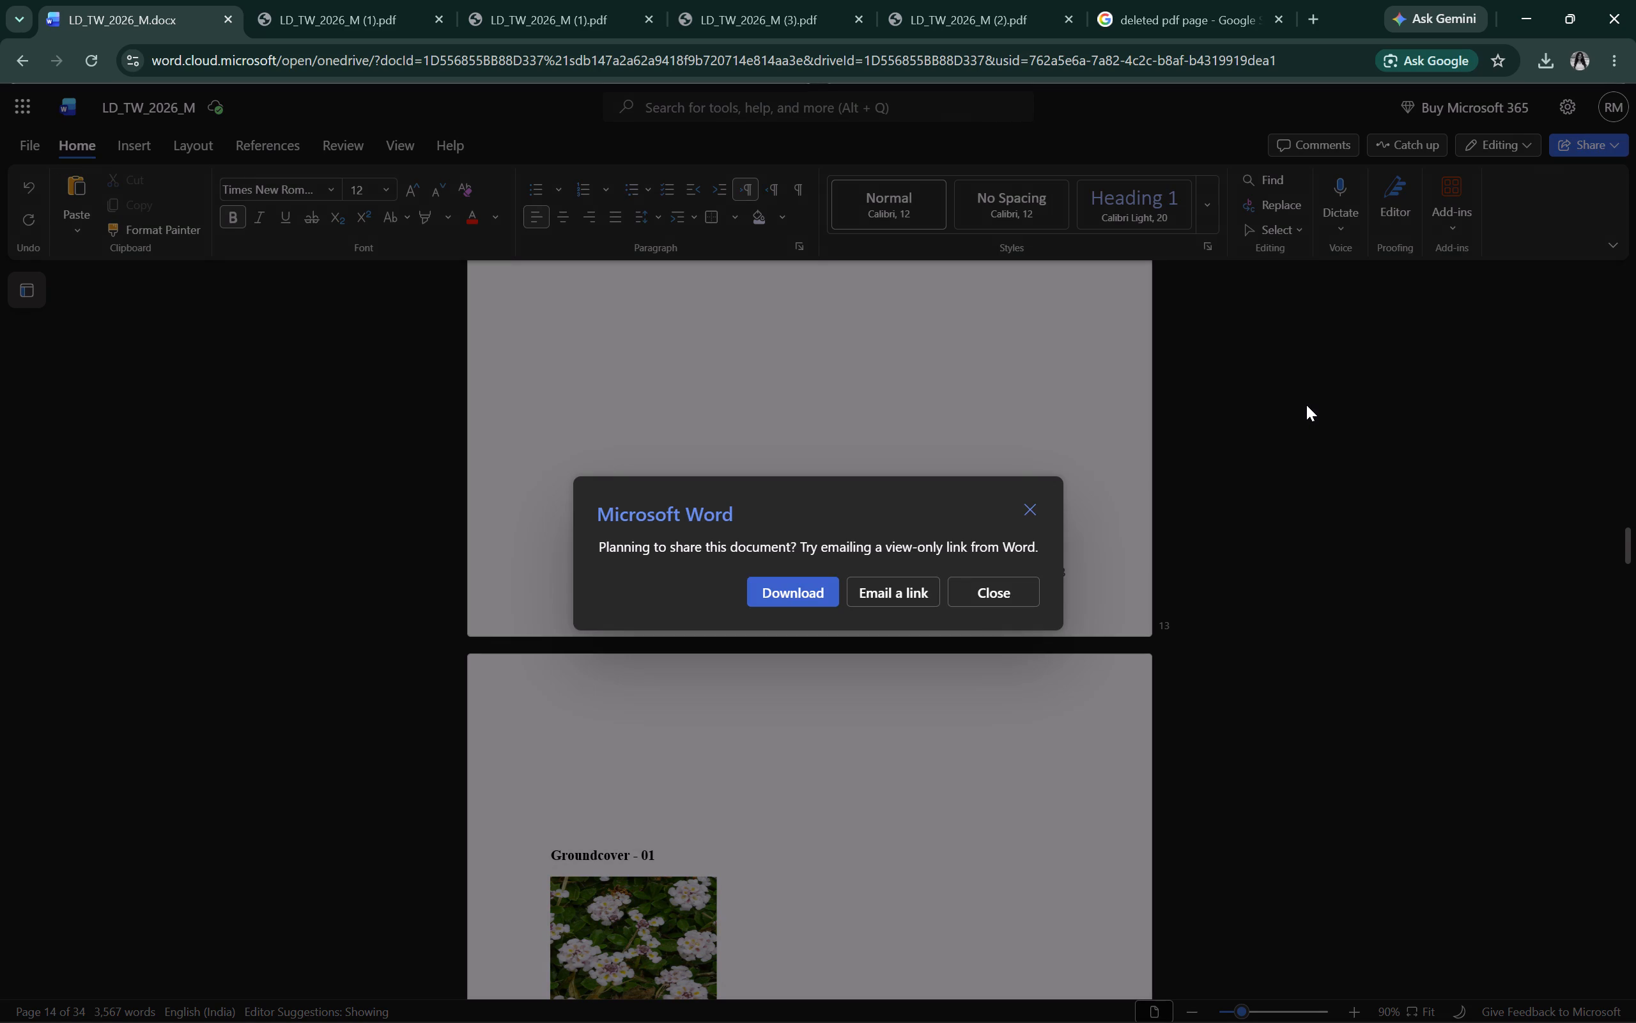
left_click(788, 604)
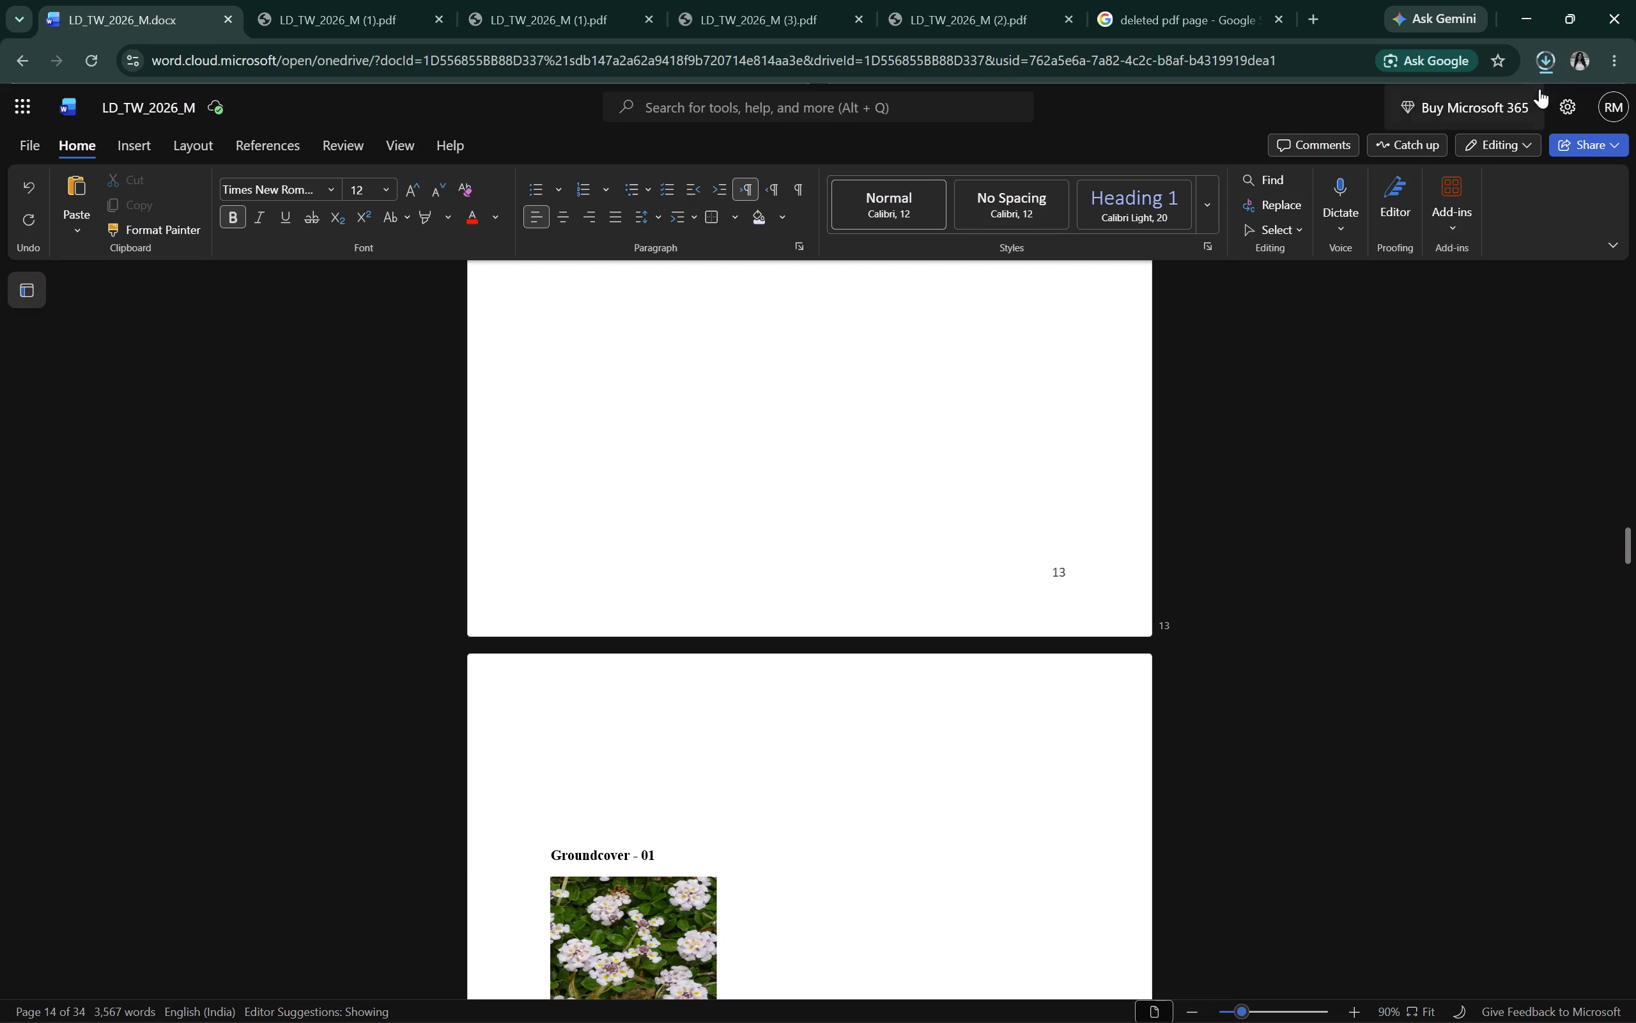
left_click(1541, 72)
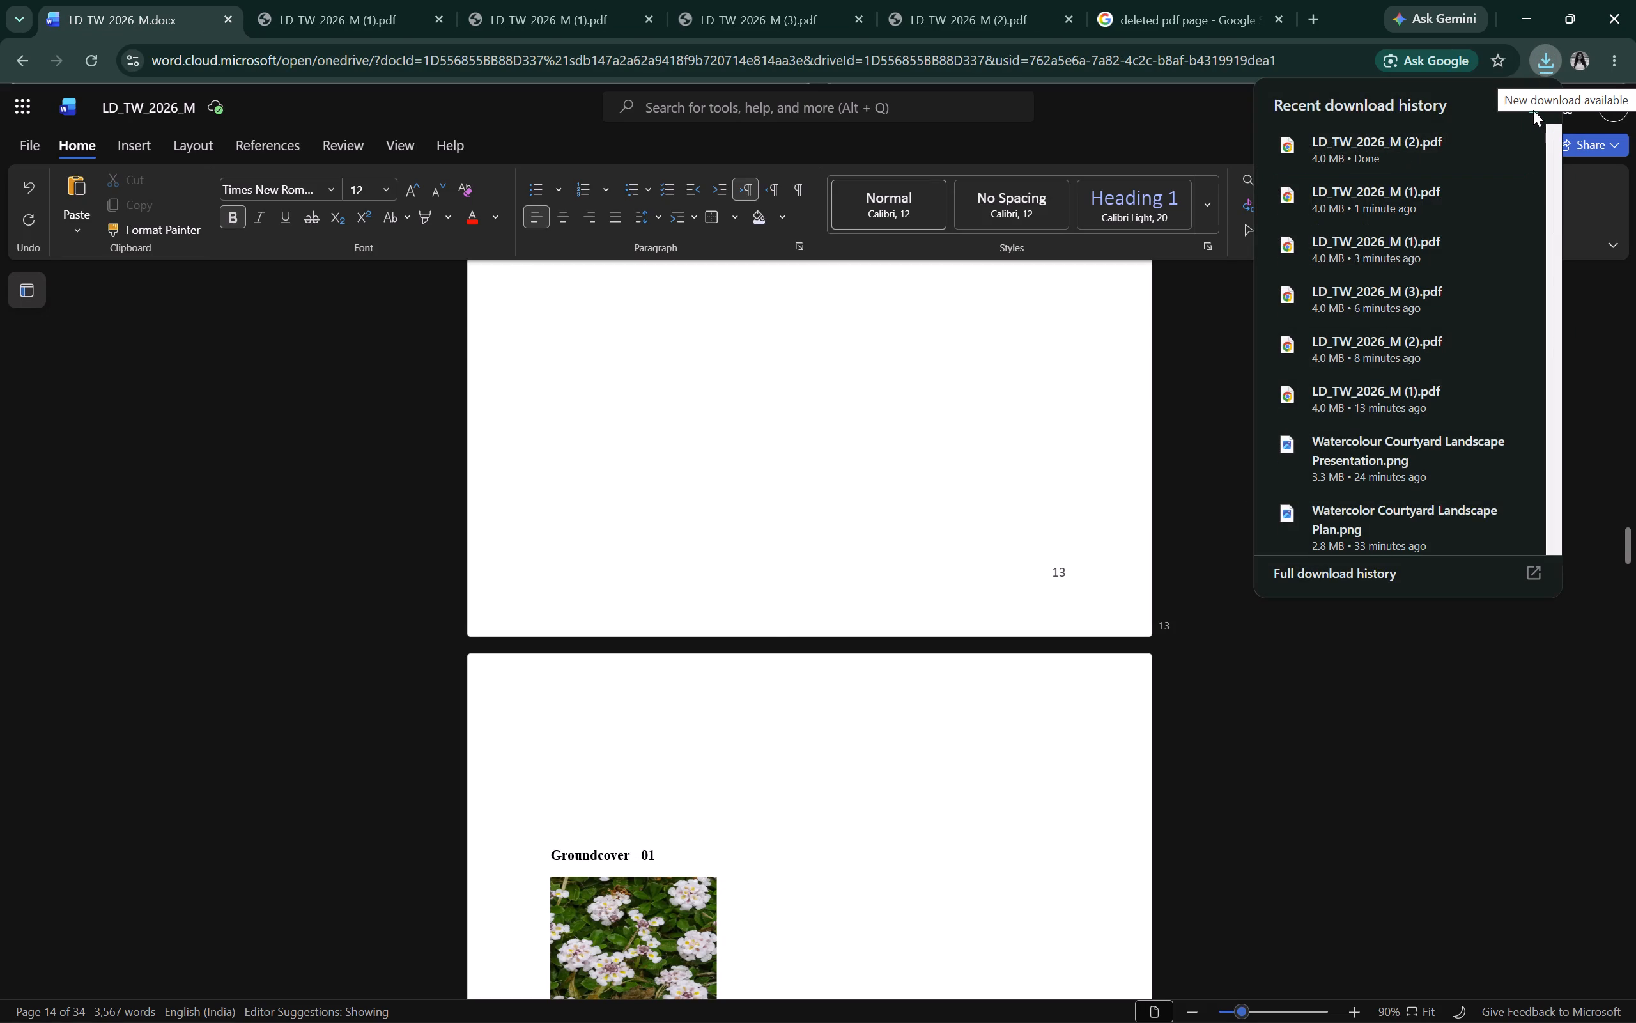
left_click(1513, 143)
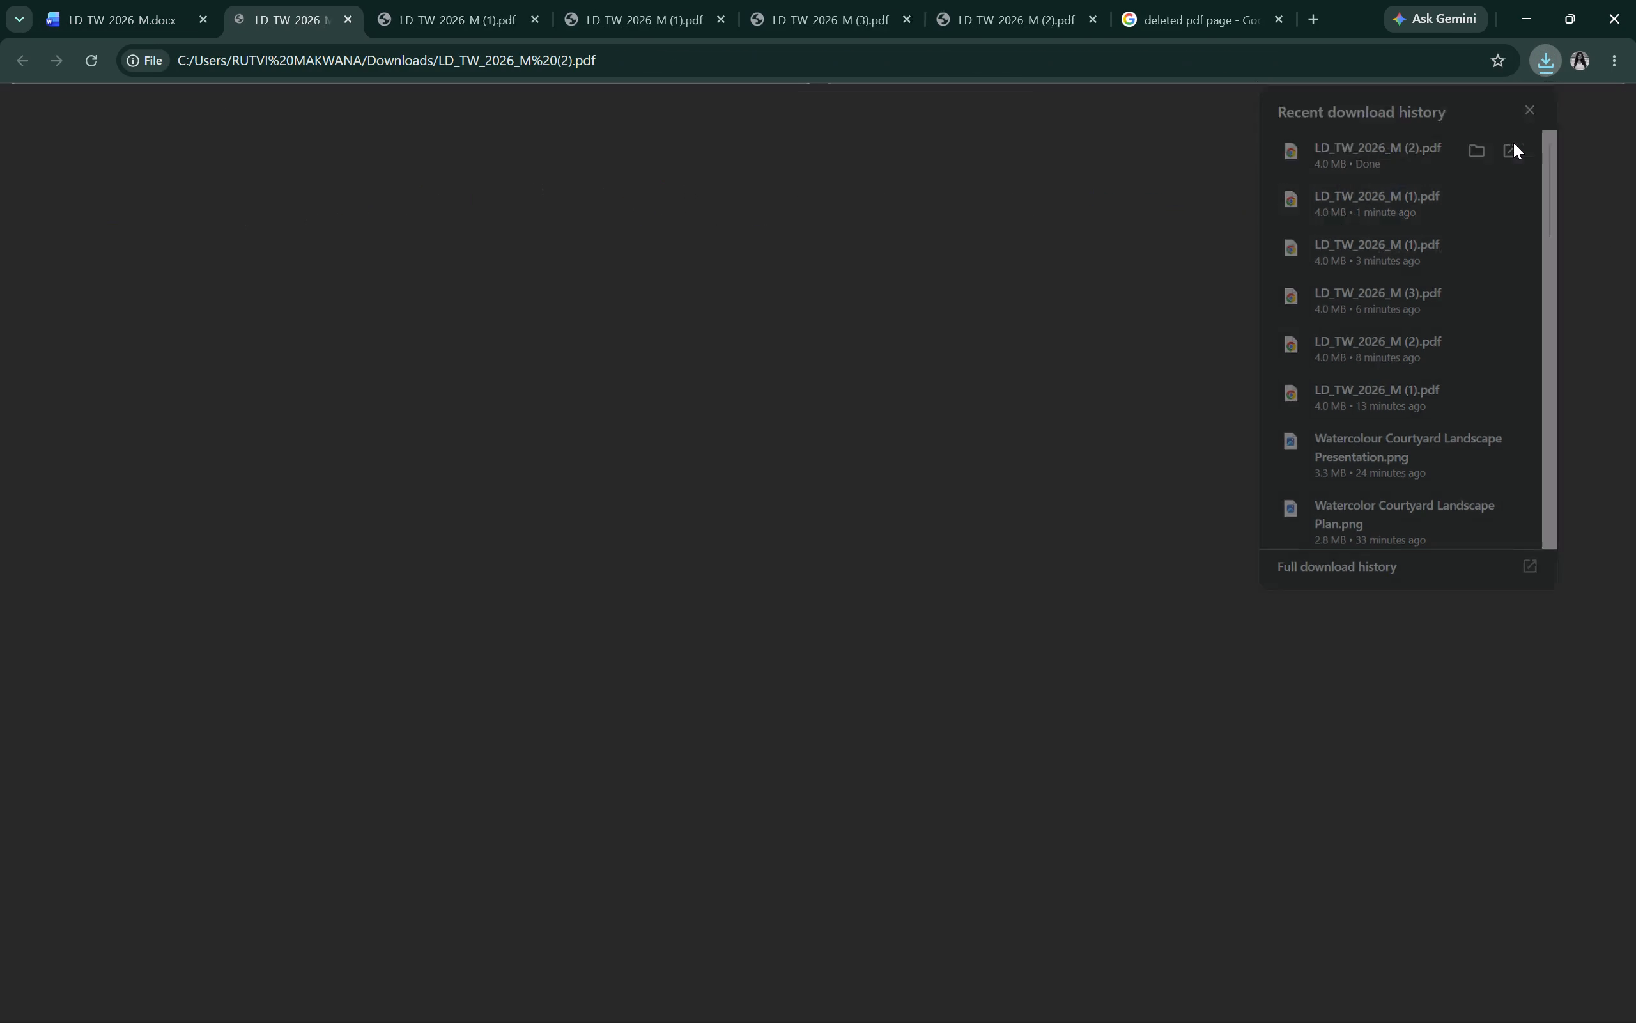
Check the newly exported PDF from the opening pages to page 14, examining the Design Statement page break and the "Groundcover - 01" spacing.
scroll(841, 895, "down", 15)
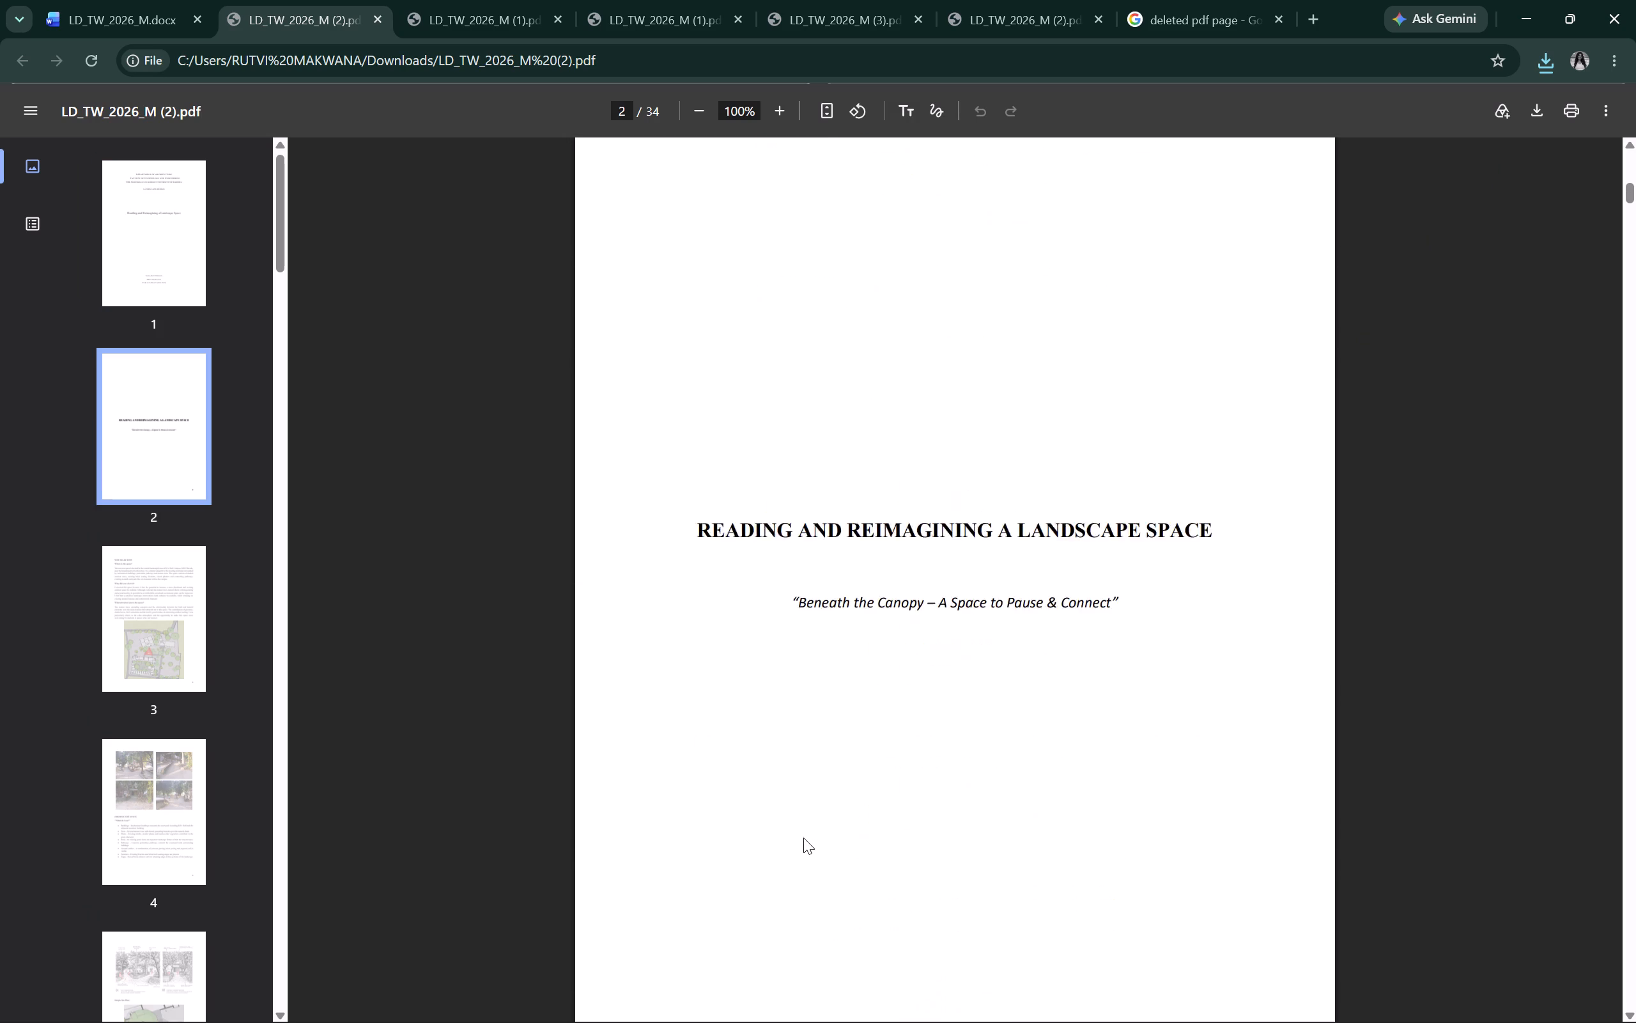
scroll(803, 838, "down", 20)
scroll(803, 837, "down", 4)
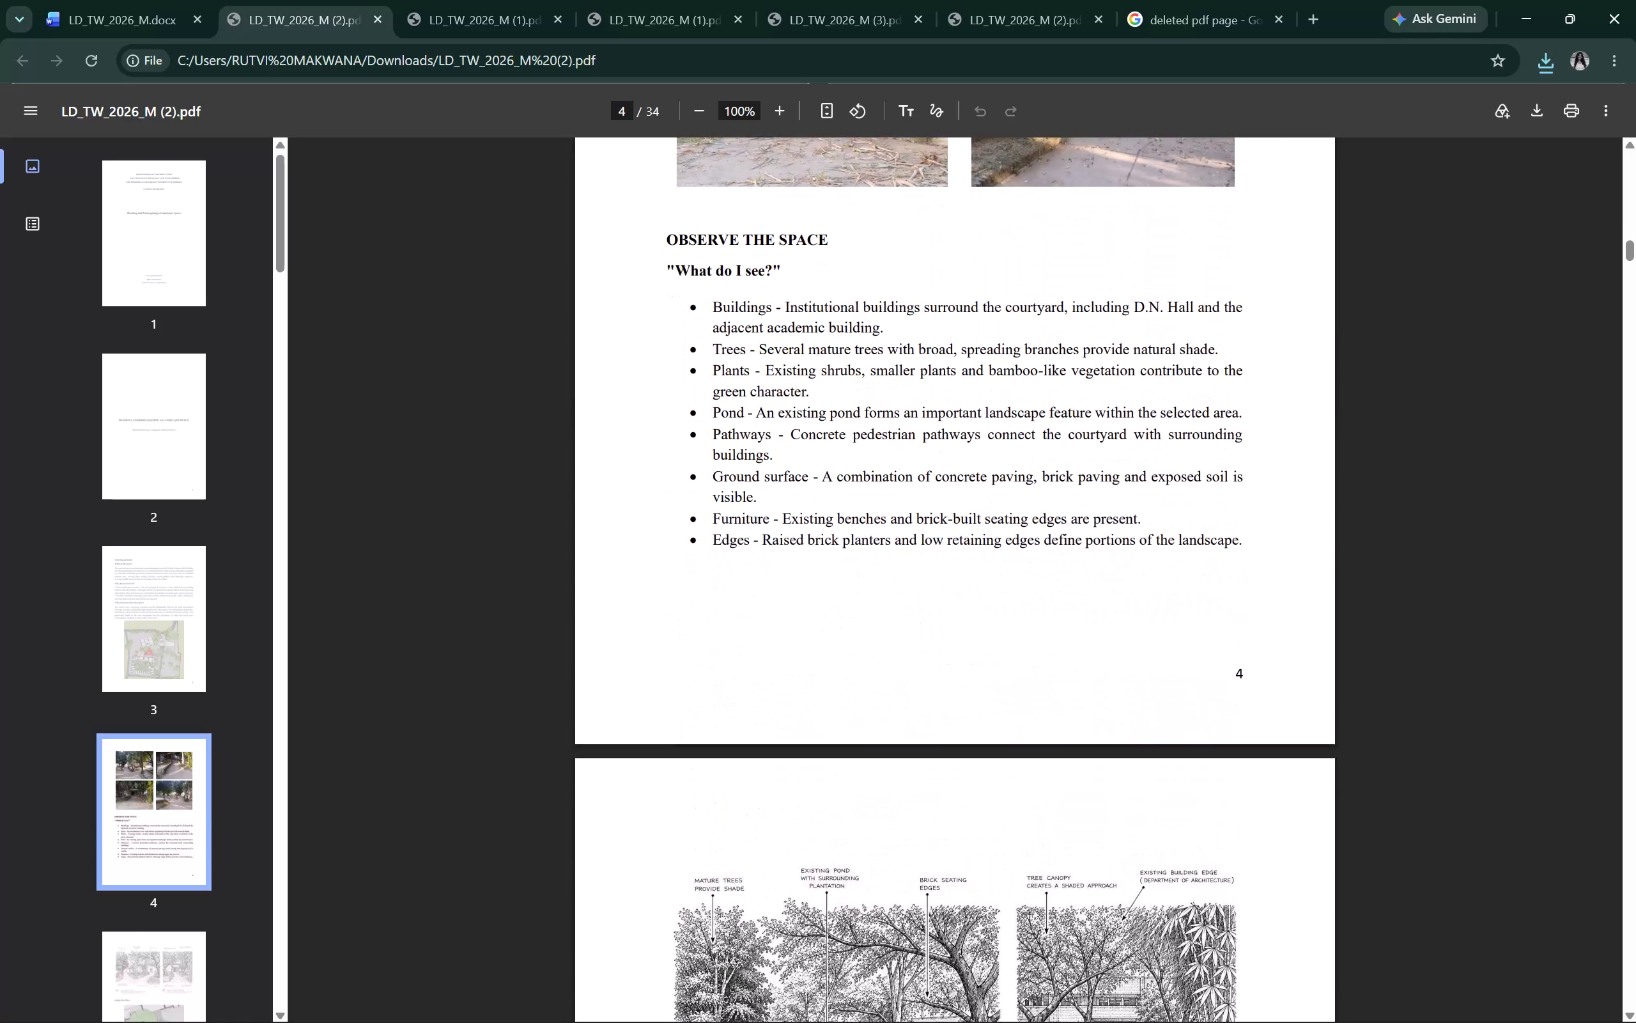
scroll(803, 837, "down", 17)
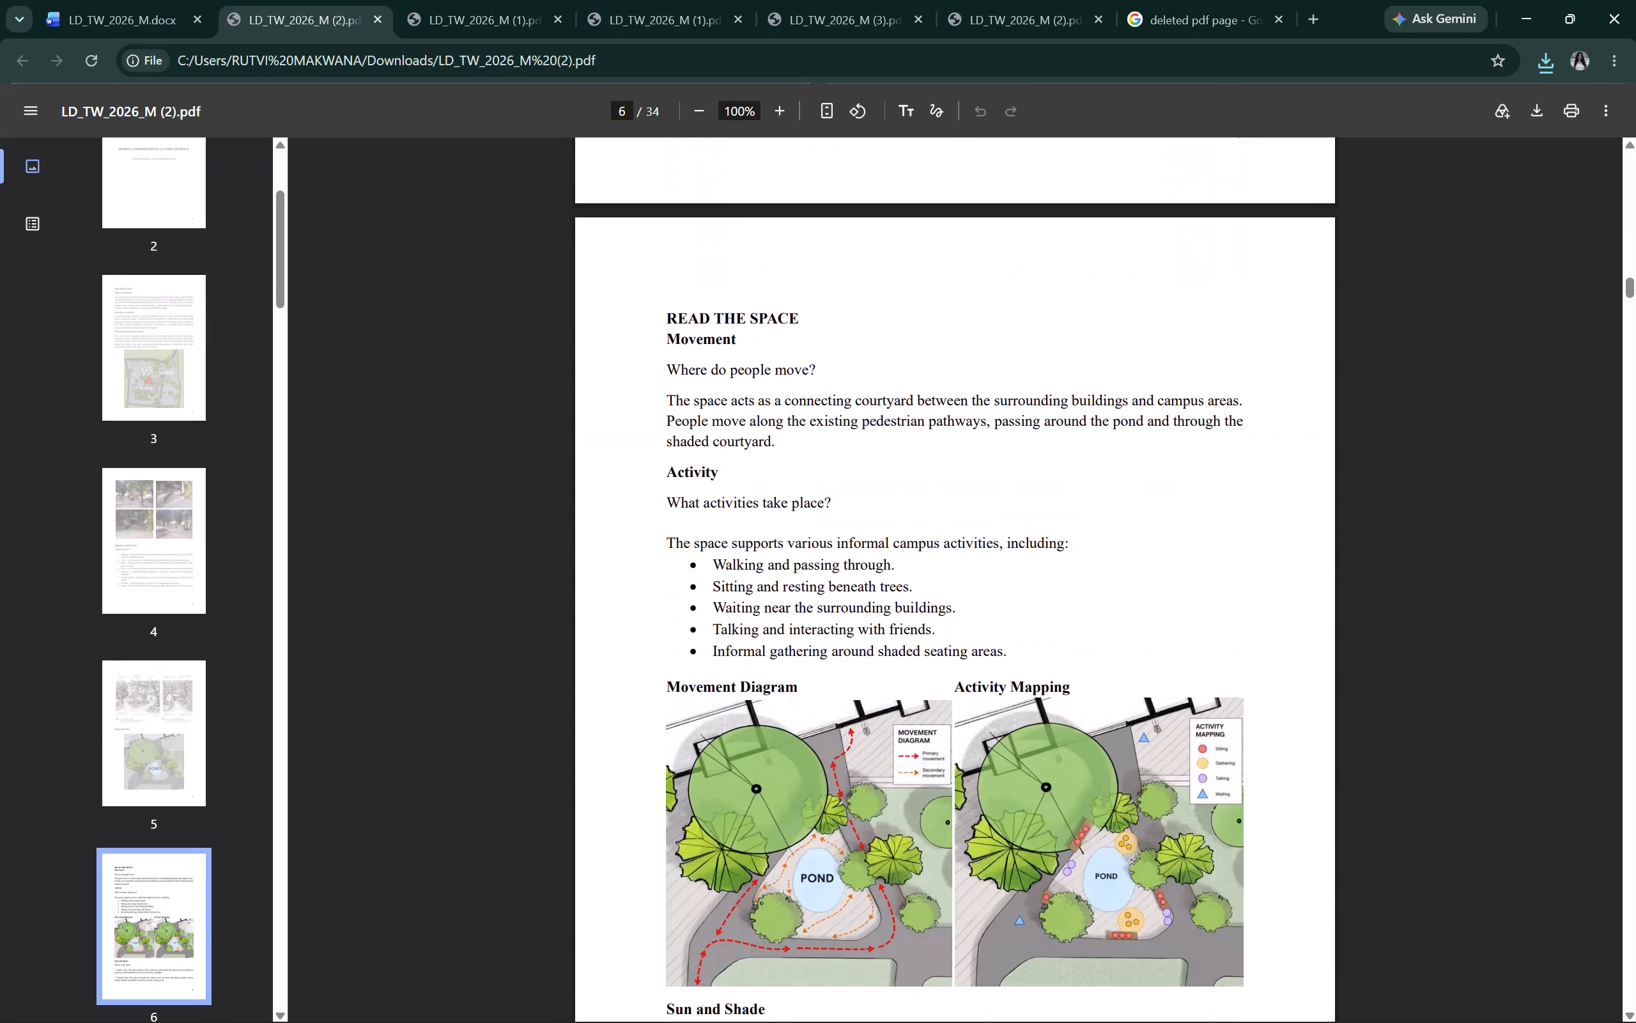
scroll(803, 837, "down", 12)
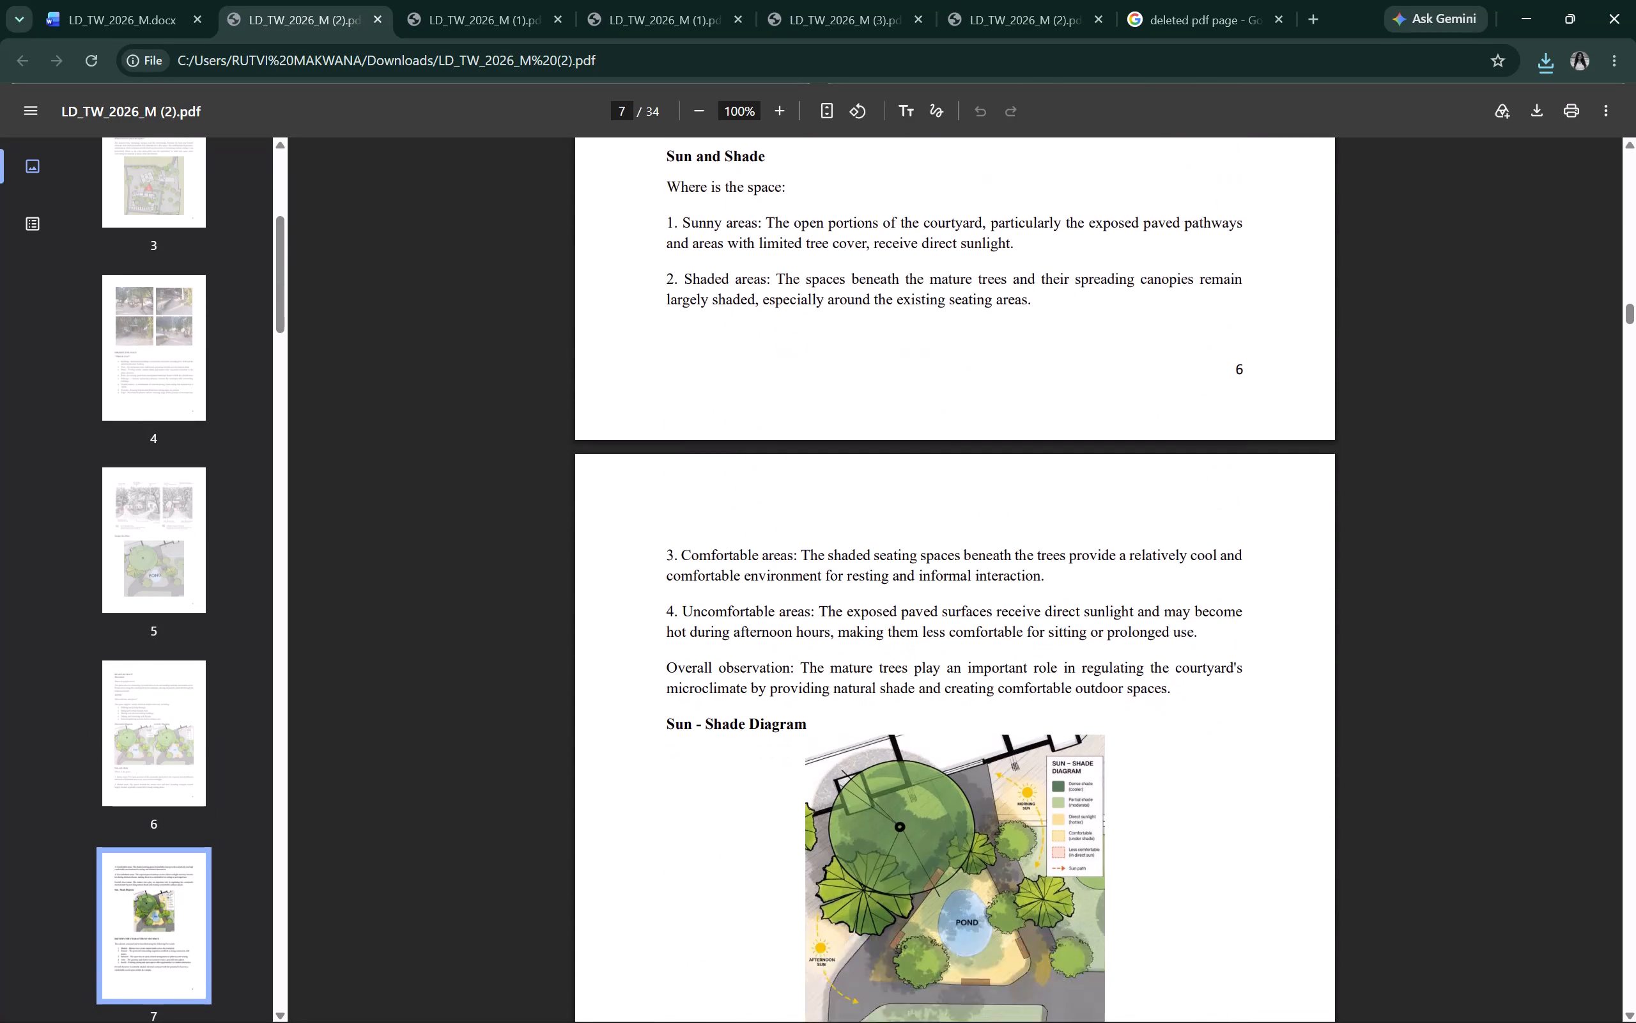
scroll(803, 837, "down", 20)
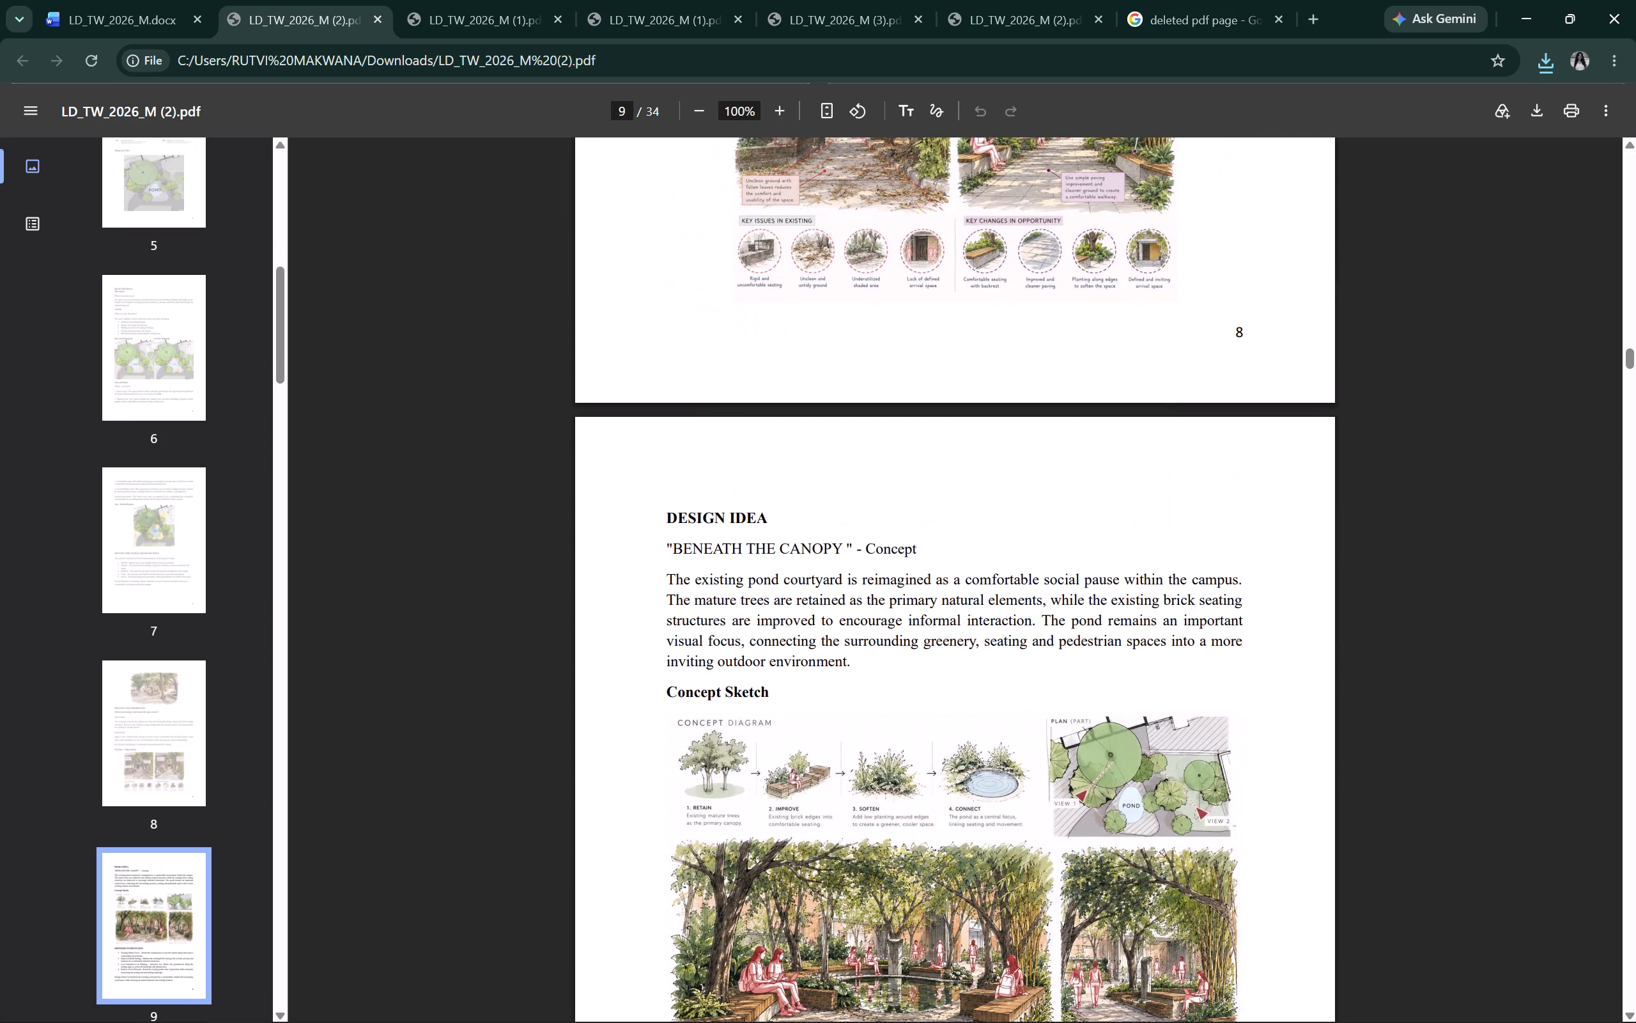
scroll(803, 837, "down", 11)
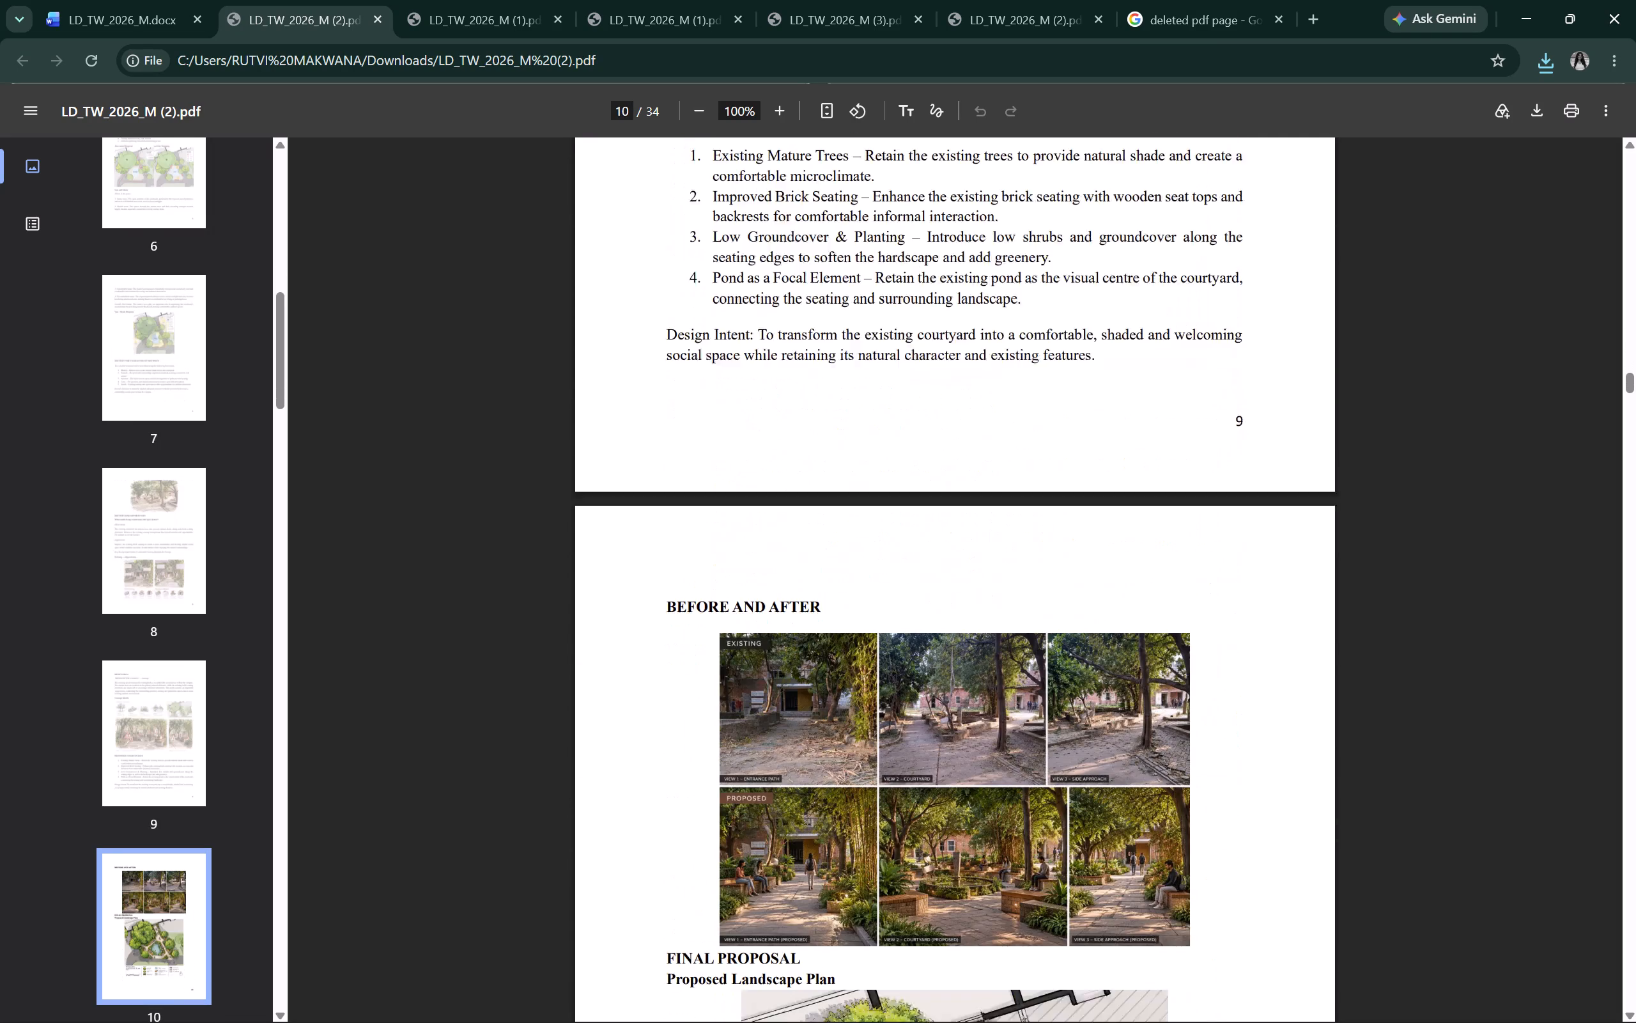
scroll(803, 837, "down", 16)
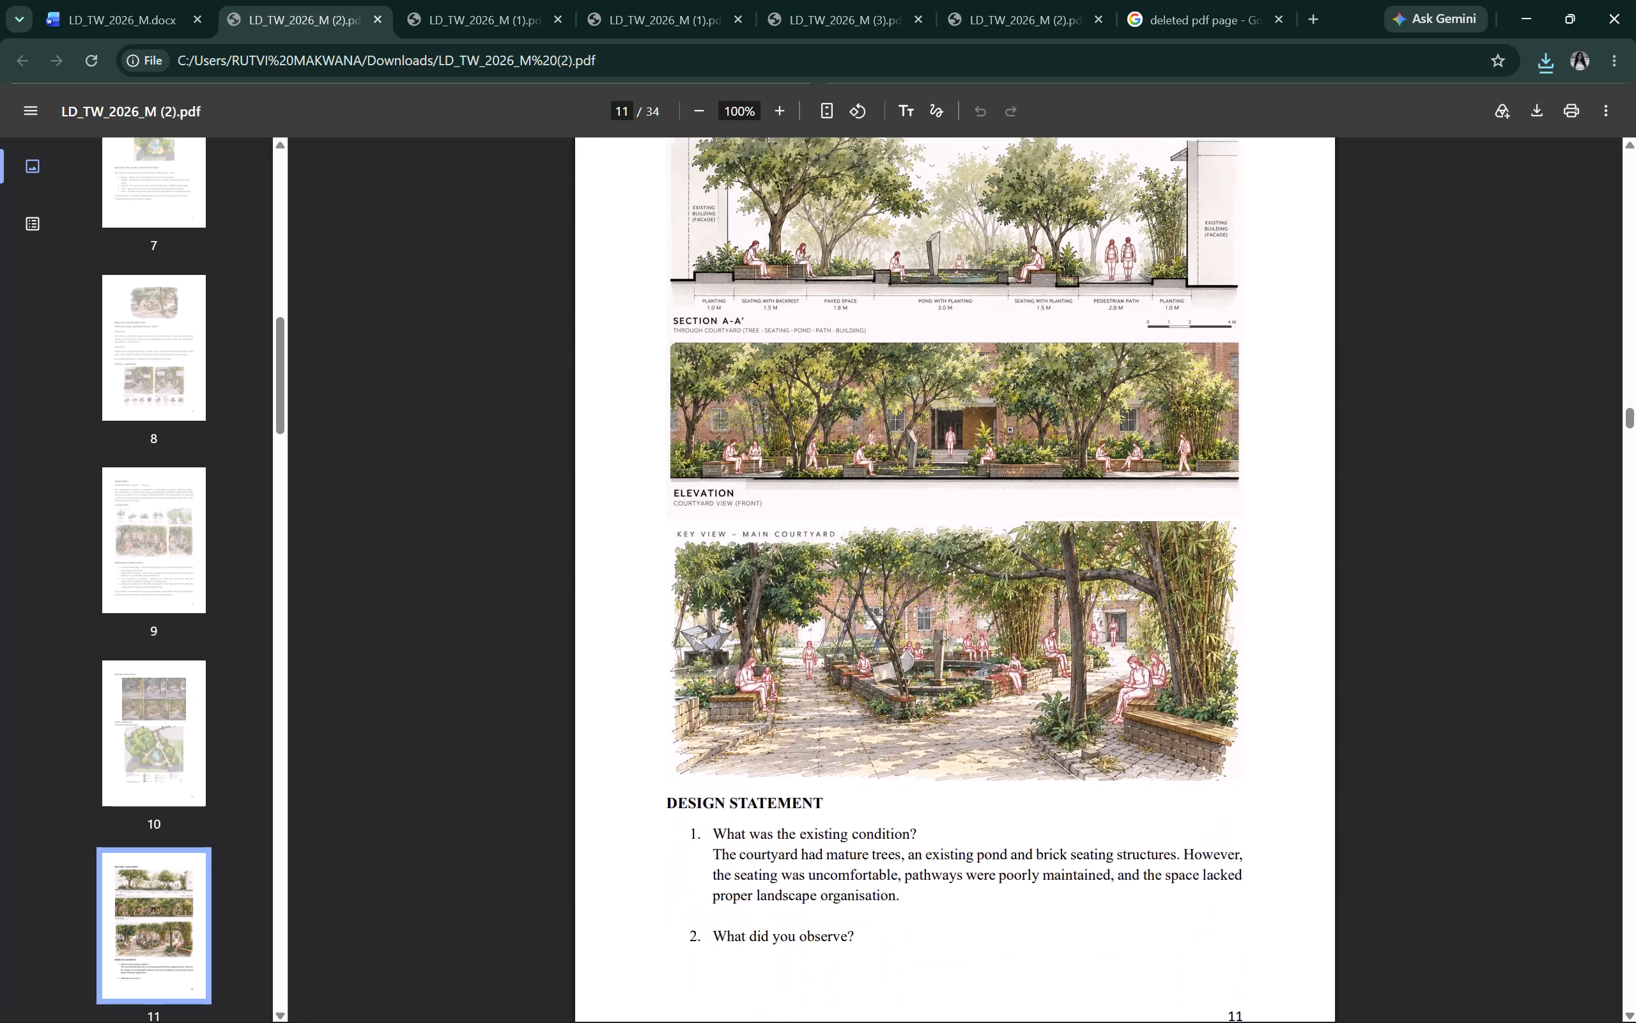
scroll(803, 837, "down", 12)
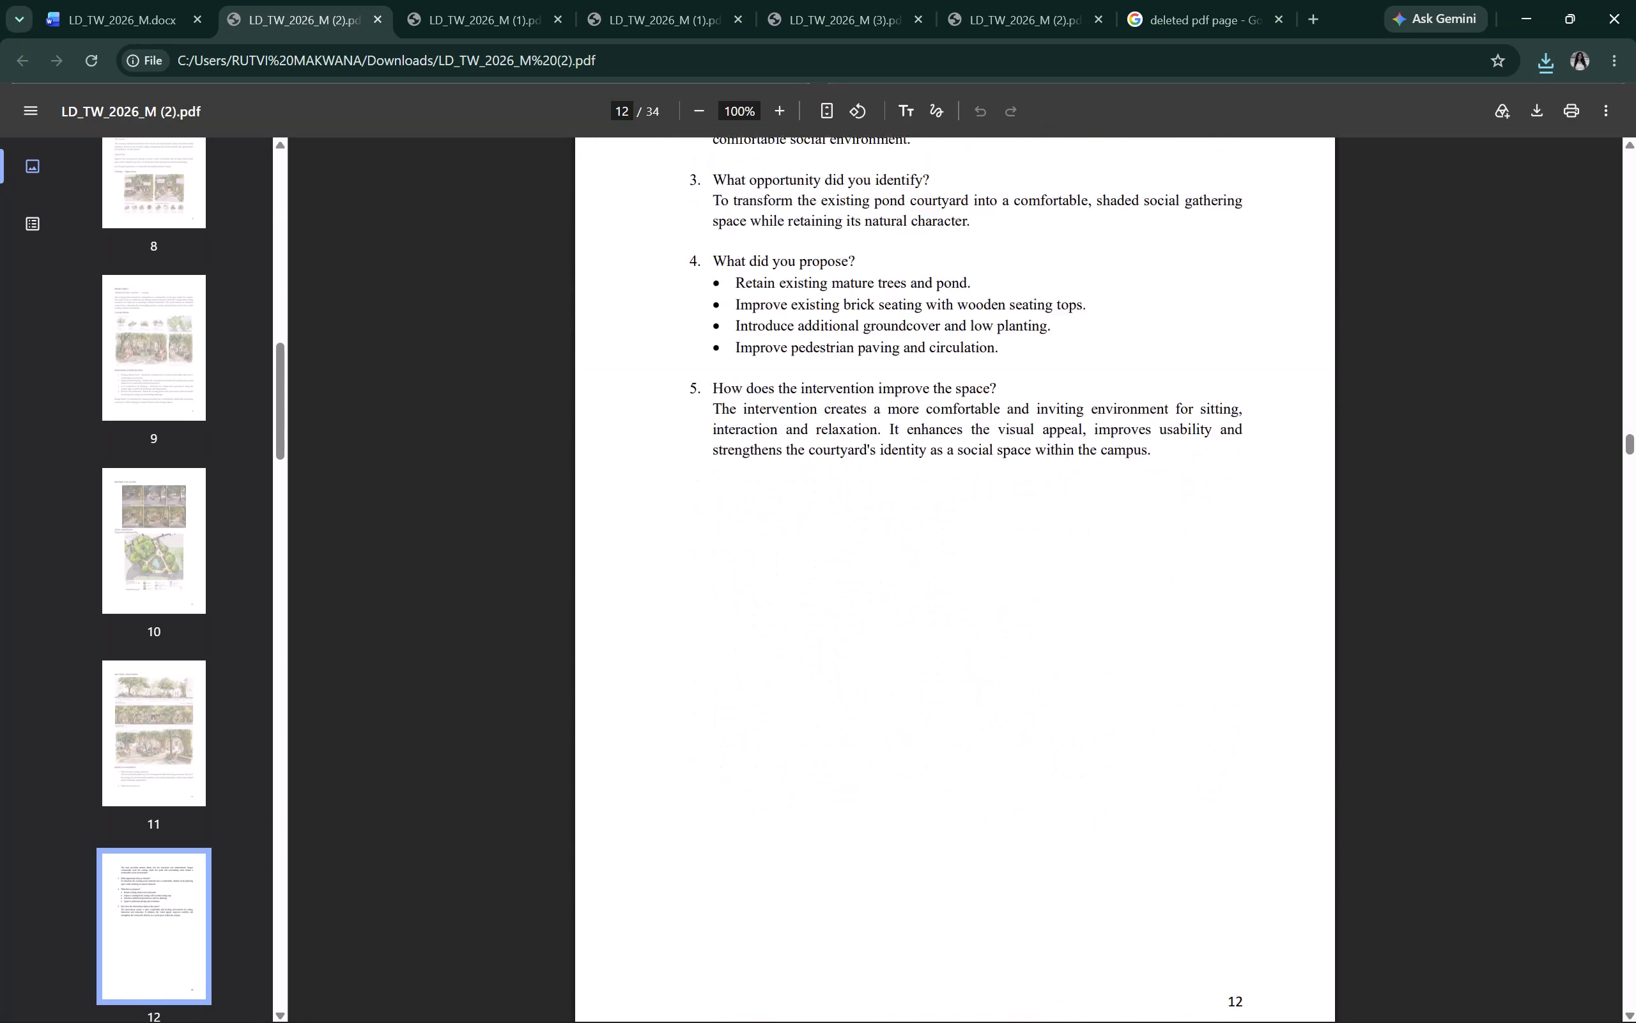
scroll(803, 837, "down", 20)
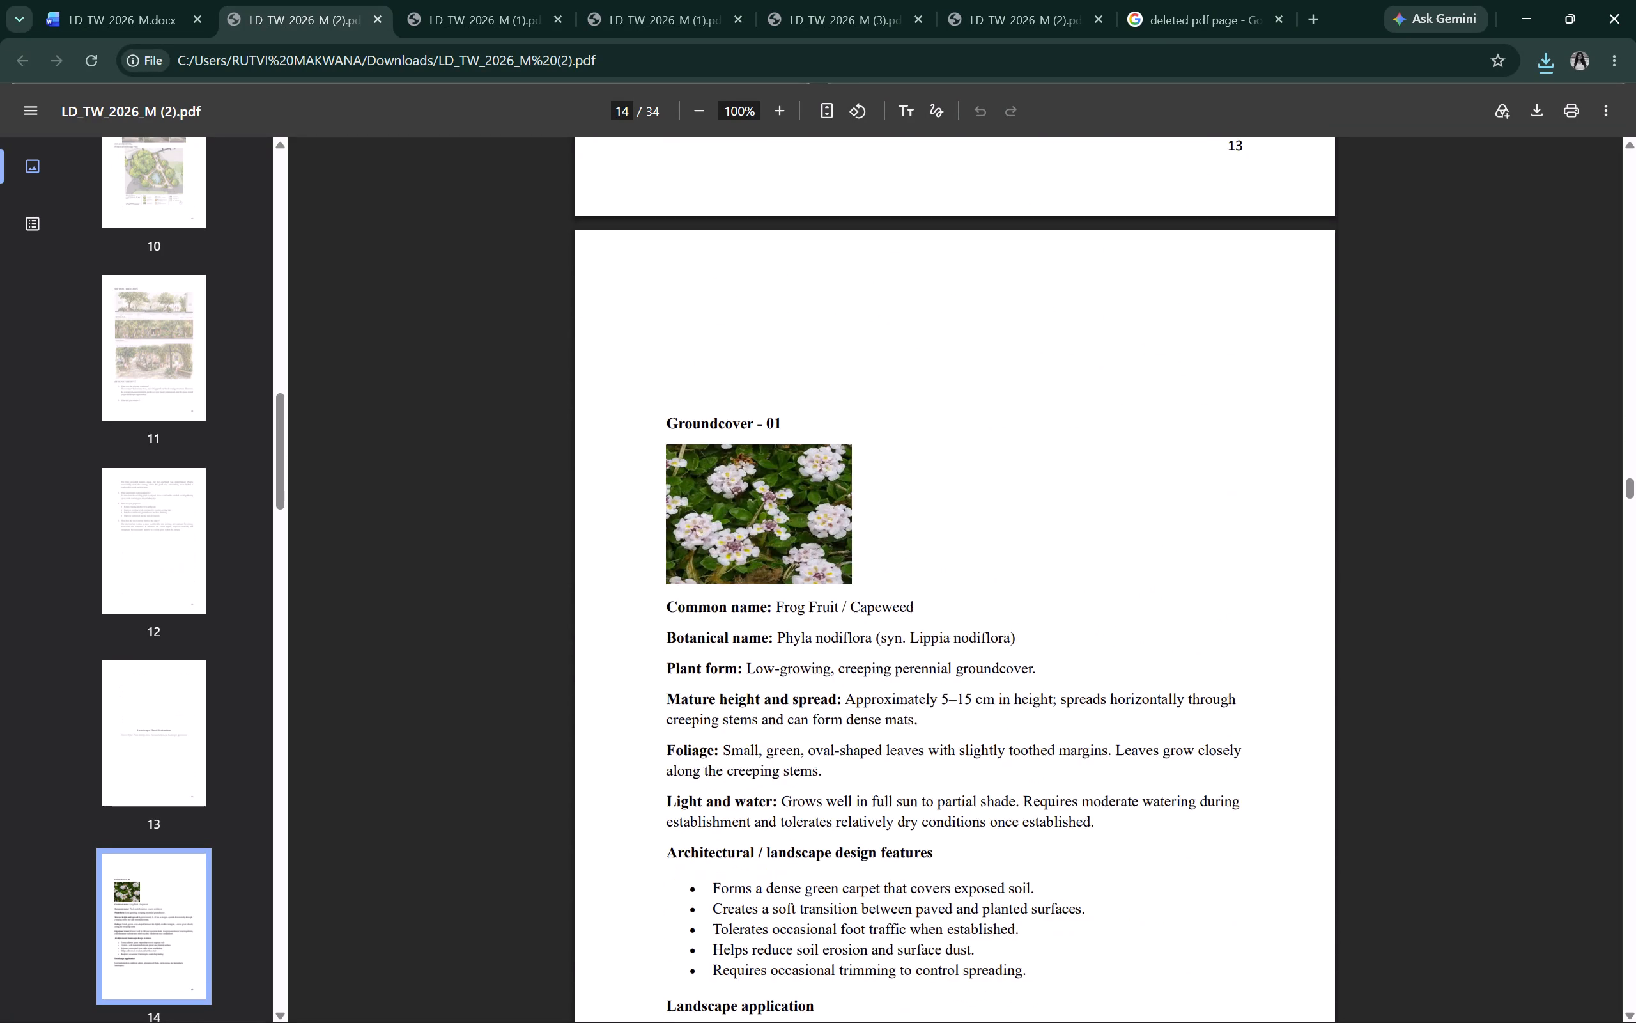
scroll(803, 837, "up", 16)
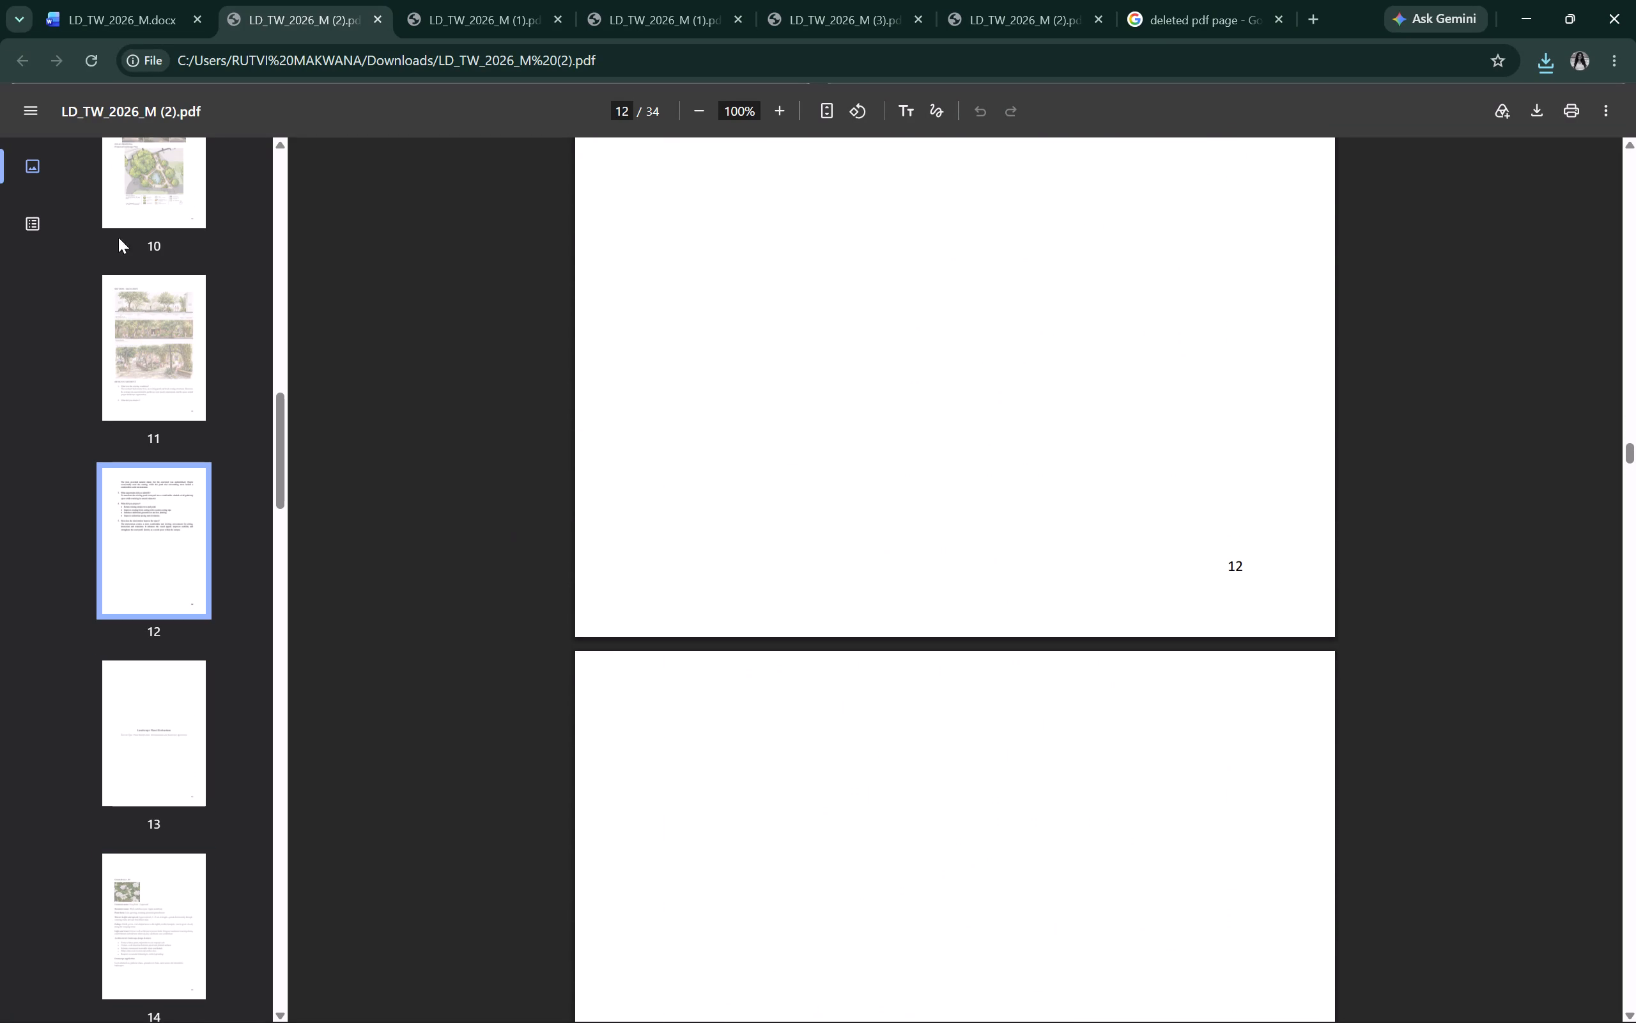
Back in the Word document's Design Statement, add one more blank line above question 2, "What did you observe?".
left_click(112, 26)
scroll(562, 677, "up", 4)
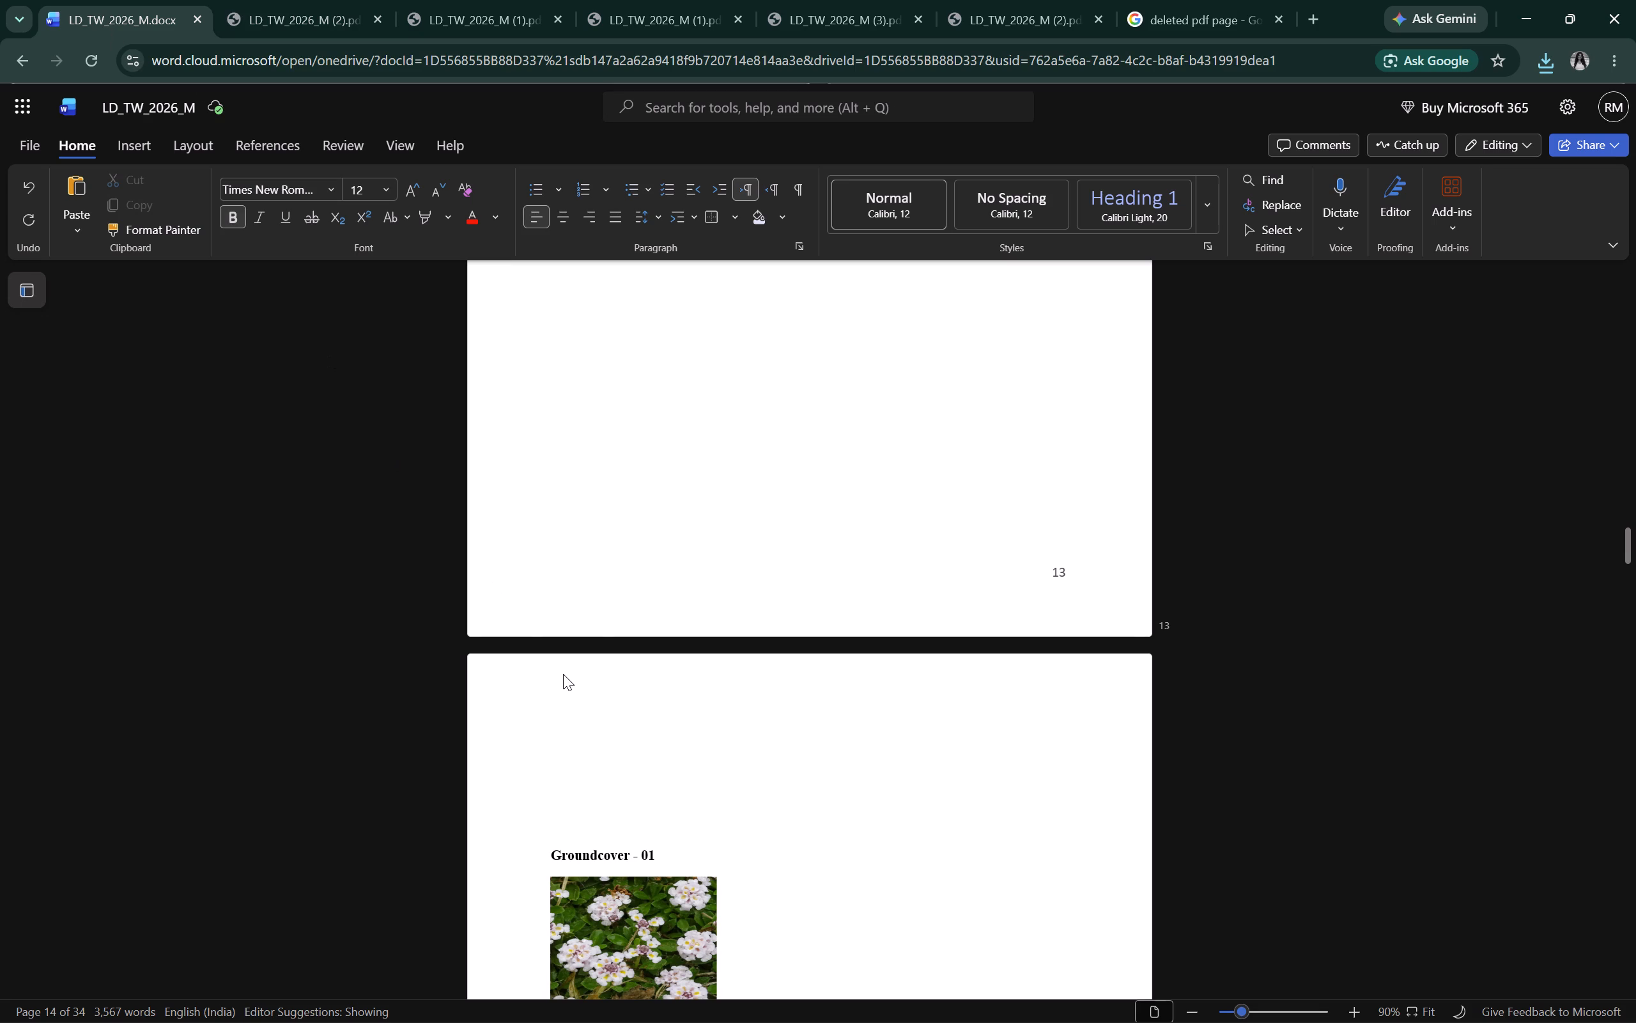
scroll(563, 674, "up", 2)
scroll(421, 660, "up", 5)
left_click(1003, 666)
scroll(1003, 666, "up", 3)
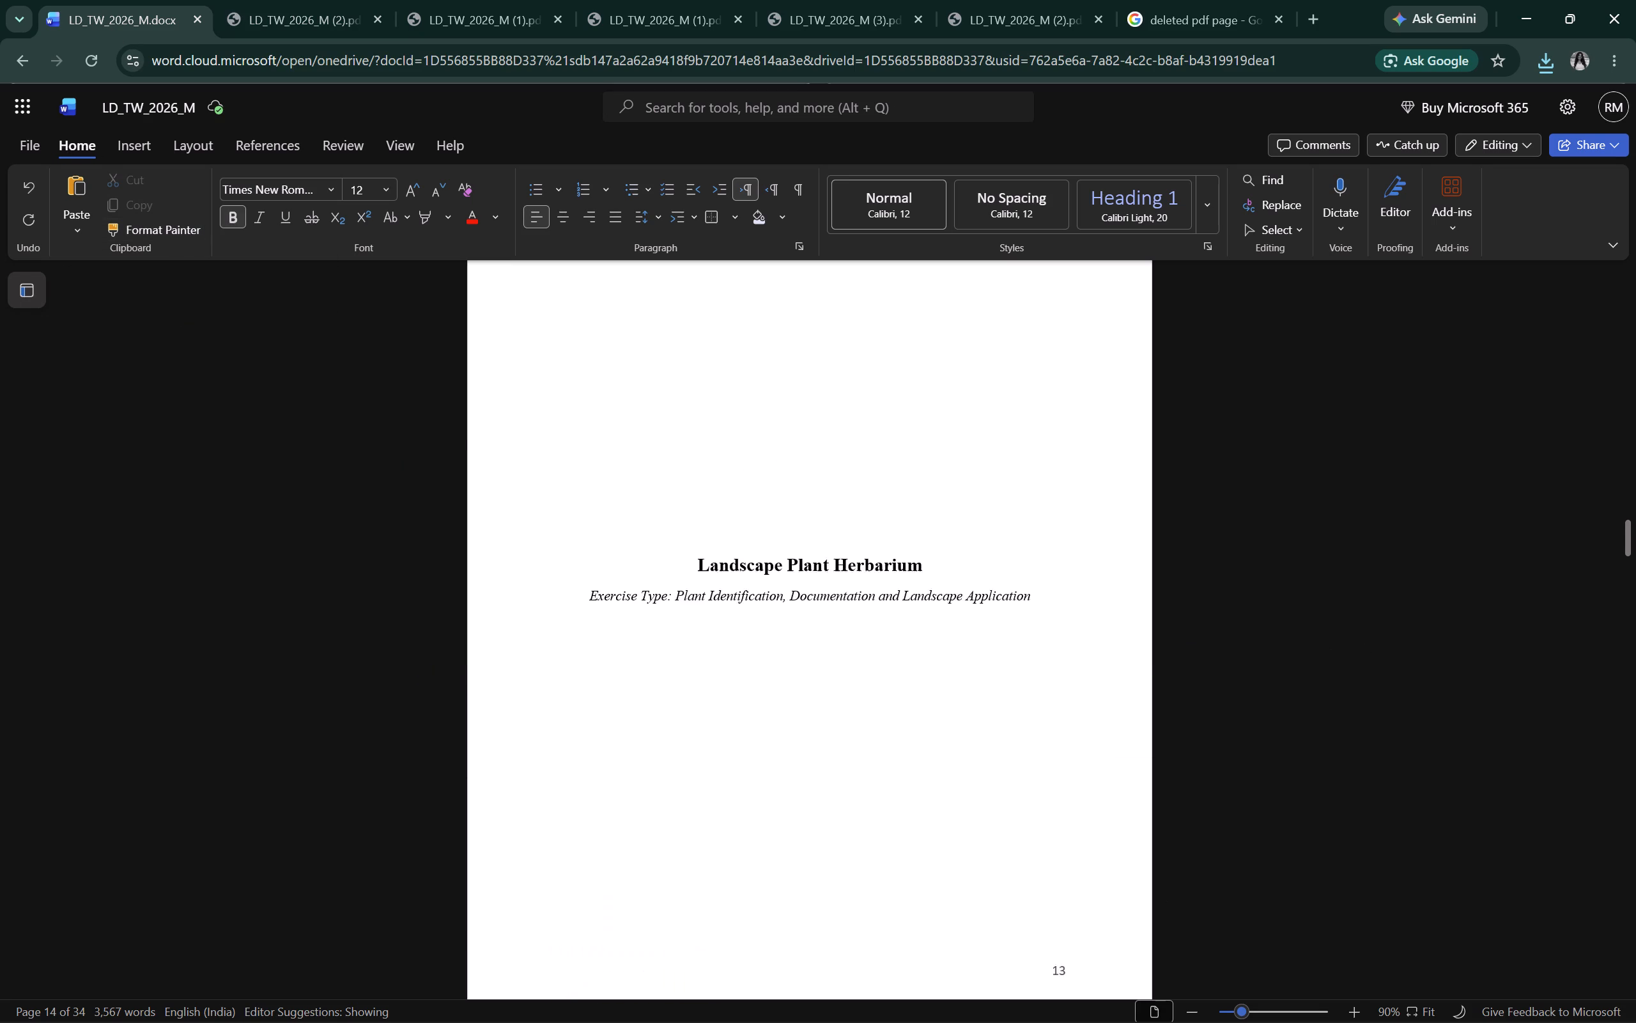
scroll(1003, 666, "up", 10)
scroll(792, 628, "up", 2)
scroll(596, 611, "up", 4)
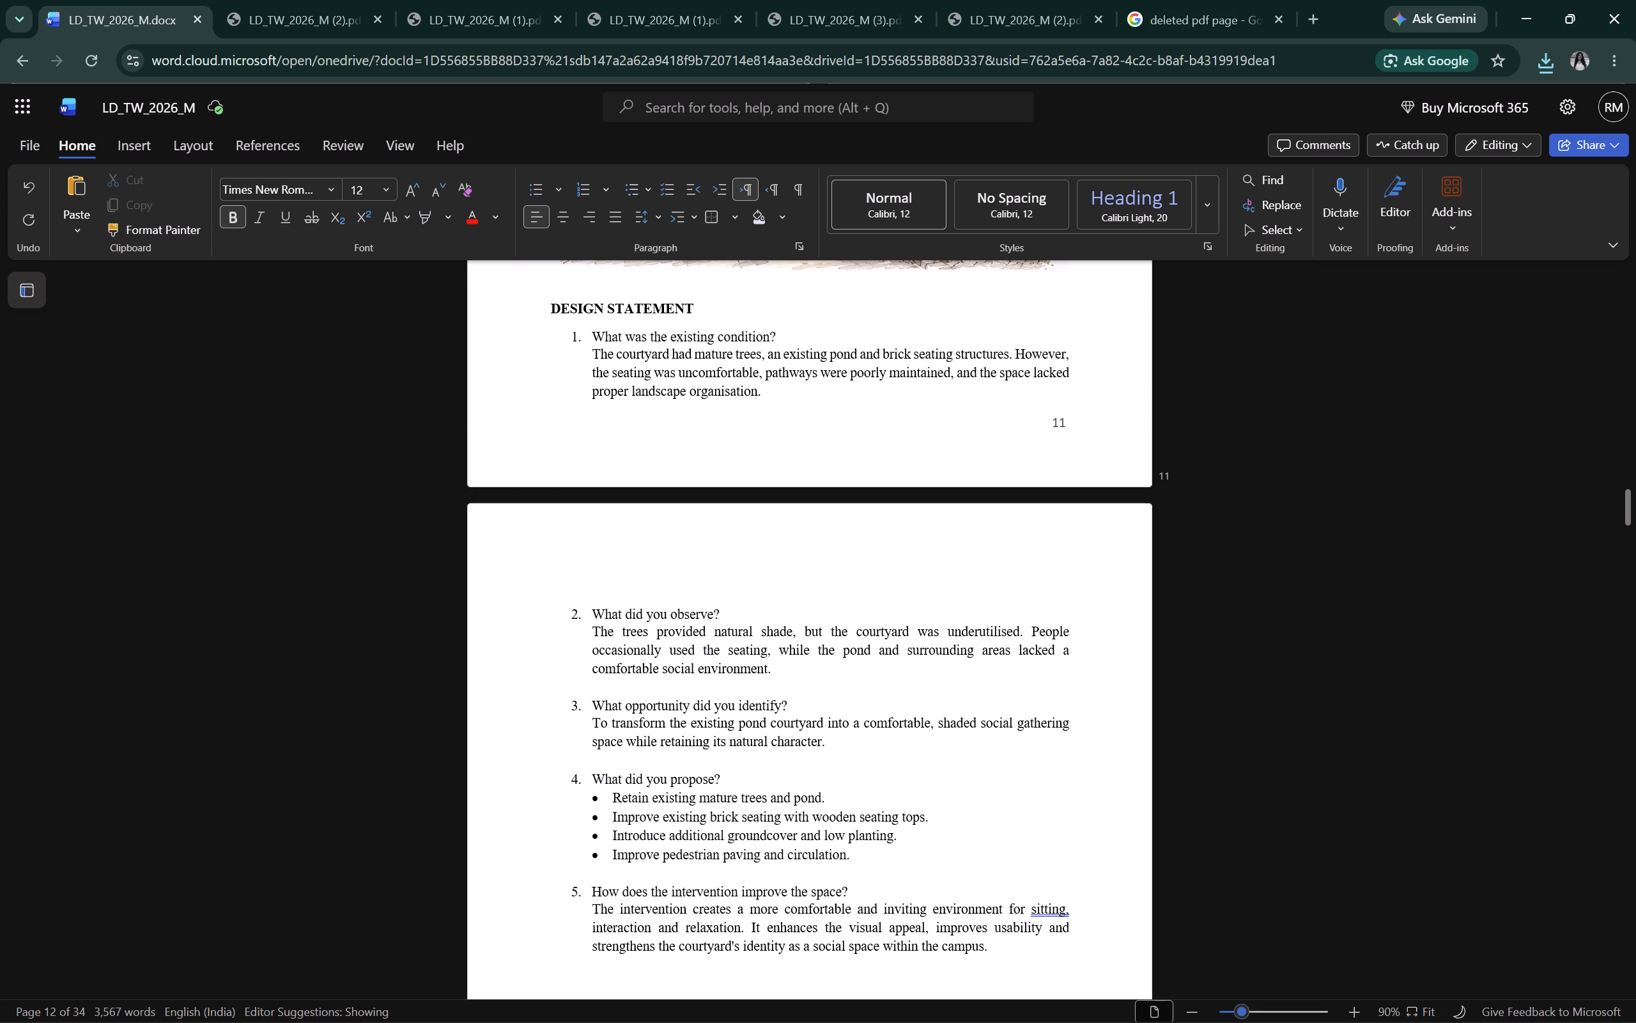
left_click(596, 586)
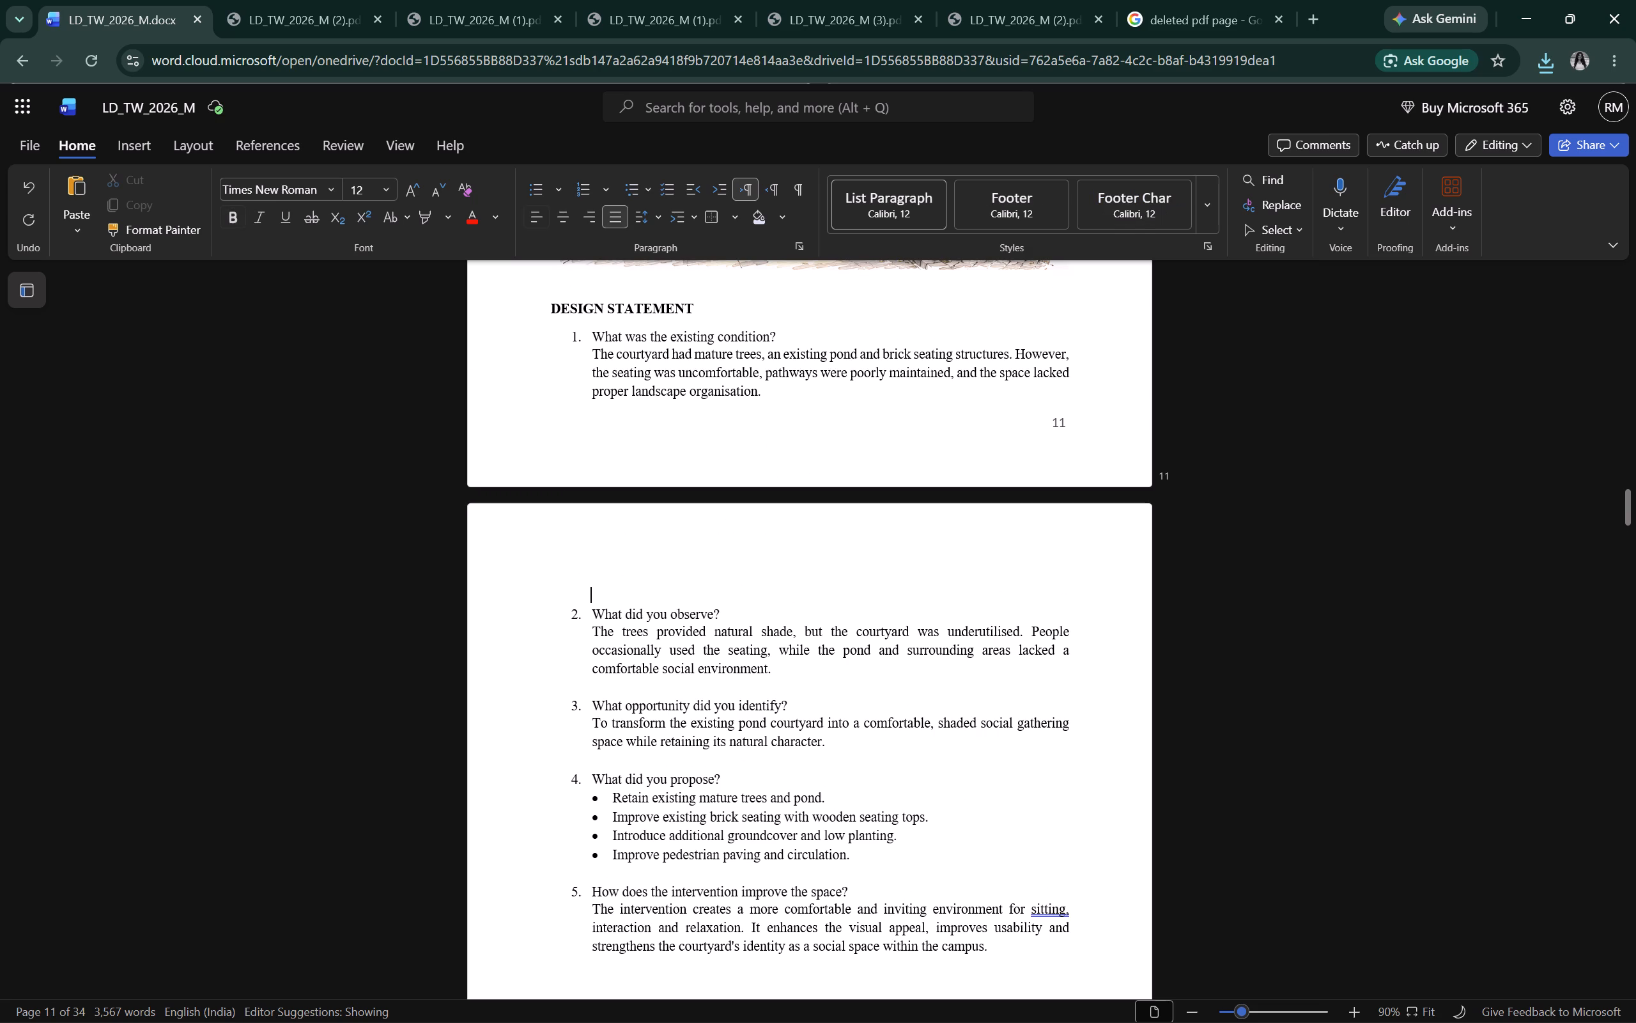
key("Return")
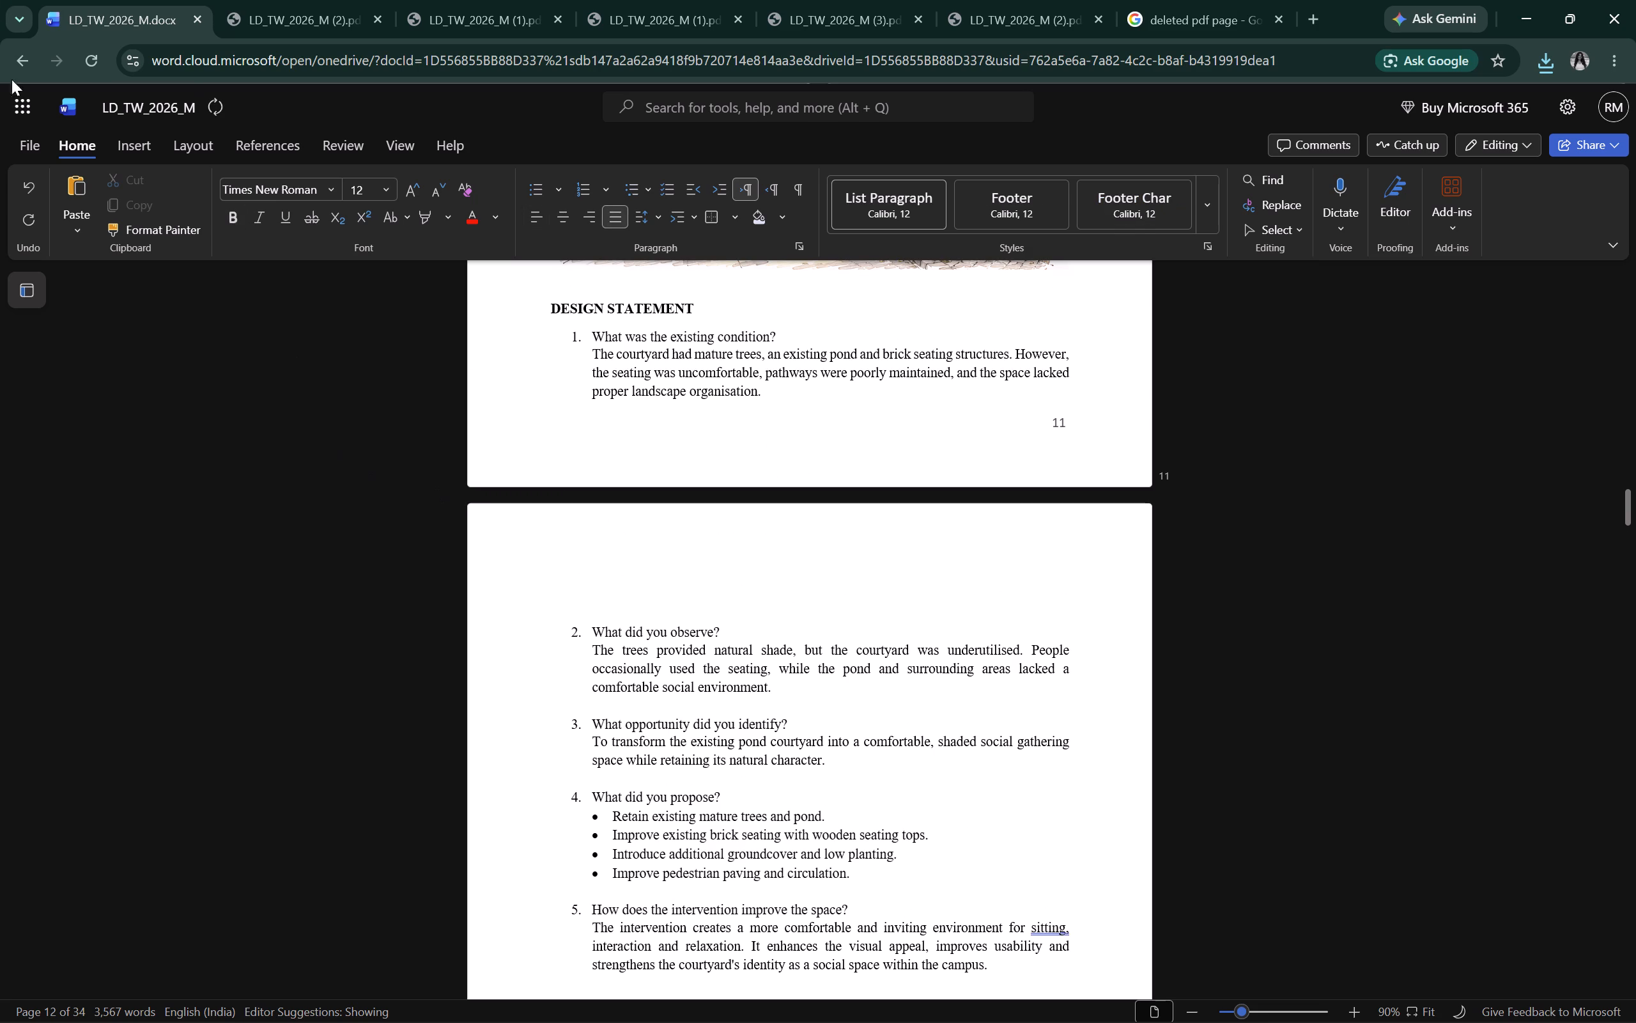
Export the revised Word document as a PDF and download it.
left_click(38, 149)
left_click(137, 339)
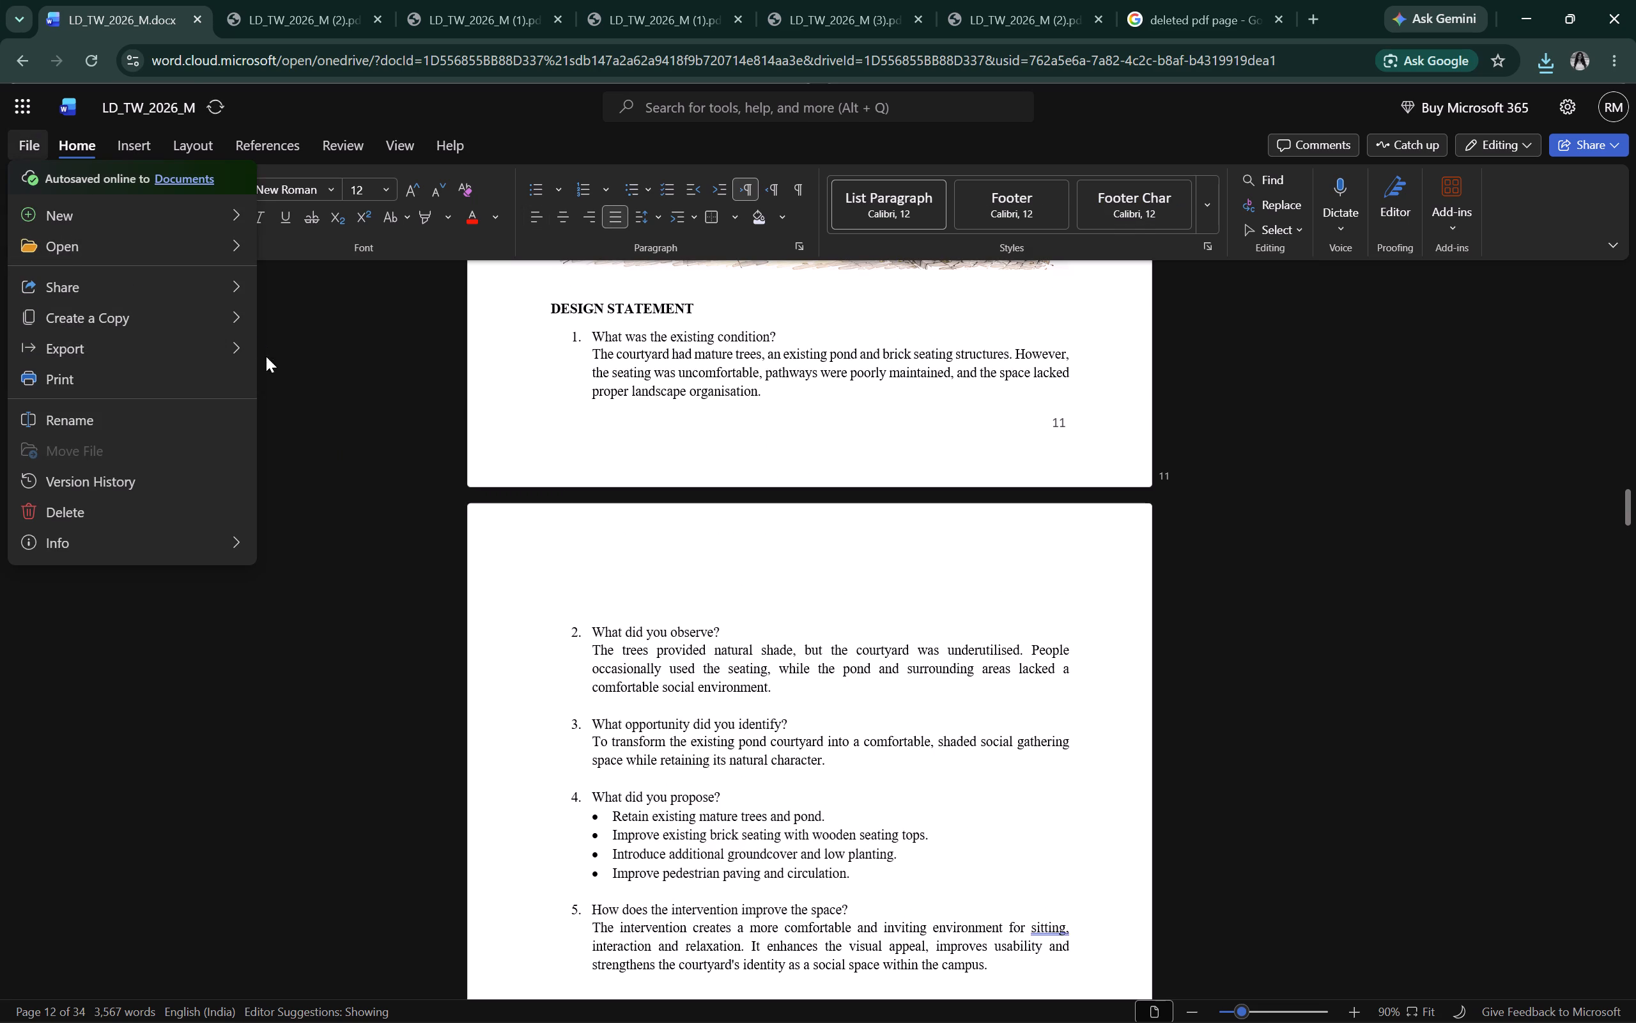
left_click(329, 349)
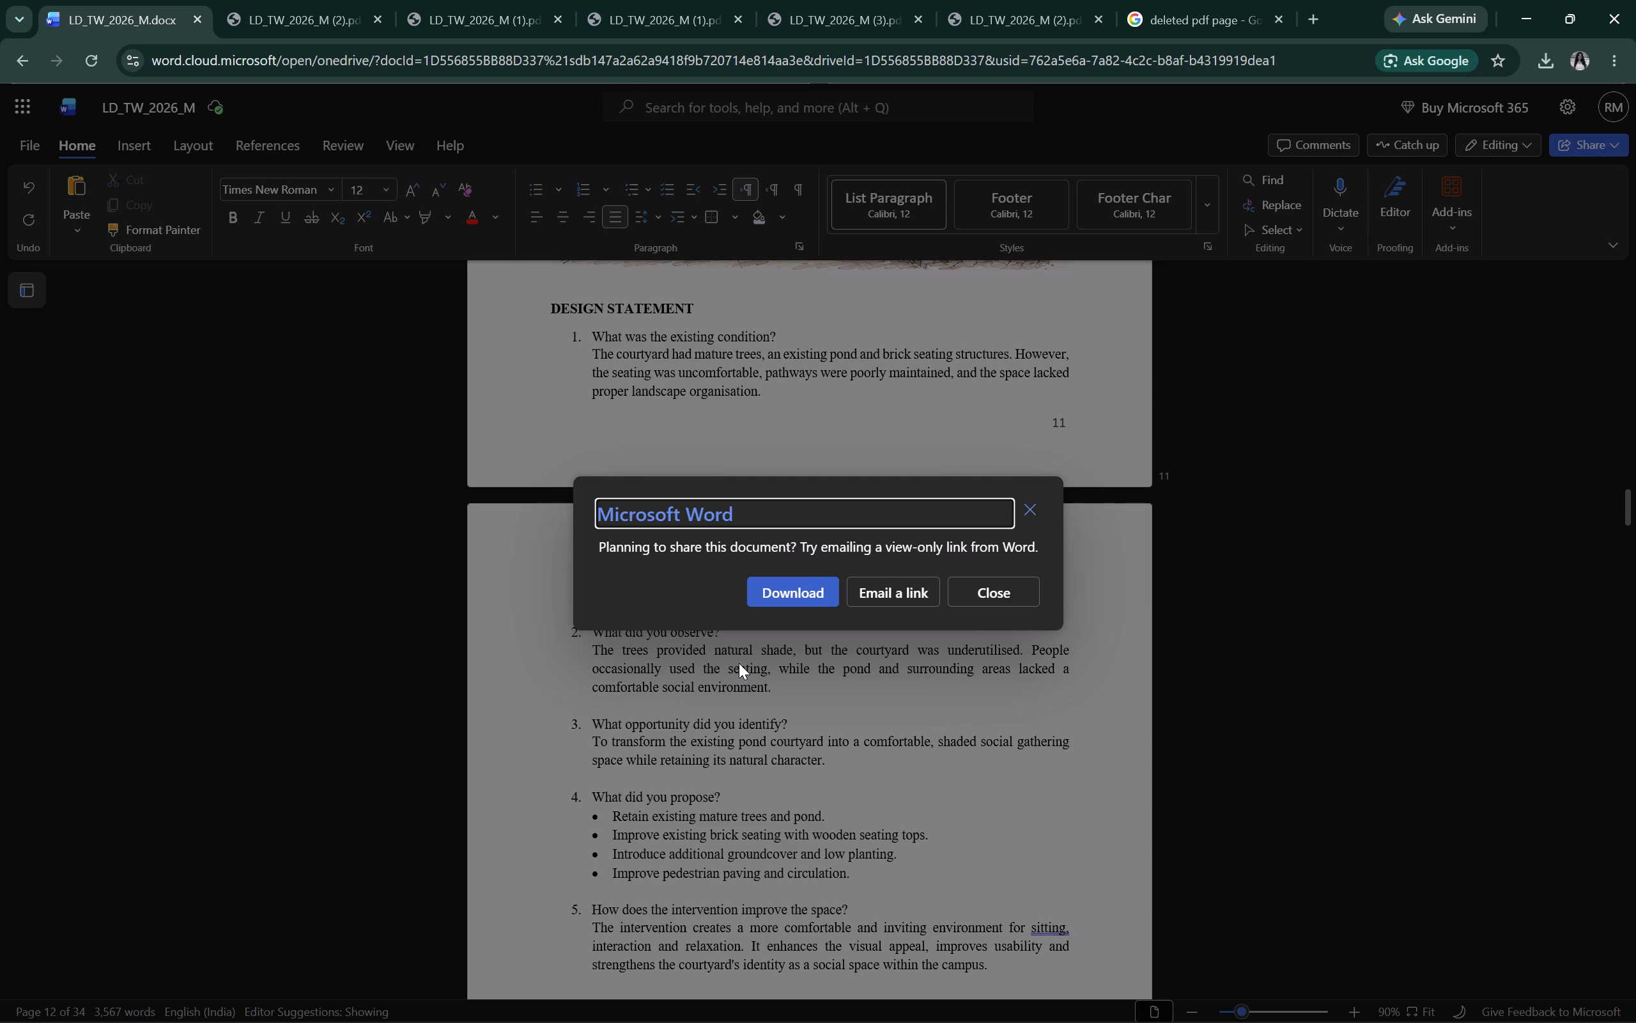
left_click(791, 589)
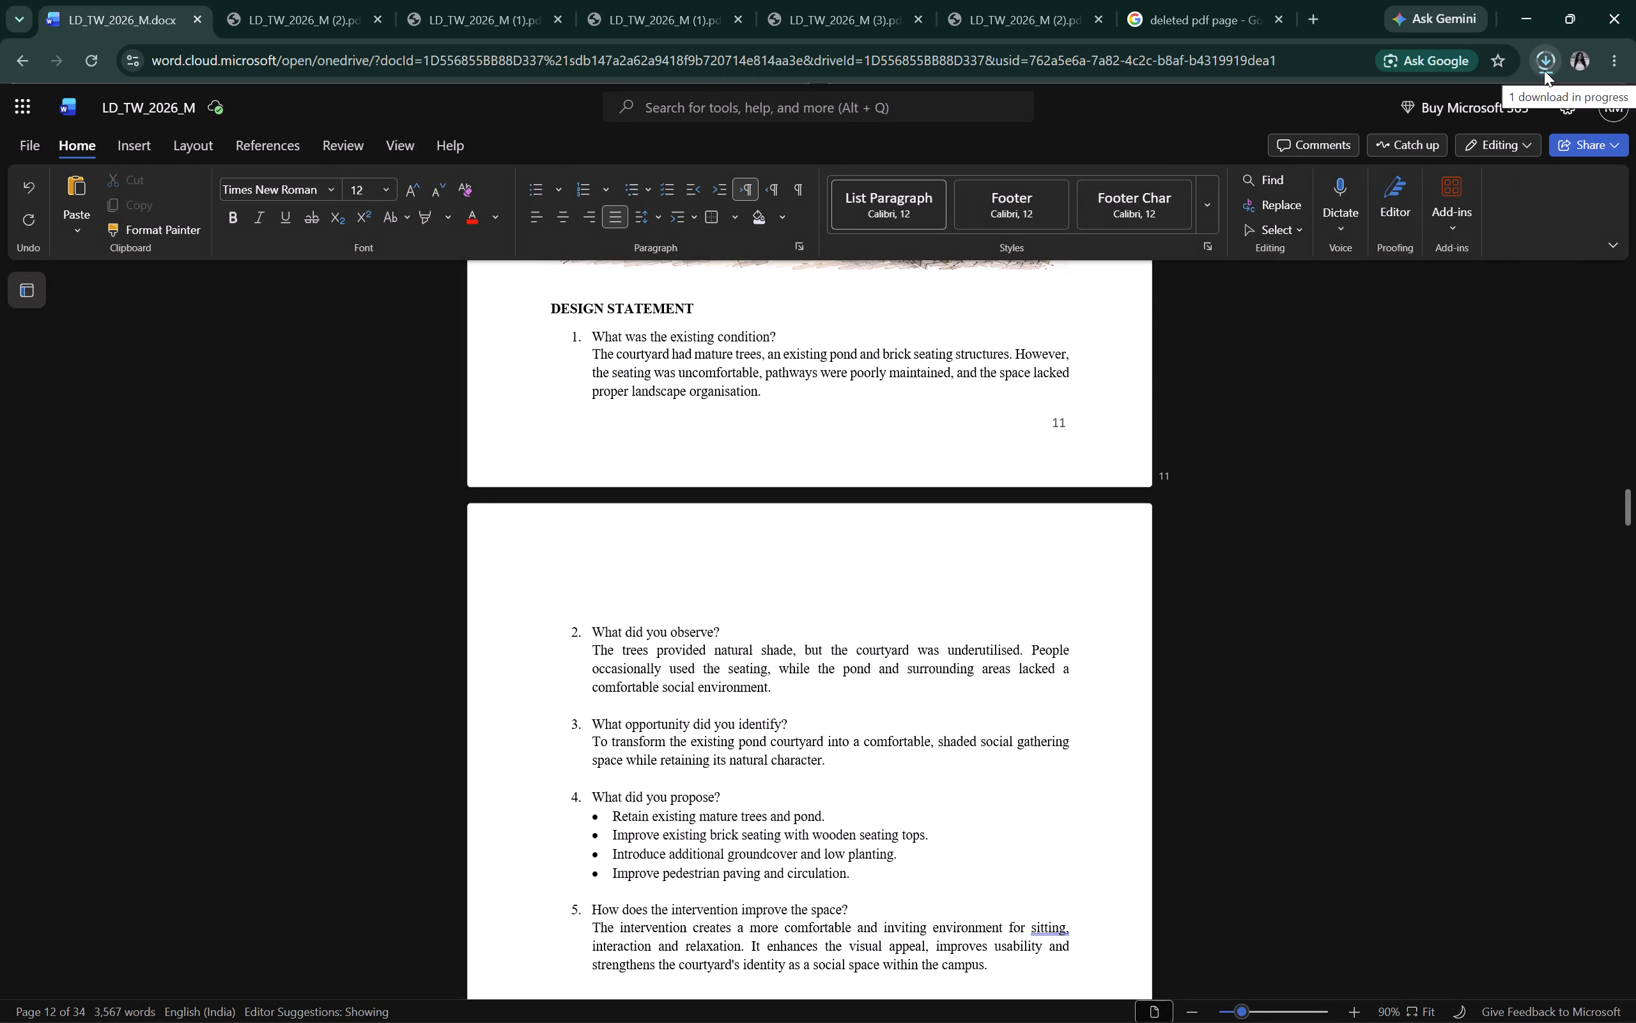
Close the five browser tabs holding the earlier LD_TW_2026_M PDF versions, keeping the Word document open.
left_click(378, 14)
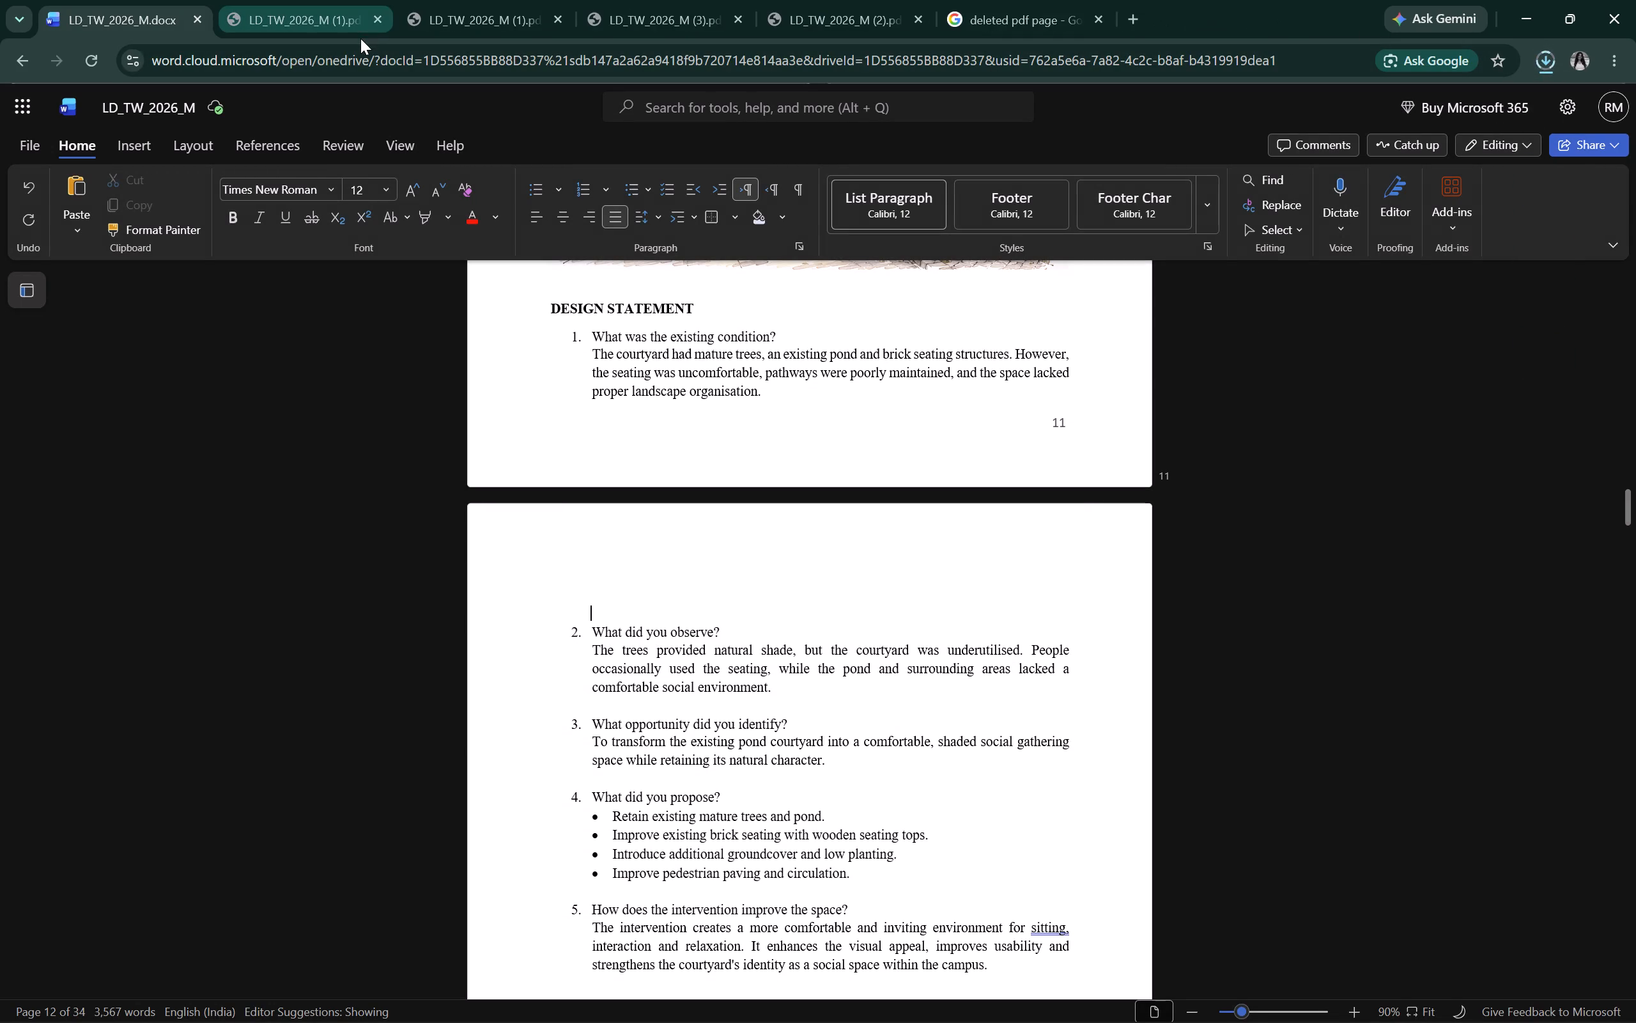
left_click(375, 23)
left_click(375, 22)
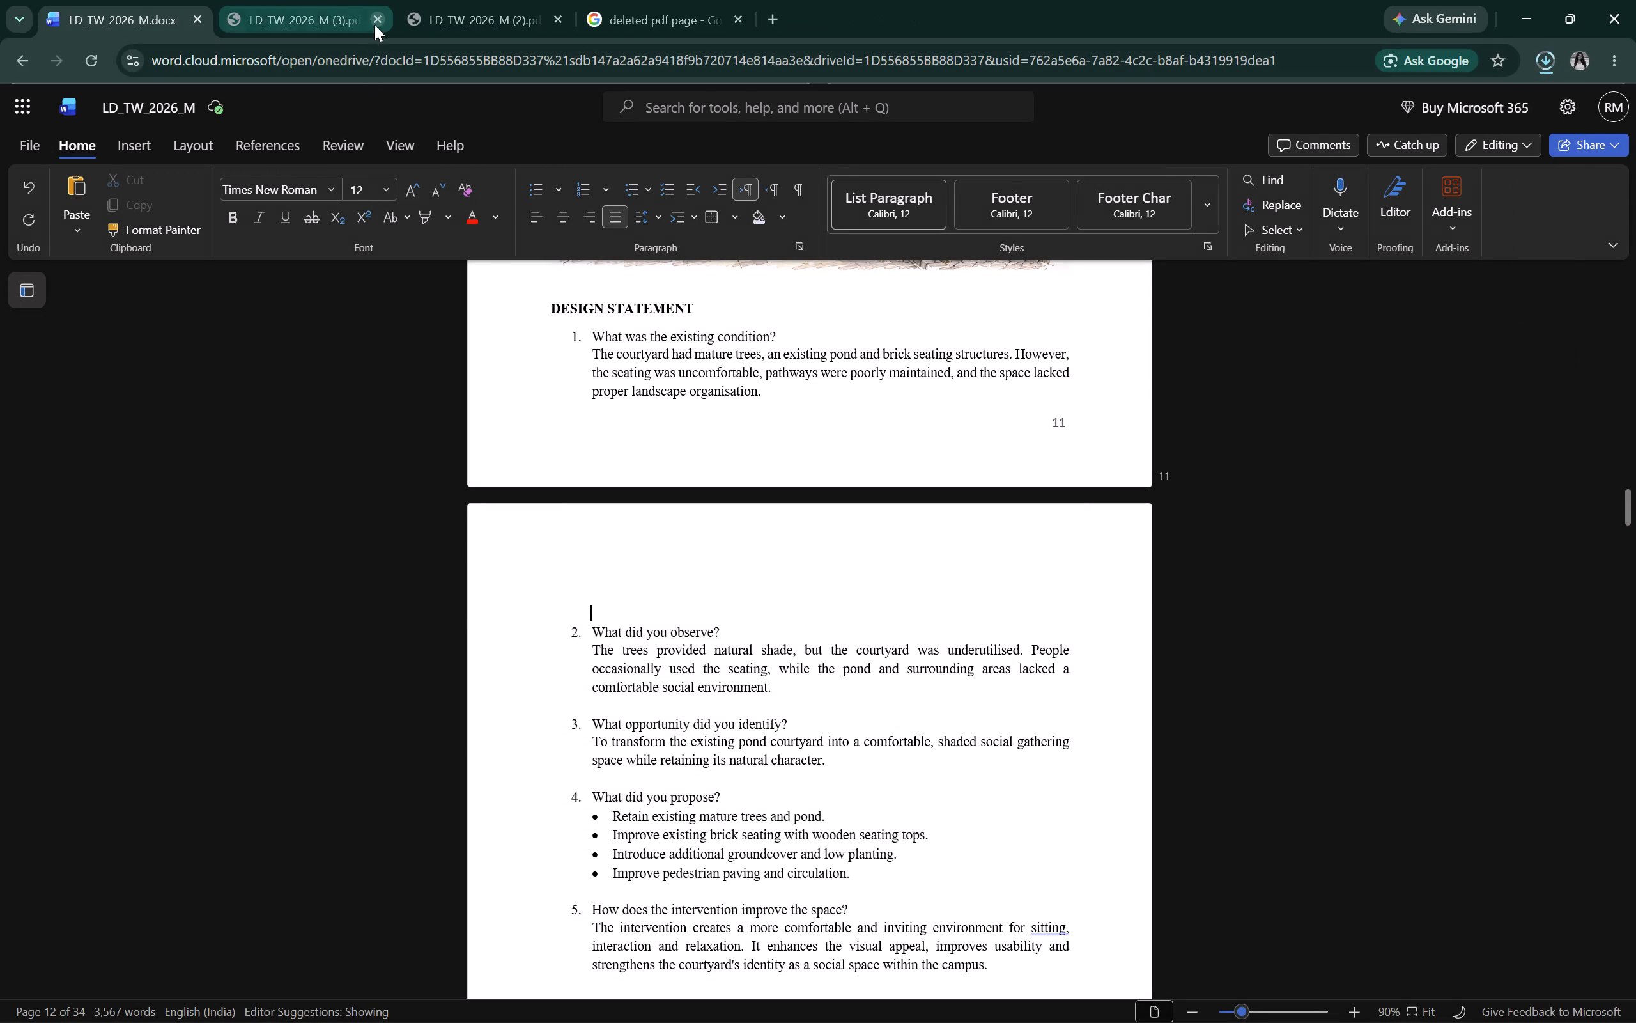
left_click(374, 24)
left_click(376, 21)
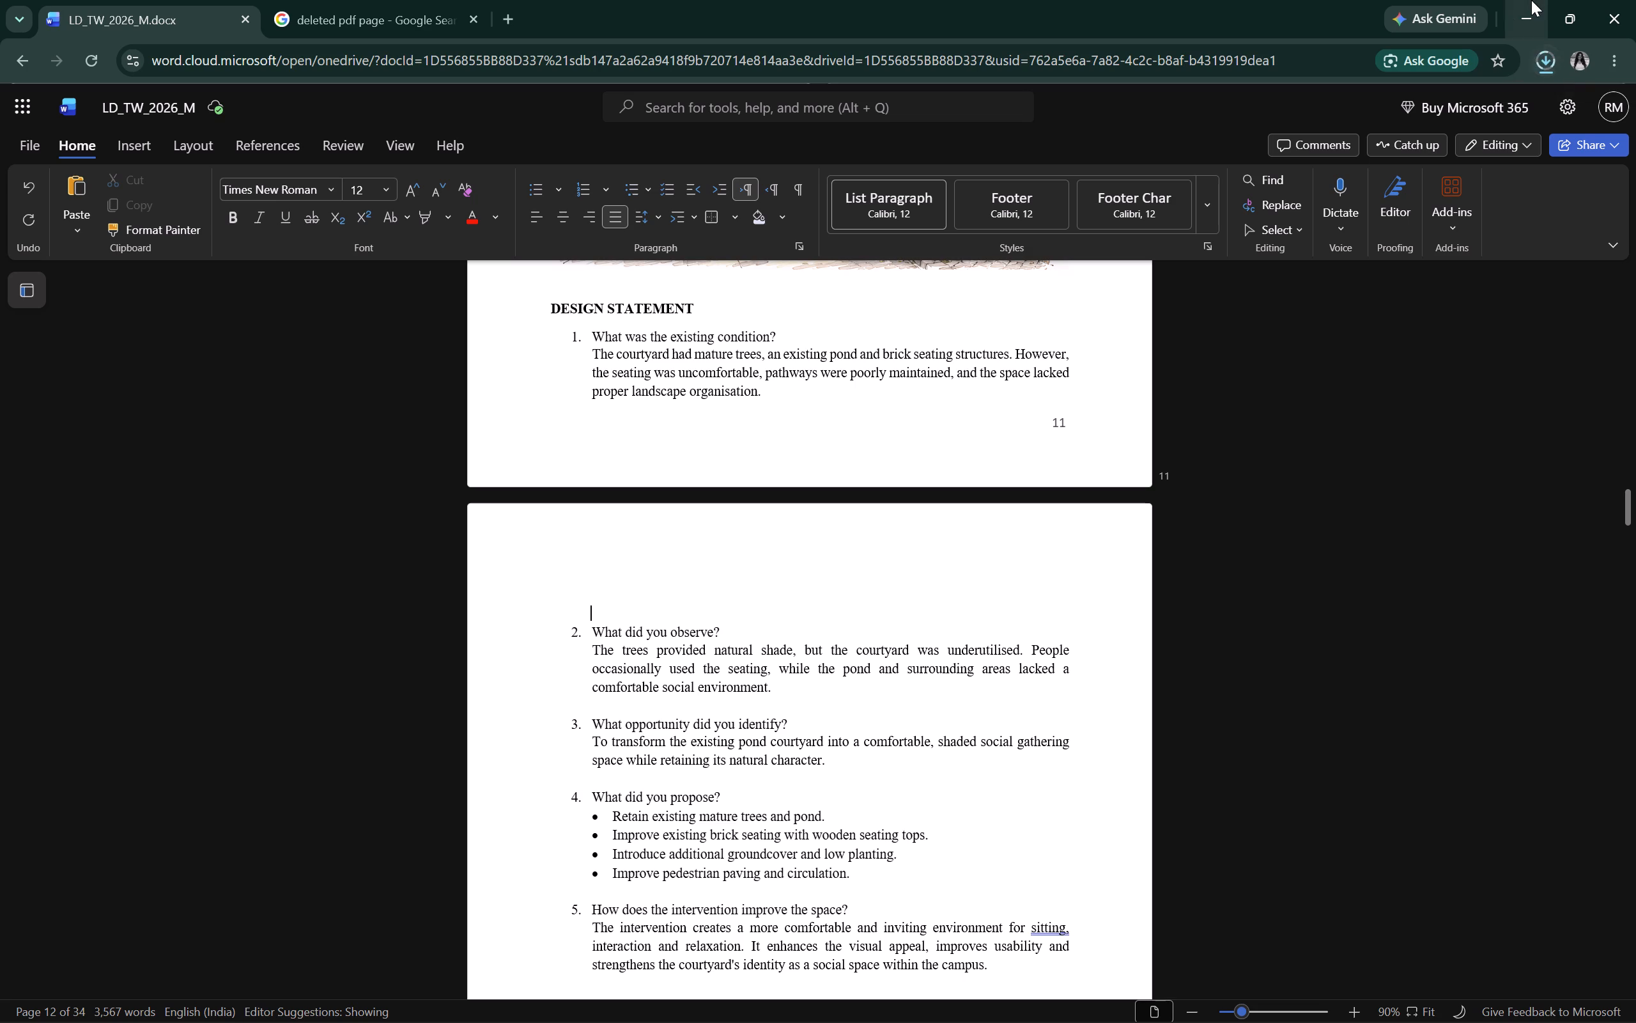
Open the newly downloaded PDF and review it up to page 14, rechecking how the Design Statement splits between pages 11 and 12.
left_click(1527, 106)
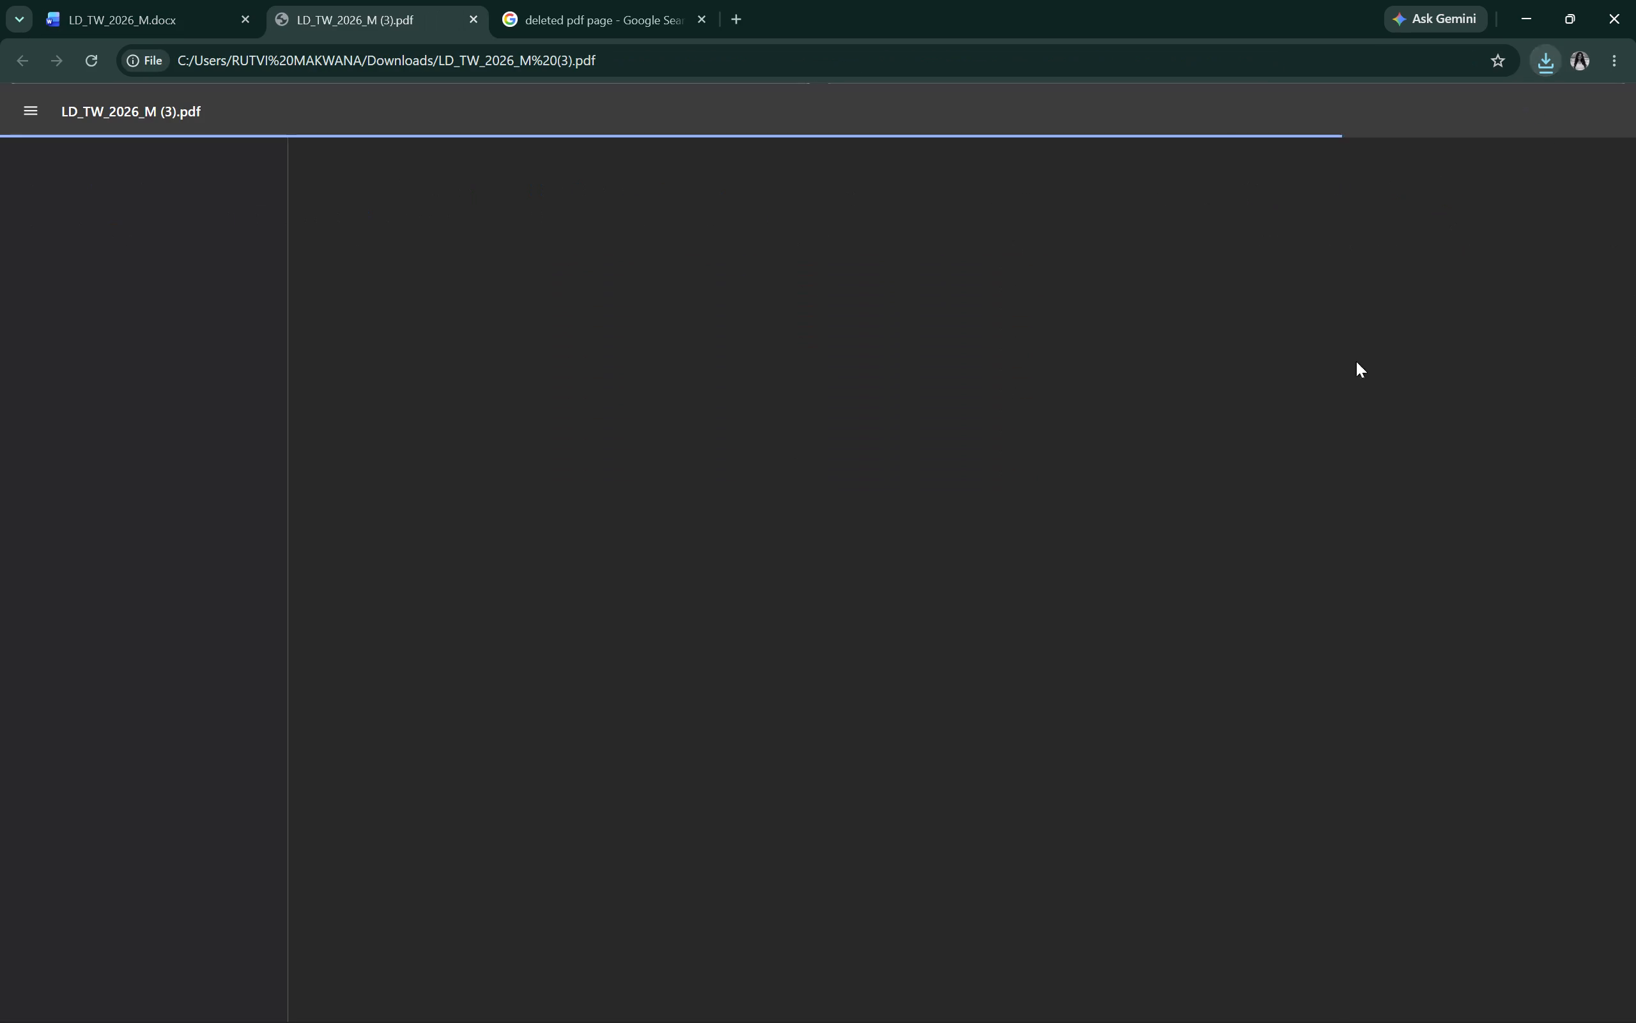
scroll(728, 912, "down", 17)
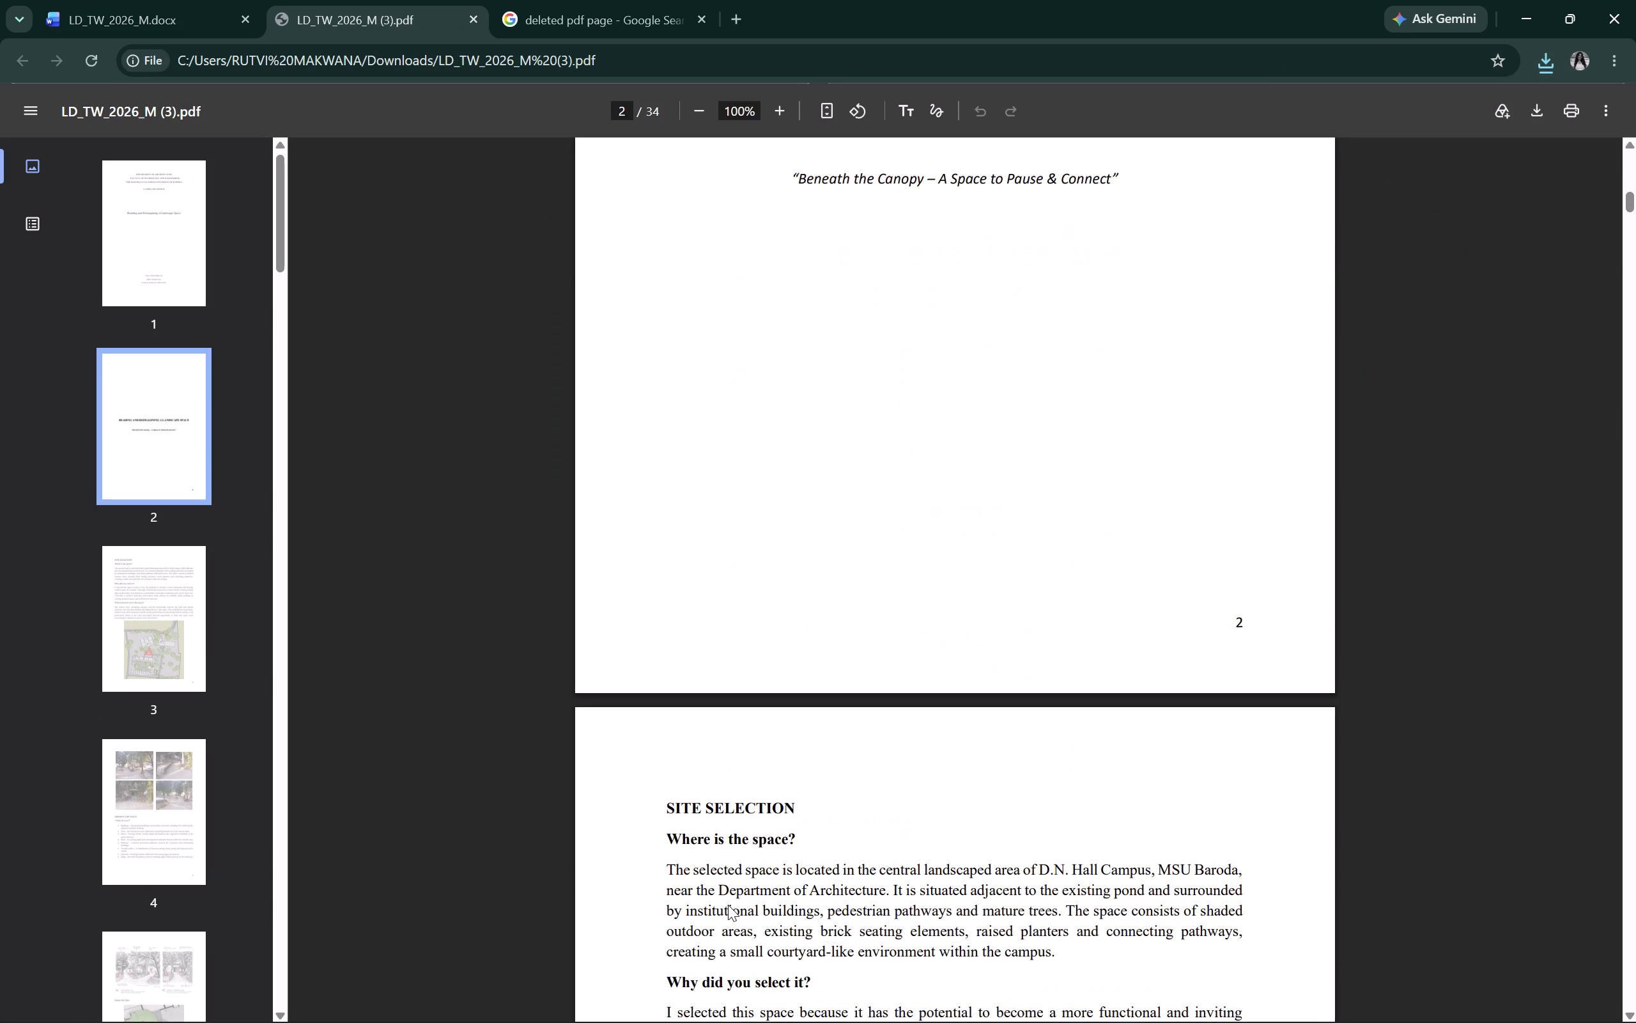
scroll(728, 905, "down", 16)
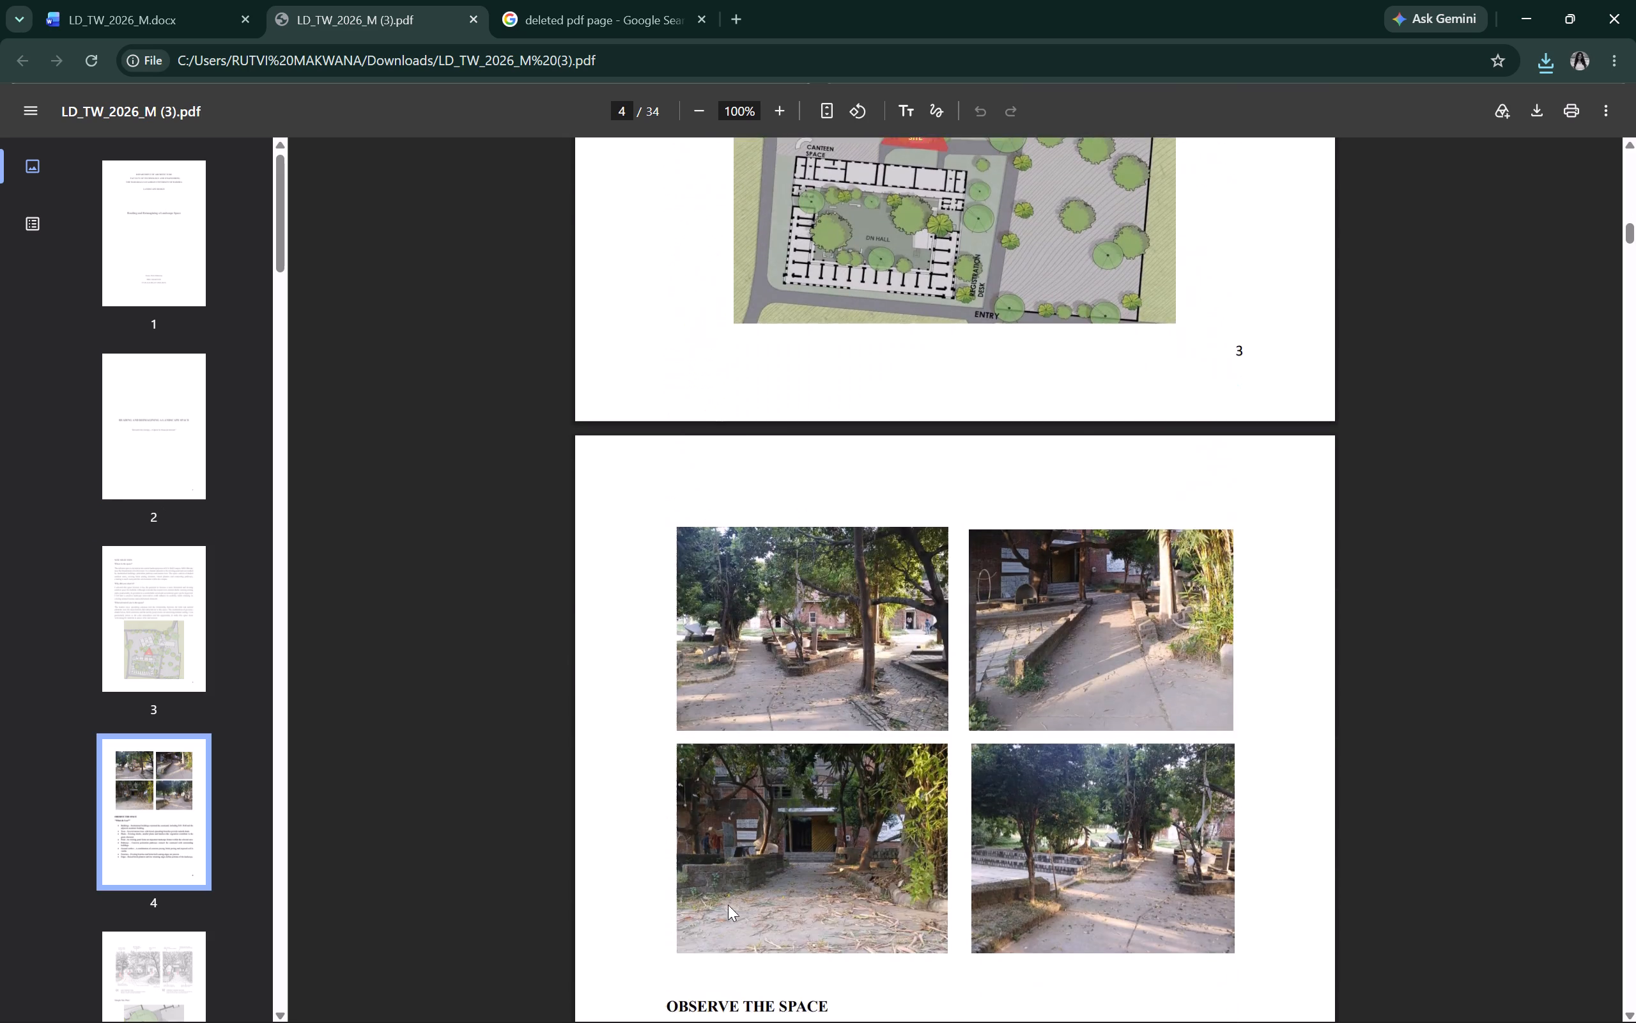
scroll(728, 905, "down", 16)
scroll(728, 905, "down", 8)
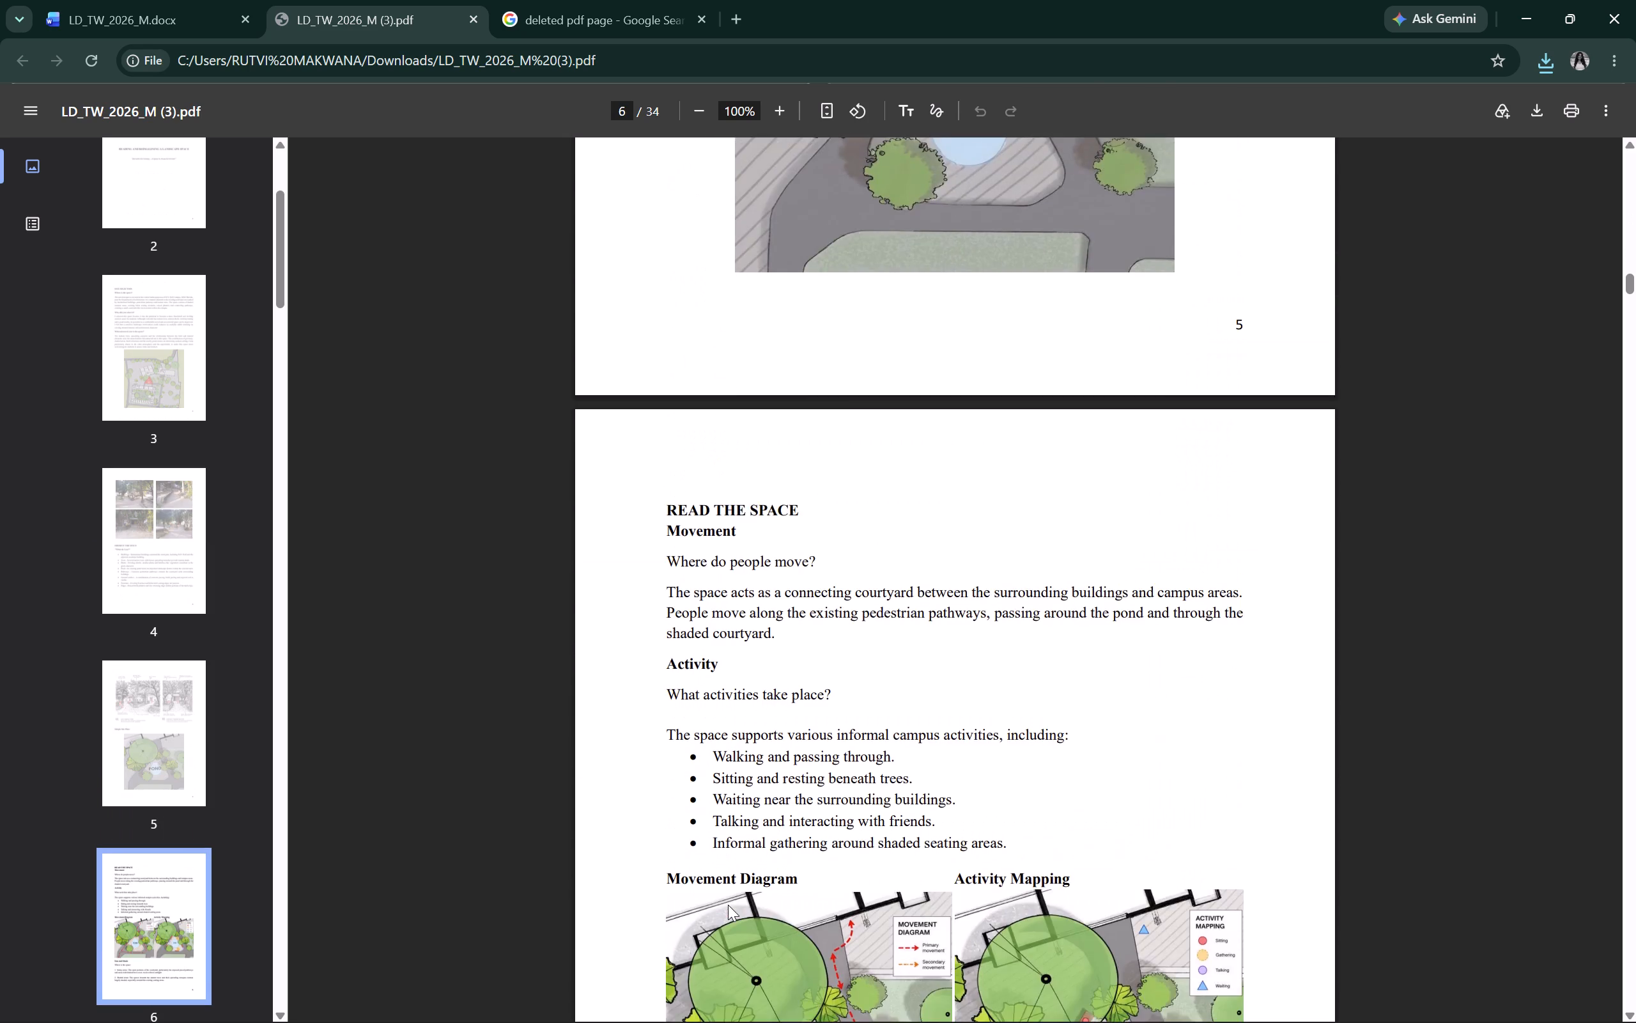
scroll(728, 905, "down", 16)
scroll(728, 905, "down", 5)
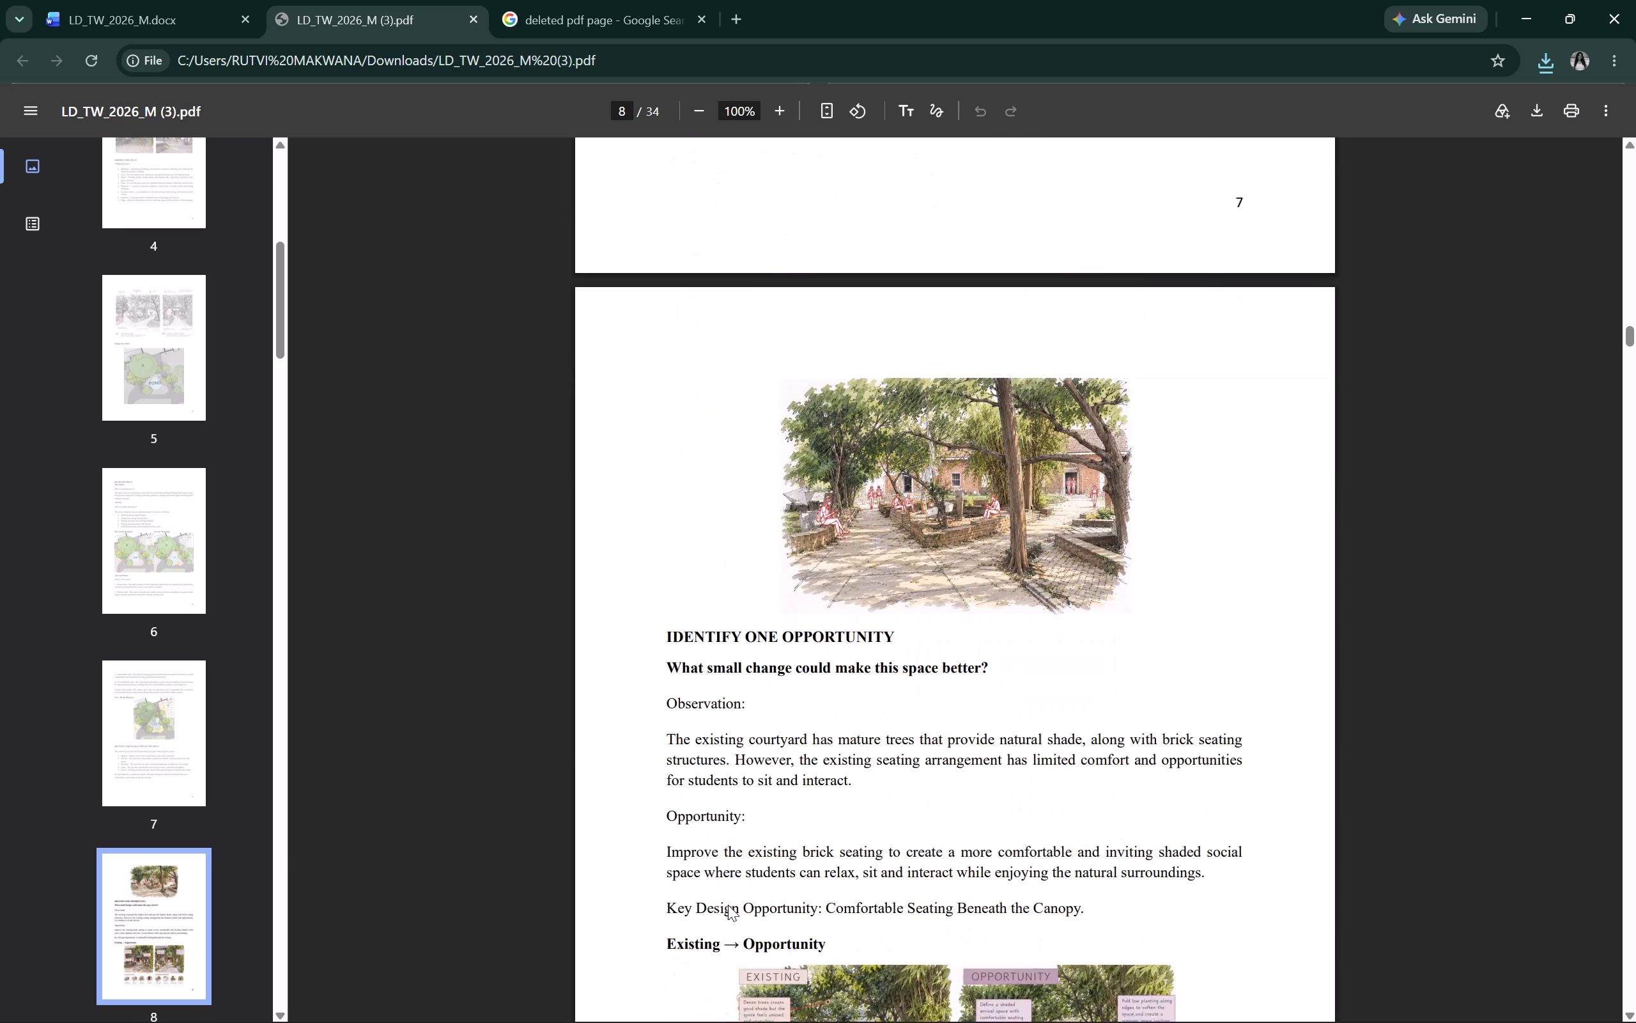
scroll(728, 905, "down", 17)
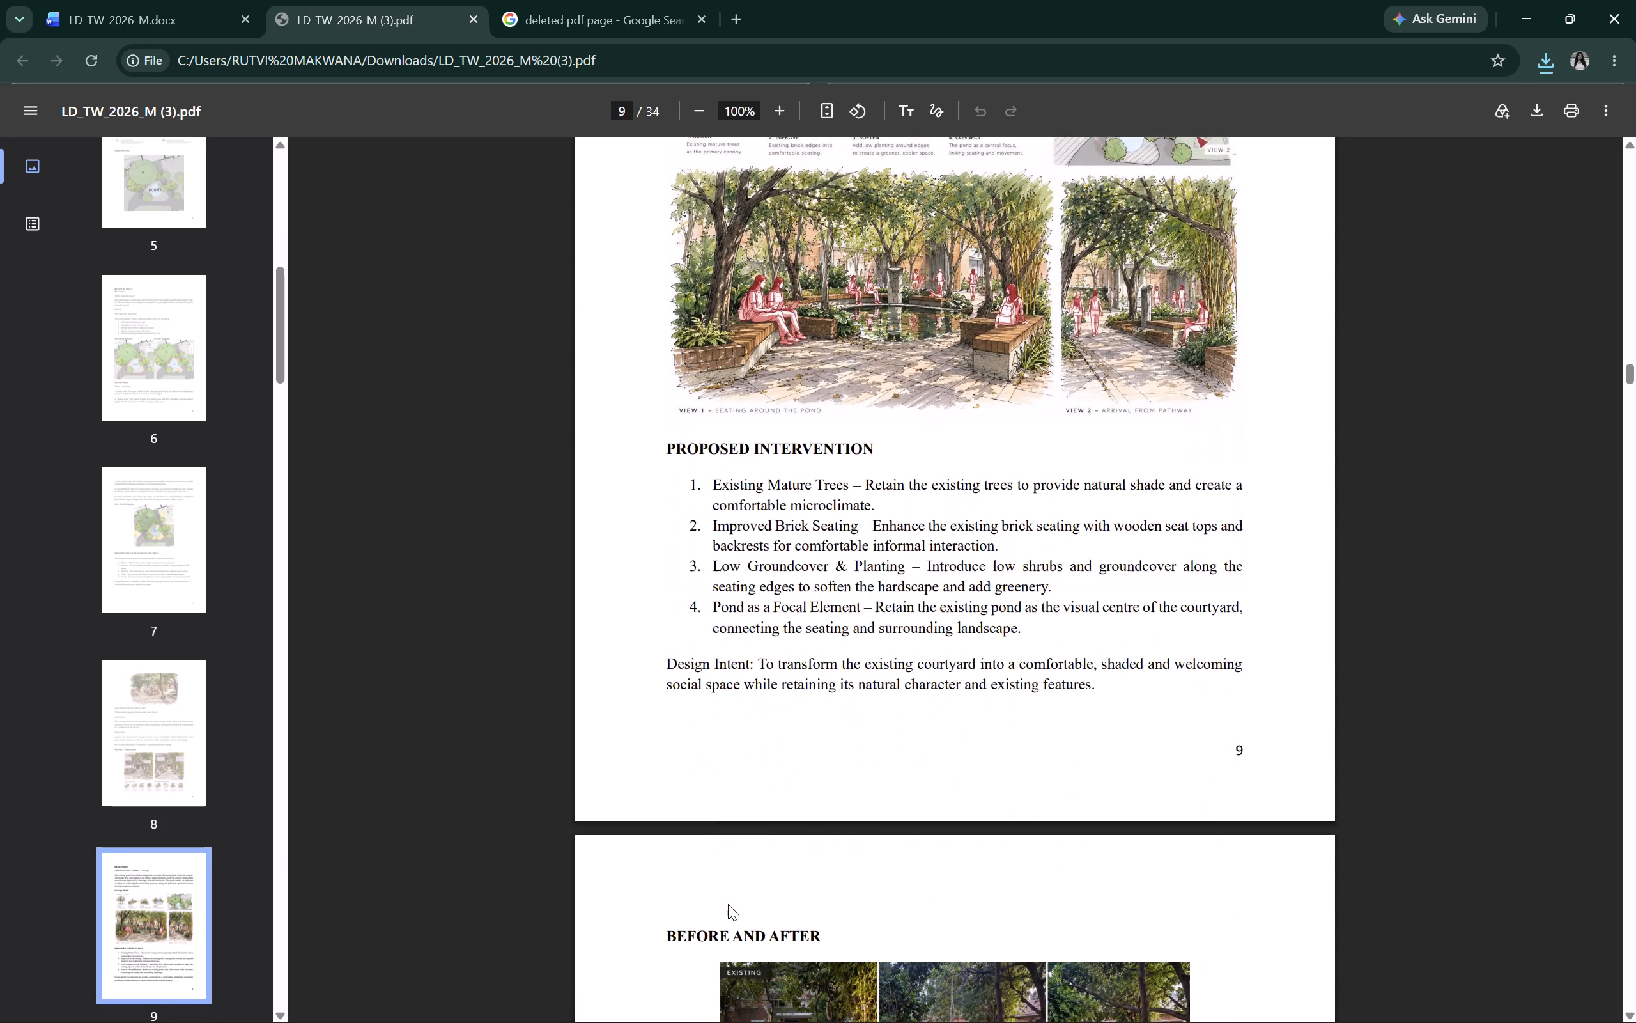
scroll(728, 904, "down", 17)
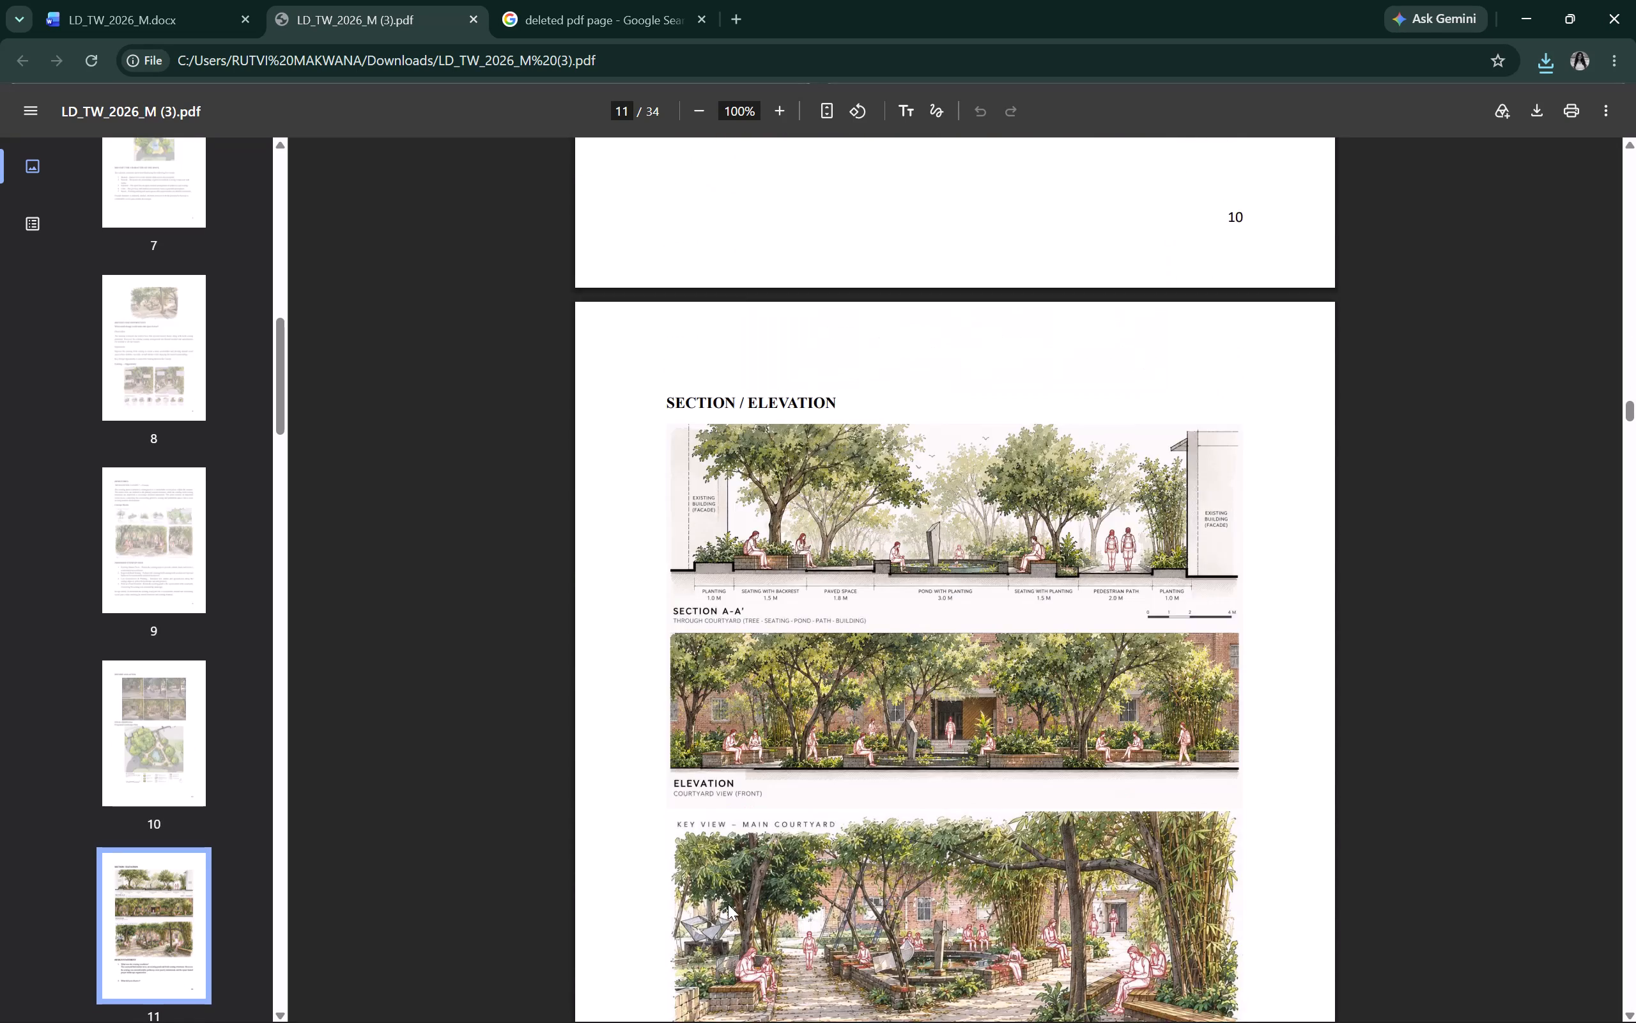
scroll(728, 904, "down", 17)
scroll(728, 904, "down", 14)
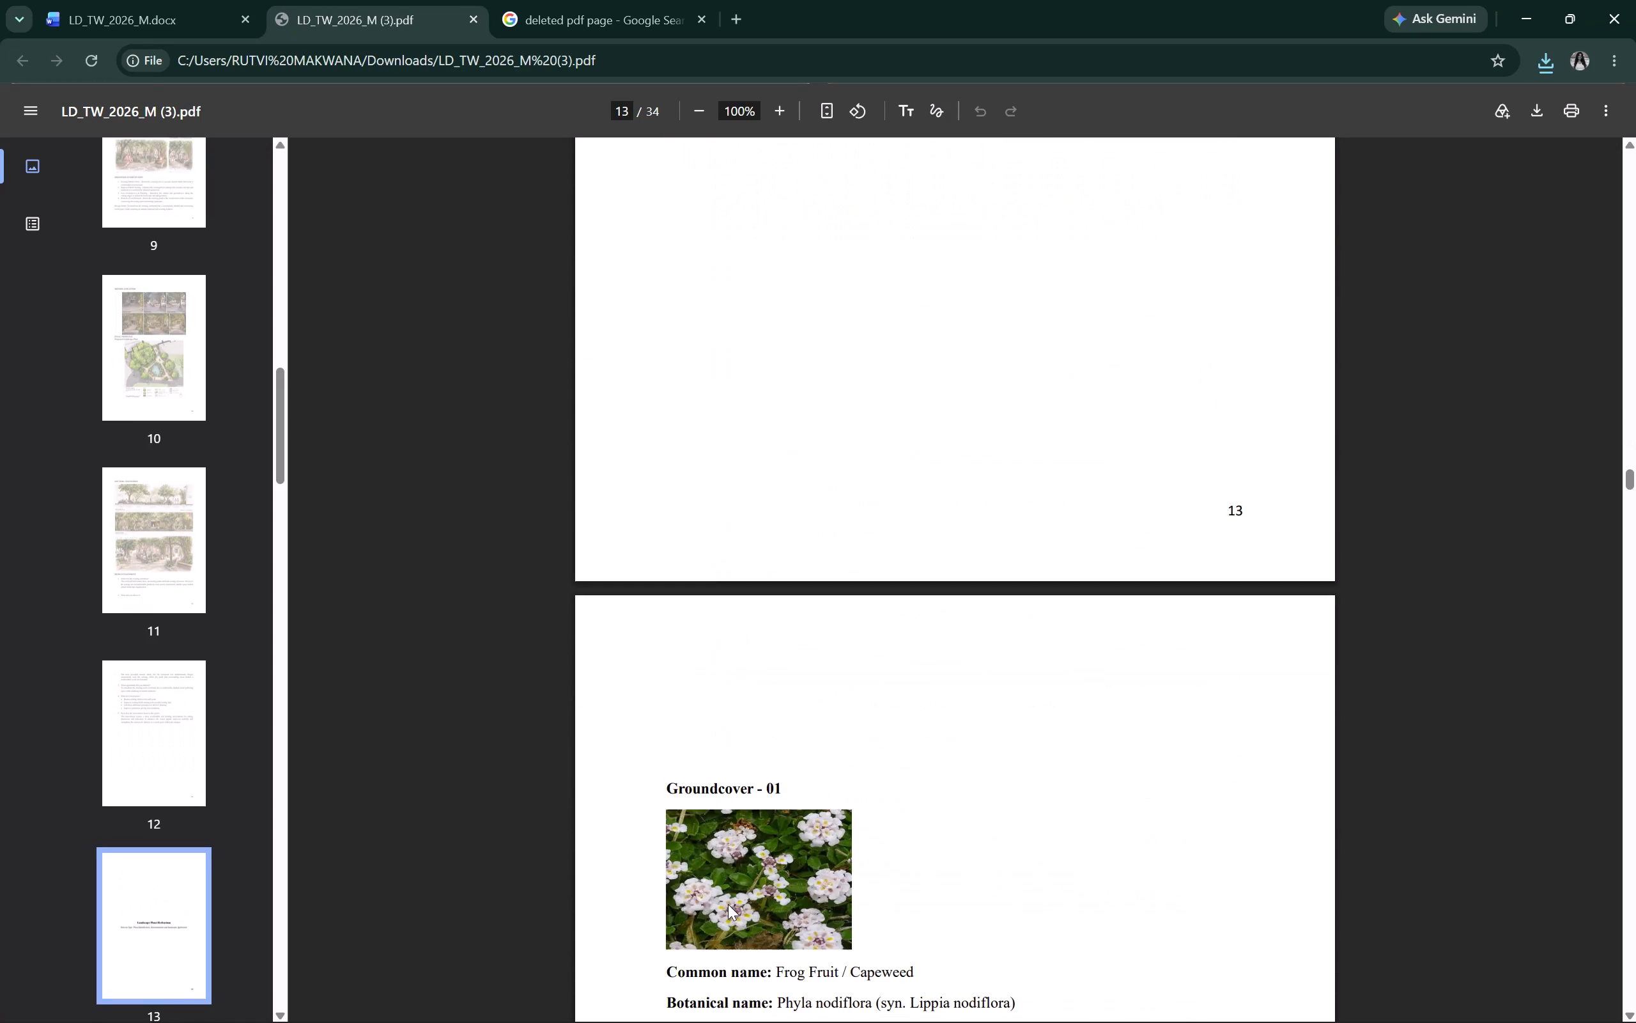
scroll(728, 904, "up", 20)
scroll(728, 904, "up", 1)
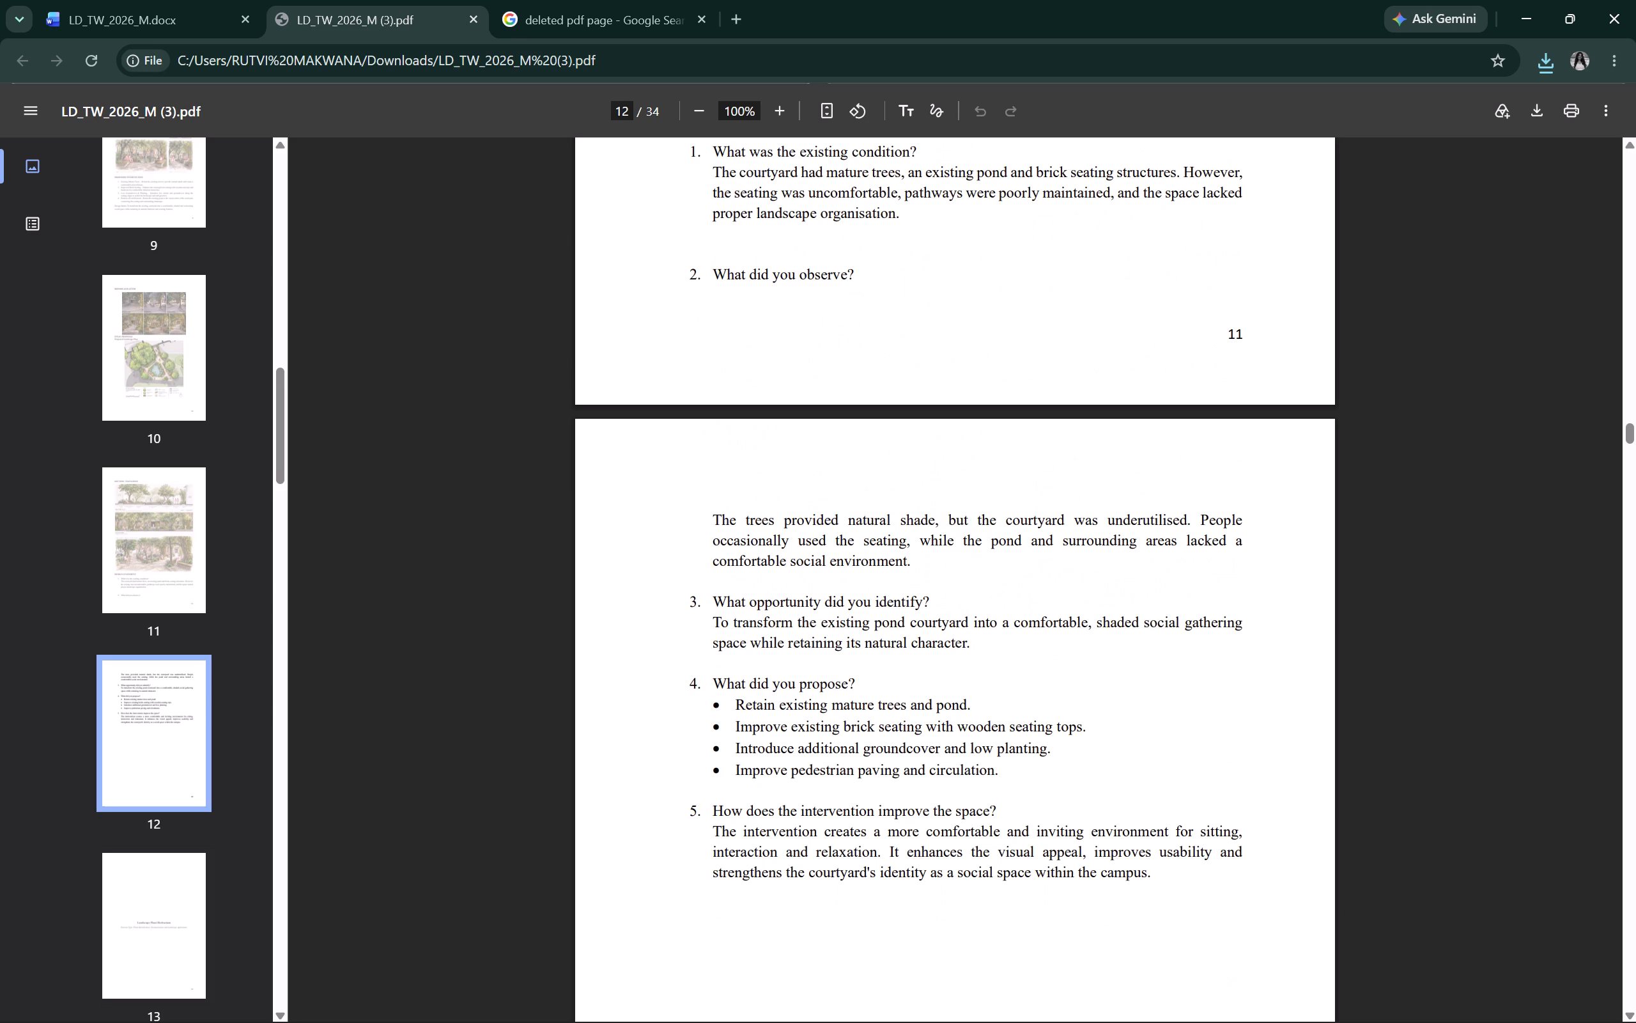
scroll(735, 880, "up", 4)
left_click_drag(687, 632, 1228, 550)
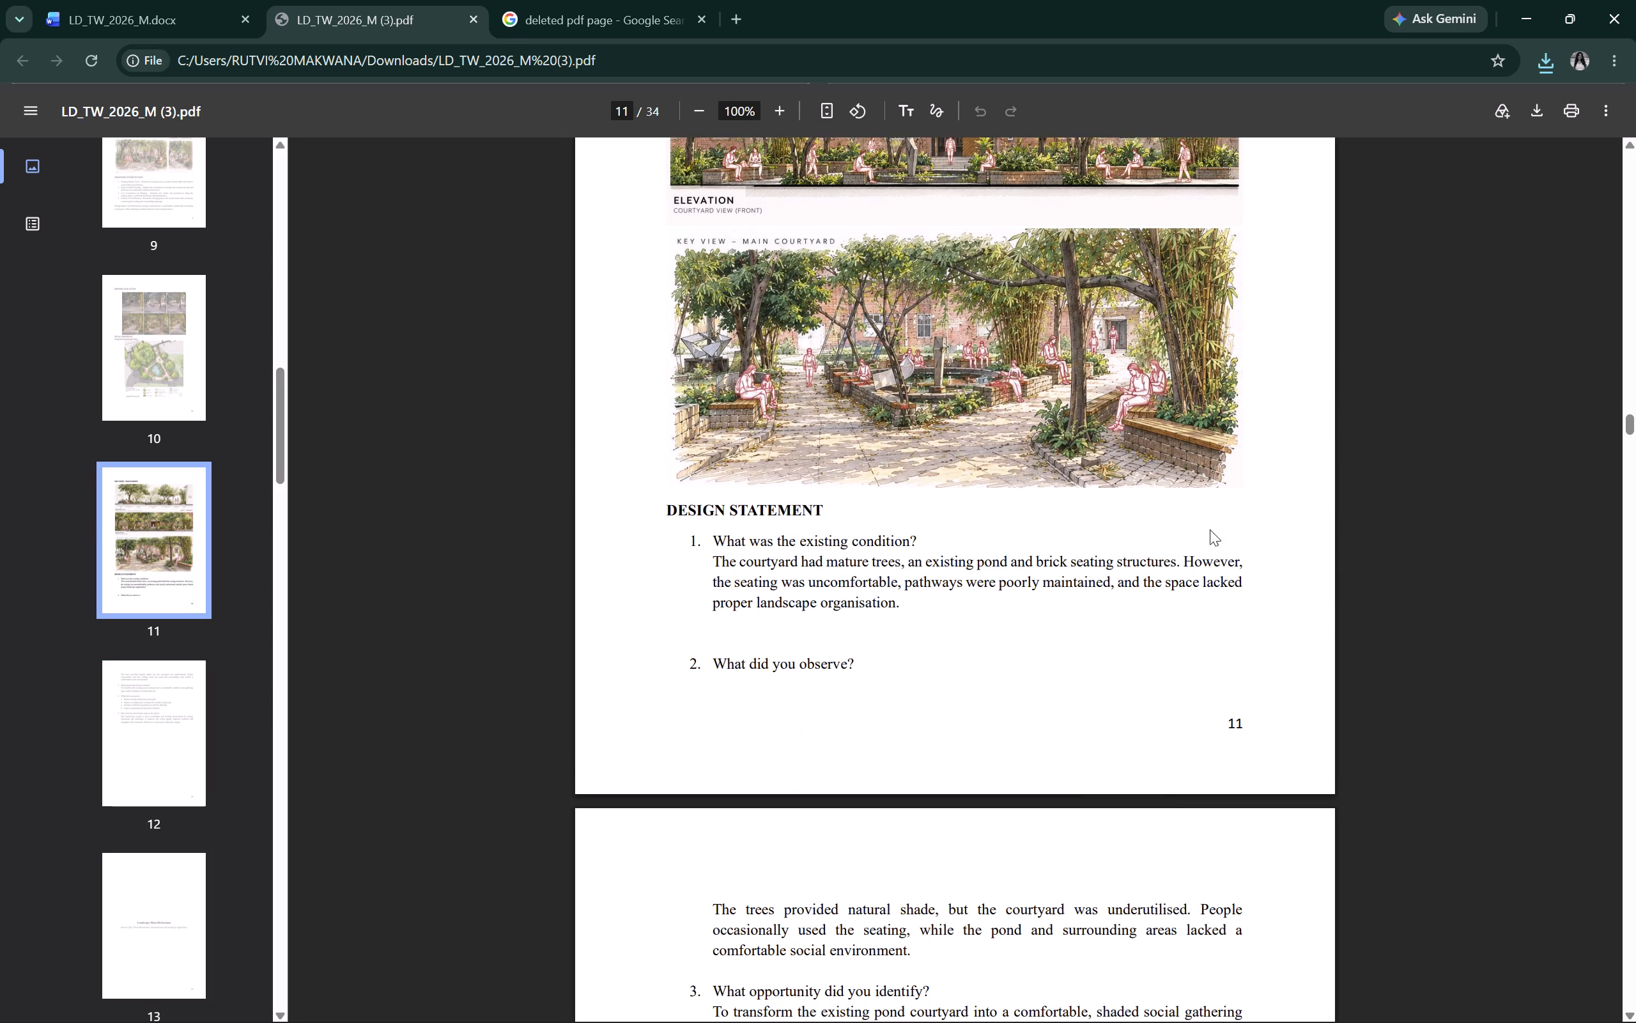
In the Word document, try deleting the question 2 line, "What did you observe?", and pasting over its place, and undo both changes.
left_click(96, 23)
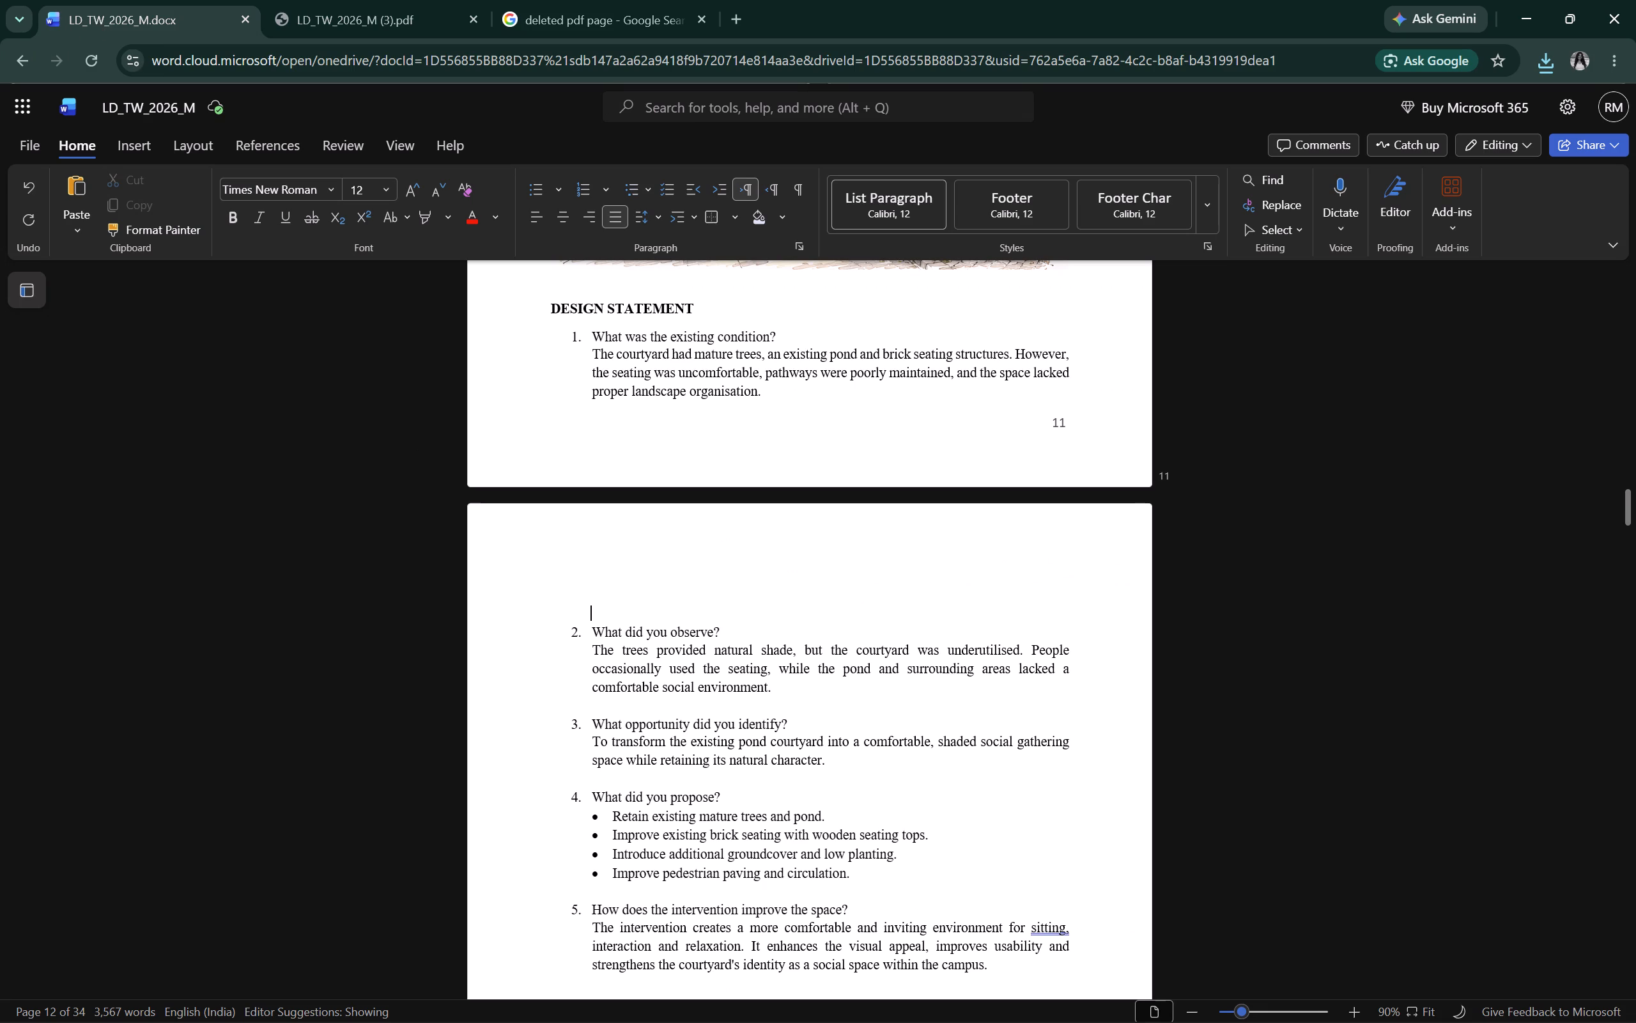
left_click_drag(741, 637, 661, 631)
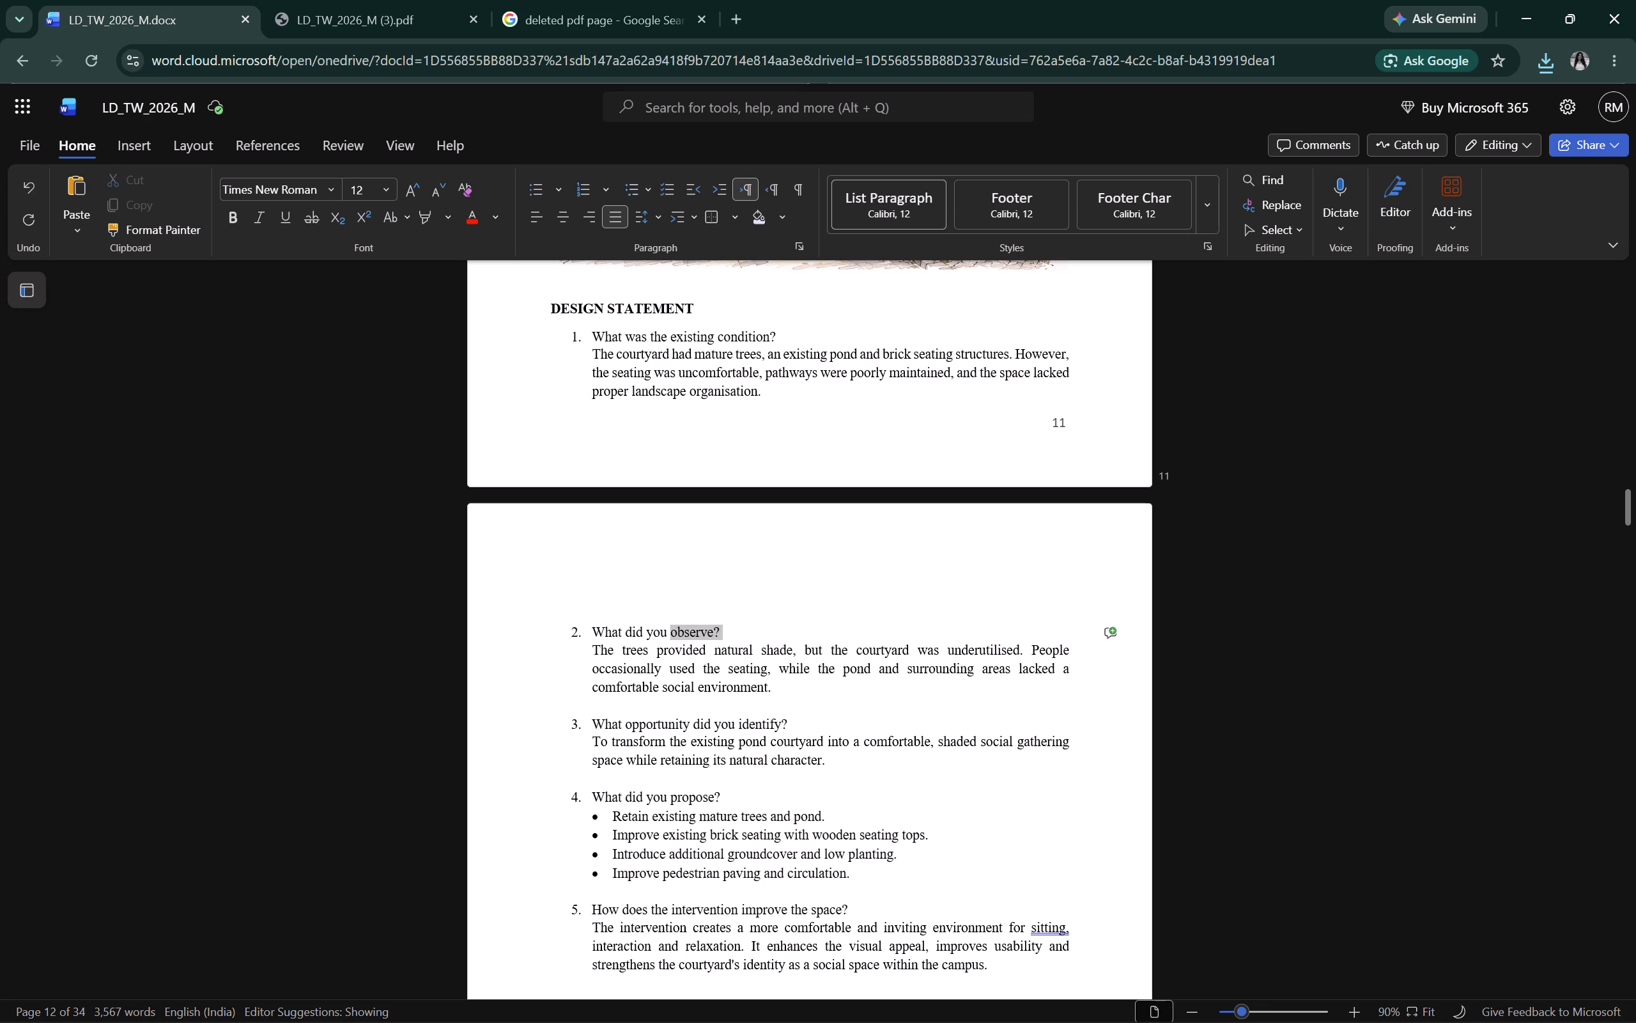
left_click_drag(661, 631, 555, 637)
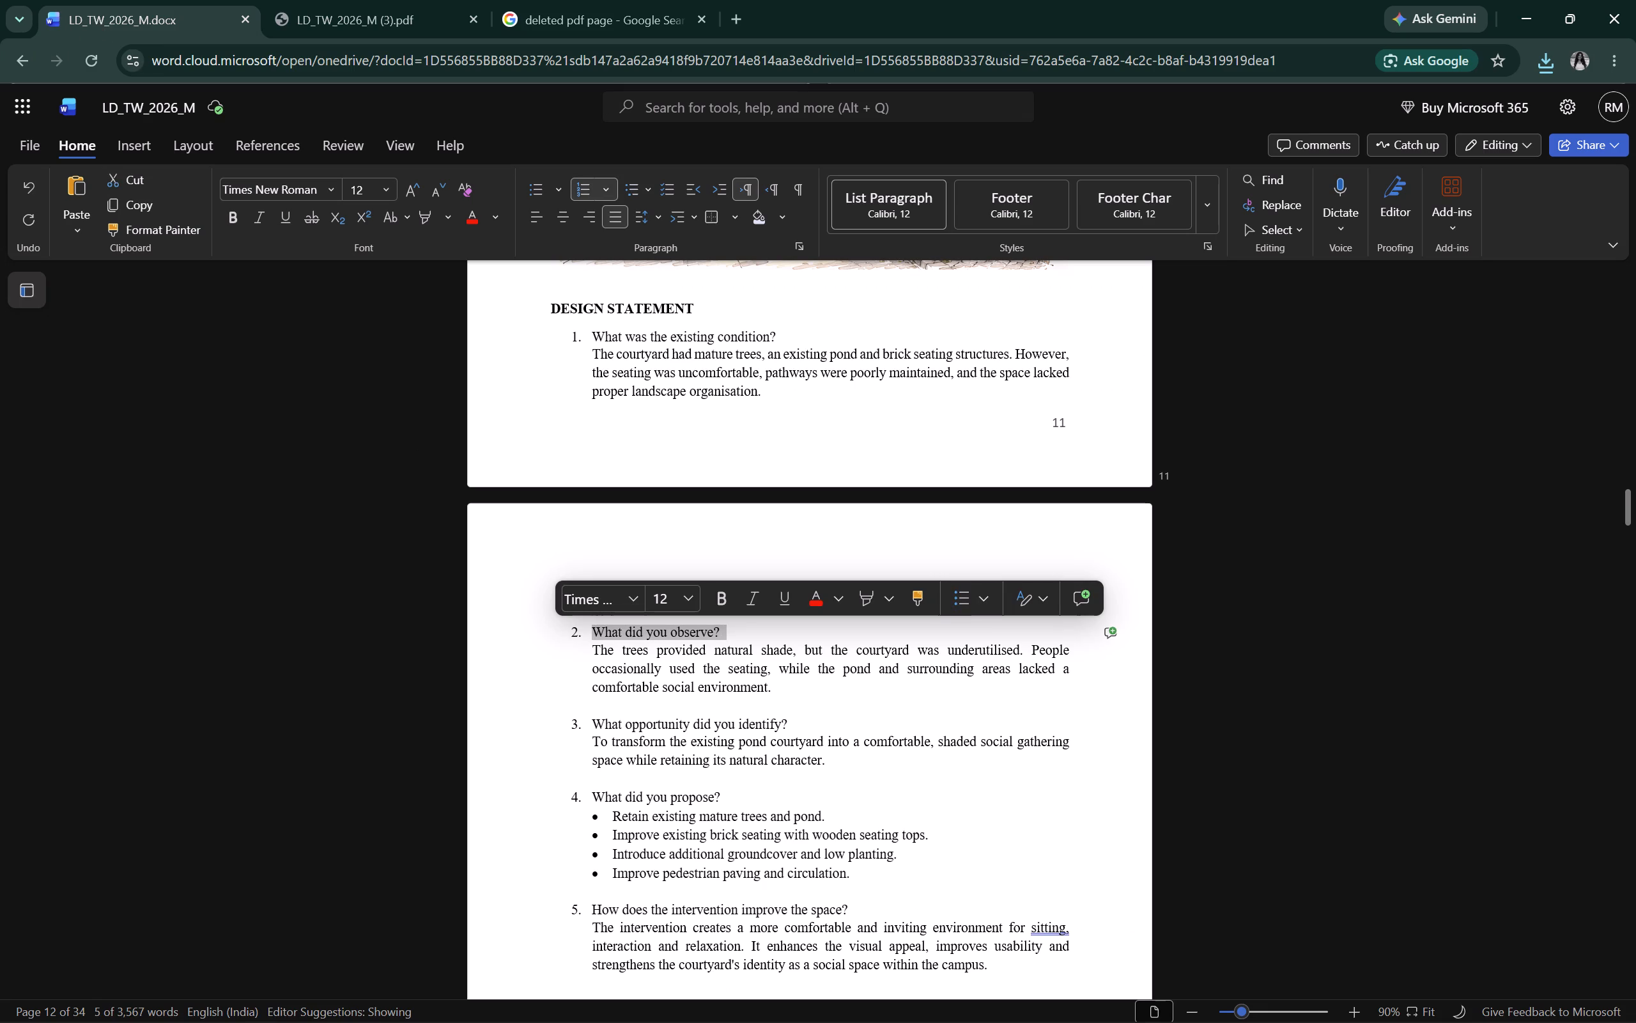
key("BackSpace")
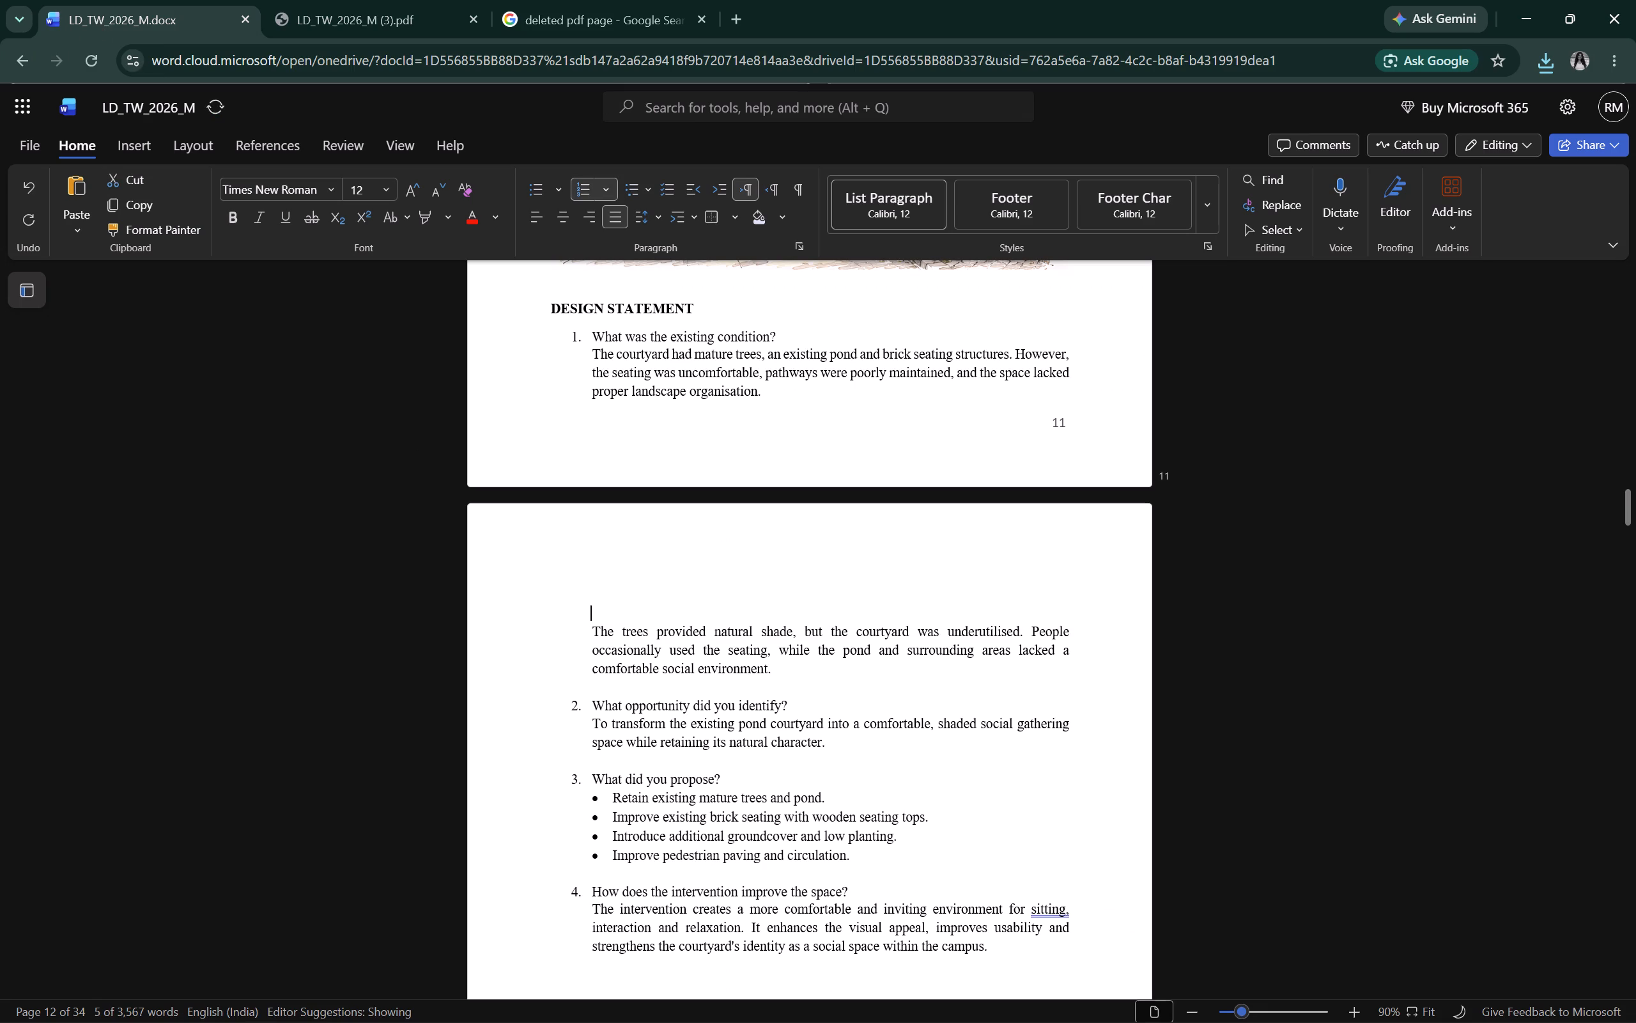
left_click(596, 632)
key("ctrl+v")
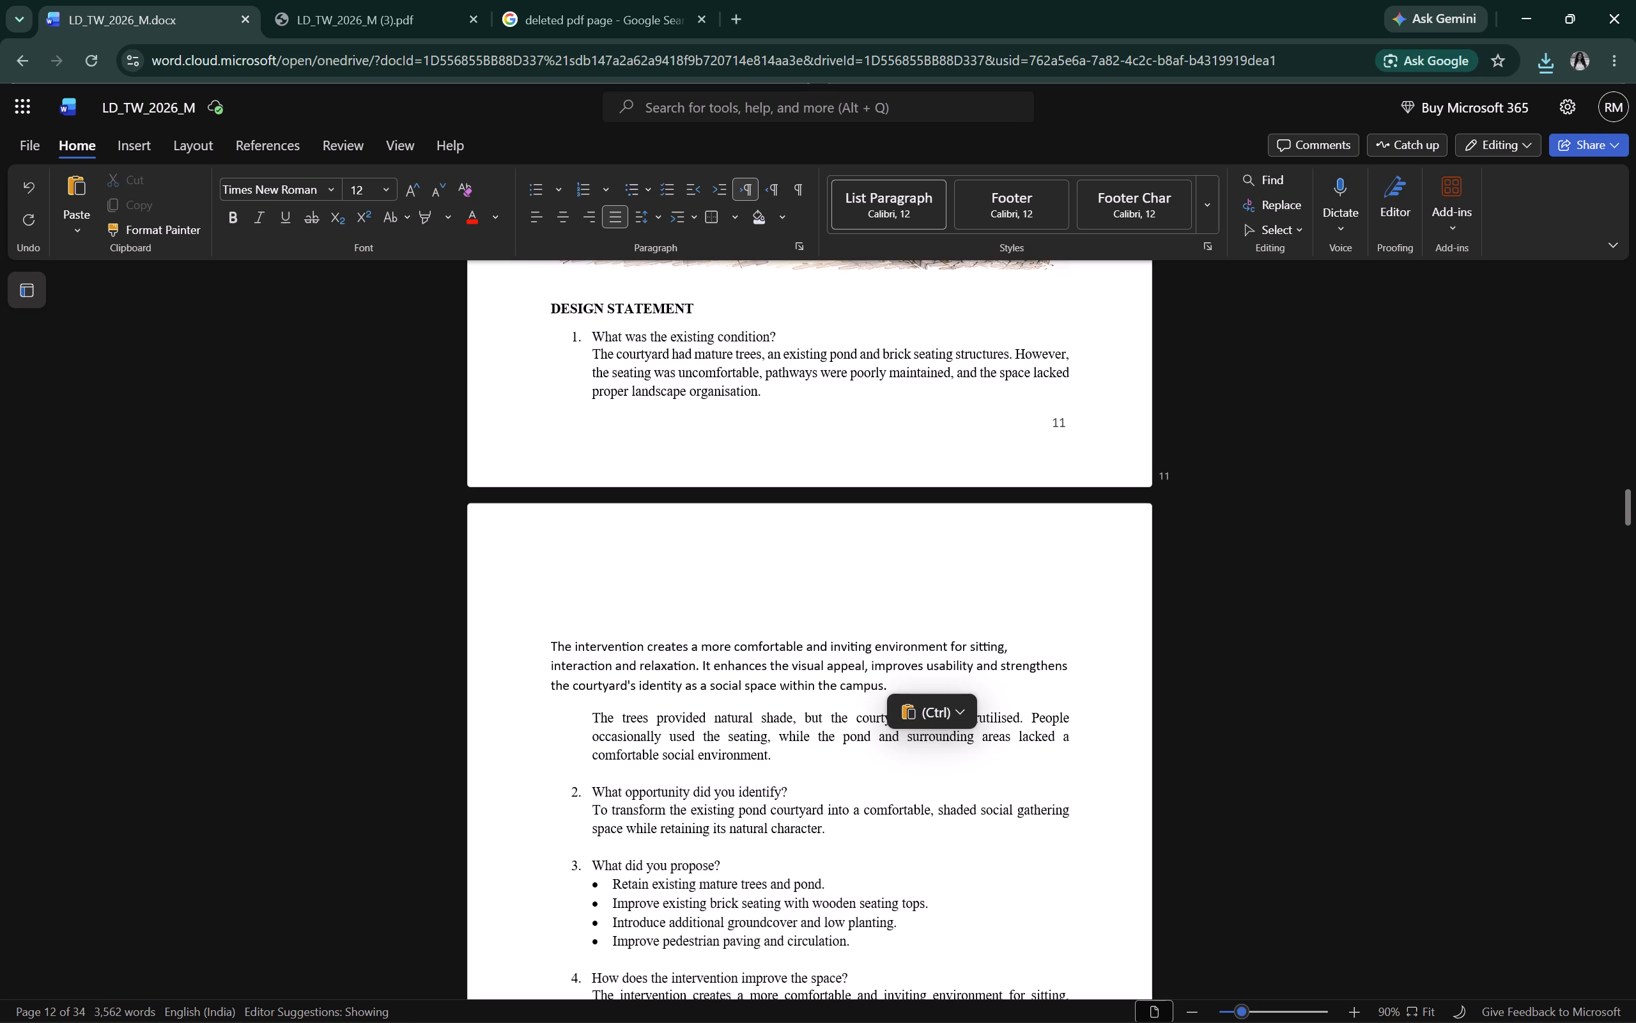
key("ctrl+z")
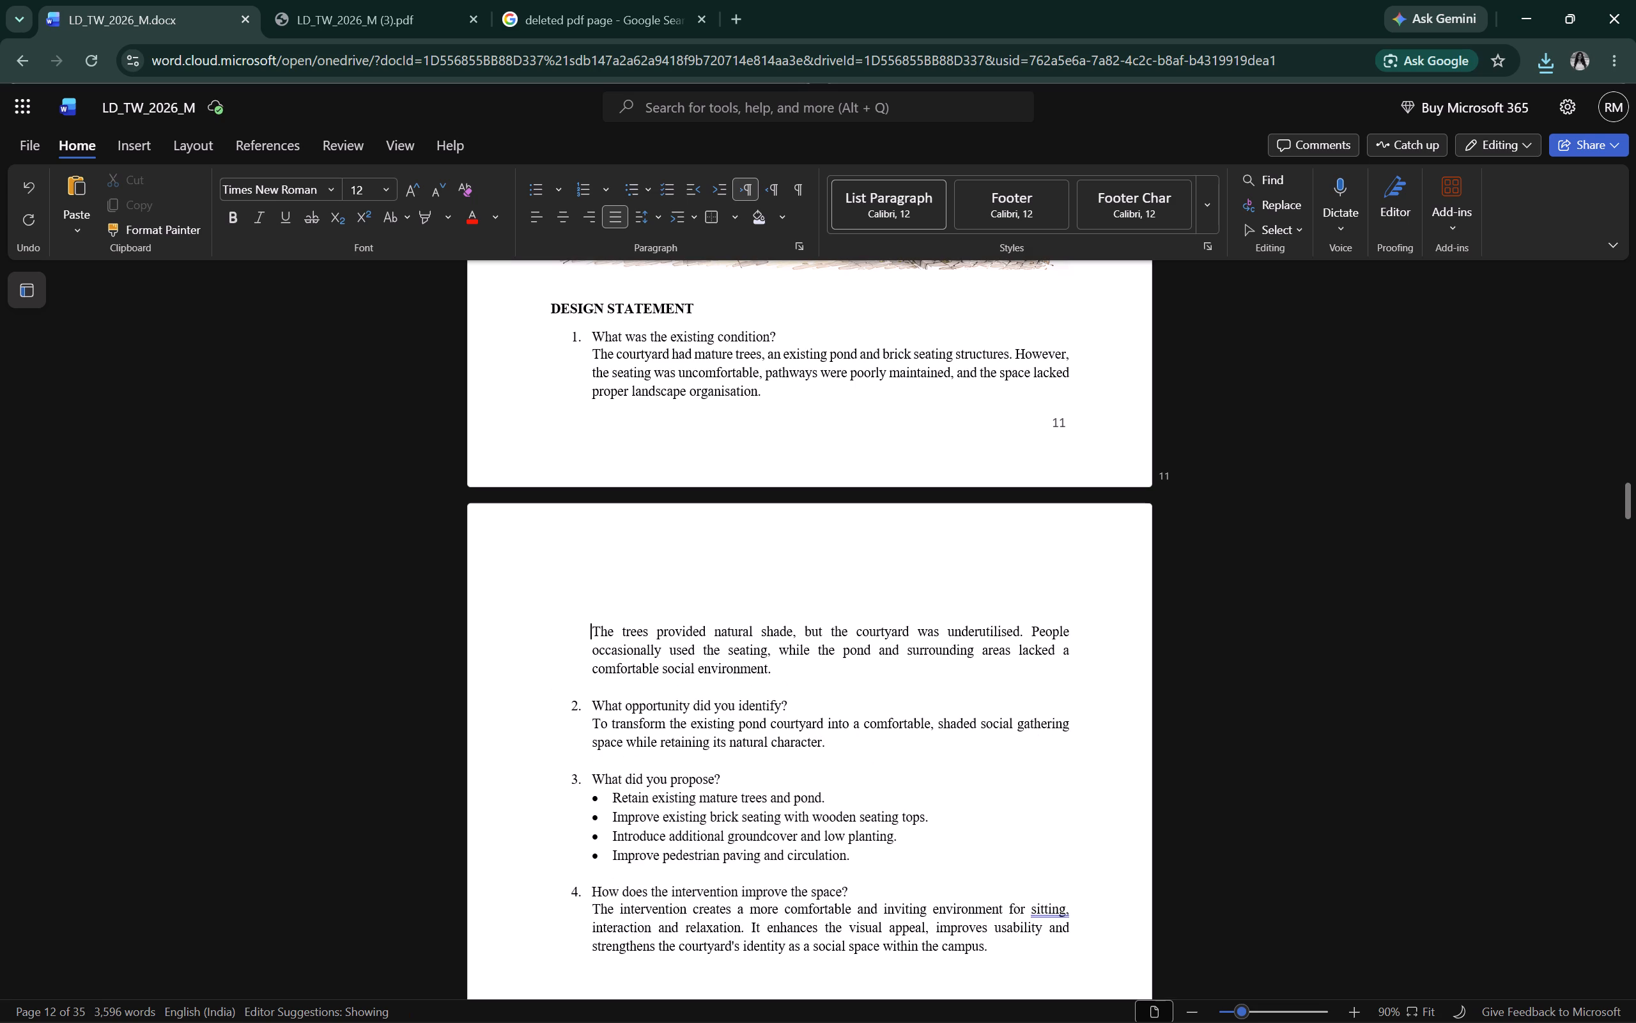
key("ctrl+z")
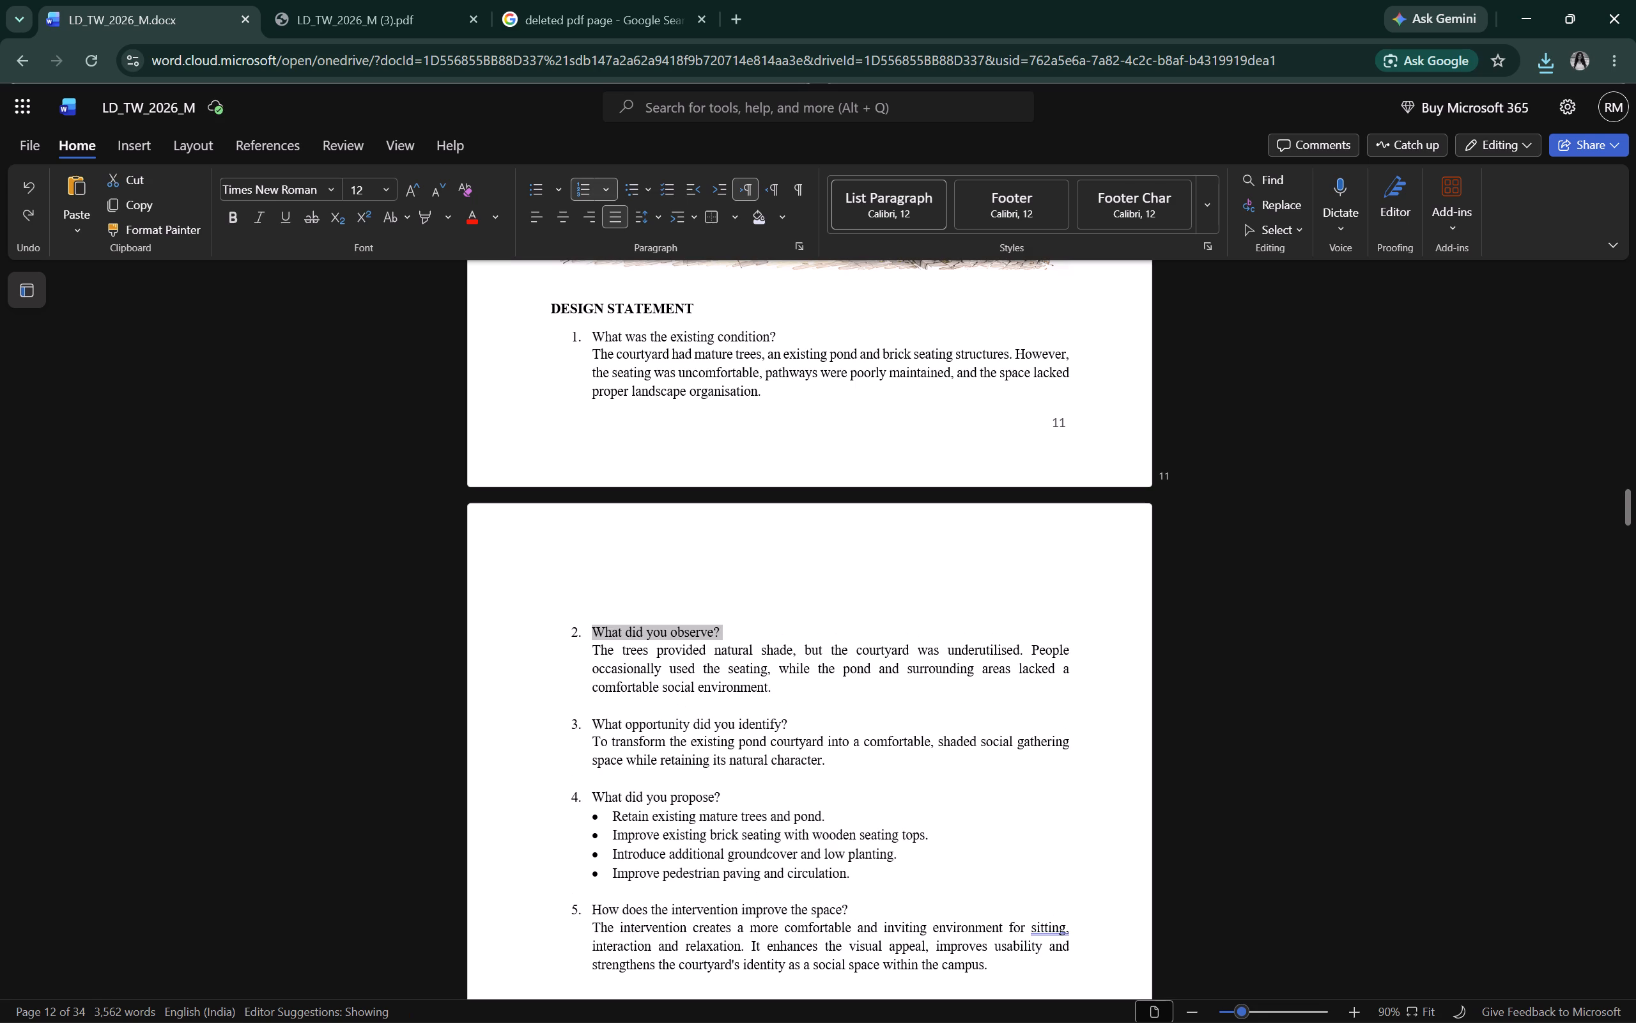
Copy the question 2 line, "What did you observe?", delete it, and paste it back directly above its answer paragraph.
key("ctrl+c")
key("BackSpace")
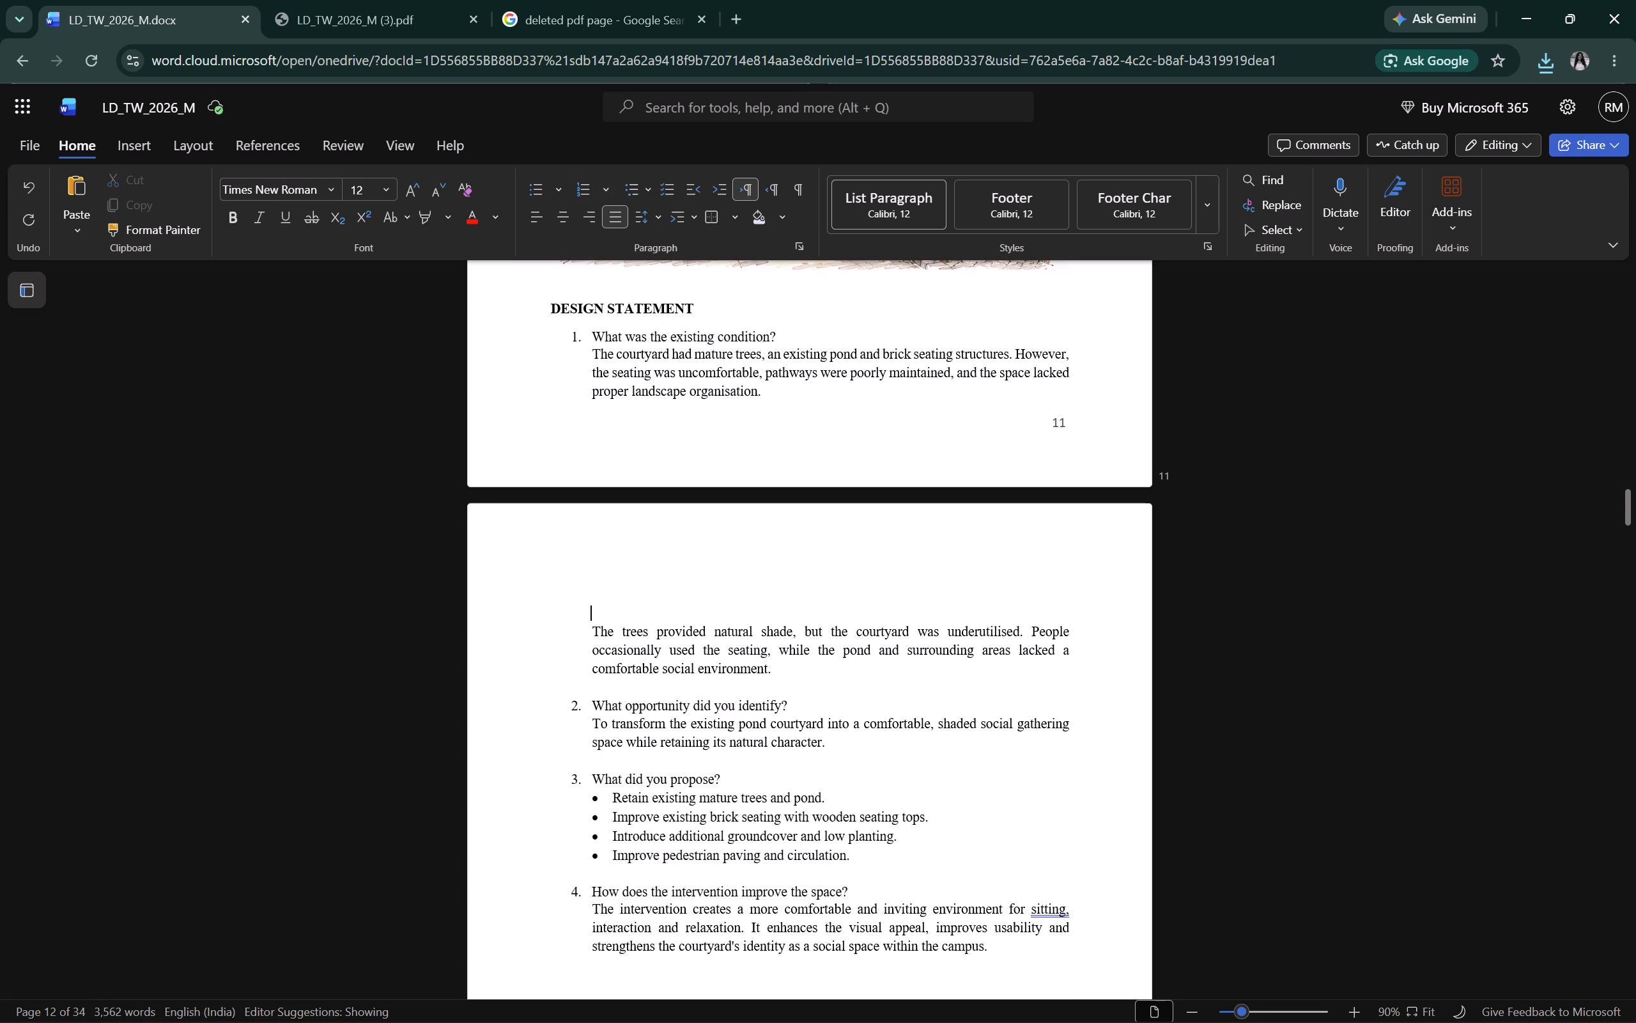
left_click(592, 632)
key("ctrl+v")
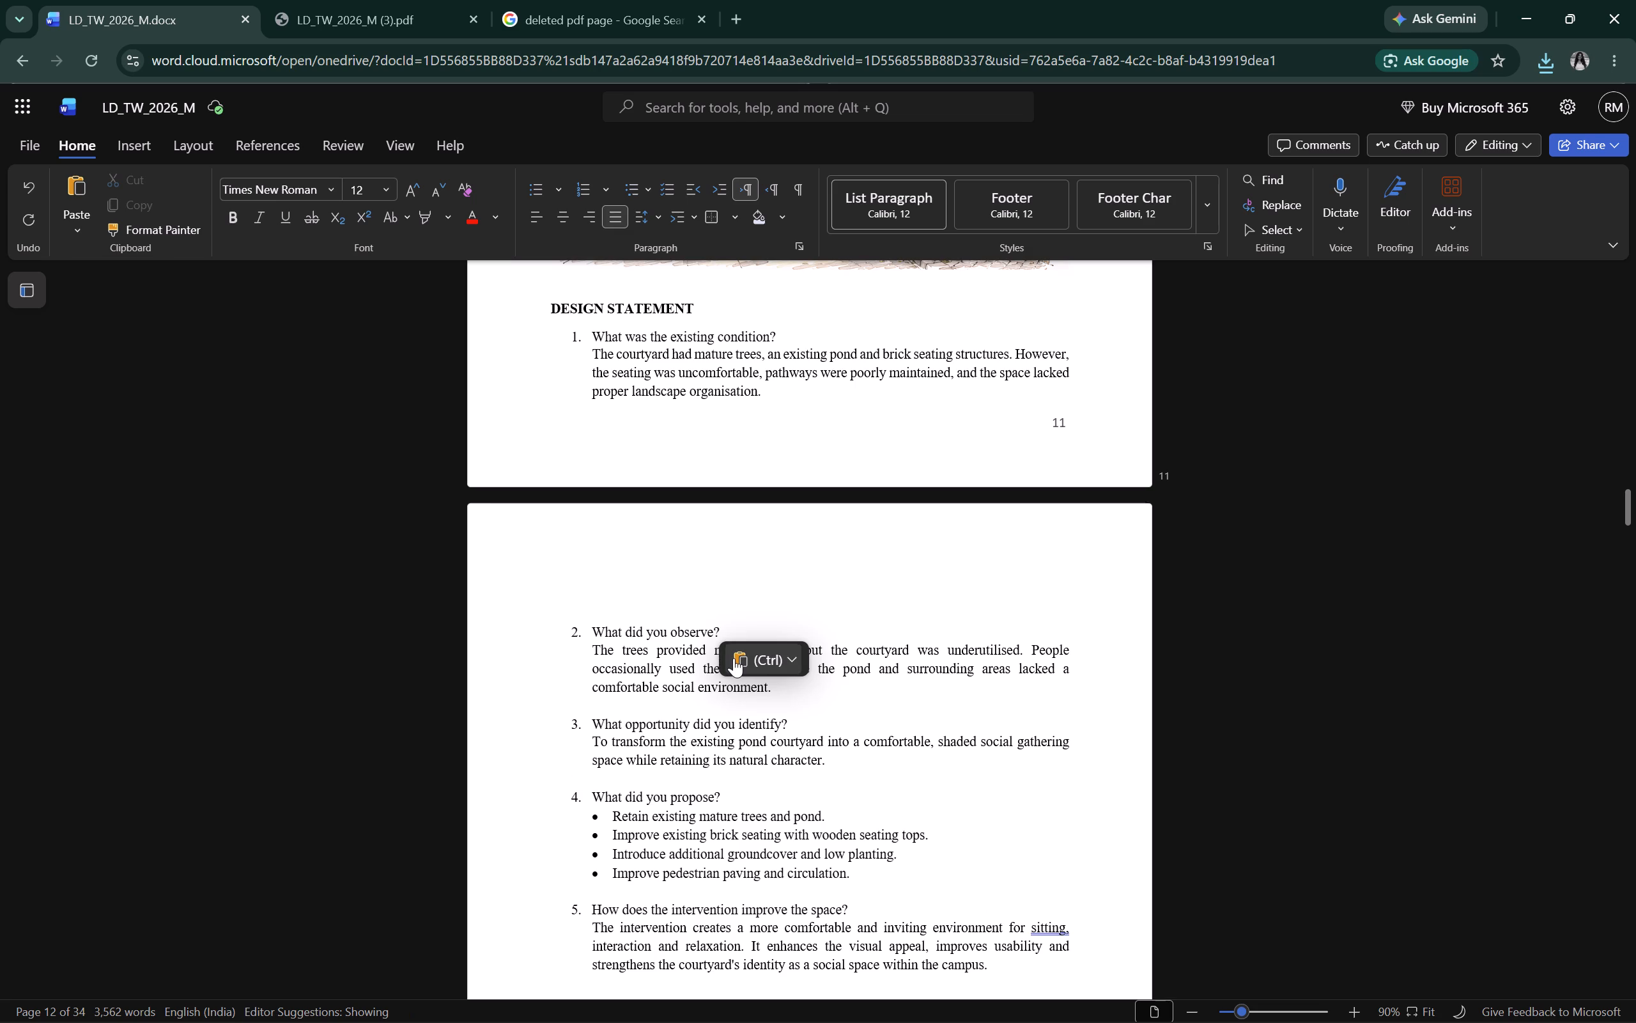
left_click(718, 611)
Export the revised Word document as a PDF and download it.
left_click(20, 142)
left_click(120, 340)
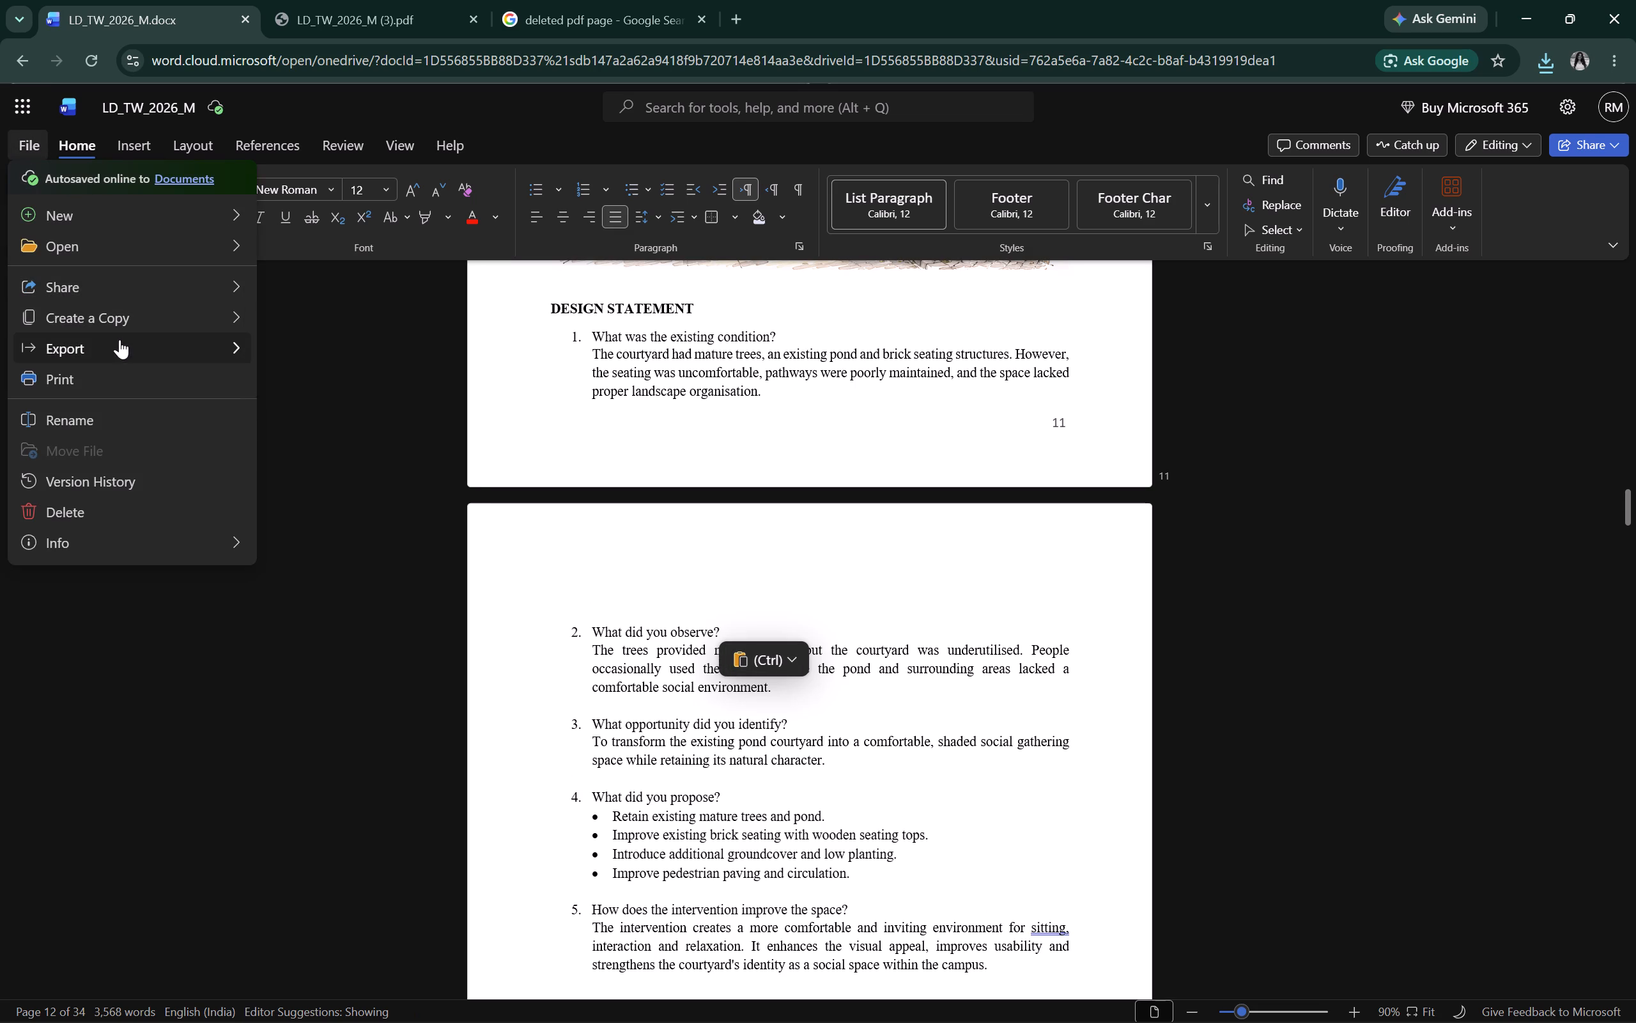
left_click(304, 359)
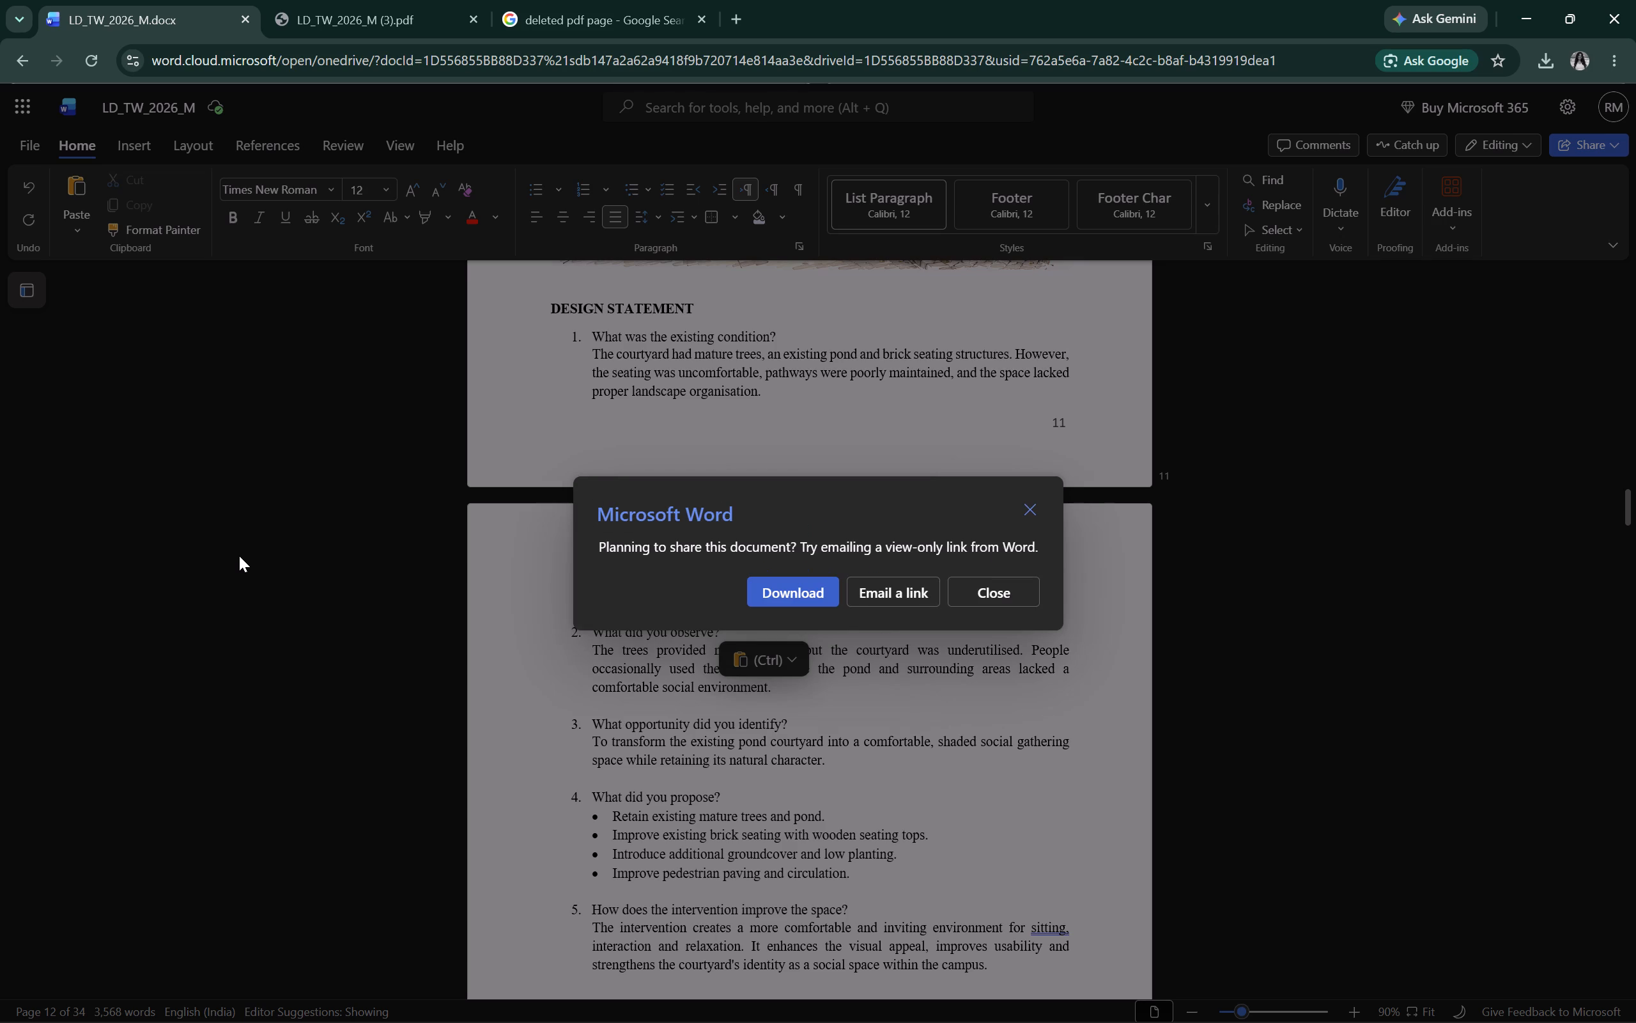
left_click(773, 592)
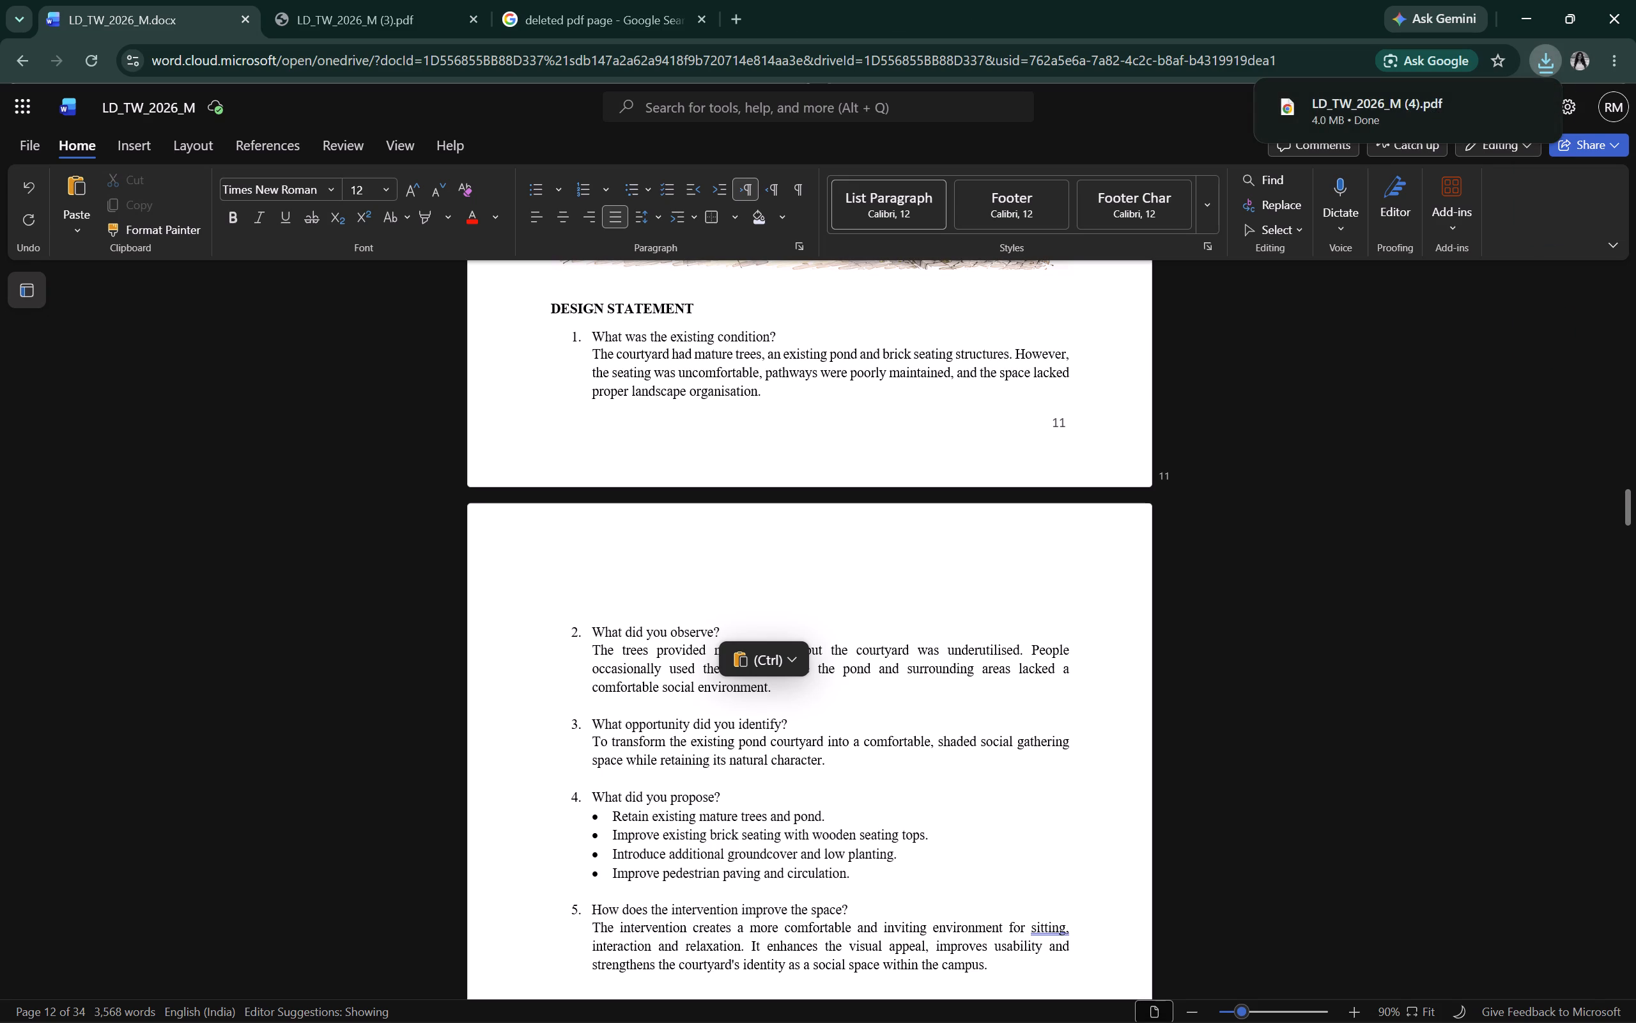
Open the newly downloaded PDF and review it up to page 12, checking how the Design Statement splits between pages 11 and 12.
left_click(1546, 67)
left_click(1543, 71)
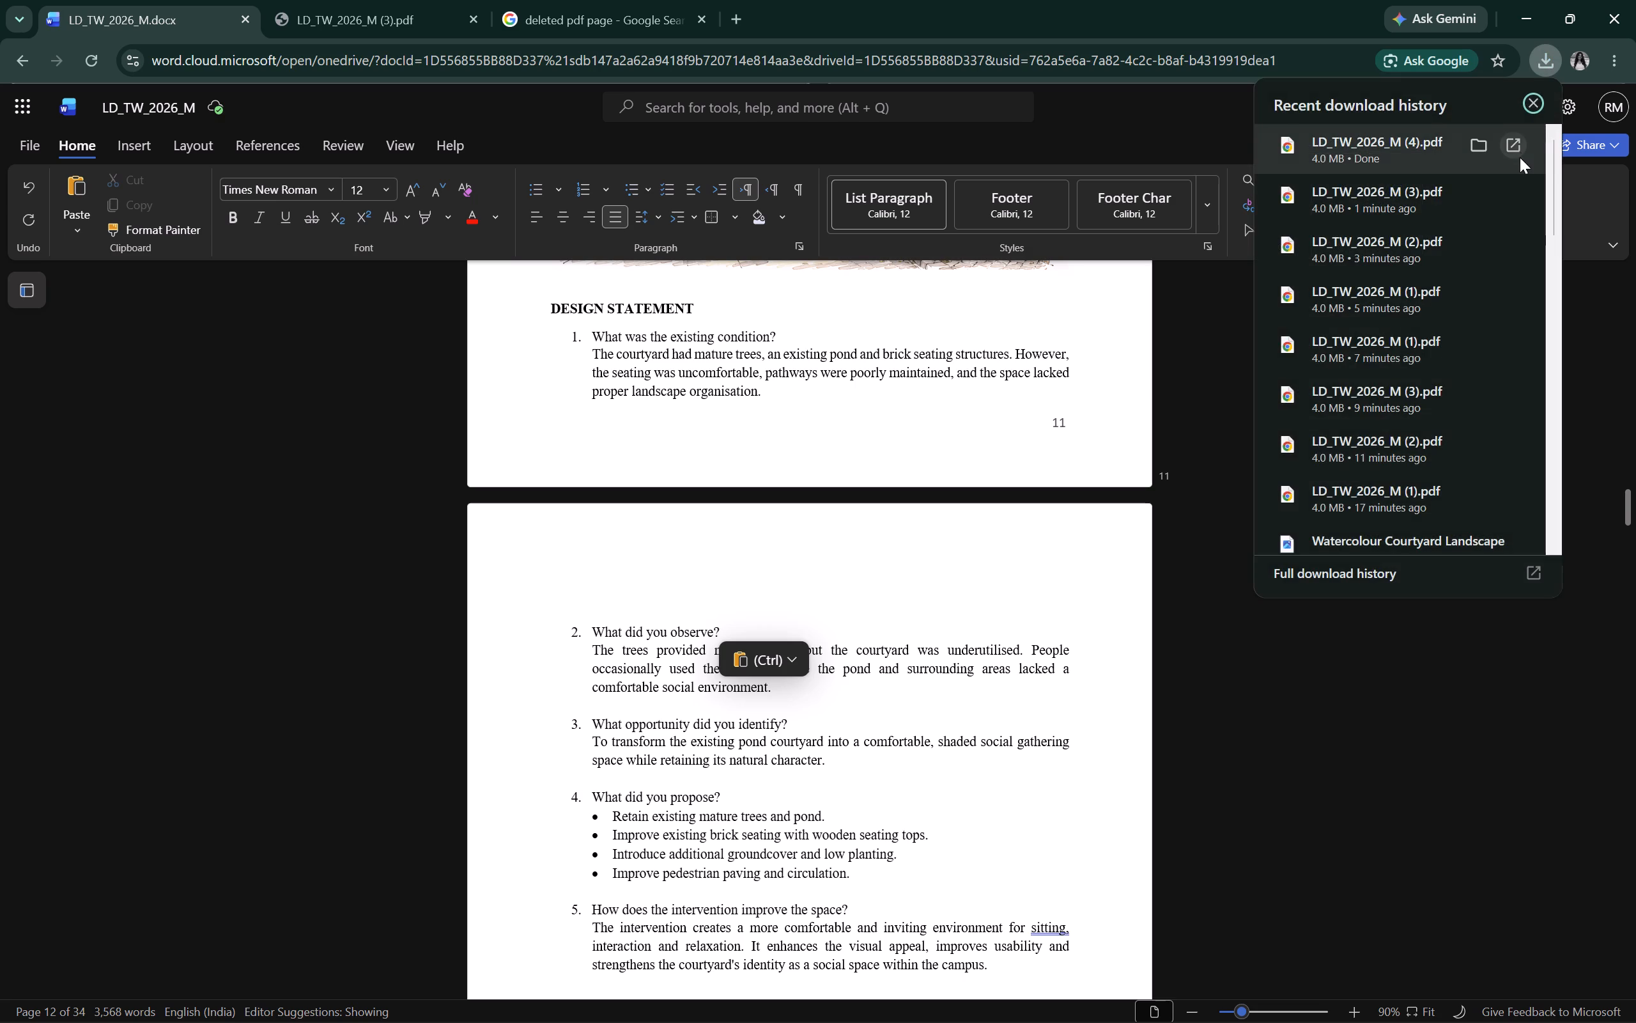
left_click(1520, 157)
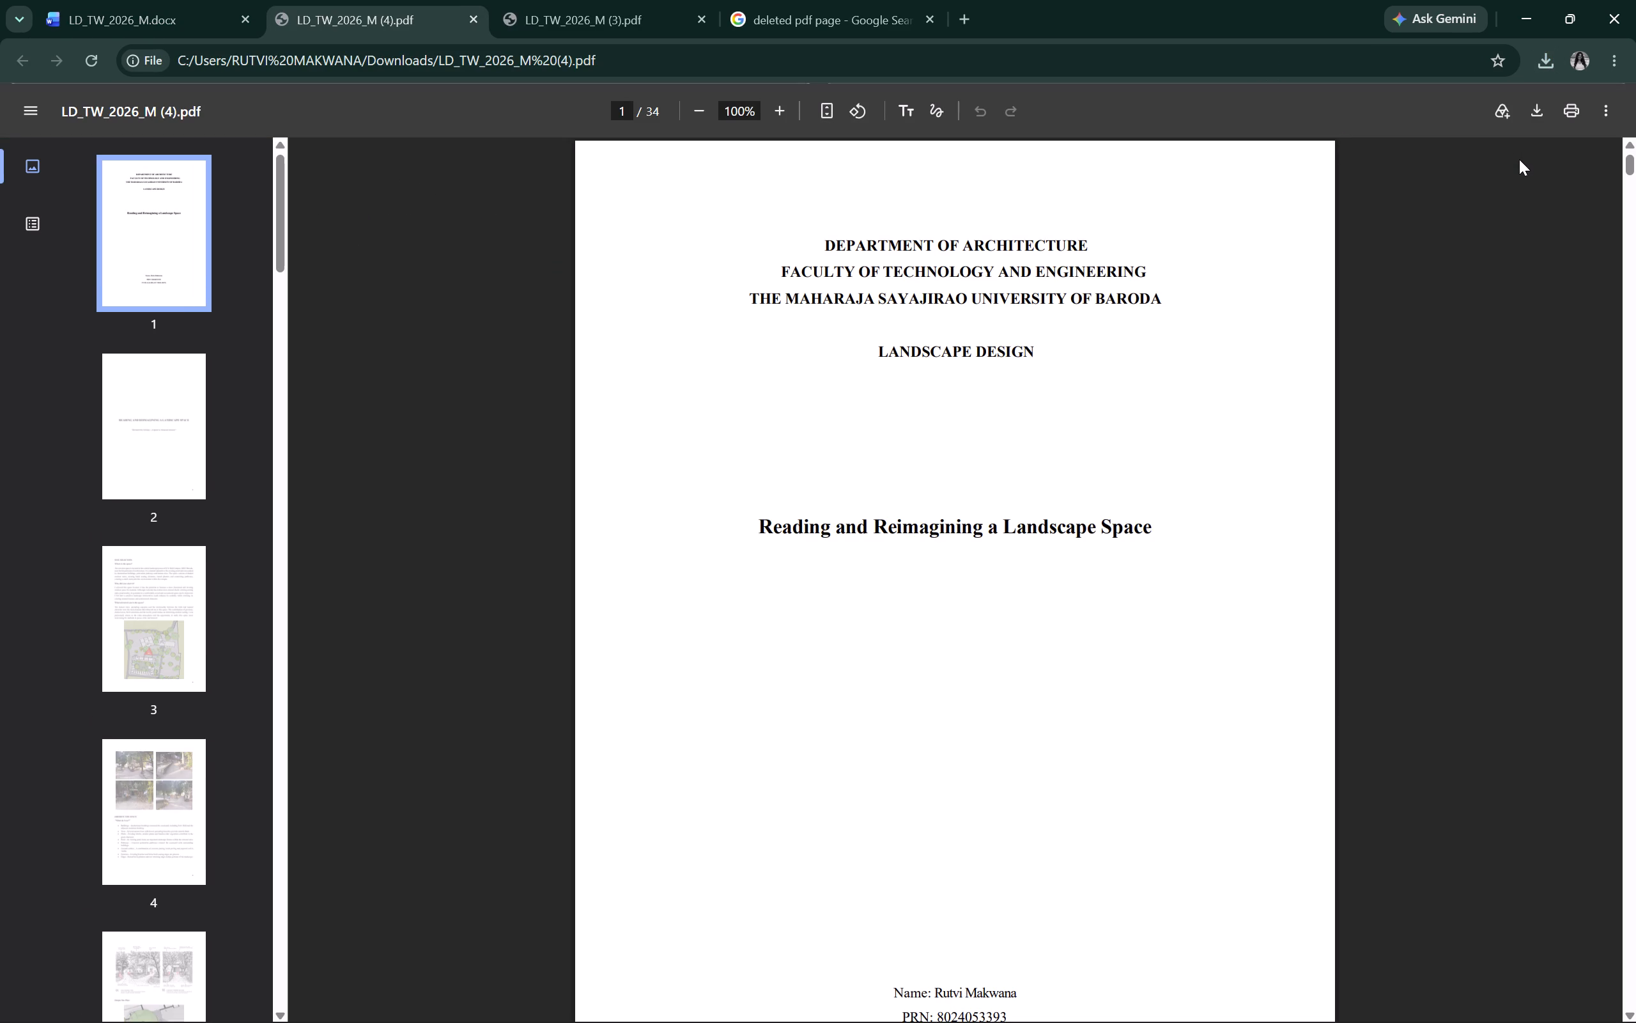
scroll(309, 289, "down", 4)
left_click(177, 855)
left_click(130, 987)
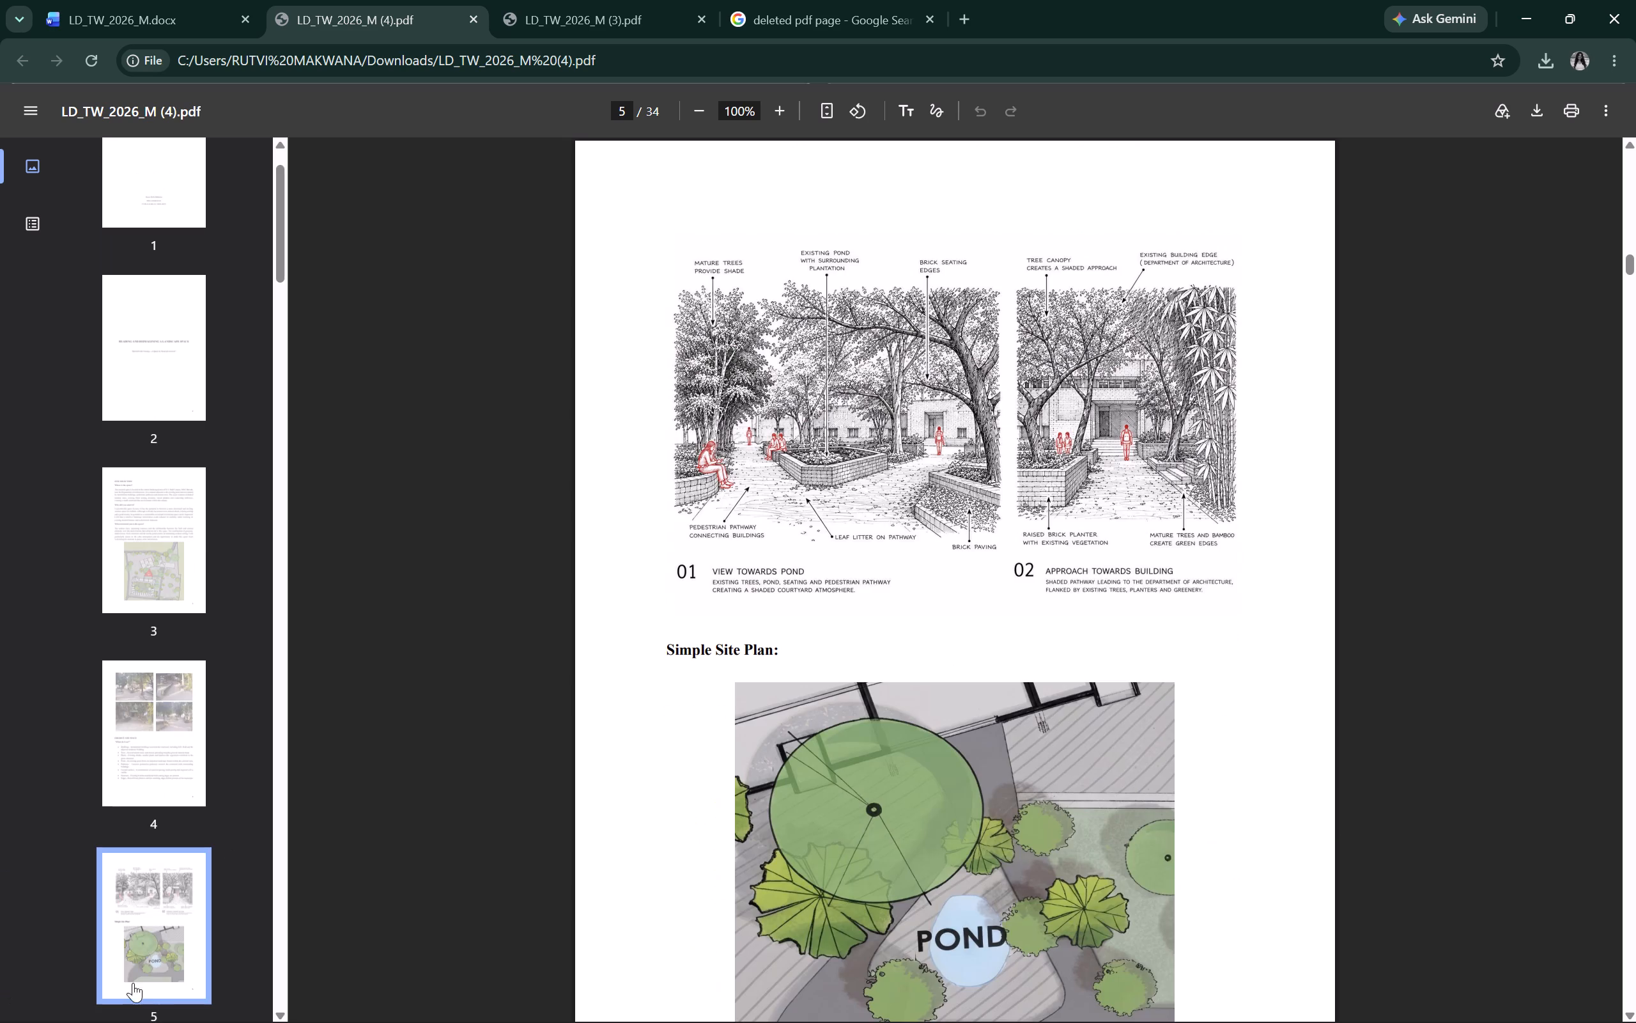
scroll(160, 882, "down", 8)
left_click(162, 764)
scroll(162, 764, "down", 3)
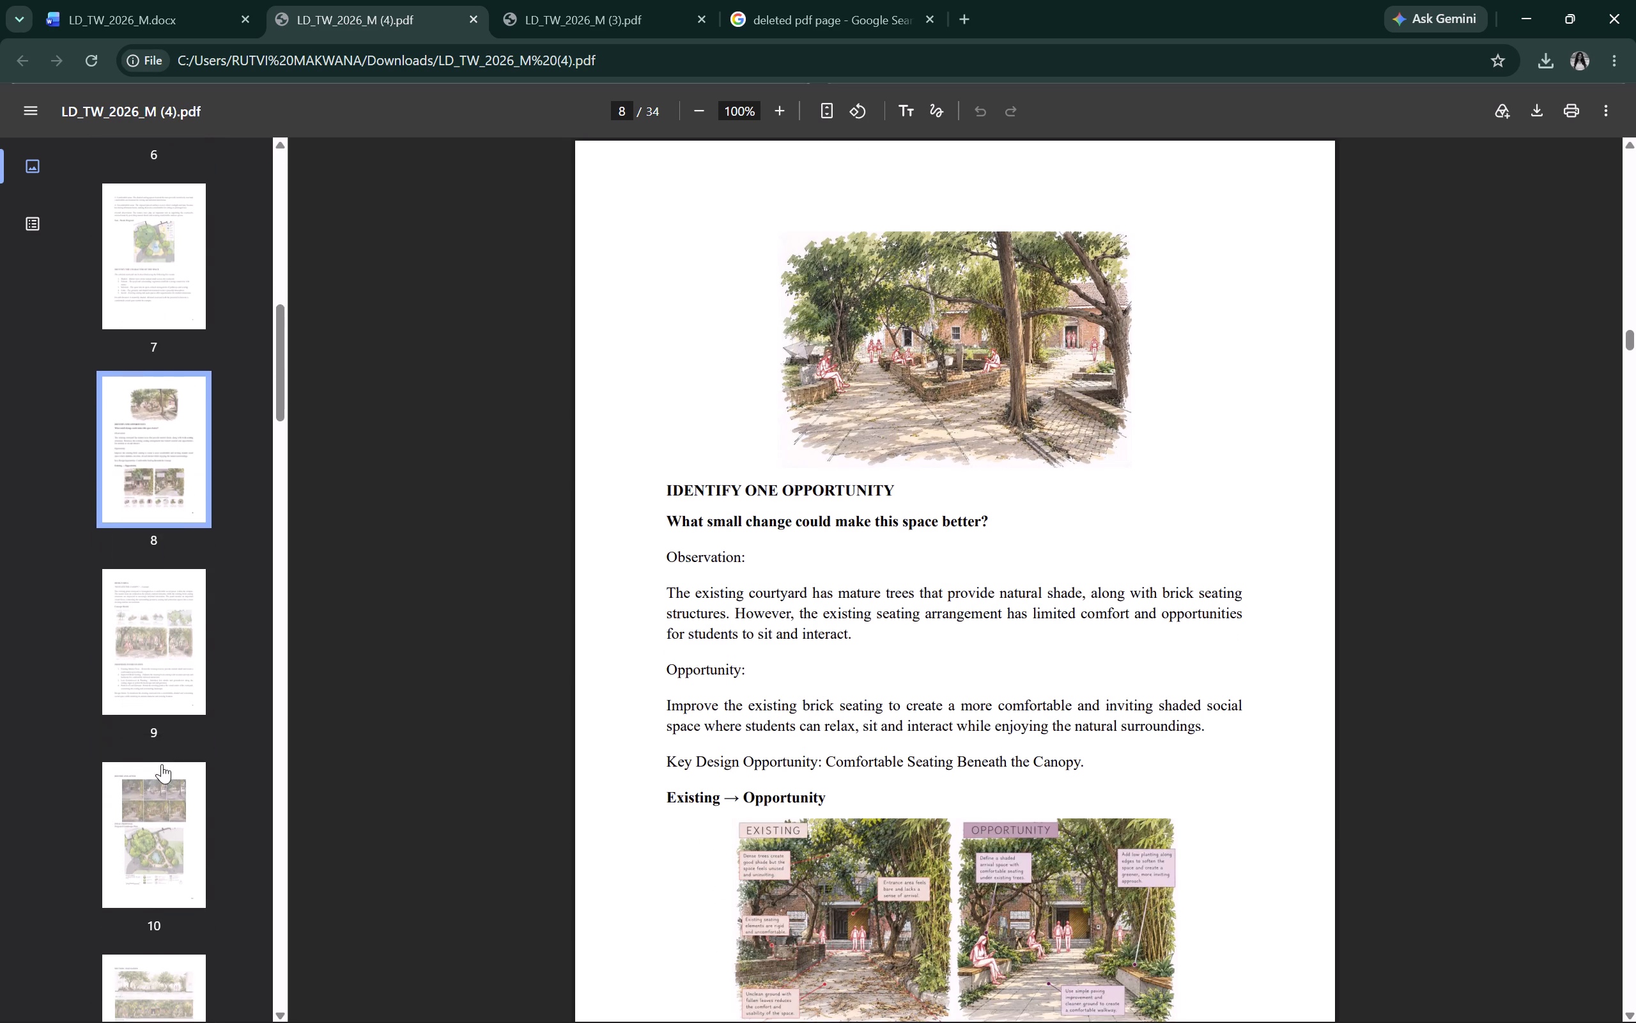
left_click(159, 647)
left_click(135, 801)
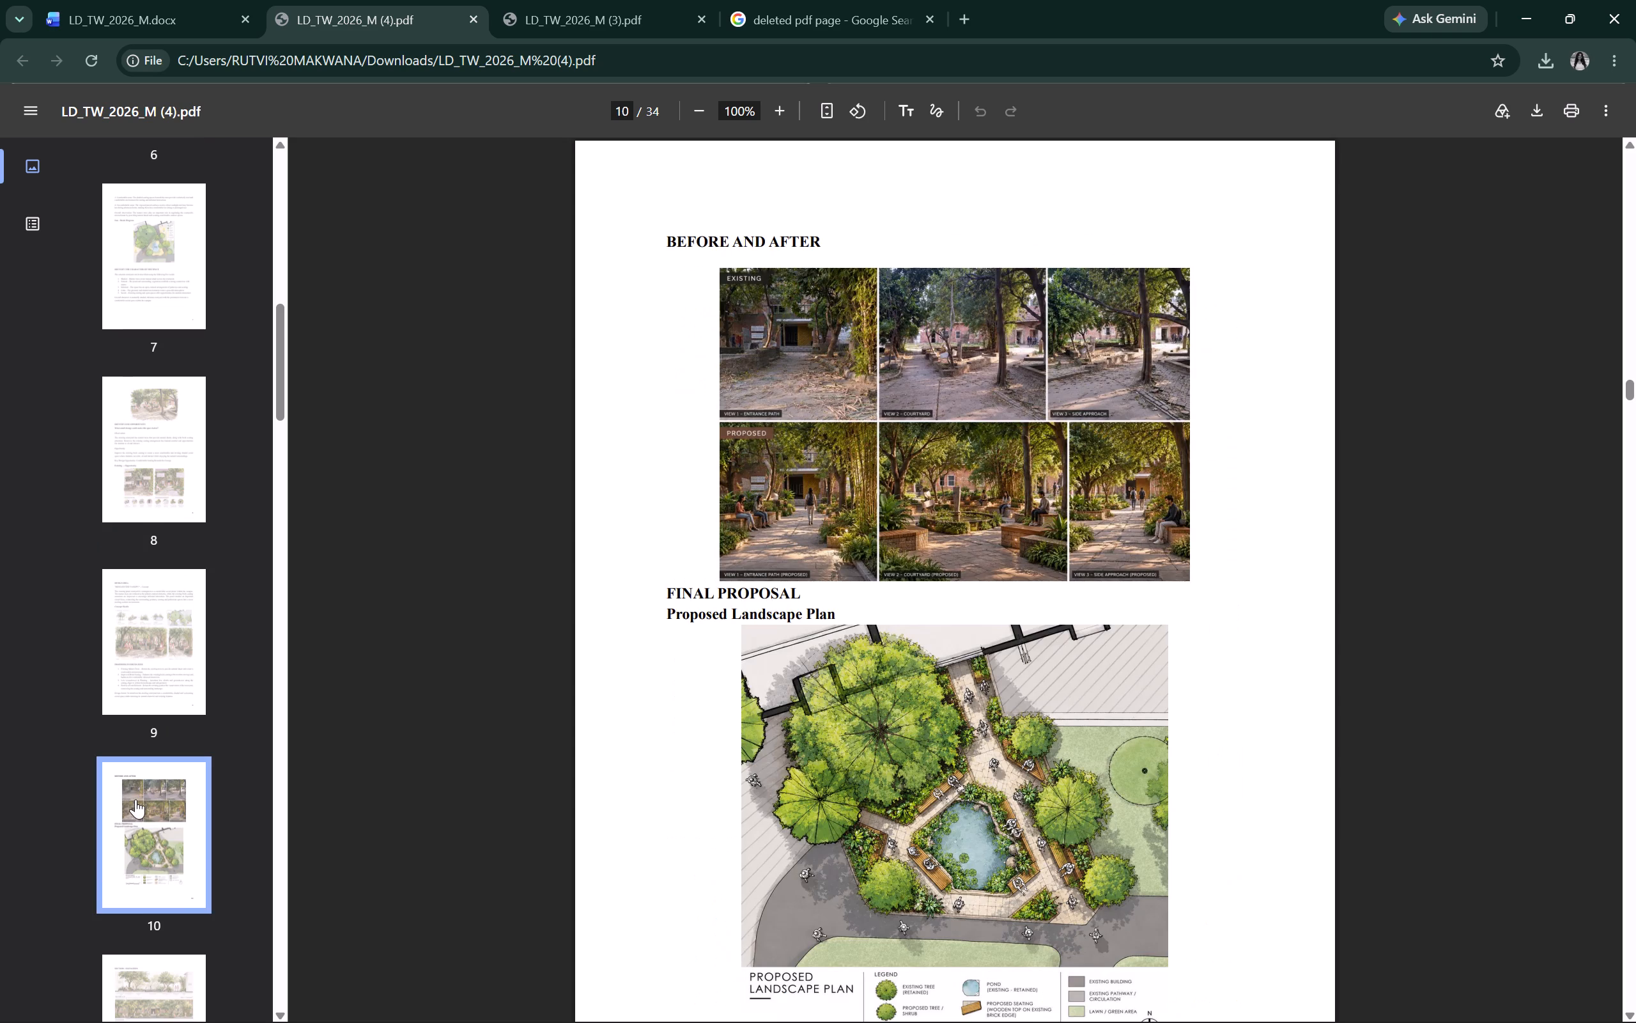
scroll(135, 799, "down", 3)
left_click(134, 829)
left_click(129, 873)
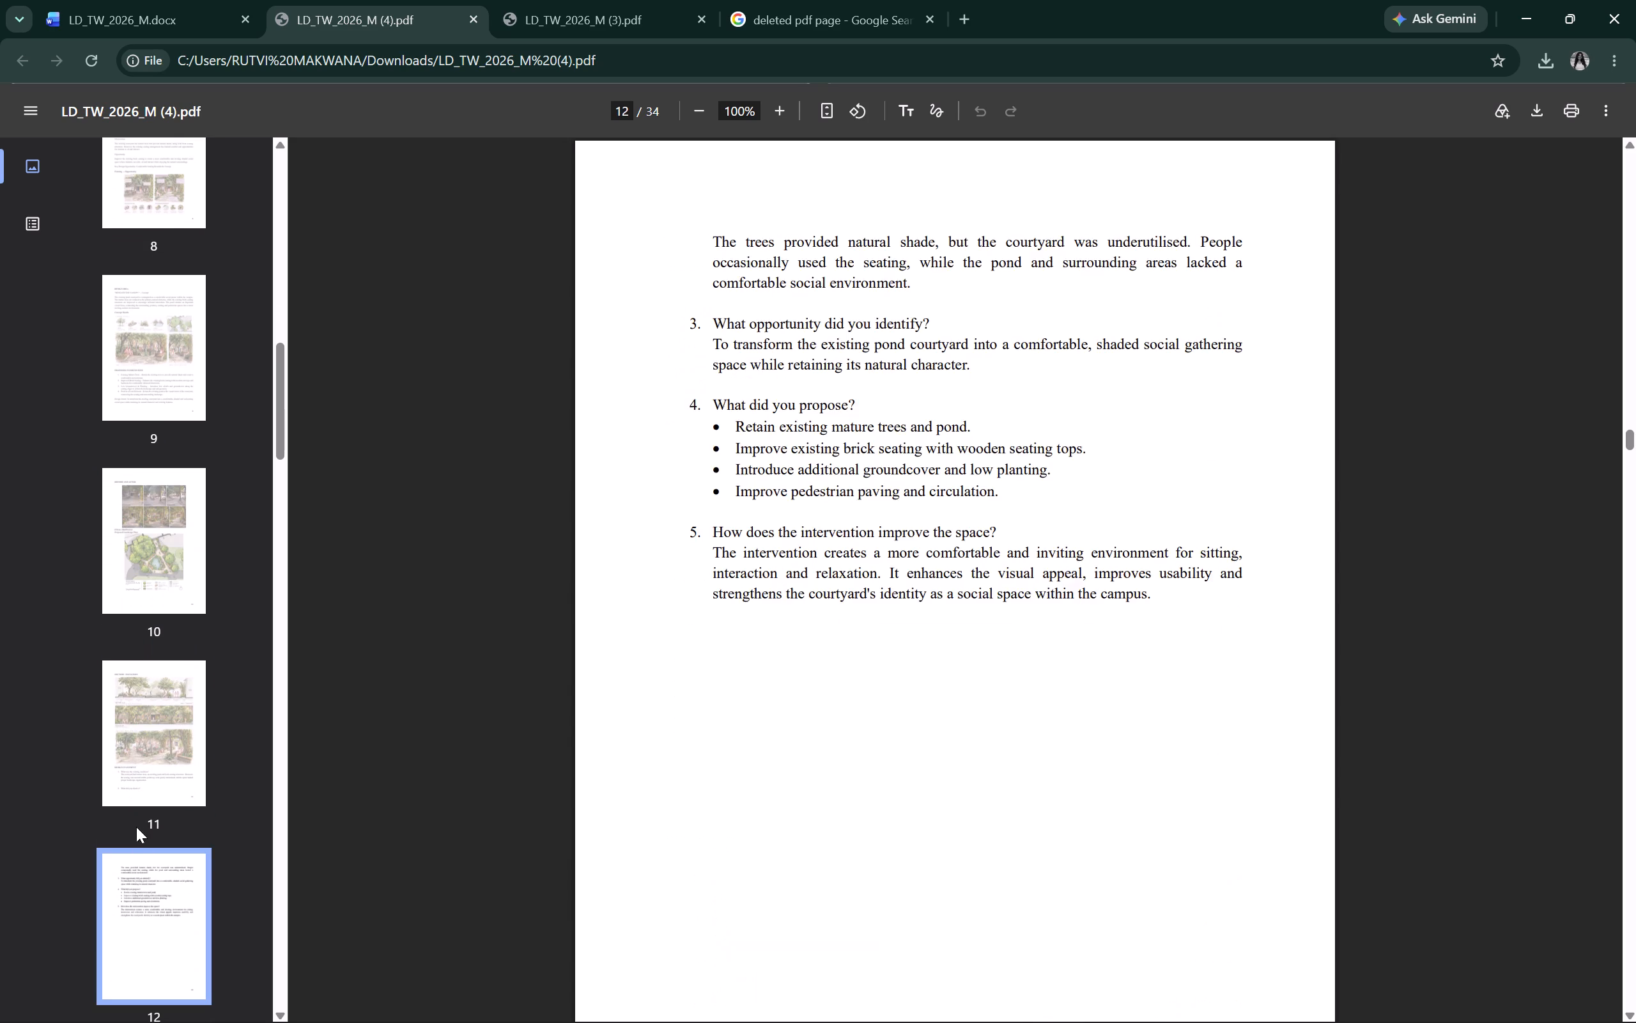
left_click(144, 749)
scroll(620, 867, "down", 5)
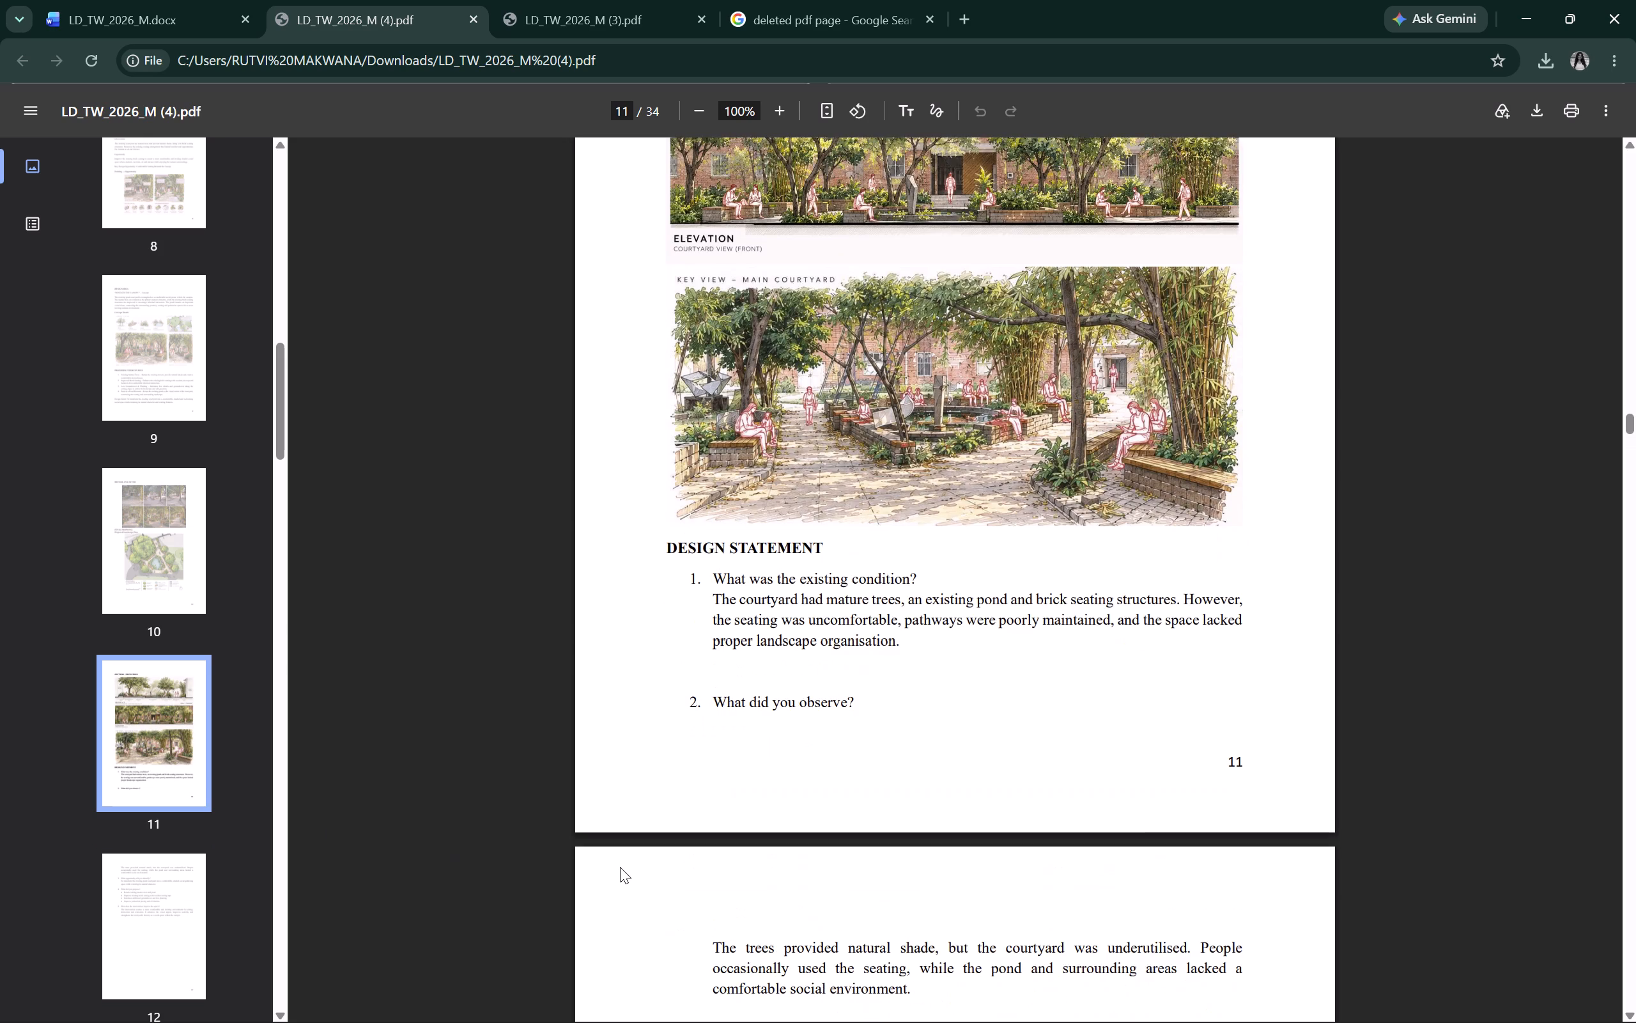
scroll(620, 867, "down", 2)
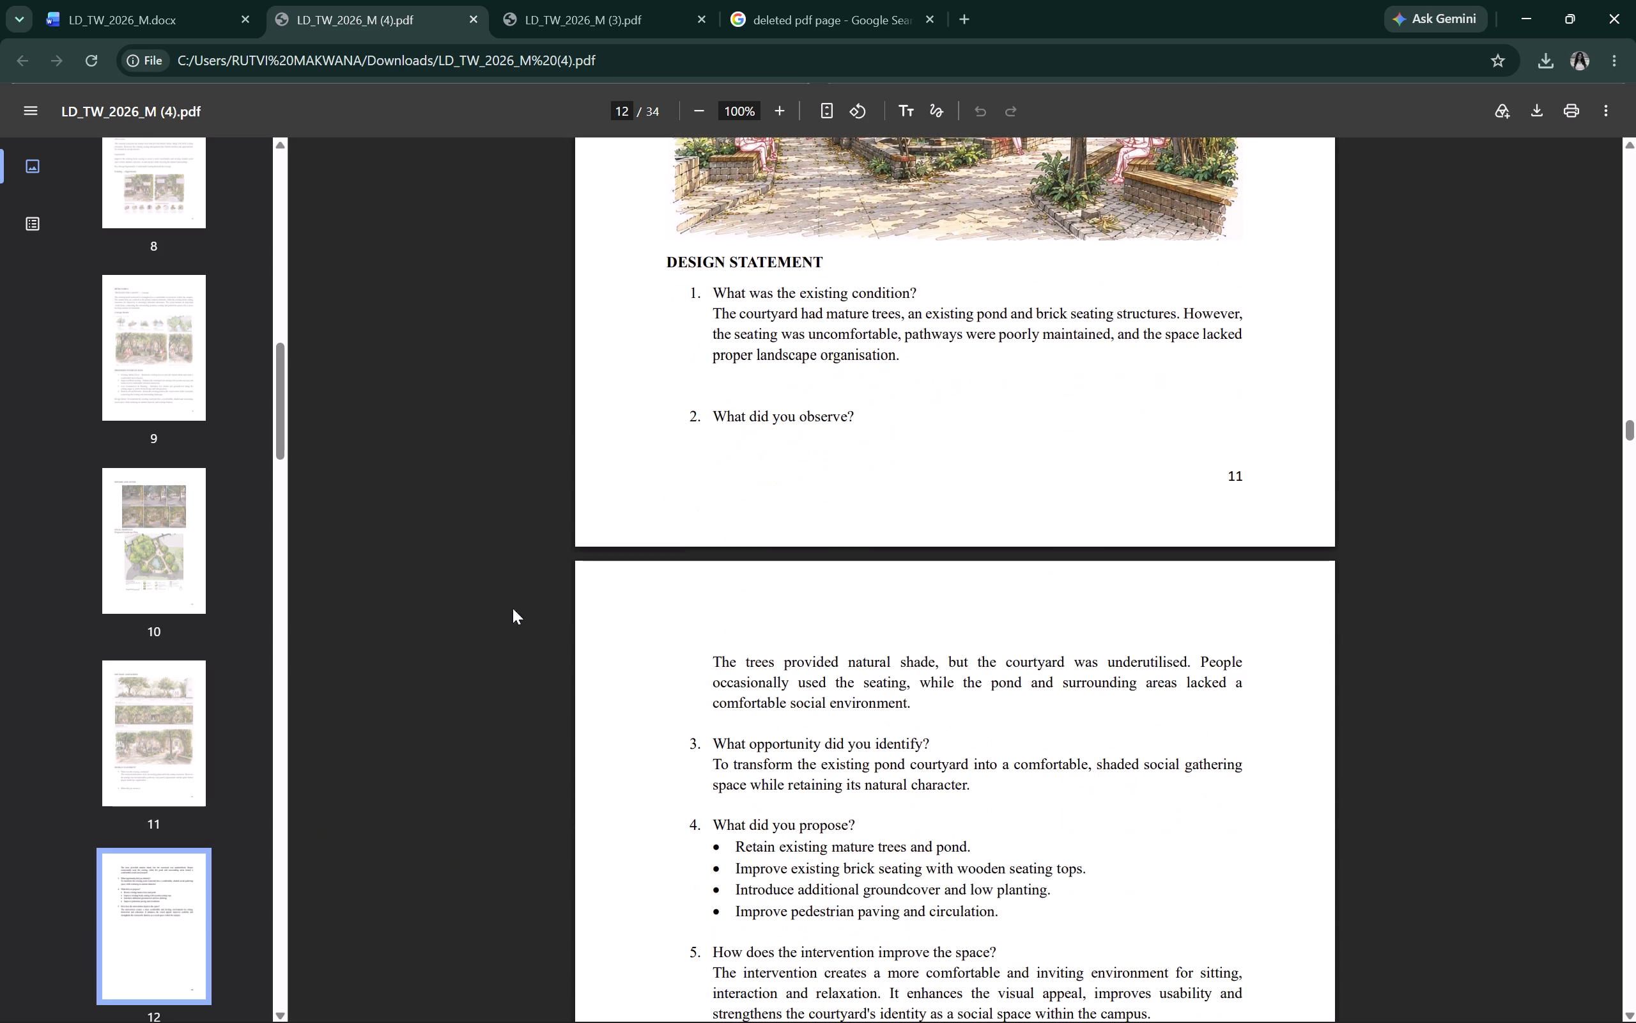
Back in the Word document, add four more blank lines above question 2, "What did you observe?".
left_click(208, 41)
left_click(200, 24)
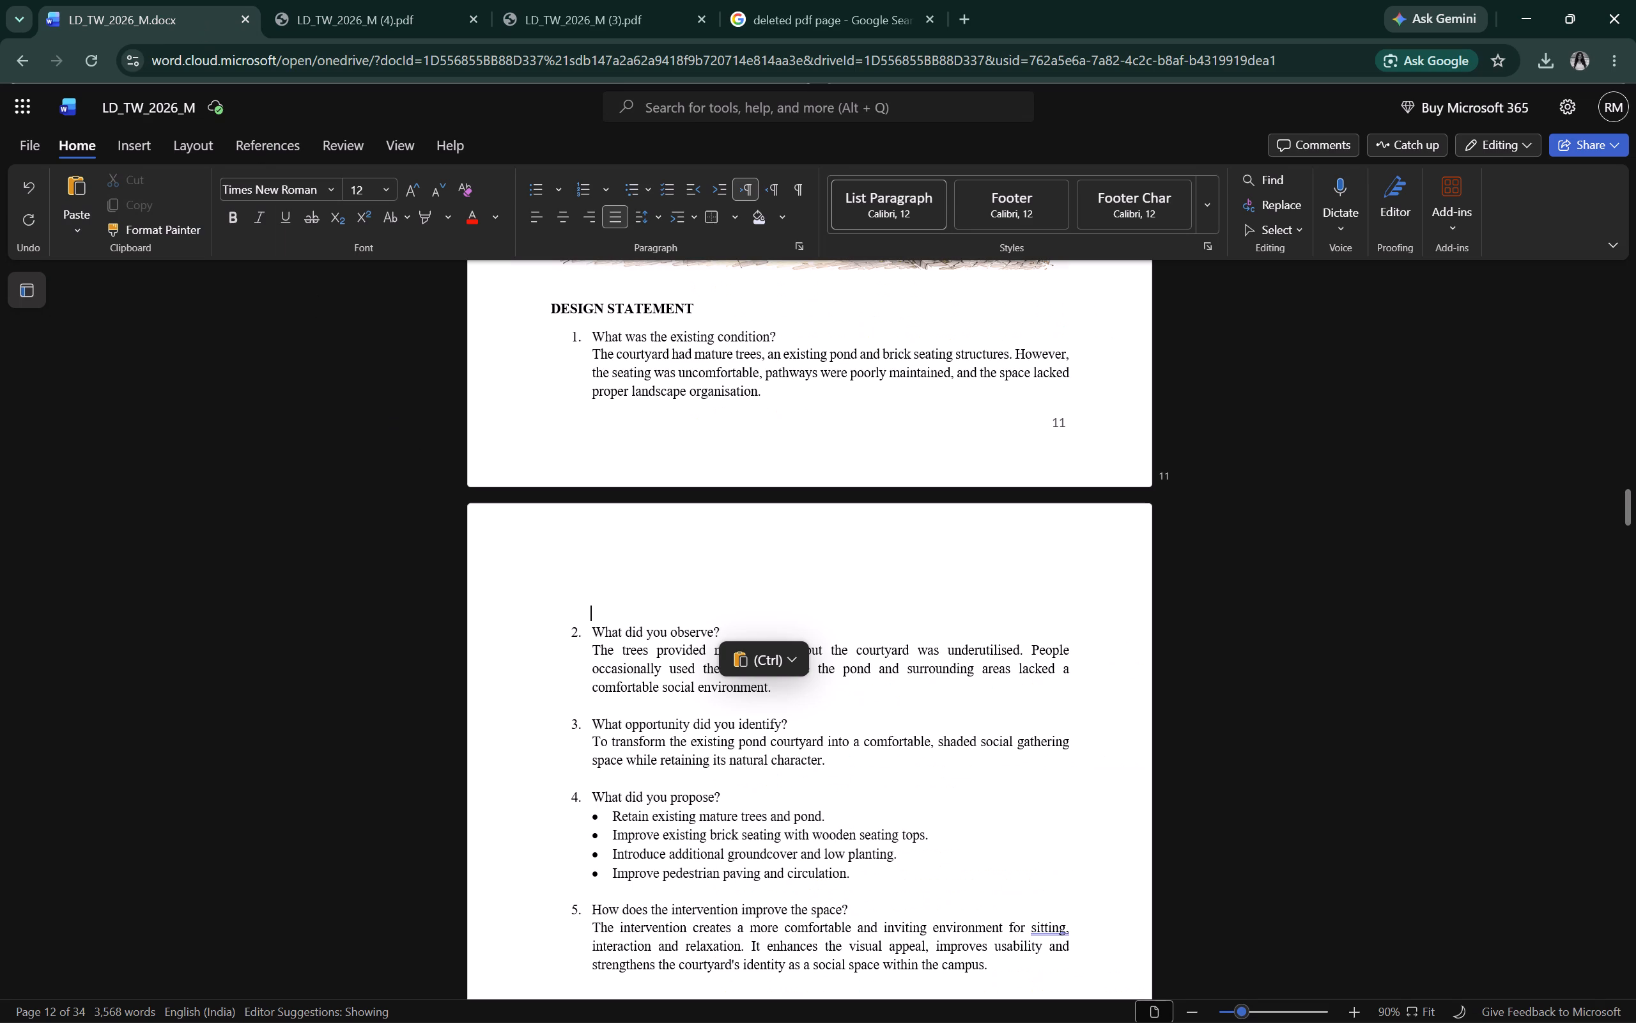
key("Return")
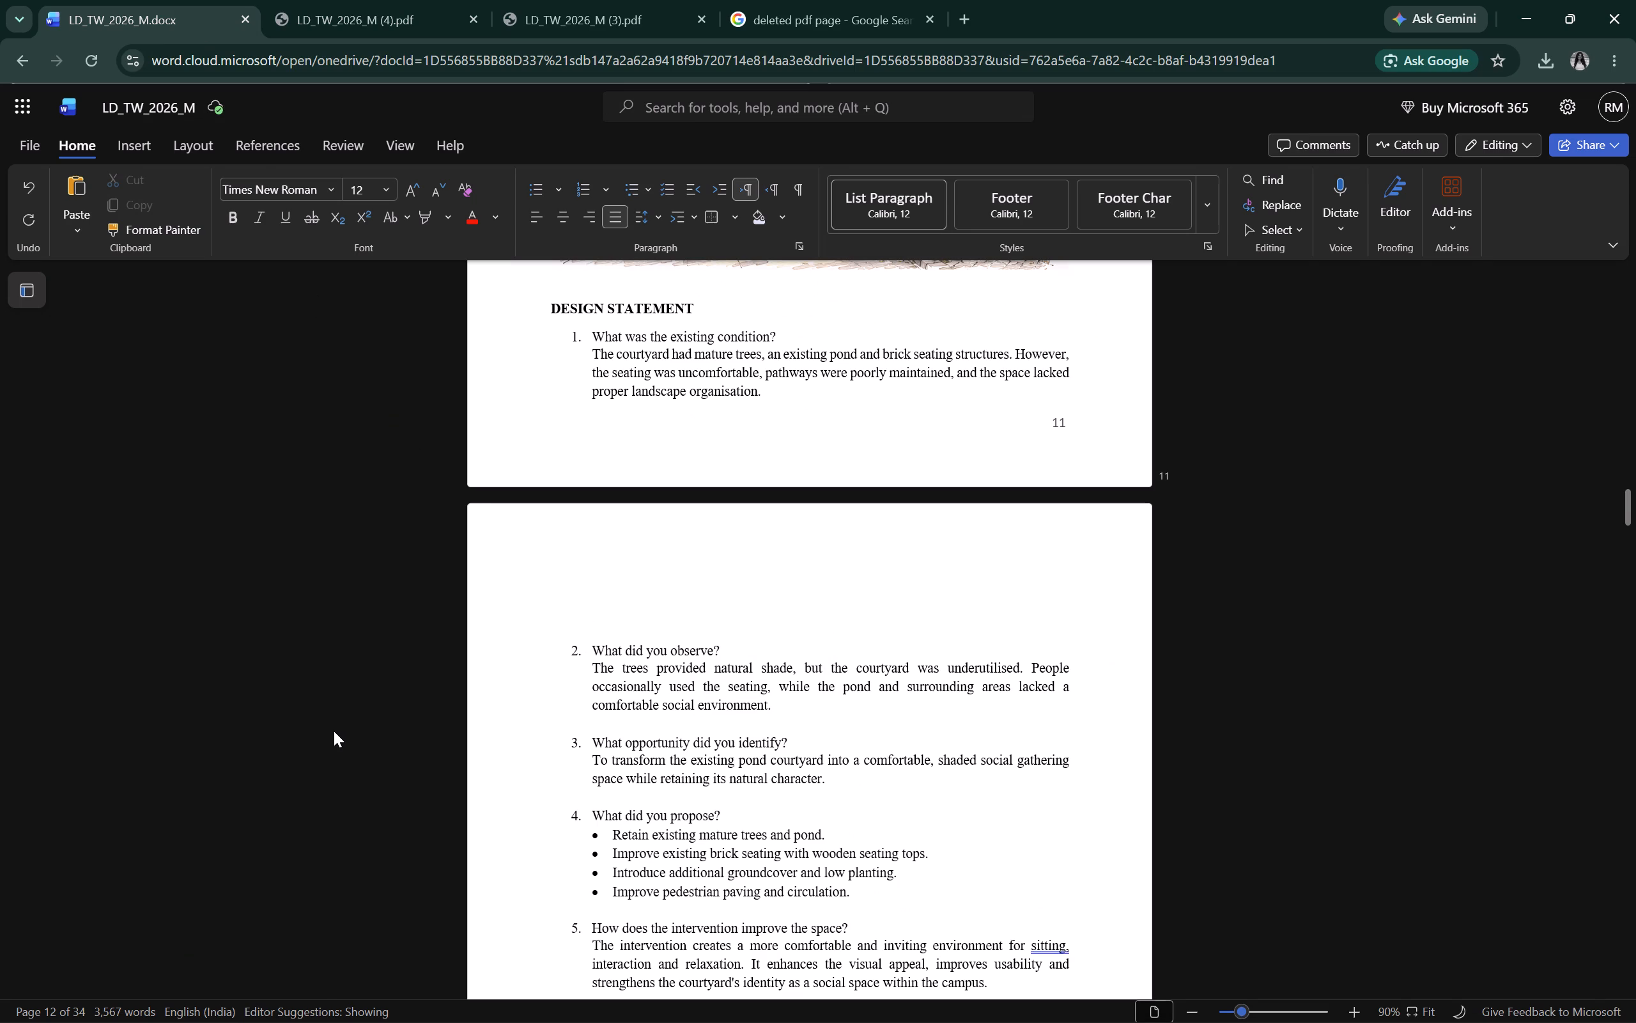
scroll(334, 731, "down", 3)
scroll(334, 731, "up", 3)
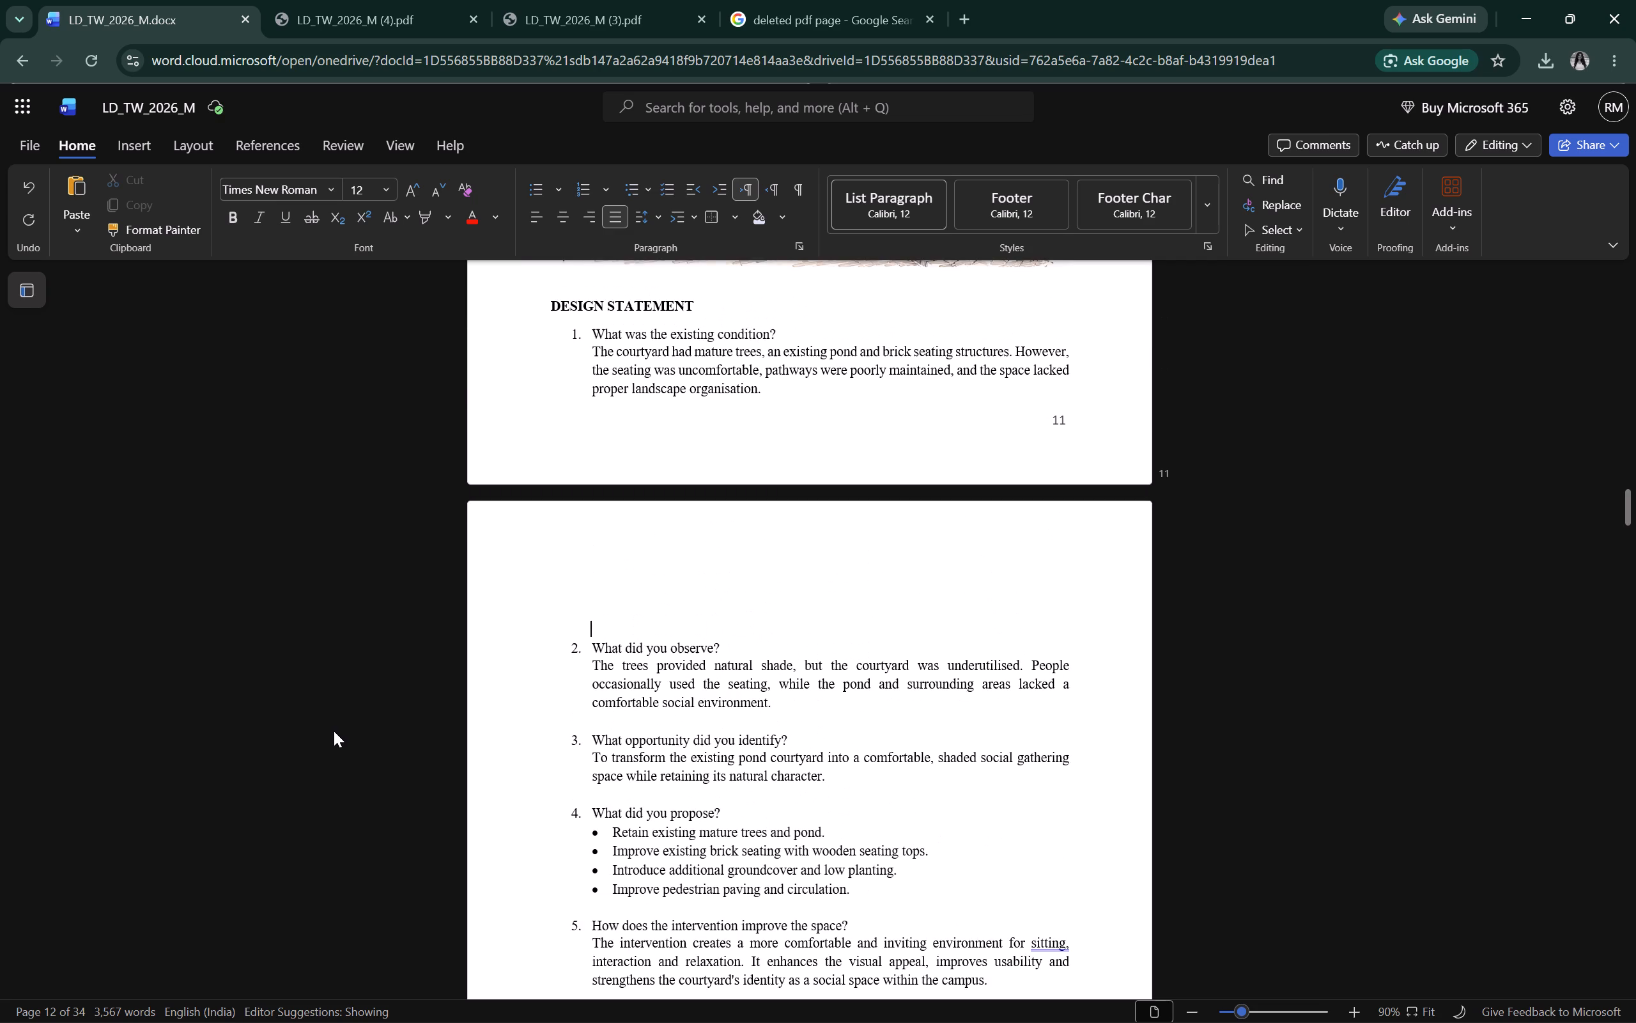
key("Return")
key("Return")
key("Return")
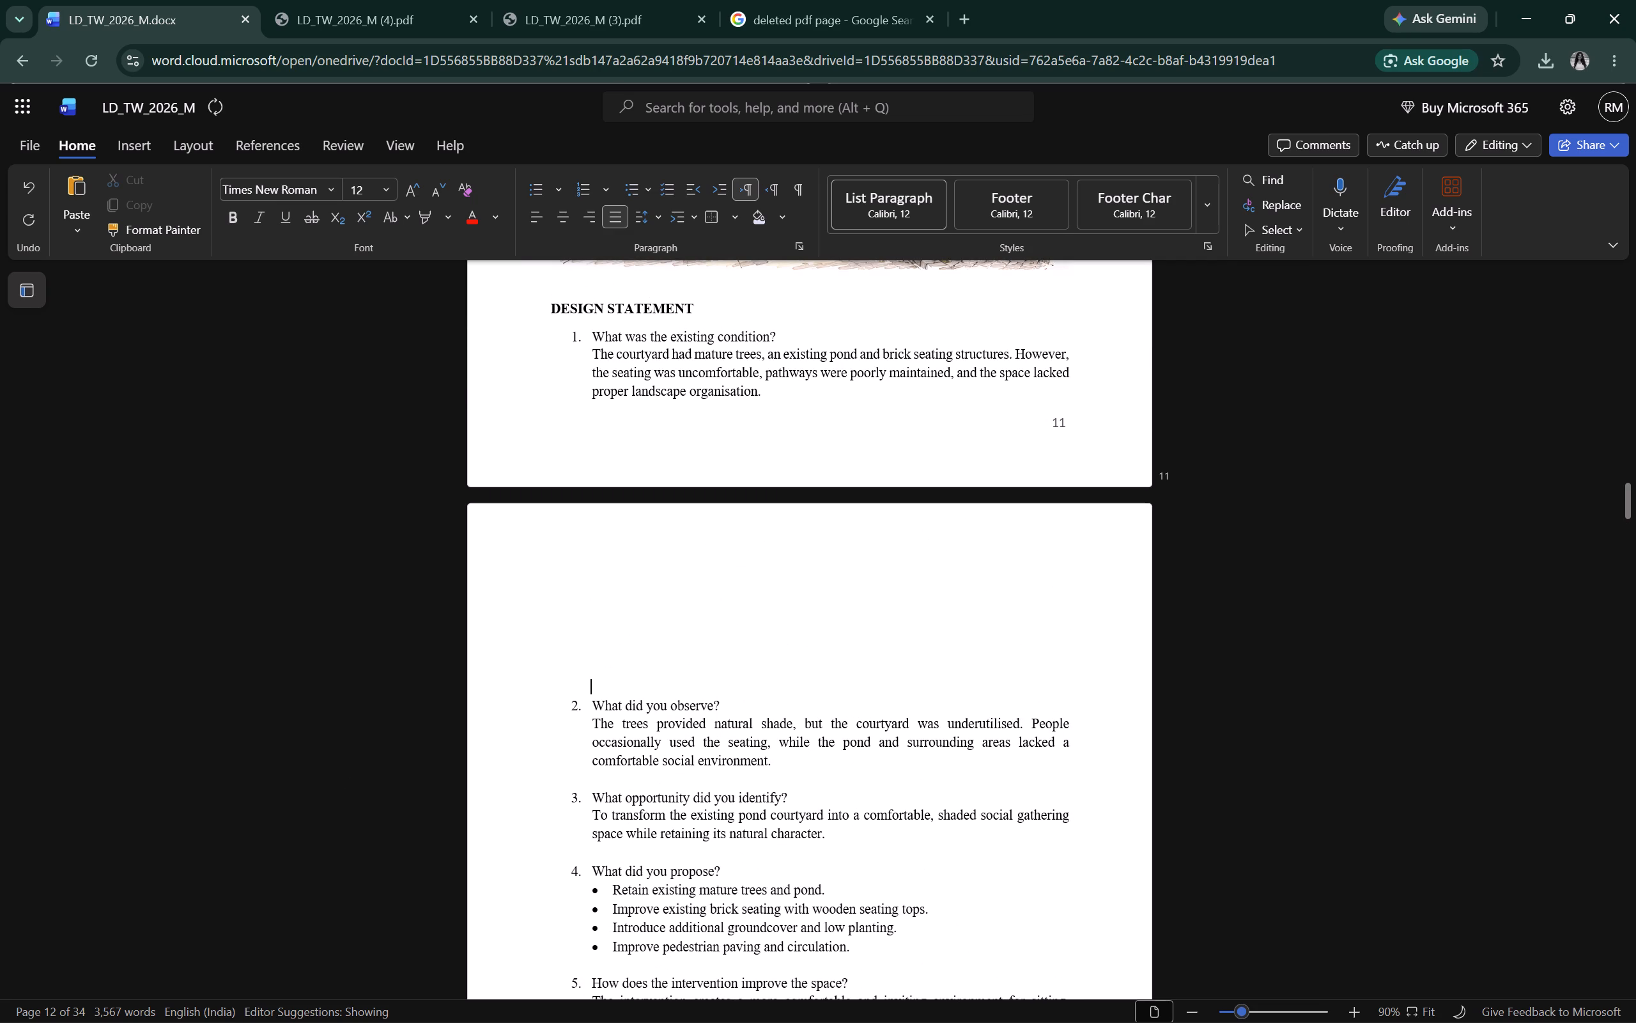
Delete all blank lines between the question 1 answer and question 2, keeping the answer's ending as "organisation.".
left_click_drag(725, 428, 577, 442)
left_click(696, 451)
left_click(565, 552)
left_click(601, 559)
key("BackSpace")
key("BackSpace")
key("BackSpace")
key("BackSpace")
key("BackSpace")
key("BackSpace")
key("BackSpace")
key("BackSpace")
key("BackSpace")
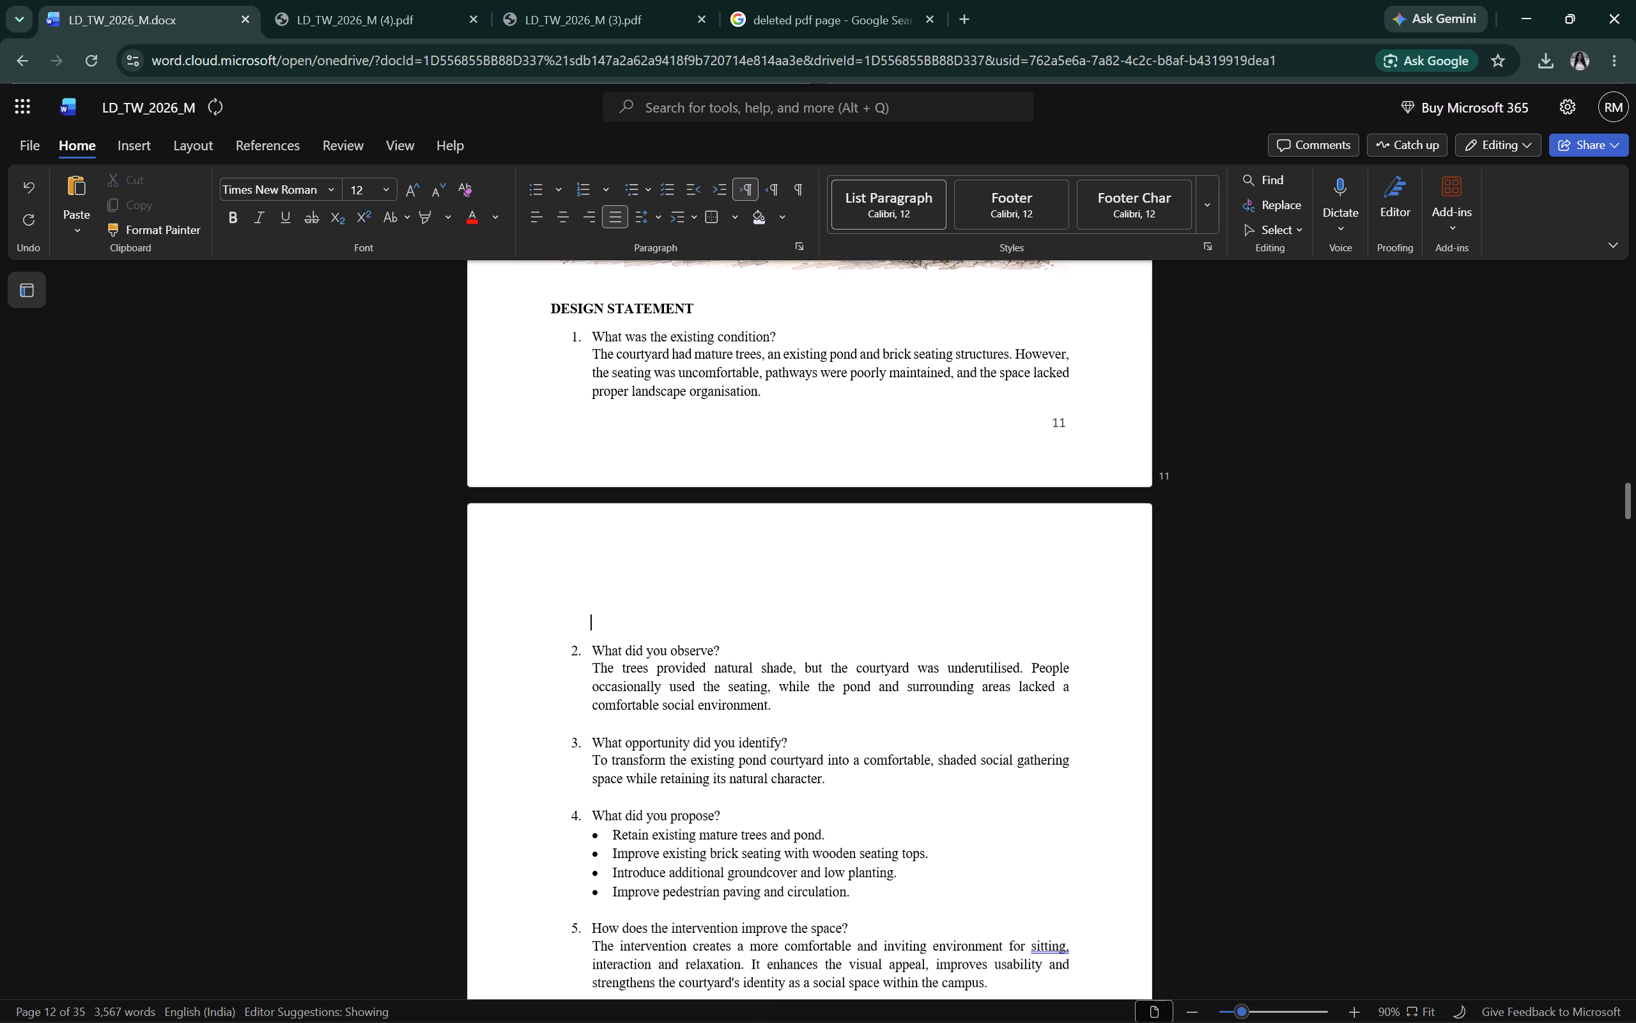
key("BackSpace")
key("BackSpace")
key("BackSpace")
key("BackSpace")
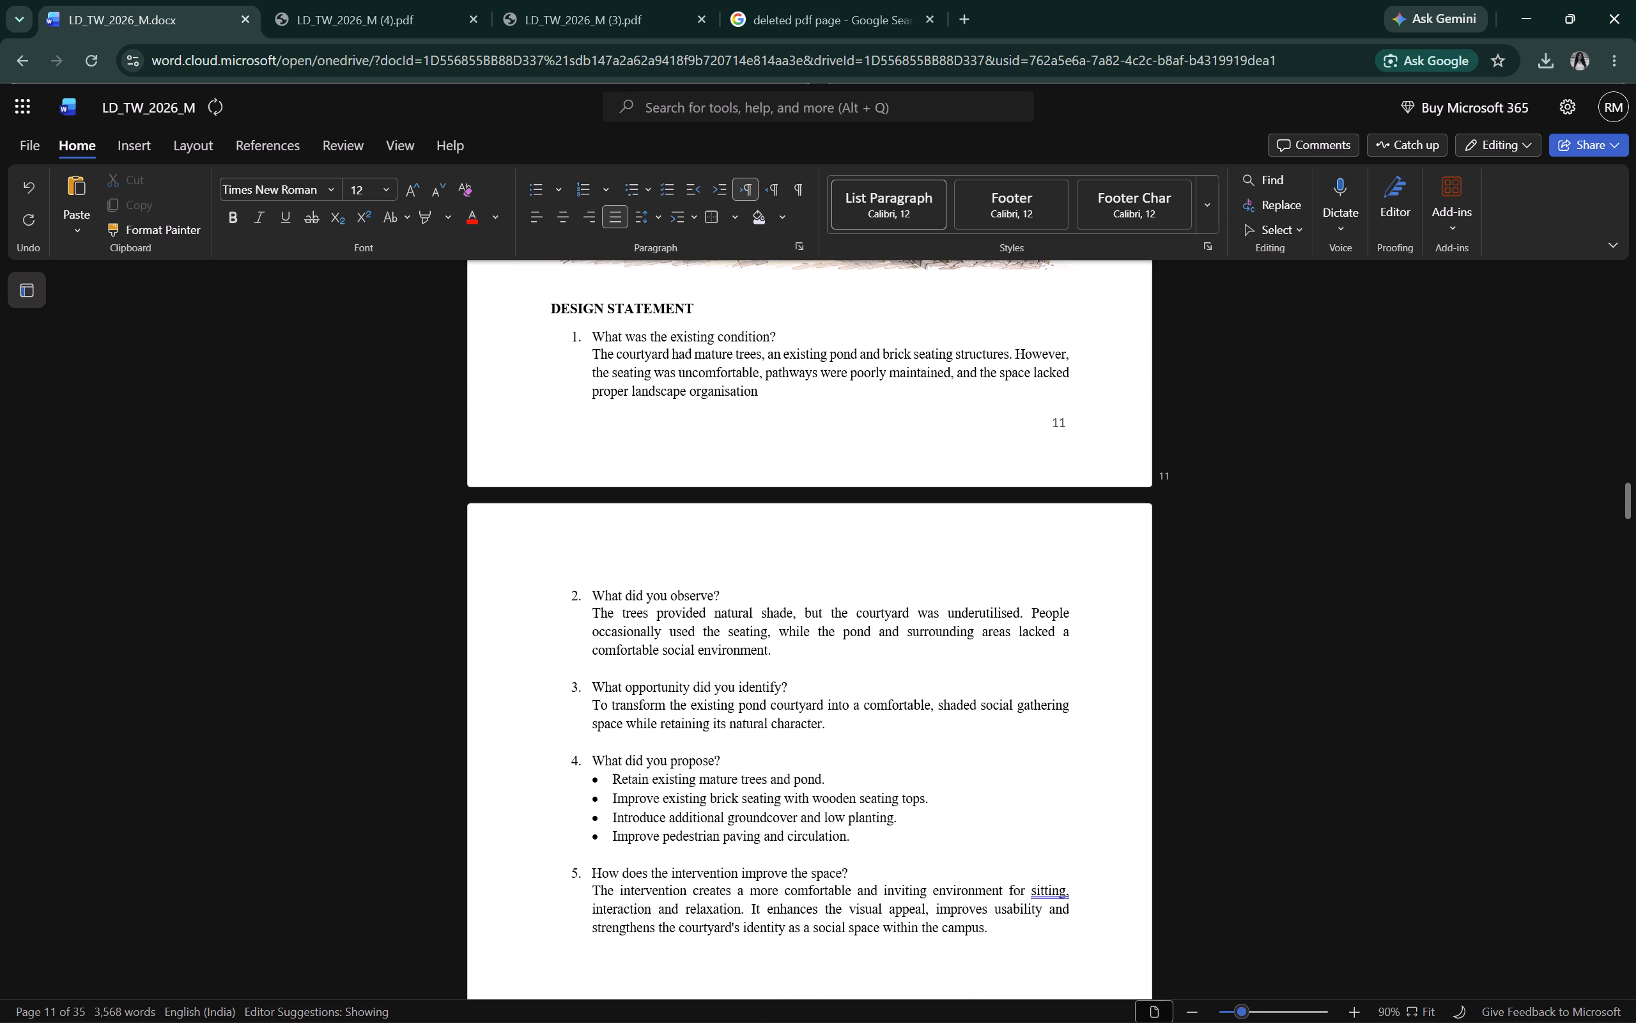
key("BackSpace")
type("n.")
Insert three blank lines after the question 1 answer, above question 2.
key("Return")
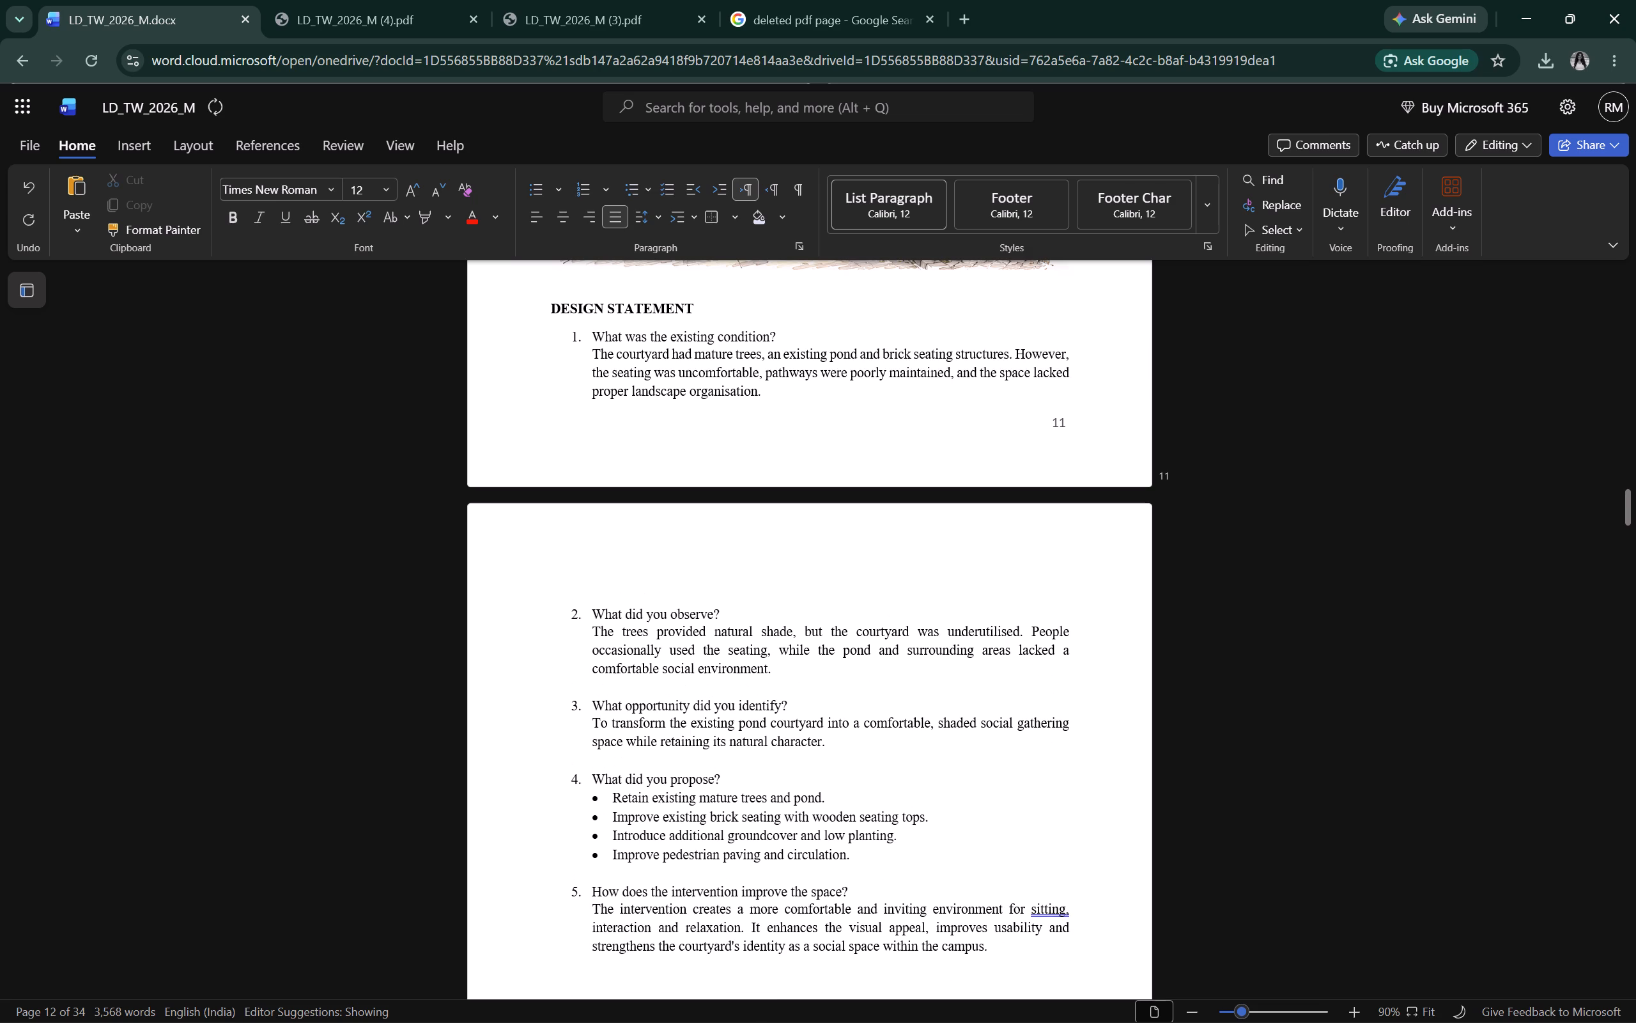
key("Return")
key("Return")
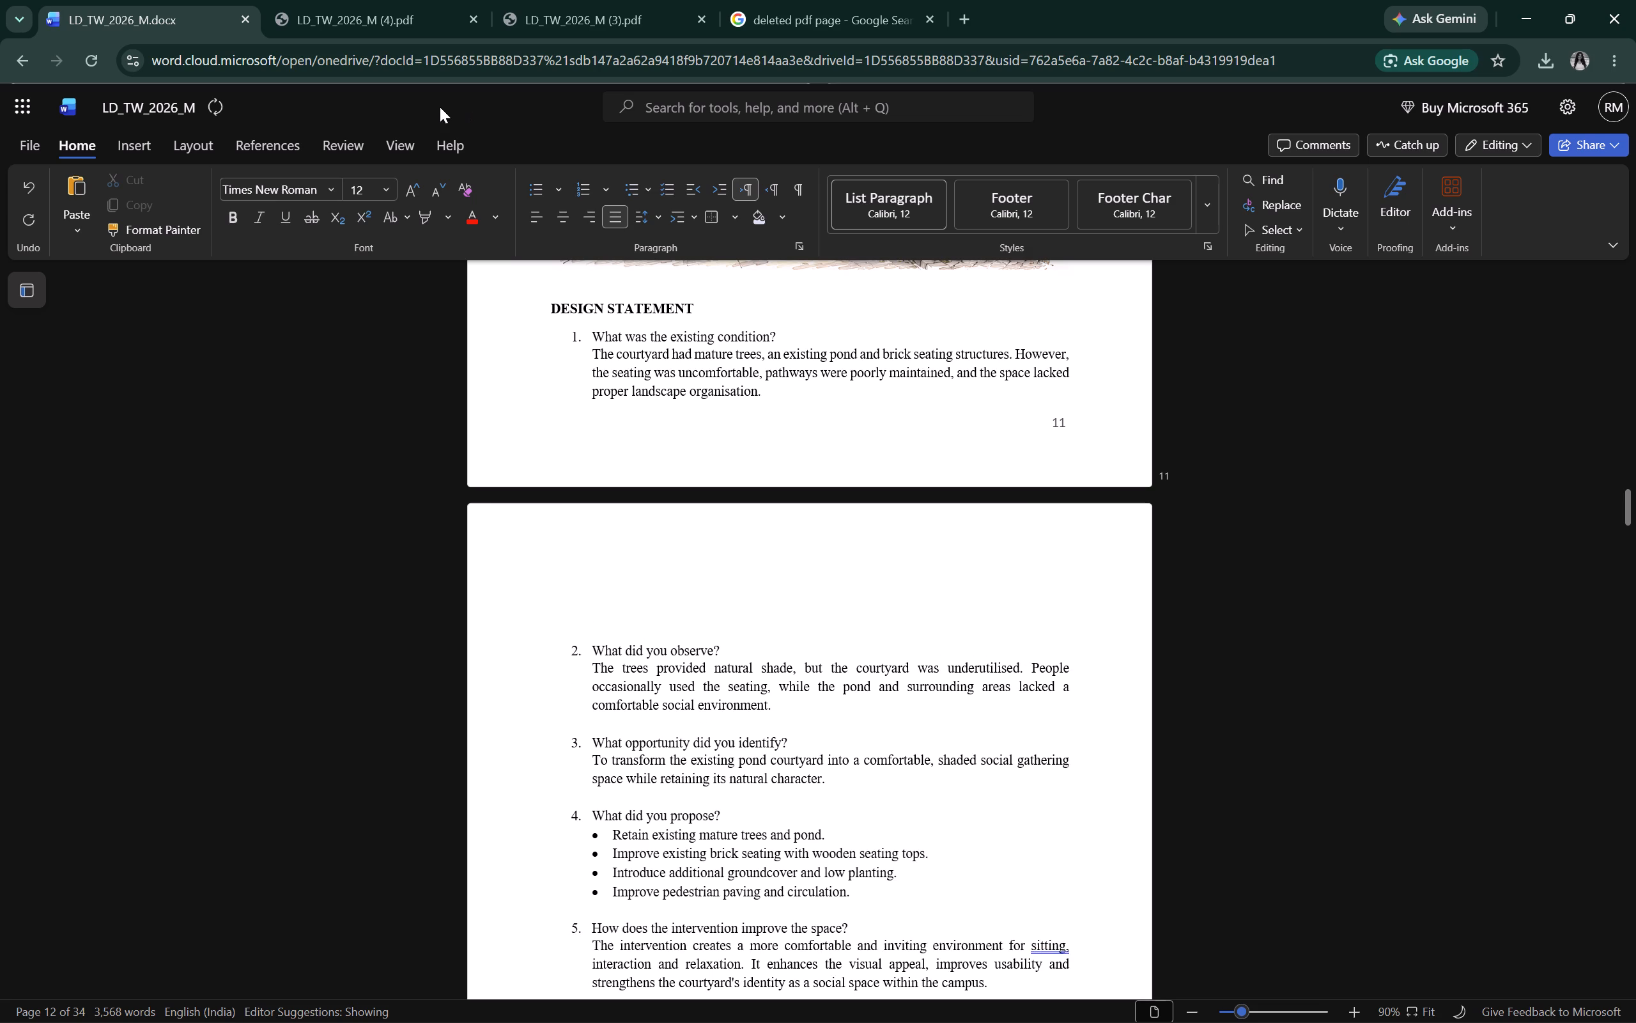
left_click(26, 157)
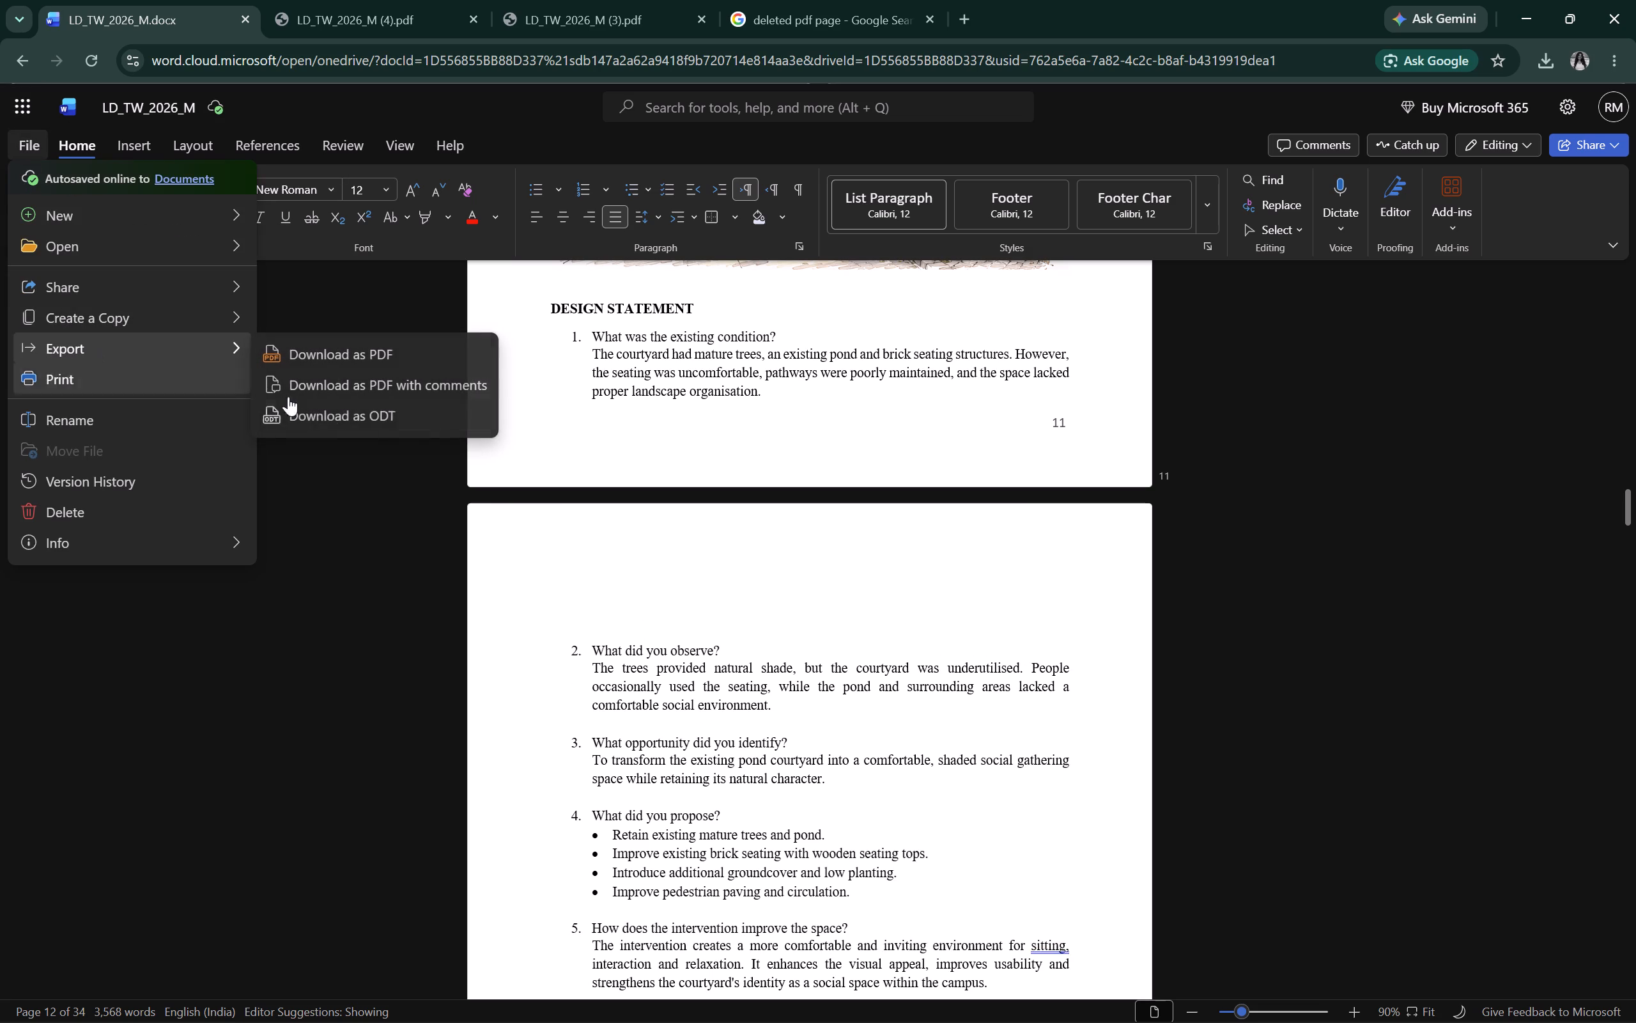
left_click(367, 464)
Remove the blank line between the main courtyard key view image and the DESIGN STATEMENT heading on page 11.
scroll(565, 463, "up", 8)
scroll(562, 463, "down", 2)
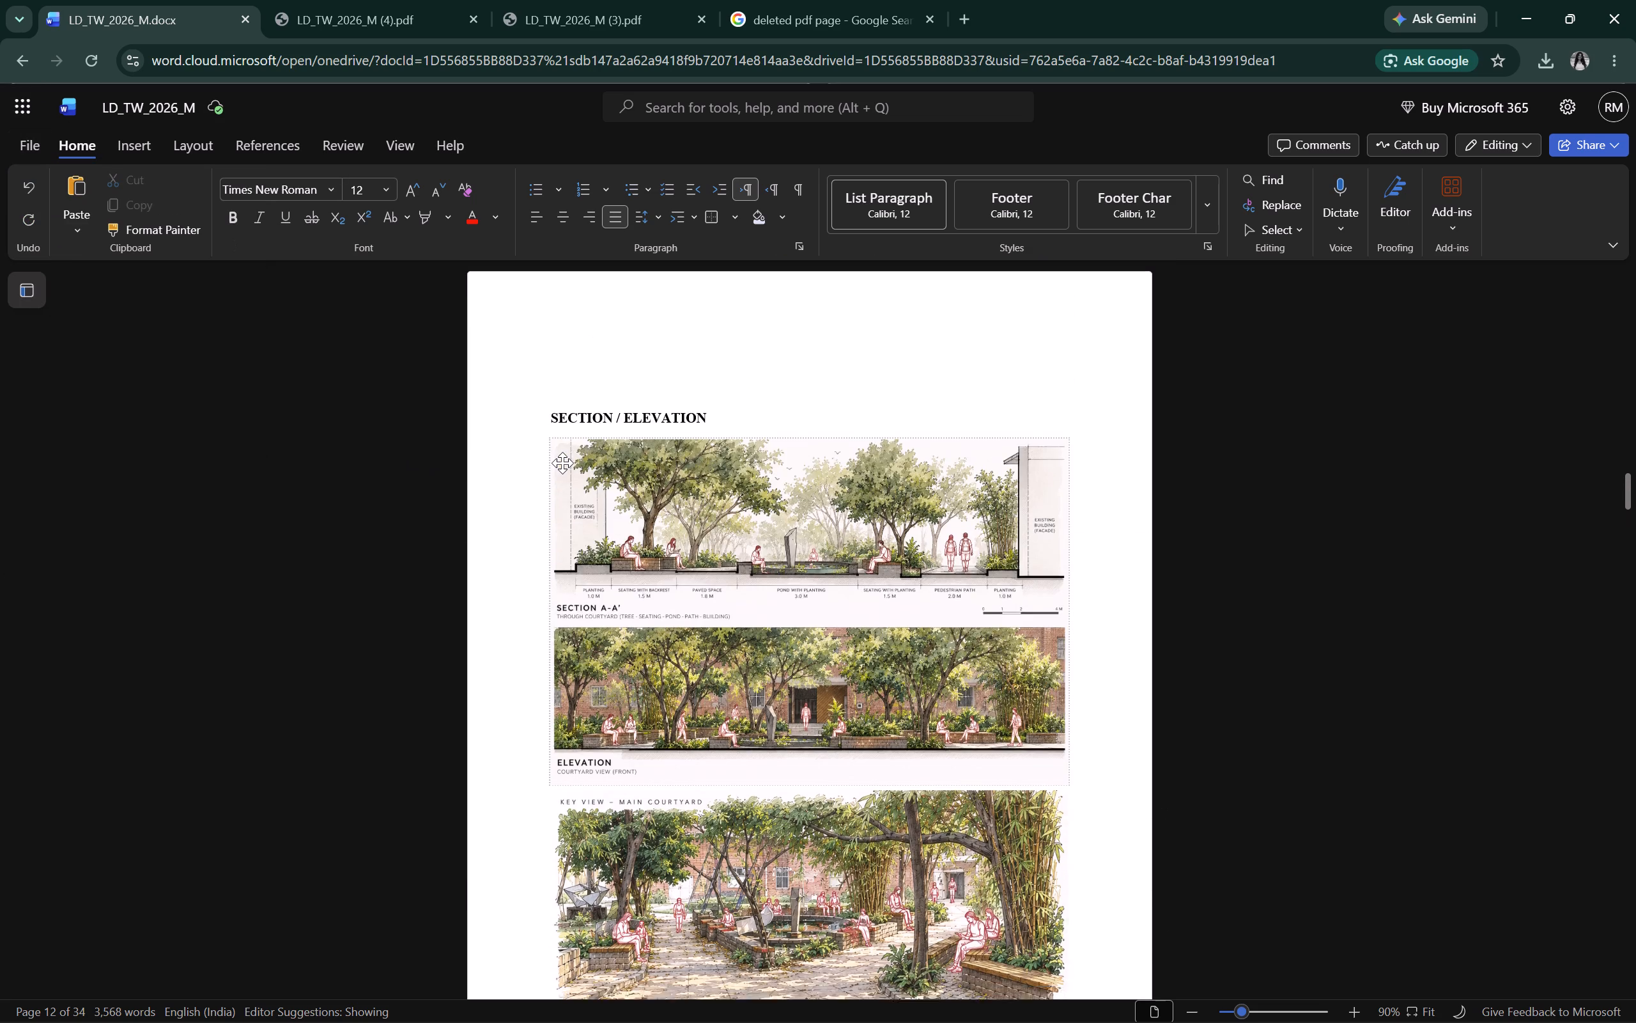
scroll(562, 463, "down", 2)
left_click(550, 689)
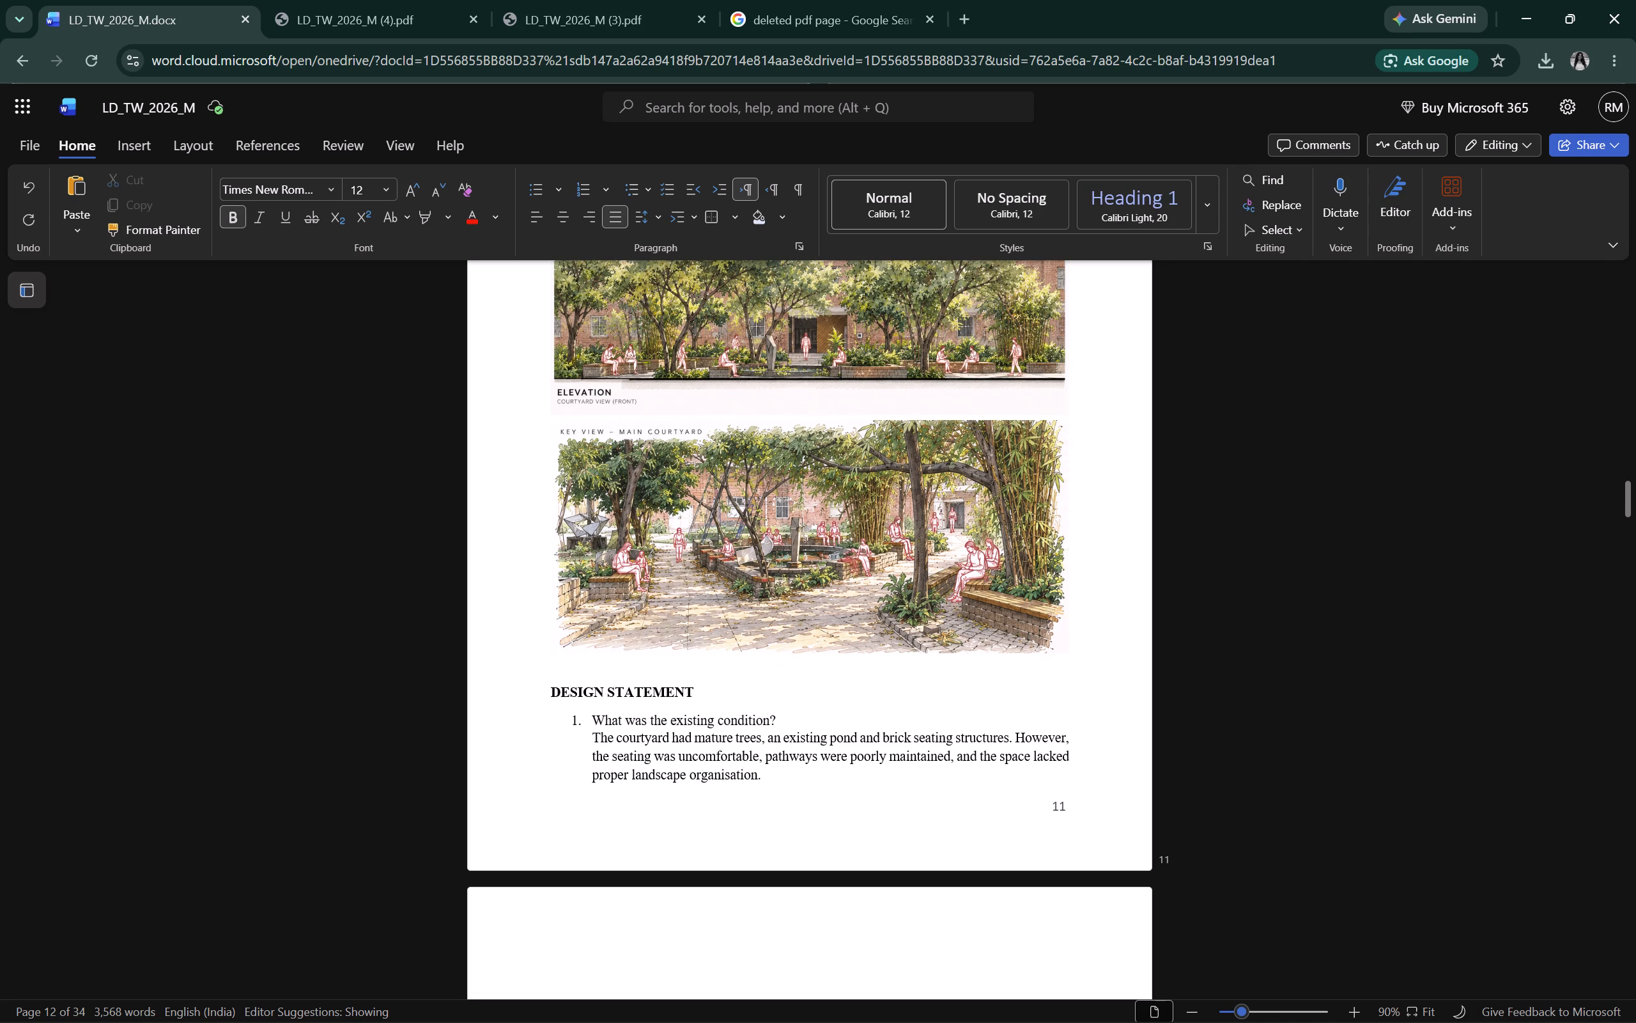
key("BackSpace")
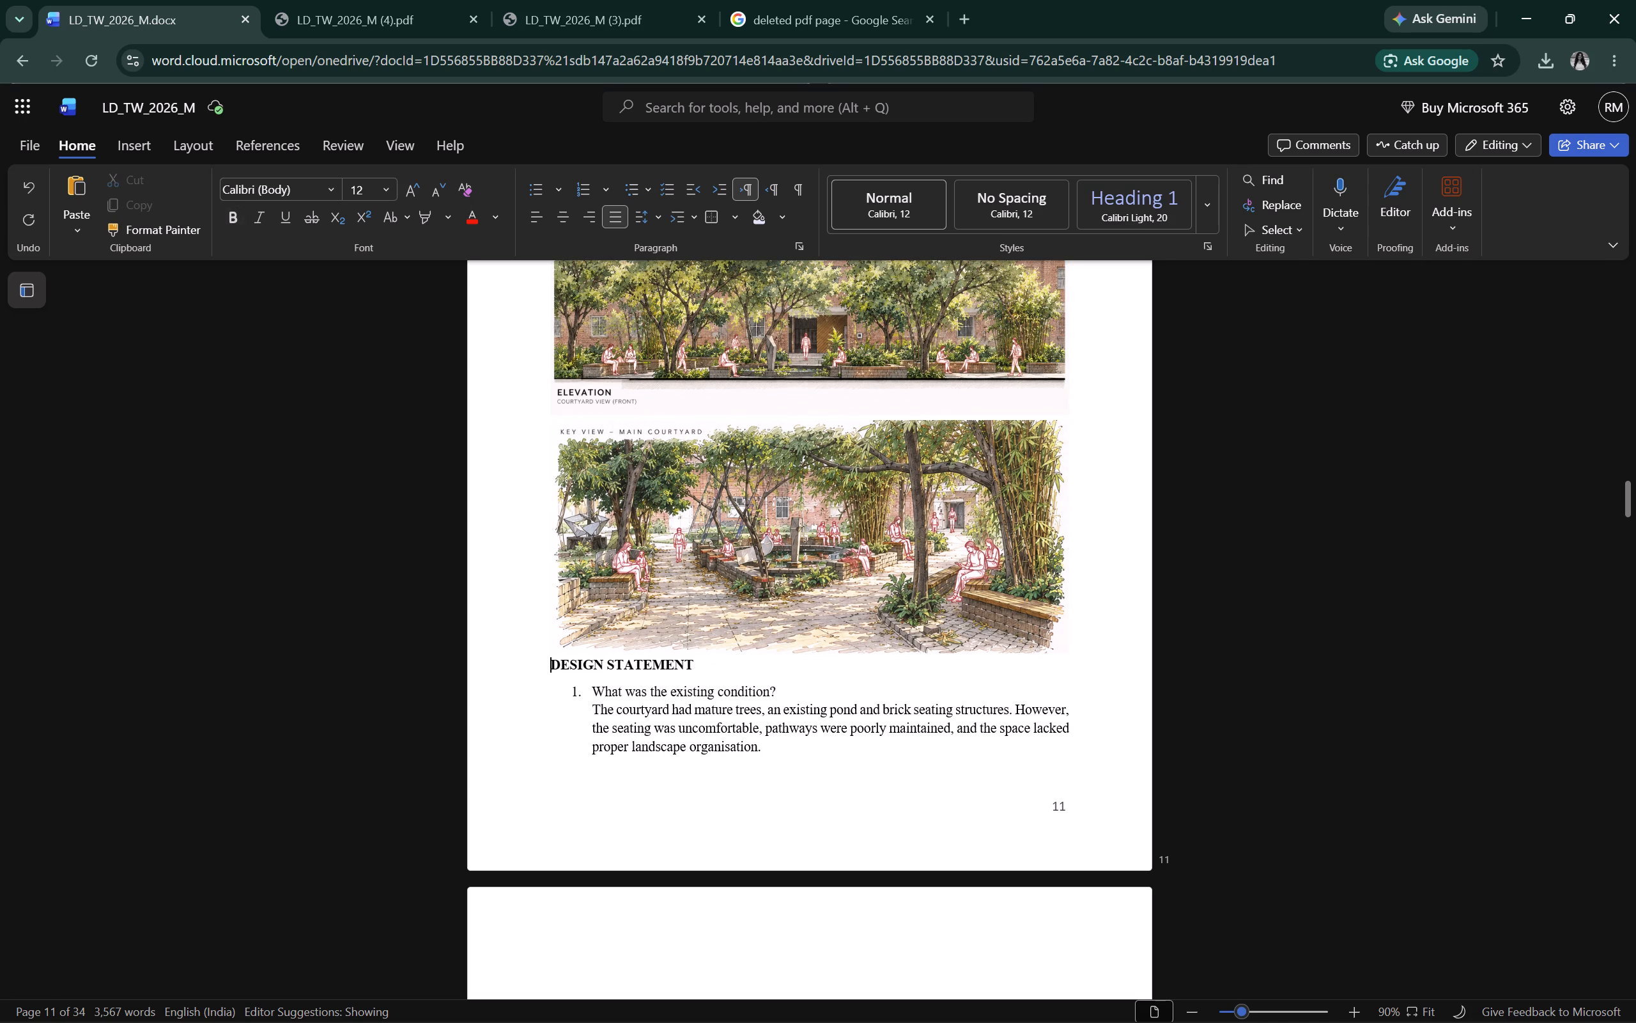
Undo the removal of the blank line above the DESIGN STATEMENT heading on page 11.
key("ctrl+z")
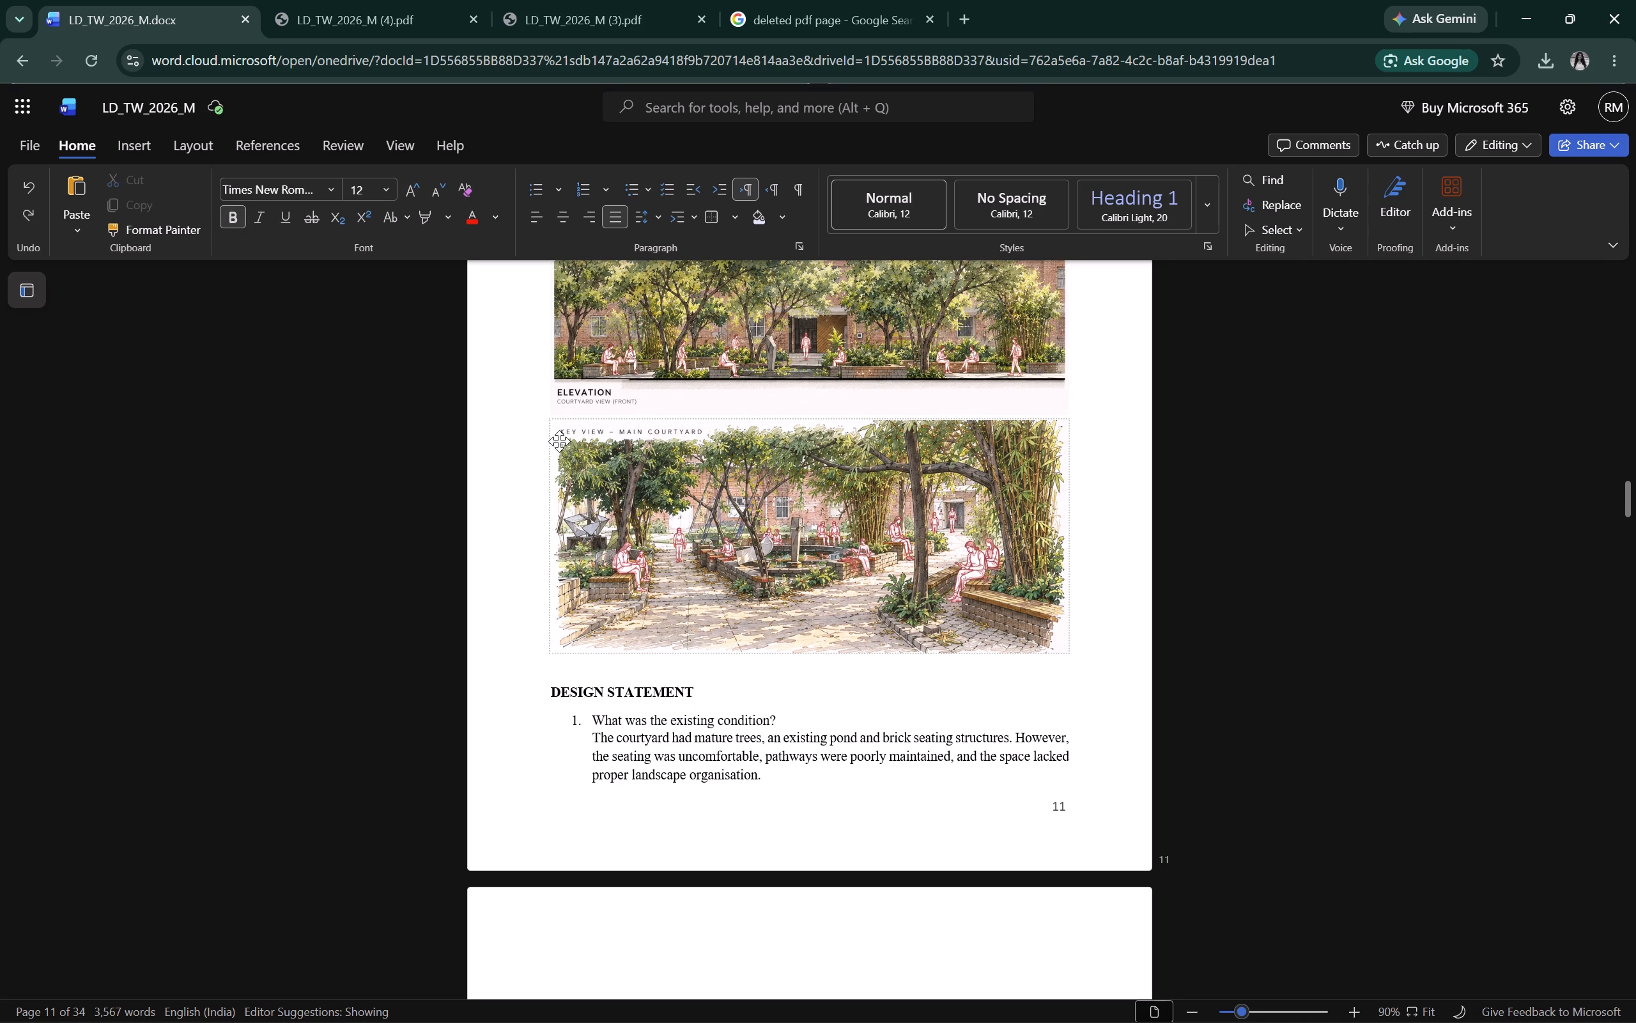
Export the Word document as a PDF, download it, and open the downloaded LD_TW_2026_M (5).pdf.
scroll(570, 444, "up", 3)
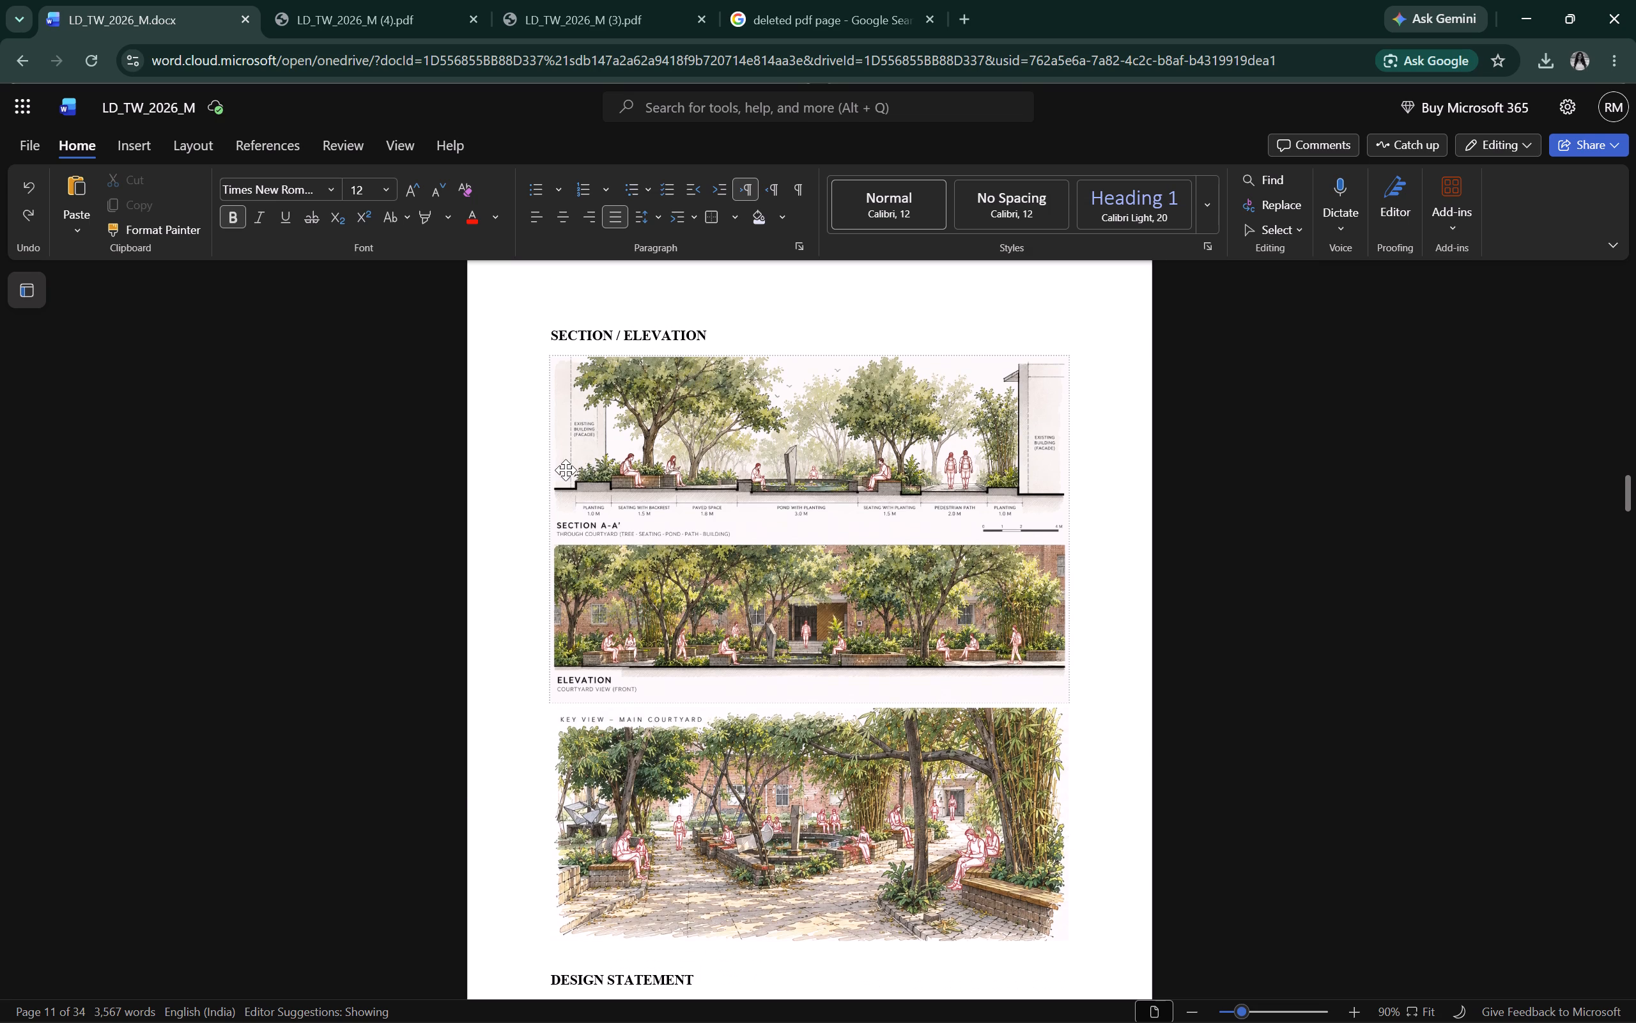
scroll(444, 394, "down", 7)
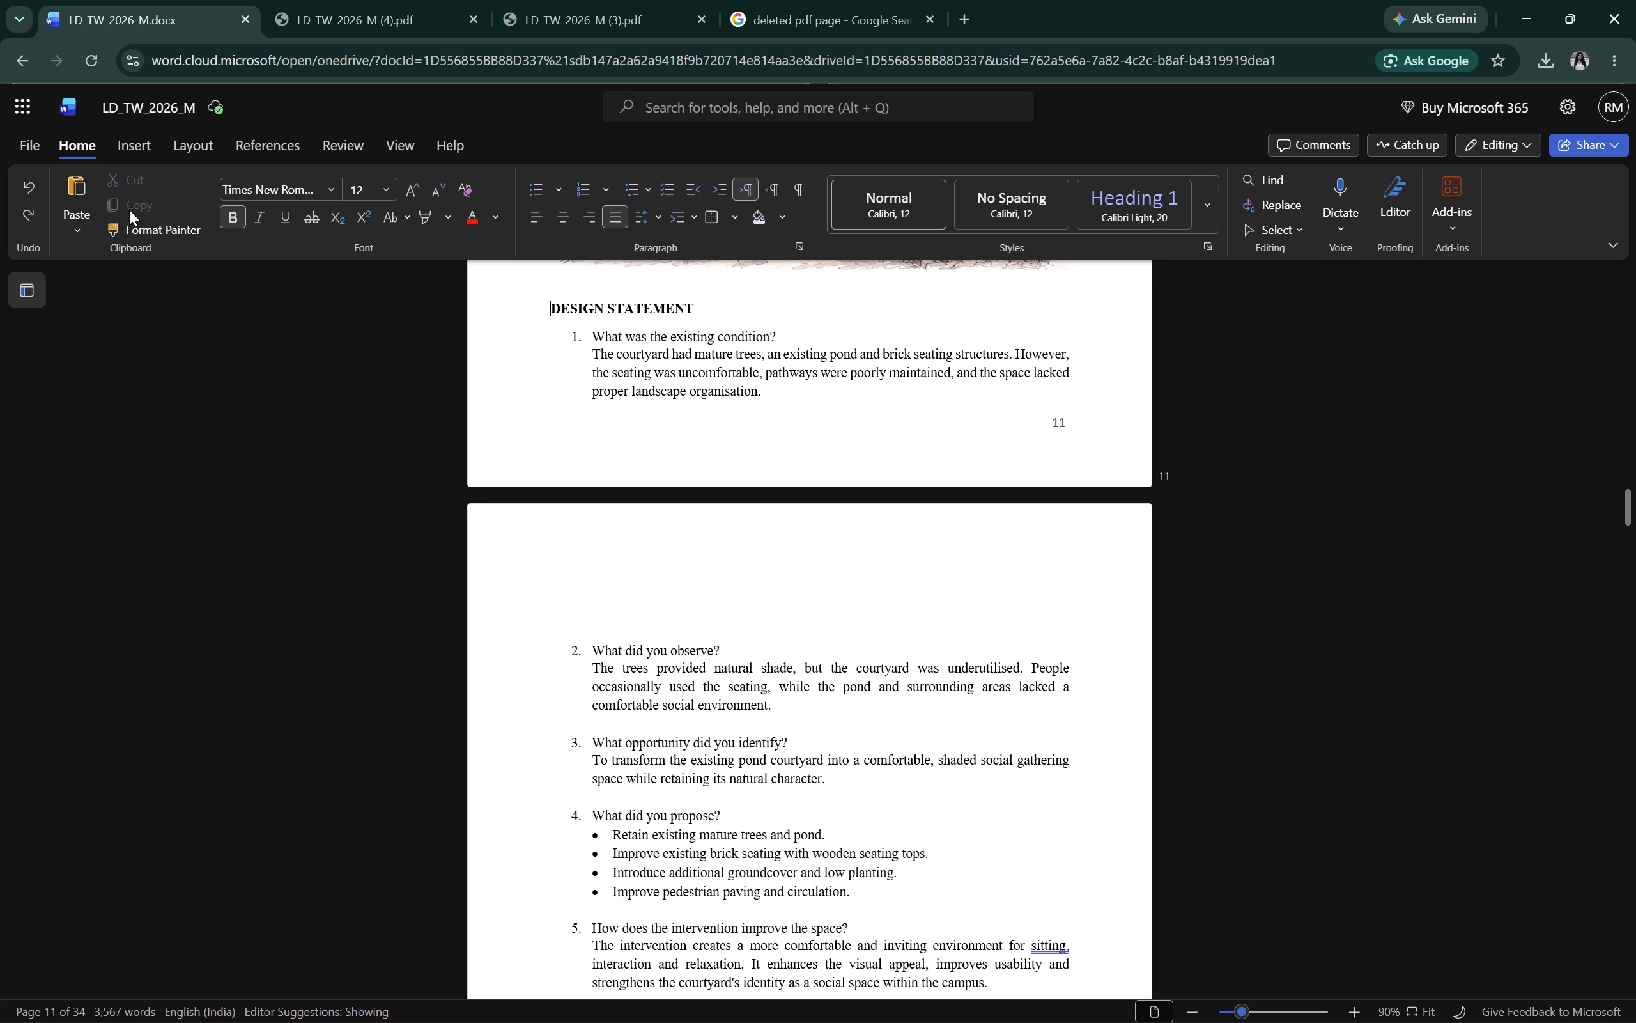
left_click(26, 156)
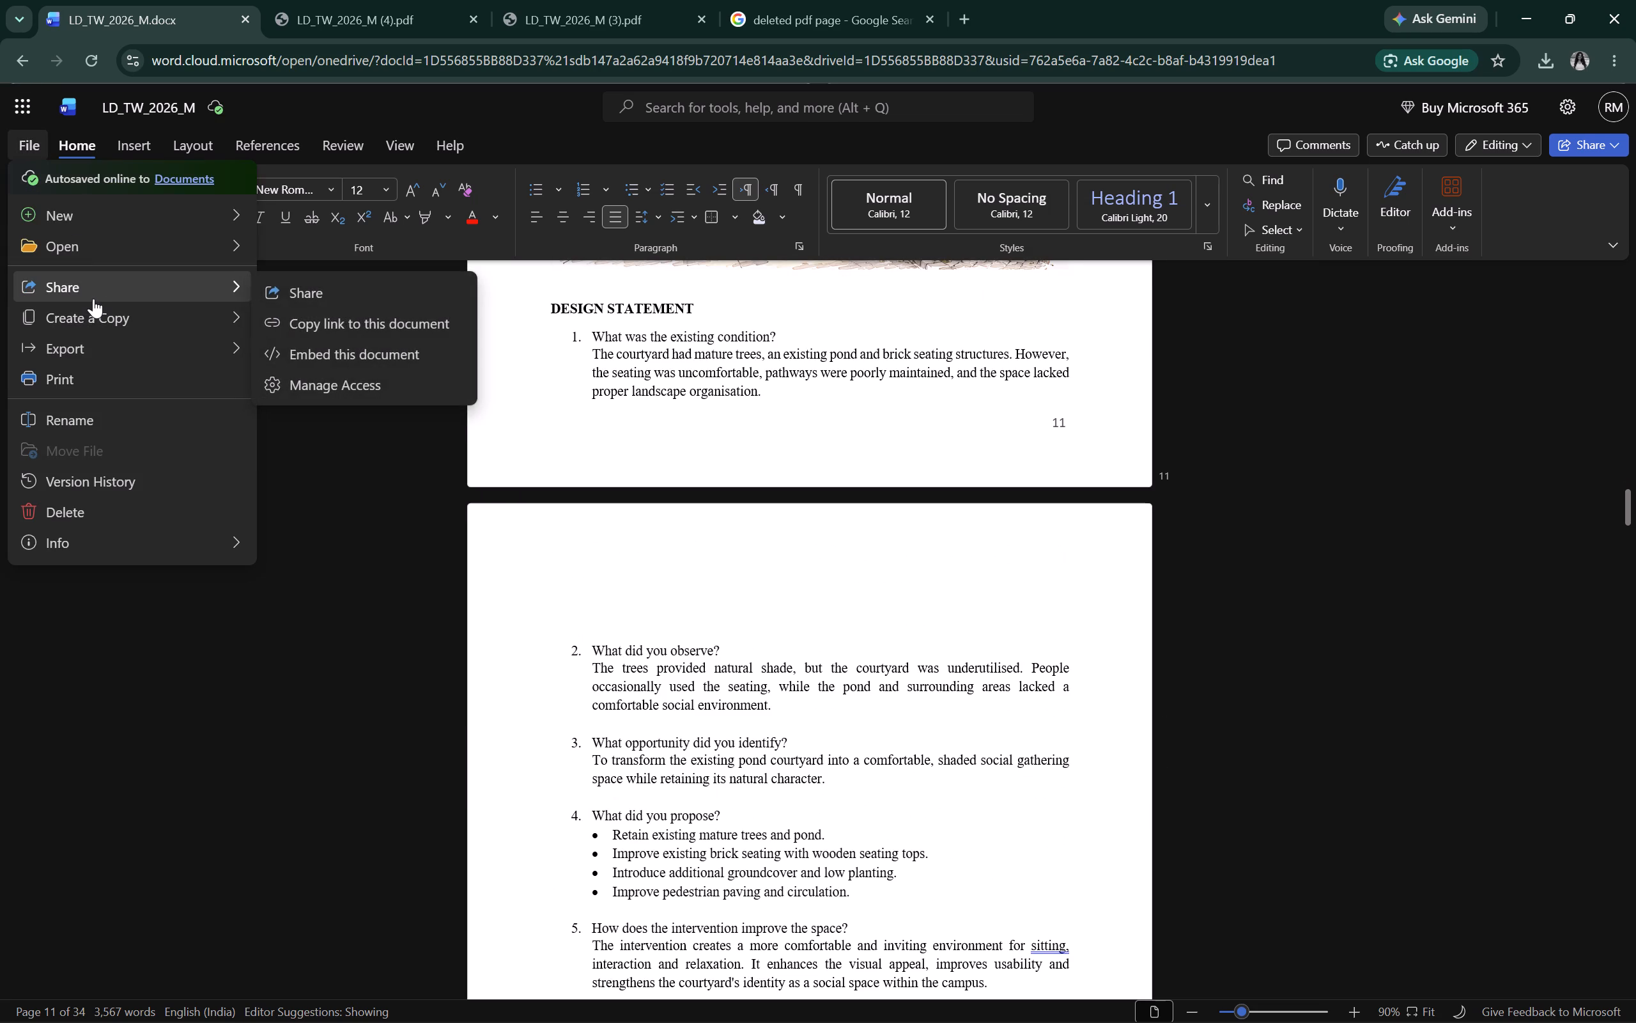
left_click(93, 341)
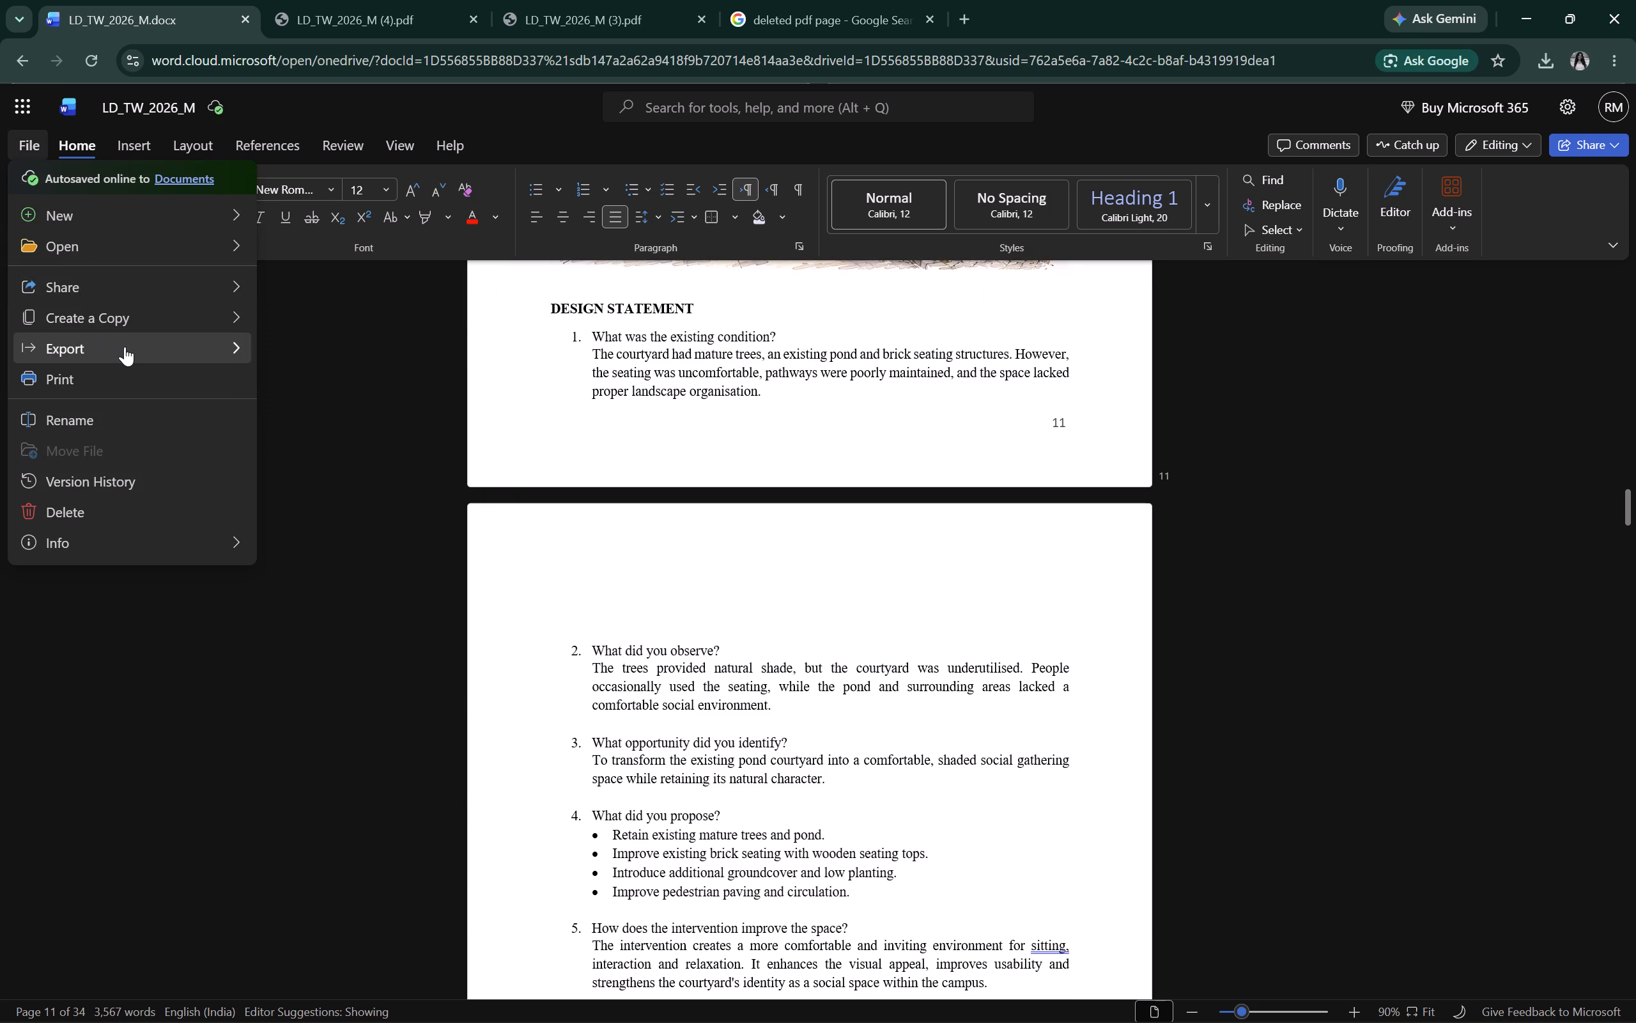
left_click(143, 352)
left_click(284, 355)
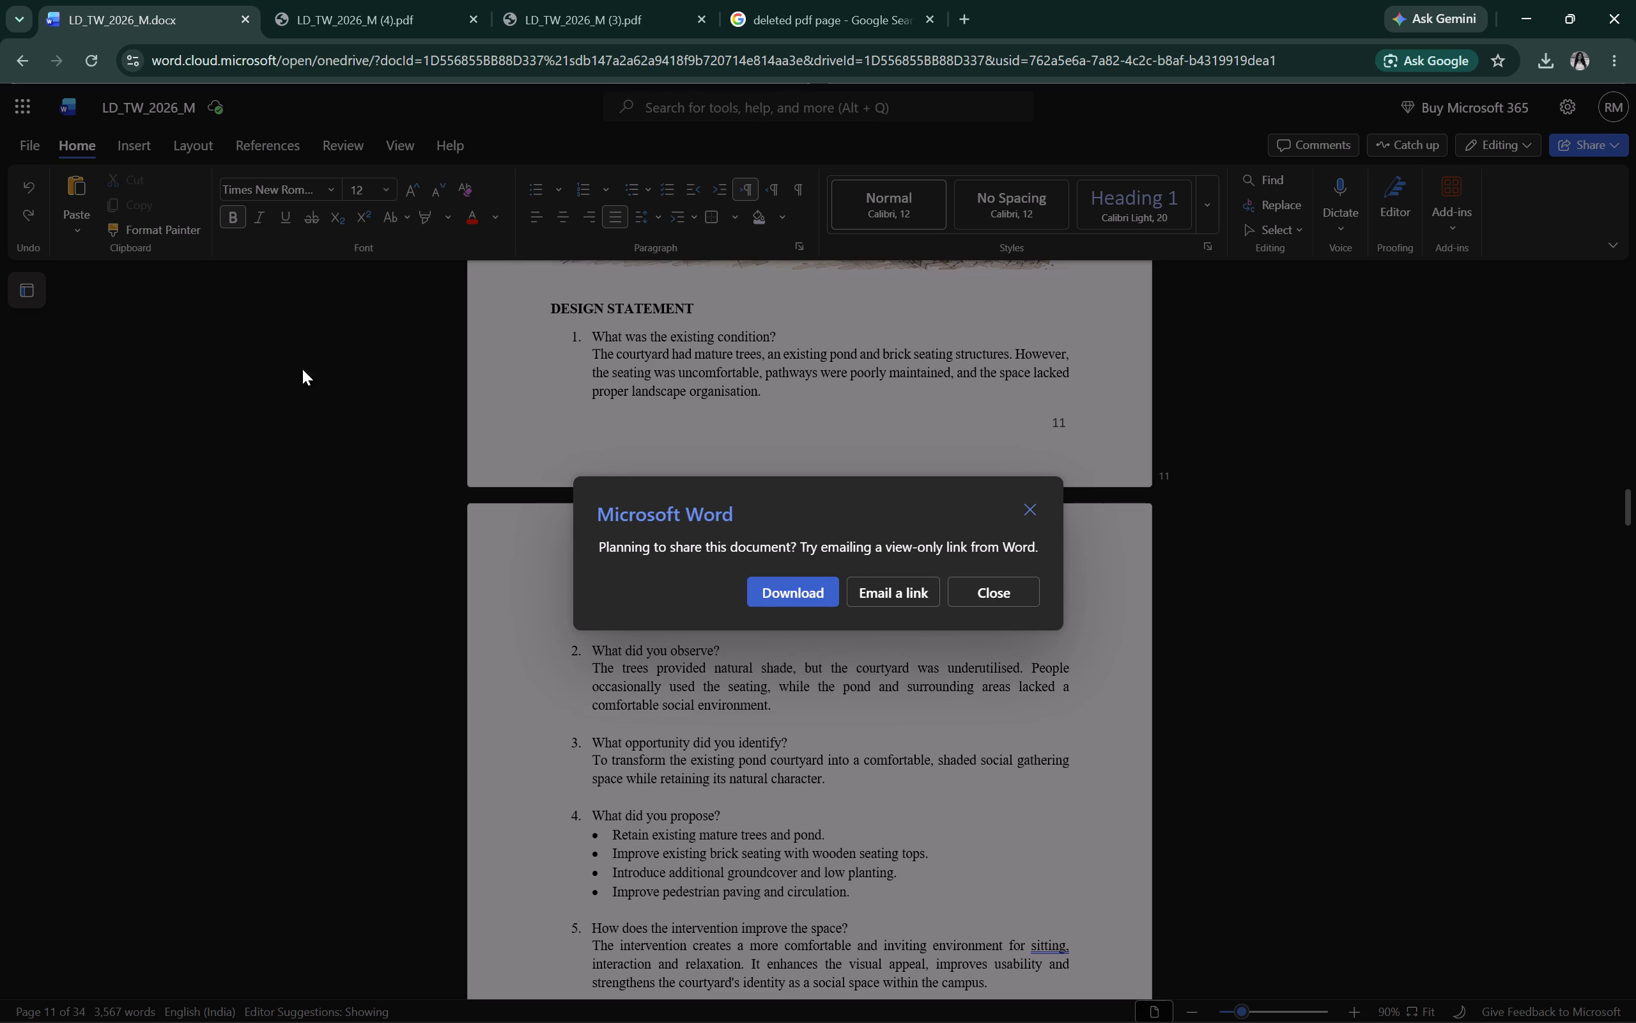
left_click(785, 587)
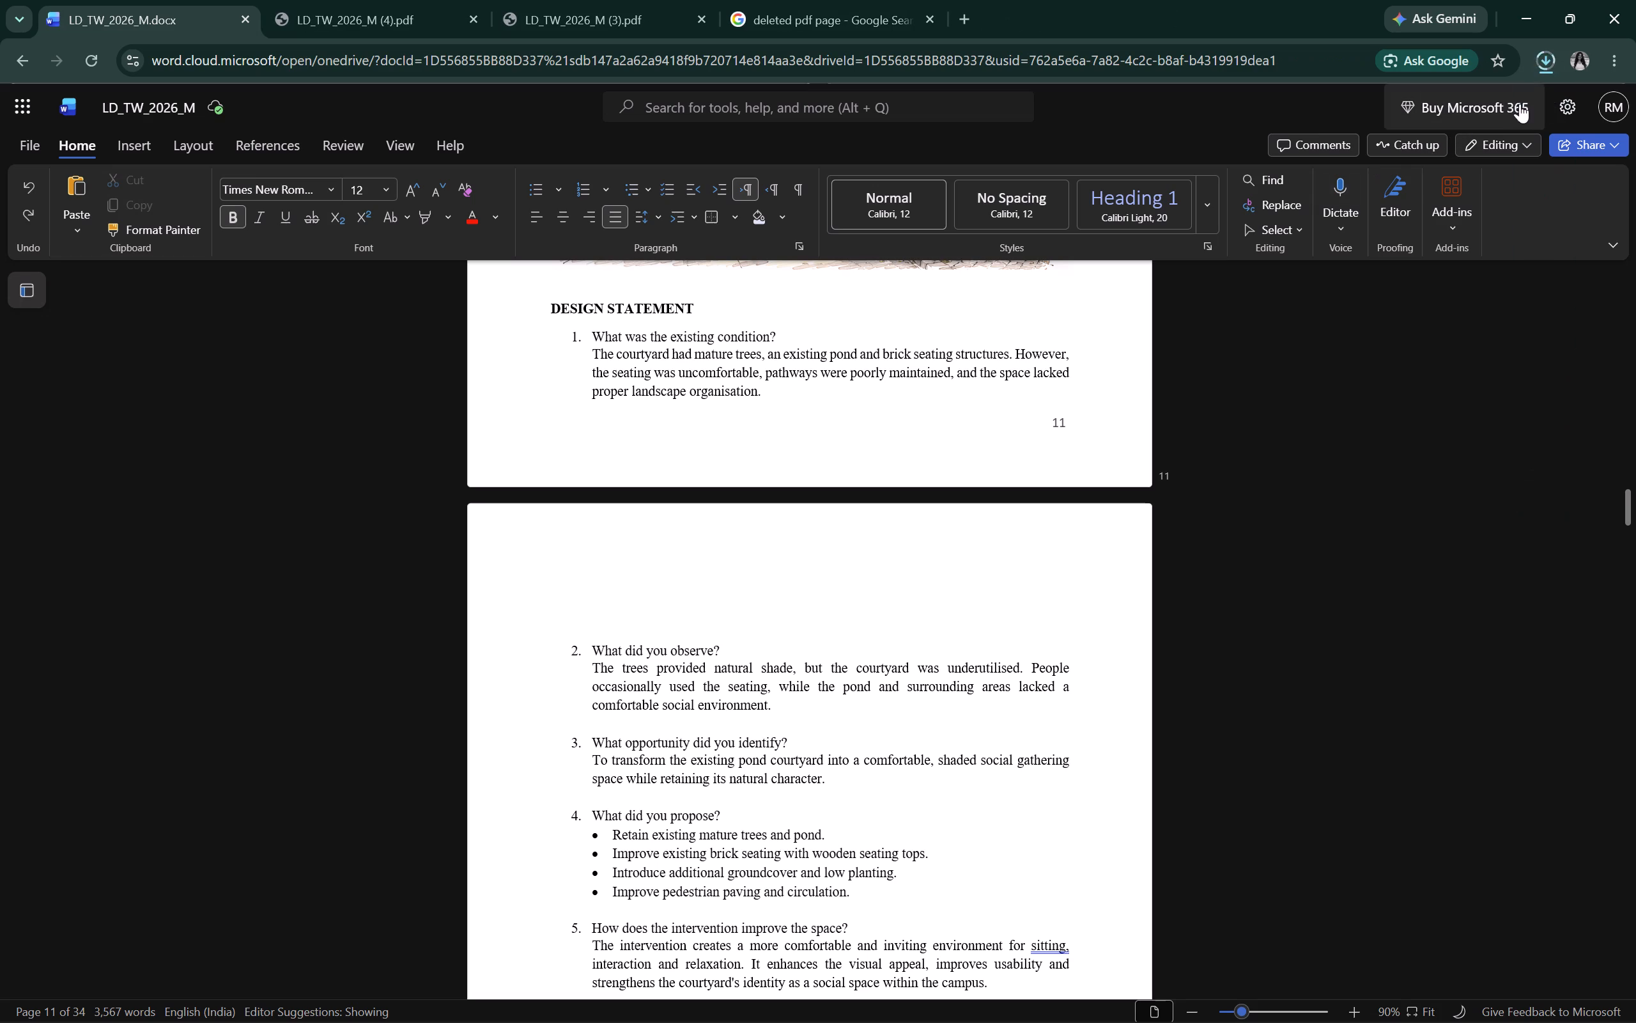
left_click(1547, 60)
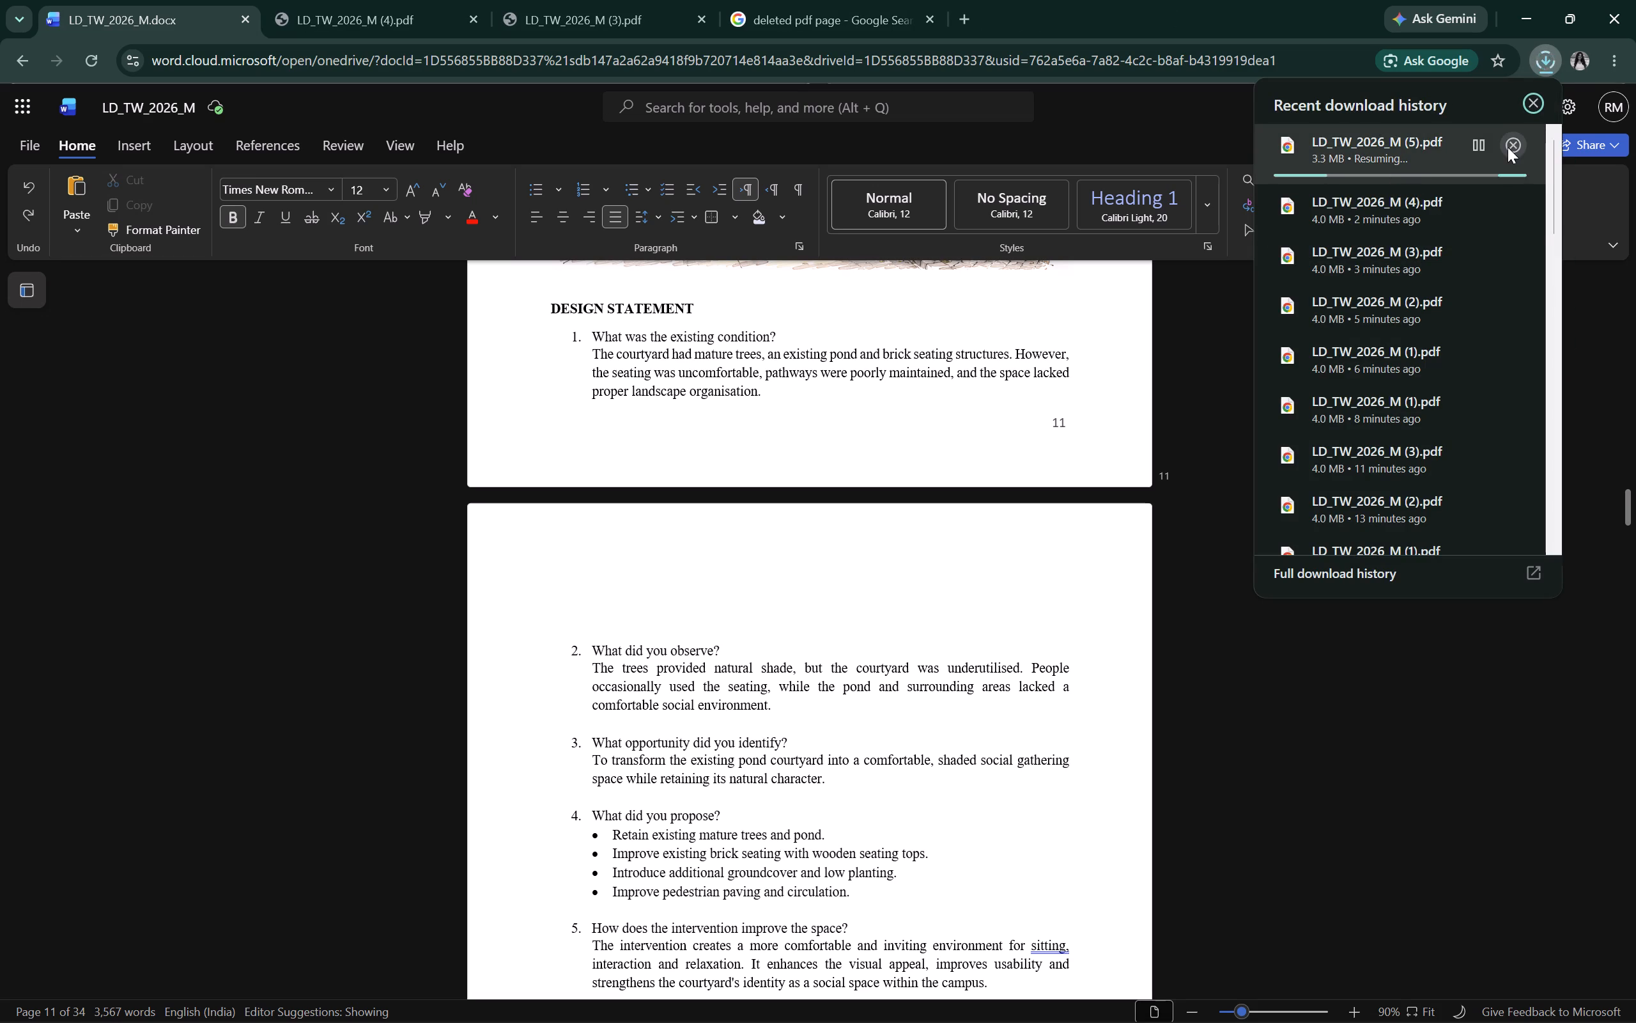
left_click(1509, 150)
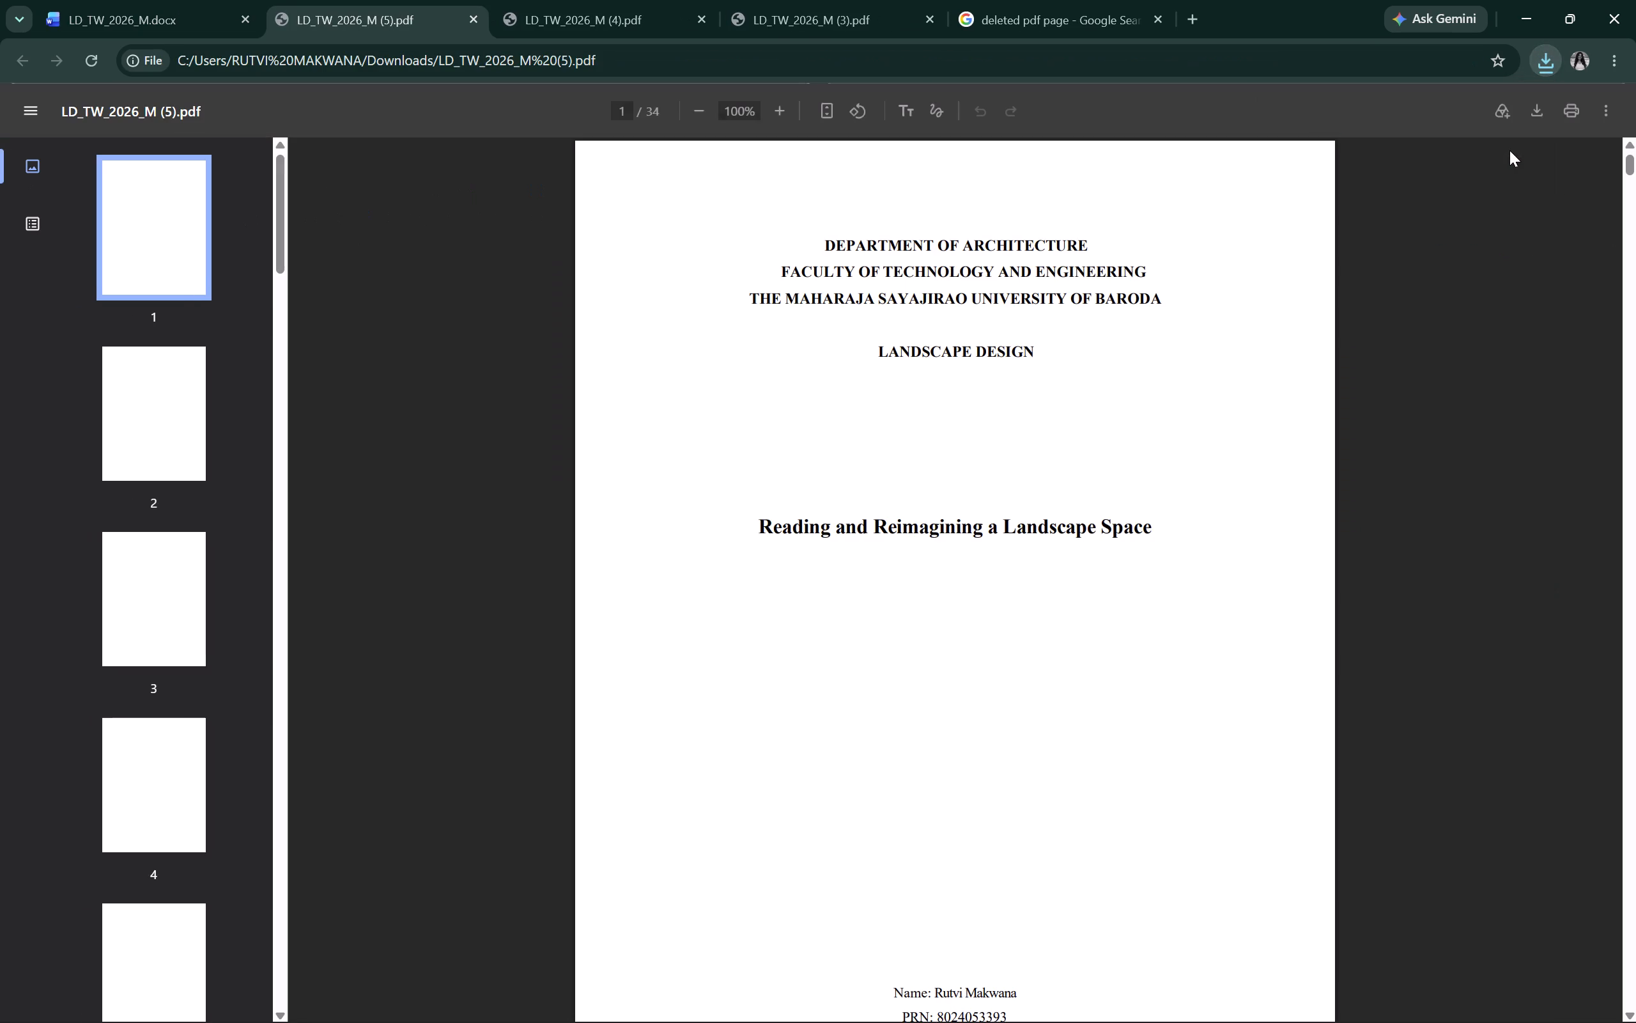
Examine the Design Statement page break between pages 11 and 12 in the exported PDF.
left_click(144, 999)
scroll(157, 850, "down", 5)
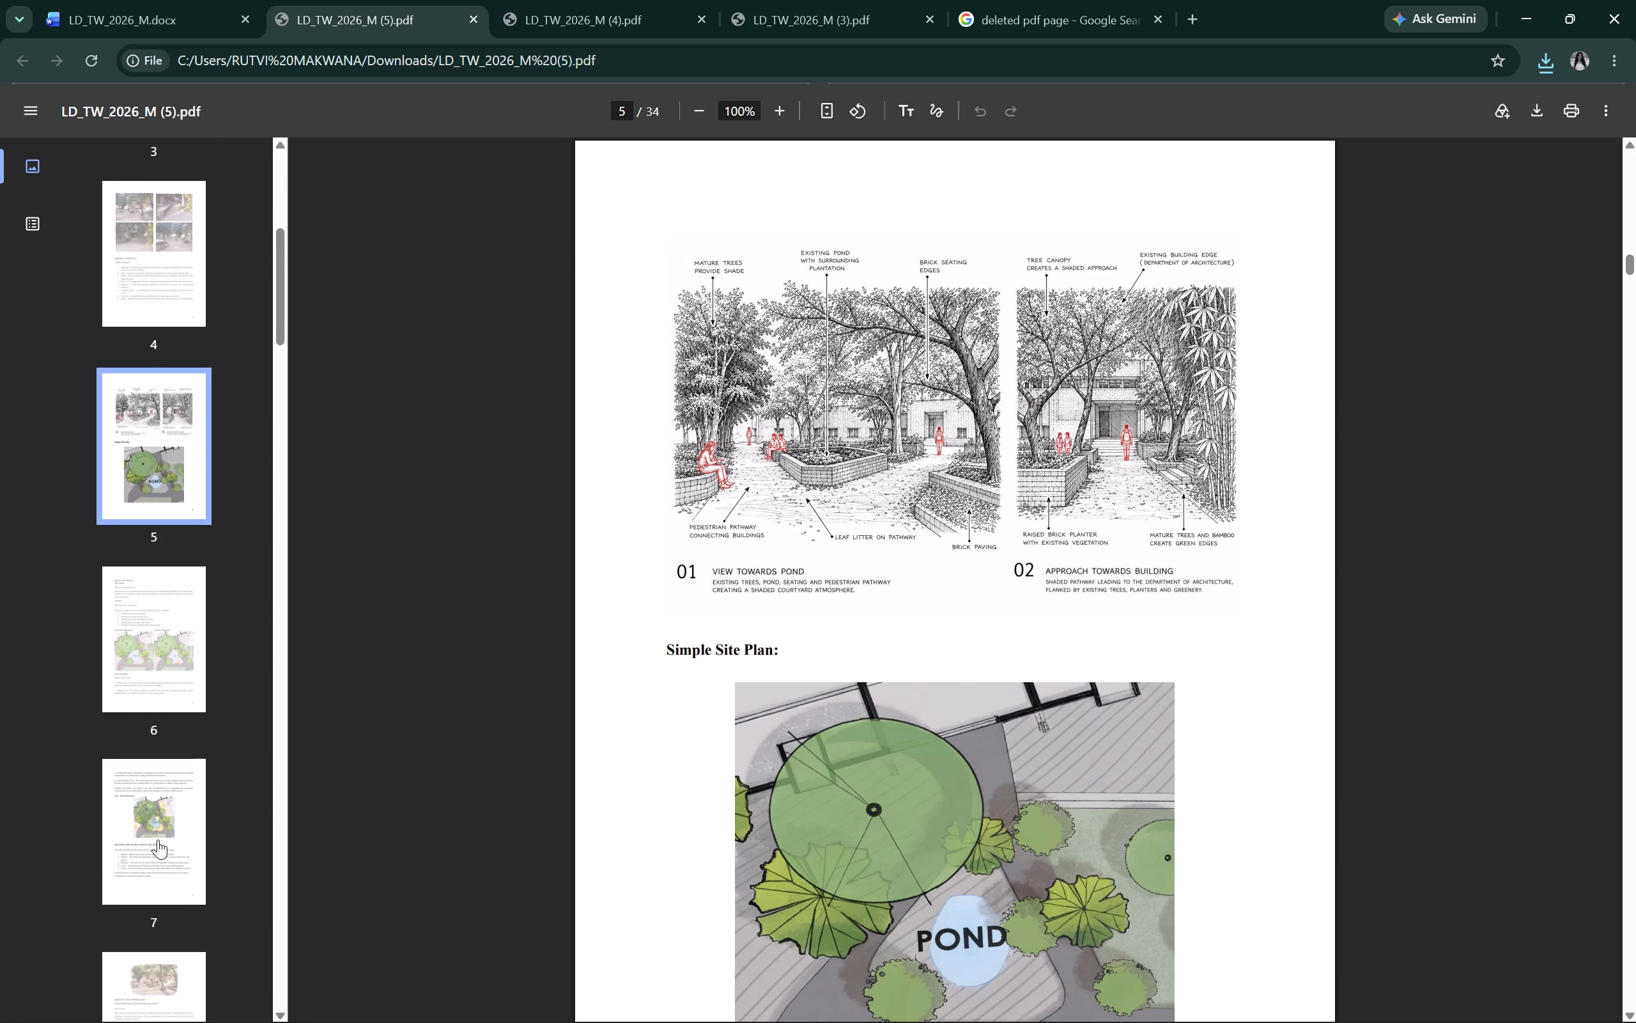
left_click(158, 839)
scroll(158, 839, "down", 4)
left_click(158, 839)
scroll(158, 839, "down", 4)
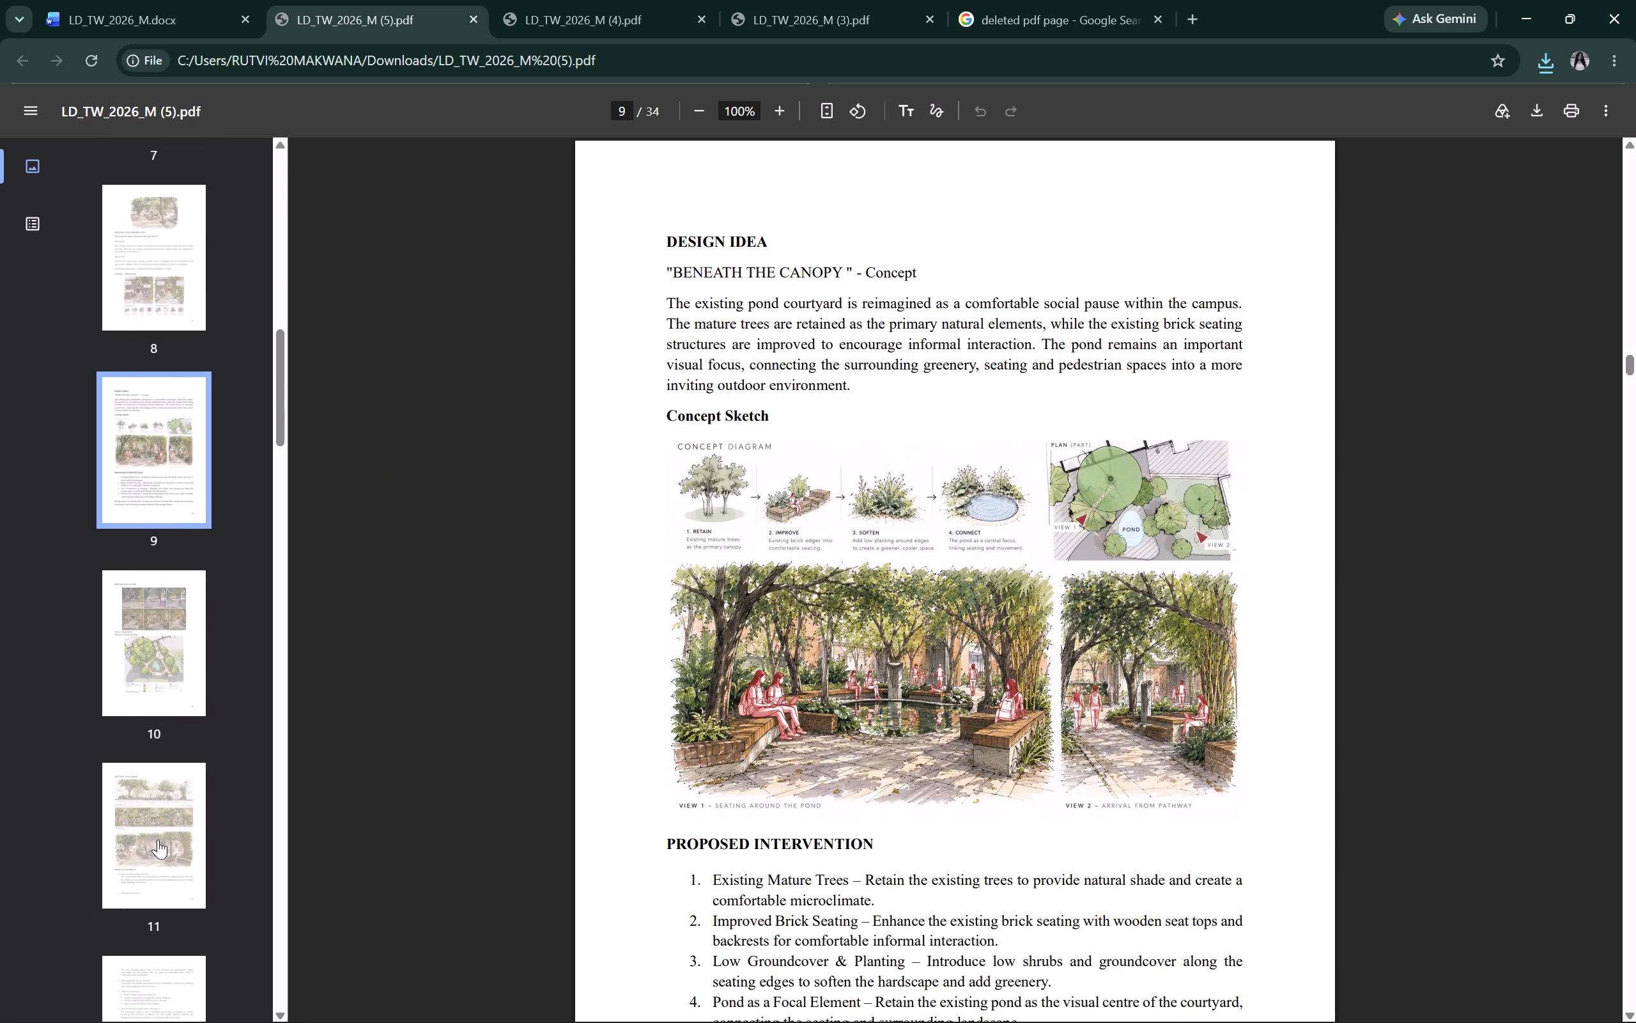
left_click(158, 839)
scroll(350, 799, "down", 3)
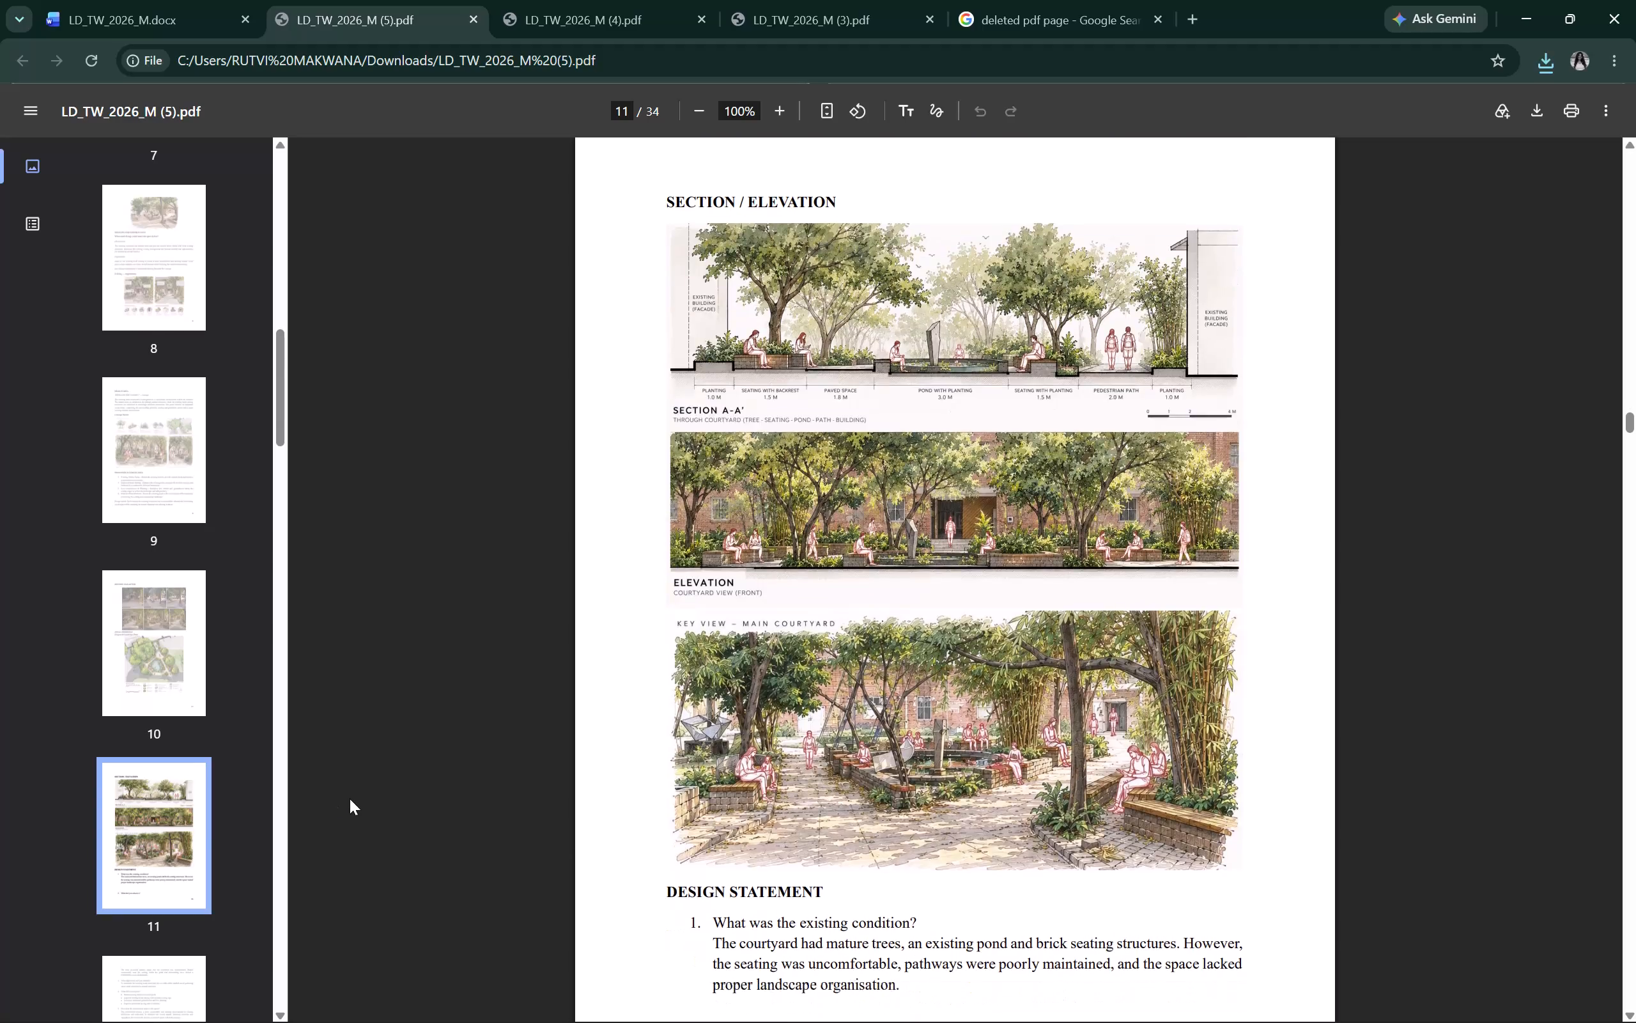
scroll(350, 799, "down", 4)
left_click_drag(873, 418, 737, 462)
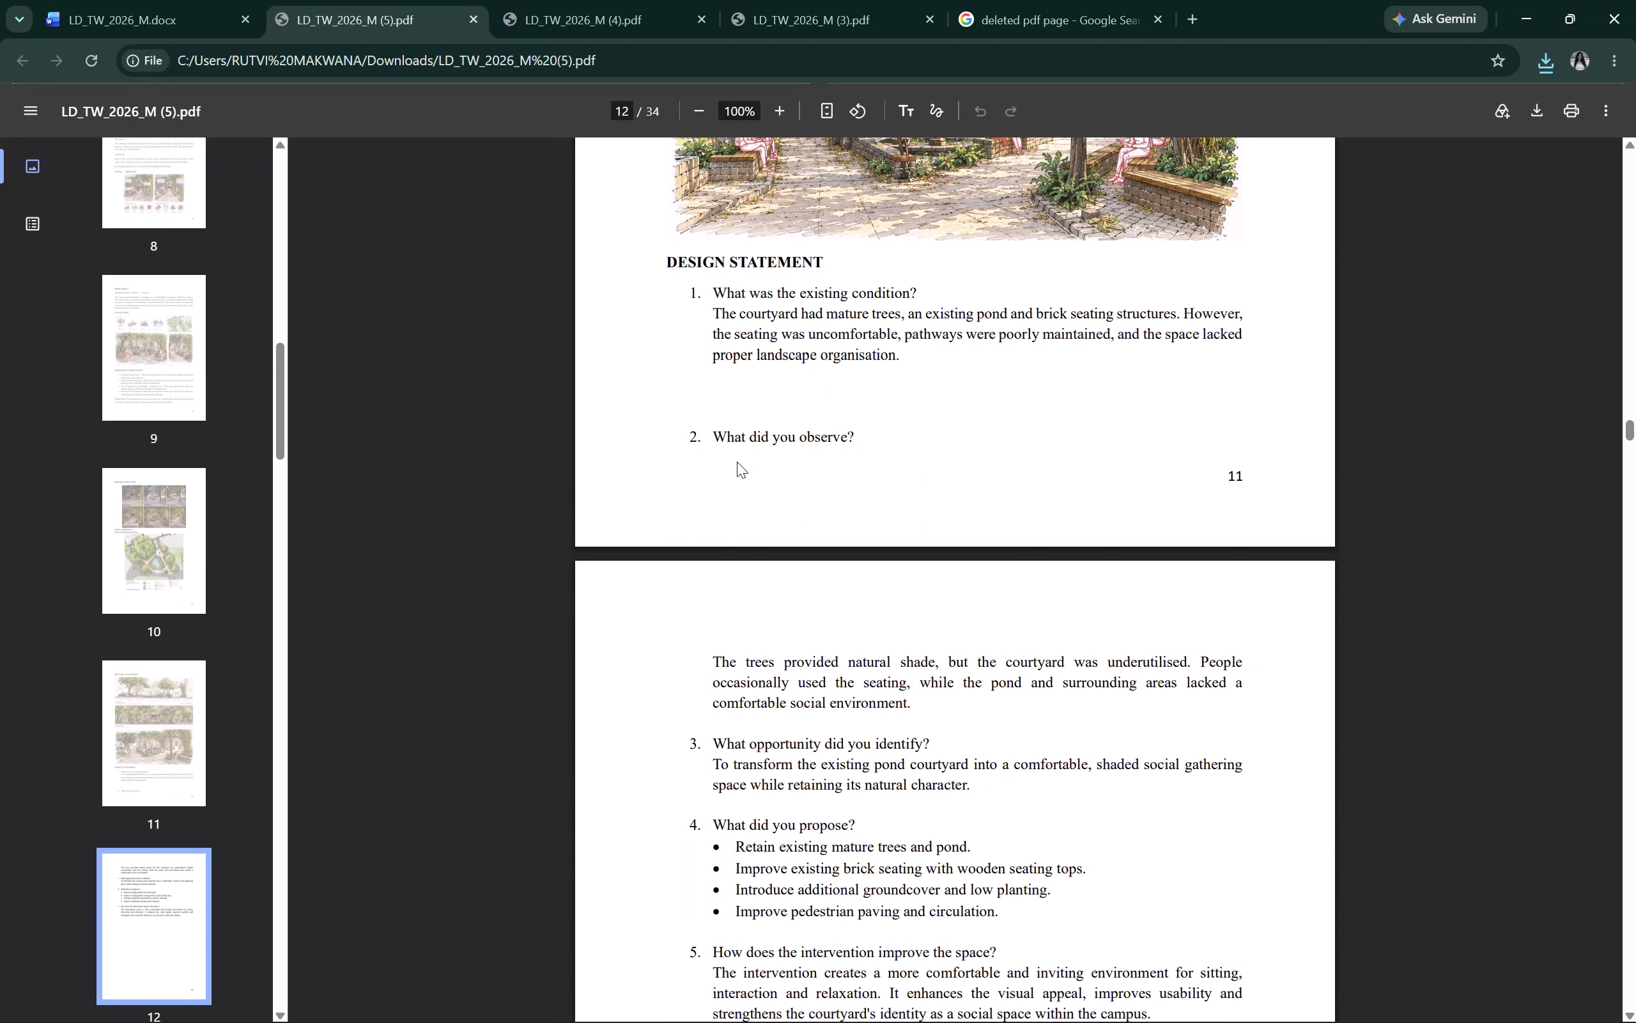
left_click_drag(737, 462, 707, 458)
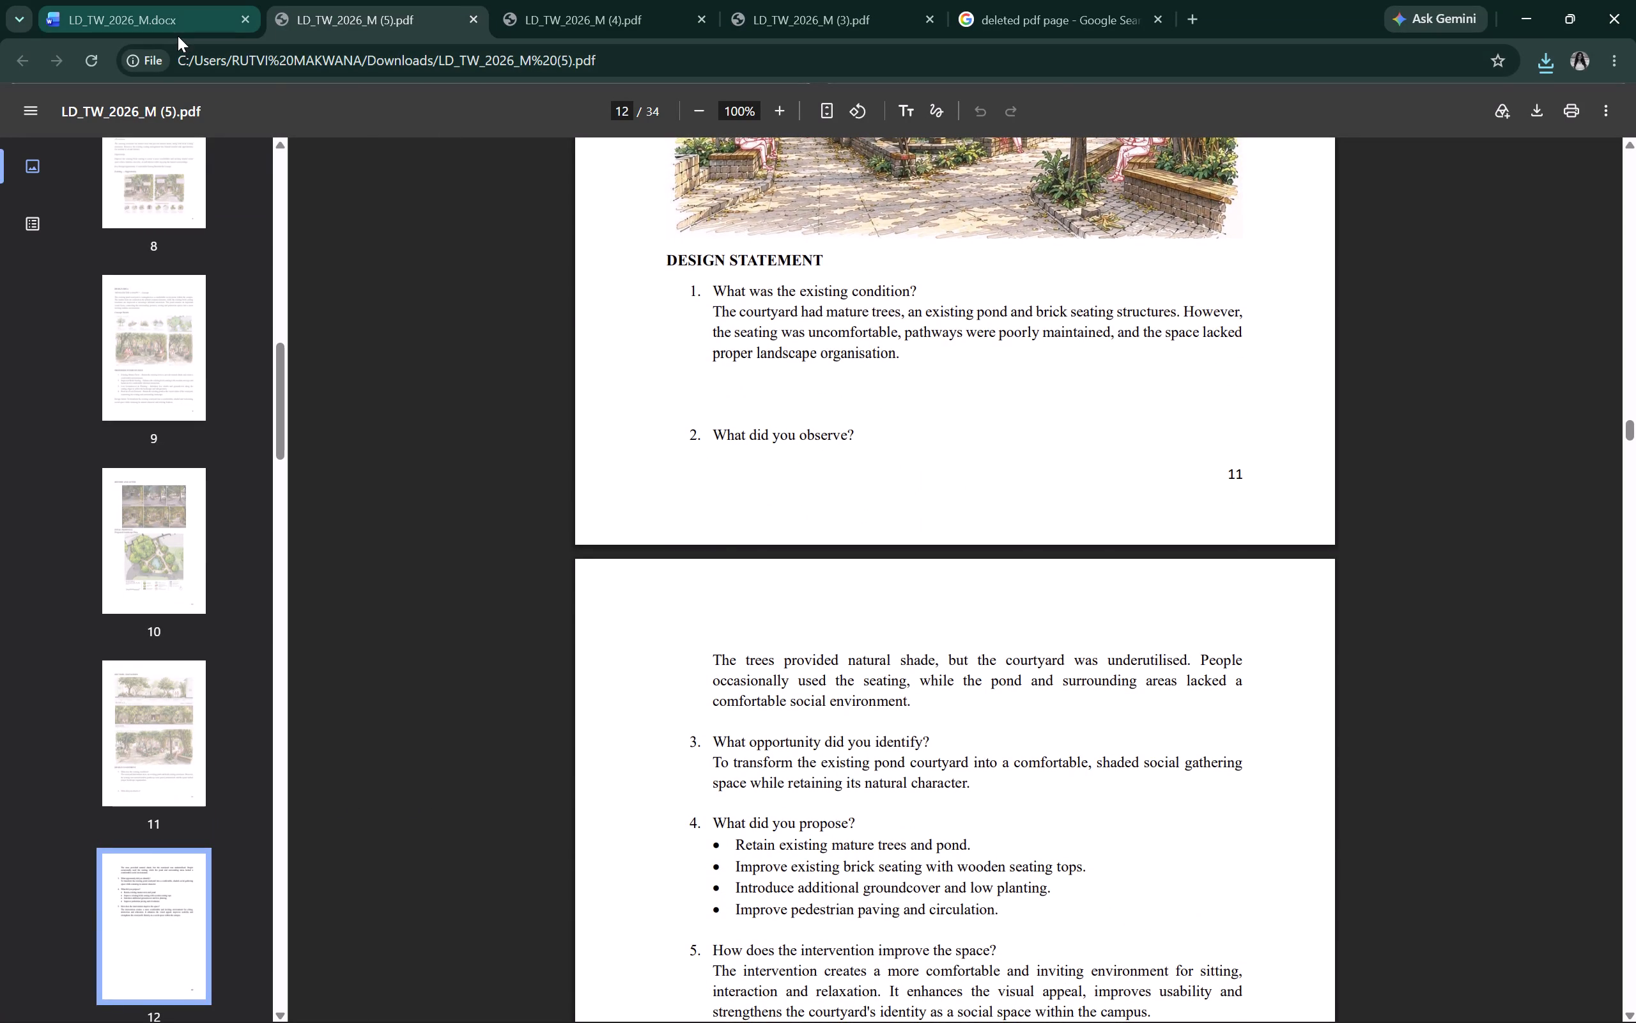
Switch to Canva, upload LD_TW_2026_M (5).pdf from Downloads, and open it as a design.
left_click(1523, 21)
left_click(830, 1001)
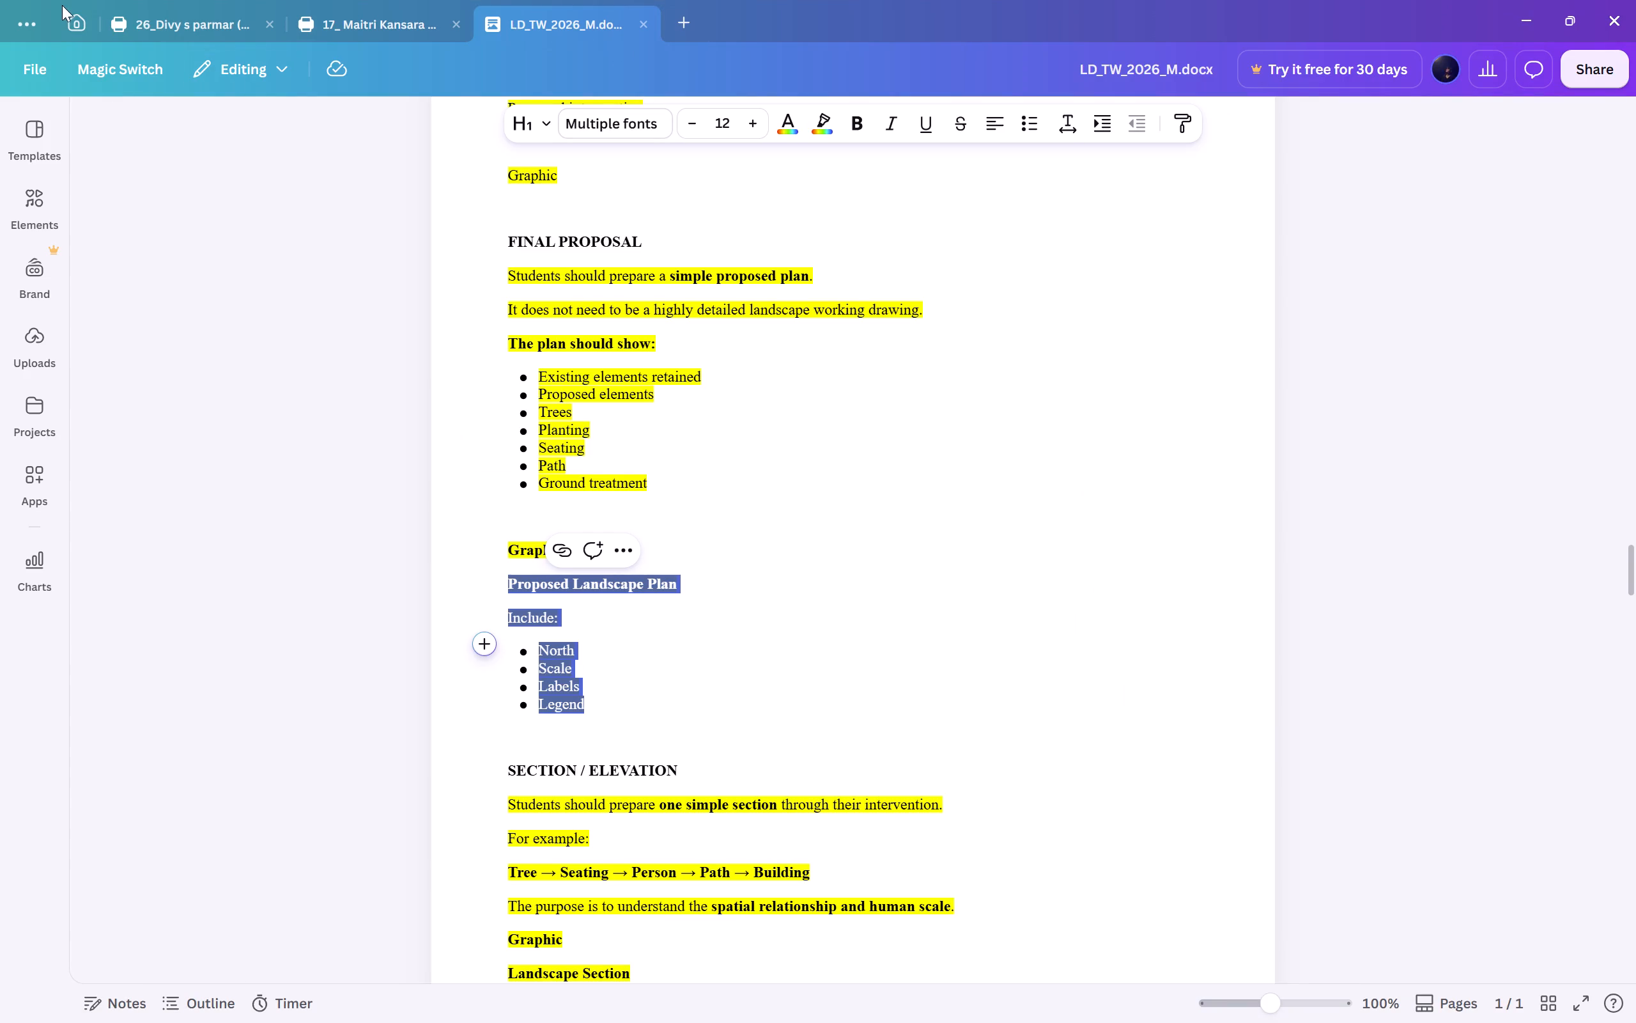
left_click(77, 30)
scroll(1192, 379, "up", 6)
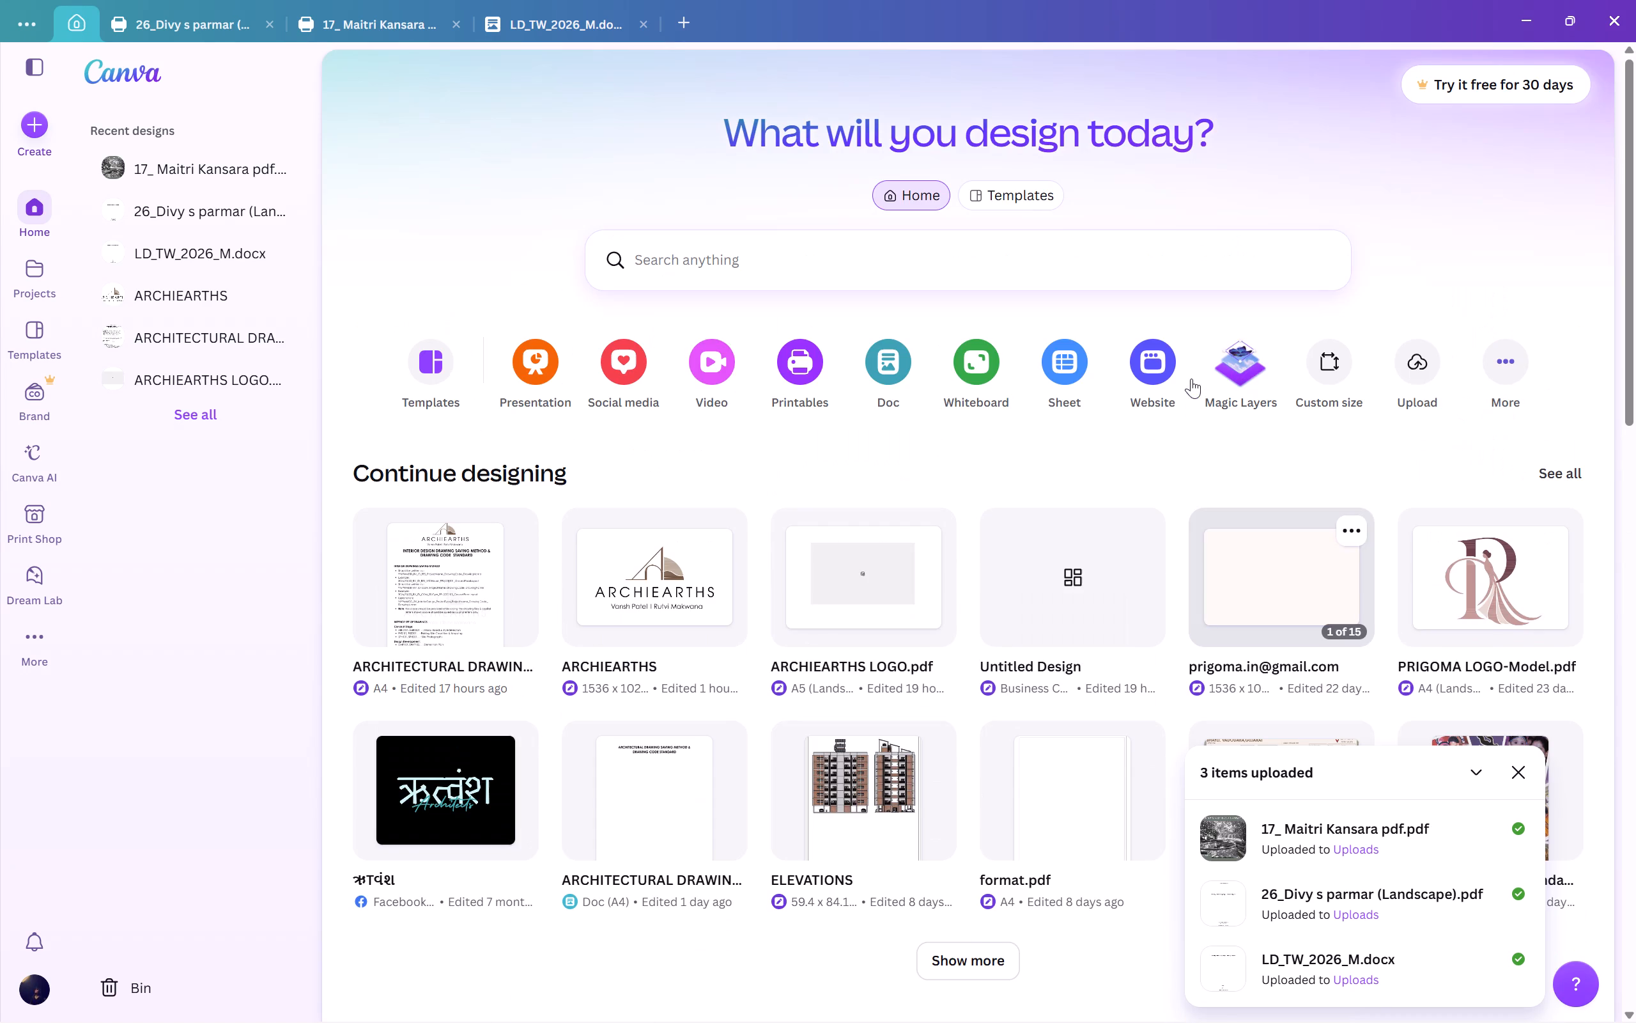
left_click(1417, 370)
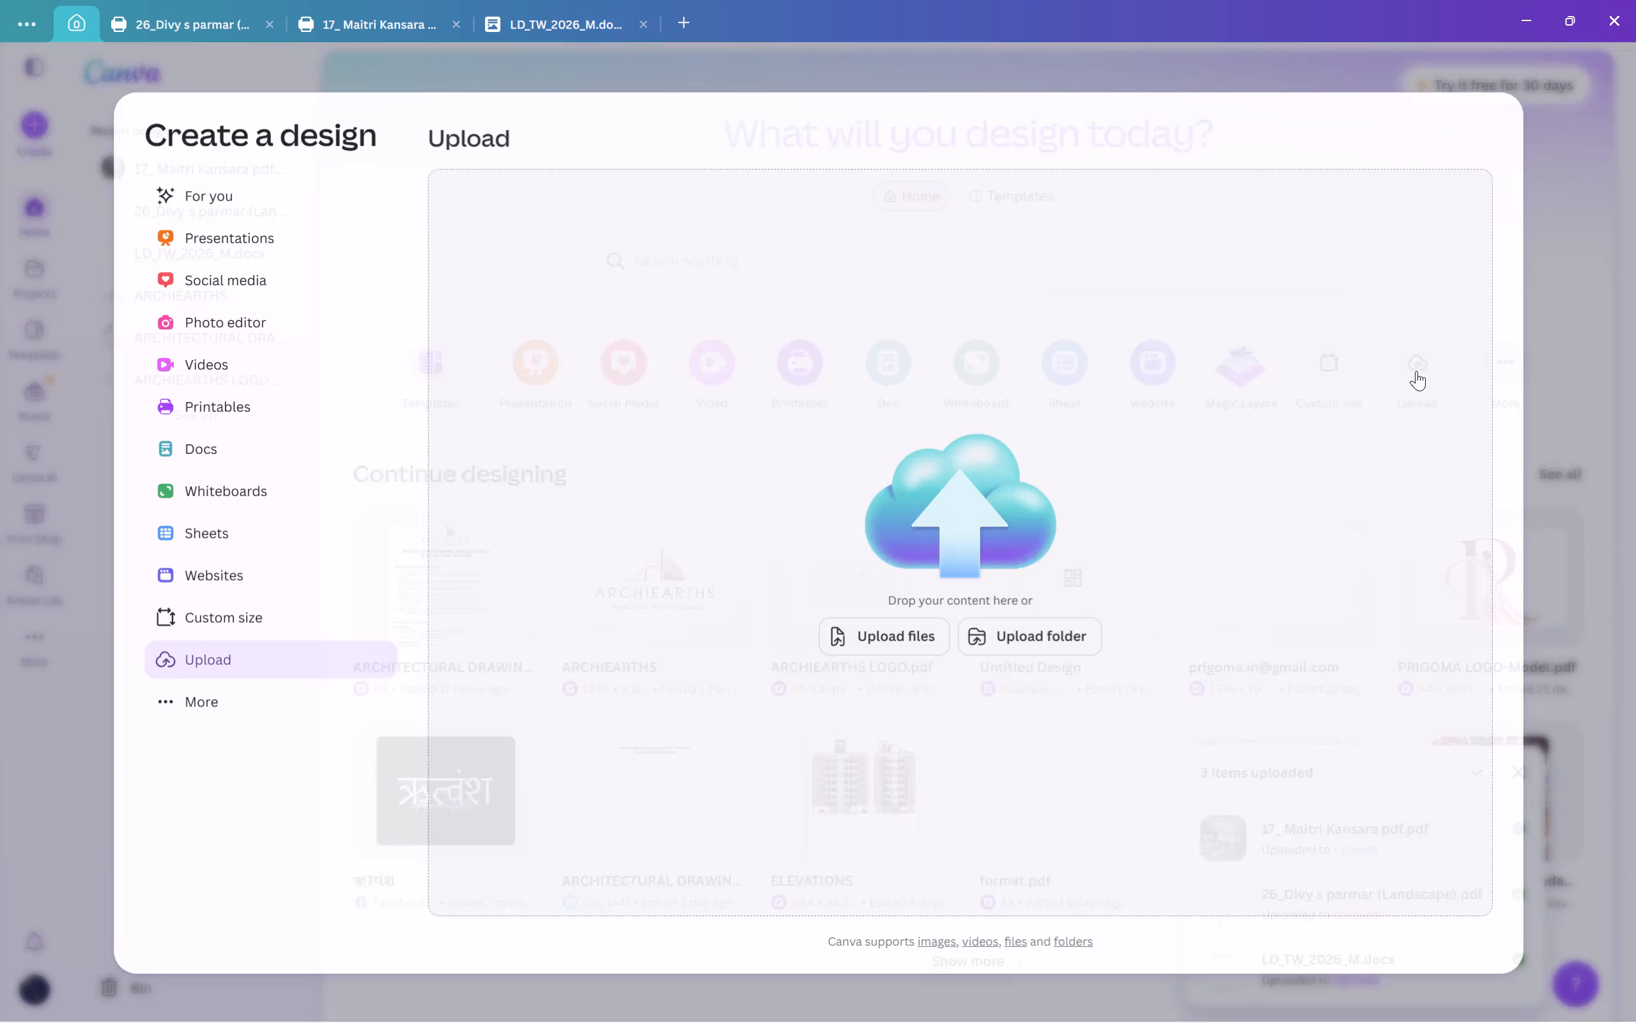
left_click(936, 646)
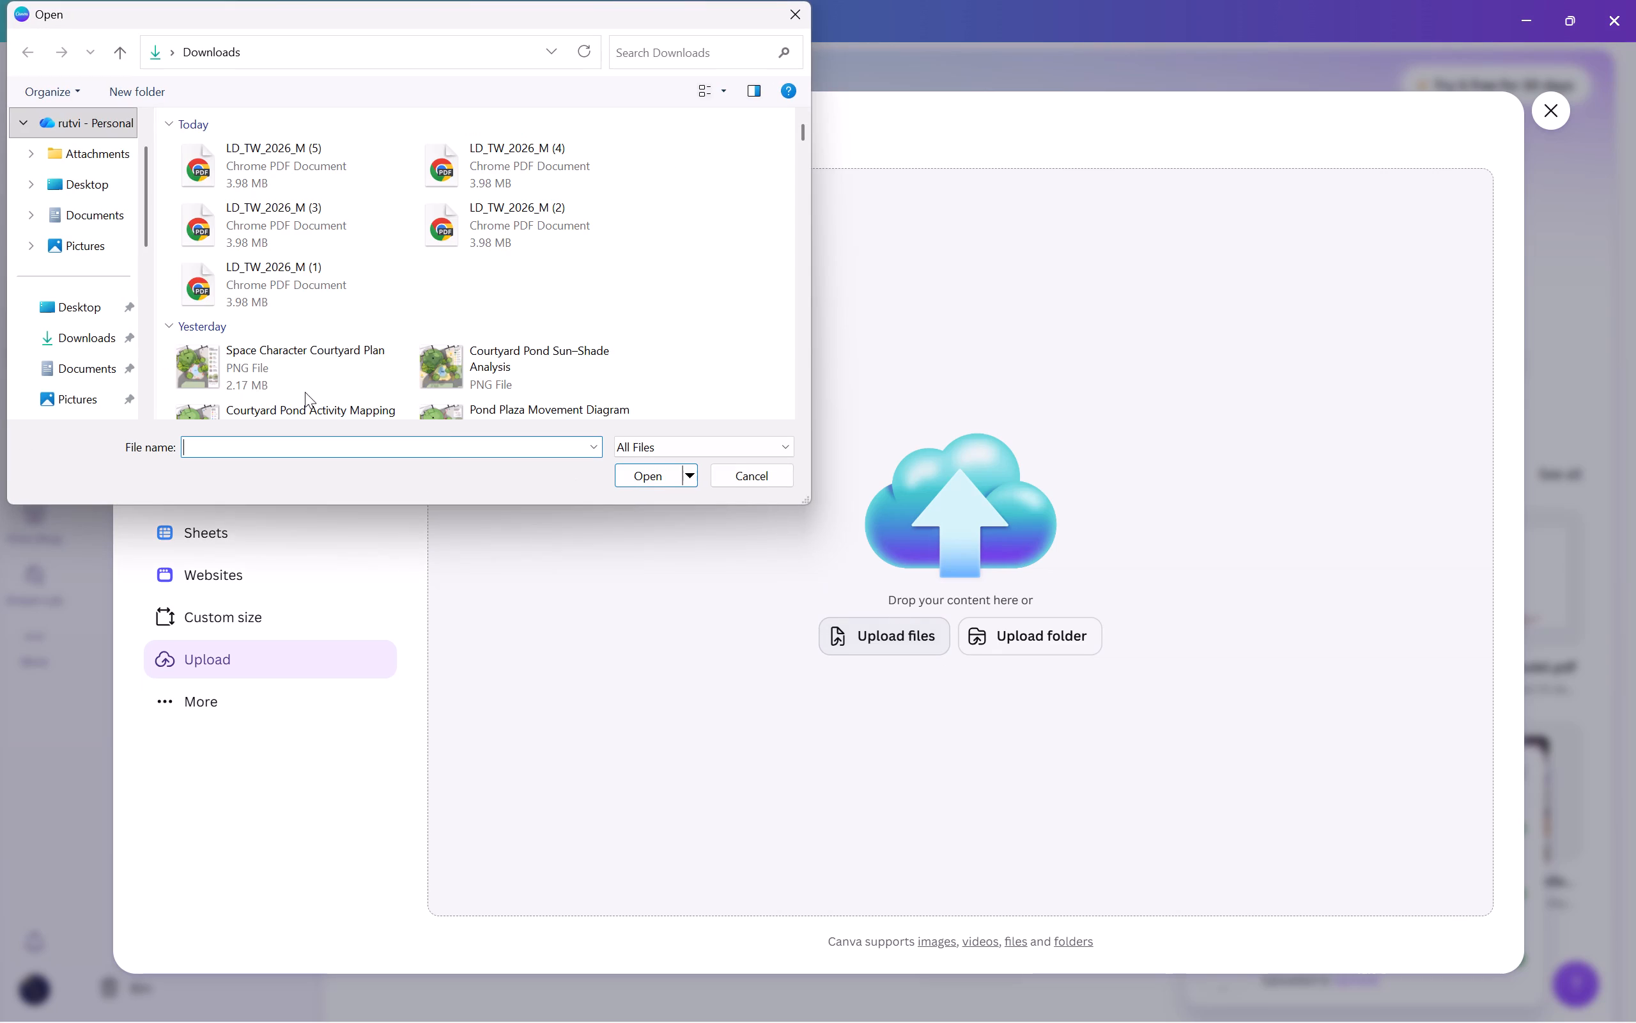
left_click(275, 164)
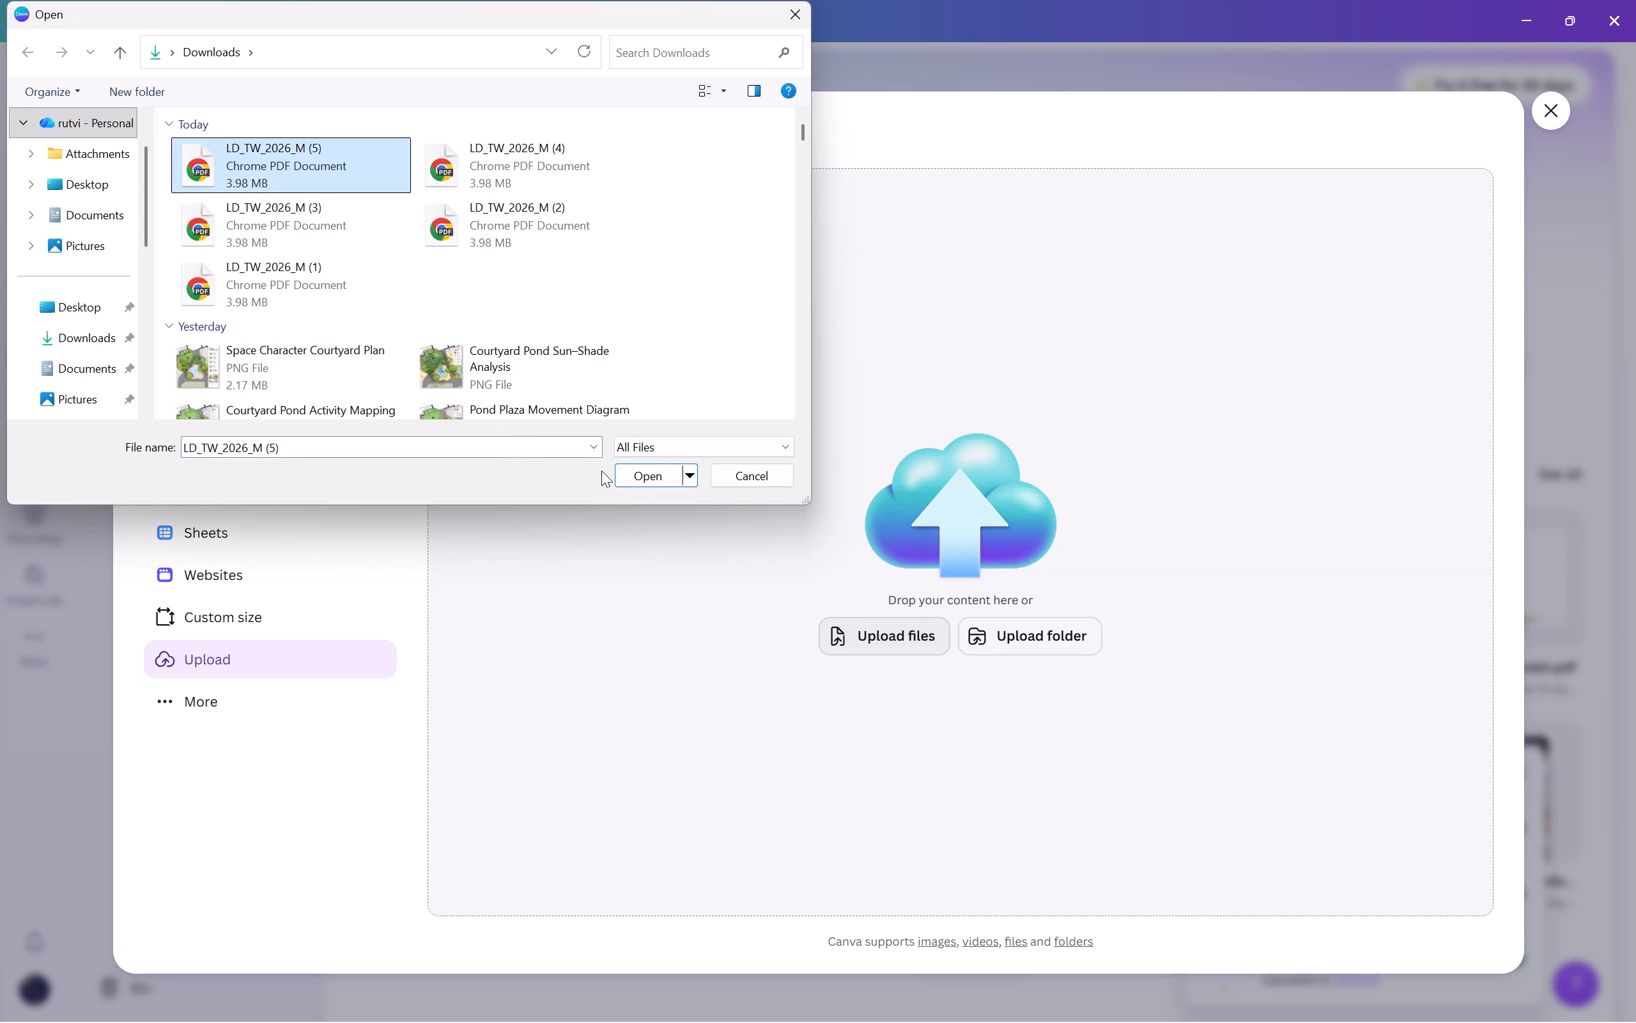
left_click(628, 477)
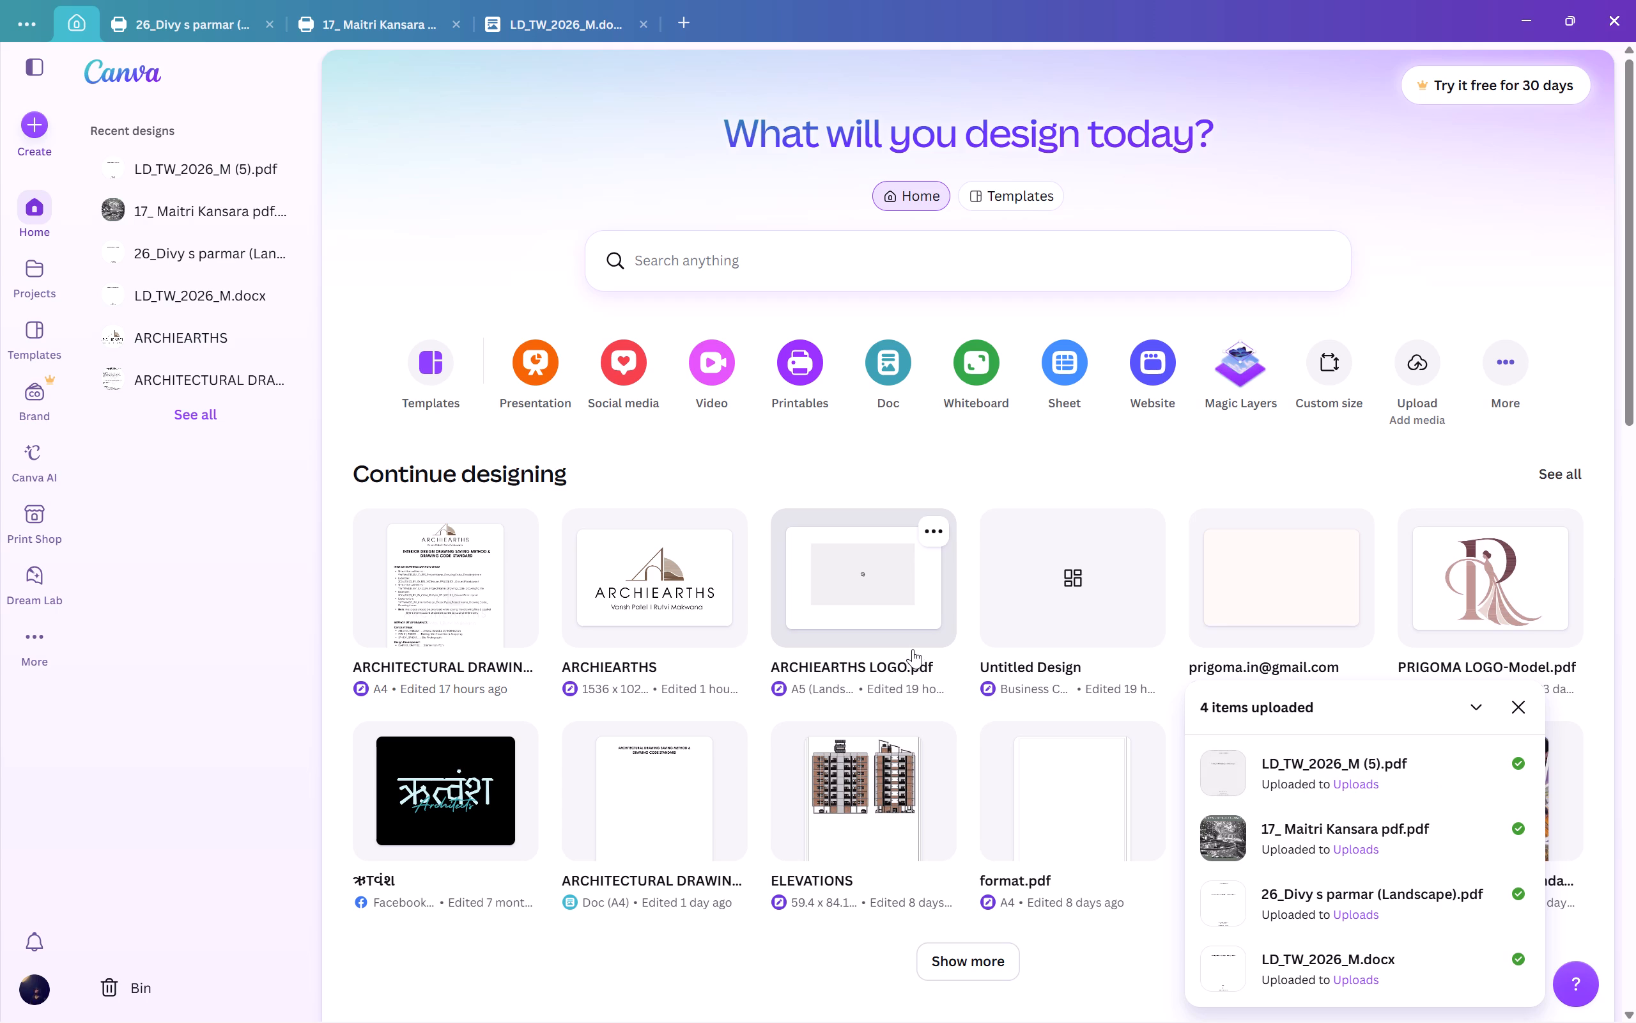
left_click(1521, 779)
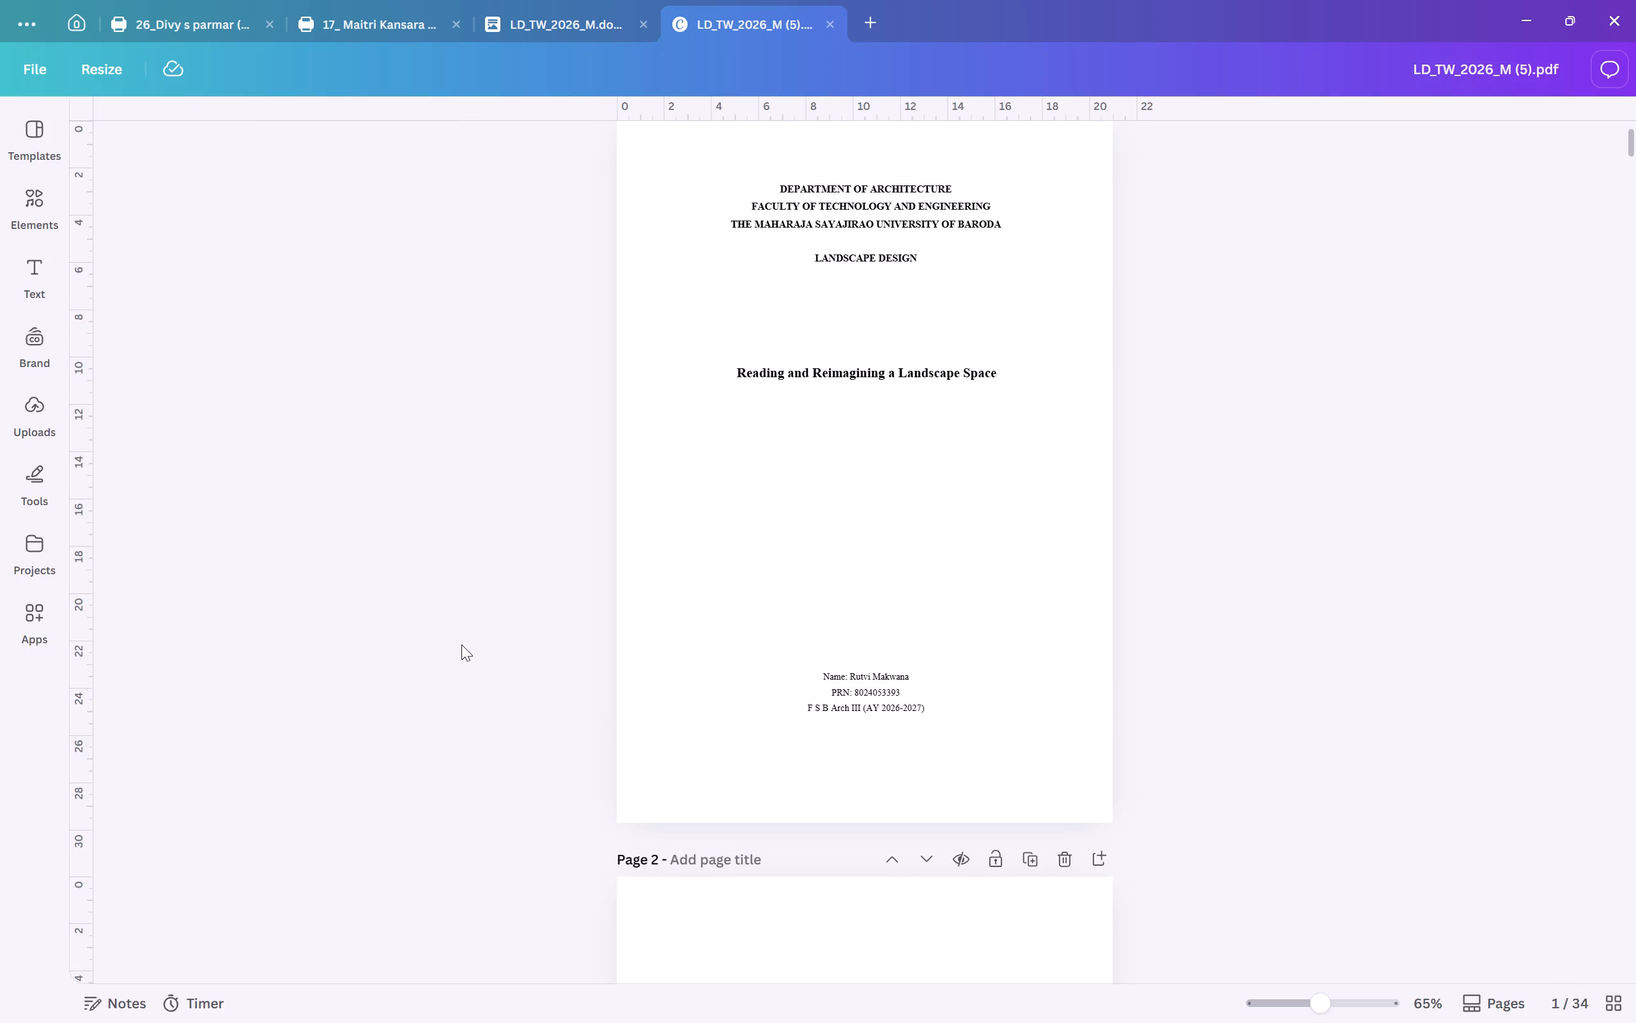
Look through the imported report pages from the cover to the Design Statement on page 11.
scroll(461, 644, "down", 3)
scroll(461, 644, "up", 7)
scroll(460, 644, "down", 20)
scroll(460, 644, "down", 2)
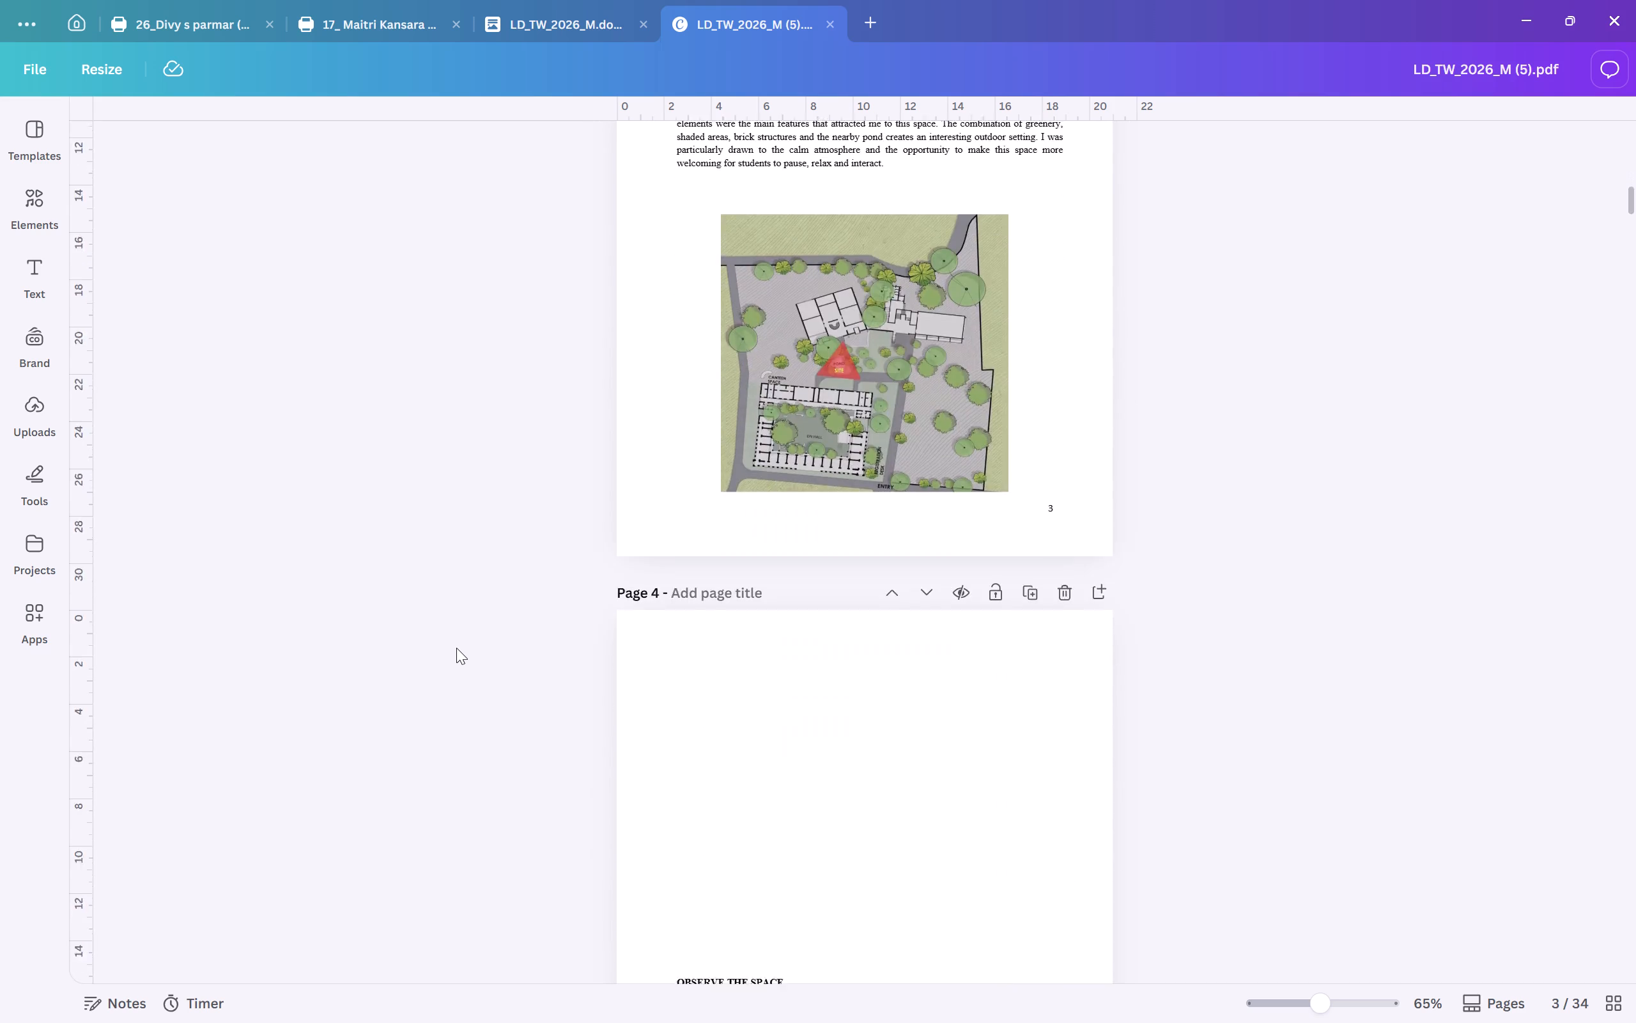
scroll(456, 648, "down", 6)
scroll(456, 648, "up", 4)
scroll(456, 648, "down", 10)
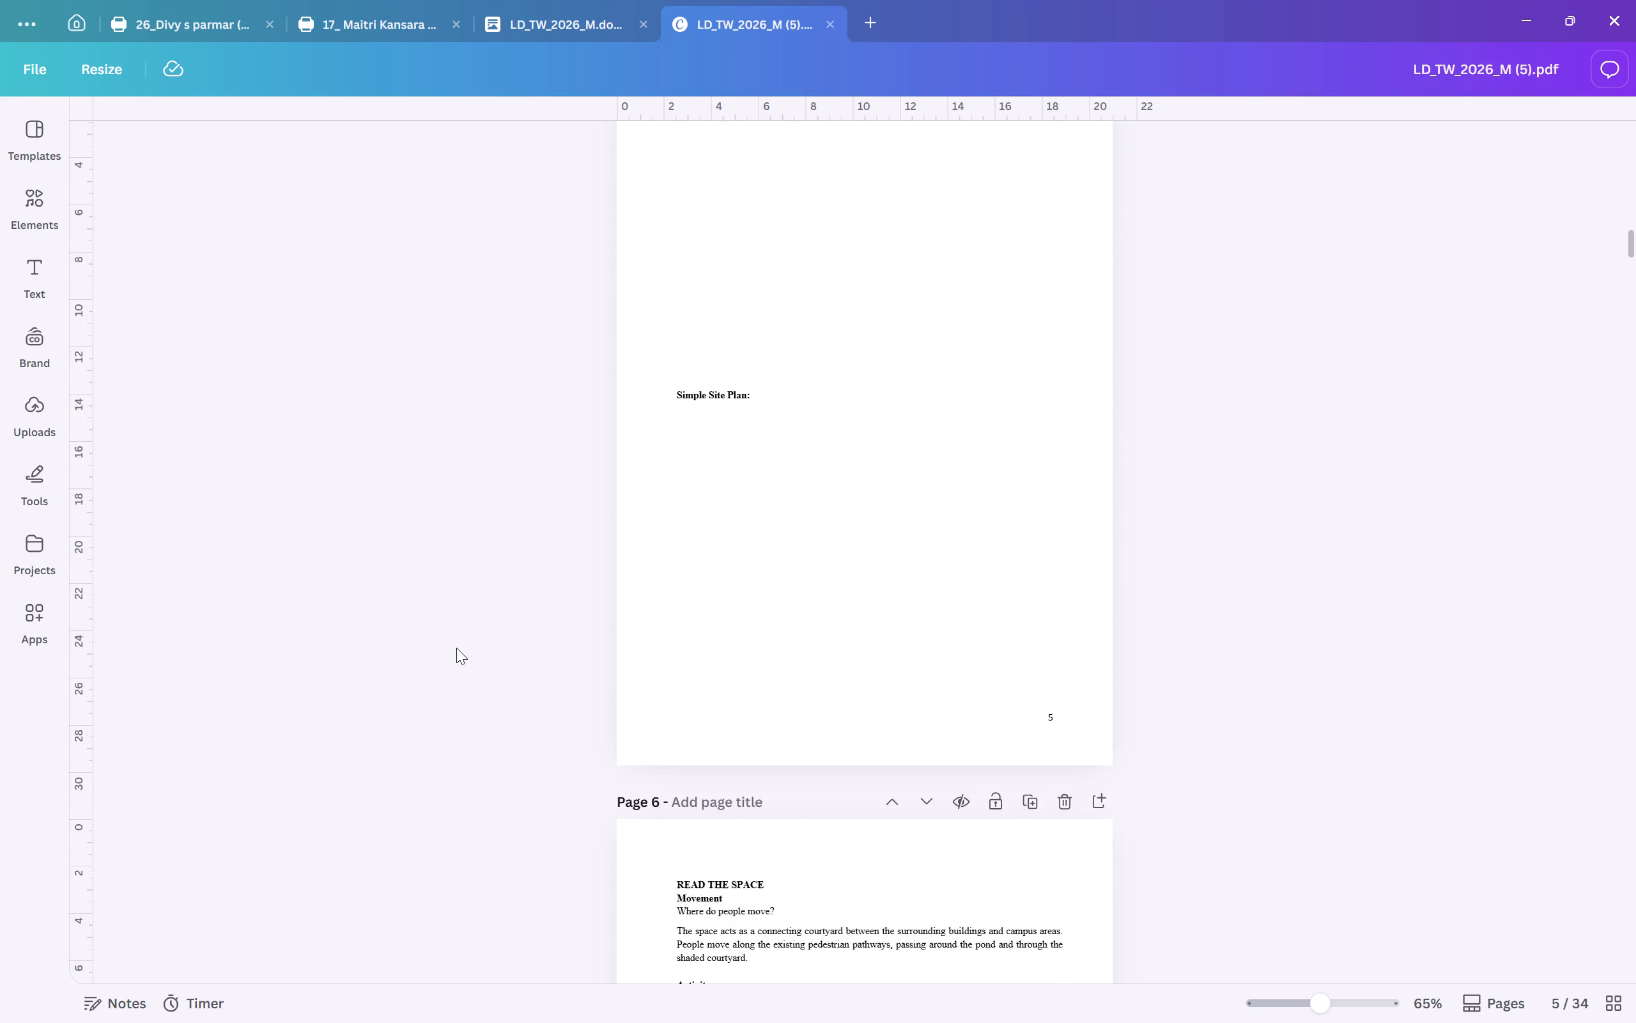
scroll(456, 648, "down", 17)
scroll(456, 648, "down", 5)
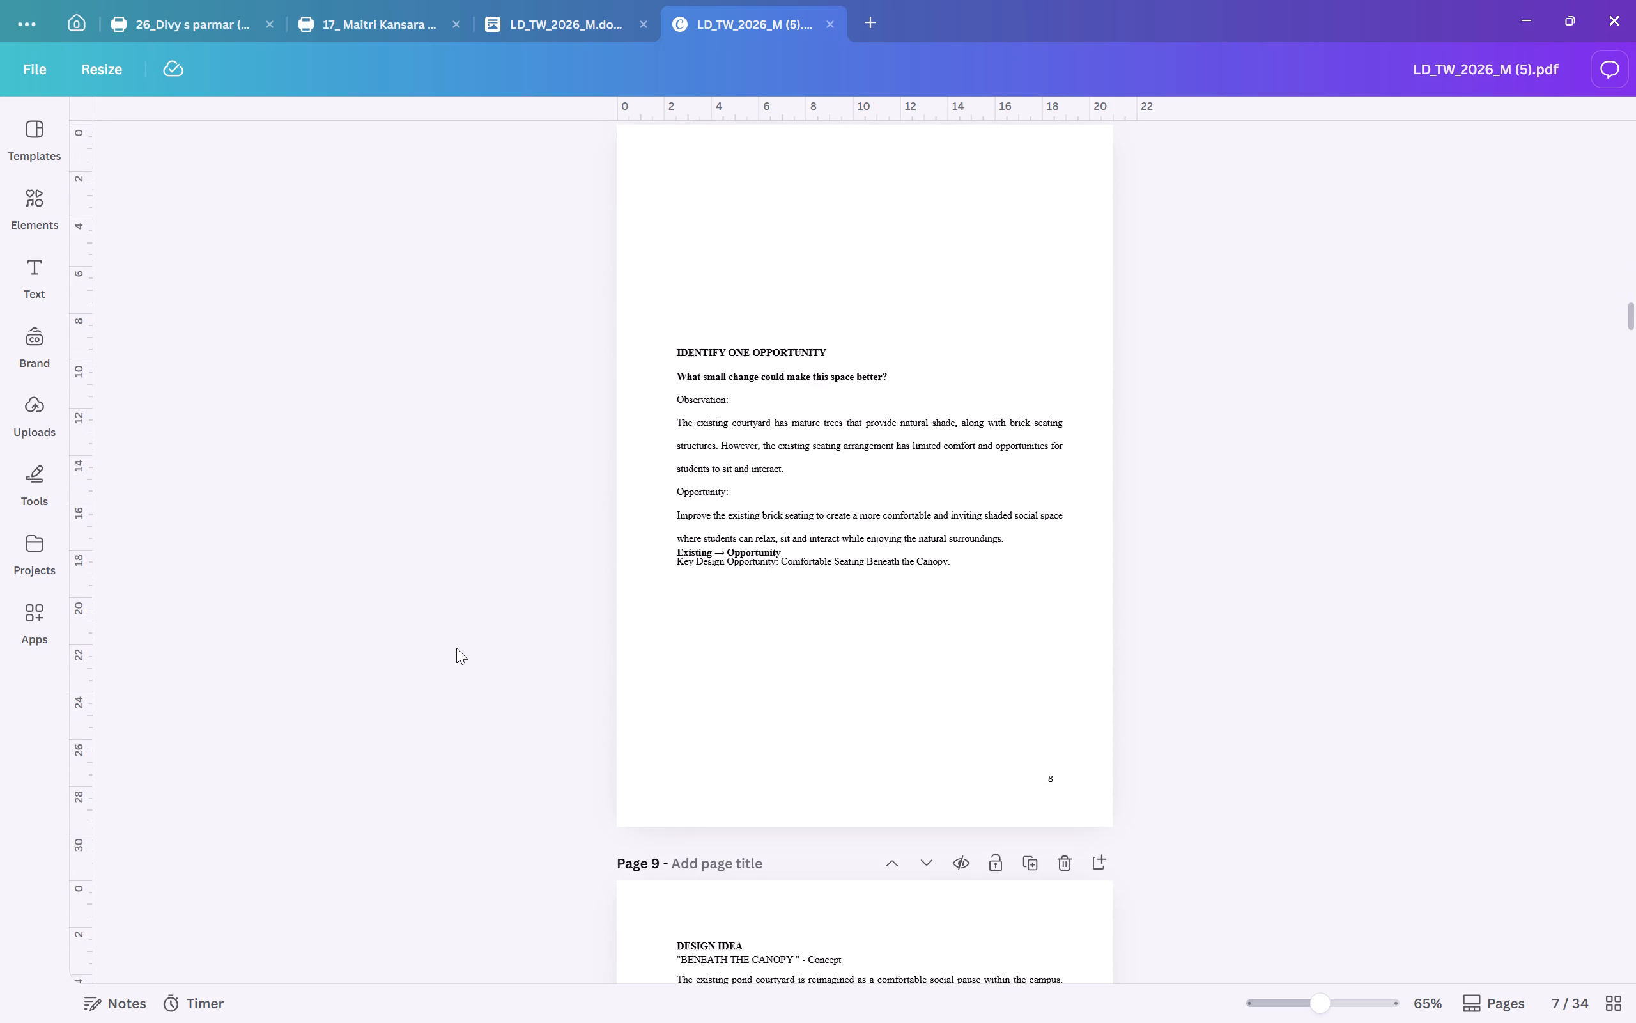
scroll(456, 648, "down", 6)
scroll(456, 648, "up", 4)
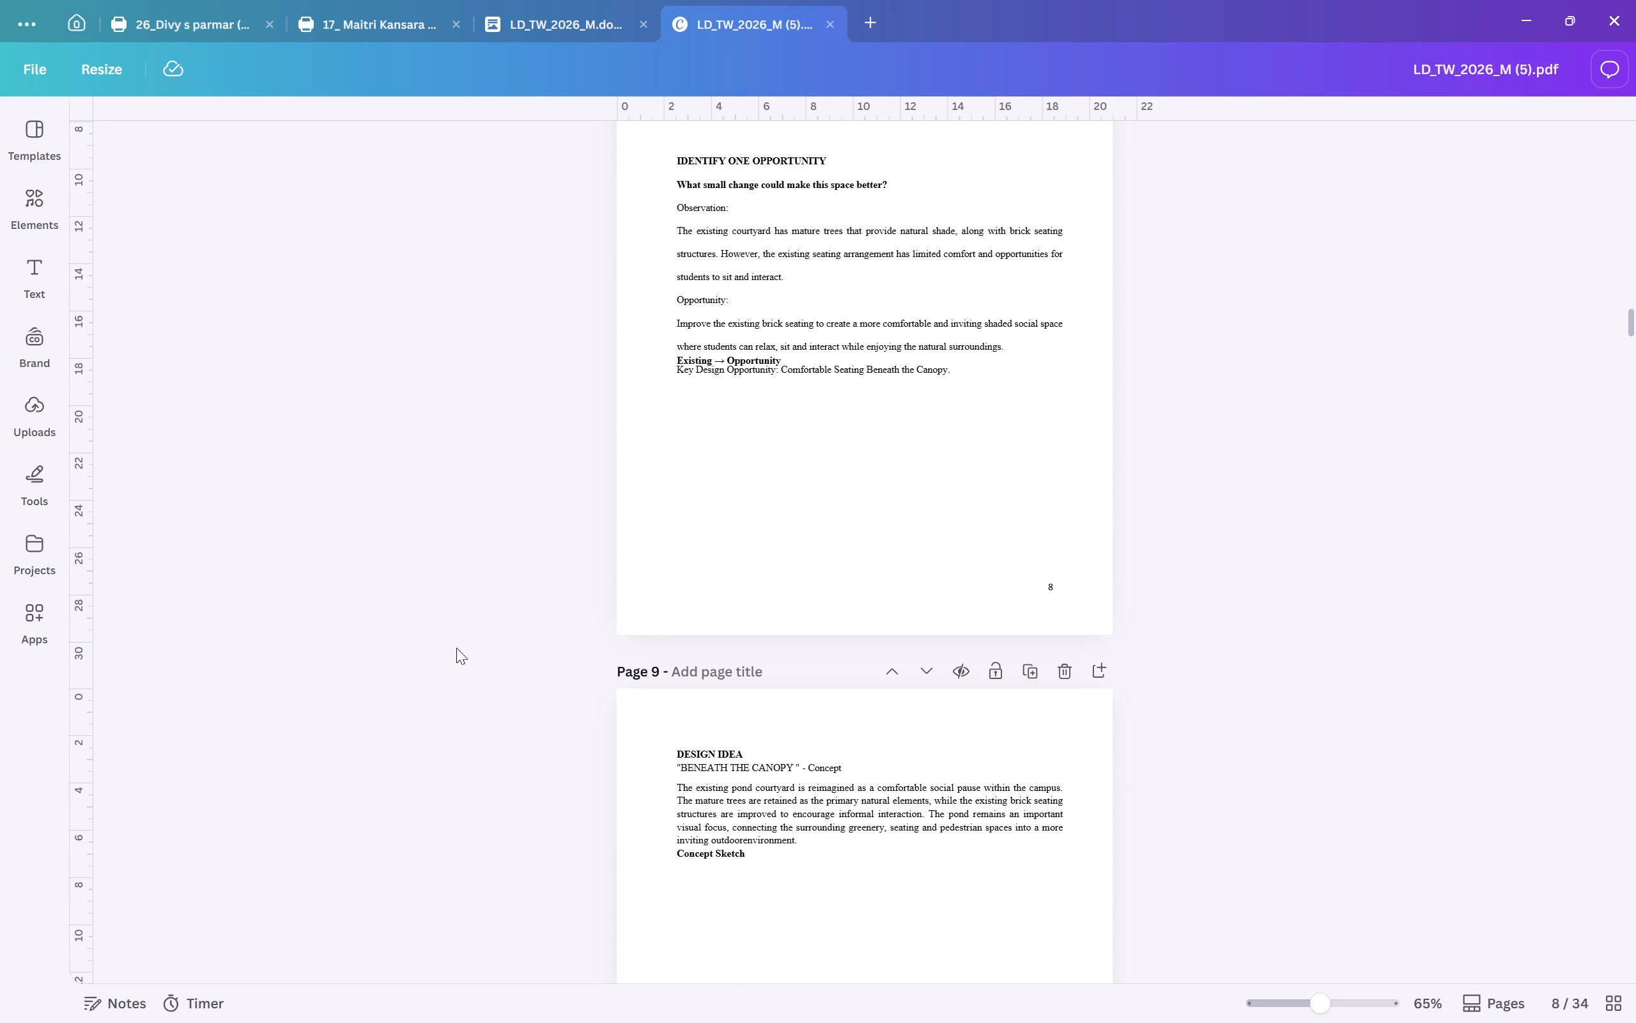
scroll(456, 648, "down", 12)
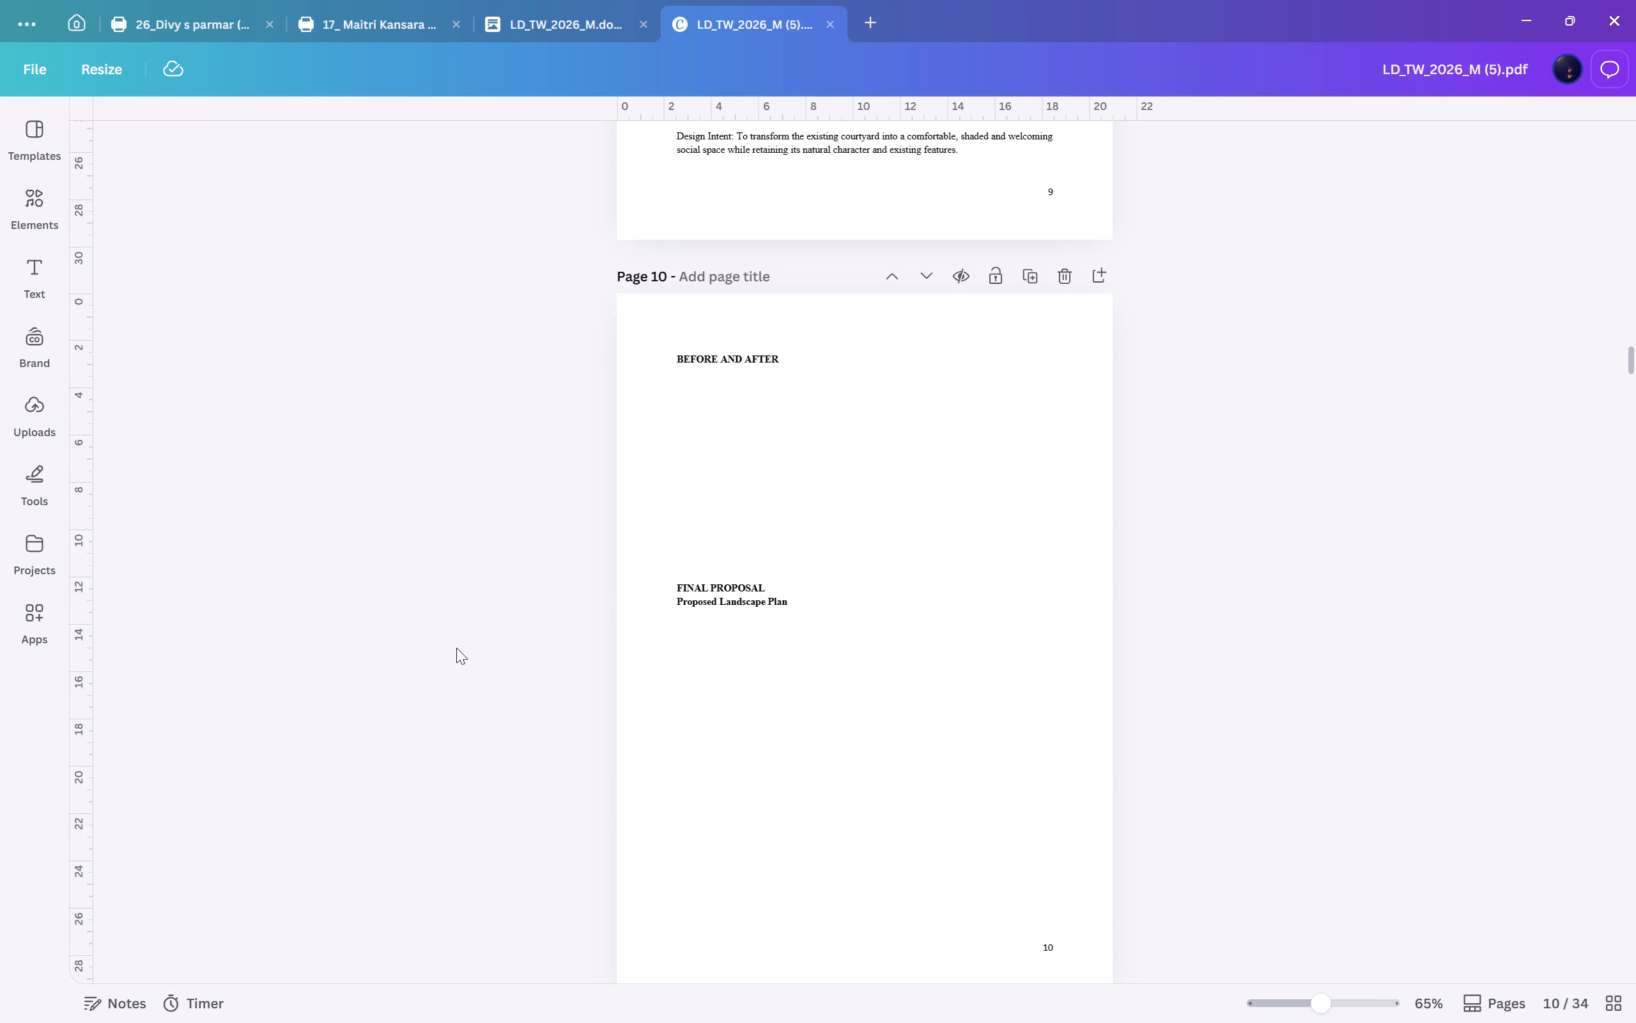
scroll(456, 648, "down", 10)
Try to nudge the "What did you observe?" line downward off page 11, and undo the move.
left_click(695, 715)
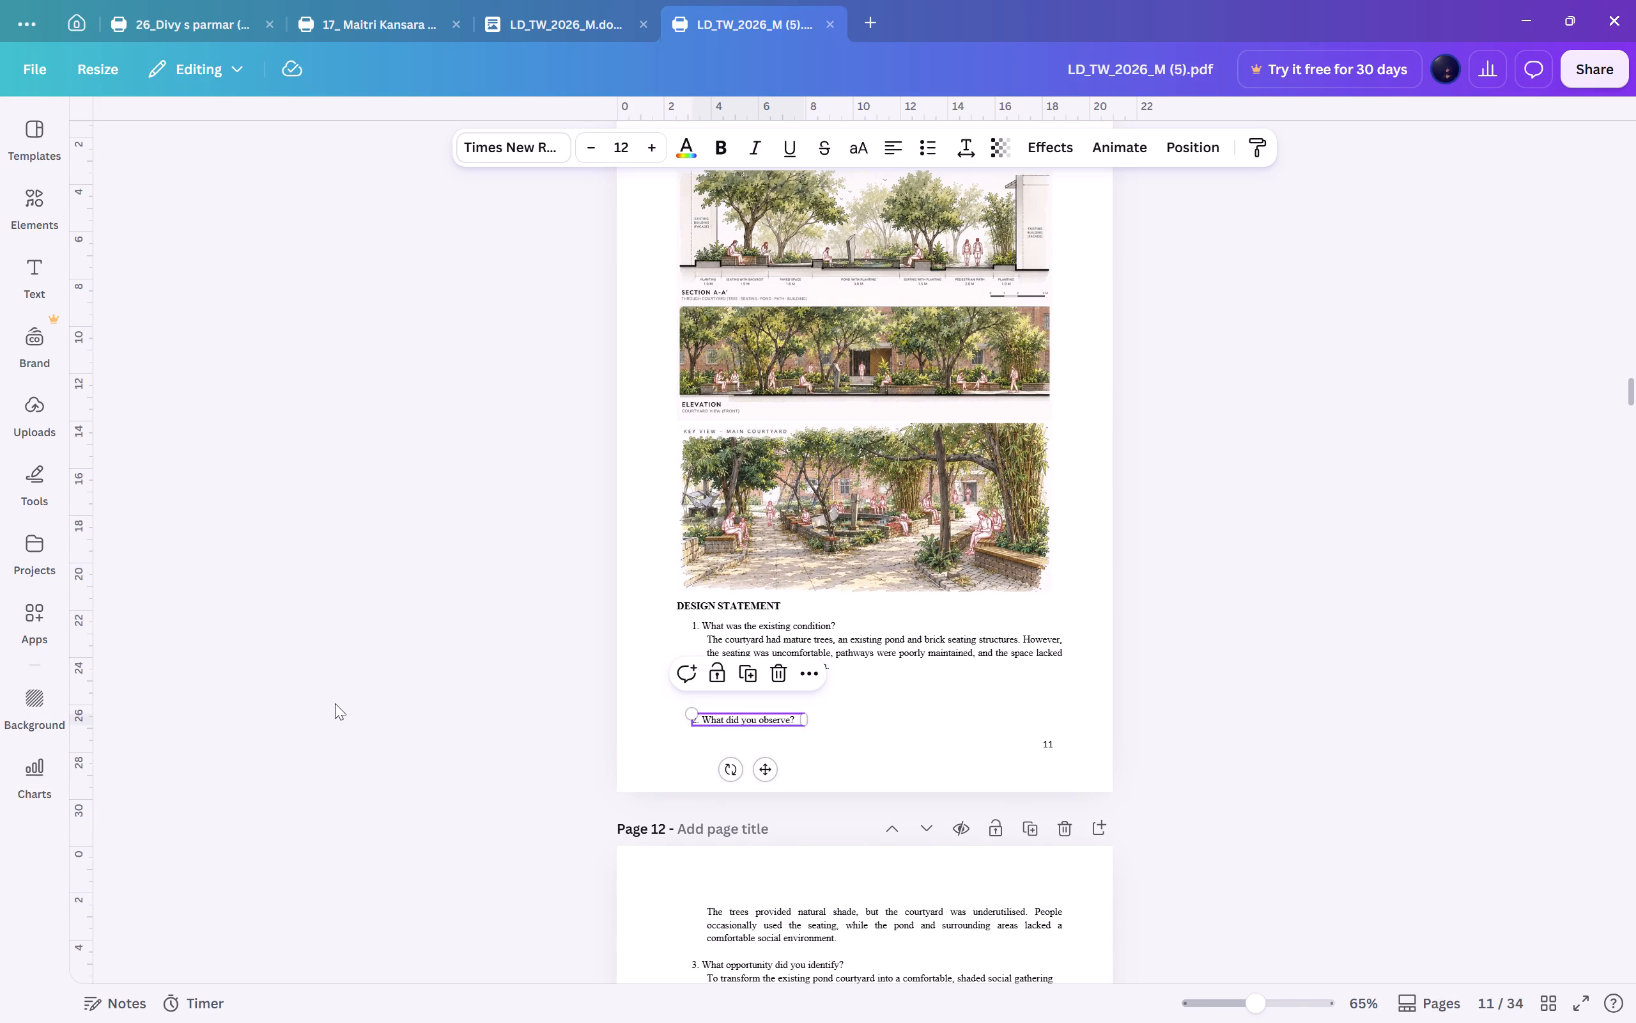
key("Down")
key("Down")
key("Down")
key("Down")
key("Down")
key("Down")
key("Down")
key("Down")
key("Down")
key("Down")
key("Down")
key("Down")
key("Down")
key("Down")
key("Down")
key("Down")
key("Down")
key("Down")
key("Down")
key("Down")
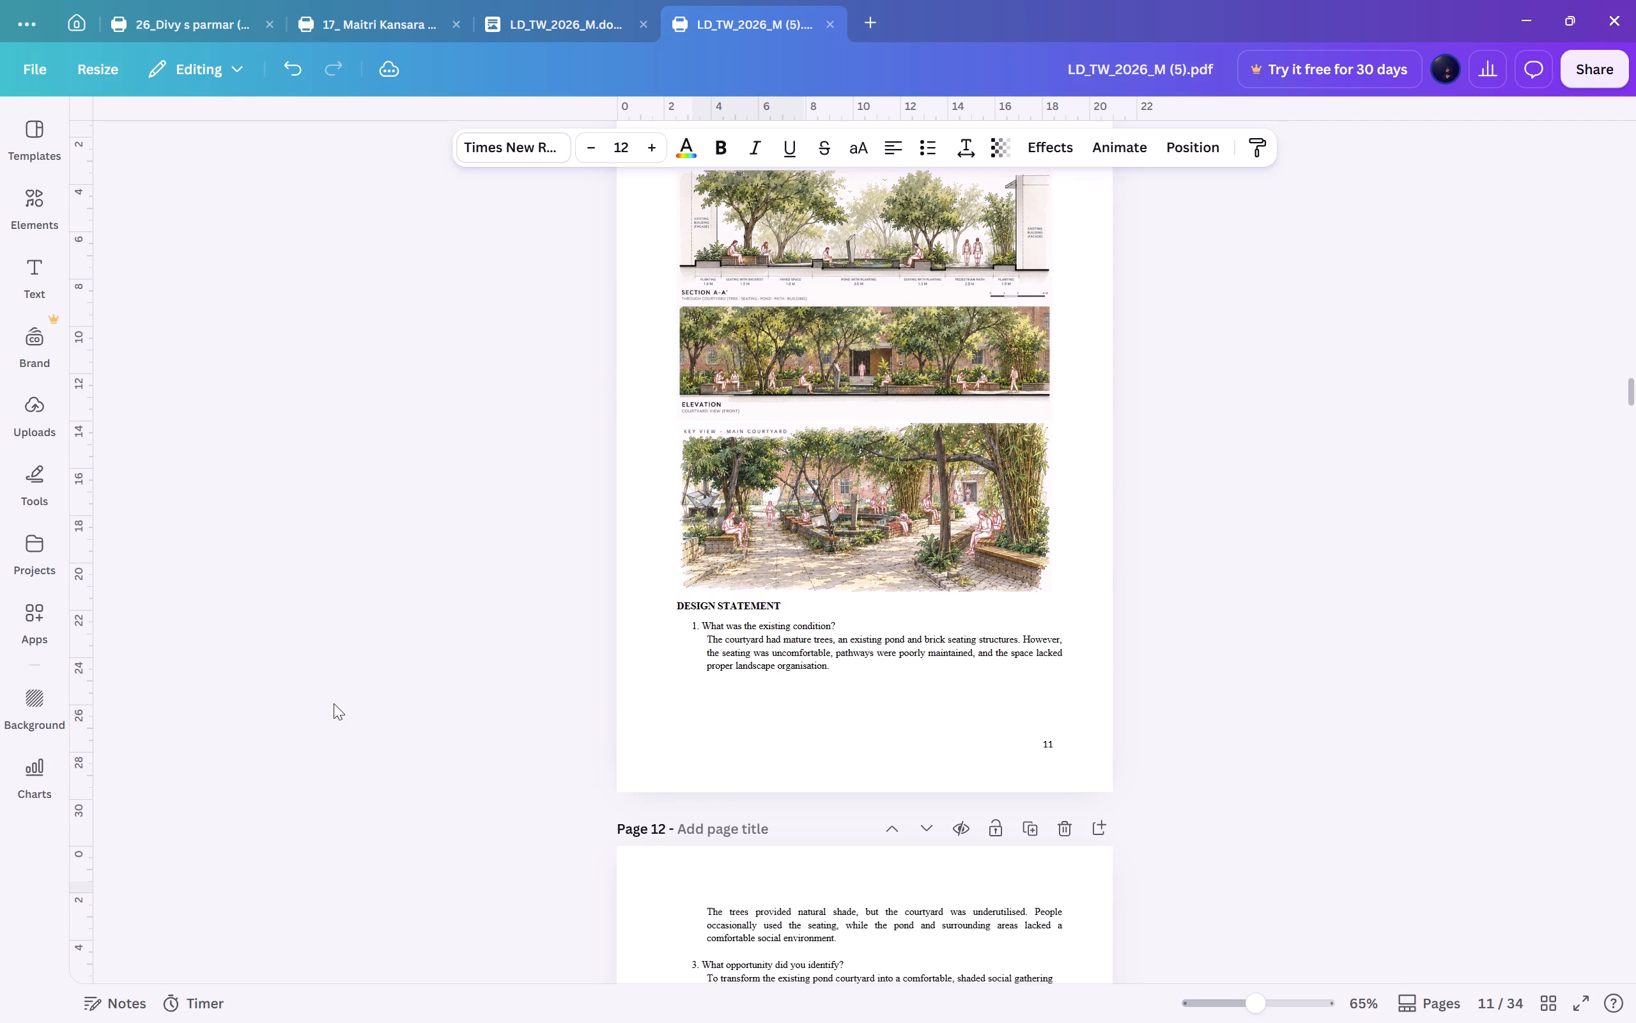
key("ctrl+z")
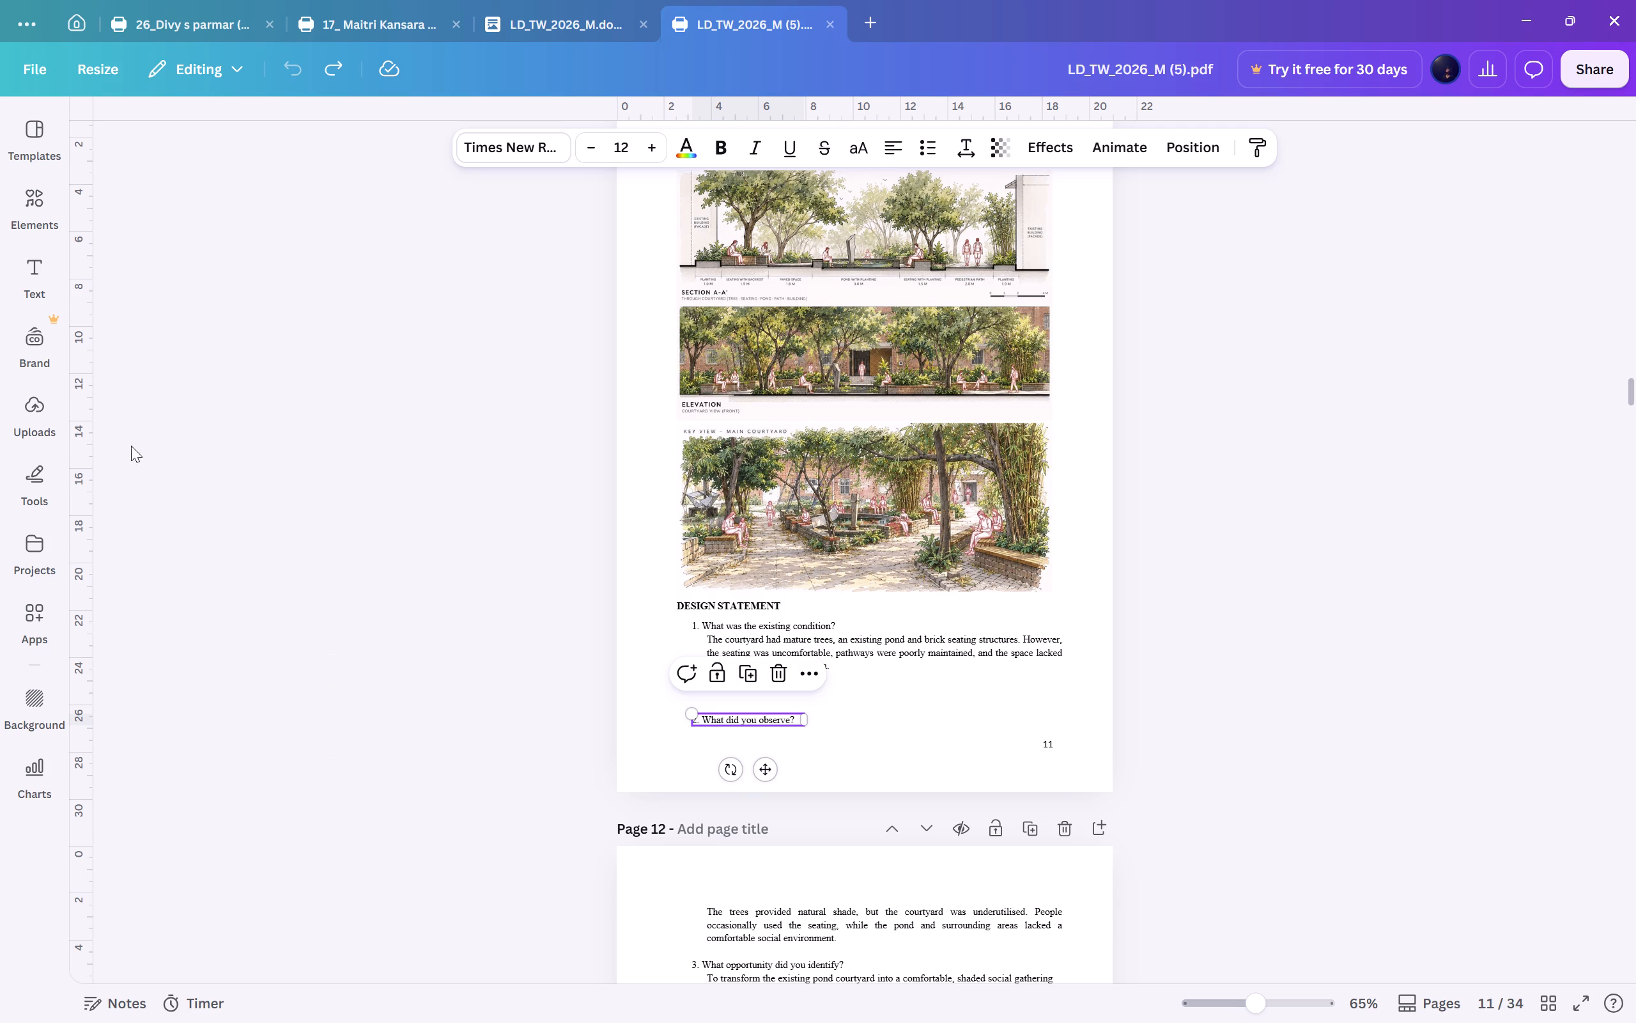
Move the "What did you observe?" line from page 11 to page 12, directly above its answer text.
left_click_drag(767, 776, 757, 903)
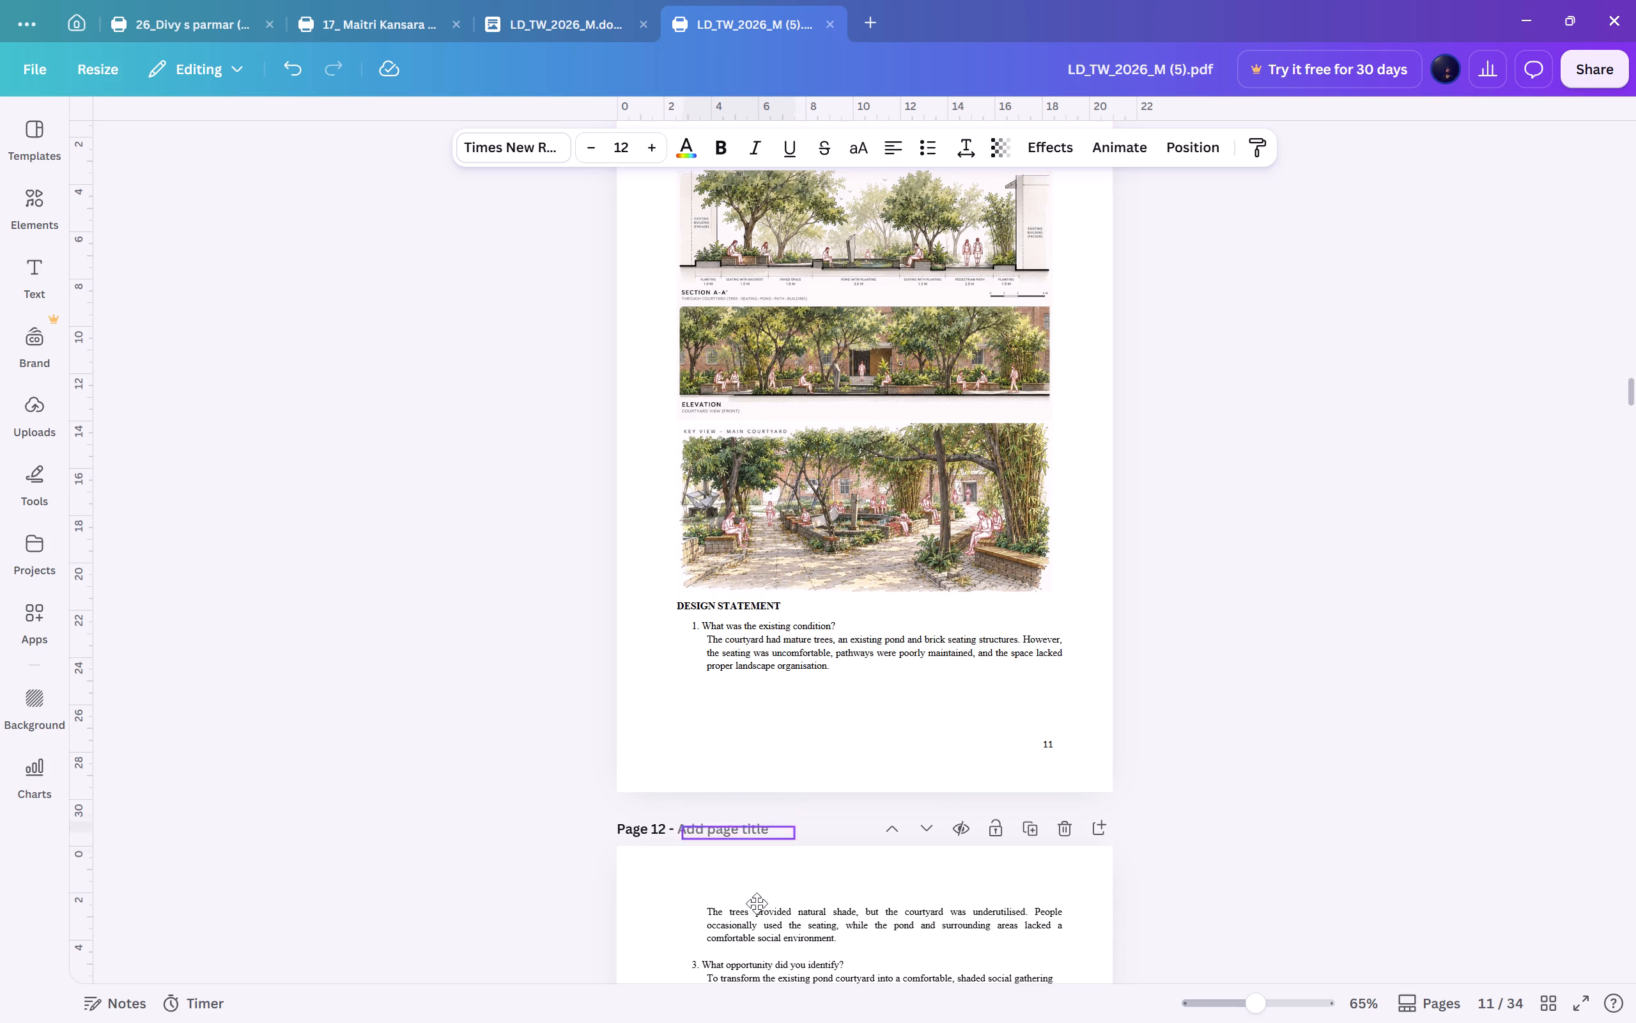
left_click_drag(757, 903, 761, 956)
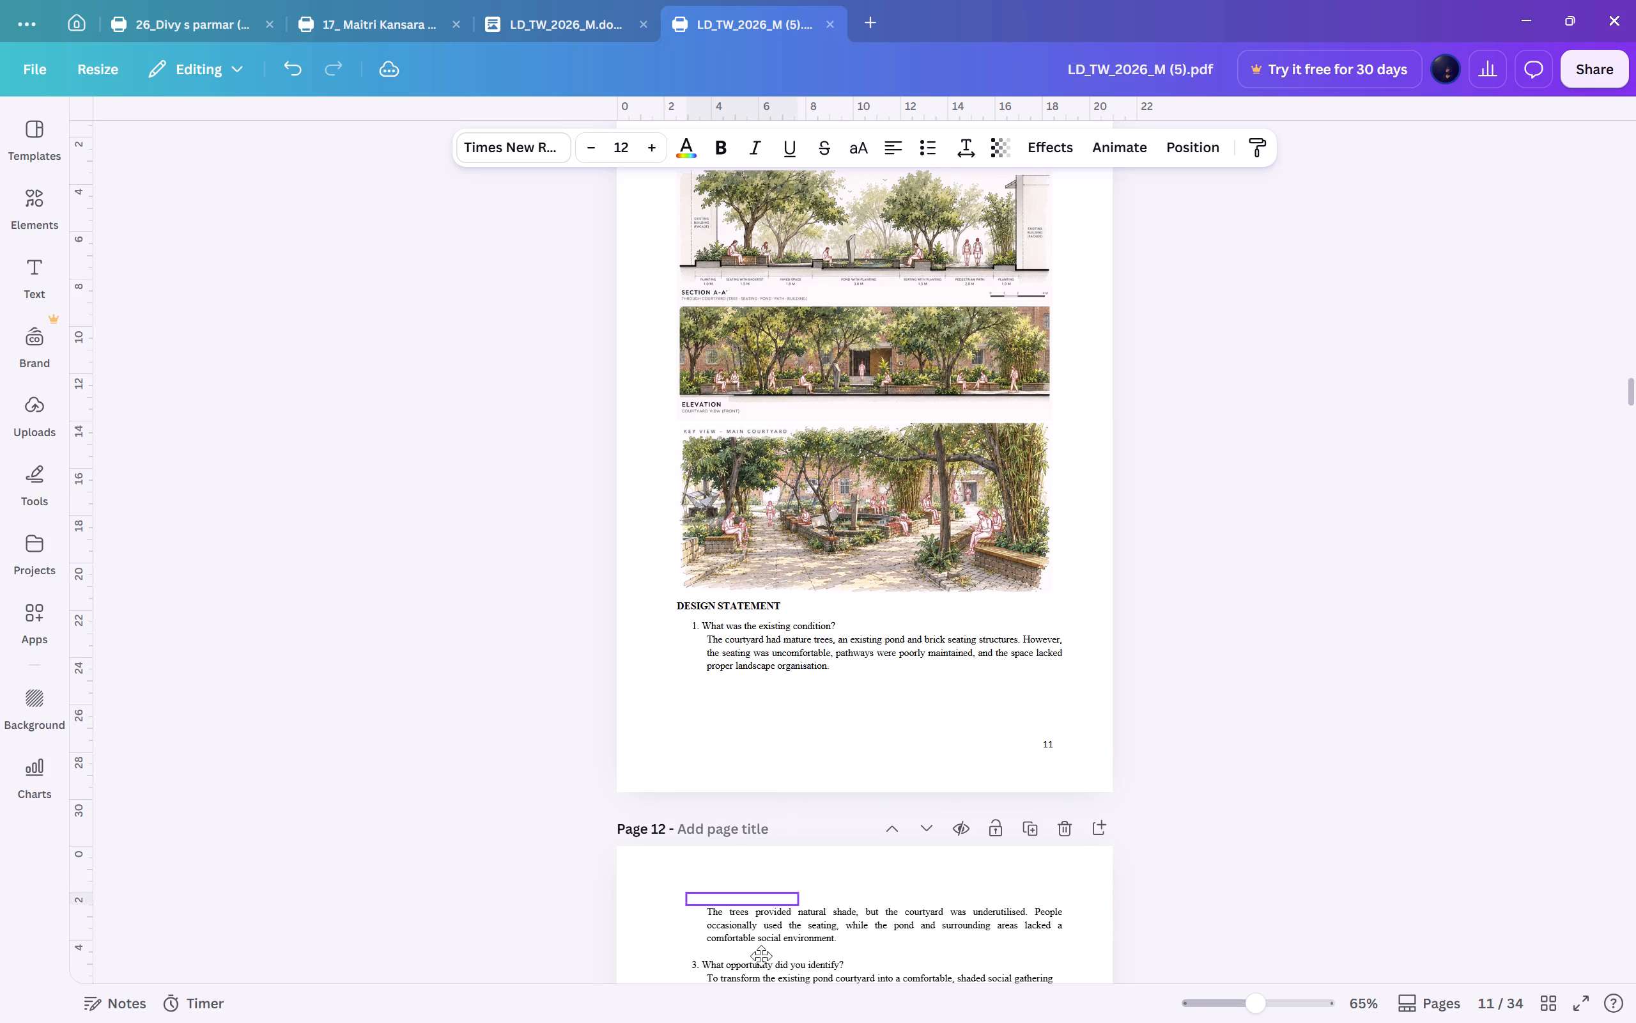
left_click_drag(761, 956, 762, 955)
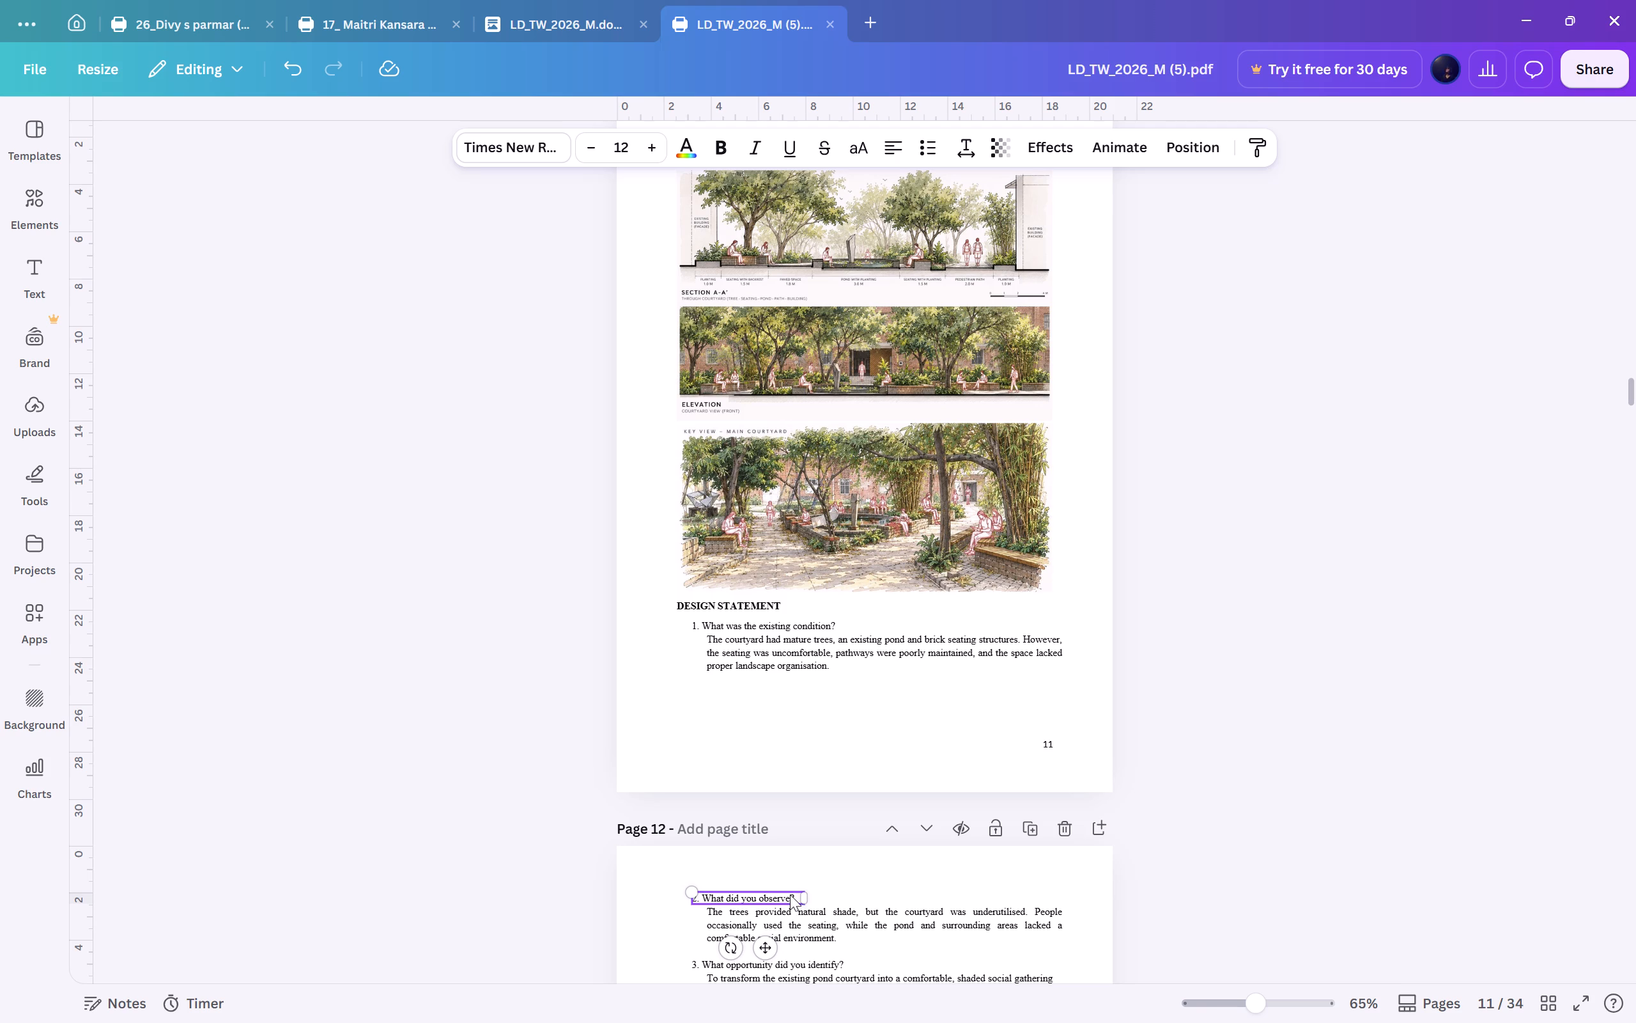
key("Up")
key("Up")
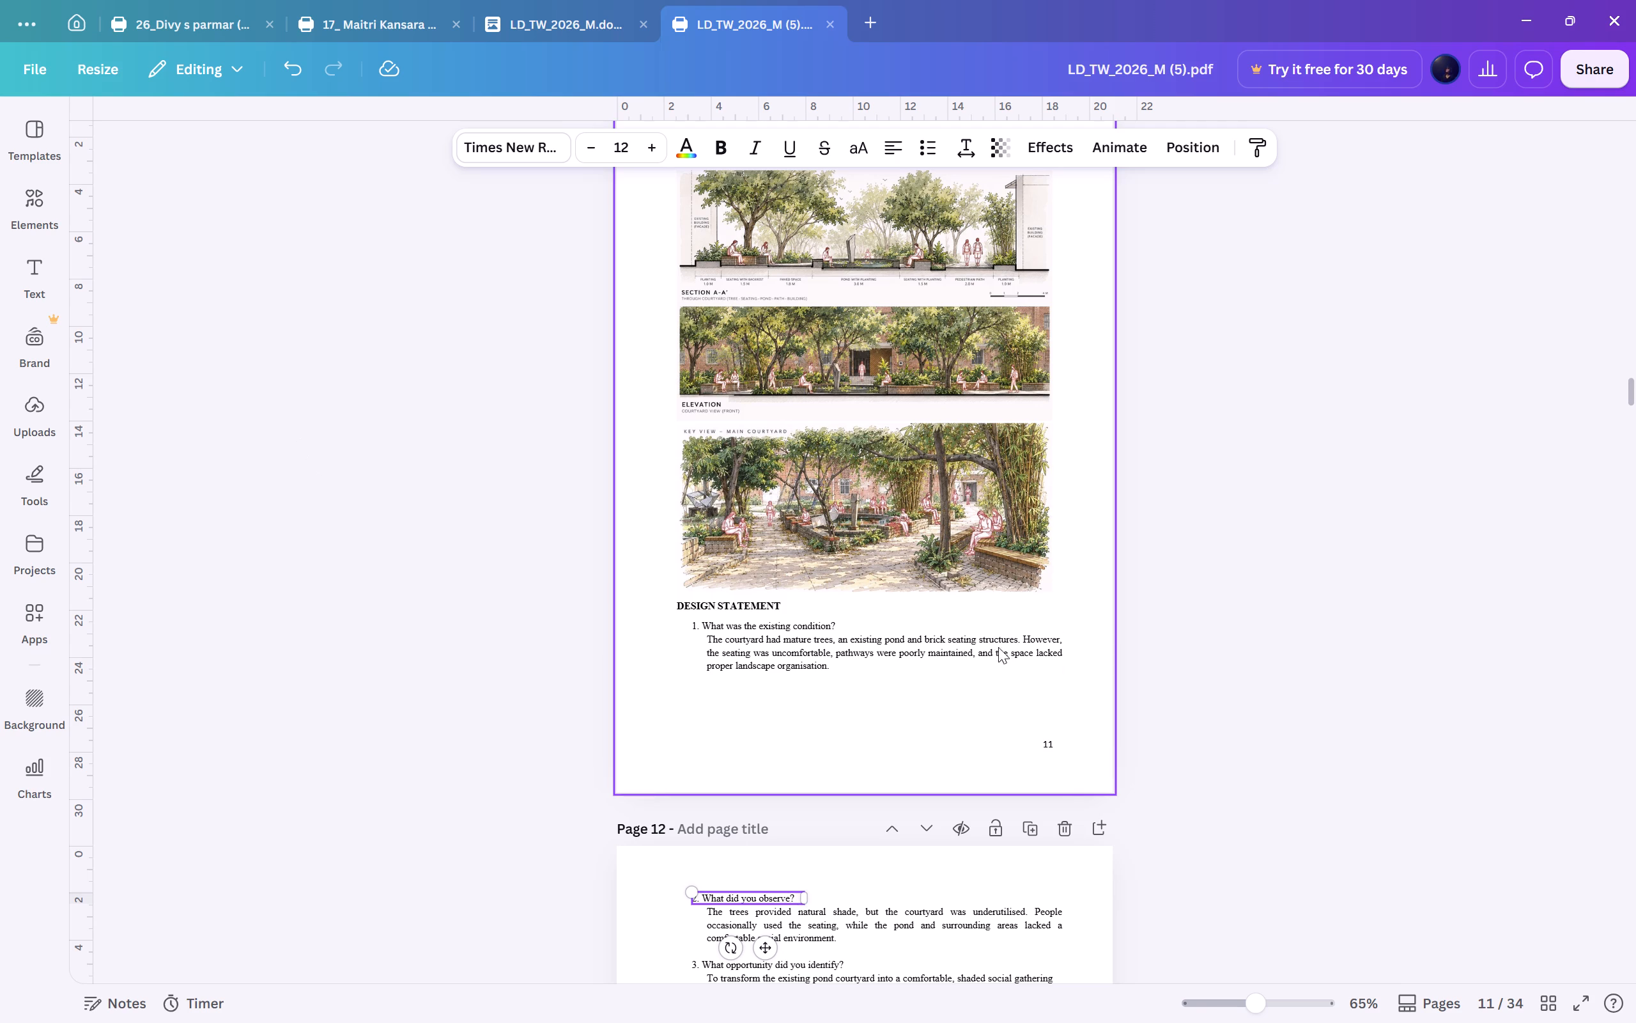
Nudge the "What did you observe?" line on page 12 slightly left towards alignment with the other numbered questions.
scroll(969, 677, "down", 3)
left_click(795, 604)
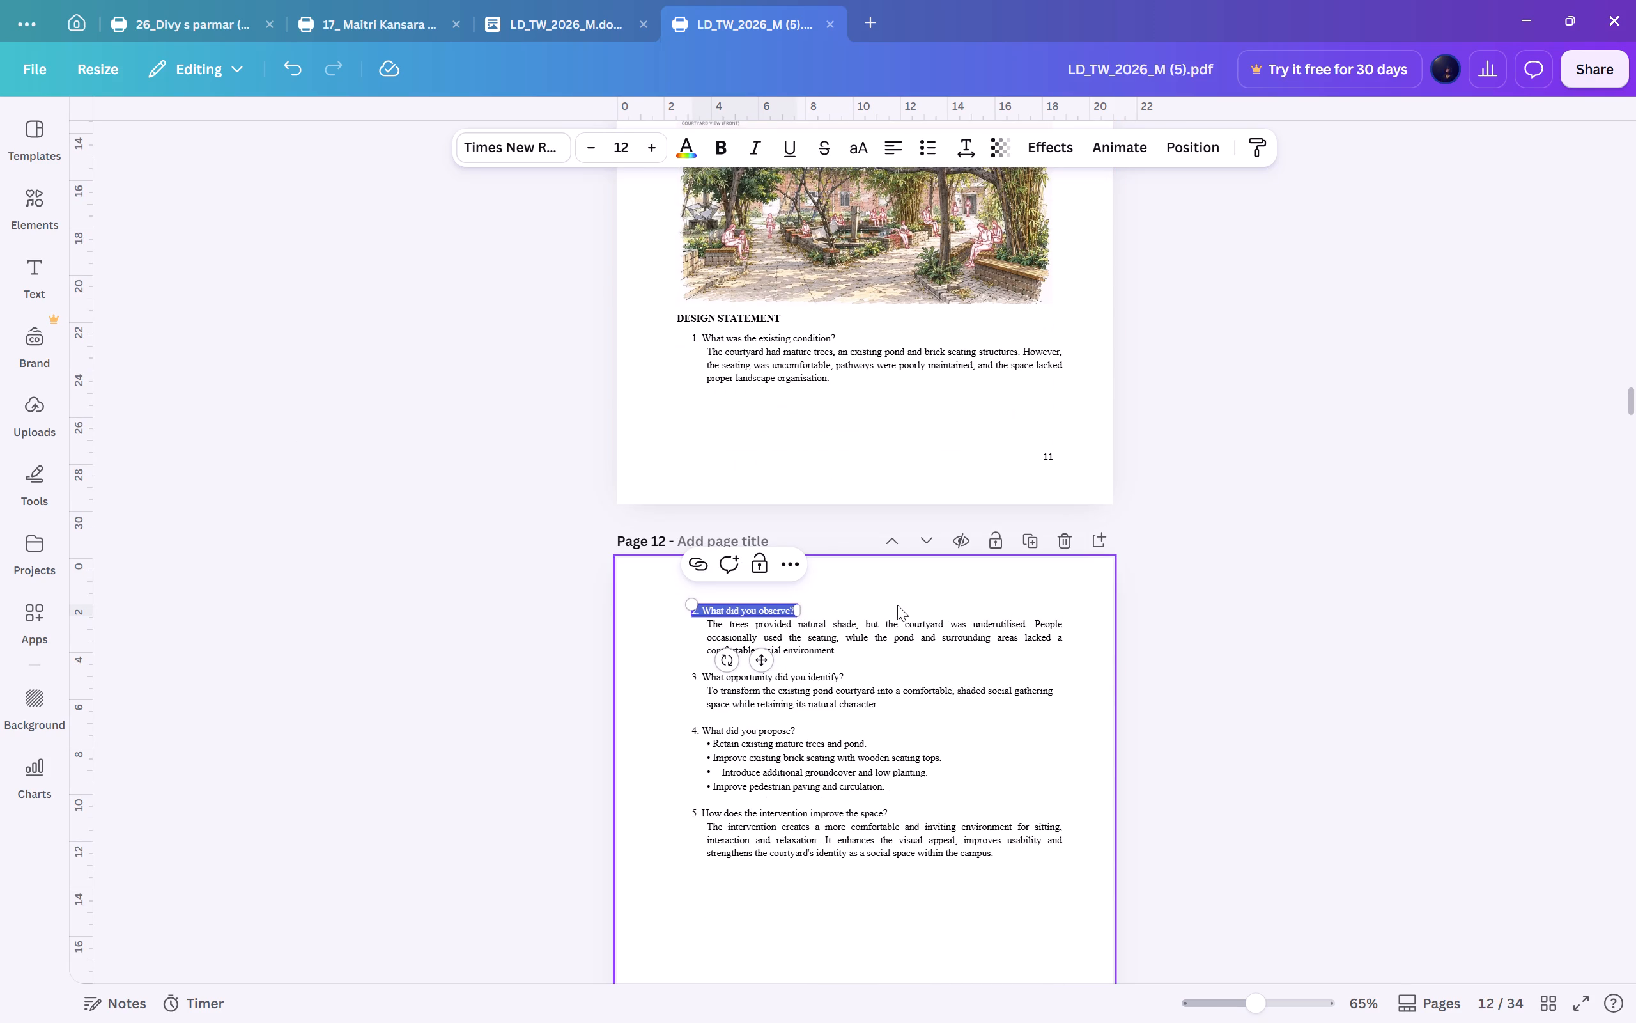
key("Left")
key("Left")
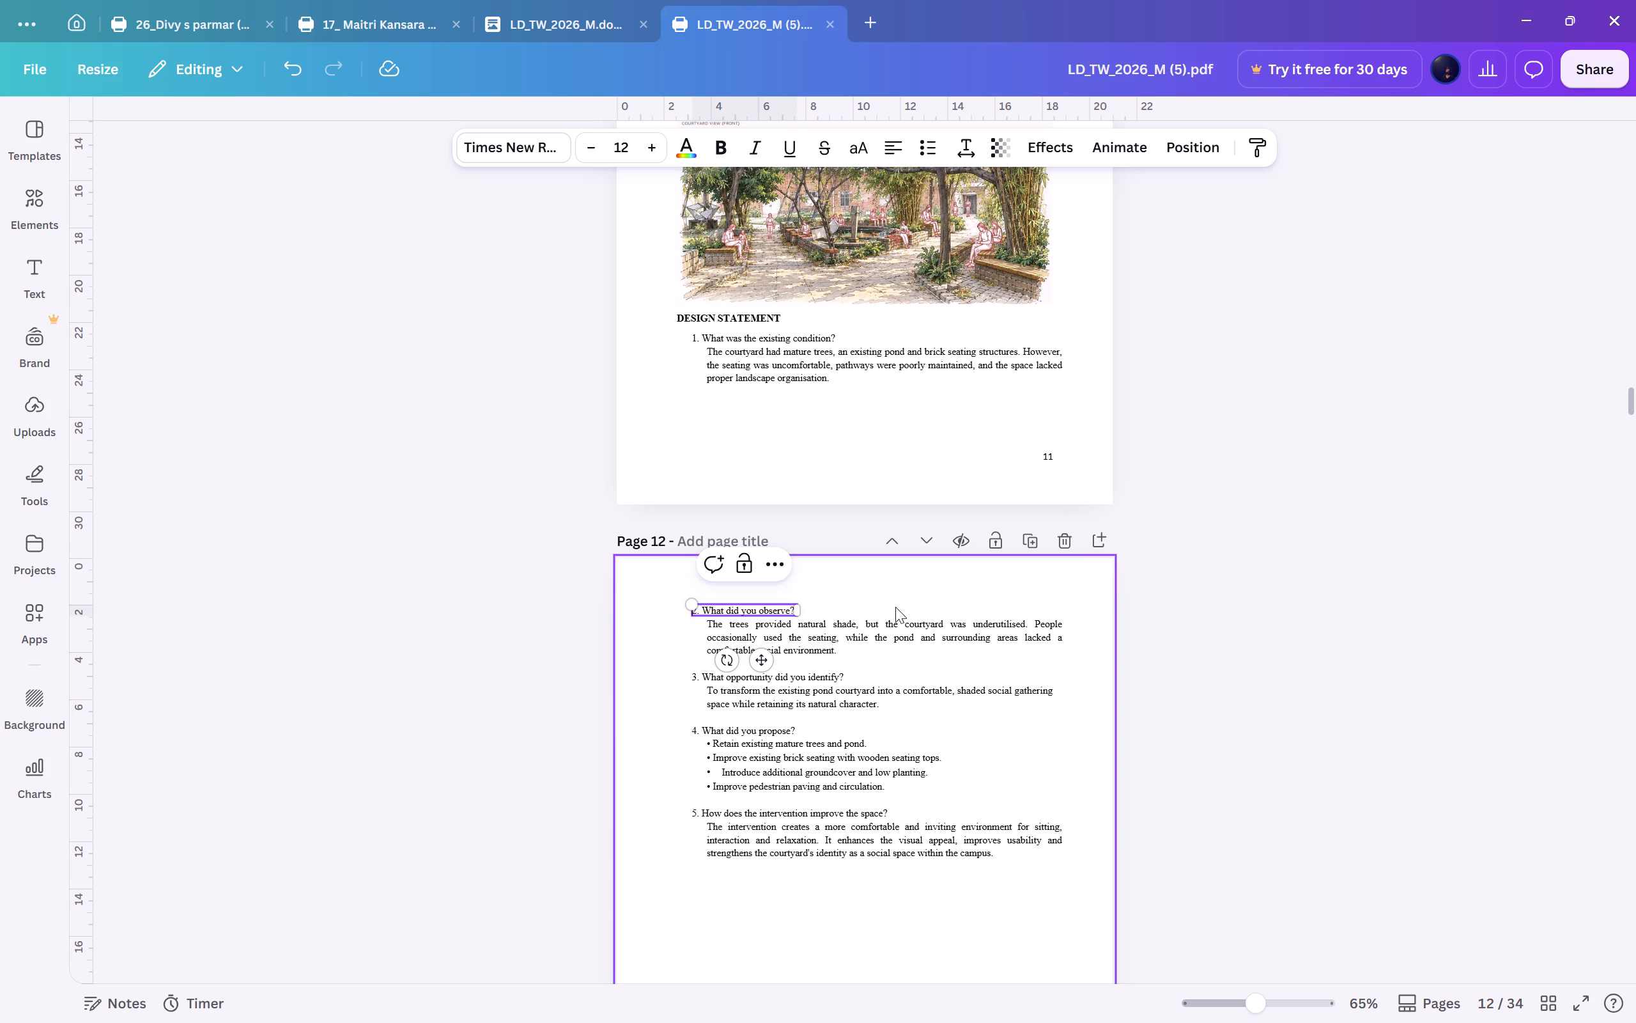
left_click(445, 779)
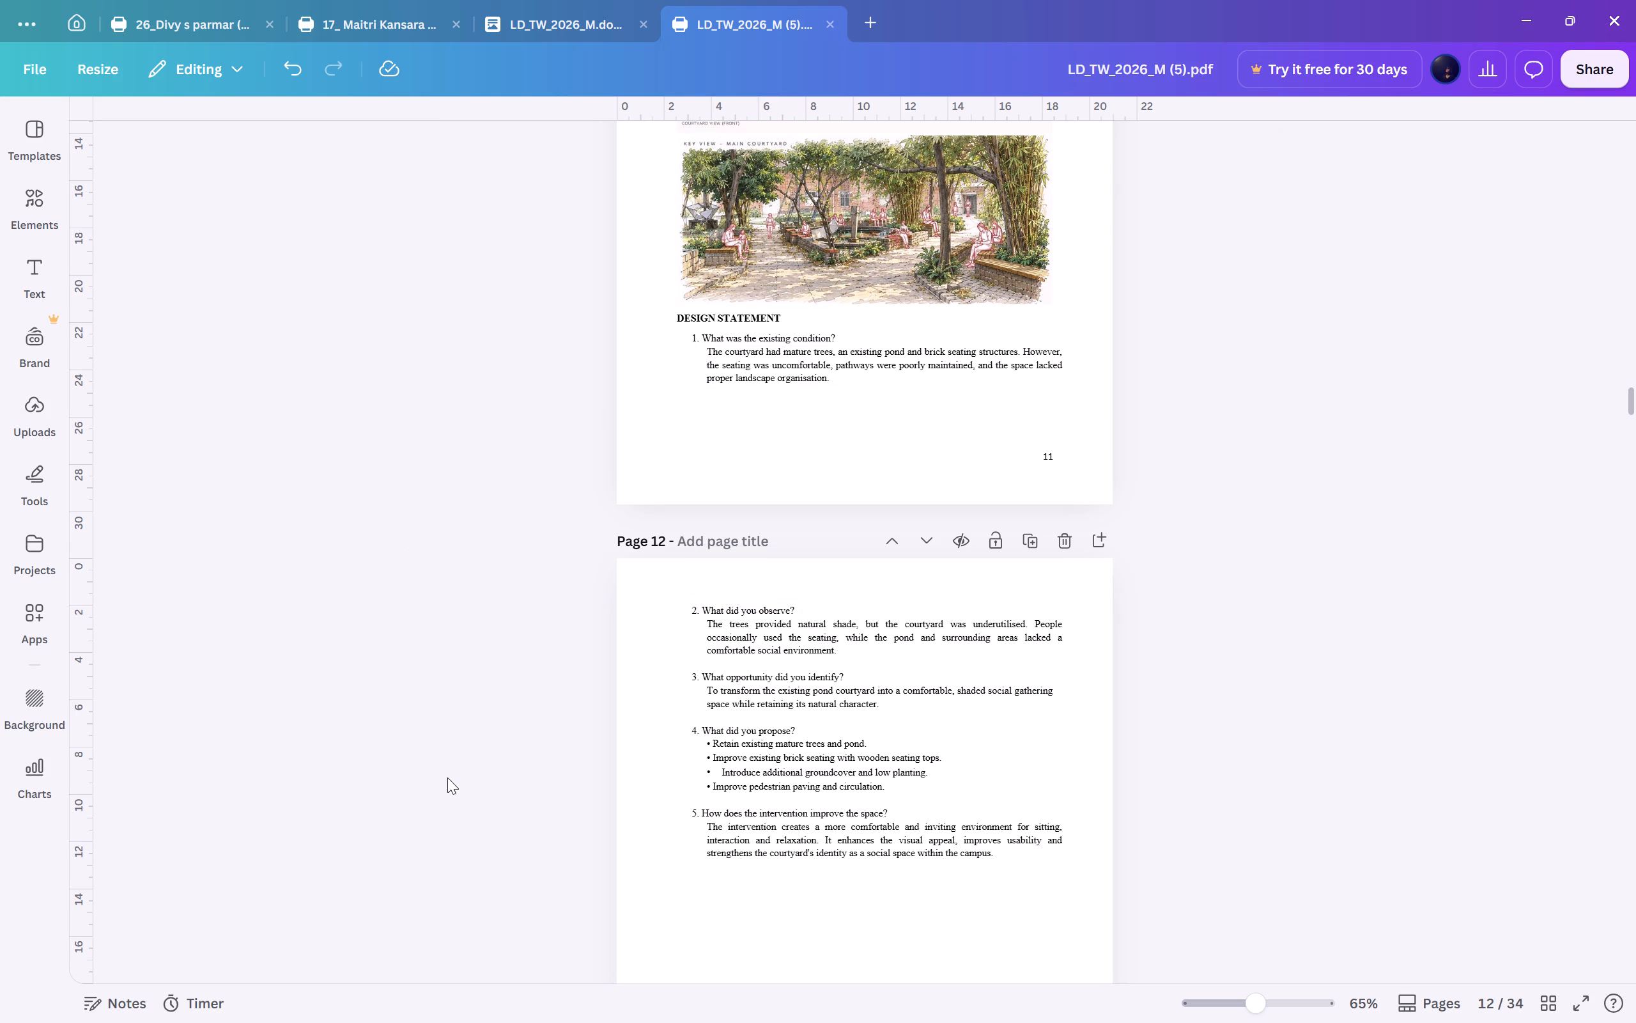
left_click(745, 612)
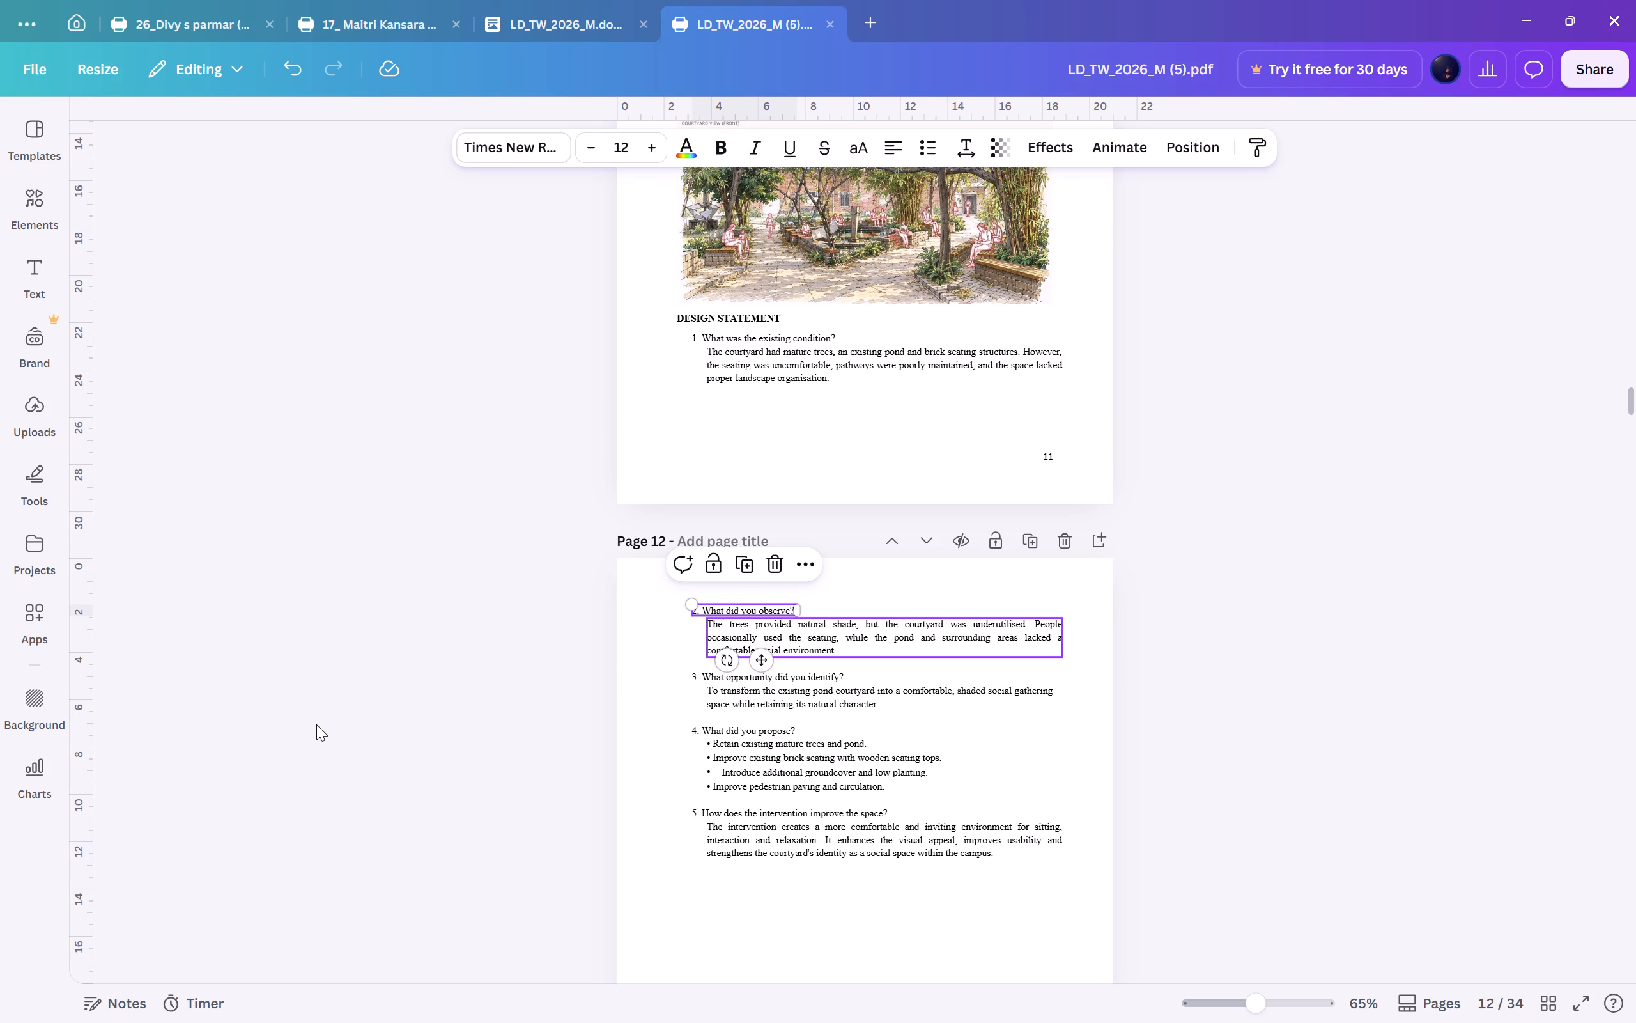
key("Left")
key("Left")
key("Left")
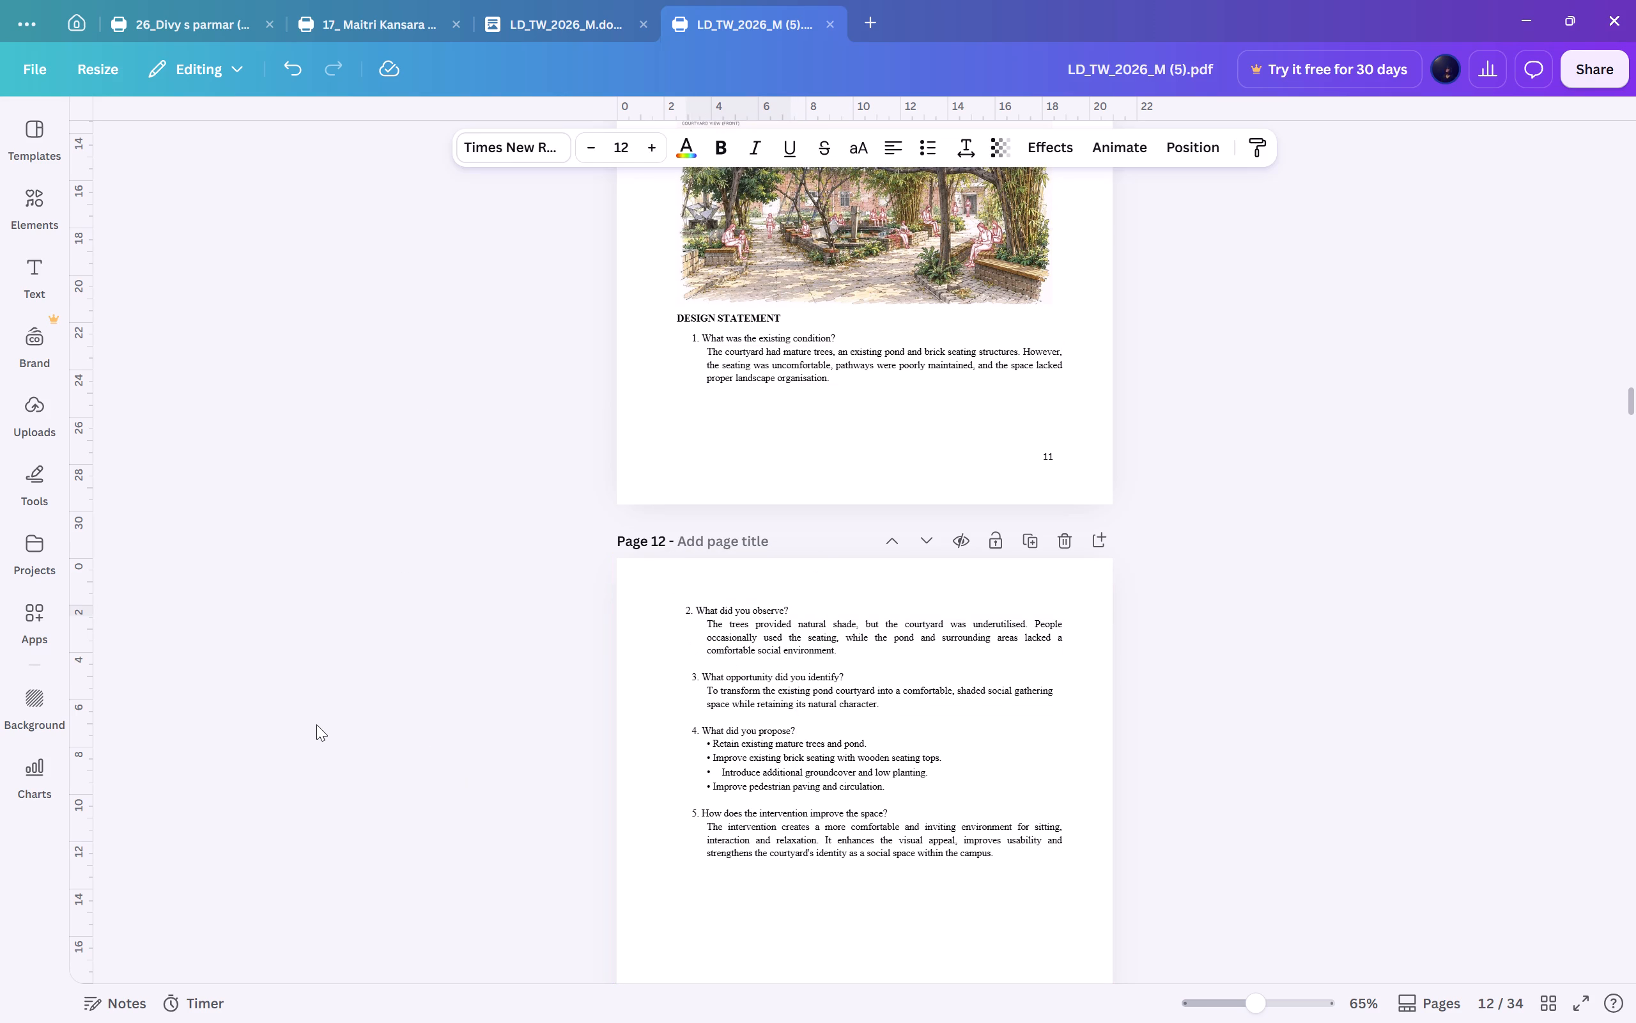
key("Right")
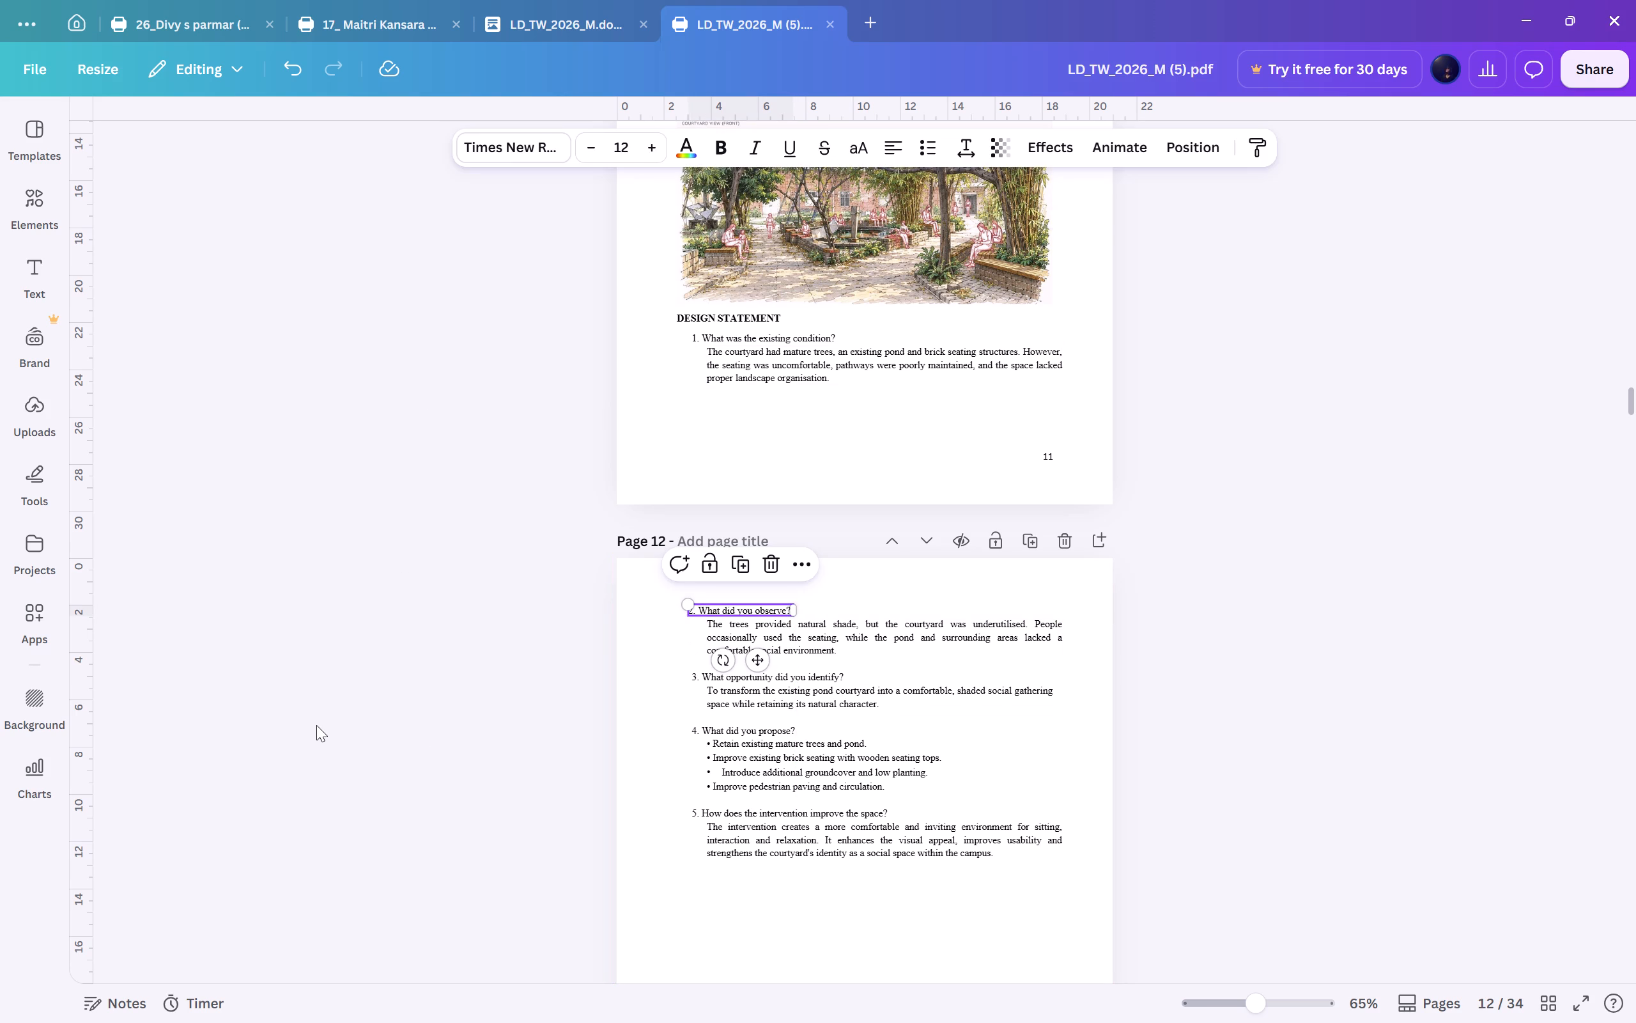
left_click(347, 686)
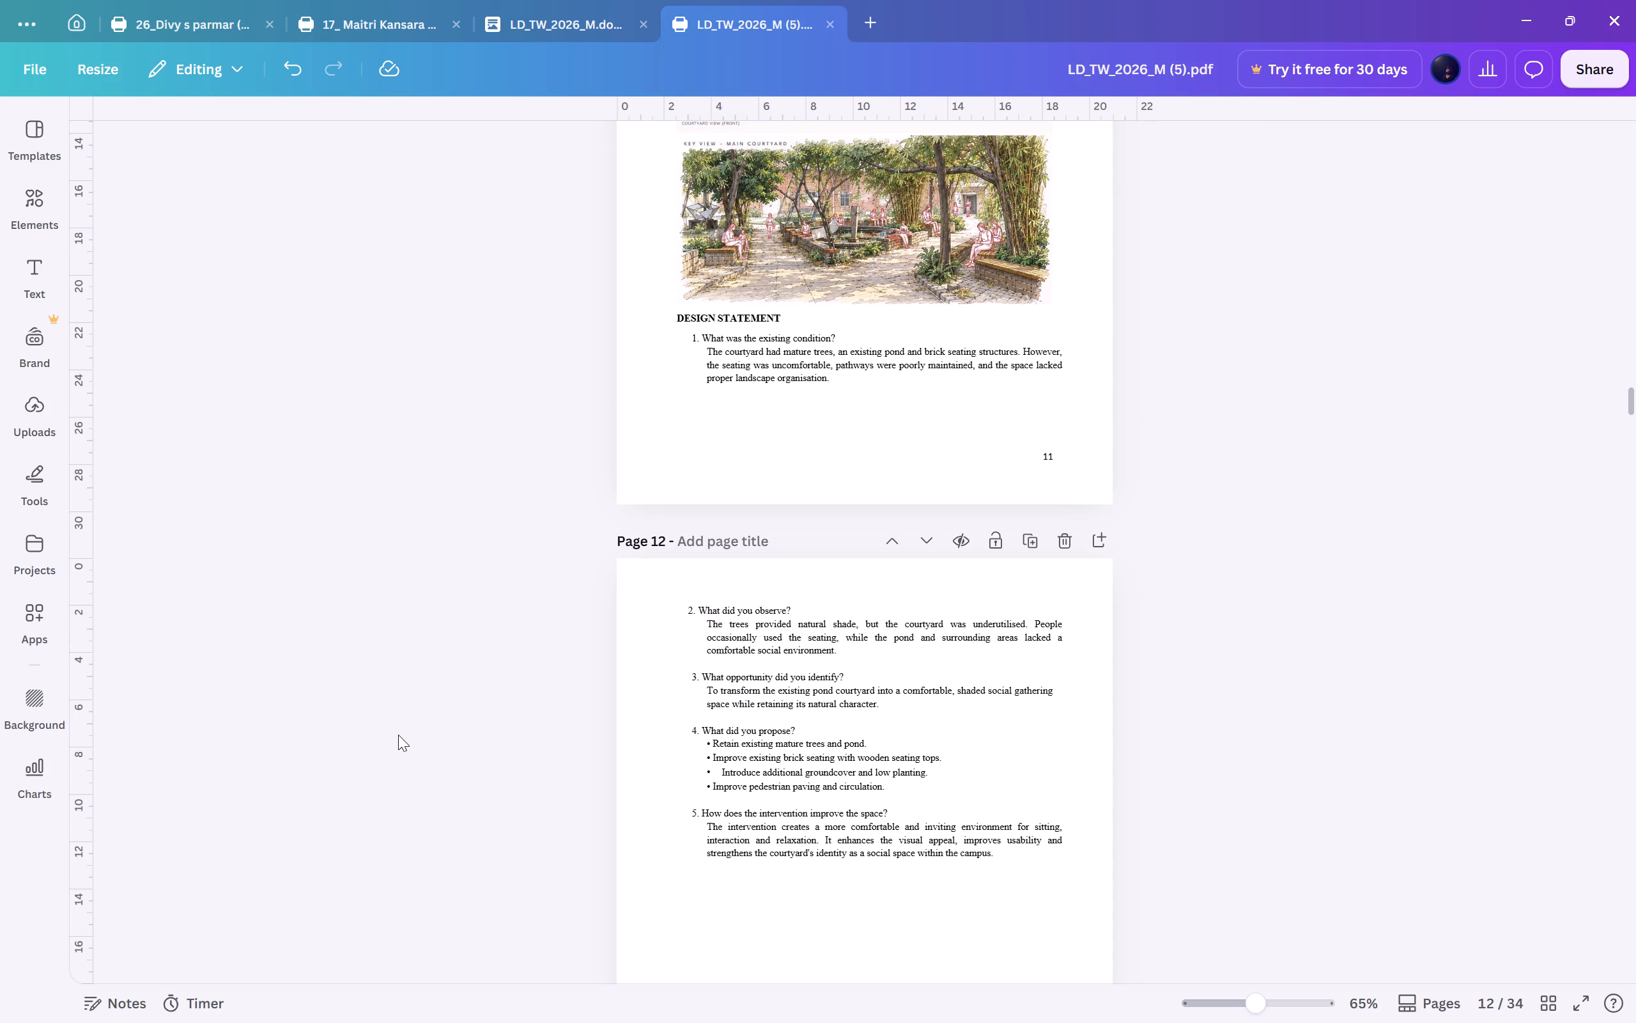
Compare the Design Statement layout on page 11 with the original LD_TW_2026_M (5).pdf open in Chrome.
scroll(398, 735, "up", 6)
scroll(398, 735, "down", 3)
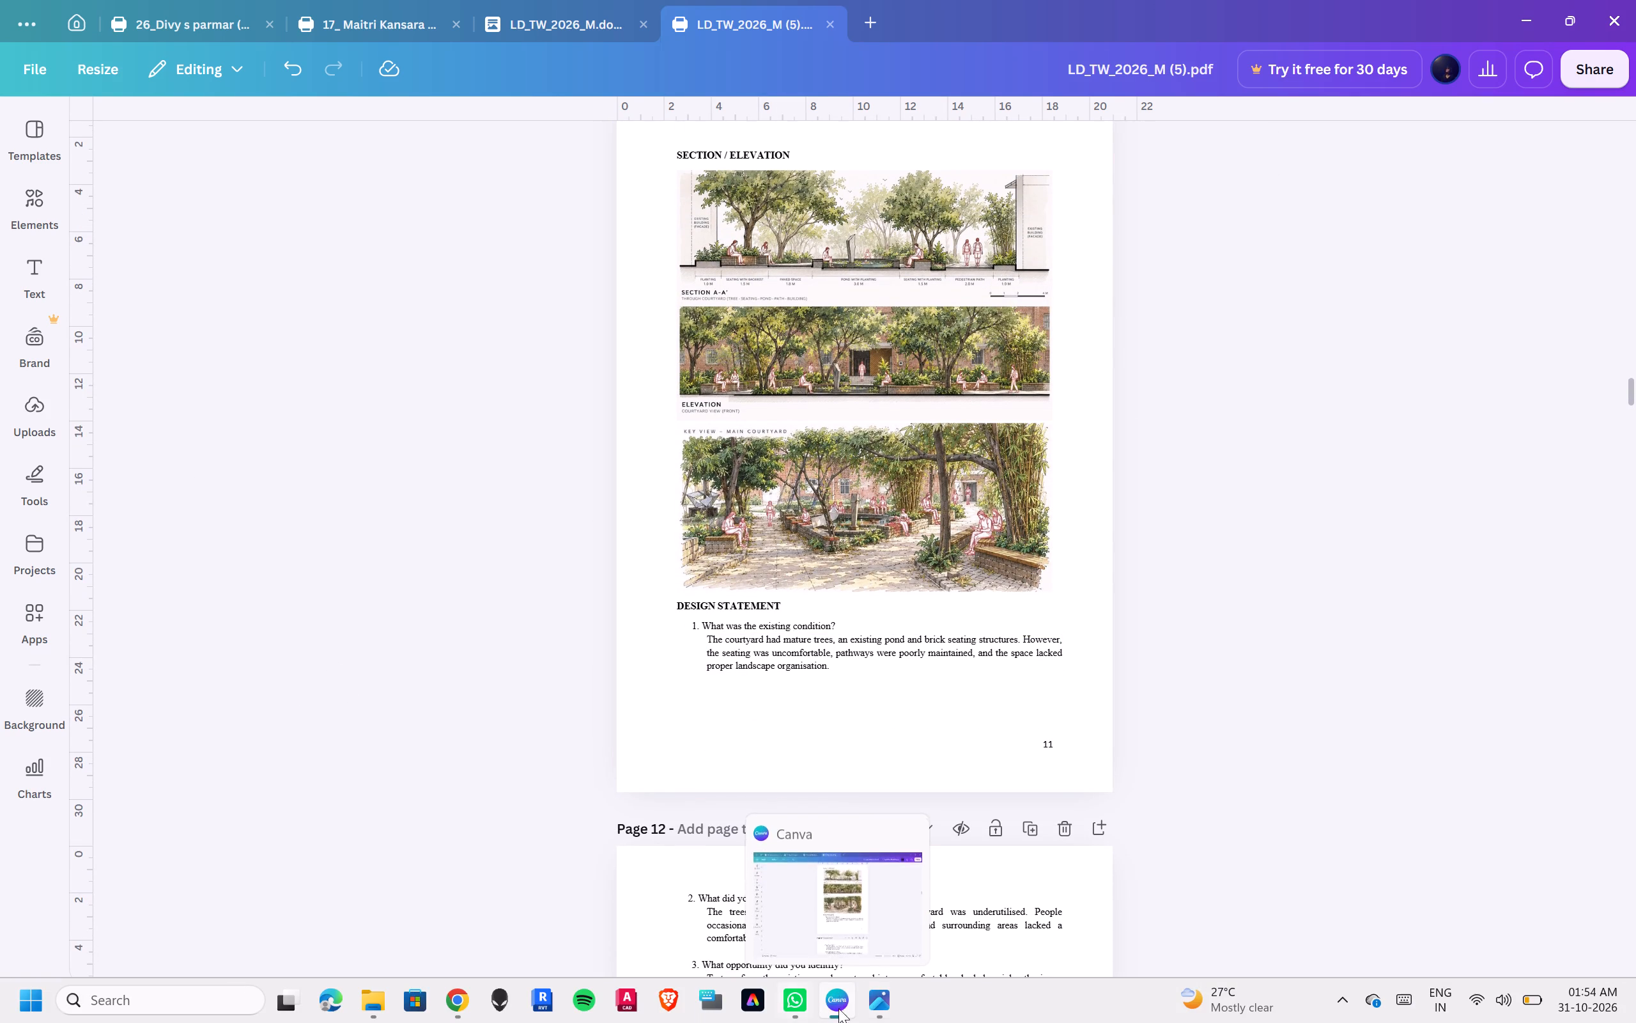
left_click(460, 995)
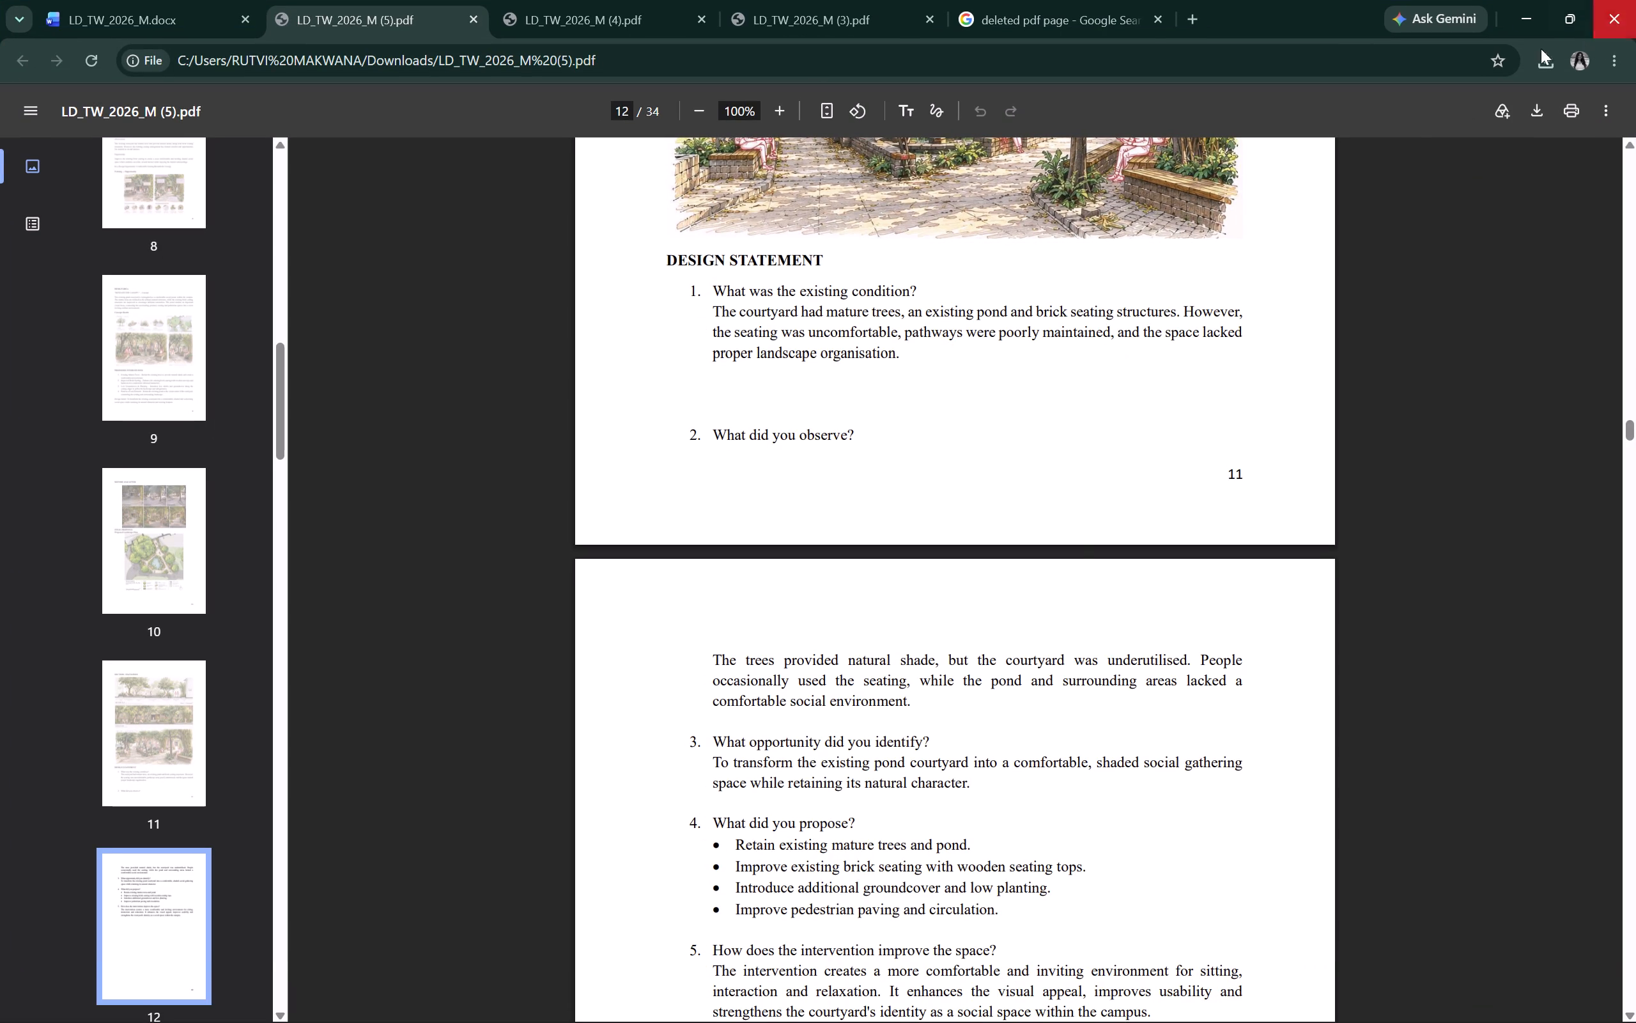
left_click(1524, 1)
scroll(731, 643, "up", 3, "ctrl")
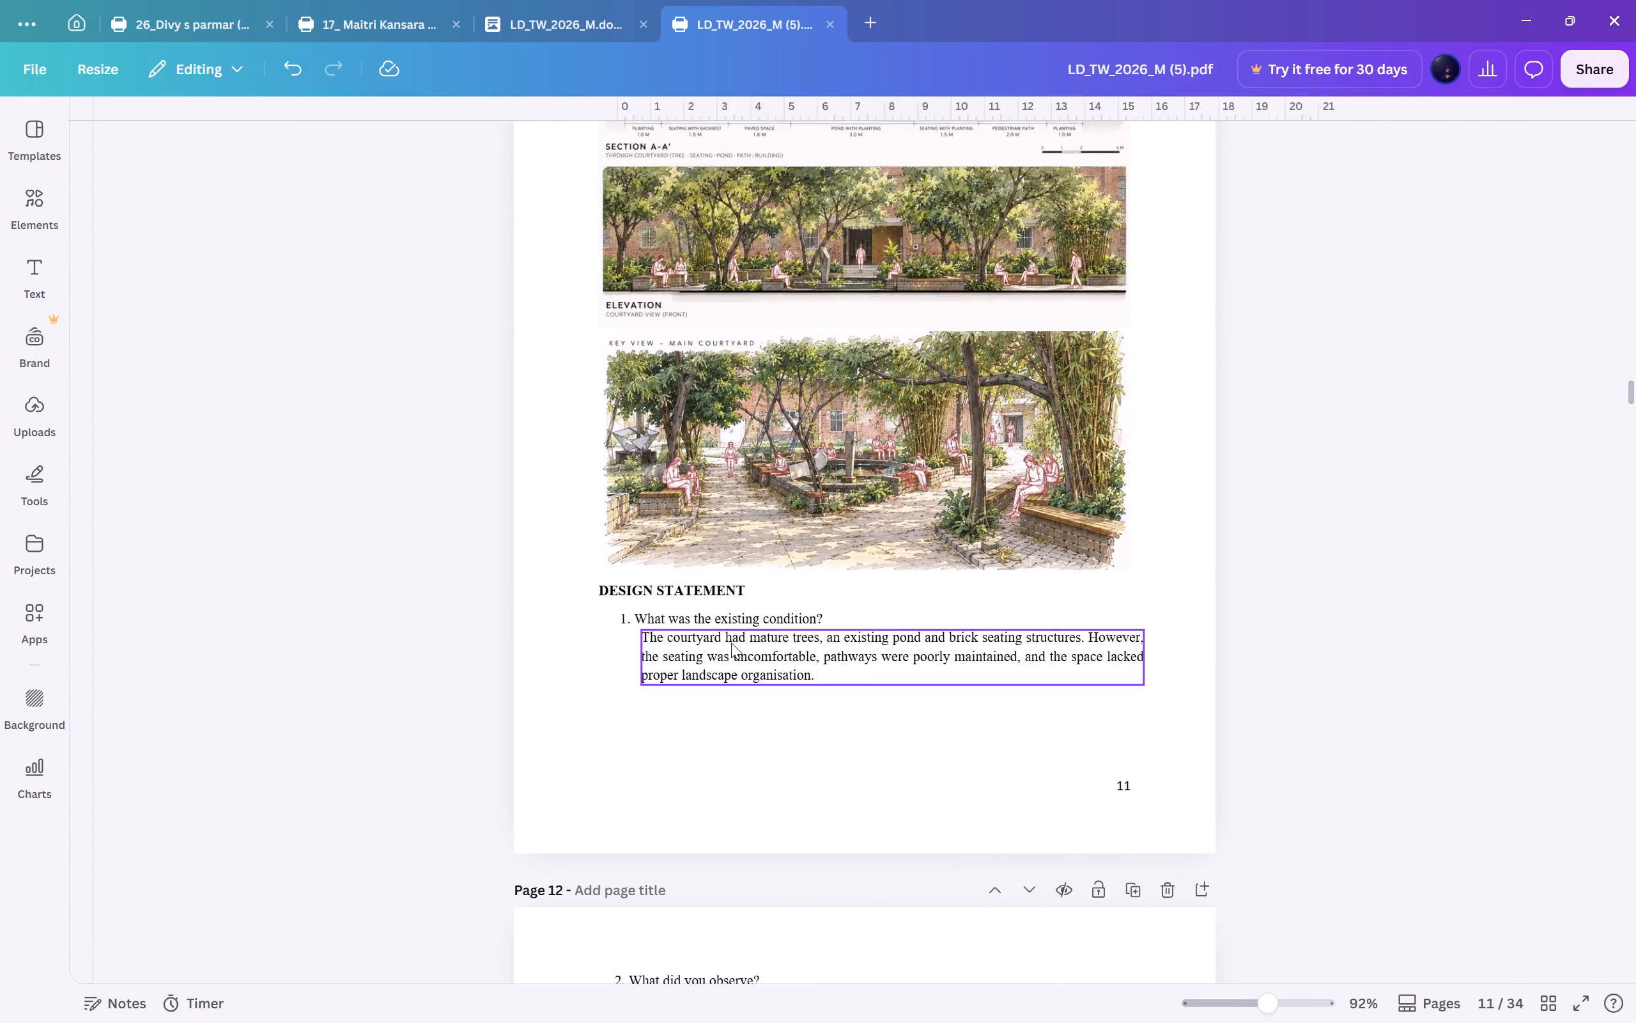
scroll(731, 643, "up", 3, "ctrl")
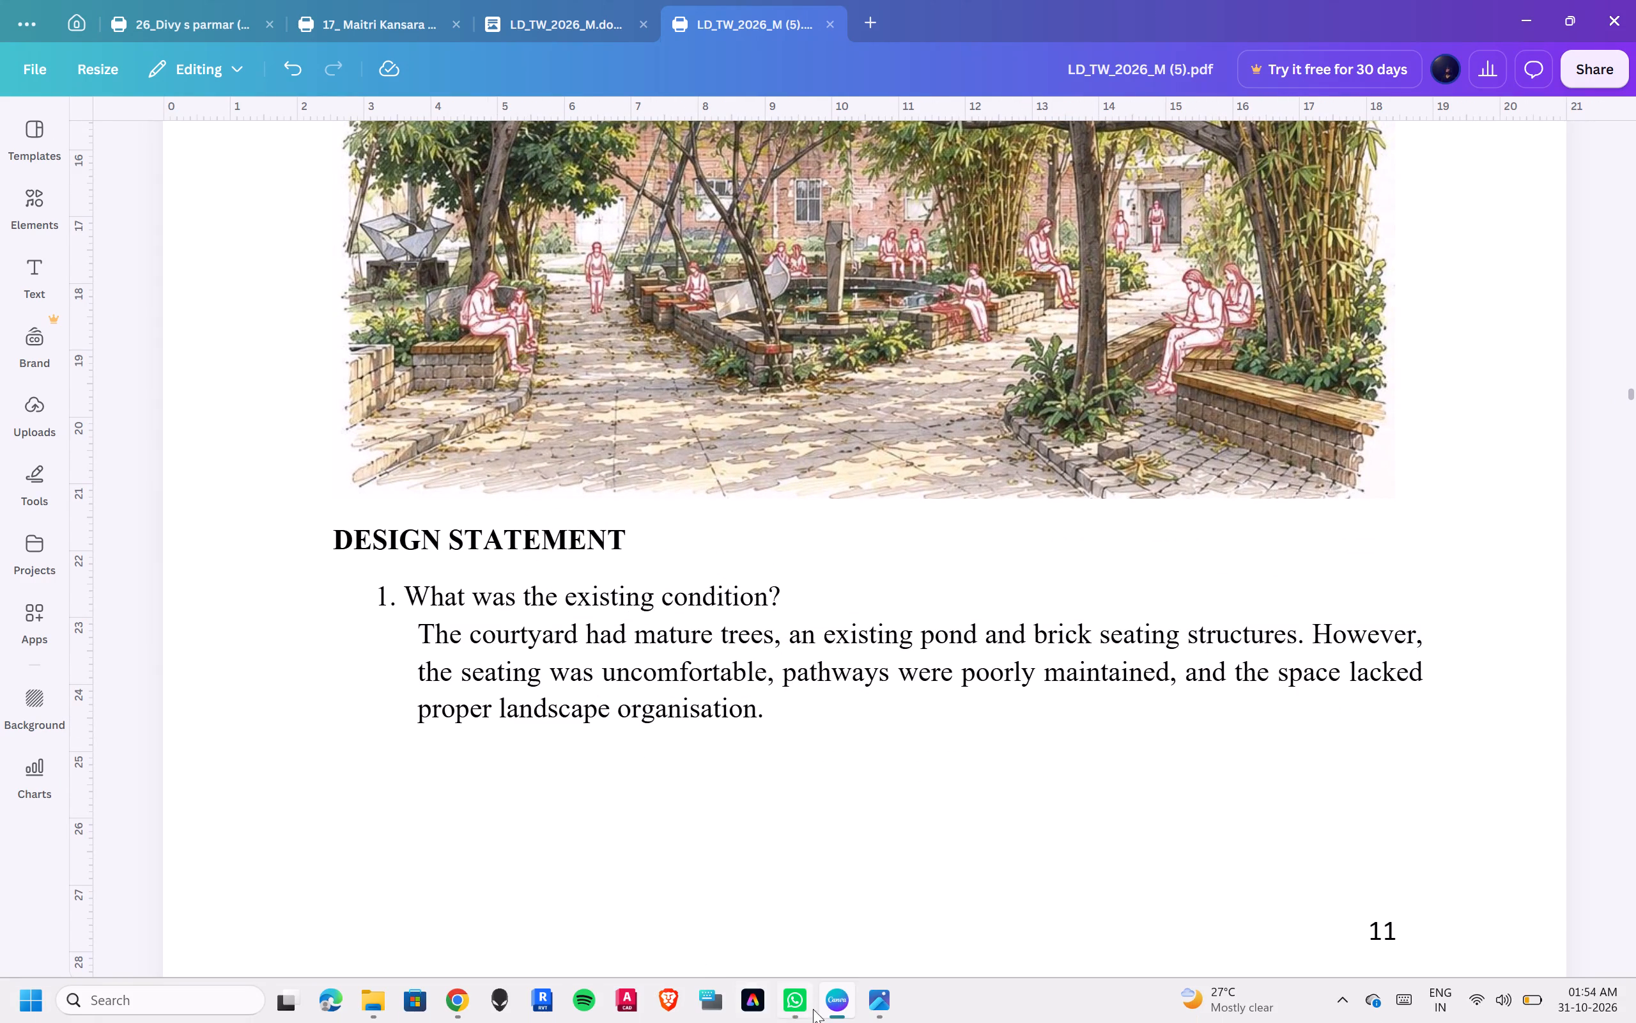
left_click(468, 1004)
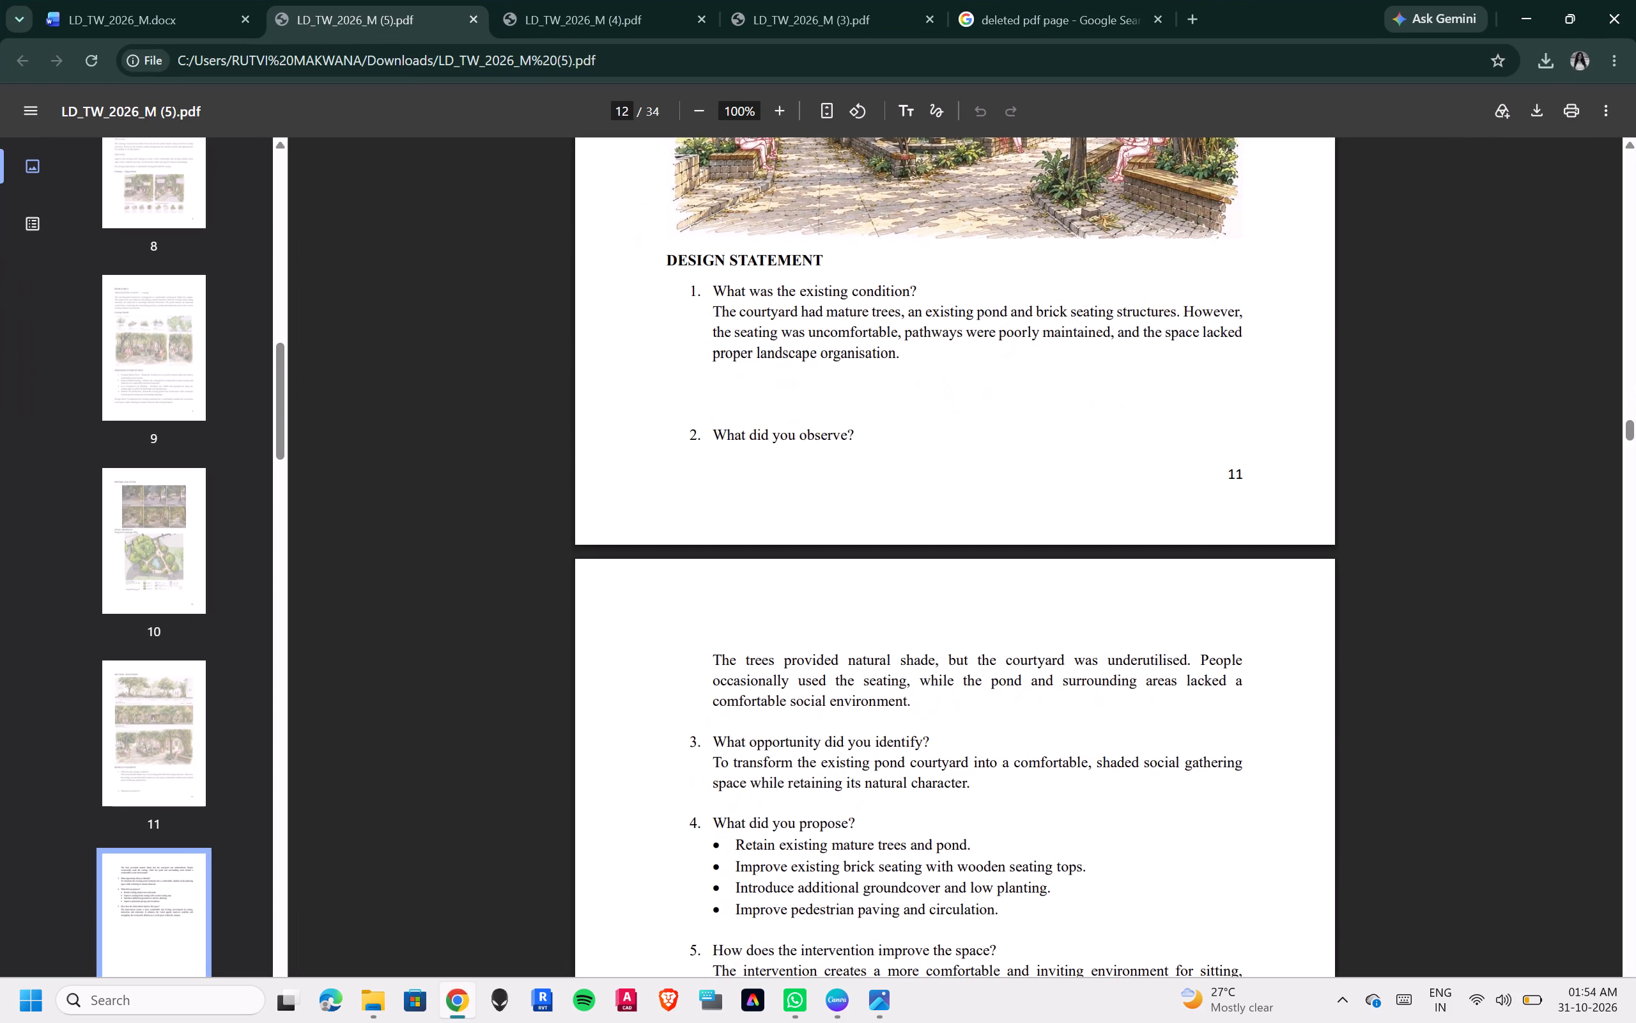
scroll(748, 327, "up", 3, "ctrl")
scroll(764, 500, "up", 2)
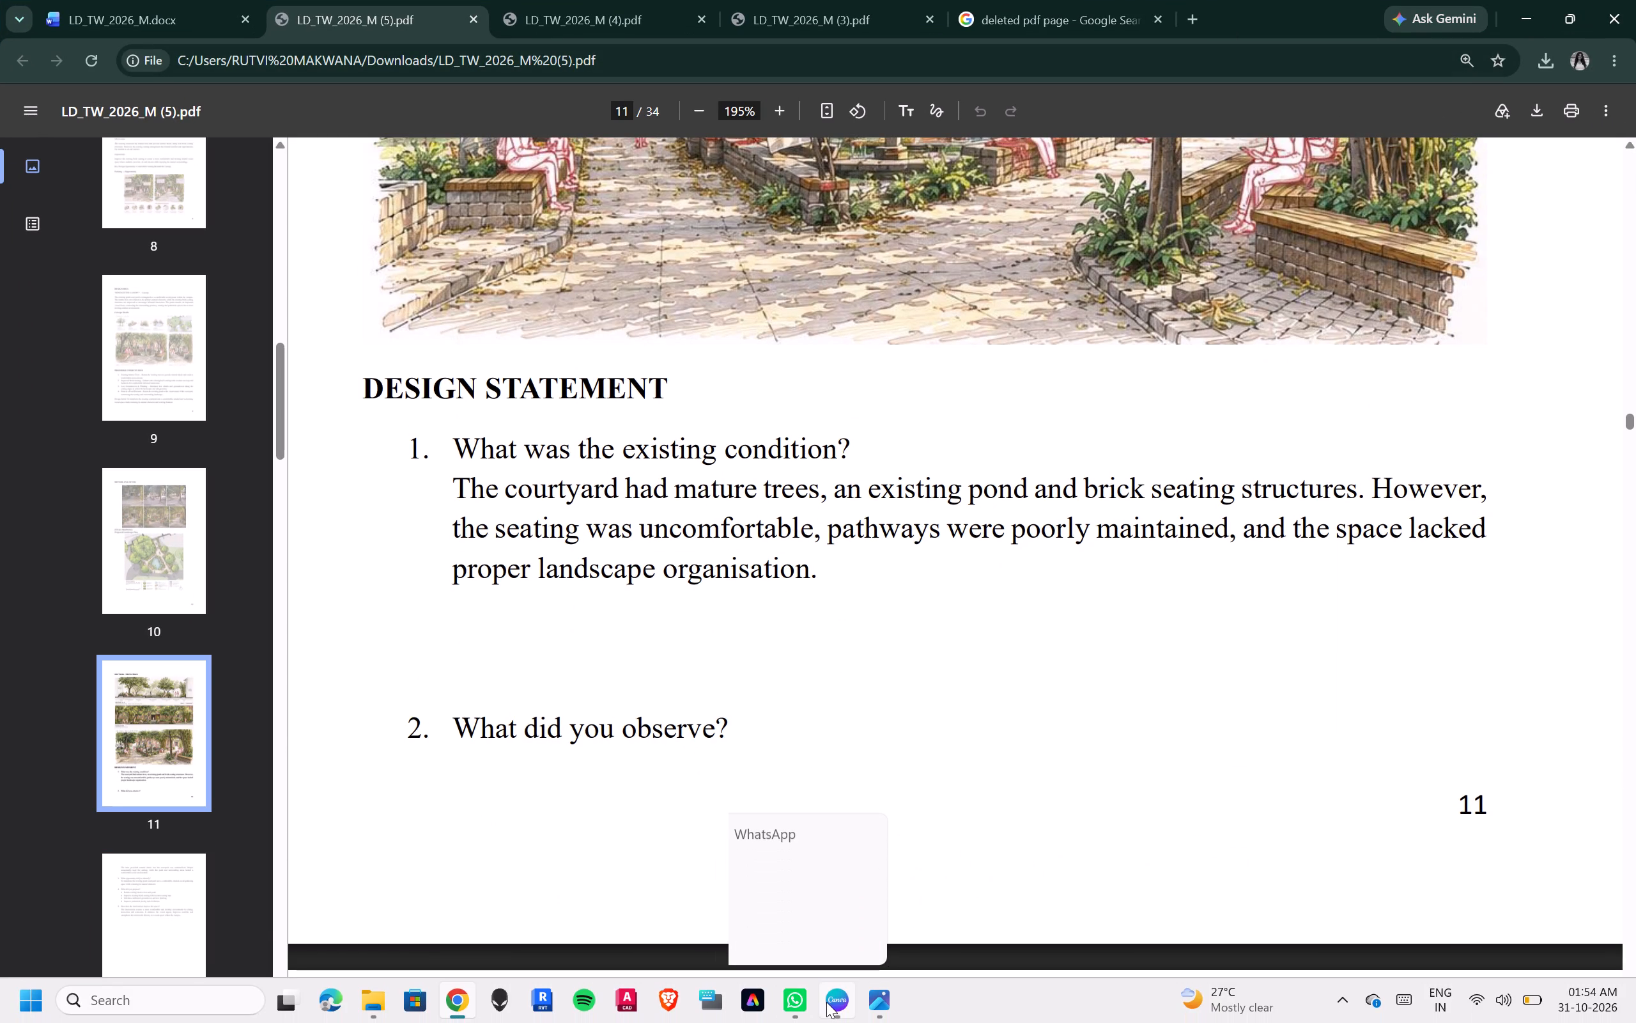
left_click(827, 1002)
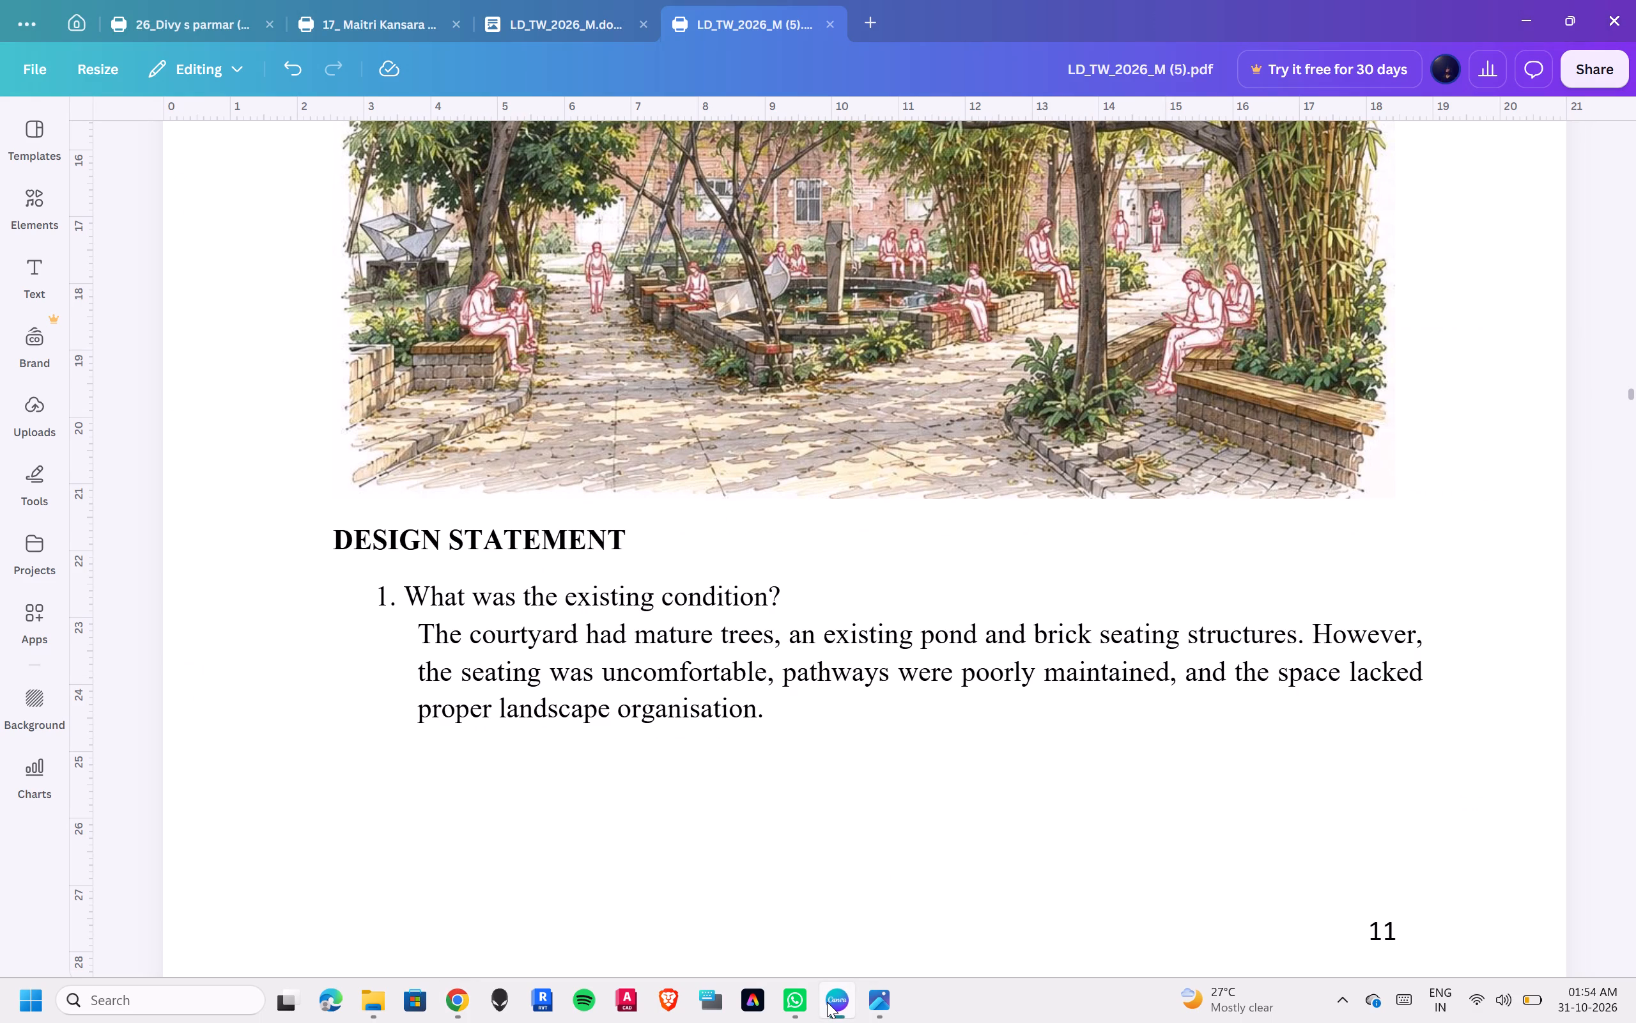
scroll(863, 867, "down", 5, "ctrl")
left_click(1178, 840)
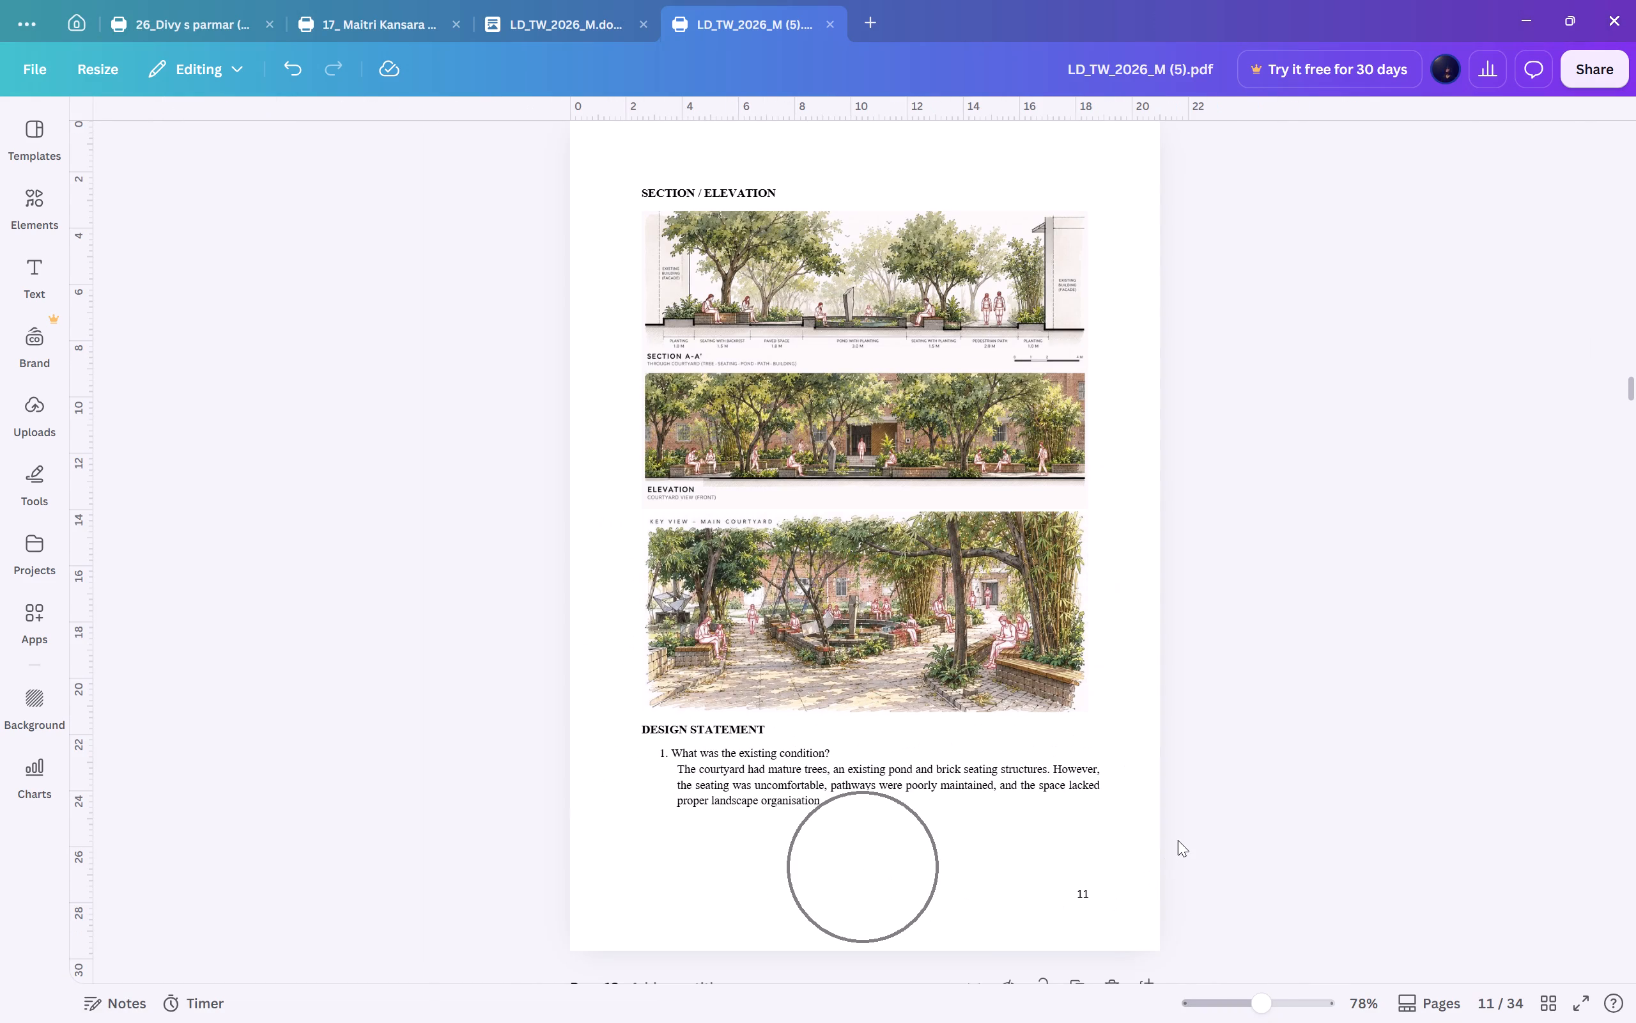
Review the page break between pages 11 and 12 and check the pages that follow, up to the Groundcover page.
scroll(1178, 840, "up", 1)
scroll(1178, 840, "down", 5)
scroll(1178, 840, "up", 1)
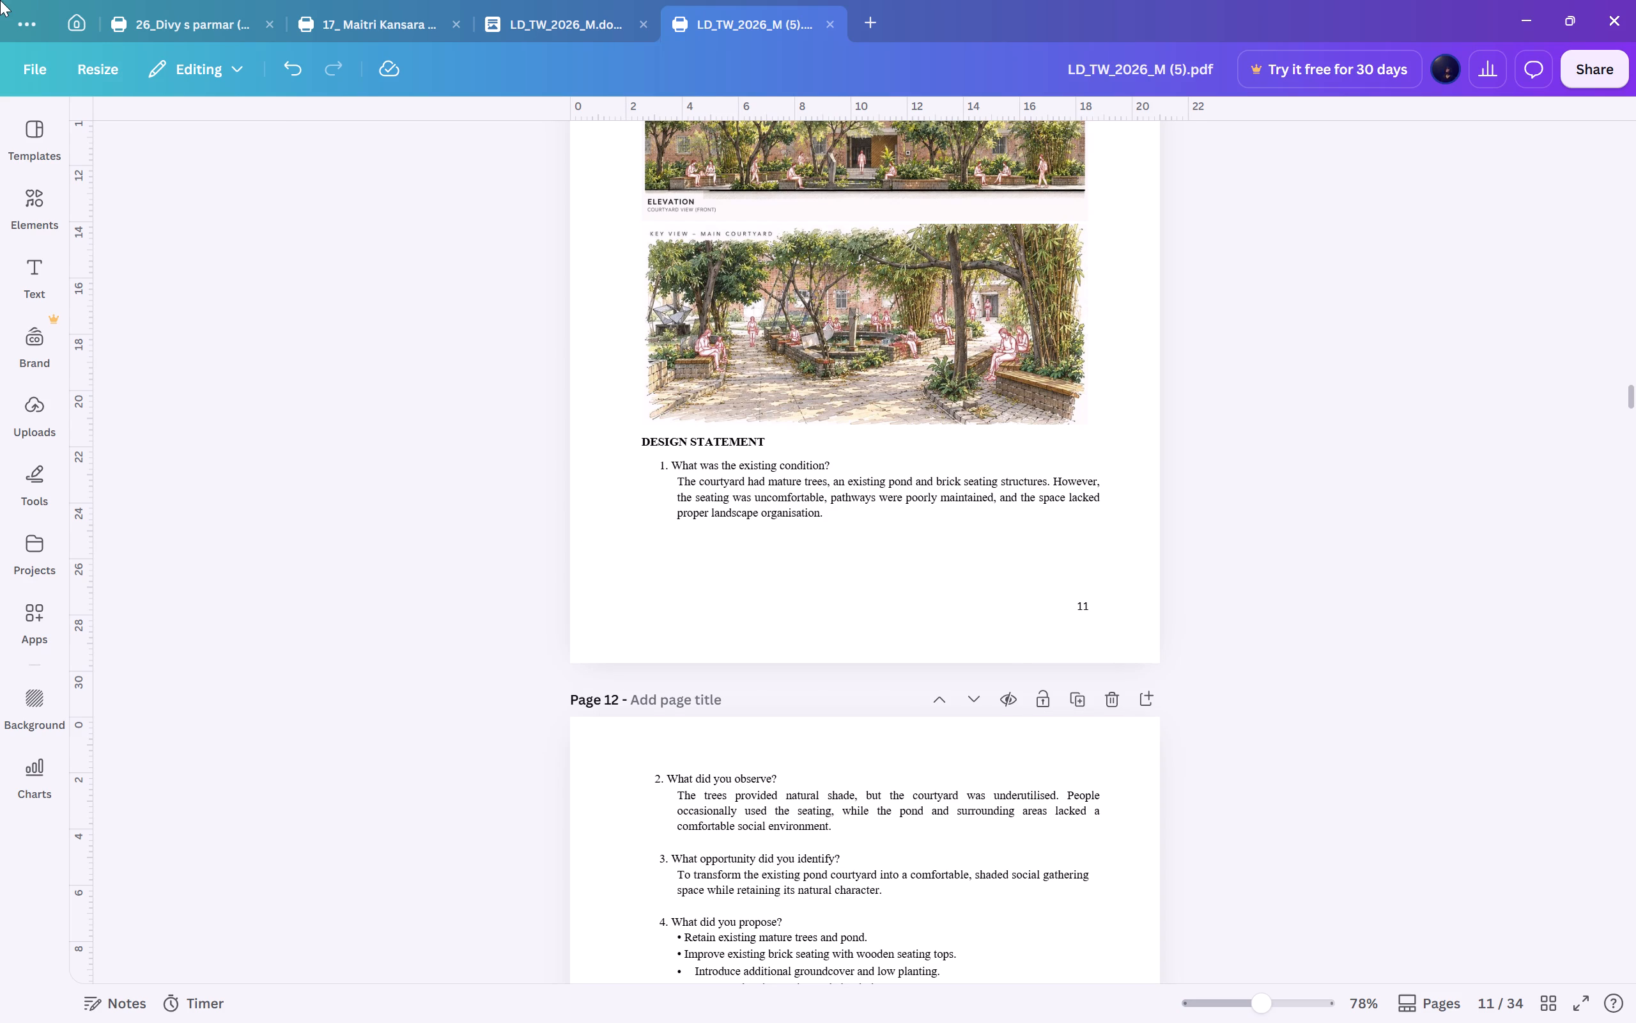
scroll(656, 380, "down", 2)
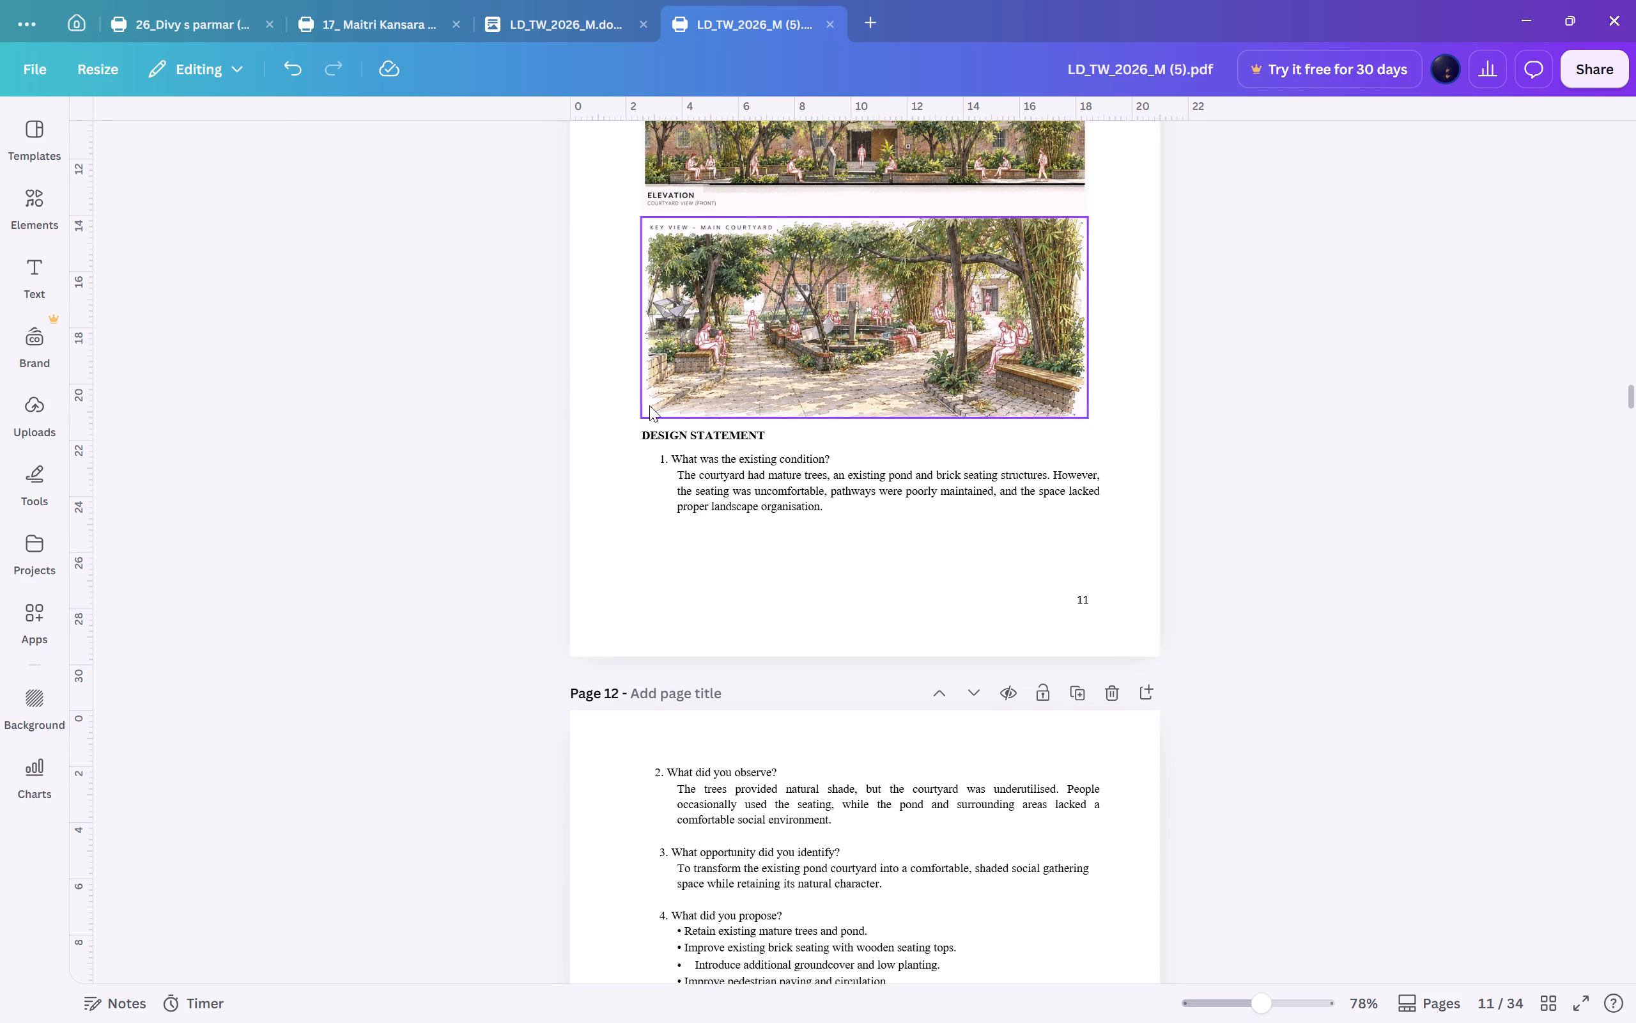
scroll(649, 405, "down", 12)
scroll(616, 519, "down", 10)
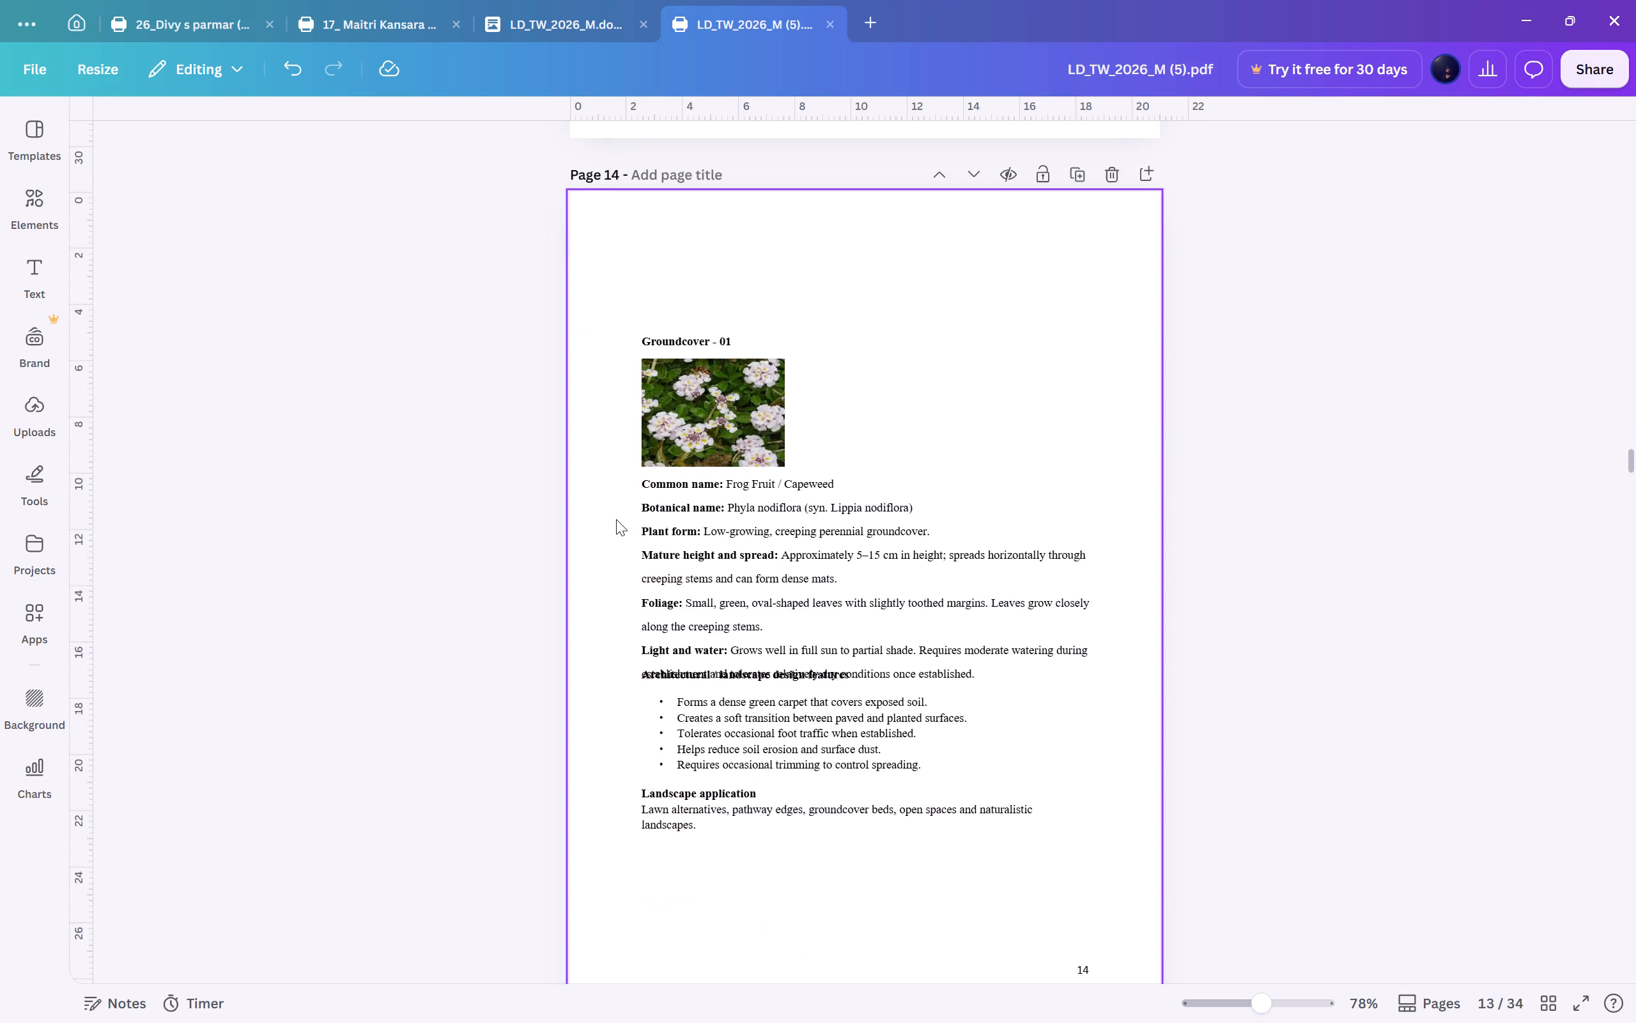
scroll(616, 519, "down", 5)
scroll(616, 519, "up", 13)
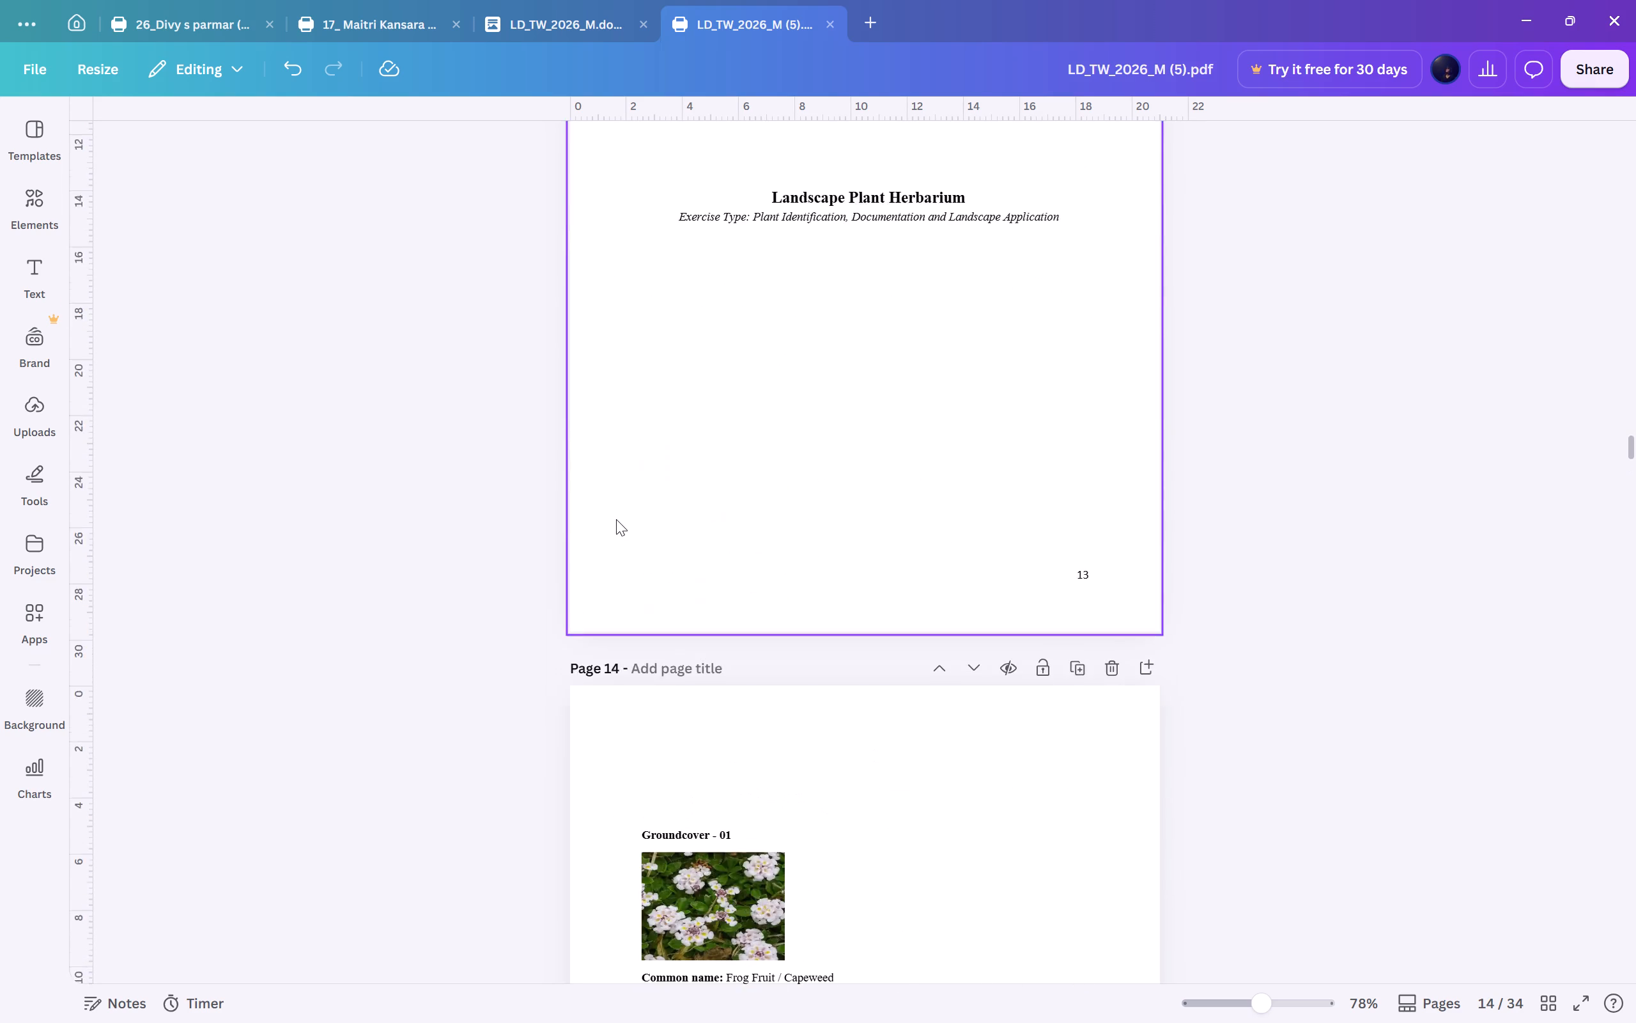
scroll(616, 519, "up", 16)
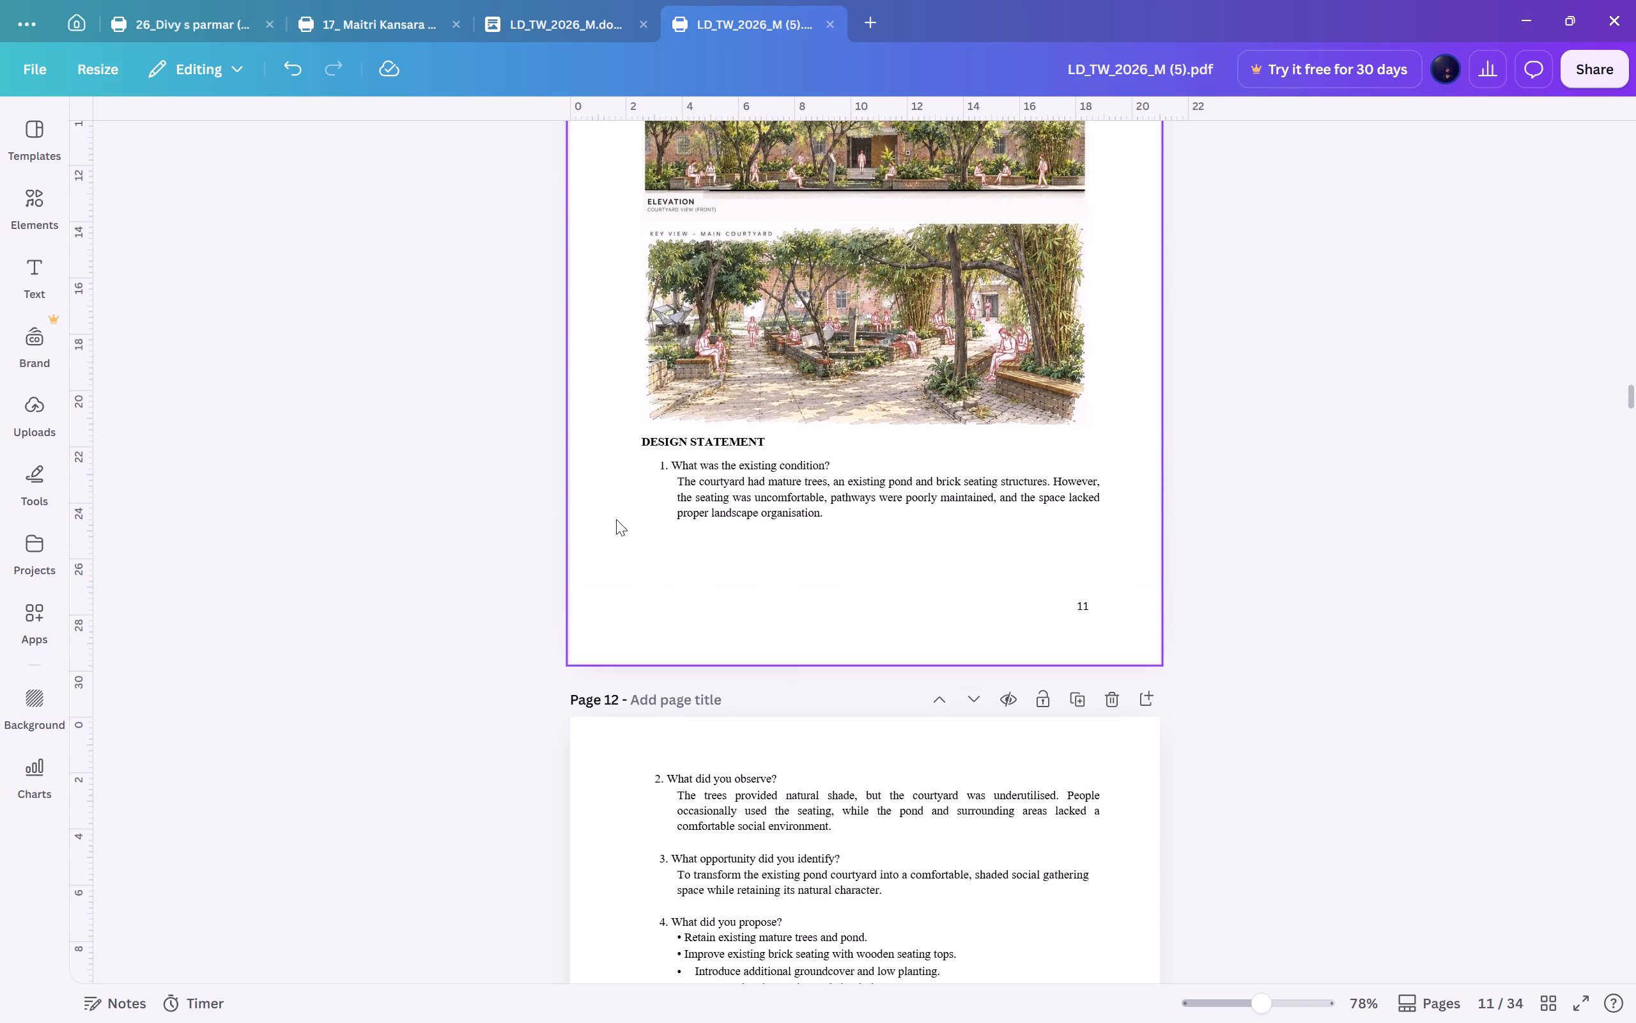
scroll(616, 519, "up", 4)
scroll(616, 519, "down", 4)
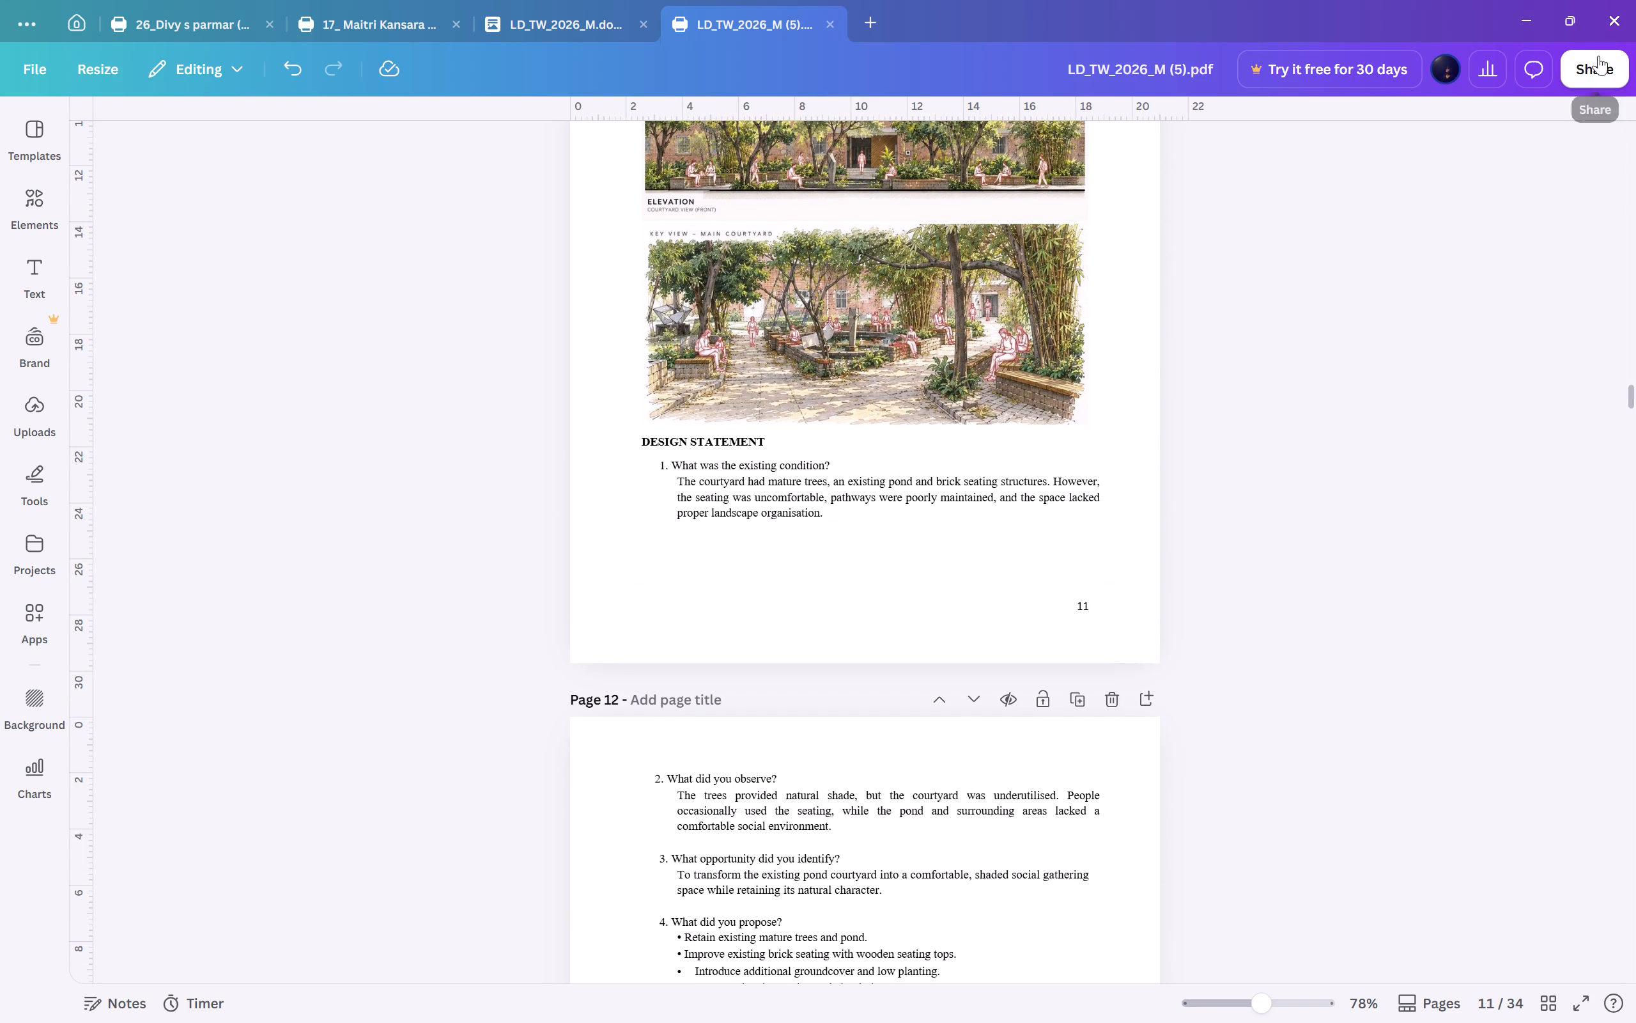
Download only pages 11–12 as a Print-preset PDF, saving it in Downloads as LD_TW_2026_M (5).pdf.
left_click(1598, 56)
left_click(1317, 525)
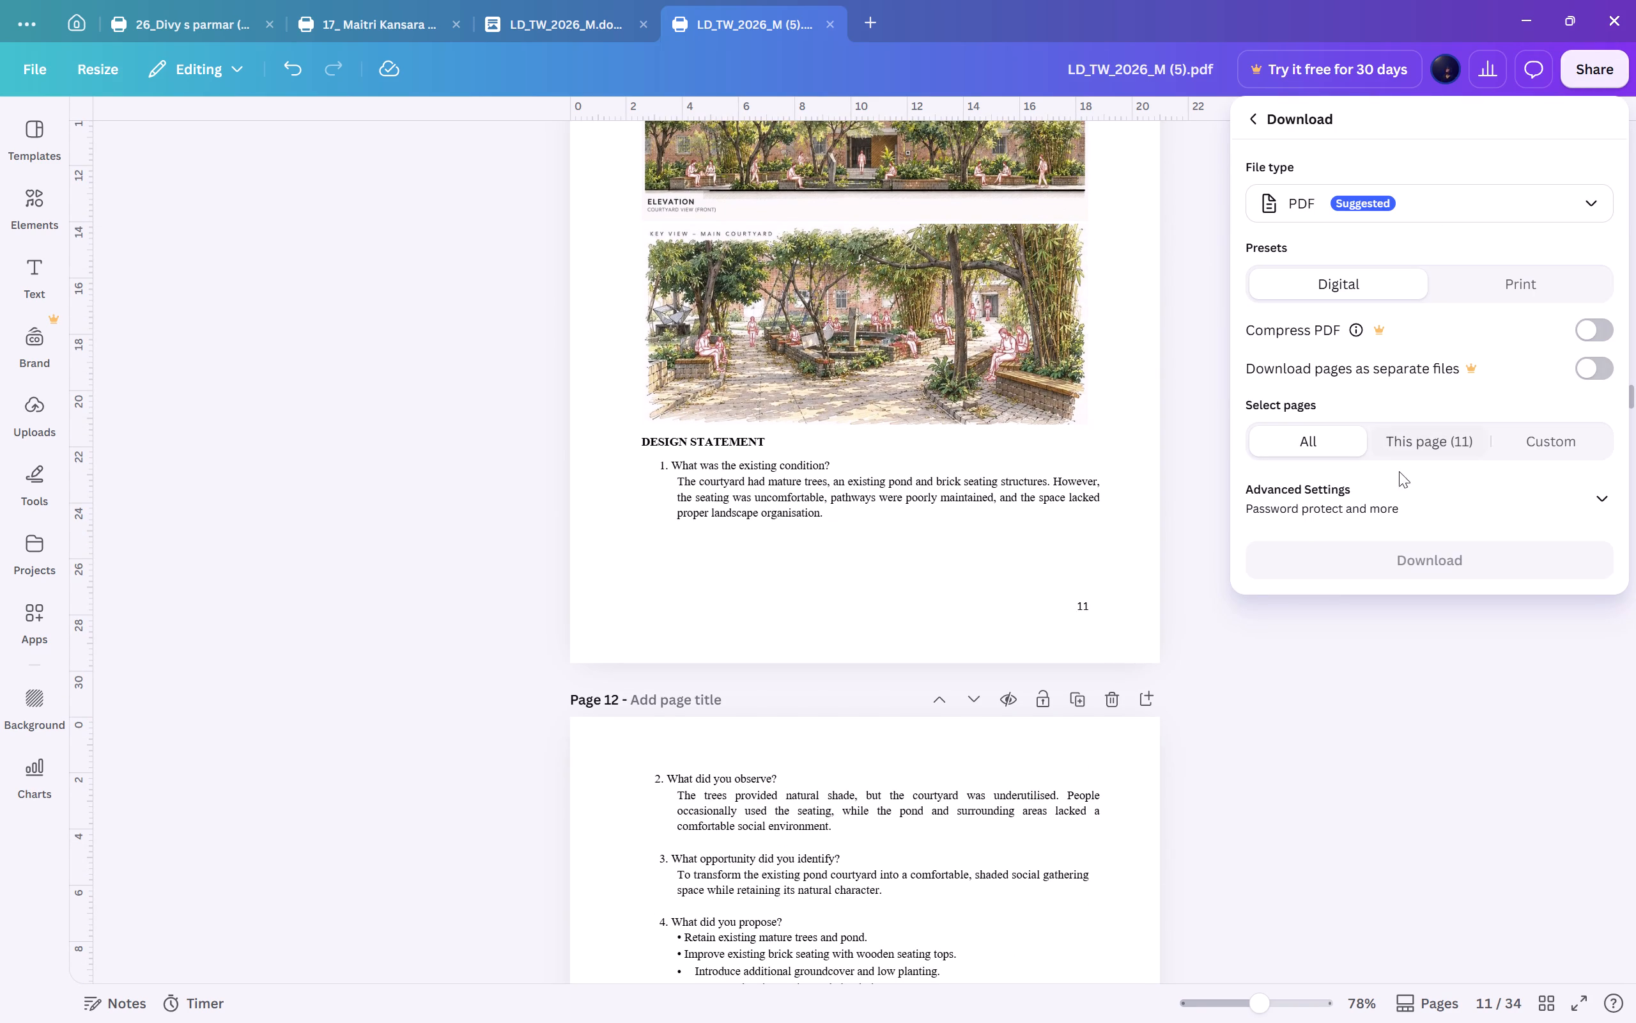
left_click(1428, 451)
left_click(1568, 416)
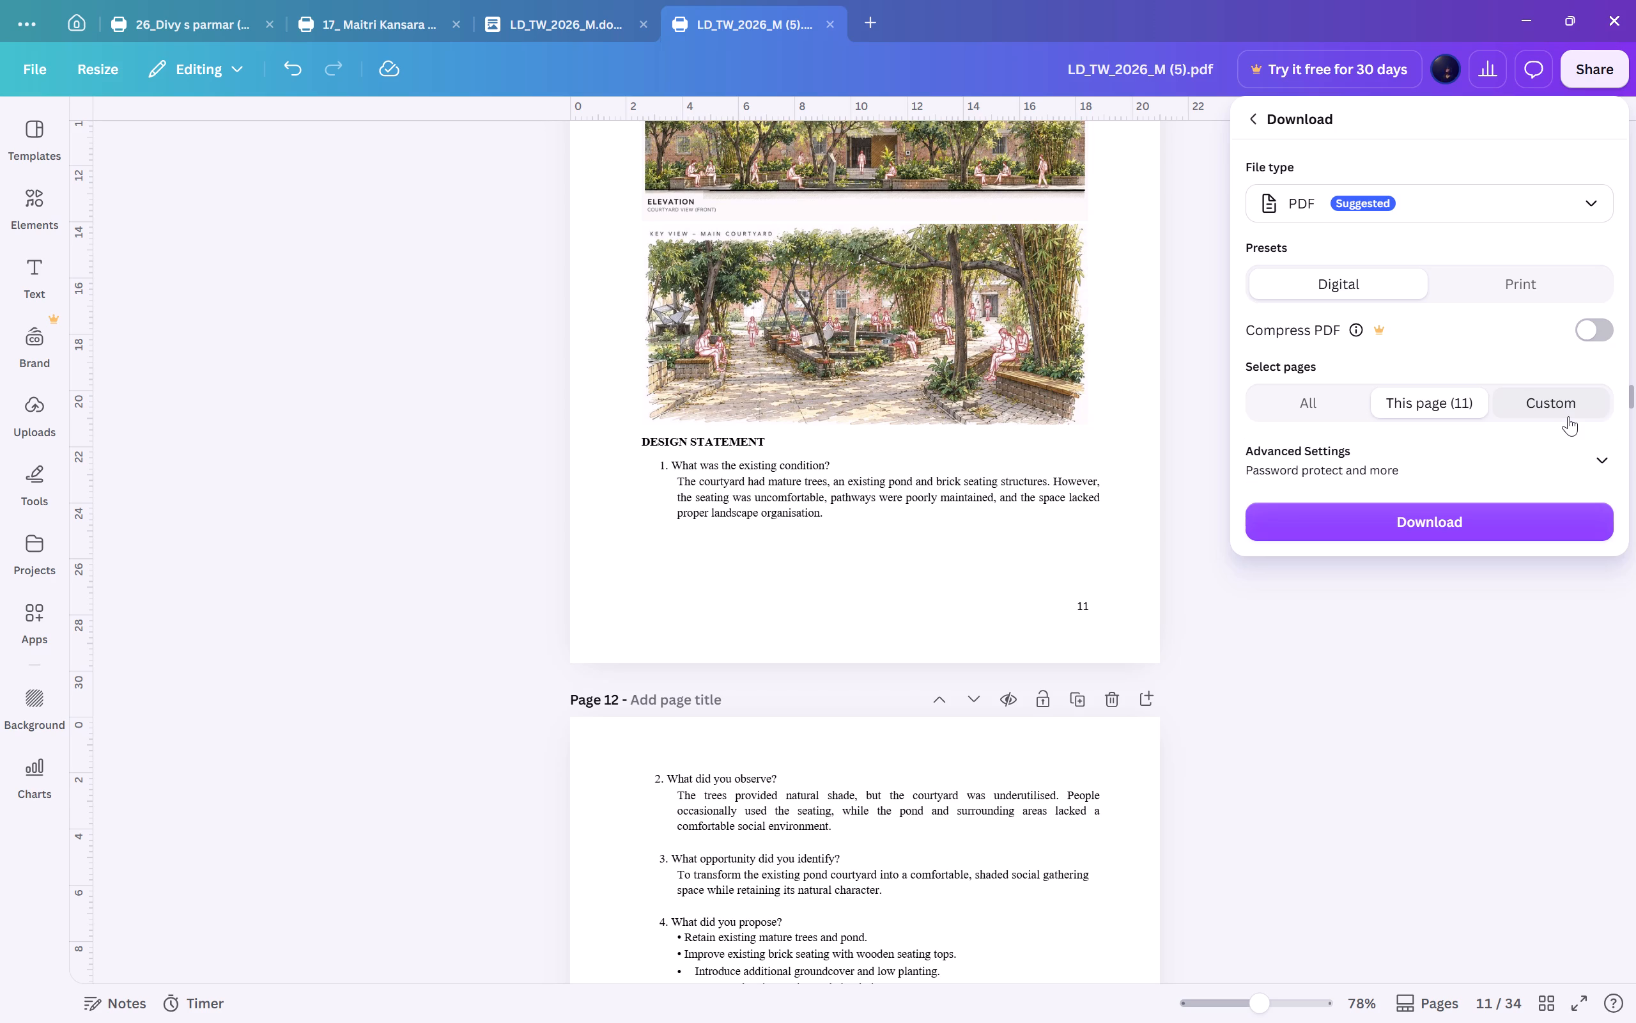
scroll(1481, 637, "down", 3)
scroll(1481, 637, "up", 2)
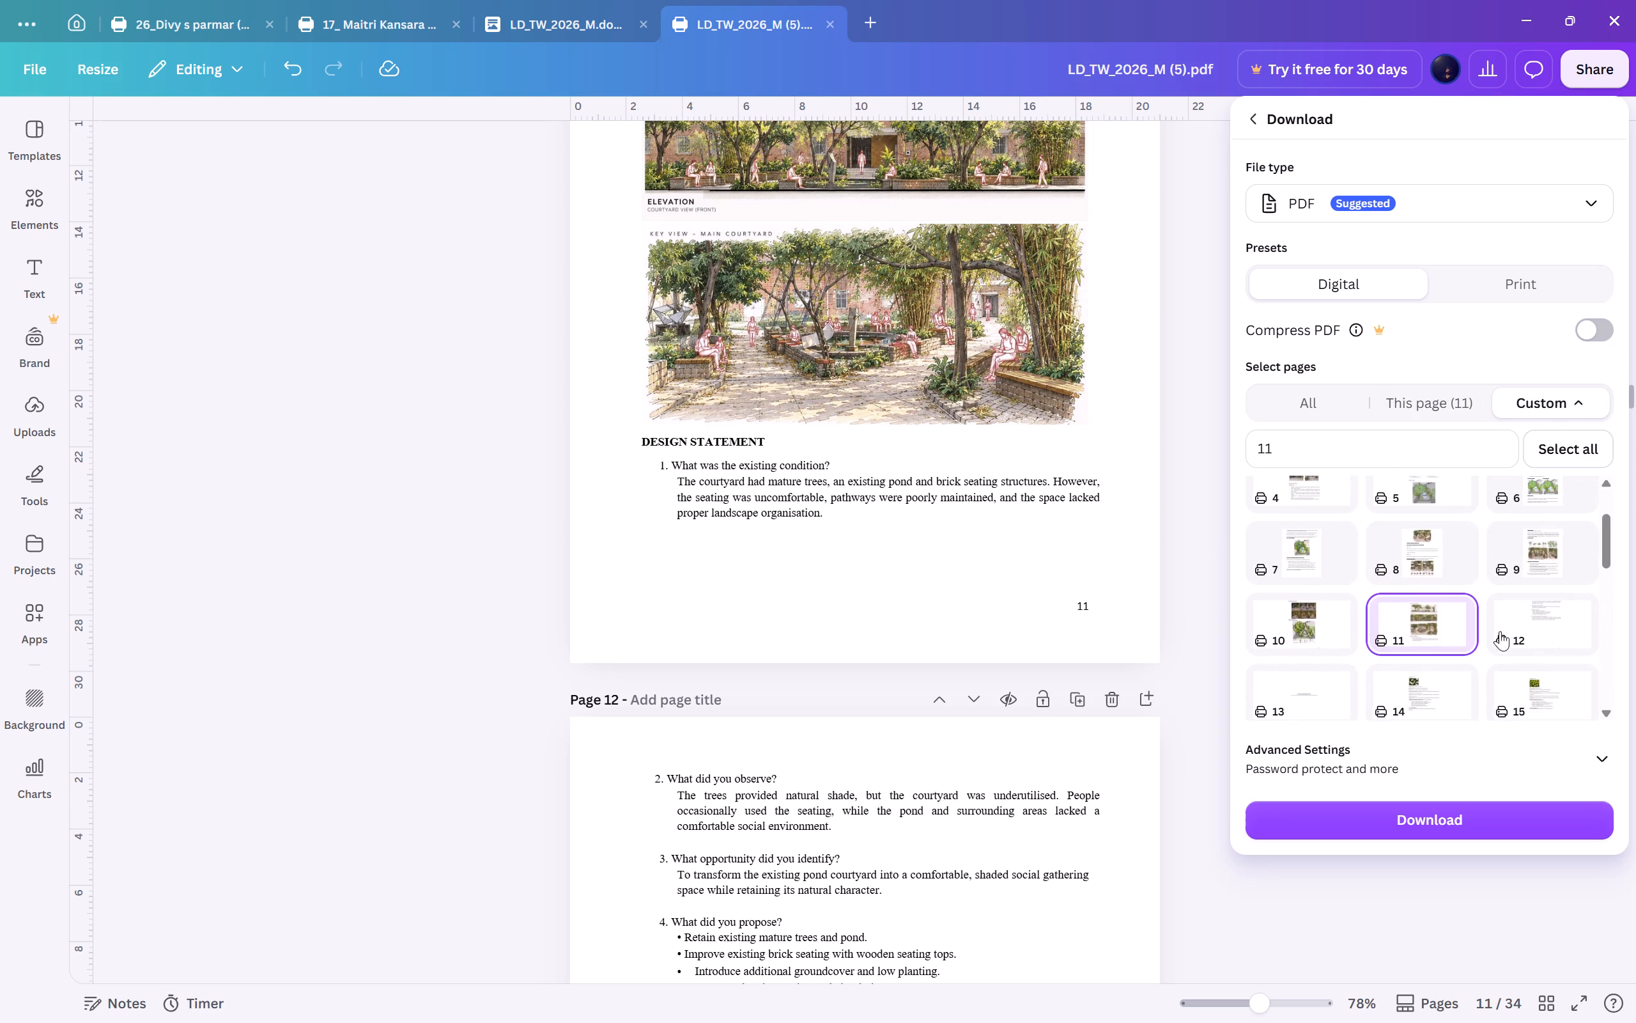
left_click(1511, 629)
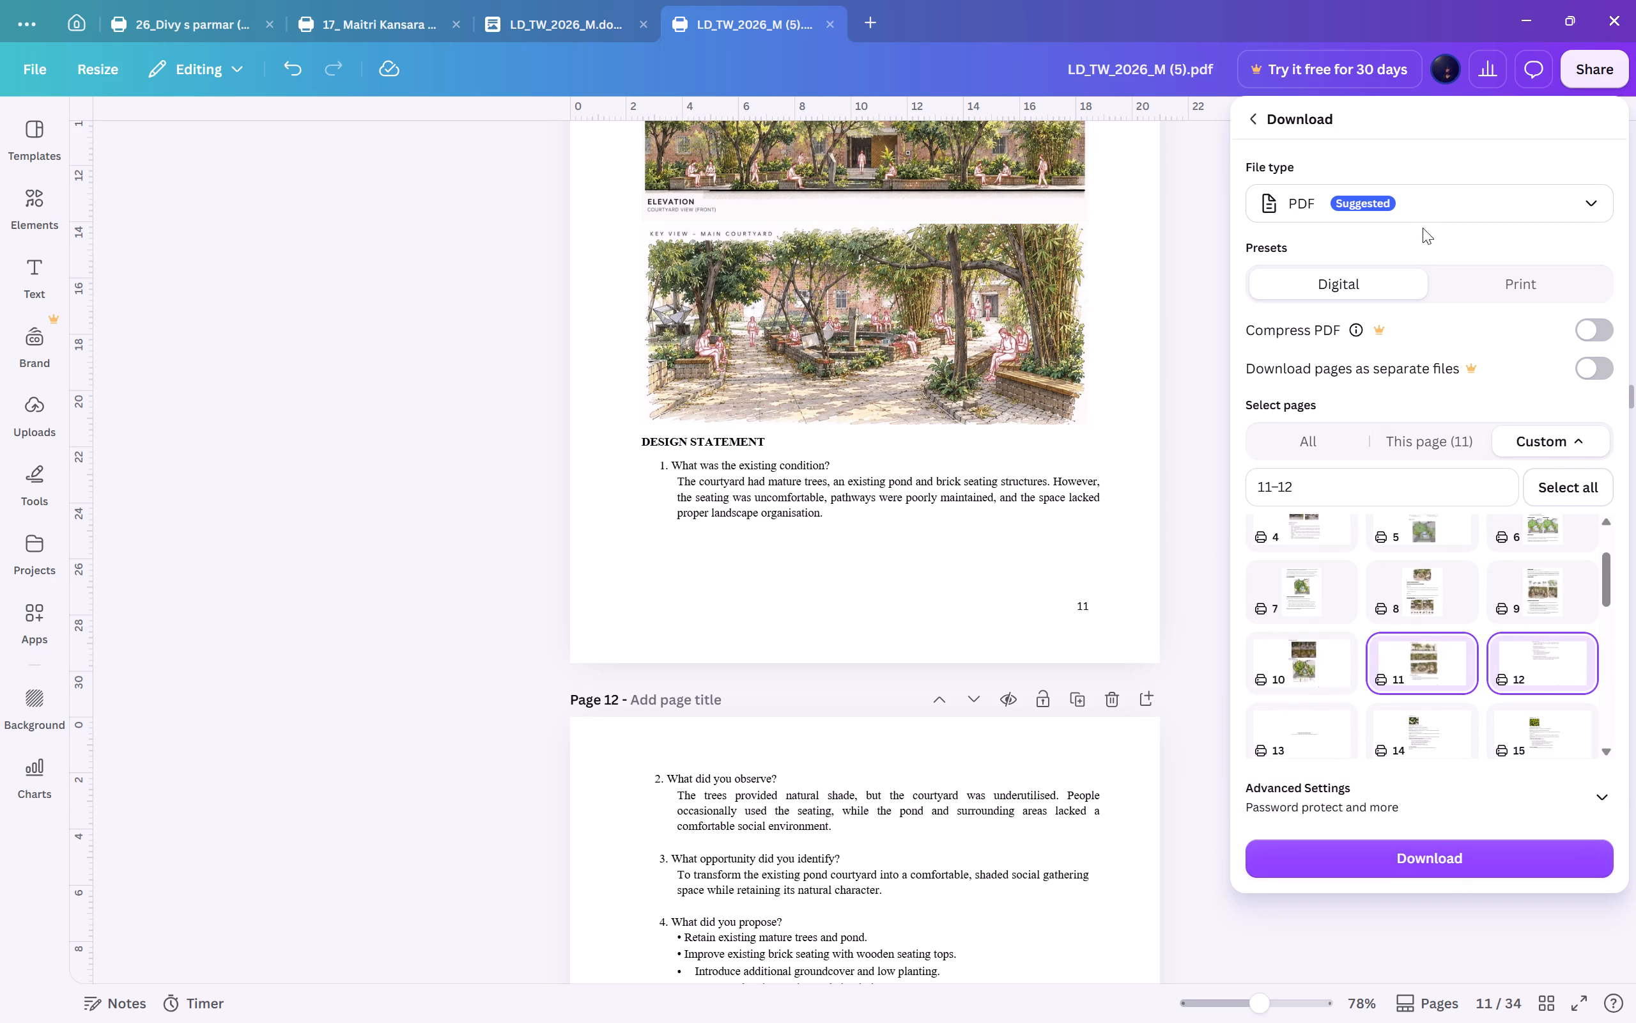
left_click(1545, 286)
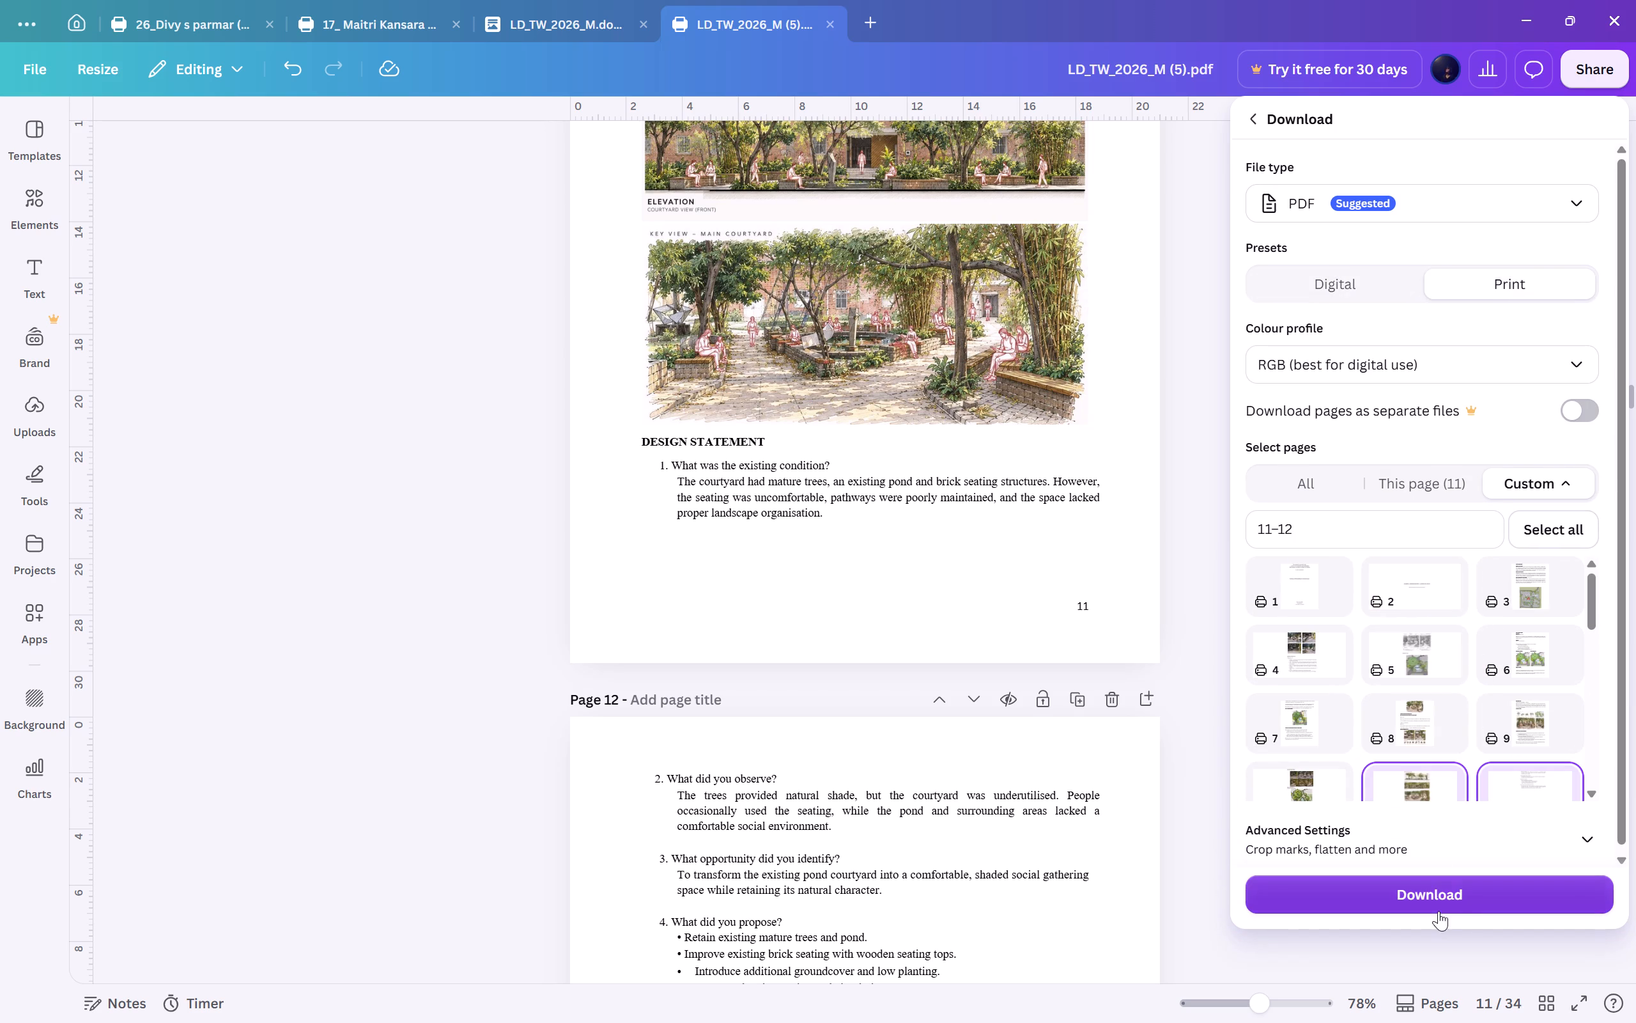
left_click(1438, 903)
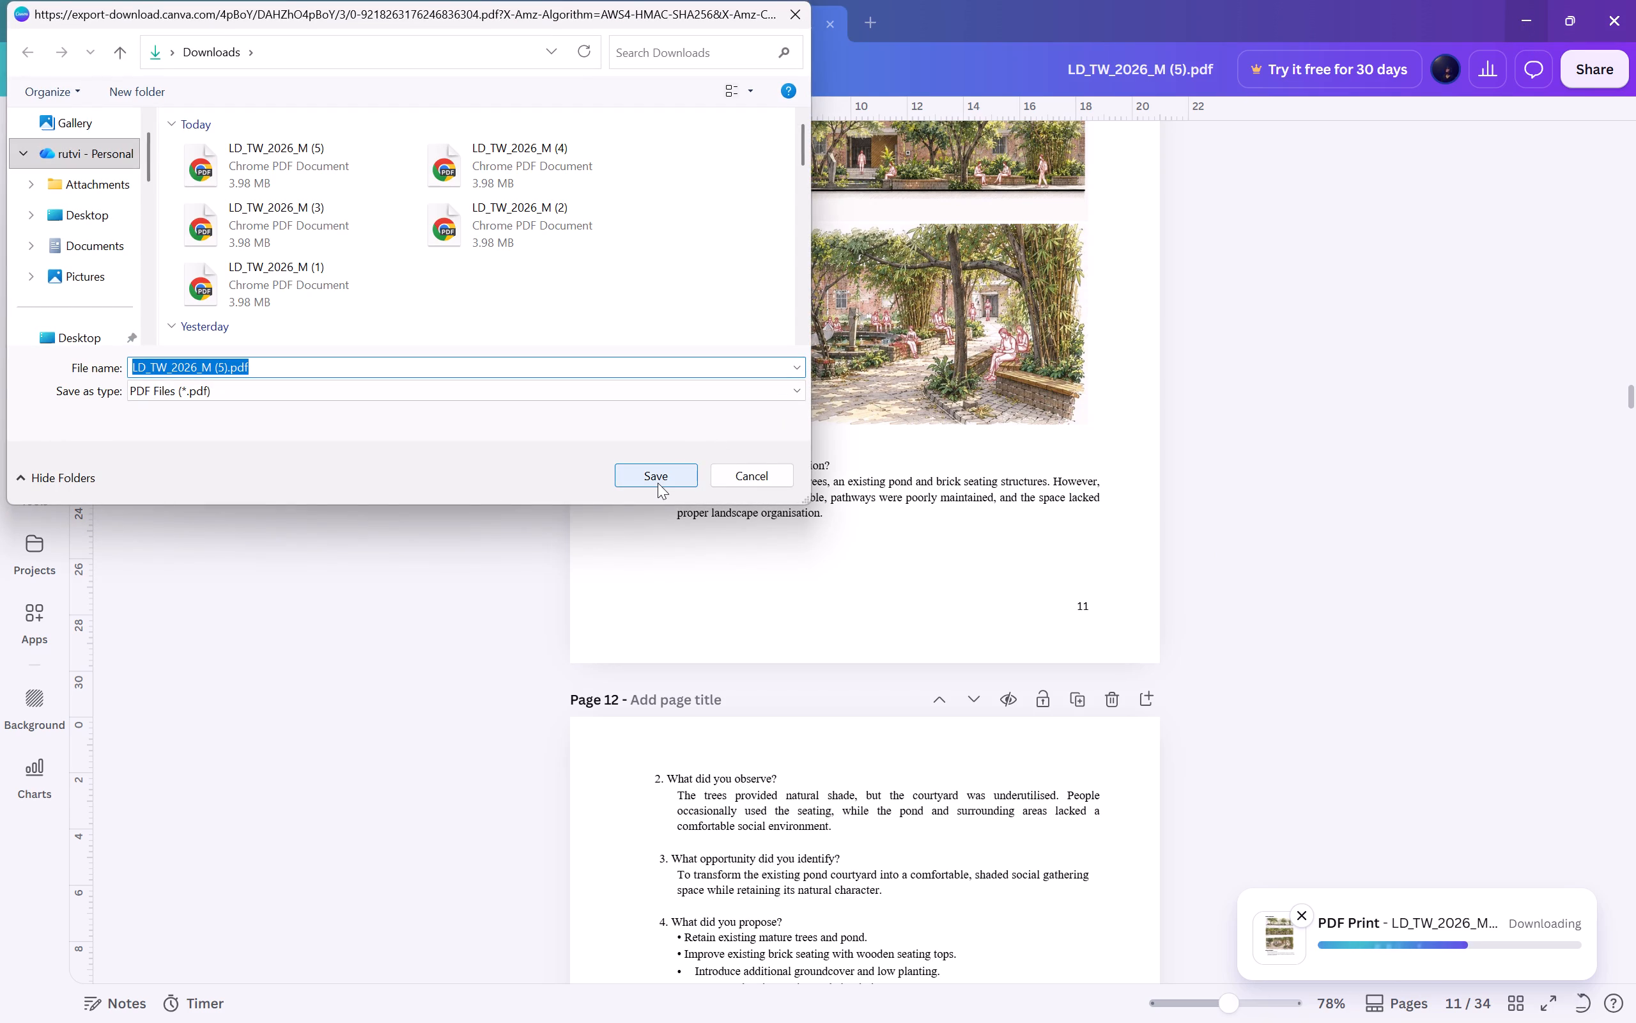
left_click(658, 483)
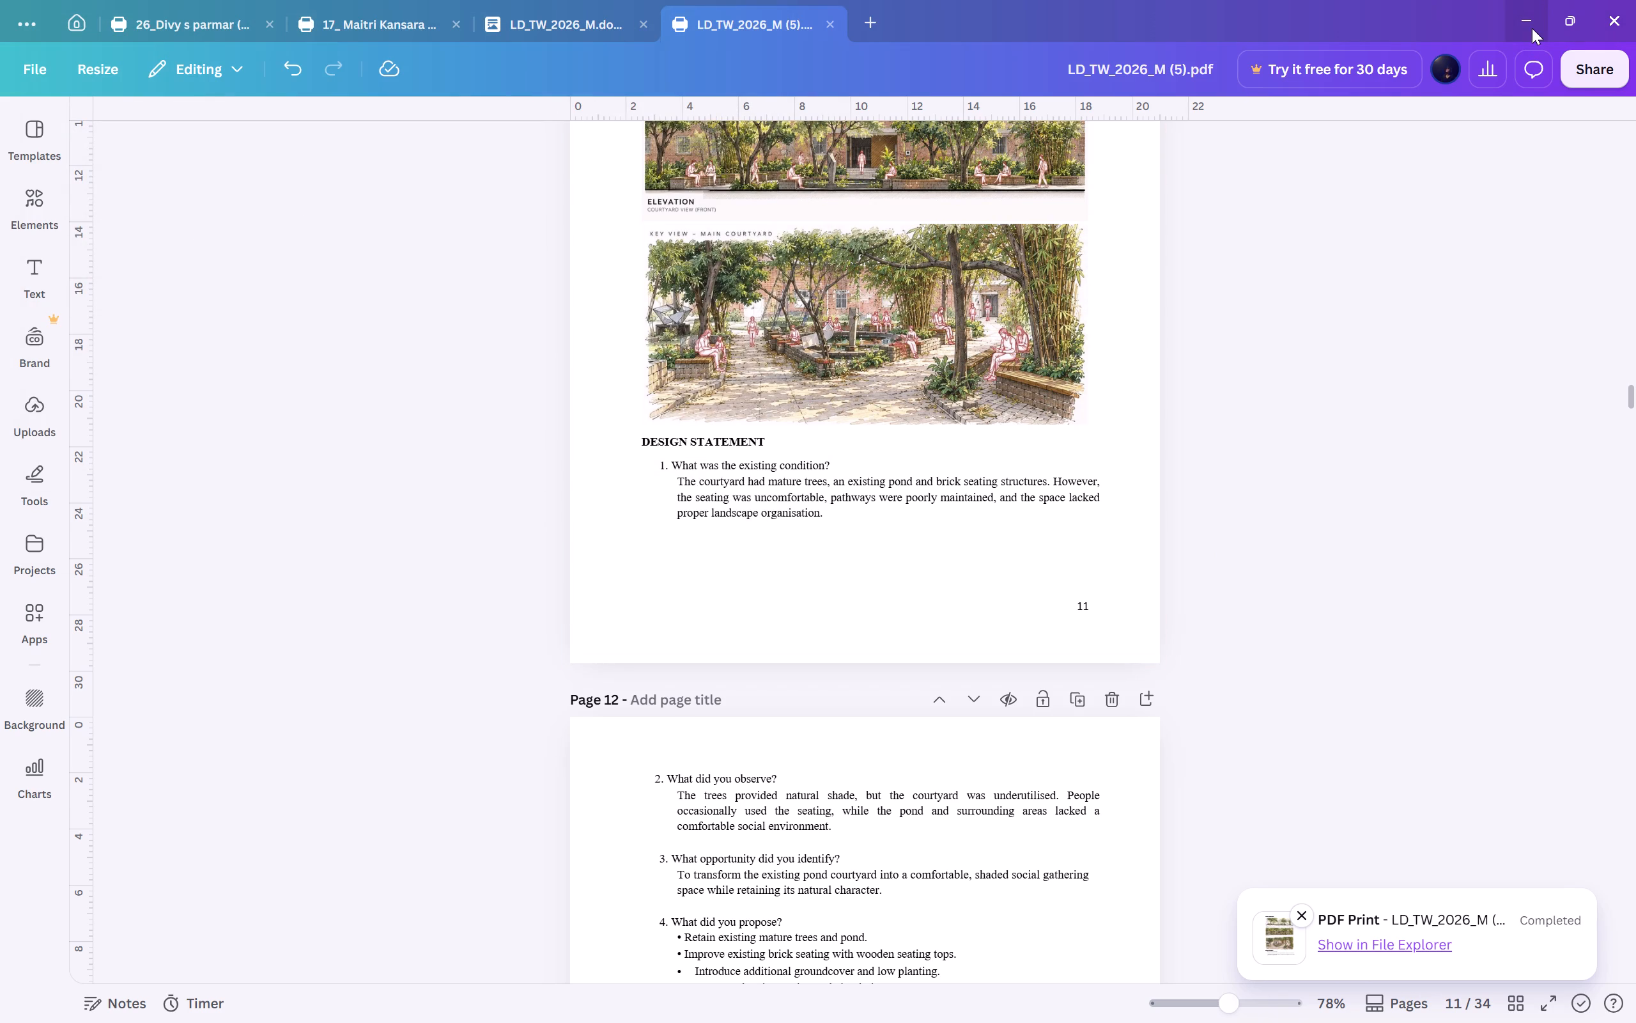
Switch to the Downloads folder and delete the older exports LD_TW_2026_M (4), (3), (2) and (1).
left_click(1532, 28)
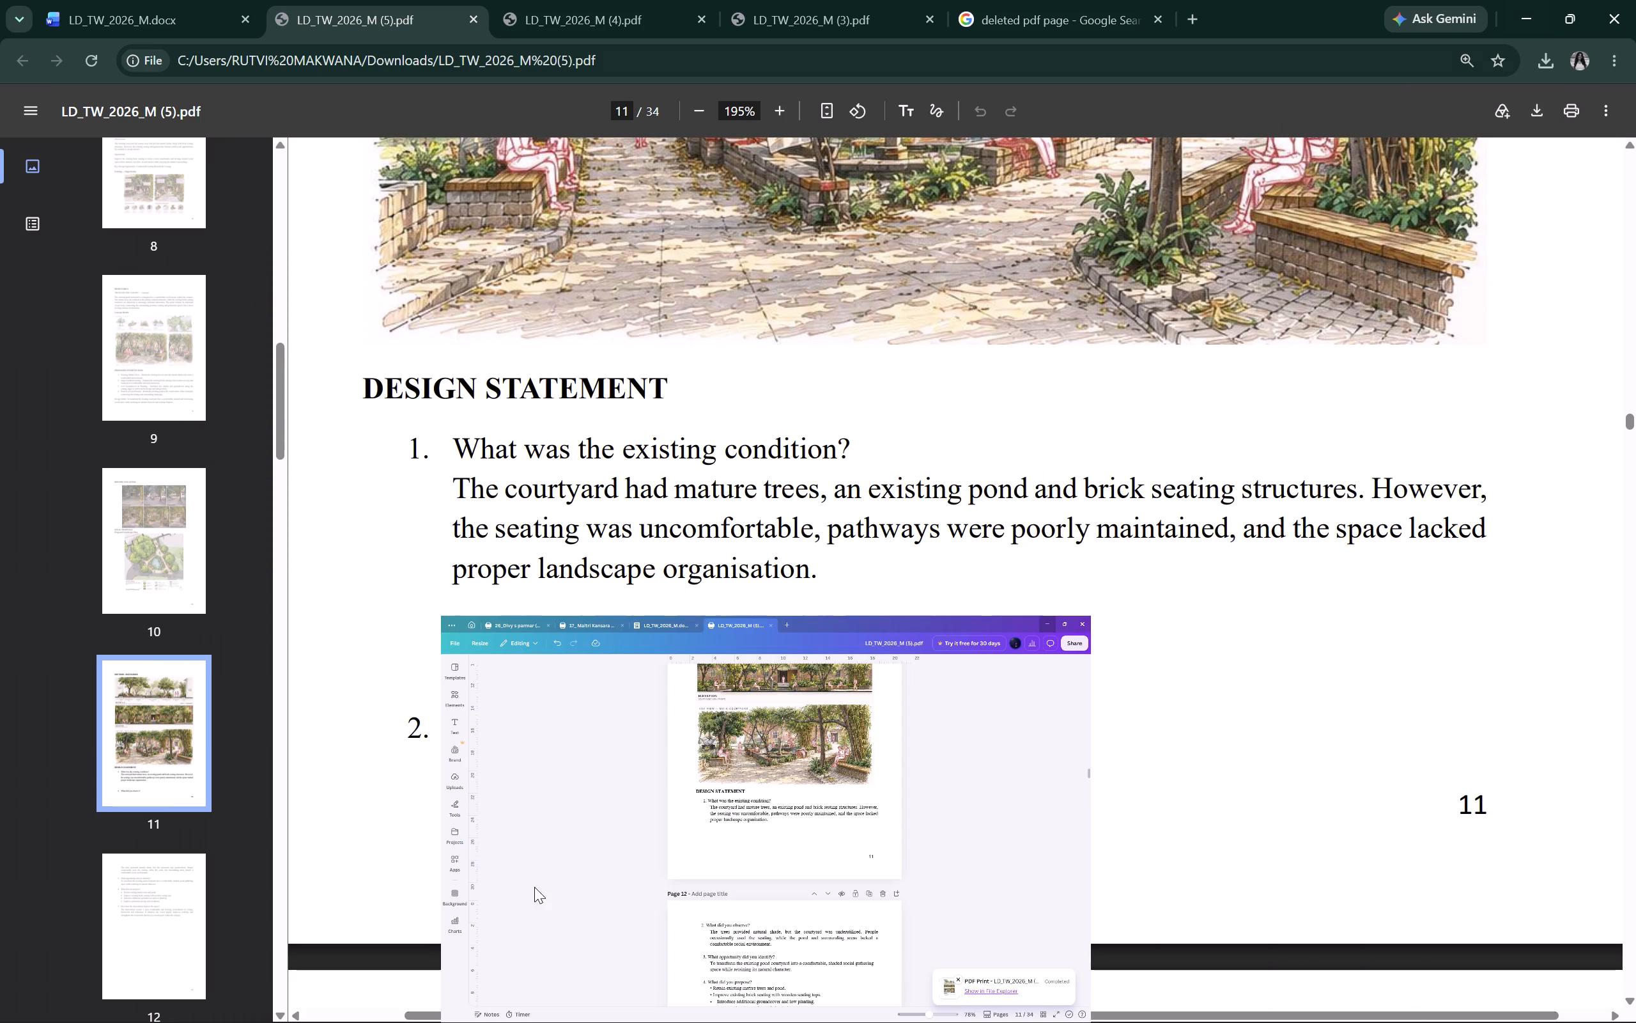
left_click(382, 1004)
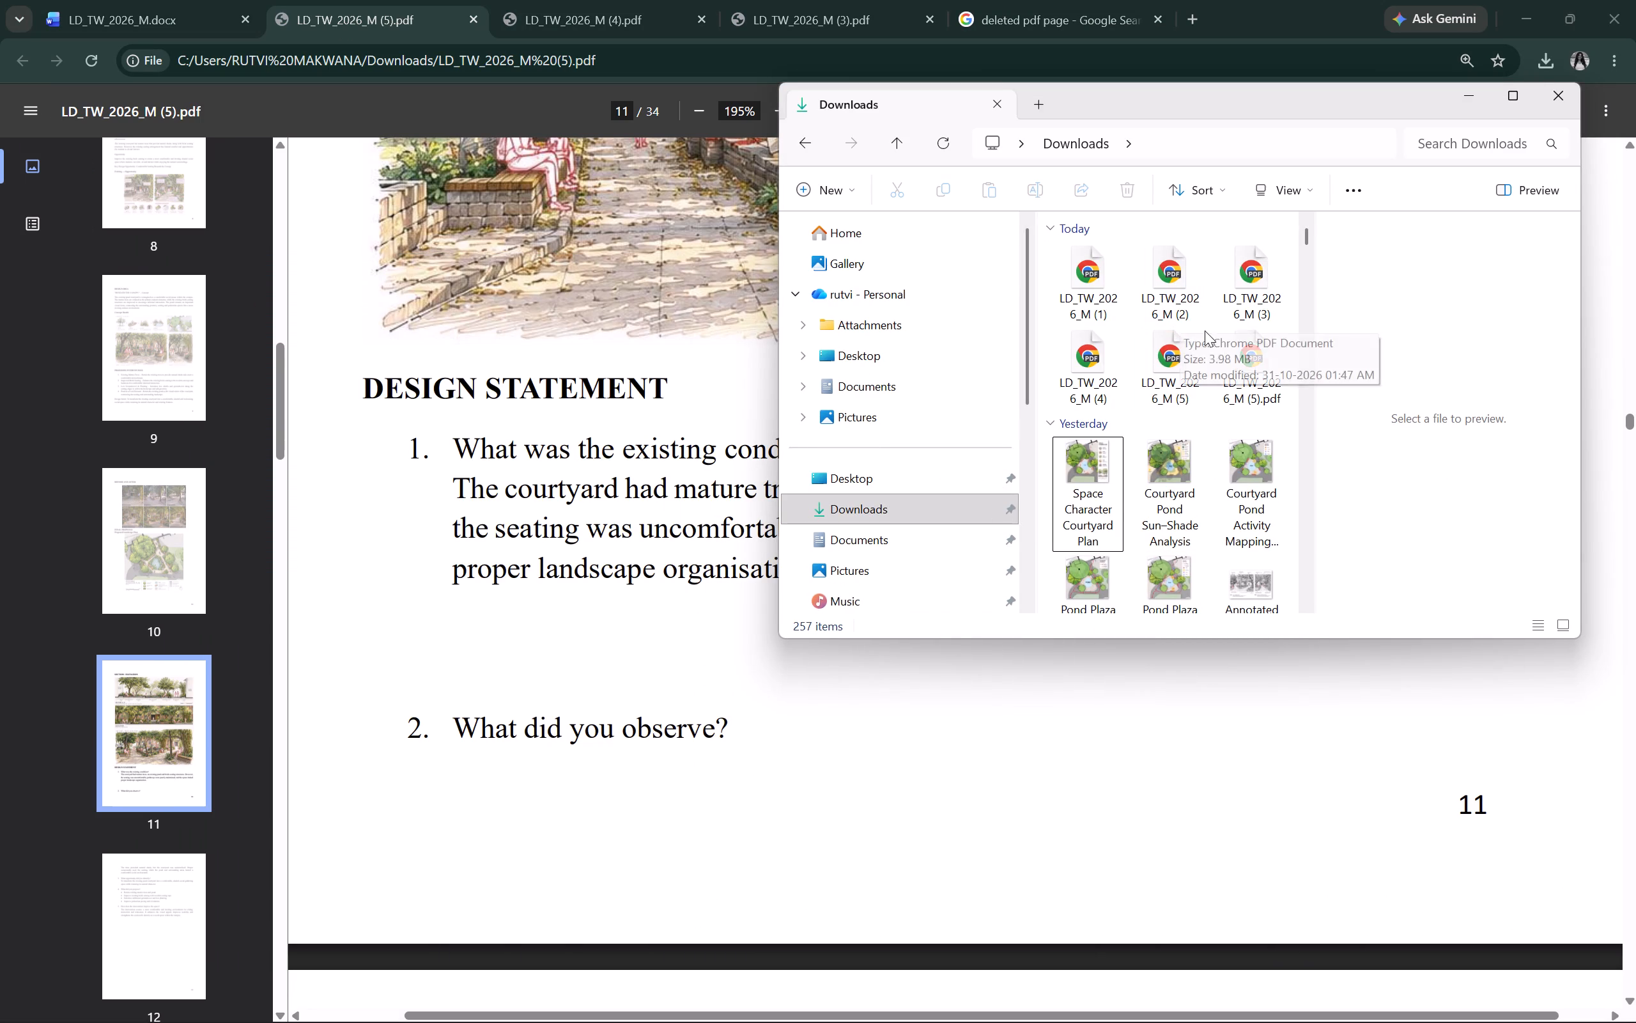
left_click(1065, 380)
key("Delete")
left_click(1239, 267)
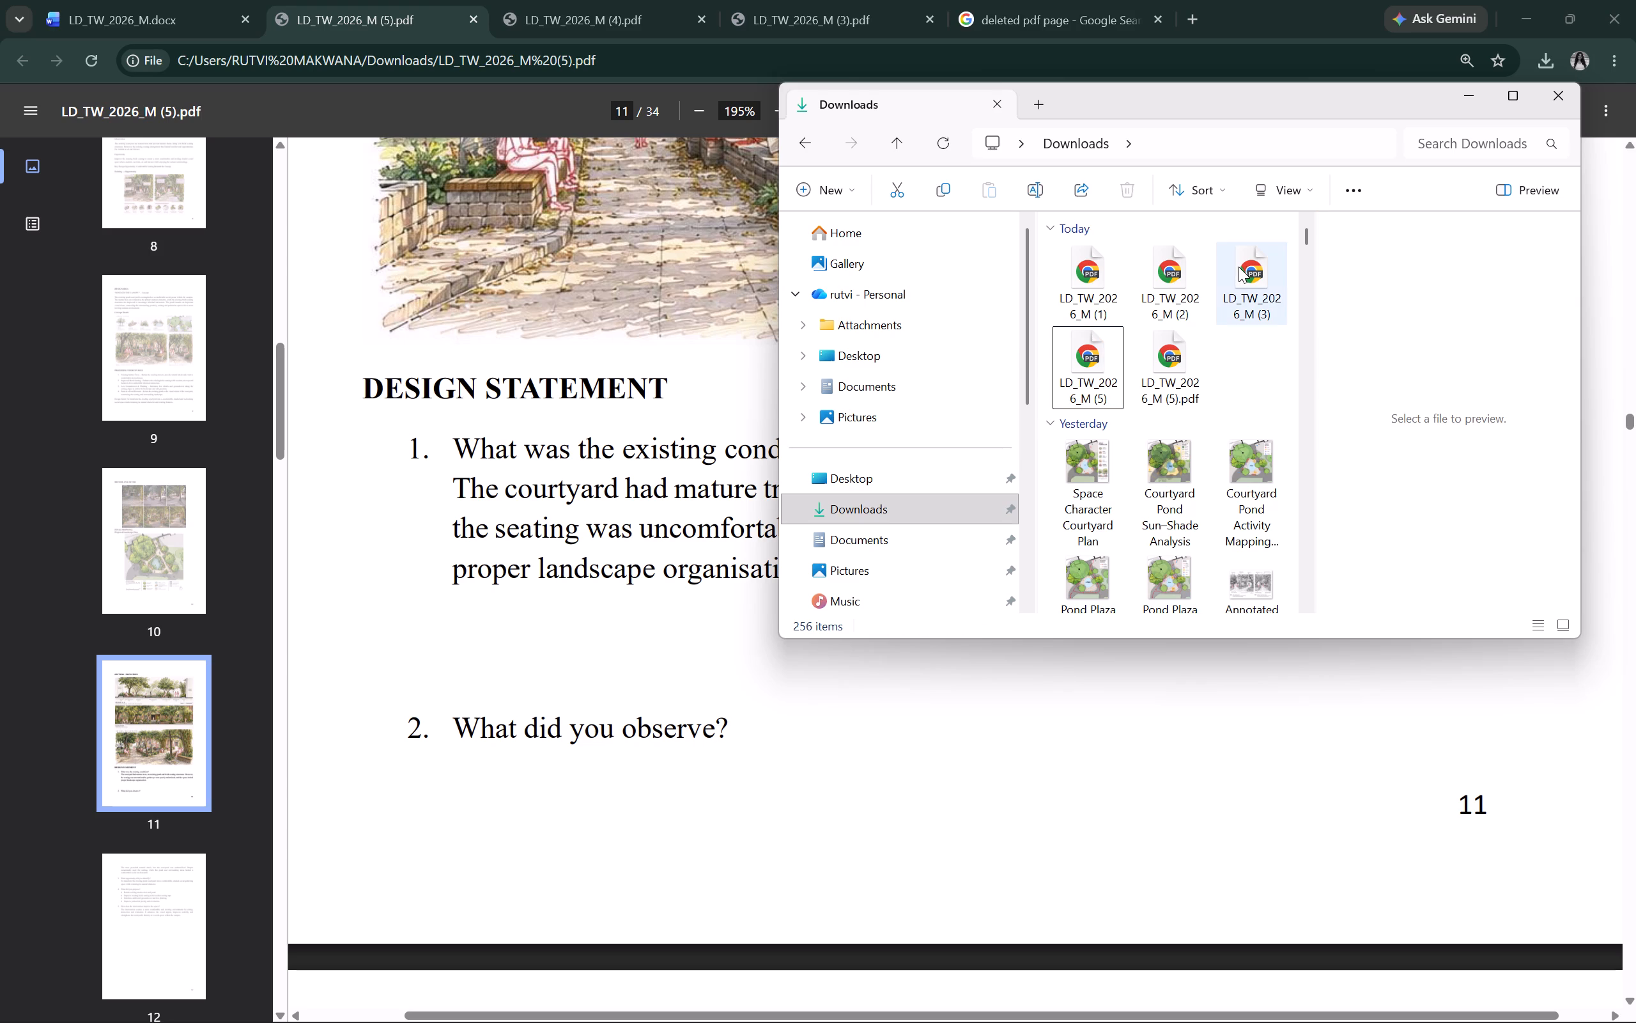
key("Delete")
left_click(1178, 286)
key("Delete")
left_click(1101, 302)
key("Delete")
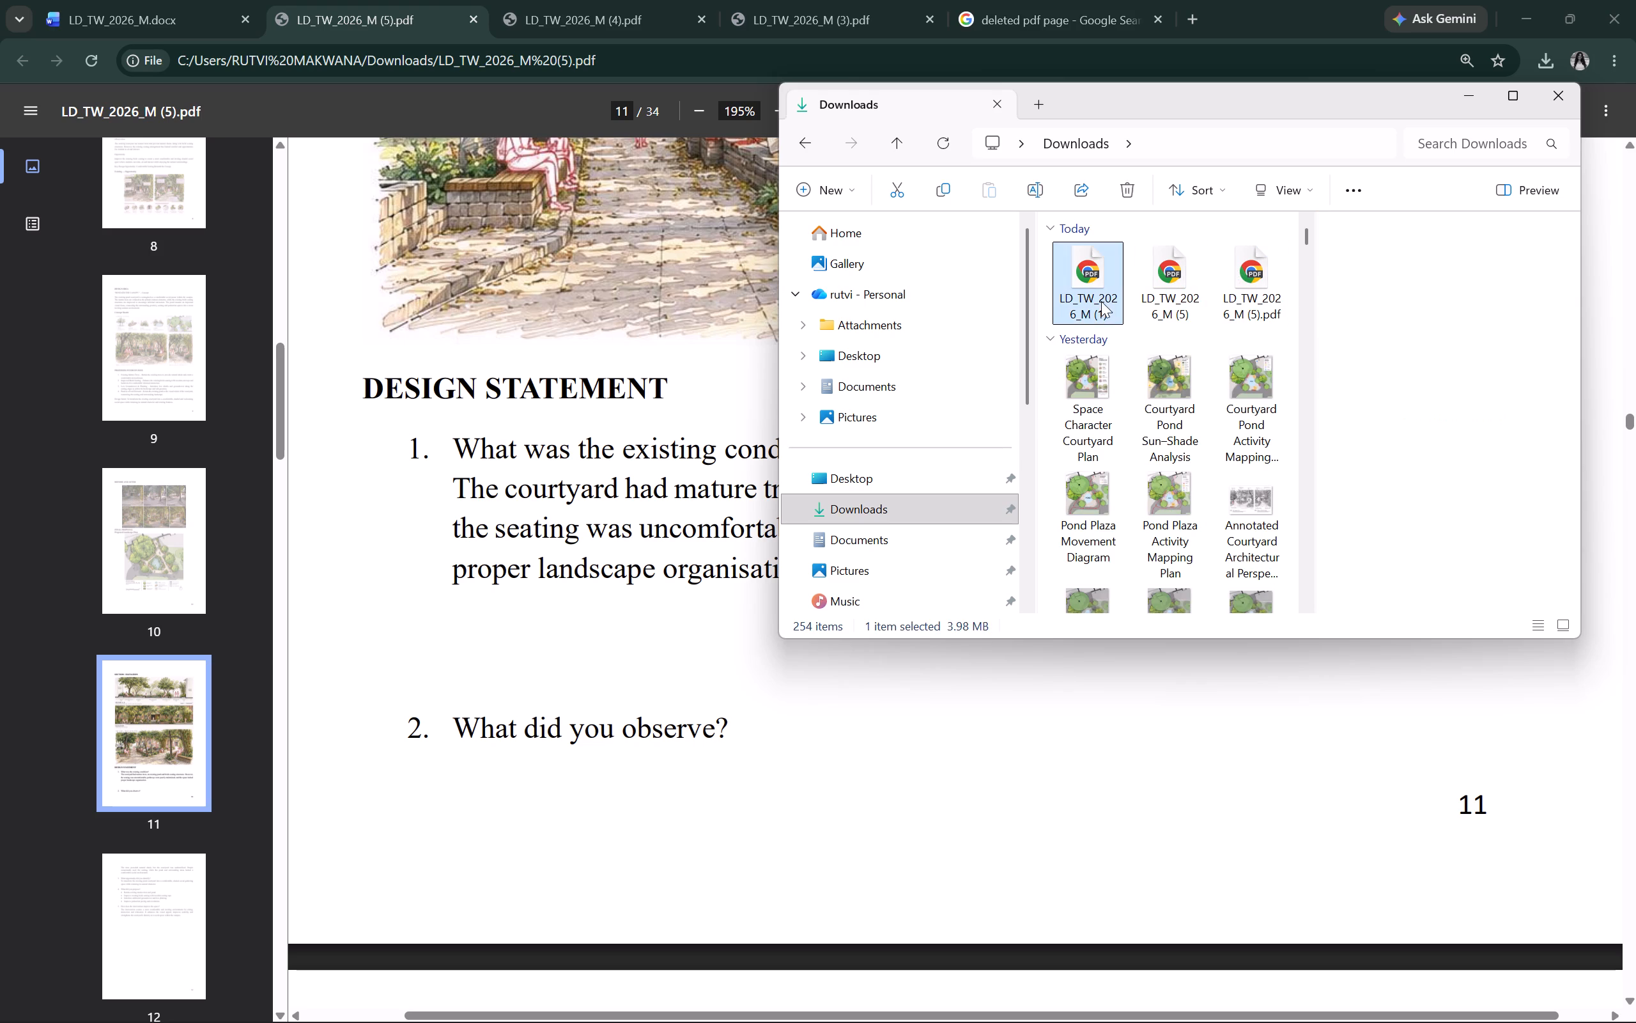
left_click(1465, 102)
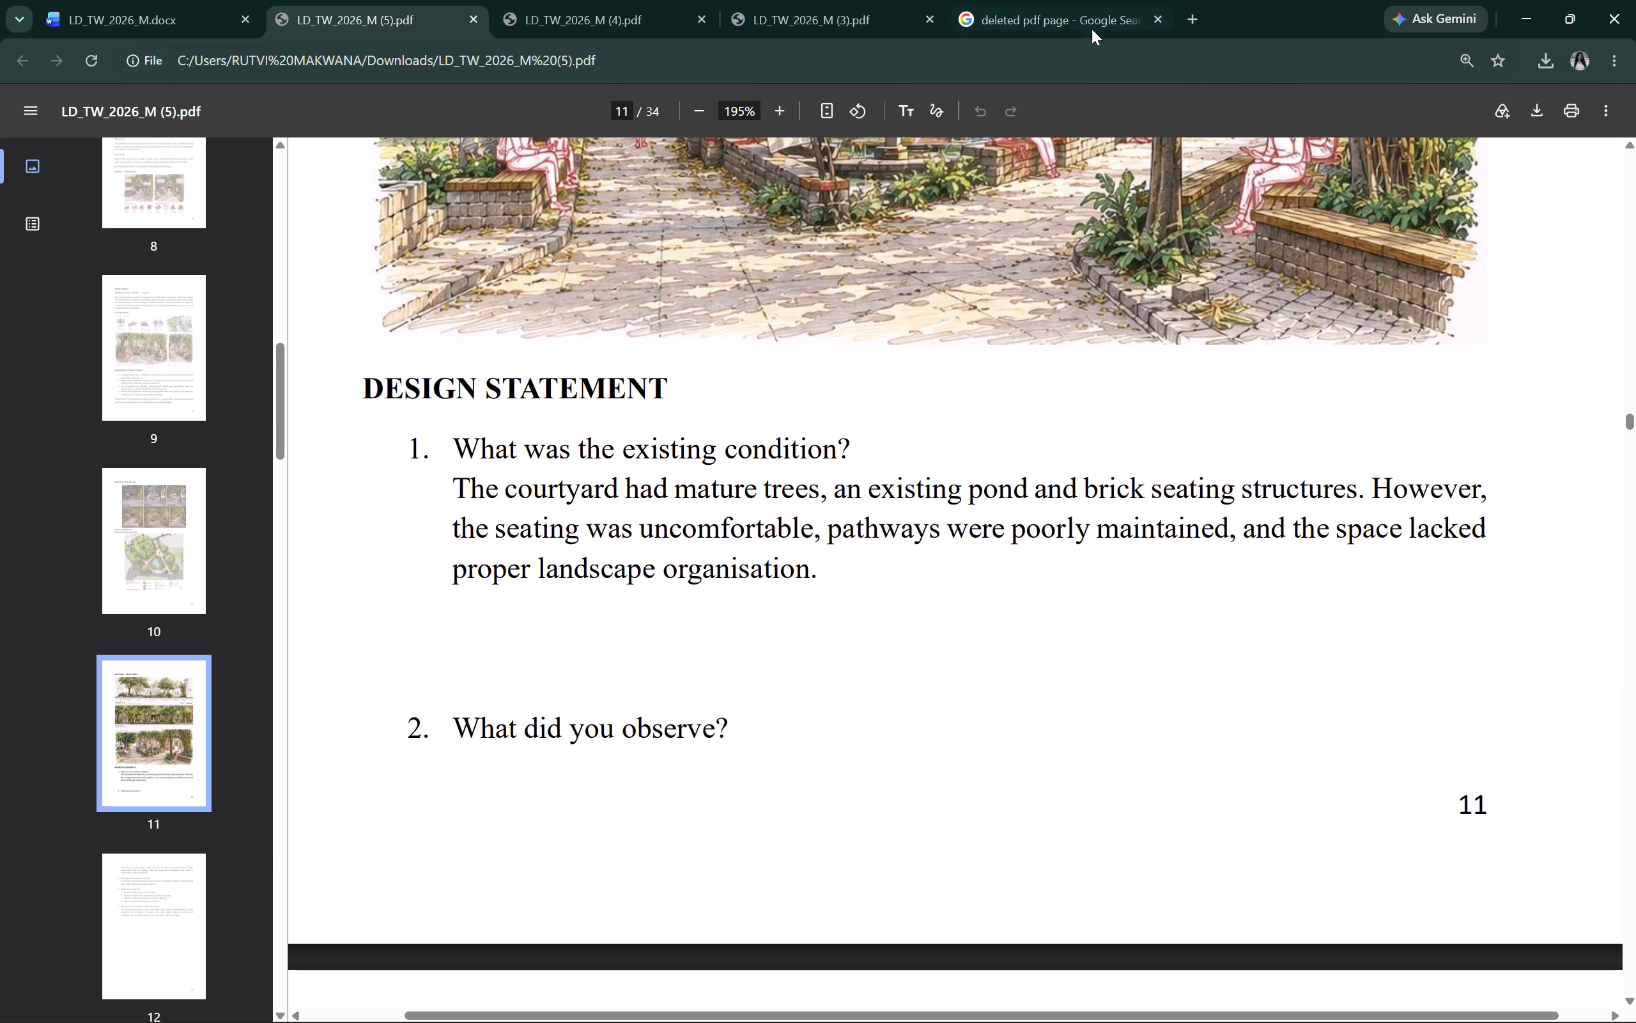
Open iLovePDF's Remove pages tool from the Google results and load the full-report 3.98 MB LD_TW_2026_M (5) PDF from Downloads.
left_click(1056, 20)
left_click(422, 260)
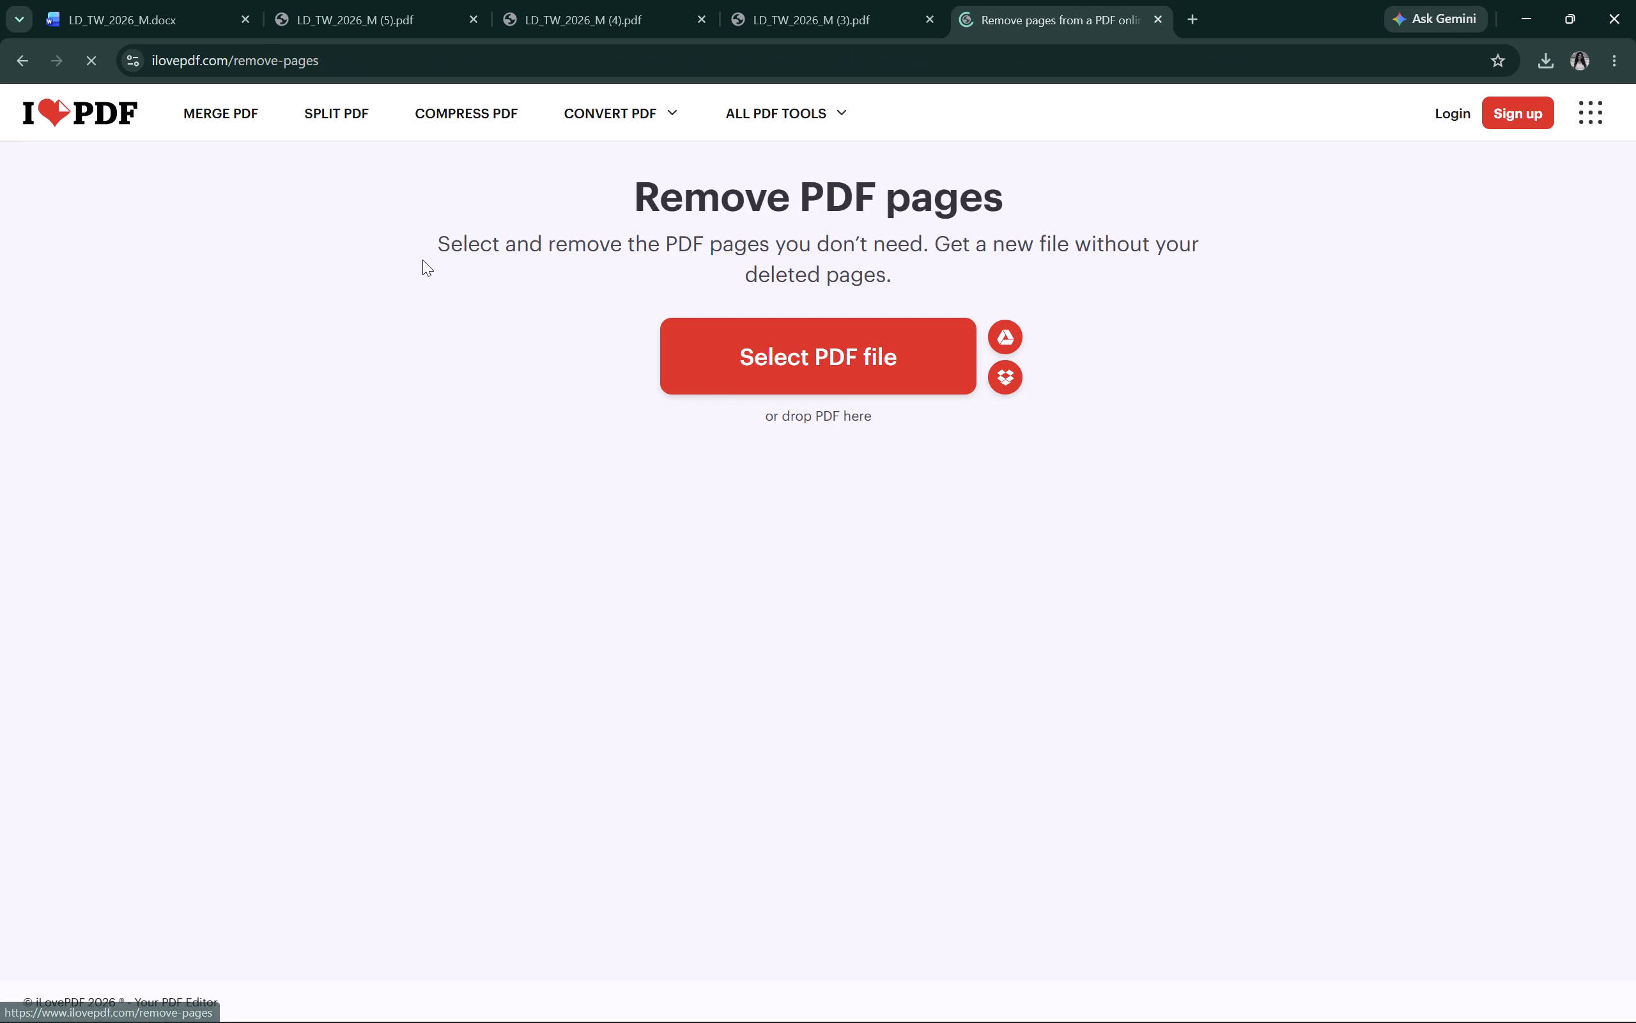
left_click(787, 370)
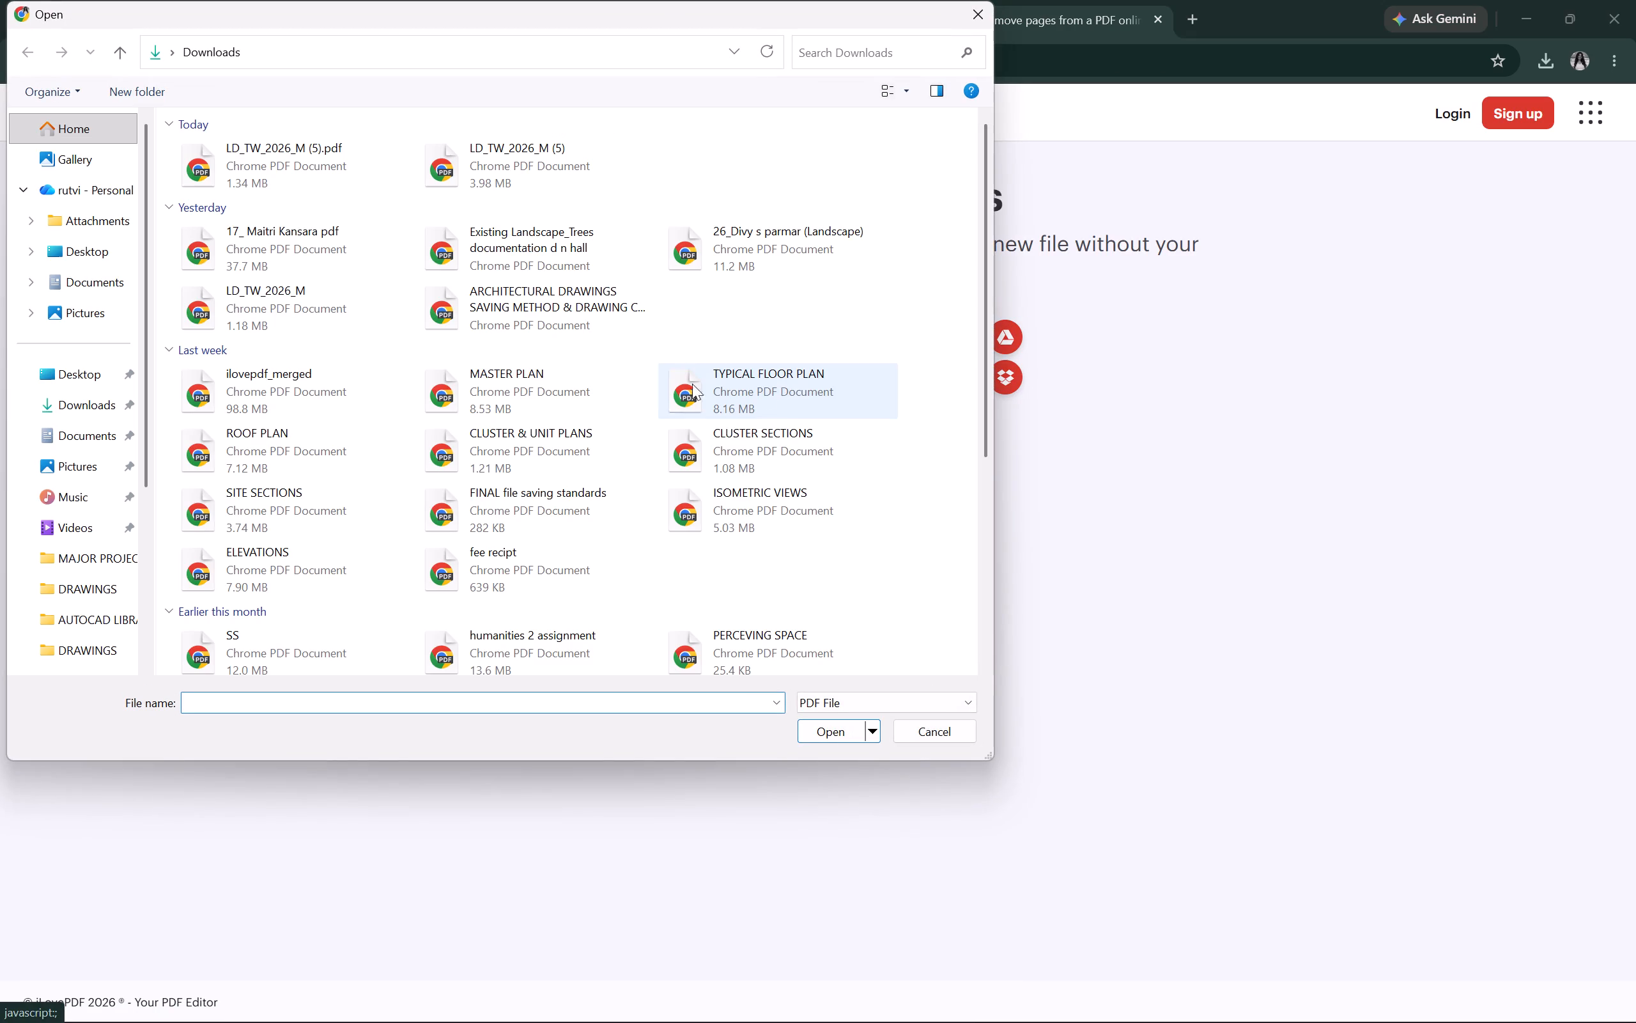
left_click(601, 187)
left_click(825, 735)
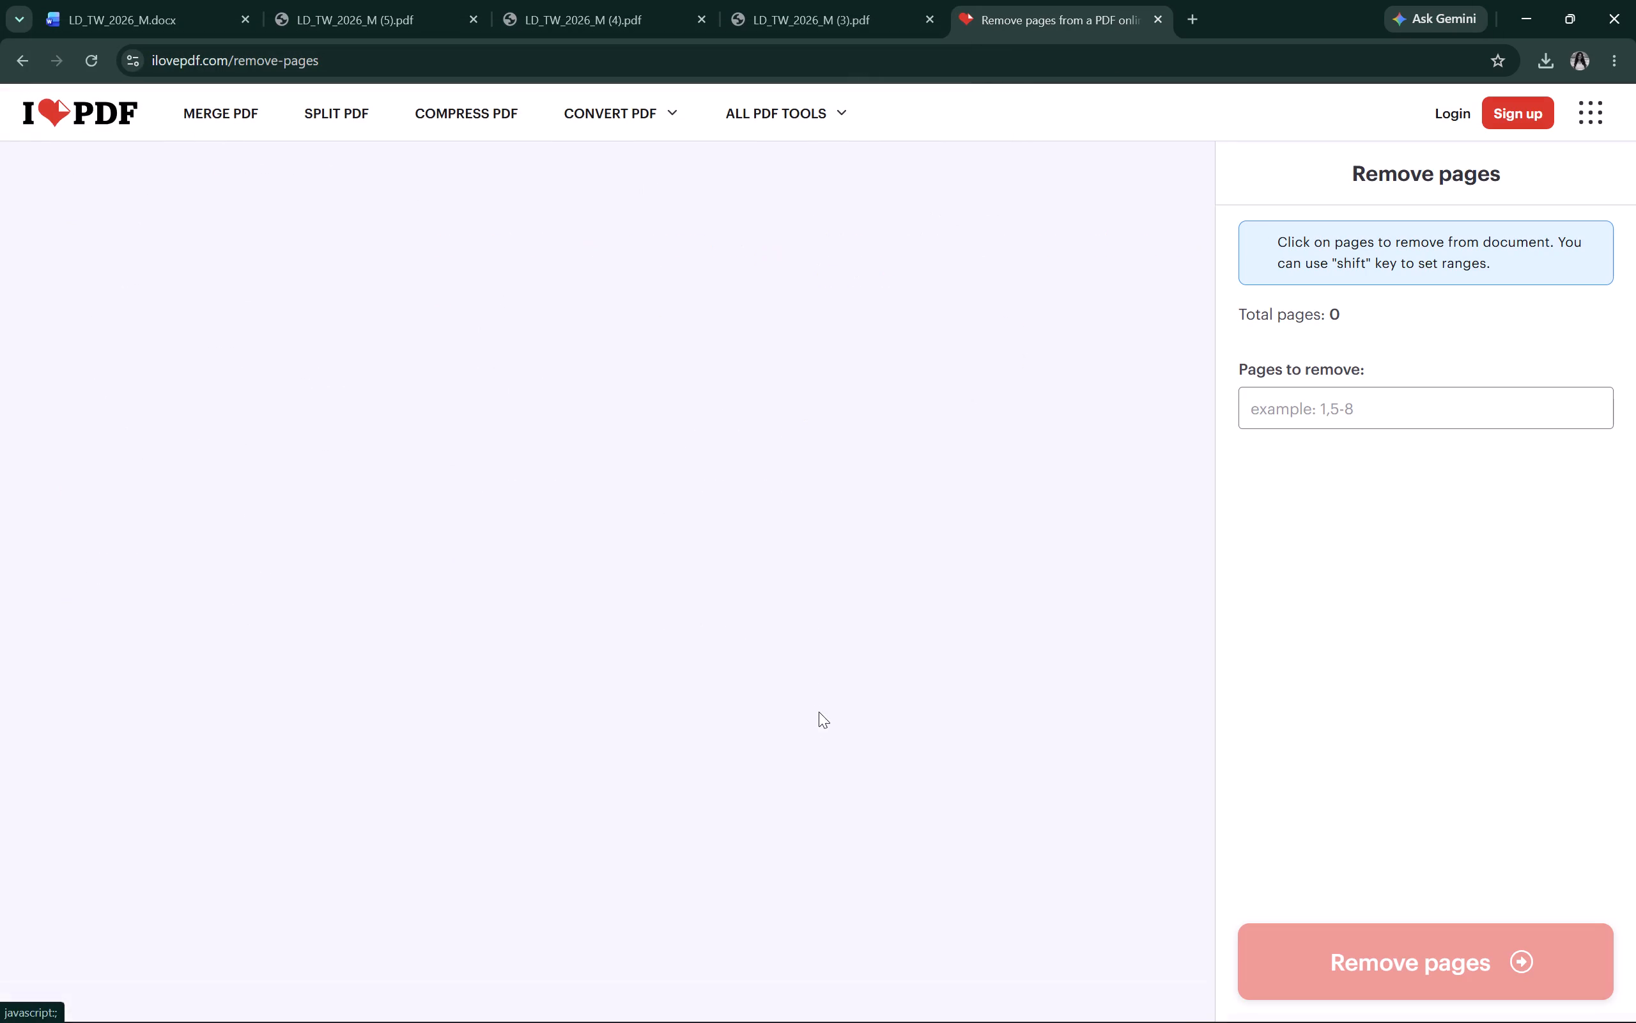
Mark the blank last page, page 34, for removal.
scroll(811, 685, "down", 18)
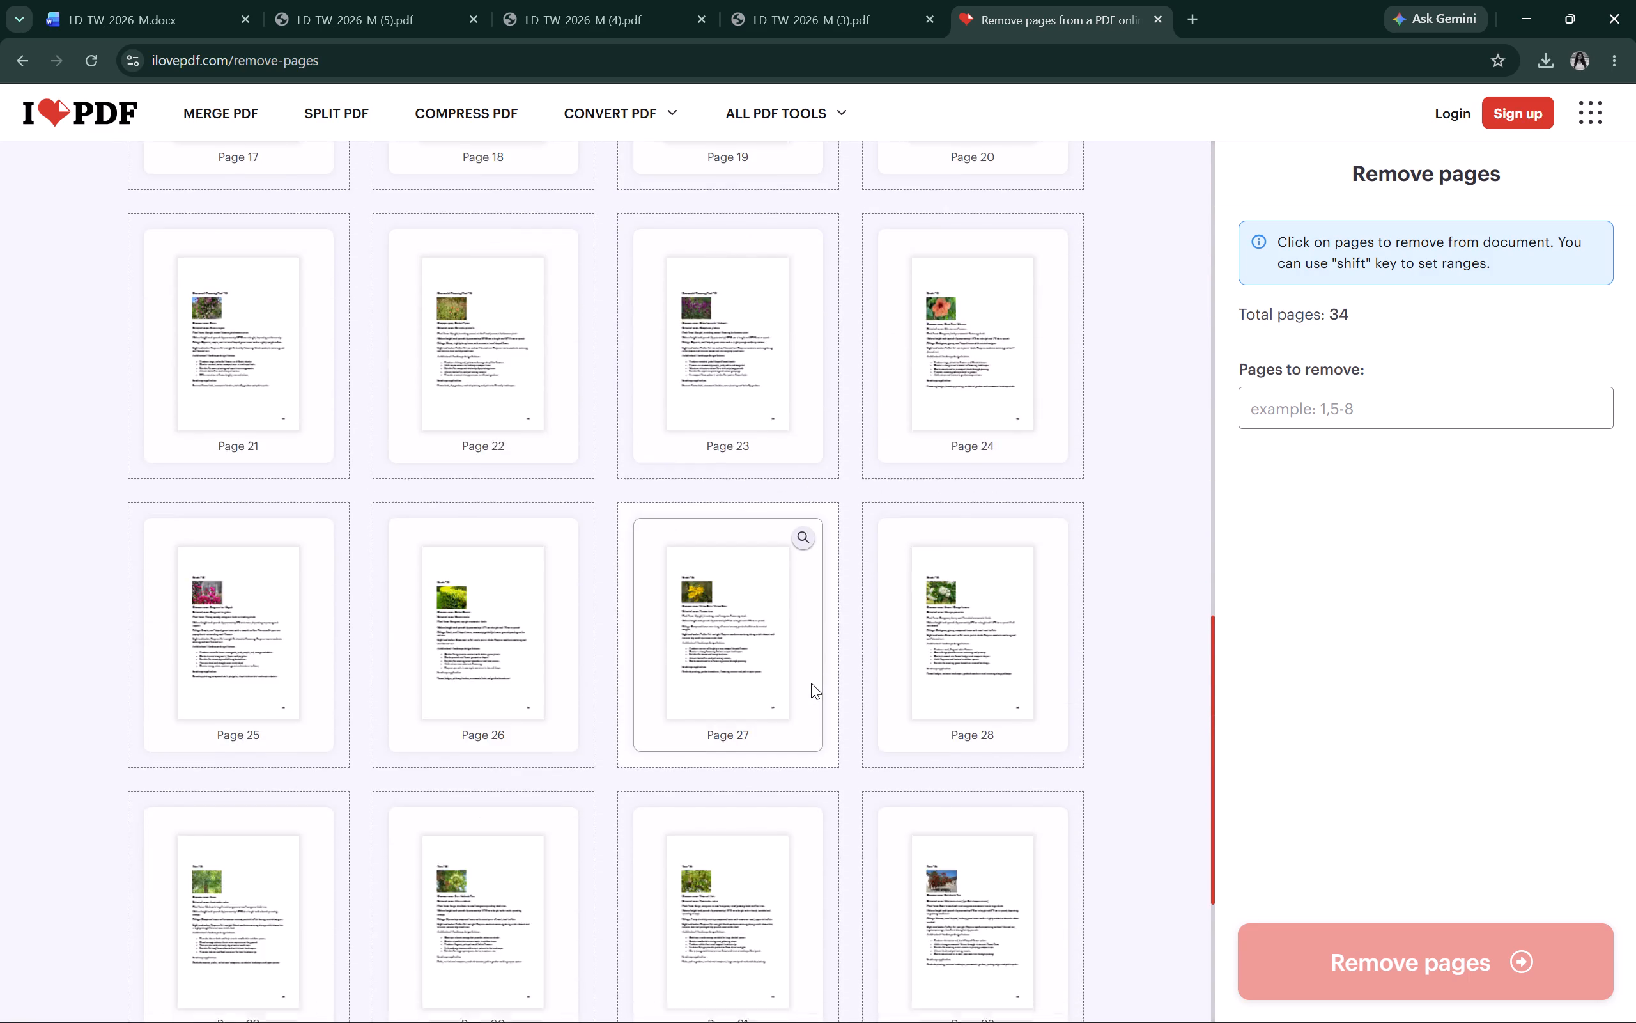
scroll(811, 680, "down", 3)
left_click(745, 822)
left_click(735, 854)
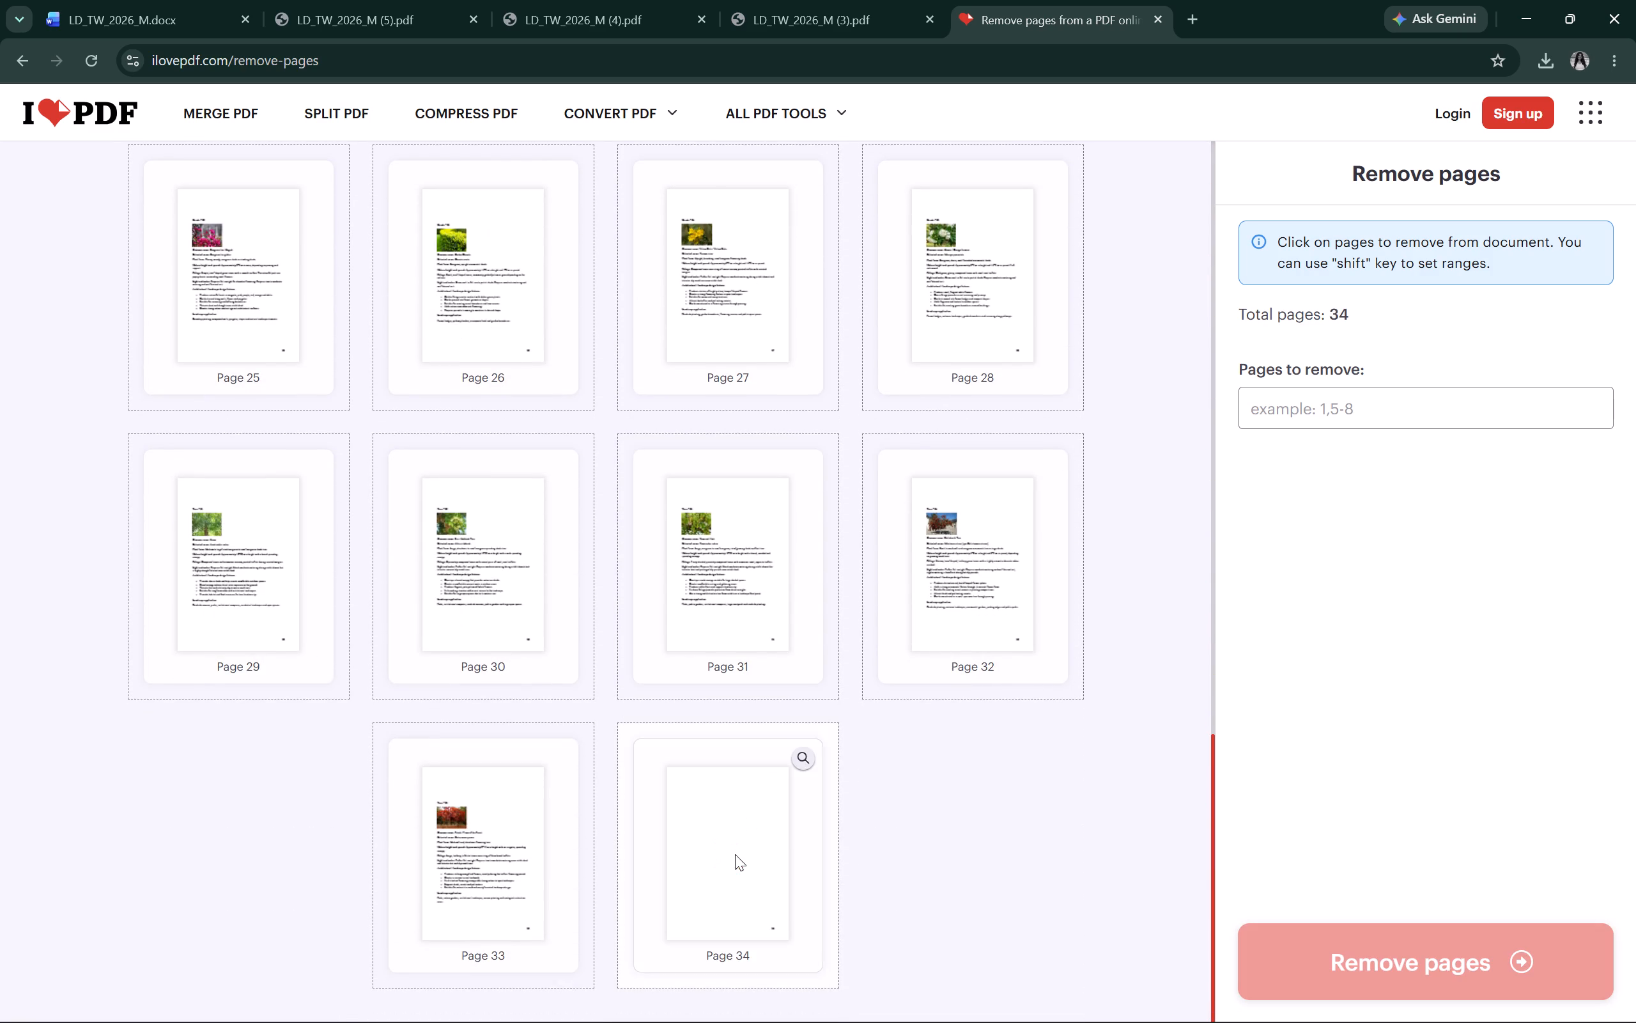
left_click(726, 861)
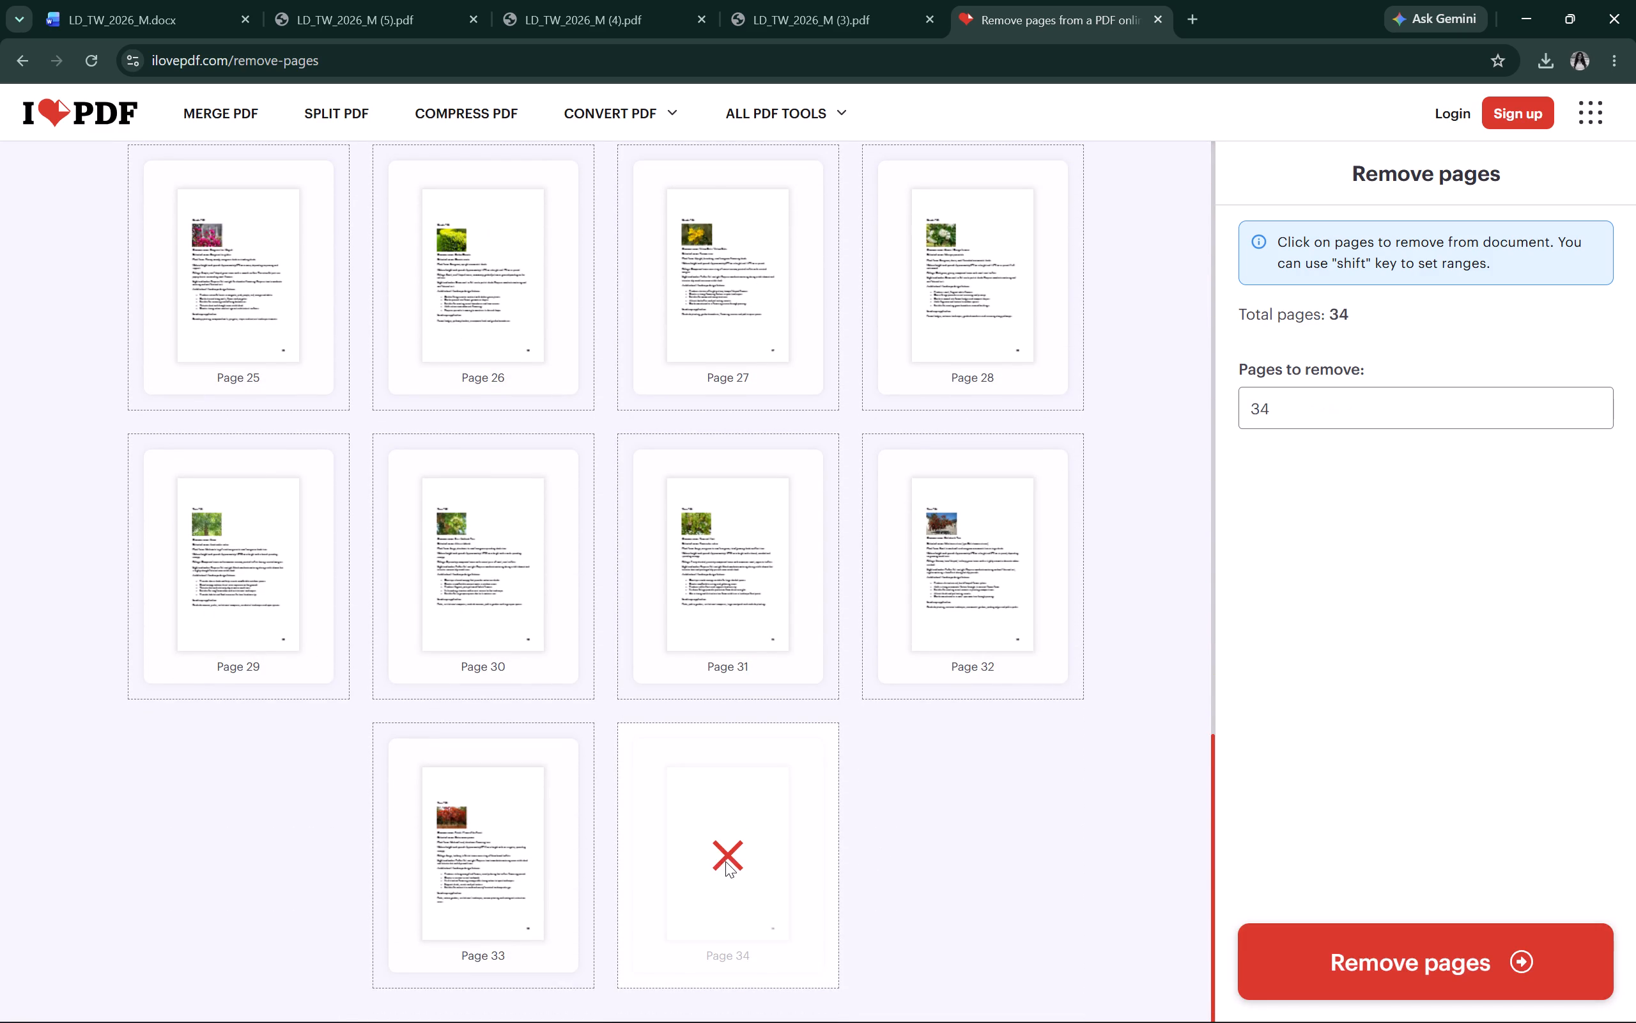
left_click(723, 854)
left_click(741, 855)
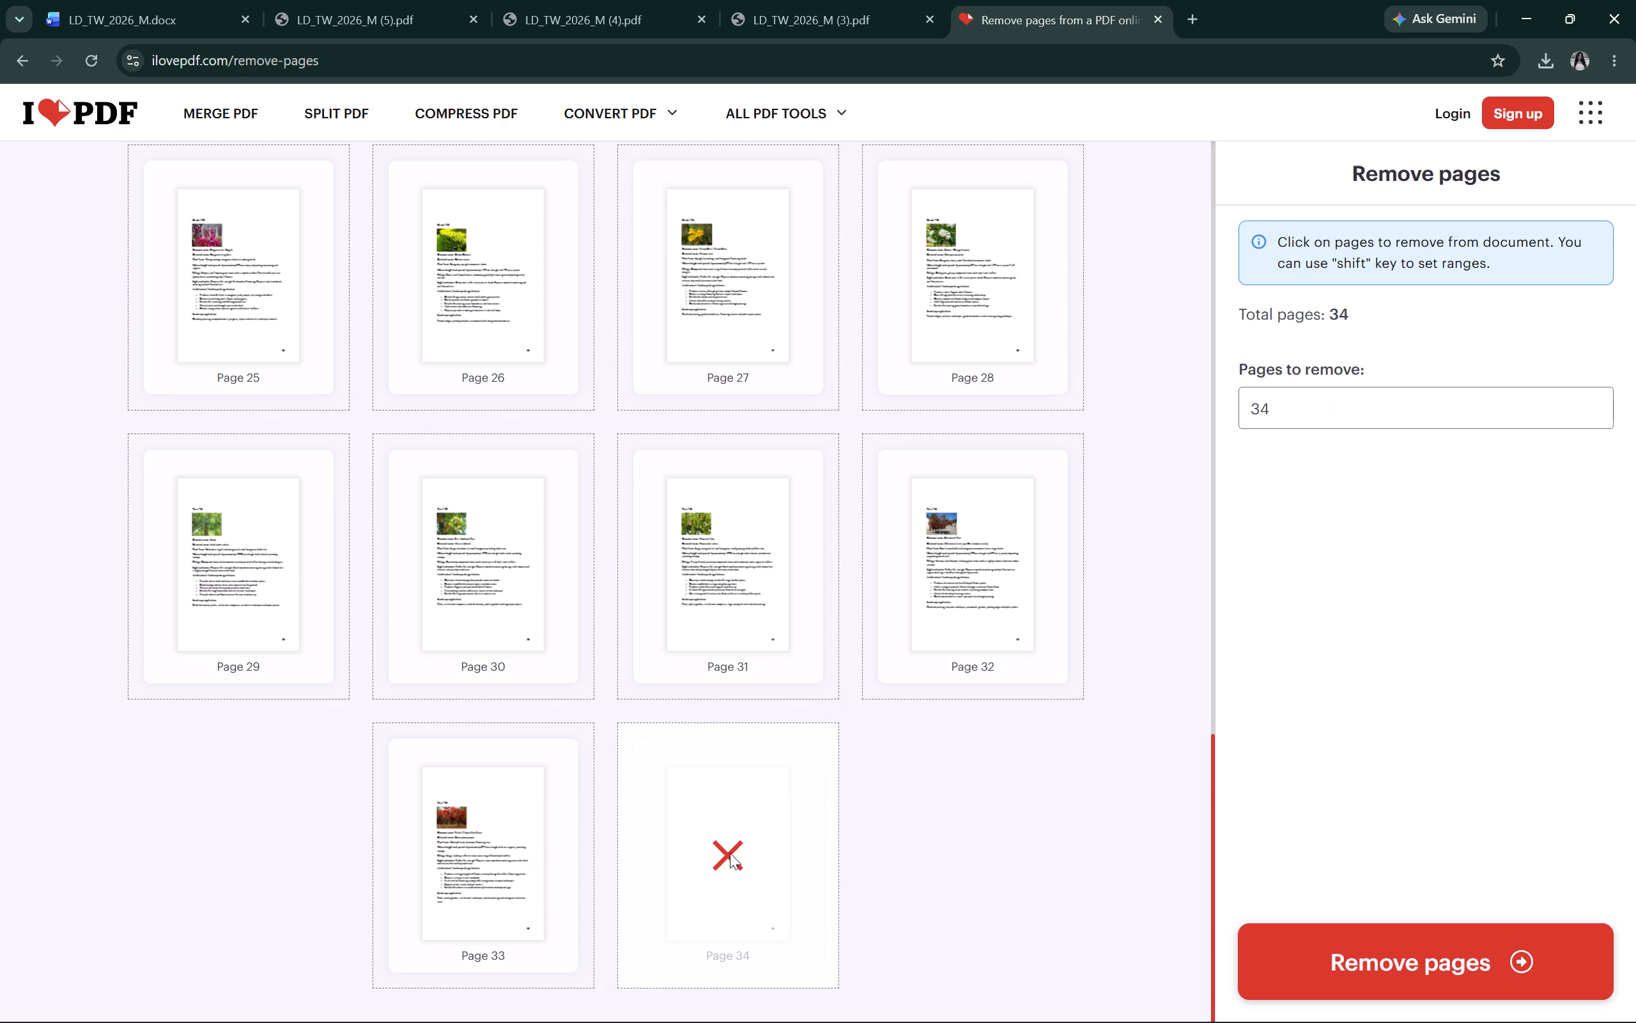
left_click(729, 853)
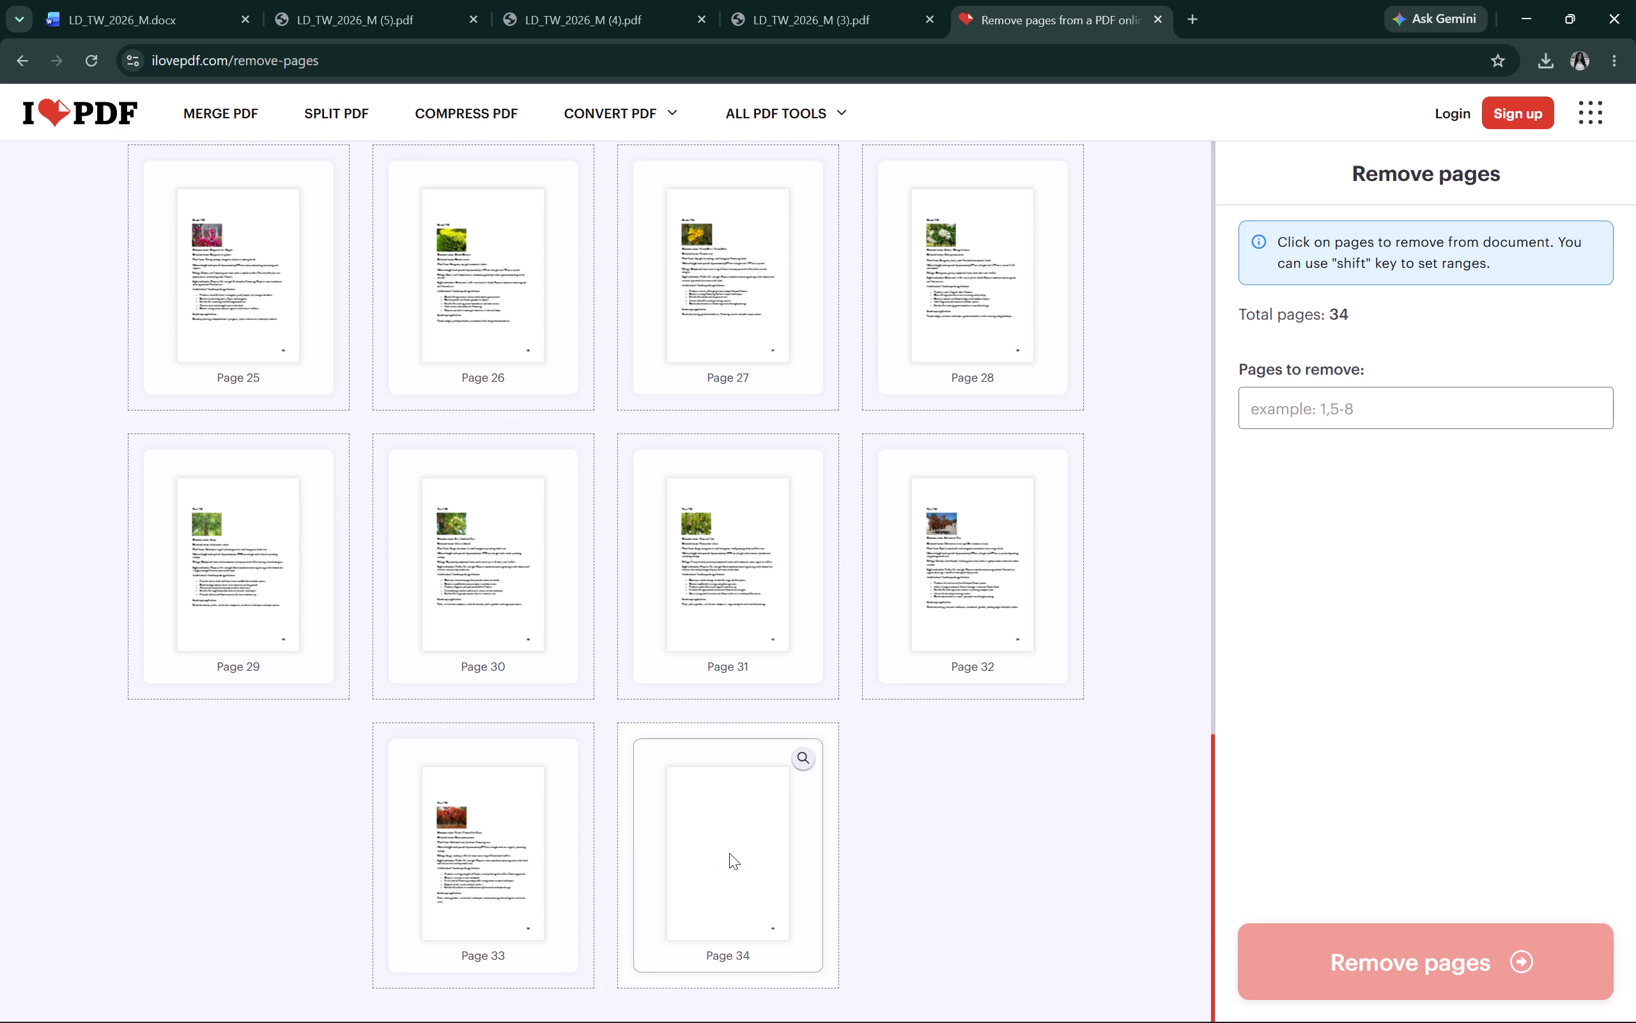
left_click_drag(840, 784, 755, 853)
Mark the Design Statement pages 11 and 12 for removal as well.
scroll(962, 745, "up", 3)
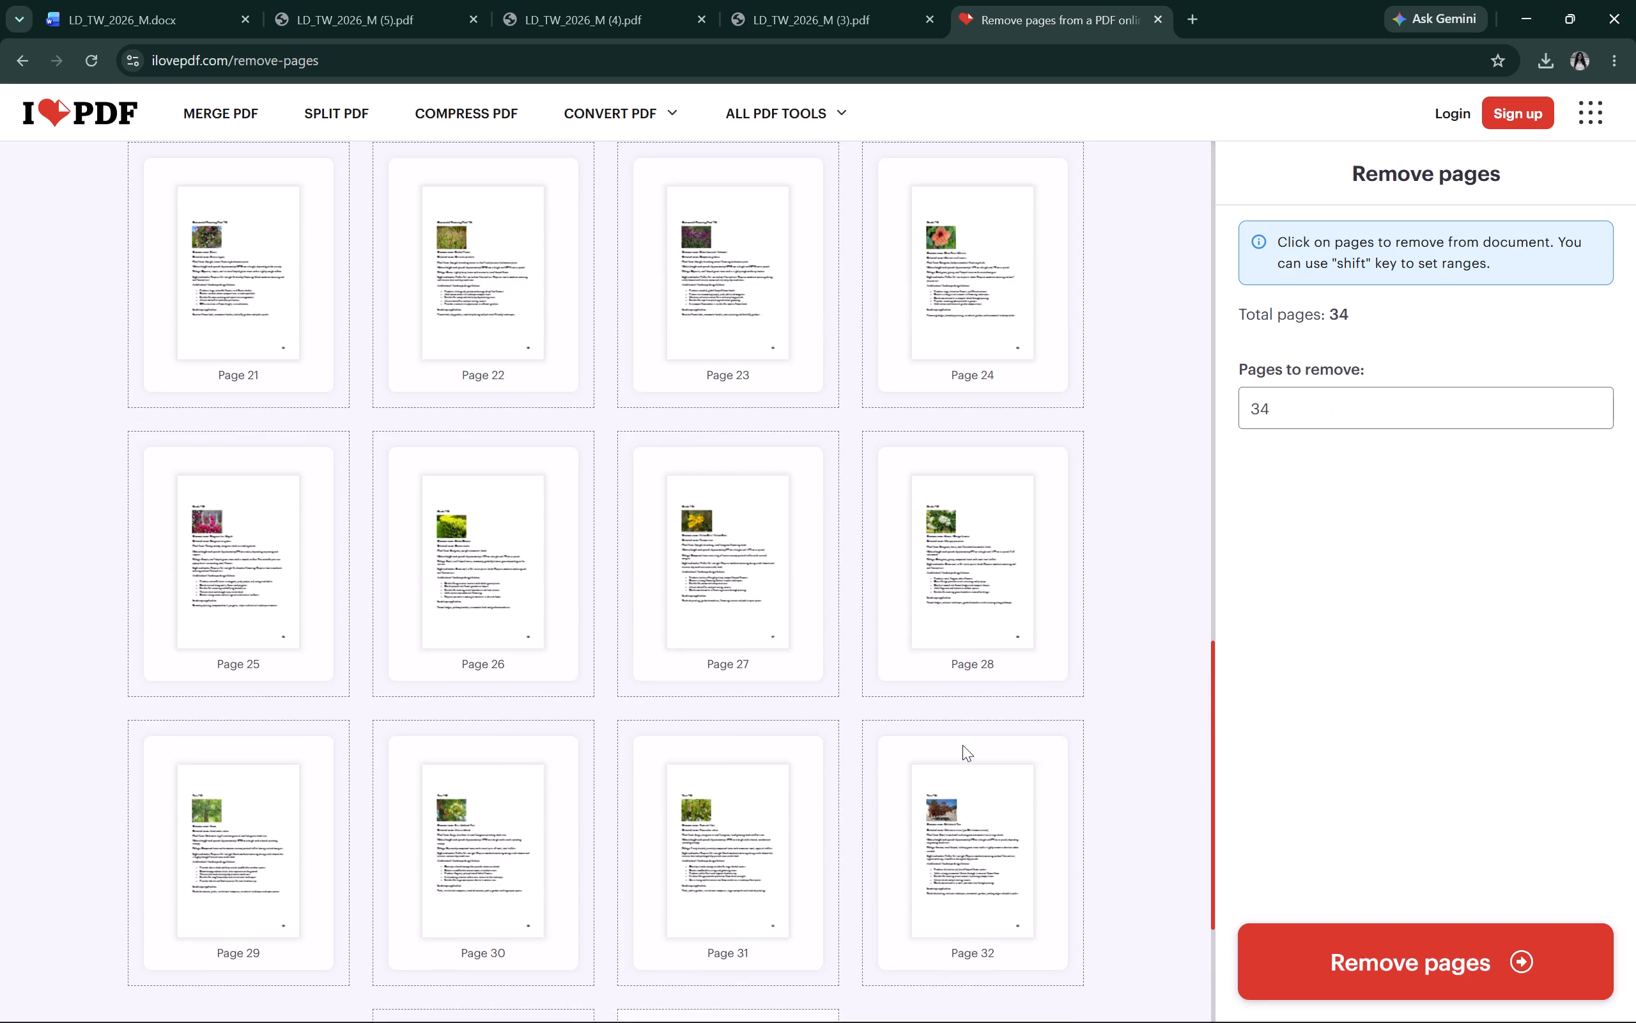
scroll(962, 745, "down", 3)
scroll(962, 745, "up", 5)
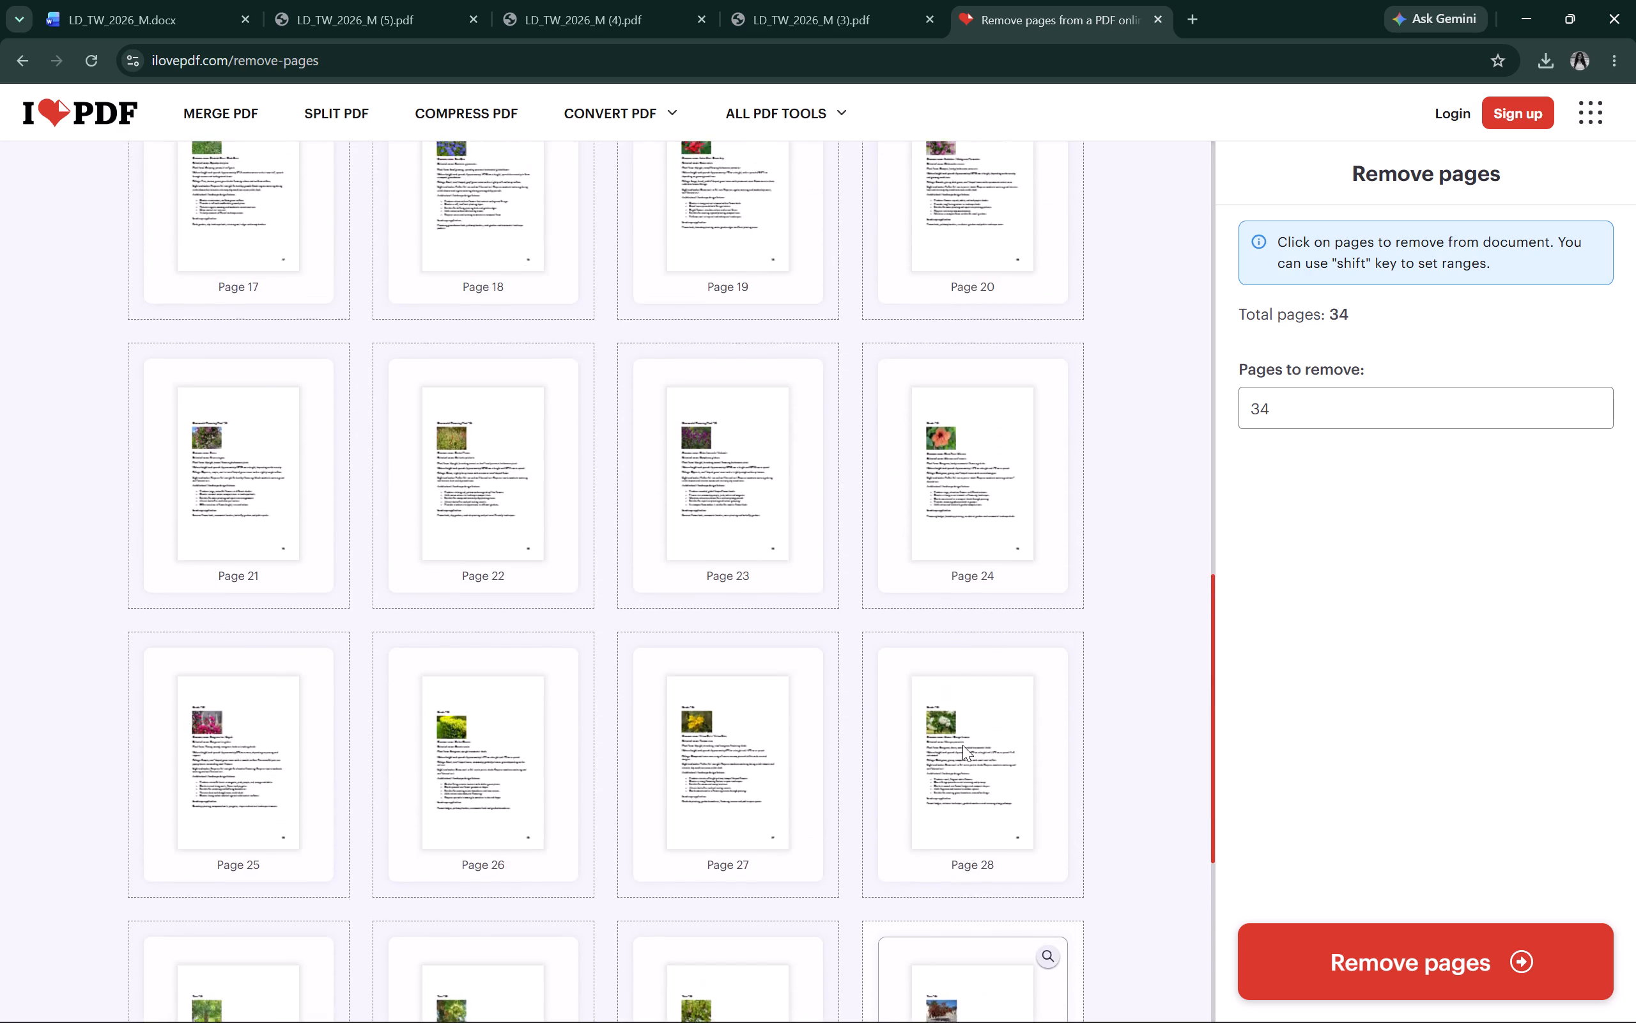
scroll(962, 745, "up", 4)
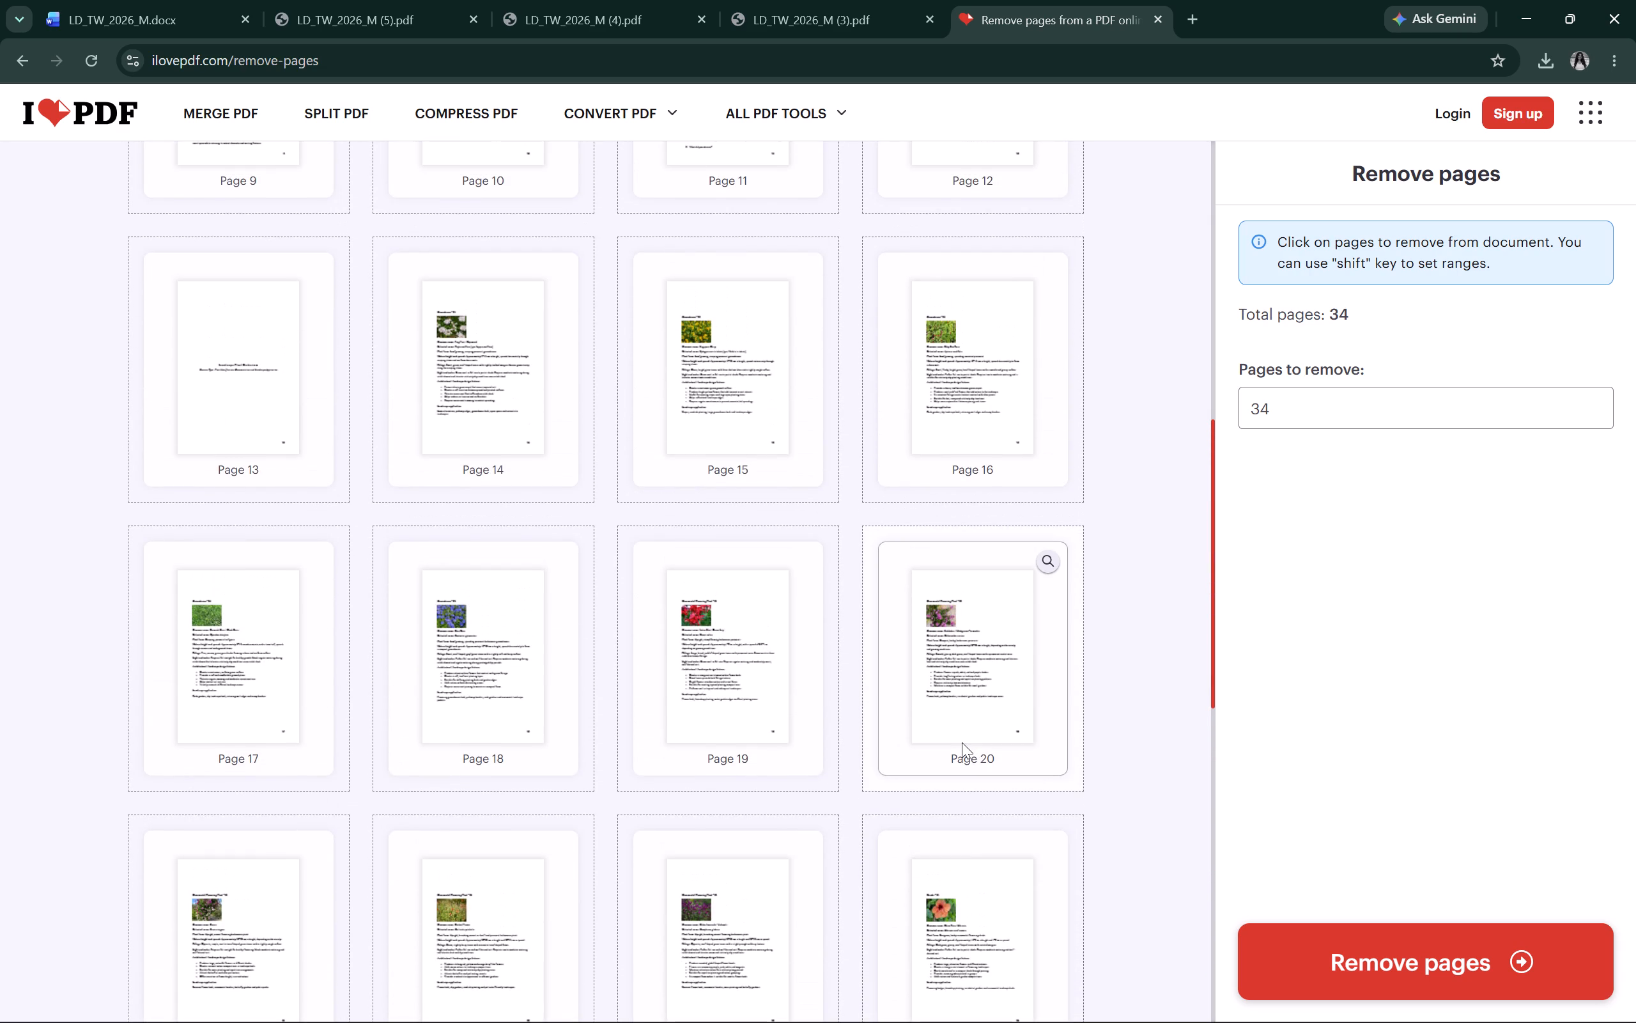
scroll(962, 742, "up", 3)
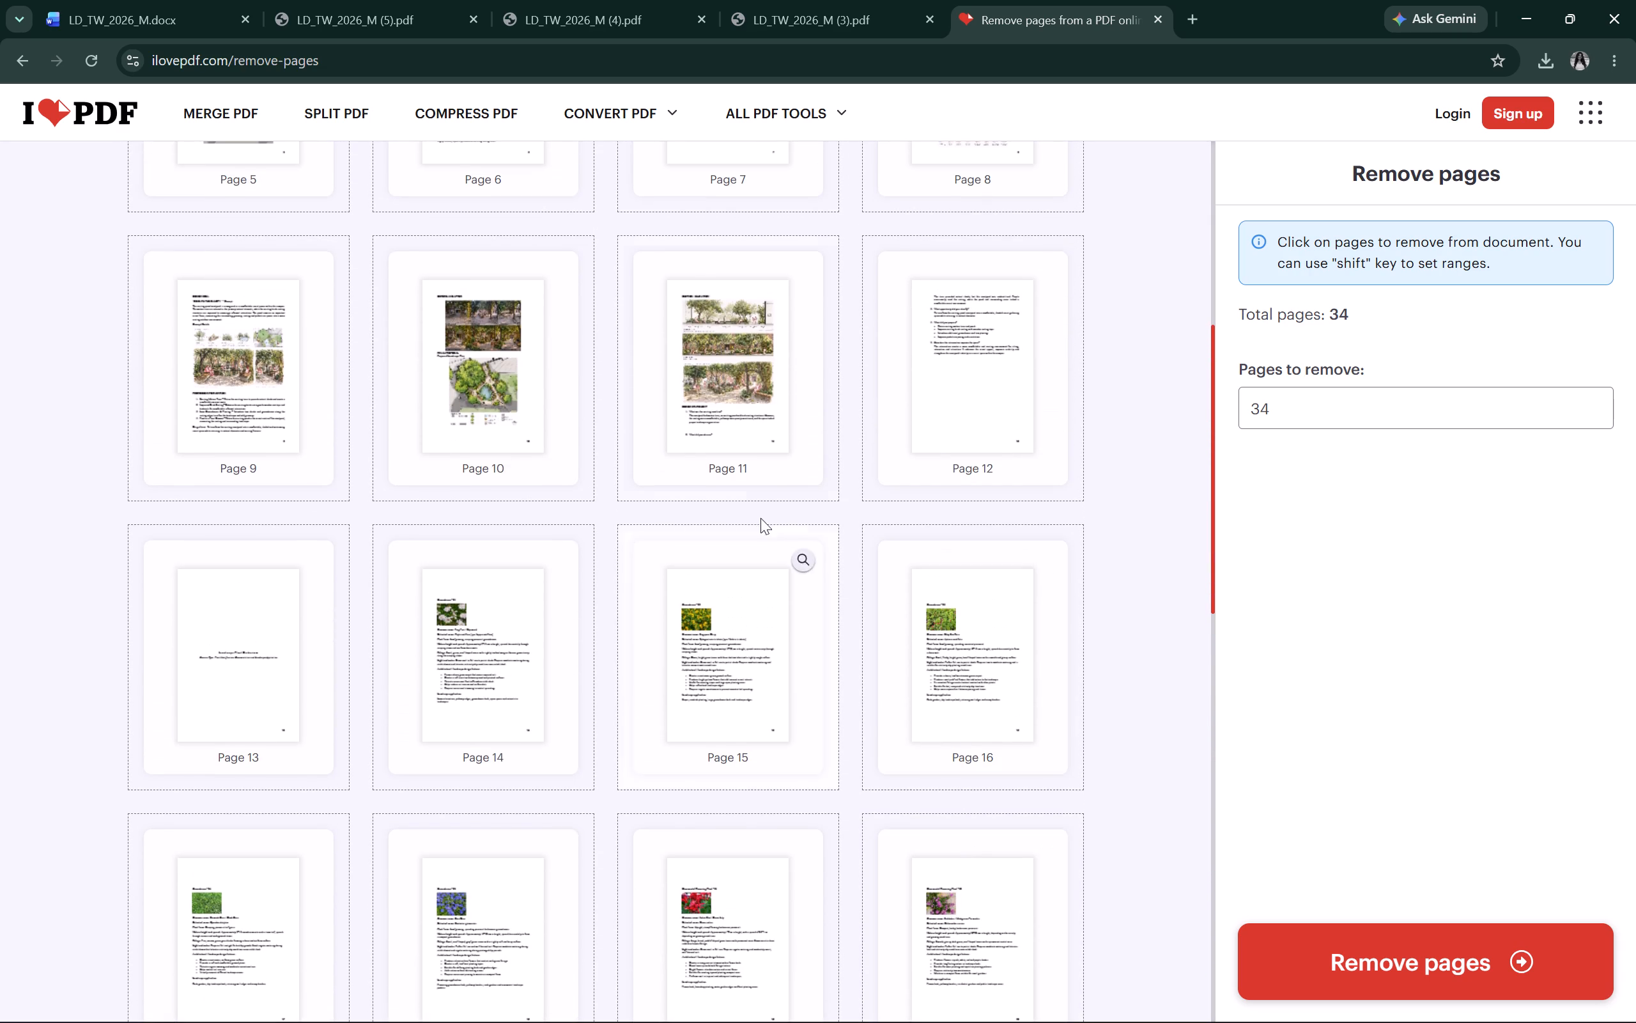
left_click(741, 447)
left_click(903, 436)
scroll(1132, 800, "down", 3)
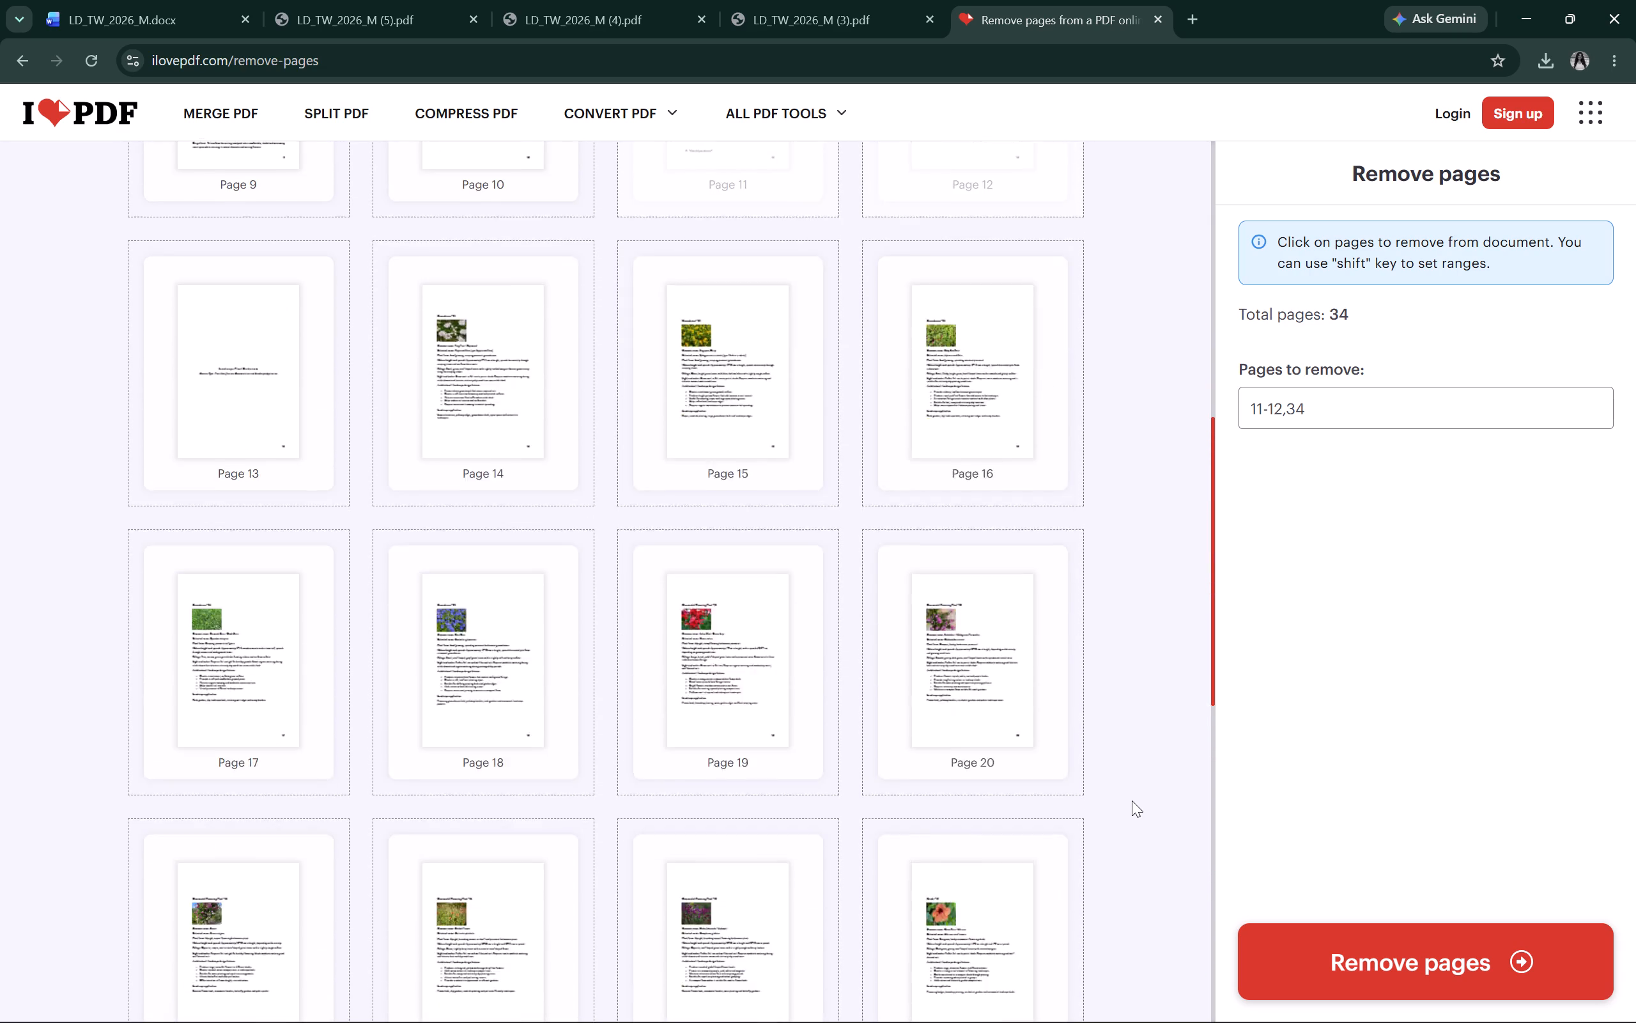
scroll(1132, 800, "down", 15)
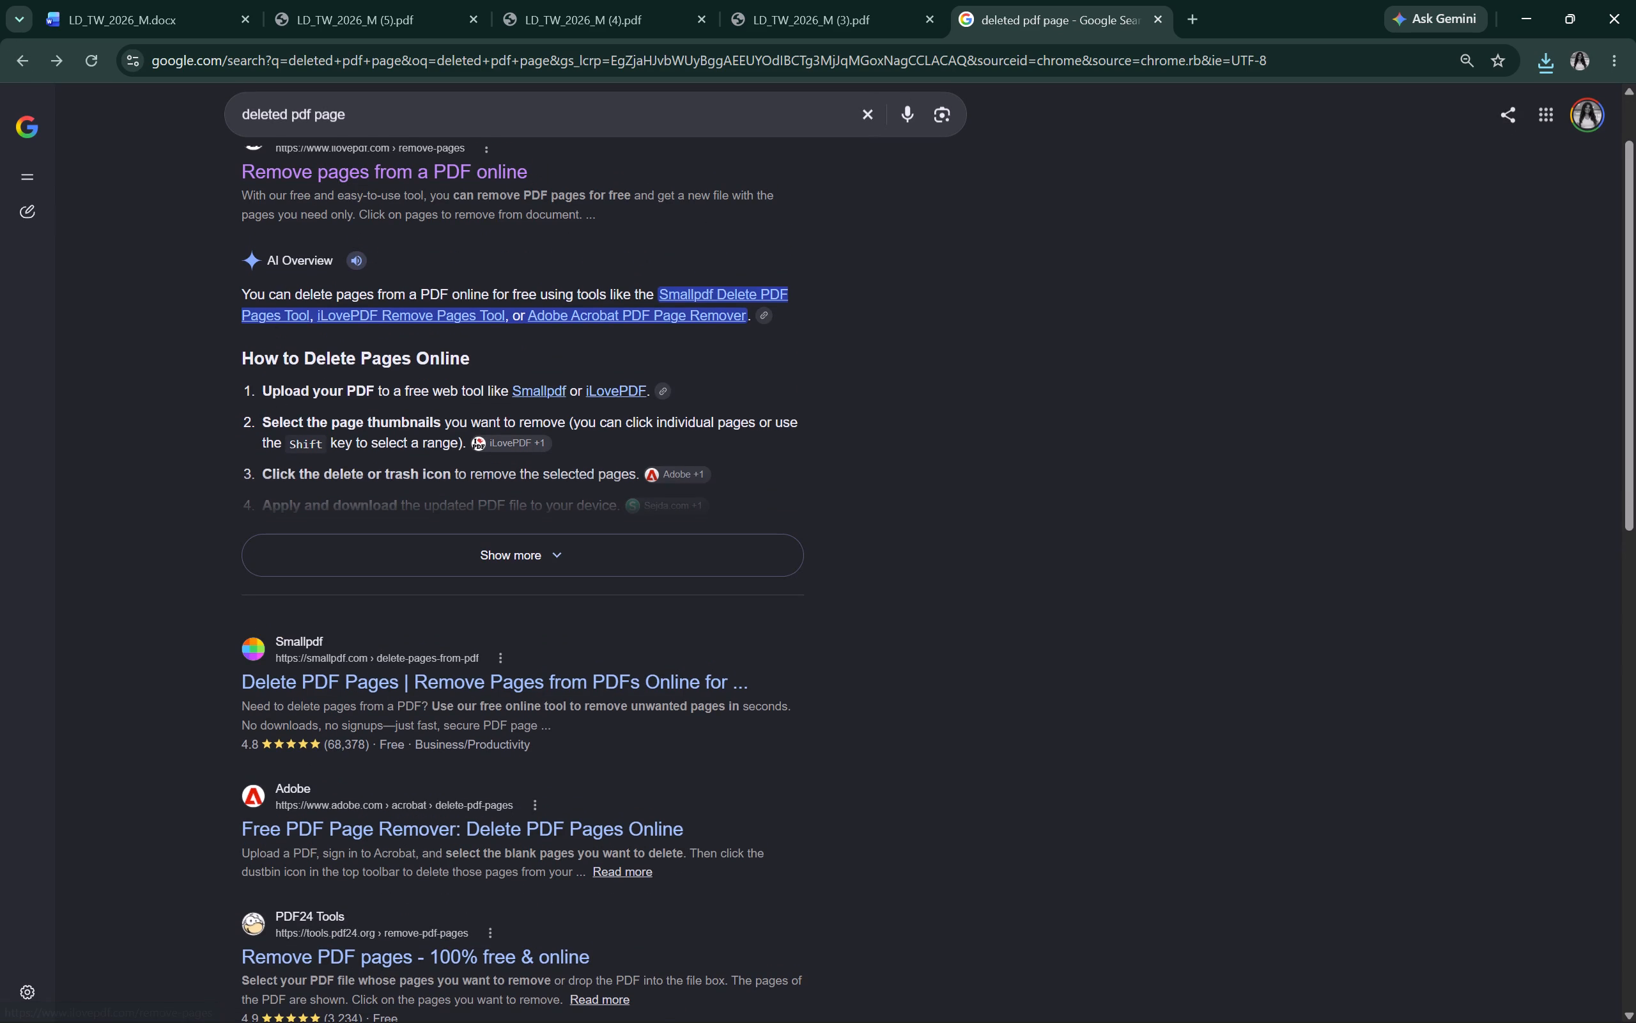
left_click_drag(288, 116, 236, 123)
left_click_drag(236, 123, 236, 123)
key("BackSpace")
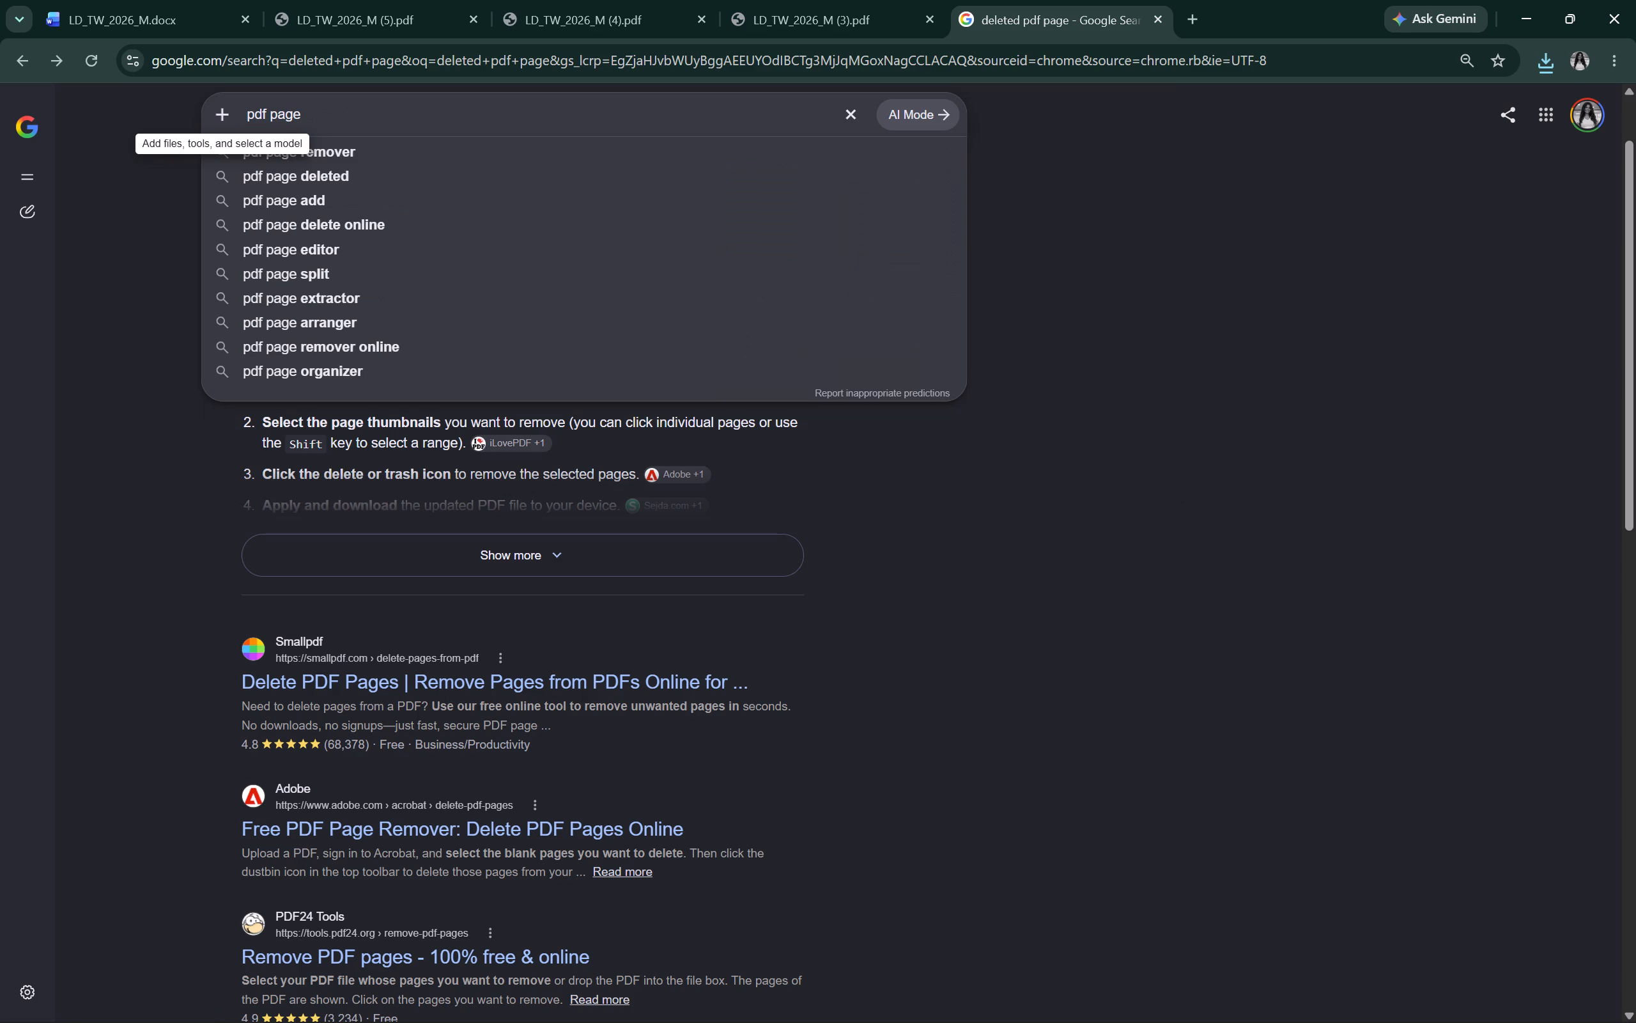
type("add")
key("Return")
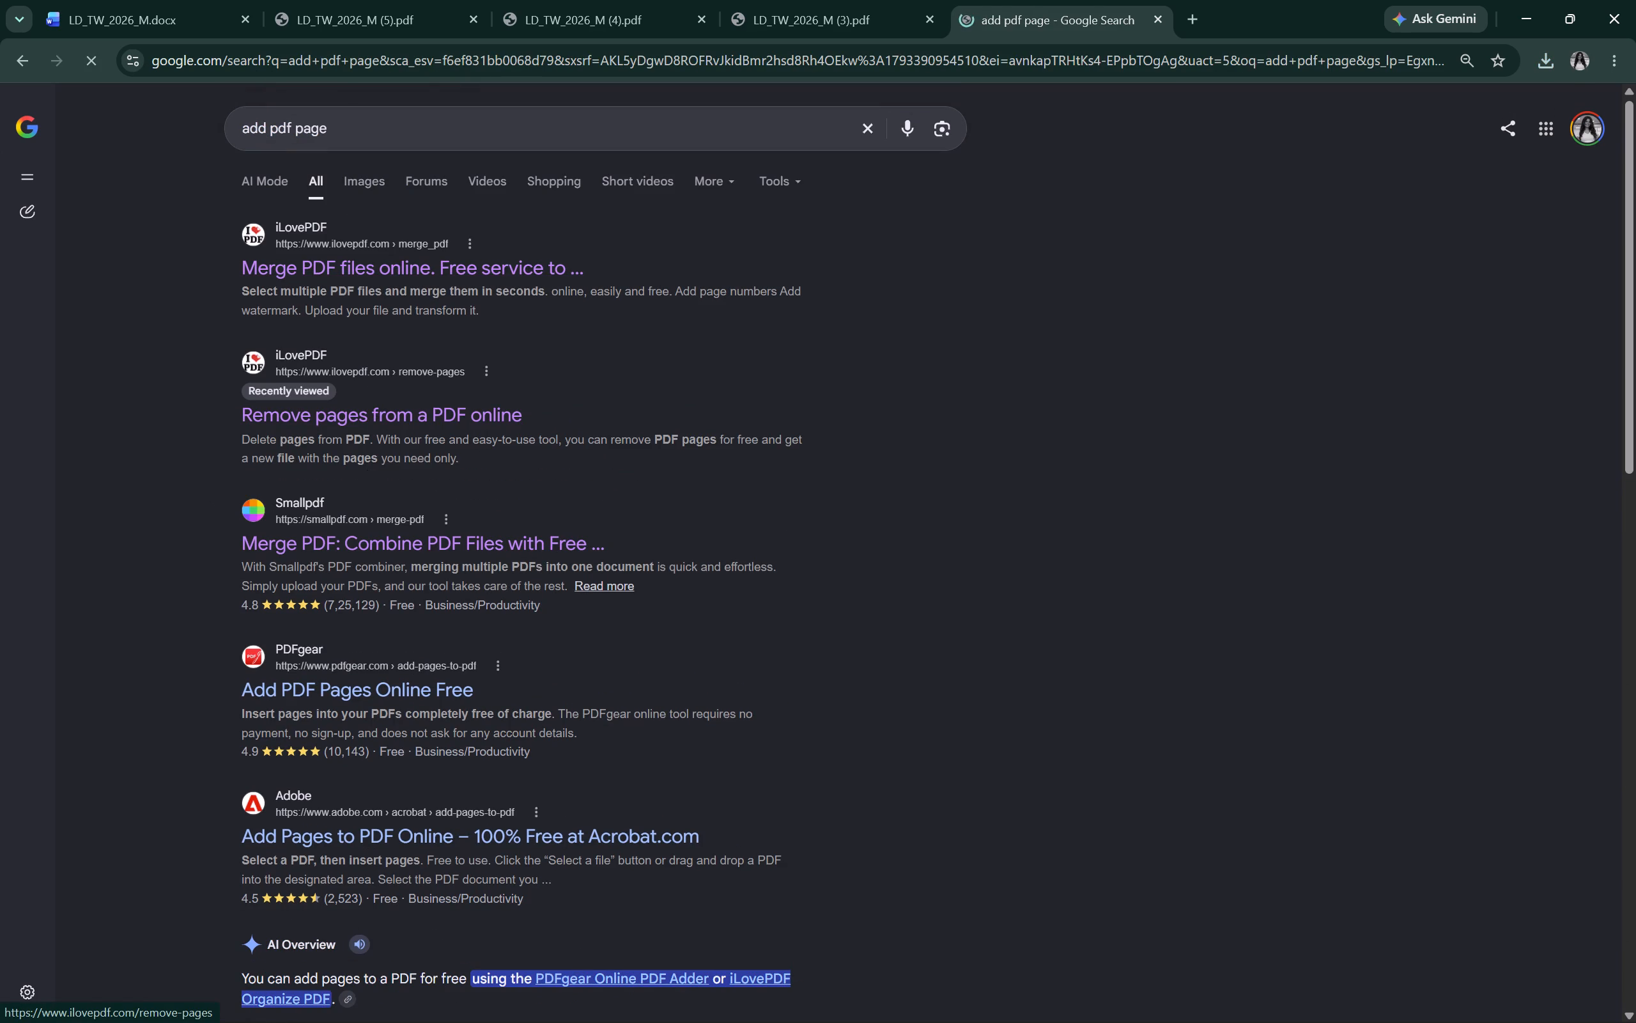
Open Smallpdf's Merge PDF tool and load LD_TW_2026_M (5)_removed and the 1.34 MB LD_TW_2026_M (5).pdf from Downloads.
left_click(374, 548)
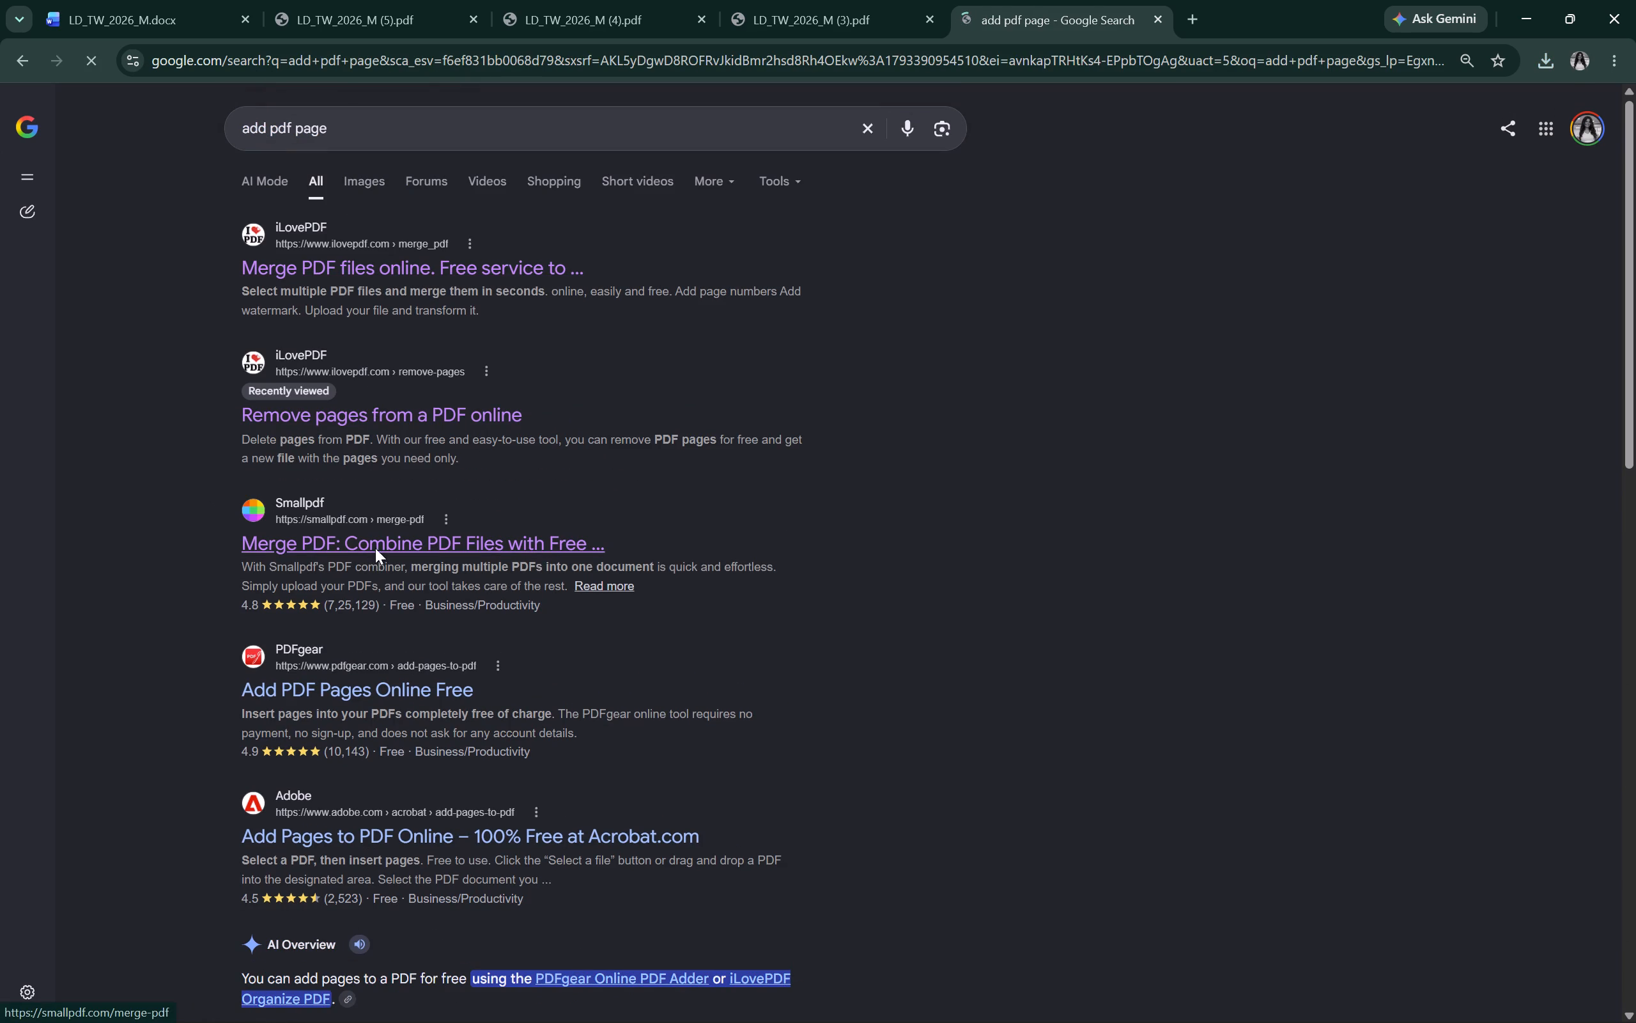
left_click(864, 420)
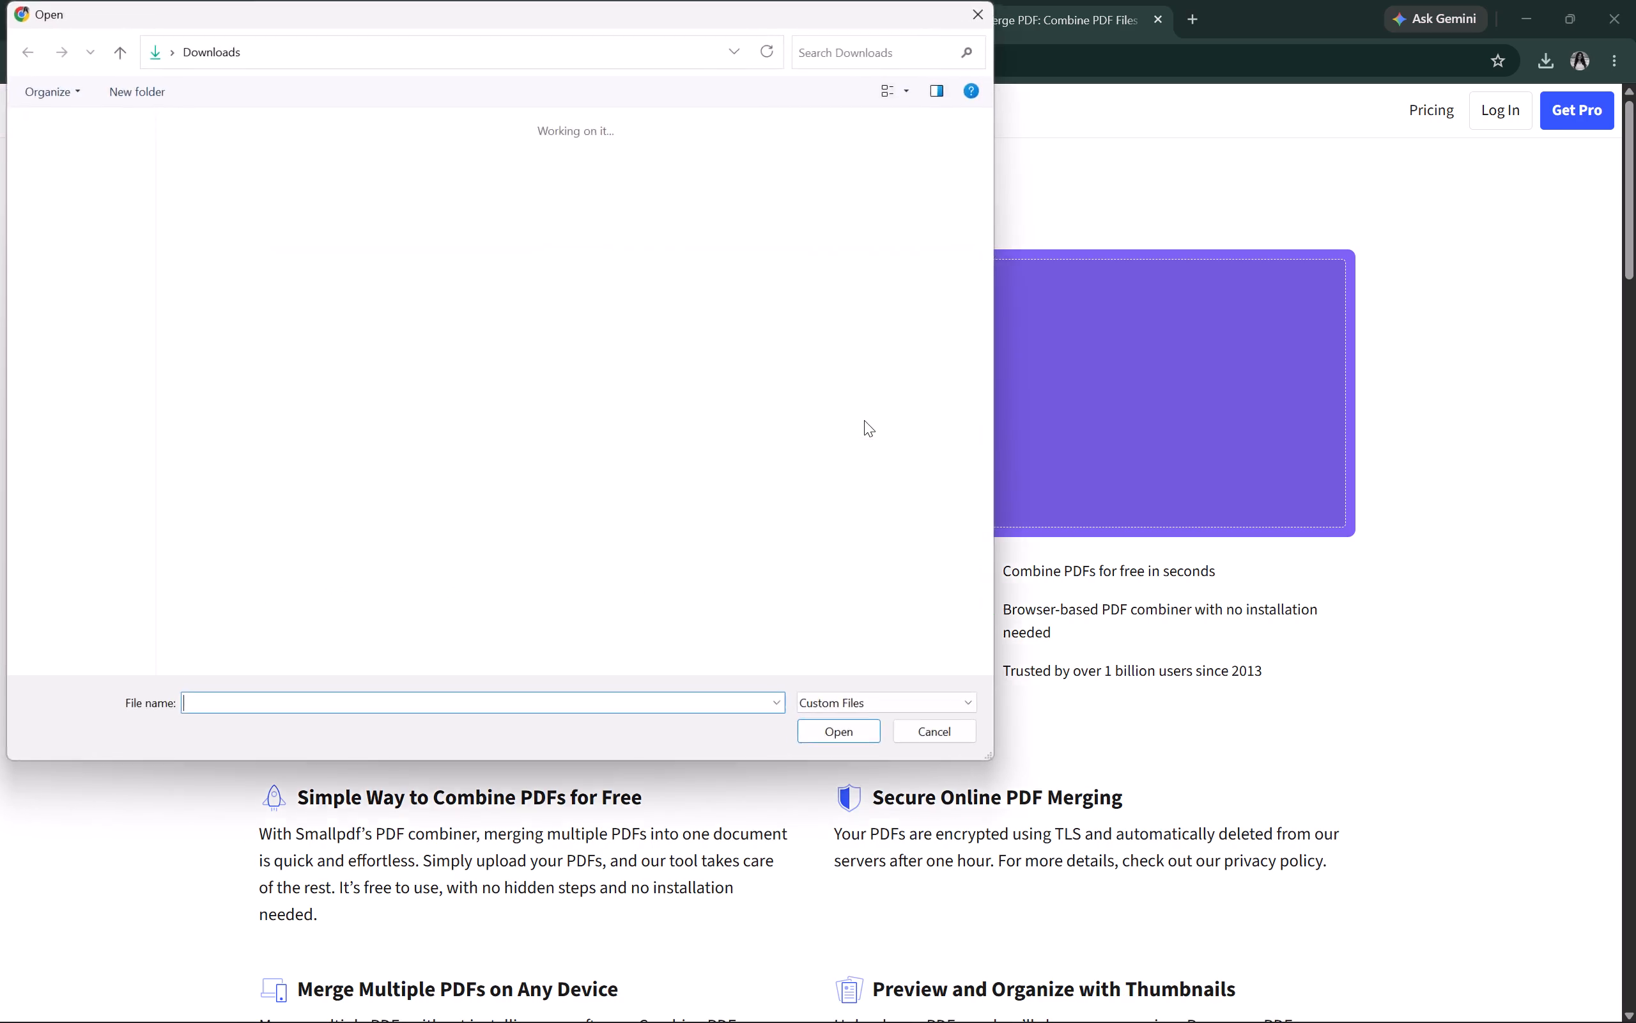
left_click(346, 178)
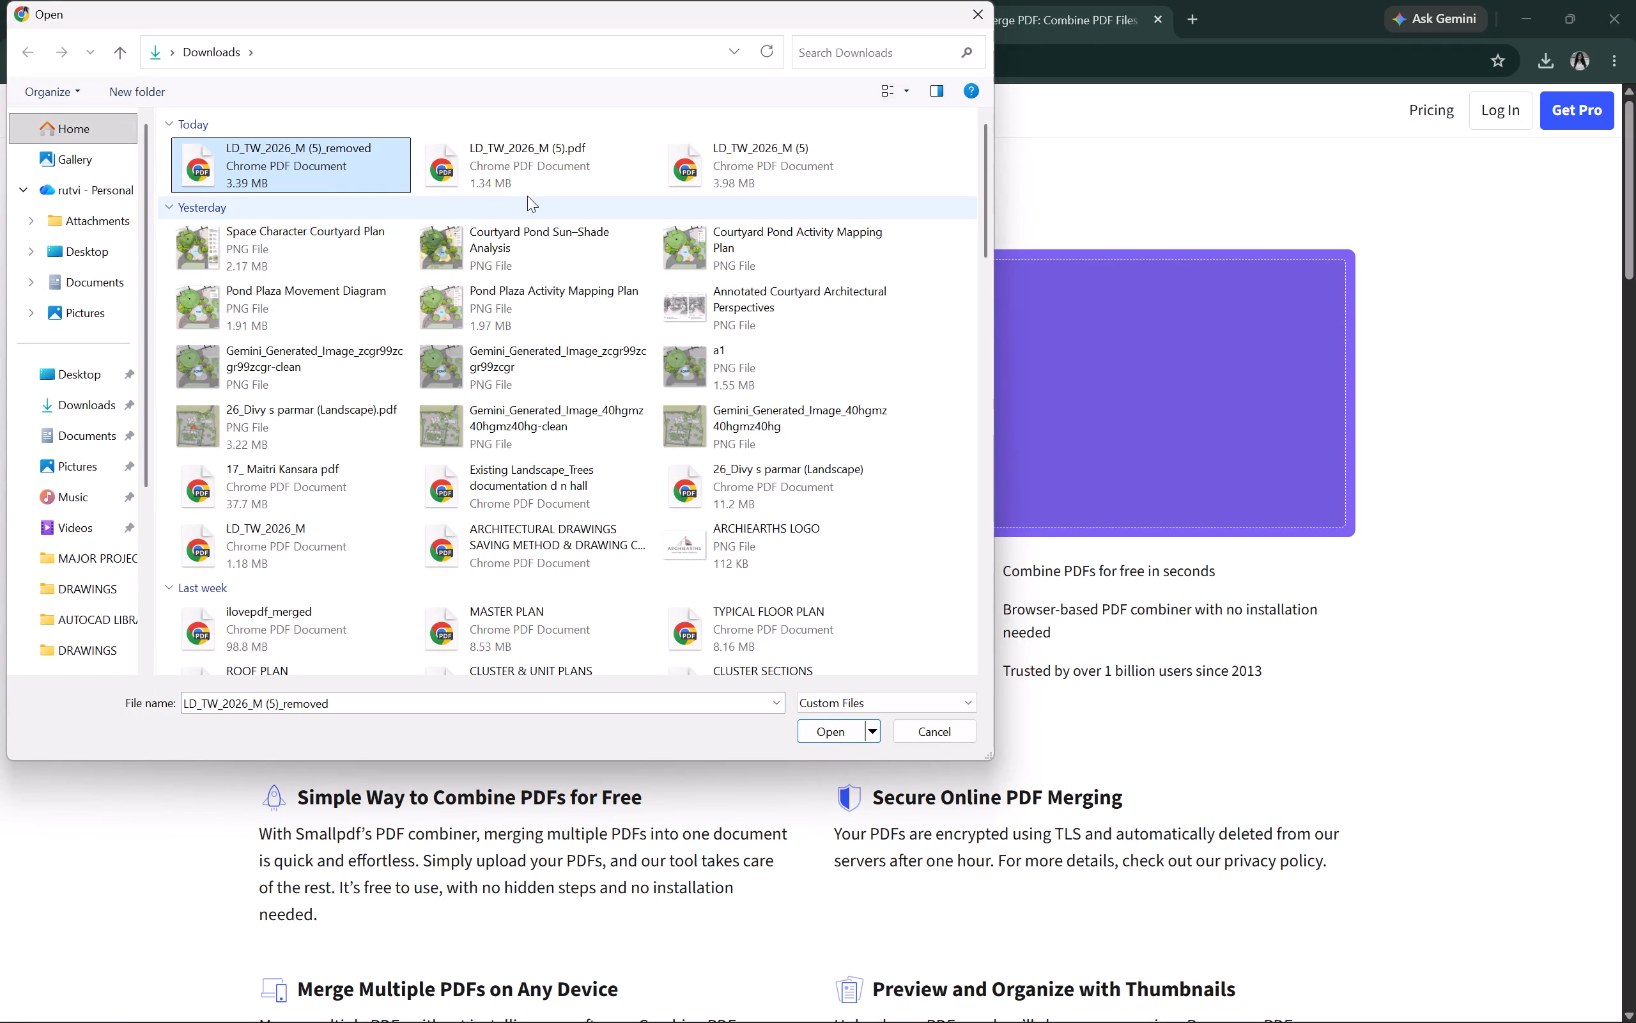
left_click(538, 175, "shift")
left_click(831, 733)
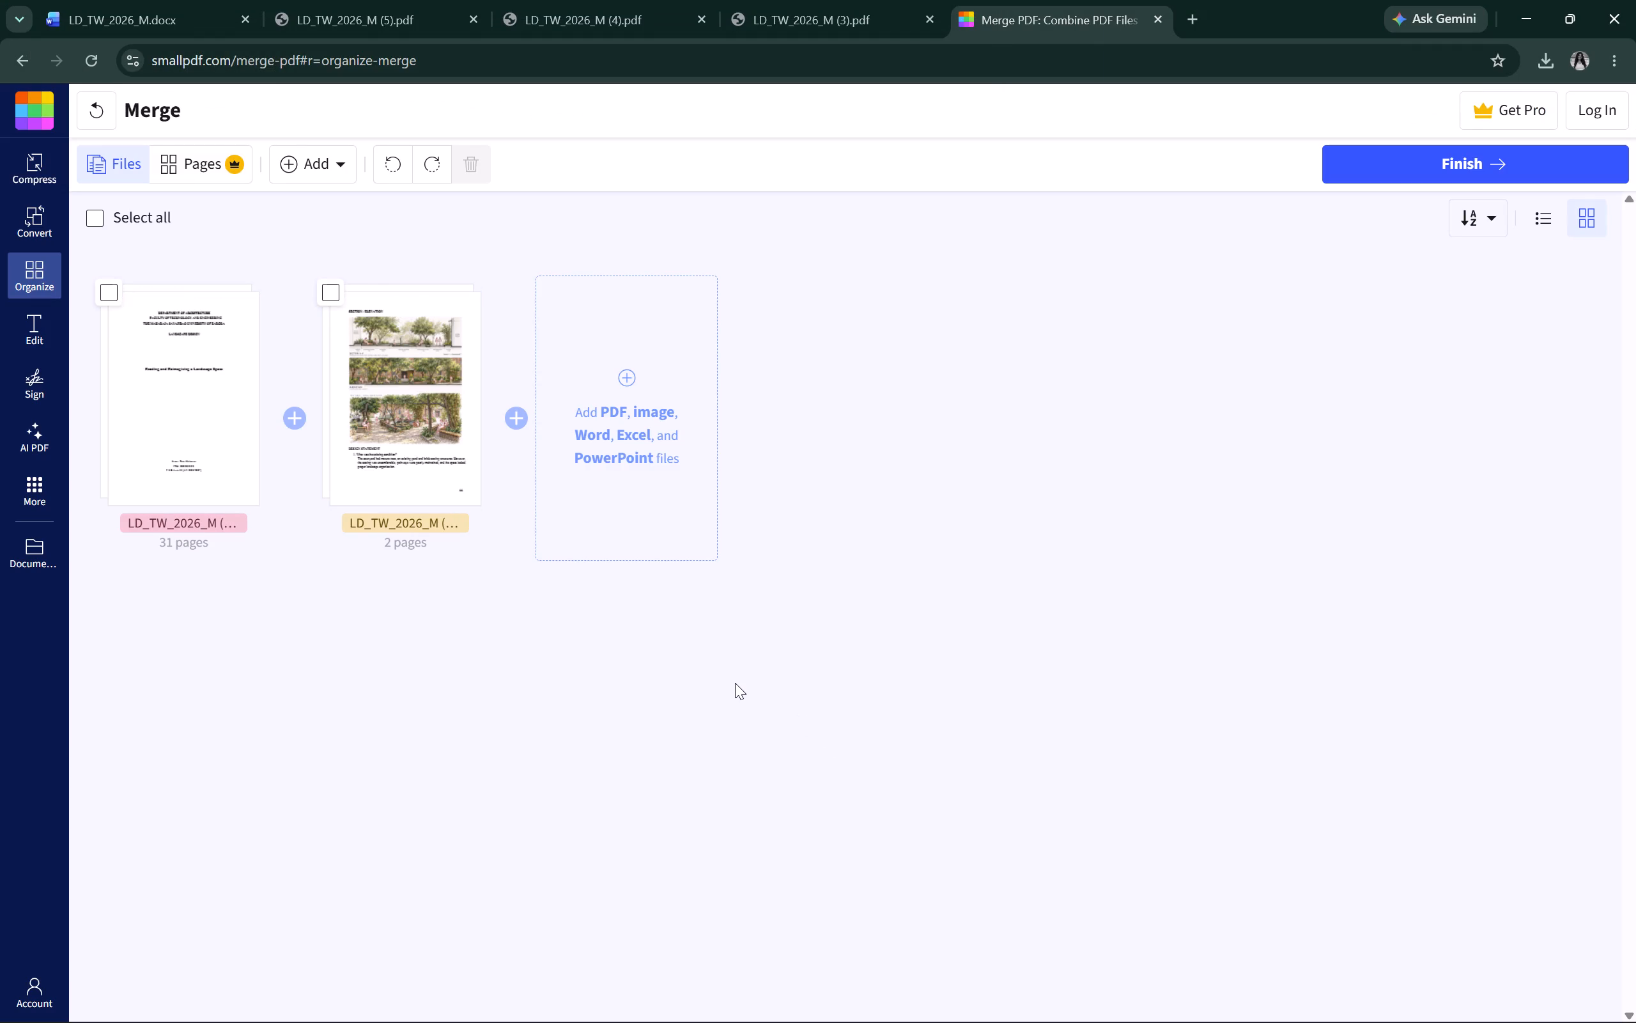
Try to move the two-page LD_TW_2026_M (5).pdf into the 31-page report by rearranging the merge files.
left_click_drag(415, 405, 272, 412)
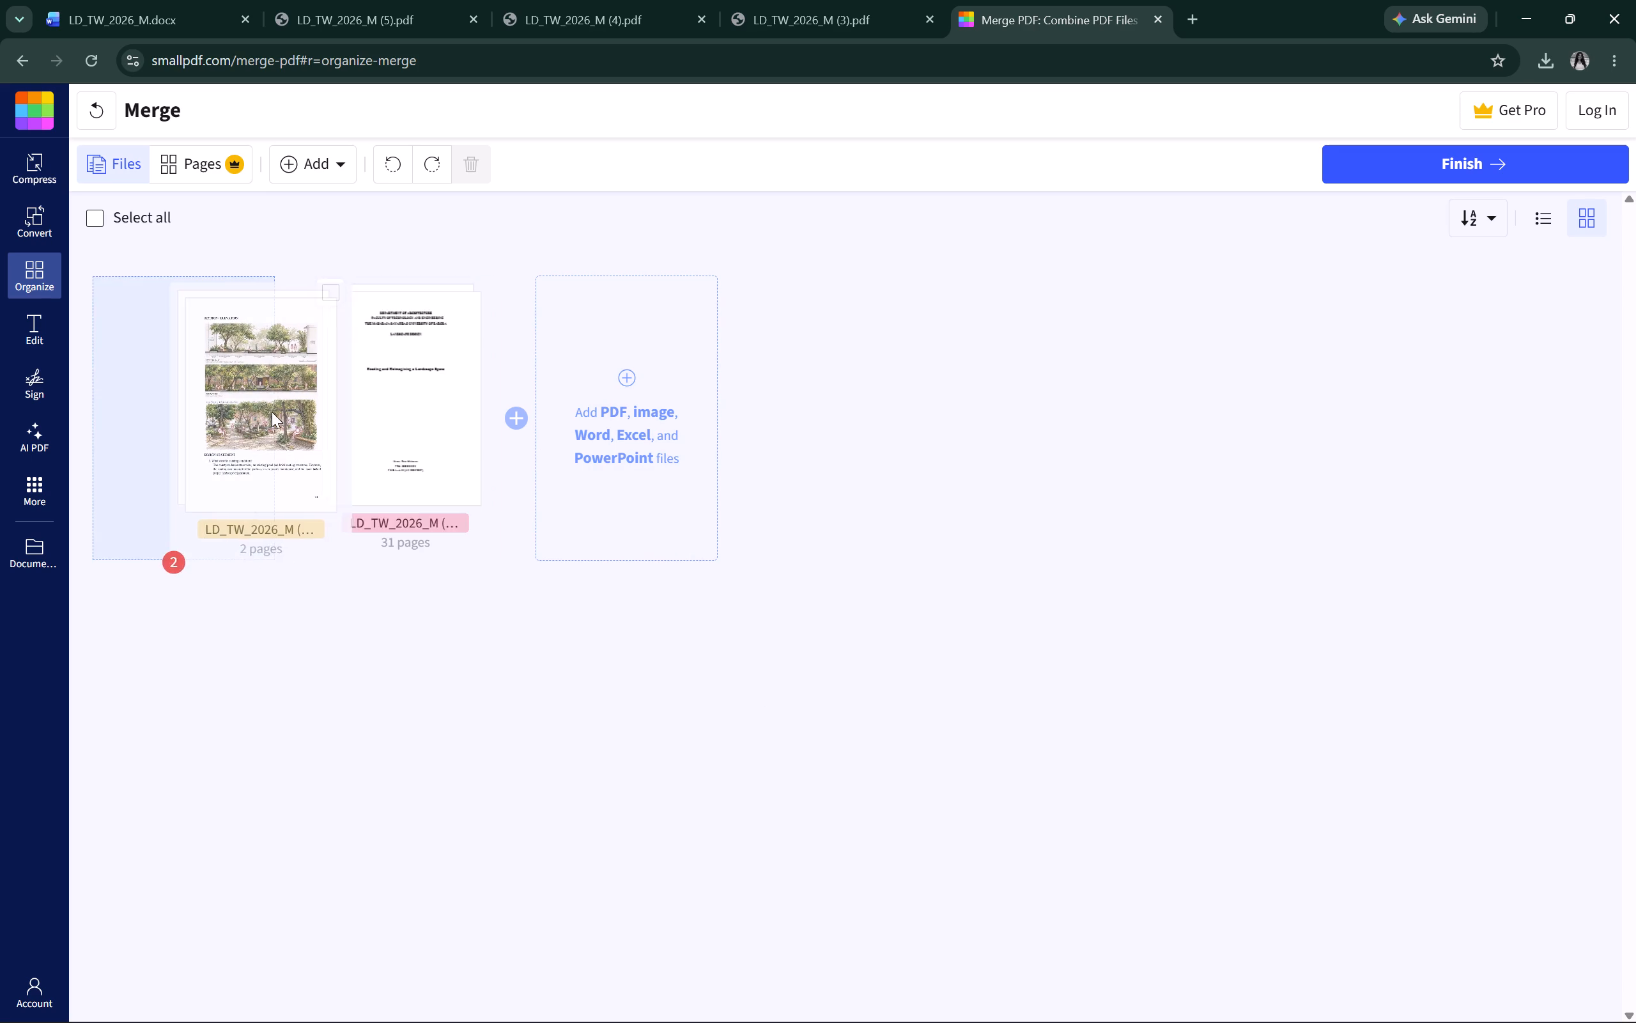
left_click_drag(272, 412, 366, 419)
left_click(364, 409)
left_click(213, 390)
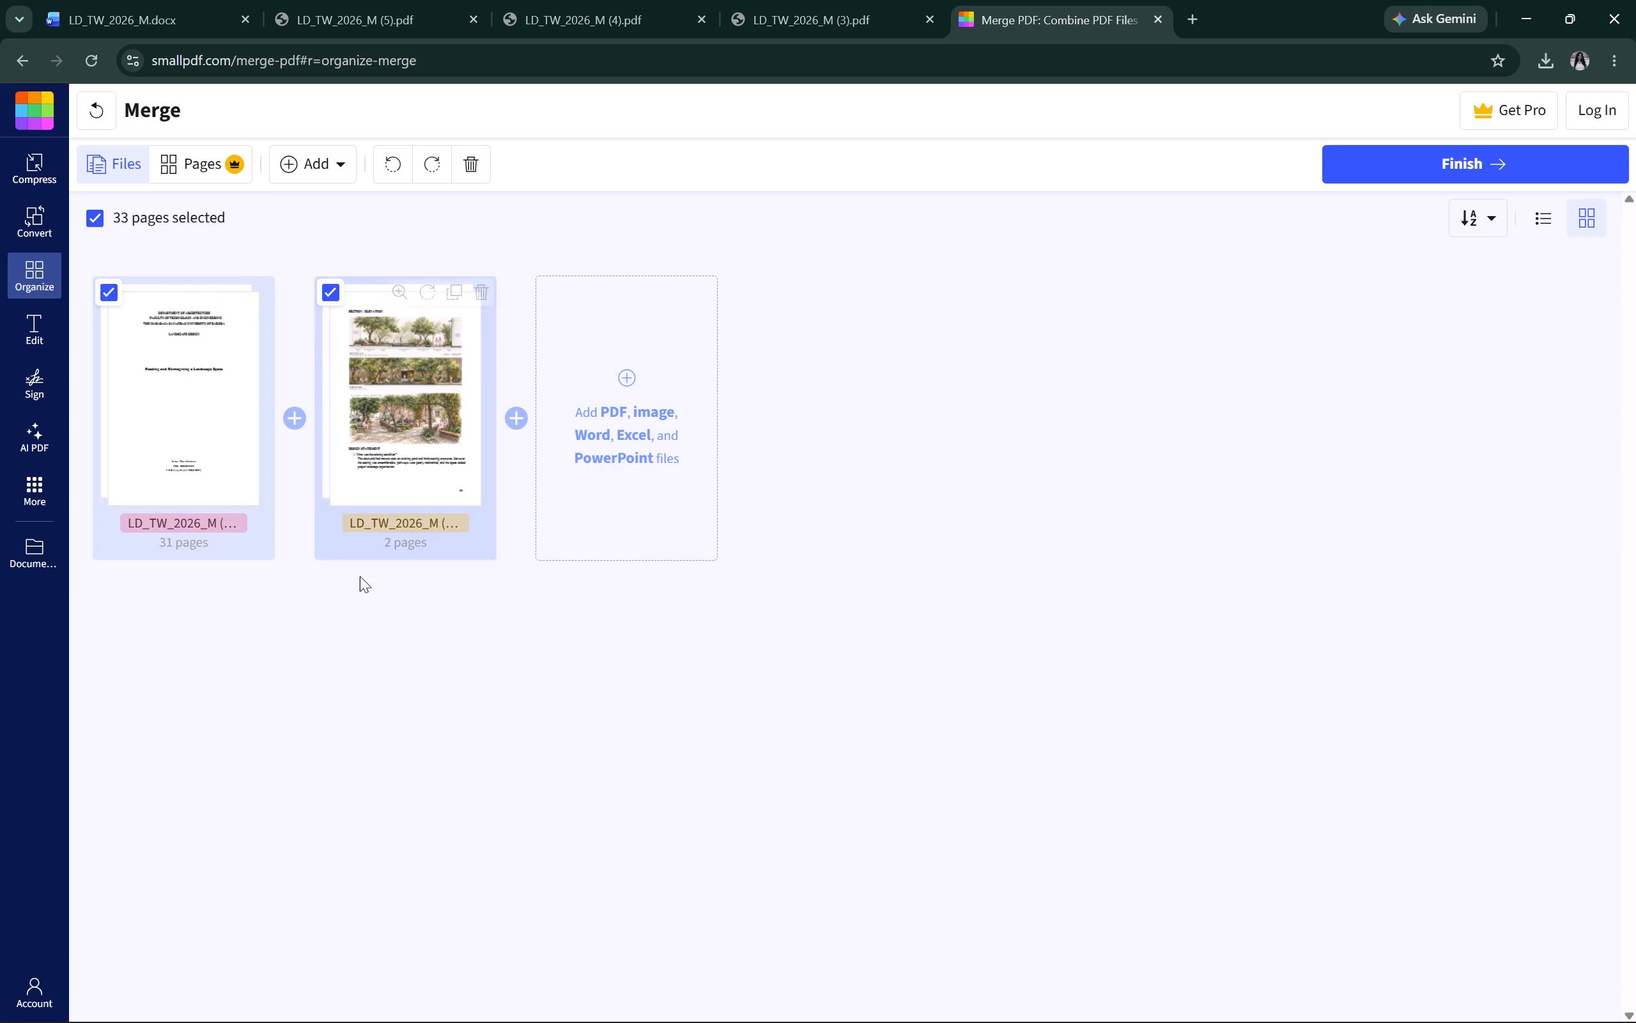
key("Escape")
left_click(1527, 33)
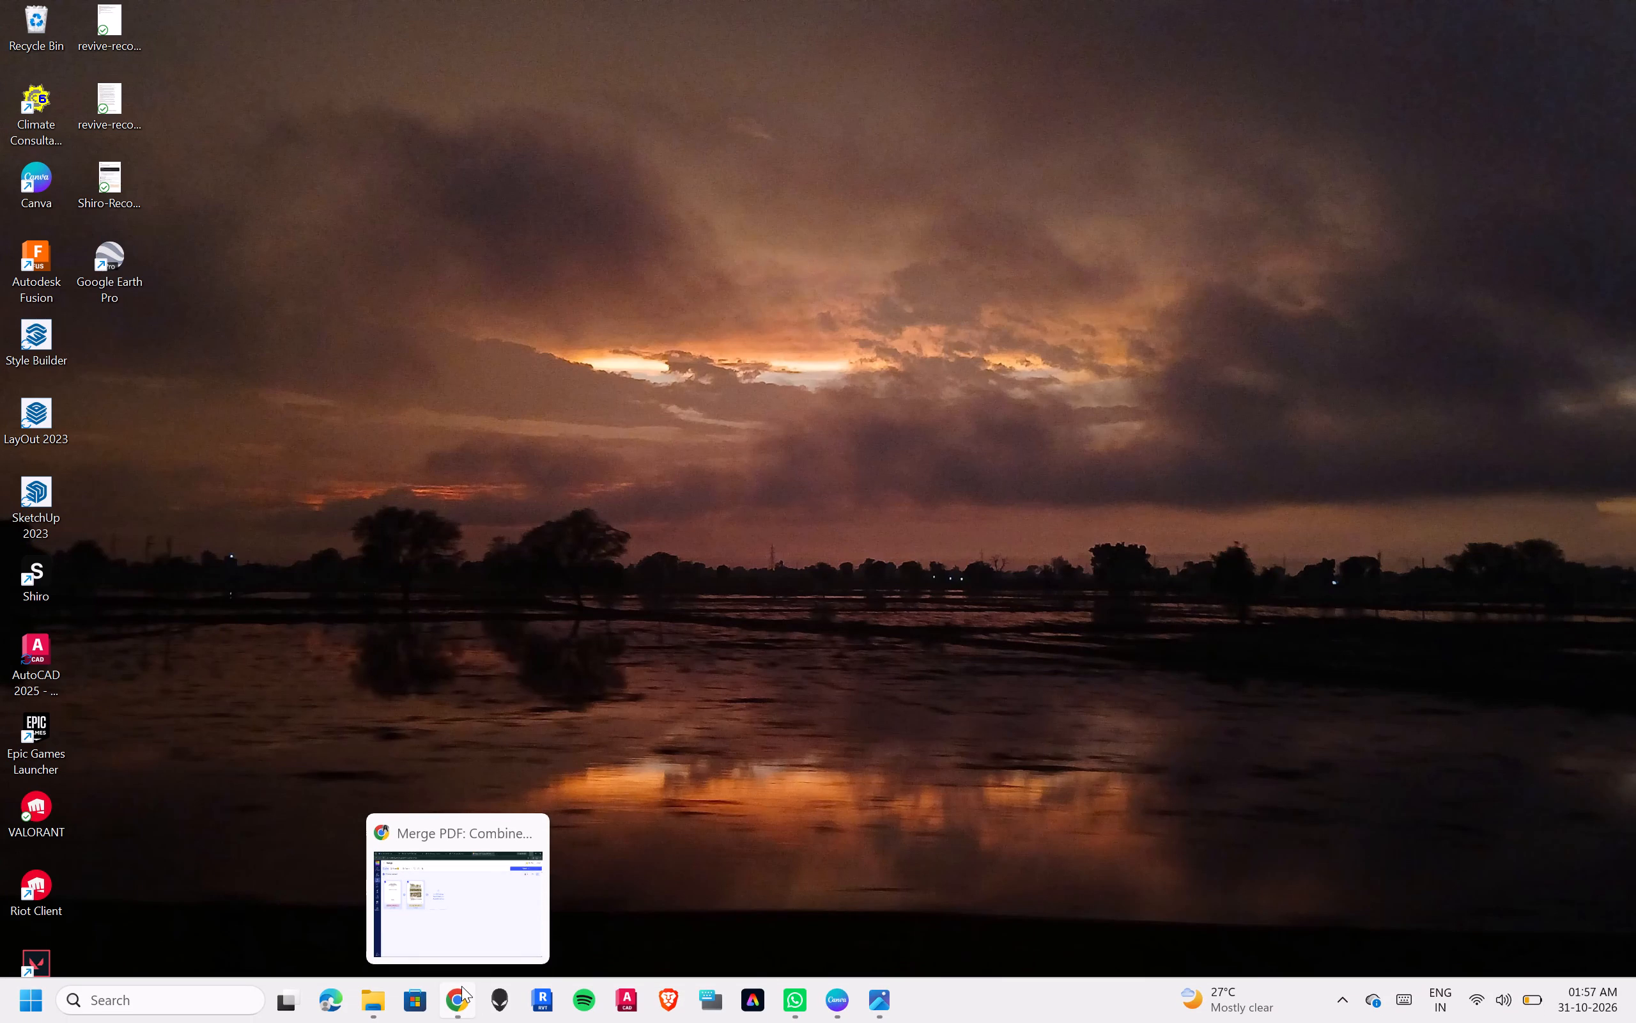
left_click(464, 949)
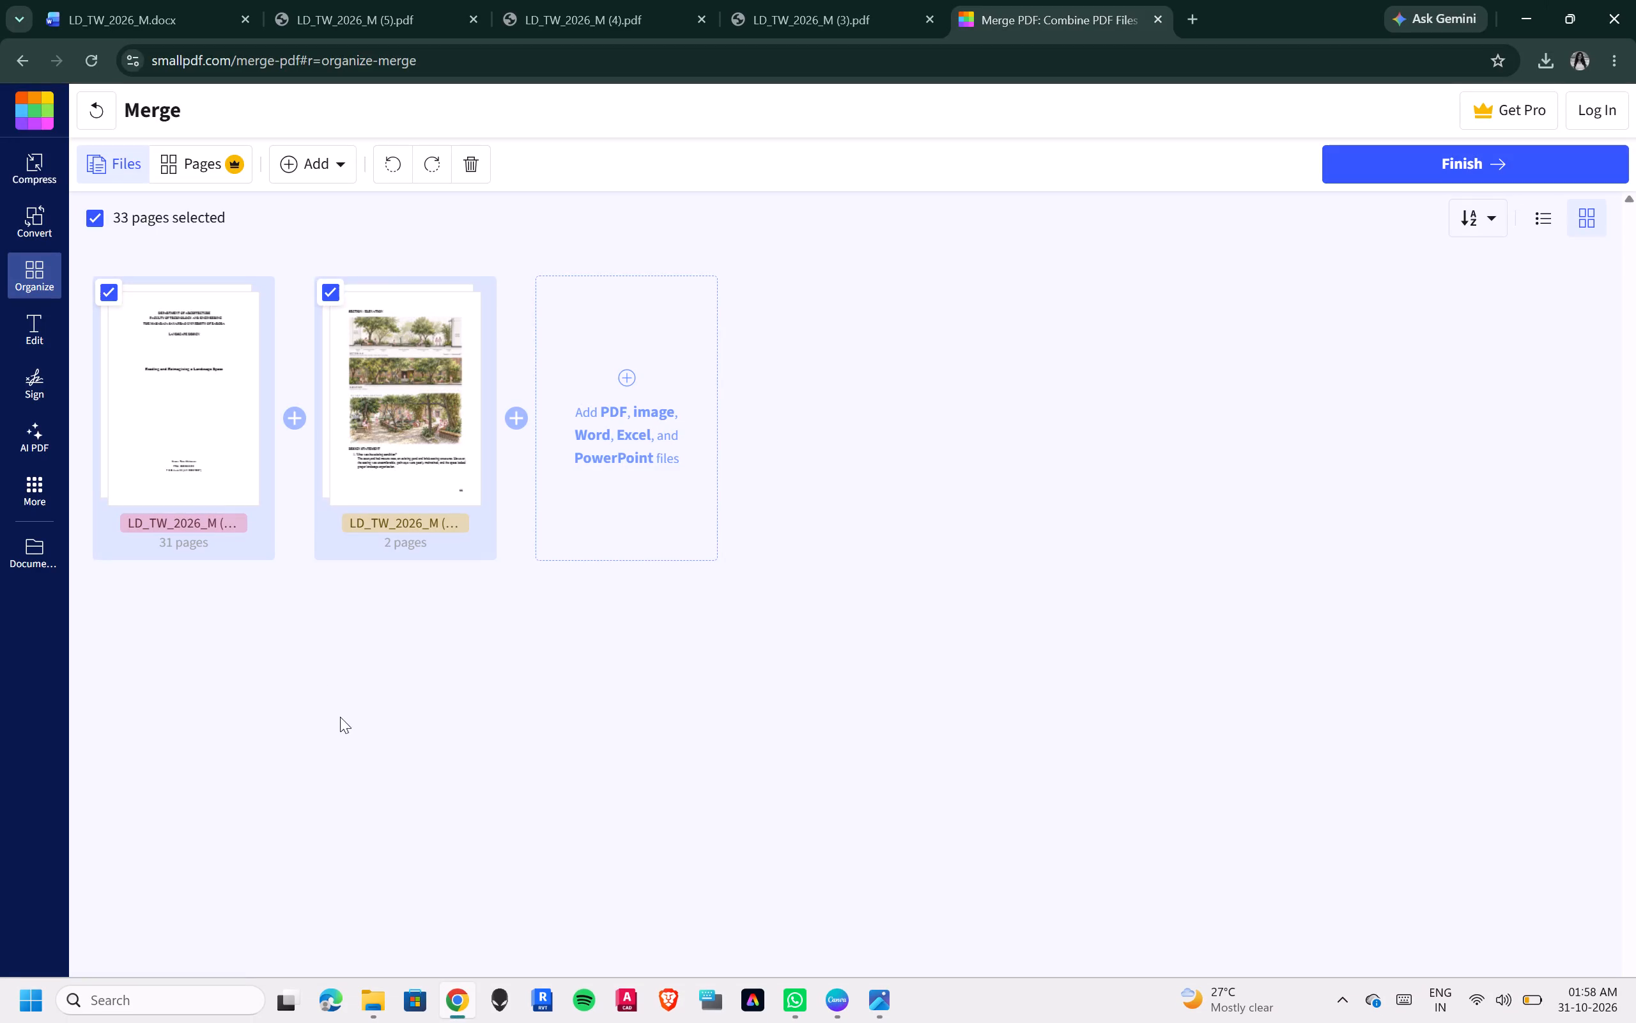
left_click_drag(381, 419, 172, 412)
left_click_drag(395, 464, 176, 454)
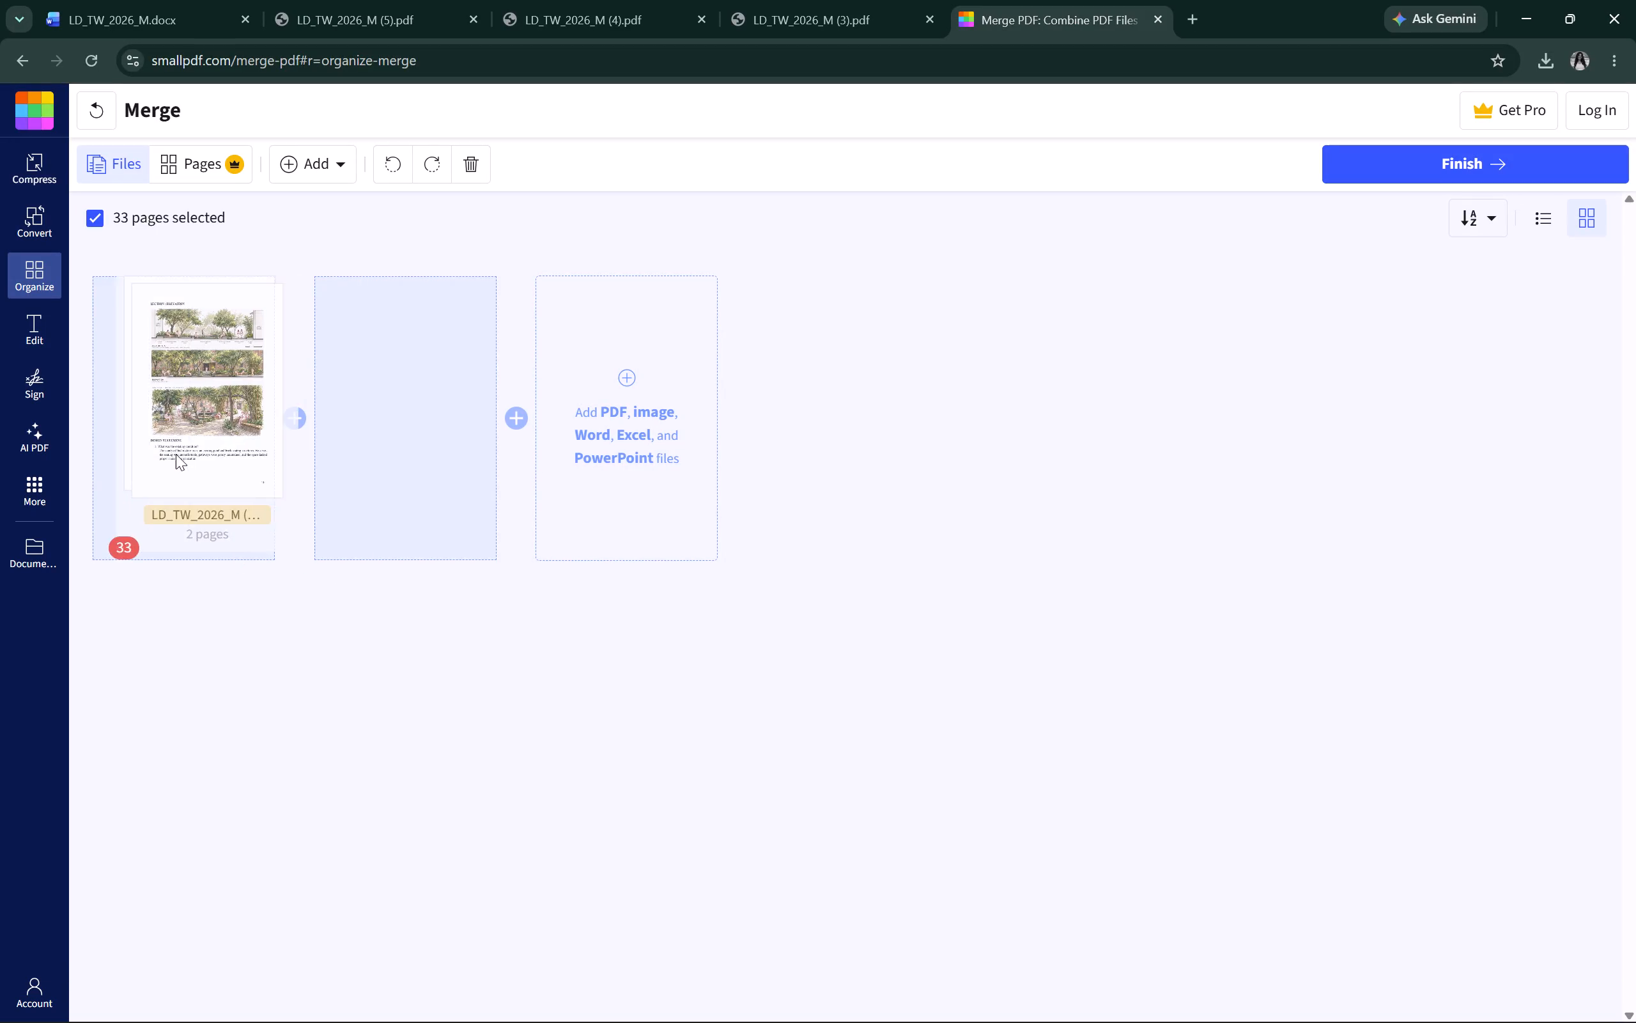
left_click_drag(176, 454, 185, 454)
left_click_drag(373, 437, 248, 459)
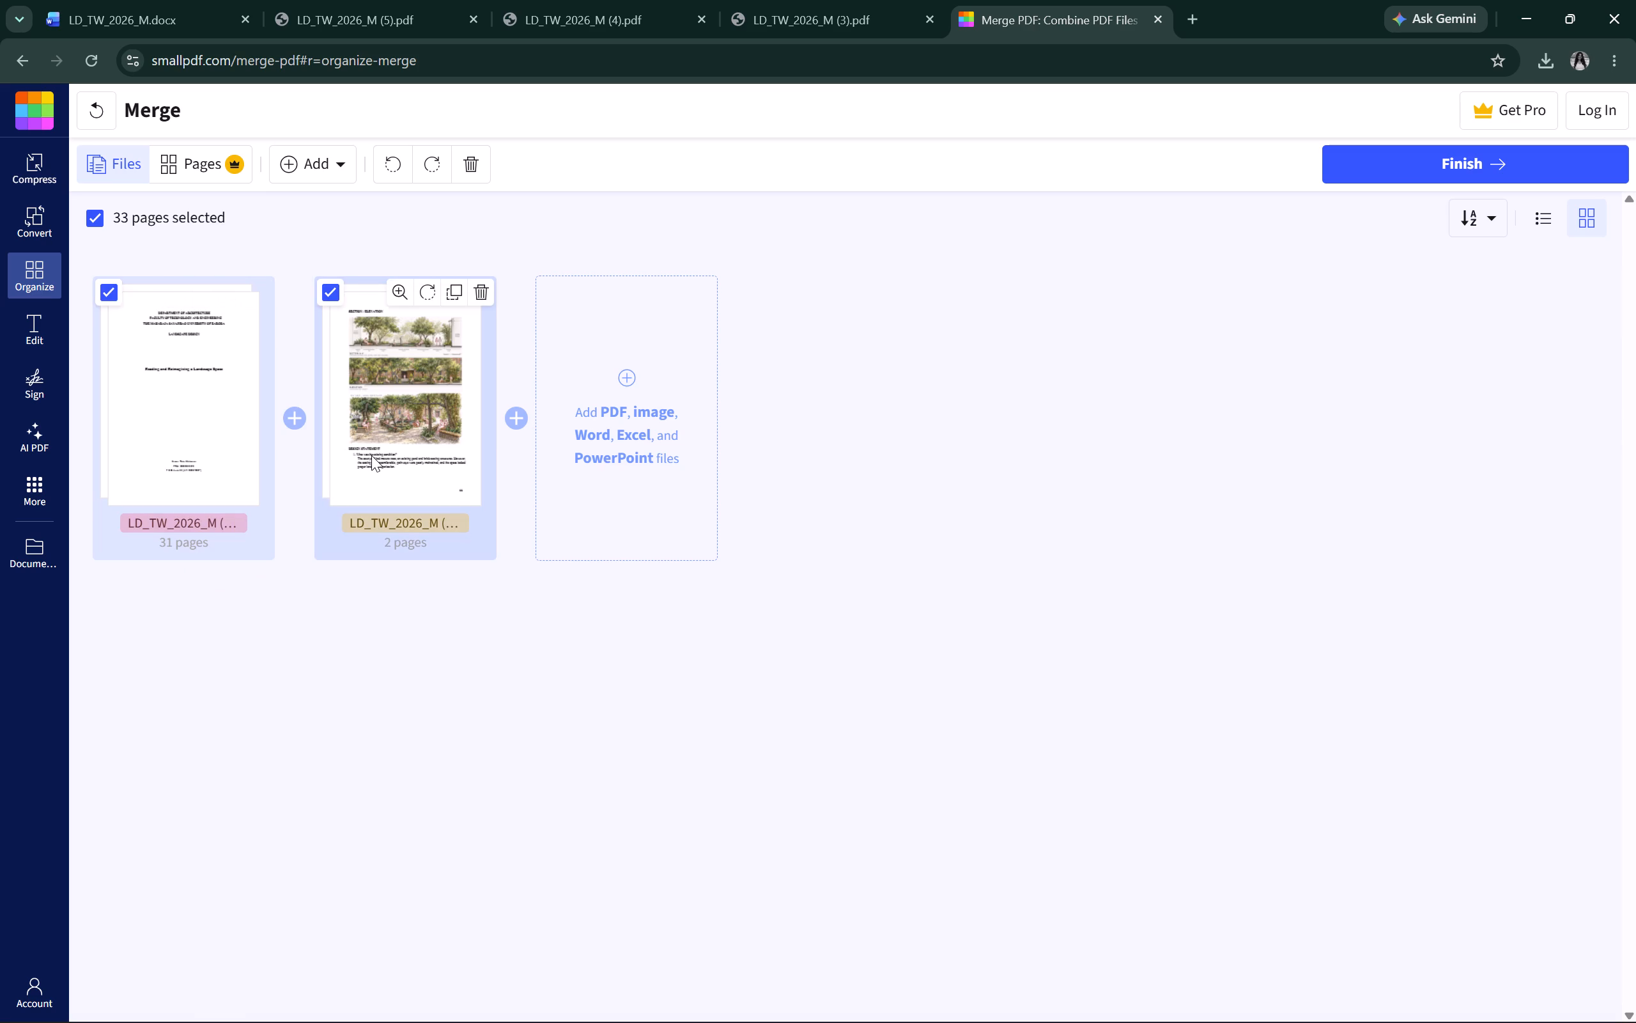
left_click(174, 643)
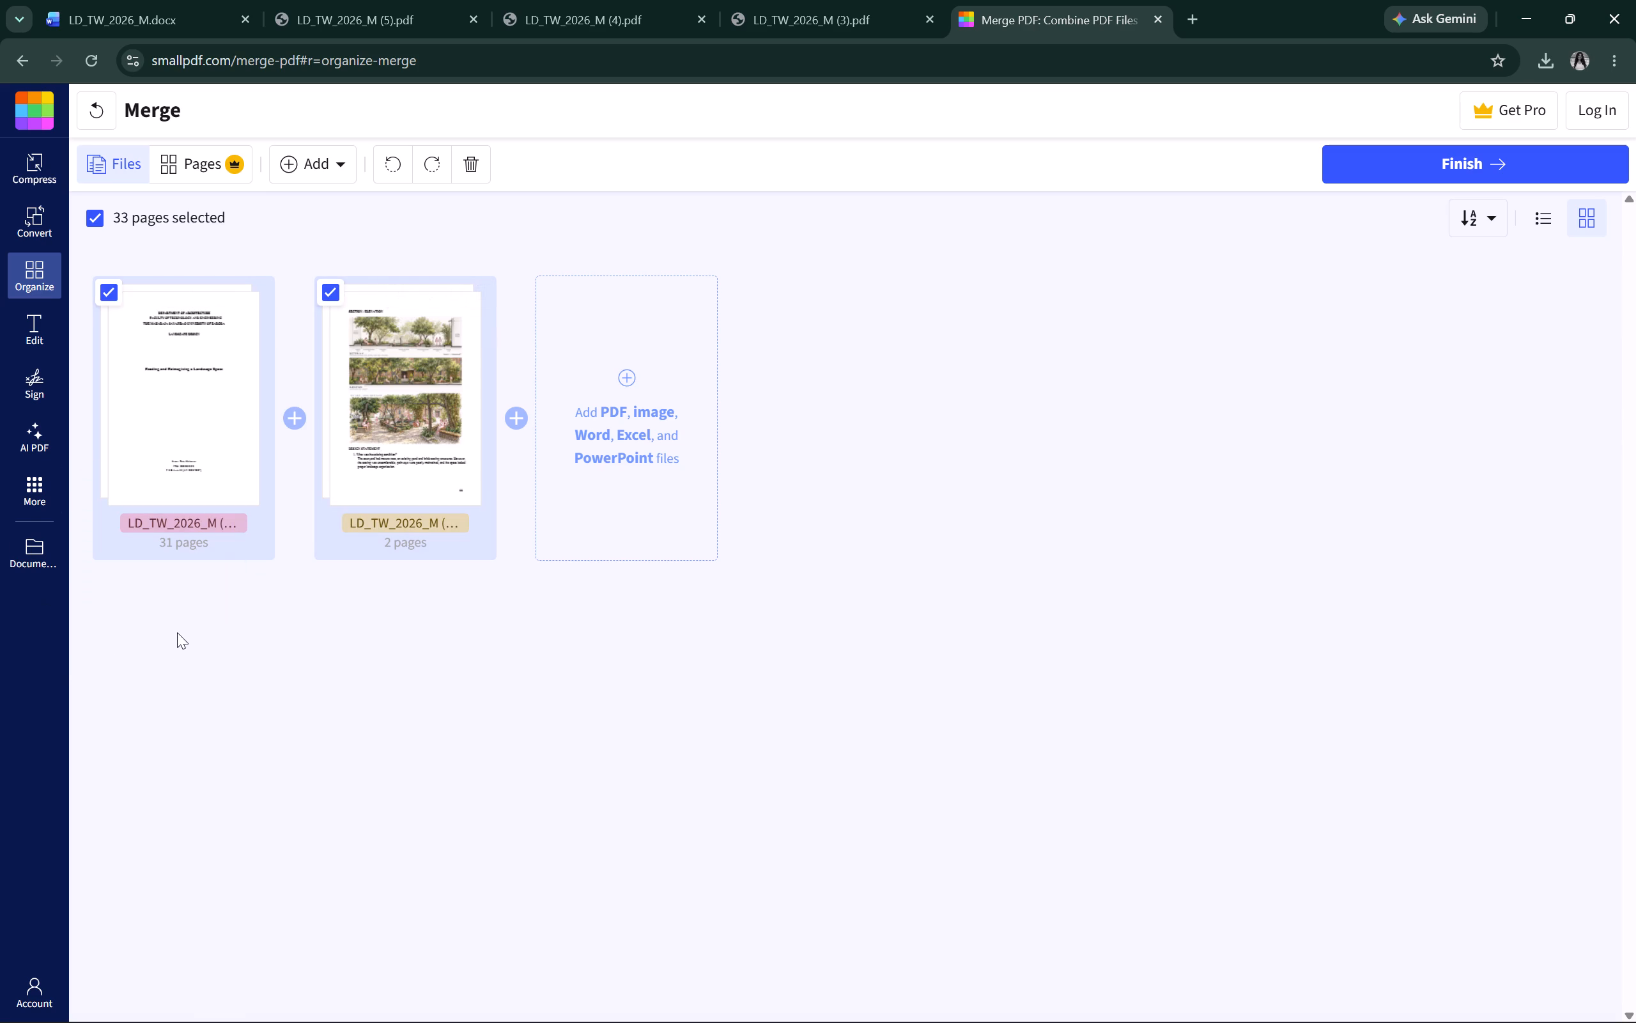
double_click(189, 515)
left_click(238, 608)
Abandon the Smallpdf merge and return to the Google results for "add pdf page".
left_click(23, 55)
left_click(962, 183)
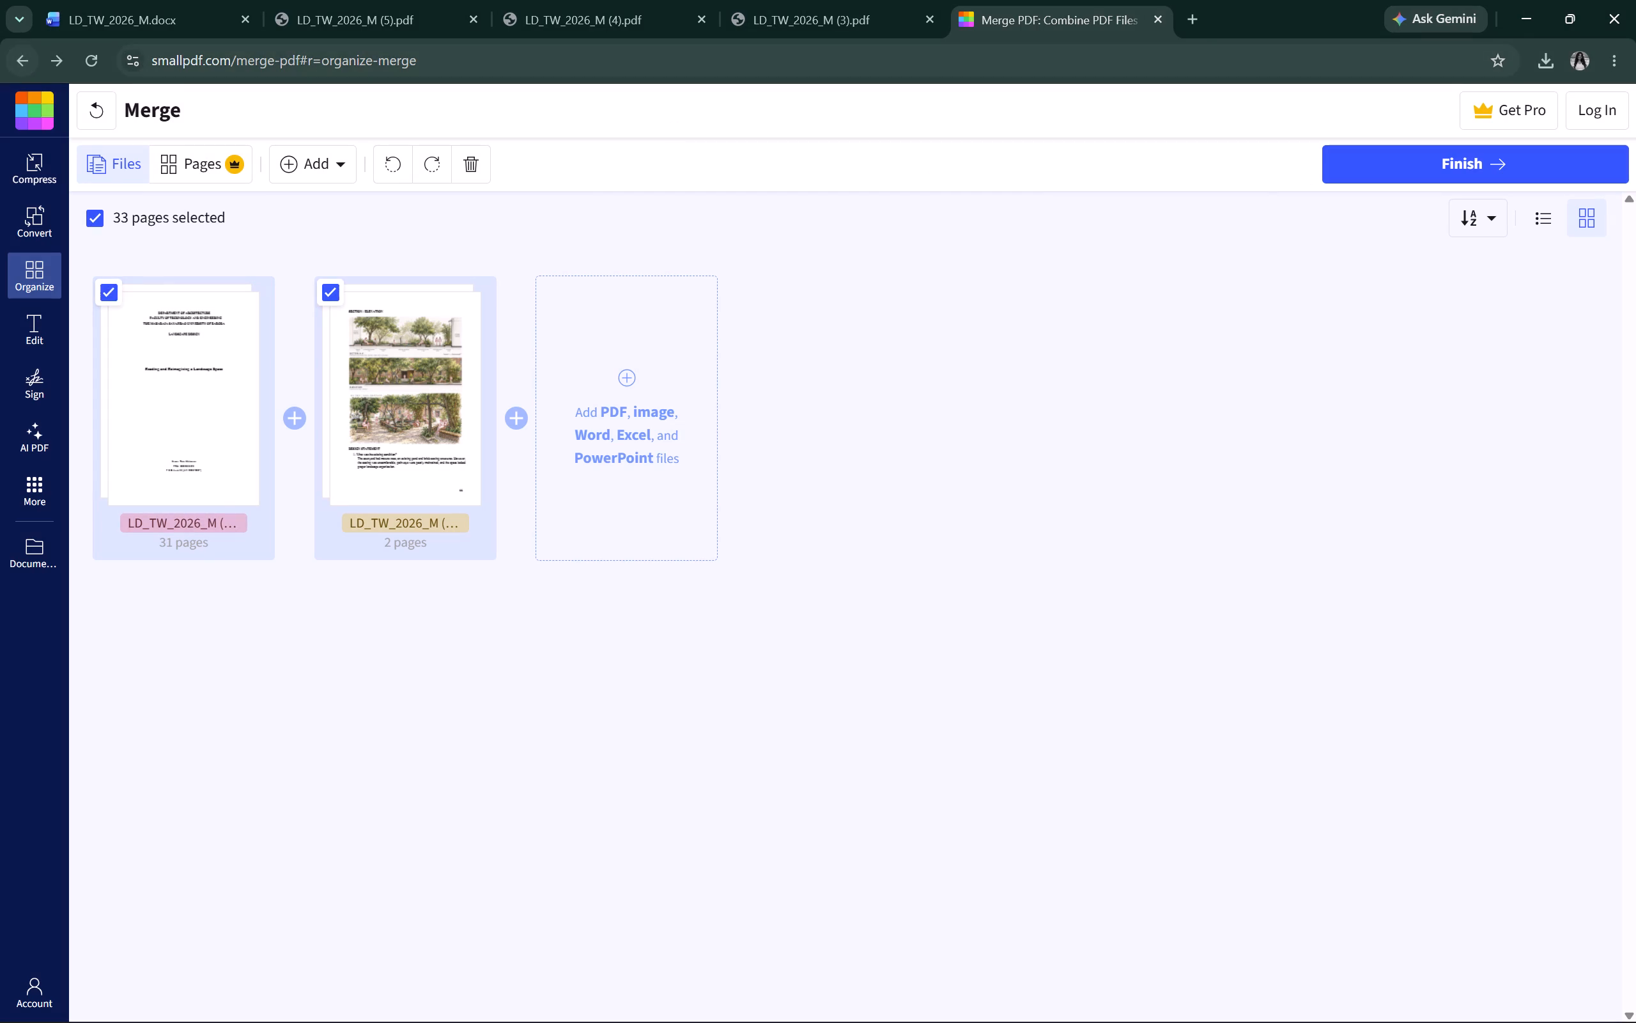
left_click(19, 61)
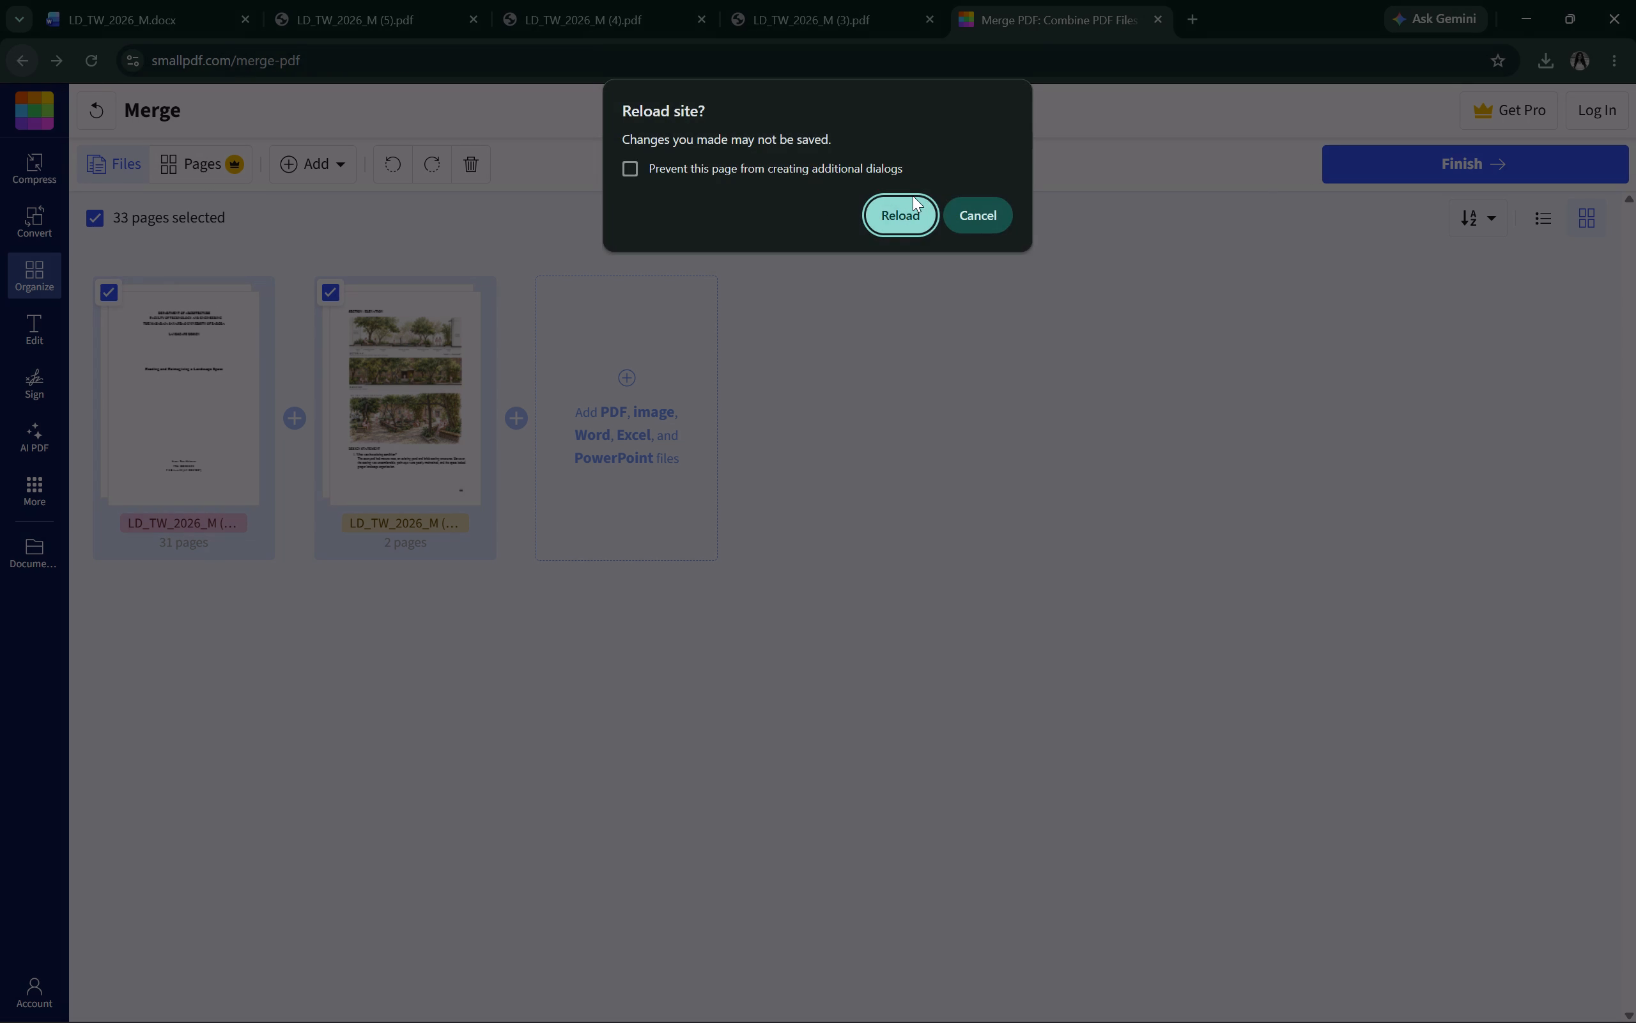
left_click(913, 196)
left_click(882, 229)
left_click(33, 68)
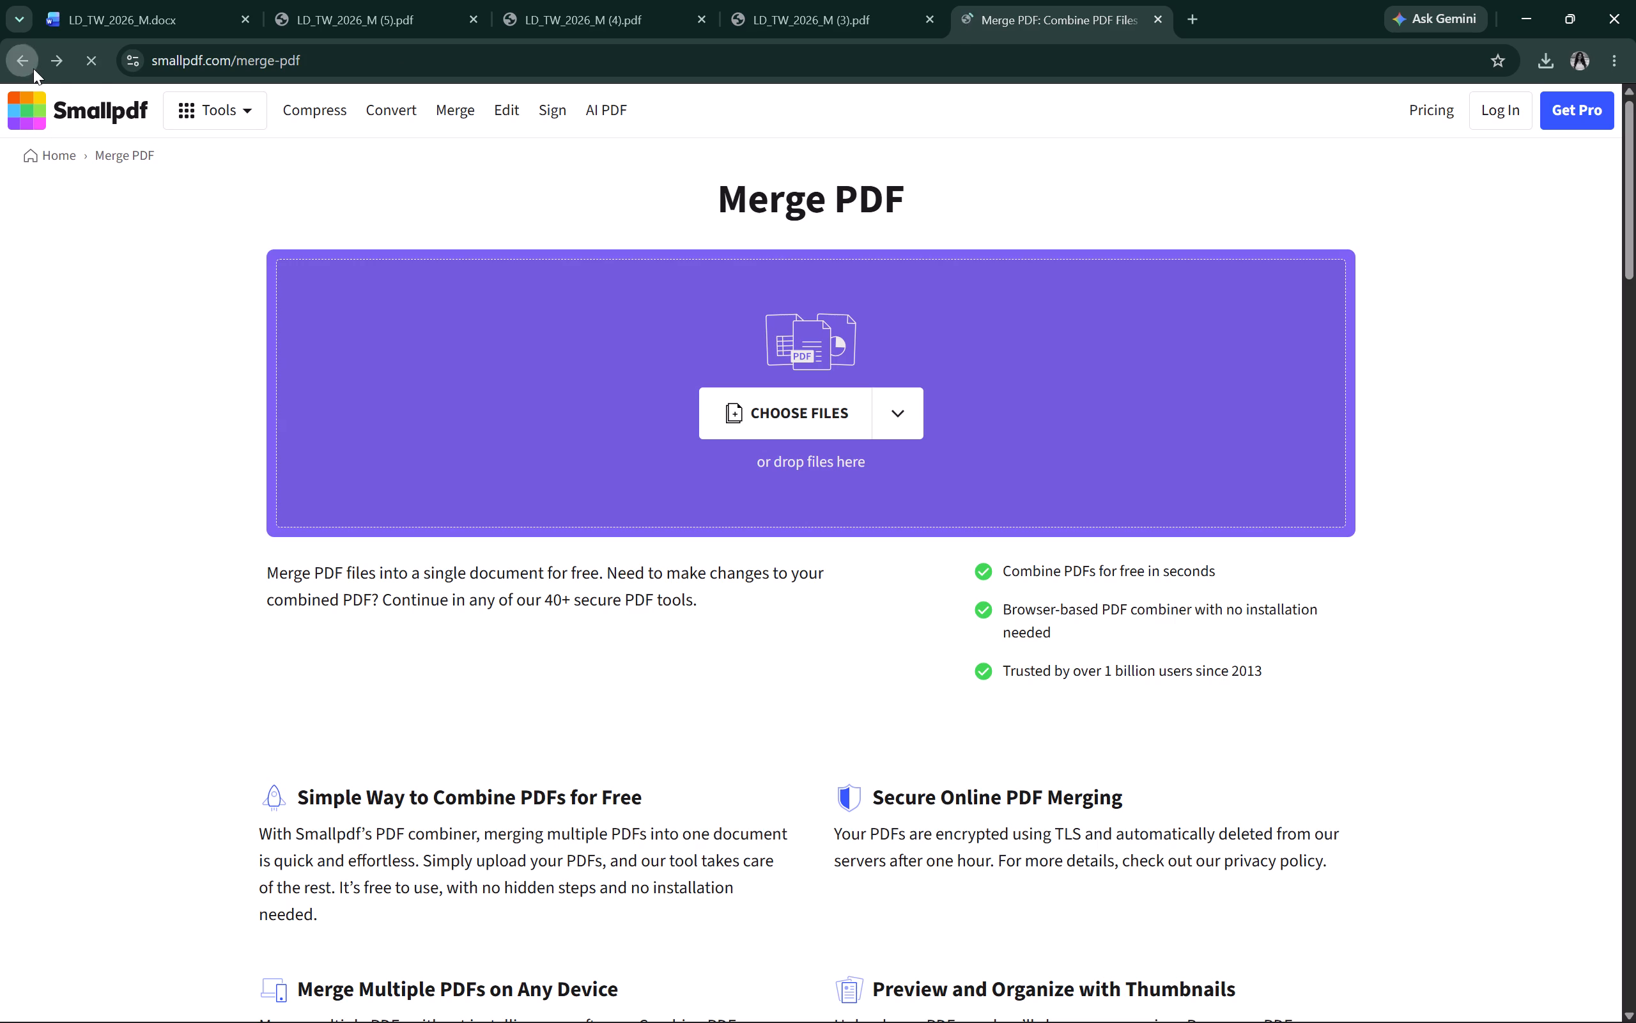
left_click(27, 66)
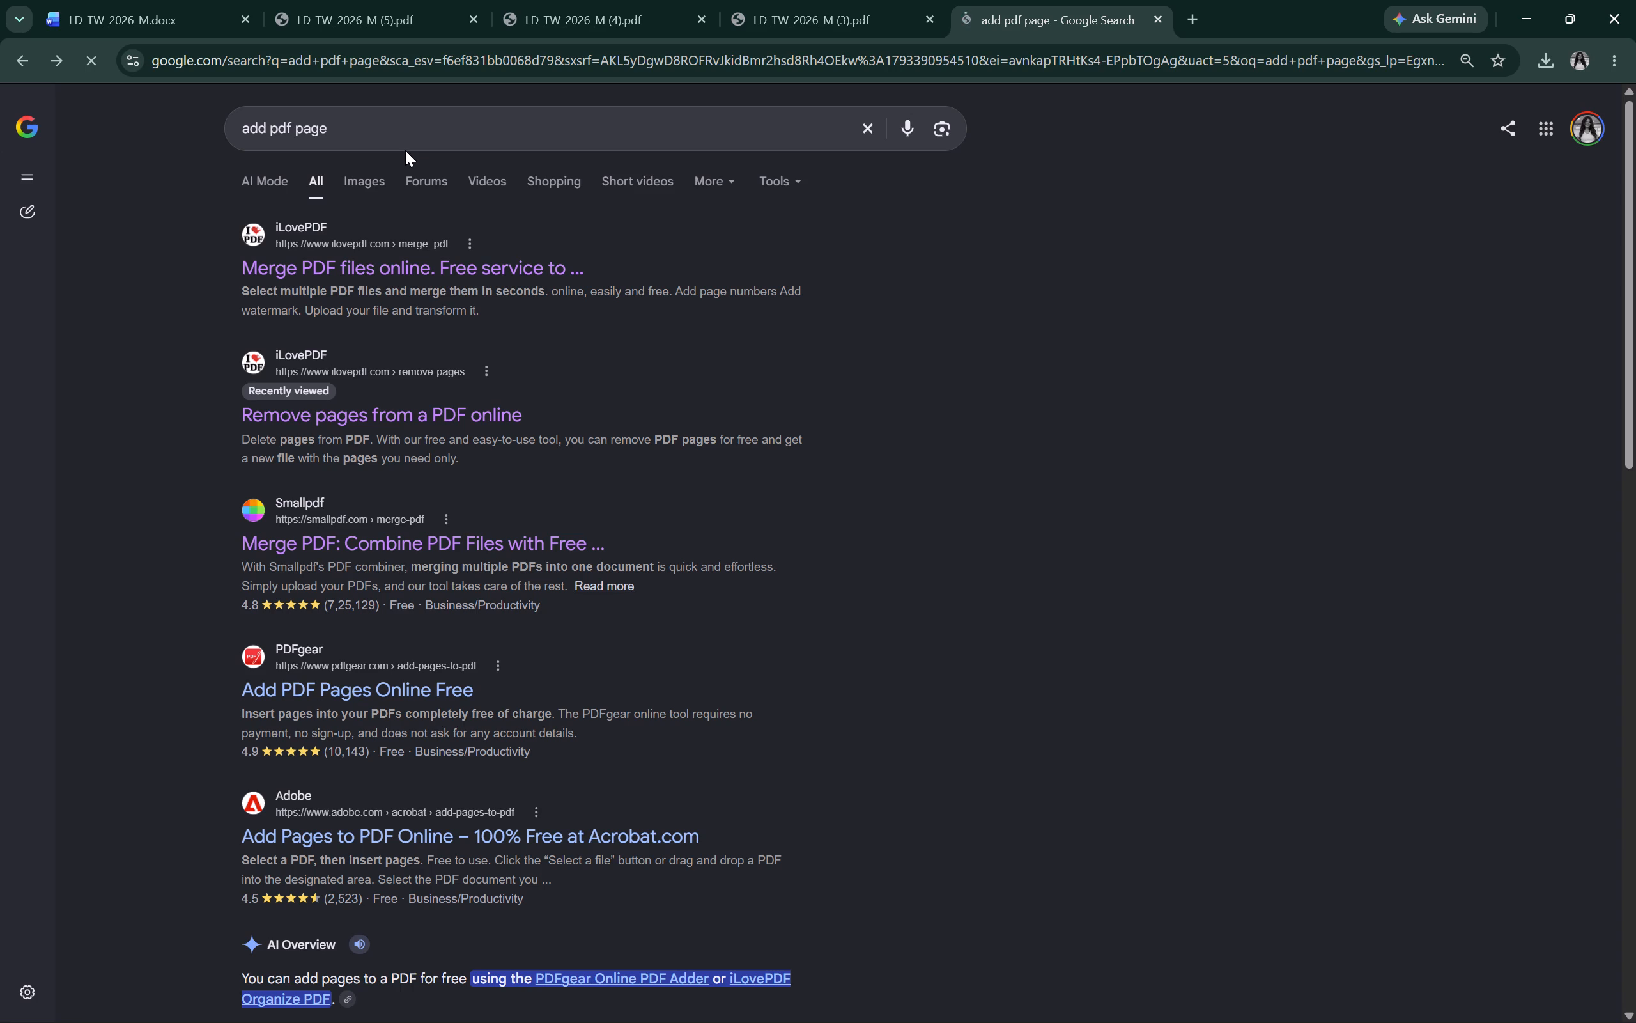
Search Google for "rearrange add pdf page" and open iLovePDF's Organize PDF tool.
left_click(241, 126)
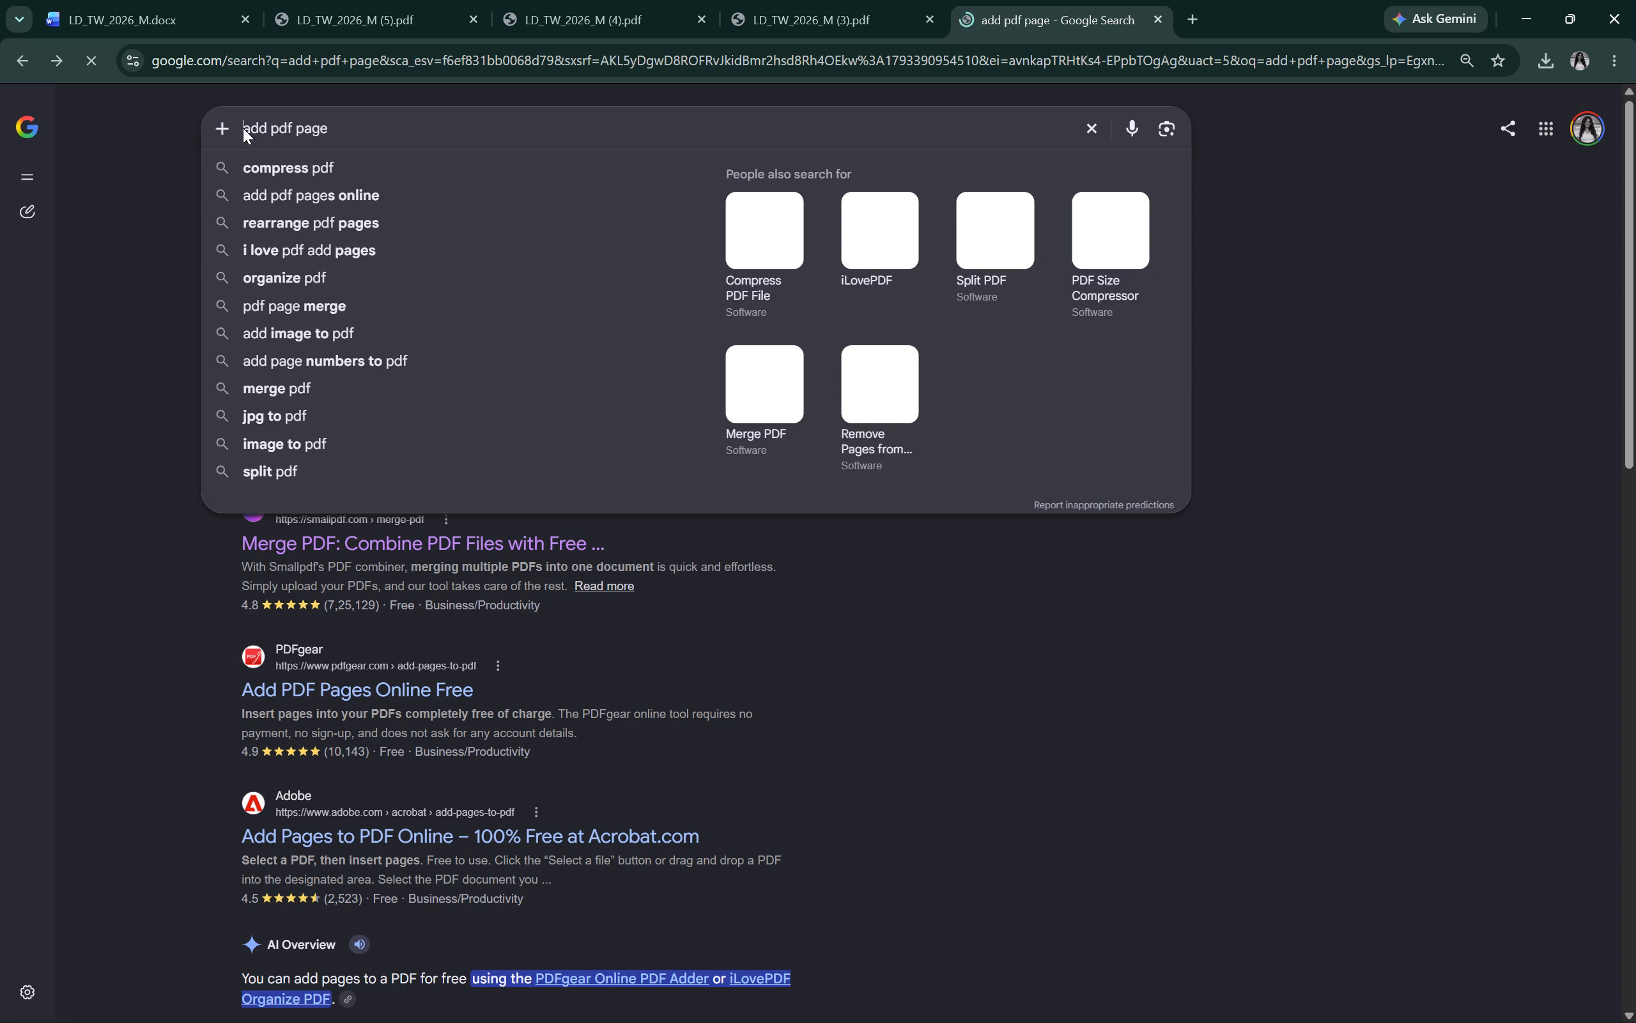
type("re")
key("a")
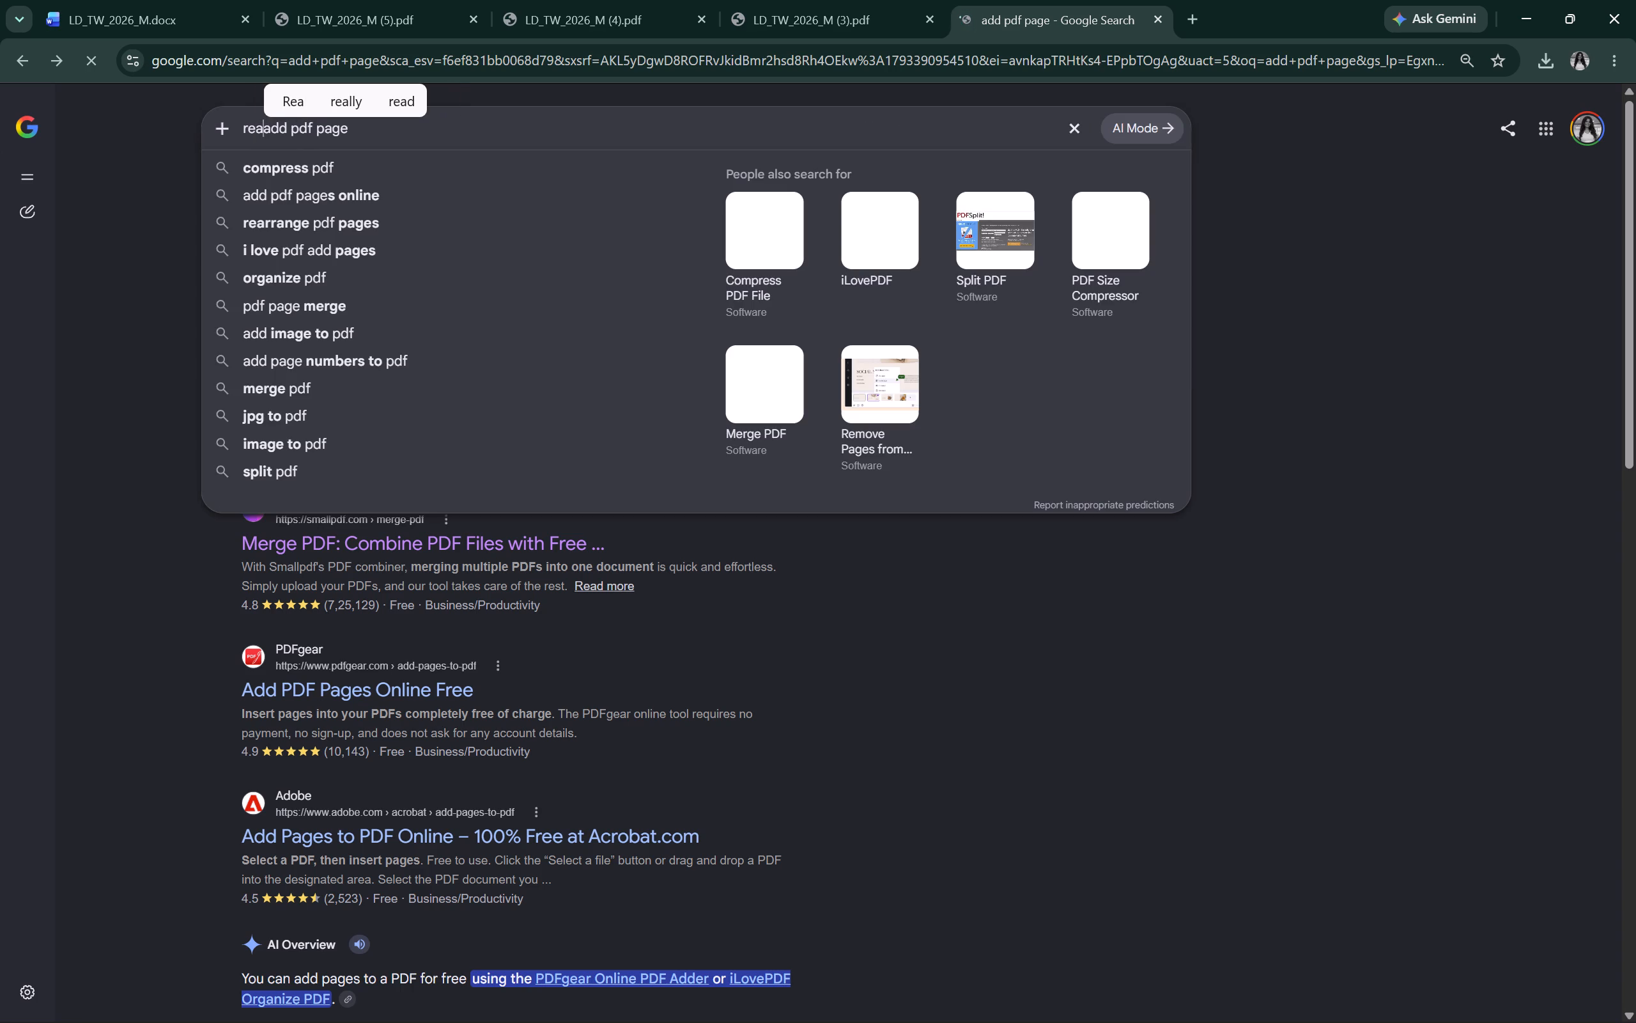
type("ra")
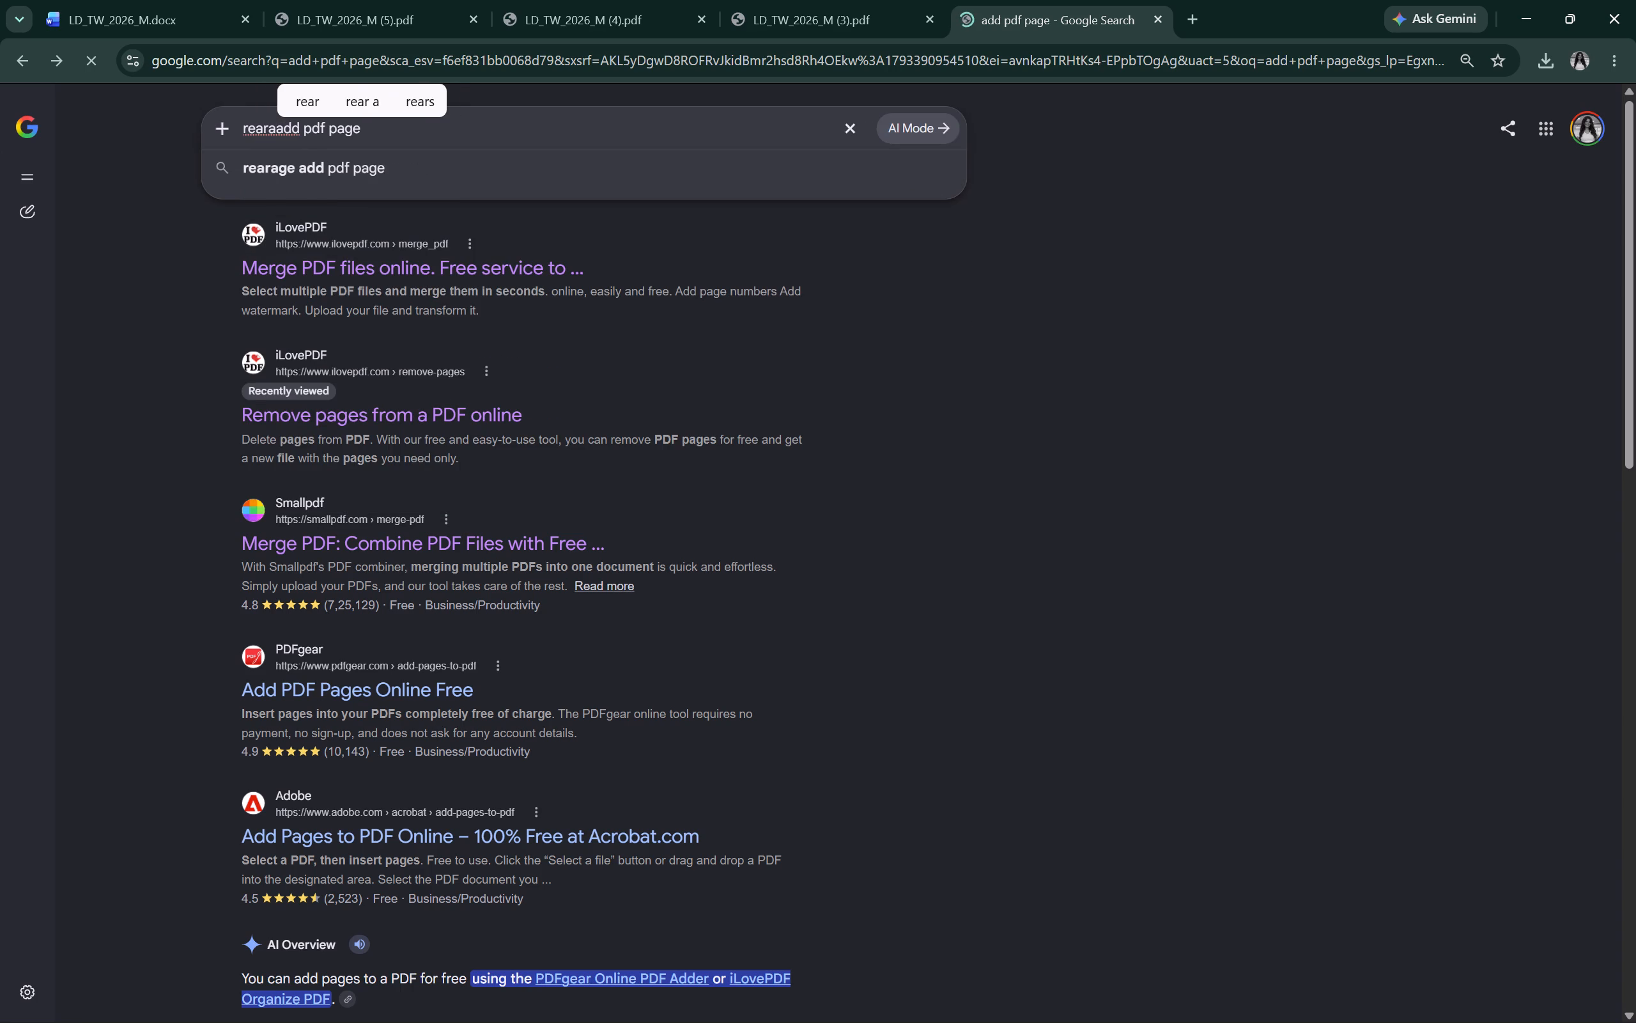
left_click(279, 160)
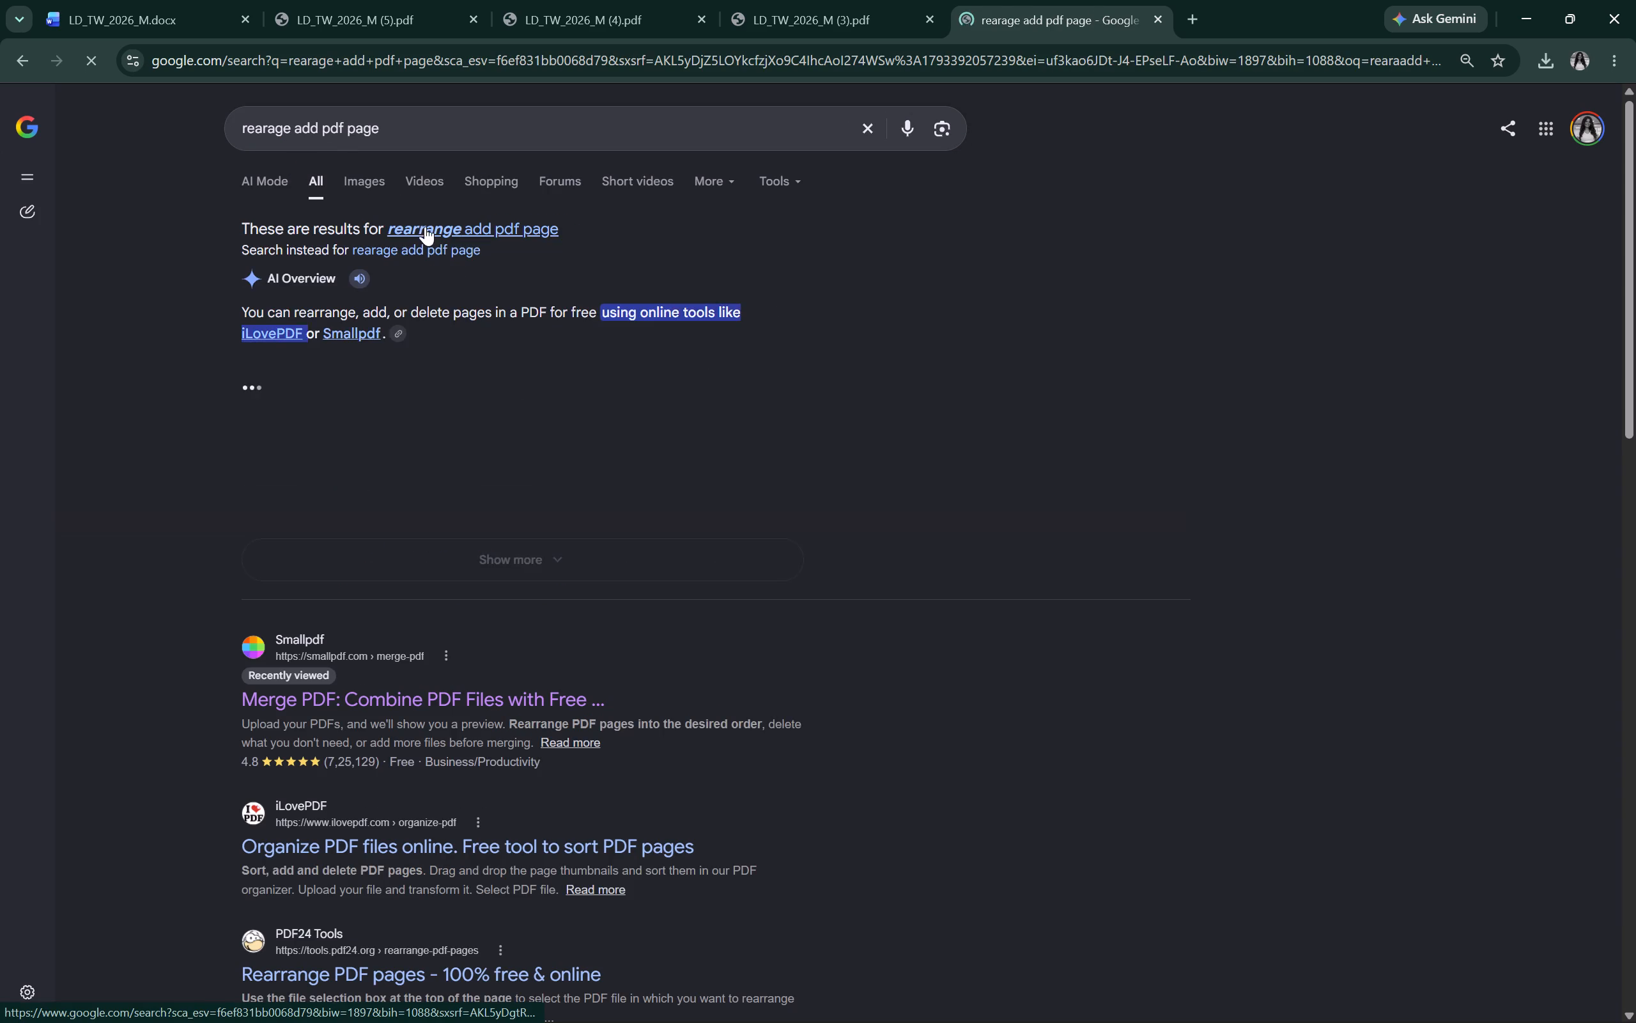
left_click(425, 226)
scroll(508, 632, "down", 2)
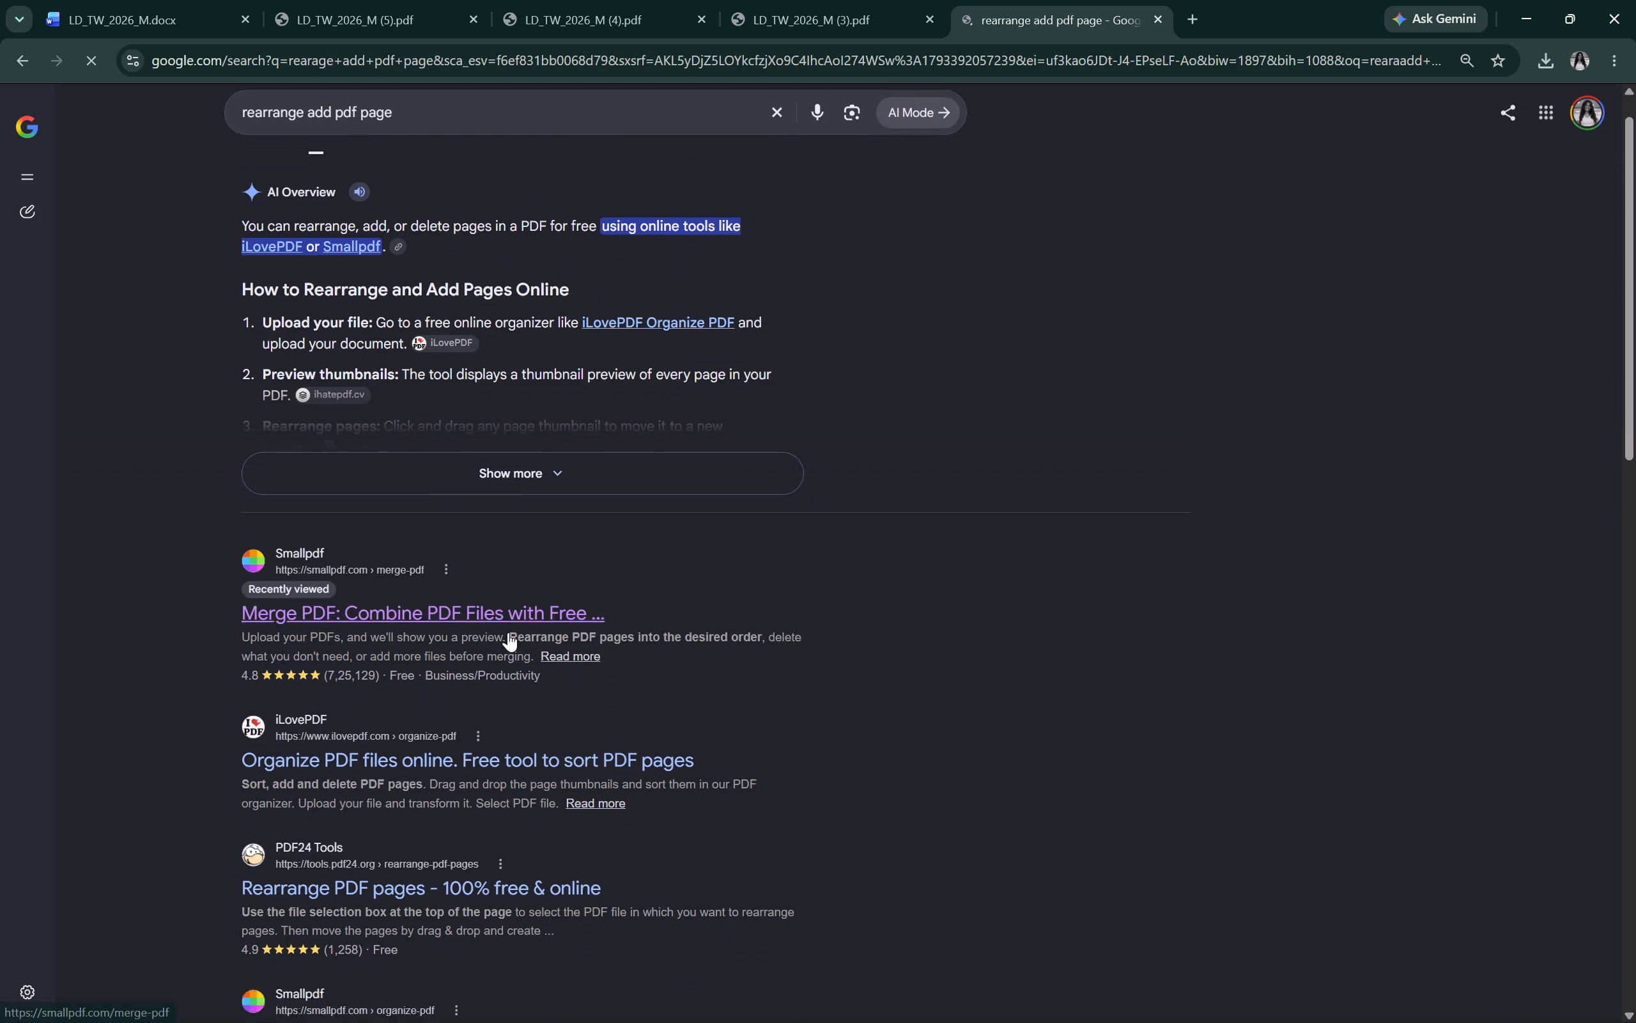
left_click(513, 623)
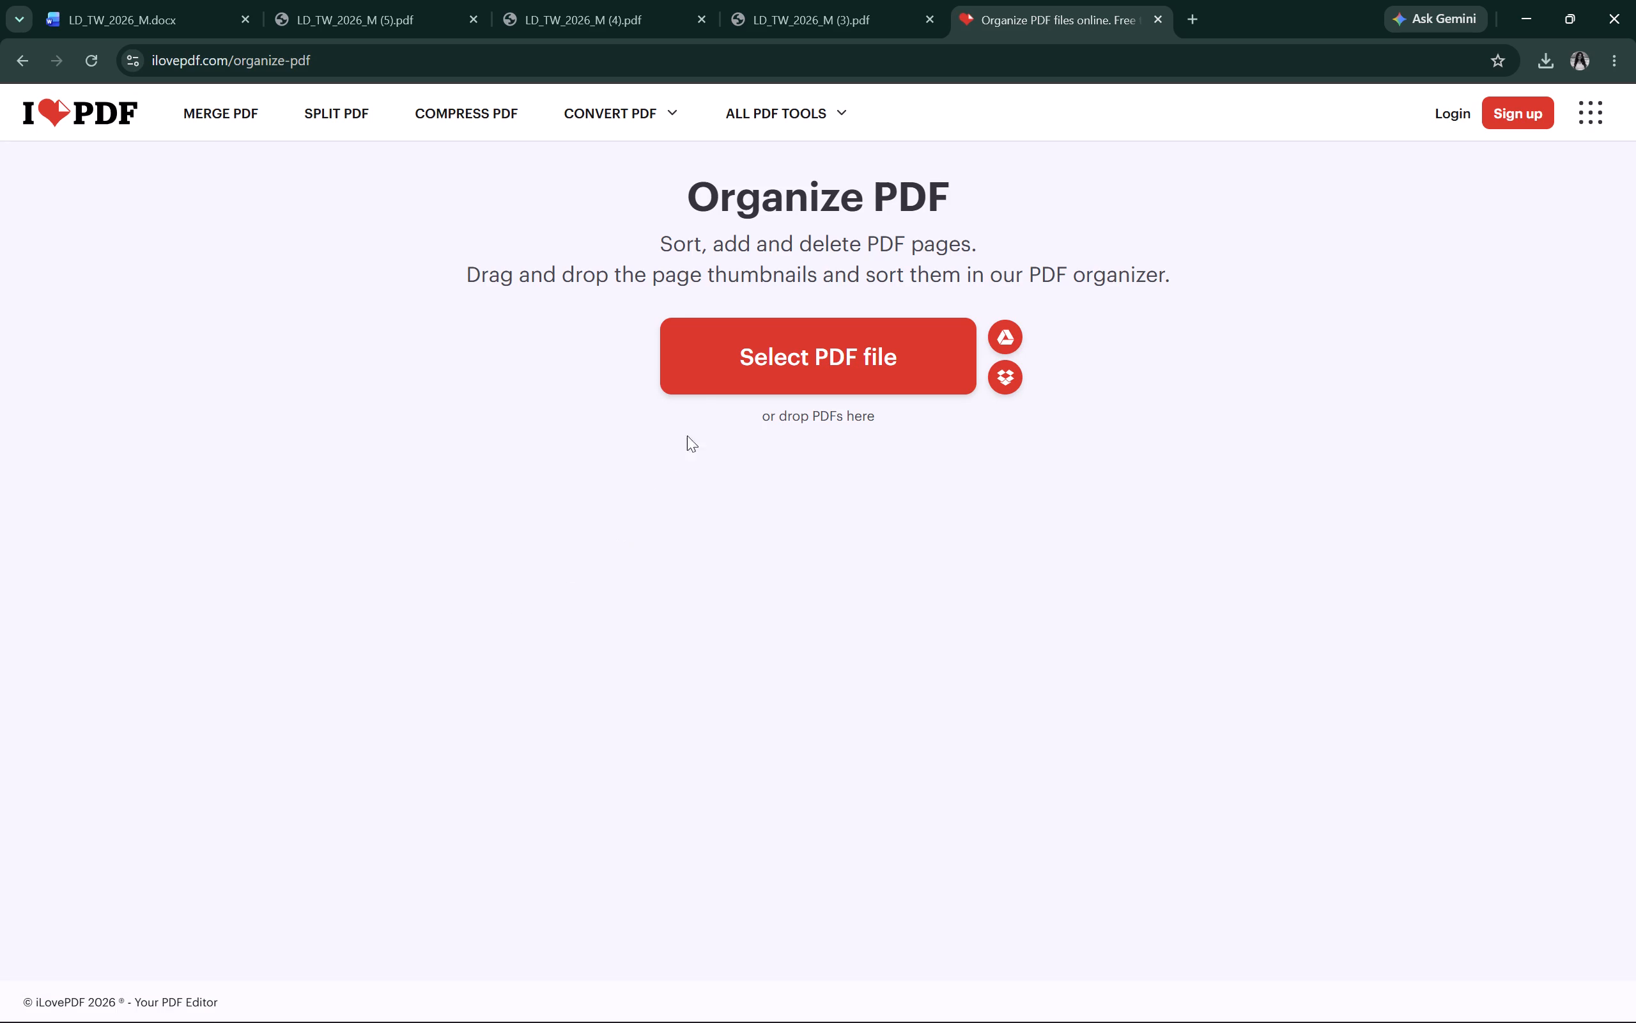
Load the 1.34 MB LD_TW_2026_M (5).pdf and LD_TW_2026_M (5)_removed from Downloads into Organize PDF.
left_click(735, 363)
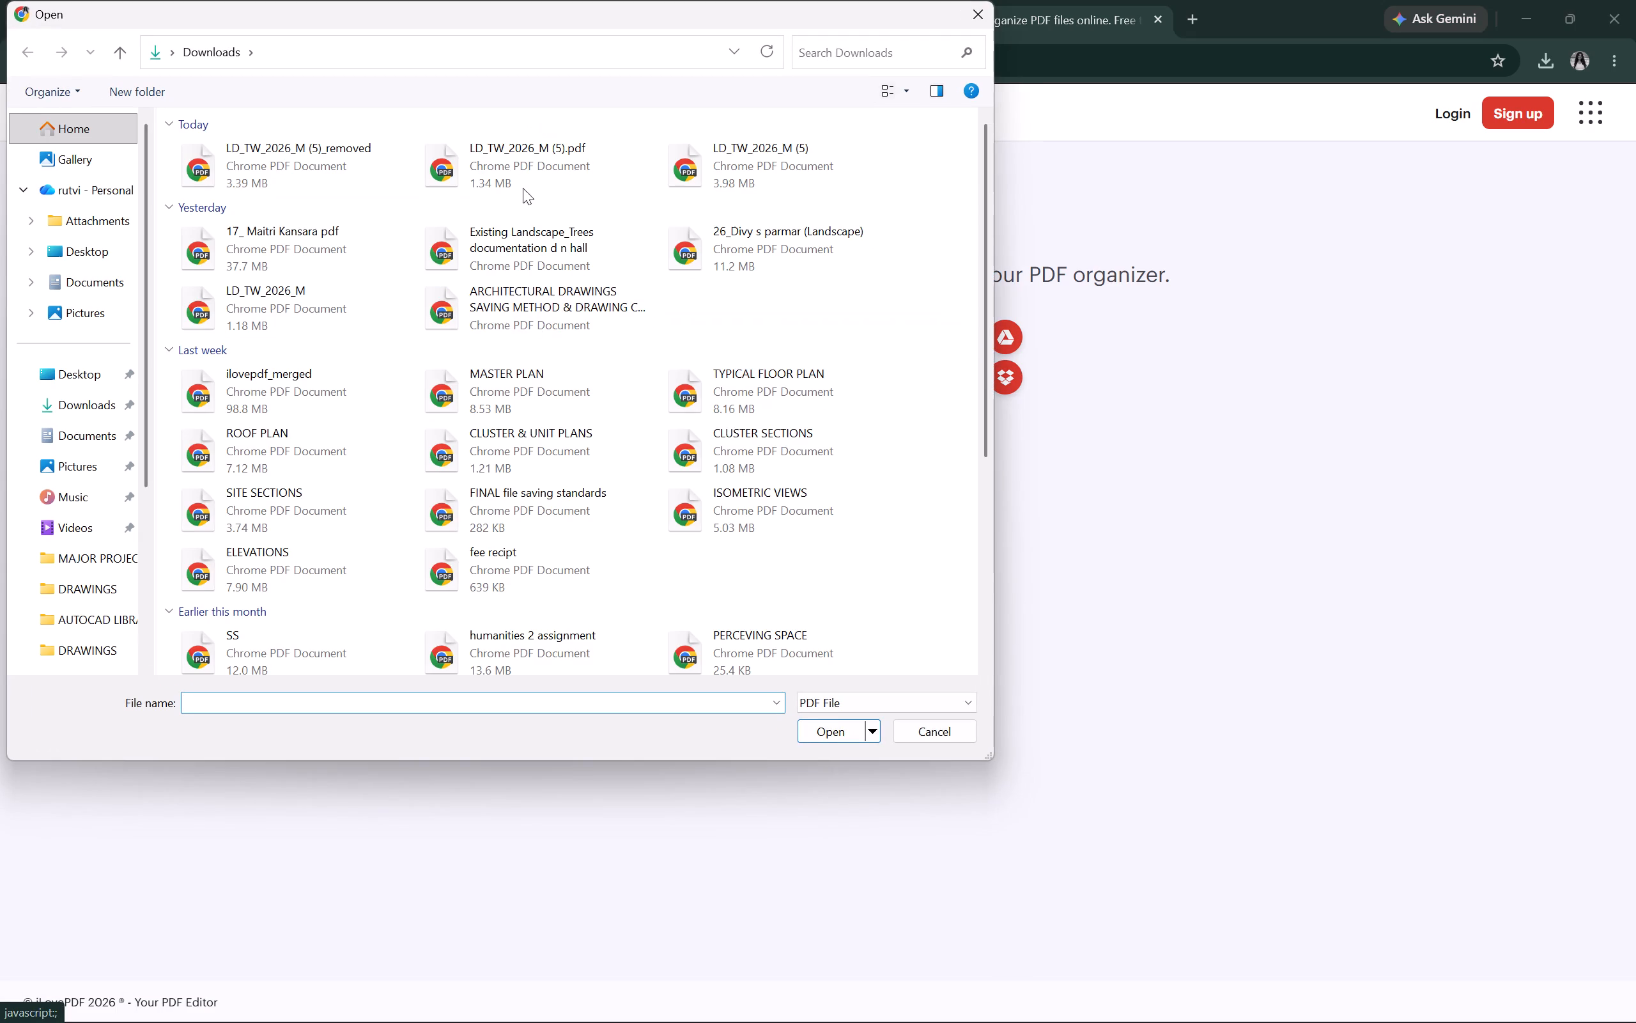
left_click(505, 171)
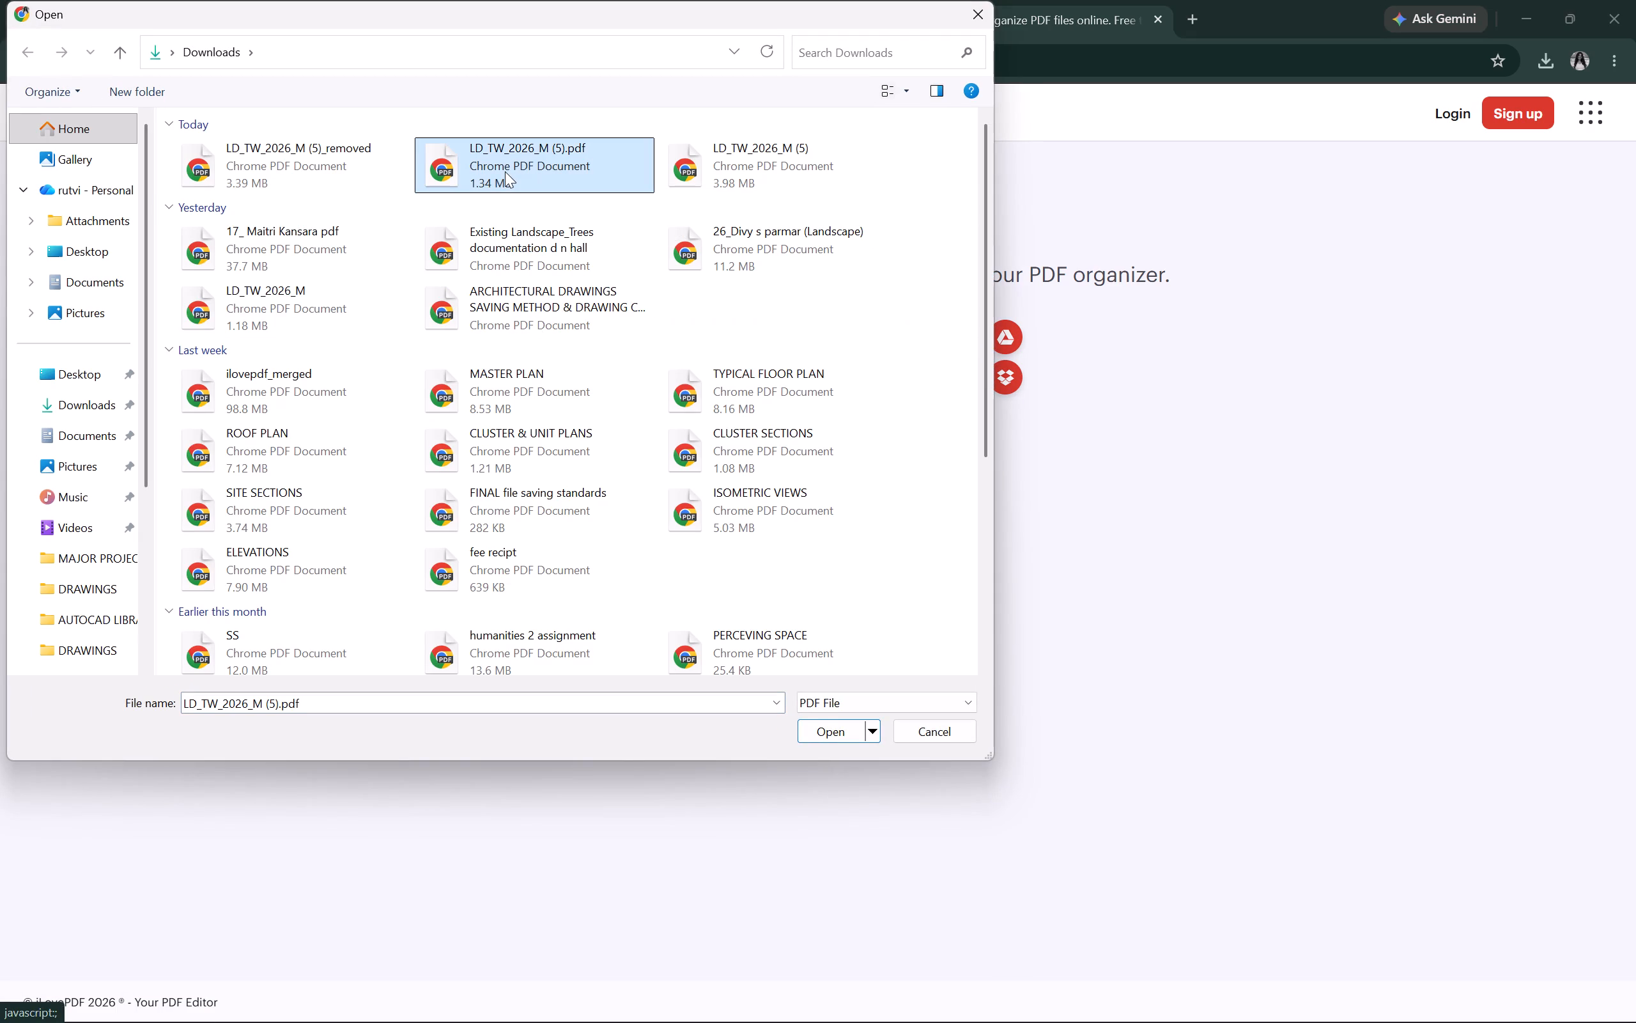
left_click(336, 161, "shift")
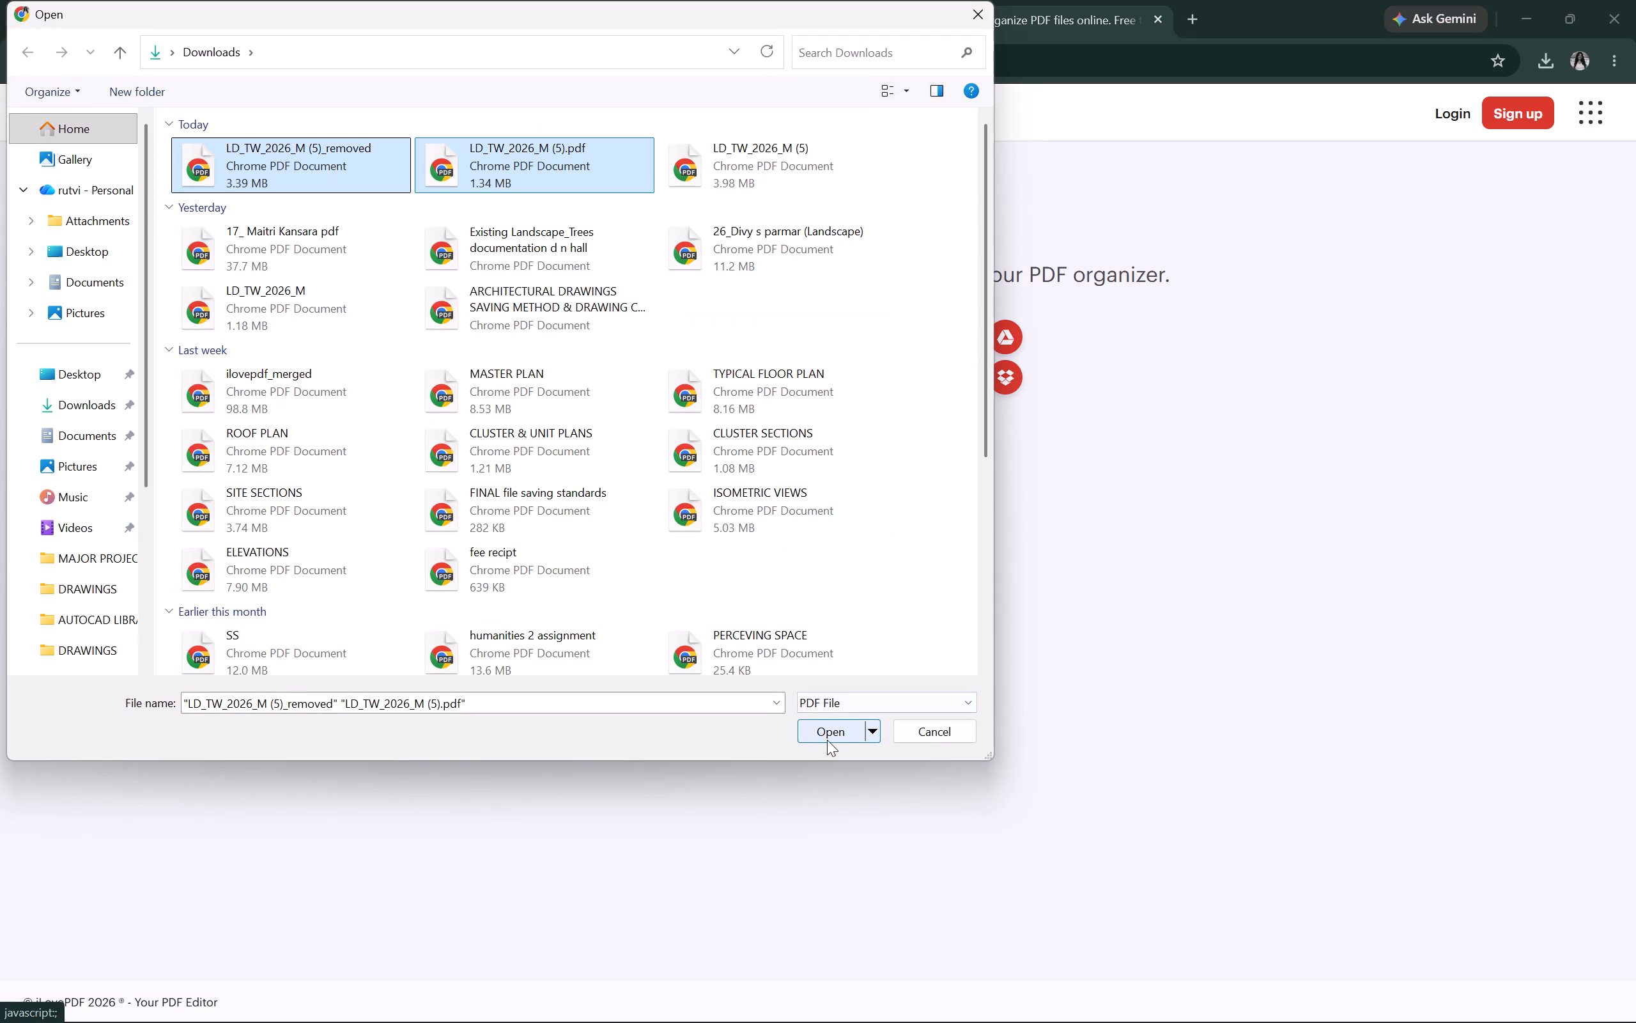
left_click(827, 740)
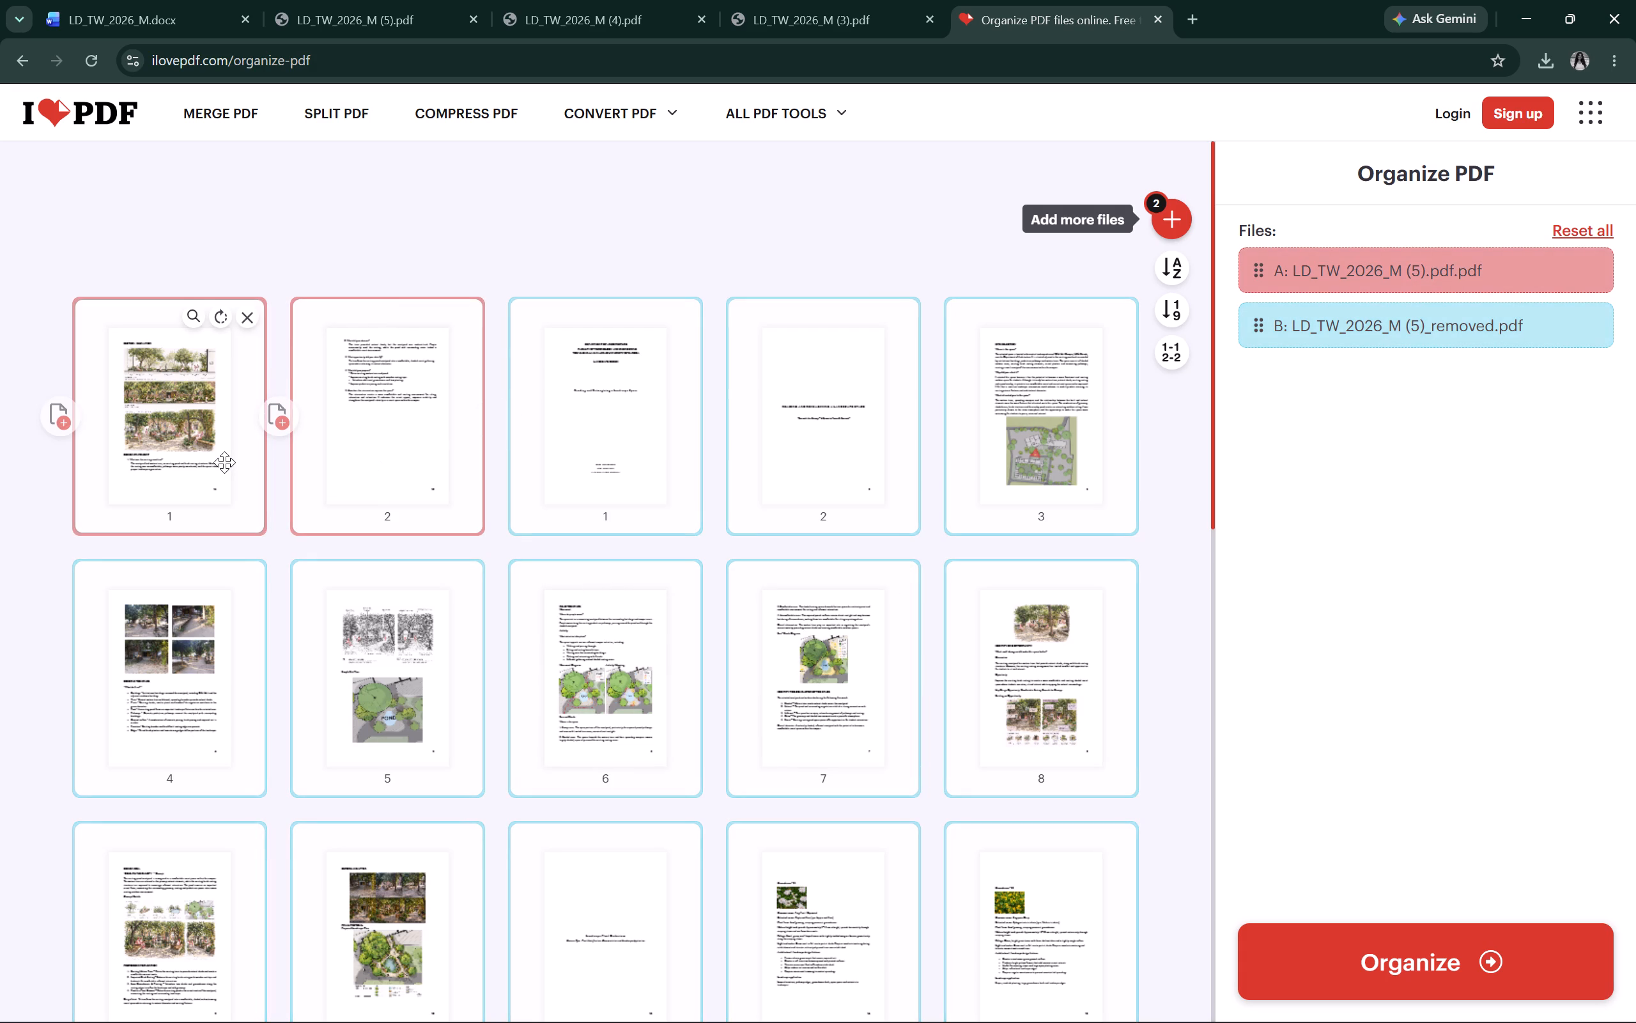
Move page 1 of LD_TW_2026_M (5).pdf between pages 10 and 11 of the reduced report.
left_click_drag(224, 462, 297, 556)
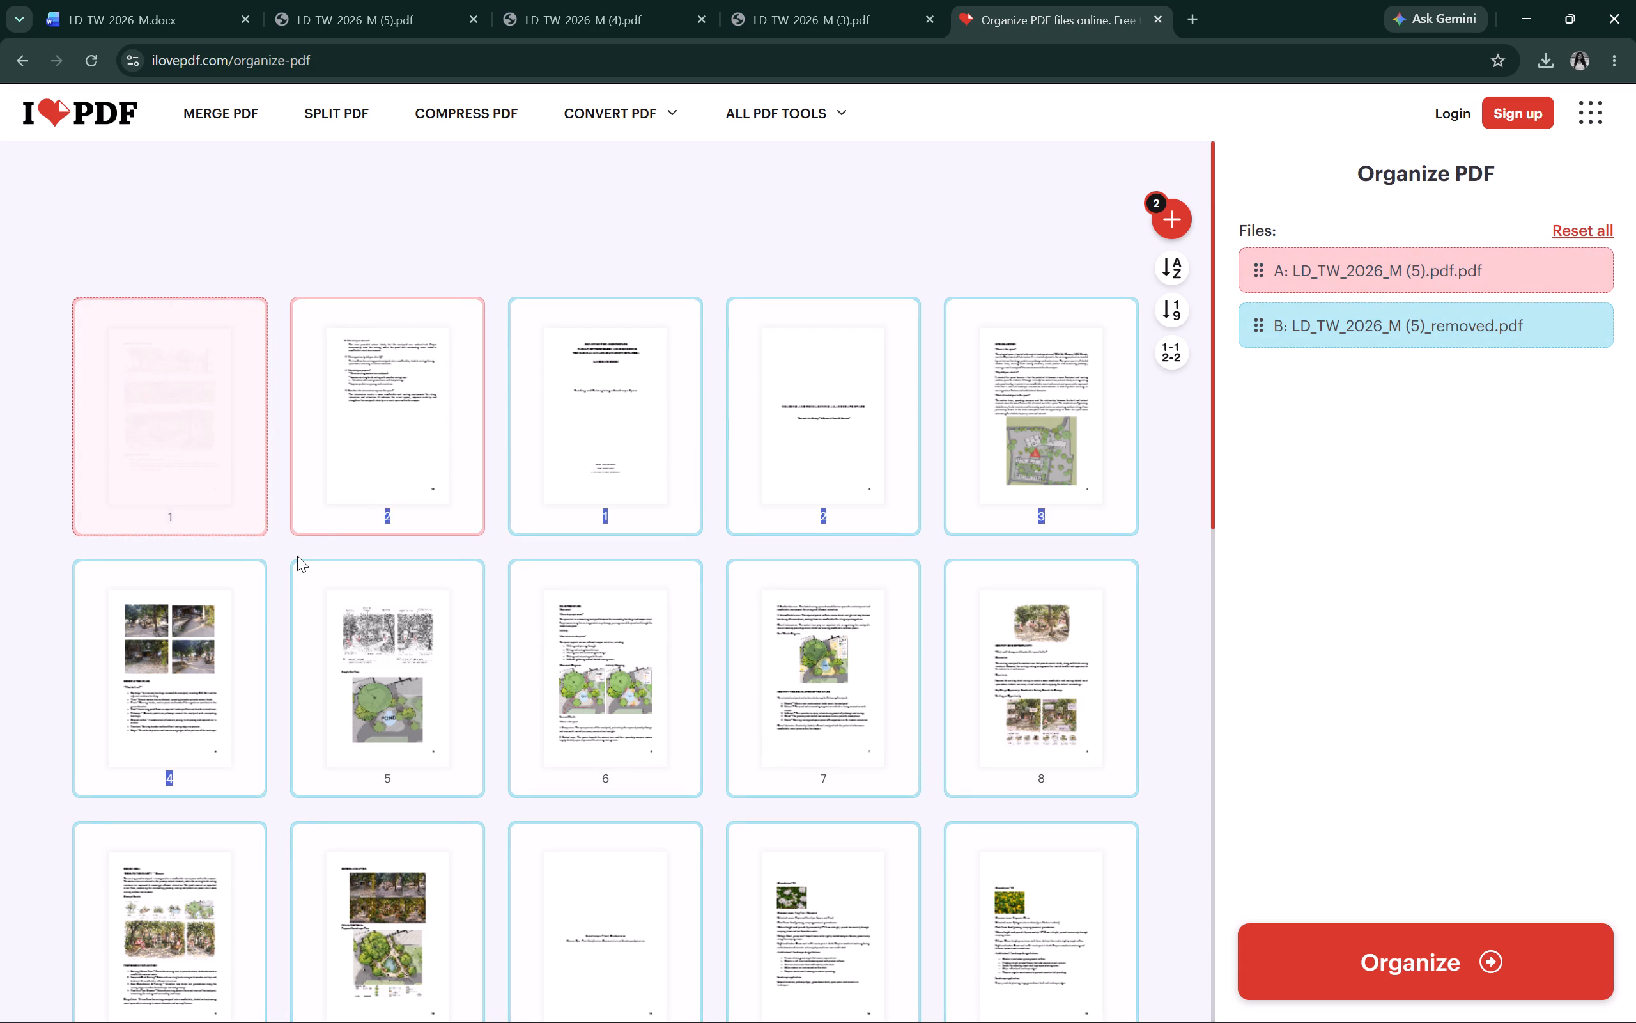
left_click_drag(297, 556, 652, 611)
scroll(651, 610, "down", 3)
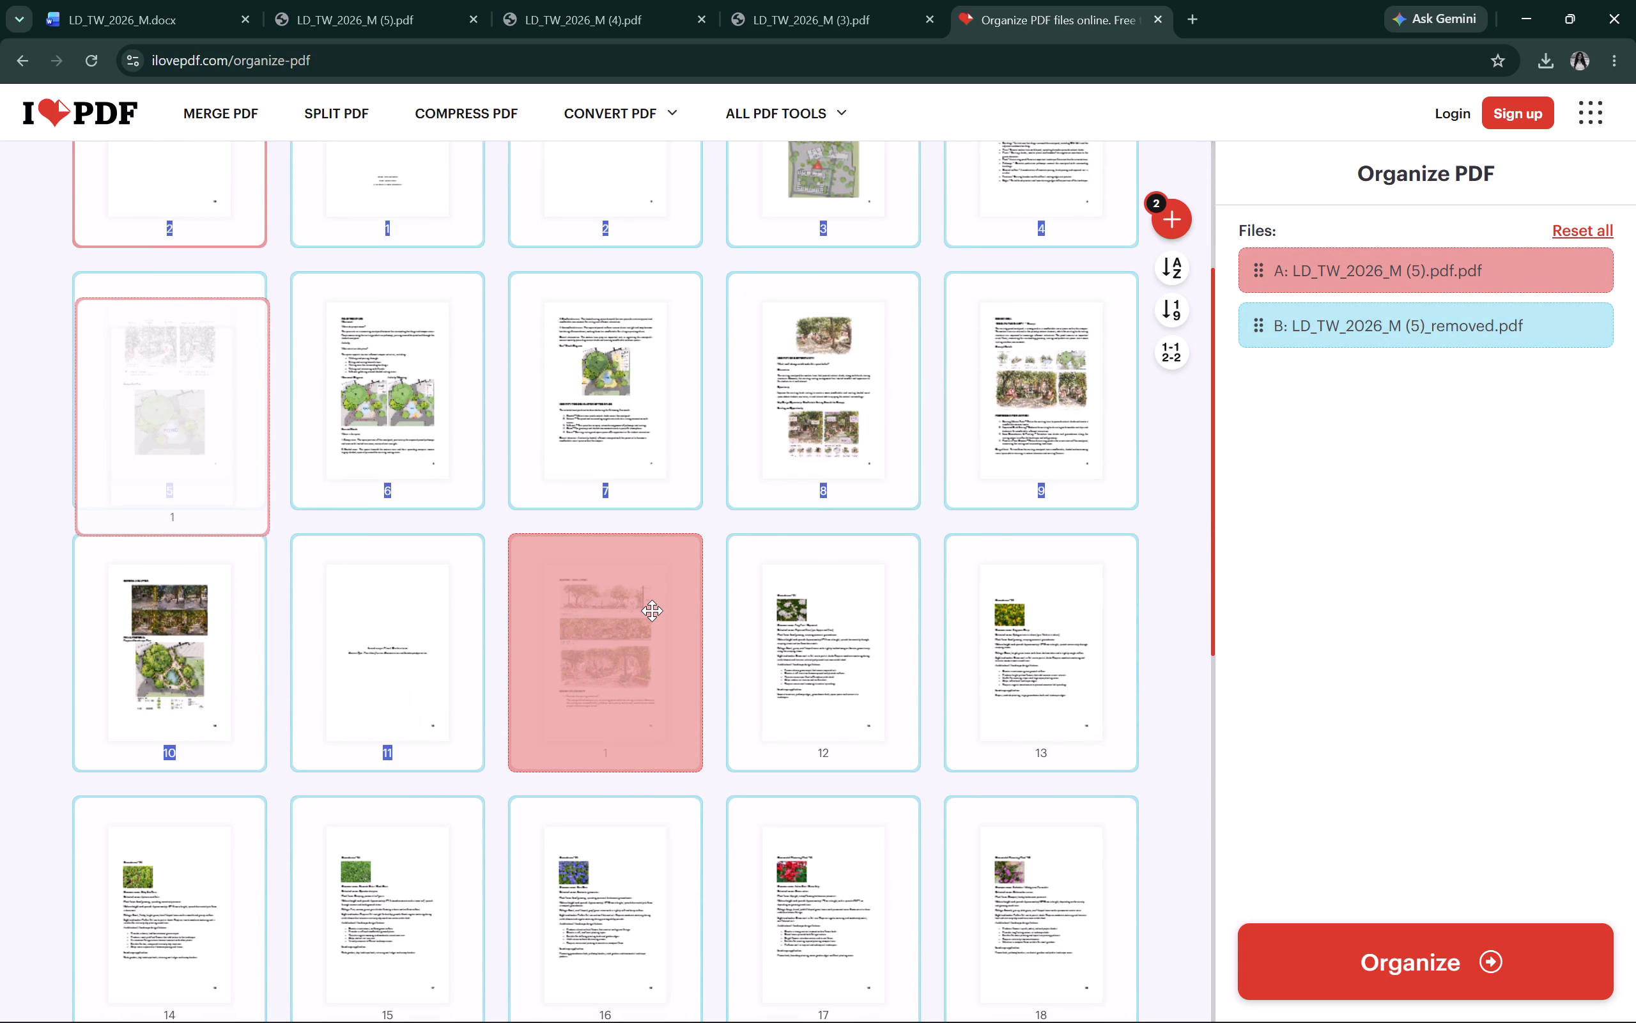
left_click_drag(652, 611, 498, 622)
left_click_drag(498, 622, 357, 641)
Move page 2 of LD_TW_2026_M (5).pdf between the inserted page 1 and page 11 of the reduced report.
scroll(466, 678, "up", 4)
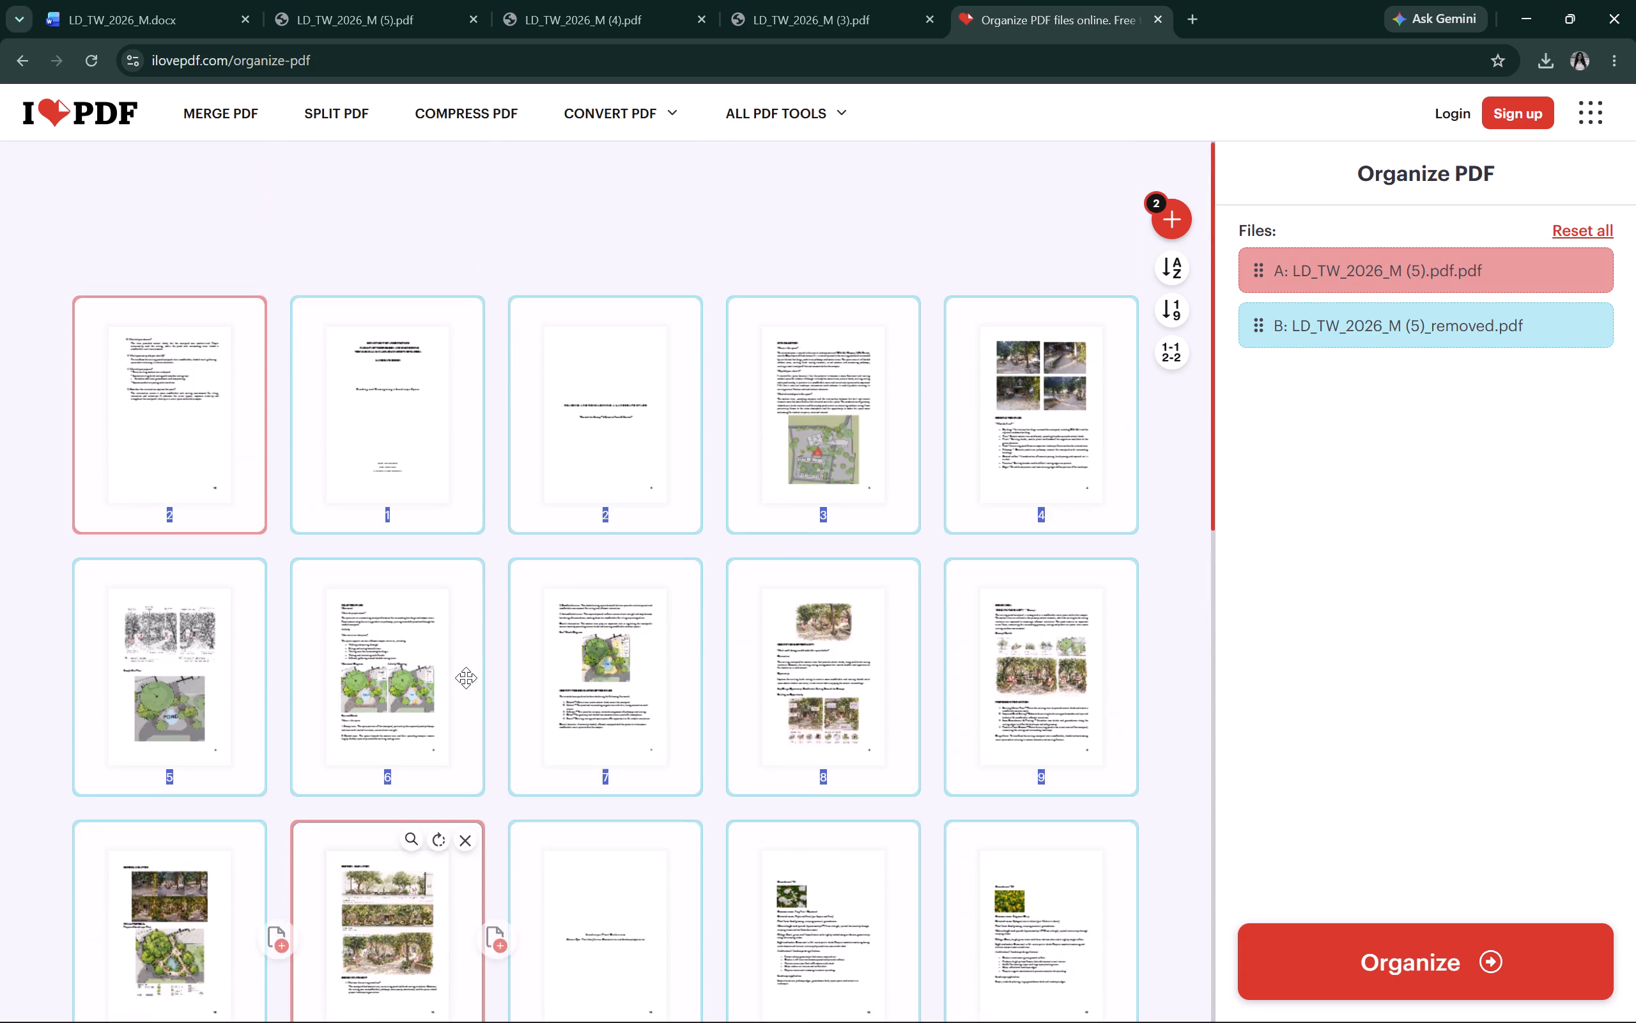
scroll(466, 678, "up", 1)
left_click_drag(138, 438, 525, 900)
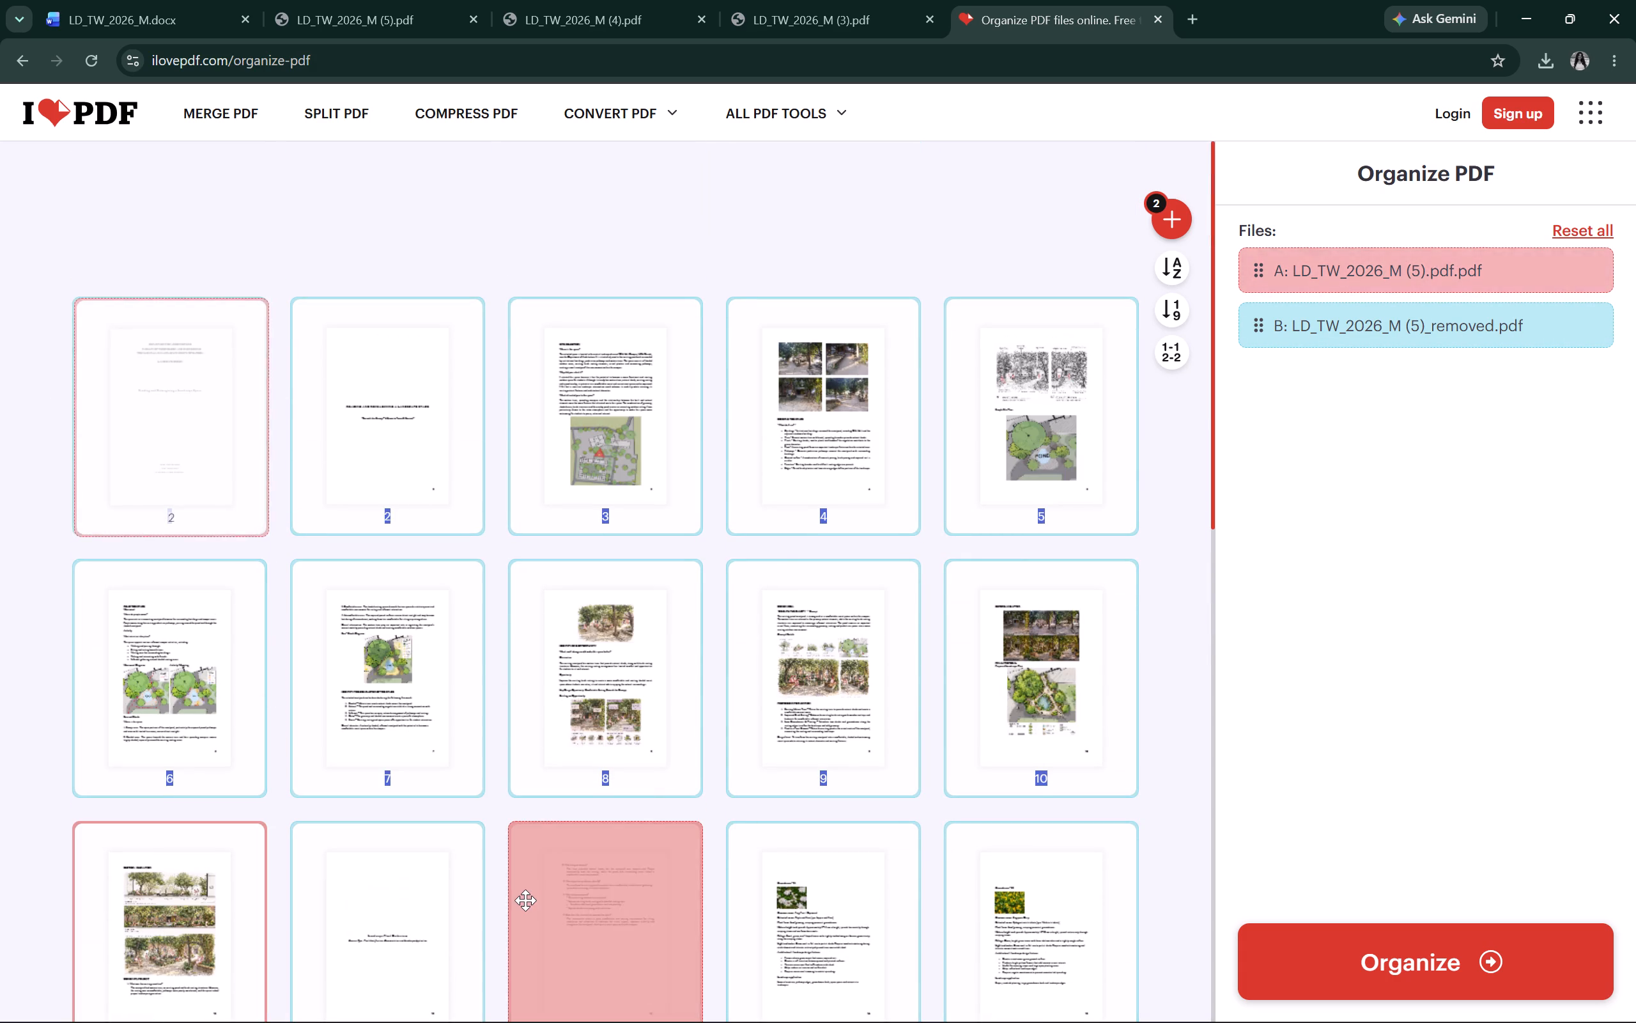
left_click_drag(525, 900, 526, 900)
left_click_drag(569, 898, 354, 905)
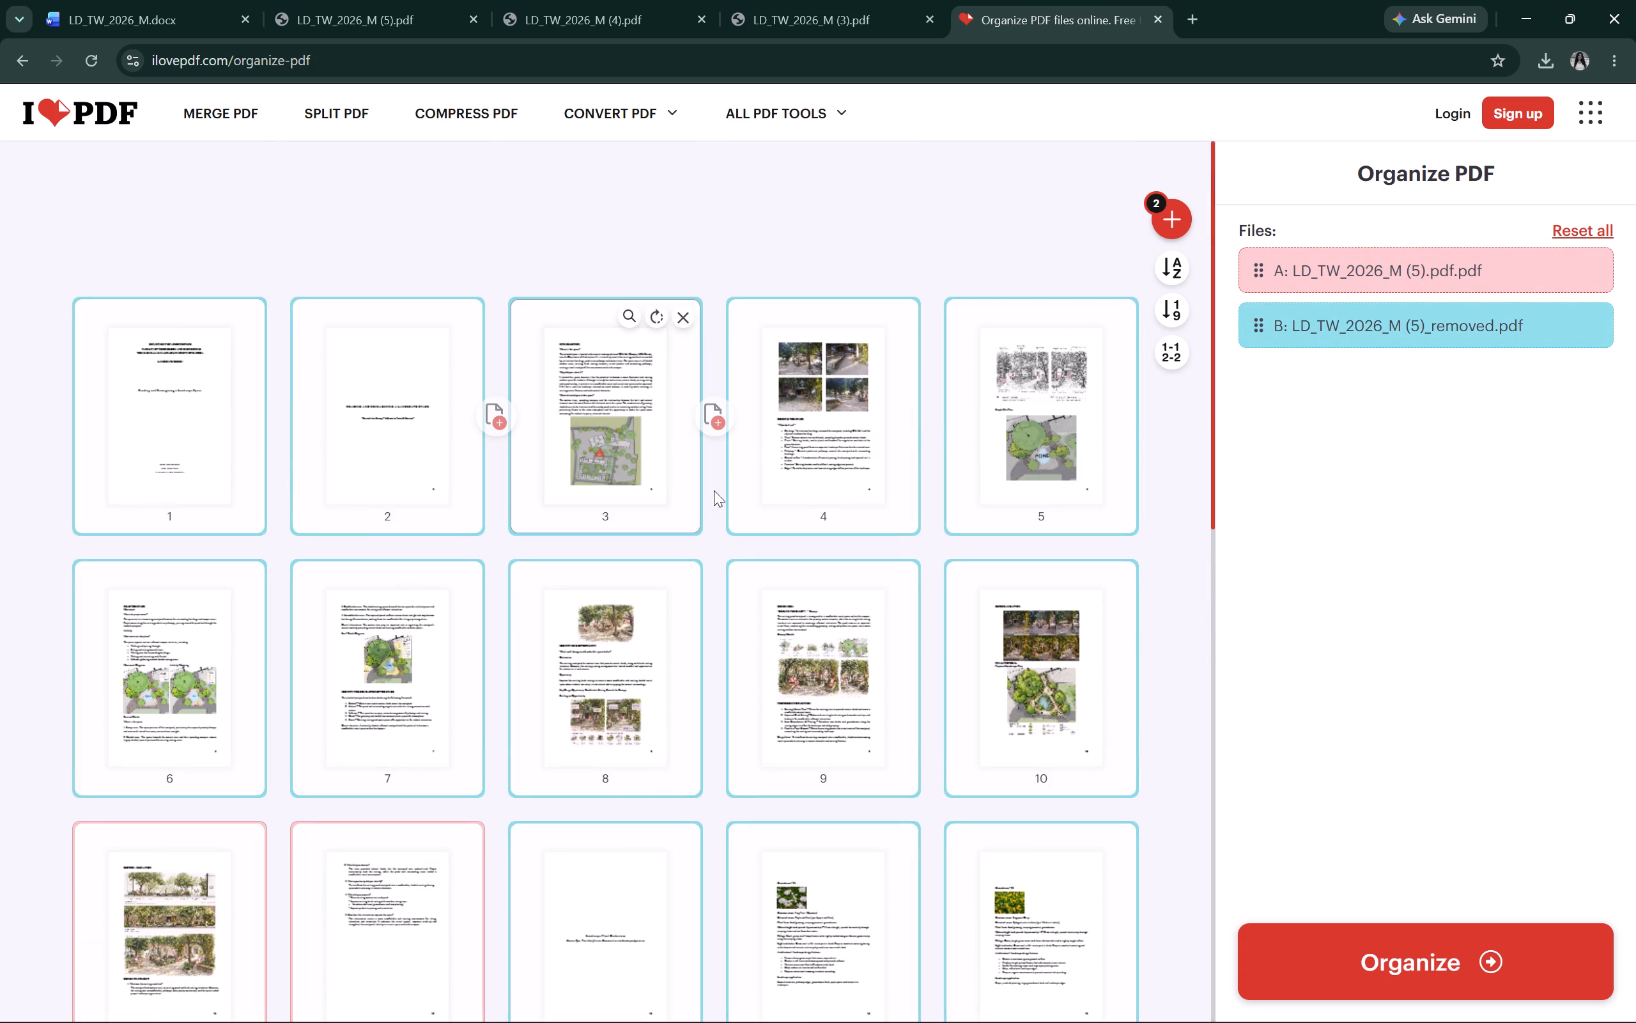
Check the combined page order through to the last page, including the two inserted pages after page 10.
scroll(427, 738, "down", 3)
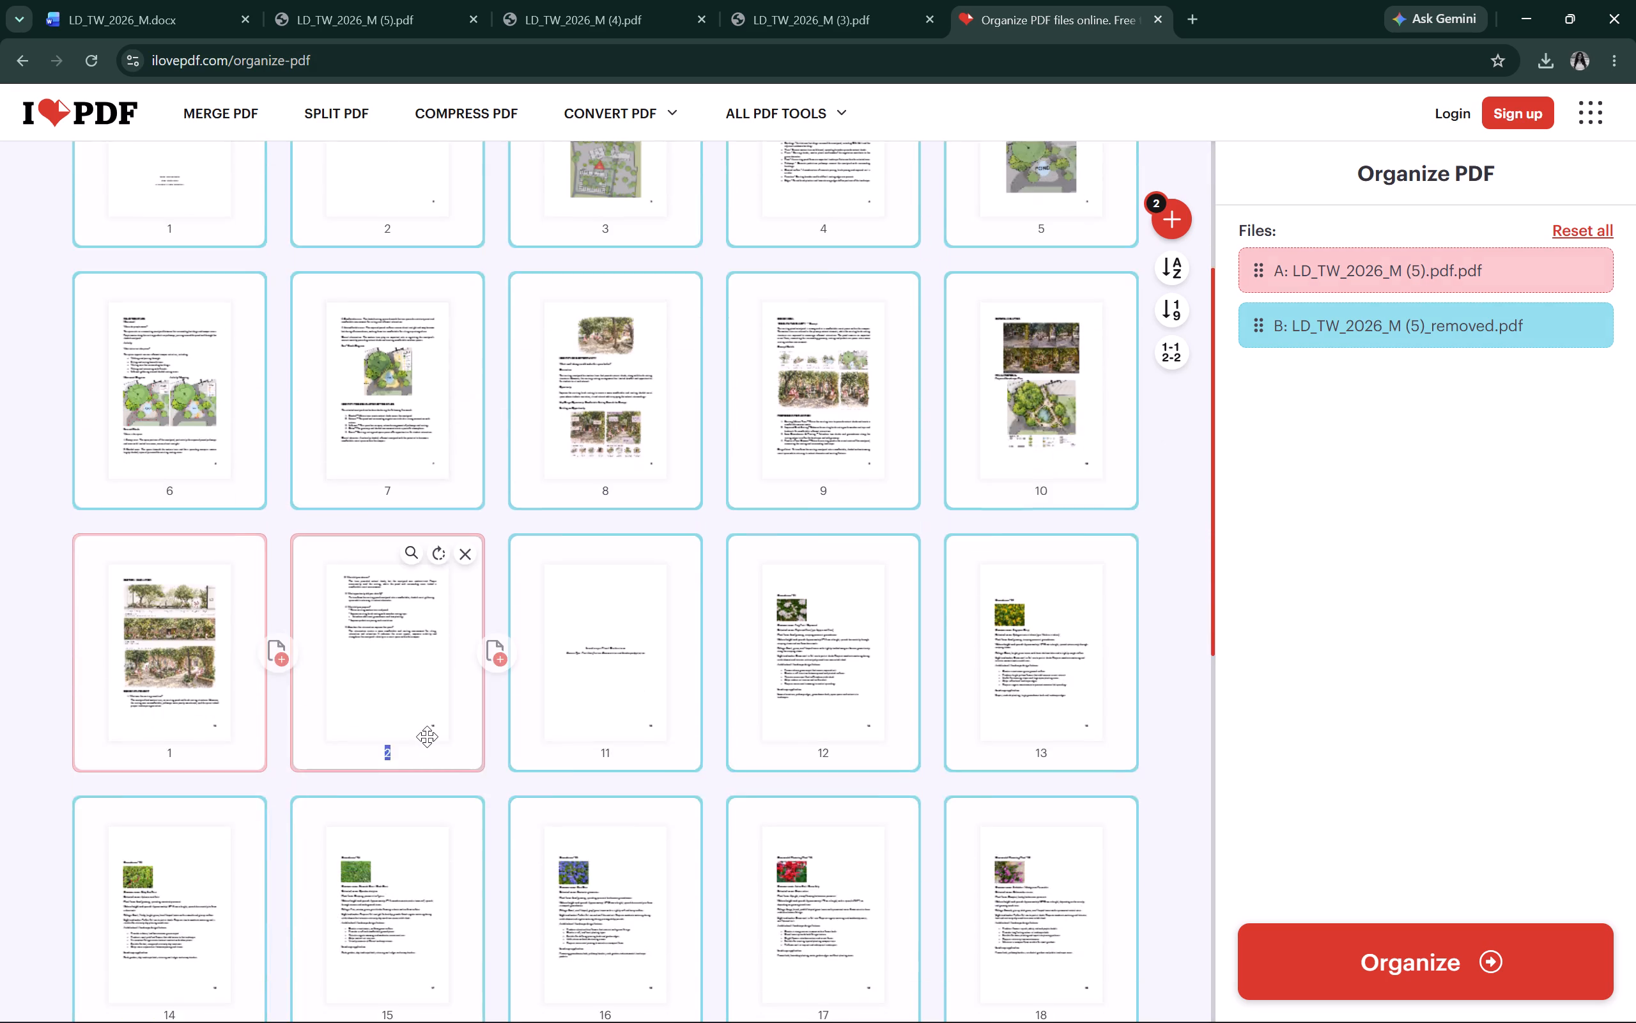
scroll(427, 737, "down", 14)
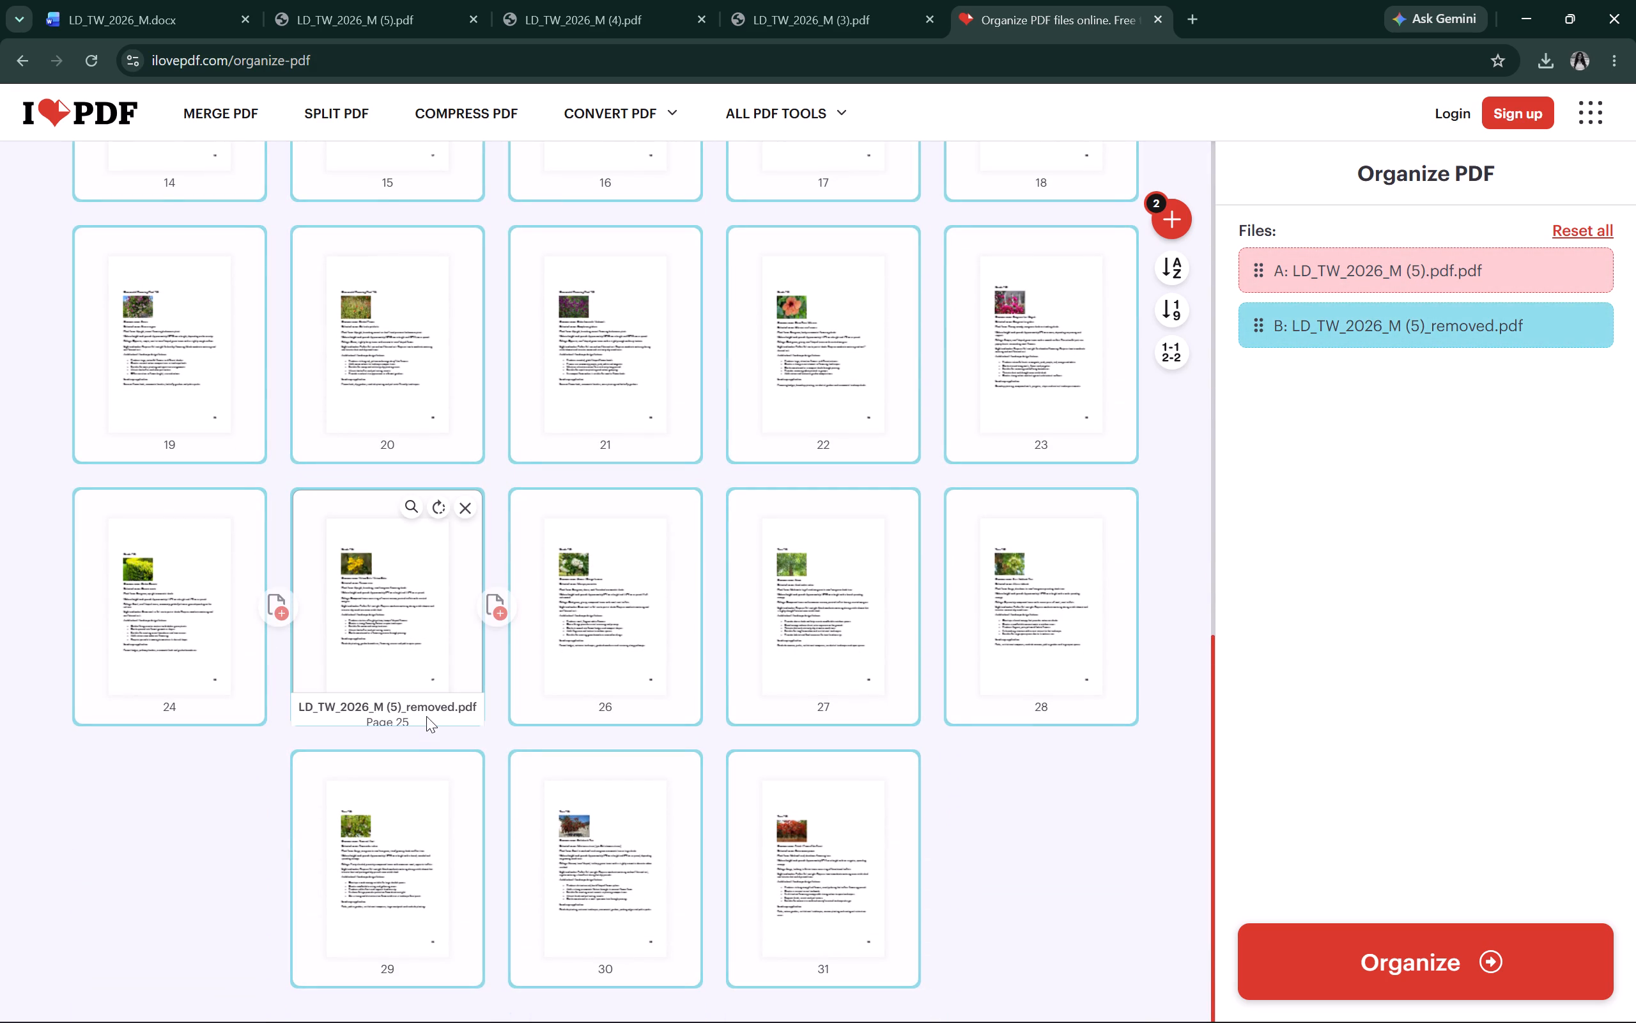
scroll(426, 716, "up", 6)
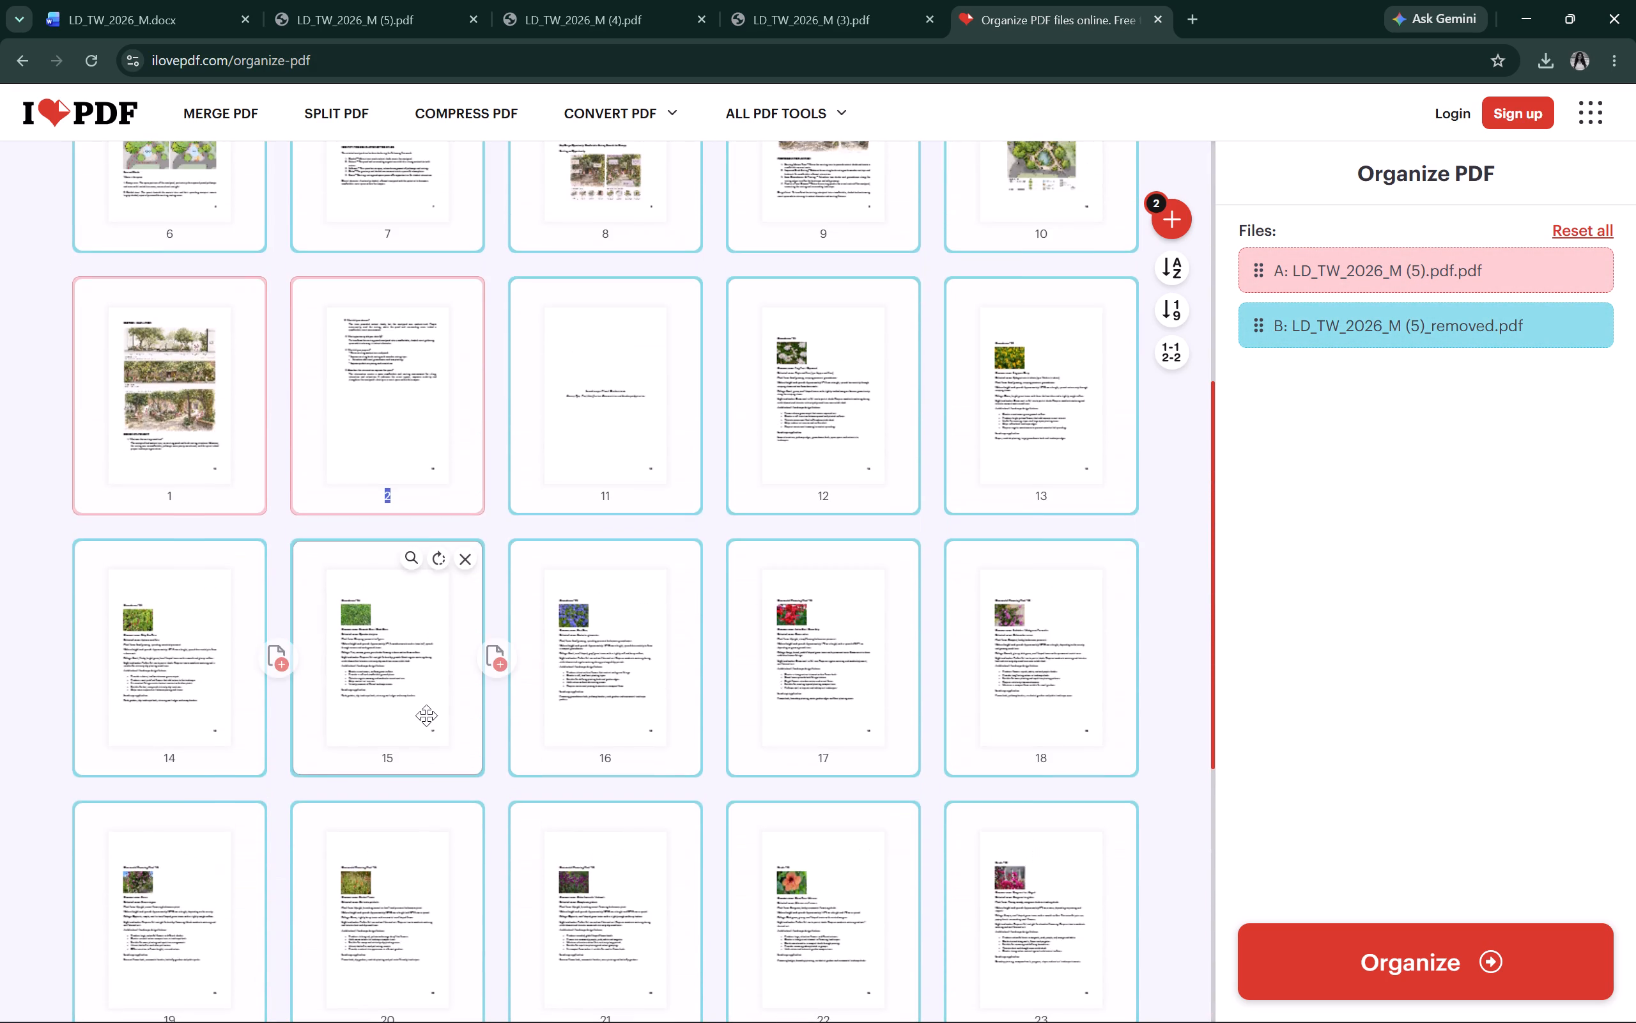
scroll(426, 715, "up", 3)
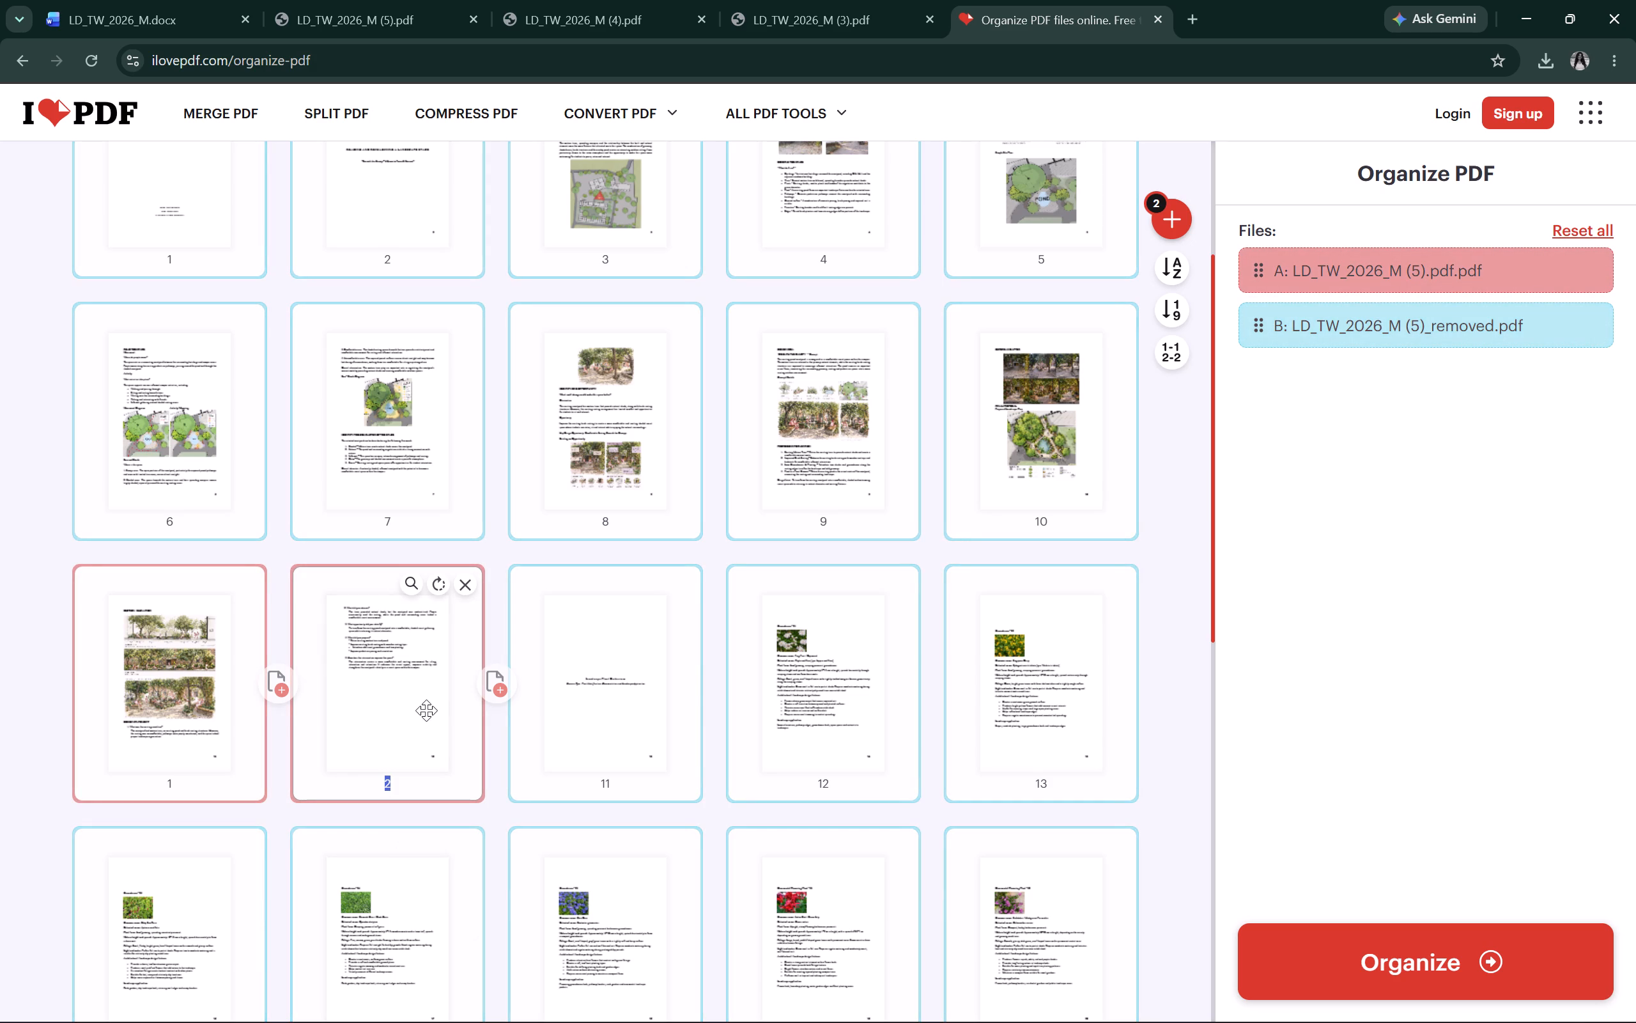
Process the new page order with Organize PDF, then download and open the resulting file.
left_click(1491, 967)
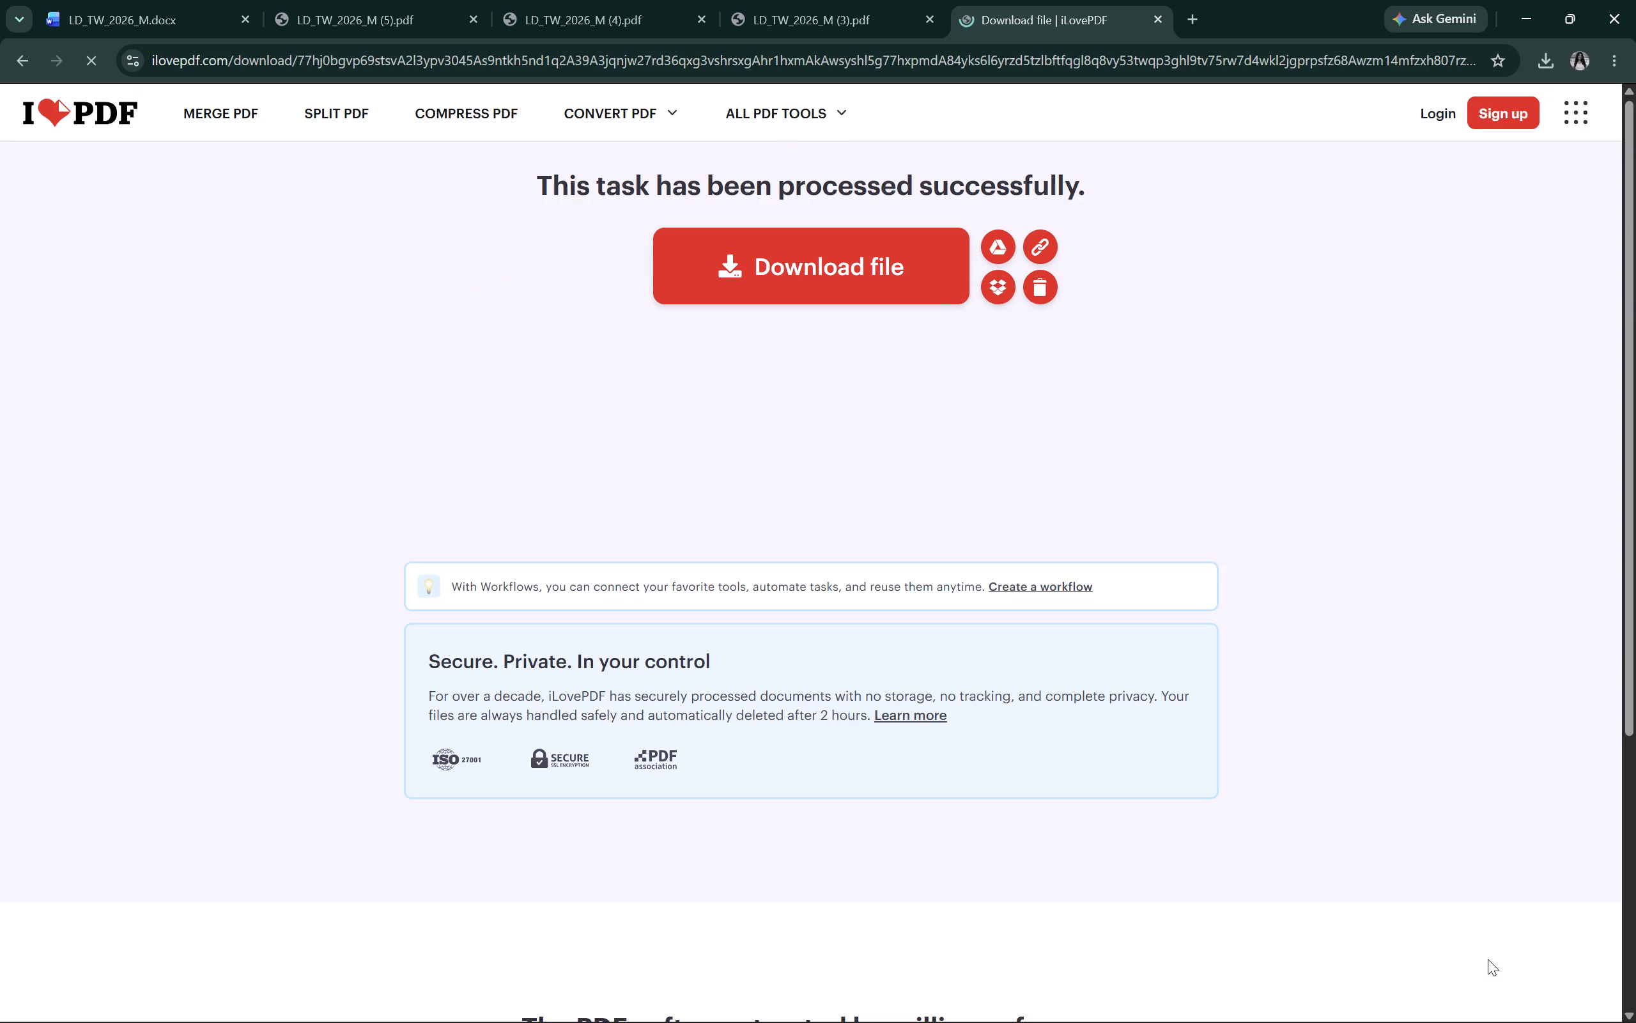
left_click(785, 278)
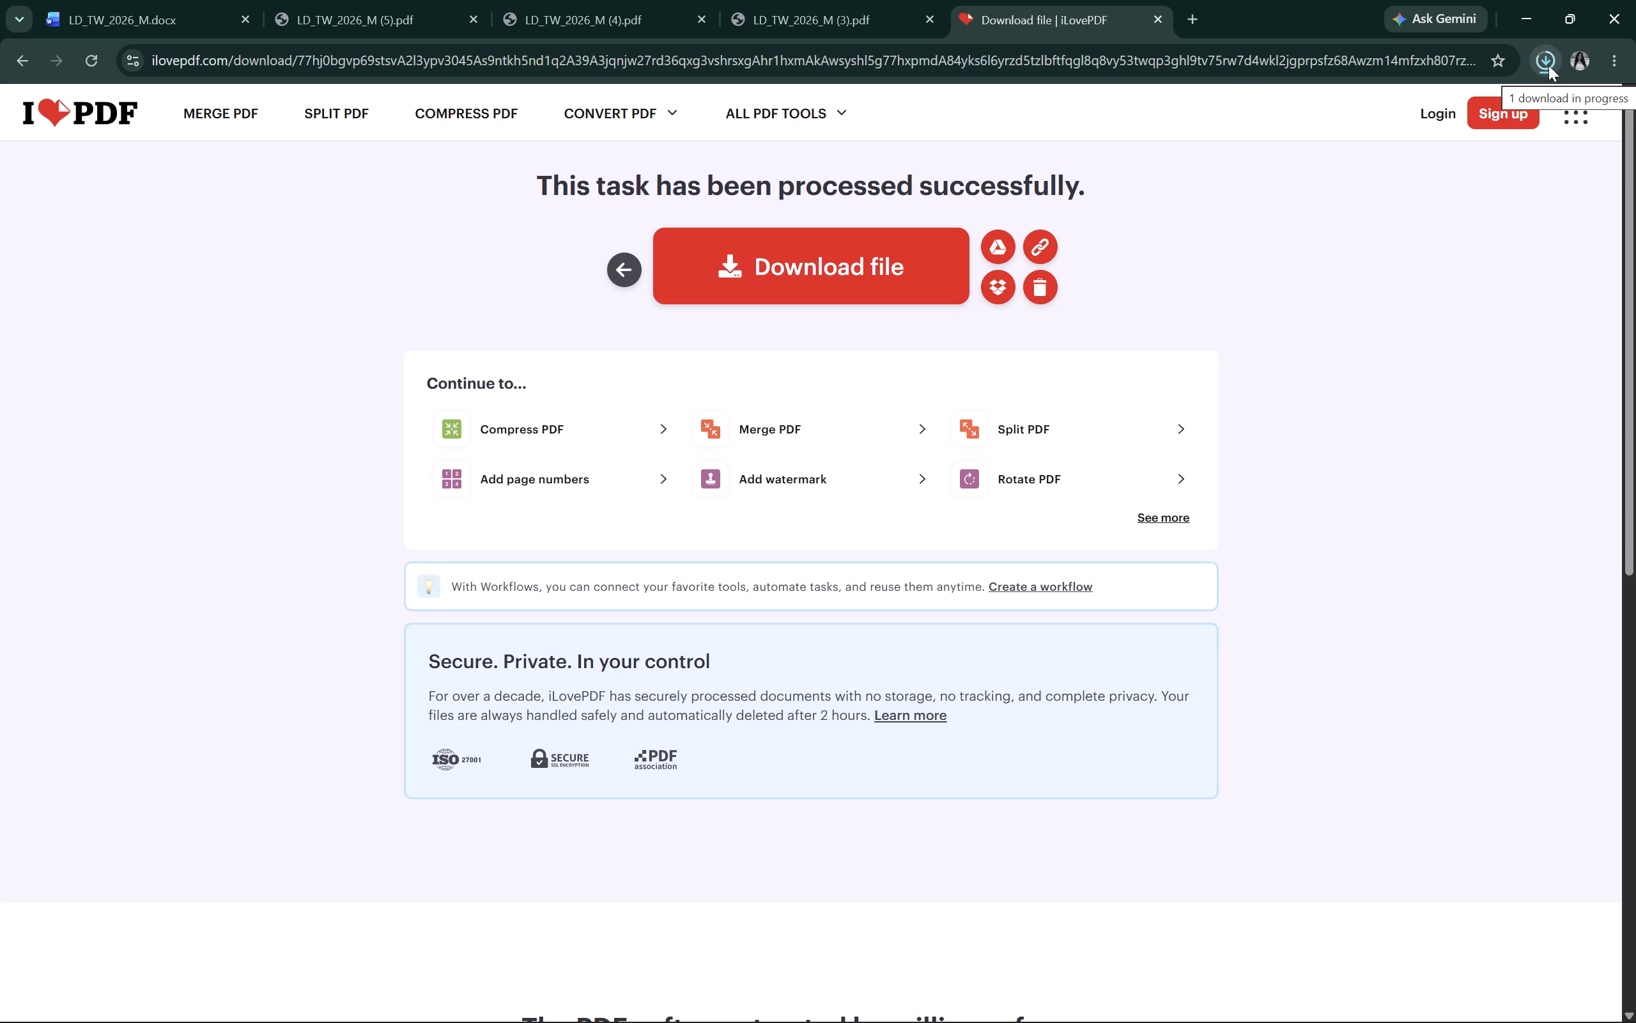
left_click(1525, 107)
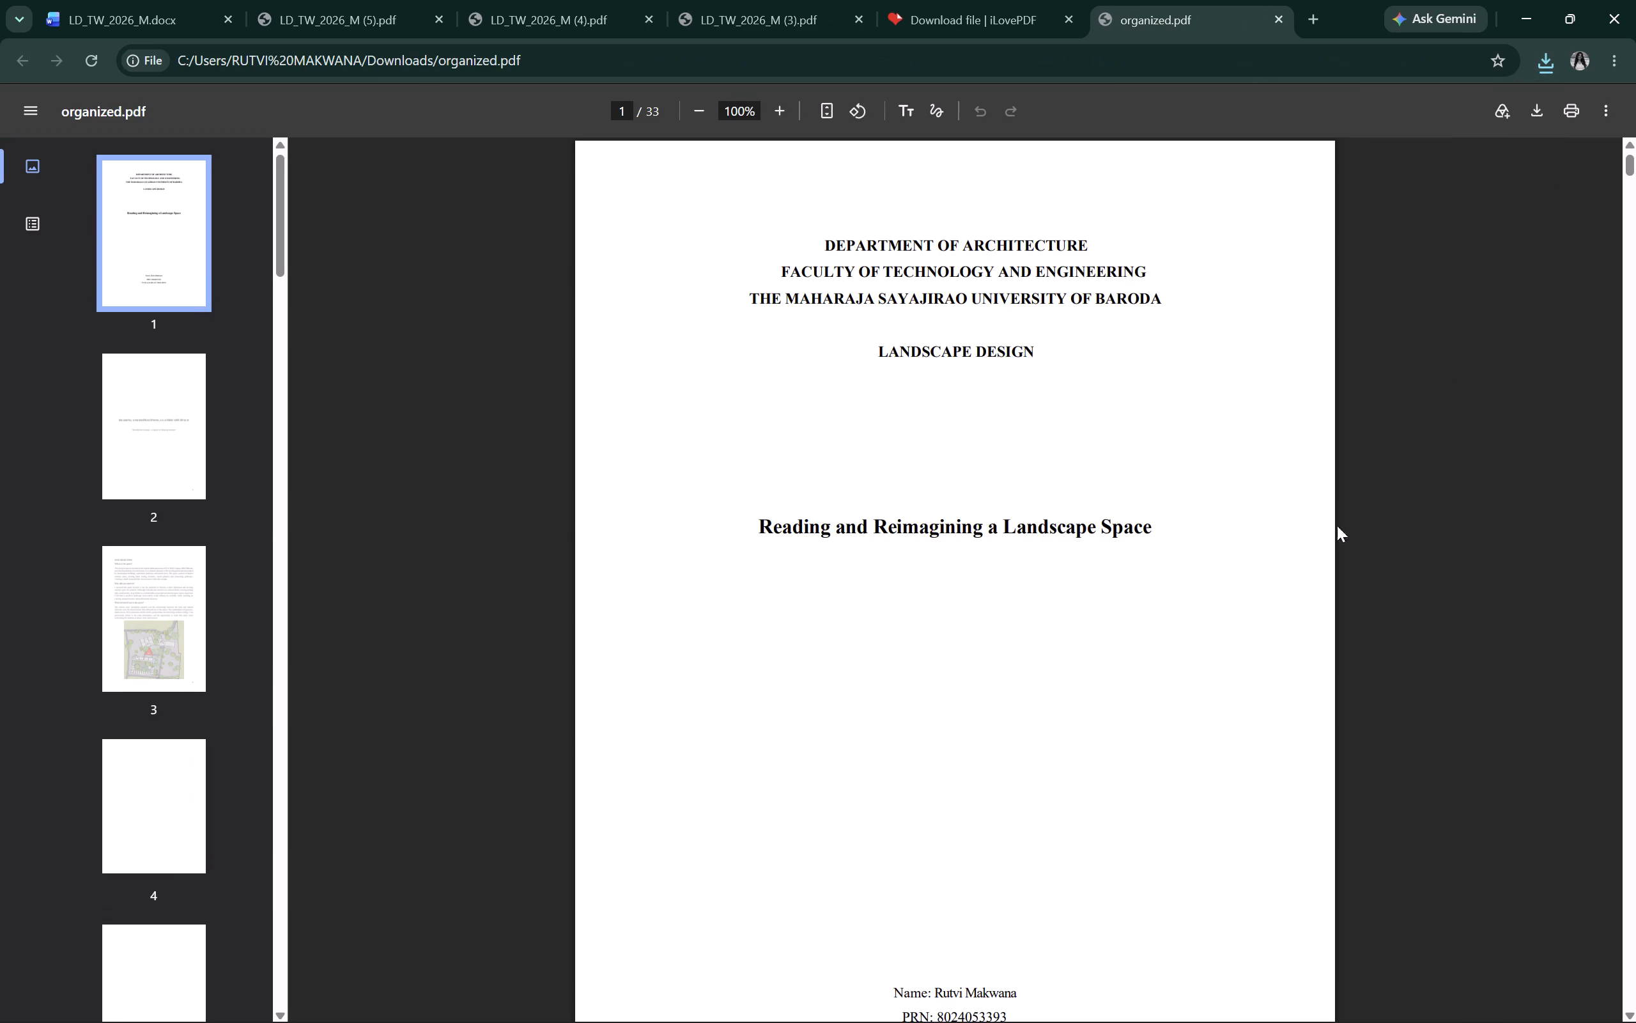
Review pages 1 to 10 of the reorganized report, from the cover through the Final Proposal.
scroll(1024, 577, "down", 20)
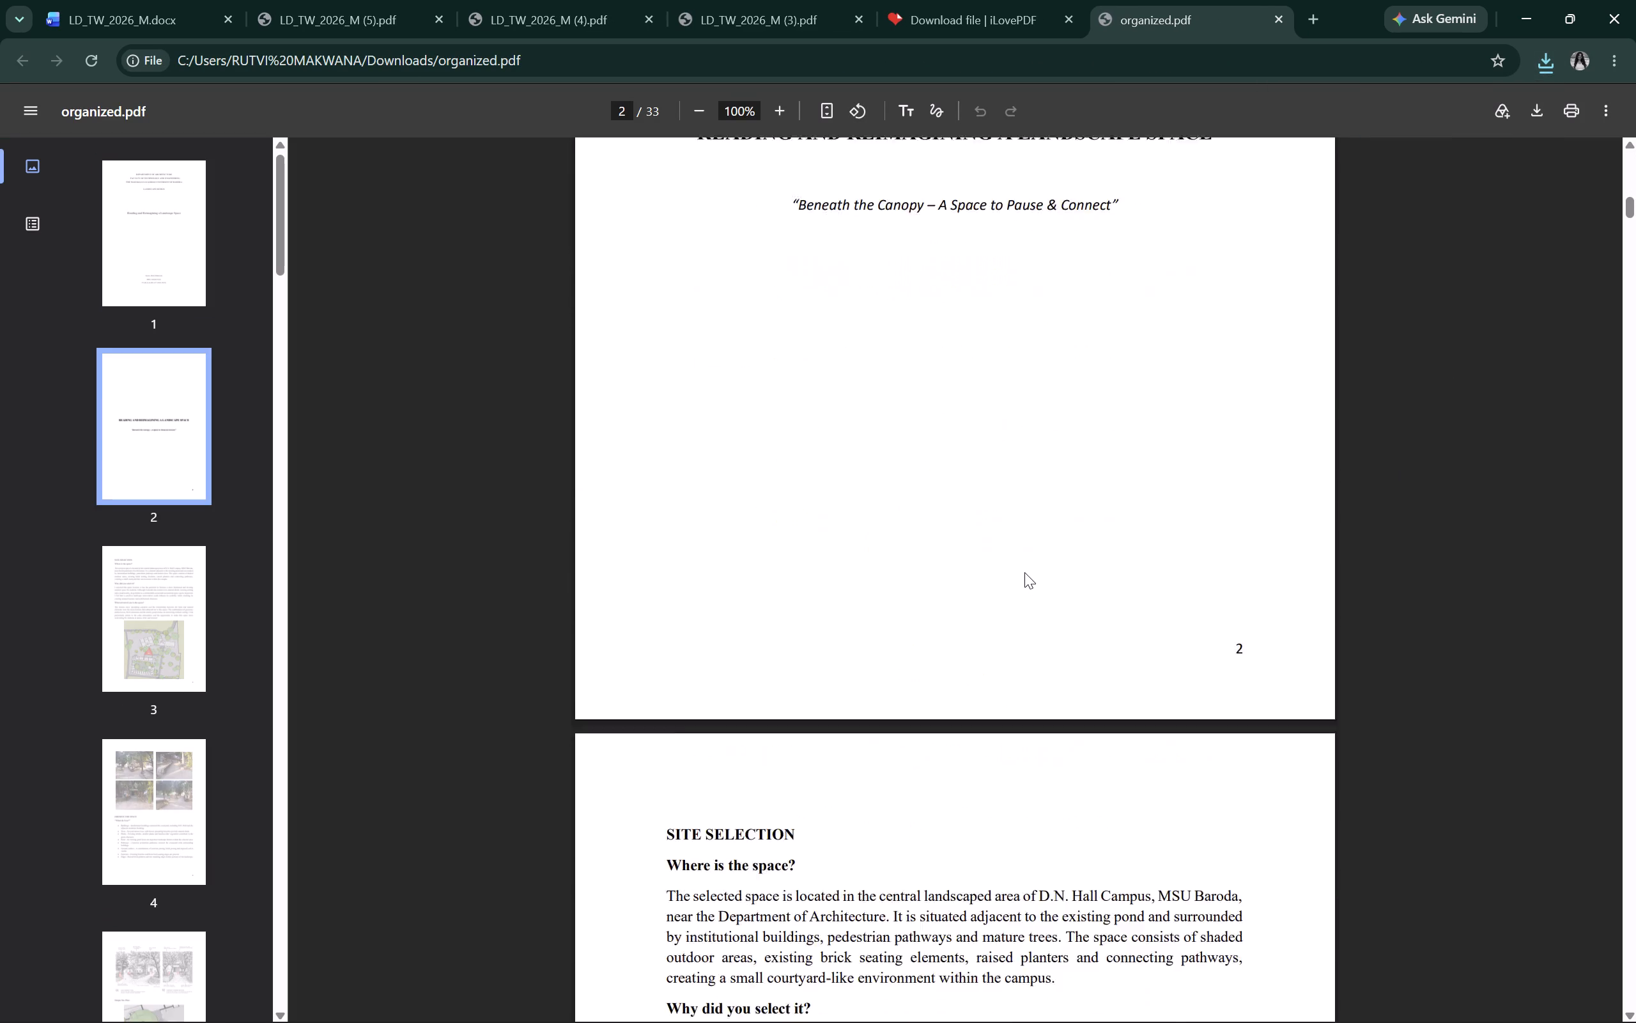
scroll(1023, 568, "down", 19)
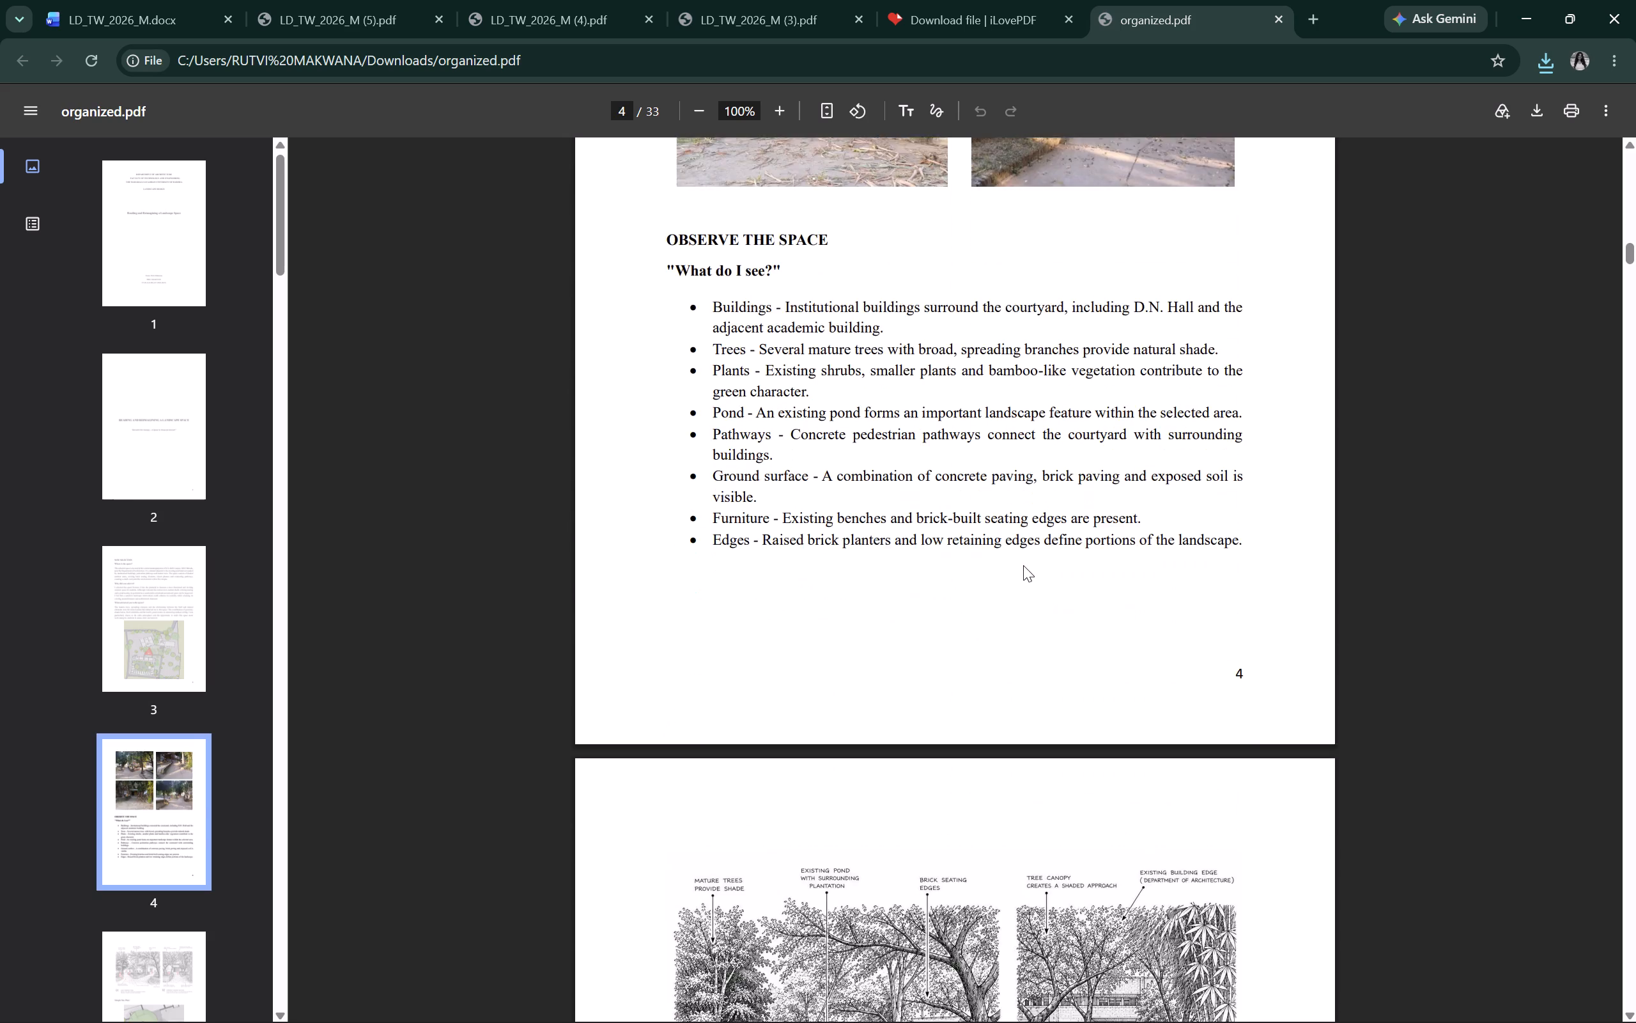
scroll(1023, 565, "down", 16)
scroll(1023, 564, "down", 5)
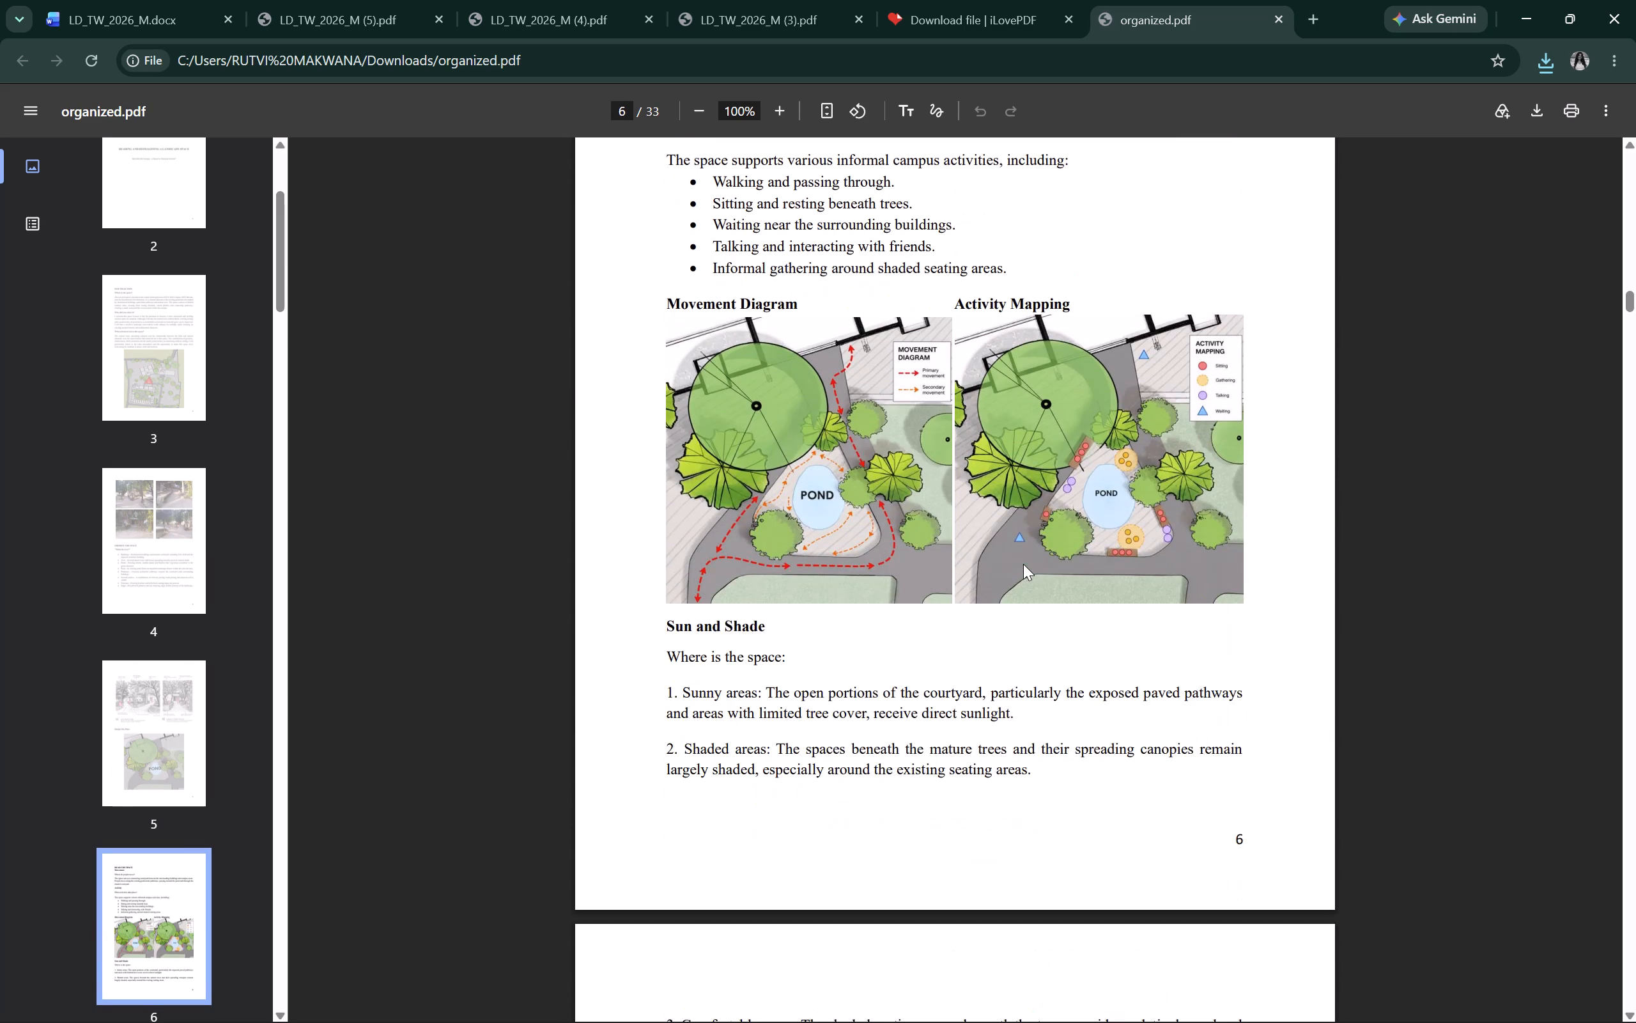
scroll(1023, 564, "down", 12)
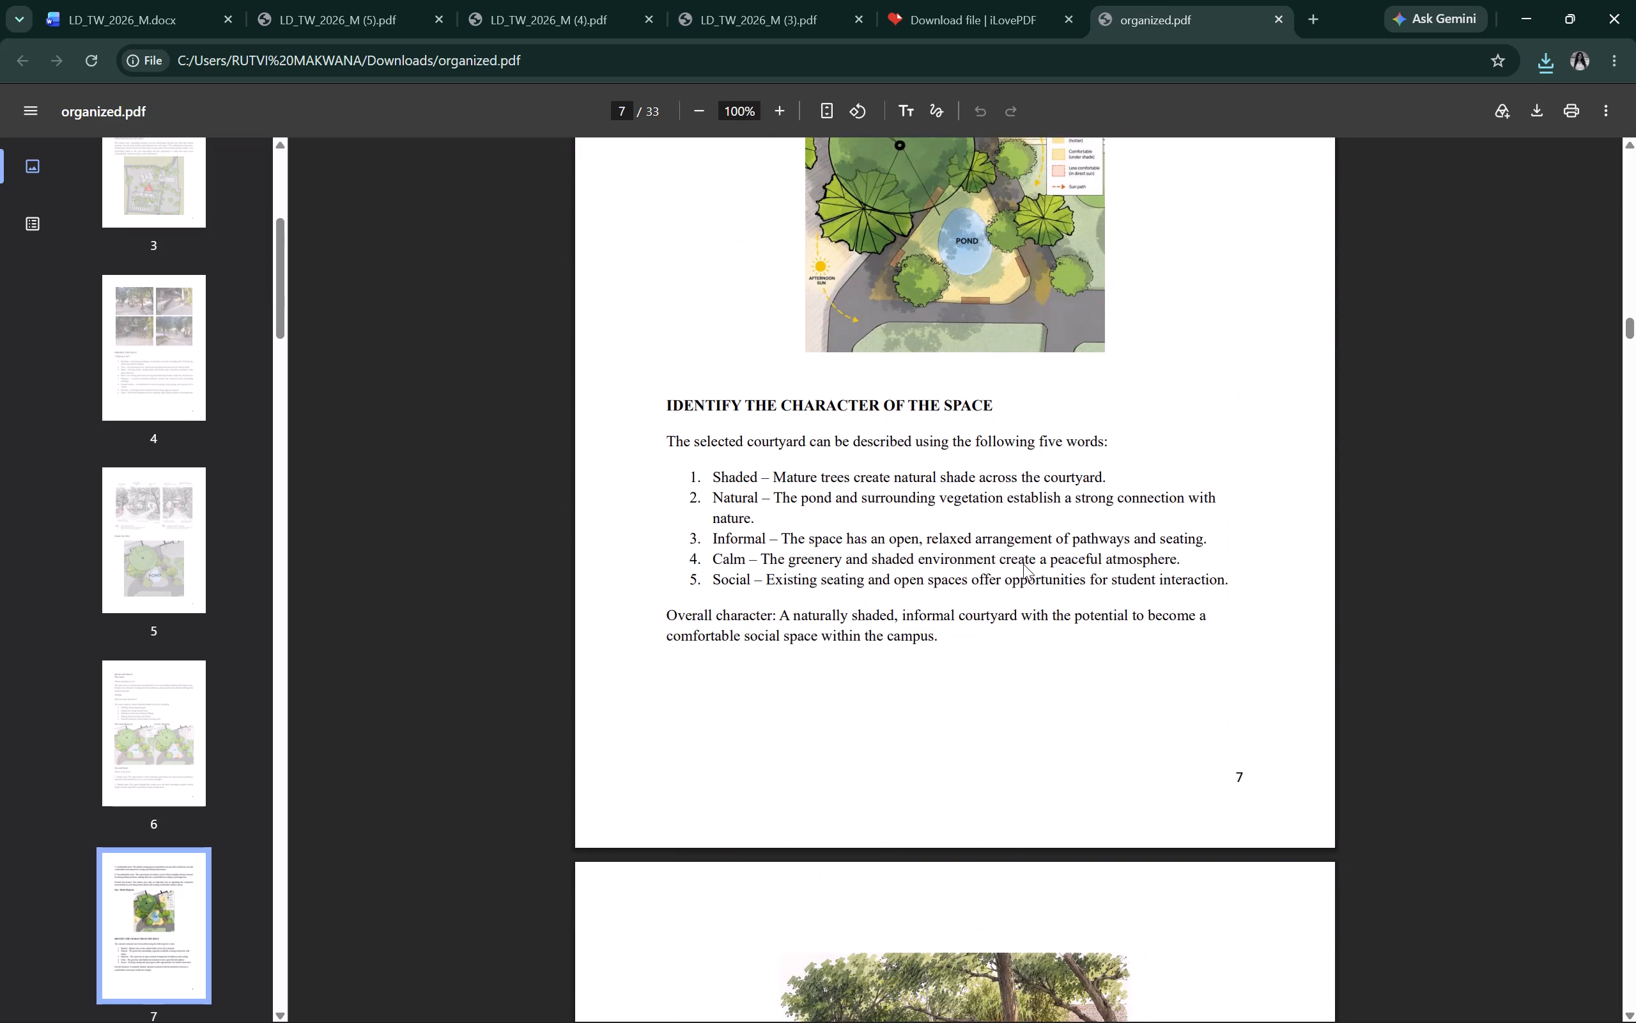
scroll(1023, 564, "up", 12)
scroll(1023, 564, "down", 5)
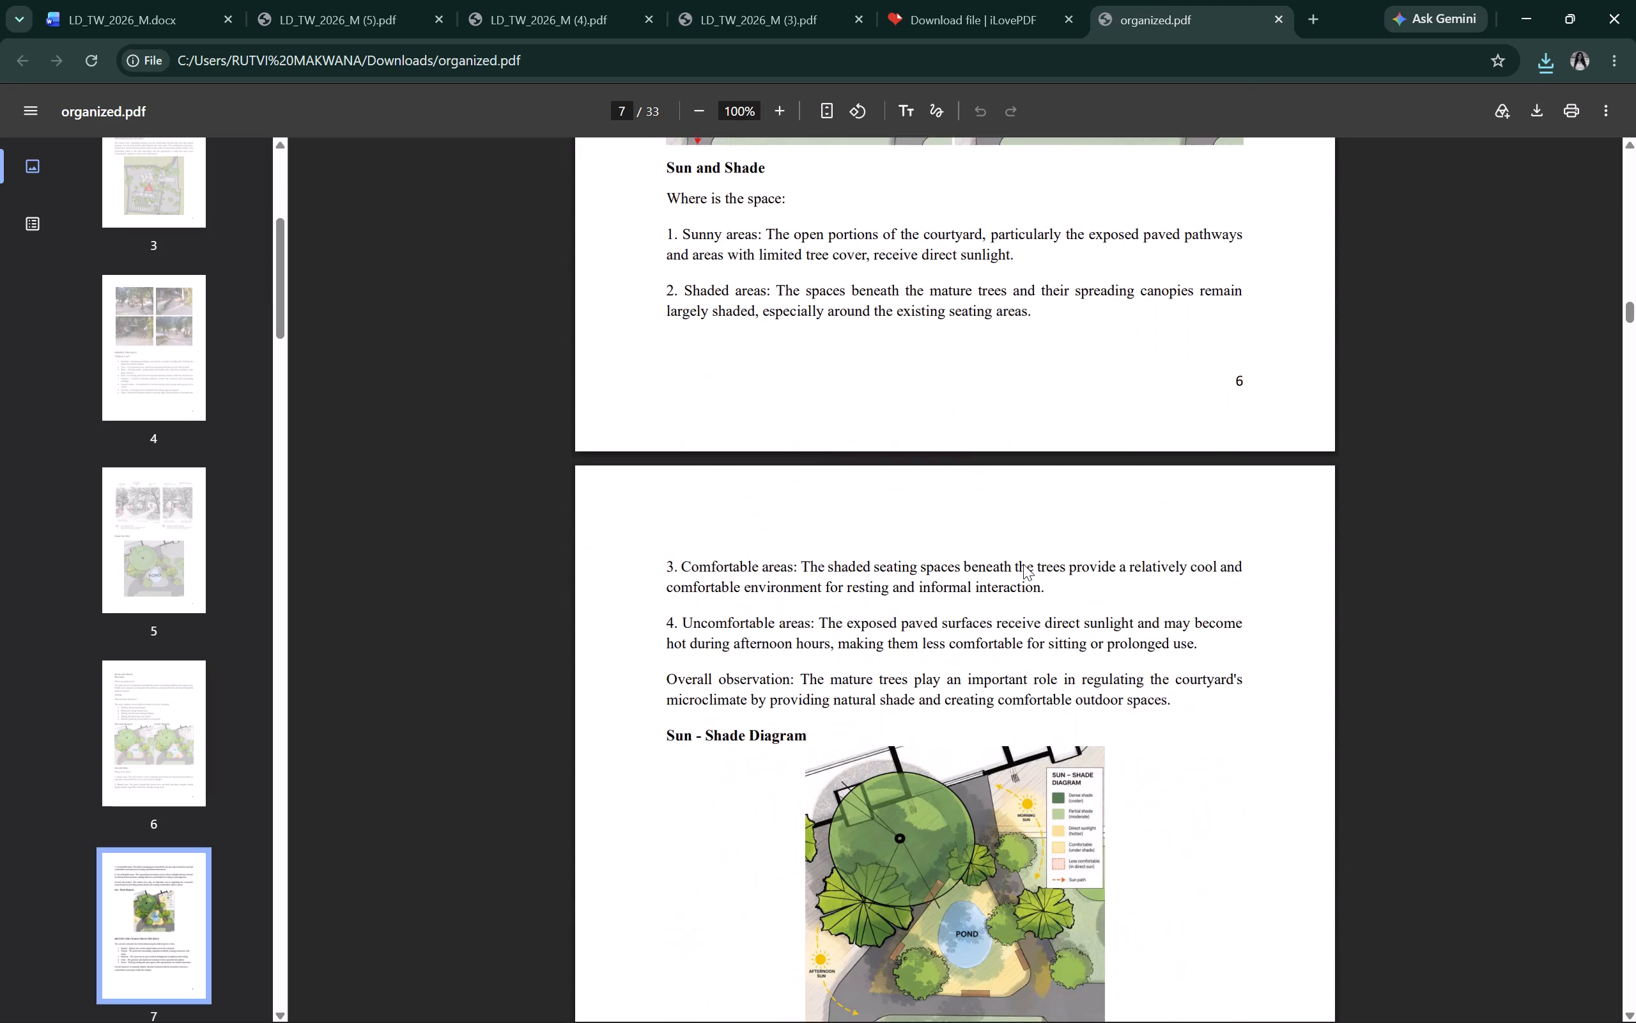
scroll(1023, 564, "down", 13)
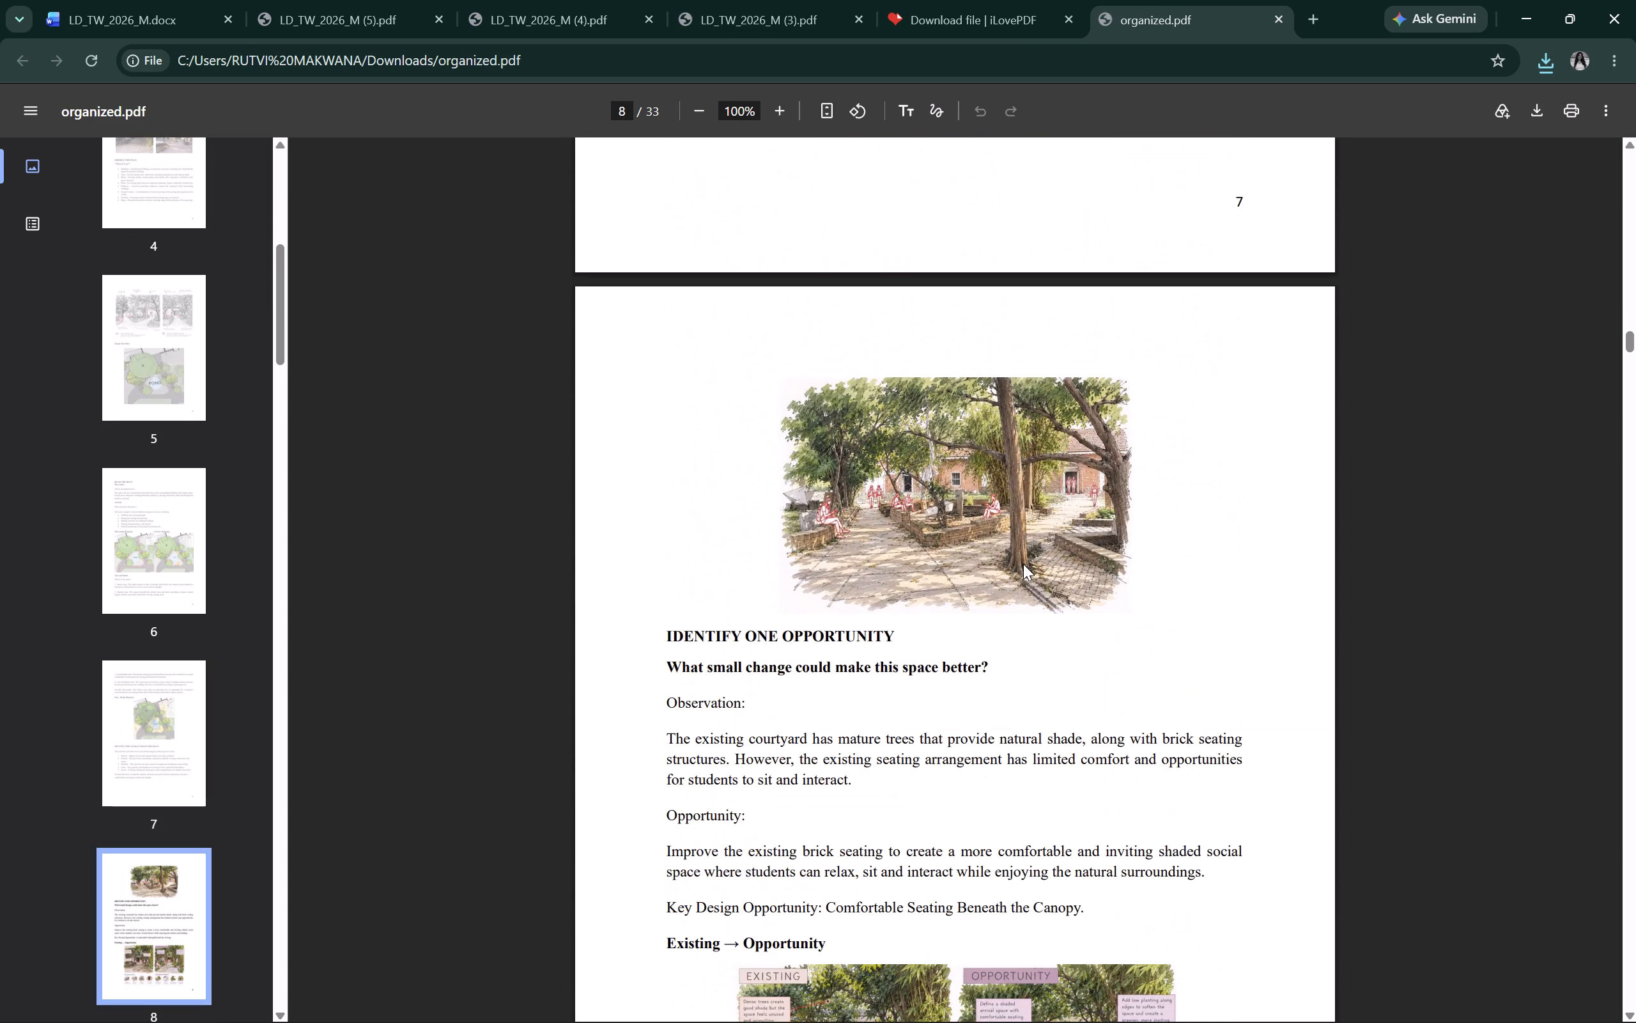
scroll(1023, 564, "down", 12)
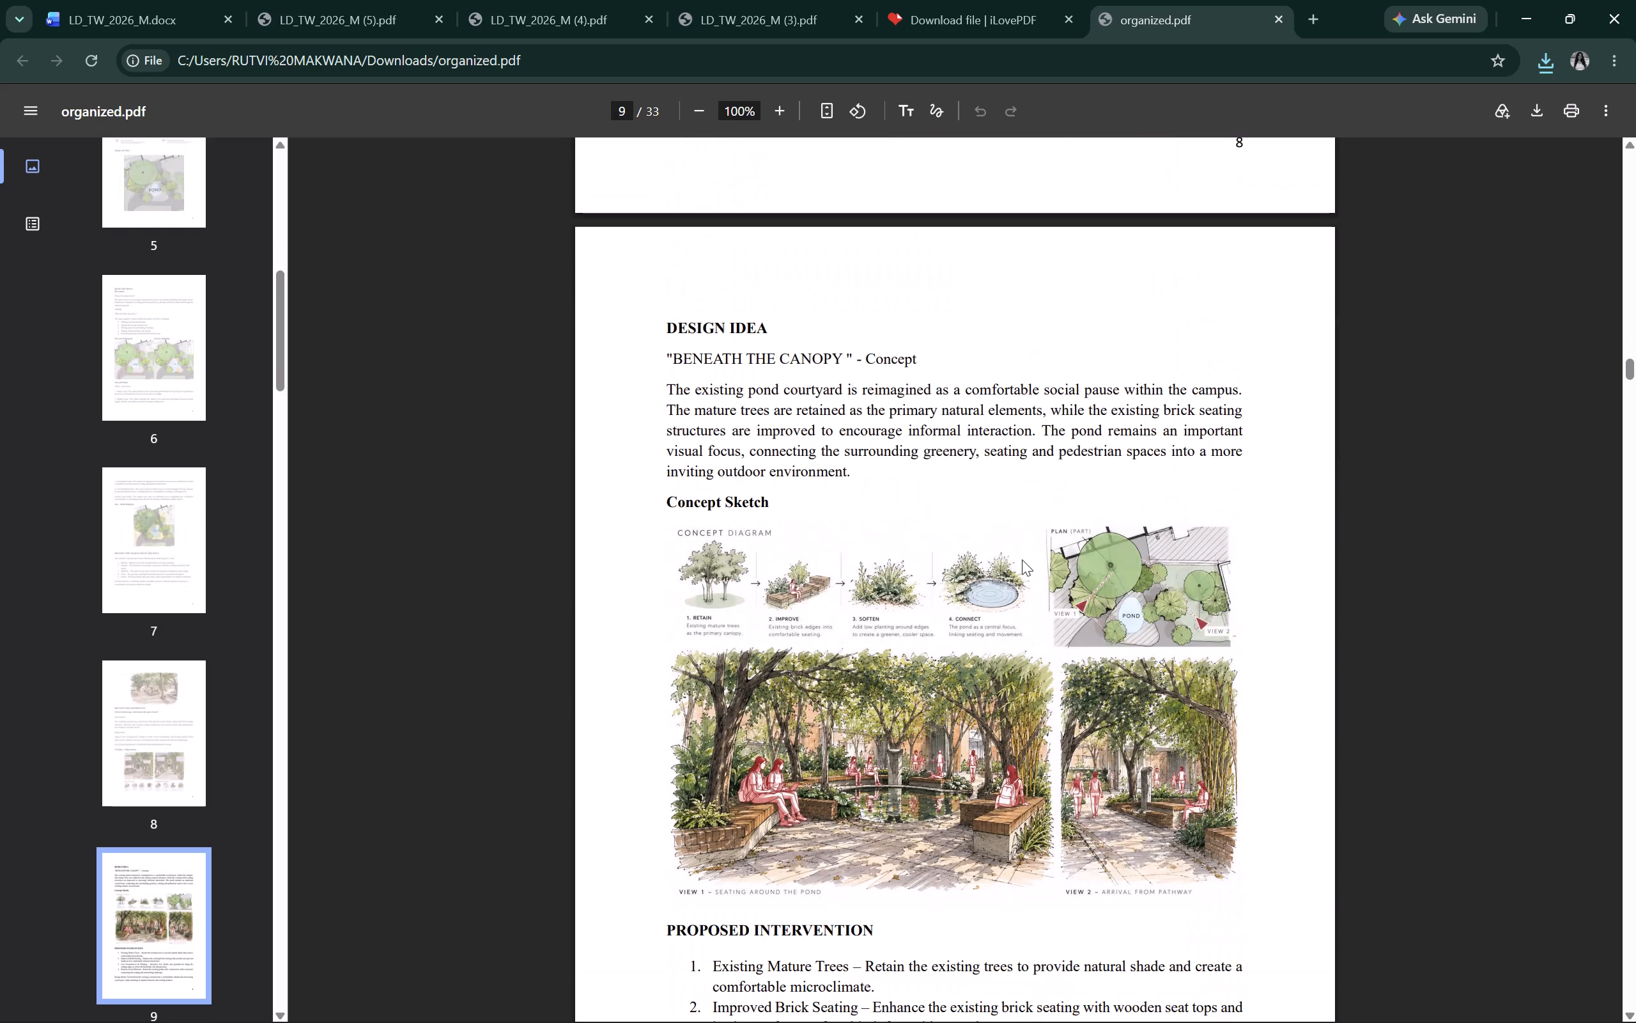
scroll(1022, 559, "down", 3)
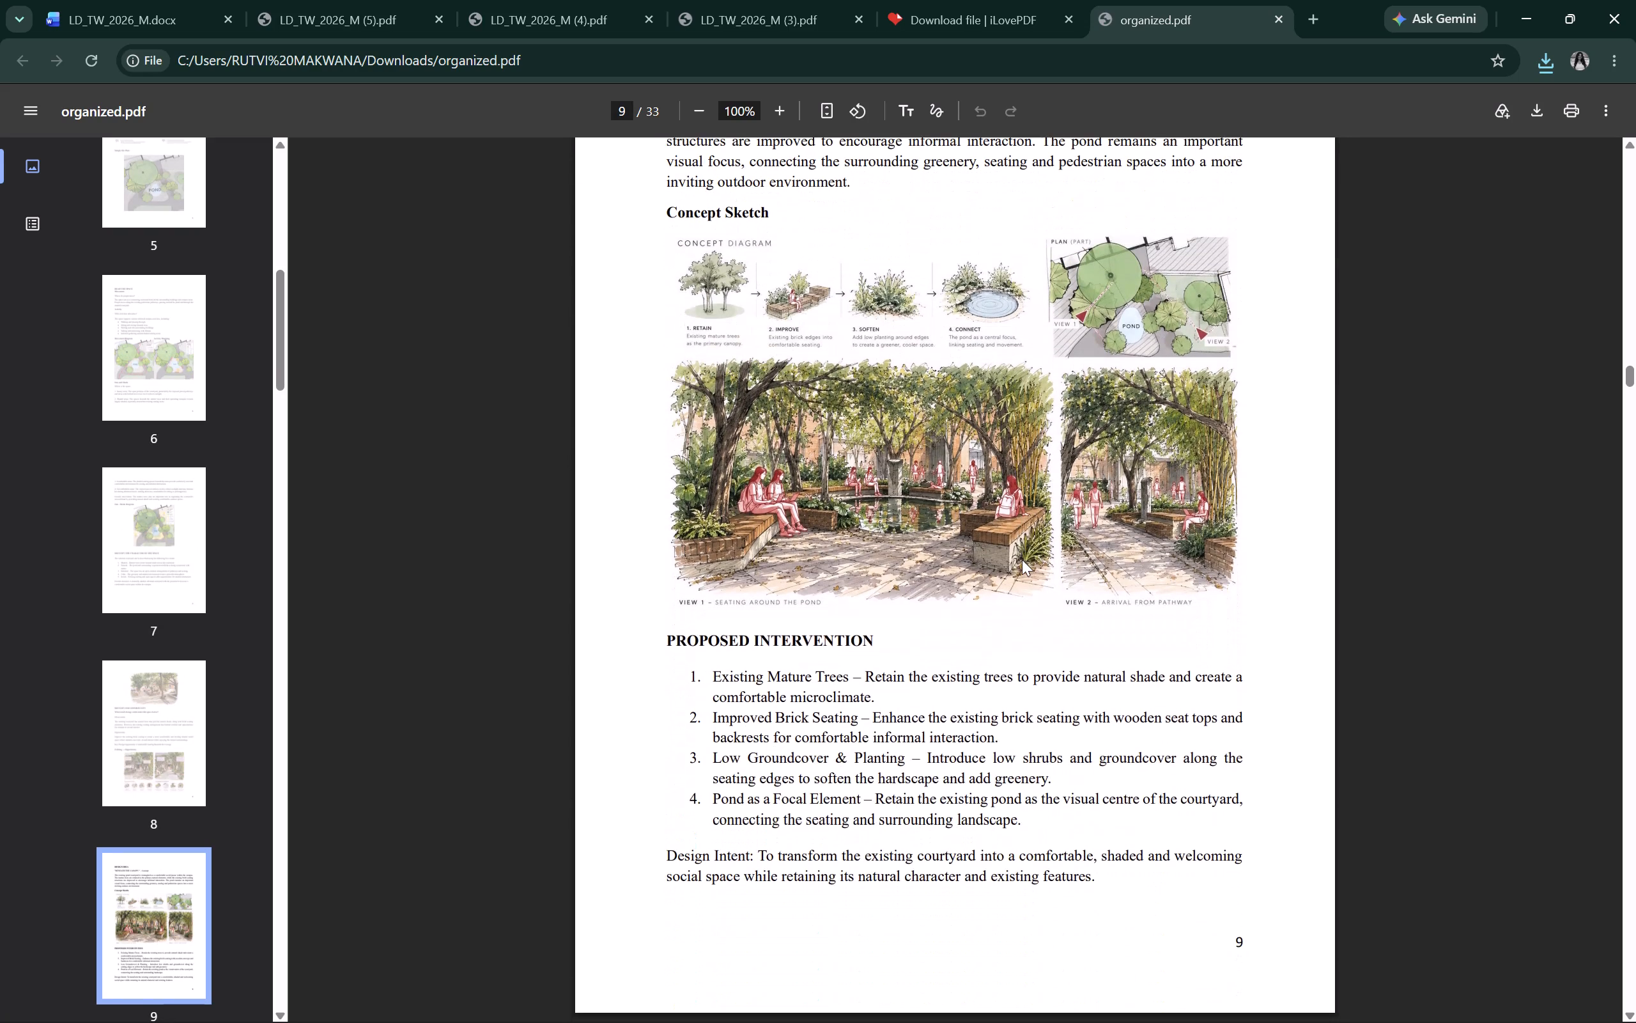
scroll(1022, 559, "down", 4)
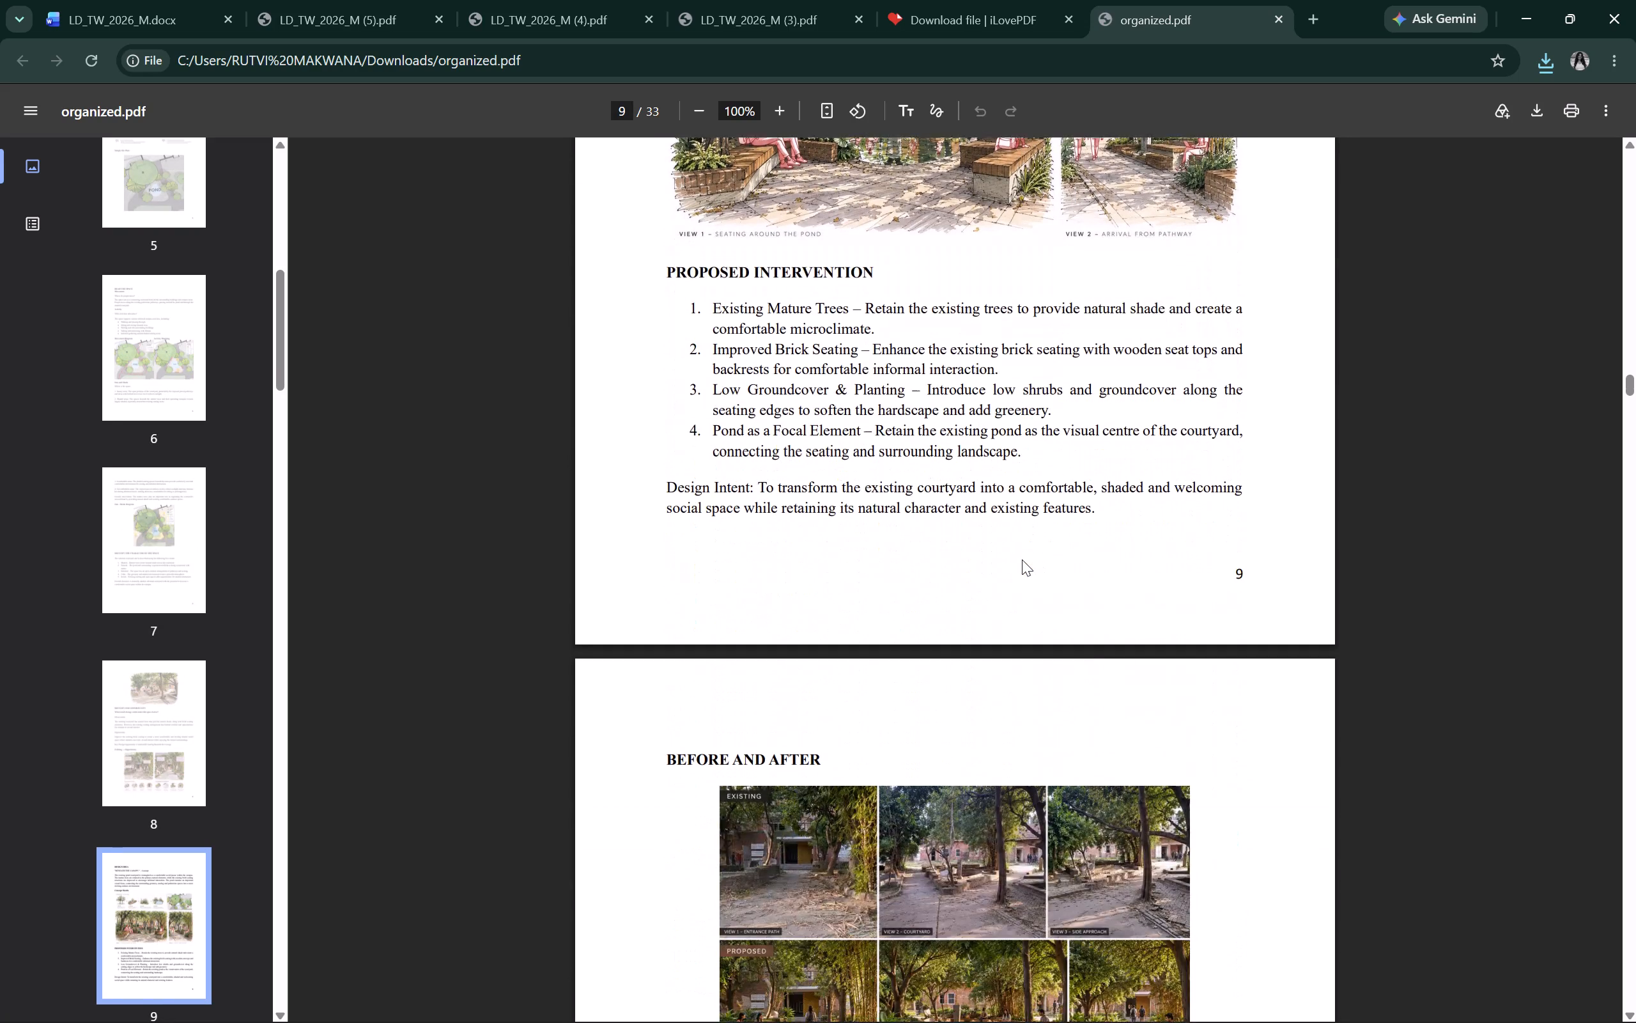
scroll(1022, 559, "down", 17)
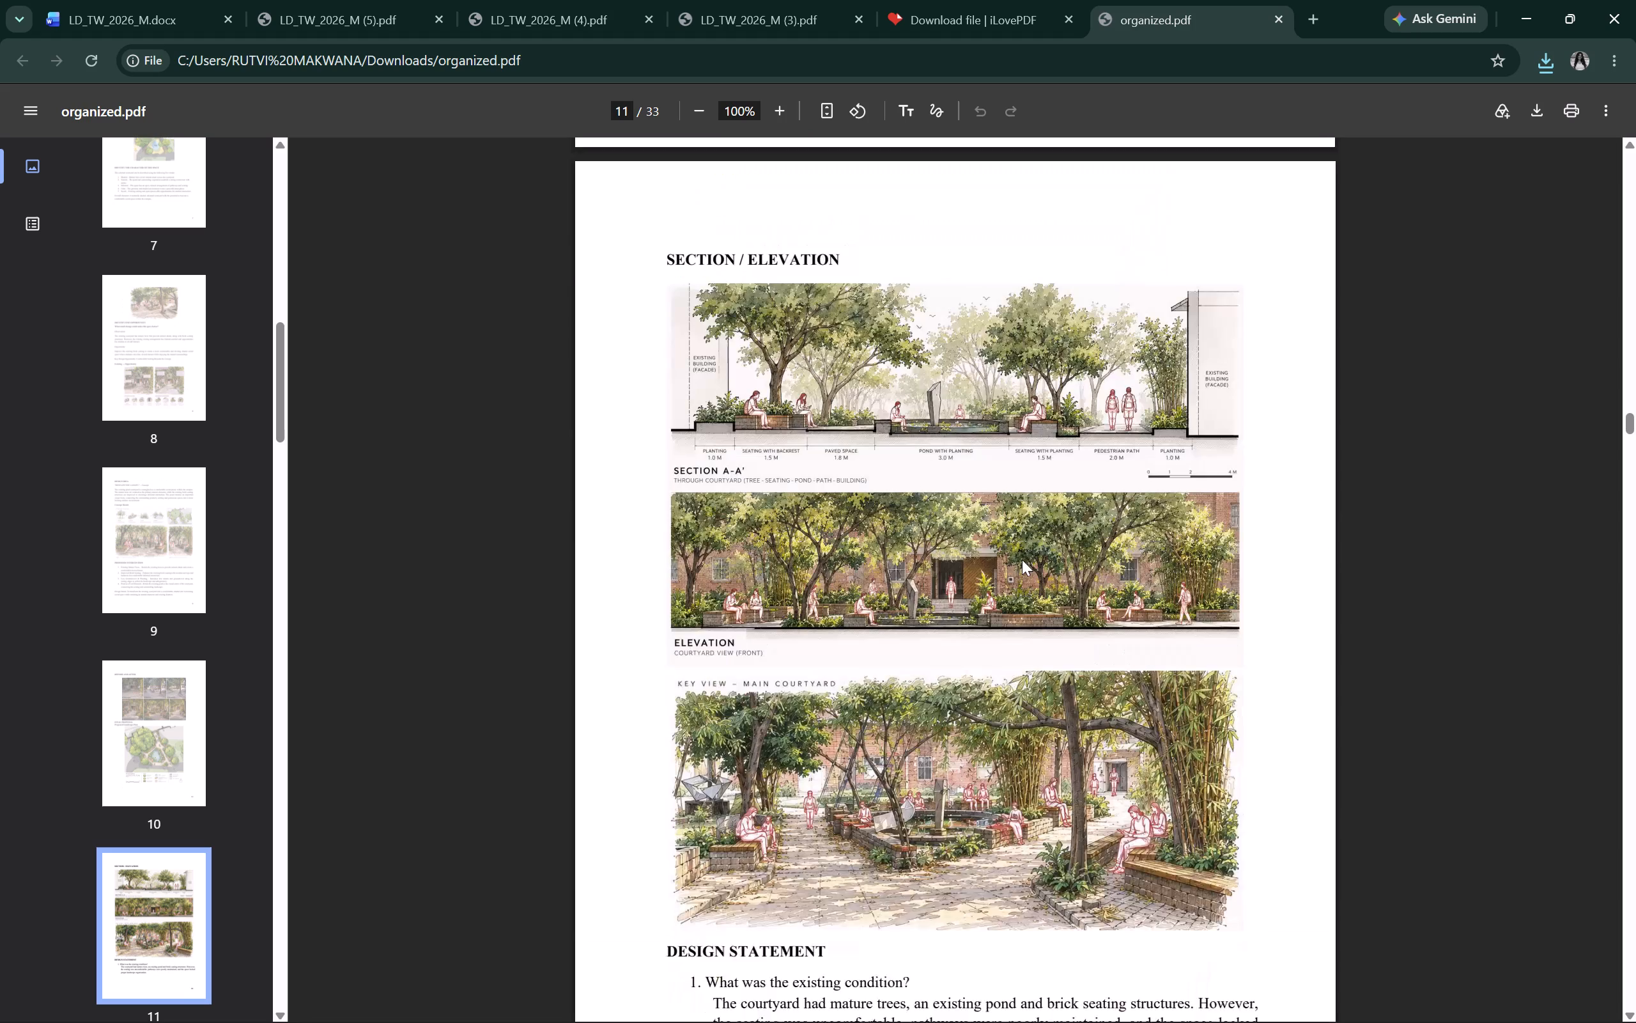
Examine the inserted Section / Elevation and Design Statement pages 11 and 12 and how they follow page 10.
scroll(1022, 559, "down", 6)
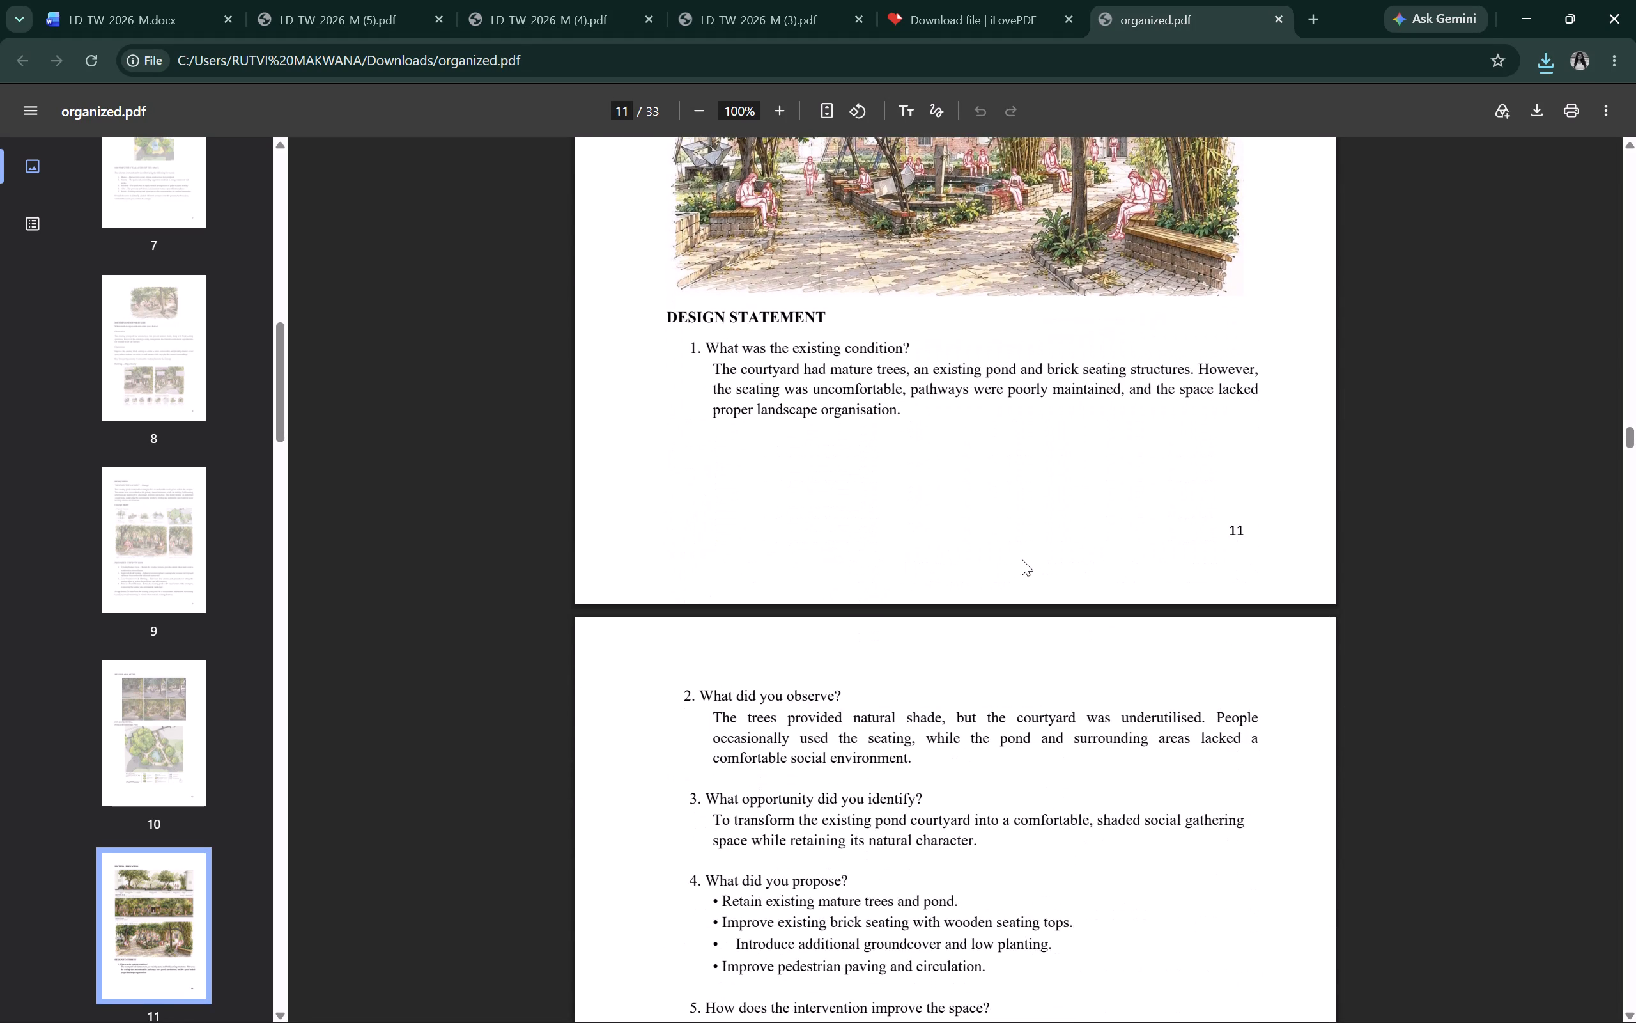
scroll(1022, 559, "up", 14)
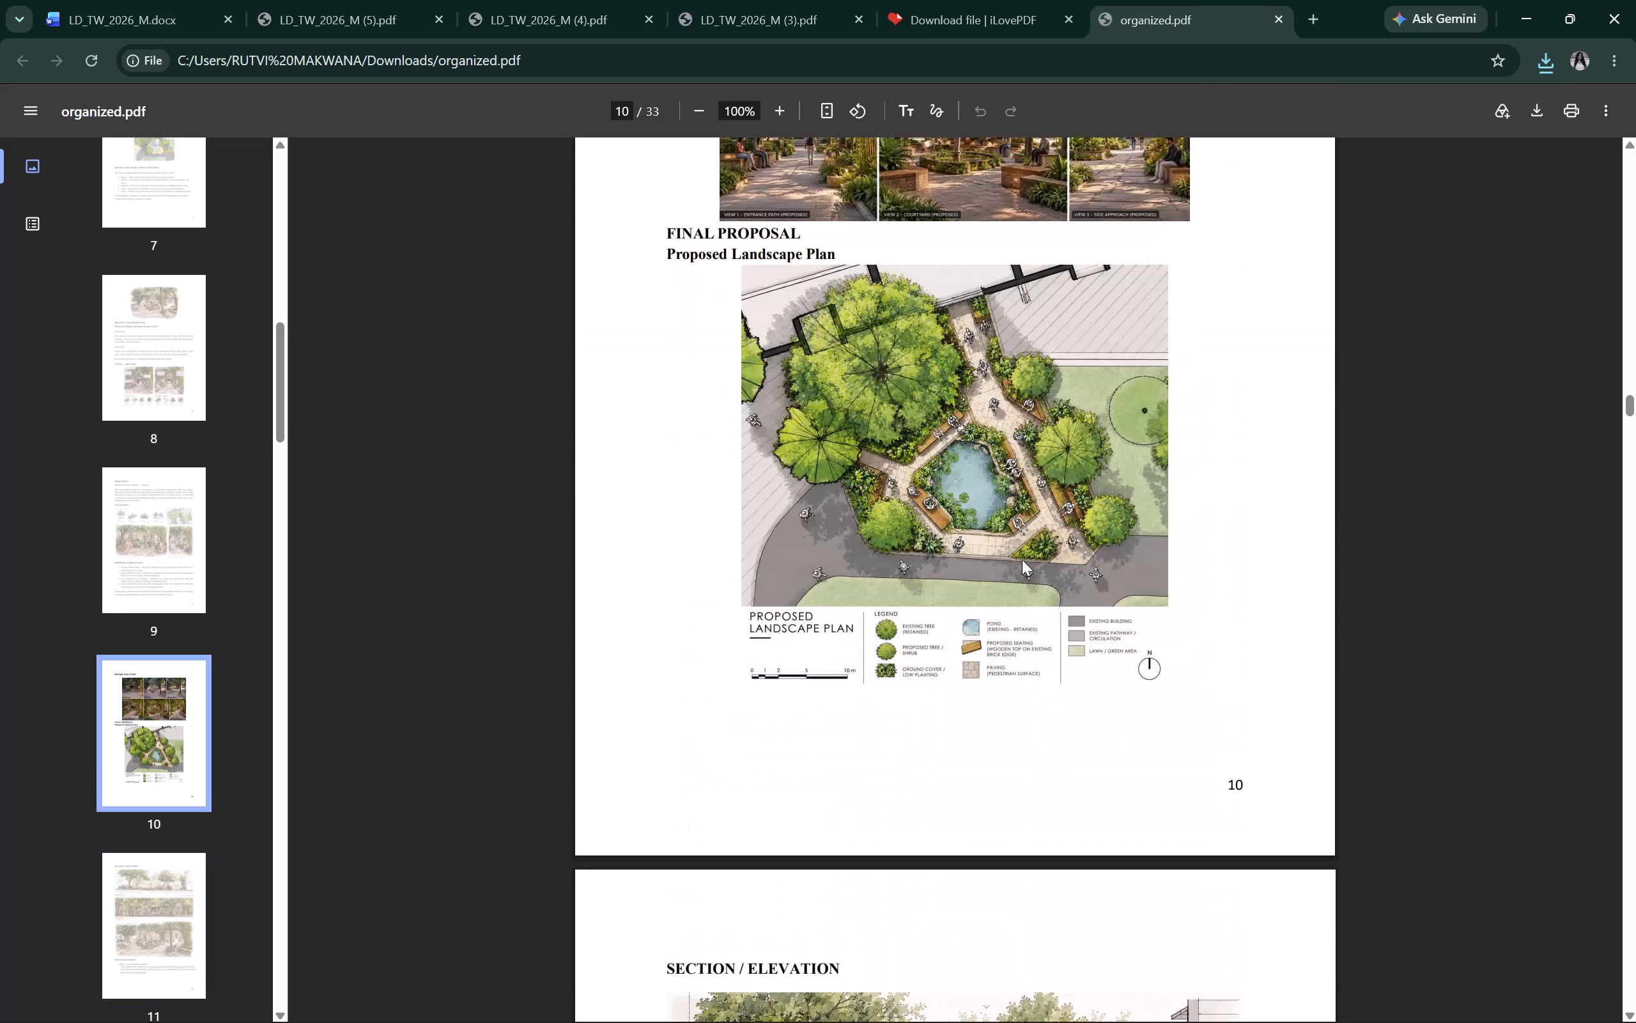
scroll(1022, 559, "up", 4)
scroll(1022, 559, "down", 13)
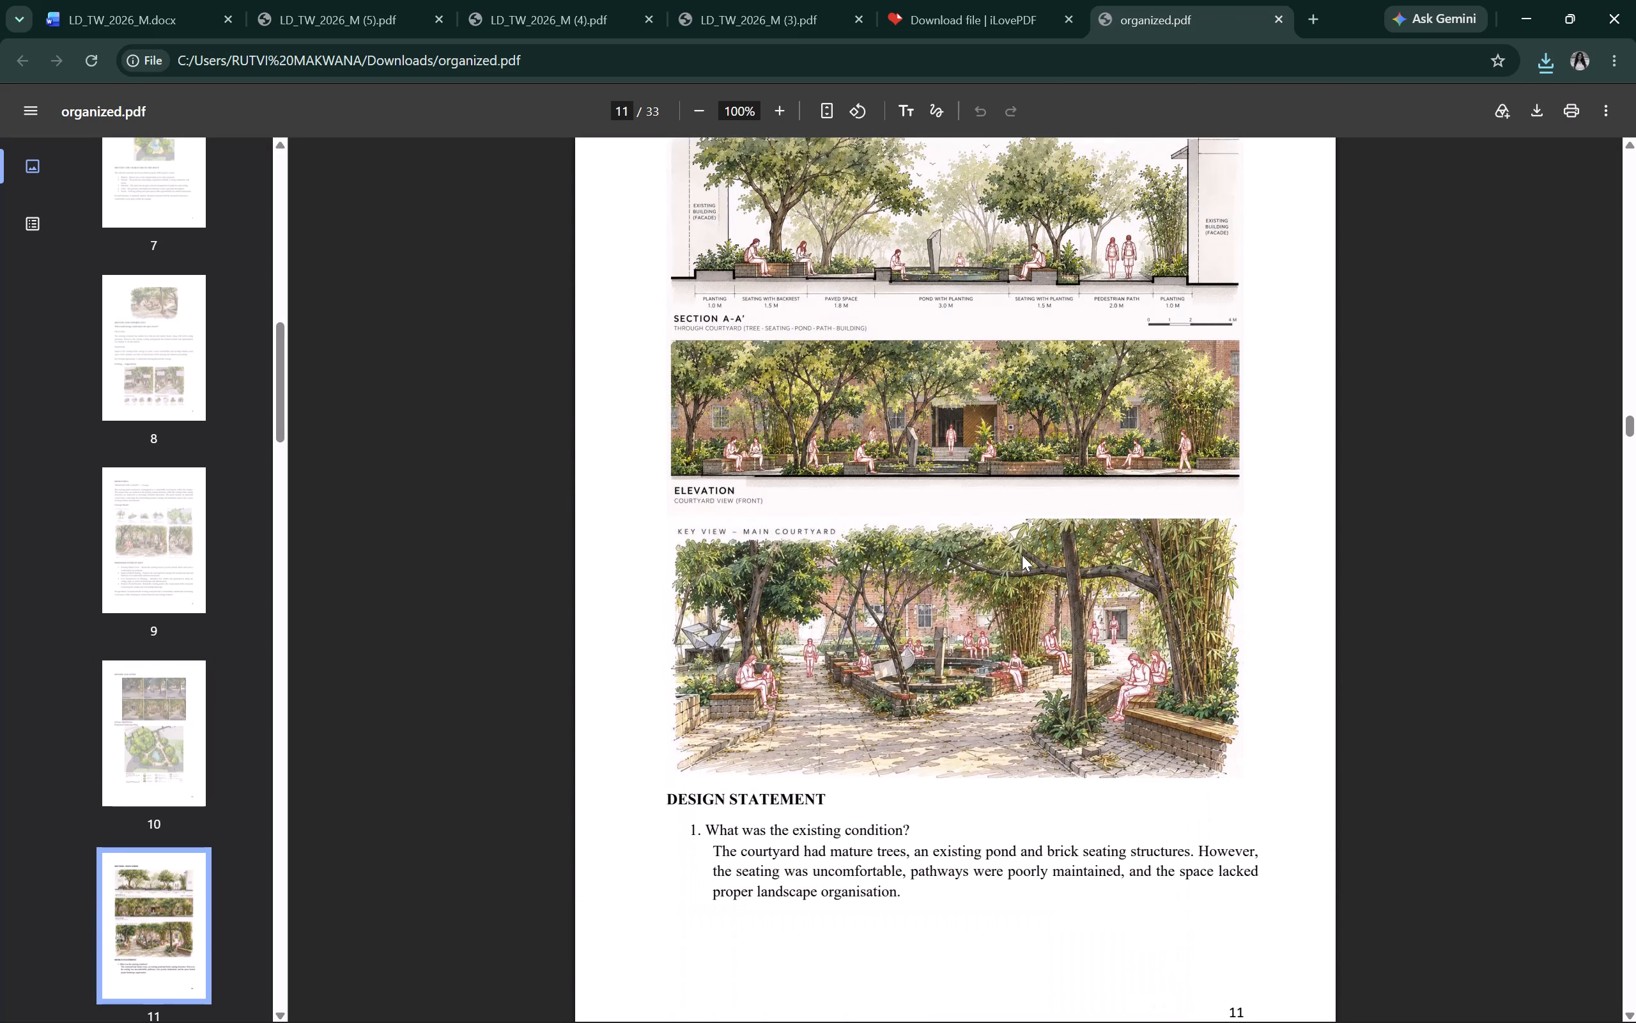
scroll(1022, 554, "down", 9)
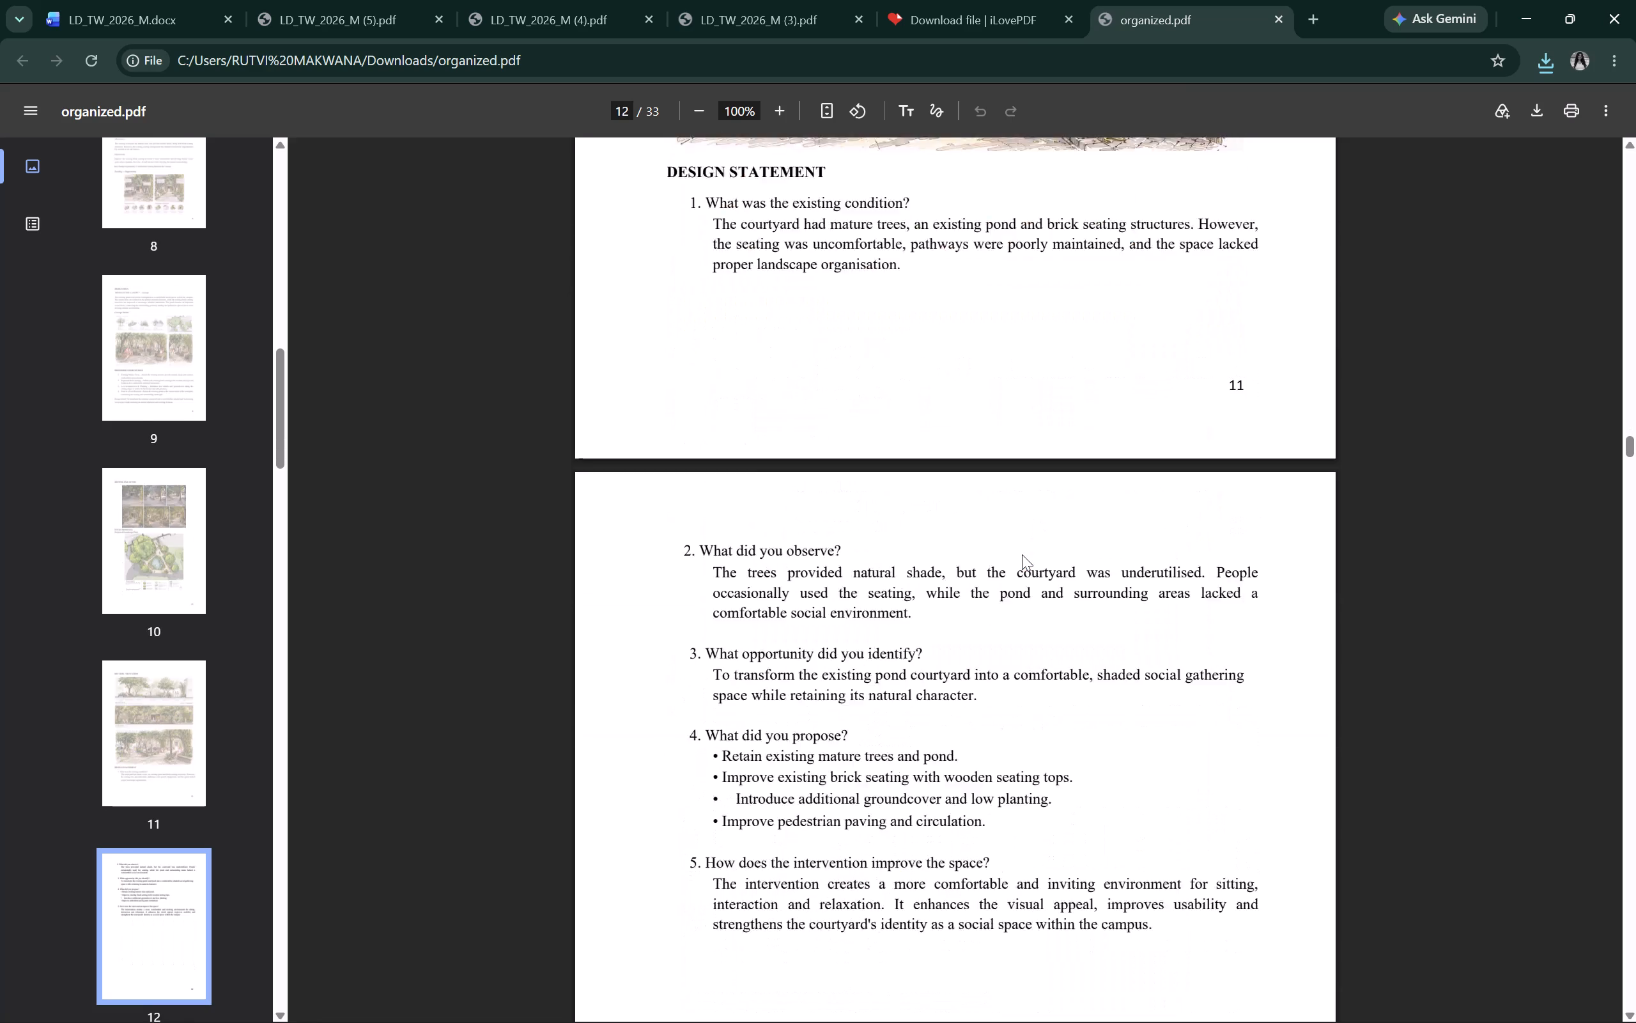
Review the remaining plant sheets of the report, from Groundcover - 01 through Trees - 05 on page 33.
scroll(1022, 554, "down", 20)
scroll(1022, 554, "down", 5)
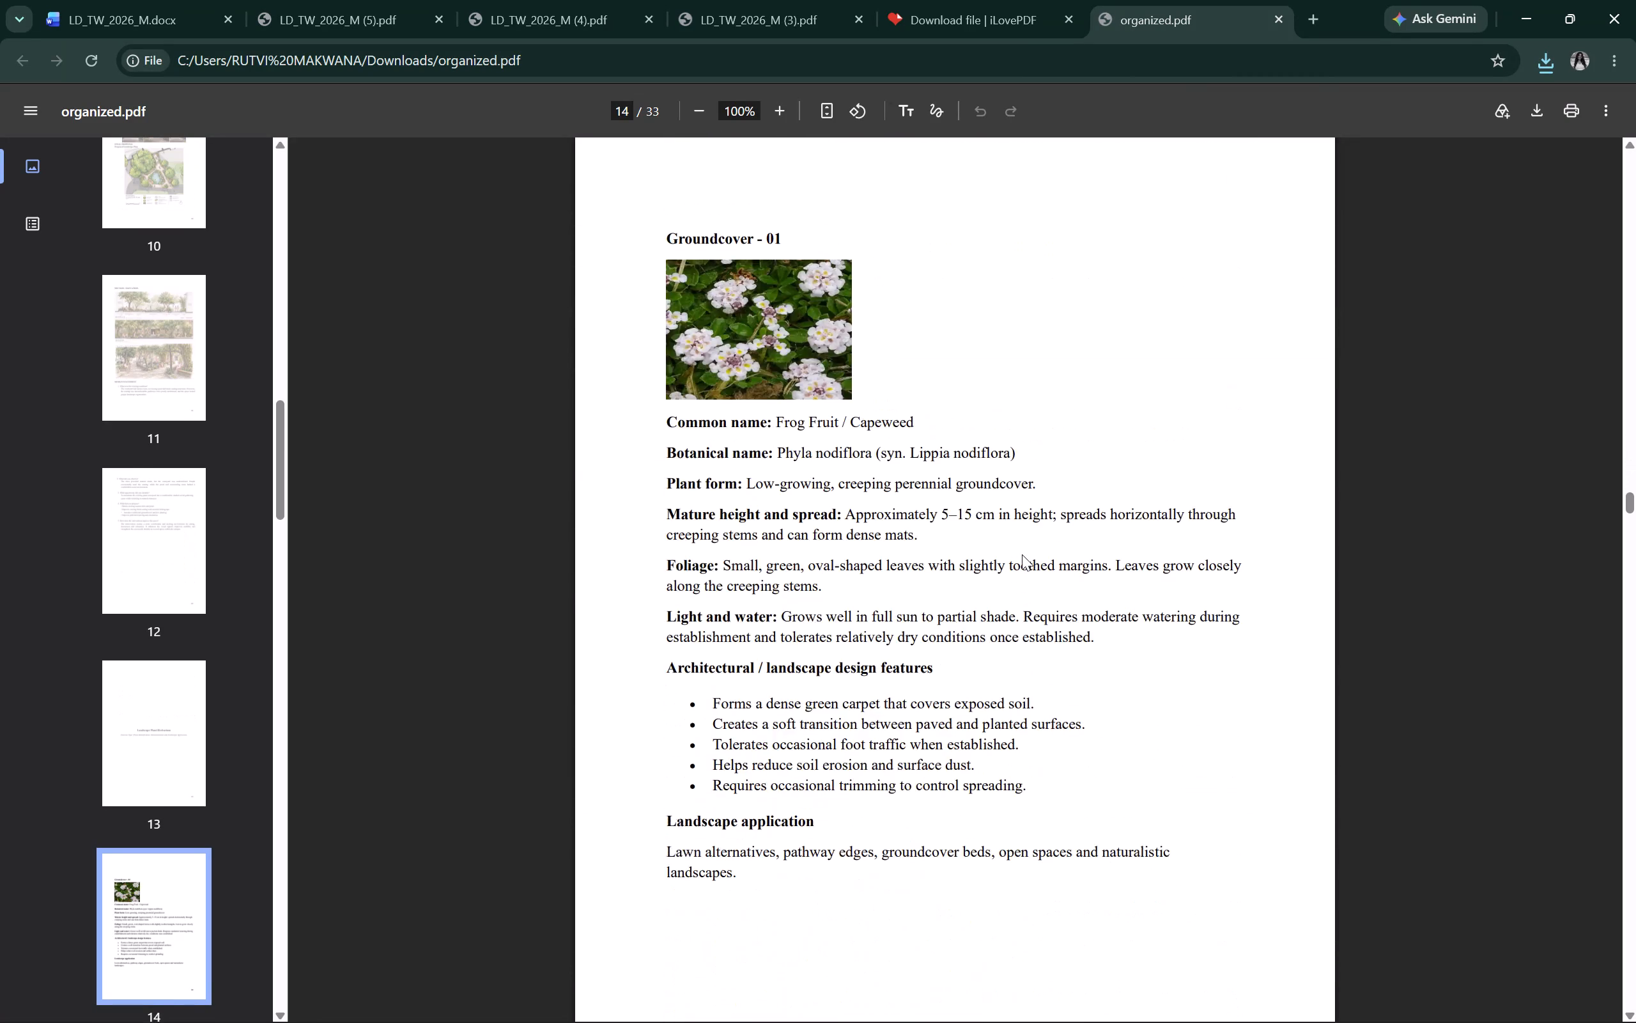
scroll(1022, 554, "down", 10)
scroll(1022, 554, "down", 19)
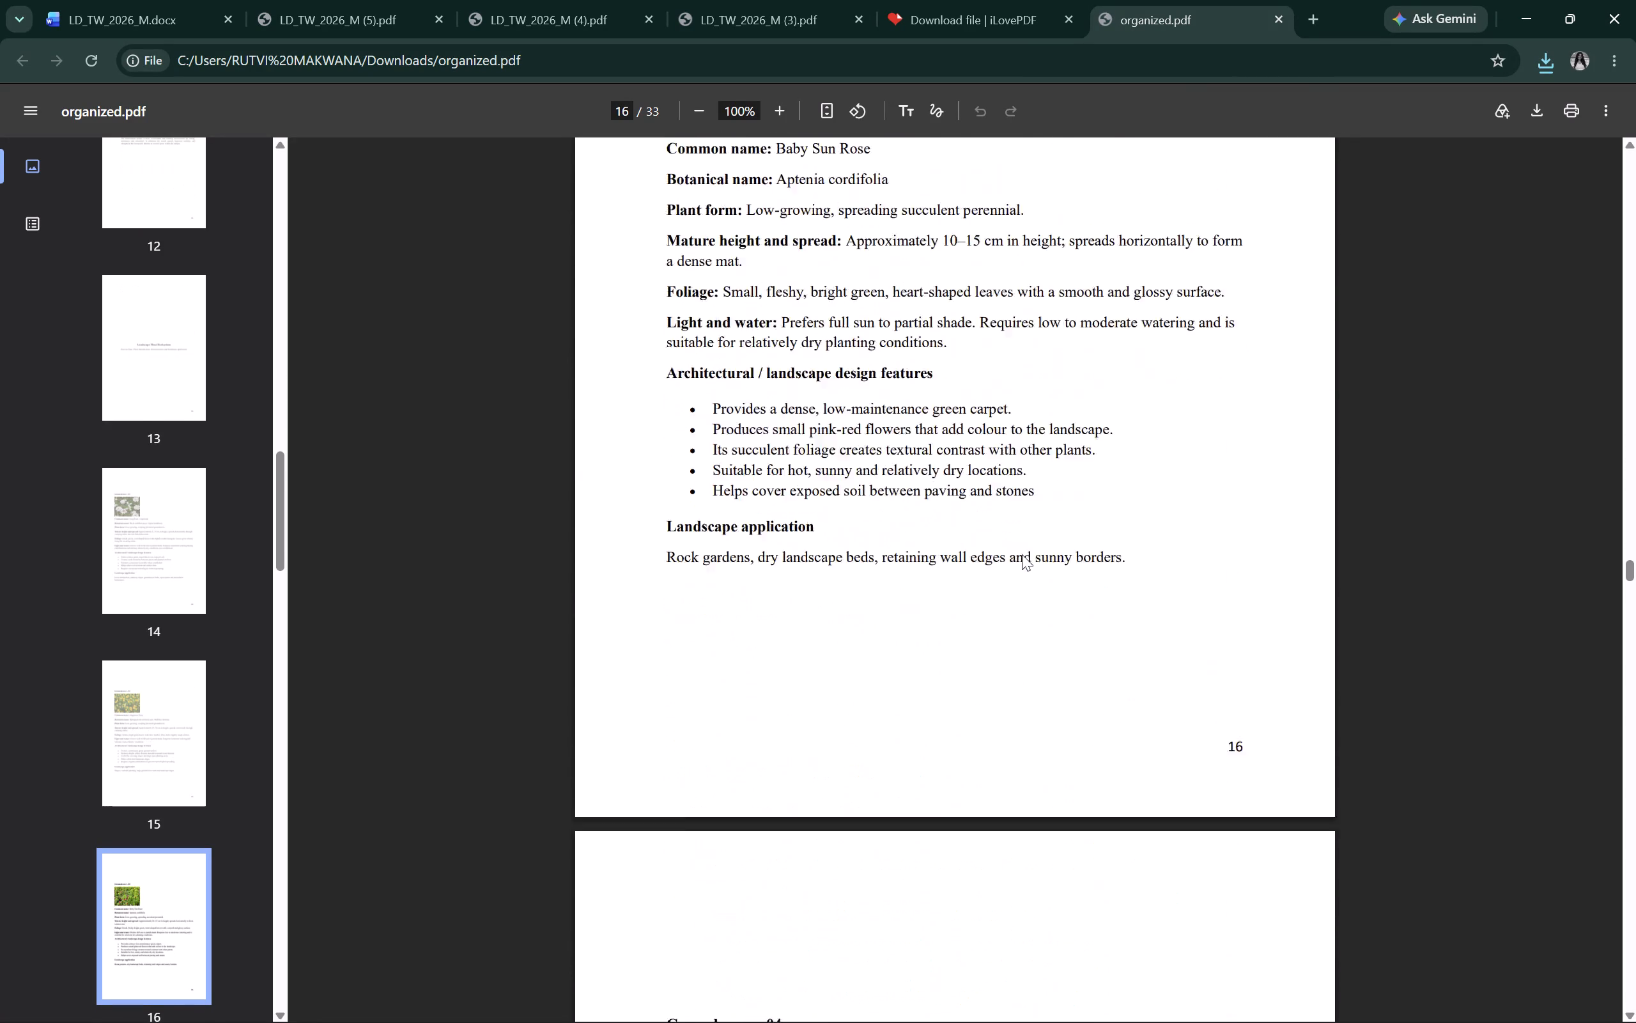
scroll(1022, 554, "down", 20)
scroll(1022, 554, "down", 8)
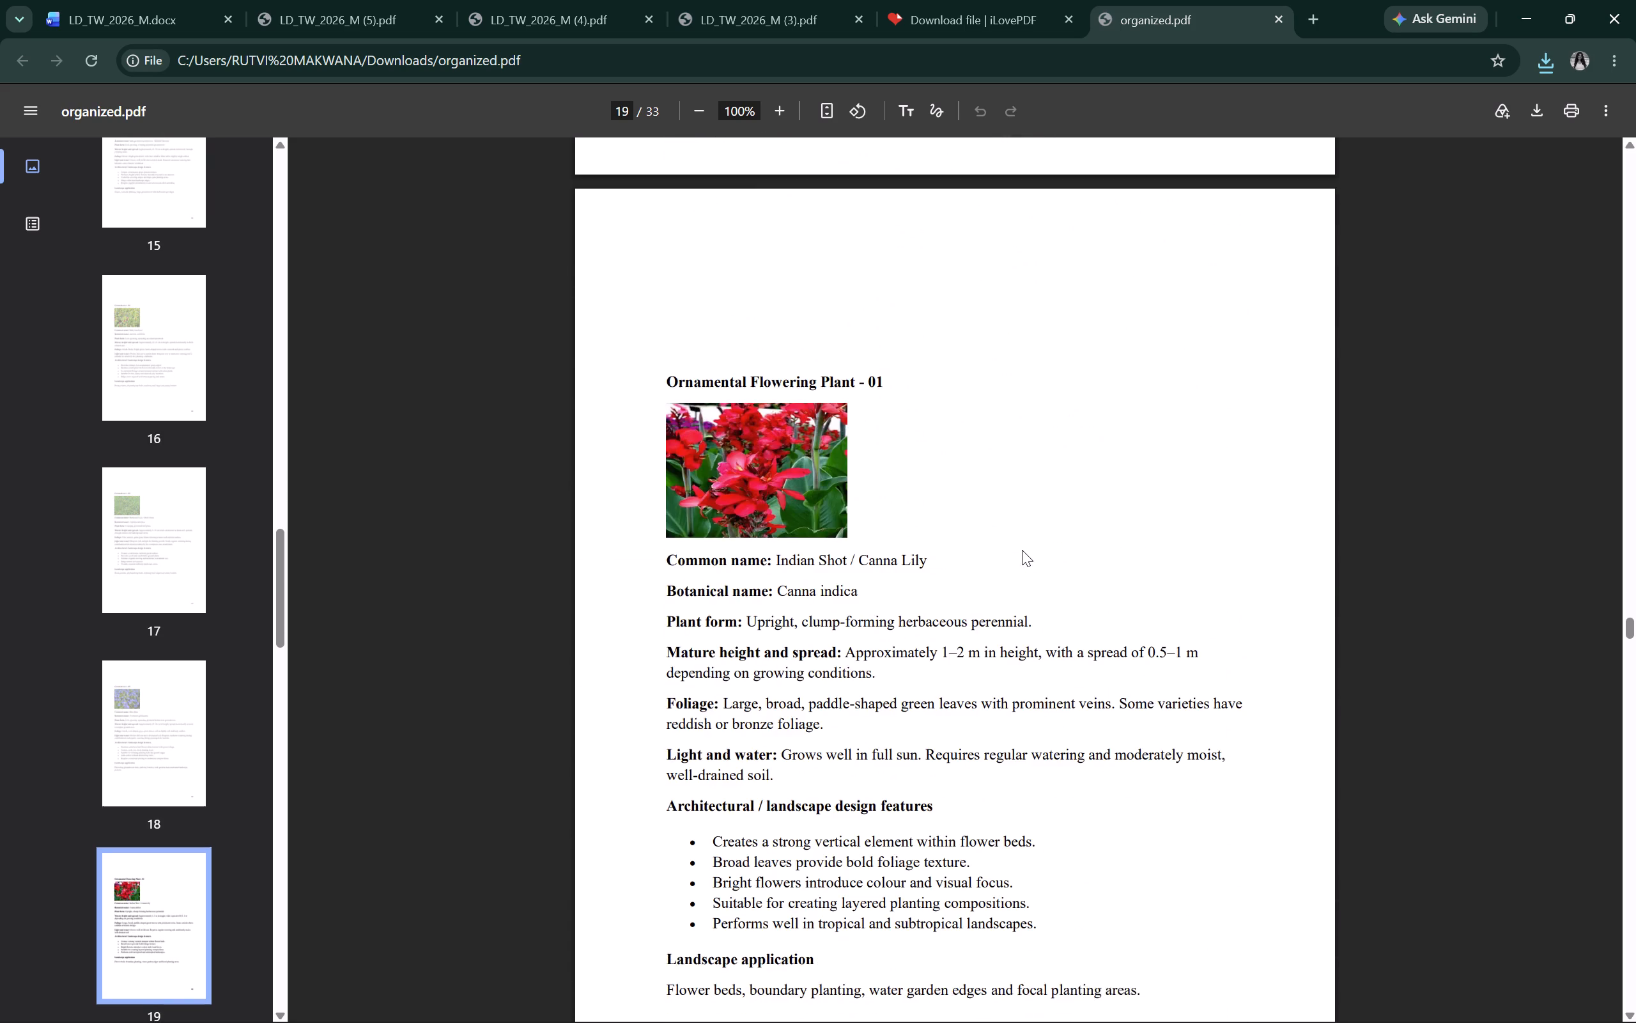
scroll(1022, 550, "down", 8)
scroll(1022, 550, "down", 19)
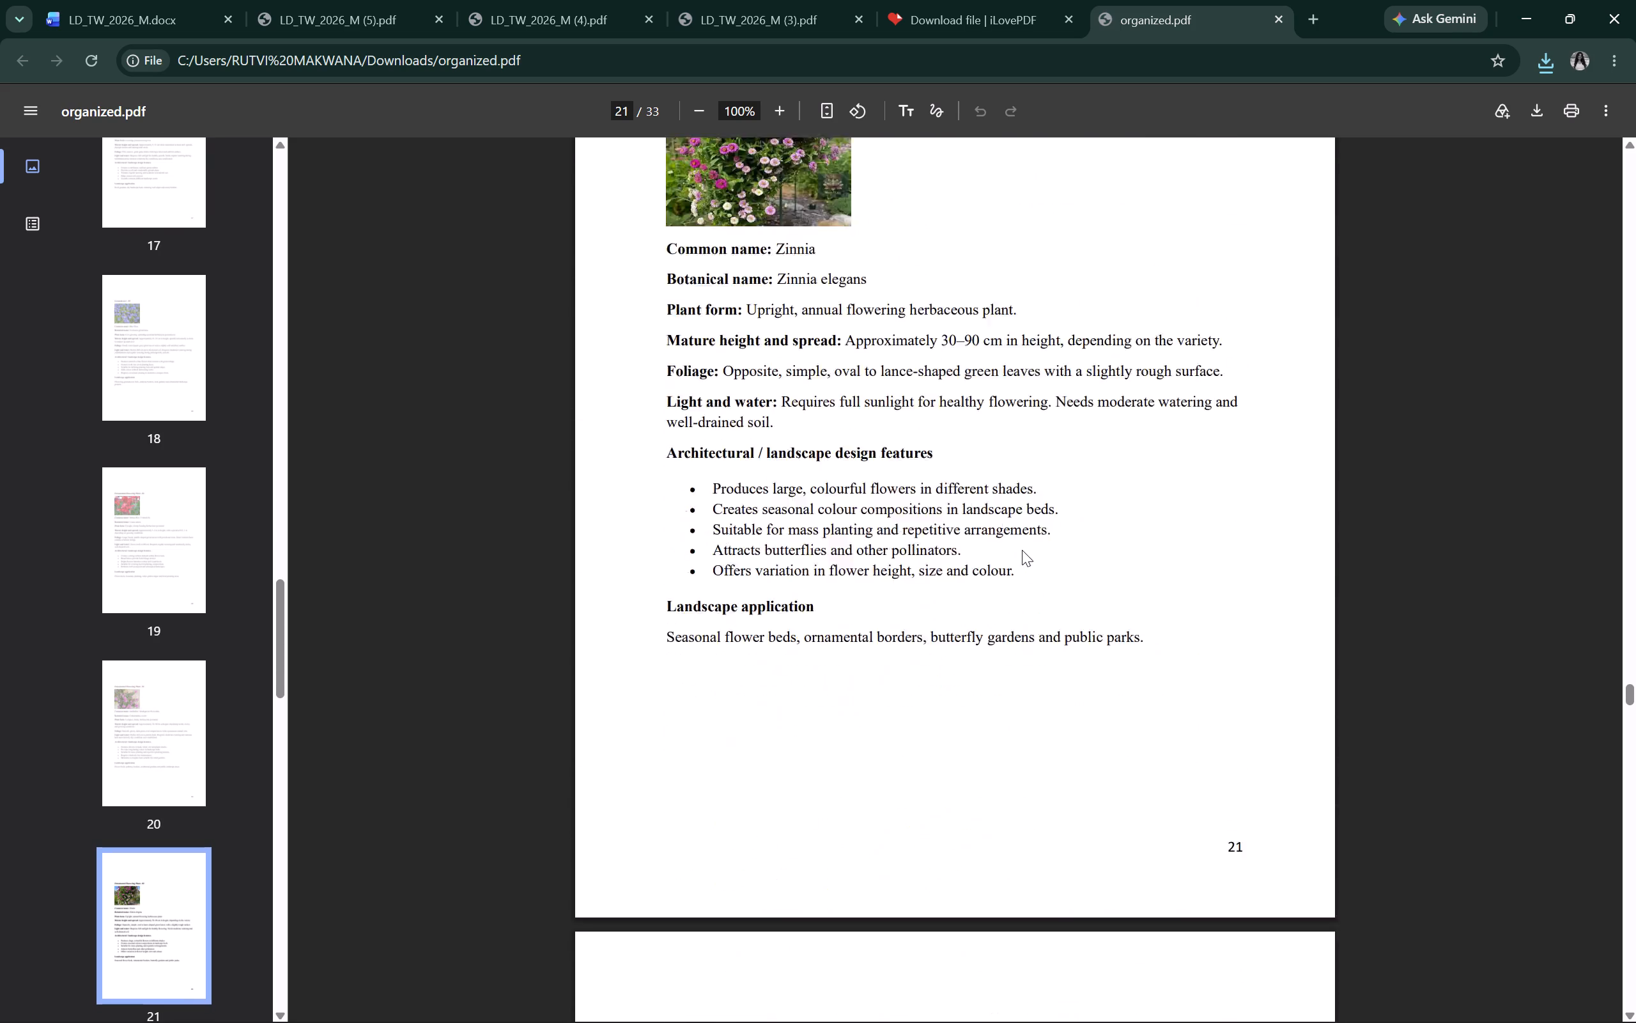
scroll(1022, 550, "down", 20)
scroll(1022, 550, "down", 6)
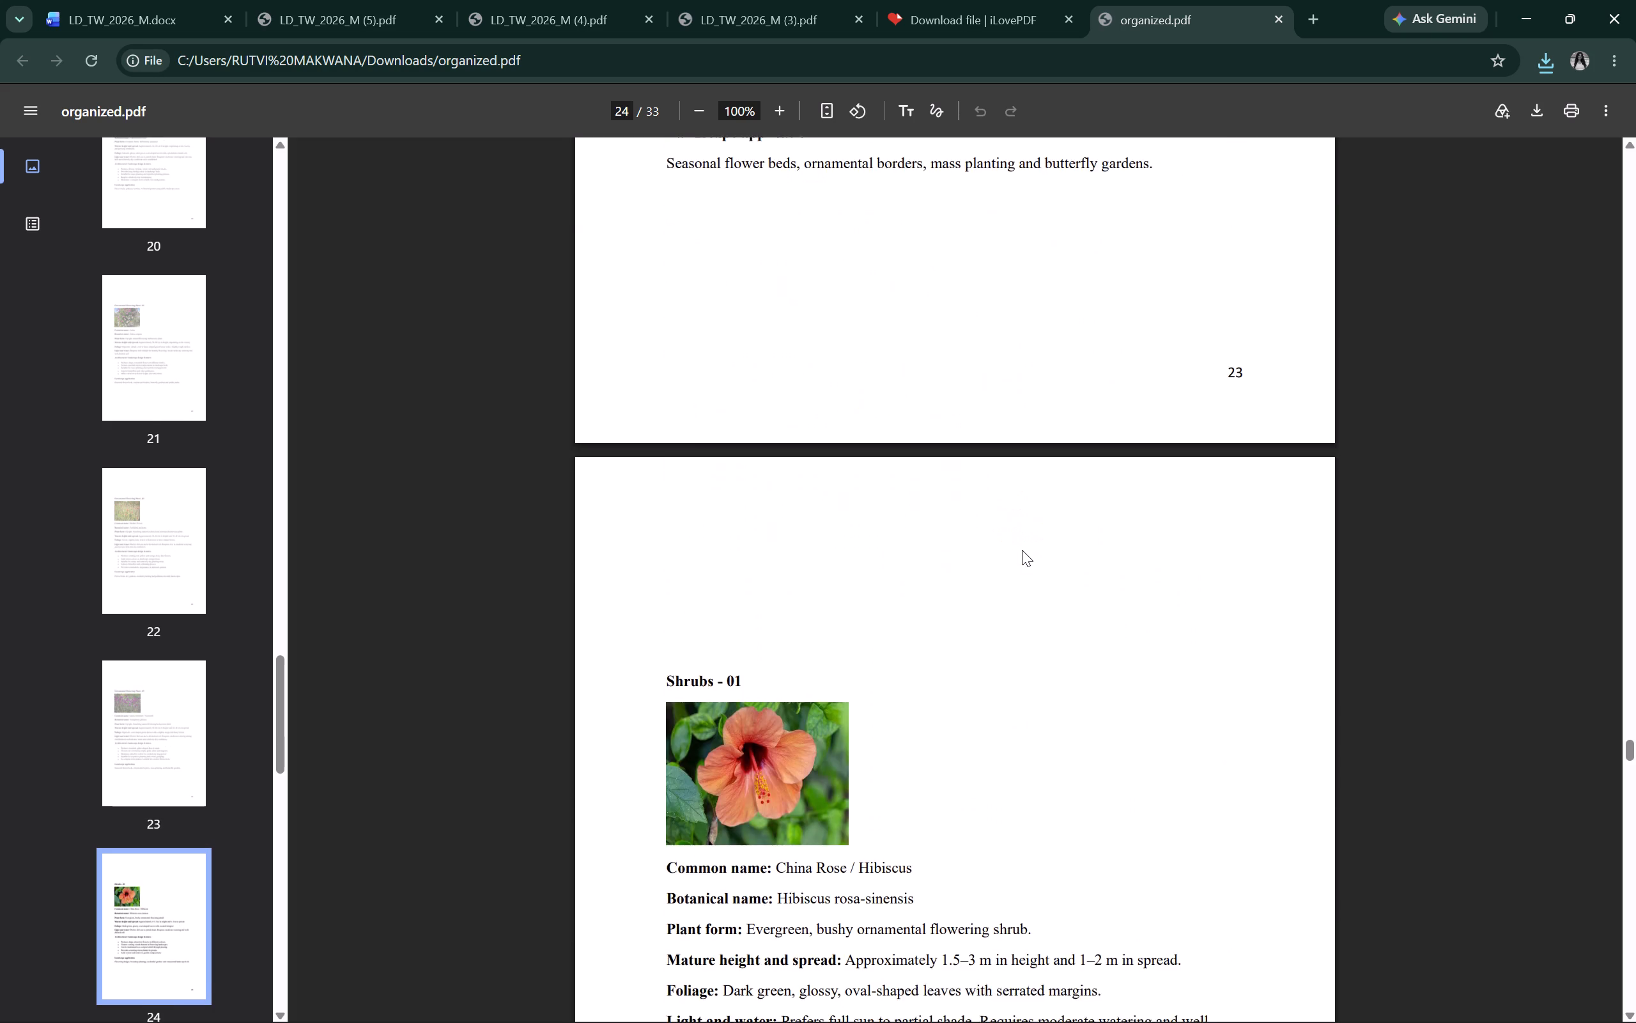
scroll(1022, 550, "down", 9)
scroll(1022, 550, "down", 18)
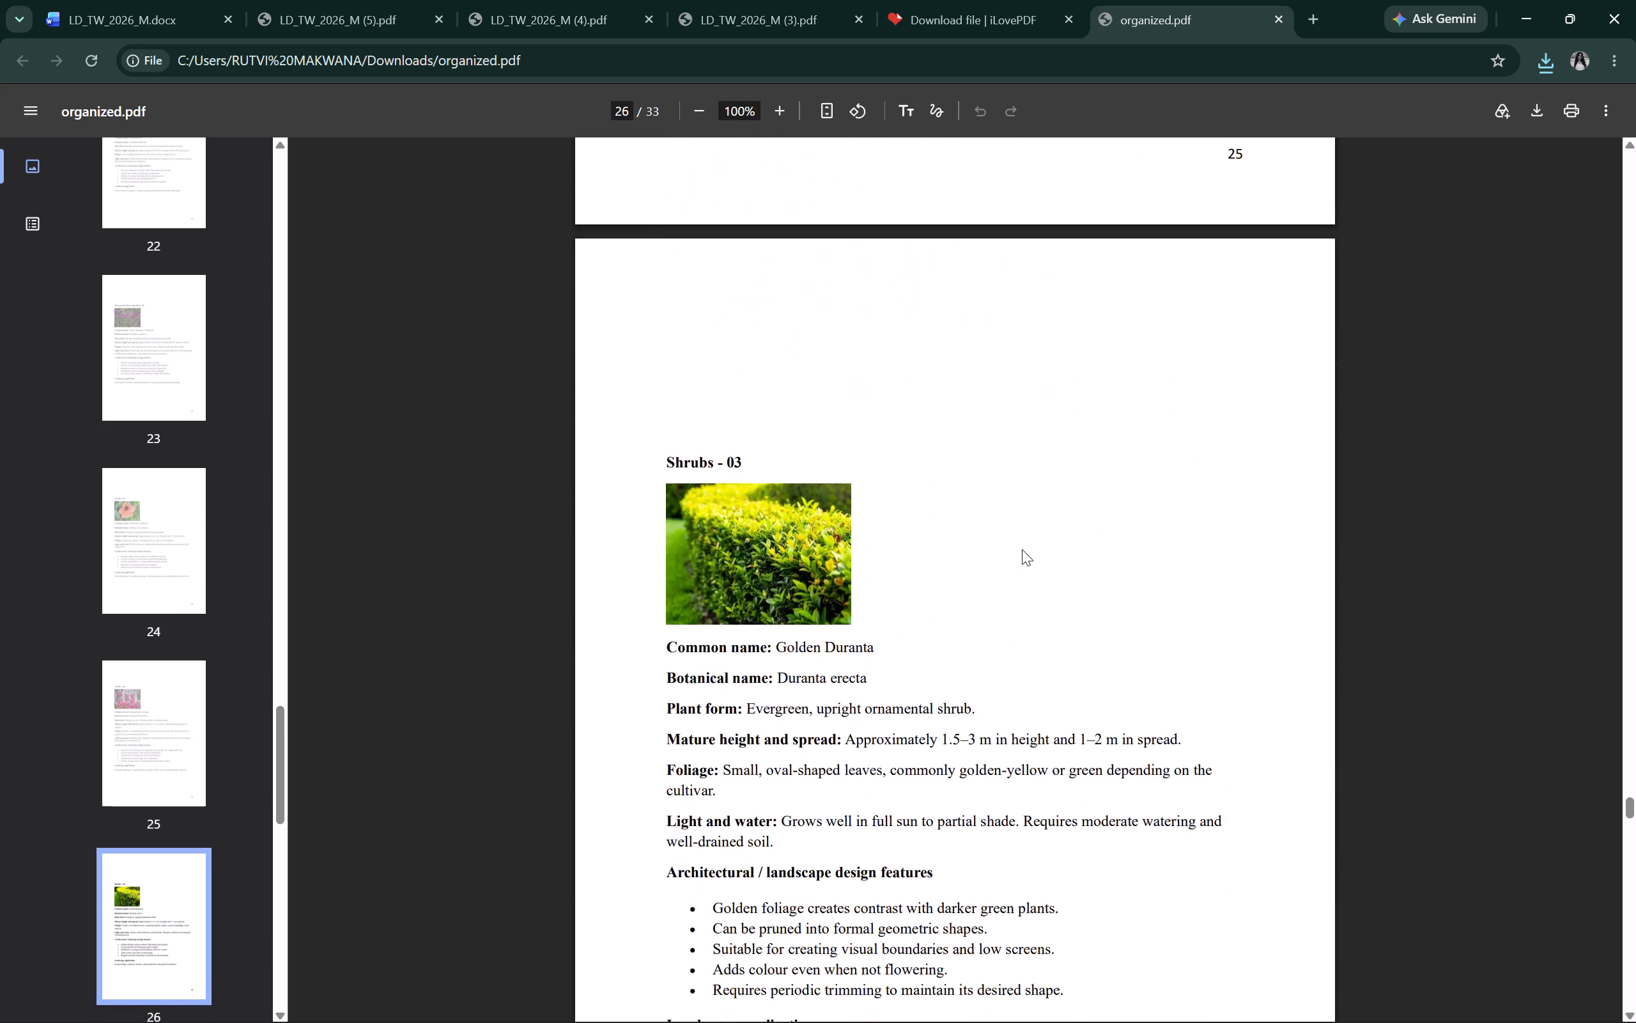
scroll(1022, 549, "down", 16)
scroll(1022, 549, "down", 10)
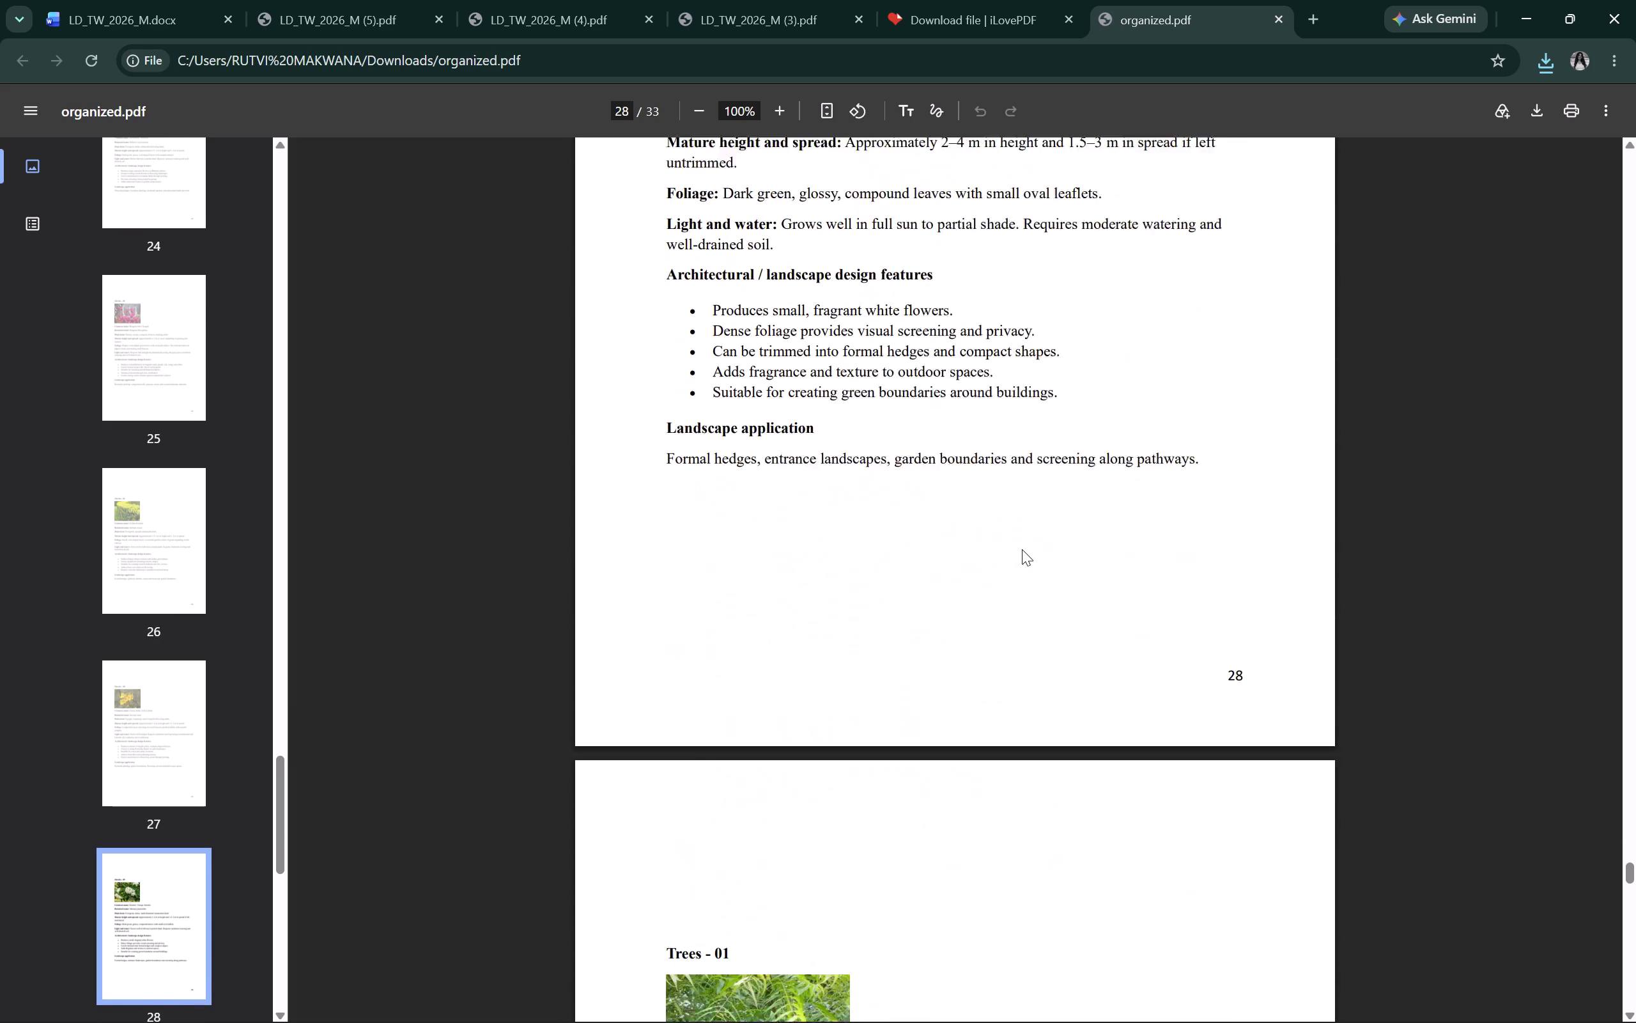
scroll(1022, 549, "down", 20)
scroll(1022, 549, "down", 8)
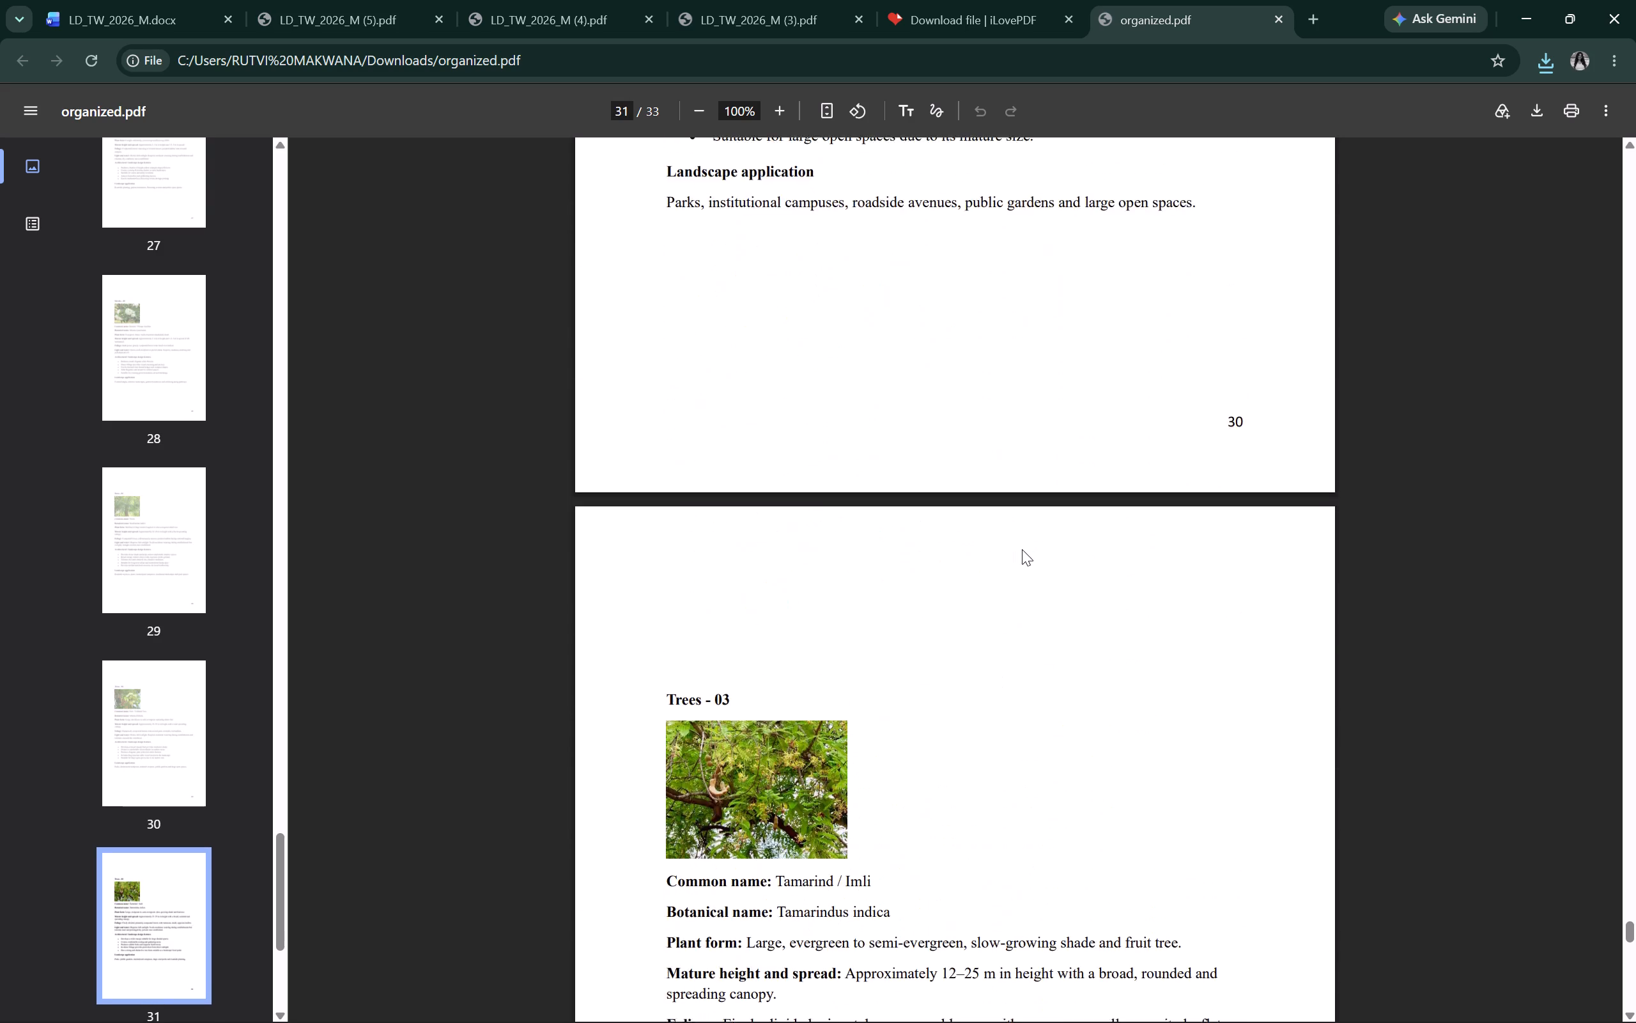
scroll(1022, 549, "down", 20)
scroll(1022, 549, "down", 13)
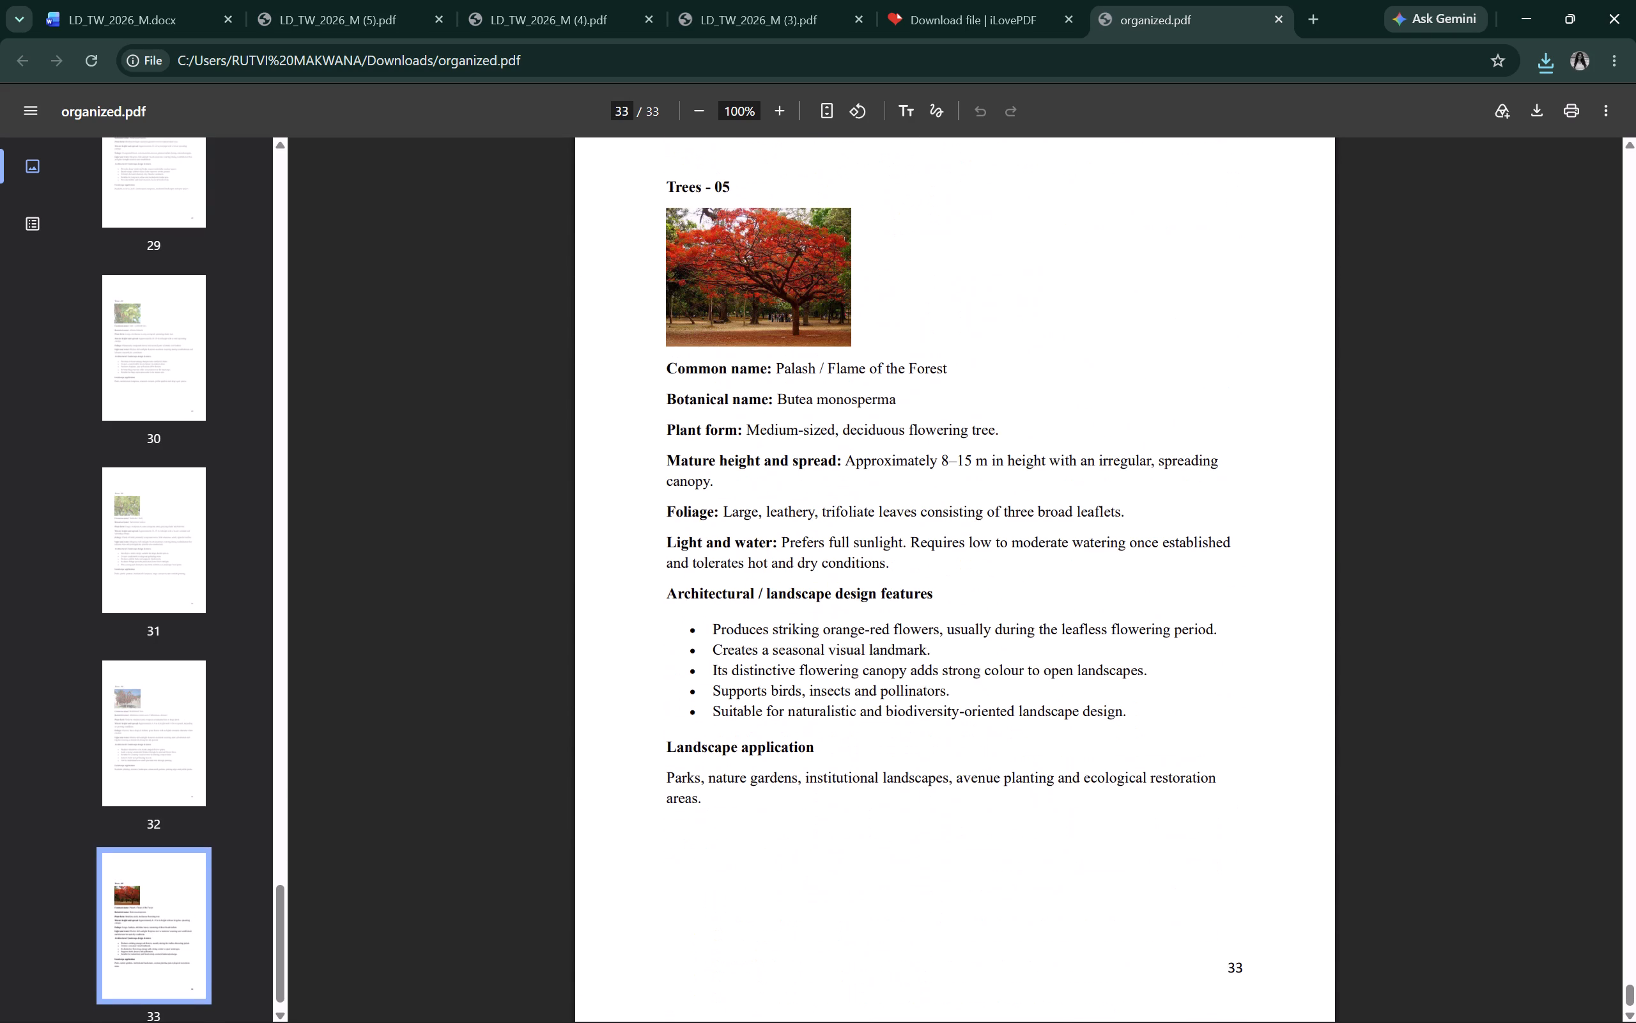
scroll(1023, 542, "down", 9)
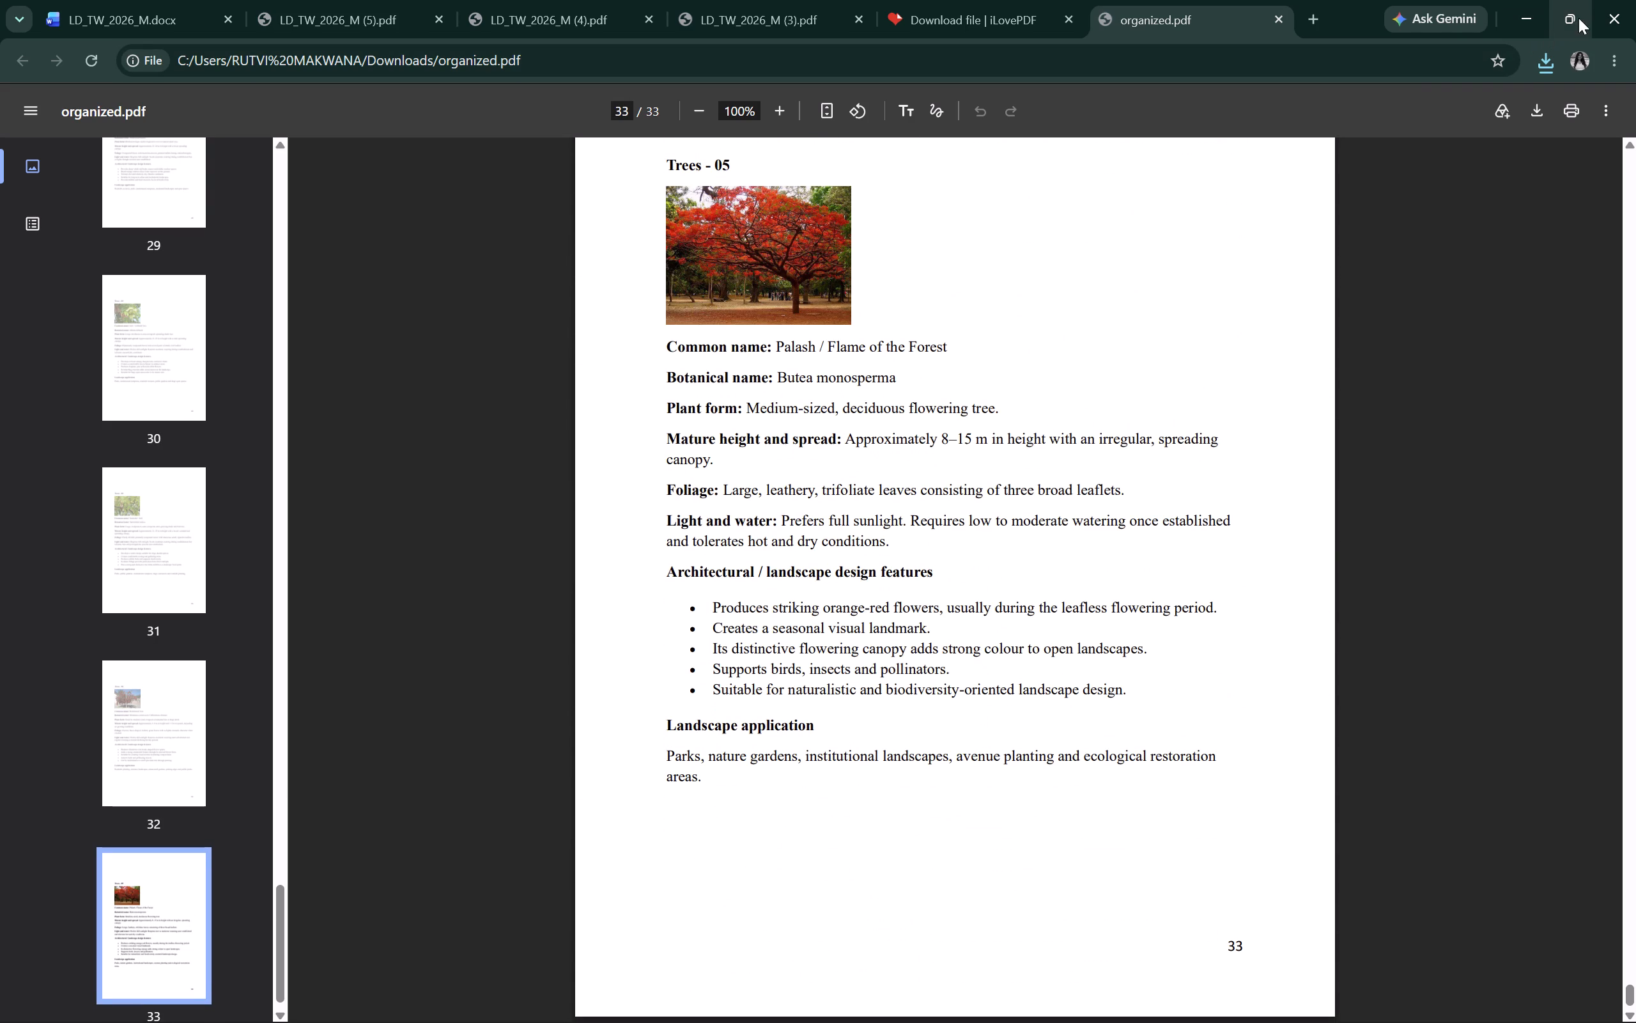
Close the iLovePDF download page, keeping the reorganized report open.
left_click(1069, 18)
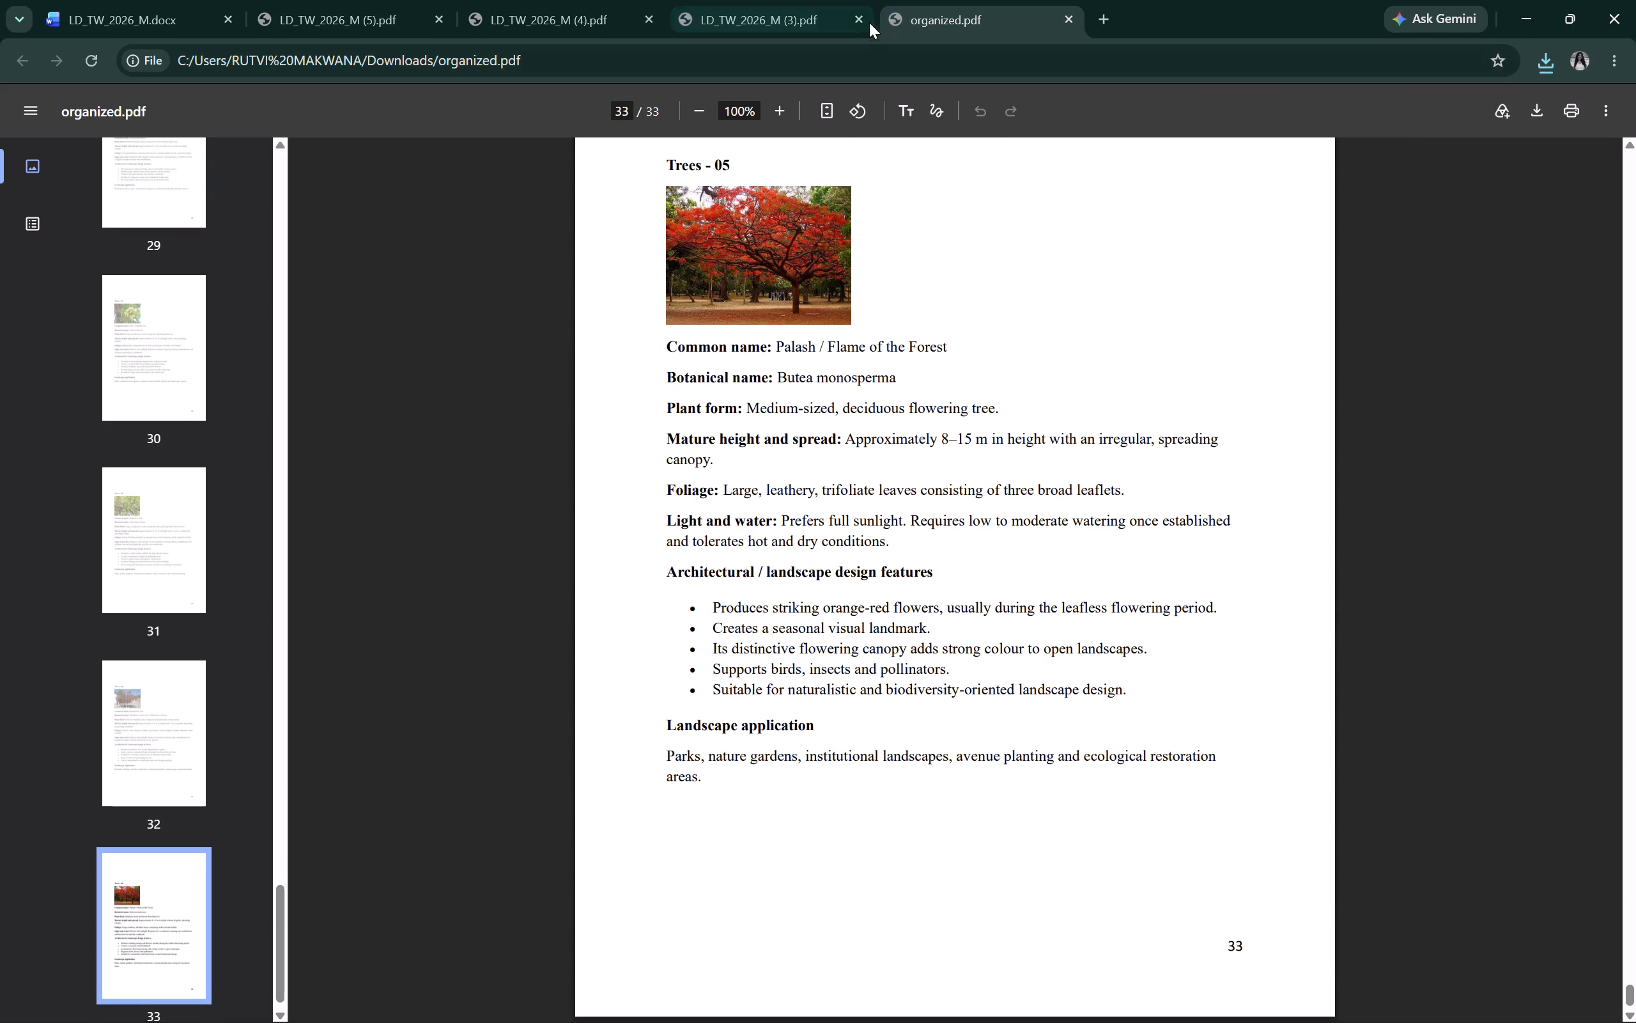
Close the LD_TW_2026_M (3), (4) and (5) PDFs, the LD_TW_2026_M.docx document and organized.pdf.
left_click(856, 16)
left_click(640, 18)
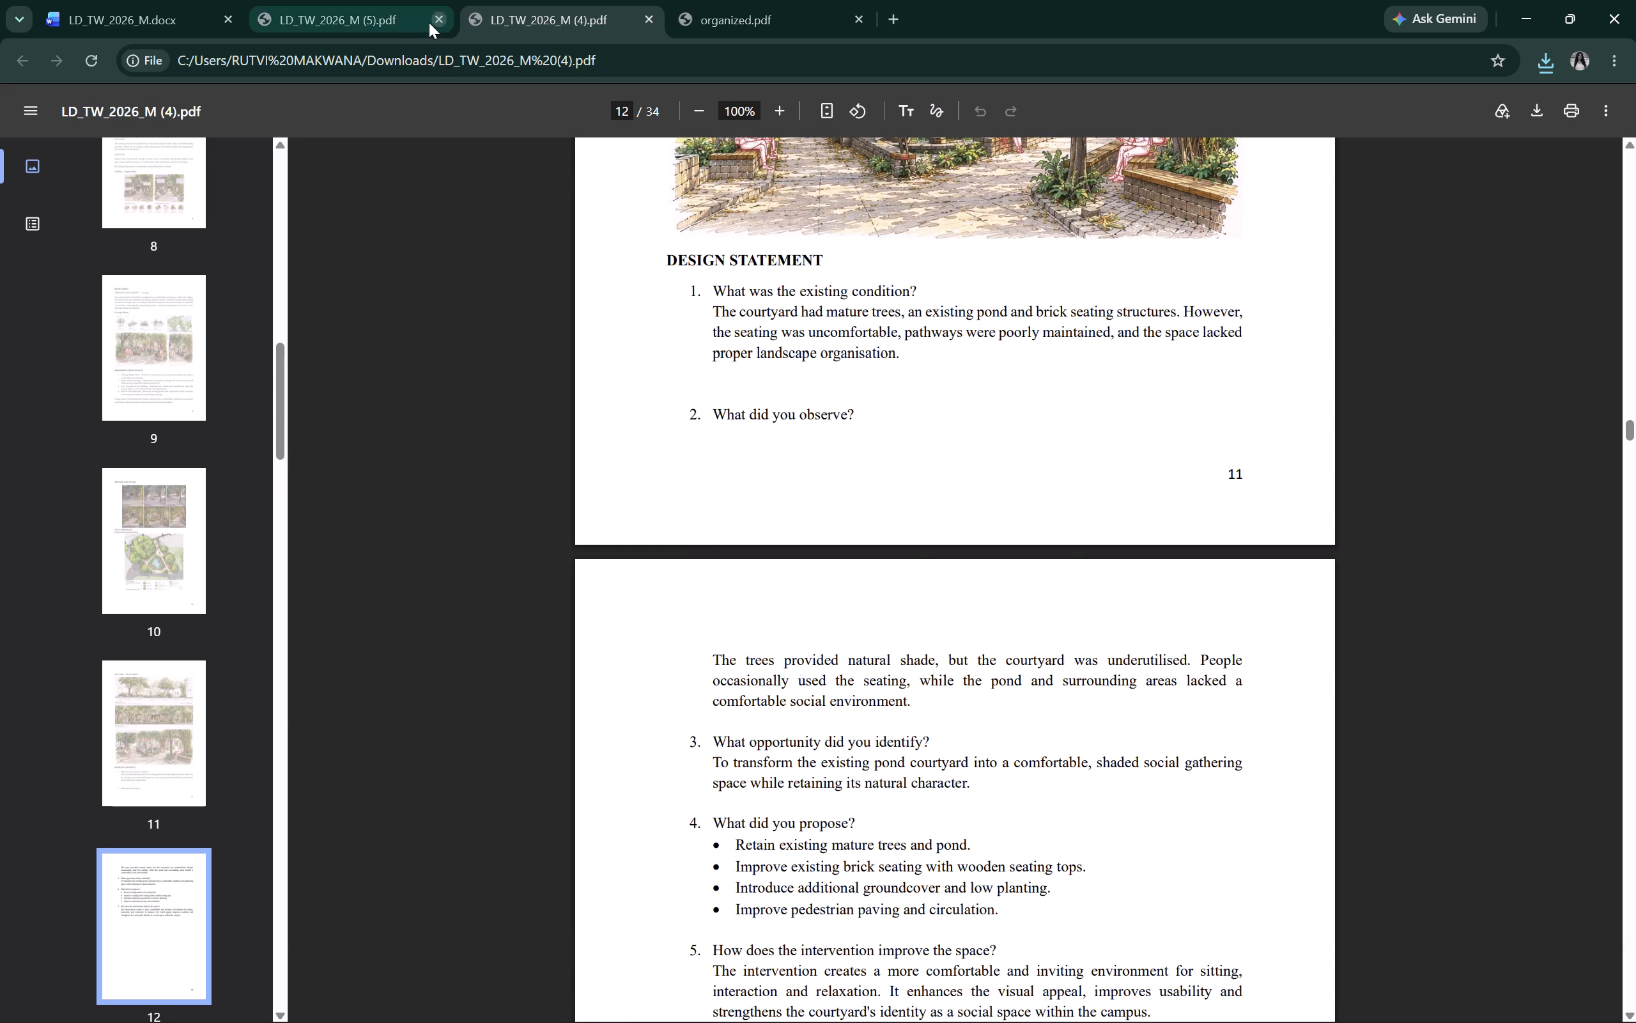
left_click(431, 17)
left_click(435, 19)
left_click(443, 21)
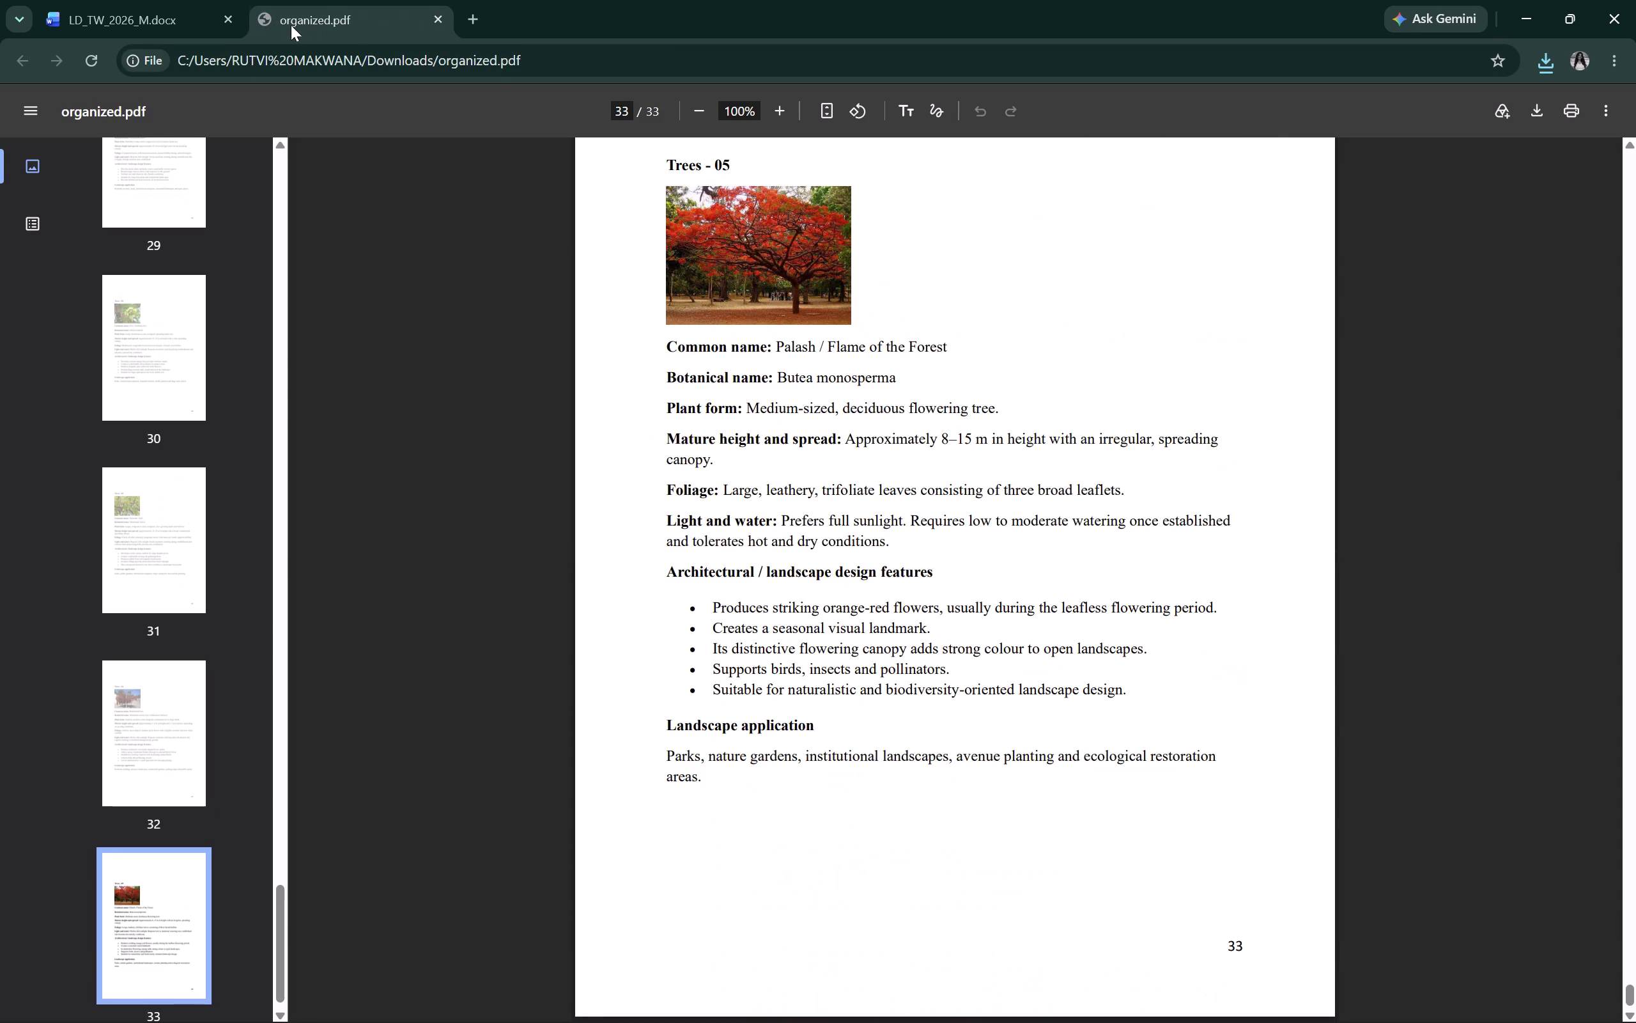
left_click(228, 19)
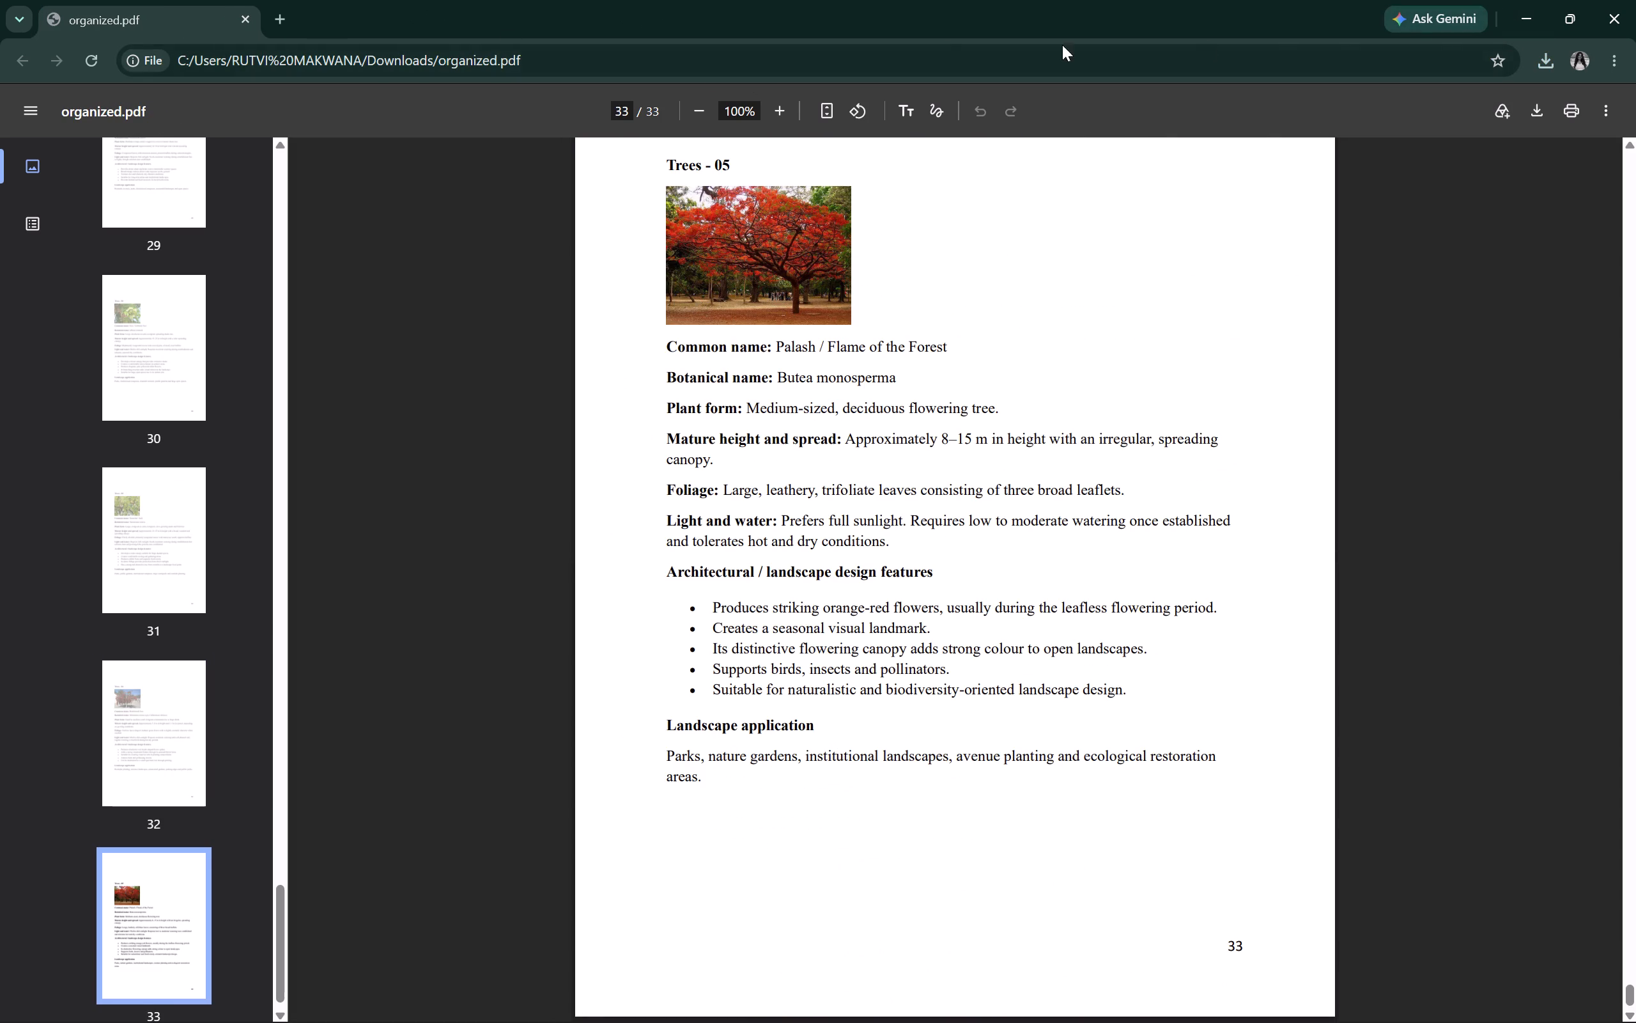
left_click(247, 15)
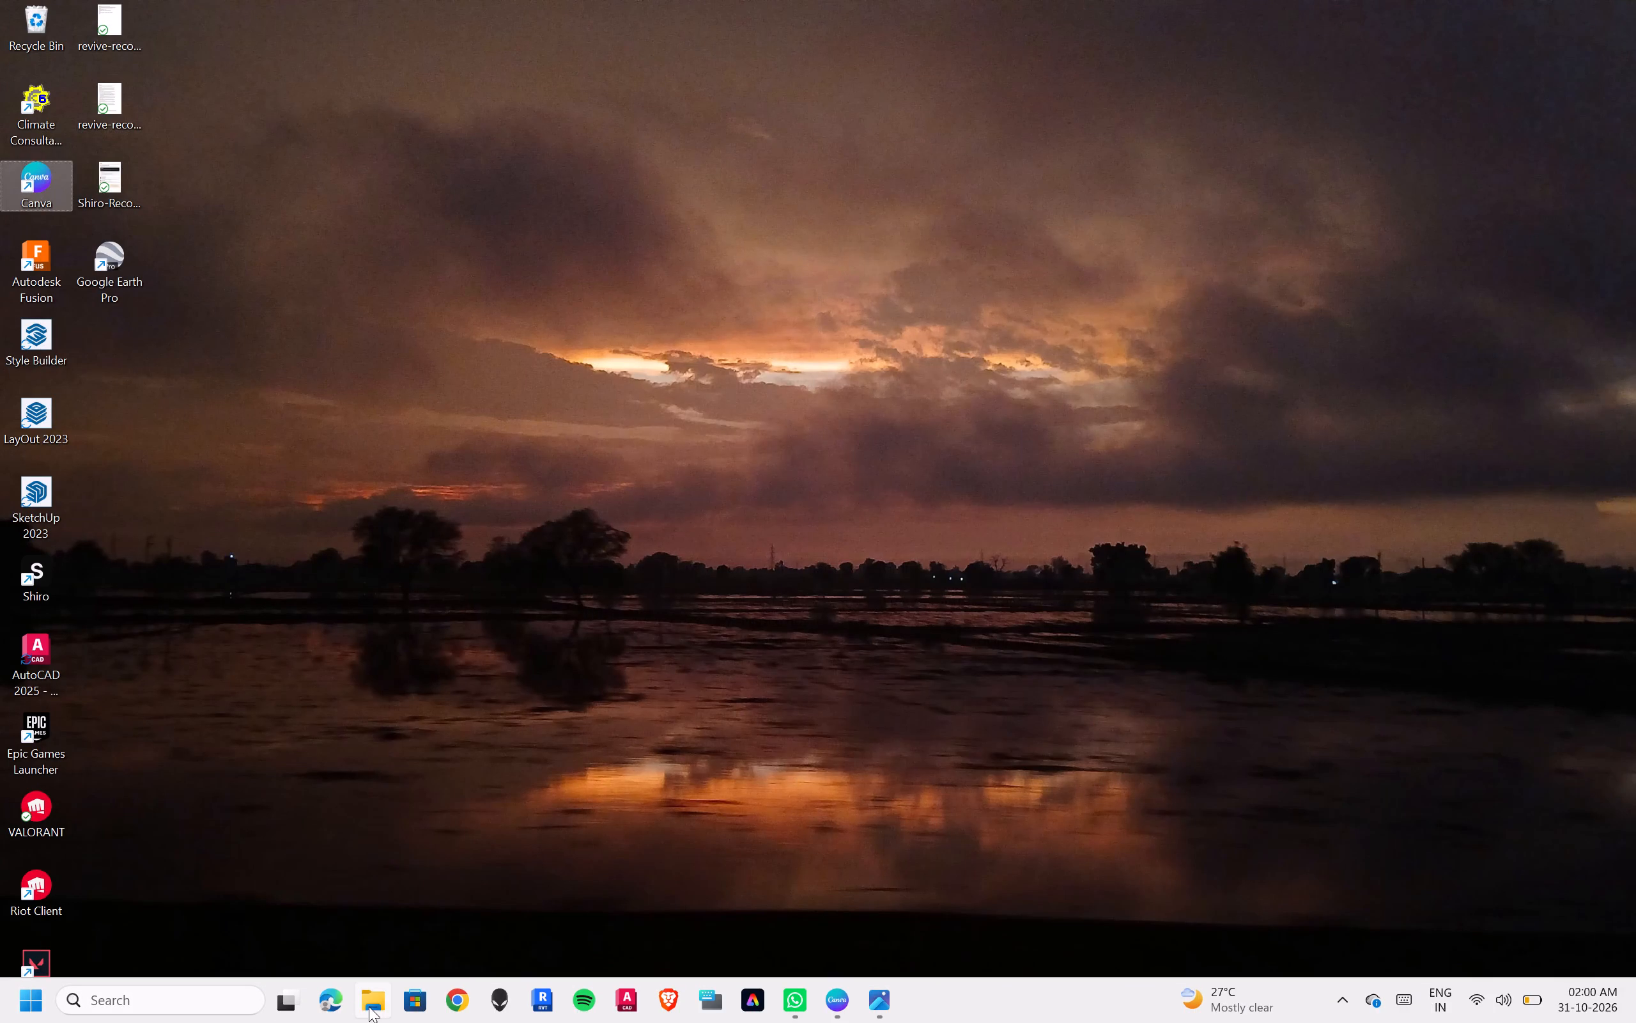
Switch to File Explorer and rename the organized PDF in Downloads, starting the new name with 22_.
left_click(369, 1006)
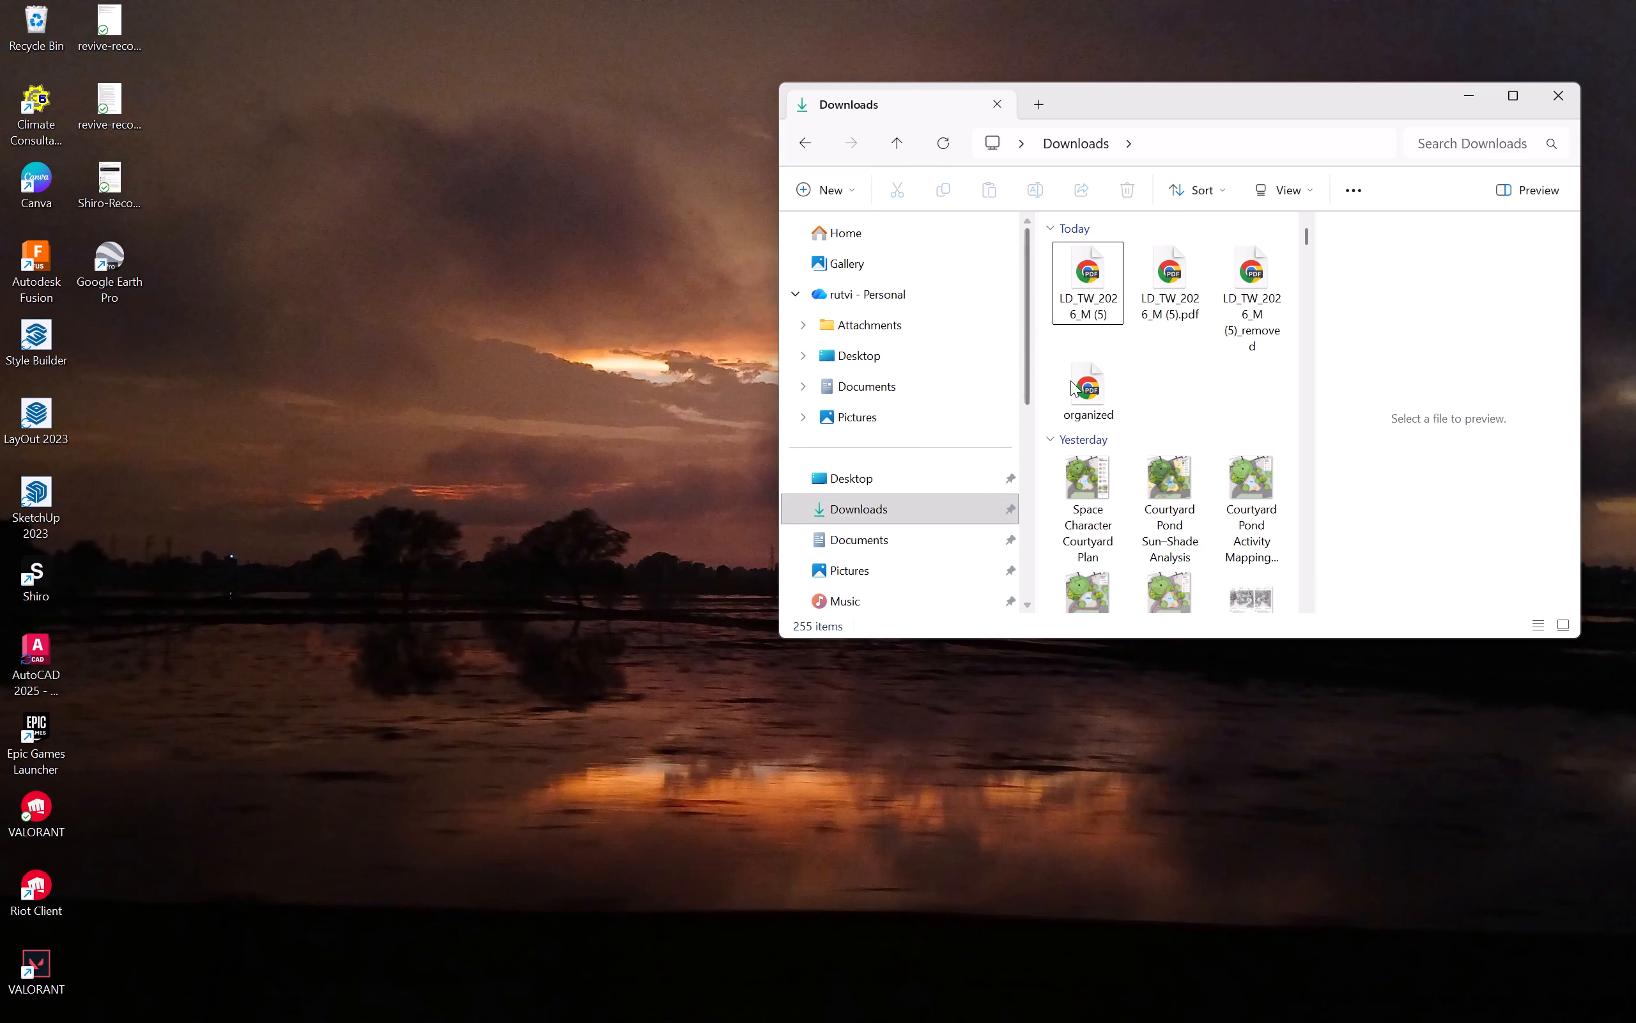
left_click(1088, 384)
left_click(1047, 199)
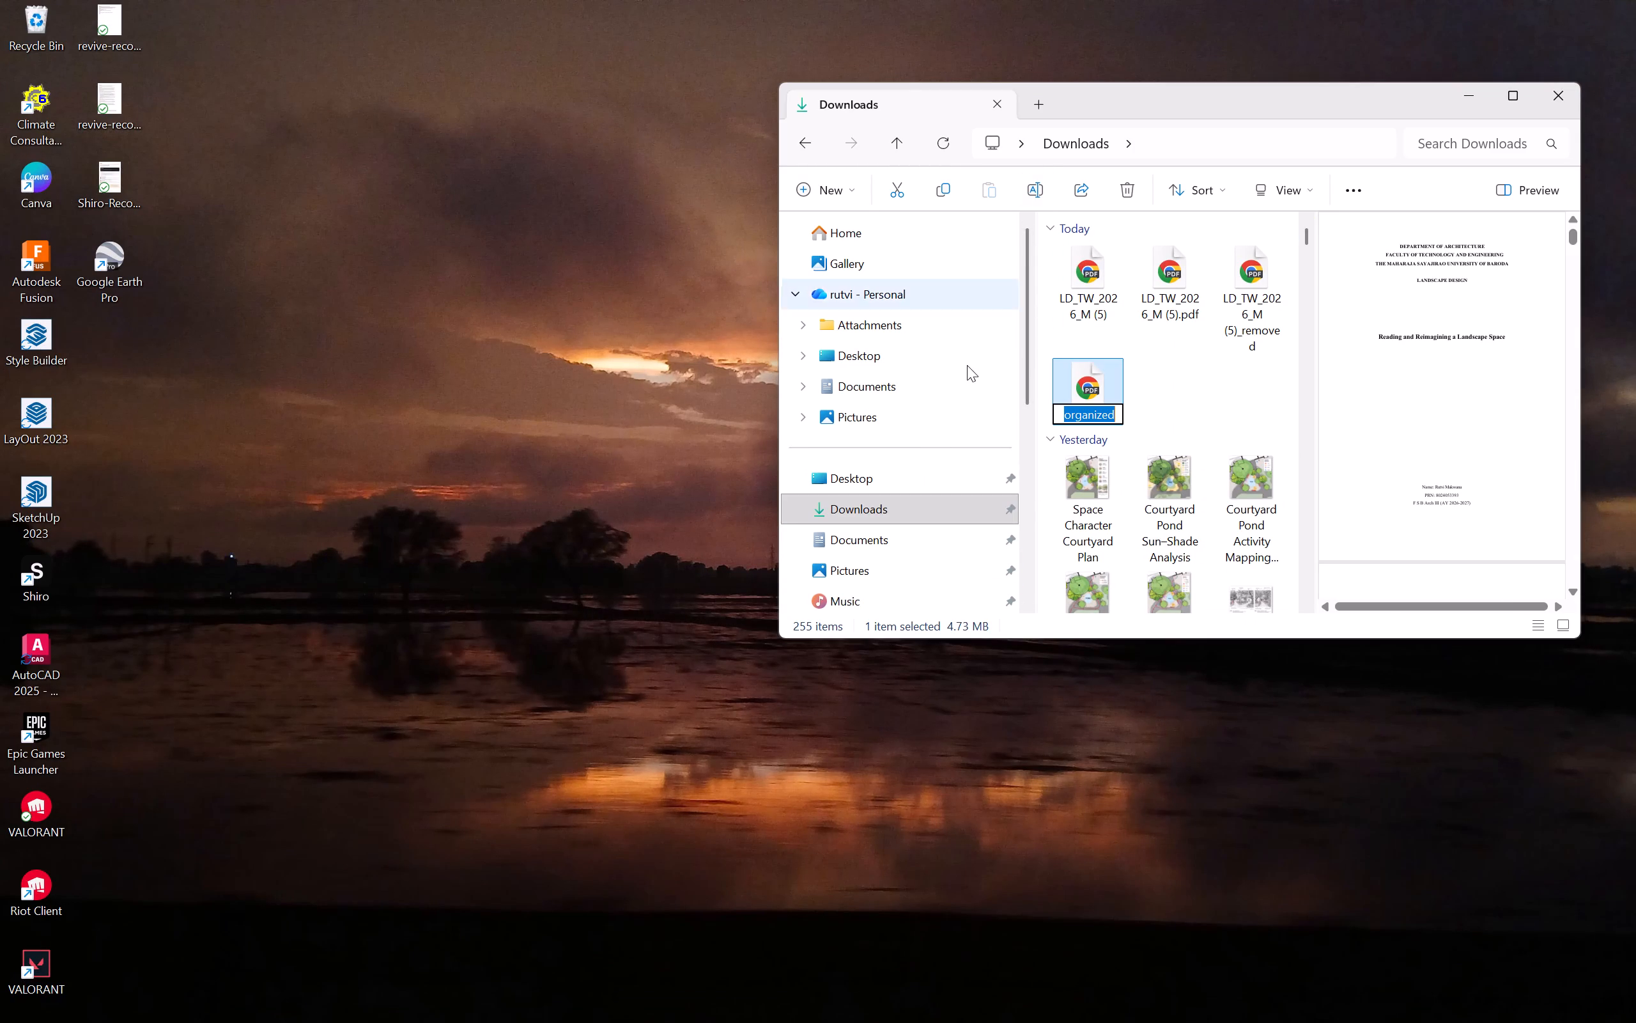
key("BackSpace")
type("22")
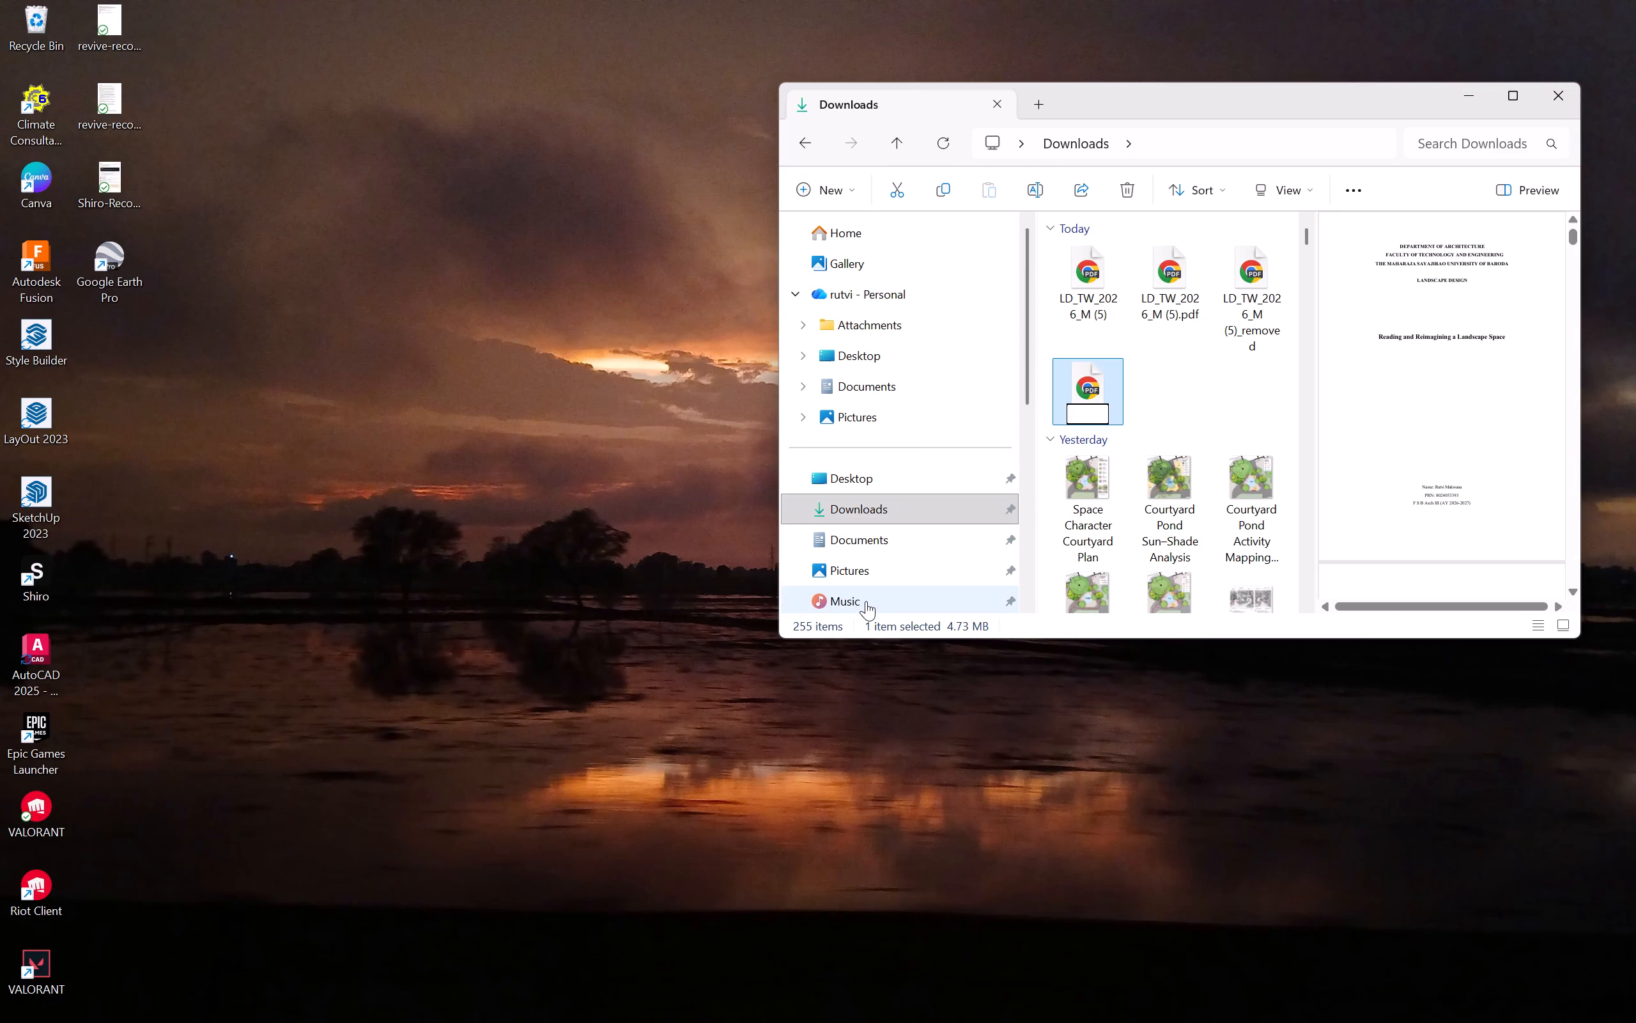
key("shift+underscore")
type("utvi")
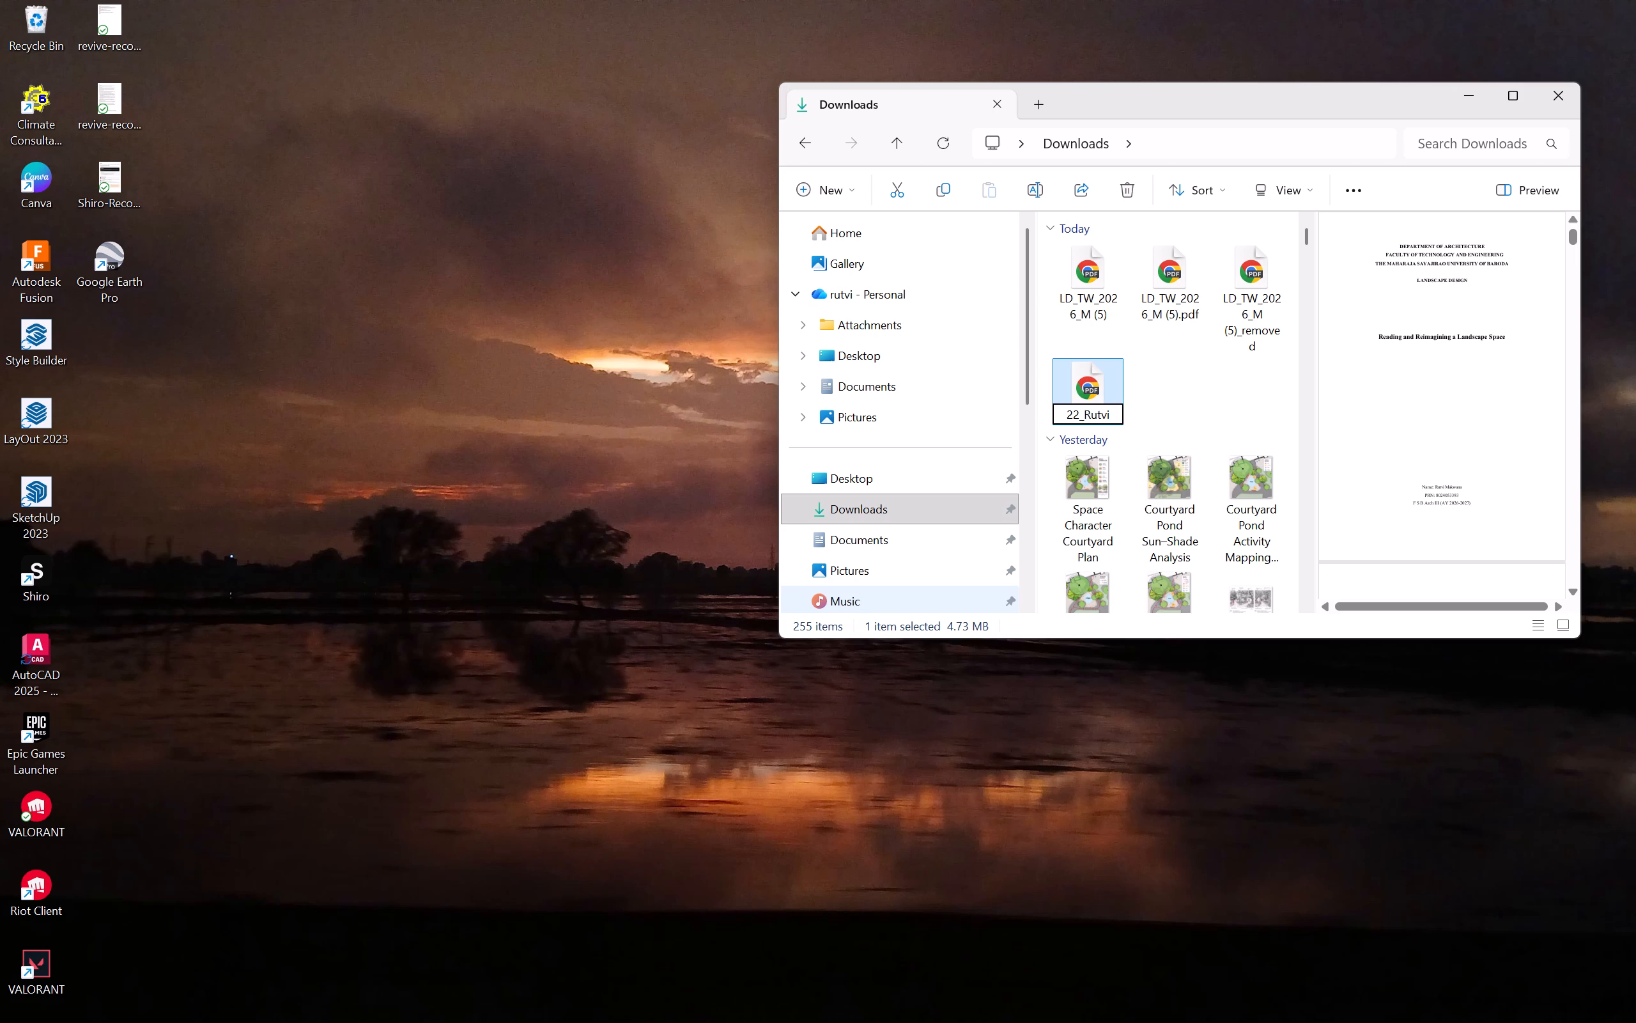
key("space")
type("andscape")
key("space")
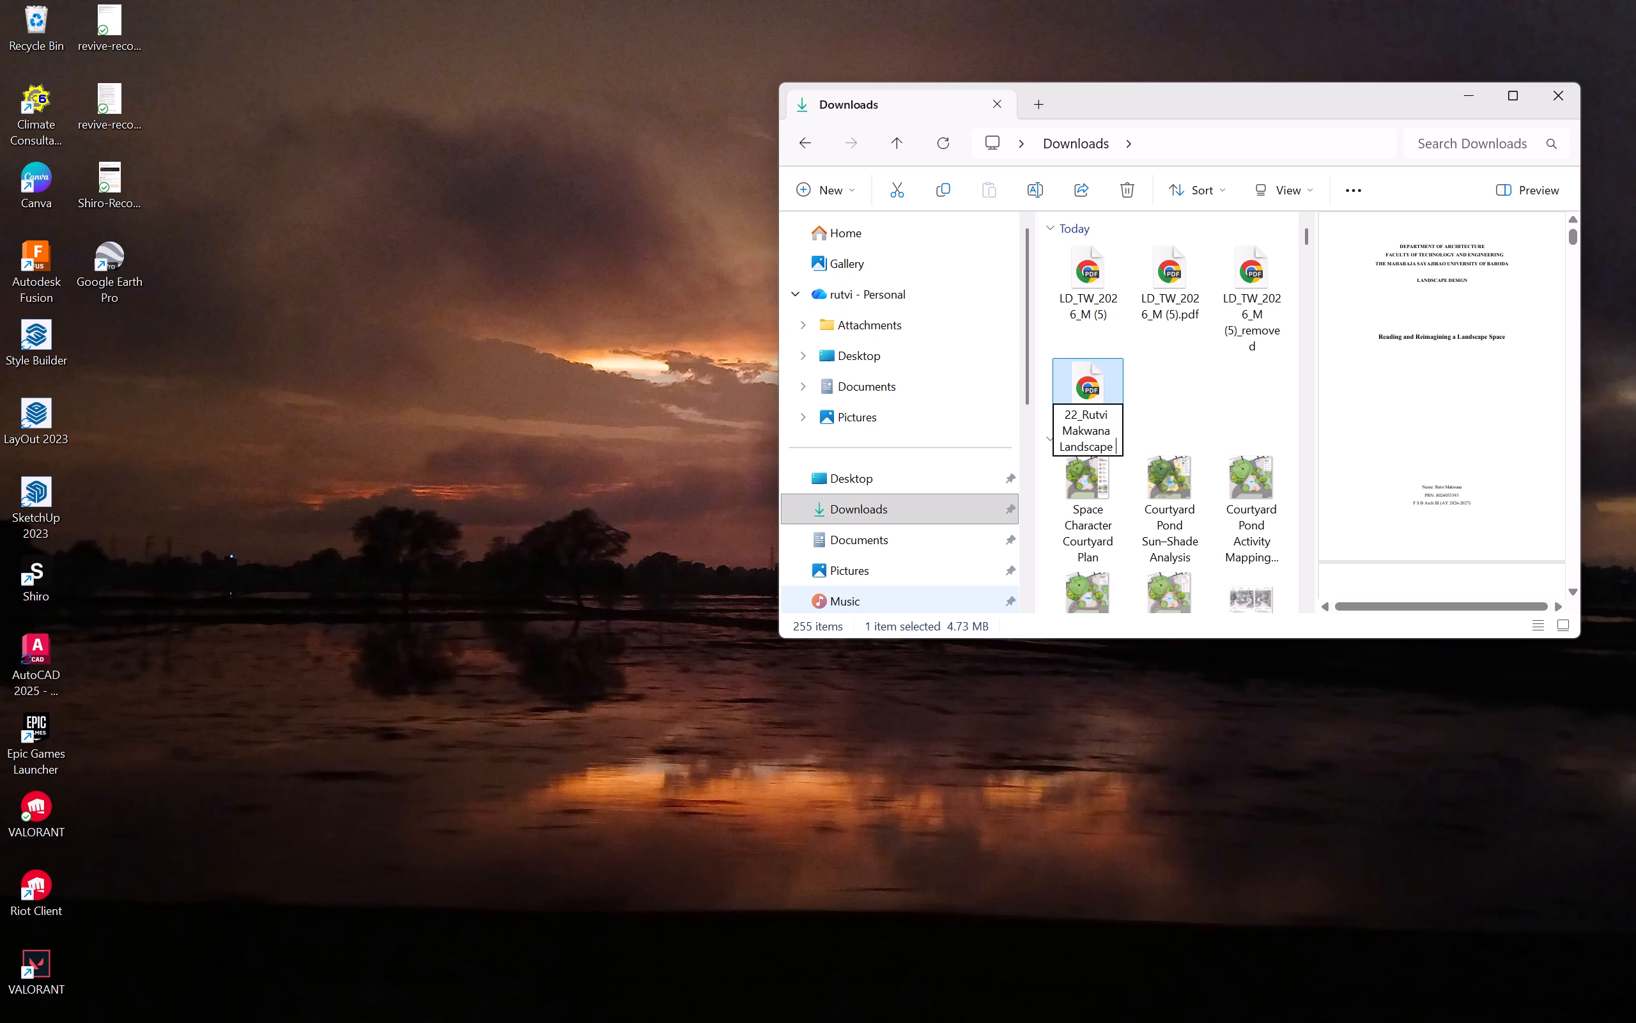